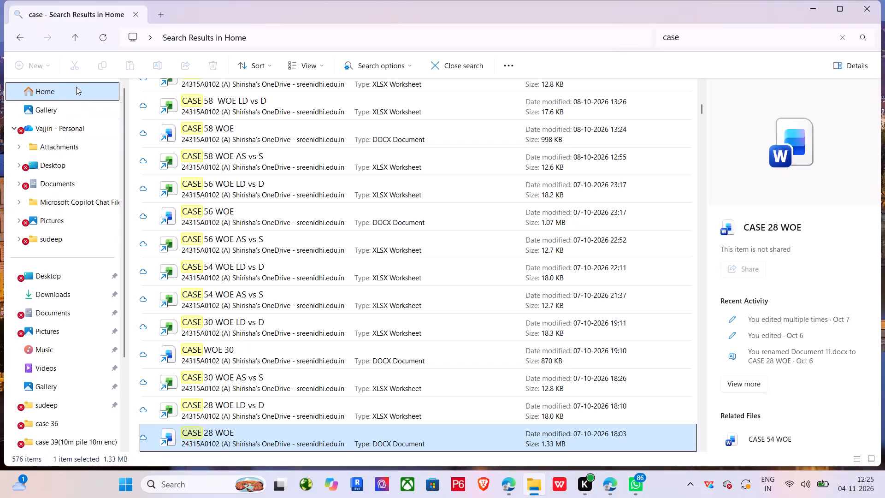
# In File Explorer, leave the search results for Home and open the recent PDF "Anki file" stored in Downloads.
pyautogui.doubleClick(76, 91)
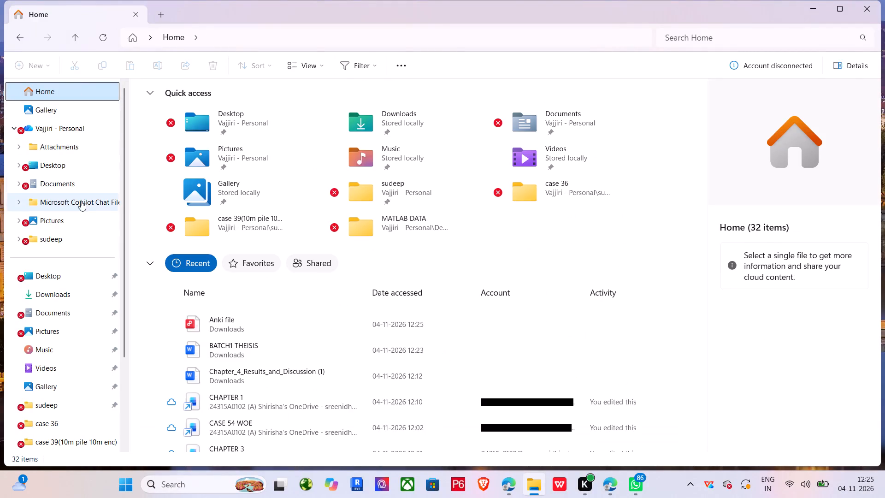
pyautogui.tripleClick(239, 322)
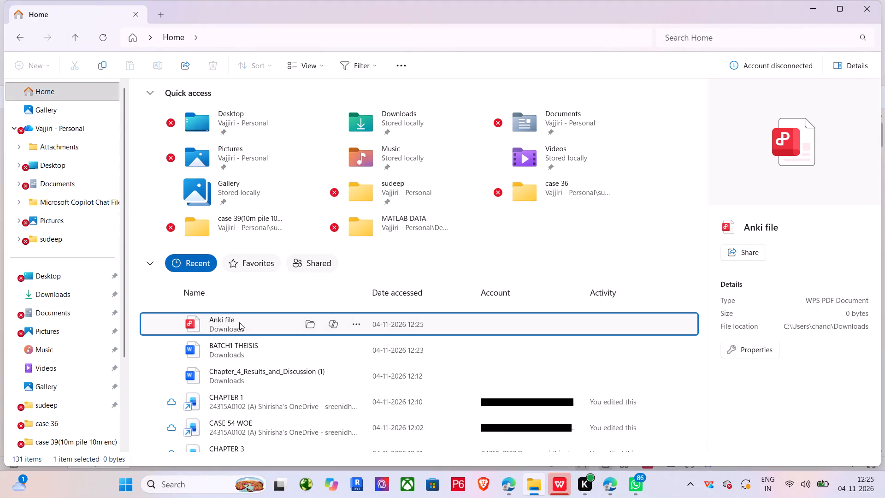
# Open the recent PDF "Anki file" in WPS Office.
pyautogui.doubleClick(256, 322)
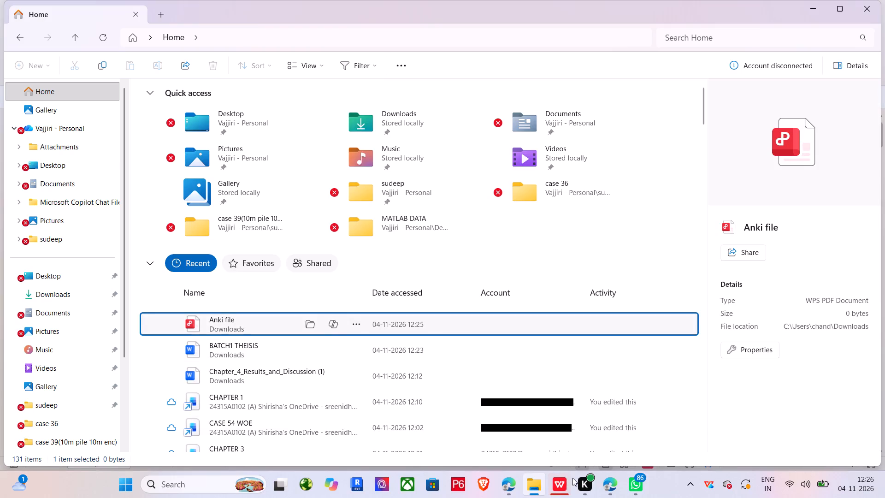
pyautogui.click(553, 444)
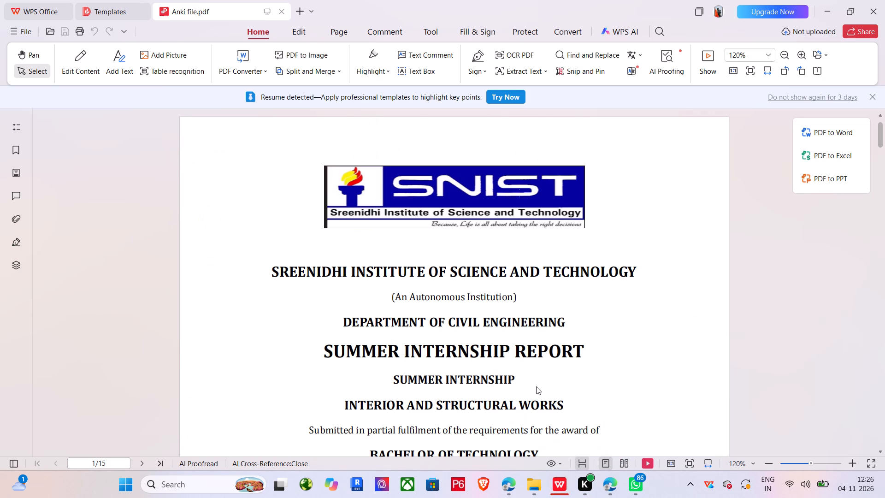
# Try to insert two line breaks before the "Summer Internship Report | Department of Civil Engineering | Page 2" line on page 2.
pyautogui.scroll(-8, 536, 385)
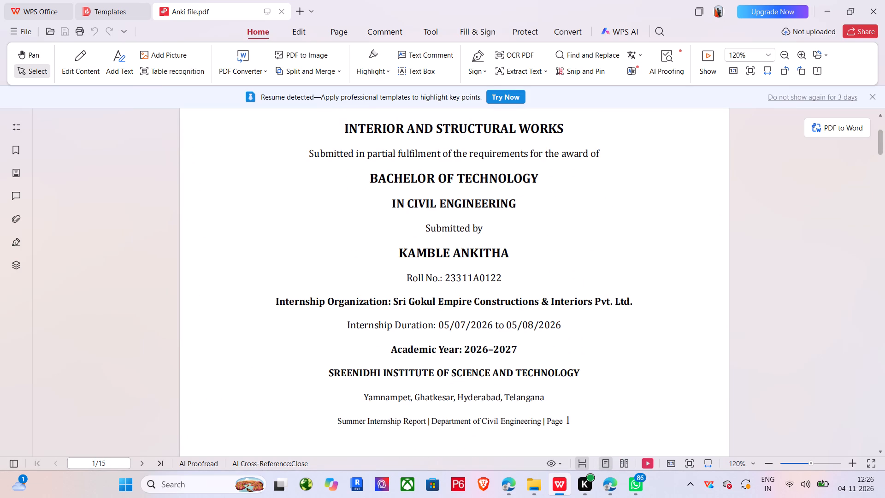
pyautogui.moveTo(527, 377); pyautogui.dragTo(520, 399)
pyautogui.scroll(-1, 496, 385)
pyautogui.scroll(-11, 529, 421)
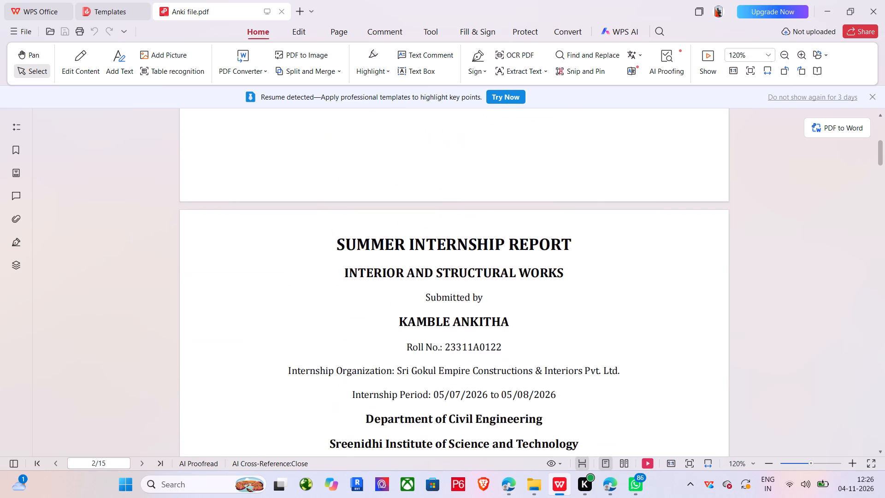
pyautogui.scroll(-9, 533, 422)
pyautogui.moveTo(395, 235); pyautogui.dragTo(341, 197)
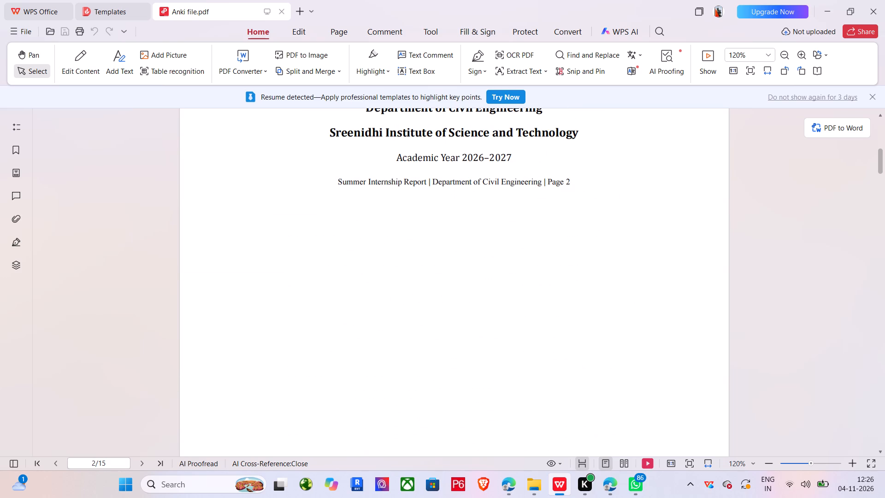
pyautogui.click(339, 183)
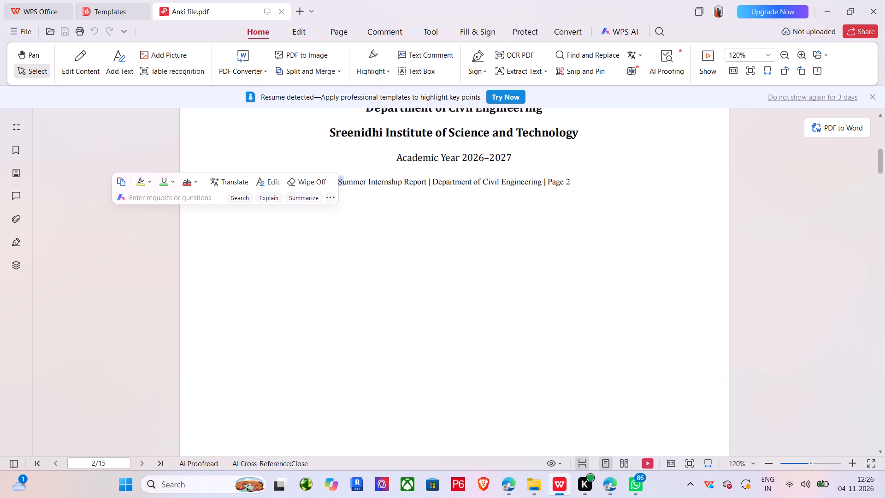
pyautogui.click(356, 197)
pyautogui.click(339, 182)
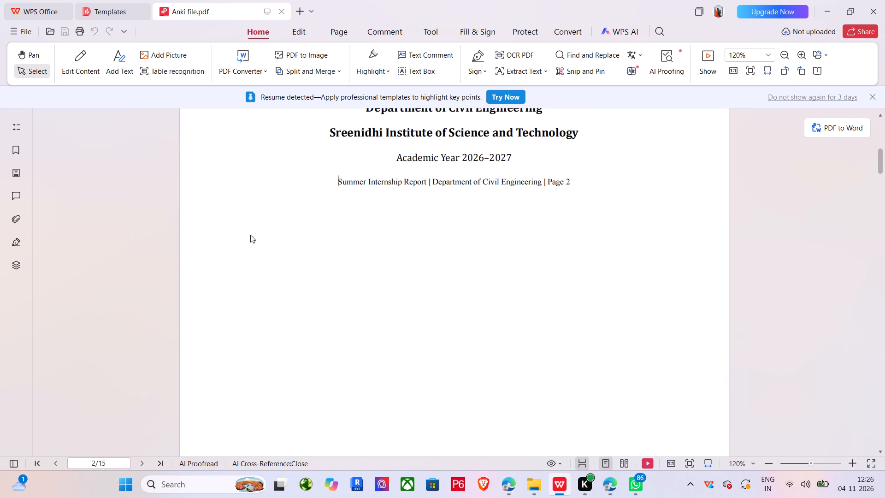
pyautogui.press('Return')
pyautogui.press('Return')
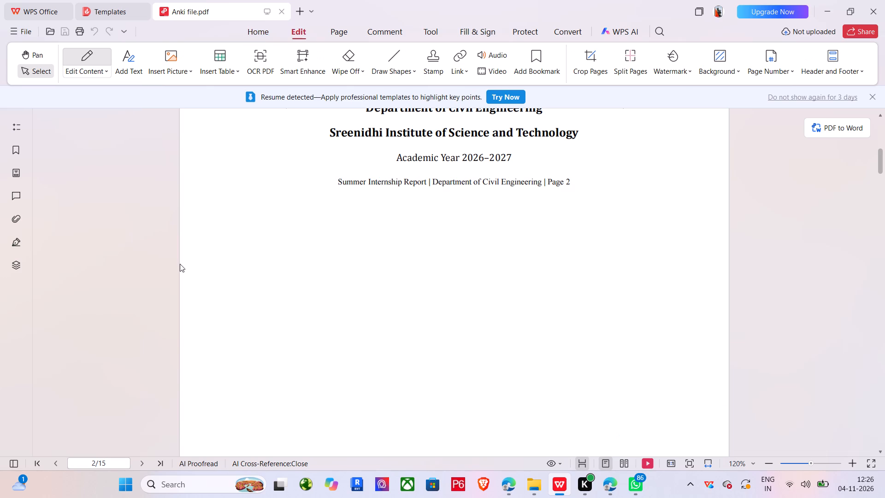
# Select page 2's title text block in content editing mode and shift it slightly to the right.
pyautogui.click(579, 181)
pyautogui.moveTo(625, 186); pyautogui.dragTo(667, 331)
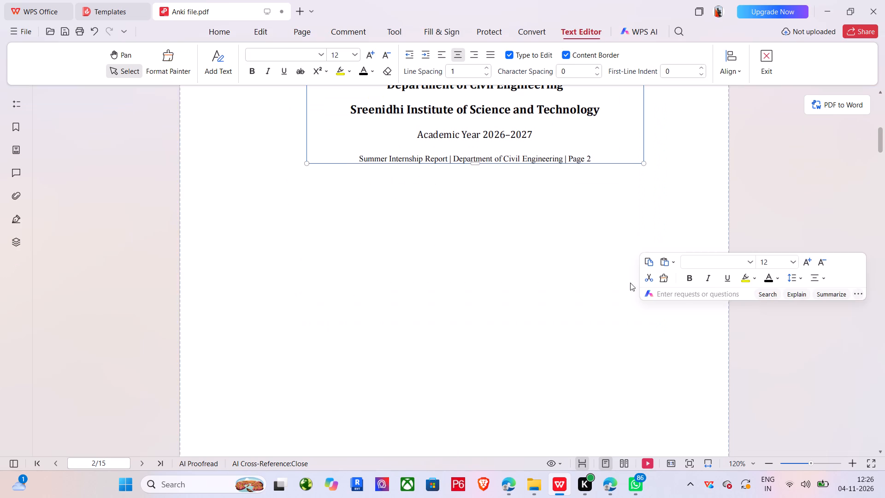
pyautogui.scroll(8, 597, 251)
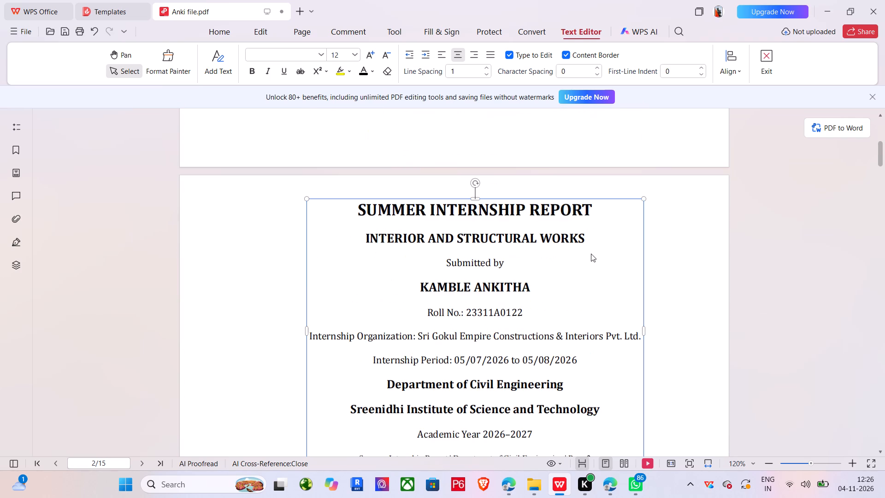
# Copy the "Summer Internship Report | Department of Civil Engineering | Page 2" line on page 2 and delete it from the text block.
pyautogui.scroll(-3, 591, 254)
pyautogui.click(337, 422)
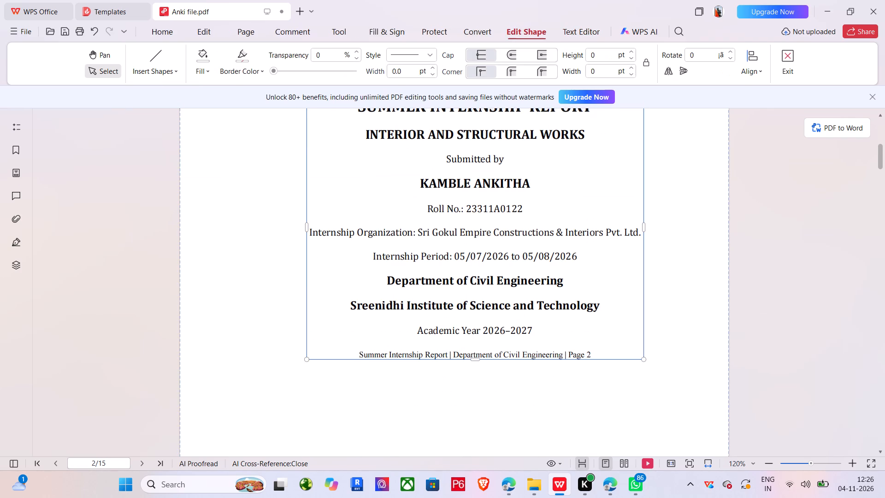
pyautogui.moveTo(594, 355); pyautogui.dragTo(484, 344)
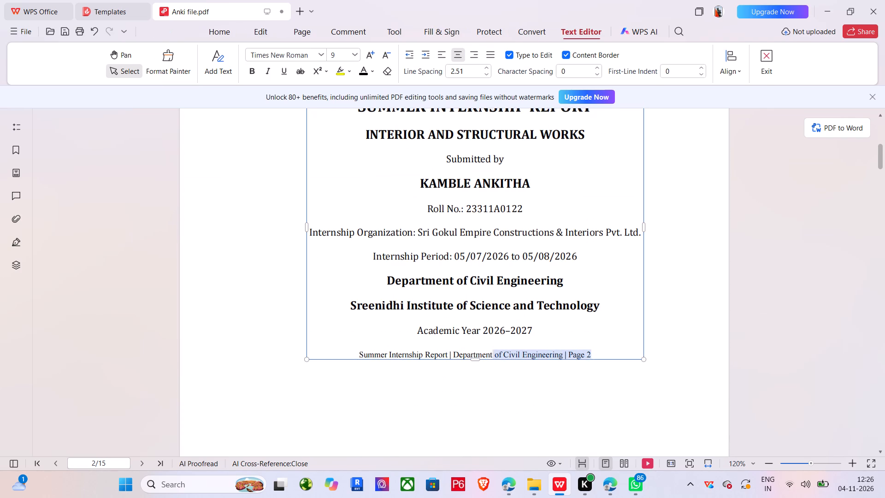
pyautogui.moveTo(484, 344); pyautogui.dragTo(340, 336)
pyautogui.hotkey('ctrl', 'c')
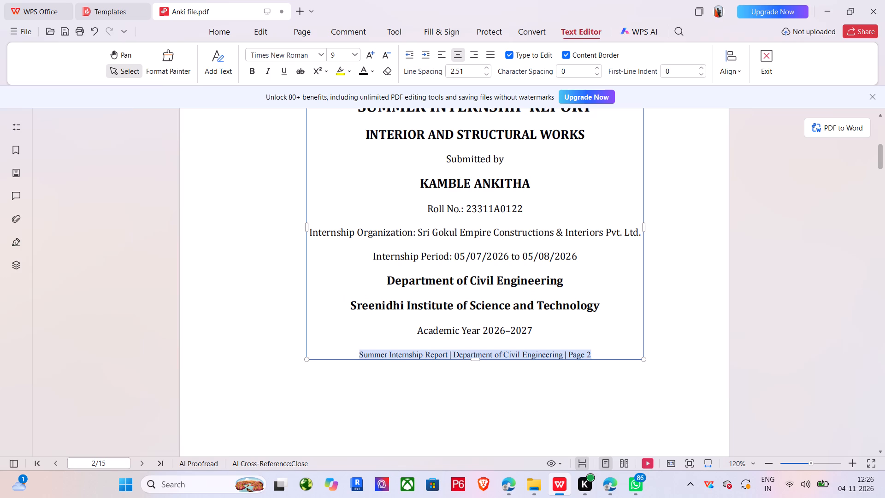
pyautogui.press('Delete')
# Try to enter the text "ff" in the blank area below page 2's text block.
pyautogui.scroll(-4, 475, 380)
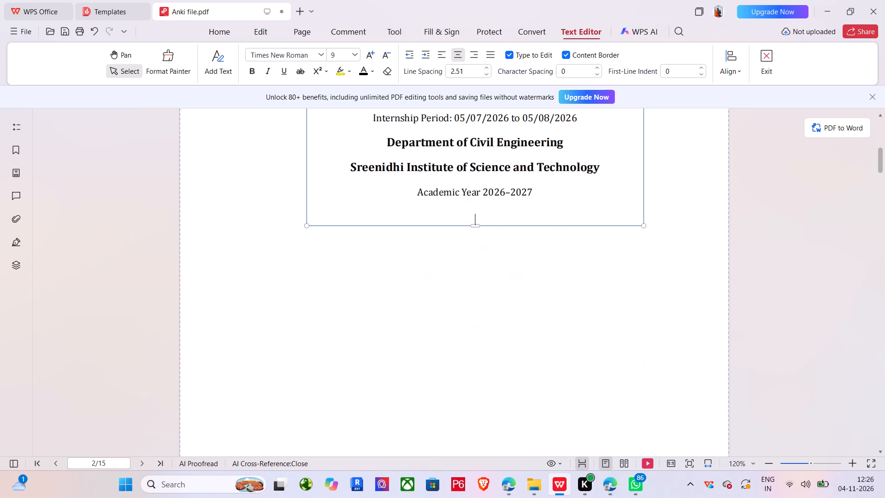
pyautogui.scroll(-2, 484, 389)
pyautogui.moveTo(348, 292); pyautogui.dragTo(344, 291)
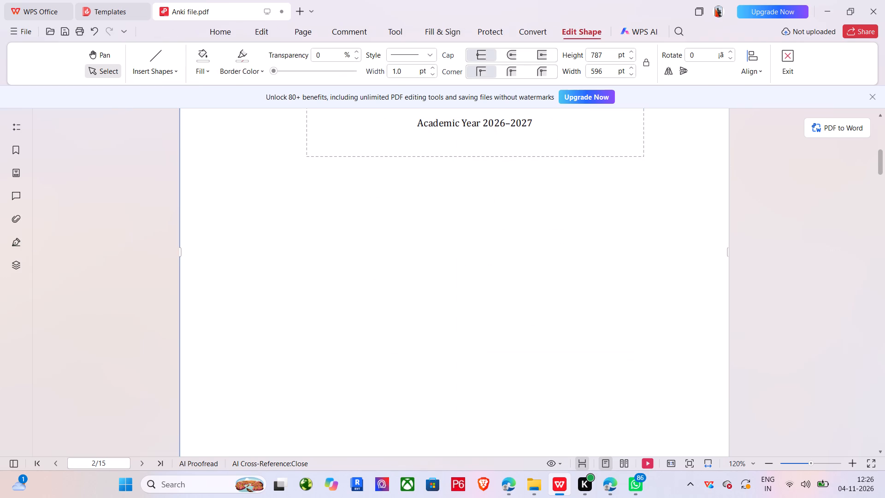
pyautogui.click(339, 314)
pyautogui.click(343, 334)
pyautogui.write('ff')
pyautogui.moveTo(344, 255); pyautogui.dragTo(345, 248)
# Review page 2 from its title block down to the blank space at the page end.
pyautogui.scroll(10, 589, 401)
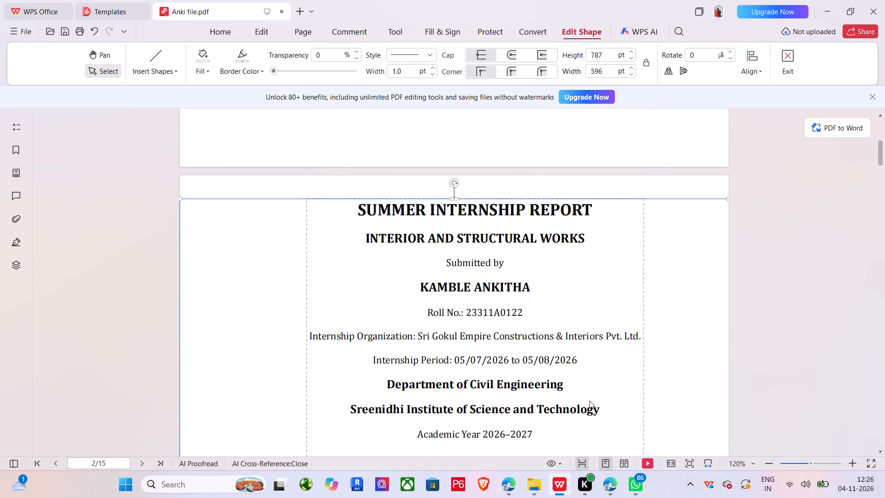
pyautogui.scroll(-8, 590, 401)
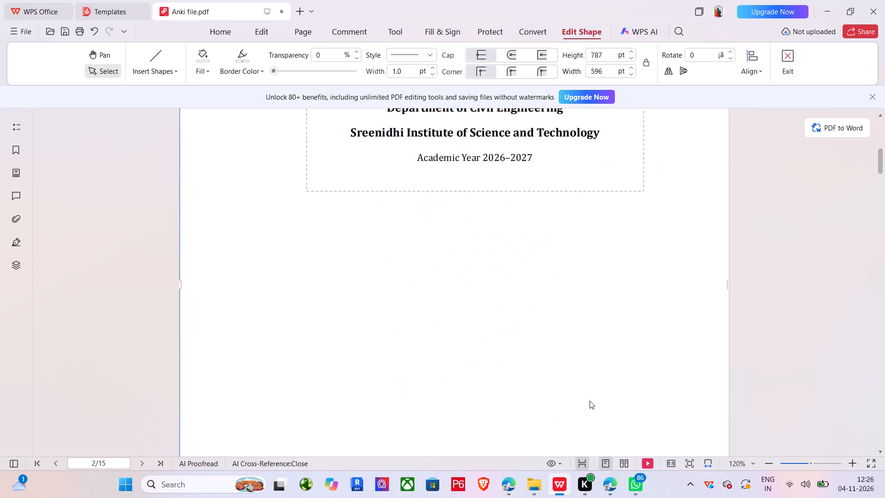
pyautogui.scroll(-2, 590, 401)
pyautogui.scroll(8, 590, 401)
pyautogui.scroll(-7, 590, 401)
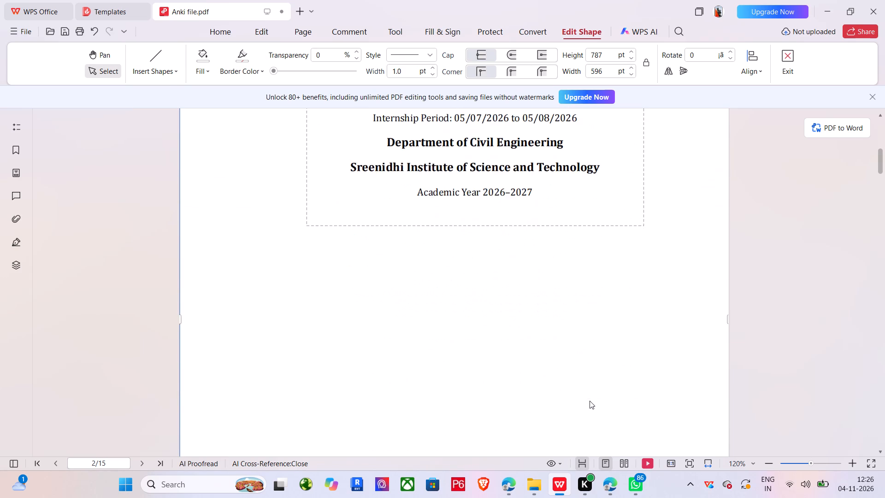
pyautogui.scroll(-8, 590, 401)
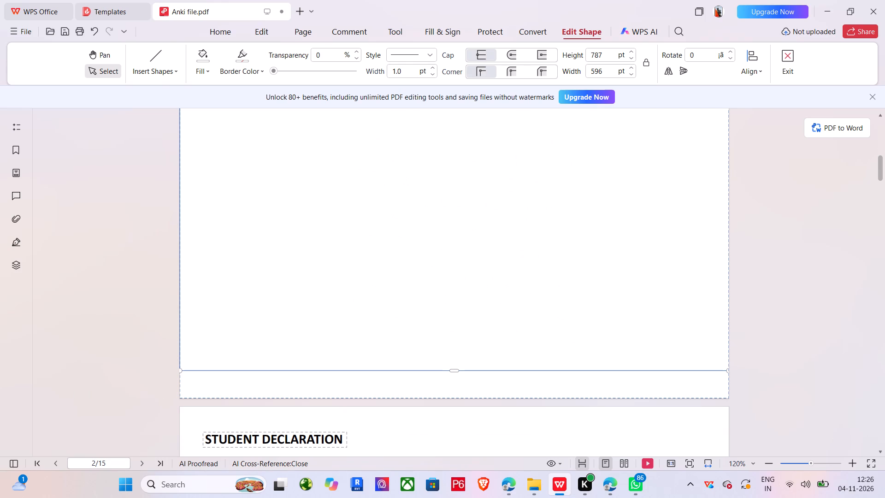
# Select the 842 pt high background shape on page 2 and move it slightly up the page.
pyautogui.click(319, 392)
pyautogui.click(333, 389)
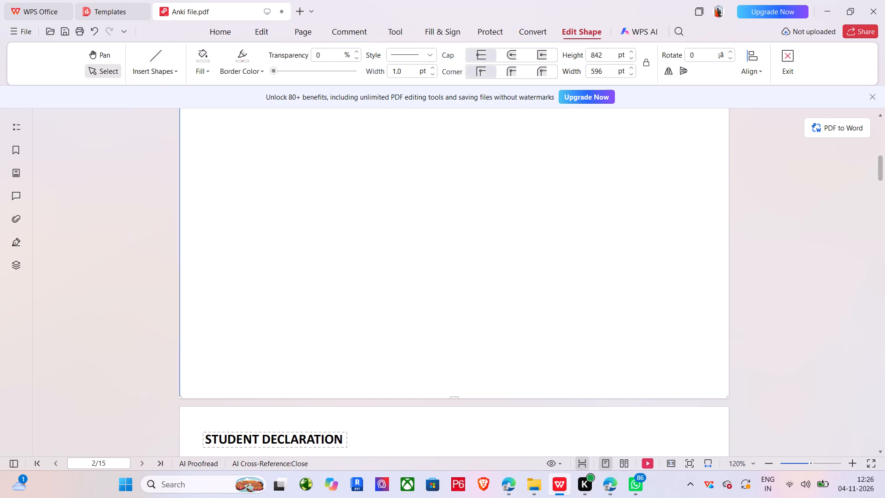
pyautogui.click(178, 394)
pyautogui.moveTo(178, 394); pyautogui.dragTo(189, 381)
pyautogui.moveTo(189, 381); pyautogui.dragTo(195, 375)
pyautogui.moveTo(180, 394); pyautogui.dragTo(201, 349)
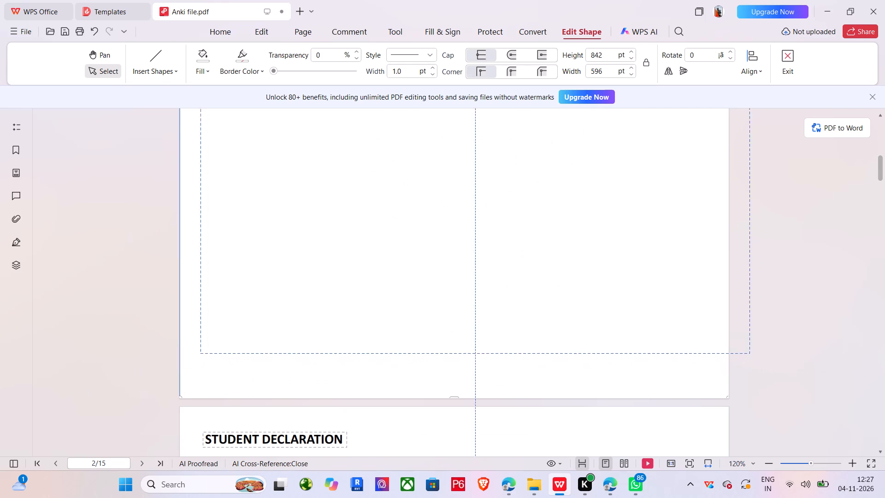
pyautogui.moveTo(201, 349); pyautogui.dragTo(196, 229)
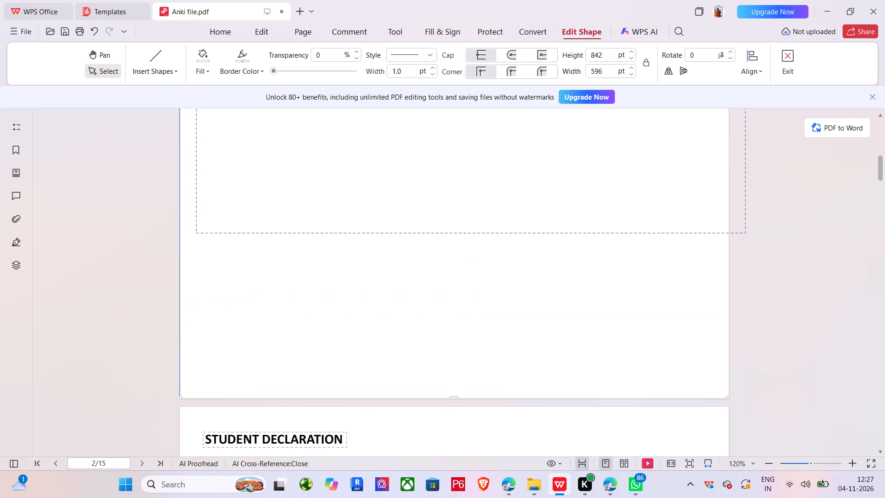
pyautogui.moveTo(196, 229); pyautogui.dragTo(168, 245)
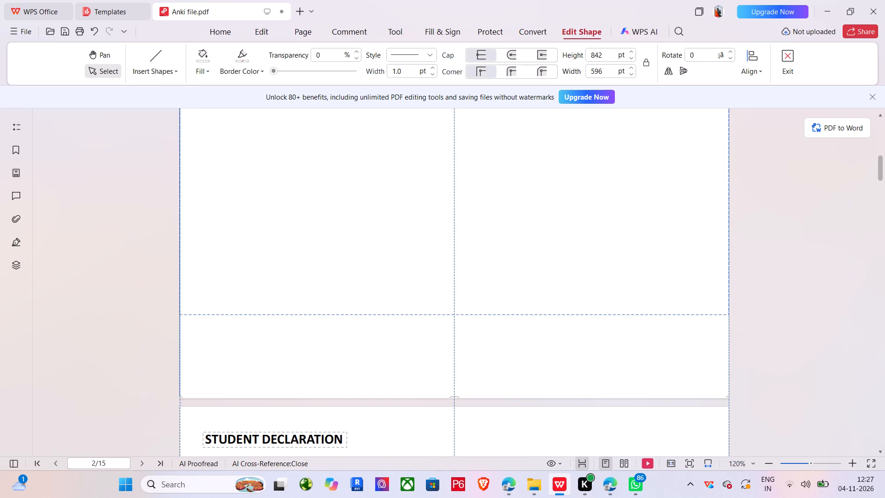
pyautogui.click(185, 285)
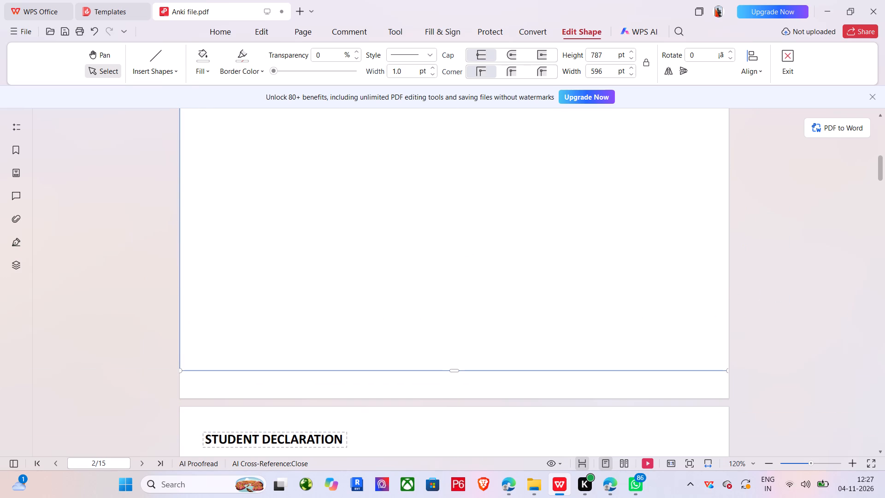
# Shorten page 2's 787 pt high background shape to 703 pt by raising its bottom edge, and leave content editing.
pyautogui.scroll(11, 446, 406)
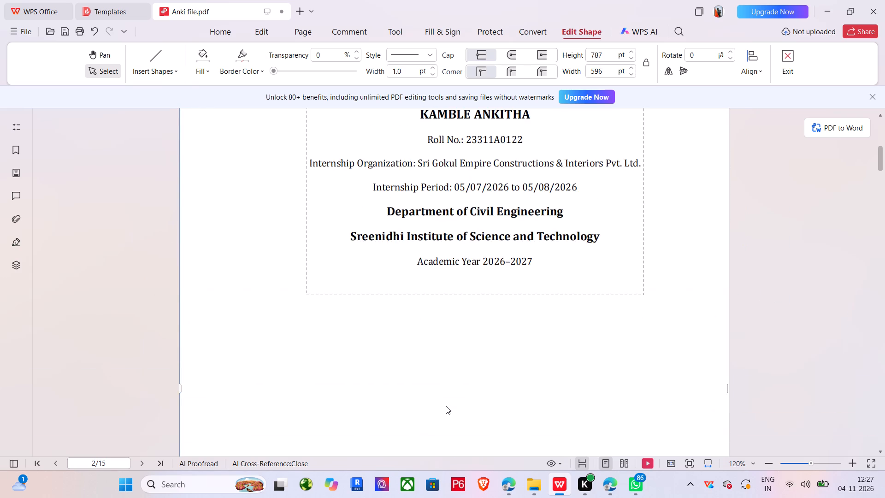
pyautogui.scroll(5, 446, 406)
pyautogui.scroll(-16, 446, 405)
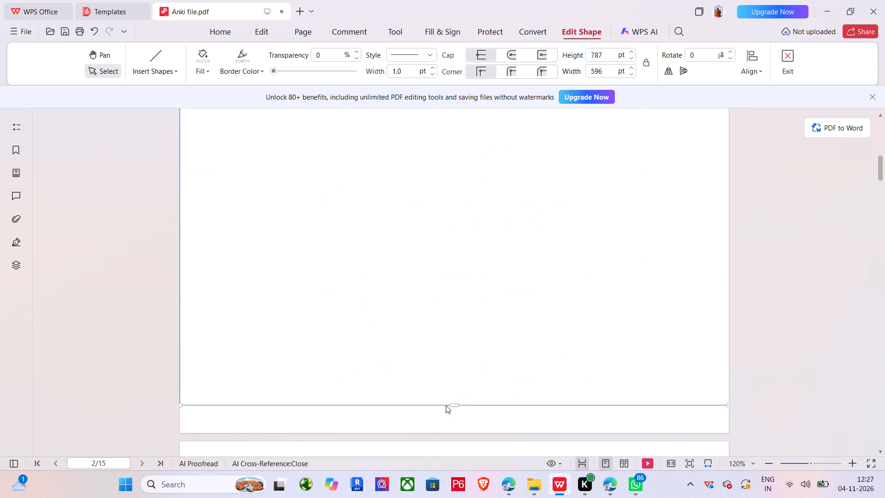
pyautogui.moveTo(454, 369); pyautogui.dragTo(457, 342)
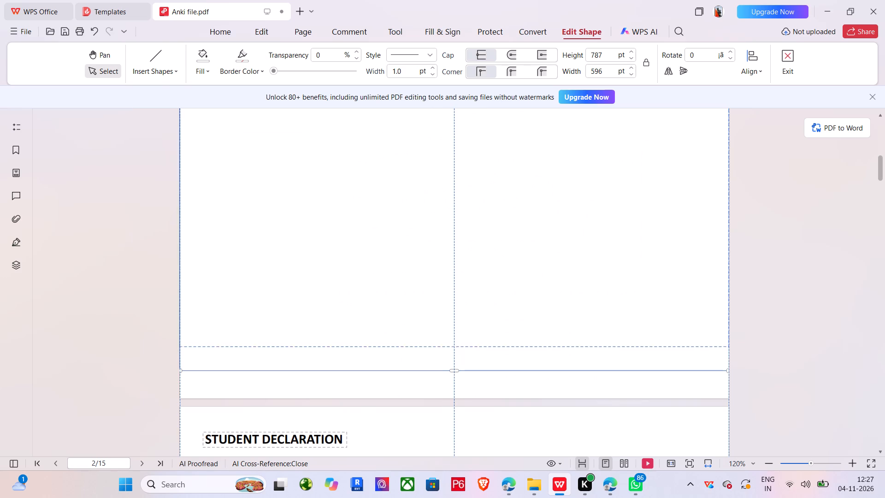
pyautogui.moveTo(457, 342); pyautogui.dragTo(456, 292)
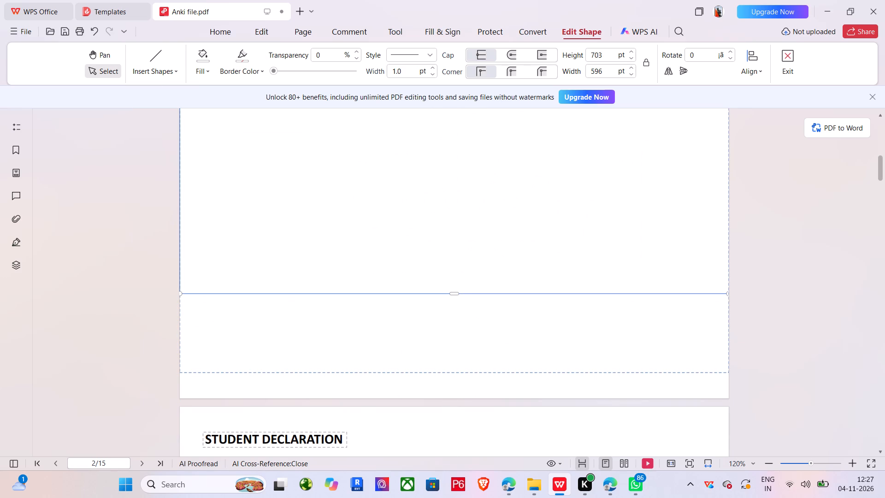
pyautogui.press('Escape')
# Paste the footer line "Summer Internship Report | Department of Civil Engineering | Page 2" near the bottom of page 2.
pyautogui.scroll(2, 419, 361)
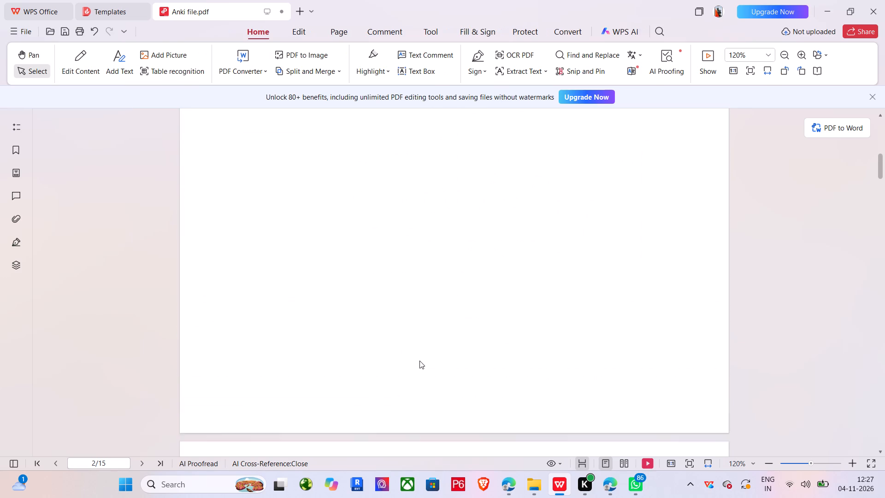
pyautogui.scroll(11, 419, 361)
pyautogui.scroll(-10, 419, 363)
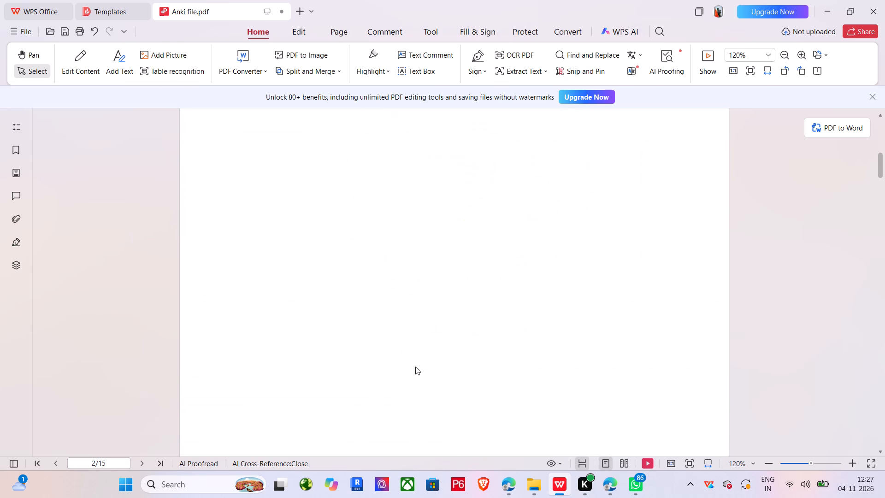
pyautogui.doubleClick(348, 386)
pyautogui.click(344, 389)
pyautogui.scroll(-2, 350, 394)
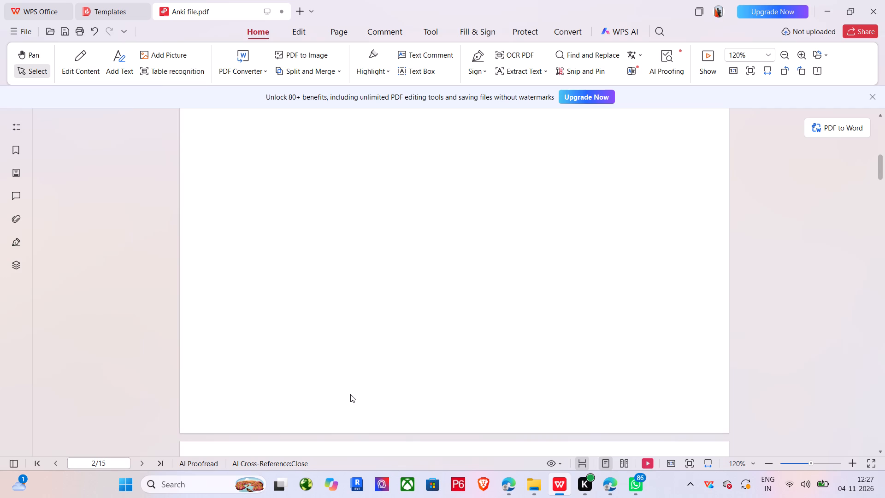
pyautogui.click(340, 394)
pyautogui.click(337, 398)
pyautogui.hotkey('ctrl', 'v')
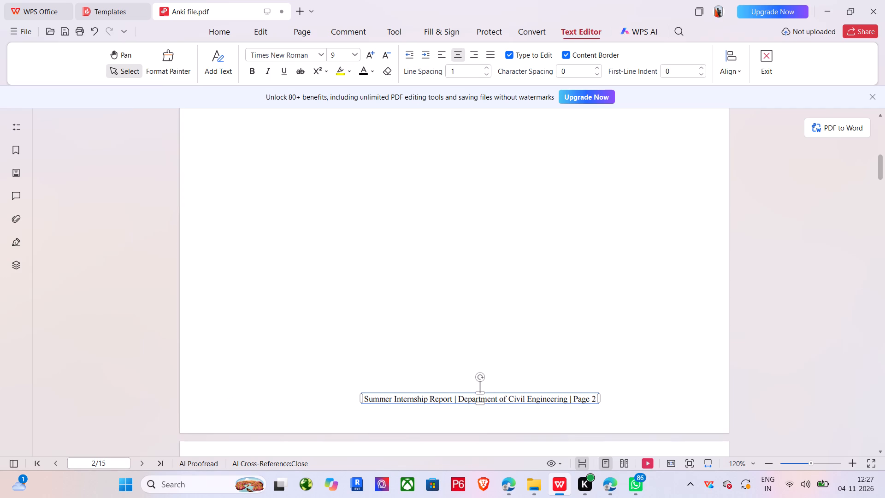
pyautogui.click(374, 377)
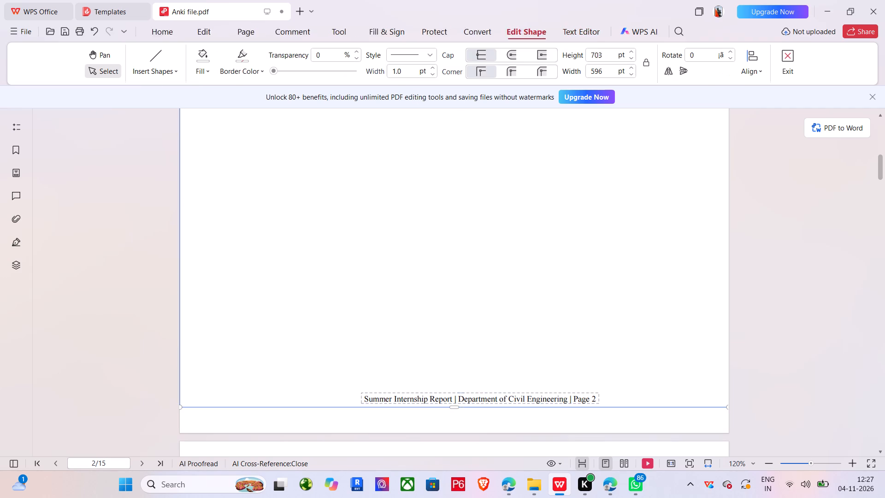
# Move the footer line ending in "Page 4" from below the student declaration to near the bottom of page 3.
pyautogui.scroll(-16, 507, 386)
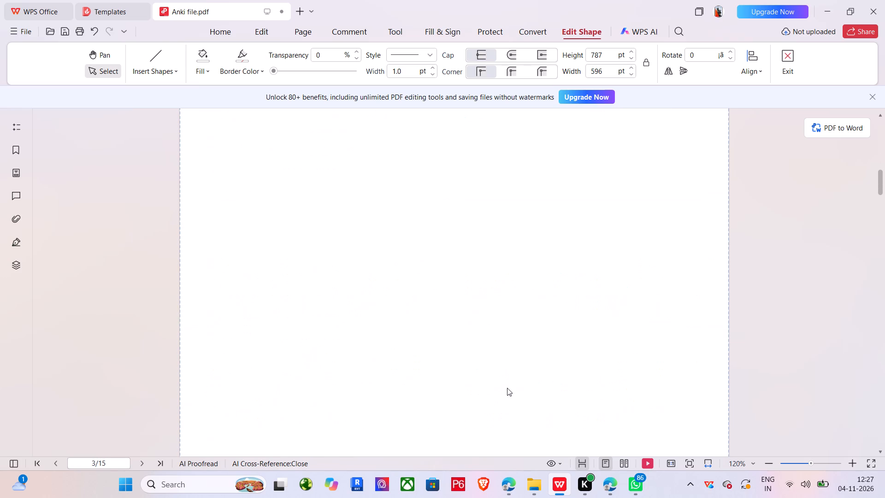
pyautogui.scroll(-7, 507, 388)
pyautogui.scroll(14, 507, 388)
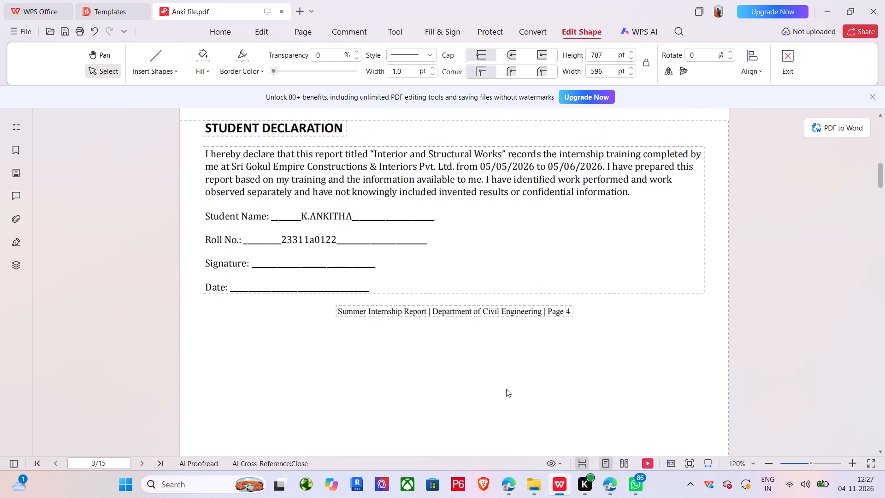
pyautogui.click(330, 350)
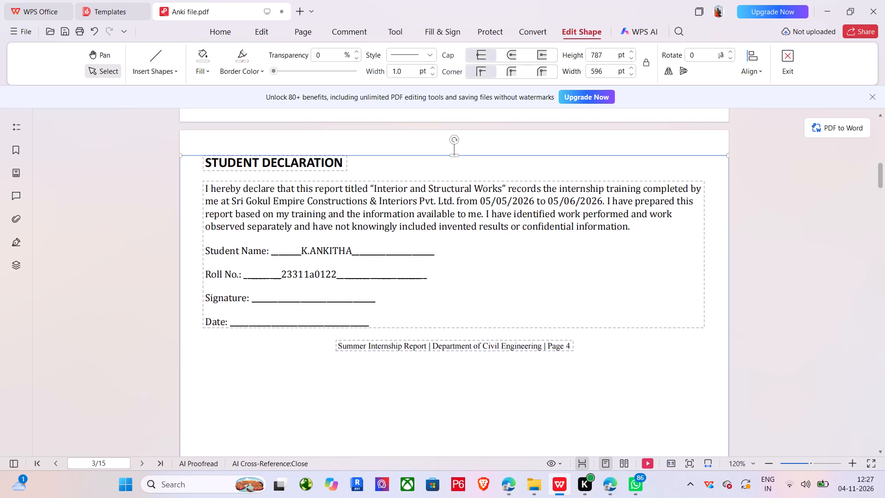
pyautogui.moveTo(337, 349); pyautogui.dragTo(342, 385)
pyautogui.scroll(-3, 342, 385)
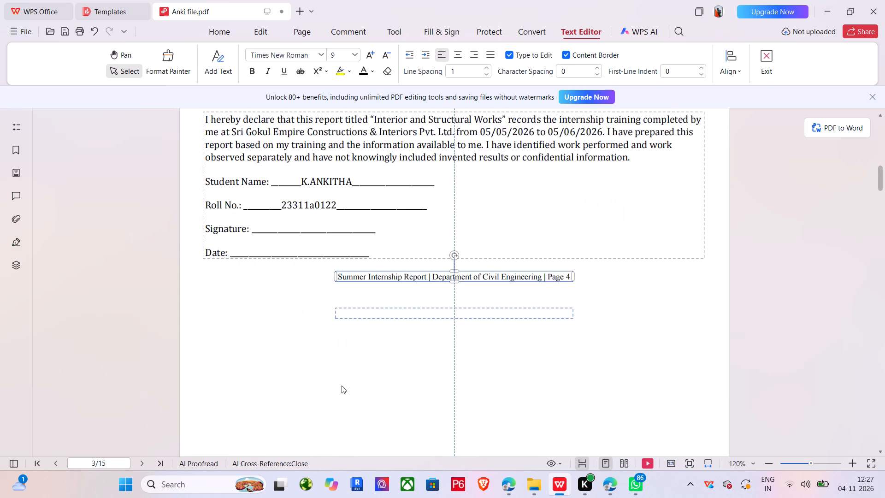
pyautogui.moveTo(342, 385); pyautogui.dragTo(341, 392)
pyautogui.scroll(-9, 342, 385)
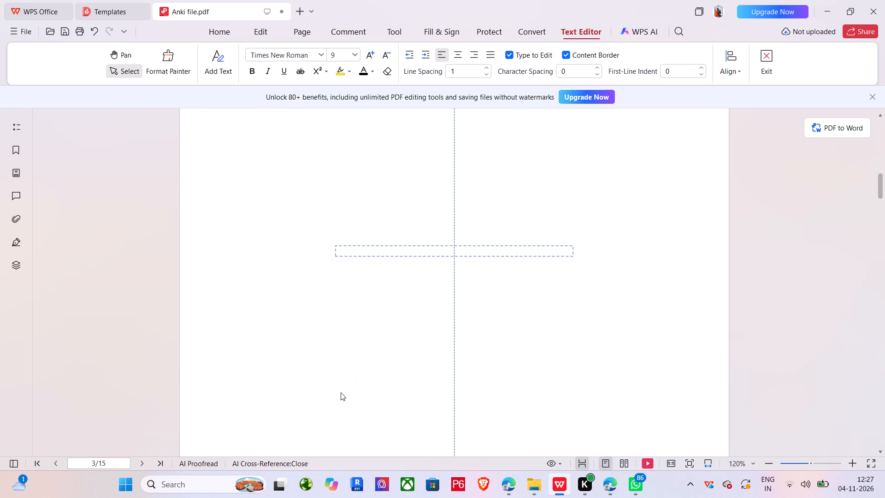
pyautogui.moveTo(341, 392); pyautogui.dragTo(346, 440)
pyautogui.scroll(-3, 346, 438)
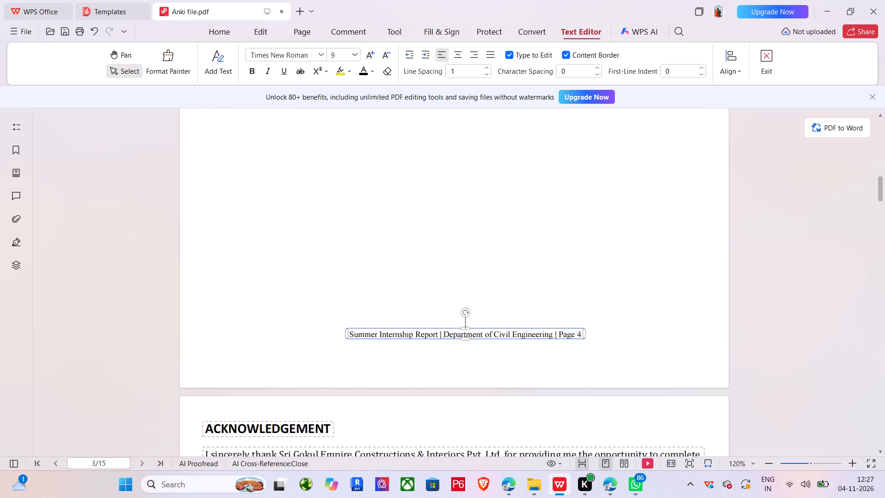
# Lower page 3's footer line to just above the background shape's bottom edge, with its box wide enough for one line.
pyautogui.moveTo(349, 334); pyautogui.dragTo(349, 346)
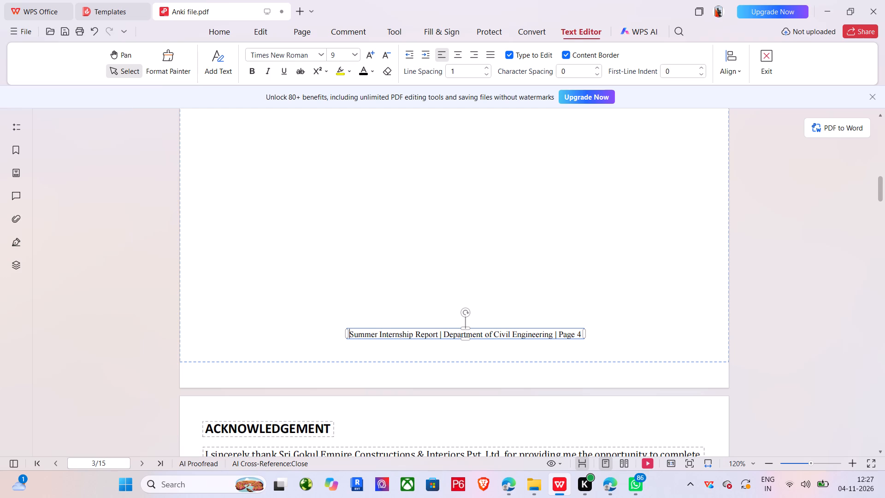
pyautogui.moveTo(346, 337); pyautogui.dragTo(349, 355)
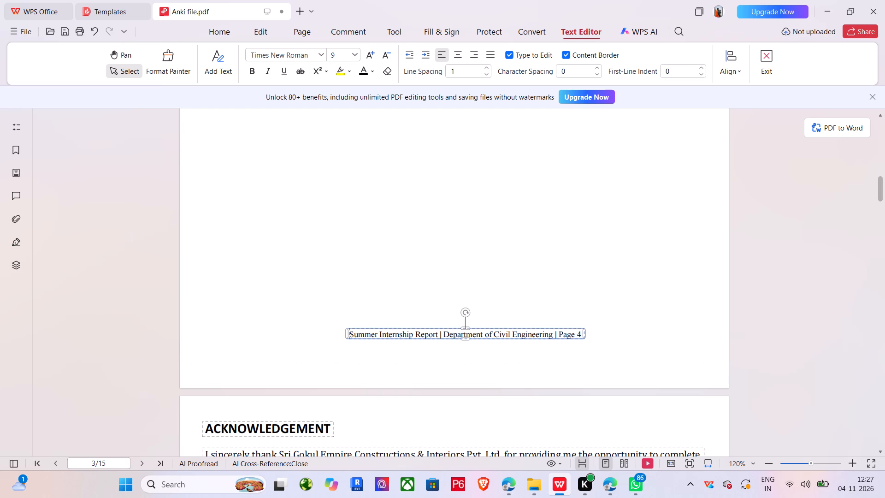
pyautogui.moveTo(349, 355); pyautogui.dragTo(357, 345)
pyautogui.moveTo(357, 345); pyautogui.dragTo(349, 346)
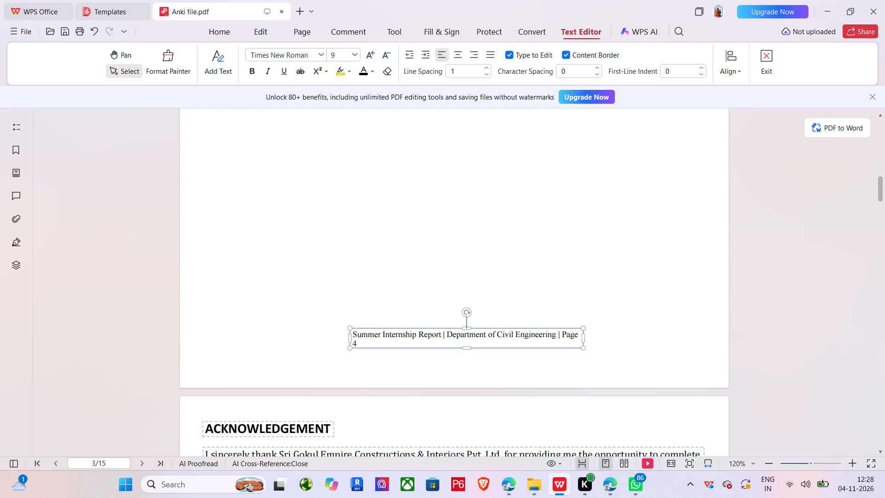
pyautogui.moveTo(582, 328); pyautogui.dragTo(580, 347)
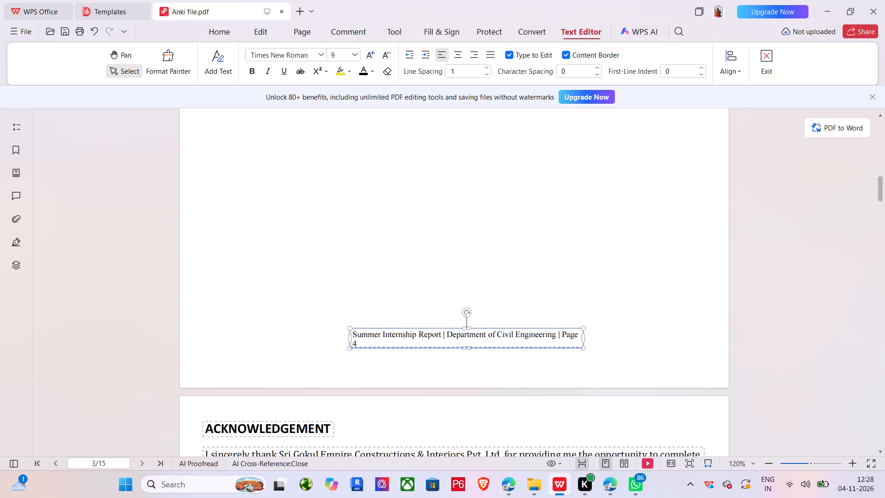
pyautogui.moveTo(580, 347); pyautogui.dragTo(582, 357)
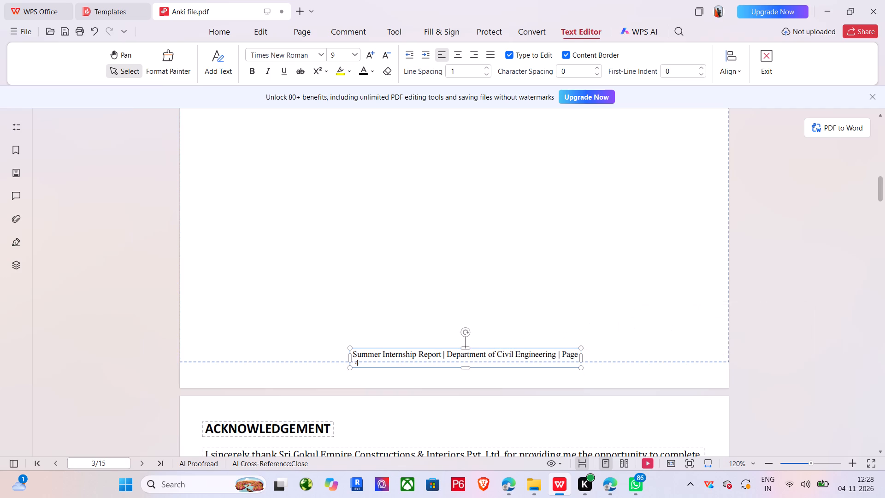
pyautogui.moveTo(351, 348); pyautogui.dragTo(342, 347)
pyautogui.click(591, 323)
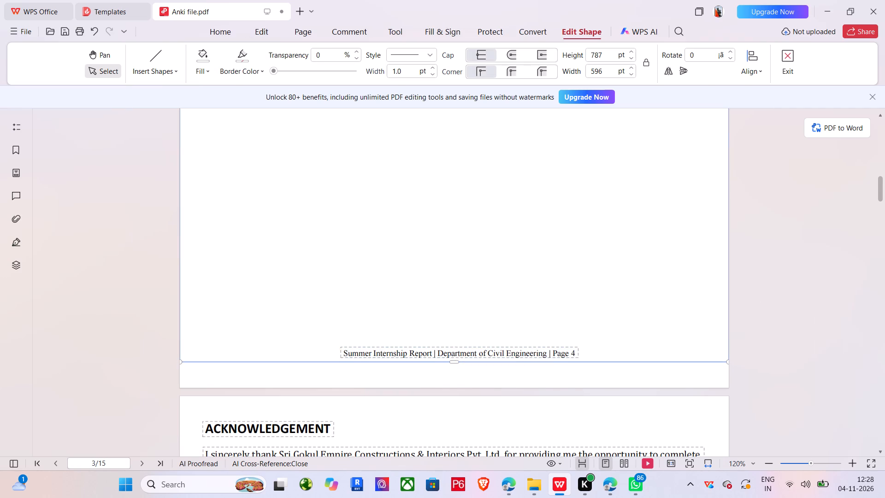
# Move the 787 pt high background shape behind page 4's abstract slightly down the page.
pyautogui.scroll(-15, 600, 321)
pyautogui.scroll(1, 600, 321)
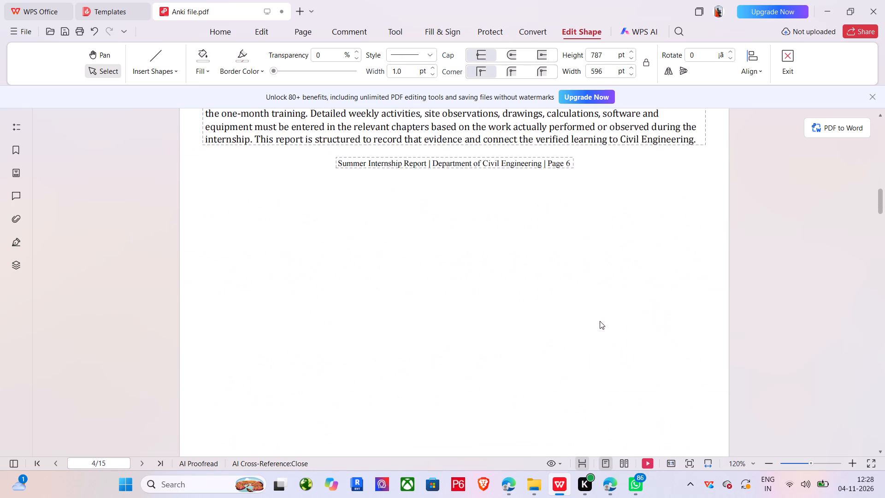
pyautogui.scroll(2, 600, 321)
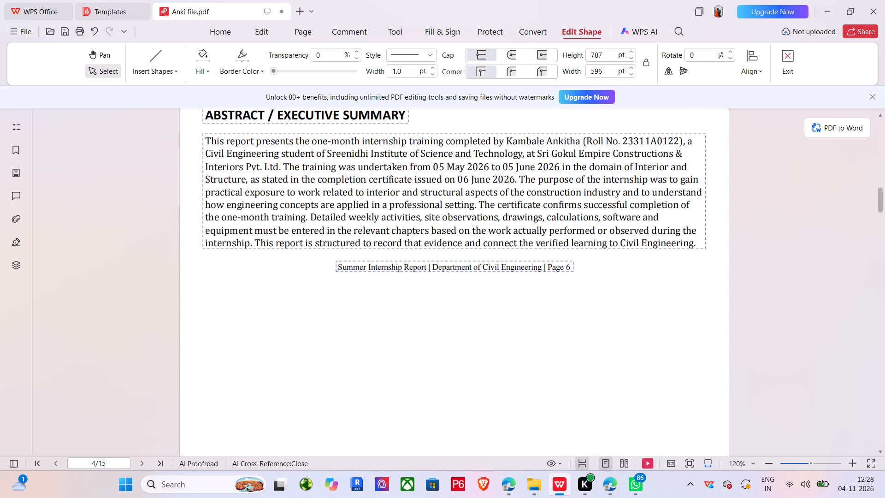
pyautogui.moveTo(335, 271); pyautogui.dragTo(342, 326)
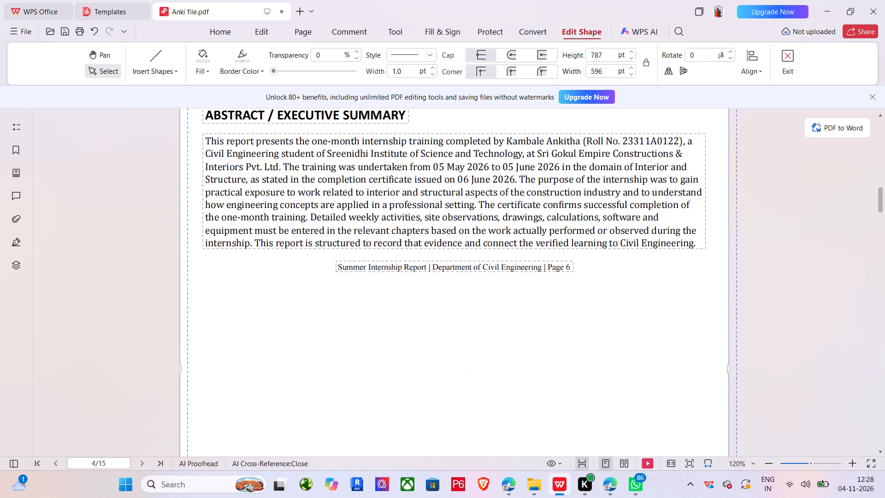
pyautogui.moveTo(342, 326); pyautogui.dragTo(331, 309)
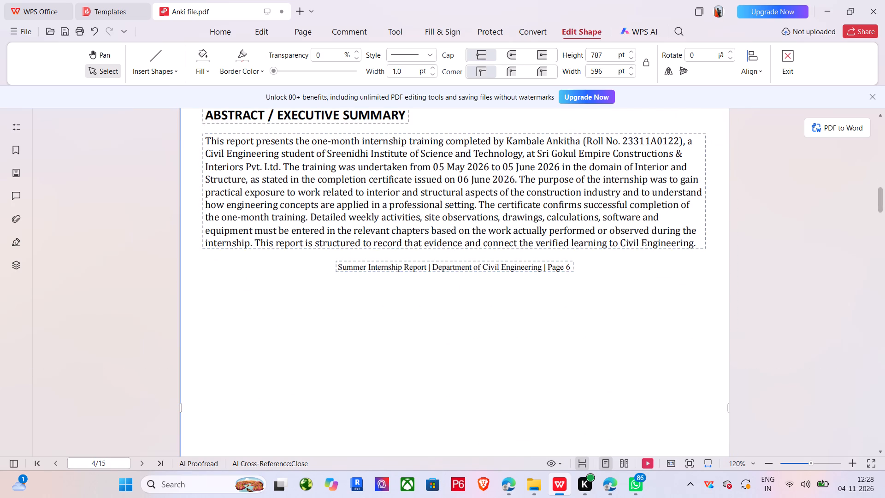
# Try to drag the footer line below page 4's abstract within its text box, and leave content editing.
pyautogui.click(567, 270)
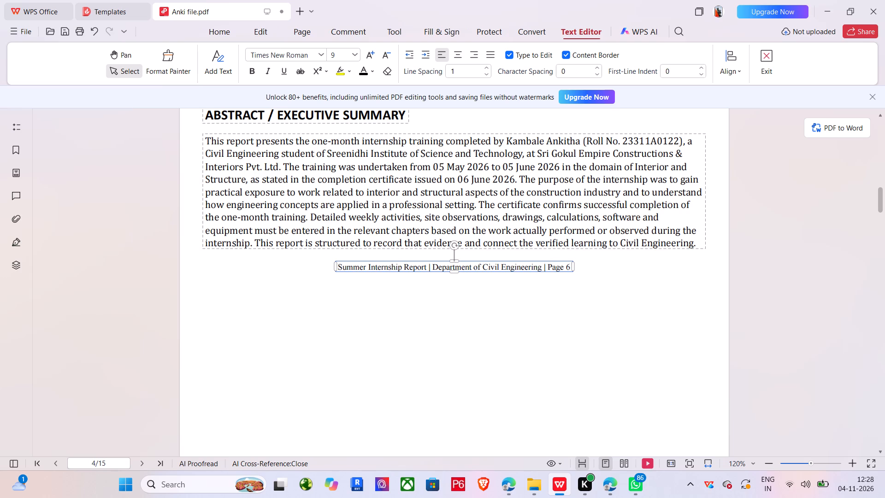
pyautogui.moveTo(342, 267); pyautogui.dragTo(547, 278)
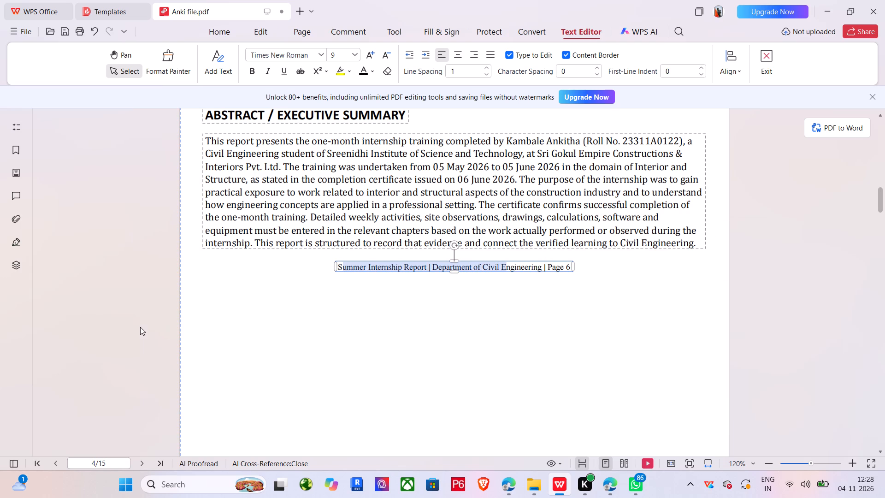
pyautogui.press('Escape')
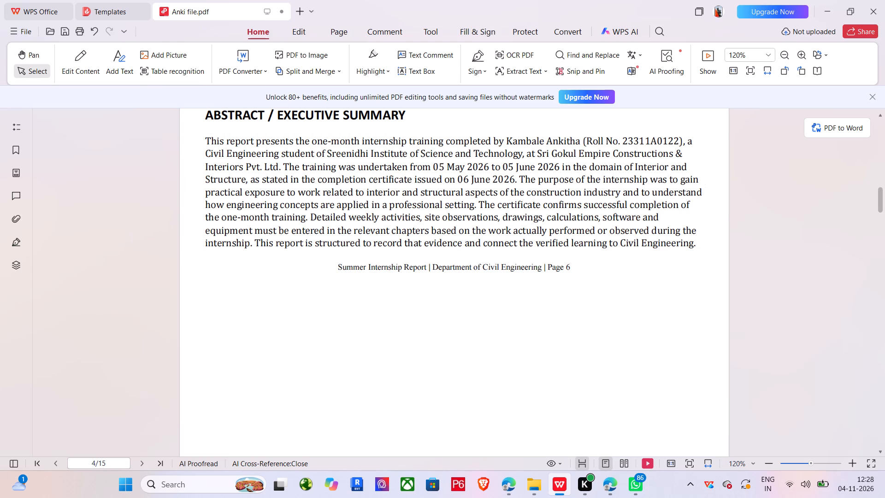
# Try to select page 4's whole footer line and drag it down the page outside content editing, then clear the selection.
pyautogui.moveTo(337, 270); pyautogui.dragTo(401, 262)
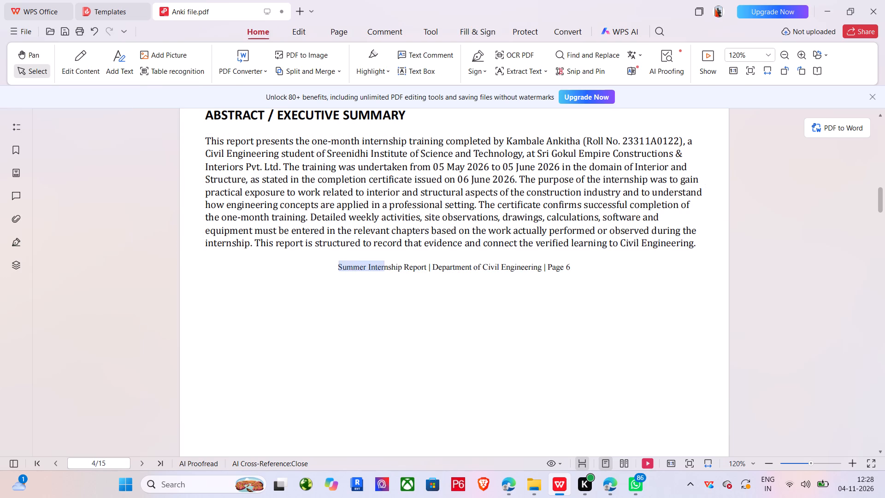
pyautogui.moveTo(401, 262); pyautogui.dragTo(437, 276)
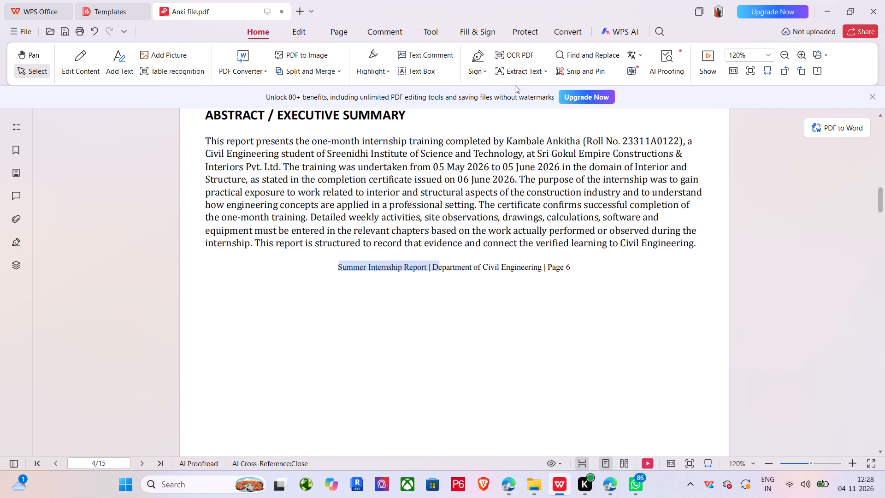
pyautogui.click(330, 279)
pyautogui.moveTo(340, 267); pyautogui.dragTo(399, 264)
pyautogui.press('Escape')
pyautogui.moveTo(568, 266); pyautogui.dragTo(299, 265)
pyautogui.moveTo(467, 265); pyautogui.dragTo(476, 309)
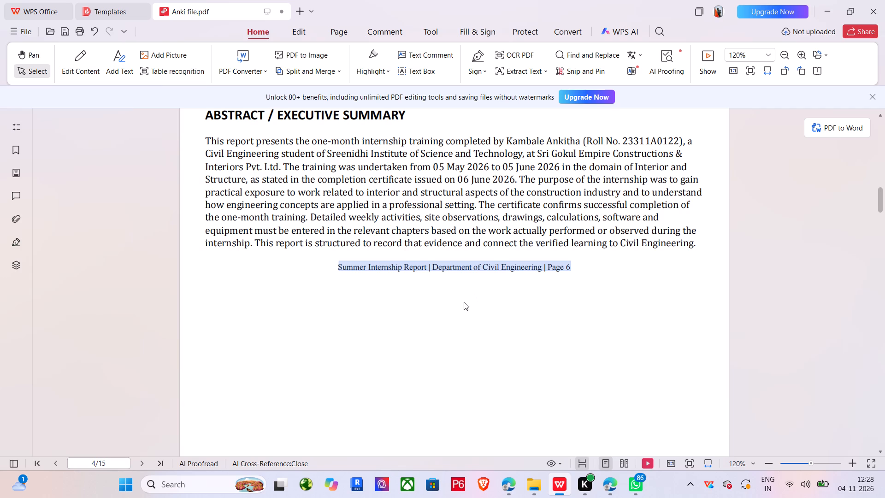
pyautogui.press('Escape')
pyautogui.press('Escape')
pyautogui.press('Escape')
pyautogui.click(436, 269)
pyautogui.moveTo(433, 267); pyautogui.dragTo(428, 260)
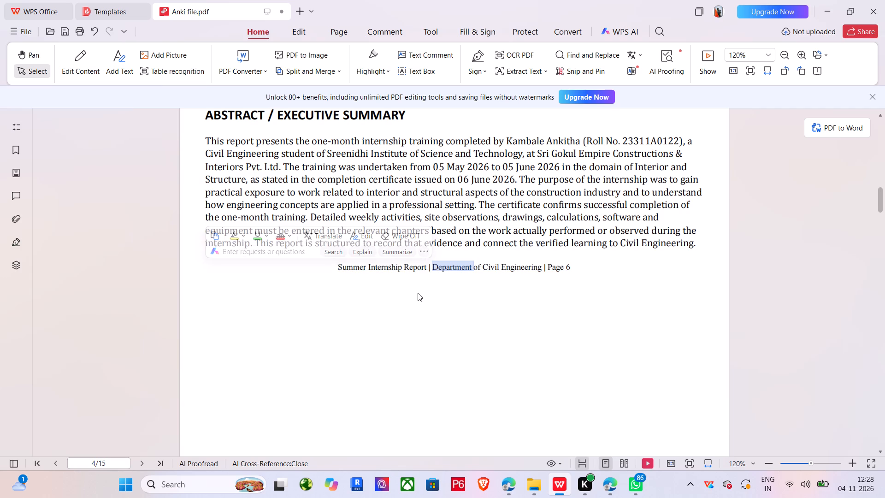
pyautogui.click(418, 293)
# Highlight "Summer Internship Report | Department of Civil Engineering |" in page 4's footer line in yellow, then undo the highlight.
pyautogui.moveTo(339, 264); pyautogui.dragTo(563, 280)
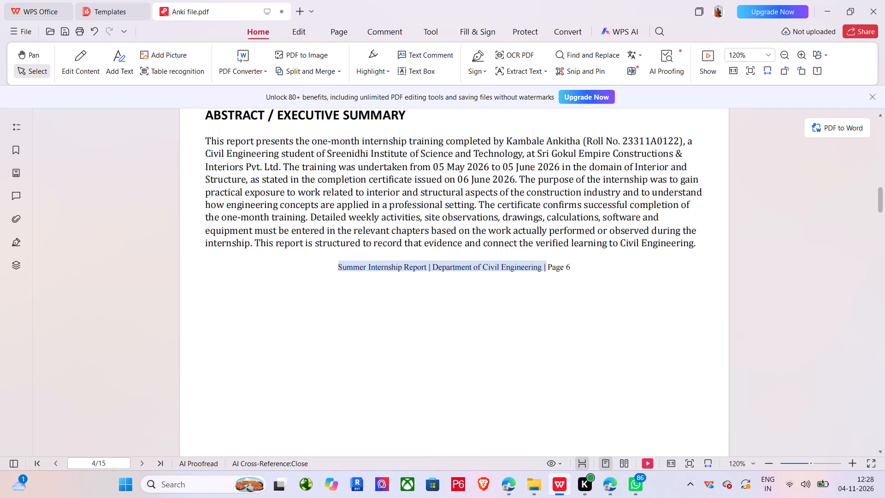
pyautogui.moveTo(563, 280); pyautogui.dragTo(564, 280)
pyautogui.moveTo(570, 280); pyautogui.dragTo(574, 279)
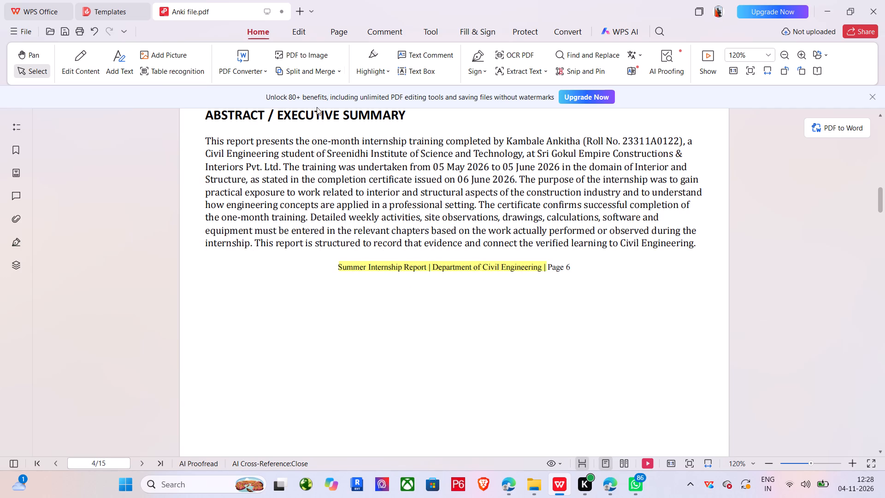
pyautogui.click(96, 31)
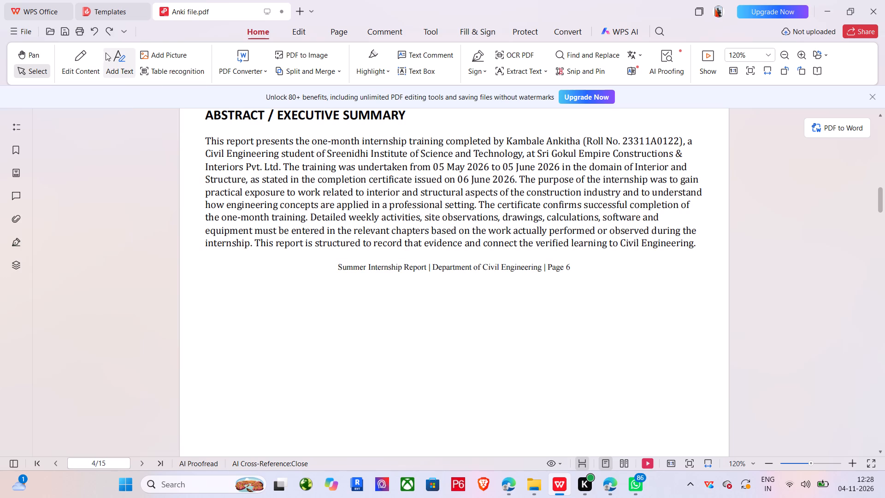
# Open page 4's footer line below the abstract for content editing and move its text box to the bottom of the page.
pyautogui.moveTo(337, 268); pyautogui.dragTo(439, 268)
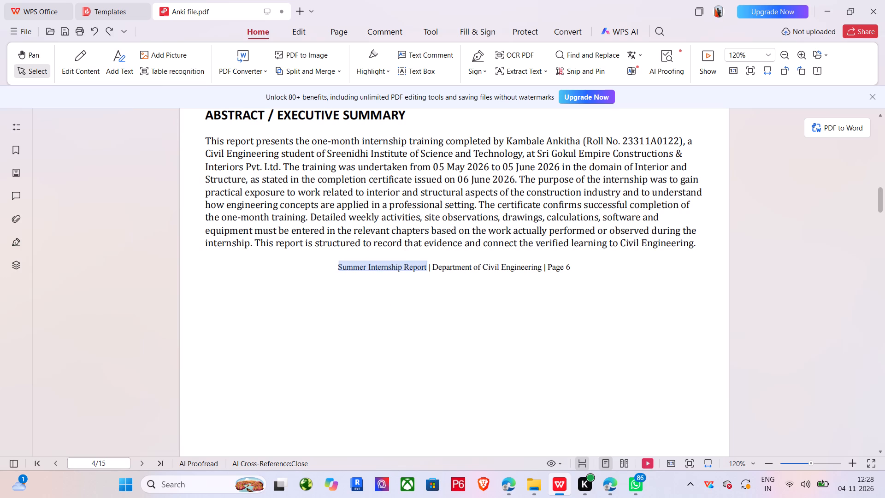
pyautogui.moveTo(439, 268); pyautogui.dragTo(579, 278)
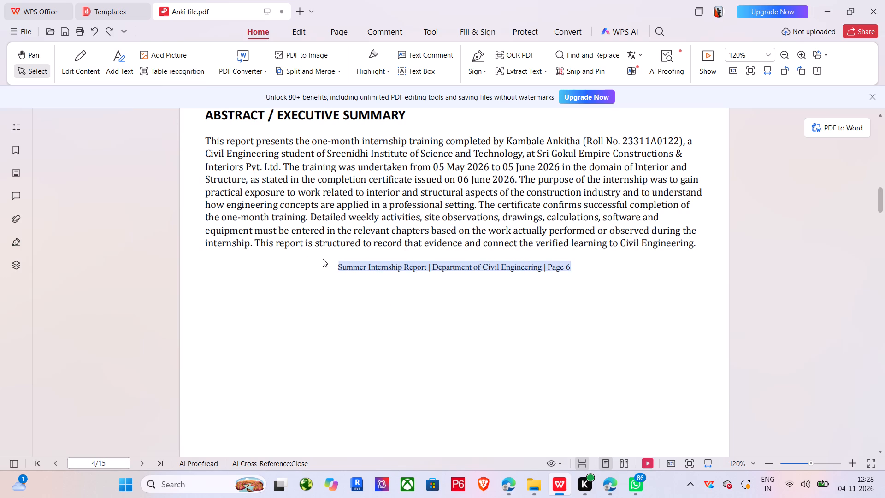
pyautogui.press('Return')
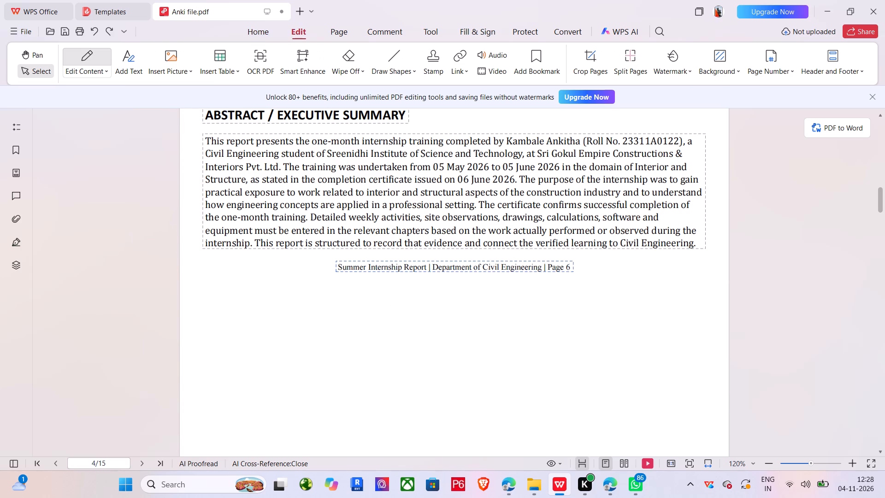
pyautogui.moveTo(337, 261); pyautogui.dragTo(340, 274)
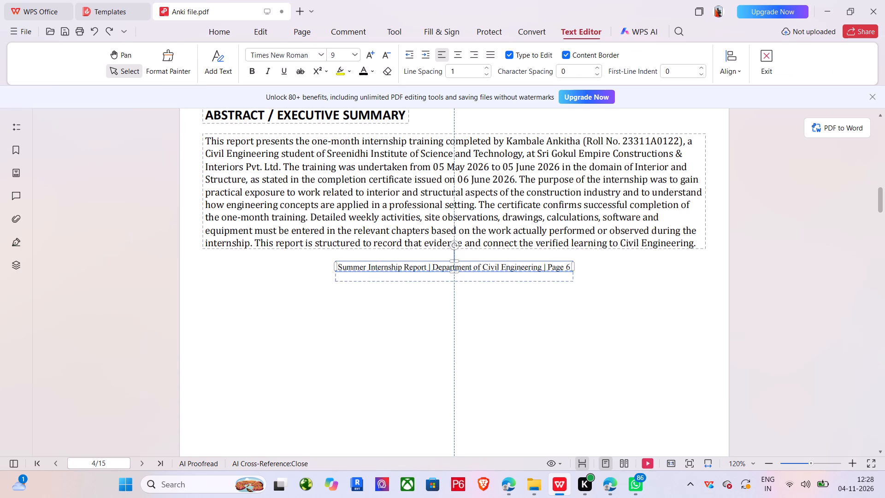
pyautogui.moveTo(340, 274); pyautogui.dragTo(331, 372)
pyautogui.scroll(-9, 336, 368)
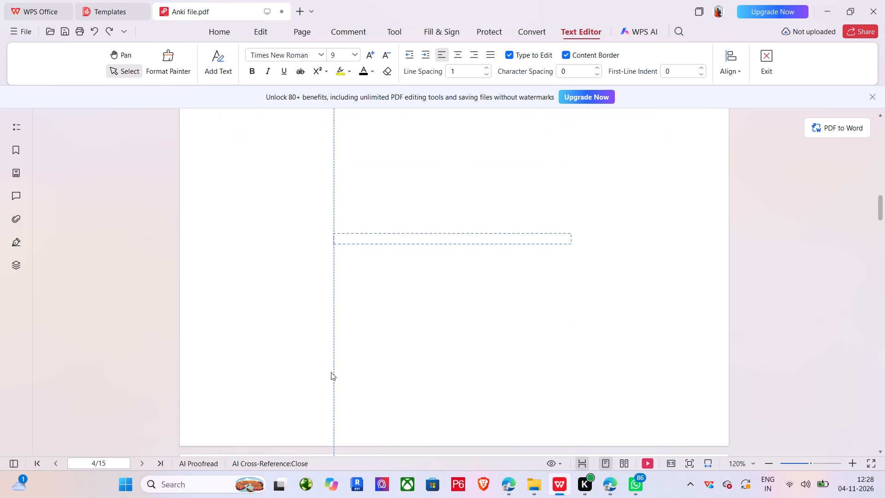
pyautogui.moveTo(331, 372); pyautogui.dragTo(350, 351)
pyautogui.scroll(-2, 331, 372)
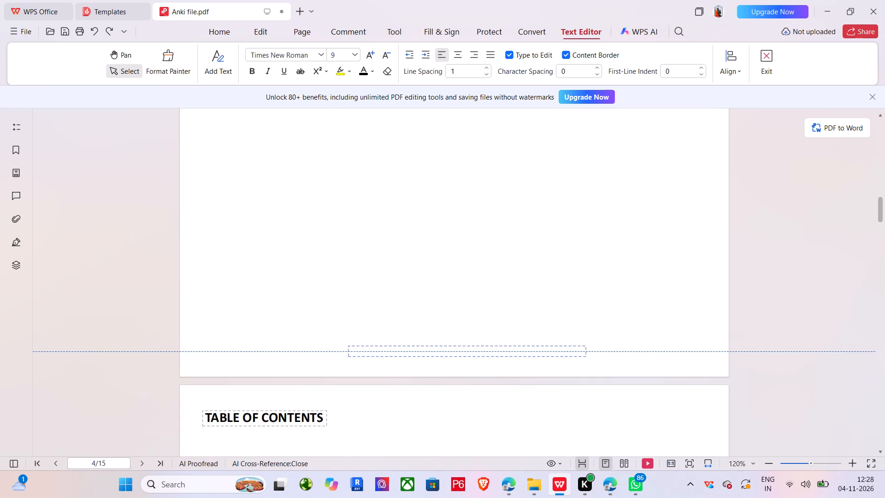
pyautogui.moveTo(350, 351); pyautogui.dragTo(343, 350)
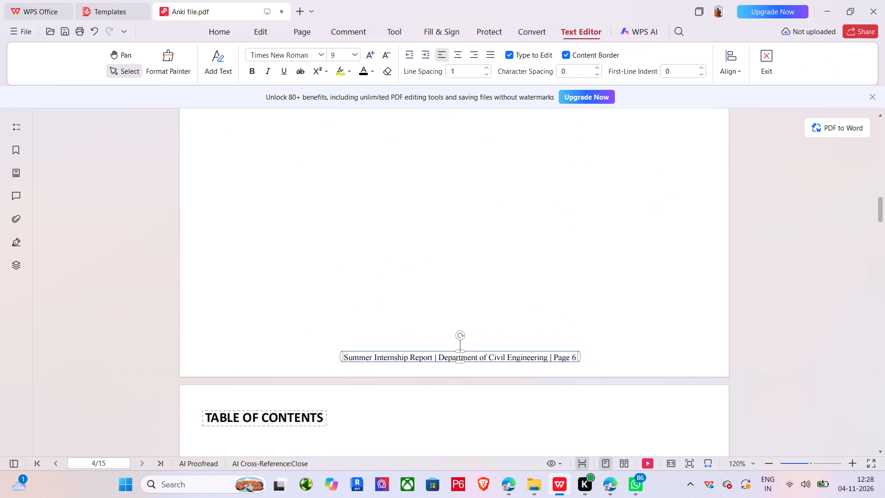
# Look through the table of contents pages, from the heading on page 5 to the end of the contents table on page 6.
pyautogui.scroll(-15, 342, 344)
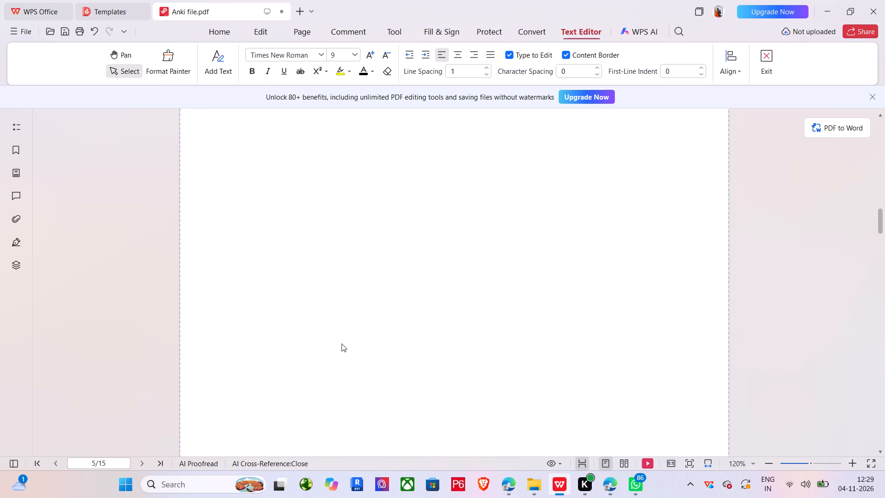
pyautogui.scroll(-15, 342, 344)
pyautogui.scroll(-7, 342, 344)
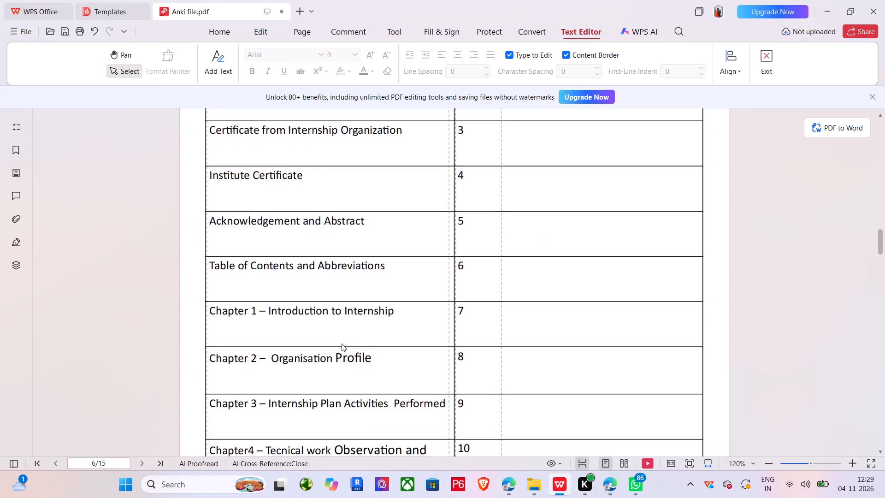
pyautogui.scroll(-13, 342, 344)
pyautogui.scroll(5, 342, 344)
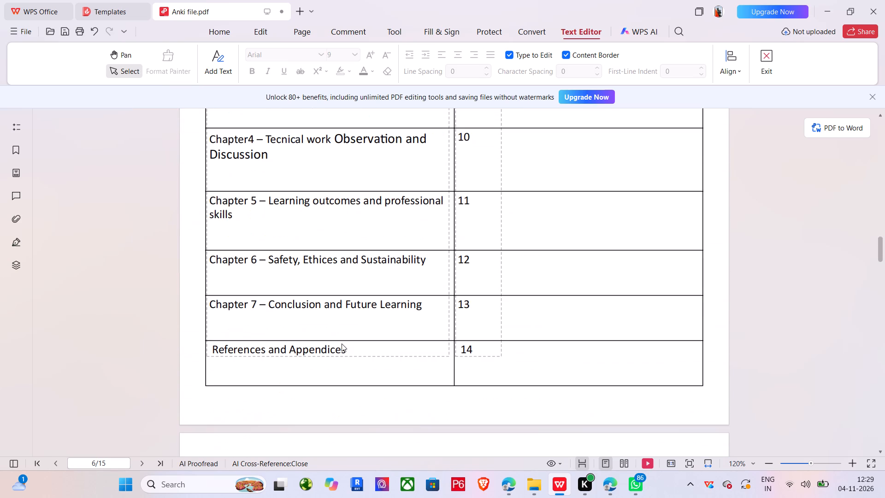
pyautogui.scroll(14, 342, 344)
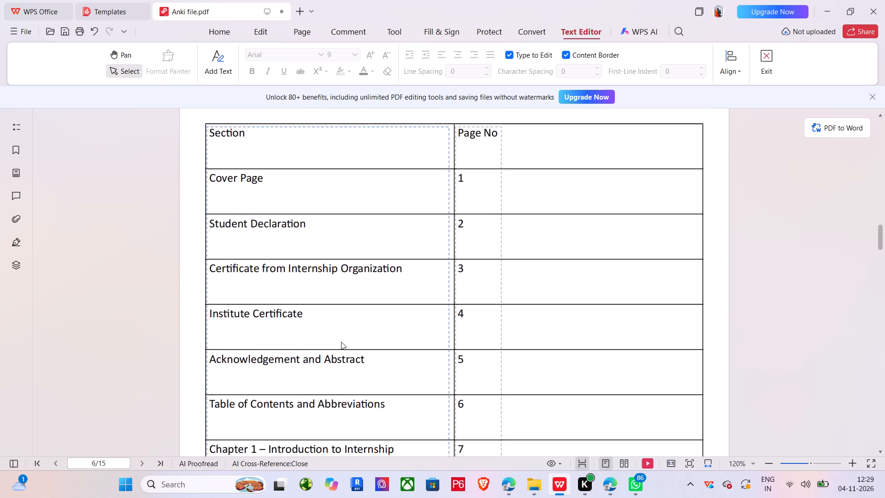
pyautogui.scroll(3, 341, 342)
pyautogui.scroll(-17, 341, 342)
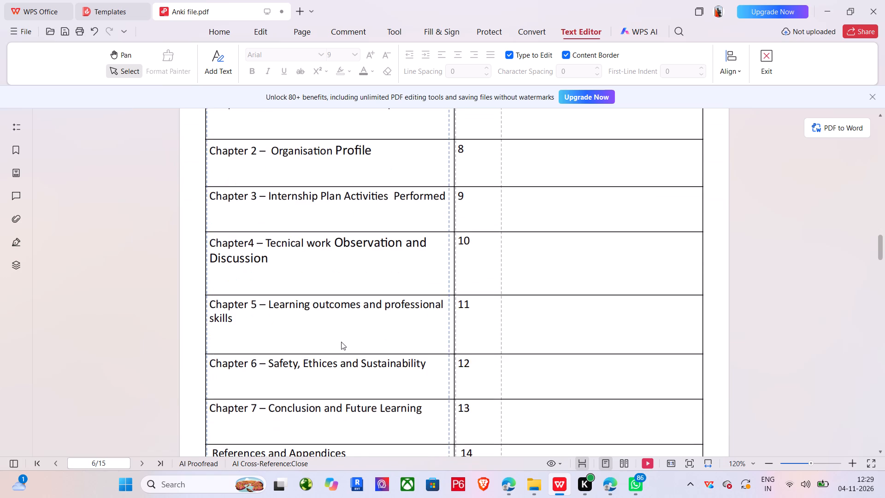
pyautogui.scroll(-4, 341, 342)
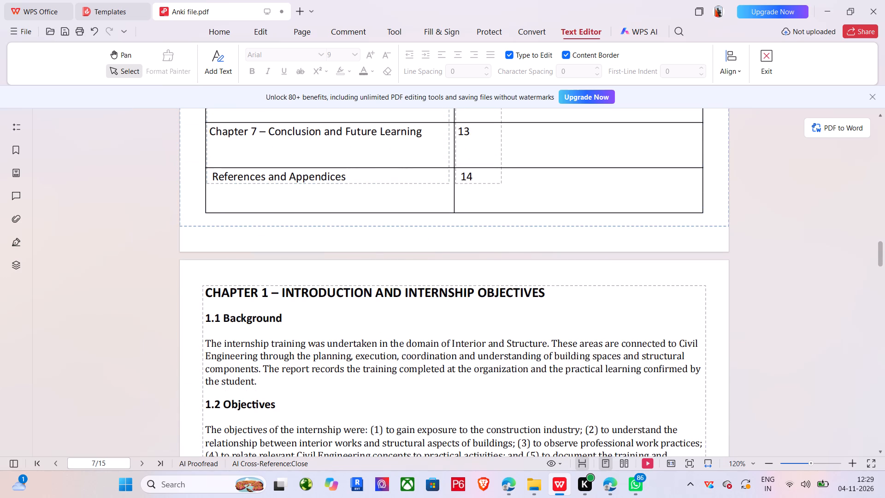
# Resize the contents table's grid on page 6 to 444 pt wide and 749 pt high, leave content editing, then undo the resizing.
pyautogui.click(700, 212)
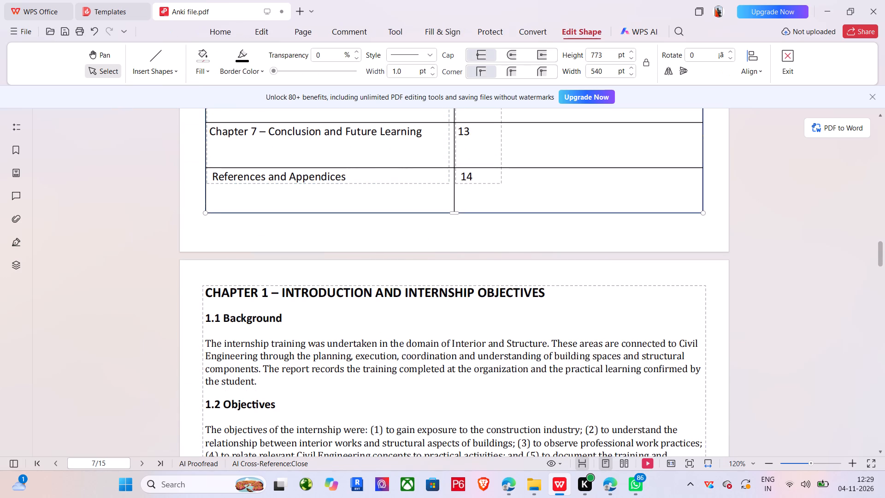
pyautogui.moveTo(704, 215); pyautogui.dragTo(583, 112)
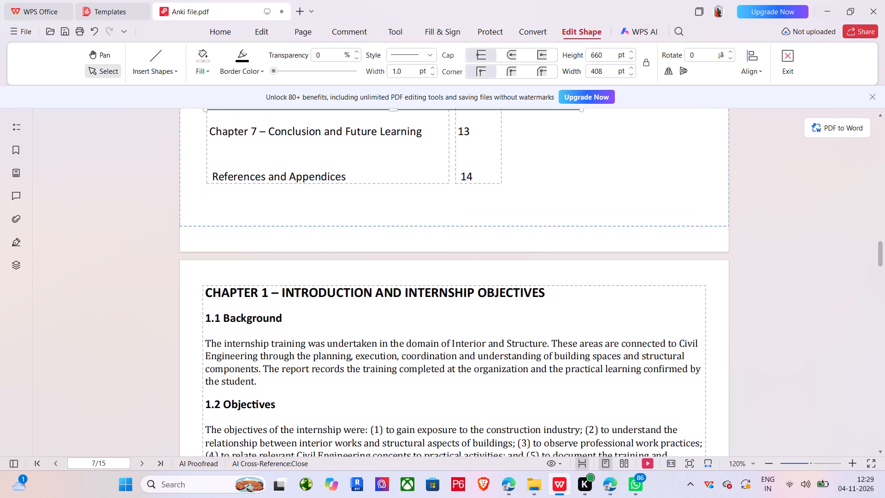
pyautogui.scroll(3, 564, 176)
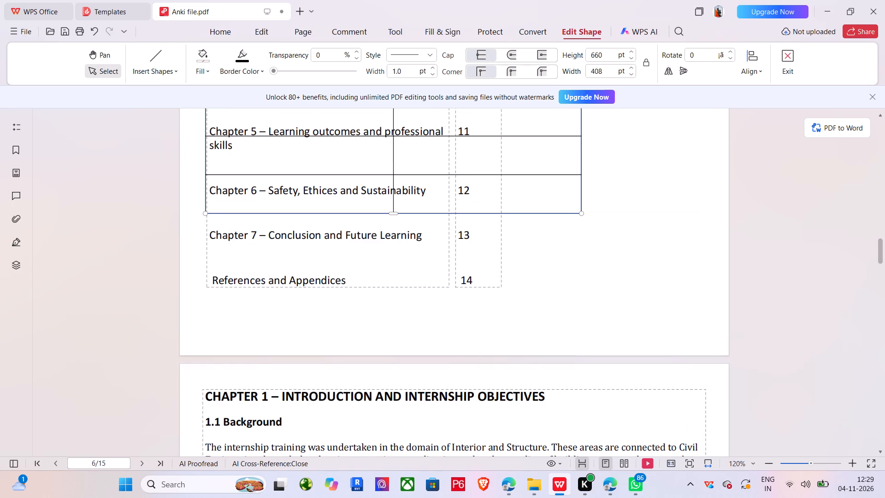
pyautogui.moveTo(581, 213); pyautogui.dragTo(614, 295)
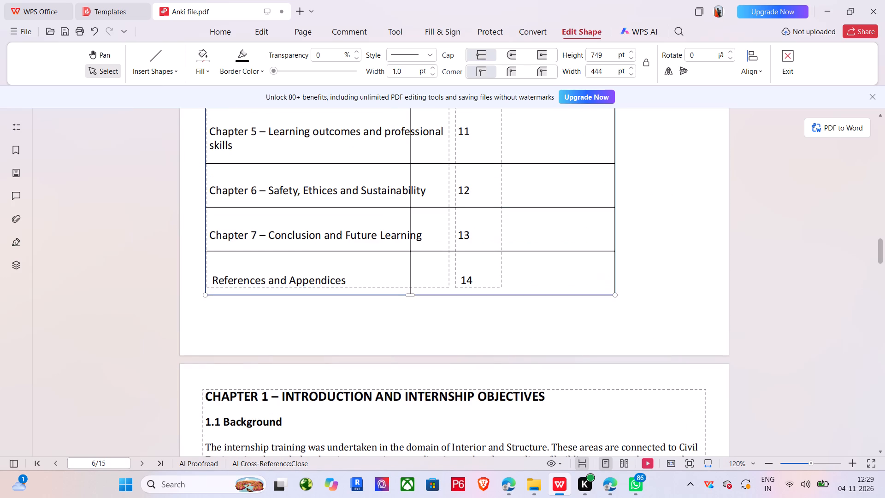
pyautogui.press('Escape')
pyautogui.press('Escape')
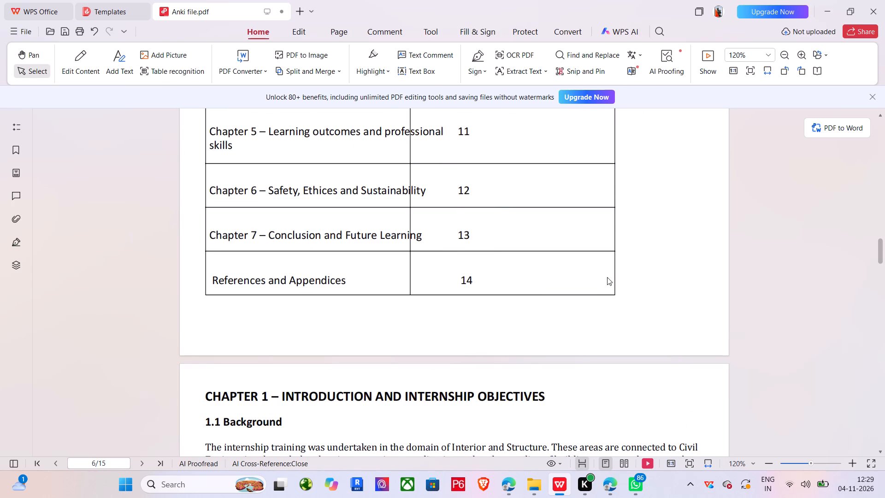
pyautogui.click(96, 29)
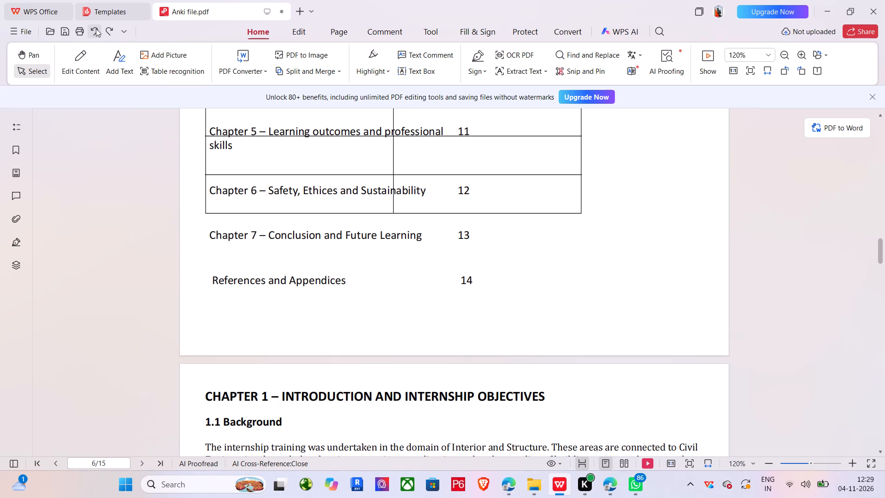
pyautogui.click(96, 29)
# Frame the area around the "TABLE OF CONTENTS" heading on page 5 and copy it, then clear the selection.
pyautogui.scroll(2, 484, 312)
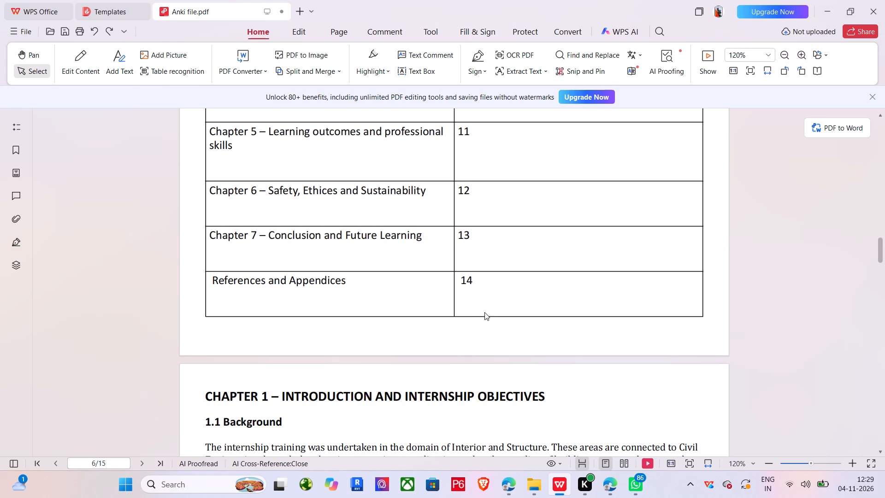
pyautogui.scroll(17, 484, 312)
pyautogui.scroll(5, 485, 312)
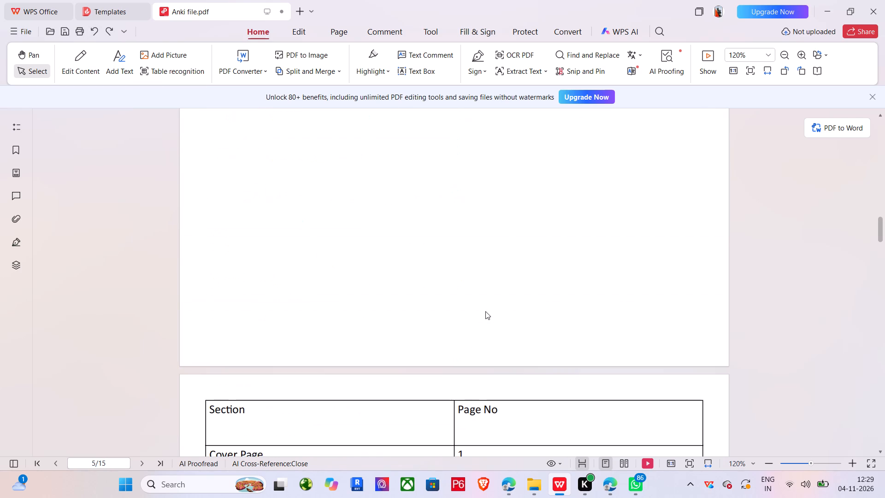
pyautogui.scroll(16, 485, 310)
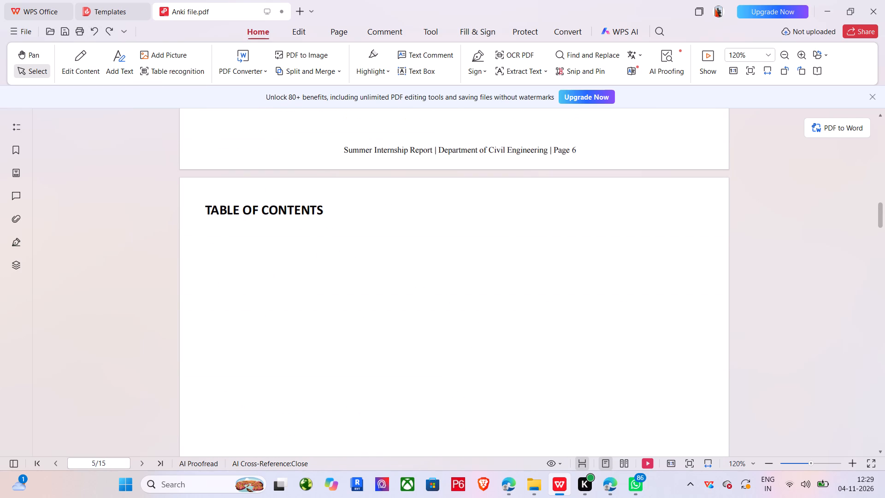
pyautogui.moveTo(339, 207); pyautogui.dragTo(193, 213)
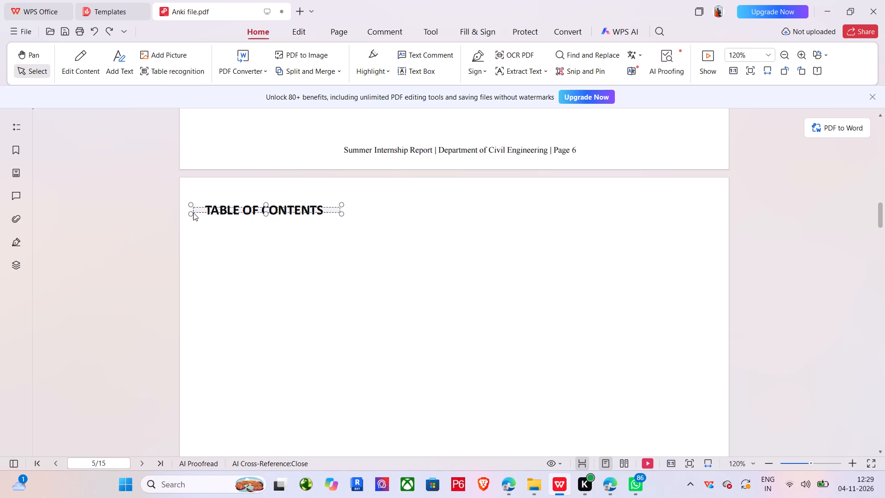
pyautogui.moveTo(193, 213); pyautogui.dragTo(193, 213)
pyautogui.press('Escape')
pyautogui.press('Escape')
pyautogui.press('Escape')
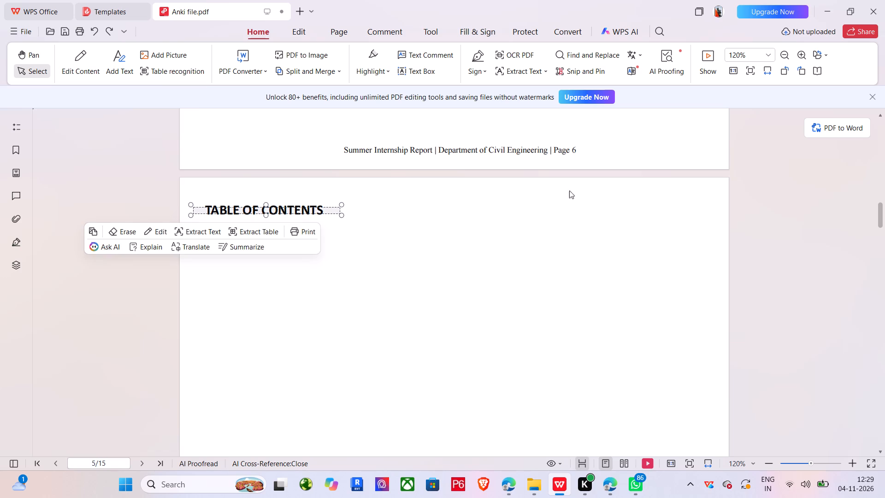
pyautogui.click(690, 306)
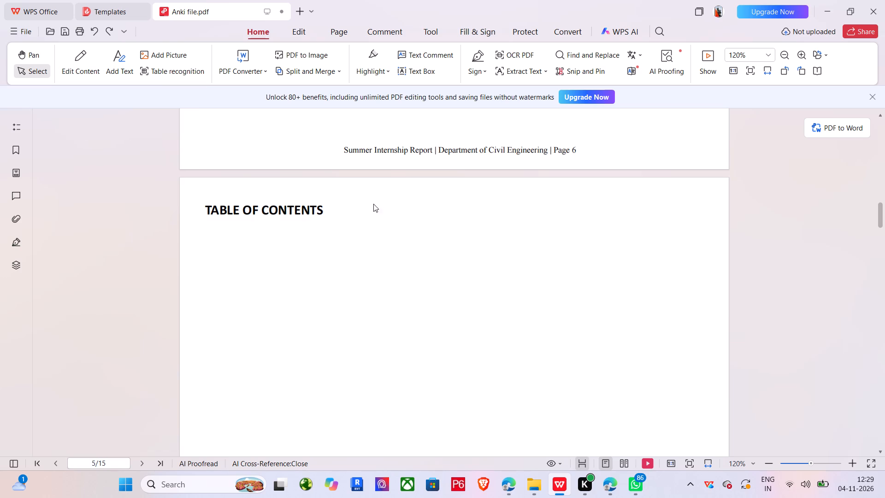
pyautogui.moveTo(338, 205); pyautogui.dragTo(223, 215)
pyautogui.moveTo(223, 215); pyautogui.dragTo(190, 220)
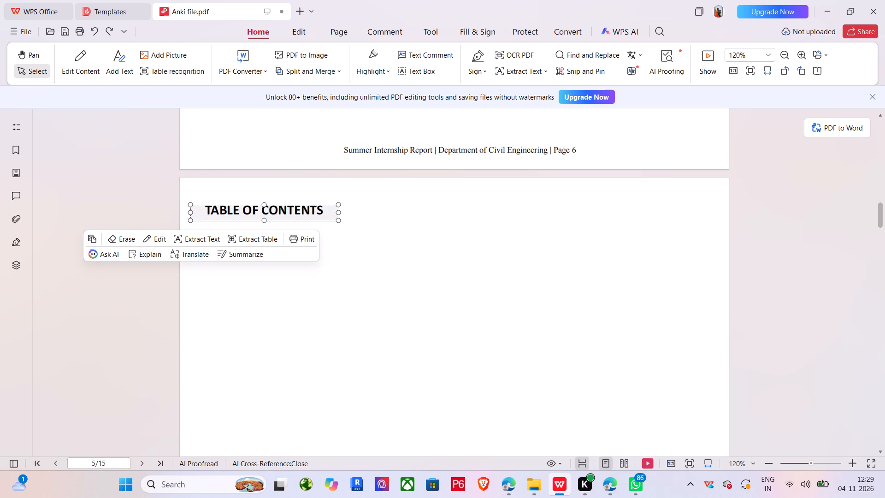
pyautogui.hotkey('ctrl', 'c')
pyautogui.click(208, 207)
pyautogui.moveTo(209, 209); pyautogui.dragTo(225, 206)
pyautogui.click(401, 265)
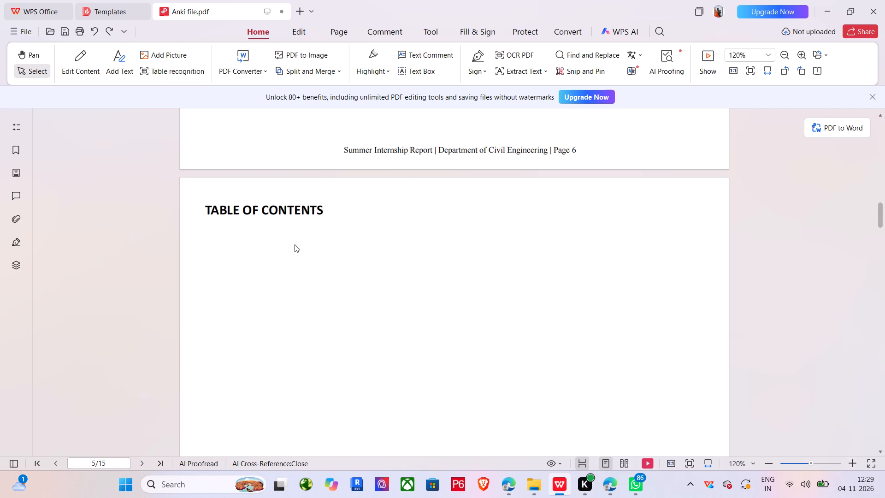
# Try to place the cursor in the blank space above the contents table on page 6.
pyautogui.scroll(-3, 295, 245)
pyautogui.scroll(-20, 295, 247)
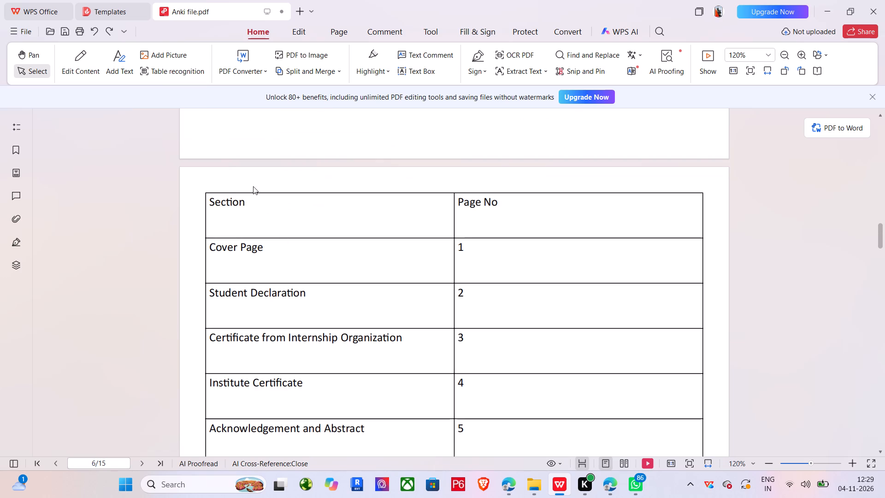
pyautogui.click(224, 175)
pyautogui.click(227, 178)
# Select the heading text "TABLE OF CONTENTS" on page 5 and copy it.
pyautogui.scroll(13, 228, 178)
pyautogui.scroll(8, 233, 175)
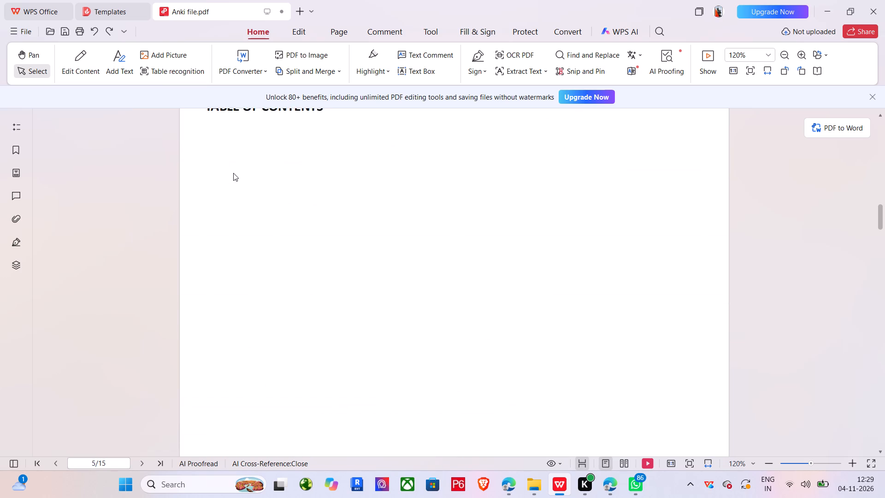
pyautogui.click(339, 139)
pyautogui.moveTo(322, 137); pyautogui.dragTo(322, 140)
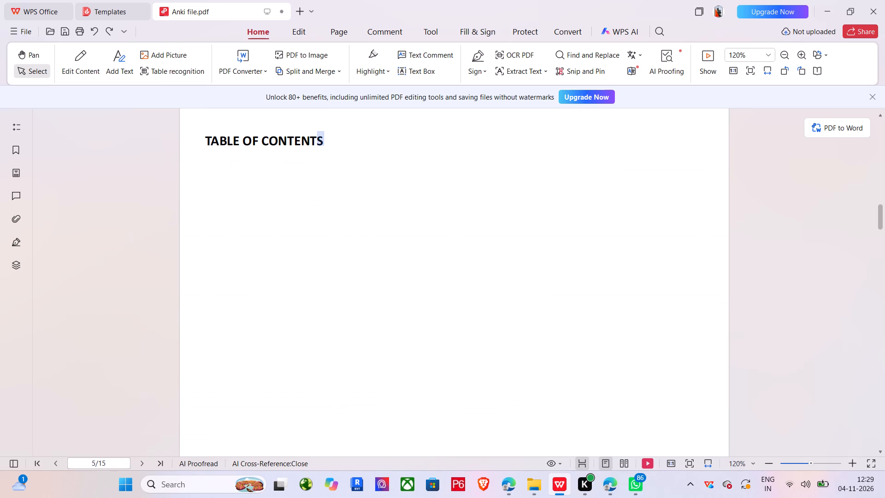
pyautogui.moveTo(322, 140); pyautogui.dragTo(208, 131)
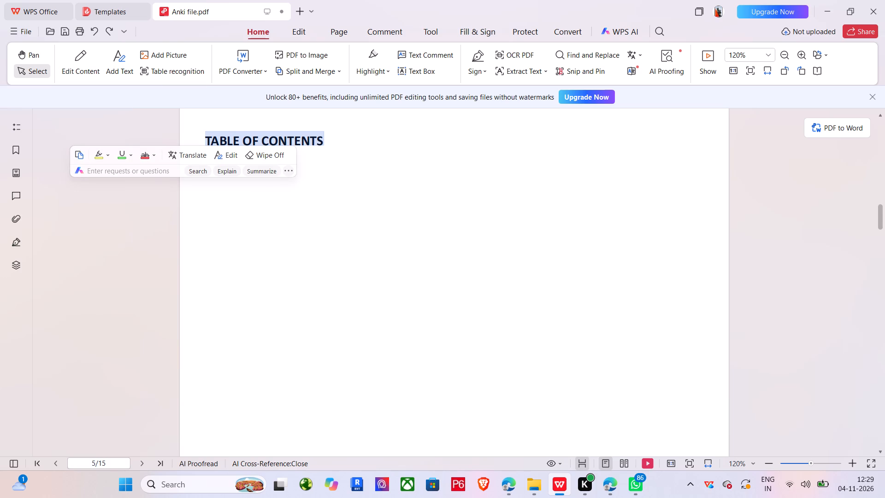
pyautogui.hotkey('ctrl', 'c')
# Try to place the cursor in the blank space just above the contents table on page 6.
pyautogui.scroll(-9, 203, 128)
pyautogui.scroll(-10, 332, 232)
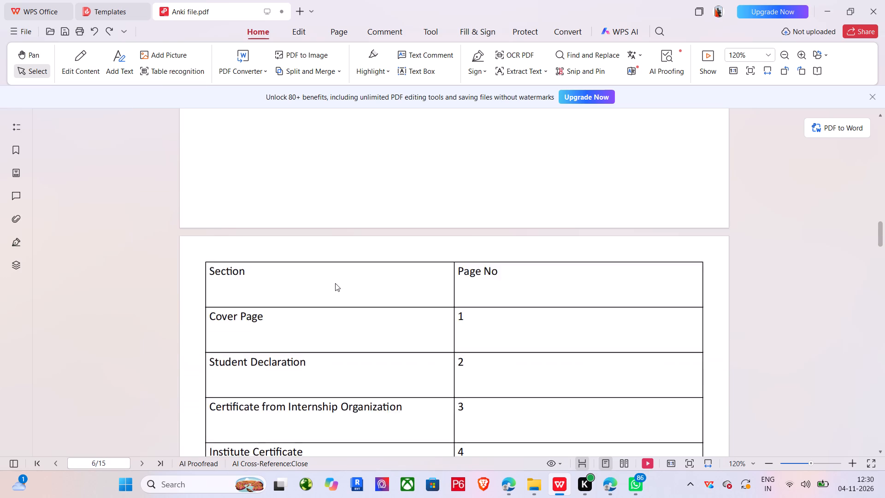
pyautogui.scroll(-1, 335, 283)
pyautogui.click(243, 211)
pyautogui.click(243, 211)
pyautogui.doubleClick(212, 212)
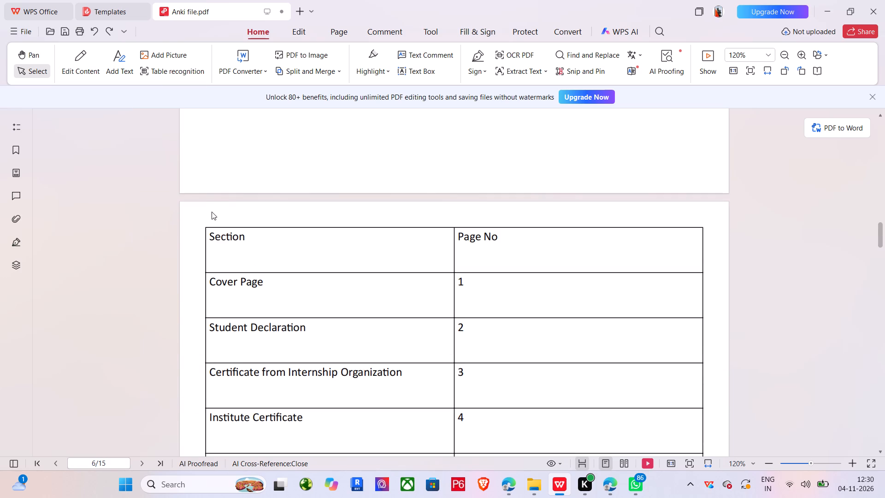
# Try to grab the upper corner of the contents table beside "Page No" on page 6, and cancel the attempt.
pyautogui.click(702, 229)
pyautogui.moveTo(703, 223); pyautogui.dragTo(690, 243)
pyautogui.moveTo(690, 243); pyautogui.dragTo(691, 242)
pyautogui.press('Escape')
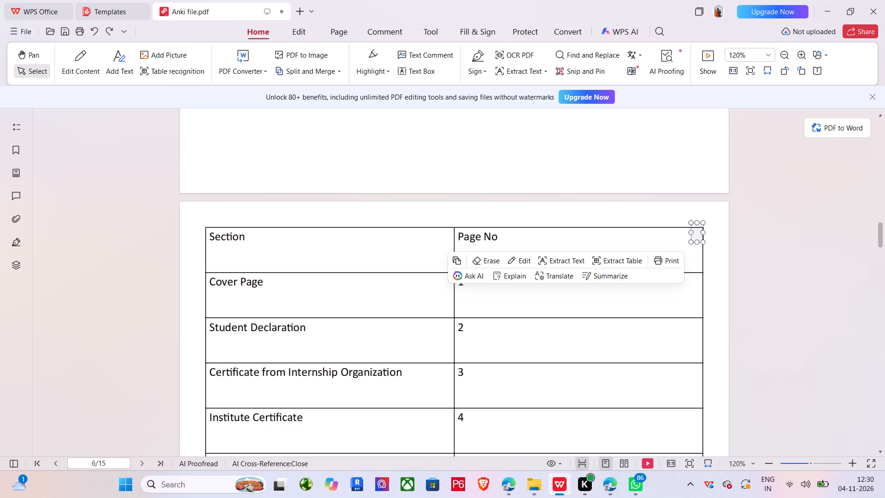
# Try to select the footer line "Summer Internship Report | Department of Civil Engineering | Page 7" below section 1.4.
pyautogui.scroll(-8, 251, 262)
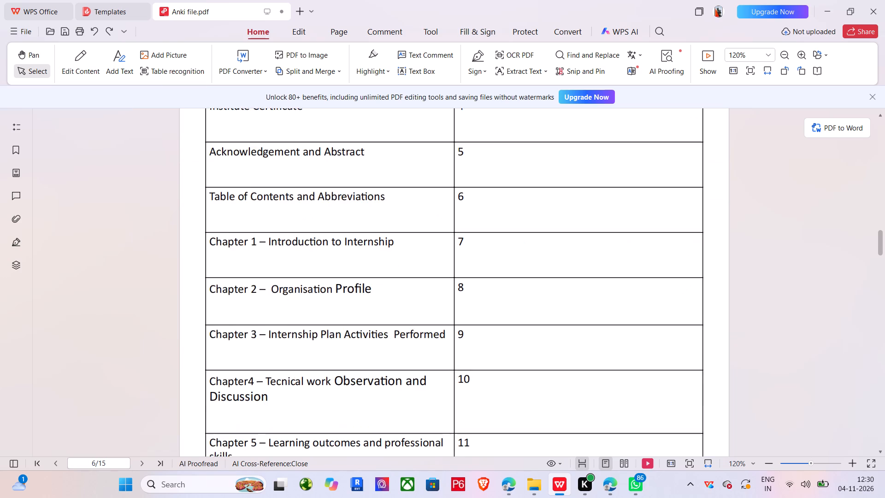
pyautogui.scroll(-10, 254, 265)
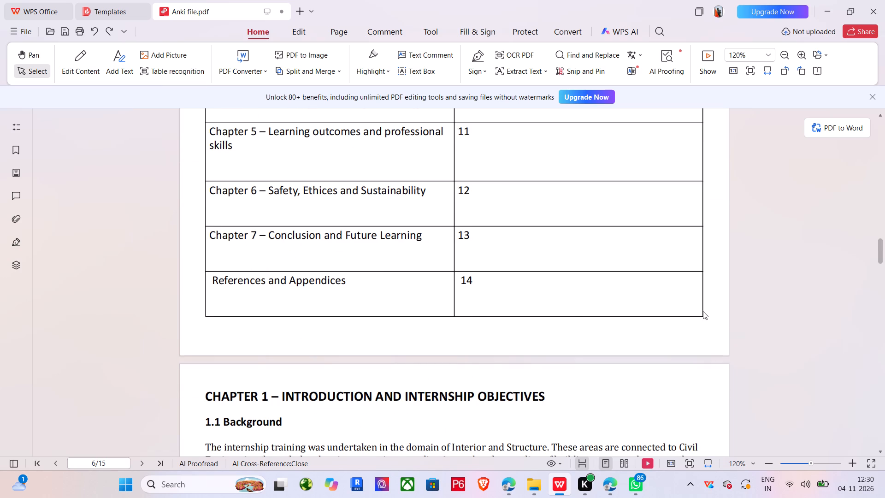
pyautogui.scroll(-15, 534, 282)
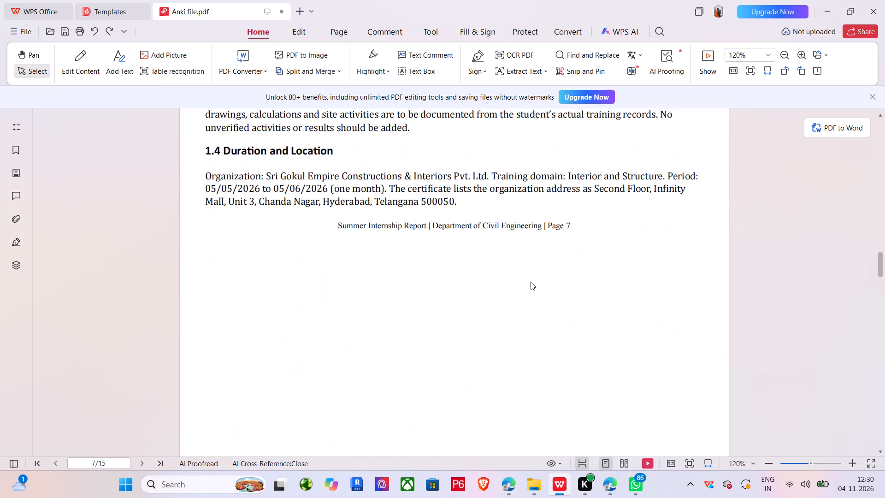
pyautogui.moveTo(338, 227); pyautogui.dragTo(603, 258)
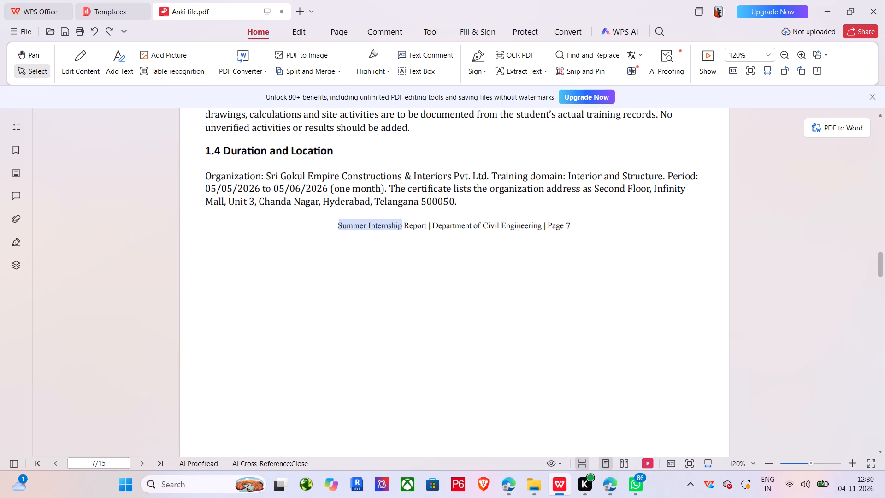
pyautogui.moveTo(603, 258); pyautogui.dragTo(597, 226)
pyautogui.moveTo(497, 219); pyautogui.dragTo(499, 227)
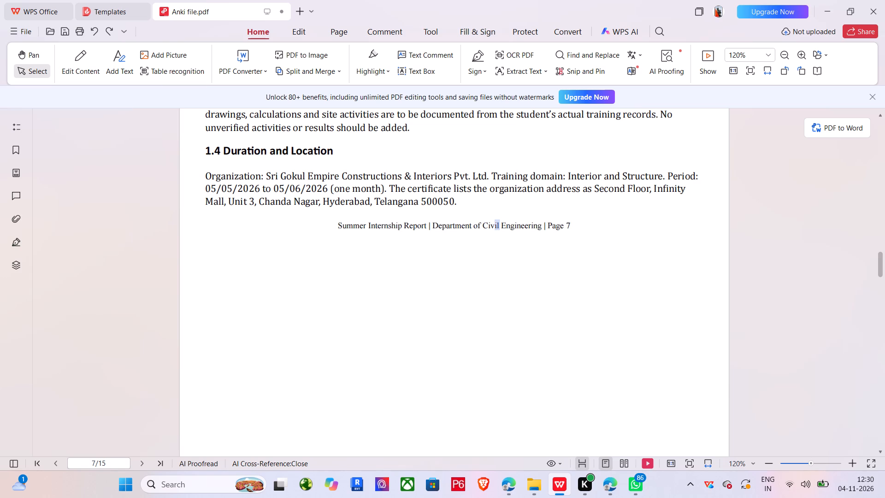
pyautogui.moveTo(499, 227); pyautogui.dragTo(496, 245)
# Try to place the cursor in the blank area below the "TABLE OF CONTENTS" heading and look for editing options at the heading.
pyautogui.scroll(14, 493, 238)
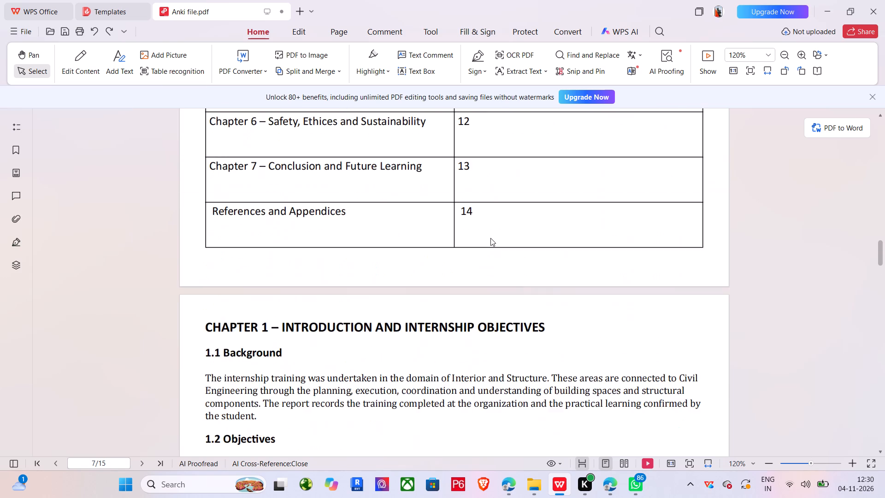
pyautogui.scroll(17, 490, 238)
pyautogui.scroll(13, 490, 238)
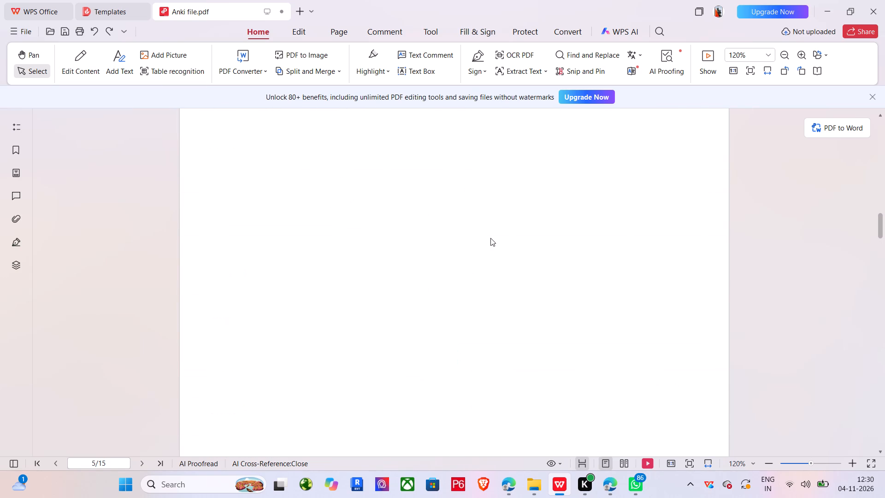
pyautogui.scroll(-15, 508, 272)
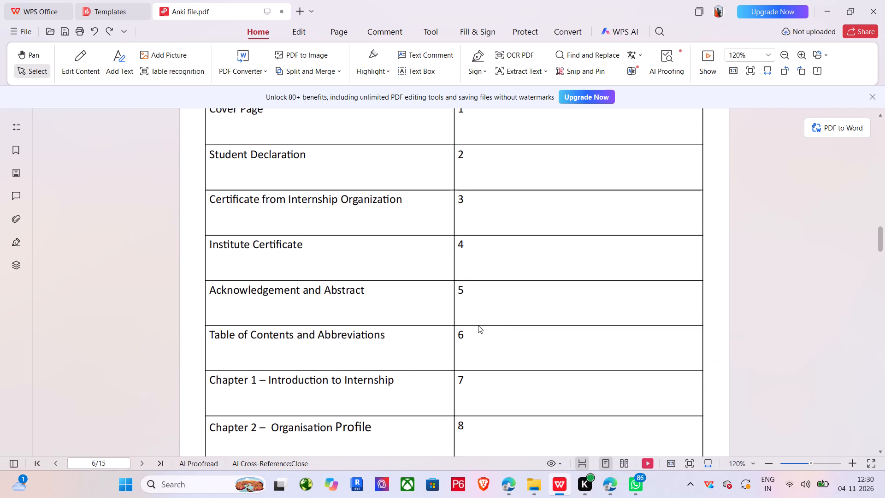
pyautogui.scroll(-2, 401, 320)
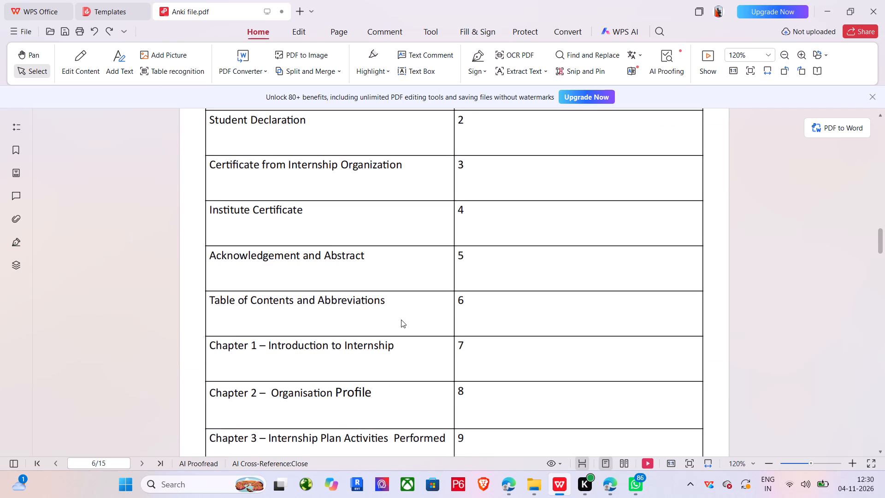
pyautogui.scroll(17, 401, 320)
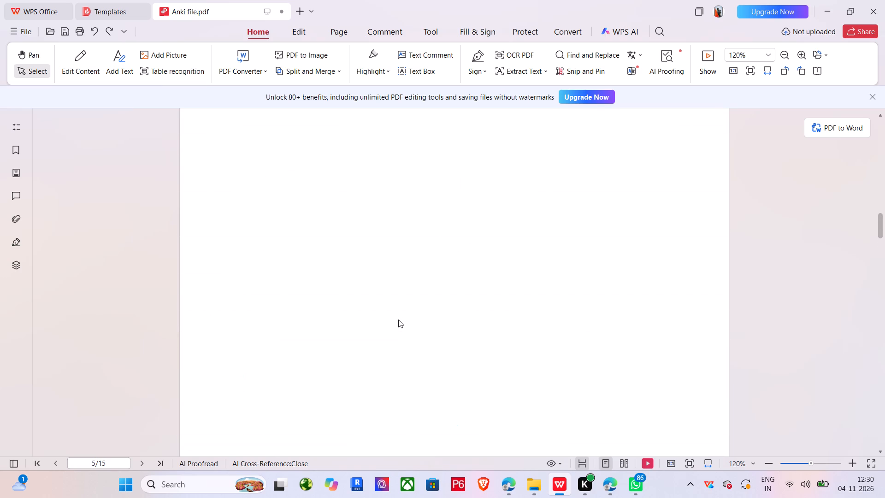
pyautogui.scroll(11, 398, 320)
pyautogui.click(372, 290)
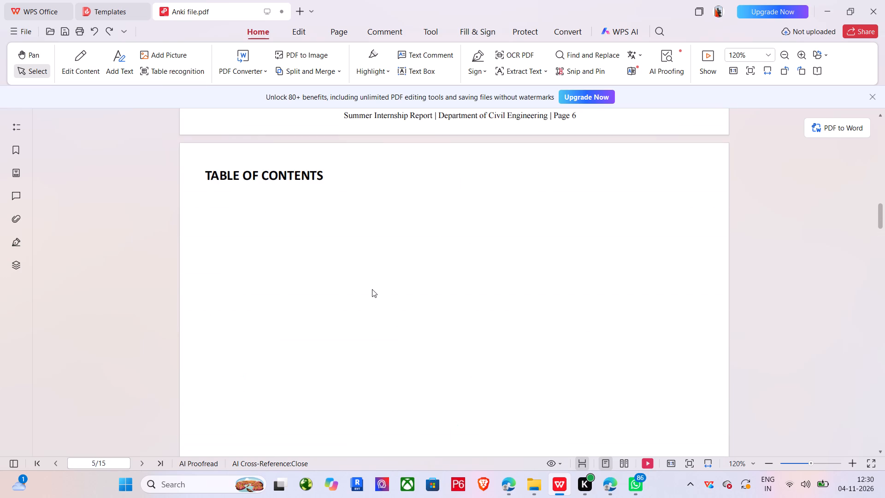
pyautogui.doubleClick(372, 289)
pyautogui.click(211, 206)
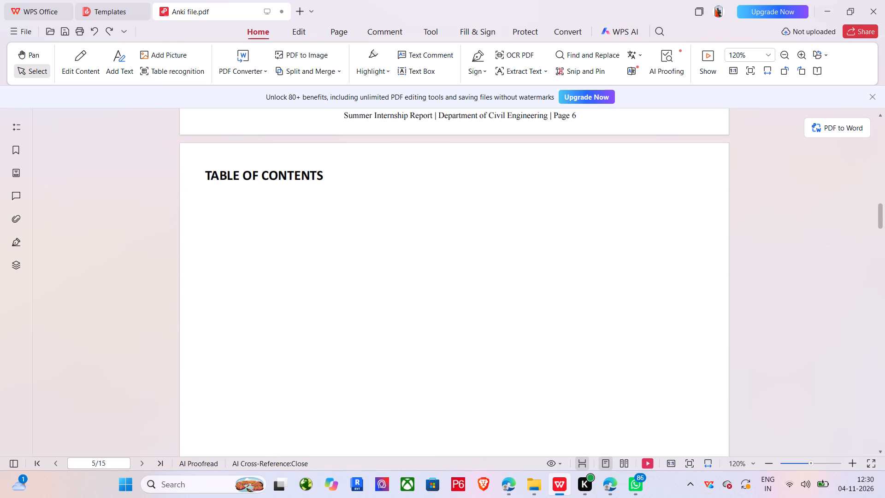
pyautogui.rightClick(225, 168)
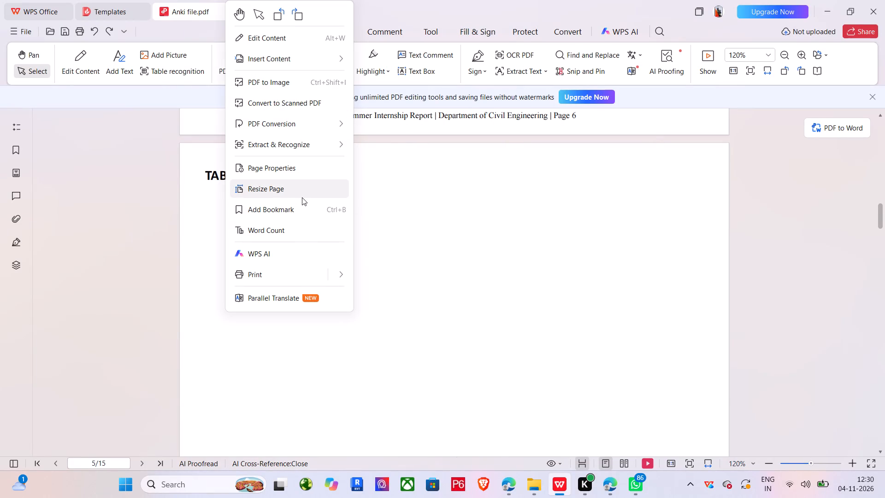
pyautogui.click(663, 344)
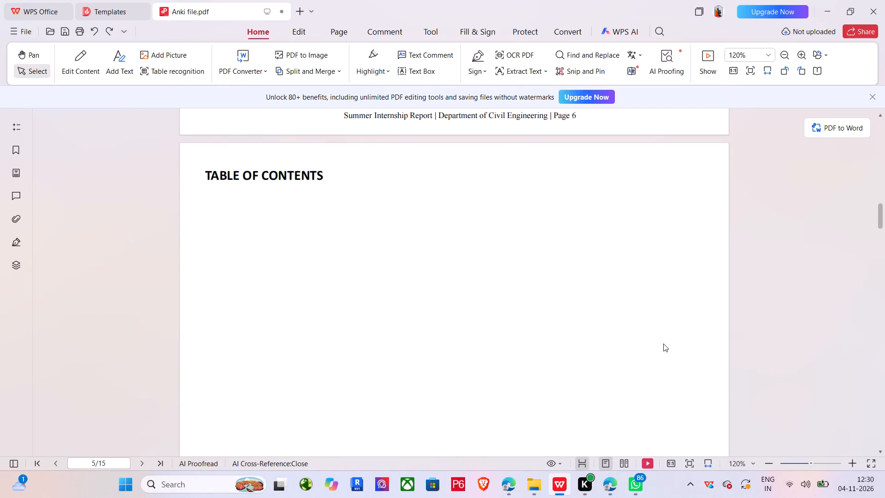
# Look over the contents table on page 6, from the "Section" header row to the "References and Appendices" row.
pyautogui.scroll(-17, 663, 344)
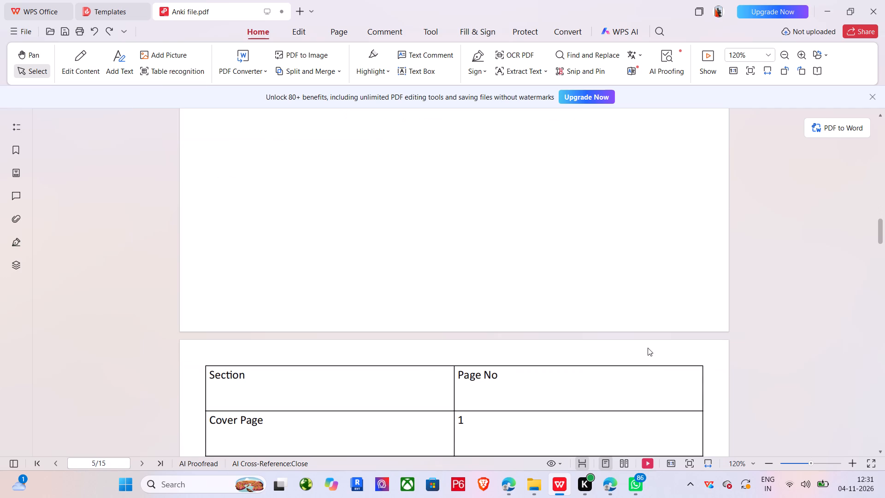
pyautogui.scroll(-6, 645, 348)
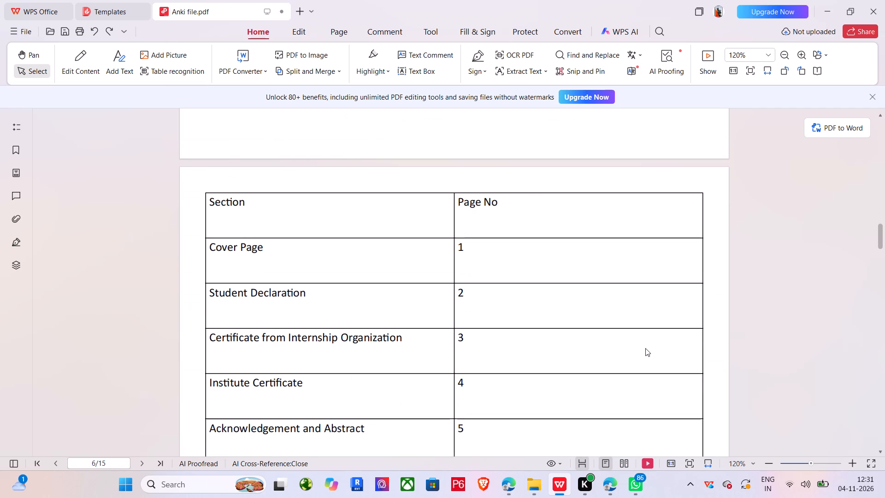
pyautogui.scroll(-10, 645, 330)
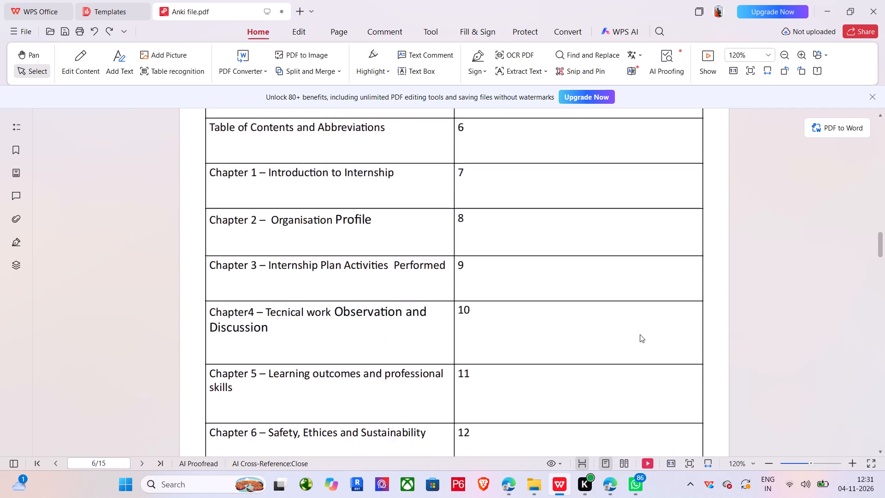
pyautogui.scroll(-7, 640, 334)
pyautogui.click(715, 287)
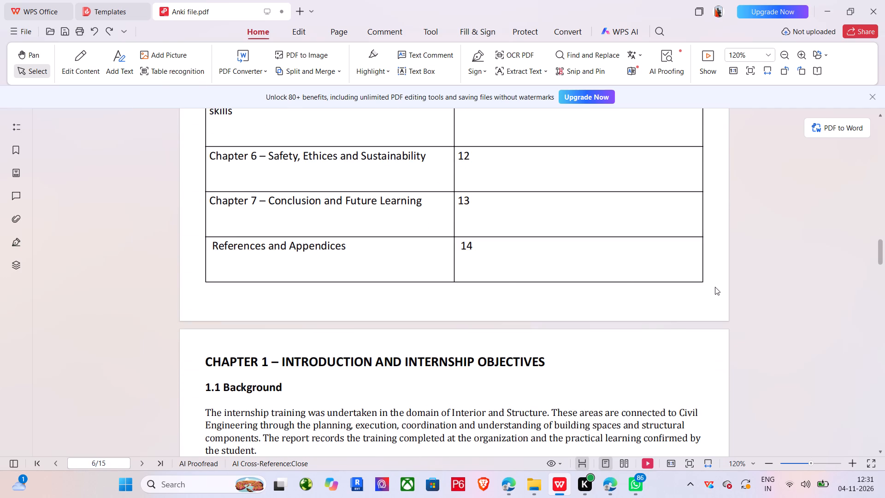
pyautogui.scroll(17, 363, 245)
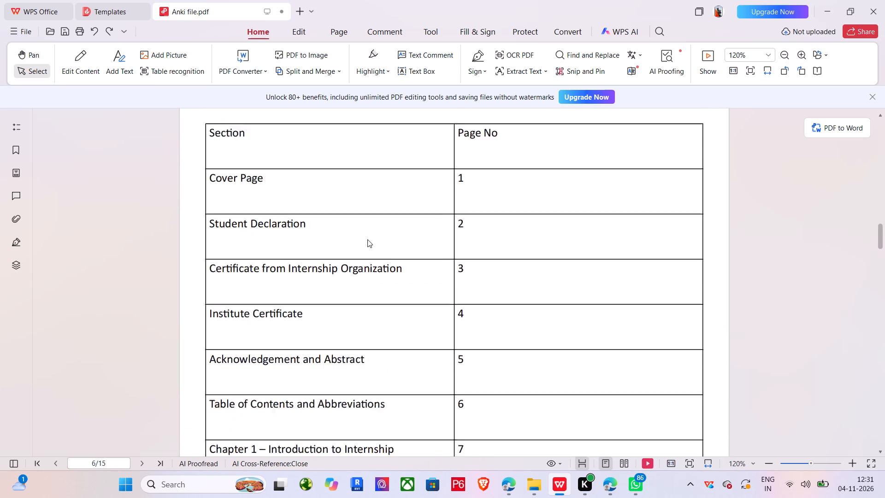
pyautogui.scroll(2, 367, 239)
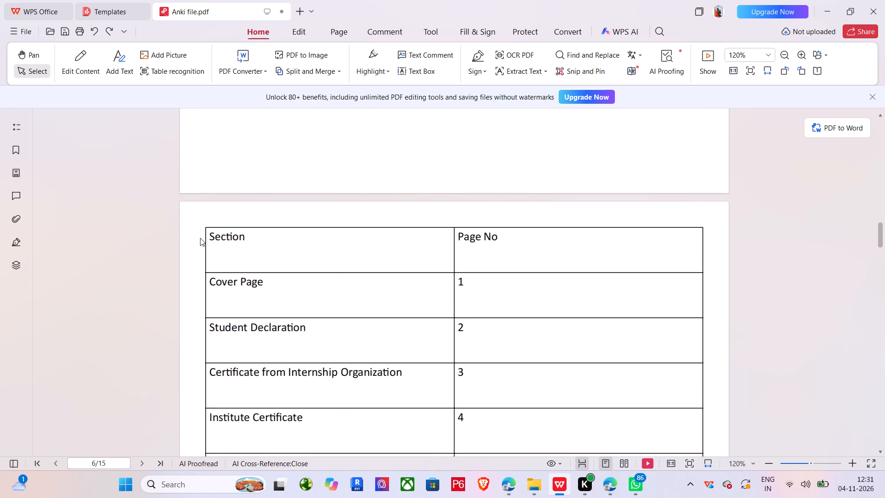
pyautogui.click(200, 238)
pyautogui.tripleClick(200, 238)
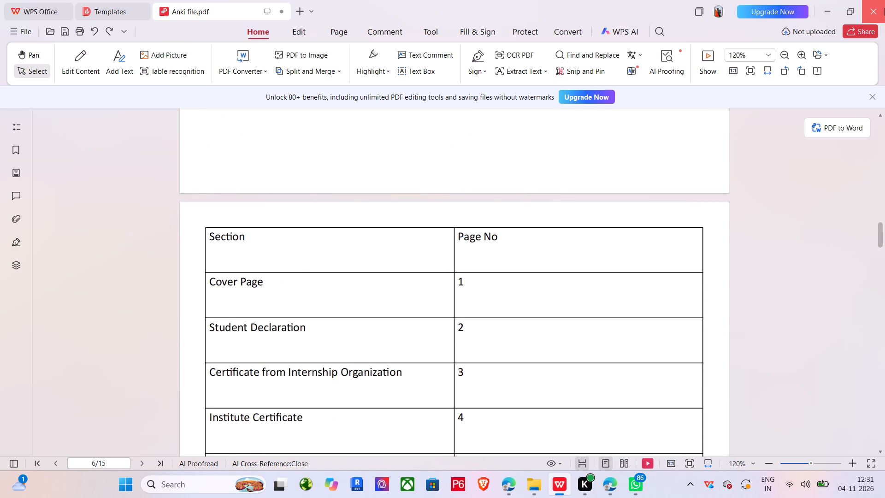
# Close "Anki file.pdf" without saving its changes.
pyautogui.click(884, 8)
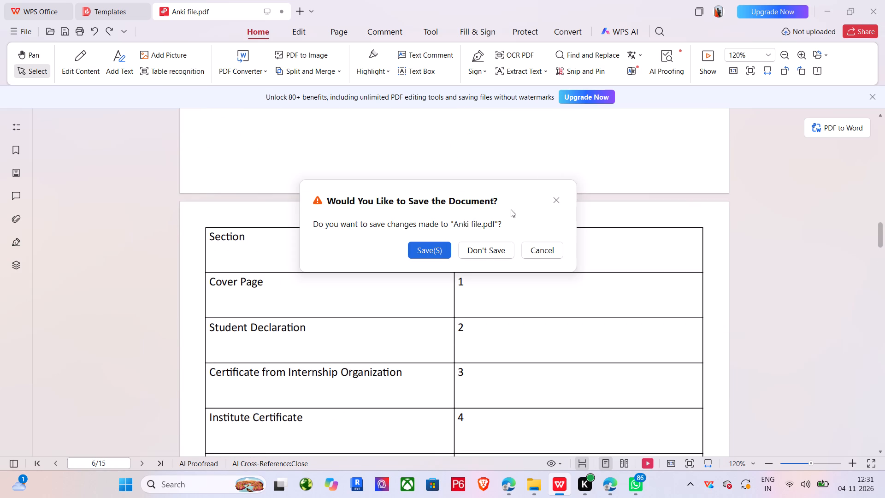
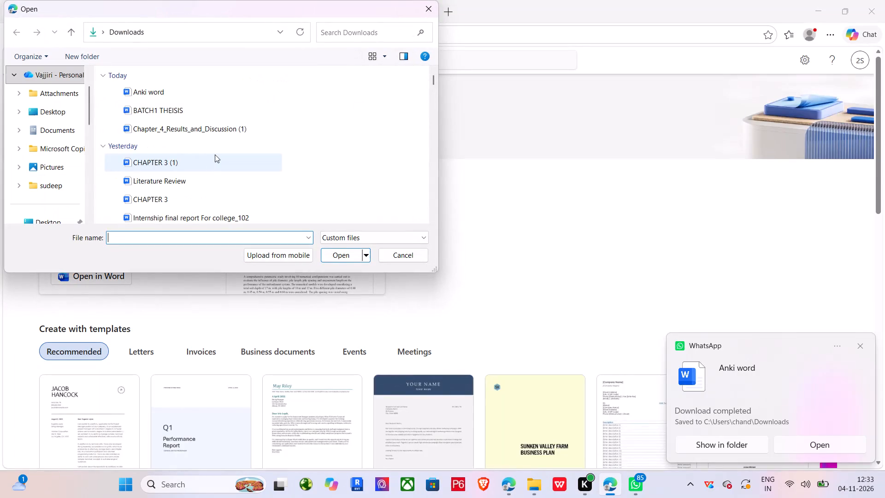
# Upload the "Anki word" document from the Downloads folder to Word for the web.
pyautogui.click(183, 93)
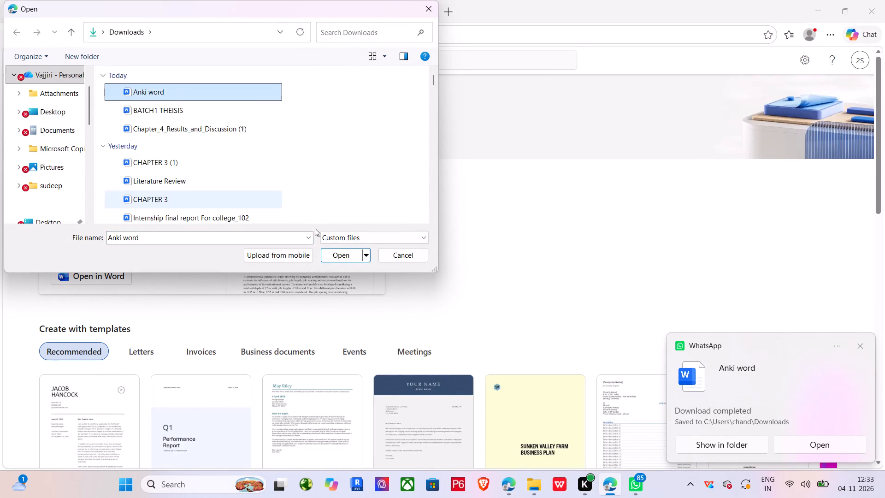
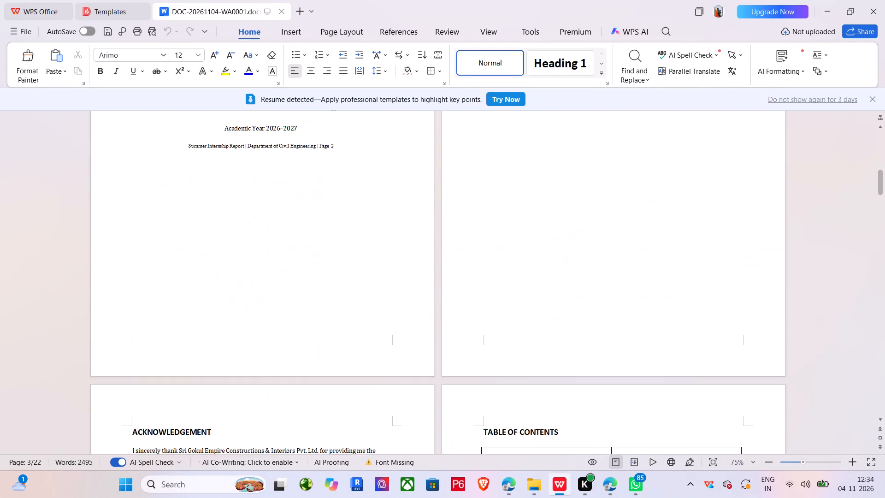
pyautogui.scroll(-14, 581, 286)
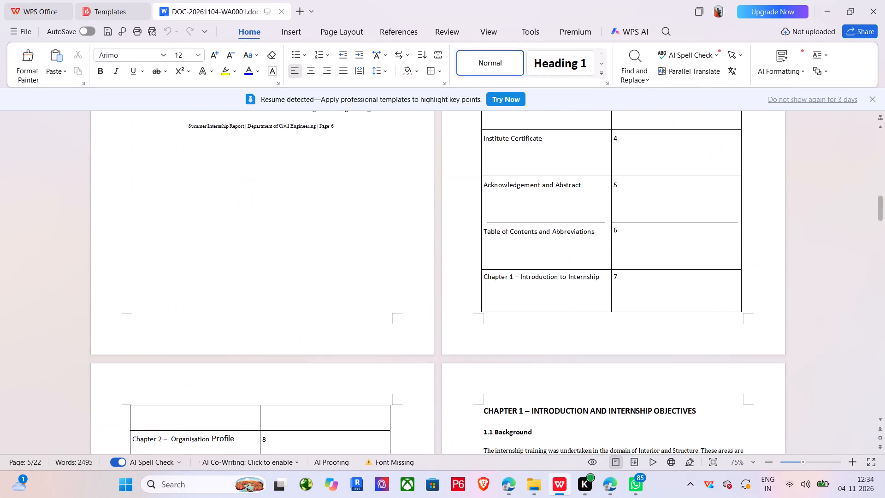
pyautogui.scroll(-10, 581, 286)
pyautogui.scroll(4, 581, 286)
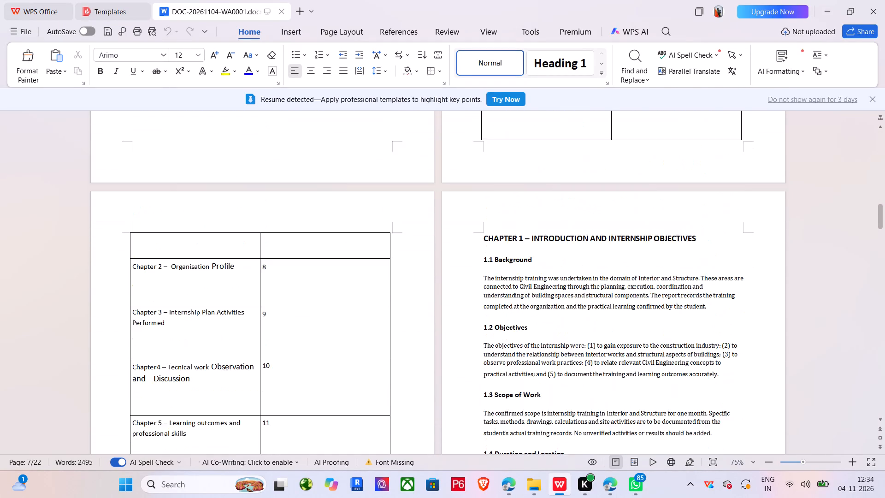
pyautogui.scroll(10, 581, 286)
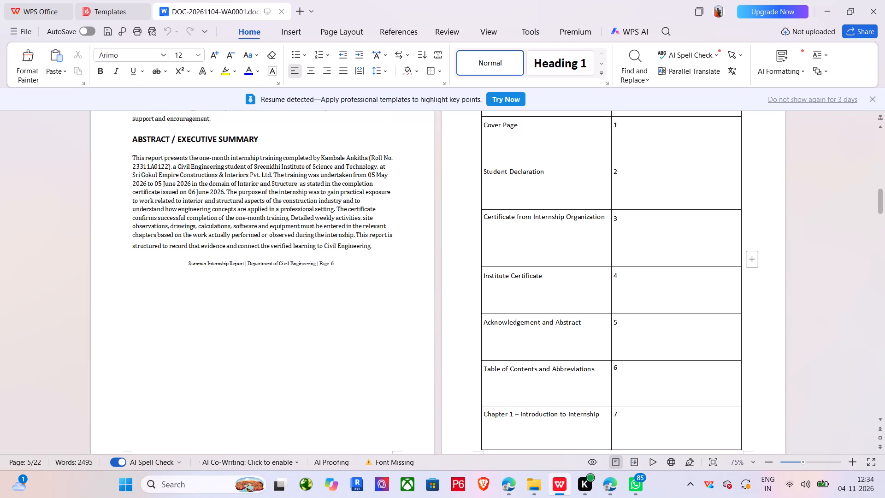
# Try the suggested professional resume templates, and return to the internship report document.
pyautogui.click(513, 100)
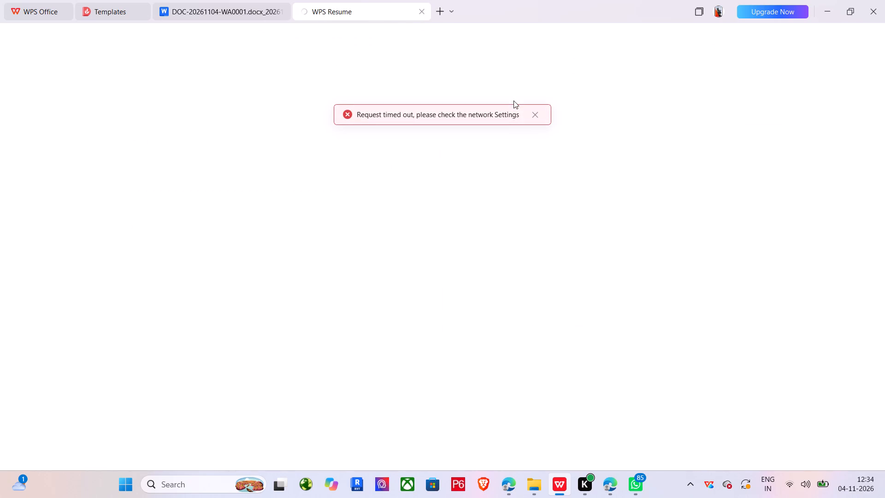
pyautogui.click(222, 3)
# Widen the TABLE OF CONTENTS table slightly by moving the Page No column's outer border outward.
pyautogui.scroll(6, 684, 373)
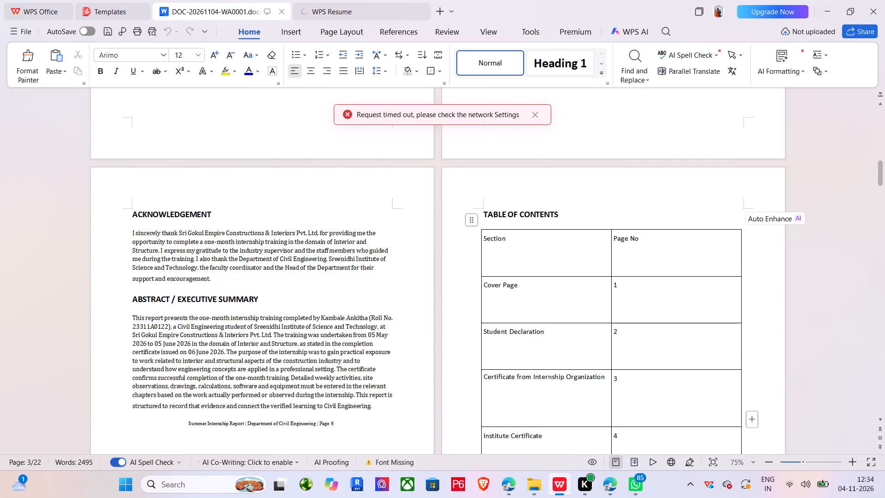
pyautogui.scroll(-8, 673, 356)
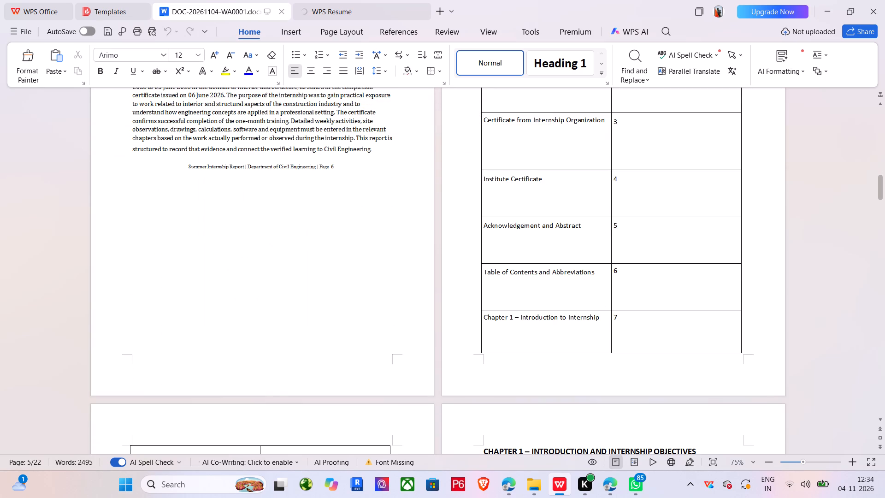
pyautogui.moveTo(741, 350); pyautogui.dragTo(745, 358)
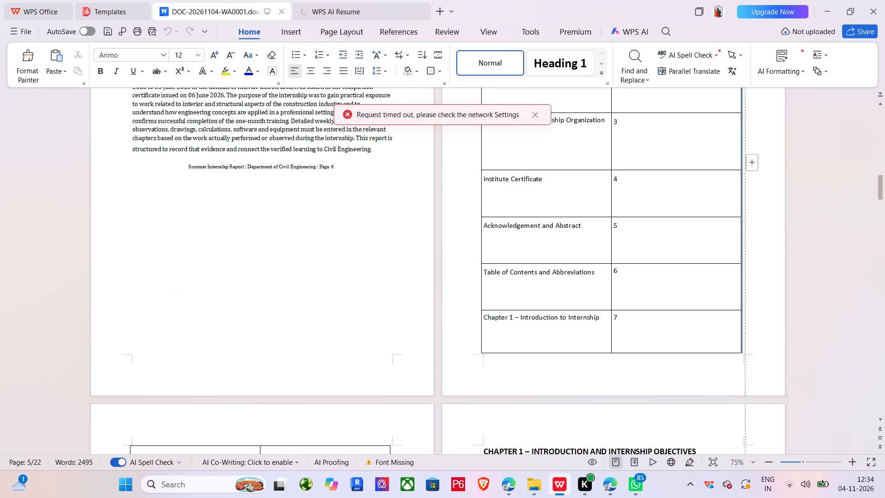
pyautogui.moveTo(745, 358); pyautogui.dragTo(744, 343)
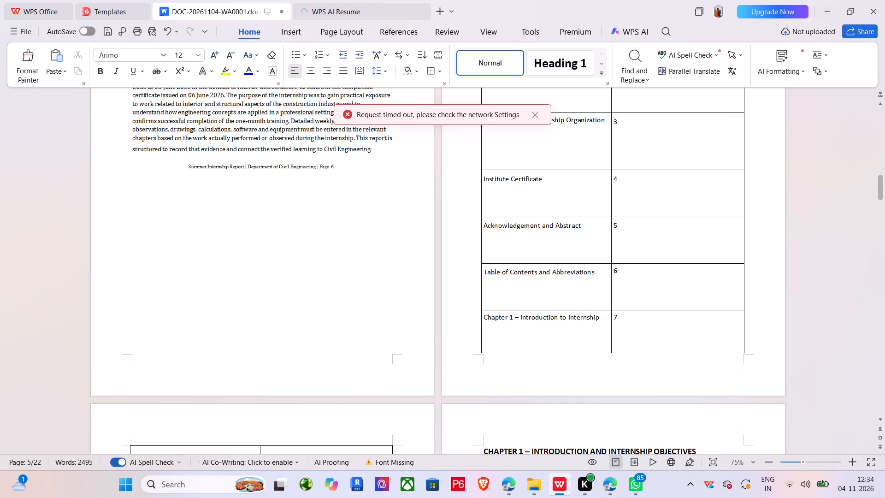
# Review the report's pages from the cover through the TABLE OF CONTENTS table to the start of Chapter 3.
pyautogui.scroll(18, 744, 344)
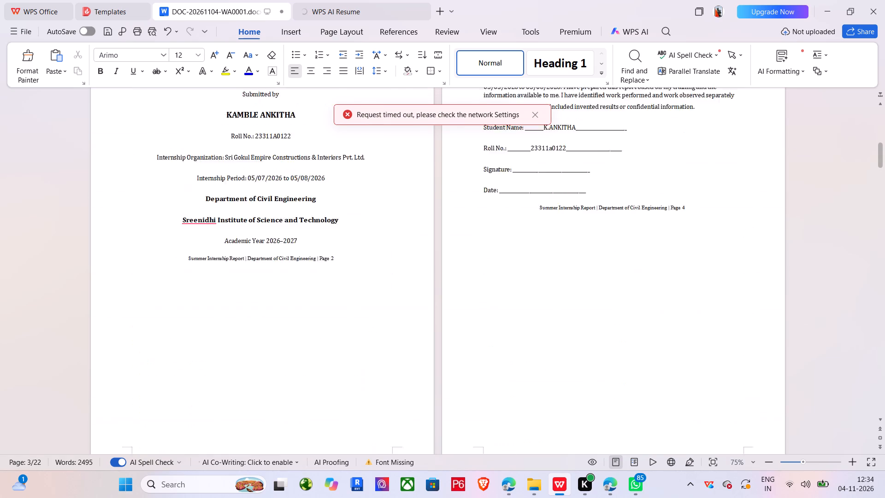
pyautogui.scroll(15, 743, 341)
pyautogui.scroll(7, 742, 341)
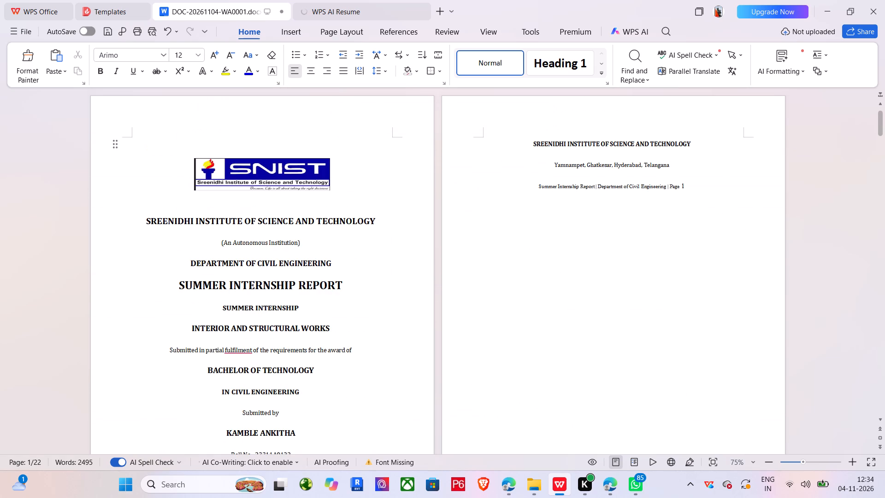
pyautogui.scroll(-4, 742, 341)
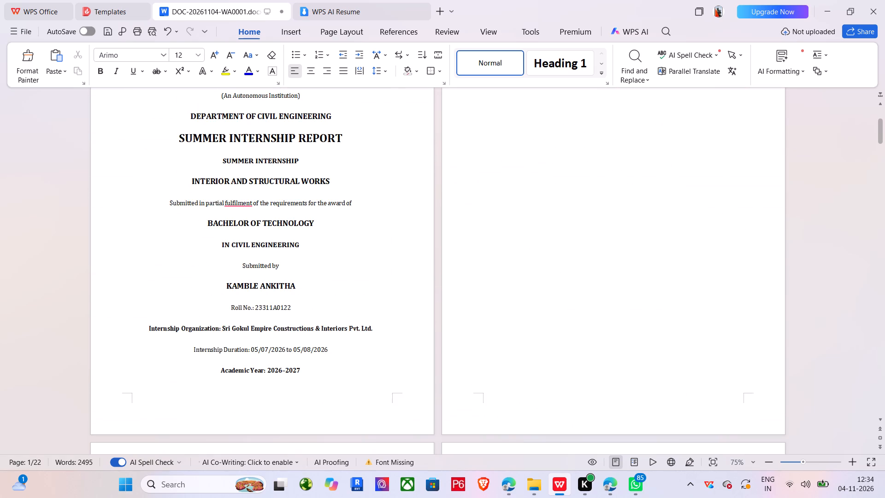
pyautogui.scroll(-16, 742, 341)
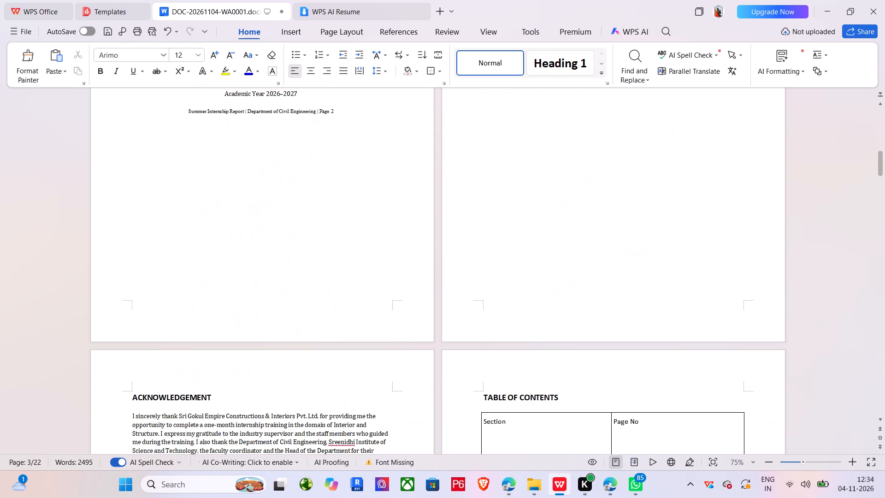
pyautogui.scroll(1, 742, 341)
pyautogui.scroll(-11, 742, 341)
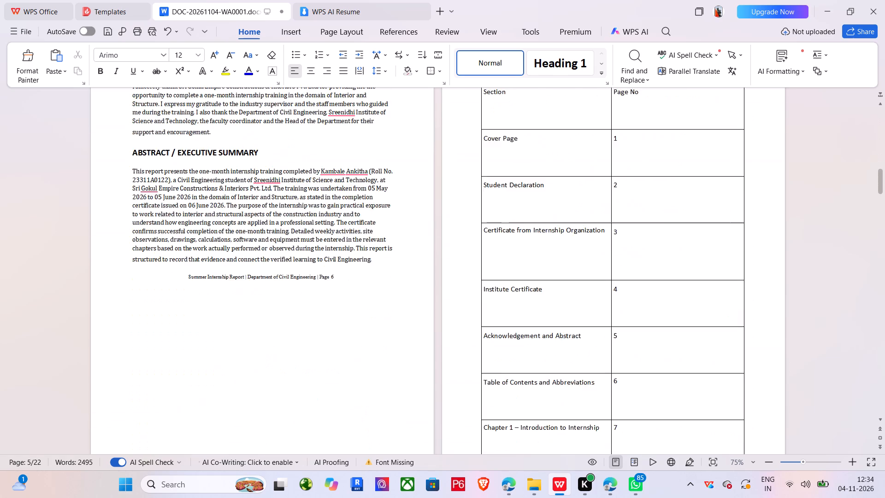
pyautogui.scroll(-19, 742, 341)
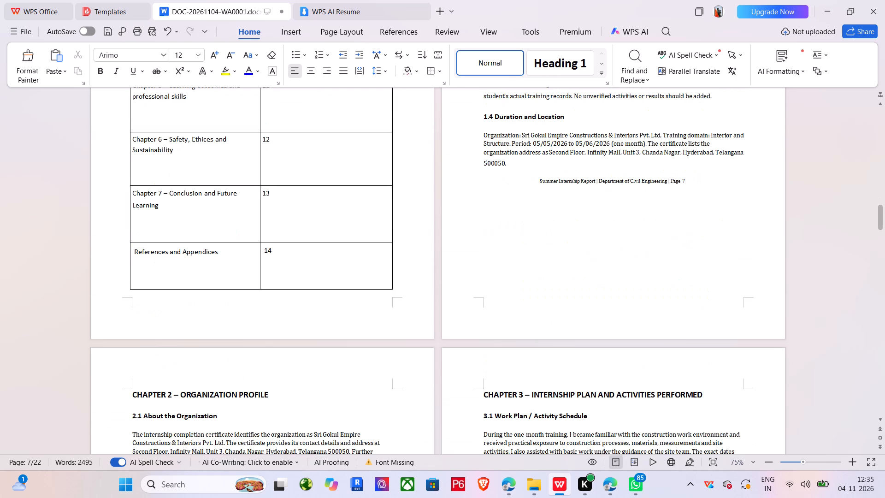
pyautogui.scroll(16, 742, 341)
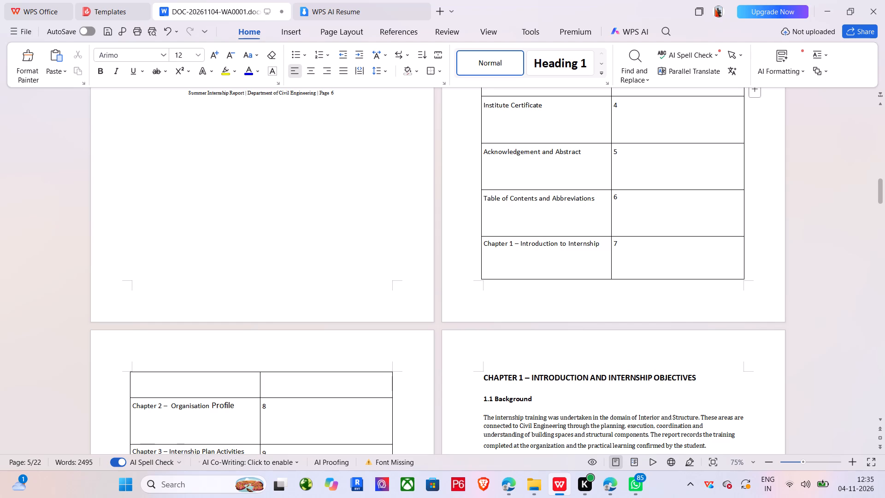
# Widen the TABLE OF CONTENTS table's Page No column a little more, past the text margin.
pyautogui.moveTo(744, 278); pyautogui.dragTo(748, 282)
pyautogui.moveTo(748, 282); pyautogui.dragTo(747, 285)
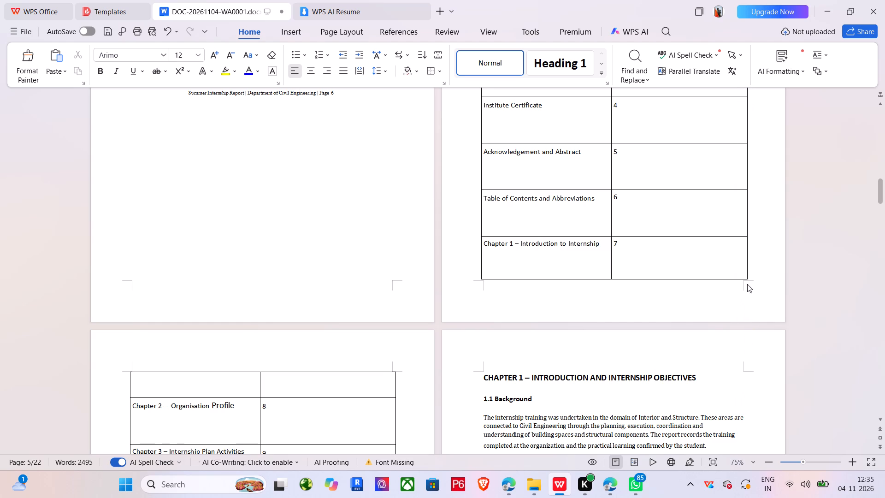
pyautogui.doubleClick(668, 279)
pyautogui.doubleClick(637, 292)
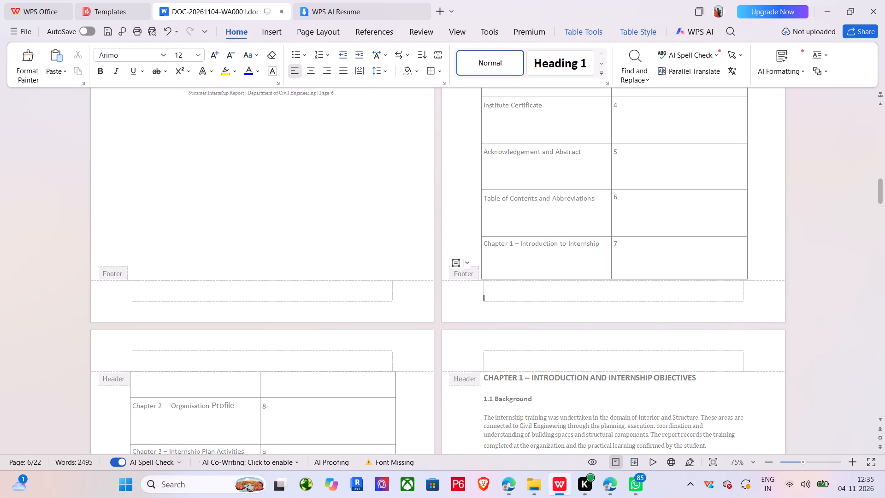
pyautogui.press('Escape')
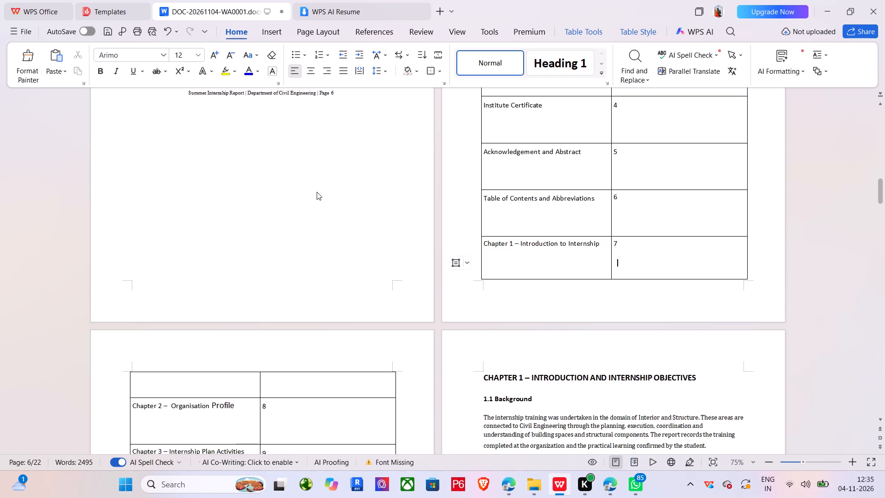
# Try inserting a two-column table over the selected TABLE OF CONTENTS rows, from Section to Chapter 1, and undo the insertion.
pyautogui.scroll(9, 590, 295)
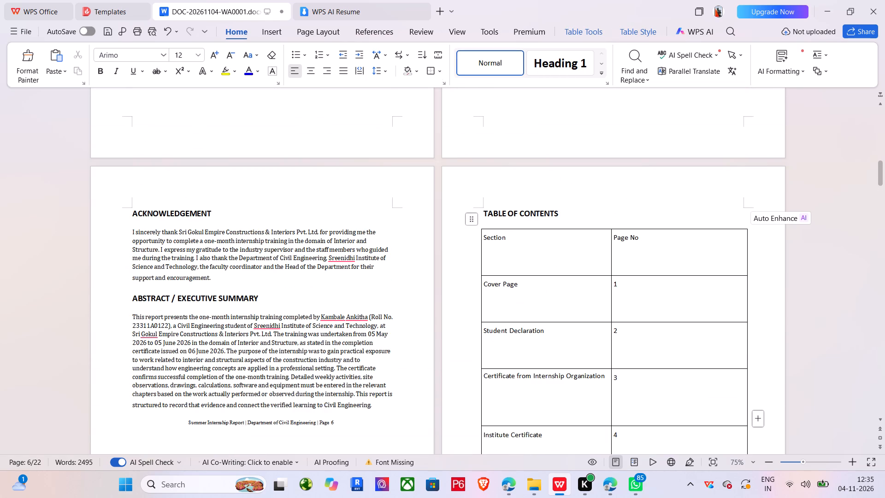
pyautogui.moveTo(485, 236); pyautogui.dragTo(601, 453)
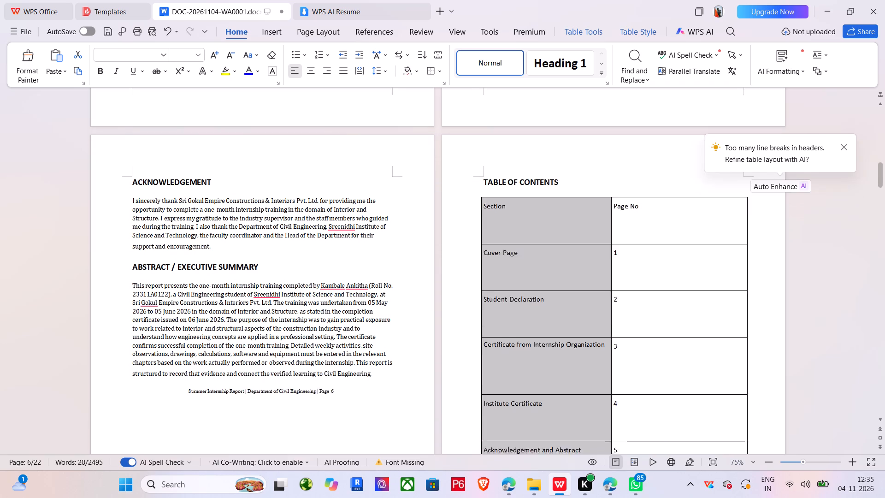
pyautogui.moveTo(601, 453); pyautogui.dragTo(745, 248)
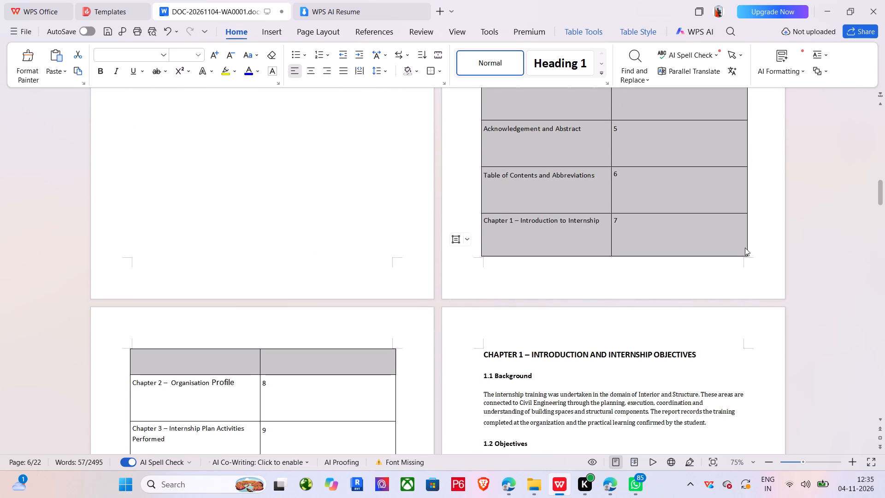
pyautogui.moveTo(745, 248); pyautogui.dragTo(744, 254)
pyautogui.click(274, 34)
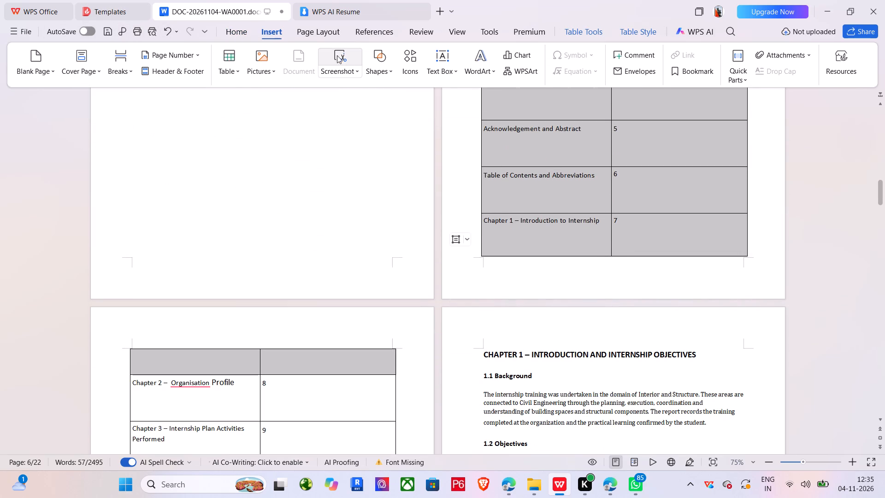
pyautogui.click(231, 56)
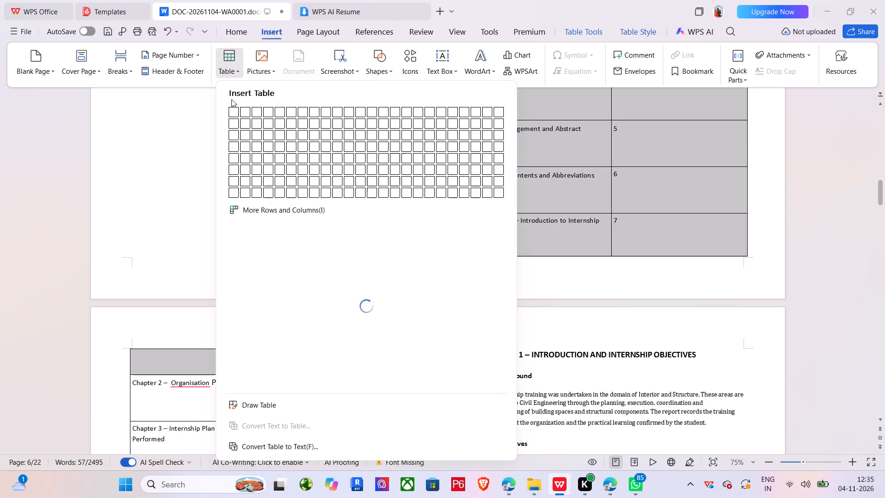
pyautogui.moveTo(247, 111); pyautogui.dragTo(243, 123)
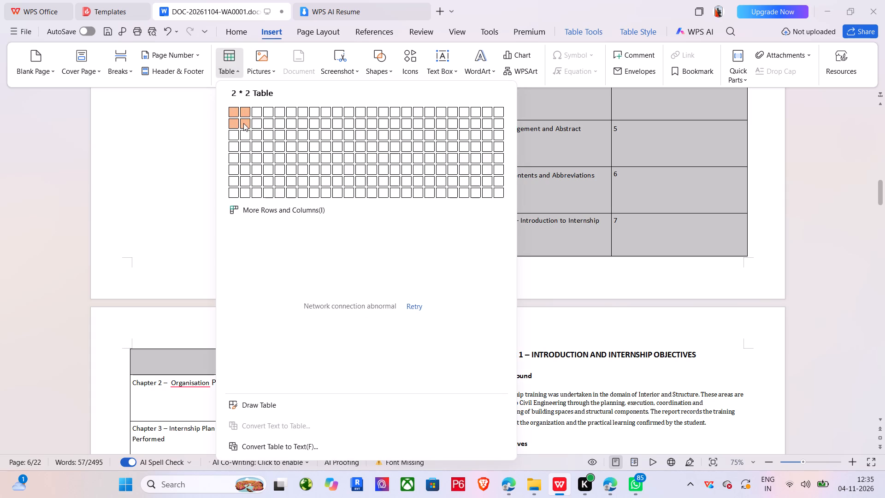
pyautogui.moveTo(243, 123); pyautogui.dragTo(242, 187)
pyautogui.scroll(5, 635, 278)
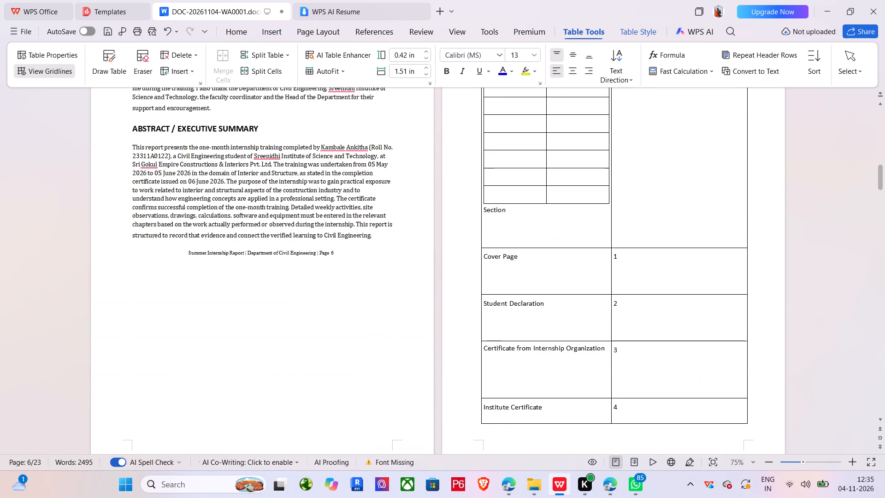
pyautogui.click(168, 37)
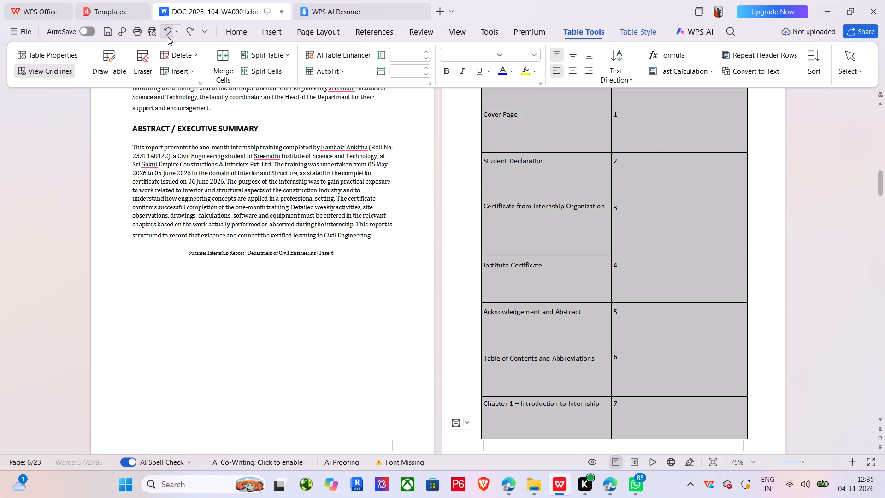
# Try to reselect the TABLE OF CONTENTS table's rows, starting from the Section header cell.
pyautogui.scroll(-10, 616, 259)
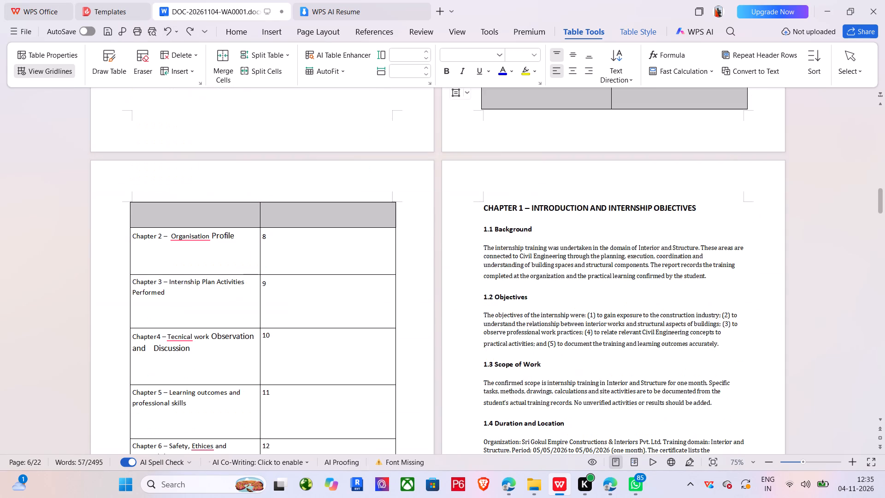
pyautogui.scroll(15, 592, 248)
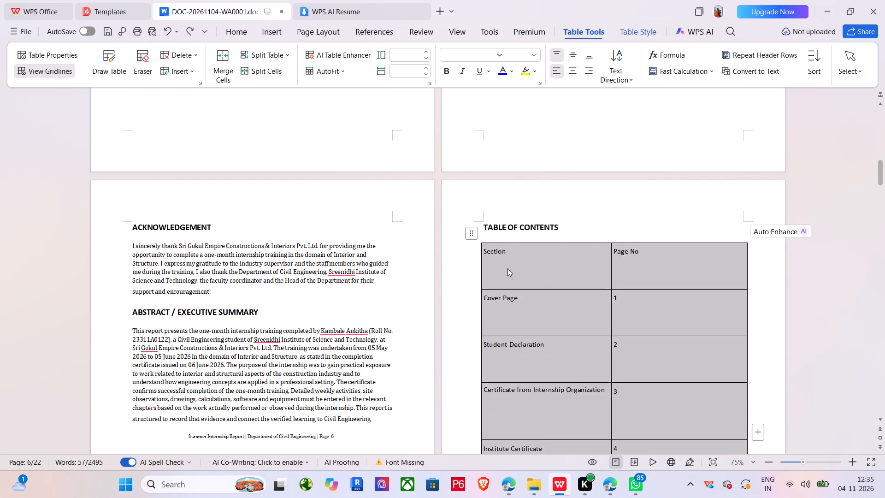
pyautogui.moveTo(485, 248); pyautogui.dragTo(485, 255)
pyautogui.press('Escape')
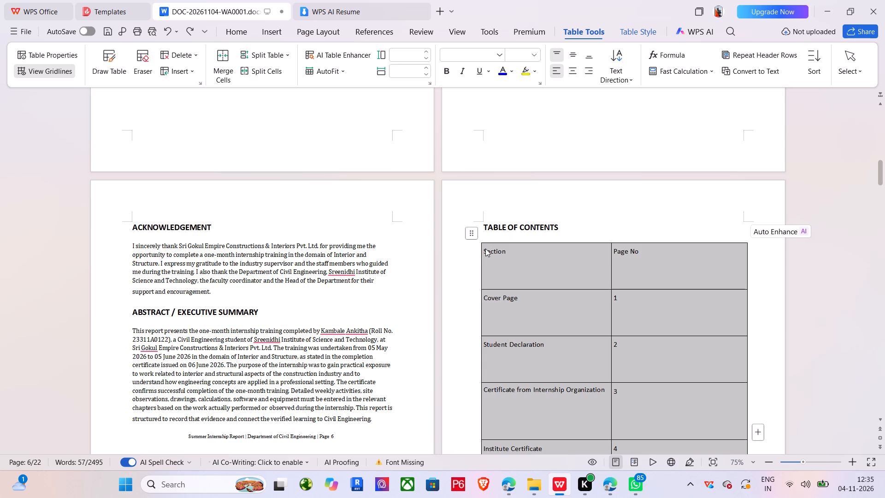
pyautogui.moveTo(485, 249); pyautogui.dragTo(560, 299)
pyautogui.scroll(-20, 560, 299)
pyautogui.scroll(-10, 560, 299)
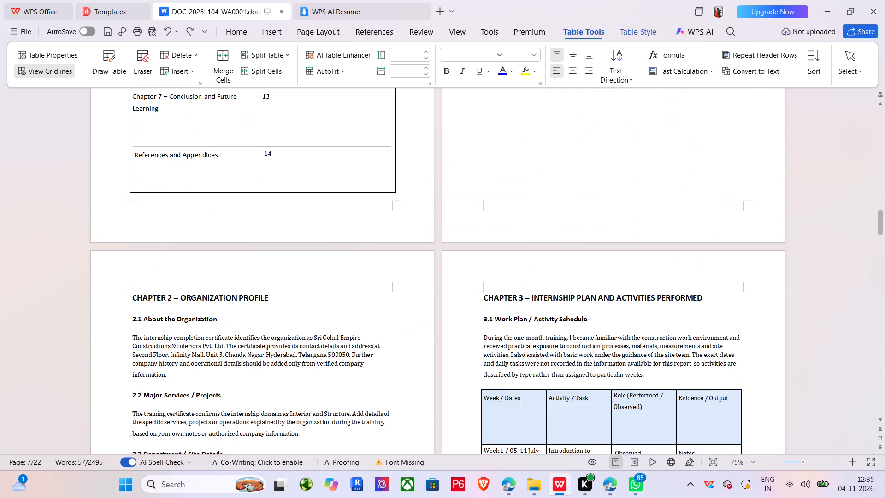
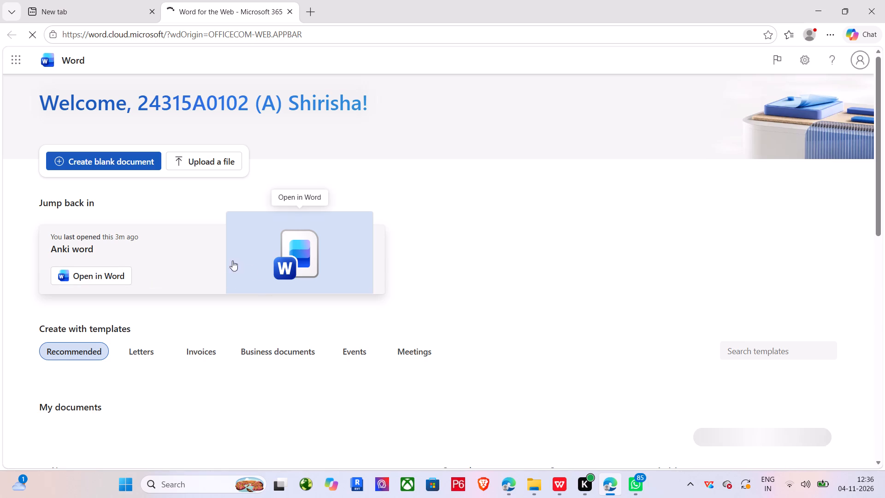
pyautogui.doubleClick(142, 245)
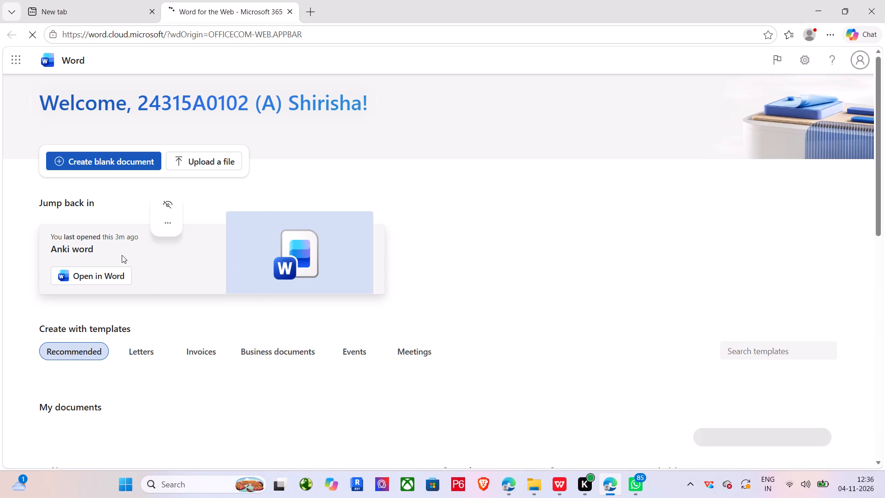
pyautogui.click(101, 273)
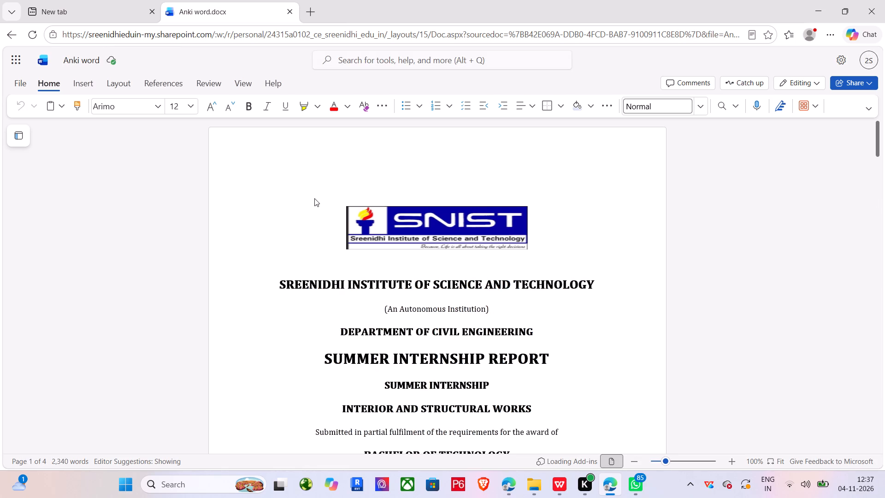
pyautogui.moveTo(259, 361); pyautogui.dragTo(416, 434)
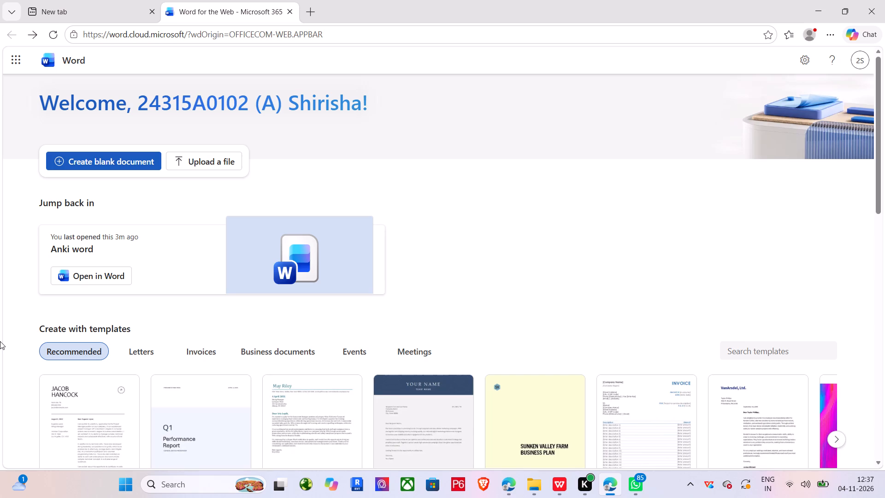
pyautogui.click(89, 273)
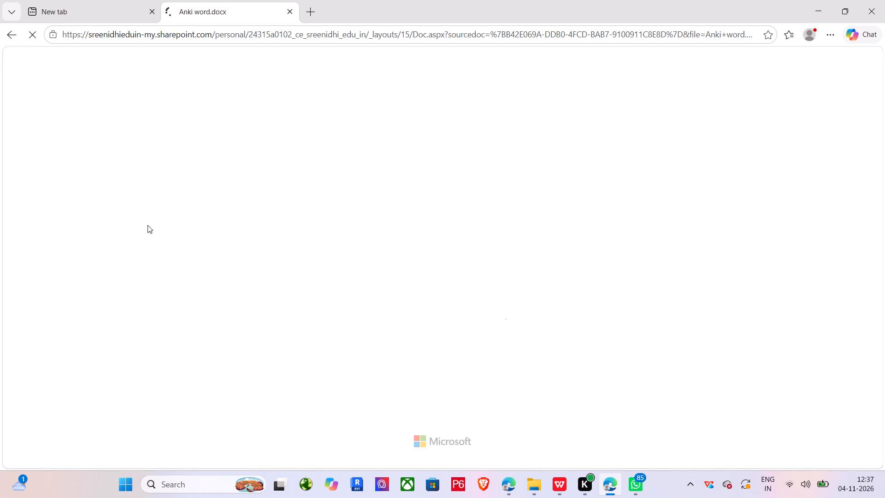
# Review the report's page layout from the cover through the table of contents, including the page footer lines.
pyautogui.scroll(-6, 344, 243)
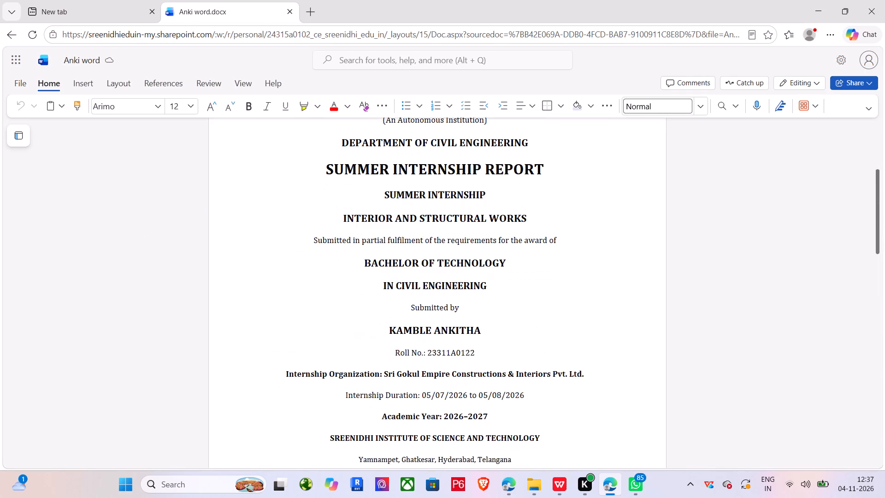
pyautogui.scroll(-6, 345, 251)
pyautogui.scroll(1, 341, 263)
pyautogui.scroll(-10, 339, 264)
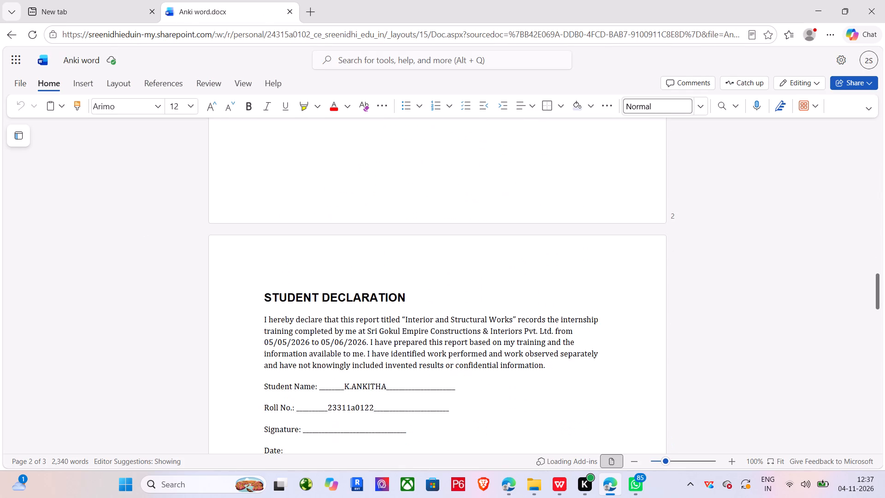
pyautogui.scroll(-19, 339, 264)
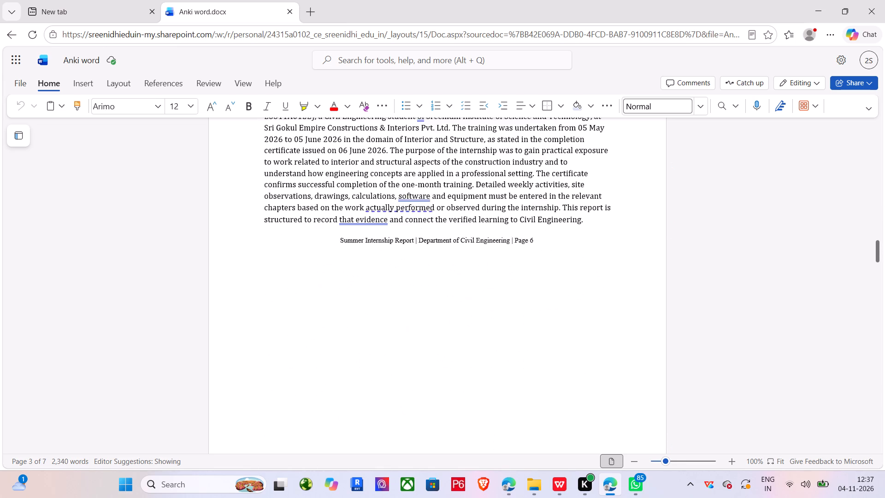
pyautogui.scroll(-11, 339, 264)
pyautogui.scroll(3, 337, 265)
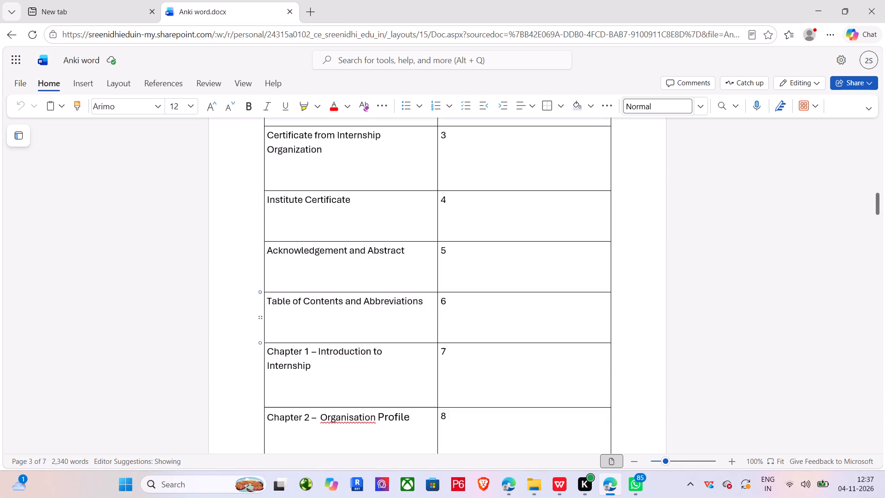
pyautogui.scroll(11, 337, 265)
pyautogui.scroll(-3, 334, 264)
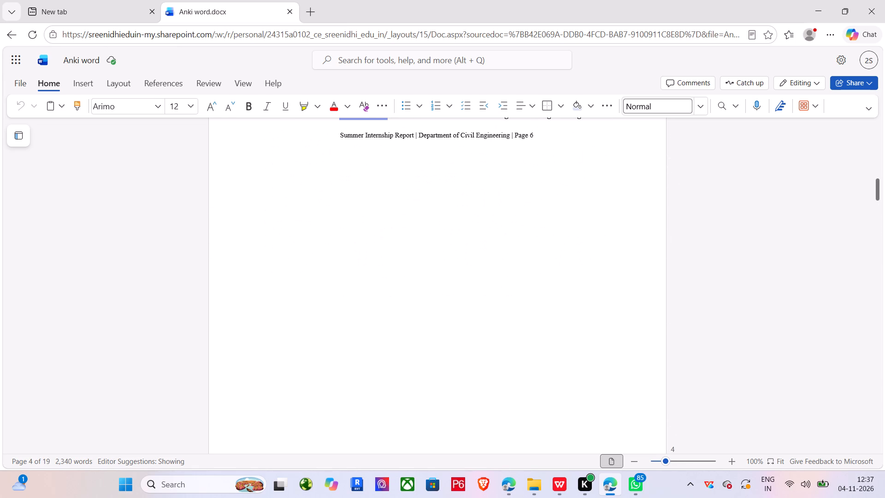
pyautogui.scroll(2, 477, 472)
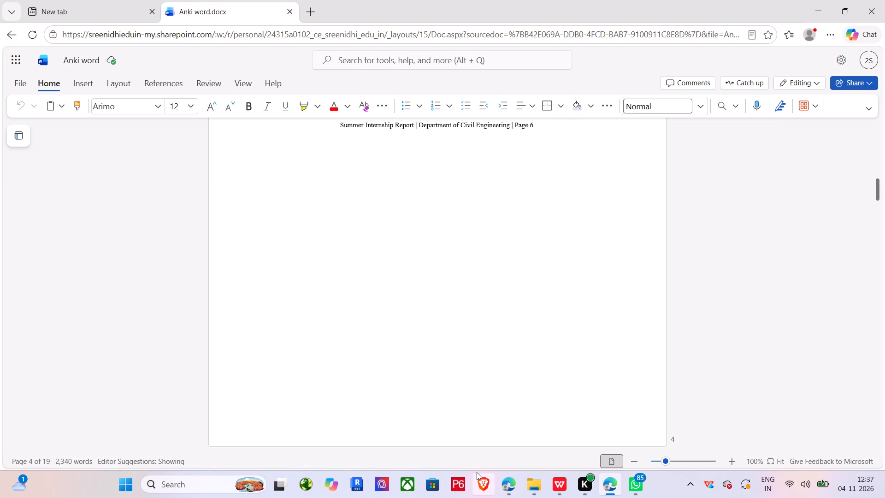
pyautogui.scroll(2, 477, 472)
pyautogui.scroll(8, 483, 393)
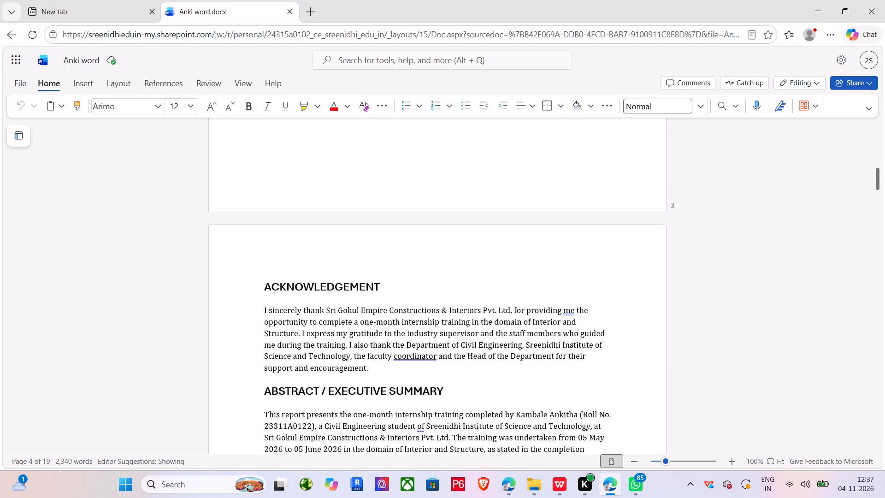
pyautogui.scroll(8, 488, 393)
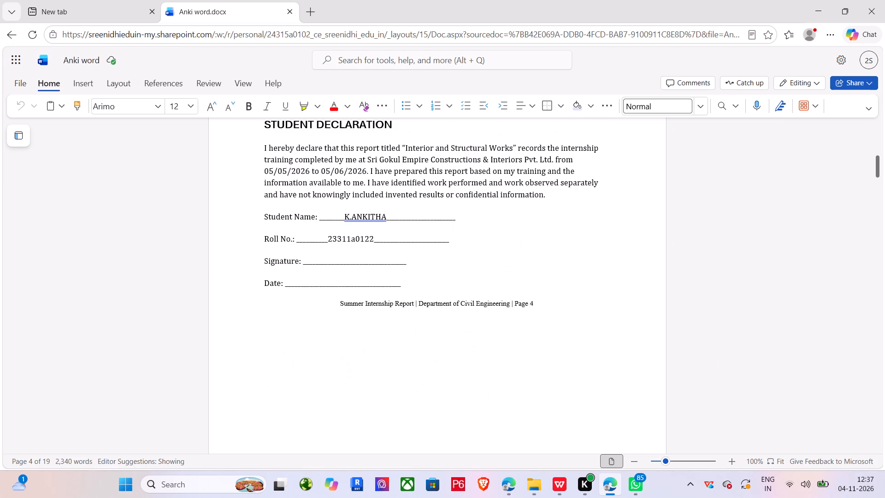
pyautogui.scroll(10, 488, 393)
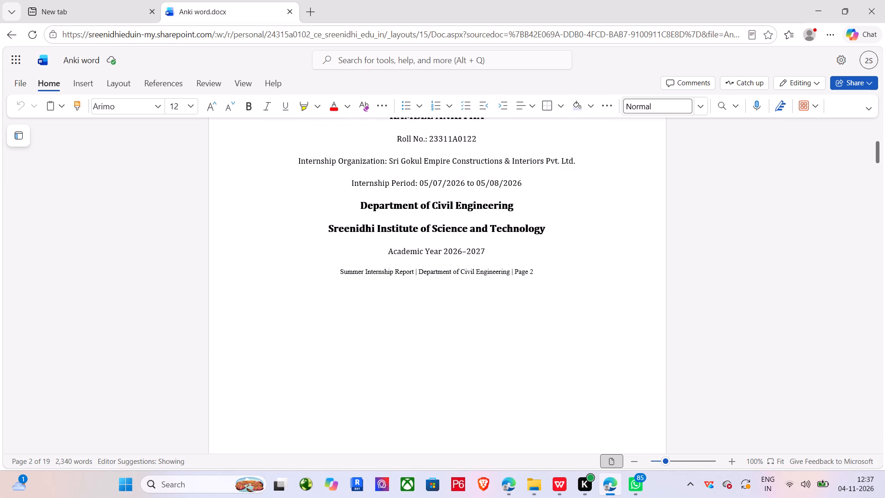
pyautogui.scroll(10, 498, 385)
# Insert one blank line above the cover page's "Summer Internship Report | Department of Civil Engineering | Page 1" line.
pyautogui.scroll(-1, 498, 385)
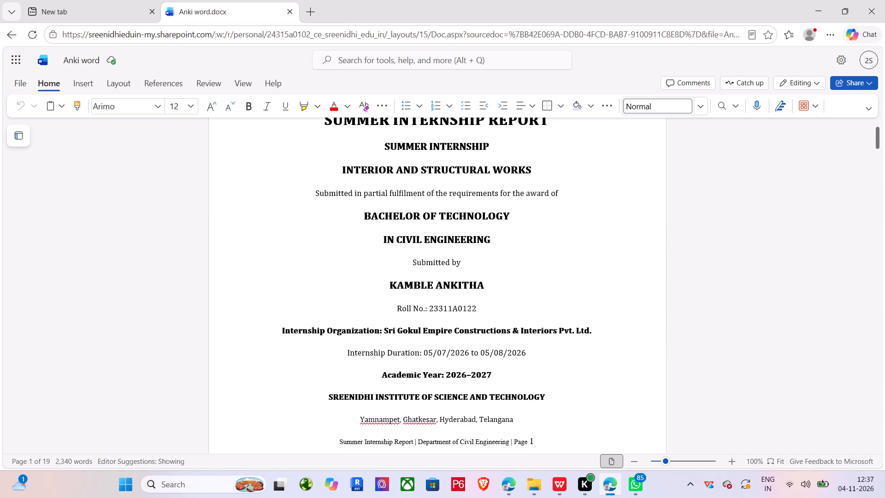
pyautogui.scroll(-2, 498, 385)
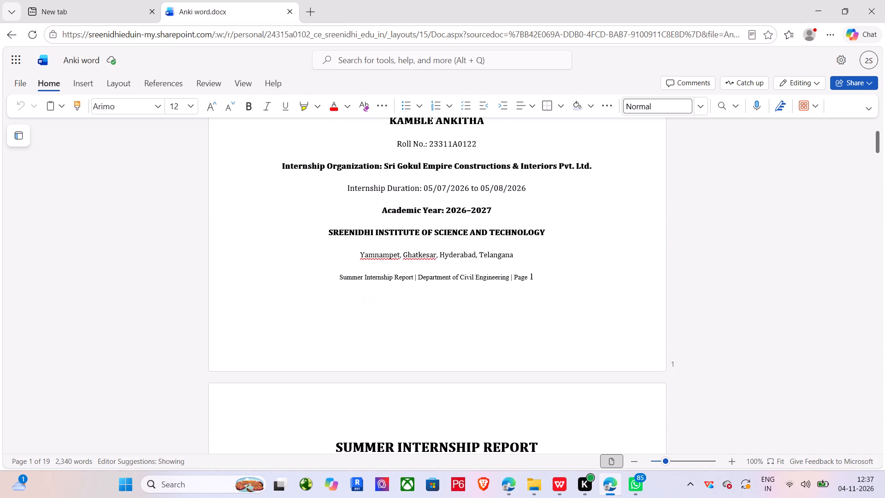
pyautogui.click(338, 276)
pyautogui.press('Return')
pyautogui.press('Return')
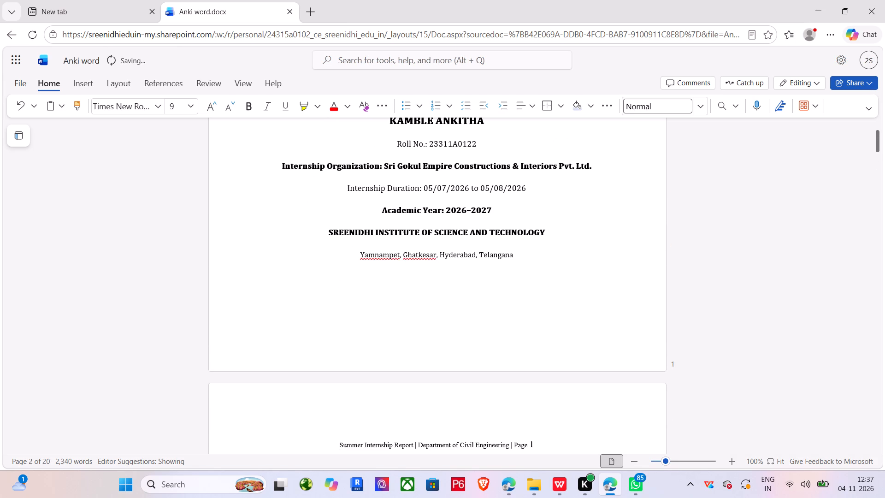
pyautogui.press('BackSpace')
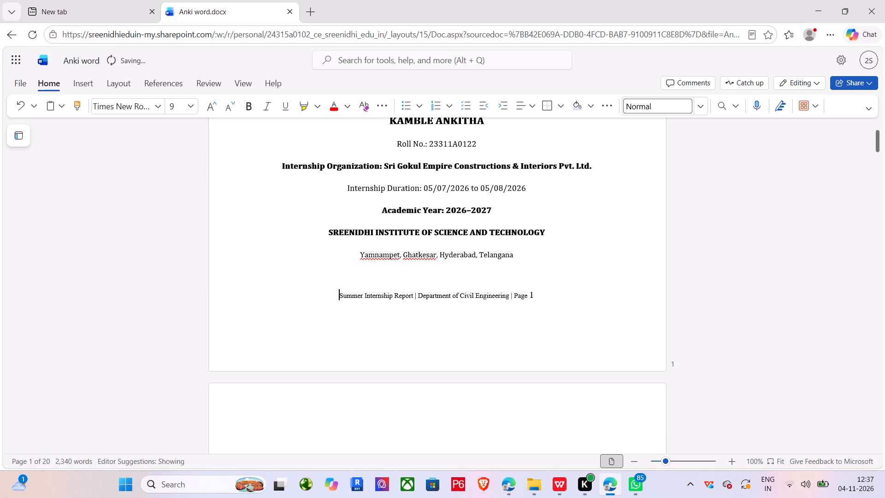
# Examine how the cover page and the following pages break, down to the second title page.
pyautogui.scroll(-14, 396, 316)
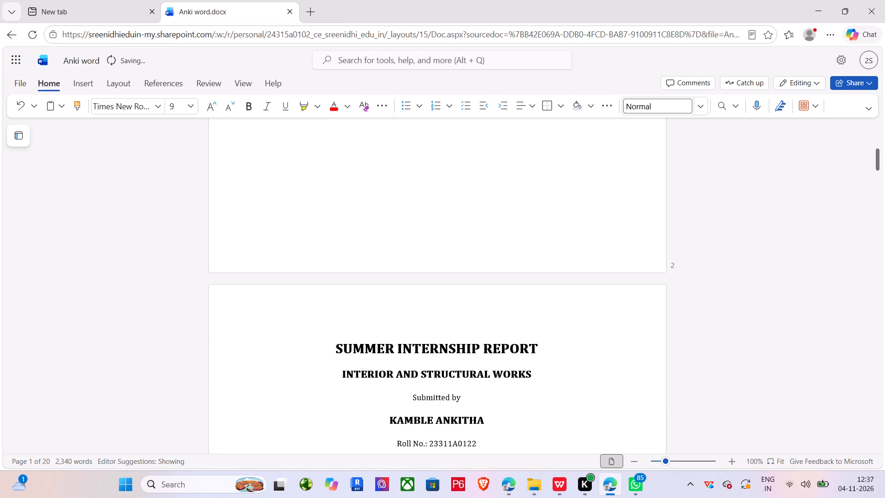
pyautogui.scroll(-3, 396, 316)
pyautogui.scroll(9, 396, 316)
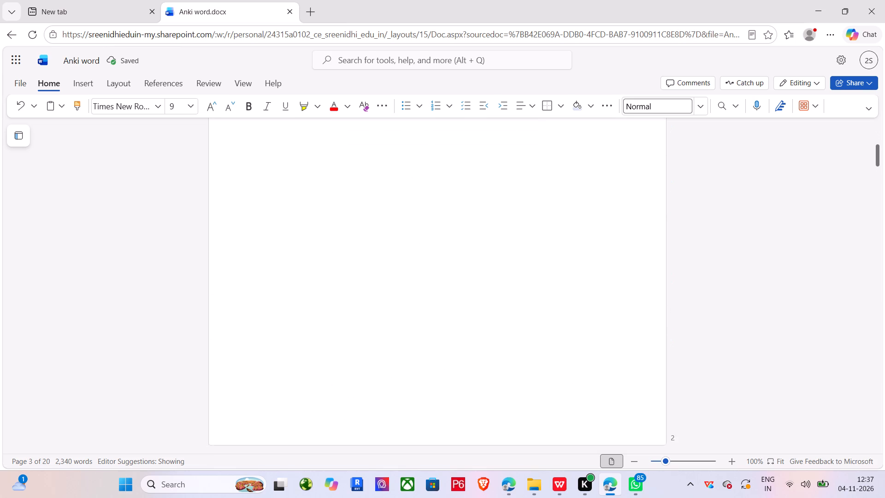
pyautogui.scroll(11, 396, 316)
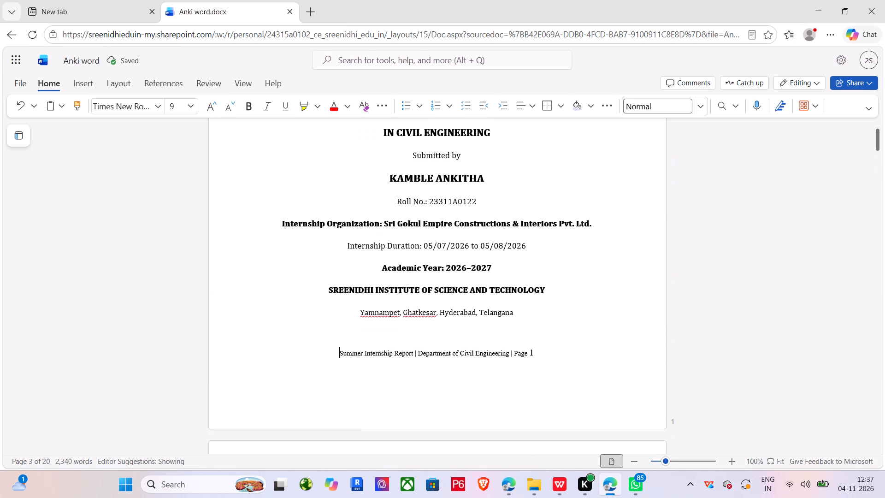
pyautogui.scroll(1, 396, 317)
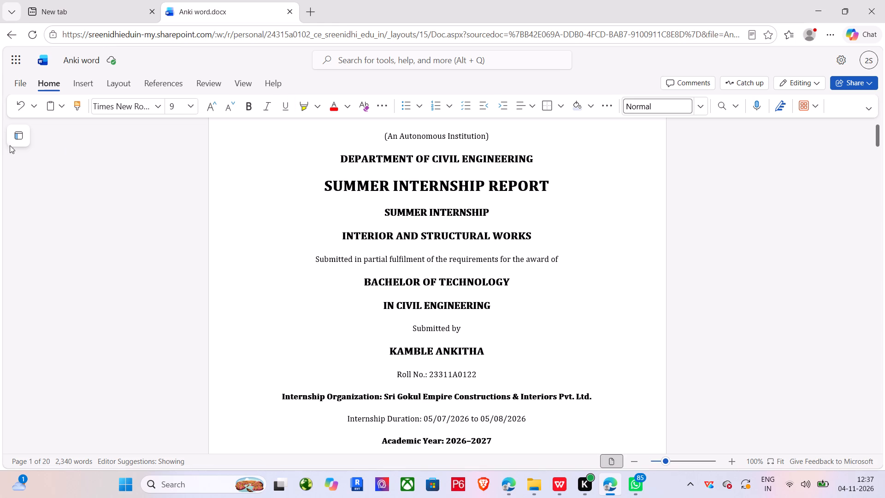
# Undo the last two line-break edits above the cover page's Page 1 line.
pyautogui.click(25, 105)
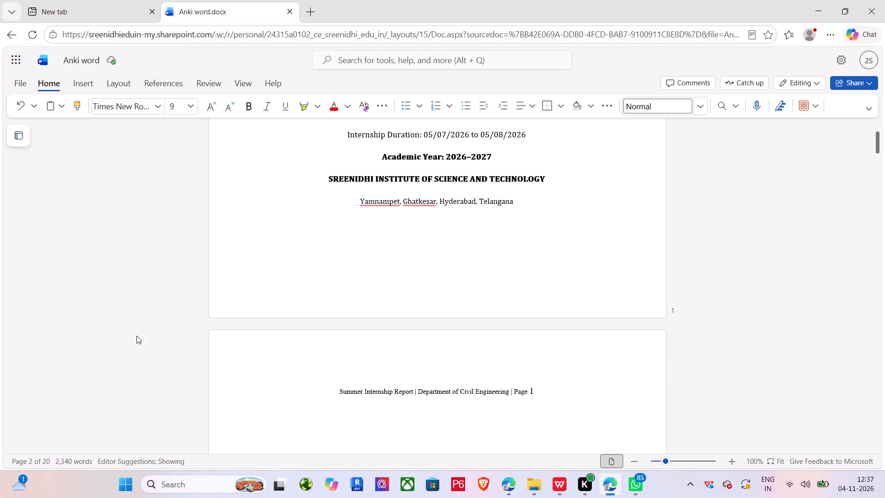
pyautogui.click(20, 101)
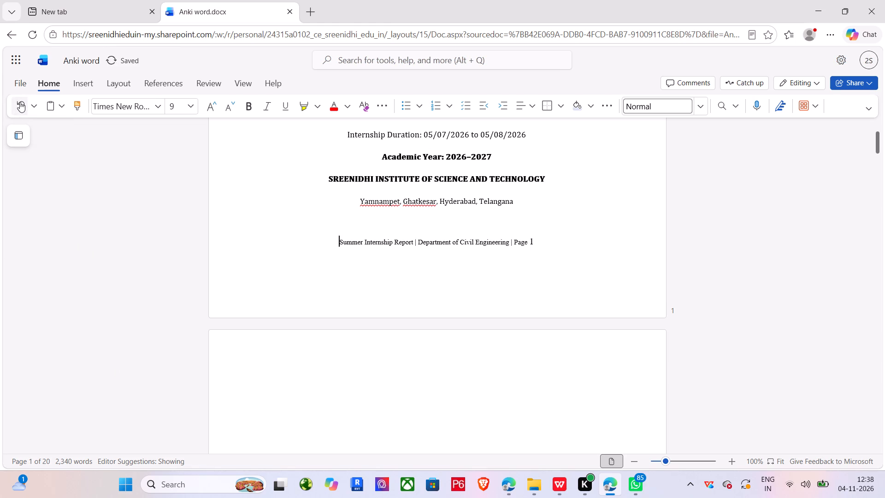
# Insert three blank lines above the "Summer Internship Report | Department of Civil Engineering | Page 2" line on the second title page.
pyautogui.scroll(-3, 497, 358)
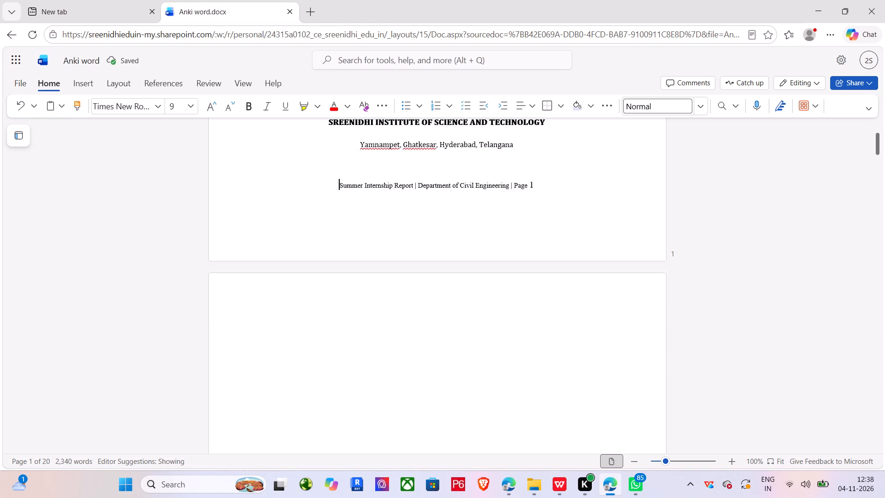
pyautogui.scroll(-18, 497, 358)
pyautogui.scroll(5, 497, 358)
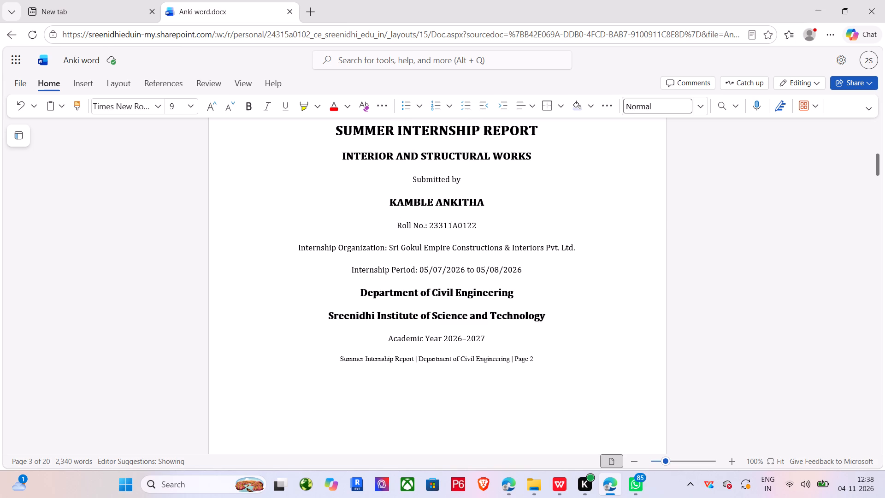
pyautogui.moveTo(339, 361); pyautogui.dragTo(527, 357)
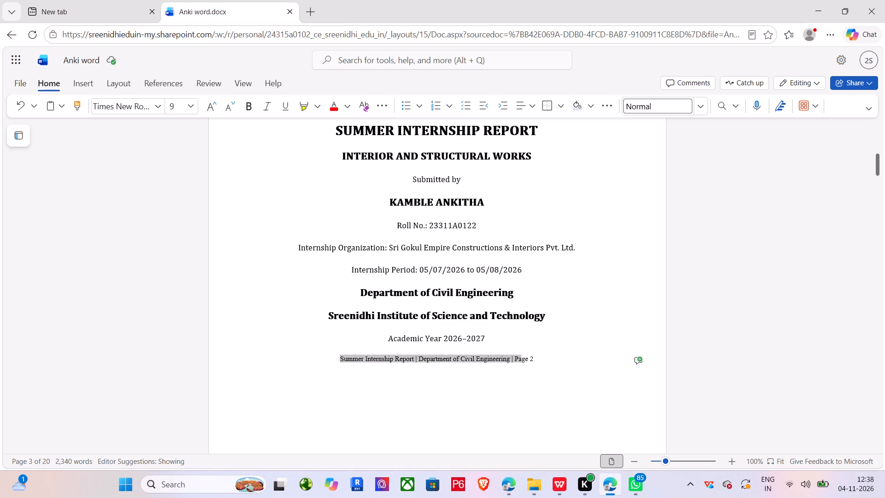
pyautogui.moveTo(527, 357); pyautogui.dragTo(543, 356)
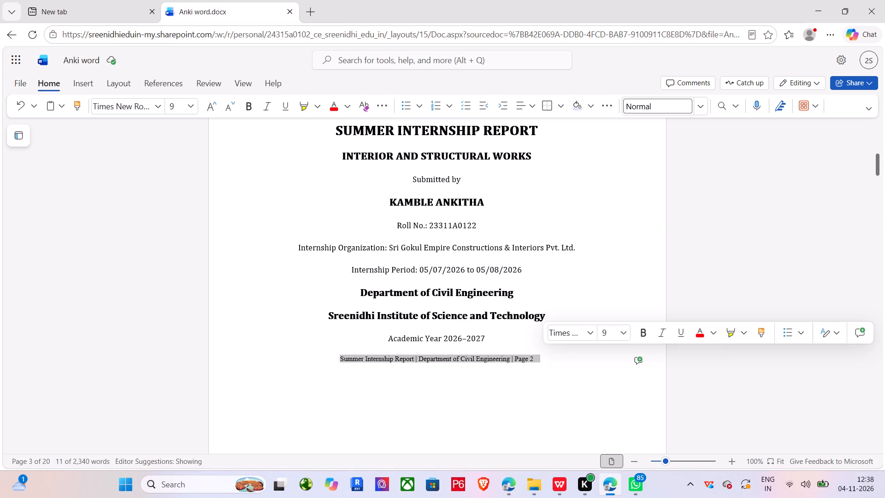
pyautogui.click(339, 359)
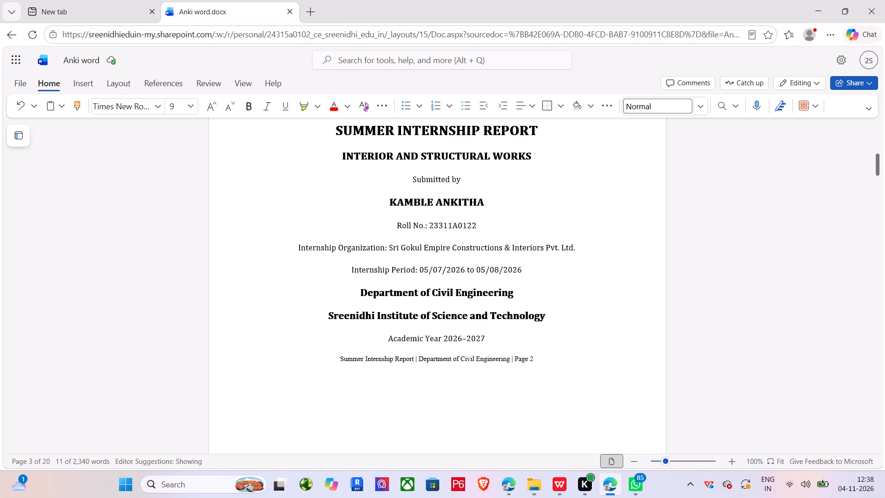
pyautogui.press('Return')
pyautogui.press('Return')
pyautogui.press('Return')
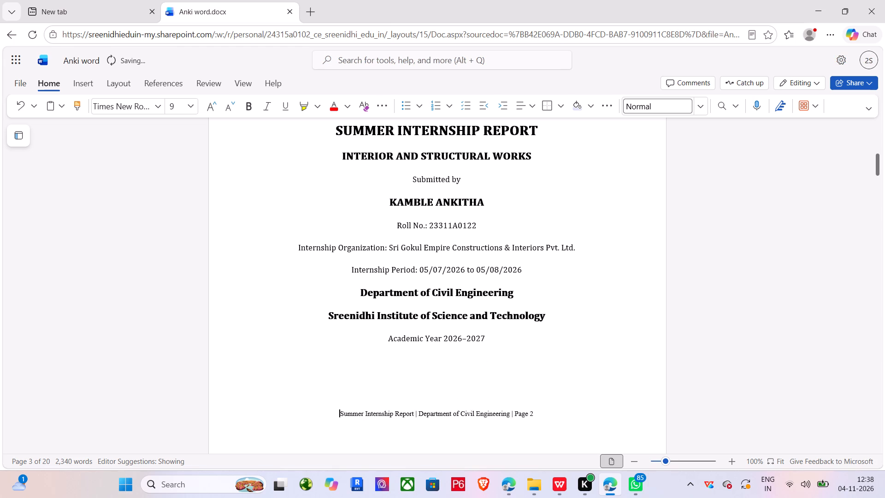
pyautogui.scroll(-8, 339, 359)
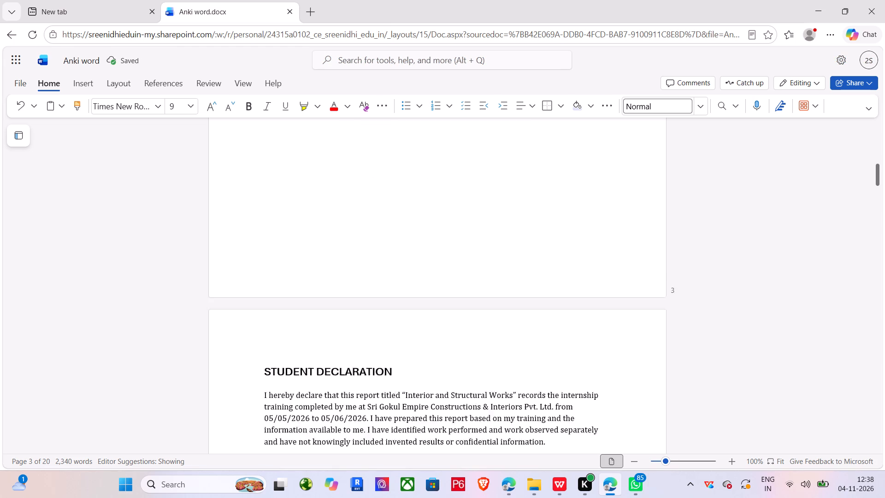
pyautogui.scroll(5, 336, 360)
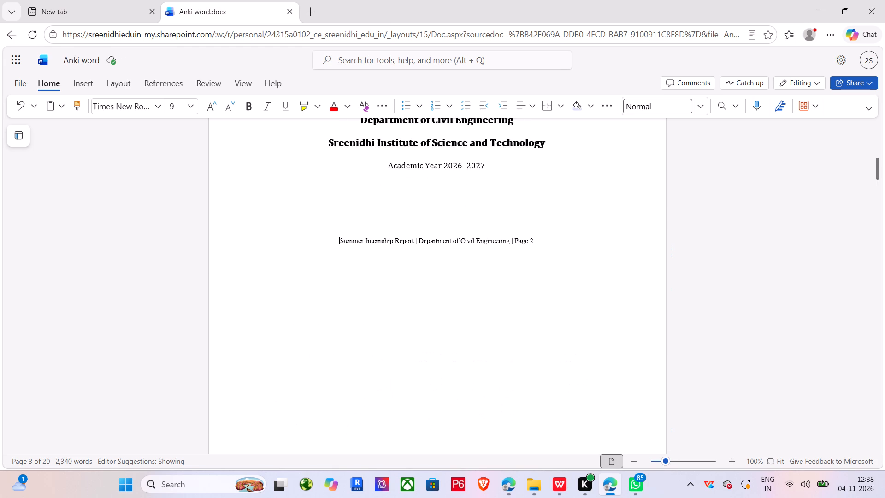
# Add 13 more blank lines above the second title page's "Page 2" footer line to move it to the page's bottom.
pyautogui.press('Return')
pyautogui.press('Return')
pyautogui.press('Return')
pyautogui.press('Return')
pyautogui.press('Return')
pyautogui.press('Return')
pyautogui.press('Return')
pyautogui.press('Return')
pyautogui.press('Return')
pyautogui.press('Return')
pyautogui.scroll(-1, 306, 347)
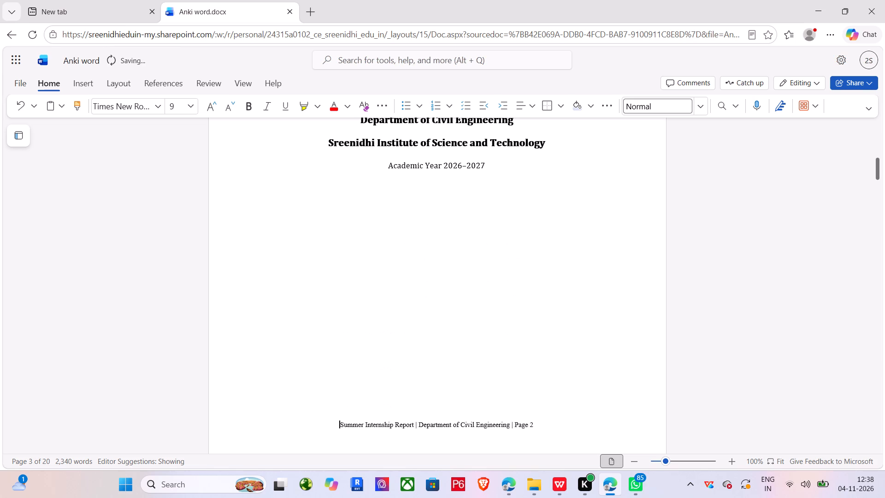
pyautogui.scroll(-2, 306, 347)
pyautogui.press('Return')
pyautogui.press('Return')
pyautogui.press('Return')
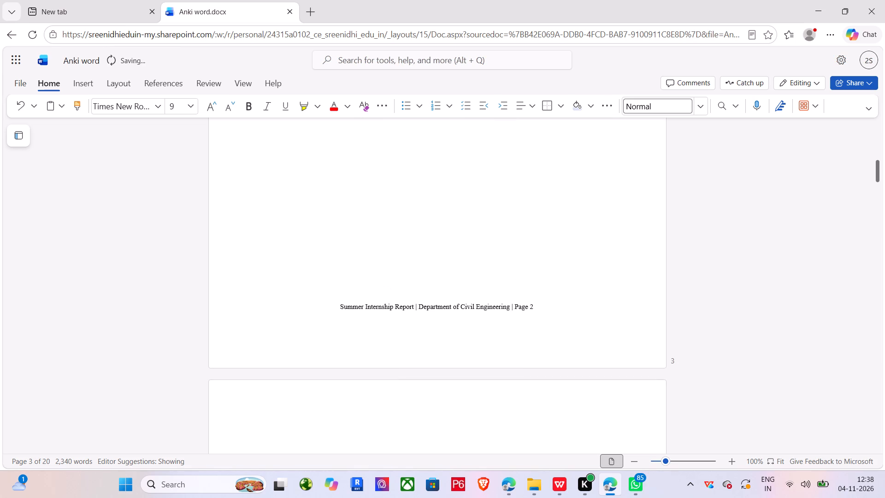
pyautogui.press('Return')
pyautogui.press('BackSpace')
# Insert 23 blank lines above the "Summer Internship Report | Department of Civil Engineering | Page 4" line below the Student Declaration.
pyautogui.scroll(-15, 301, 346)
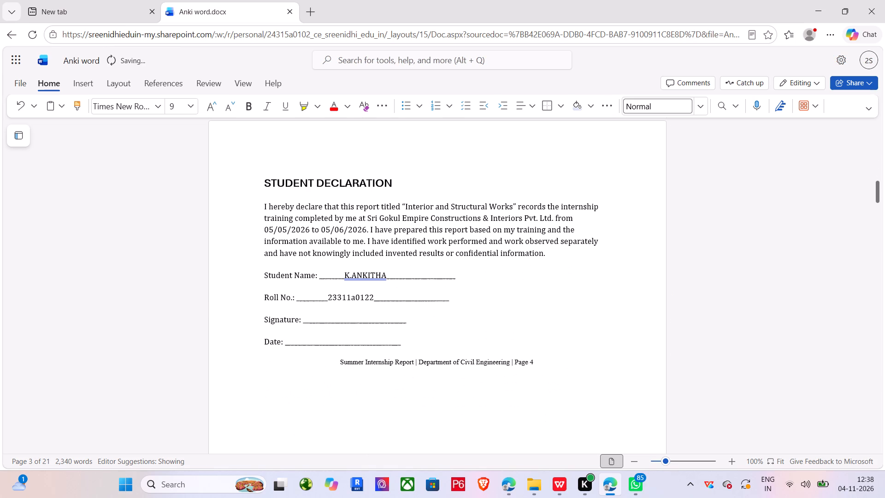
pyautogui.click(331, 362)
pyautogui.press('Return')
pyautogui.press('Return')
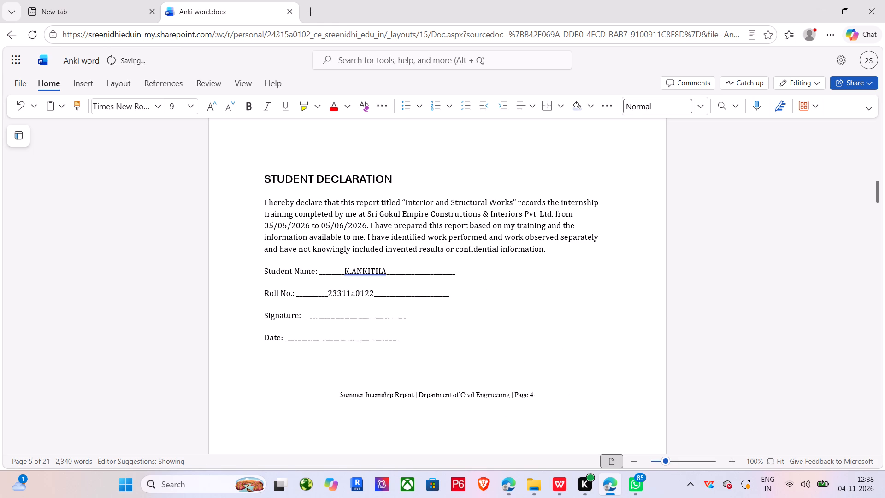
pyautogui.press('Return')
pyautogui.press('Return')
pyautogui.press('Return')
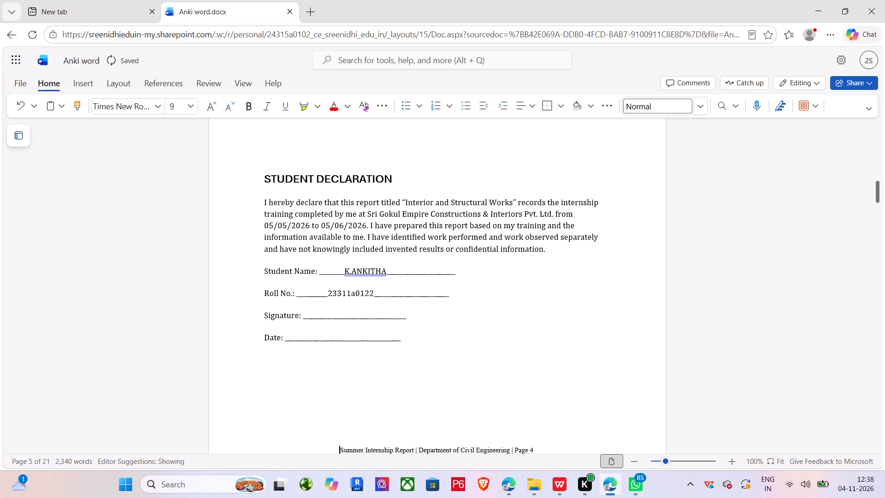
pyautogui.scroll(-5, 330, 360)
pyautogui.press('Return')
pyautogui.press('Return')
pyautogui.press('Return')
pyautogui.press('Return')
pyautogui.press('Return')
pyautogui.press('Return')
pyautogui.press('Return')
pyautogui.press('Return')
pyautogui.press('Return')
pyautogui.press('Return')
pyautogui.press('Return')
pyautogui.press('Return')
pyautogui.press('Return')
pyautogui.press('Return')
pyautogui.press('Return')
pyautogui.press('Return')
pyautogui.press('Return')
pyautogui.press('Return')
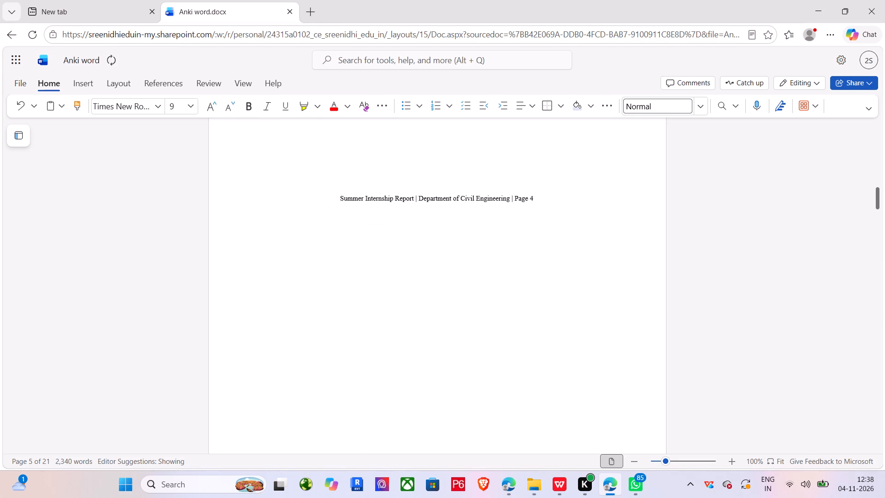
# Fine-tune the spacing above the "Page 4" footer line by removing six blank lines and adding two back.
pyautogui.press('BackSpace')
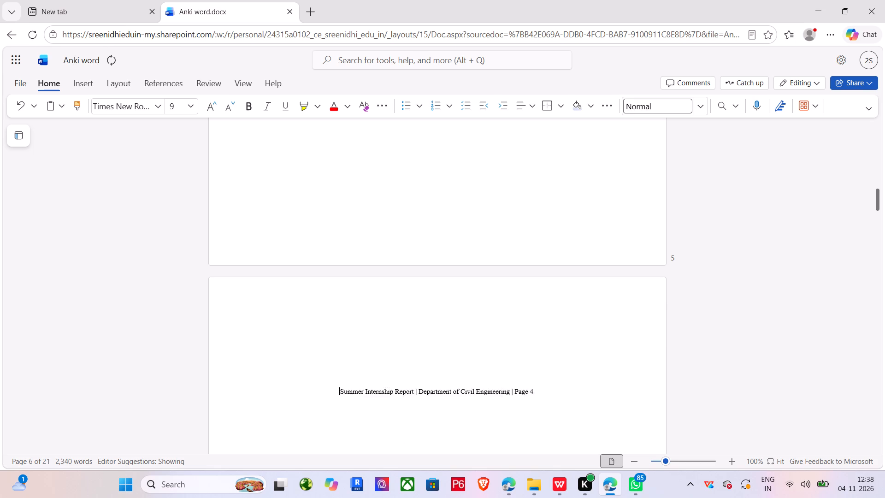
pyautogui.press('BackSpace')
pyautogui.press('BackSpace')
pyautogui.press('BackSpace')
pyautogui.press('BackSpace')
pyautogui.press('BackSpace')
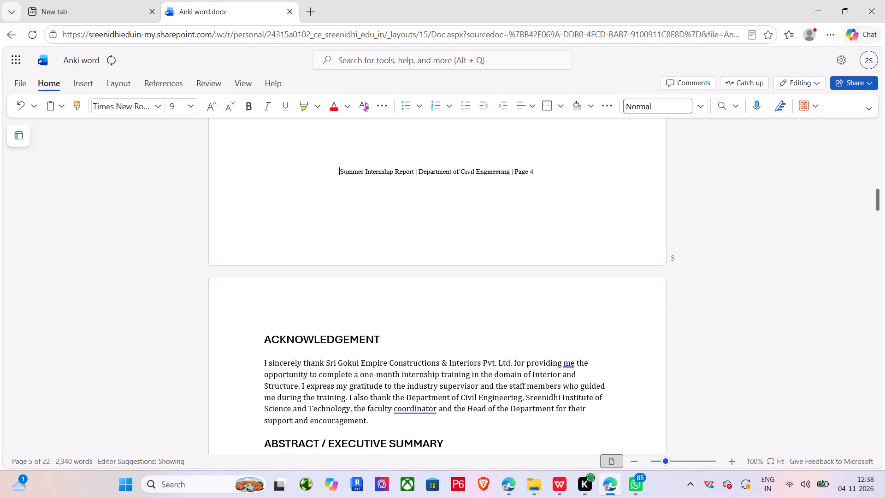
pyautogui.press('Return')
pyautogui.press('Return')
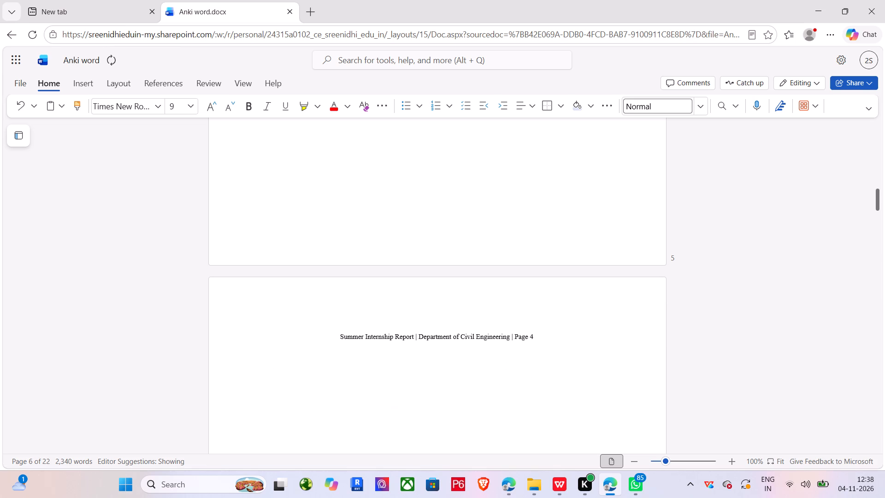
# Examine the page breaks and footer line positions from the Page 4 line back to the cover page and second title page.
pyautogui.scroll(-12, 330, 360)
pyautogui.scroll(6, 325, 355)
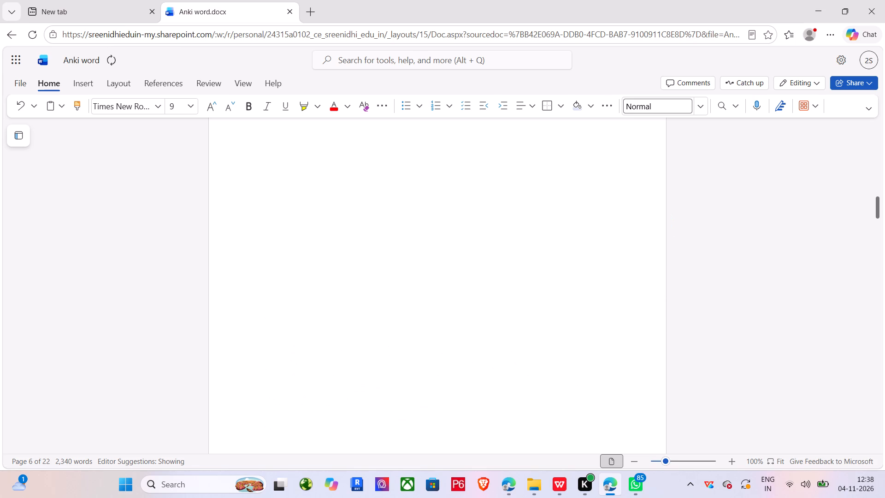
pyautogui.scroll(16, 325, 355)
pyautogui.scroll(18, 325, 355)
pyautogui.scroll(11, 325, 355)
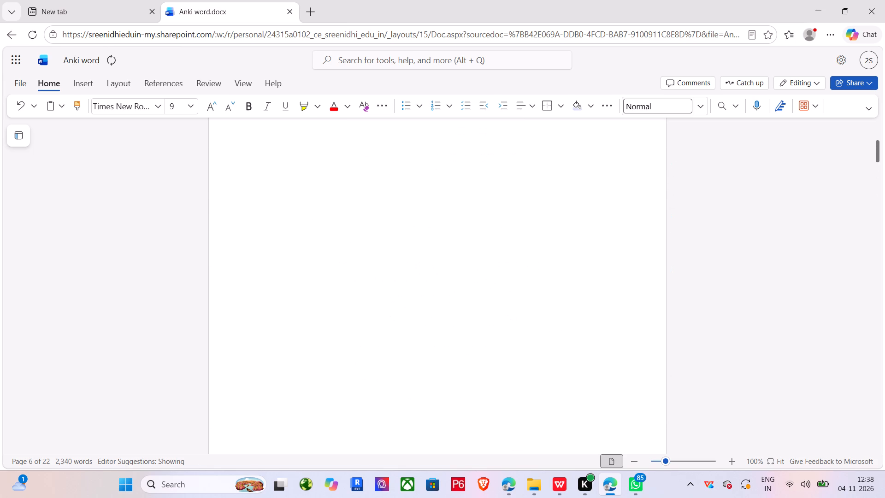
pyautogui.scroll(16, 325, 355)
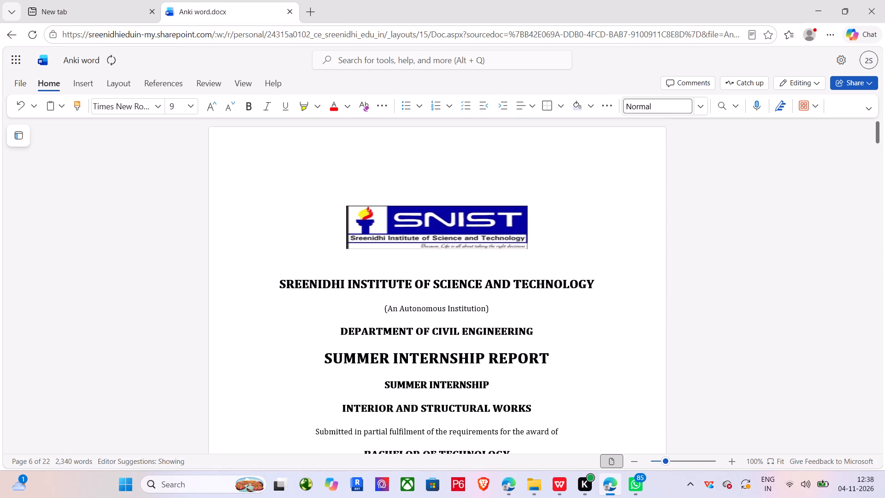
pyautogui.scroll(4, 325, 355)
pyautogui.scroll(-18, 325, 355)
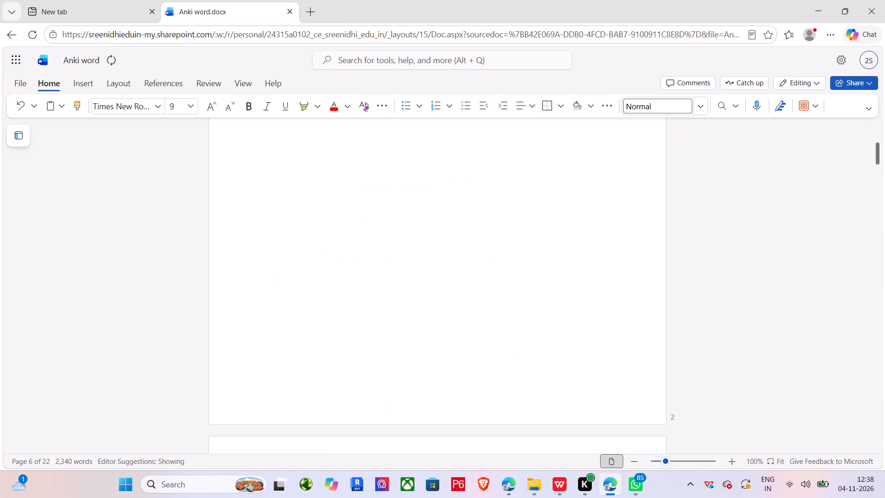
pyautogui.scroll(-14, 325, 355)
pyautogui.scroll(1, 325, 355)
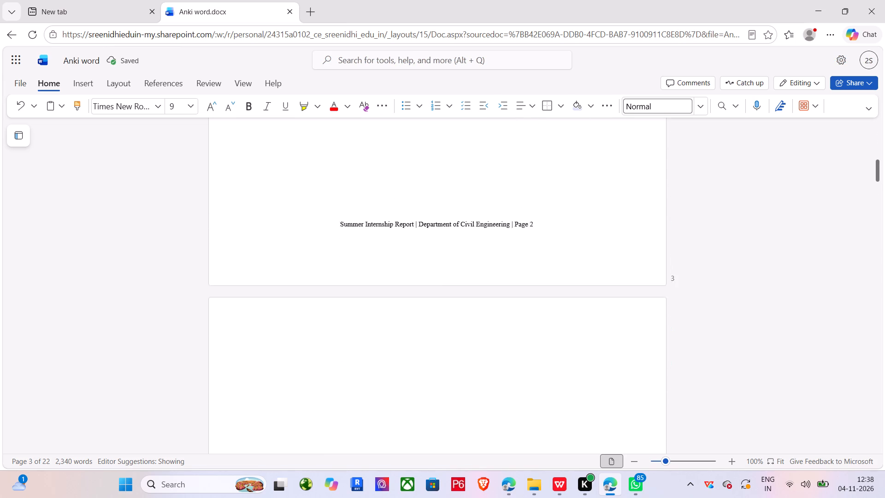
pyautogui.scroll(11, 325, 355)
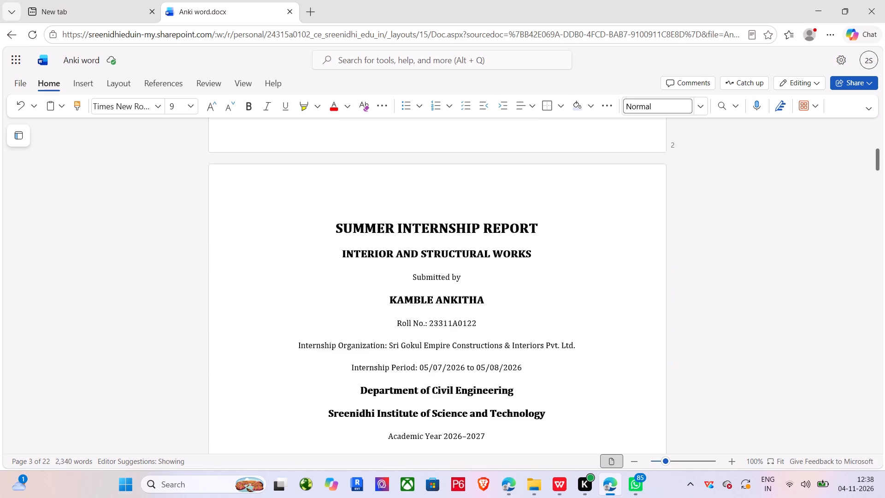
pyautogui.scroll(3, 325, 355)
pyautogui.click(302, 306)
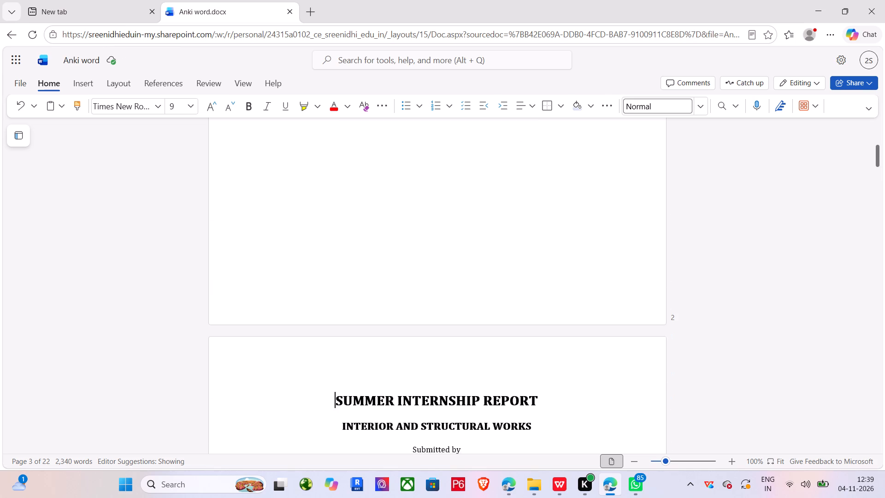
# Remove one blank line above the "Page 4" footer line that spilled past the Student Declaration page.
pyautogui.scroll(-6, 481, 421)
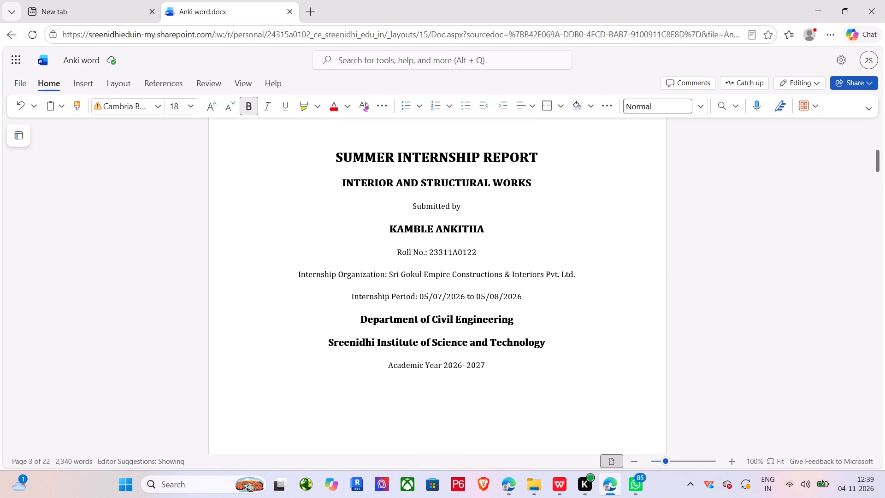
pyautogui.scroll(-15, 466, 427)
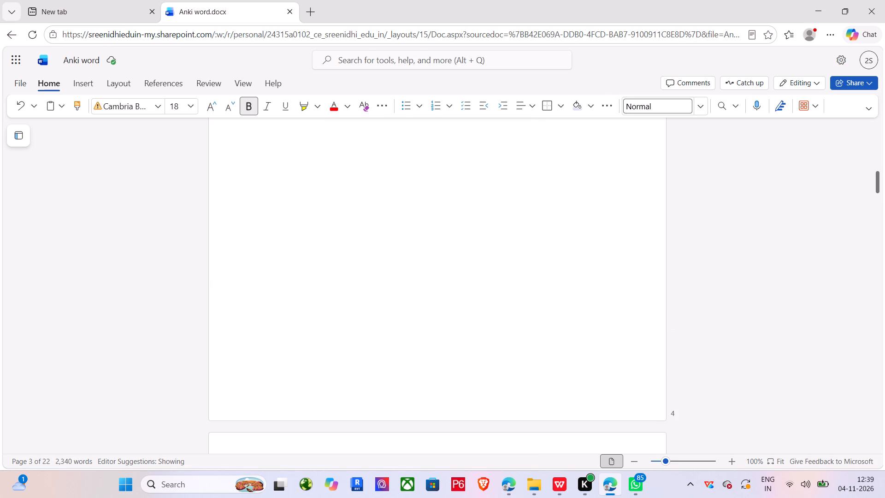
pyautogui.scroll(-13, 466, 427)
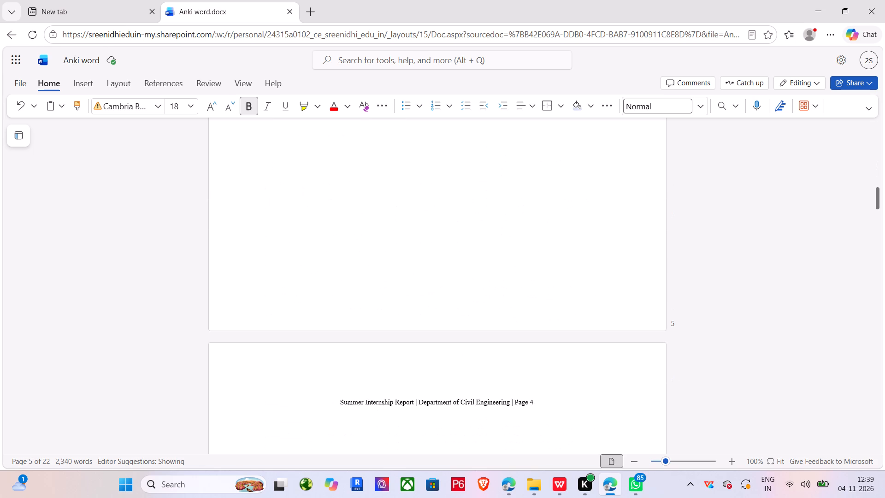
pyautogui.click(332, 399)
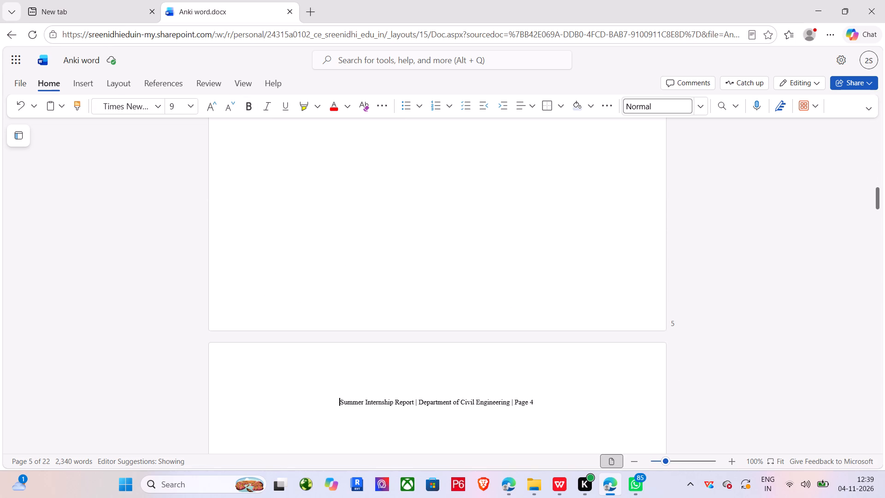
pyautogui.press('BackSpace')
# Insert seven blank lines above the "Summer Internship Report | Department of Civil Engineering | Page 6" line below the Abstract / Executive Summary.
pyautogui.scroll(-4, 332, 400)
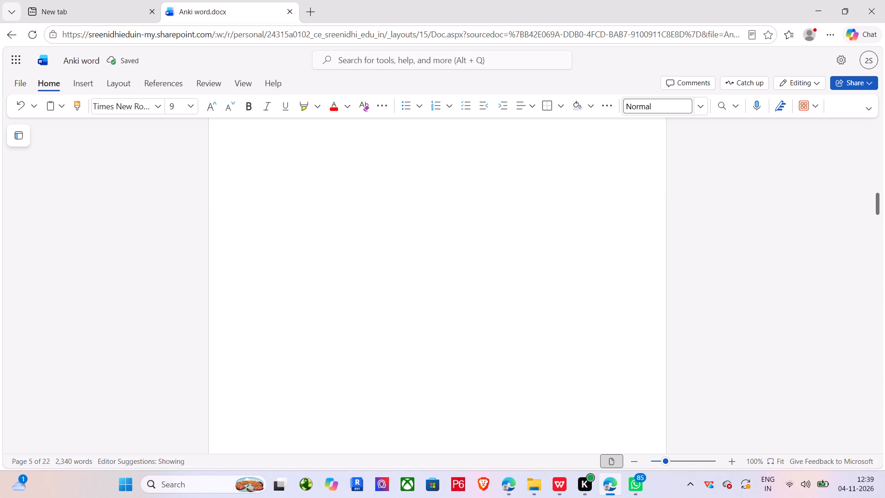
pyautogui.scroll(-14, 332, 400)
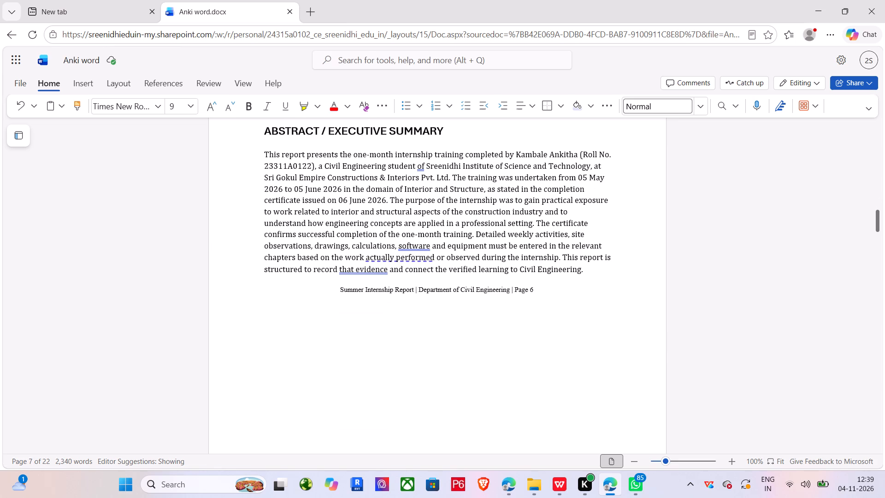
pyautogui.click(337, 294)
pyautogui.press('Return')
pyautogui.press('Return')
pyautogui.press('Return')
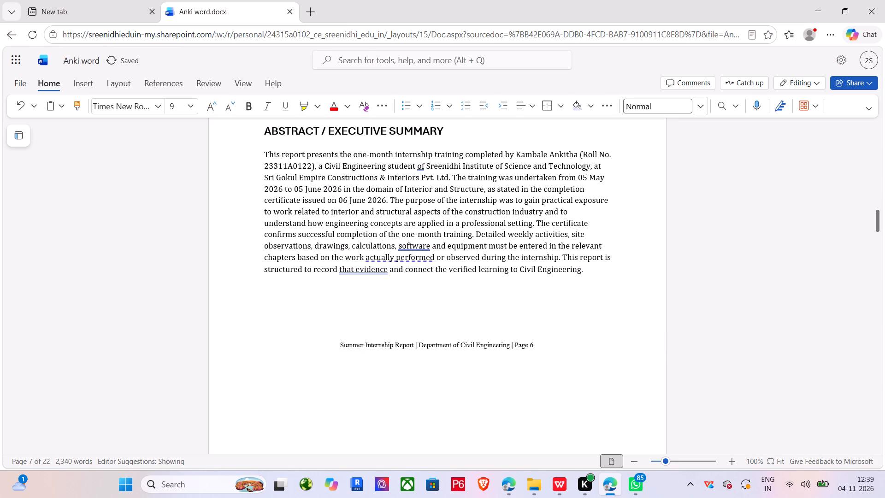
pyautogui.press('Return')
pyautogui.press('Return')
pyautogui.press('Return')
pyautogui.press('Return')
# Examine how the table of contents splits across its pages and where the Chapter 1 heading follows it.
pyautogui.scroll(-4, 335, 293)
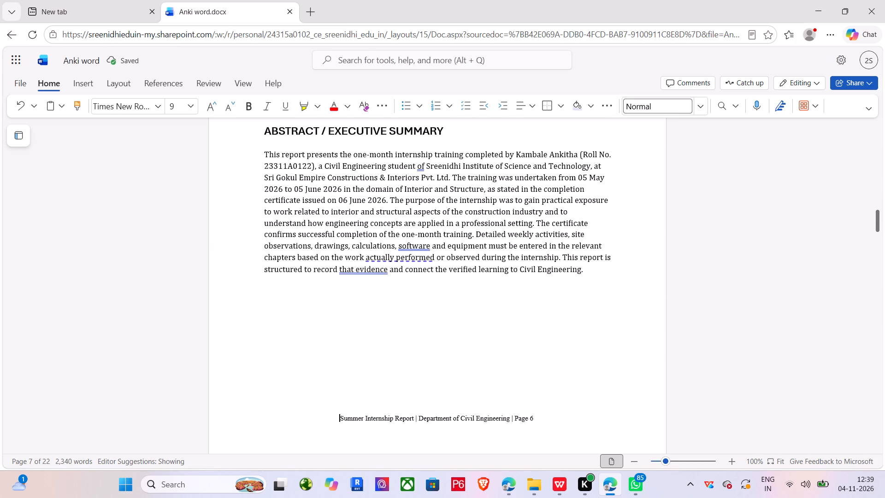
pyautogui.scroll(-13, 335, 293)
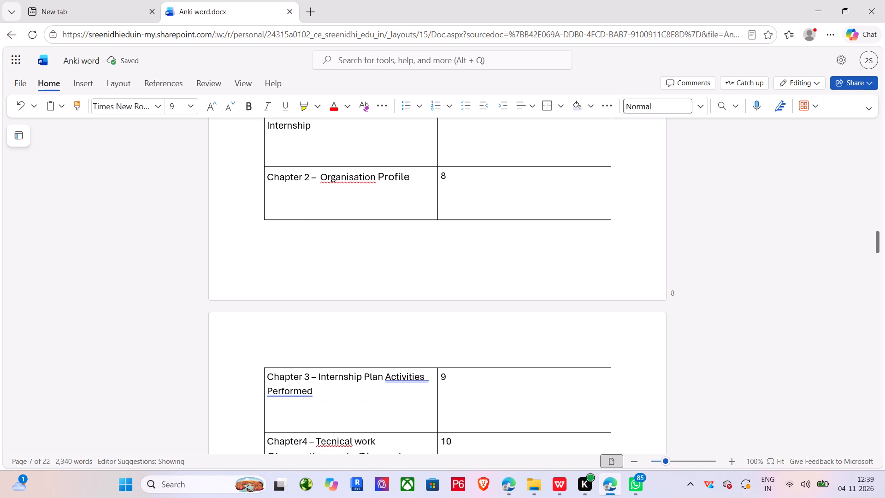
pyautogui.scroll(-9, 335, 293)
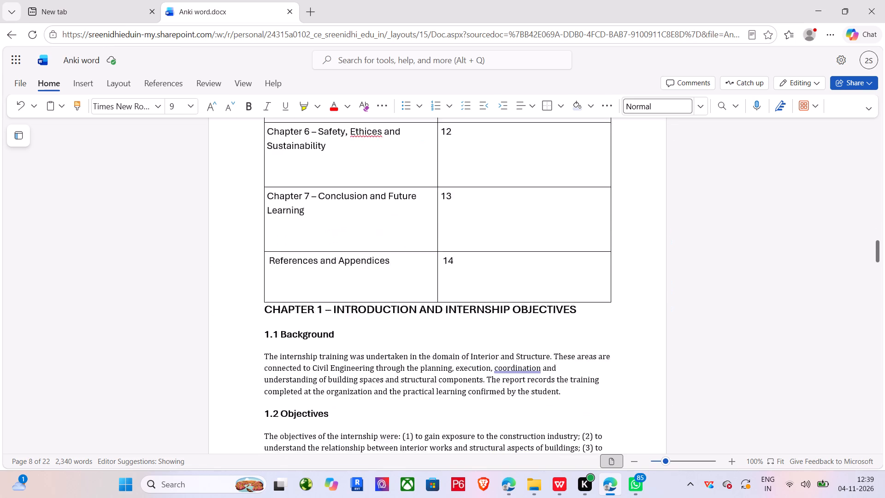
pyautogui.scroll(12, 335, 293)
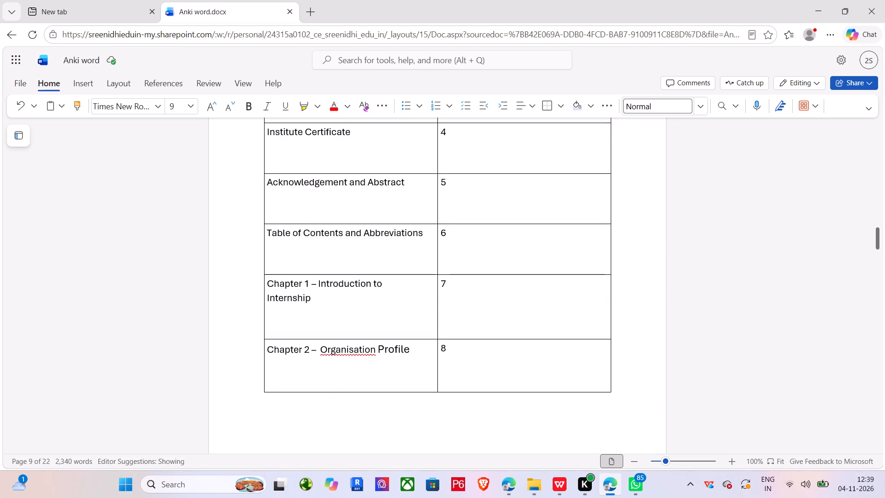
pyautogui.scroll(3, 335, 292)
pyautogui.scroll(-14, 334, 291)
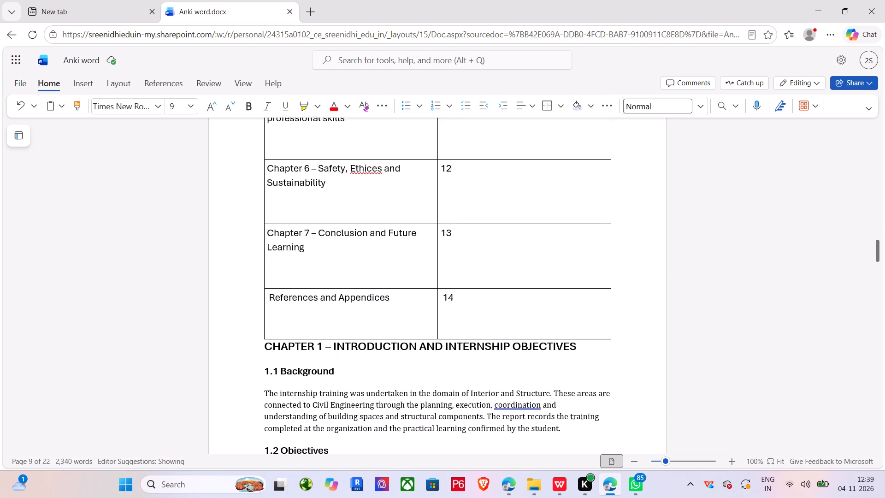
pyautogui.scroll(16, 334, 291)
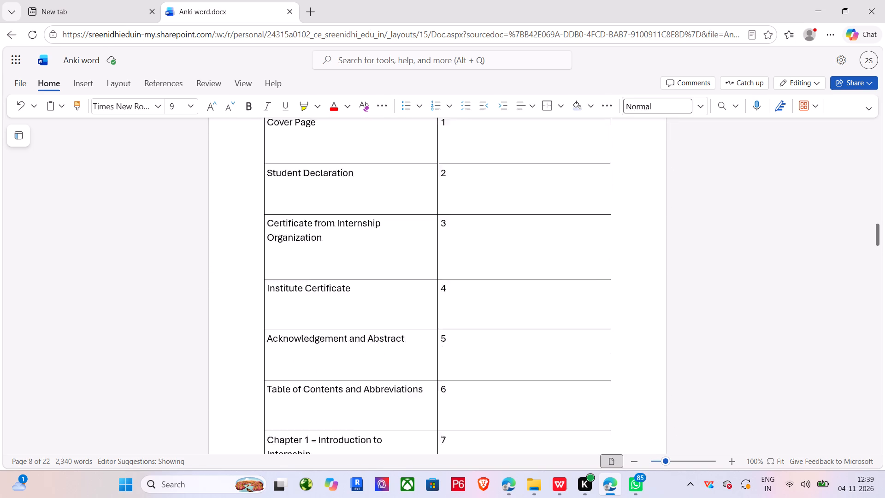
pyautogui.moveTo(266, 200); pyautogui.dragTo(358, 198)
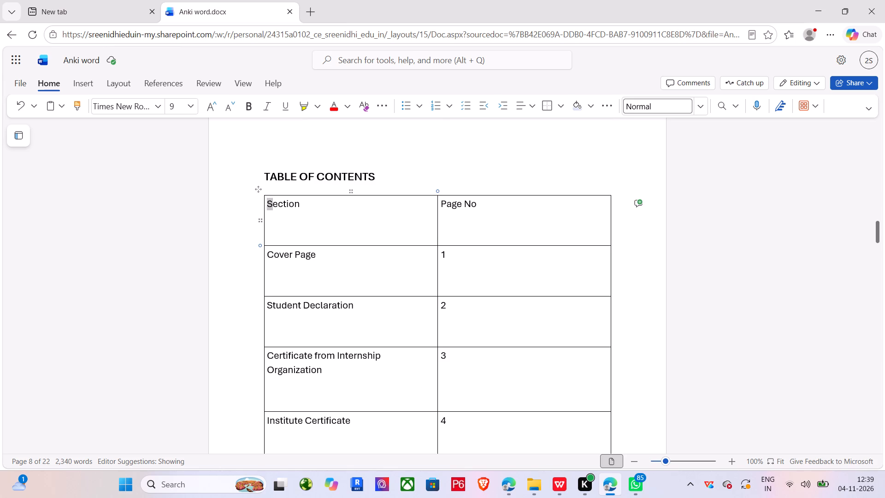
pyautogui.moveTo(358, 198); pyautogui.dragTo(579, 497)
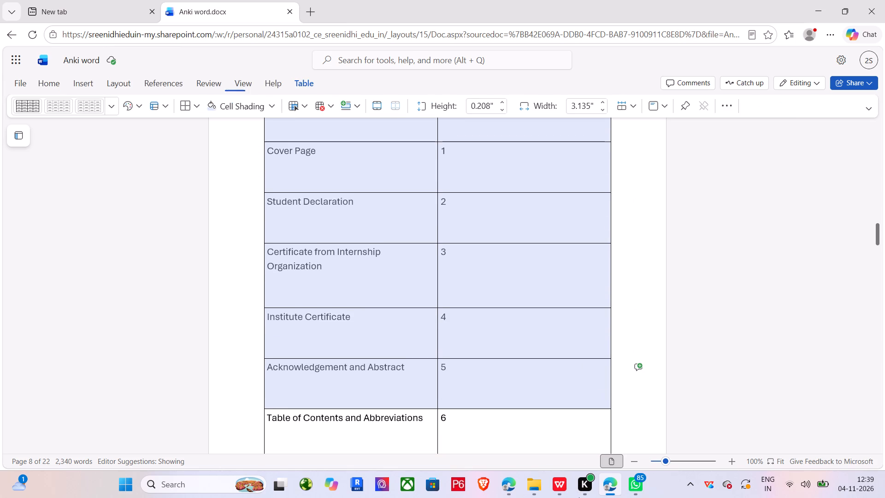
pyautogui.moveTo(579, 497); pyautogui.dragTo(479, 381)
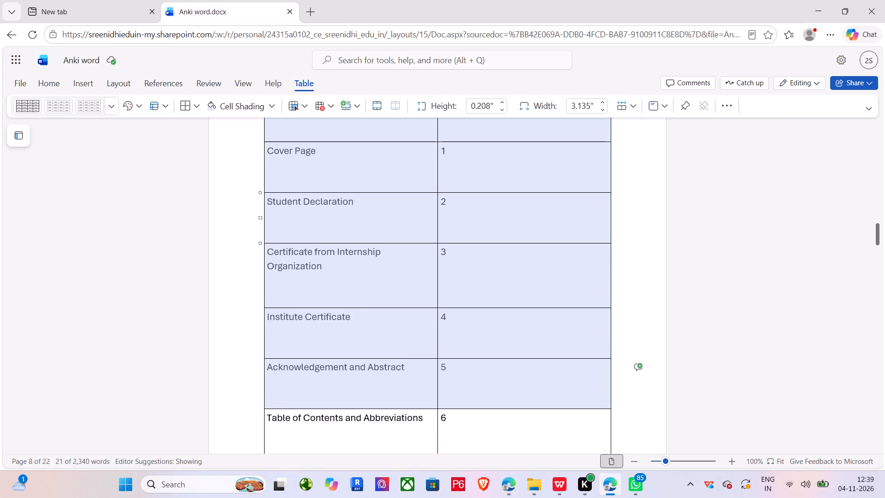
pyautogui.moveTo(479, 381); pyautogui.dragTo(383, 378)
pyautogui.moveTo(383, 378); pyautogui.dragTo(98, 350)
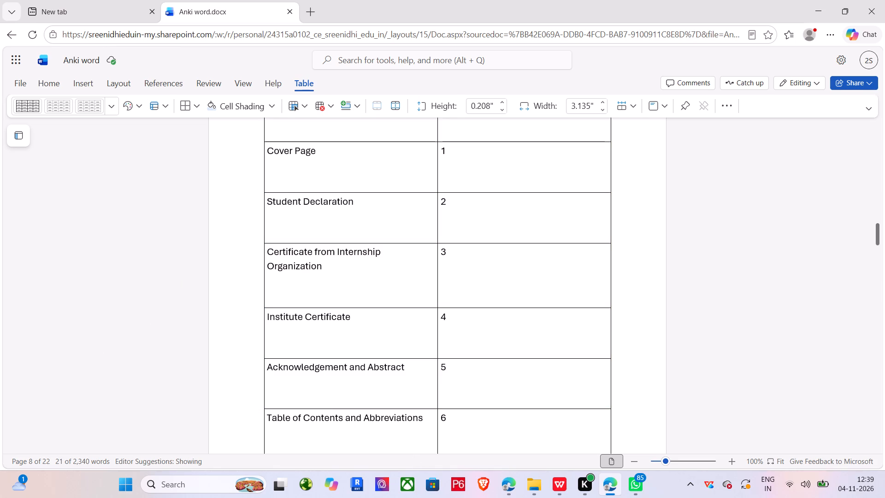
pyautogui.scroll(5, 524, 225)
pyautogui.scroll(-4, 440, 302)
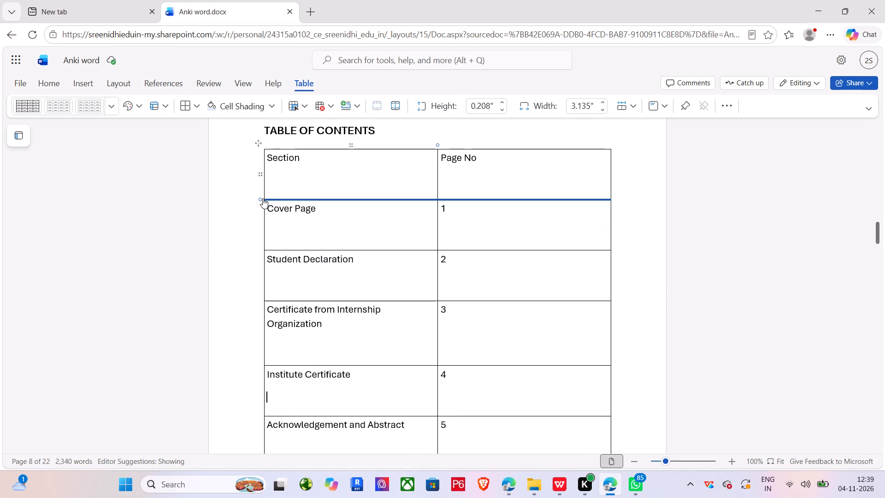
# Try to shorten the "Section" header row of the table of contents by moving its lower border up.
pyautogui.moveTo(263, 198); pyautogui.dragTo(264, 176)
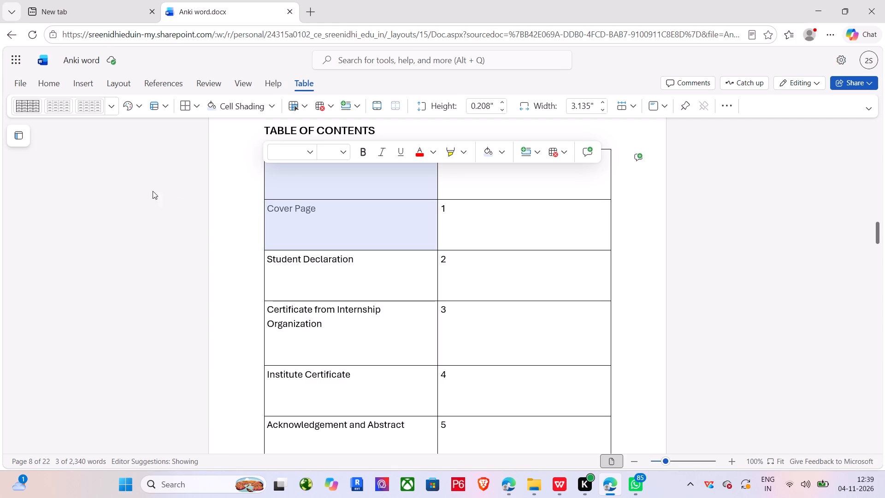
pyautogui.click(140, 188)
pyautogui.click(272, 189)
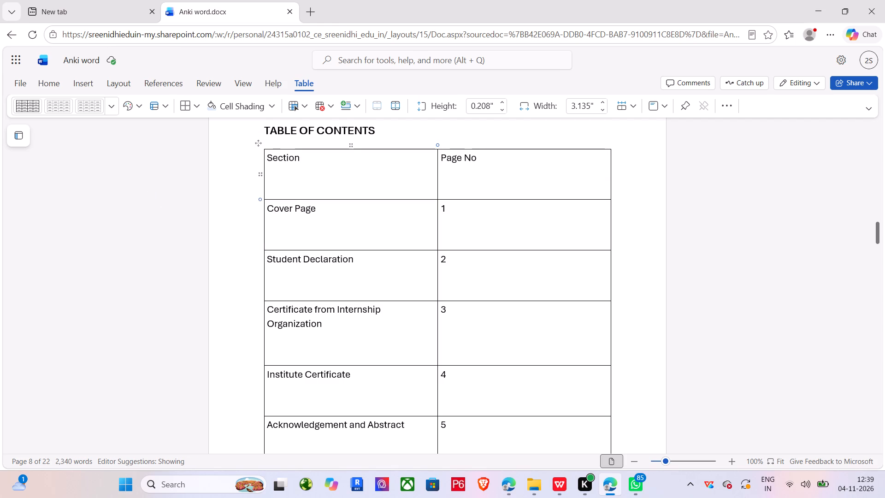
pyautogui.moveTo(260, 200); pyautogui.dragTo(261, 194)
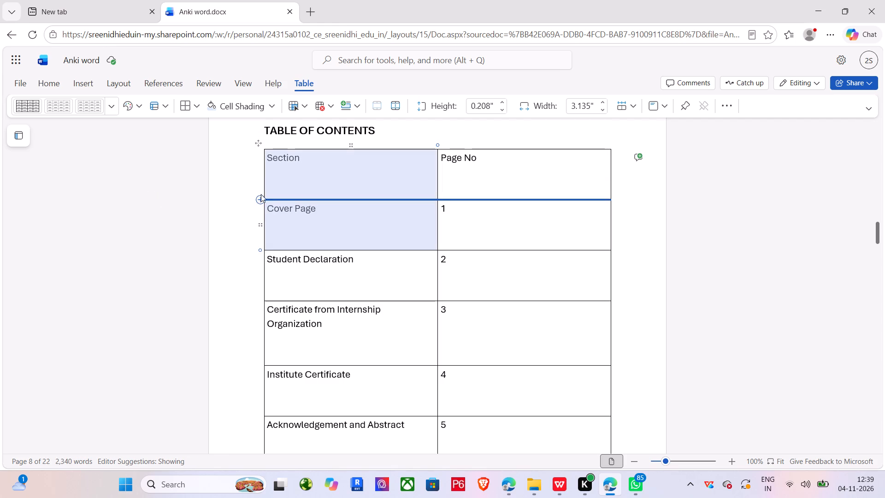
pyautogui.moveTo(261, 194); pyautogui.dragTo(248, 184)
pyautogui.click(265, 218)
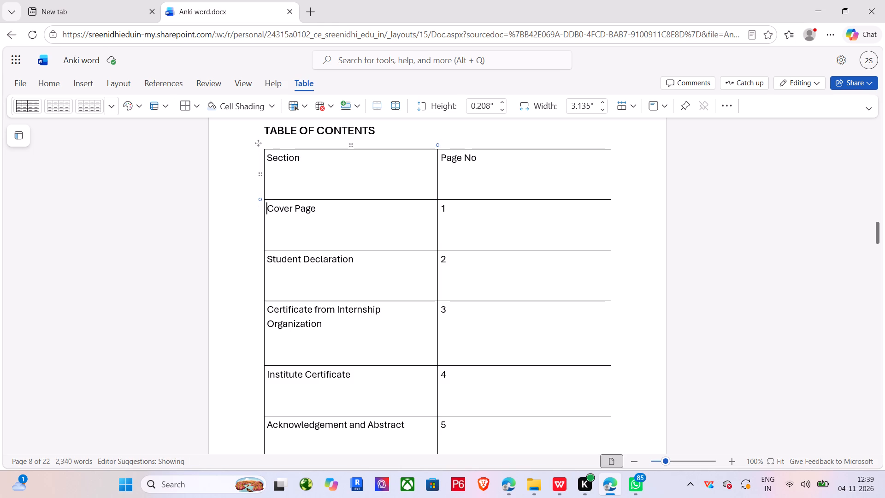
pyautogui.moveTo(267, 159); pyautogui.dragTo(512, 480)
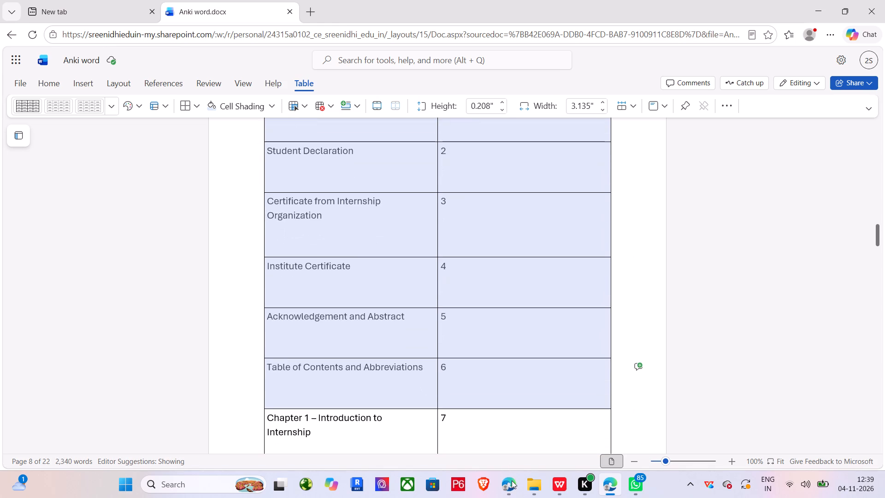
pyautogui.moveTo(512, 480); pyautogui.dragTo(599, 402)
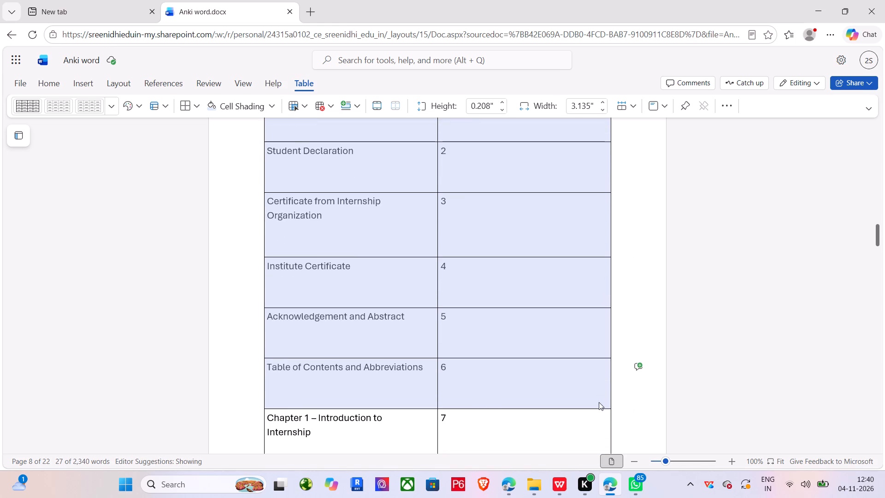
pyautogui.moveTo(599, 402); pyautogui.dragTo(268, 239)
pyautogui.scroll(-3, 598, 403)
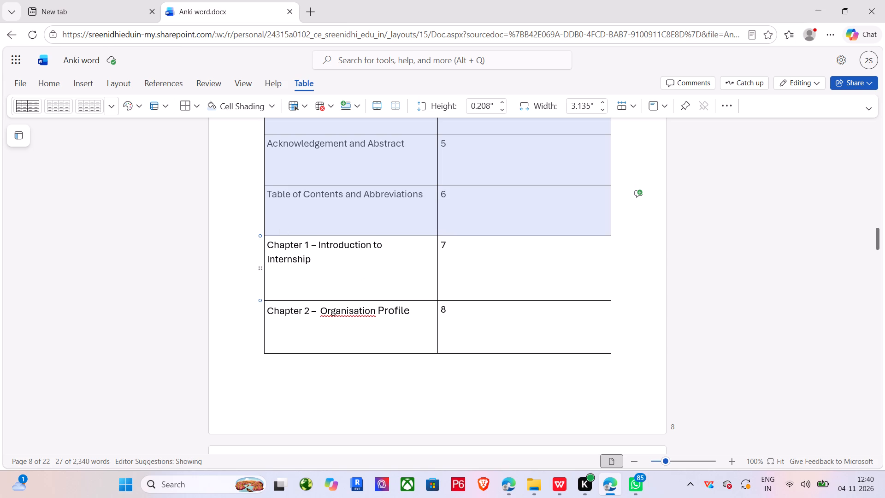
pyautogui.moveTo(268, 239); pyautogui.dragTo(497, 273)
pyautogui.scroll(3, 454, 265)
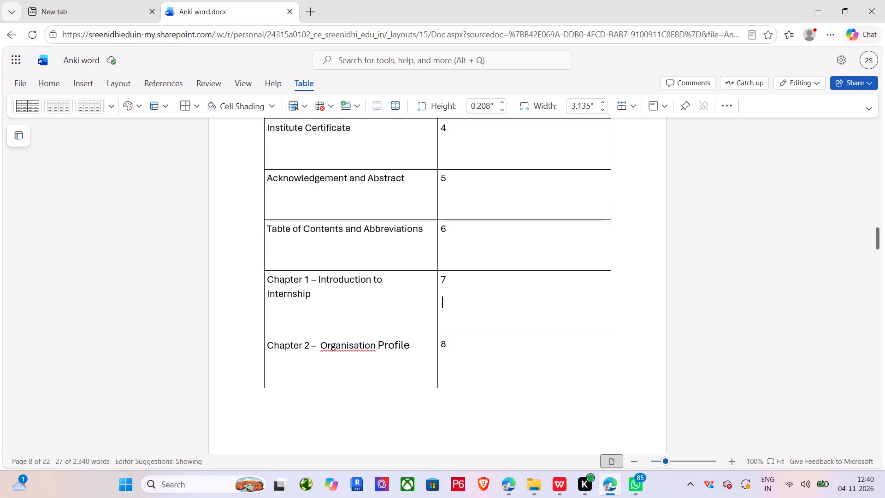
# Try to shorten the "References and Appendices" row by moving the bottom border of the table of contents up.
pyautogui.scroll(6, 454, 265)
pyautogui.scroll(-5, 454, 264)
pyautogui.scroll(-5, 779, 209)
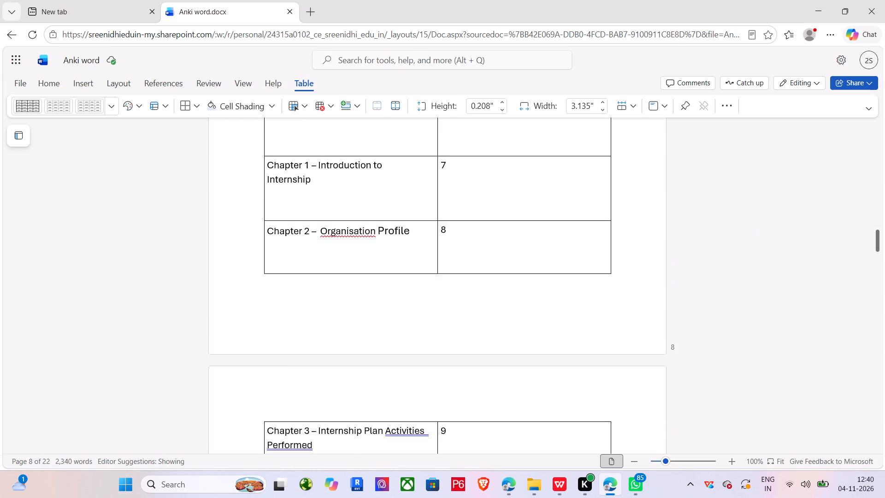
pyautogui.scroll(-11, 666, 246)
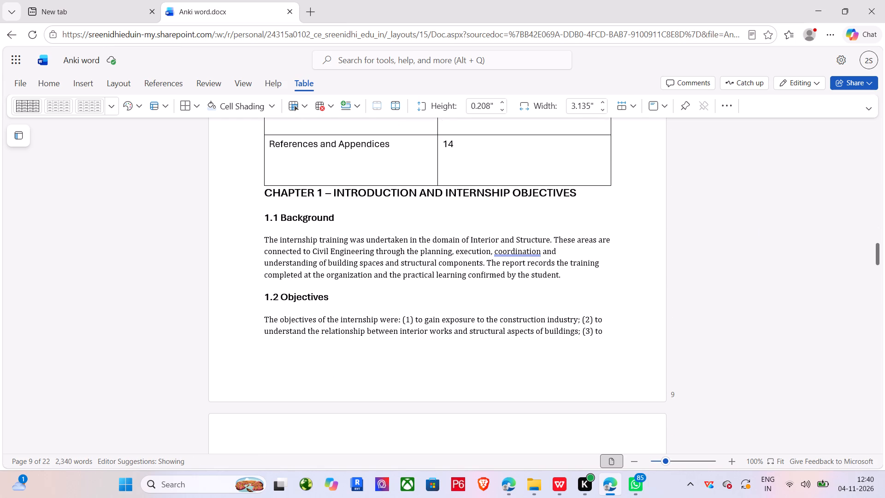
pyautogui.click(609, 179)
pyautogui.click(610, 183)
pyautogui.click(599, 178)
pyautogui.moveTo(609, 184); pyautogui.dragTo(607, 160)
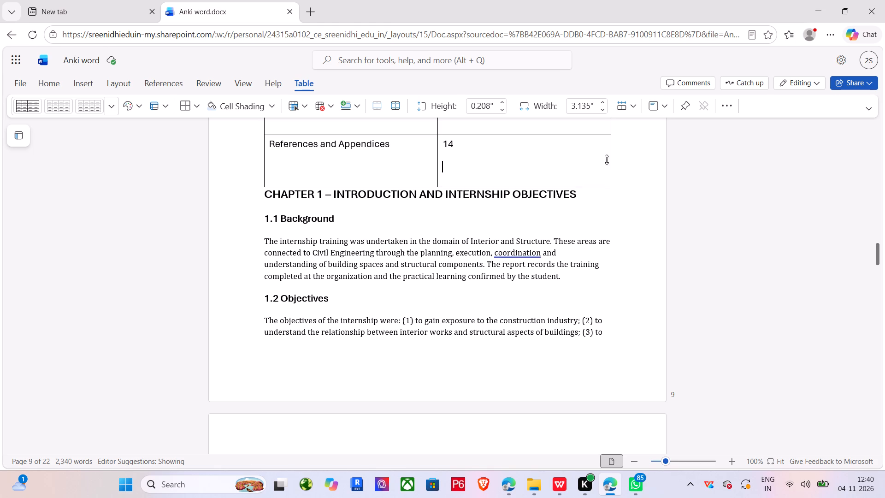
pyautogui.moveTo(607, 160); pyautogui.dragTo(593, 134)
# Narrow the "Page No" column of the table of contents to about 2.917" by moving the table's outer edge inward.
pyautogui.scroll(-1, 605, 167)
pyautogui.scroll(10, 605, 167)
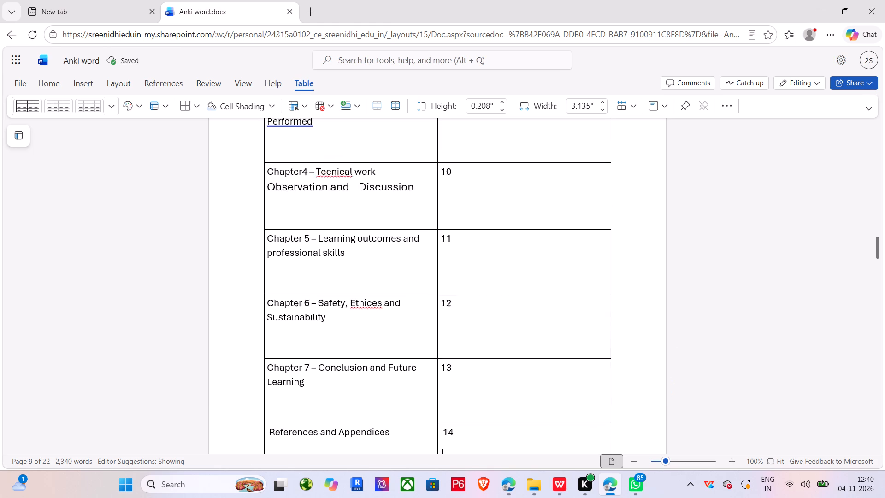
pyautogui.scroll(6, 604, 168)
pyautogui.scroll(-5, 634, 294)
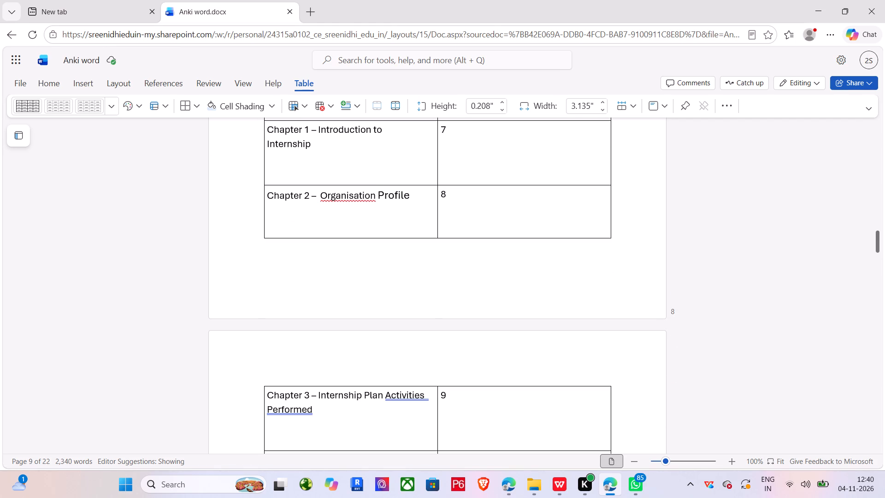
pyautogui.click(610, 238)
pyautogui.moveTo(612, 235); pyautogui.dragTo(599, 231)
pyautogui.moveTo(599, 231); pyautogui.dragTo(599, 231)
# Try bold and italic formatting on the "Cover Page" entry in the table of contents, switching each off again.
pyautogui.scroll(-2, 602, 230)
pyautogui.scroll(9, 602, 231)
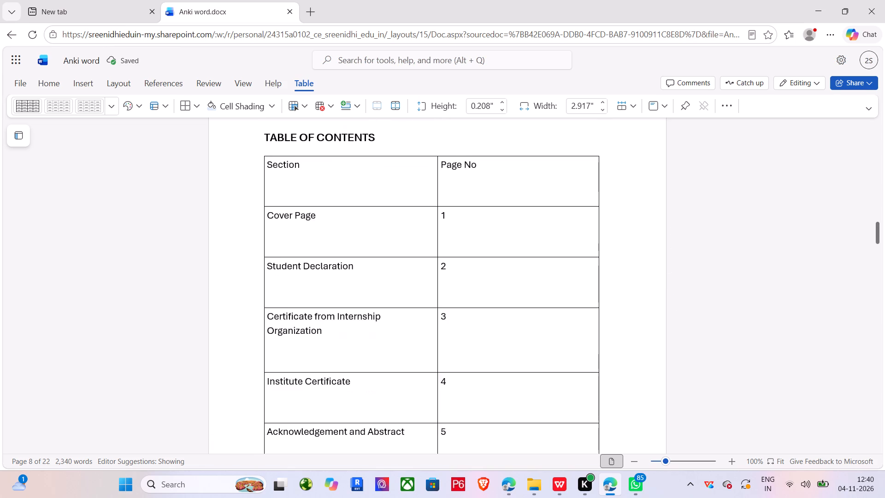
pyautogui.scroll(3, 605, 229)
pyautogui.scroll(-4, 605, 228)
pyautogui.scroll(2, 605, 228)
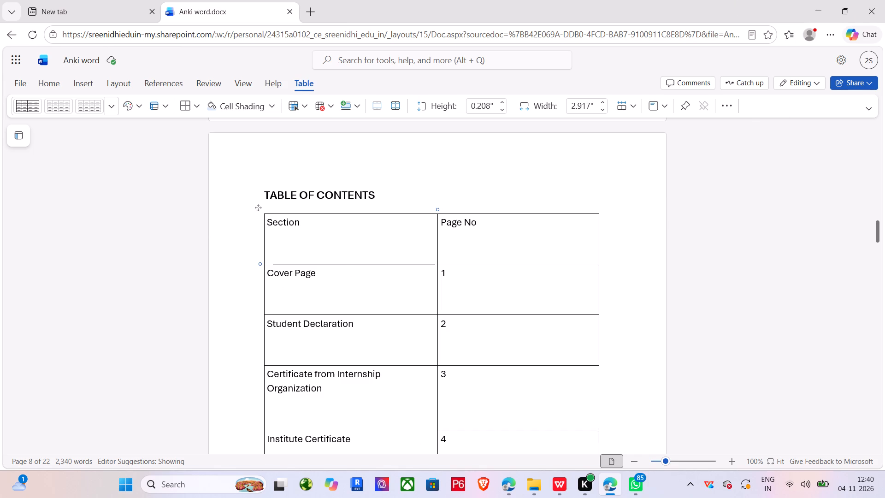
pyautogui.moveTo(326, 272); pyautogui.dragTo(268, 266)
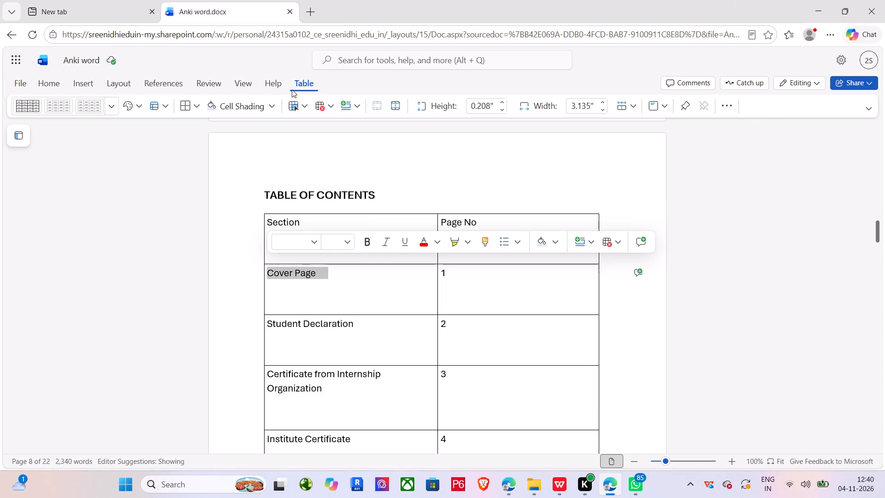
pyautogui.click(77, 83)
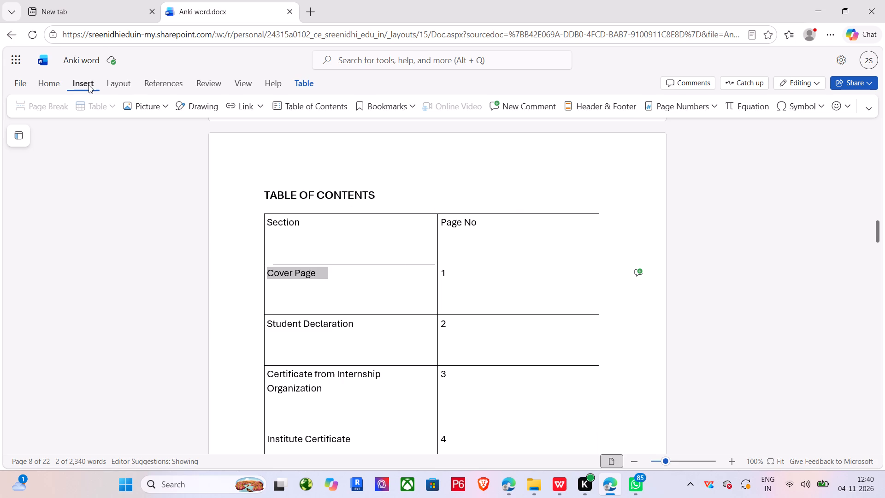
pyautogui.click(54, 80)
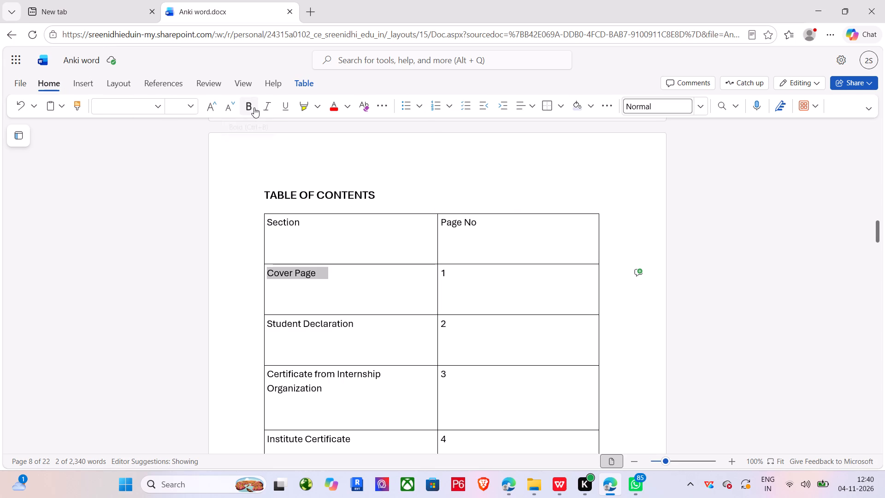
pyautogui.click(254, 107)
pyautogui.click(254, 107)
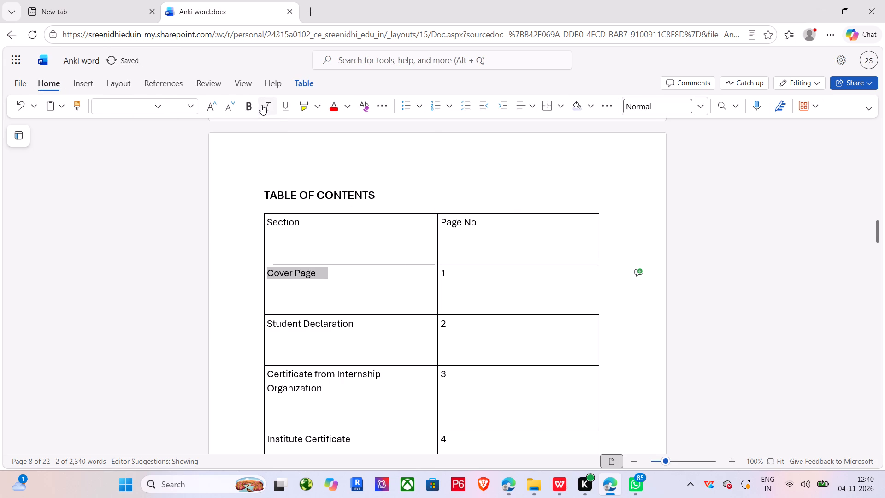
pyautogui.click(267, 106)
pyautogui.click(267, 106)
# Insert six blank lines before the "CHAPTER 1 – INTRODUCTION AND INTERNSHIP OBJECTIVES" heading, below the table of contents.
pyautogui.scroll(-17, 690, 291)
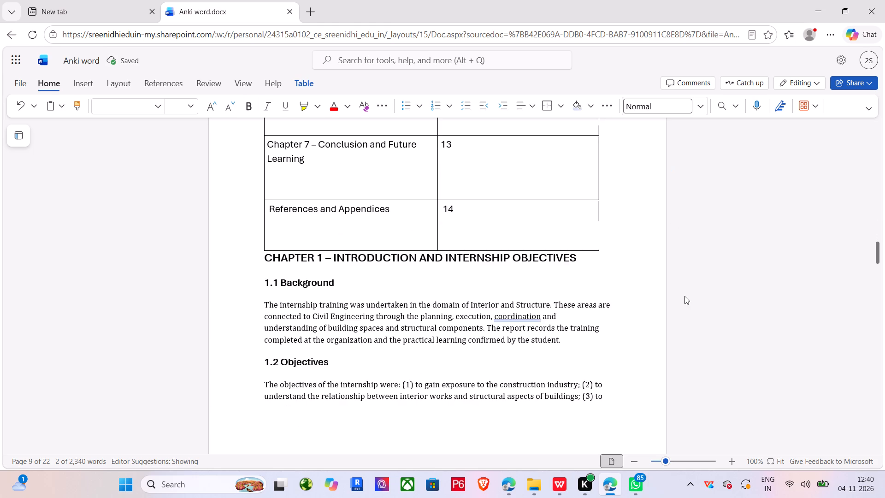
pyautogui.scroll(-2, 684, 296)
pyautogui.scroll(2, 684, 296)
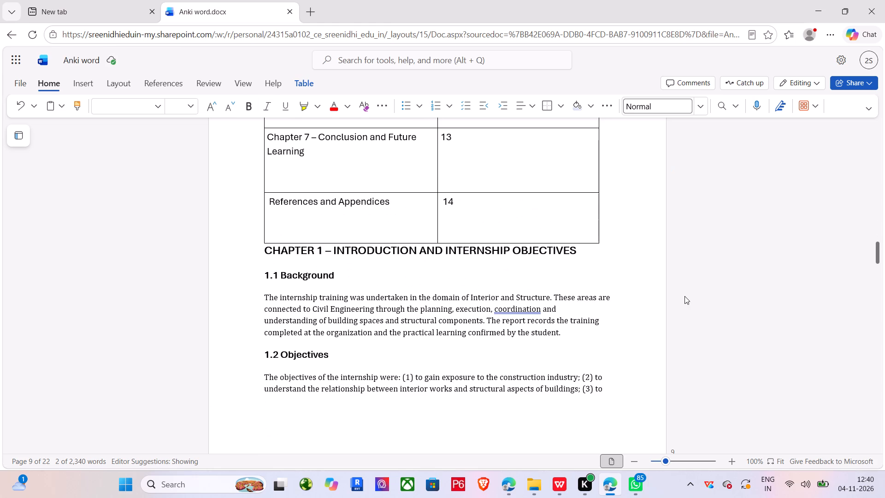
pyautogui.scroll(-3, 684, 296)
pyautogui.scroll(5, 681, 296)
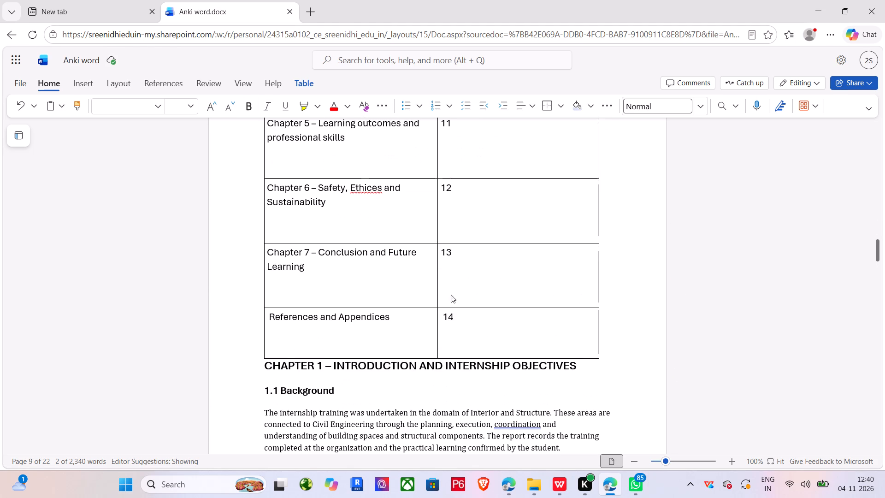
pyautogui.click(261, 367)
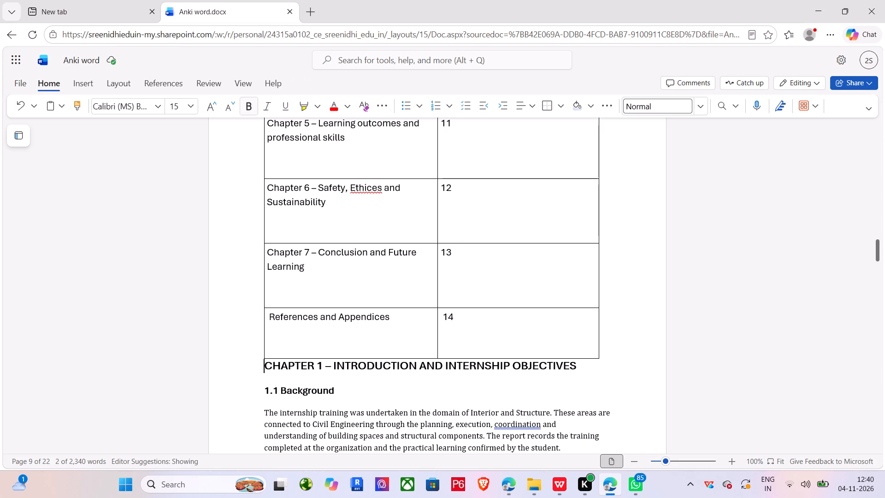
pyautogui.press('Return')
pyautogui.press('Return')
pyautogui.press('Return')
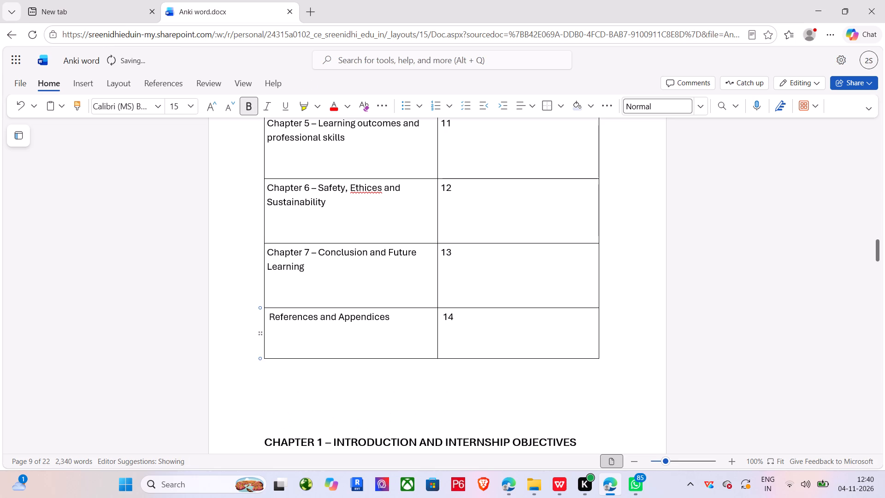
pyautogui.press('Return')
pyautogui.scroll(-3, 265, 338)
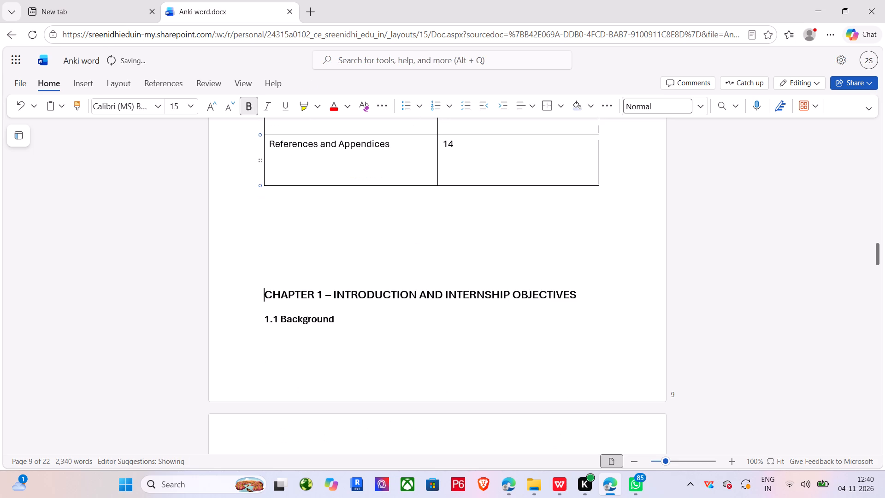
pyautogui.press('Return')
pyautogui.press('Return')
# Move the "Summer Internship Report | Department of Civil Engineering | Page 7" line down by inserting four blank lines before it.
pyautogui.scroll(-12, 293, 344)
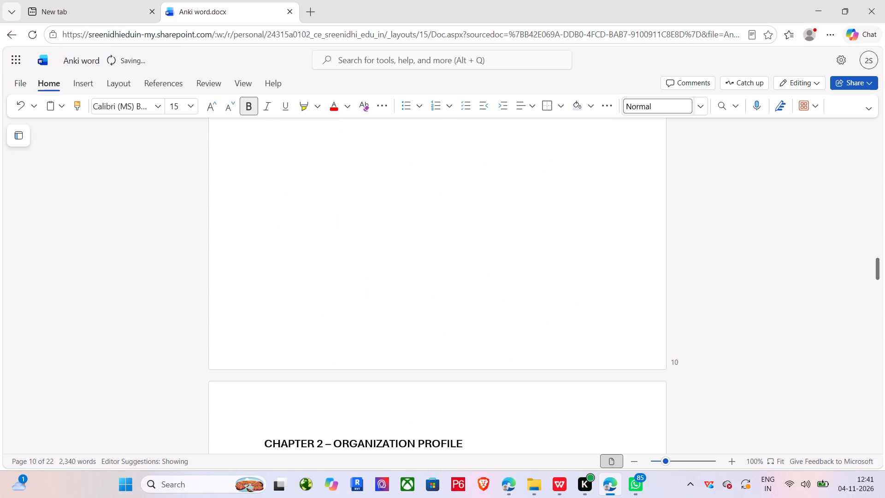
pyautogui.scroll(4, 328, 332)
pyautogui.moveTo(336, 346); pyautogui.dragTo(336, 348)
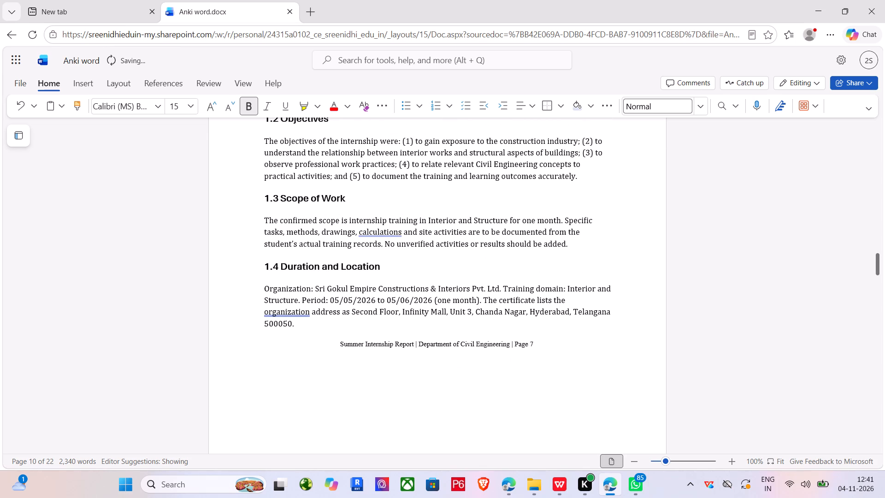
pyautogui.moveTo(336, 348); pyautogui.dragTo(321, 353)
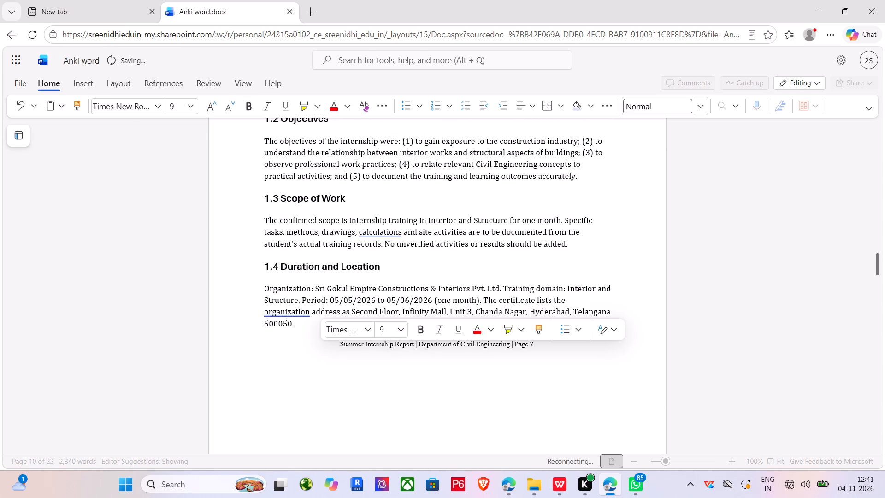
pyautogui.press('Return')
pyautogui.press('Return')
pyautogui.press('Return')
pyautogui.press('Return')
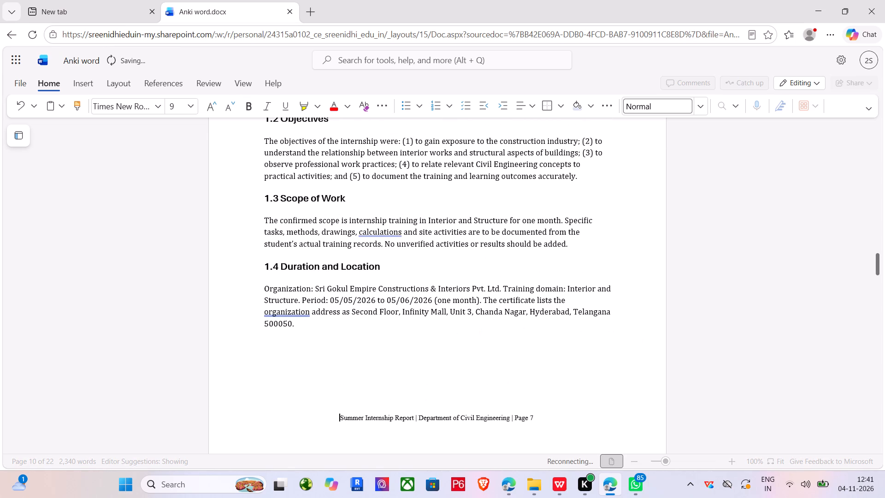
# Move the "Page 8" footer line at the end of Chapter 2 down to the page bottom, adding fourteen blank lines before it.
pyautogui.scroll(-14, 321, 353)
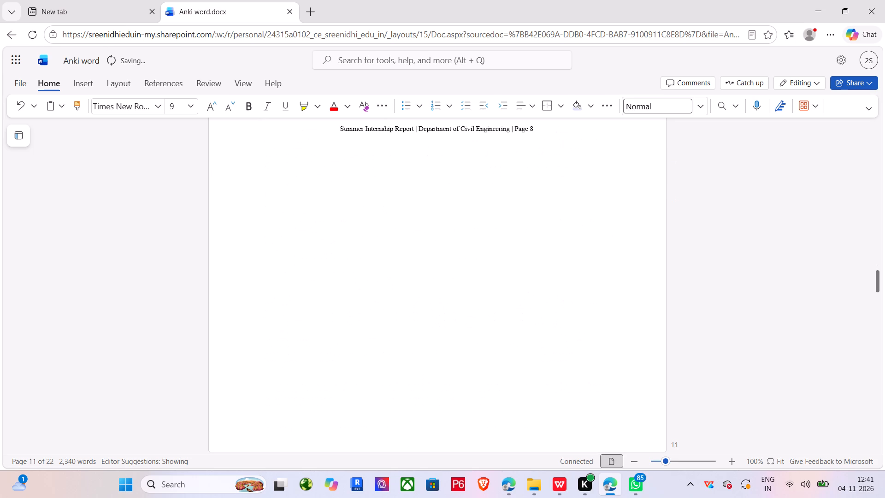
pyautogui.click(337, 131)
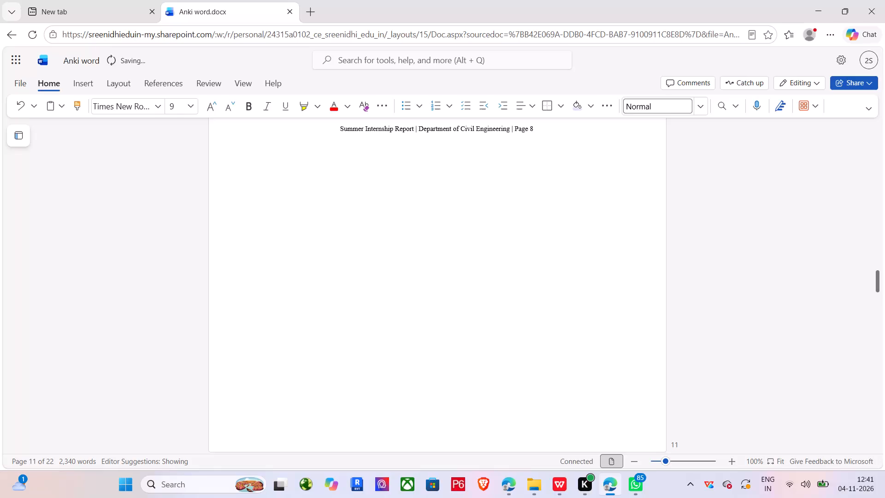
pyautogui.press('Return')
pyautogui.press('Return')
pyautogui.press('Return')
pyautogui.press('Return')
pyautogui.press('Return')
pyautogui.press('Return')
pyautogui.press('Return')
pyautogui.press('Return')
pyautogui.press('Return')
pyautogui.press('Return')
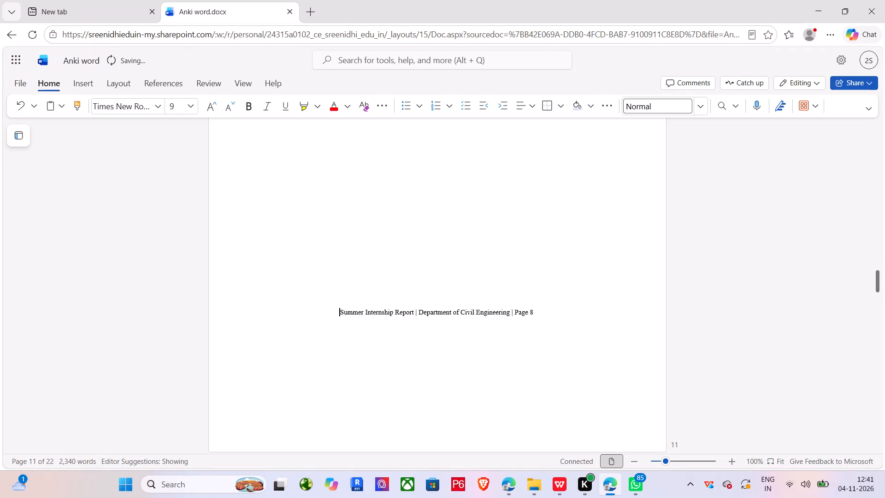
pyautogui.press('Return')
pyautogui.press('Return')
pyautogui.press('Return')
pyautogui.press('Return')
pyautogui.press('Return')
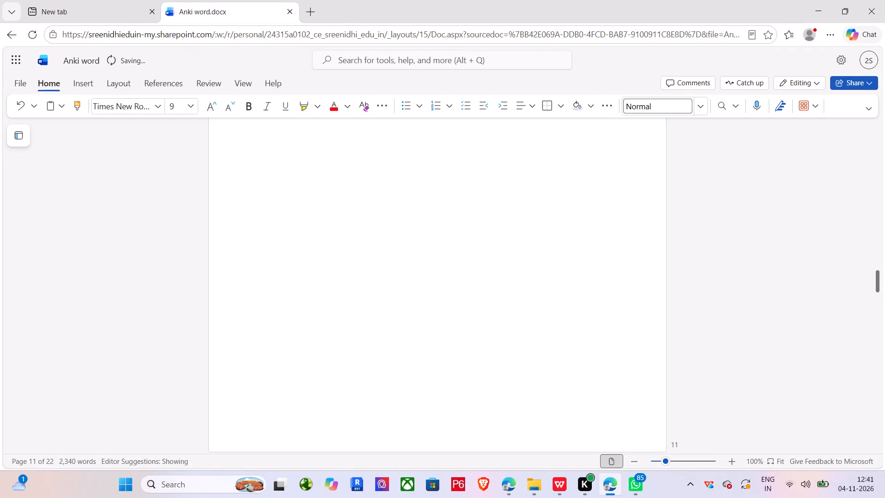
pyautogui.press('BackSpace')
# Examine the page layout from the "Page 8" footer line through Chapter 3, including the work plan table and the surrounding pages.
pyautogui.scroll(-6, 337, 131)
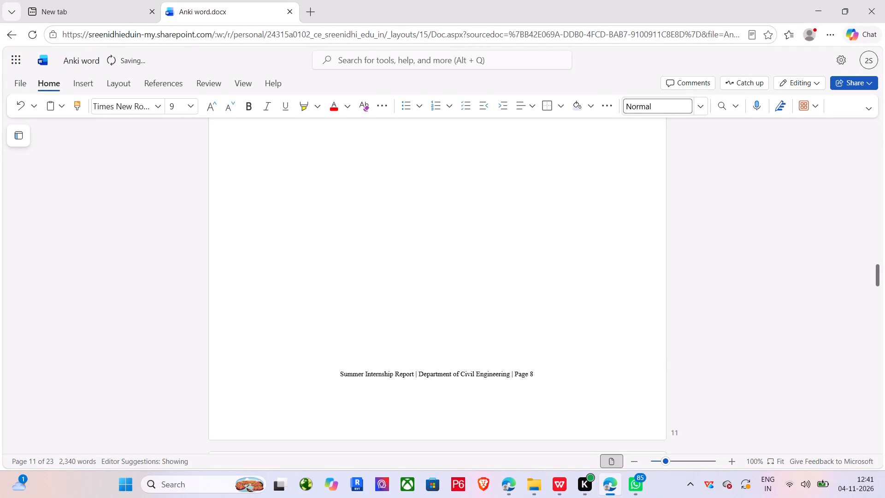
pyautogui.scroll(-15, 337, 131)
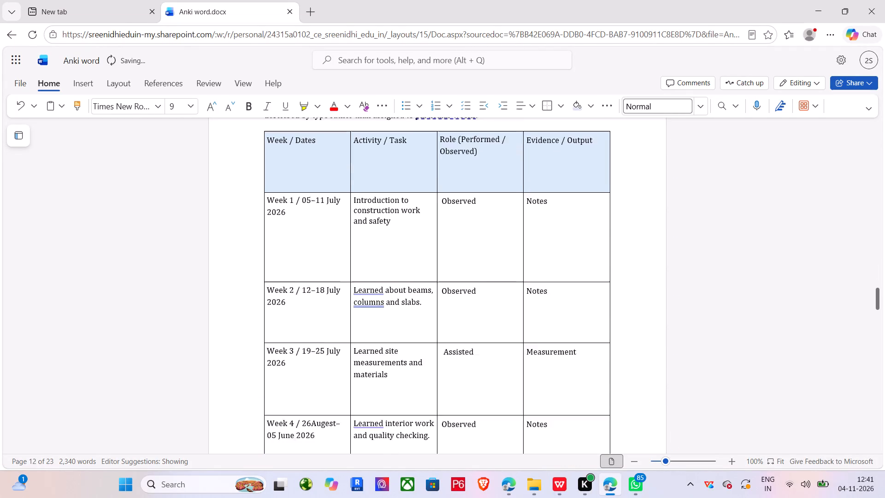
pyautogui.scroll(-10, 337, 130)
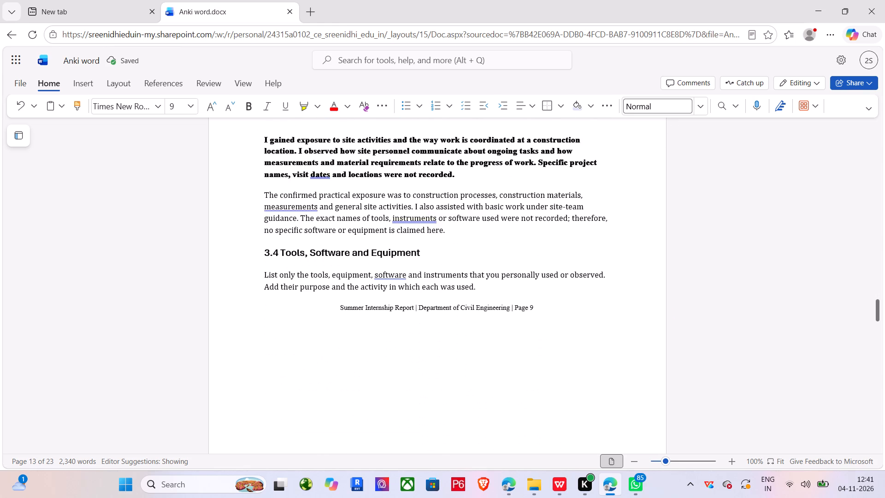
pyautogui.scroll(-1, 337, 130)
pyautogui.scroll(18, 337, 130)
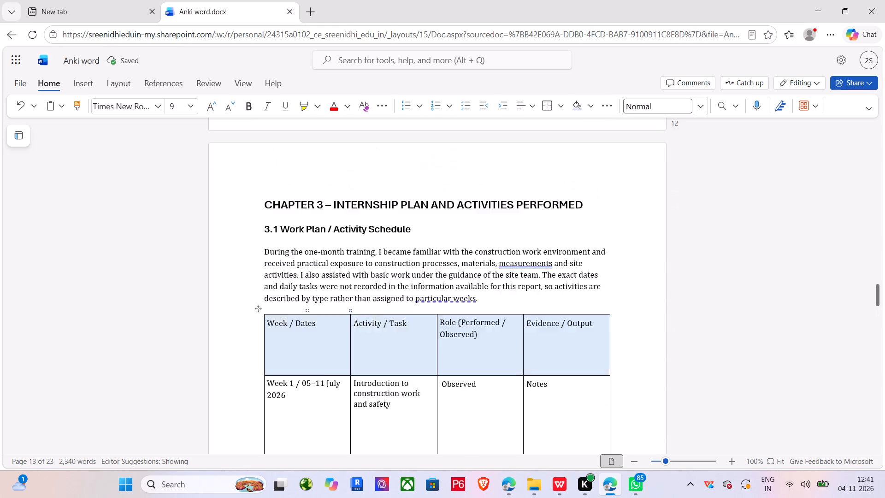
pyautogui.scroll(-9, 337, 130)
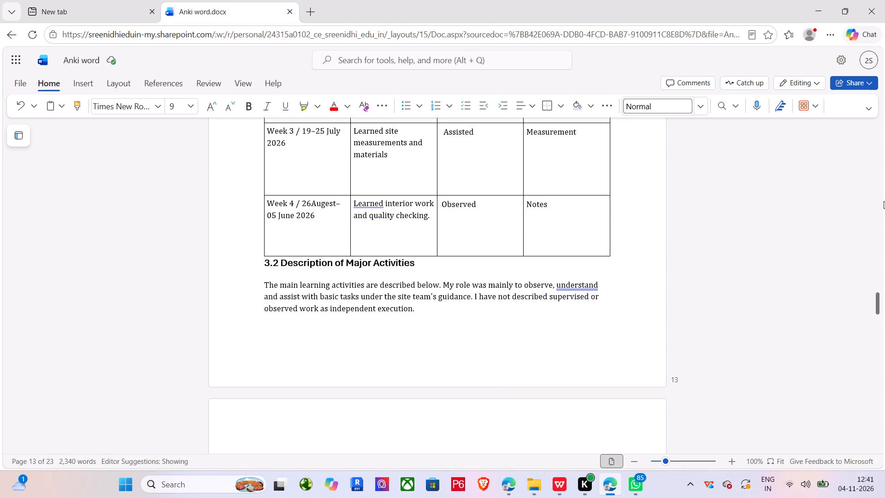
pyautogui.click(608, 255)
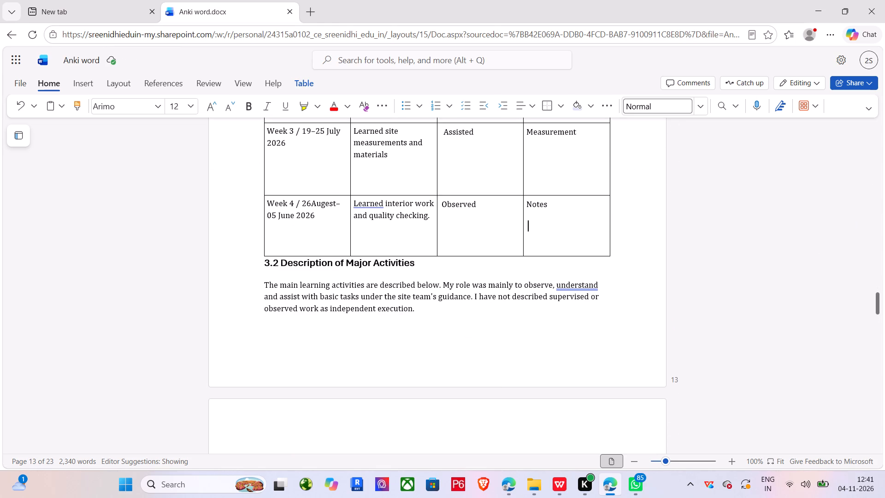
pyautogui.scroll(19, 605, 252)
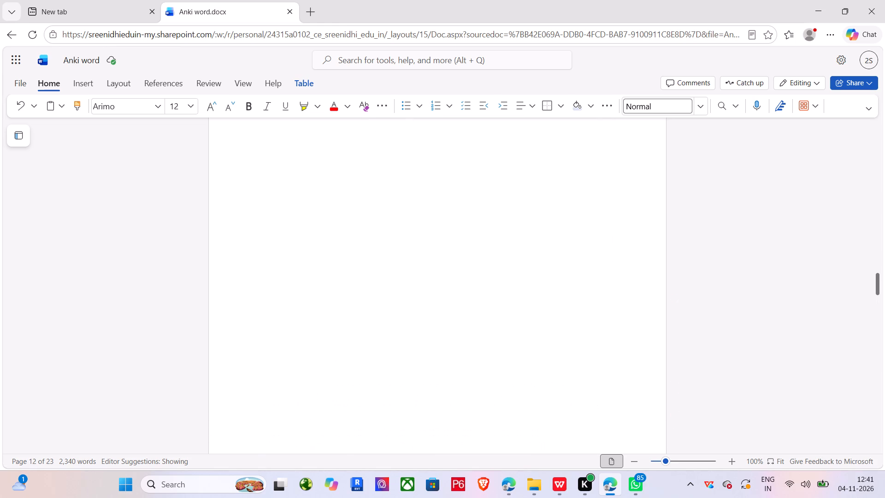
pyautogui.scroll(6, 603, 249)
# Examine the layout of the remaining chapters, appendices and footer lines, ending with a 10% overview of the last pages.
pyautogui.scroll(-6, 603, 249)
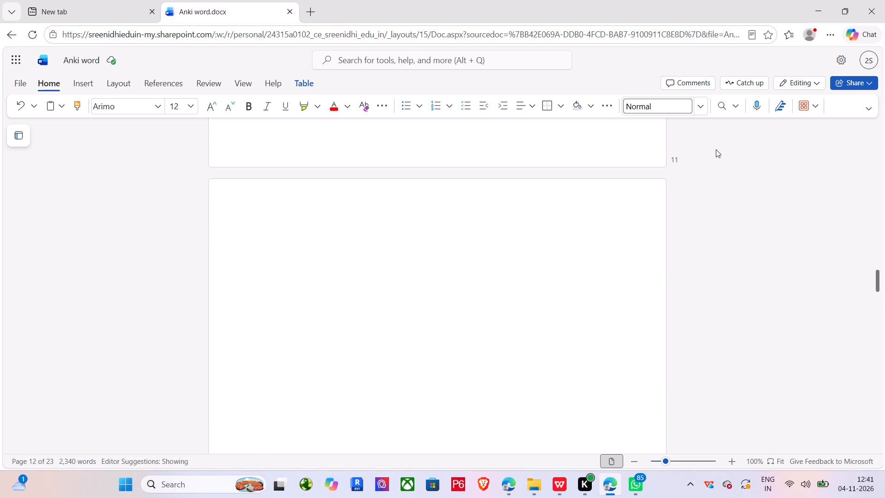
pyautogui.scroll(-10, 626, 226)
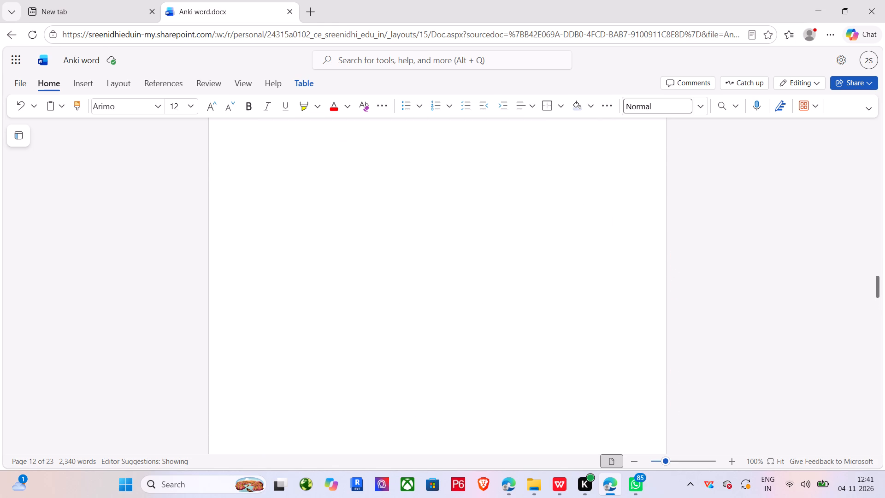
pyautogui.scroll(-7, 625, 230)
pyautogui.scroll(-20, 624, 231)
pyautogui.scroll(-2, 624, 231)
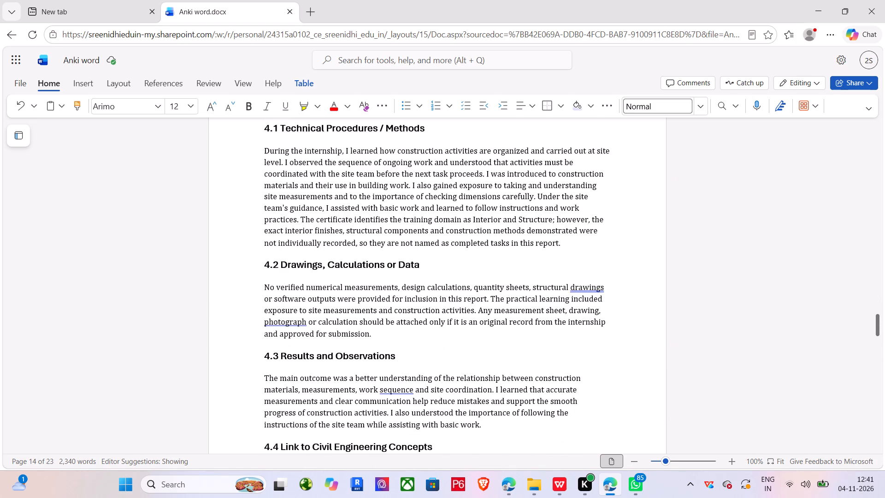
pyautogui.scroll(-12, 624, 231)
pyautogui.scroll(-11, 623, 231)
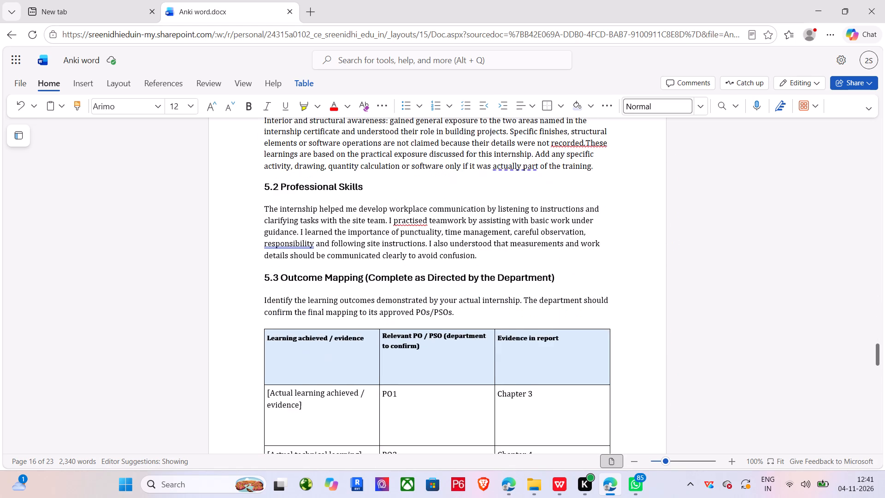
pyautogui.scroll(-14, 623, 231)
pyautogui.scroll(4, 623, 231)
pyautogui.scroll(-6, 623, 231)
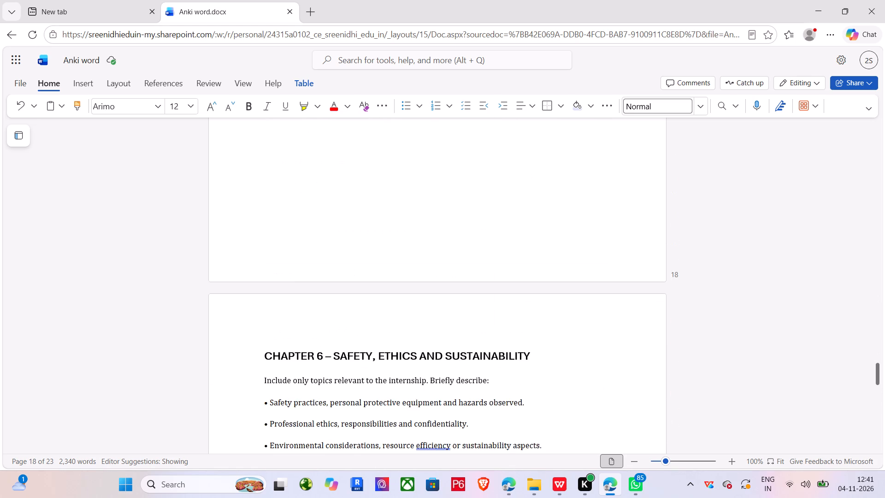
pyautogui.scroll(-20, 623, 231)
pyautogui.scroll(-10, 623, 231)
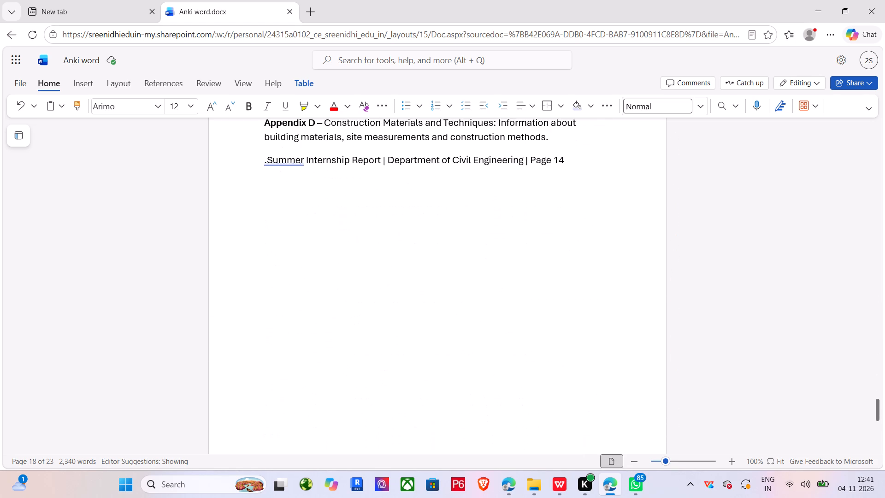
pyautogui.scroll(-4, 623, 231)
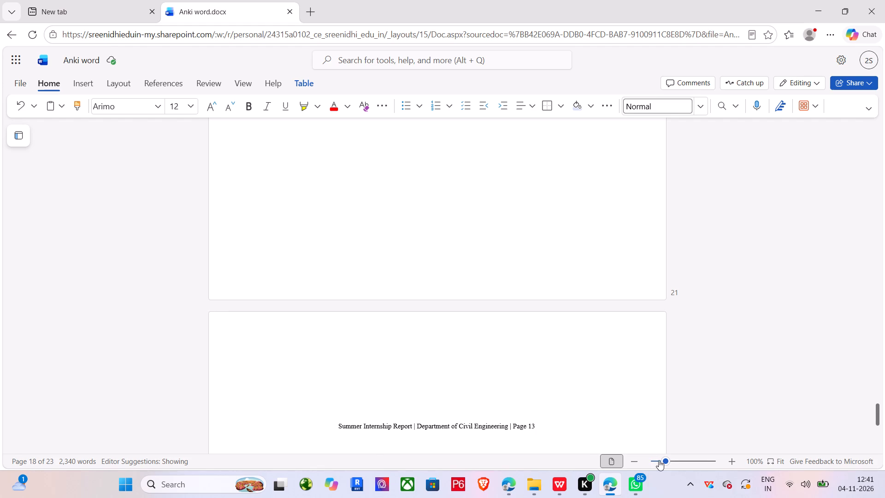
pyautogui.click(659, 460)
pyautogui.click(651, 463)
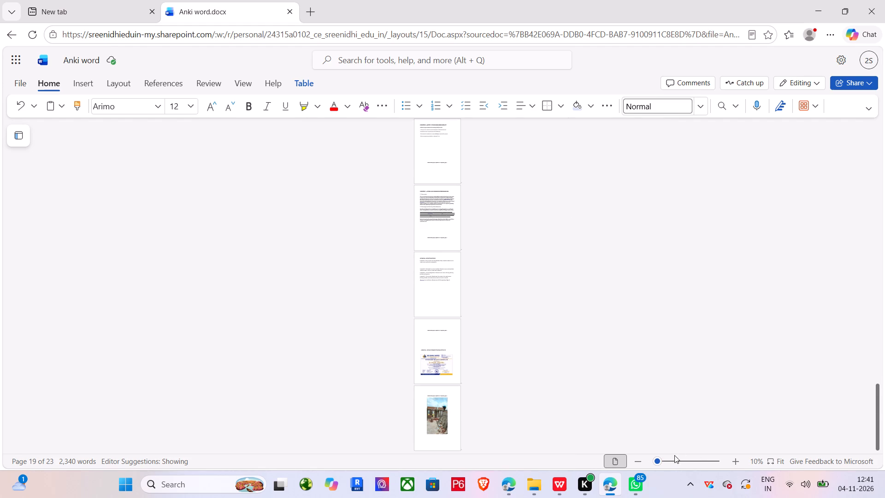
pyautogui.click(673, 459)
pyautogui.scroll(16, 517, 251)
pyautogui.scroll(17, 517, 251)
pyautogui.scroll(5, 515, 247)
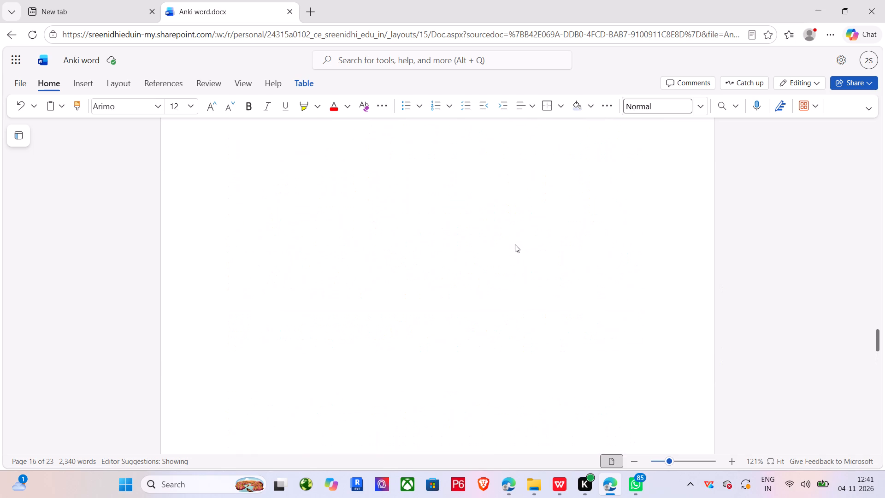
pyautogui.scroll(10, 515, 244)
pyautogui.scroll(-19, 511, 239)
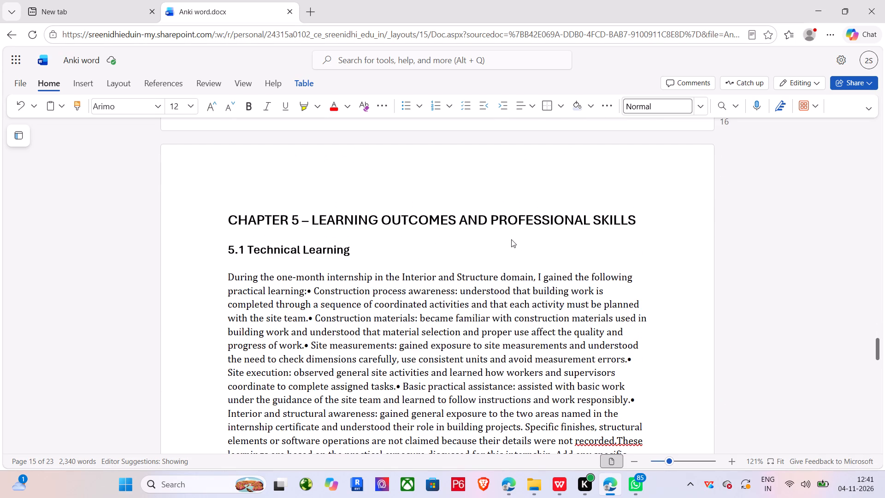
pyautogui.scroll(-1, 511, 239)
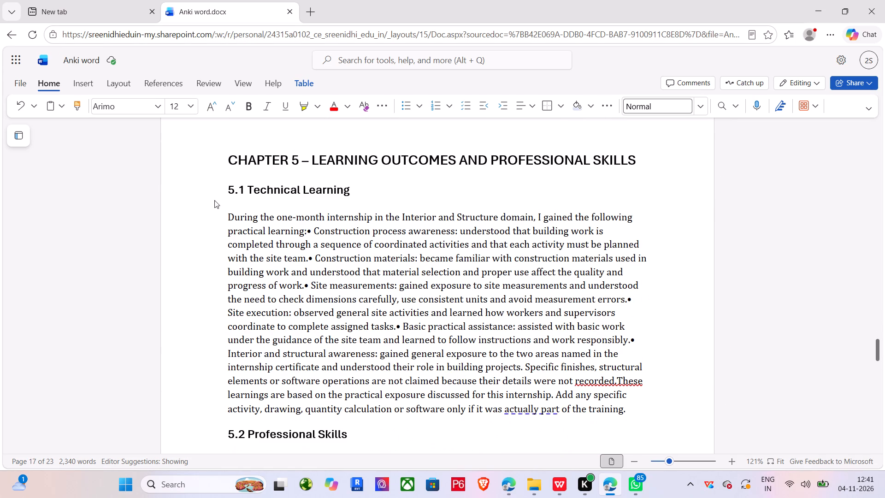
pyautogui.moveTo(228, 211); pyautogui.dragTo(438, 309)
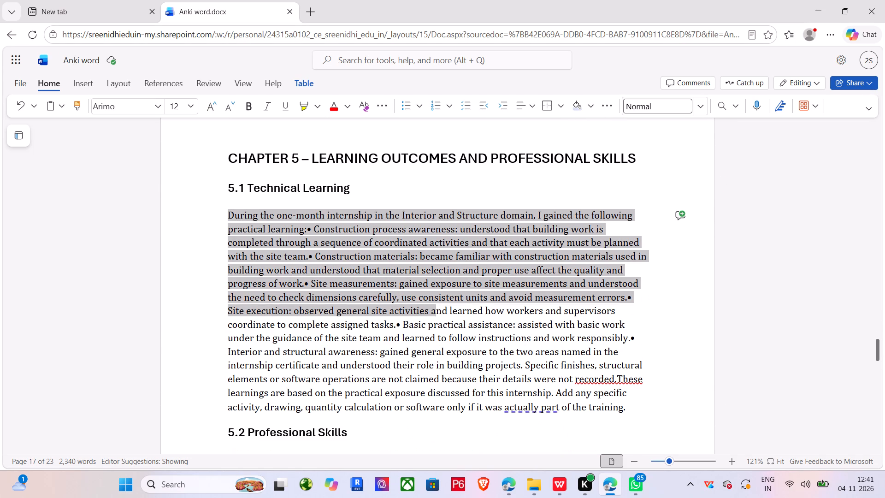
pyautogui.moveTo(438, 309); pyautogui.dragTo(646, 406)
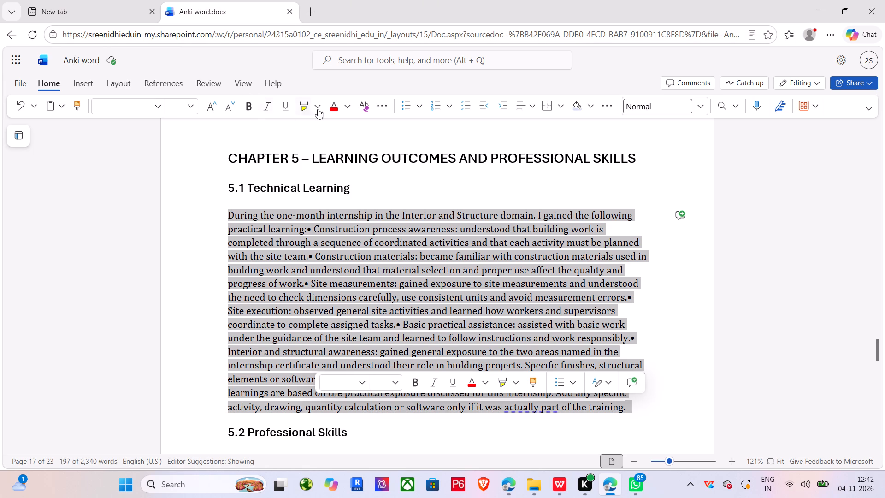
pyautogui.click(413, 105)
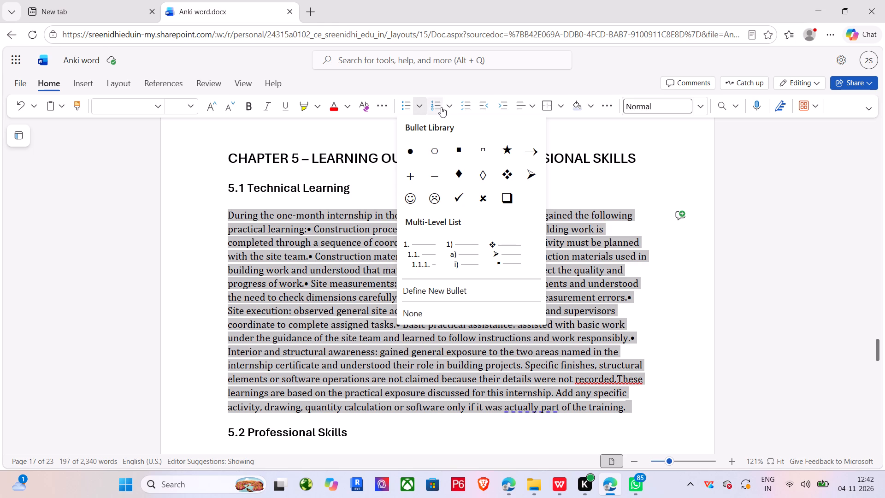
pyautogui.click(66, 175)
# Examine the pages from Chapter 5 back to the "Page 8" footer line and the blank page before Chapter 3.
pyautogui.scroll(15, 643, 352)
pyautogui.scroll(15, 643, 351)
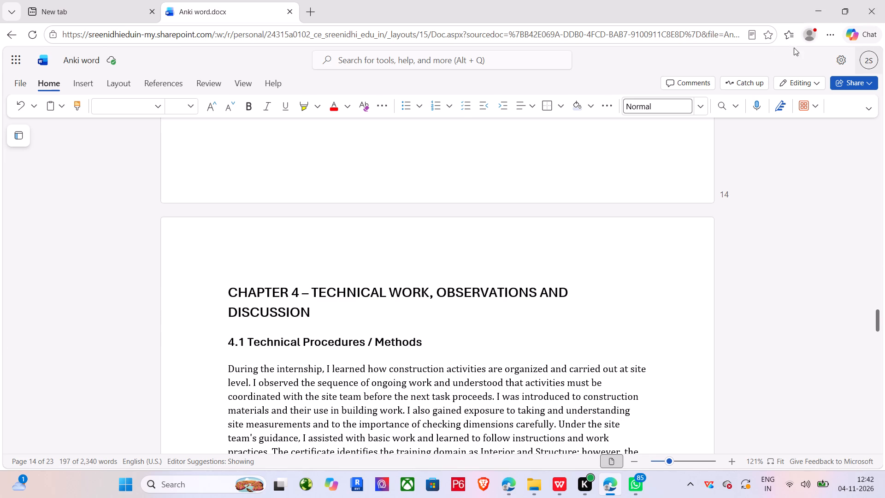
pyautogui.scroll(12, 516, 274)
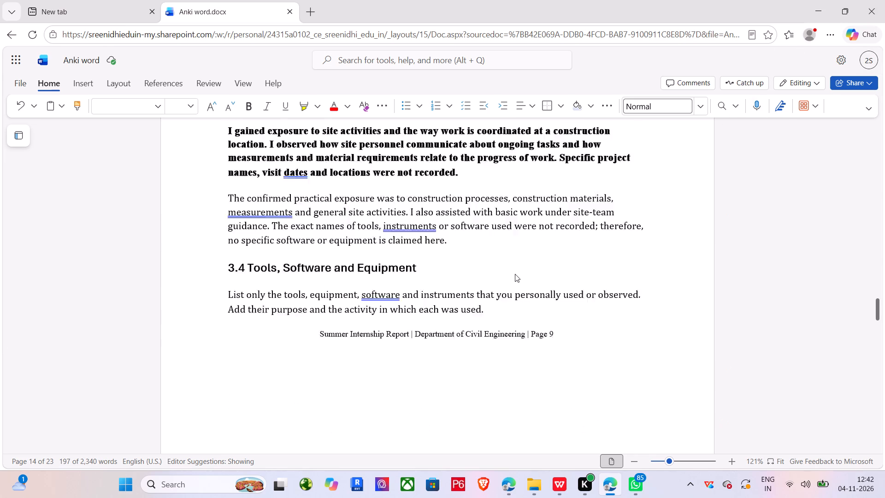
pyautogui.scroll(19, 515, 274)
pyautogui.scroll(5, 515, 274)
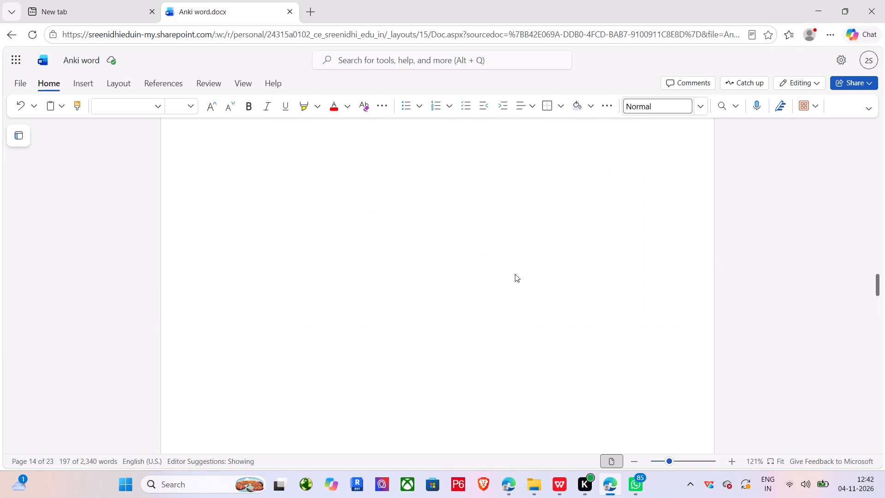
pyautogui.scroll(6, 515, 274)
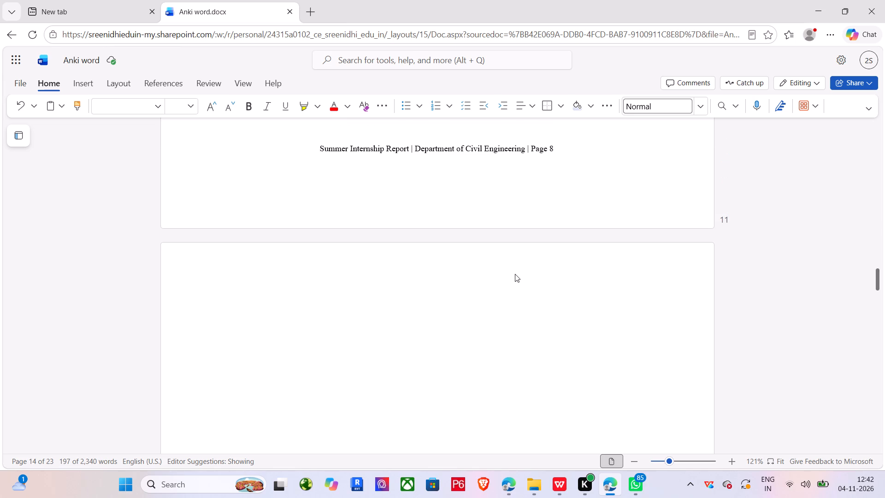
pyautogui.scroll(-2, 515, 274)
pyautogui.scroll(2, 515, 274)
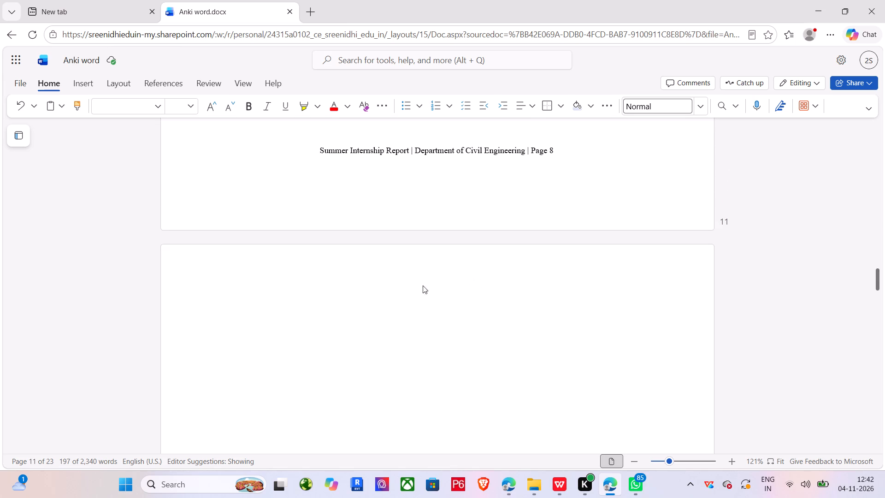
pyautogui.moveTo(172, 260); pyautogui.dragTo(549, 376)
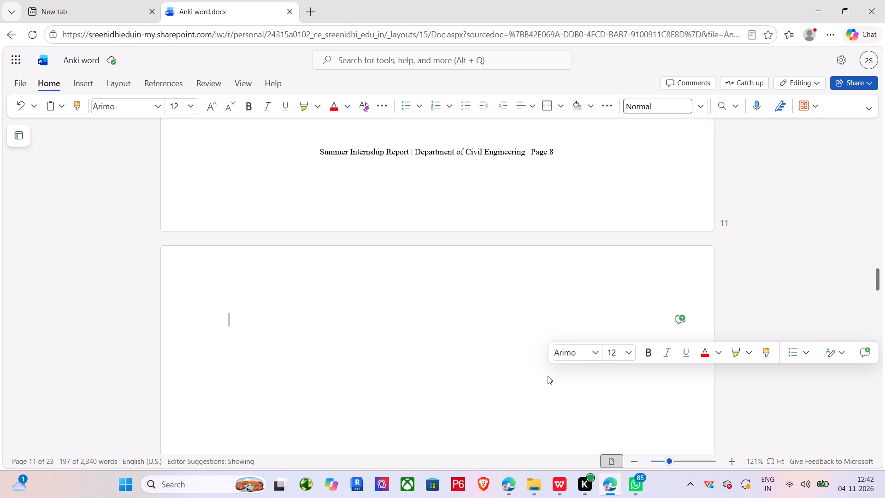
pyautogui.click(451, 374)
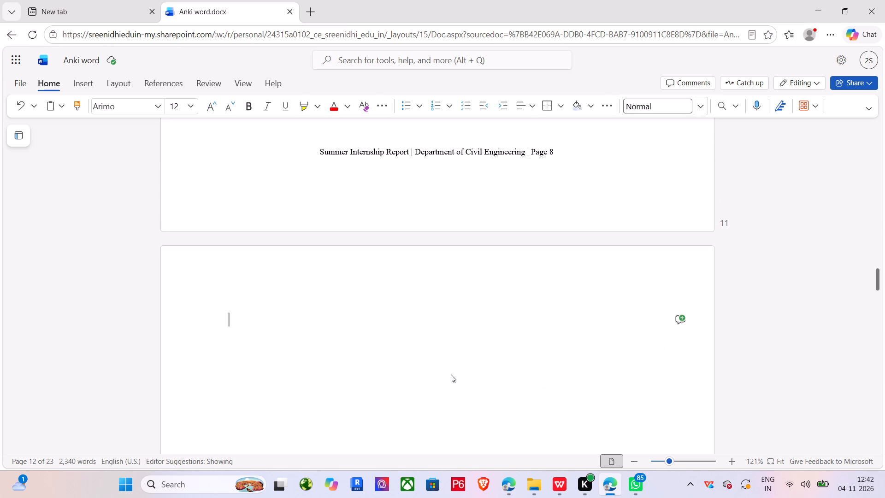
pyautogui.scroll(-13, 451, 374)
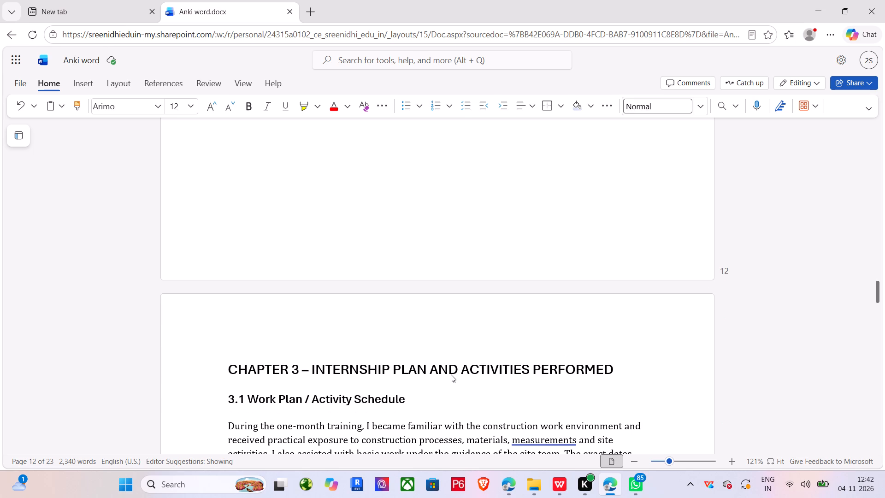
pyautogui.scroll(-1, 431, 374)
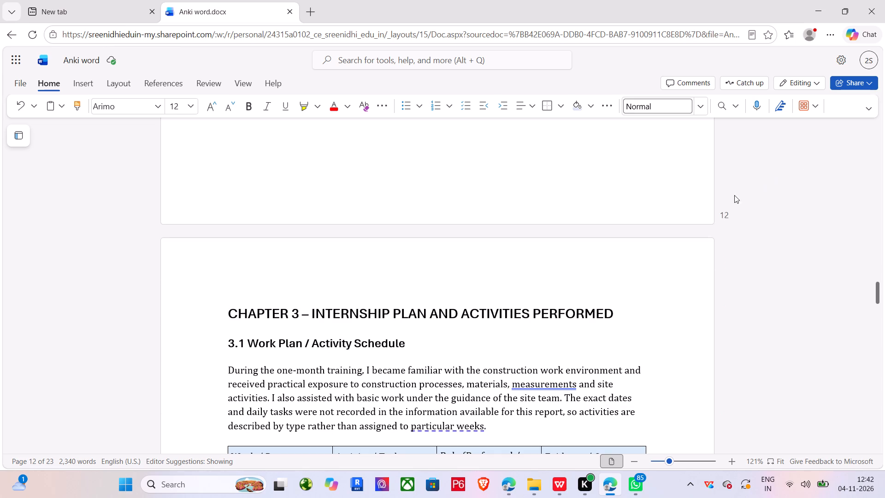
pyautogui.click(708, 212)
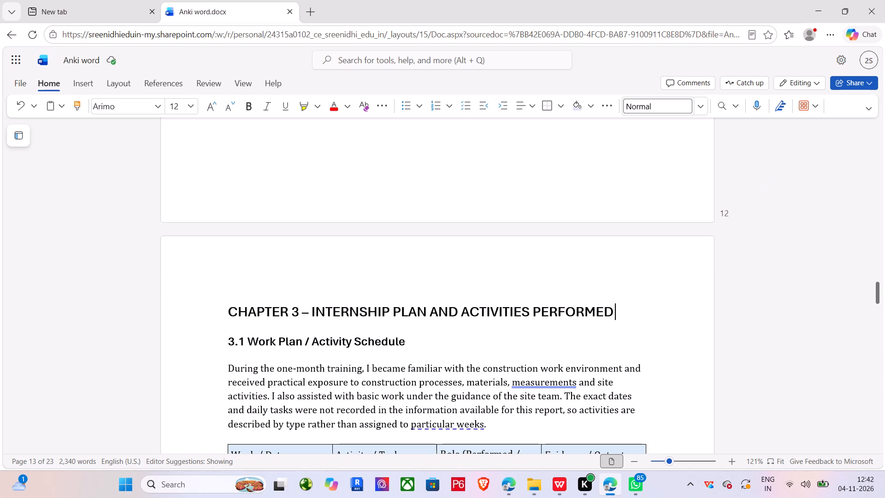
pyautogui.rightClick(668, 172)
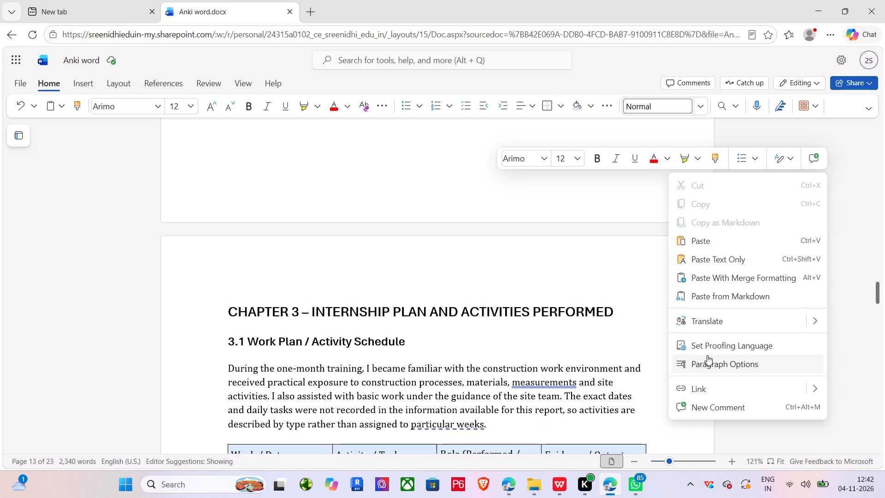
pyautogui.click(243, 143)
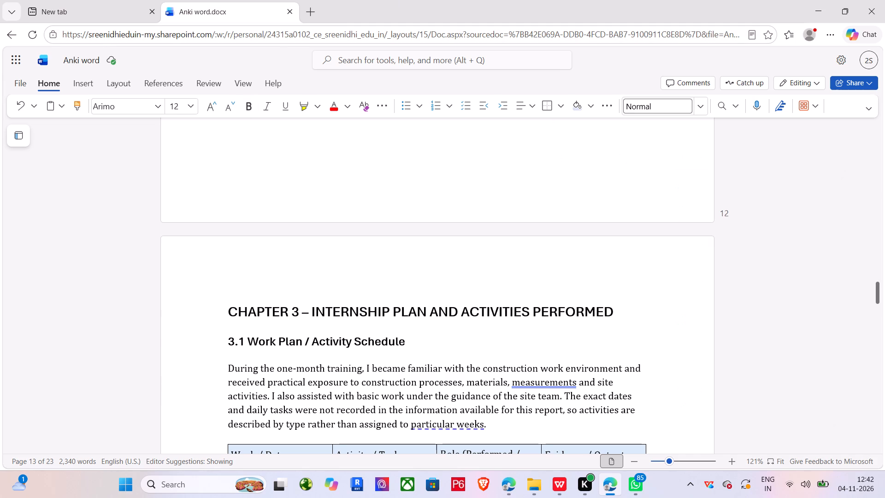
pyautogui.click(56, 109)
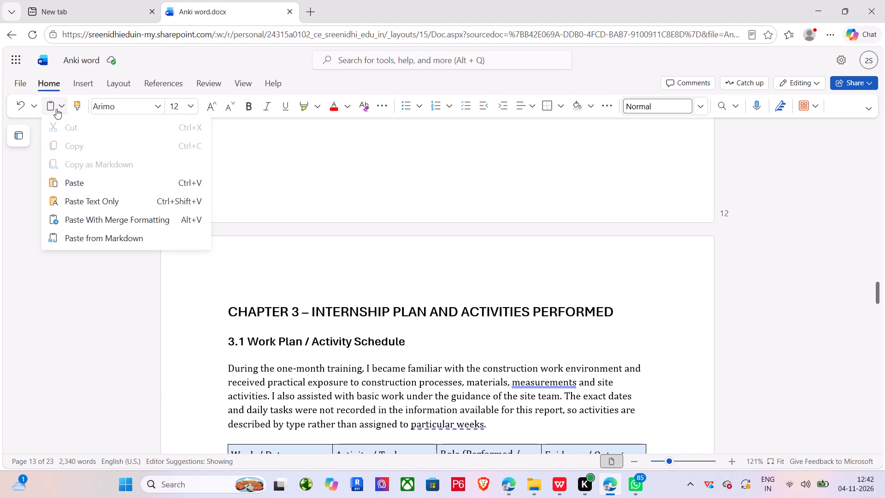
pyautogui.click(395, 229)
# Cut the empty content at the start of the blank page between the "Page 8" footer line and Chapter 3.
pyautogui.scroll(13, 302, 207)
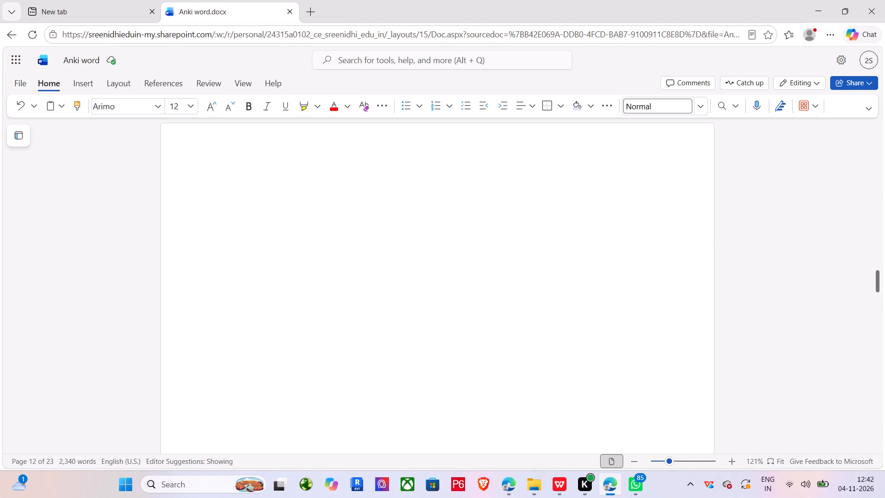
pyautogui.scroll(9, 302, 207)
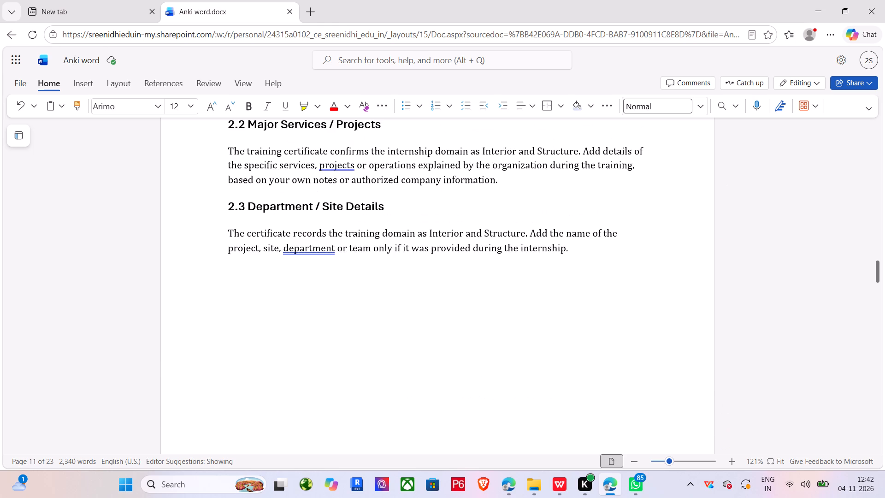
pyautogui.scroll(-11, 302, 207)
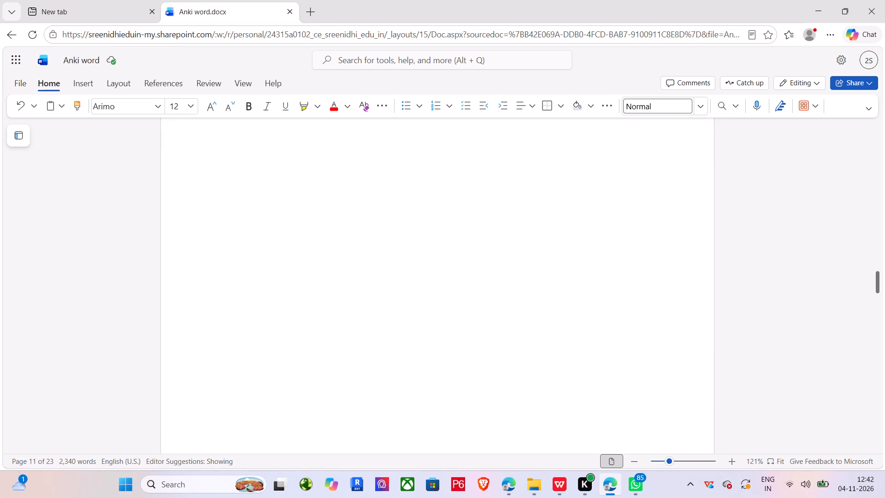
pyautogui.scroll(3, 301, 211)
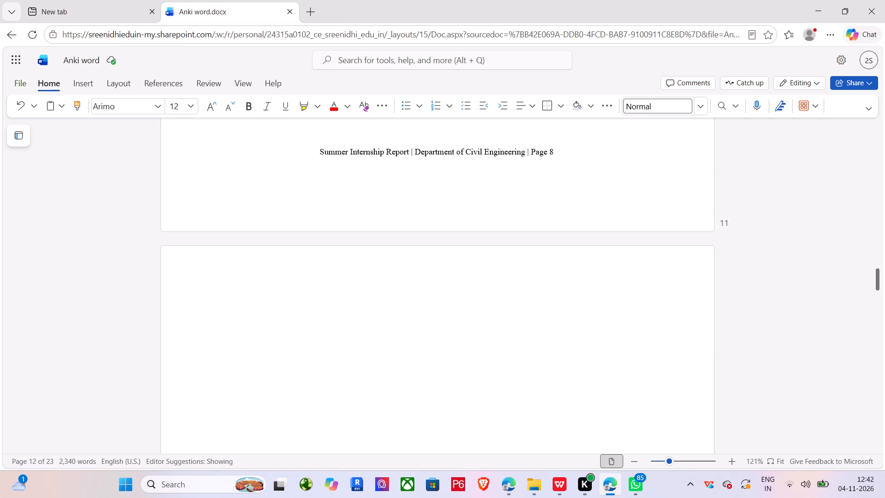
pyautogui.moveTo(181, 270); pyautogui.dragTo(607, 450)
pyautogui.moveTo(607, 450); pyautogui.dragTo(606, 447)
pyautogui.scroll(-8, 585, 402)
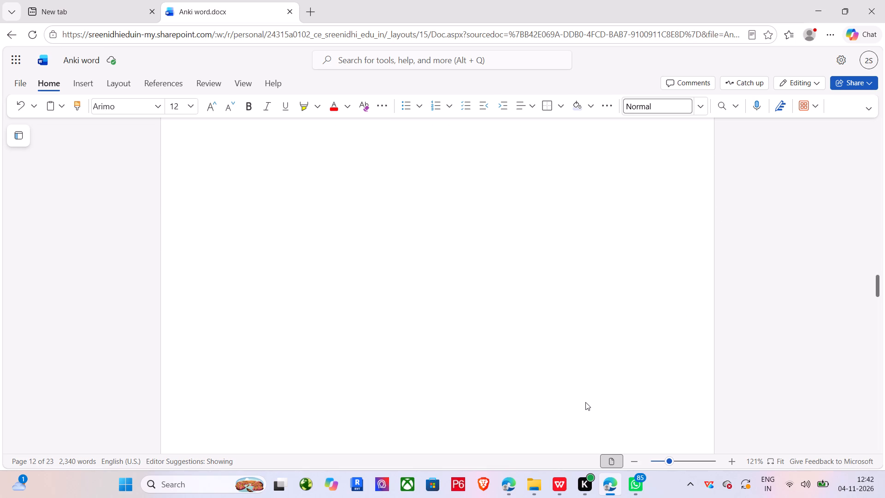
pyautogui.scroll(-5, 585, 401)
pyautogui.scroll(5, 569, 380)
pyautogui.moveTo(666, 460); pyautogui.dragTo(657, 460)
pyautogui.scroll(4, 380, 264)
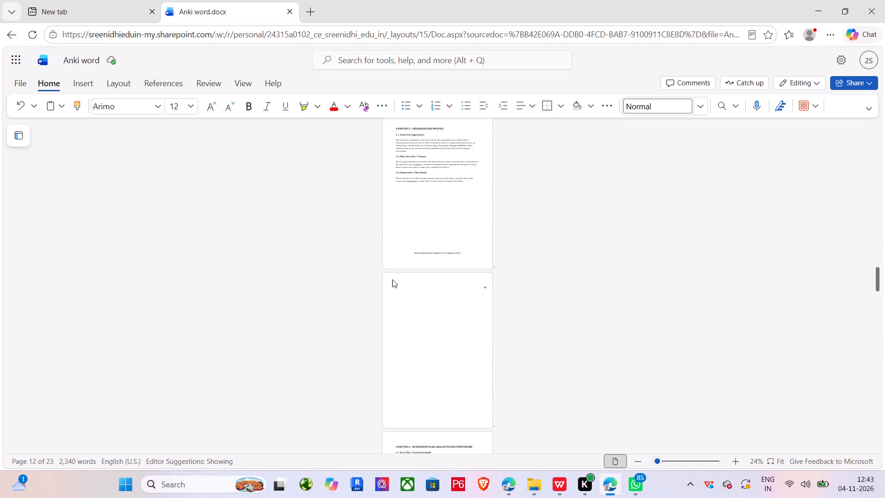
pyautogui.click(406, 329)
pyautogui.rightClick(406, 329)
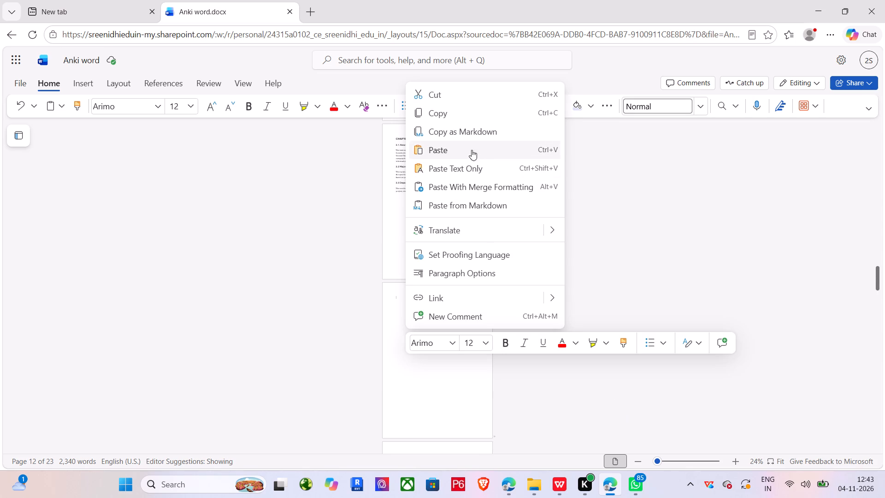
pyautogui.click(446, 98)
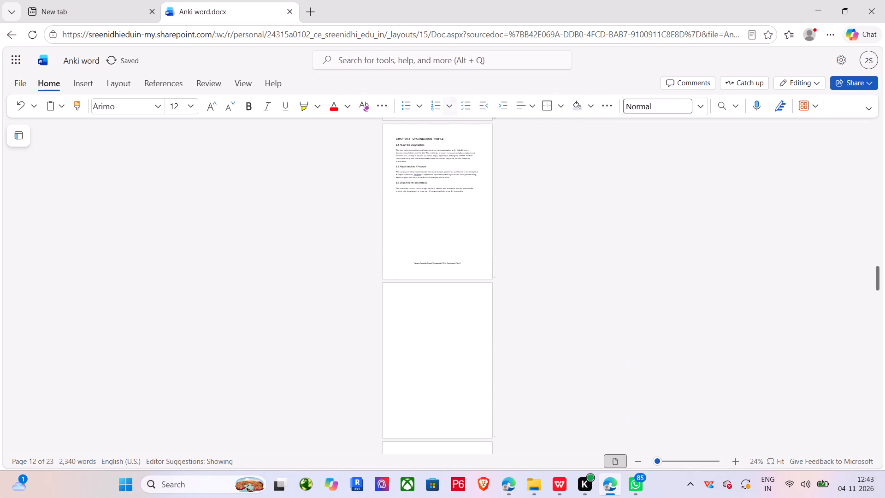
# Examine the blank page before Chapter 3 and the neighbouring pages, from section 2.3 to the work plan table.
pyautogui.rightClick(452, 327)
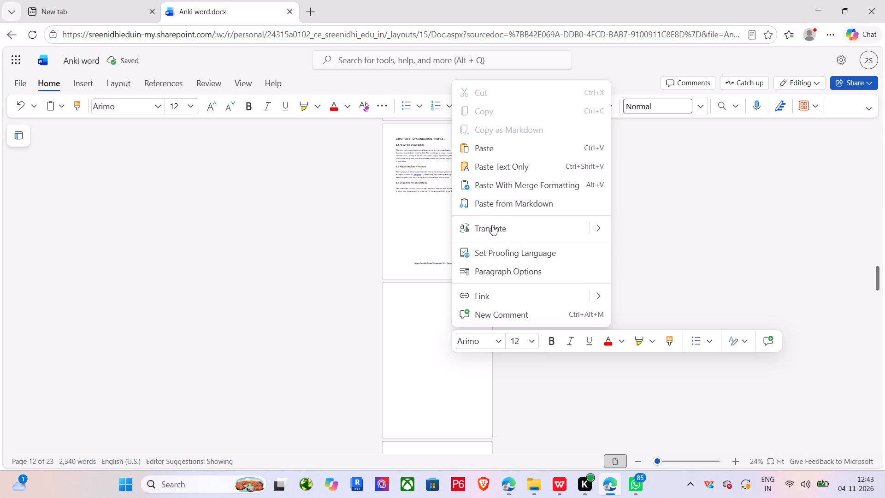
pyautogui.click(380, 337)
pyautogui.scroll(-6, 380, 337)
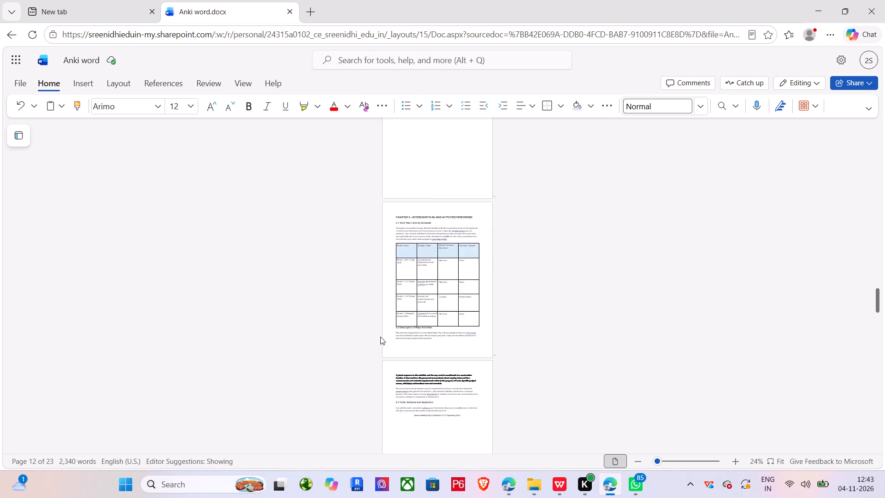
pyautogui.scroll(5, 380, 337)
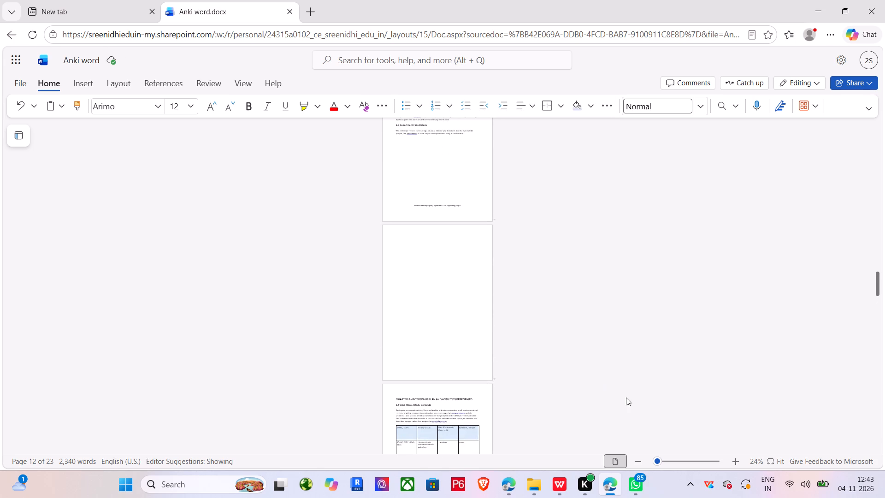
pyautogui.click(682, 461)
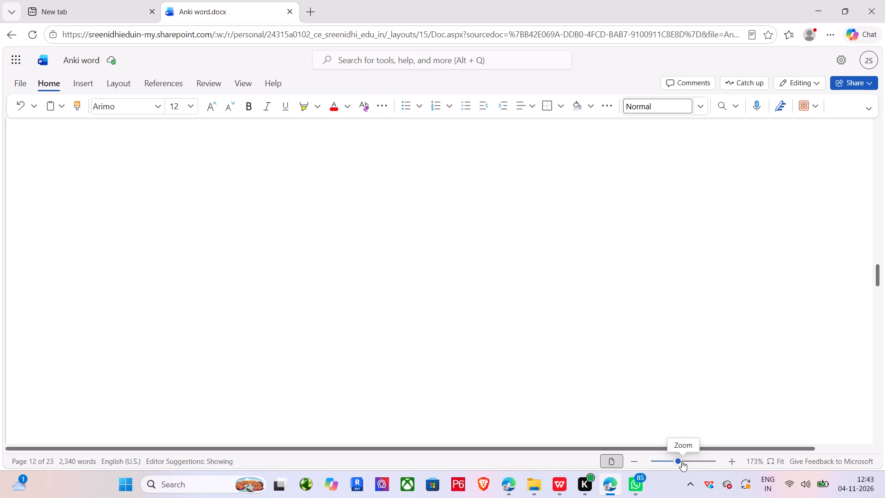
pyautogui.click(668, 461)
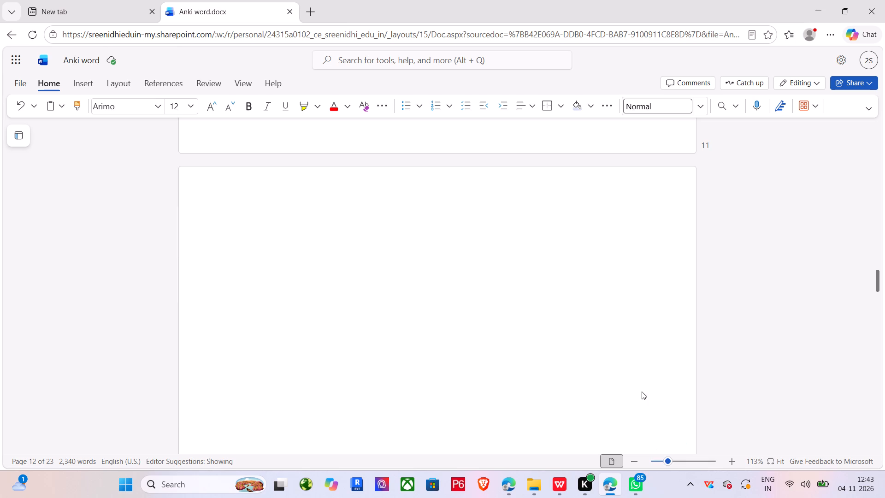
pyautogui.scroll(15, 629, 385)
pyautogui.scroll(-7, 625, 387)
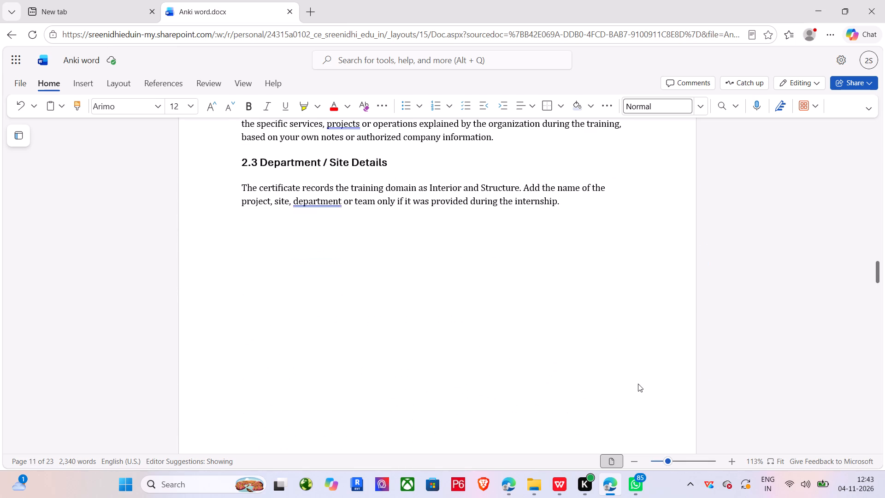
# Remove the blank page between the "Page 8" footer line and Chapter 3 by deleting the break directly before the Chapter 3 heading.
pyautogui.scroll(-11, 638, 384)
pyautogui.scroll(5, 647, 387)
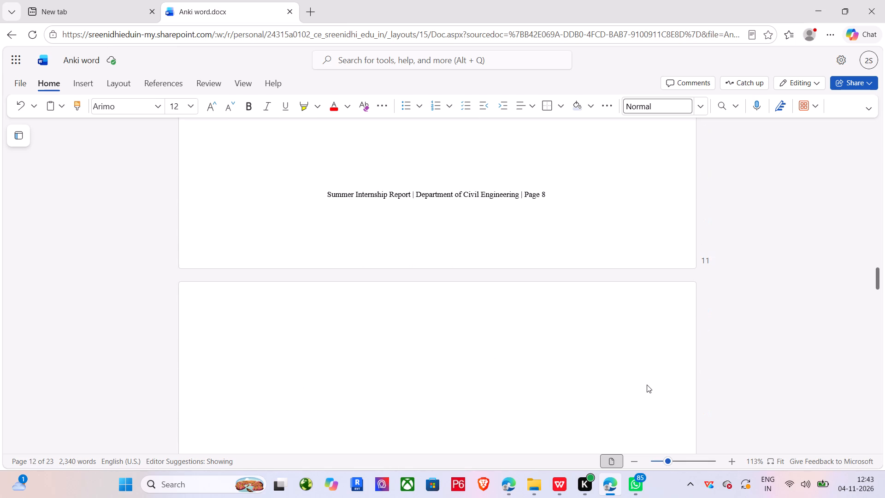
pyautogui.scroll(10, 647, 385)
pyautogui.scroll(-12, 643, 383)
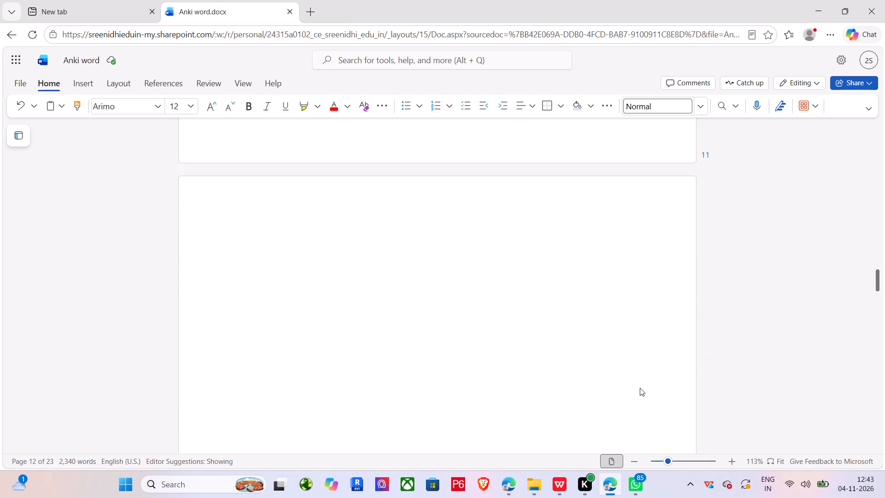
pyautogui.scroll(-14, 639, 389)
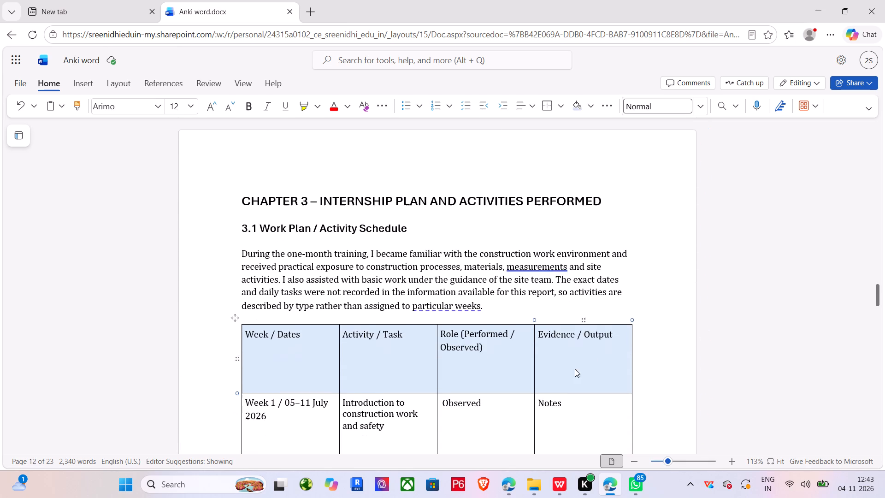
pyautogui.click(243, 173)
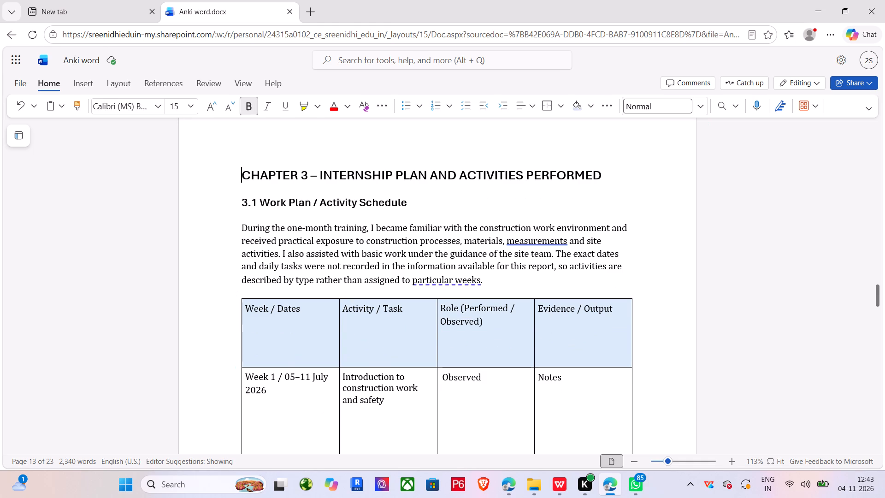
pyautogui.scroll(4, 242, 173)
pyautogui.scroll(-11, 242, 173)
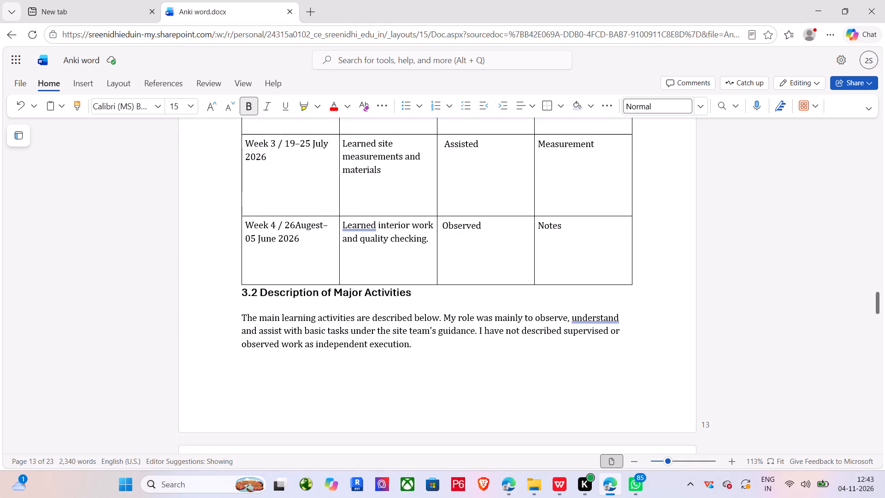
pyautogui.scroll(5, 242, 175)
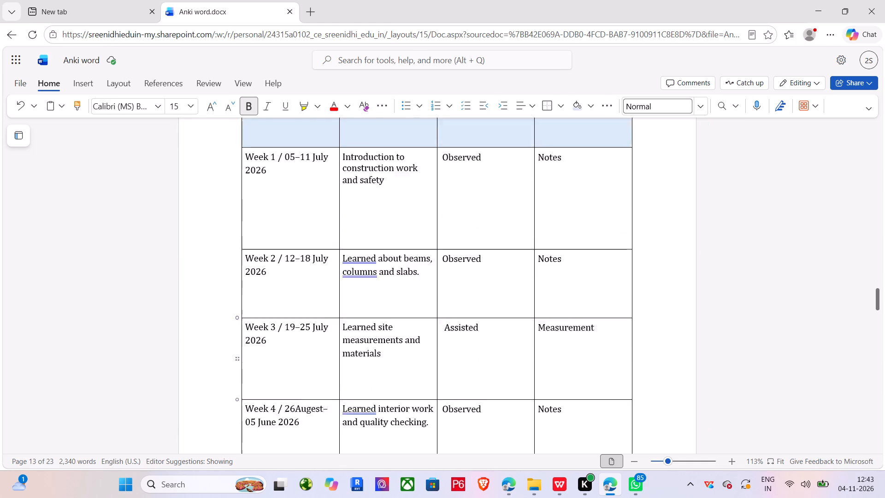
pyautogui.scroll(5, 242, 175)
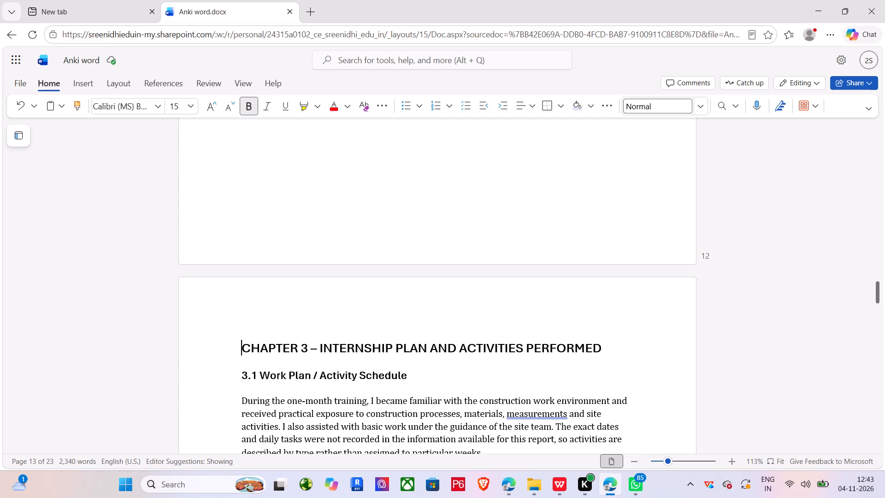
pyautogui.press('BackSpace')
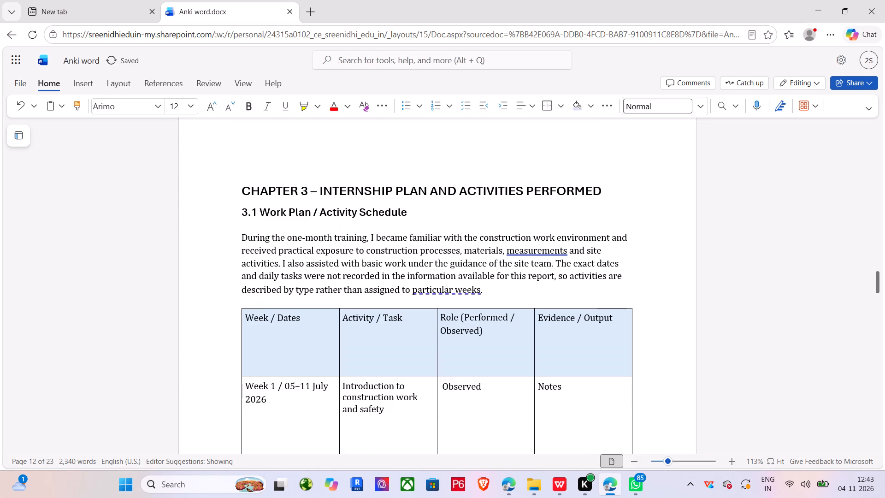
# Examine the page flow around Chapter 3, from the "Page 8" footer line through section 4.3 and back.
pyautogui.scroll(10, 194, 175)
pyautogui.scroll(-11, 194, 178)
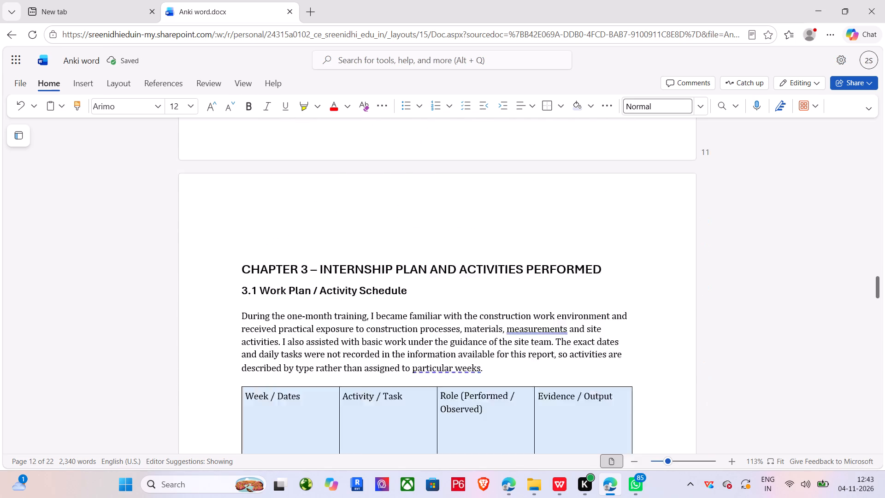
pyautogui.scroll(-18, 194, 178)
pyautogui.scroll(-8, 194, 178)
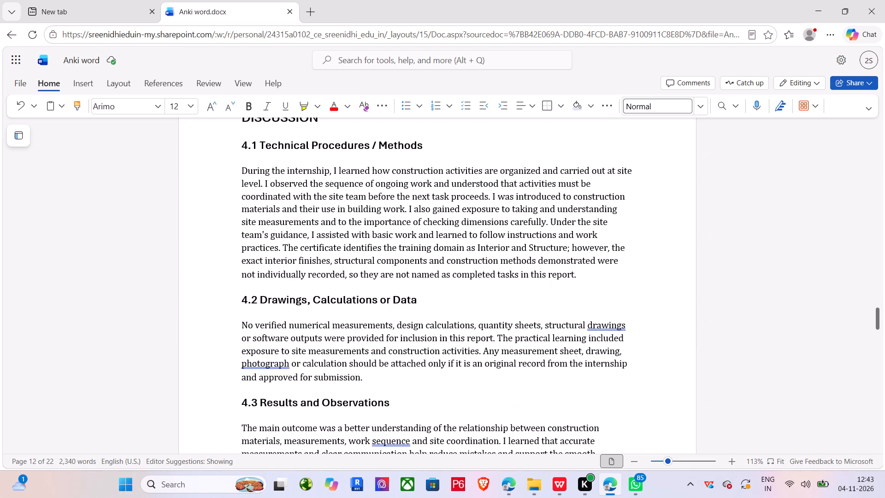
pyautogui.scroll(5, 194, 178)
pyautogui.scroll(-4, 189, 199)
pyautogui.scroll(7, 189, 200)
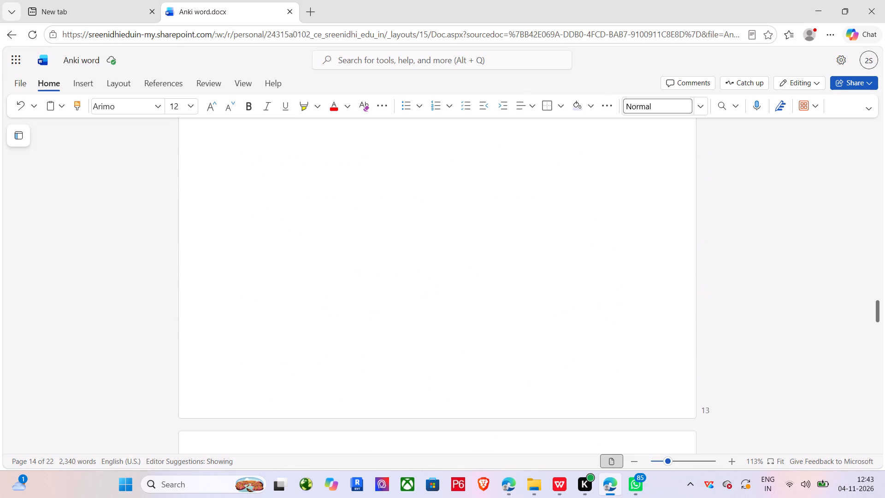
pyautogui.scroll(12, 189, 200)
pyautogui.scroll(-6, 189, 200)
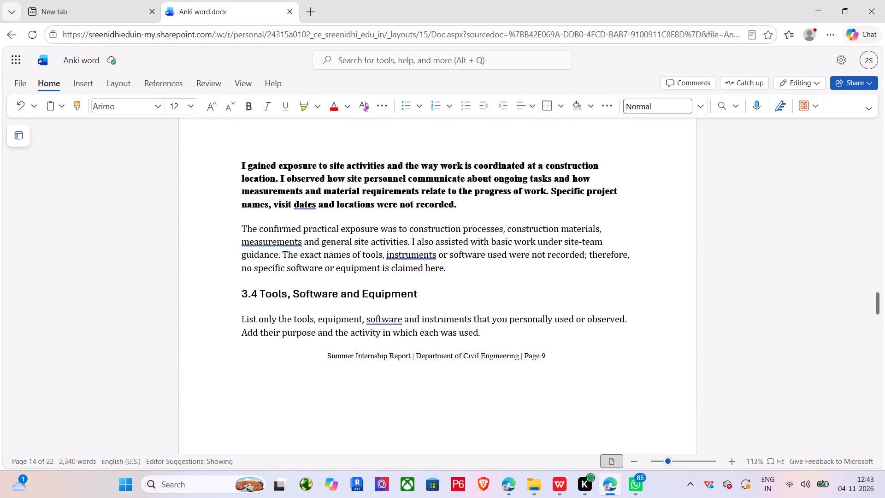
pyautogui.scroll(-5, 189, 200)
pyautogui.scroll(10, 189, 200)
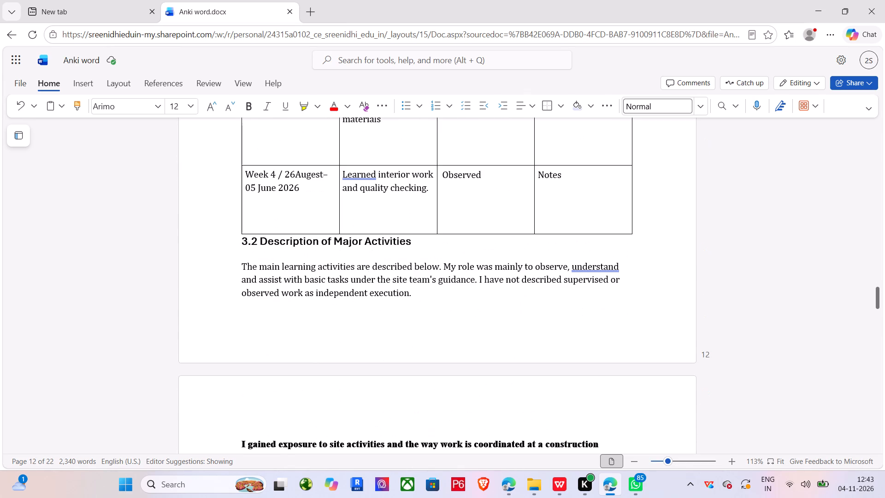
pyautogui.scroll(9, 189, 200)
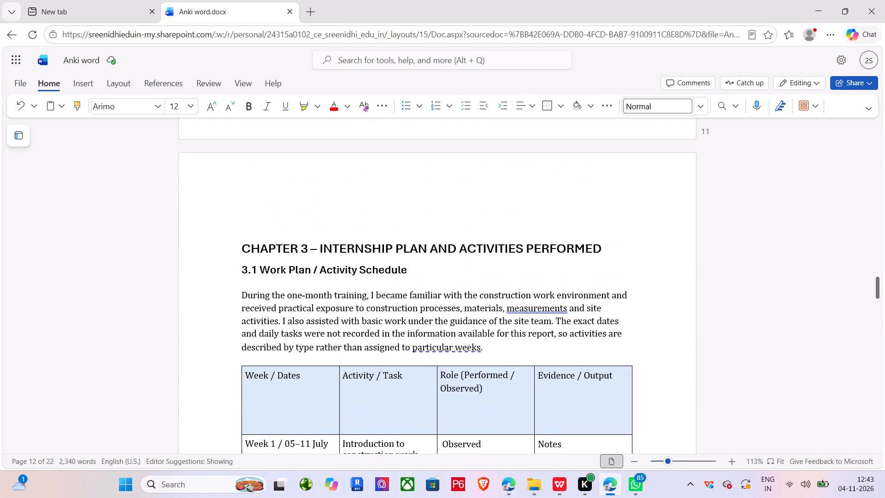
# Delete the empty line above the Chapter 3 heading, join the heading to the "Page 8" footer line and split it off into a new paragraph.
pyautogui.press('BackSpace')
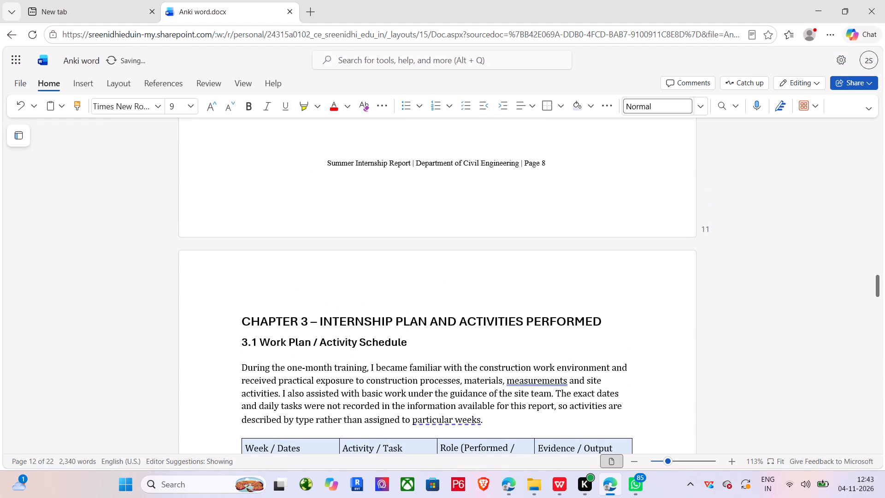
pyautogui.click(239, 319)
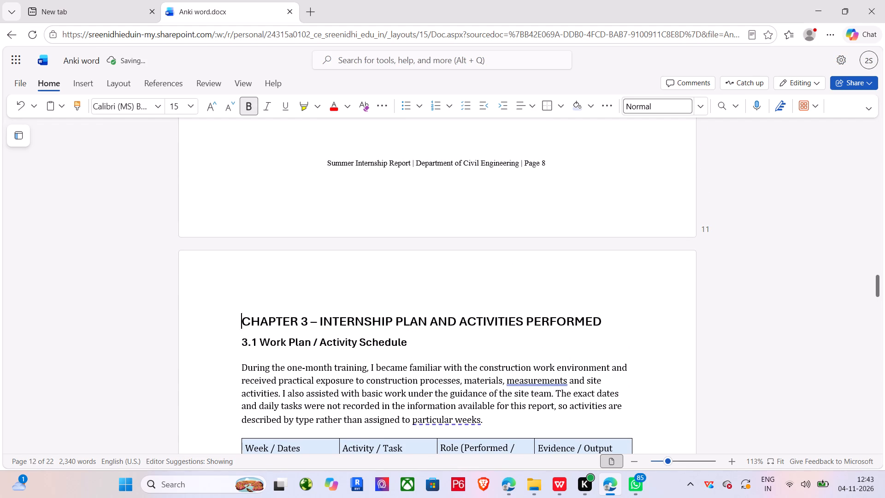
pyautogui.press('BackSpace')
pyautogui.press('Return')
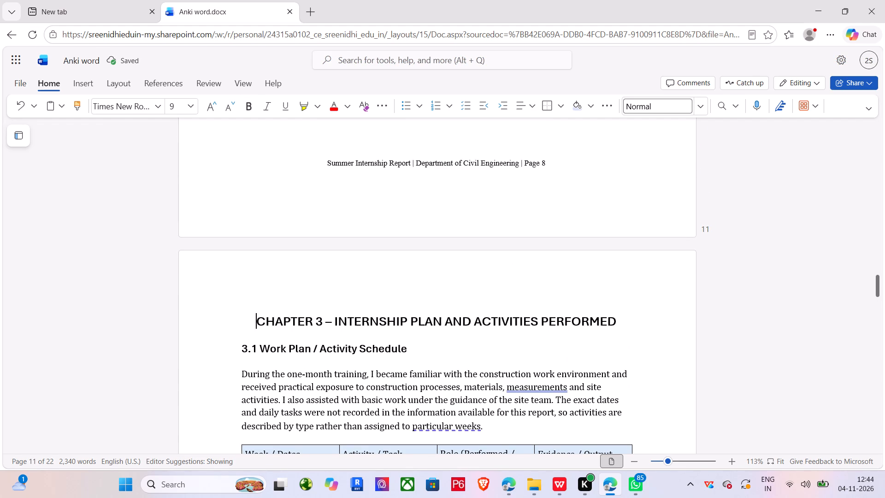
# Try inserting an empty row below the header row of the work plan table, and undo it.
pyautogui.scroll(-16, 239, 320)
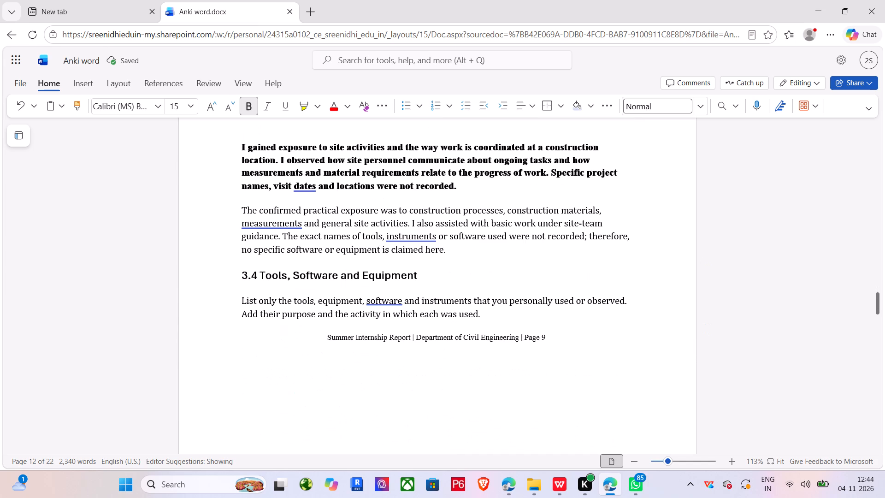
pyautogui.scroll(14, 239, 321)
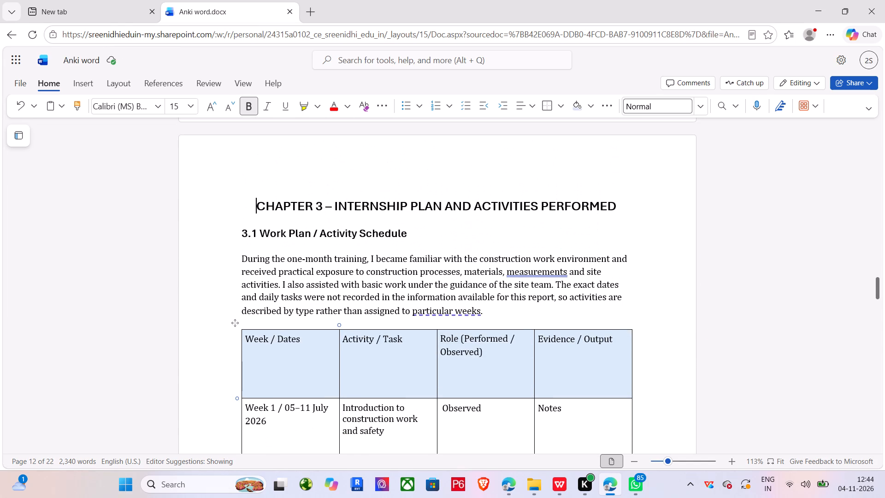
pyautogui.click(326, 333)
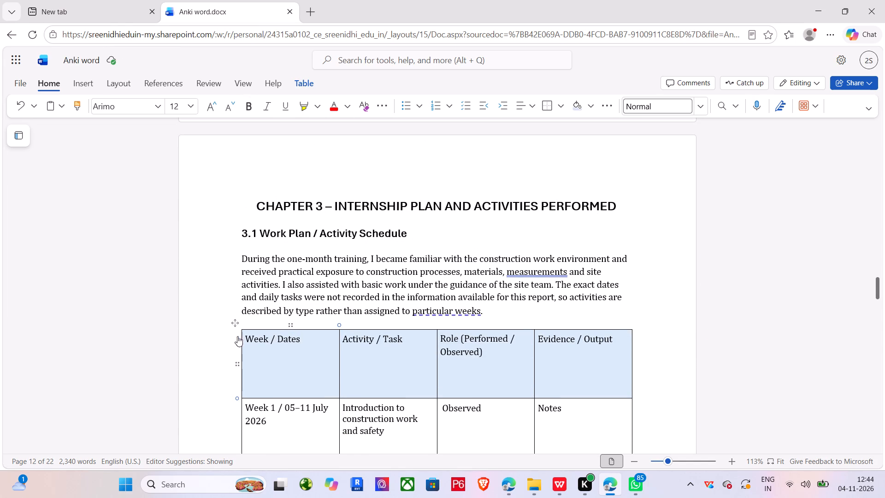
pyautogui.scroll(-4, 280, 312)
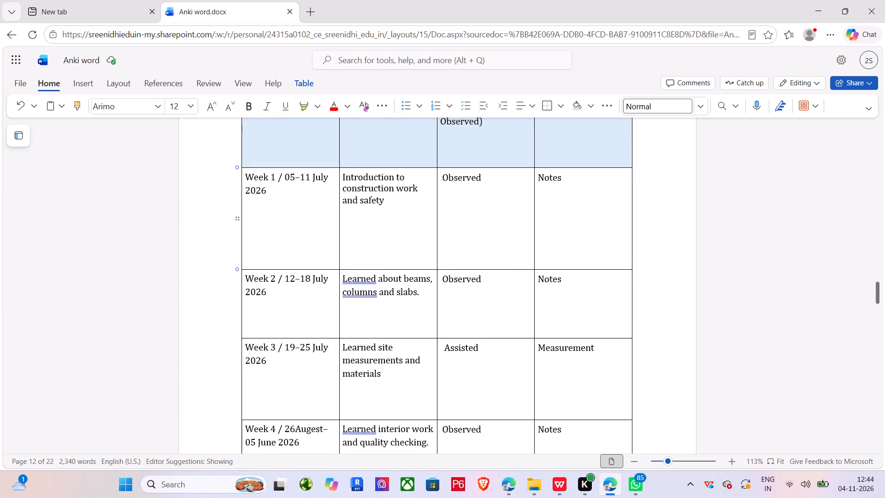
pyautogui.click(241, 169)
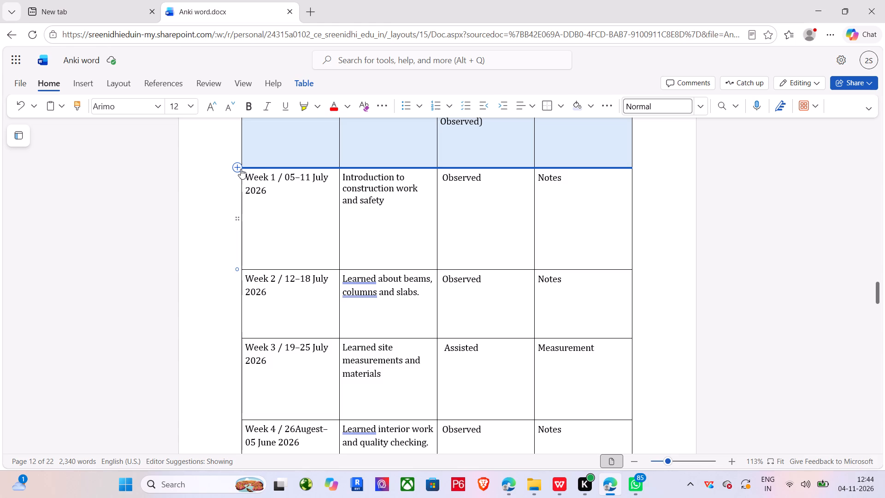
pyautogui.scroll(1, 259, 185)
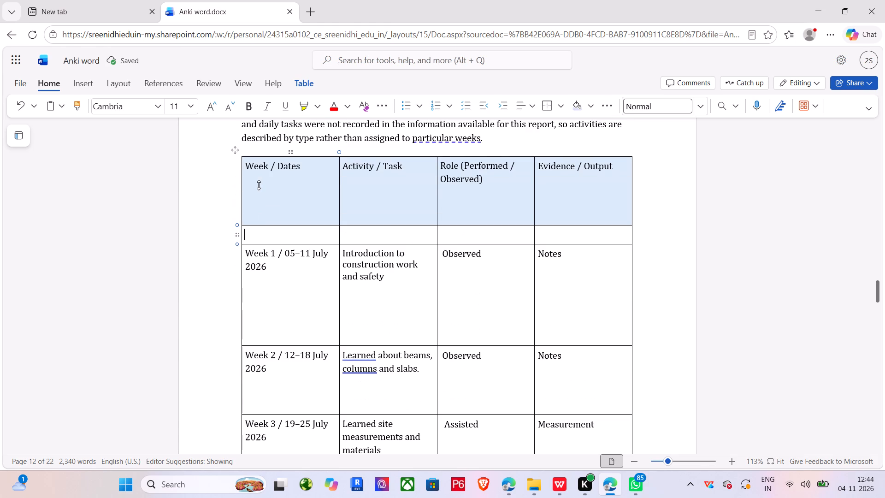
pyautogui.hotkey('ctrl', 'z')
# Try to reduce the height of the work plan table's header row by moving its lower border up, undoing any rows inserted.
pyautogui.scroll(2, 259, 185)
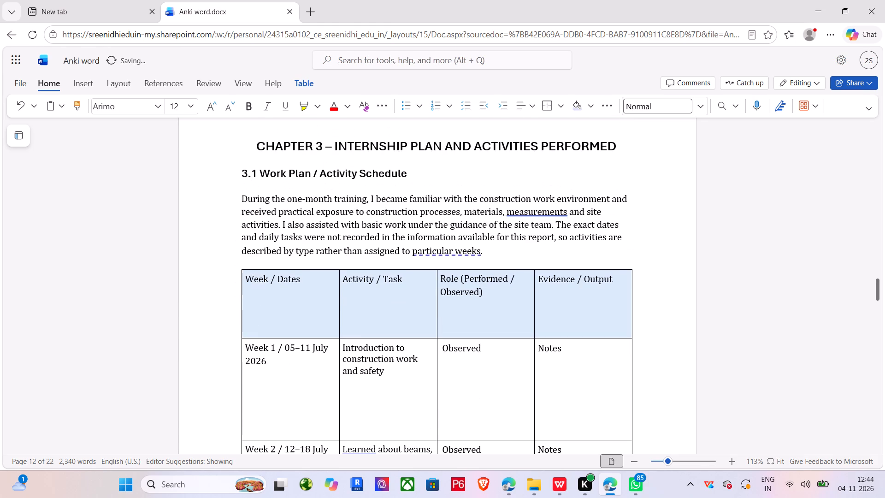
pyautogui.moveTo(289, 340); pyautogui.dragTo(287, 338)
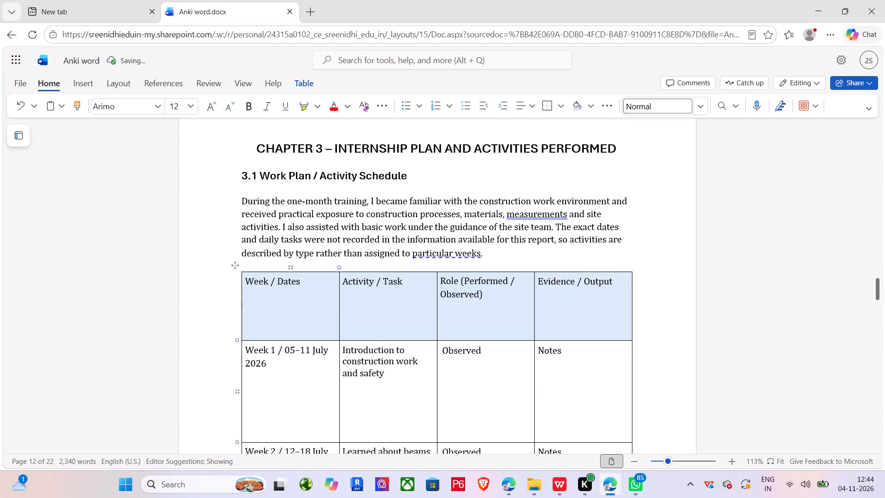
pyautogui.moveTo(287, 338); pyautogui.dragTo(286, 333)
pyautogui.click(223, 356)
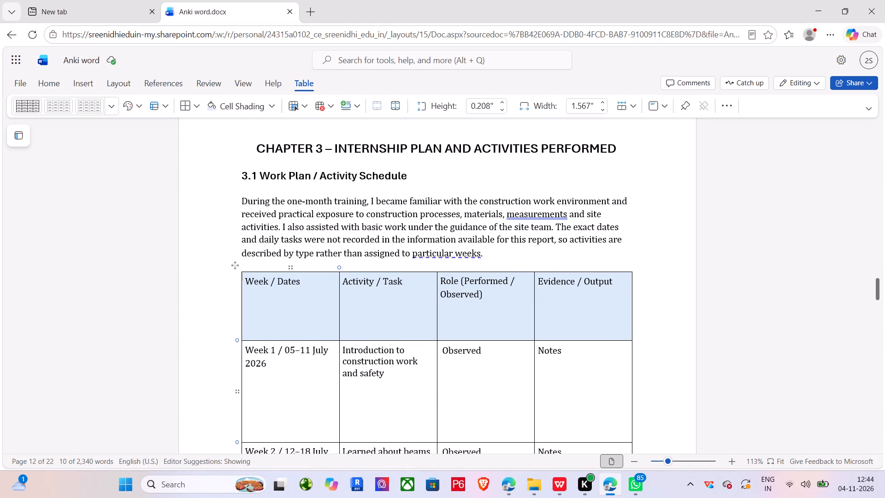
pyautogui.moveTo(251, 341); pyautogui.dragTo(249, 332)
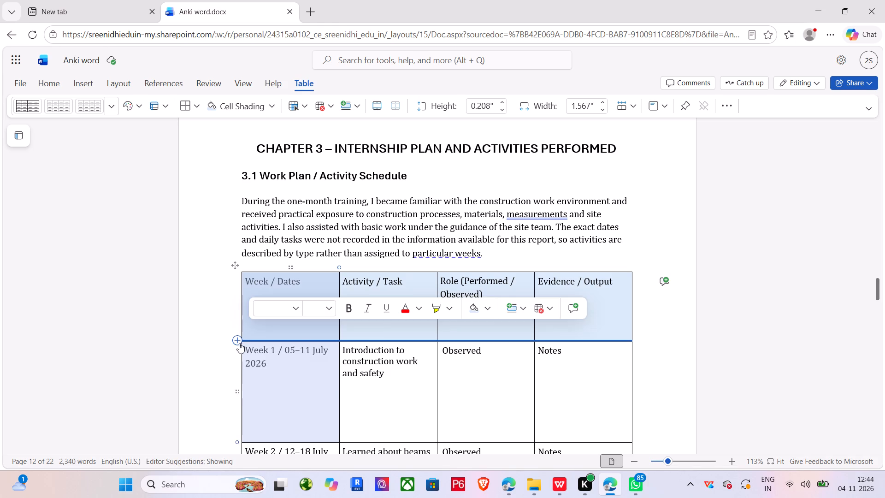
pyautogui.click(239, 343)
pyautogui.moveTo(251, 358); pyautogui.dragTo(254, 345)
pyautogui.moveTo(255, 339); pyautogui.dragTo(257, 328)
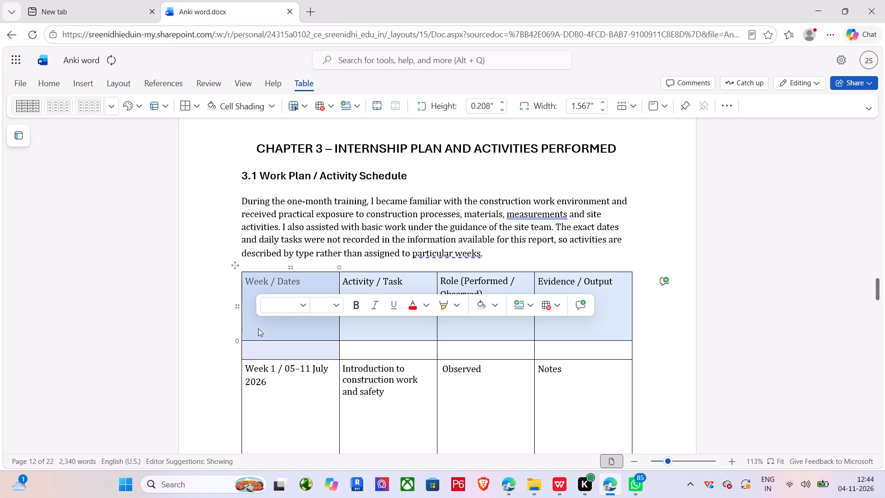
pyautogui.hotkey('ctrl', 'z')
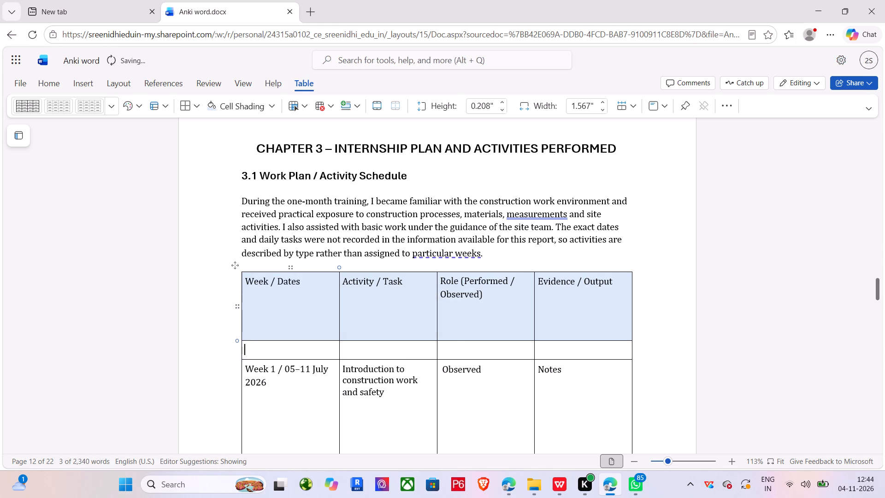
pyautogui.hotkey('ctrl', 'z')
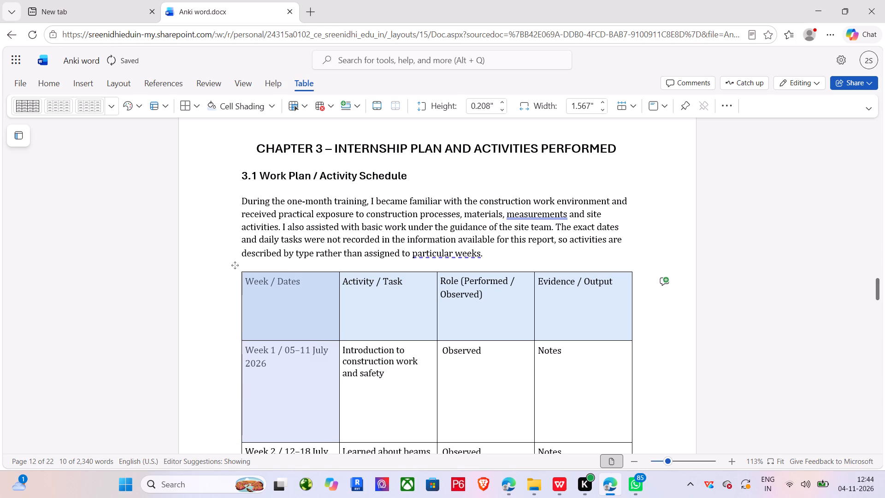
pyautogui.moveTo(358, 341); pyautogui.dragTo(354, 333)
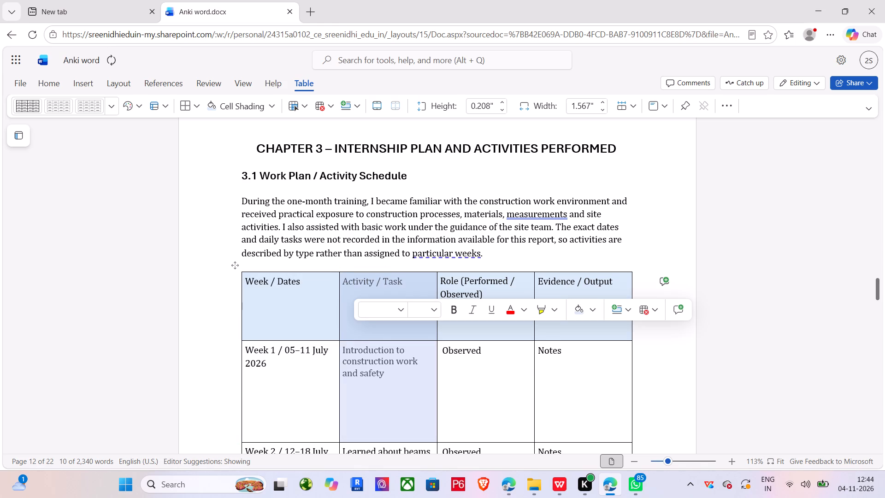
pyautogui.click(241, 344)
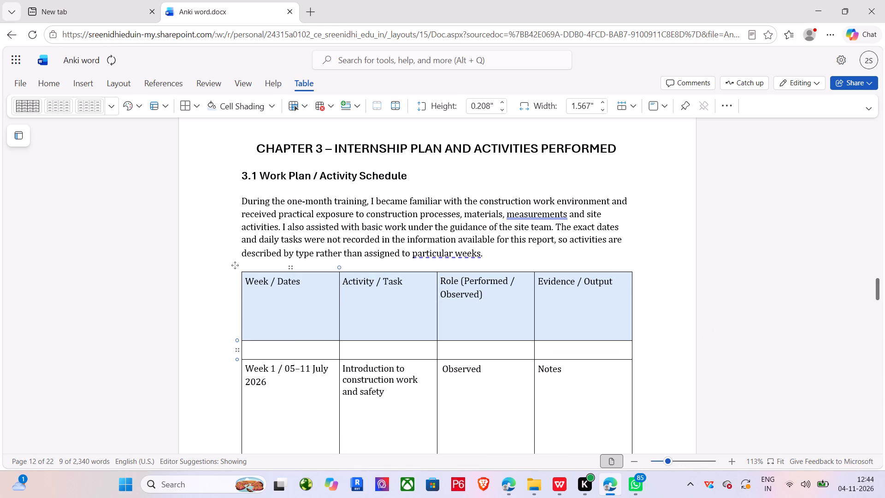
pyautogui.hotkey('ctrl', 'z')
# Select the Week 3 row of the work plan table.
pyautogui.scroll(-1, 256, 357)
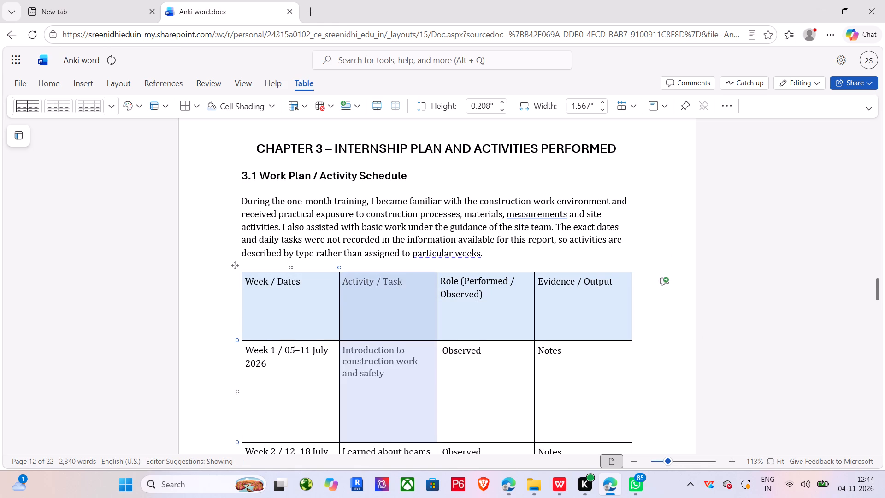
pyautogui.scroll(-7, 256, 357)
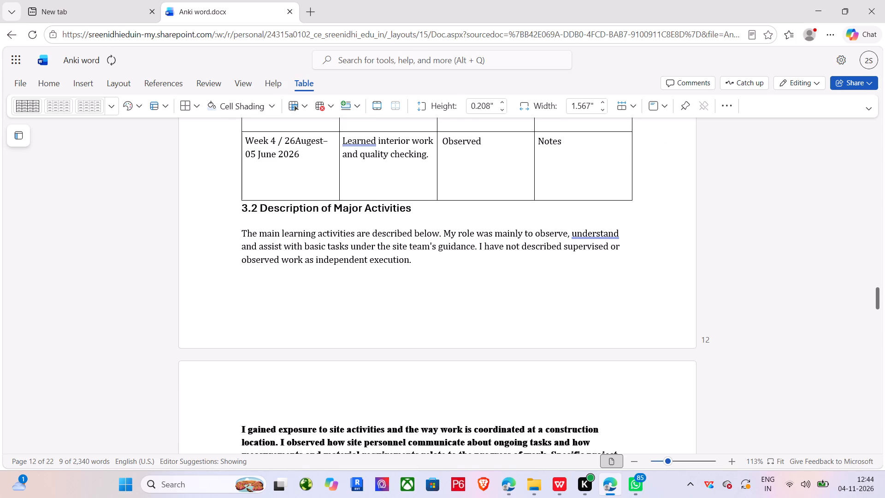
pyautogui.scroll(5, 316, 258)
pyautogui.moveTo(296, 274); pyautogui.dragTo(286, 288)
pyautogui.click(238, 371)
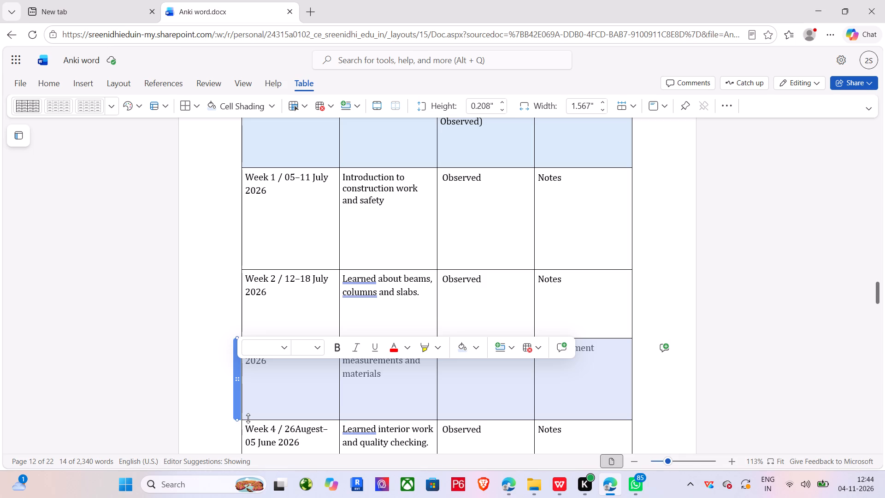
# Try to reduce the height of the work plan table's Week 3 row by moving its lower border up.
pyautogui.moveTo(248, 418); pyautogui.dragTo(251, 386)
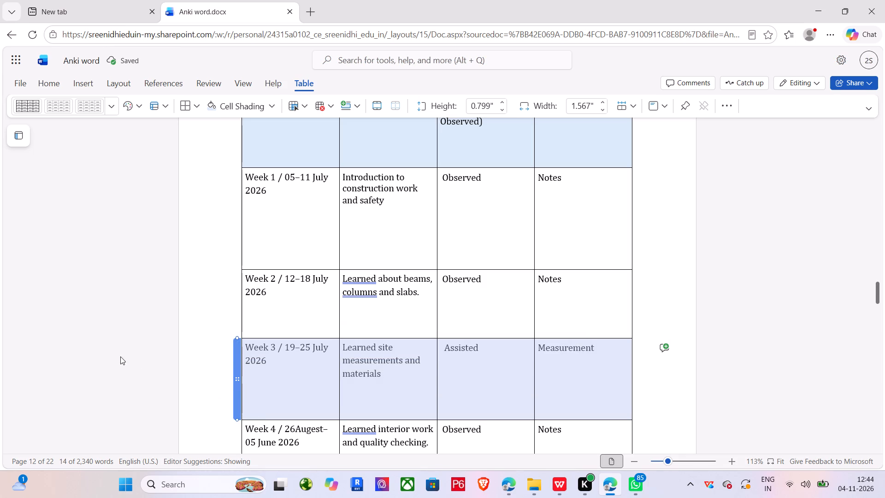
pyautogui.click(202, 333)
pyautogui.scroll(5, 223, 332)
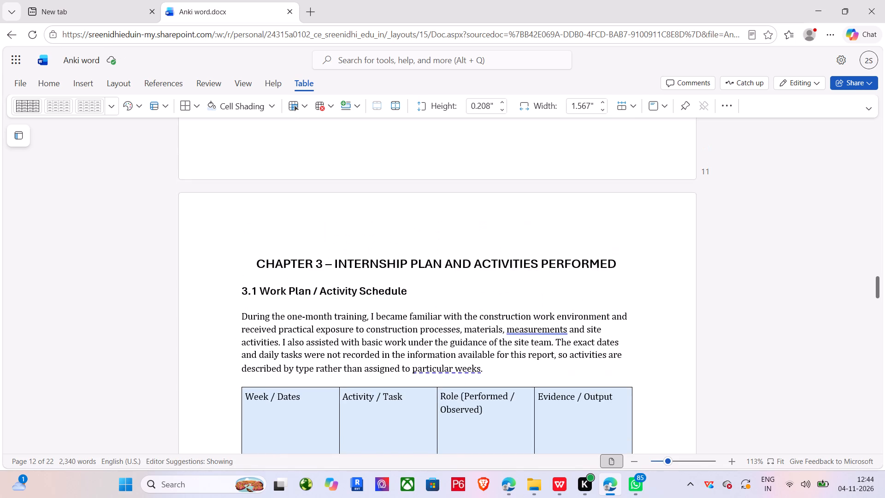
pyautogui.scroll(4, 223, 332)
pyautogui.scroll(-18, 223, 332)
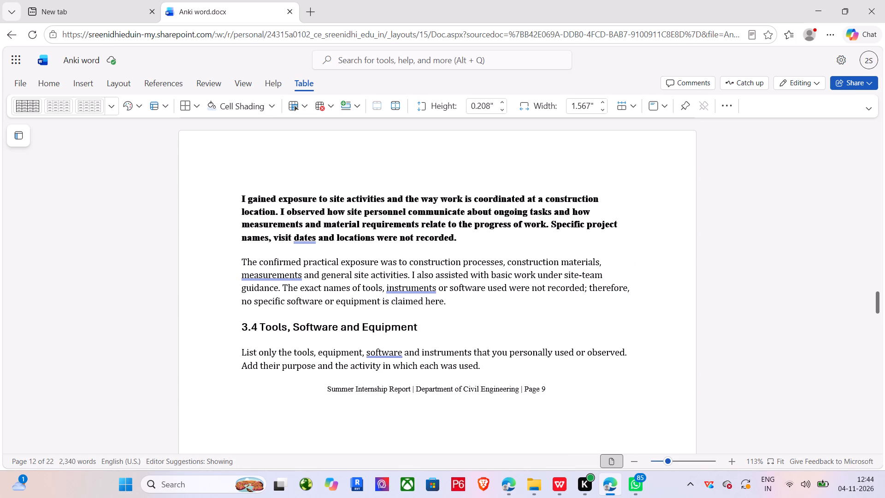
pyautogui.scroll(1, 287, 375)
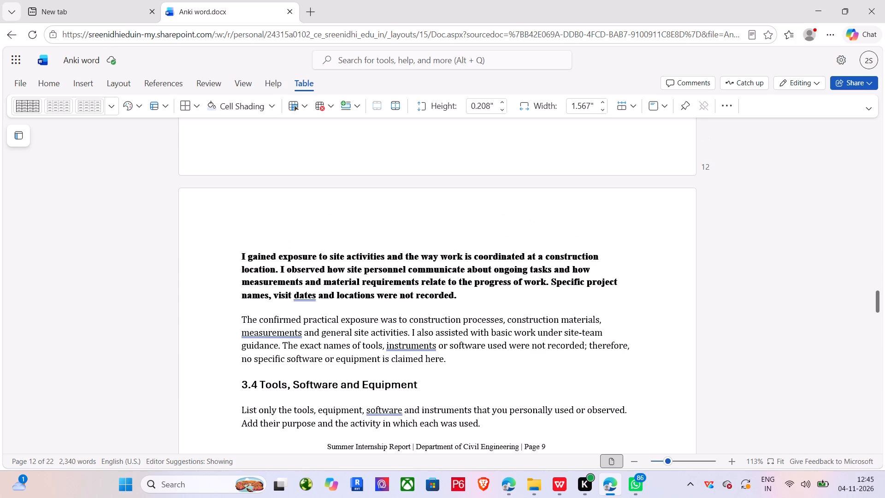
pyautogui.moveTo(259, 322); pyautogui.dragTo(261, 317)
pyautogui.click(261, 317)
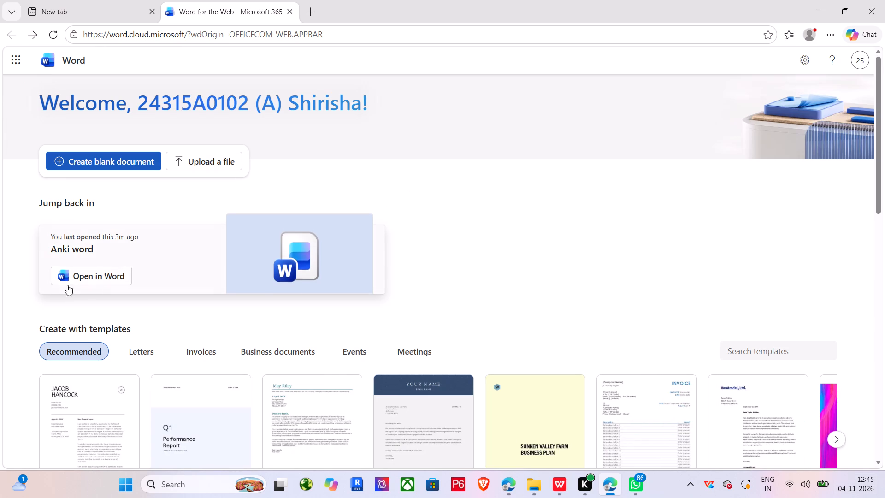
# Reopen the recent document Anki word for editing.
pyautogui.click(88, 279)
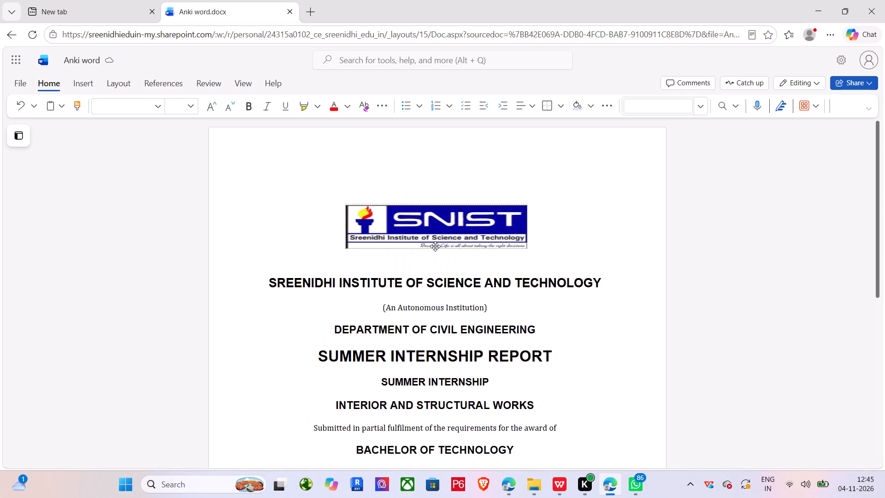
# Look through the report's opening pages from the cover past the student declaration, checking their layout.
pyautogui.scroll(-20, 442, 257)
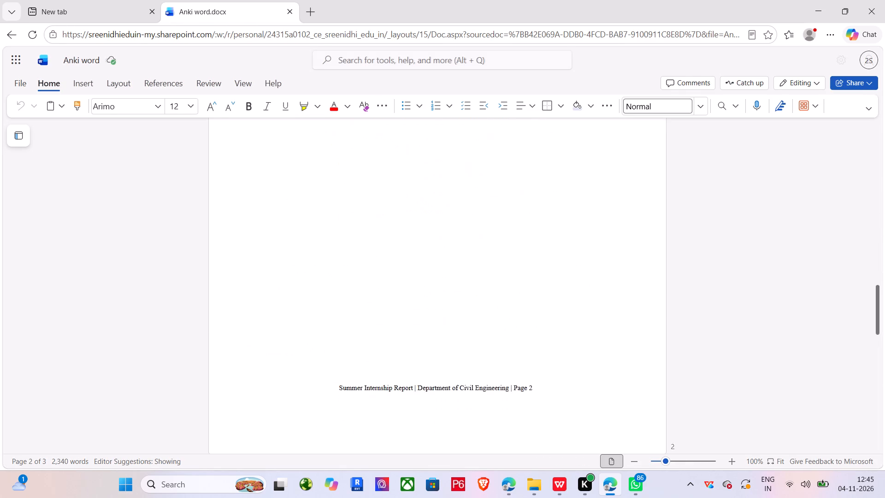
pyautogui.scroll(-19, 446, 272)
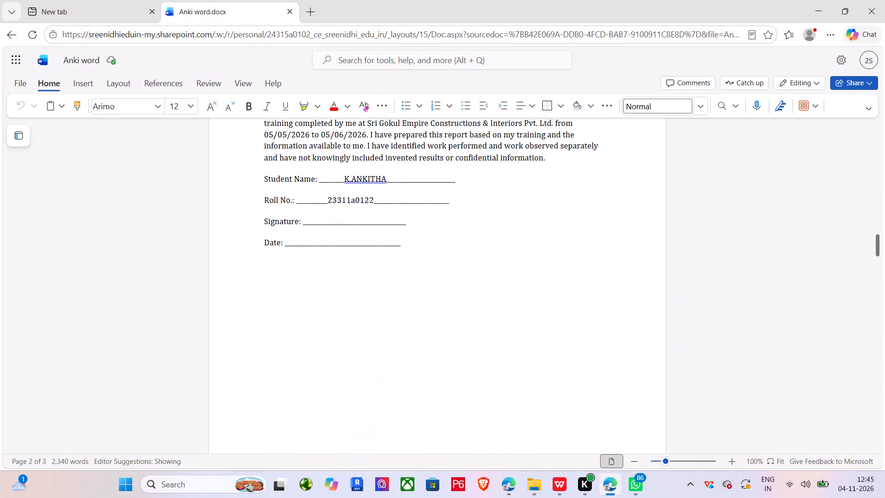
pyautogui.scroll(-2, 446, 272)
pyautogui.scroll(16, 446, 272)
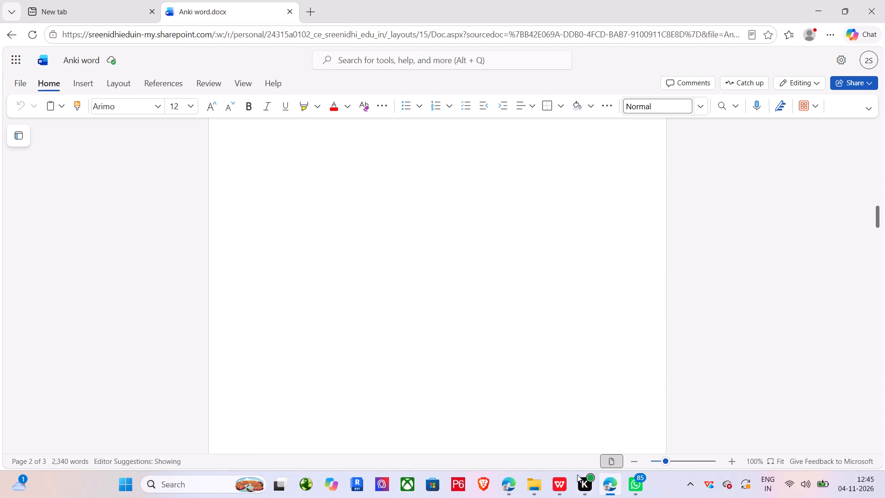
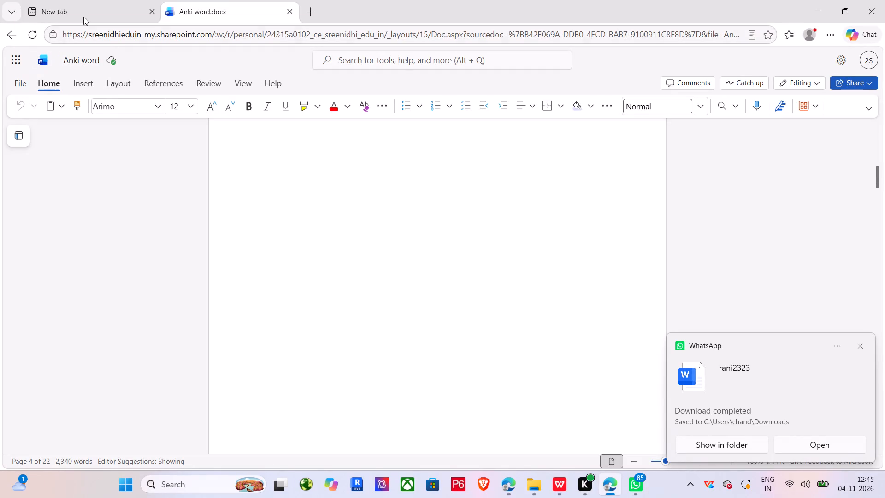
# Go to the Word for the web home page and start uploading a document from the computer.
pyautogui.click(86, 3)
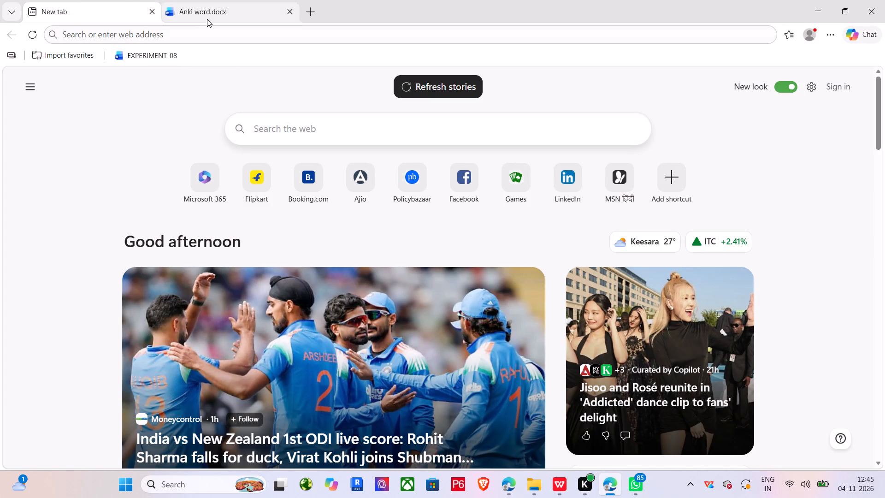
pyautogui.click(207, 18)
pyautogui.click(12, 56)
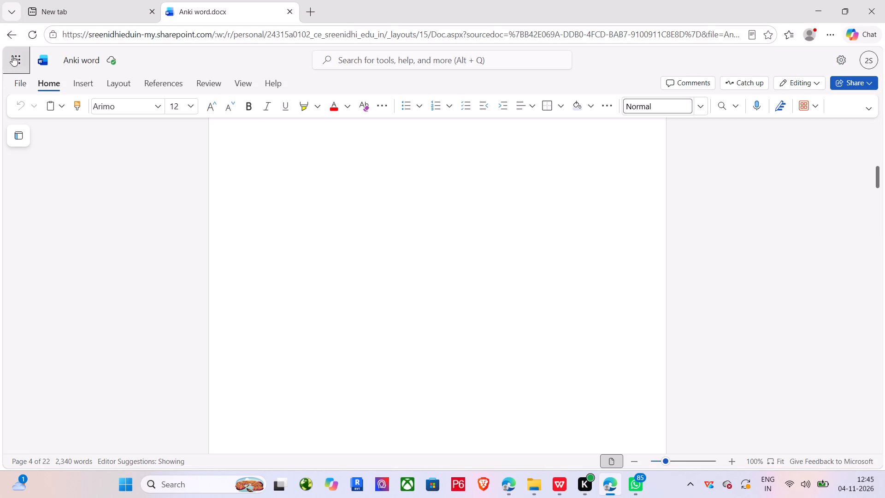
pyautogui.click(200, 136)
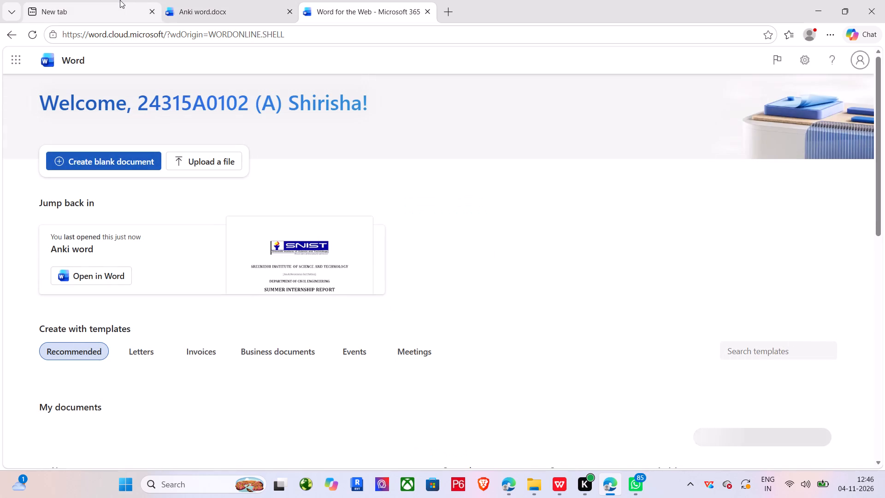
pyautogui.click(207, 158)
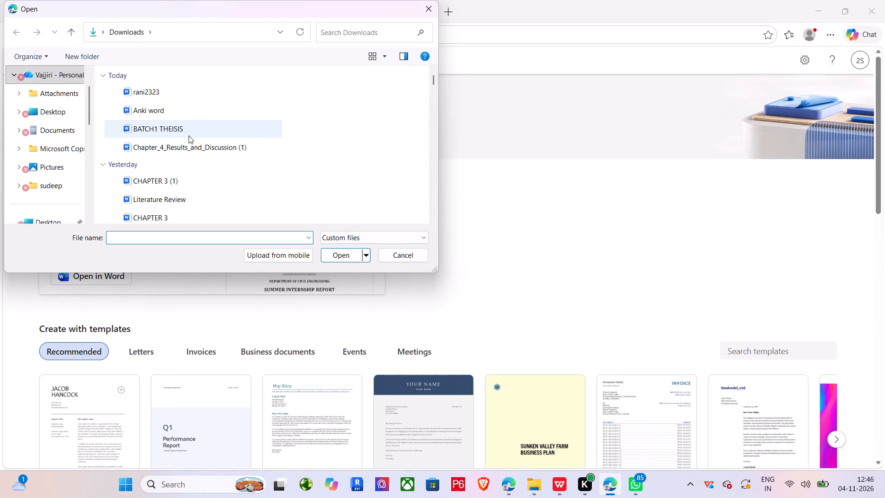
# Open the rani2323 document from the Downloads folder and close the Anki word document.
pyautogui.click(187, 93)
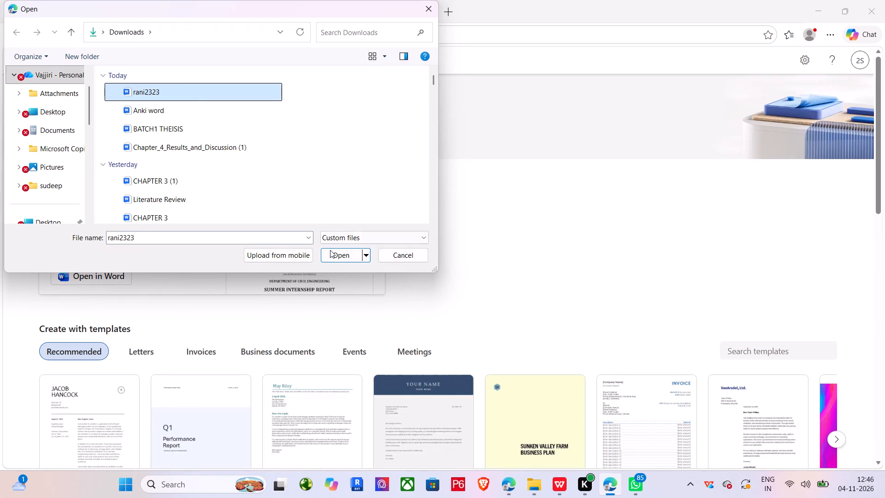
pyautogui.click(331, 250)
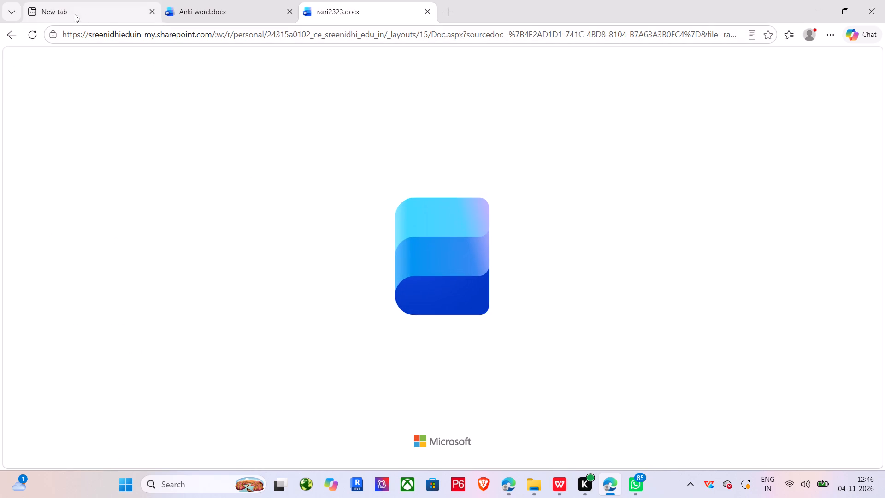
pyautogui.click(293, 12)
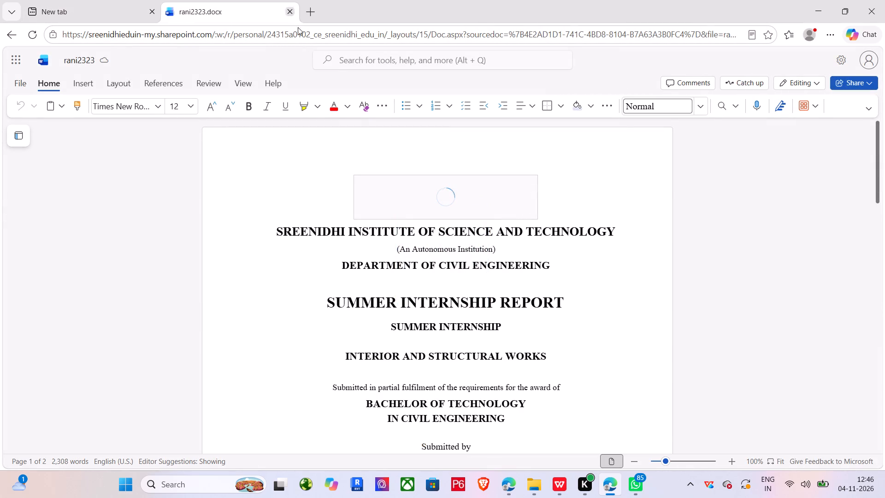
# Look through the report from the cover page to Chapter 3, examining page layout, footers and the table of contents.
pyautogui.scroll(-11, 475, 244)
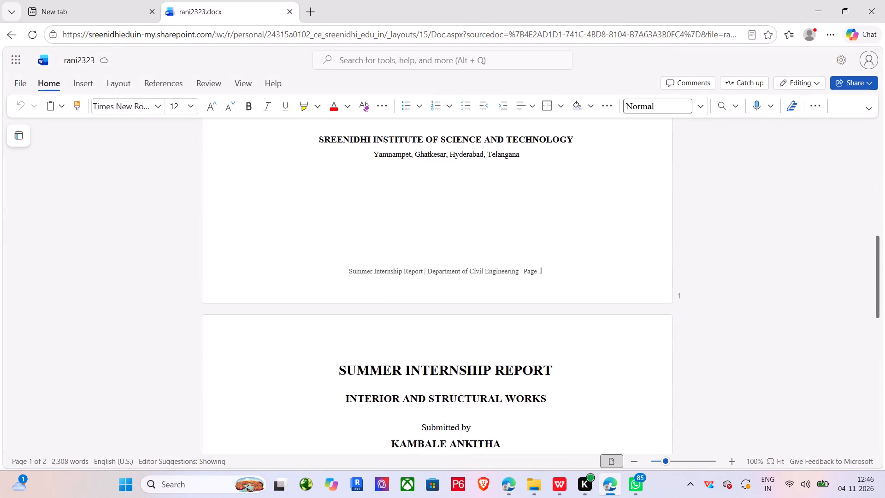
pyautogui.scroll(-19, 475, 244)
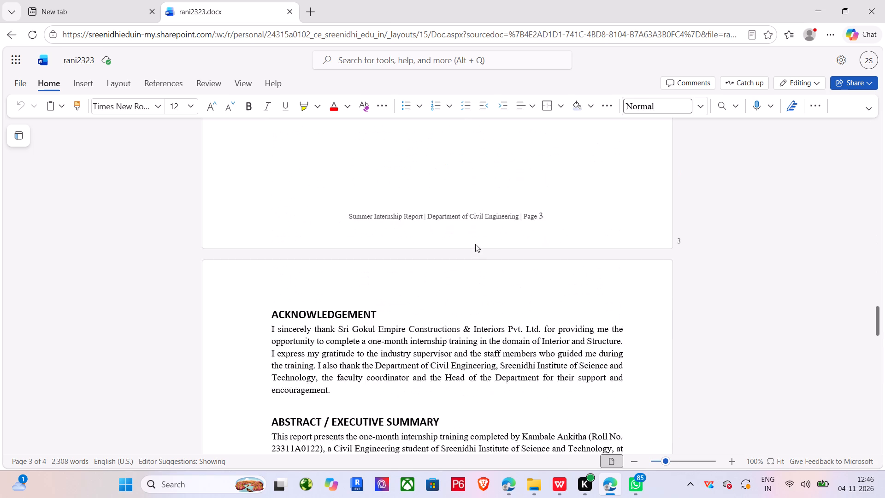
pyautogui.scroll(-15, 475, 244)
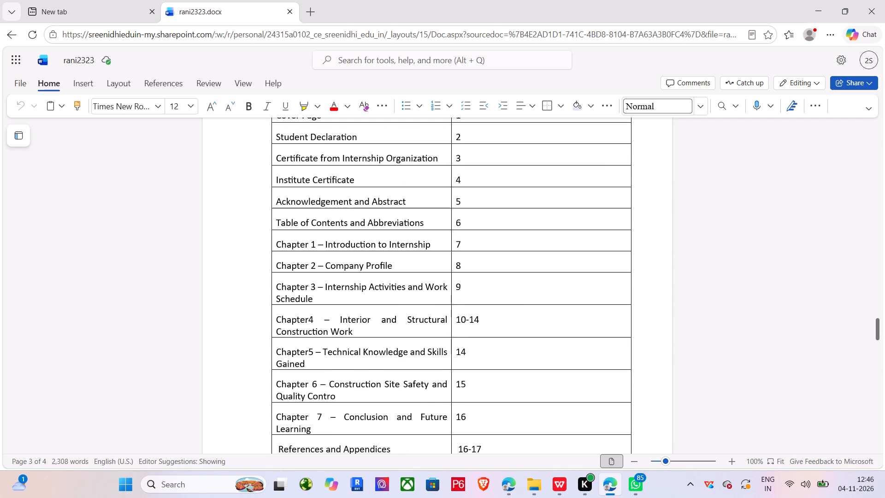
pyautogui.scroll(-2, 475, 244)
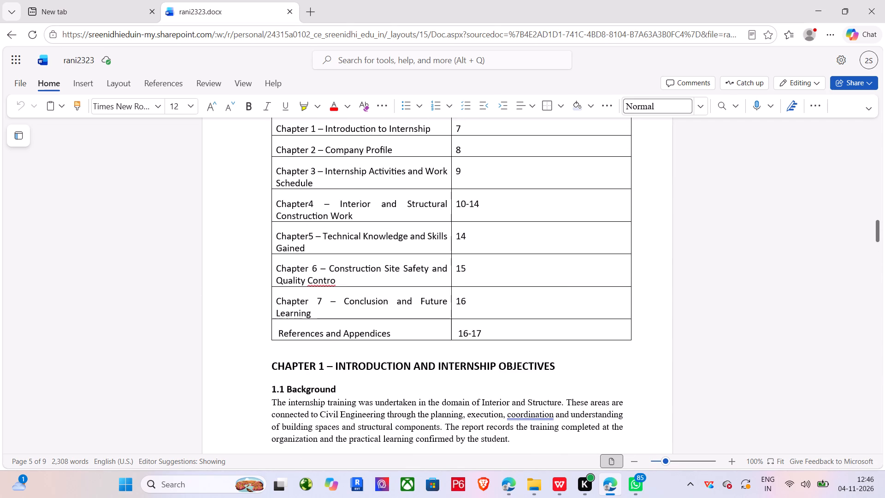
pyautogui.scroll(-11, 475, 244)
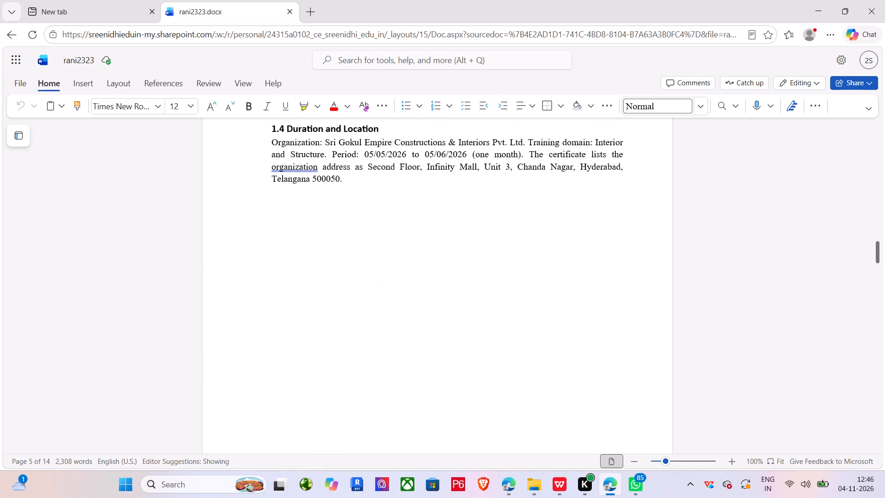
pyautogui.scroll(-9, 475, 244)
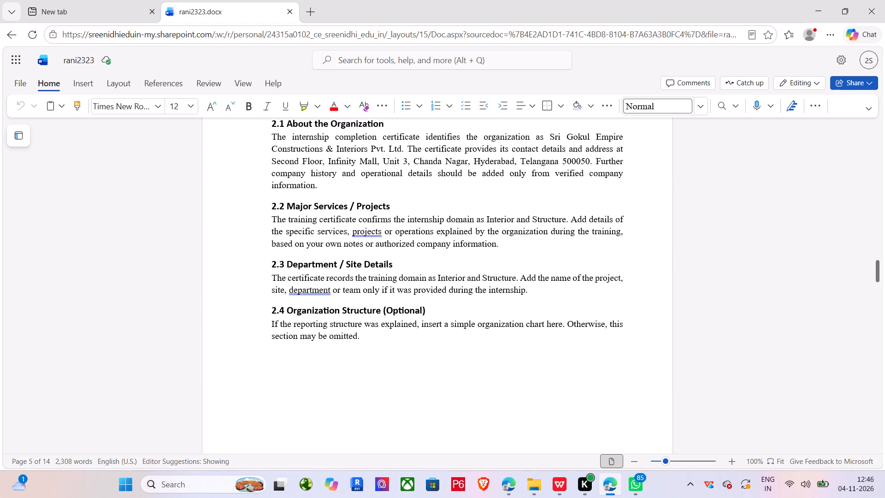
pyautogui.scroll(-7, 475, 244)
pyautogui.scroll(2, 475, 244)
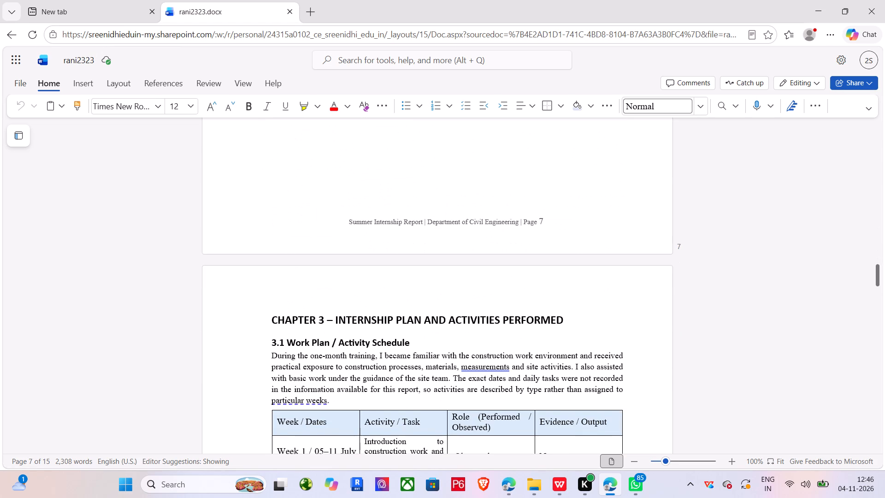
pyautogui.scroll(14, 475, 244)
pyautogui.scroll(18, 475, 244)
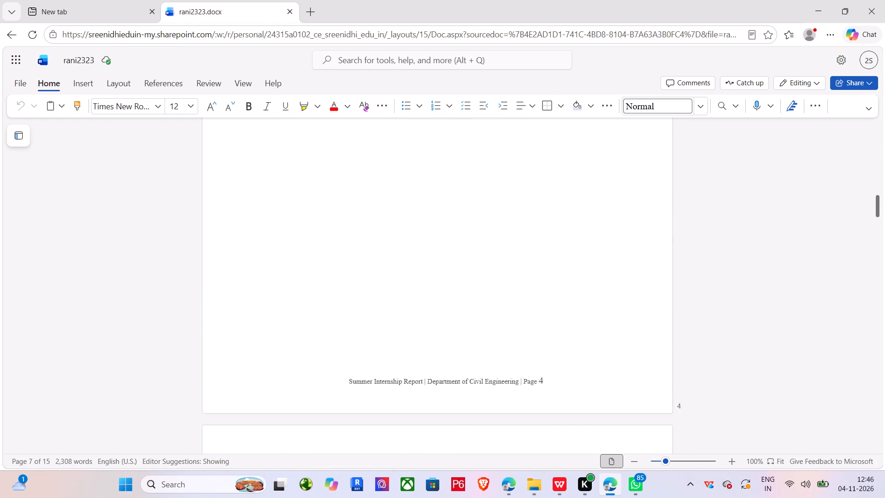
pyautogui.scroll(20, 475, 244)
pyautogui.scroll(1, 475, 244)
pyautogui.scroll(-2, 475, 244)
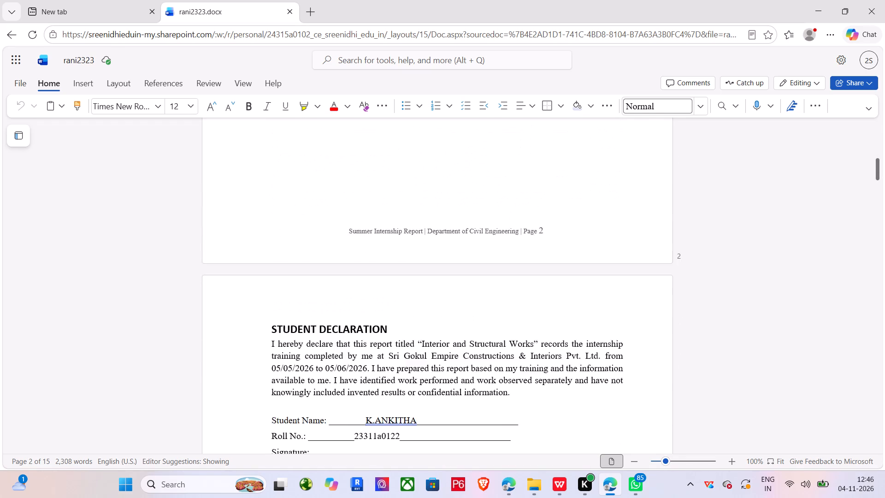
pyautogui.scroll(10, 475, 244)
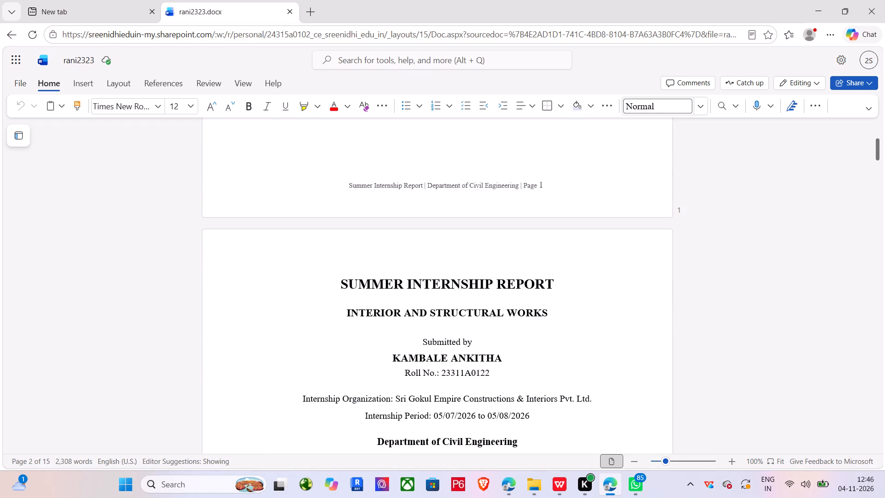
# Correct the student's surname on the second title page by deleting the letter A after the B.
pyautogui.click(430, 361)
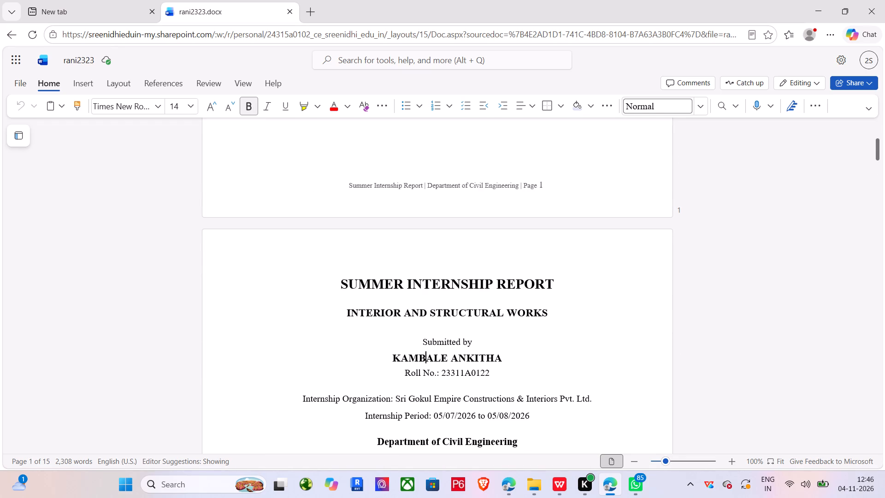
pyautogui.click(431, 360)
pyautogui.click(433, 358)
pyautogui.press('BackSpace')
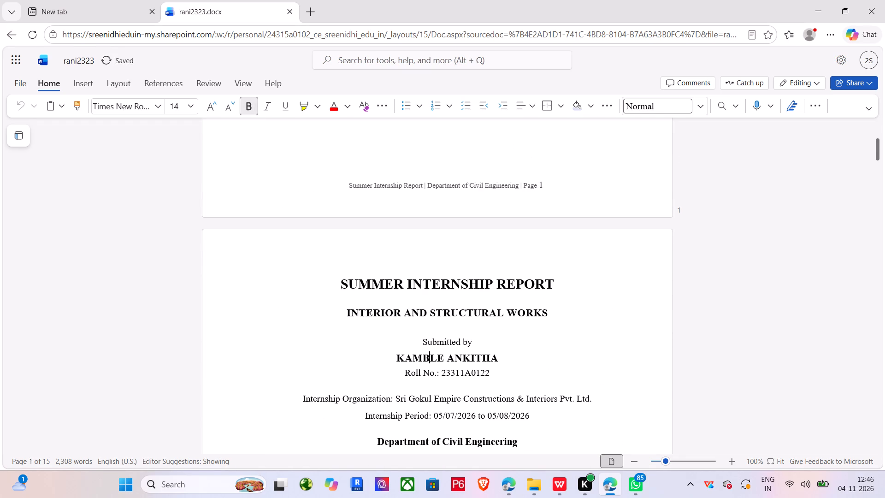
# Correct the student's surname on the cover page by deleting the letter A after the B.
pyautogui.scroll(7, 431, 352)
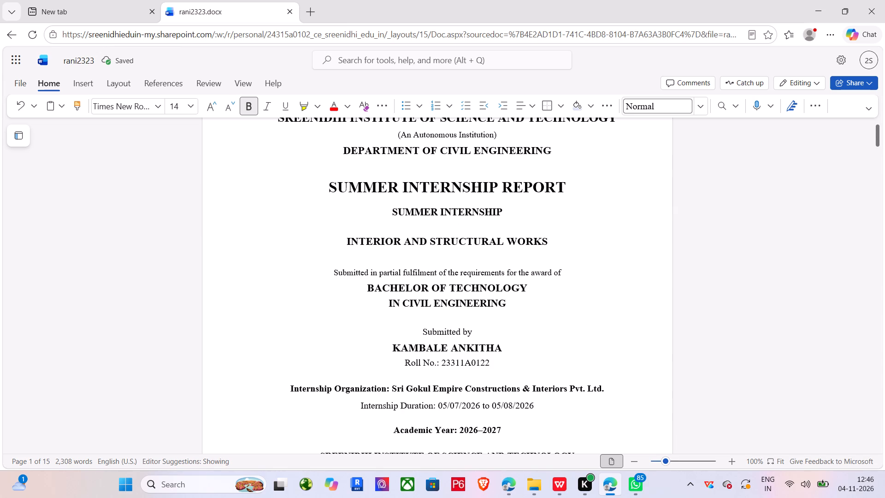
pyautogui.click(431, 348)
pyautogui.press('BackSpace')
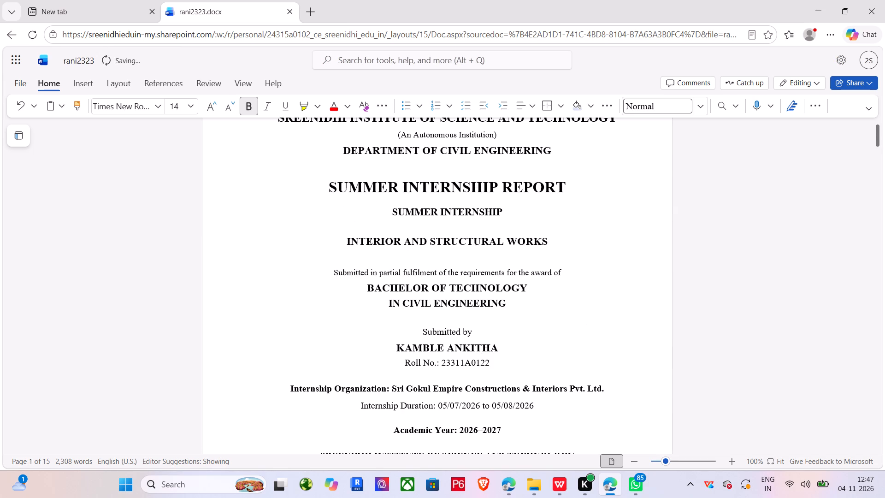
# Examine the Student Declaration, Acknowledgement and Abstract pages, including their footers.
pyautogui.scroll(-19, 363, 325)
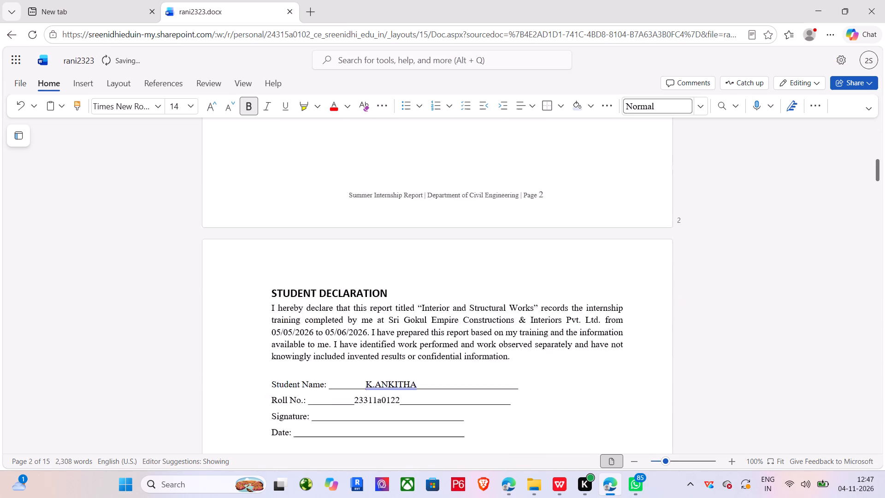
pyautogui.scroll(-6, 375, 357)
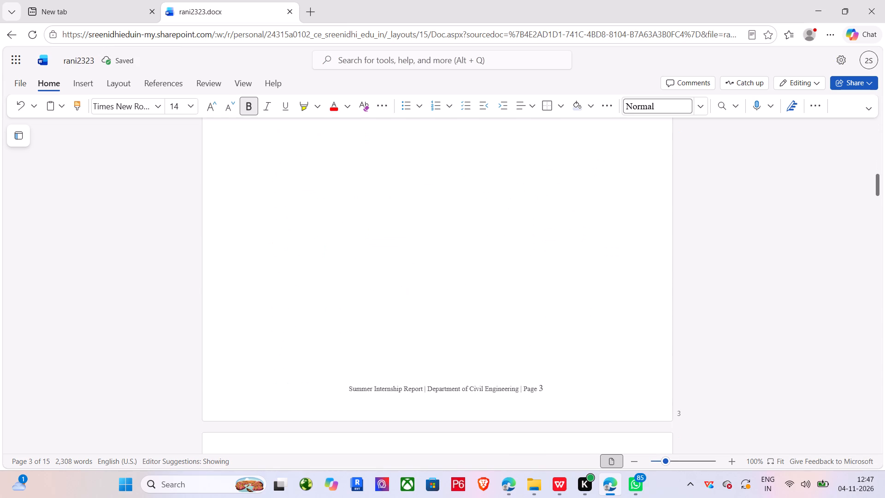
pyautogui.scroll(-10, 375, 359)
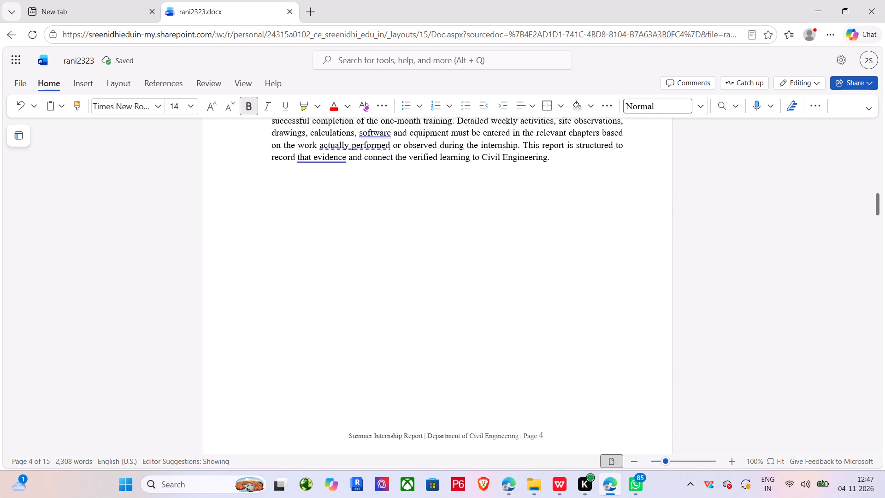
pyautogui.scroll(17, 375, 363)
pyautogui.scroll(5, 375, 364)
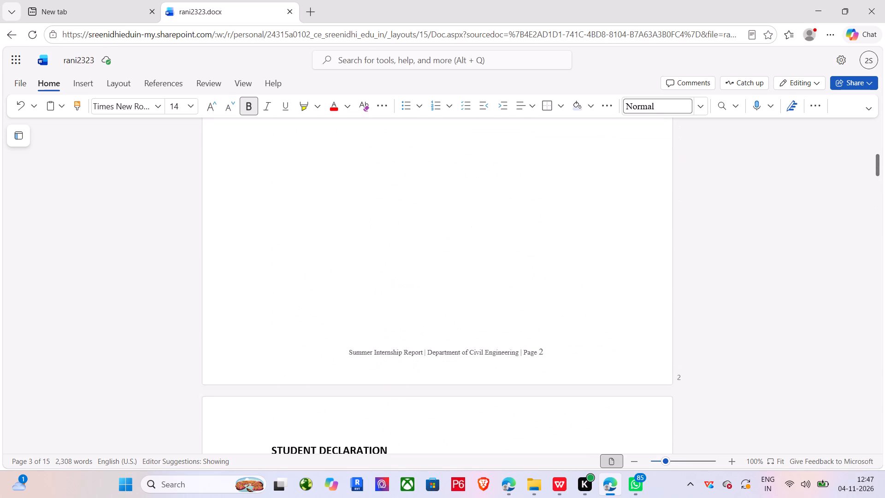
pyautogui.scroll(5, 375, 364)
pyautogui.scroll(-20, 375, 364)
pyautogui.scroll(2, 375, 364)
pyautogui.scroll(-4, 375, 364)
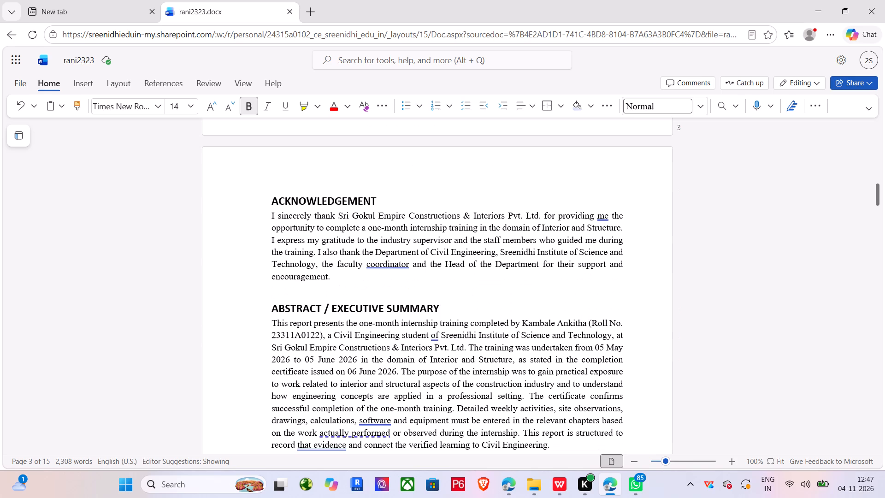
pyautogui.scroll(4, 375, 364)
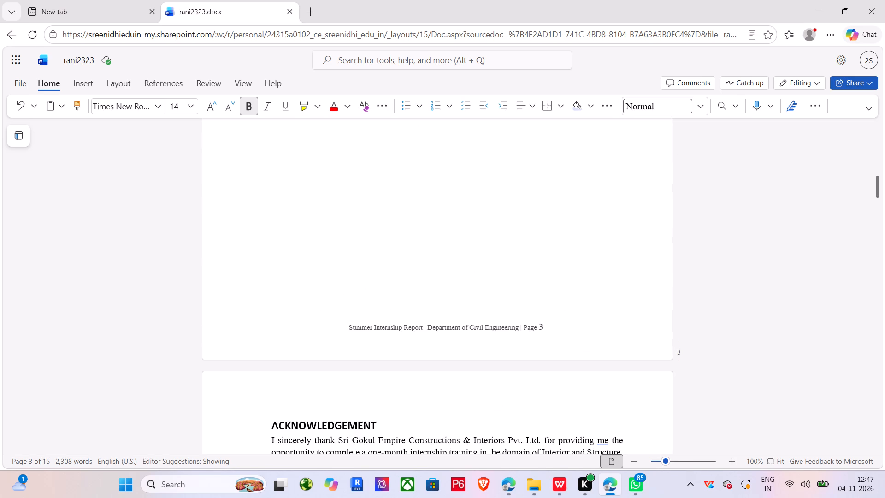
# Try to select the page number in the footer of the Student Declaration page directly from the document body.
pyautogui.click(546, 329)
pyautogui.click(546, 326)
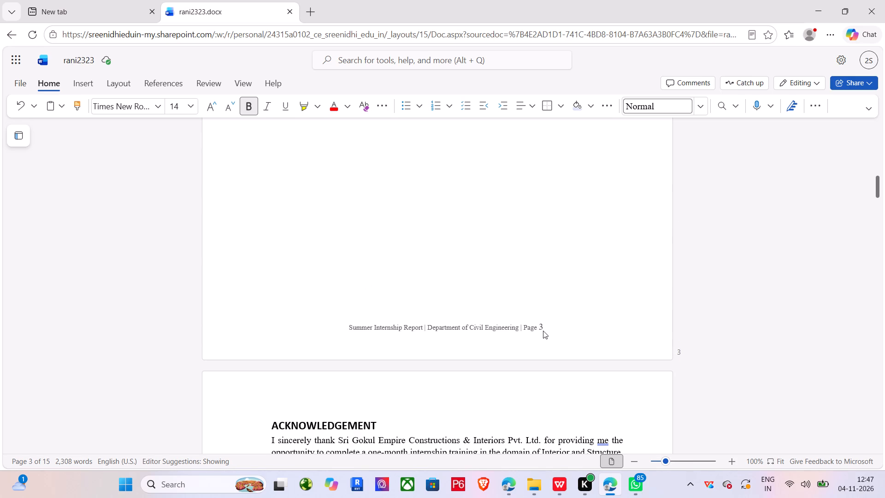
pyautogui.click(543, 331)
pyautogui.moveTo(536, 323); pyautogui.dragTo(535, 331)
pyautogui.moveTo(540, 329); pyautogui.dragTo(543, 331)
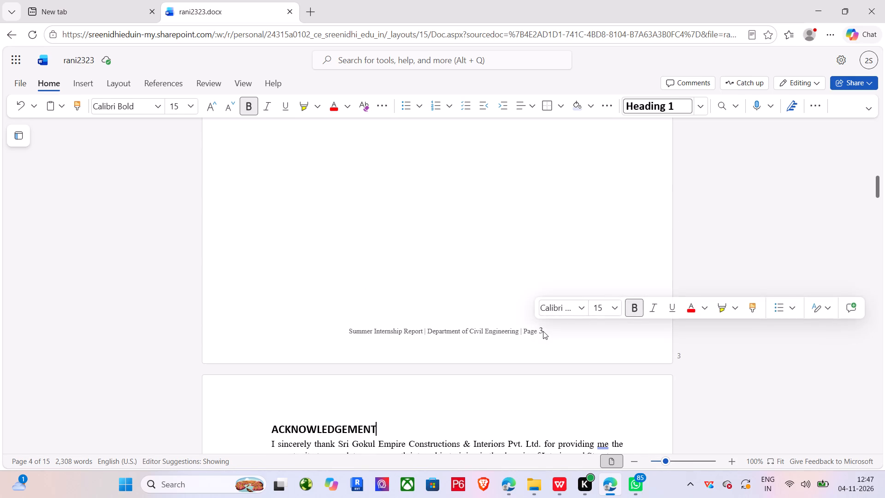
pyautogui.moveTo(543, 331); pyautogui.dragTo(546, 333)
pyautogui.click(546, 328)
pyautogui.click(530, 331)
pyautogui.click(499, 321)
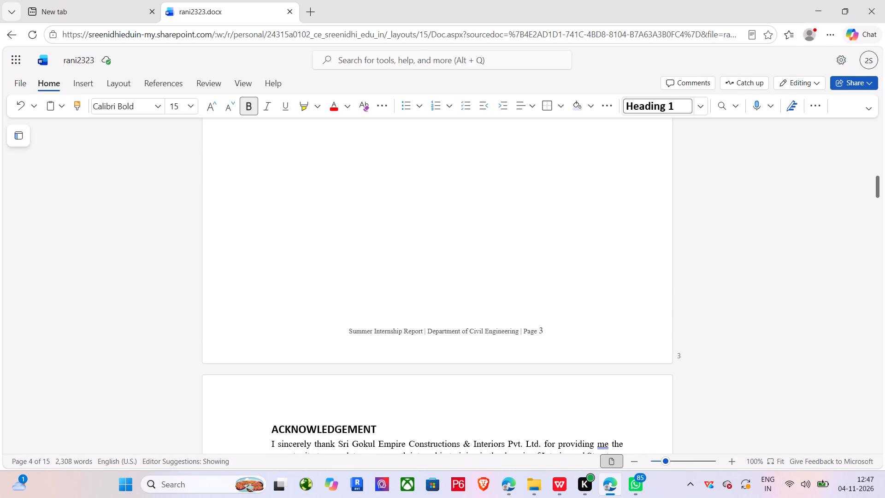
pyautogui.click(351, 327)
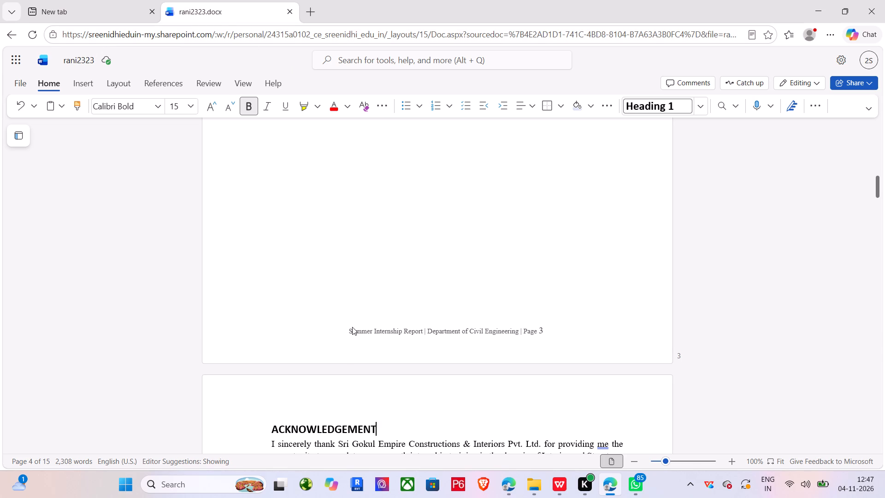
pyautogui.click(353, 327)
# Open the footer of the page before the Table of Contents for editing and replace its page number with 5.
pyautogui.scroll(-15, 485, 337)
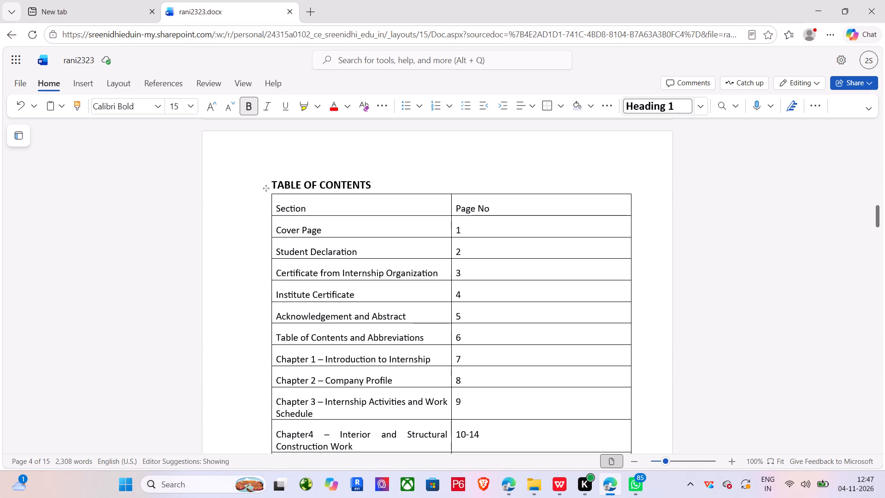
pyautogui.scroll(3, 501, 188)
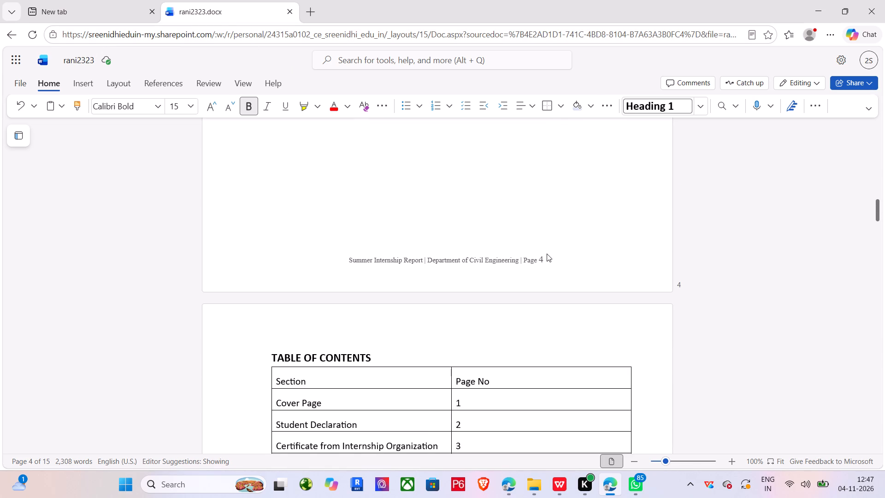
pyautogui.click(547, 254)
pyautogui.doubleClick(543, 257)
pyautogui.scroll(-1, 543, 261)
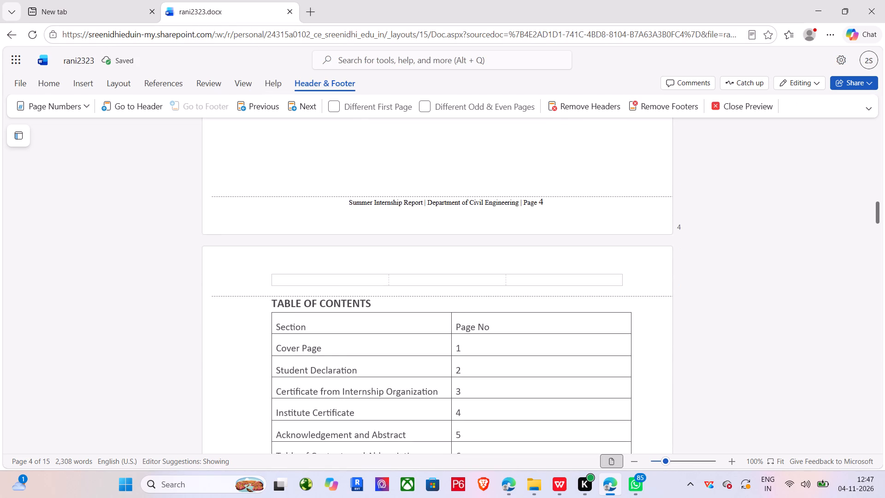
pyautogui.click(549, 200)
pyautogui.press('BackSpace')
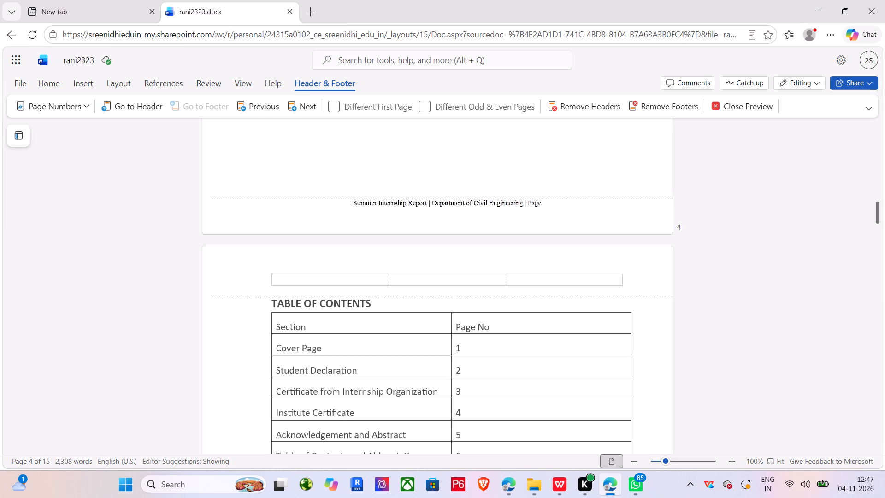
pyautogui.press('5')
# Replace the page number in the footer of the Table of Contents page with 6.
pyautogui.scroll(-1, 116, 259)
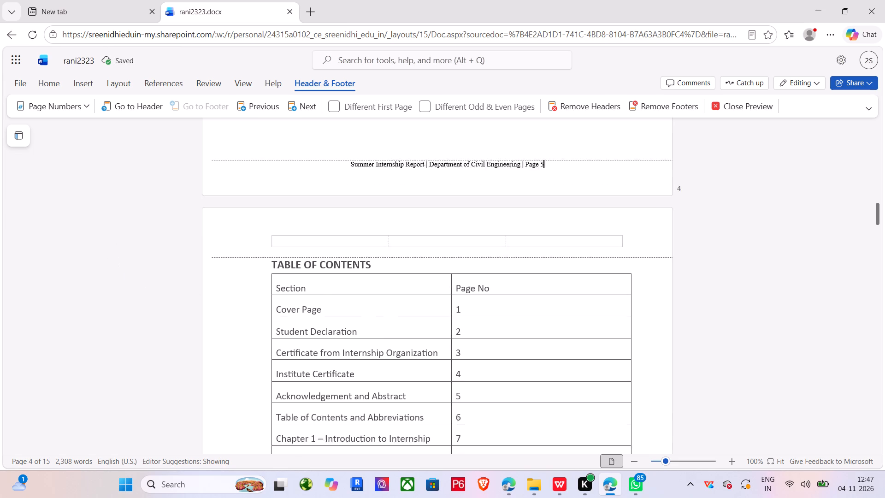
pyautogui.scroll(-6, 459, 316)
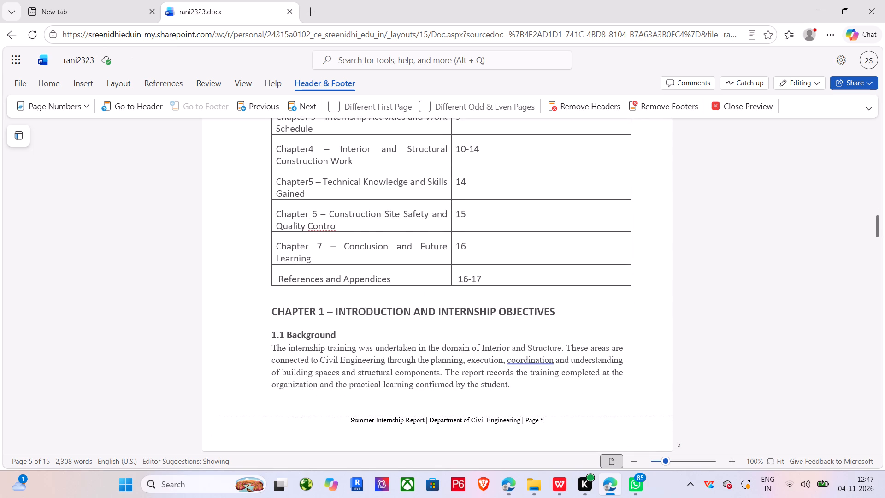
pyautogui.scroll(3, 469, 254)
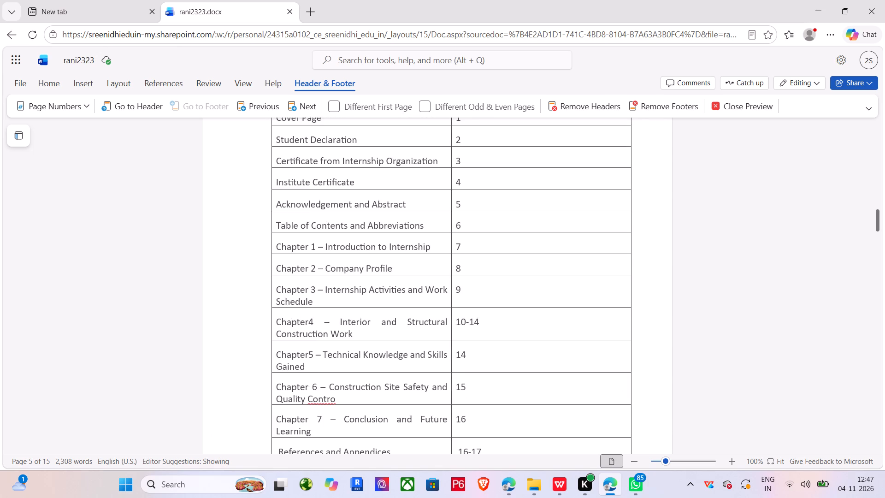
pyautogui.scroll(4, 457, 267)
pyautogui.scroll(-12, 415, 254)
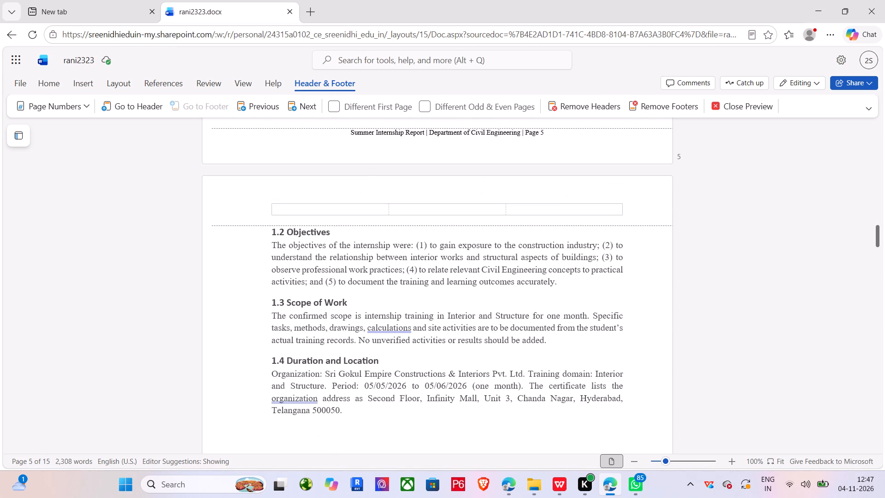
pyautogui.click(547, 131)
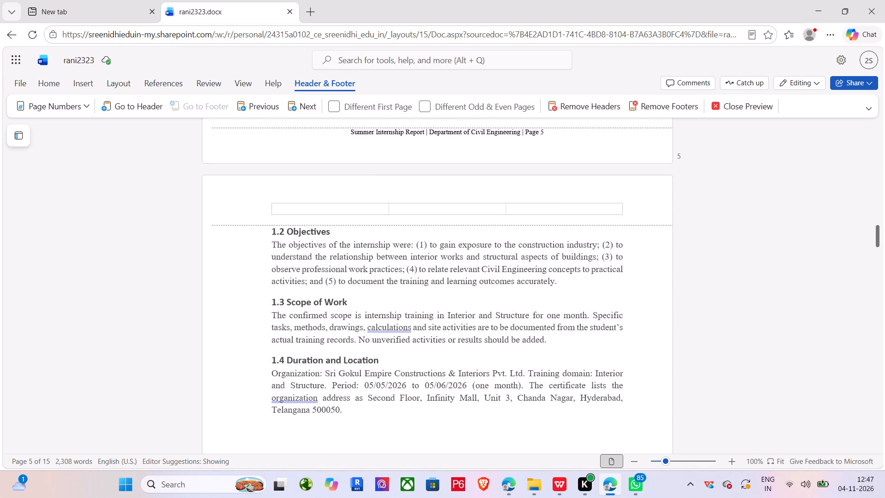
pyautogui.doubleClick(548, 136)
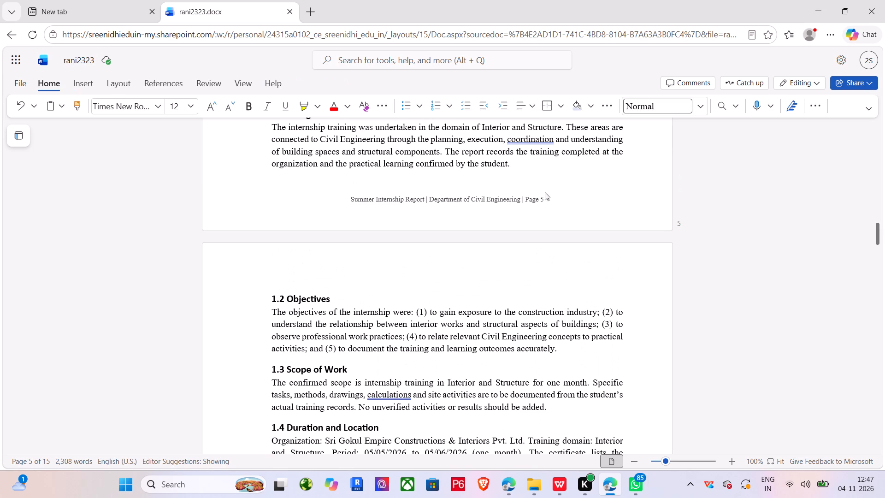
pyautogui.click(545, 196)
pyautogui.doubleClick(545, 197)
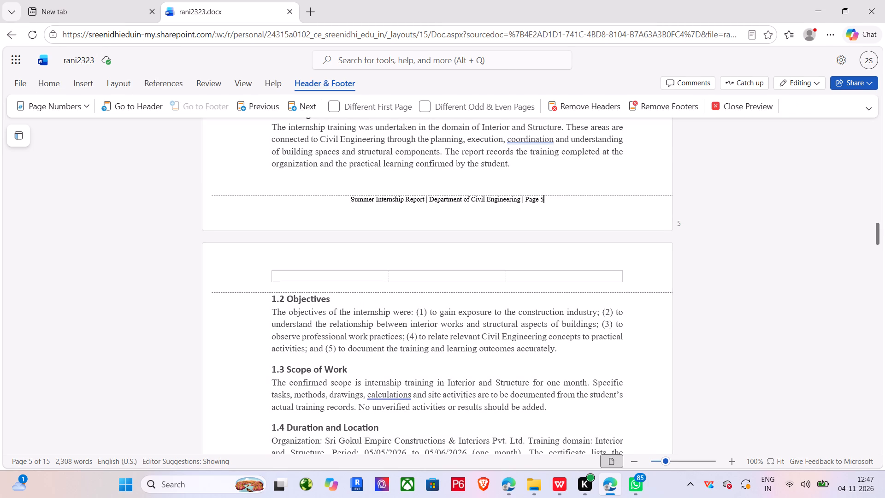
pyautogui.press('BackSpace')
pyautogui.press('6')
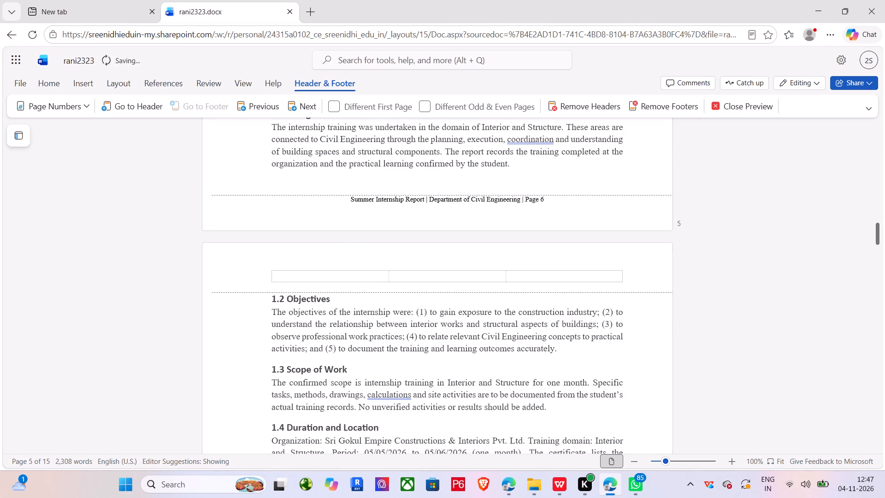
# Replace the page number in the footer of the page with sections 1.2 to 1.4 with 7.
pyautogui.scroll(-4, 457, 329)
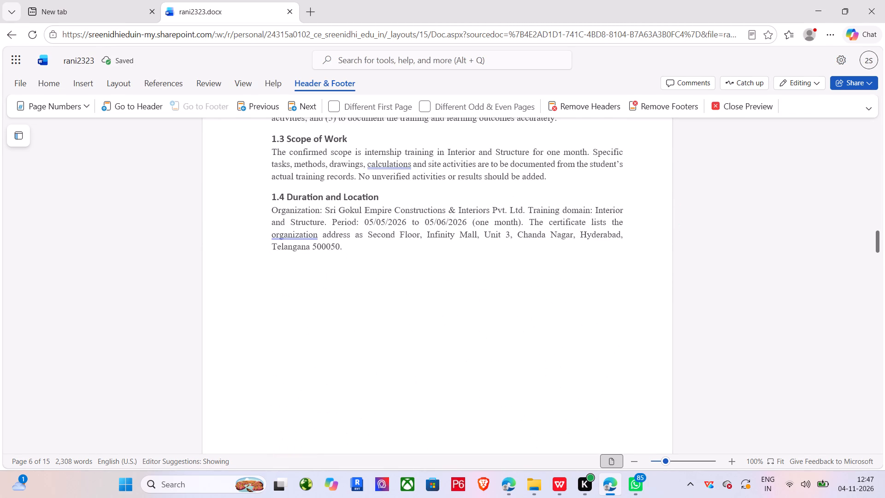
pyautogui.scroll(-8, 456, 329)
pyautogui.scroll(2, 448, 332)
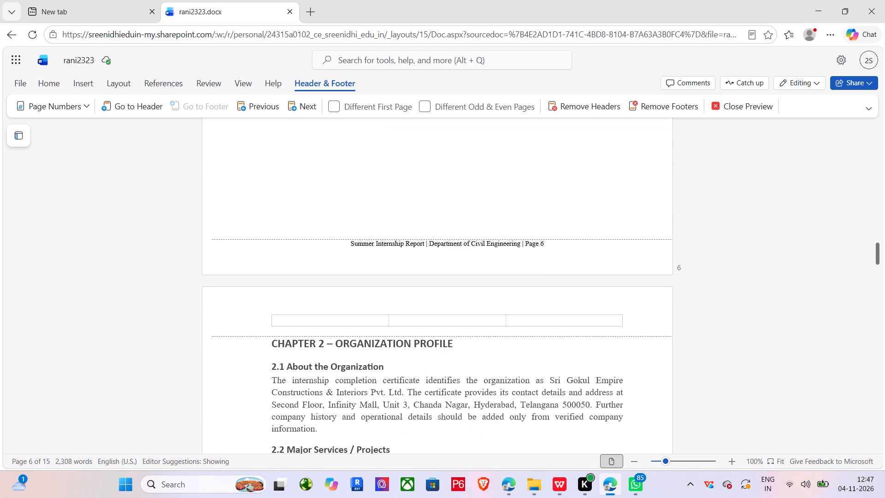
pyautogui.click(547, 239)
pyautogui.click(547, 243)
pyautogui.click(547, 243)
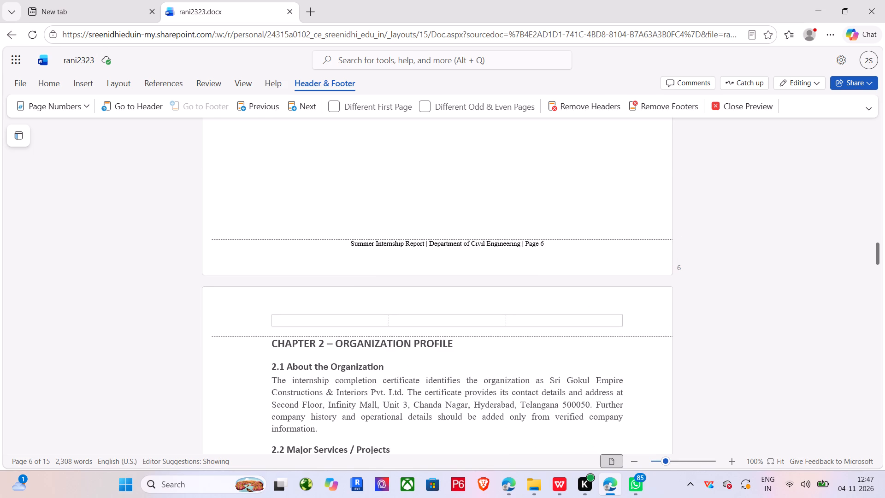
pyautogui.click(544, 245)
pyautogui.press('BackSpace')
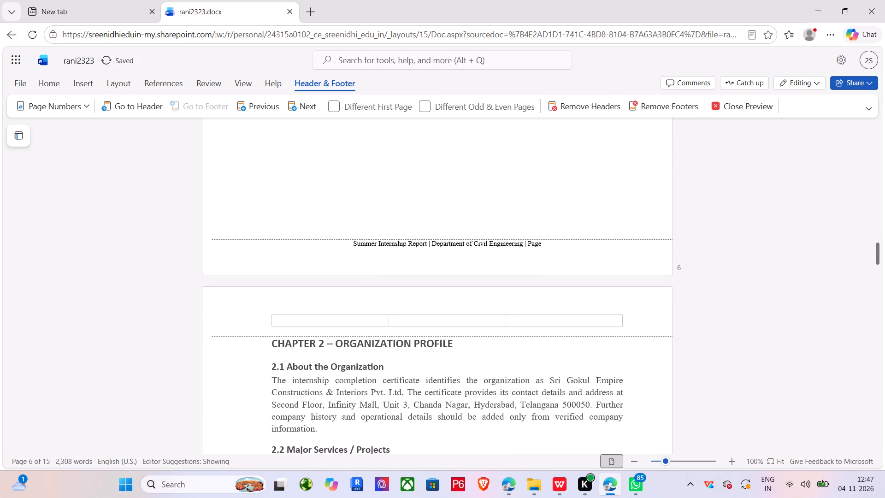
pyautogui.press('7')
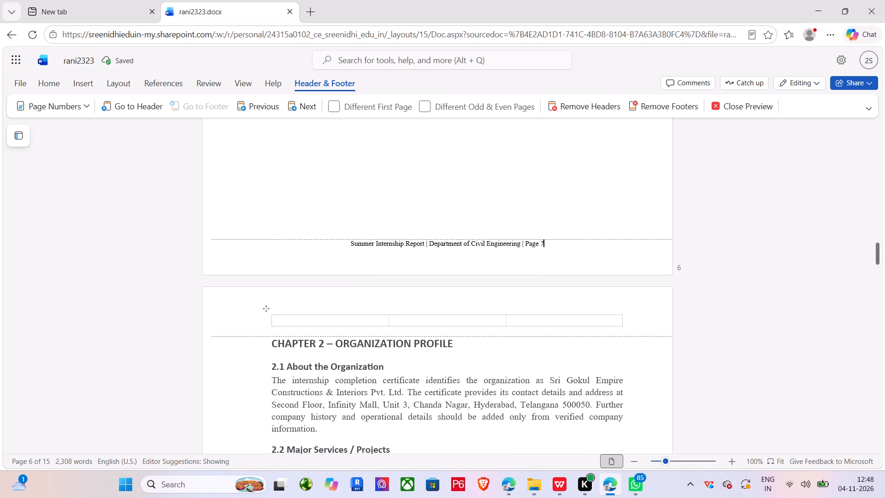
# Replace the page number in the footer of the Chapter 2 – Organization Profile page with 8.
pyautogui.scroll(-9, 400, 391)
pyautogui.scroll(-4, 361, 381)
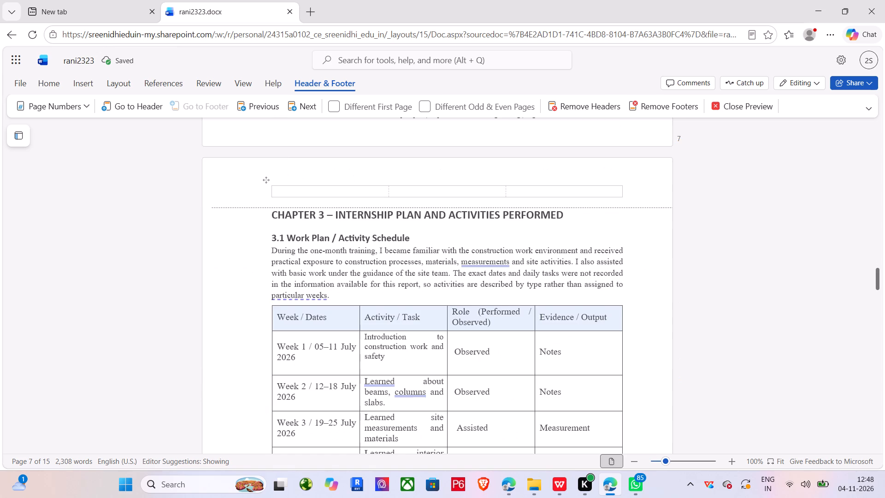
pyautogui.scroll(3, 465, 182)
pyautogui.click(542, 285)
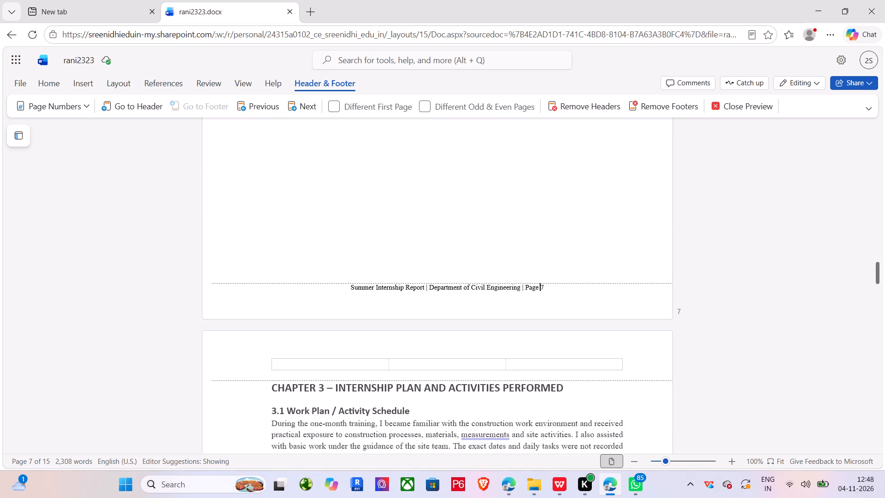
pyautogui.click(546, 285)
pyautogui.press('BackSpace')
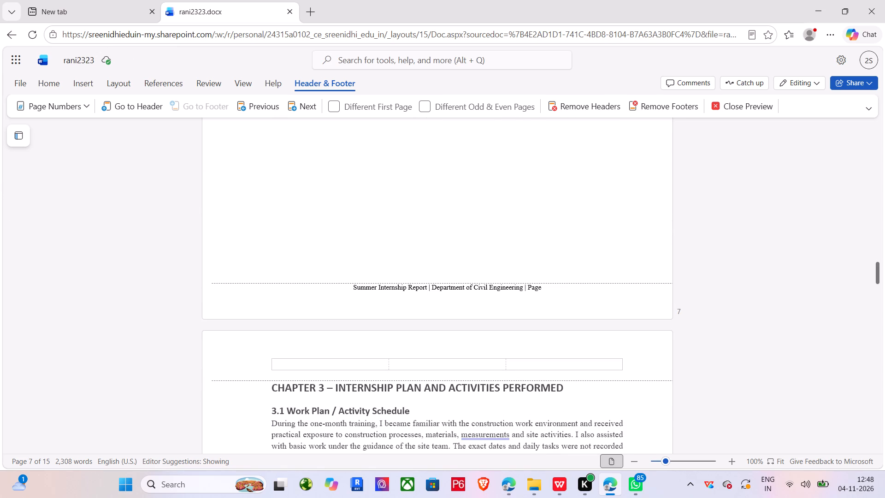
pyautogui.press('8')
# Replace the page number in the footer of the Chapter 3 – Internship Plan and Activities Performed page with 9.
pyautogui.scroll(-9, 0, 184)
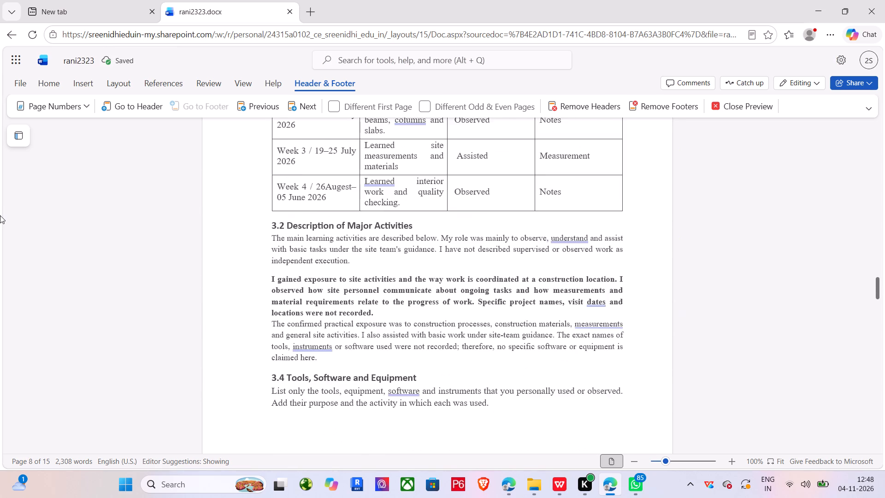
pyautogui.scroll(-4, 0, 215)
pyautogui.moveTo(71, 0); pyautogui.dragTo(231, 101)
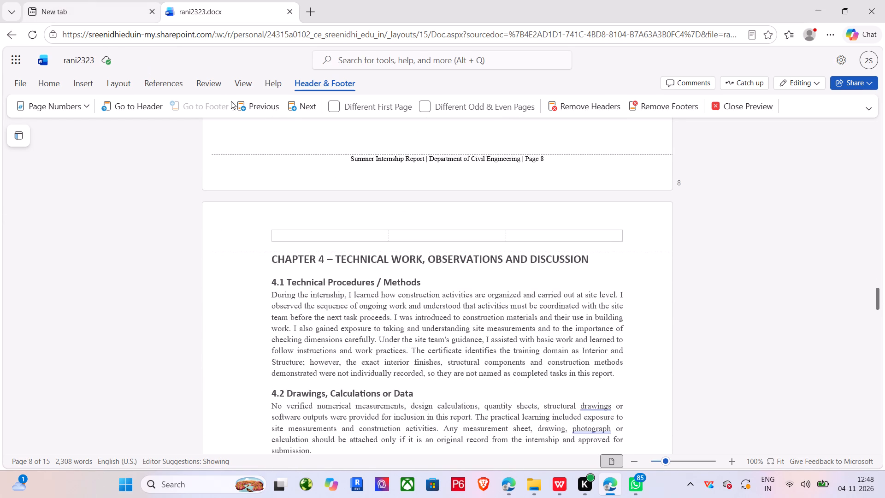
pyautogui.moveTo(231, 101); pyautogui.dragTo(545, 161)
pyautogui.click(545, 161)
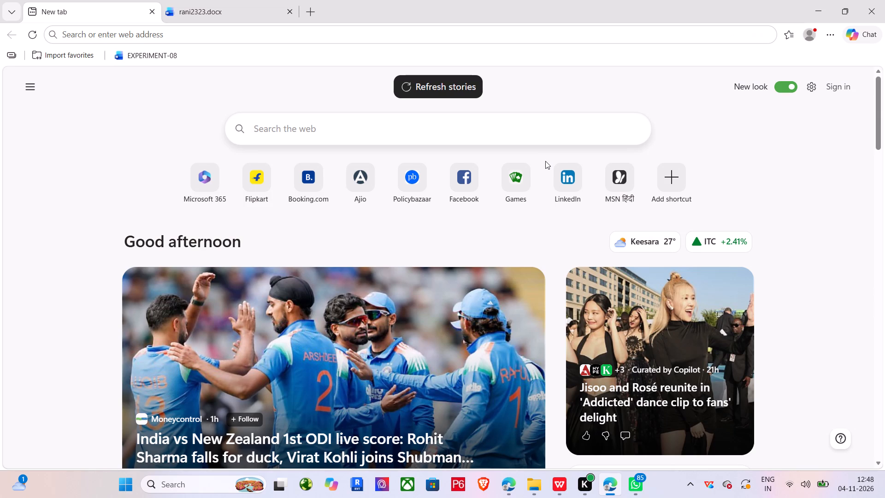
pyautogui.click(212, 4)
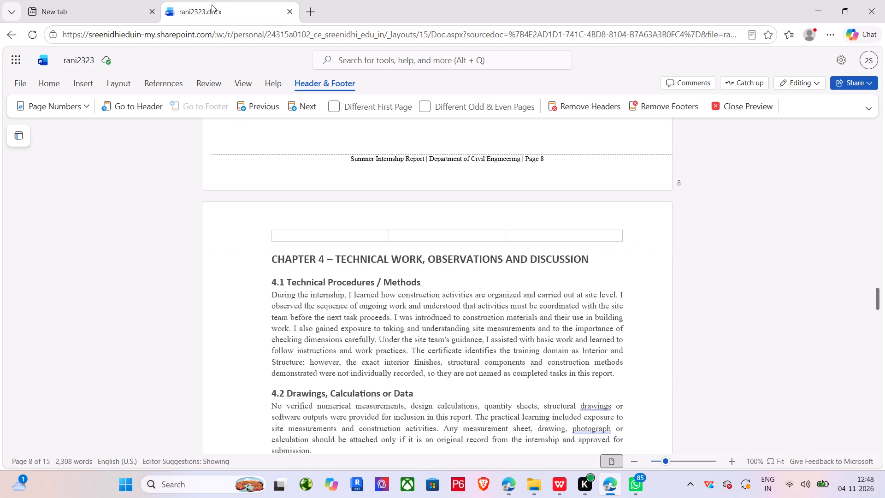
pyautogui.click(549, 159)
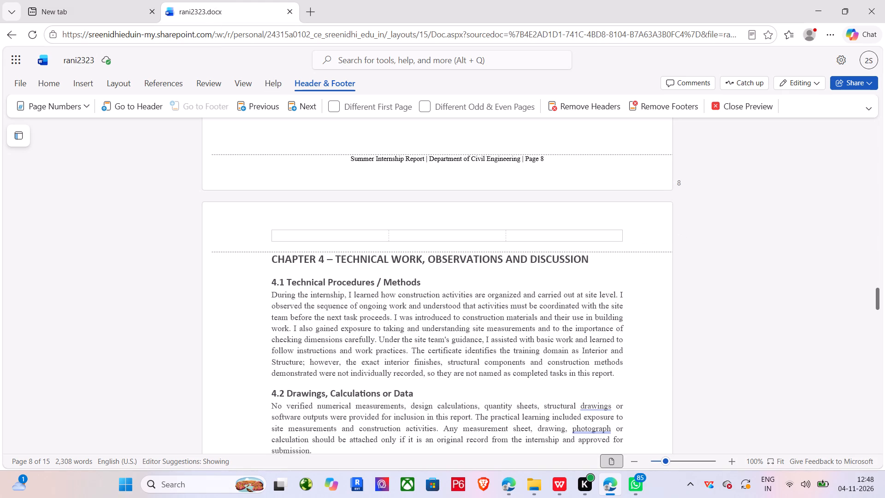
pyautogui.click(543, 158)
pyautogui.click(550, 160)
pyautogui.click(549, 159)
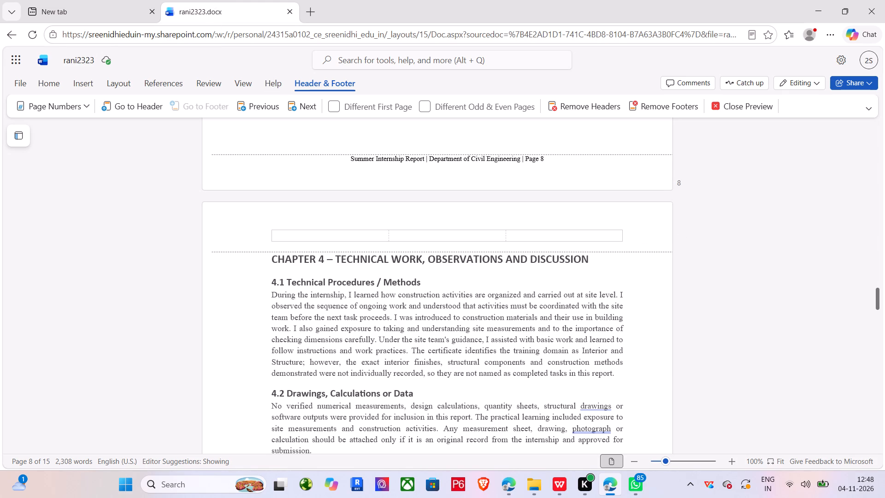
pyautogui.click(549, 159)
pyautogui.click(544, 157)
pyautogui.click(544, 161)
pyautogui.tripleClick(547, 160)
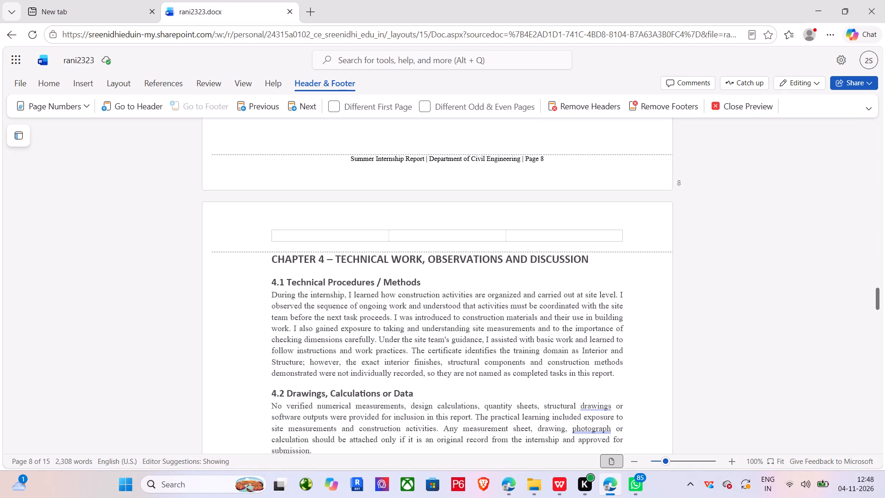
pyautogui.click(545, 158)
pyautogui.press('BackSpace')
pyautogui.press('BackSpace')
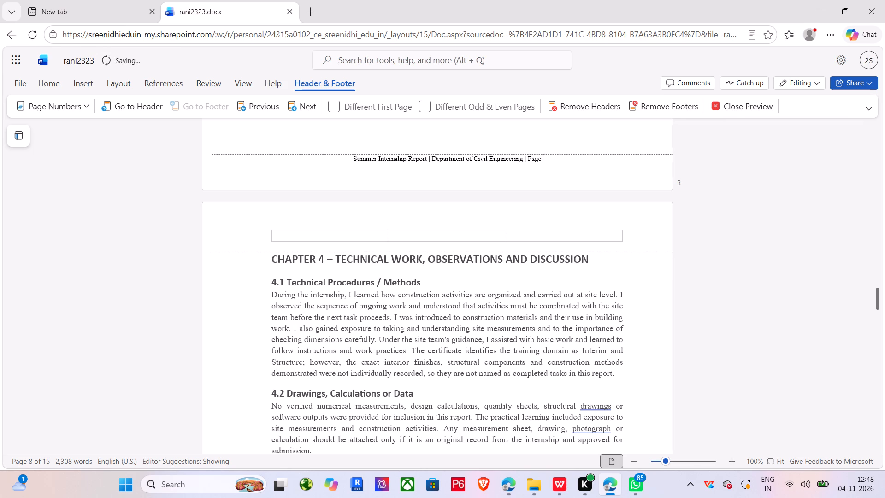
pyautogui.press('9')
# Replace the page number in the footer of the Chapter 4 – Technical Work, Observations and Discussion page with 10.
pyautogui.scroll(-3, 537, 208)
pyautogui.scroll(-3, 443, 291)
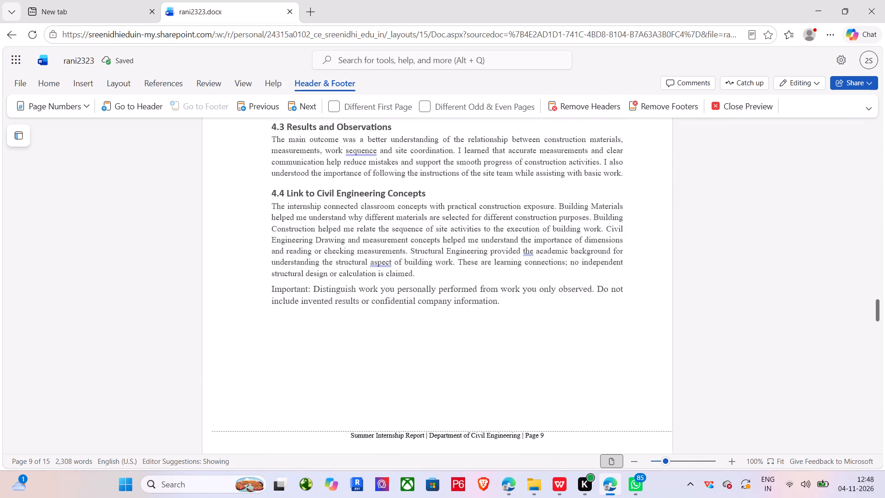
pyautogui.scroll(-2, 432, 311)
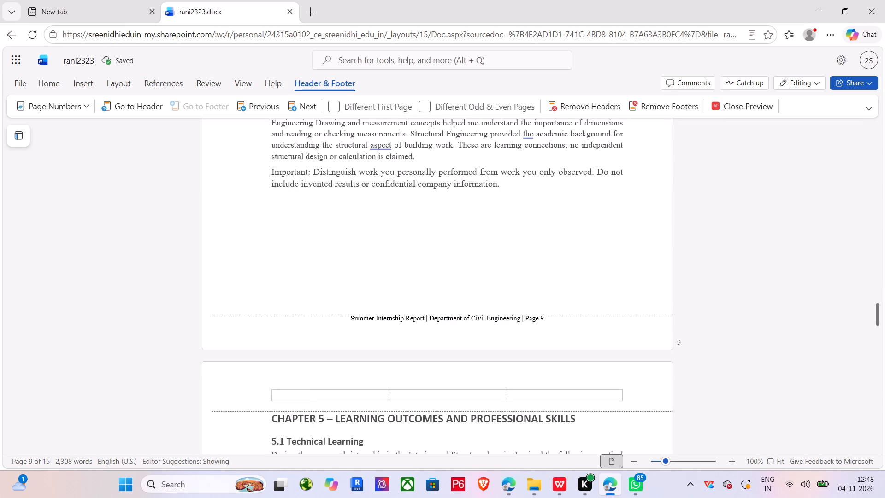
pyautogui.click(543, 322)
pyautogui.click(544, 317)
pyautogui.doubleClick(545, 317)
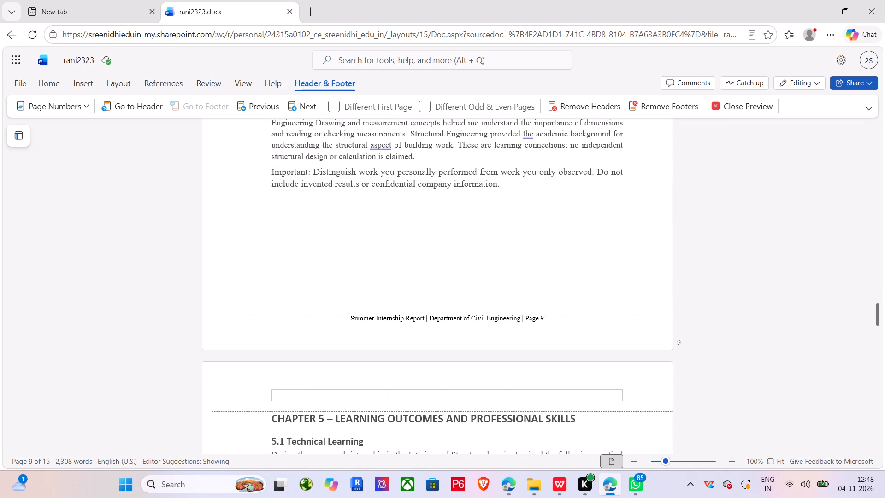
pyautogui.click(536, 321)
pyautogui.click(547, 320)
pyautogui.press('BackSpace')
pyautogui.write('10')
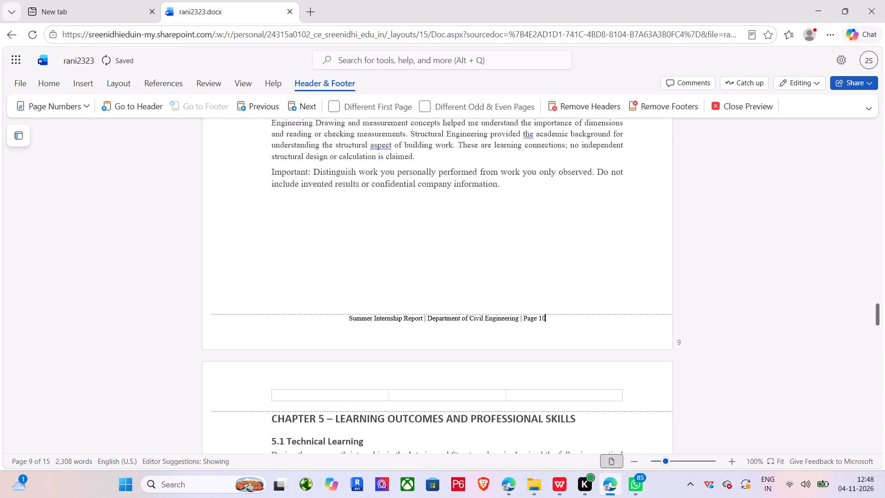
# Change the page number in the footer of the Chapter 5 – Learning Outcomes and Professional Skills page to 11.
pyautogui.scroll(-8, 577, 347)
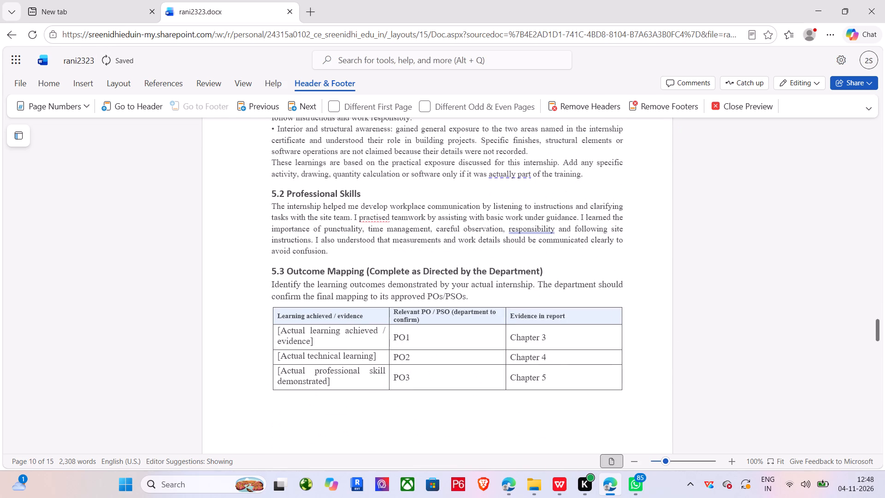
pyautogui.scroll(-4, 540, 374)
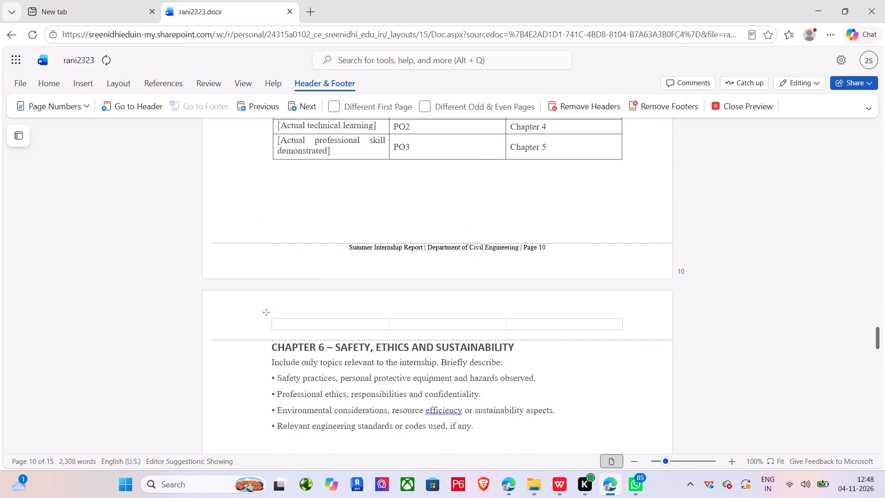
pyautogui.click(549, 250)
pyautogui.click(543, 243)
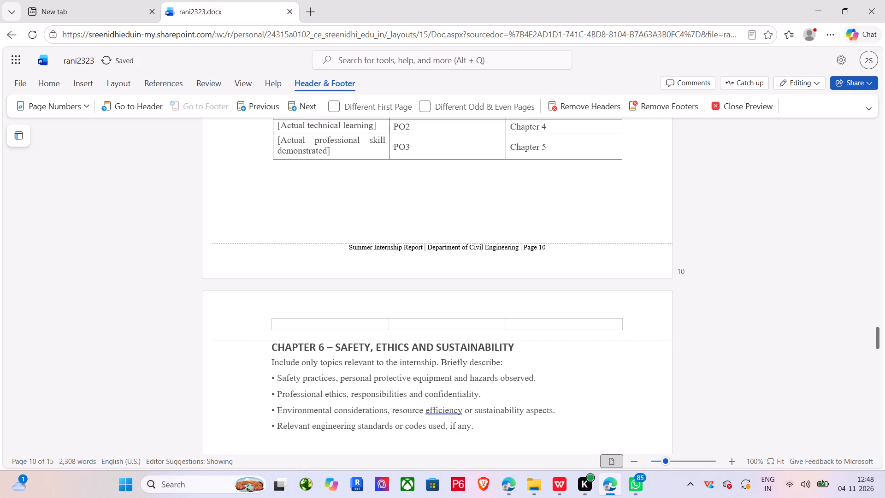
pyautogui.click(549, 248)
pyautogui.press('BackSpace')
pyautogui.press('1')
# Change the page number in the footer of the Chapter 6 – Safety, Ethics and Sustainability page to 12.
pyautogui.scroll(-3, 563, 249)
pyautogui.scroll(1, 563, 249)
pyautogui.scroll(-9, 563, 249)
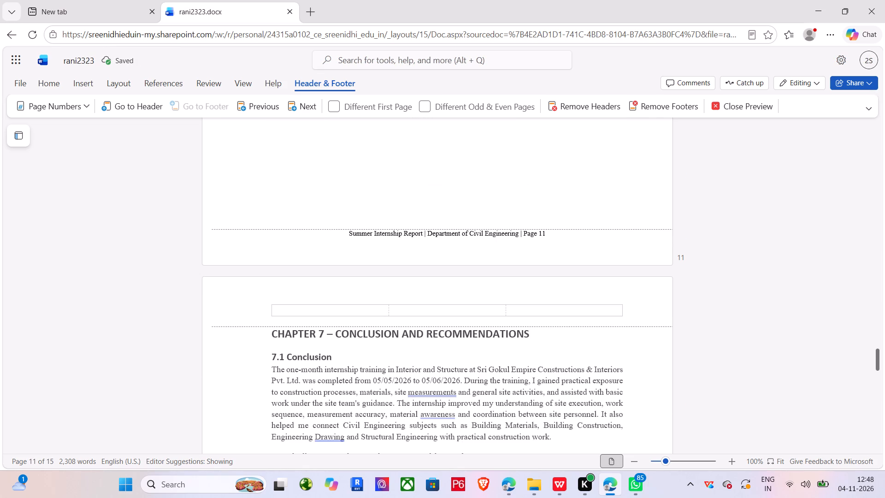
pyautogui.click(549, 236)
pyautogui.click(548, 232)
pyautogui.click(548, 232)
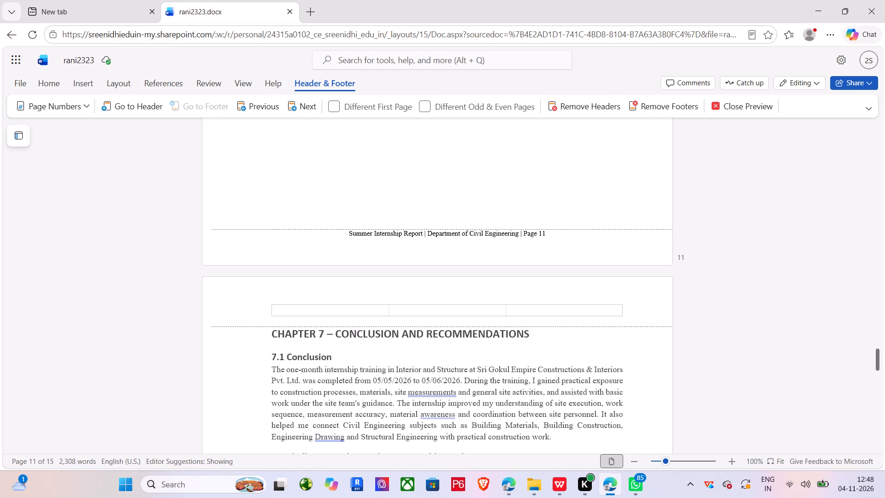
pyautogui.doubleClick(546, 232)
pyautogui.press('BackSpace')
pyautogui.press('BackSpace')
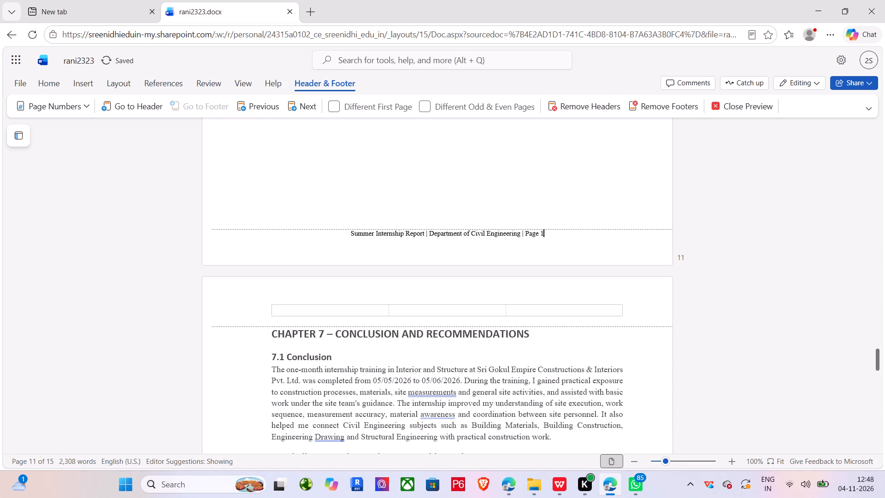
pyautogui.press('2')
# Change the page number in the footer of the Chapter 7 – Conclusion and Recommendations page to 13.
pyautogui.scroll(-4, 525, 247)
pyautogui.scroll(-6, 466, 315)
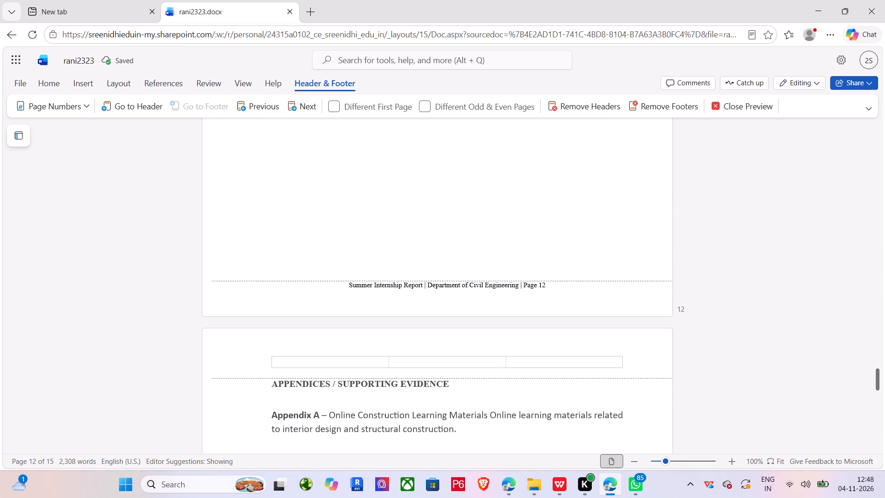
pyautogui.click(543, 279)
pyautogui.click(545, 279)
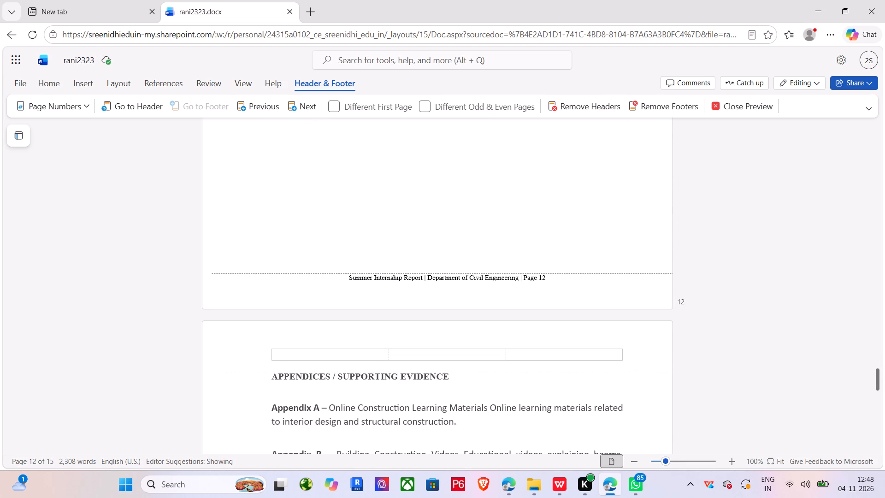
pyautogui.press('BackSpace')
pyautogui.press('3')
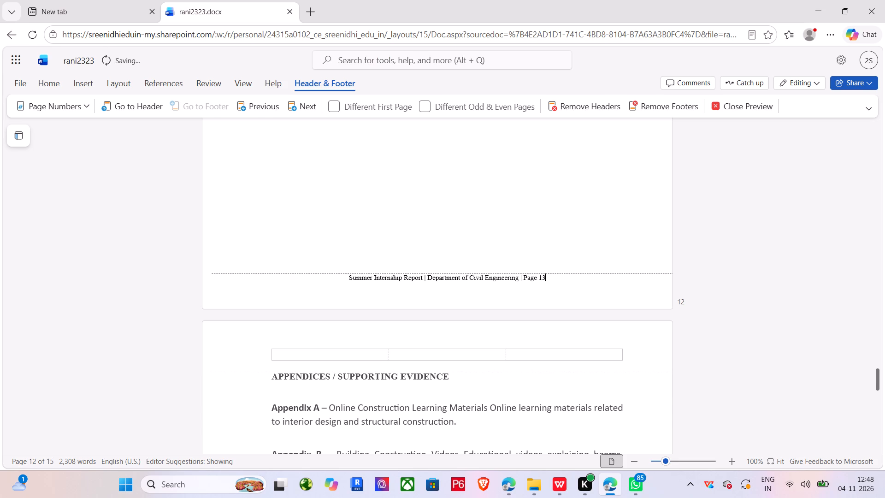
# Change the page number in the footer of the Appendices / Supporting Evidence page to 14.
pyautogui.scroll(-10, 543, 287)
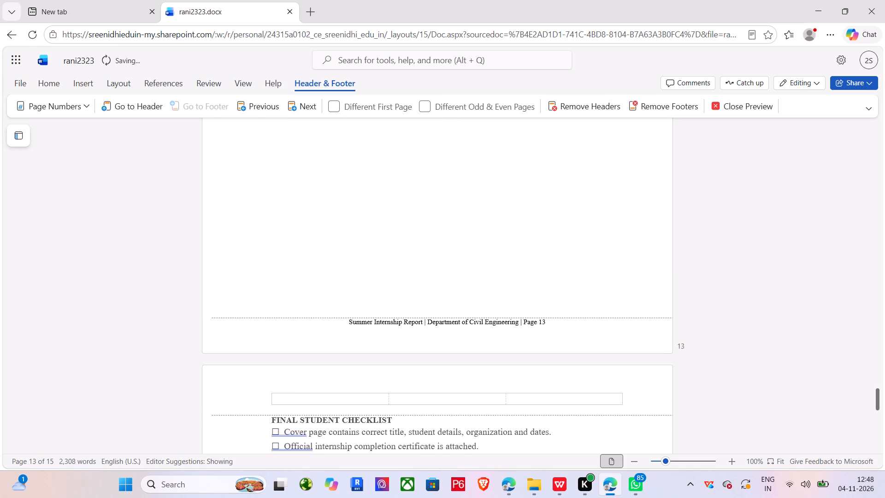
pyautogui.click(545, 323)
pyautogui.click(546, 322)
pyautogui.click(546, 322)
pyautogui.press('BackSpace')
pyautogui.press('4')
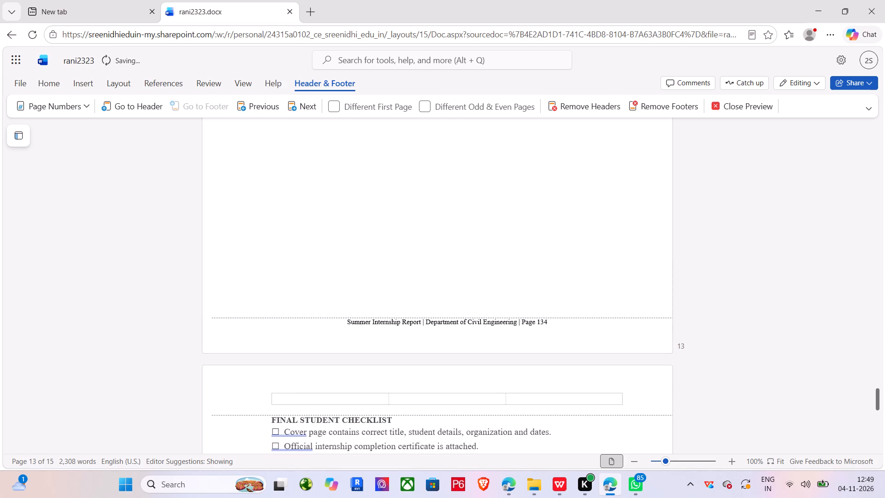
pyautogui.press('BackSpace')
pyautogui.press('BackSpace')
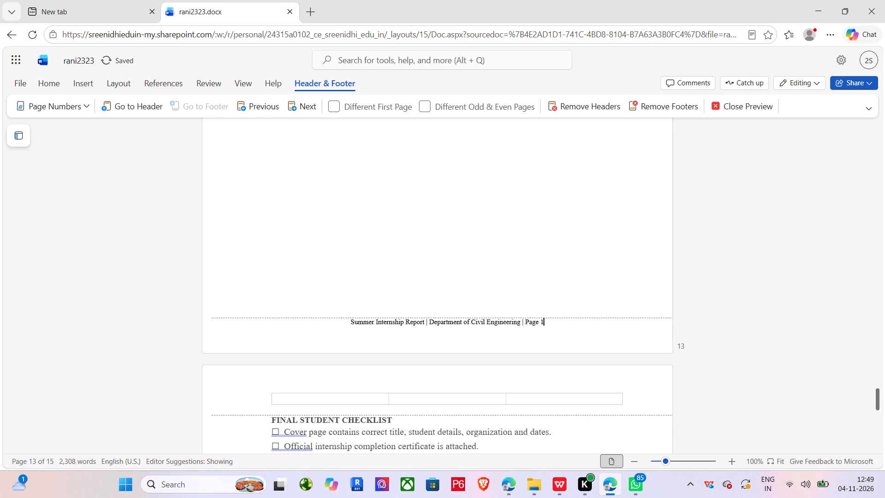
pyautogui.press('4')
# Change the page number in the footer of the Final Student Checklist page to 15.
pyautogui.scroll(-9, 509, 354)
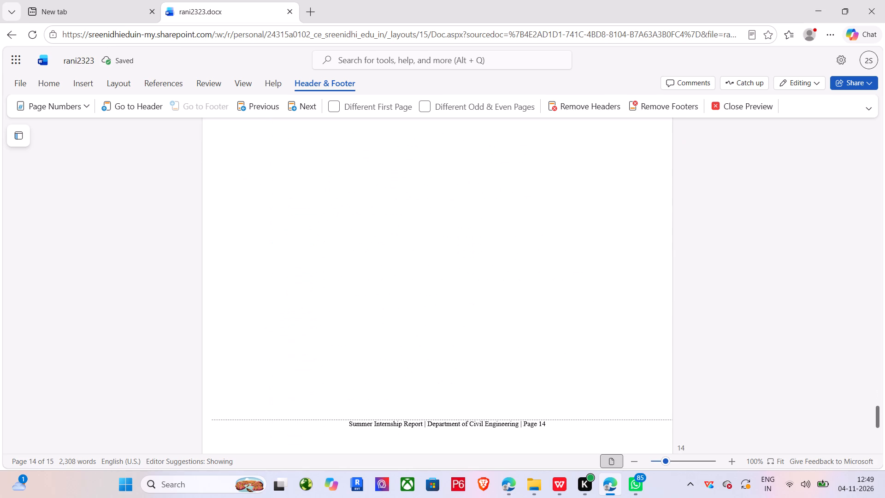
pyautogui.scroll(-3, 505, 376)
pyautogui.scroll(5, 507, 388)
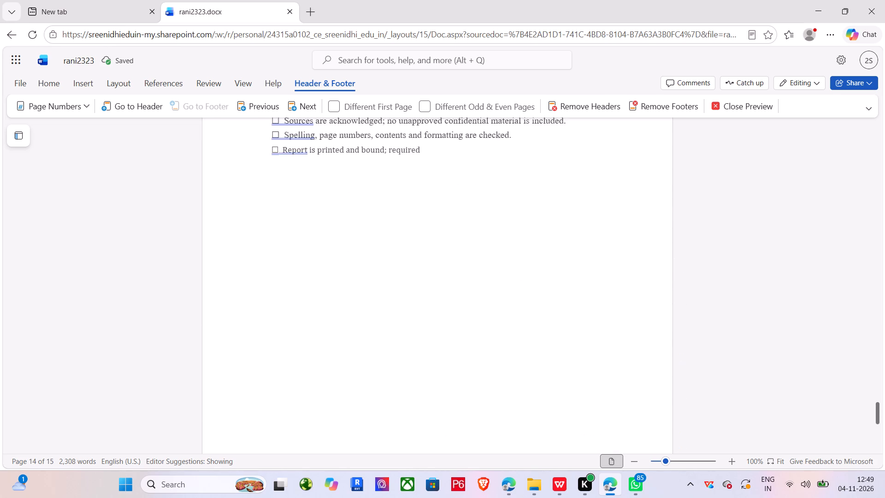
pyautogui.scroll(6, 507, 388)
pyautogui.scroll(-10, 466, 296)
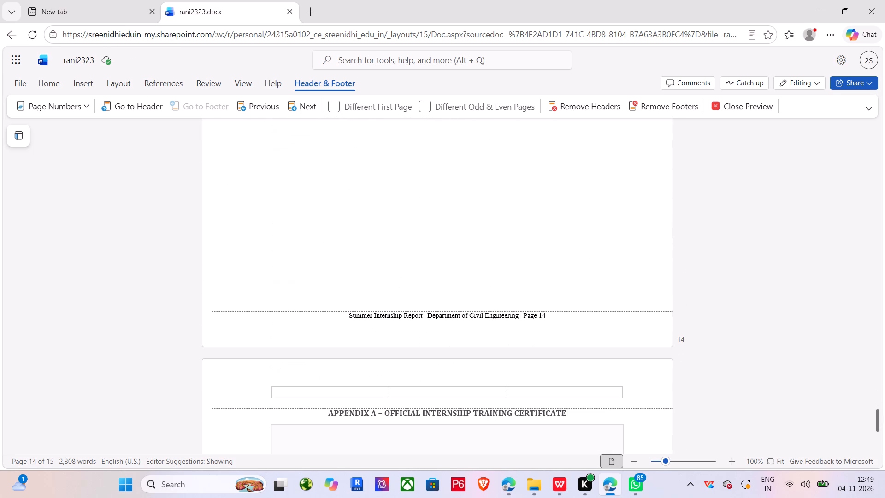
pyautogui.click(553, 314)
pyautogui.moveTo(545, 303); pyautogui.dragTo(546, 312)
pyautogui.press('BackSpace')
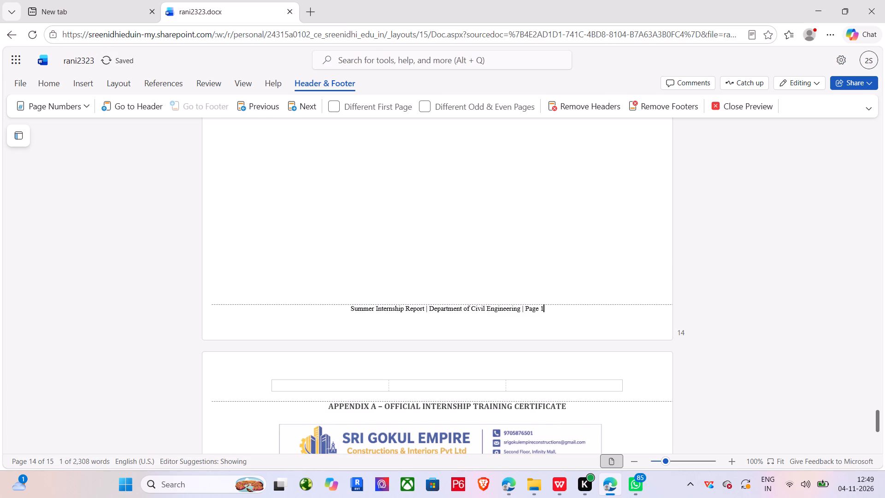
pyautogui.press('5')
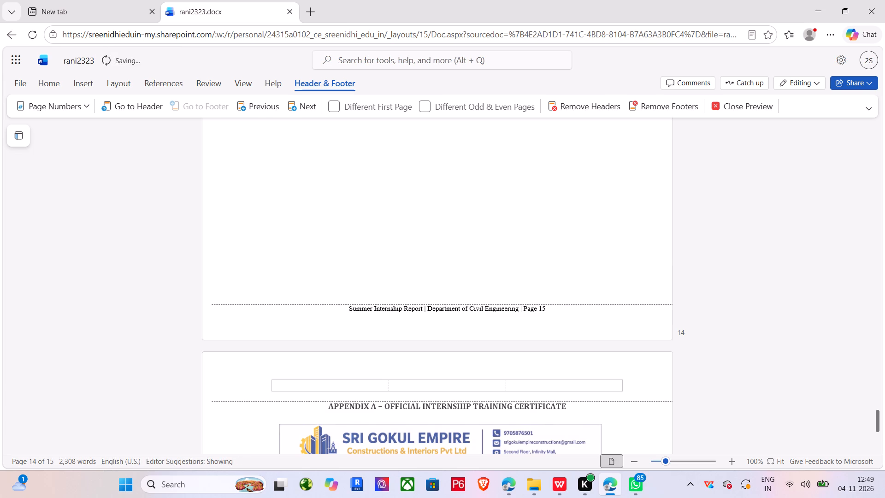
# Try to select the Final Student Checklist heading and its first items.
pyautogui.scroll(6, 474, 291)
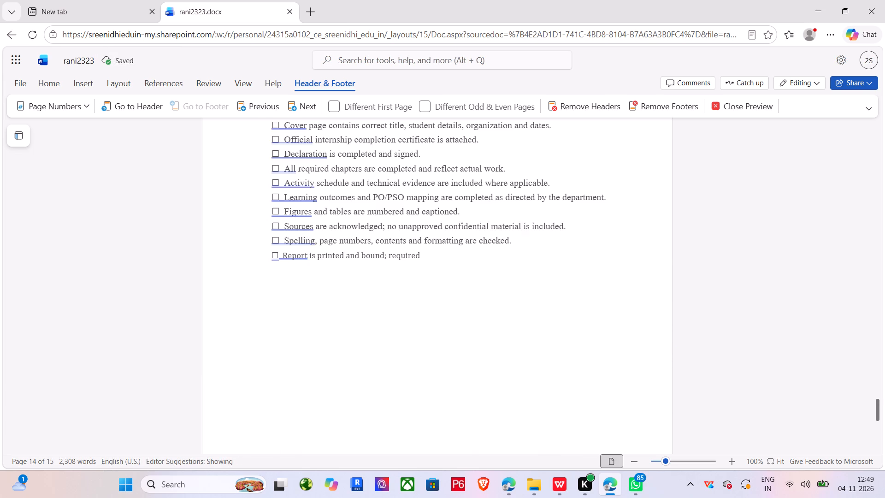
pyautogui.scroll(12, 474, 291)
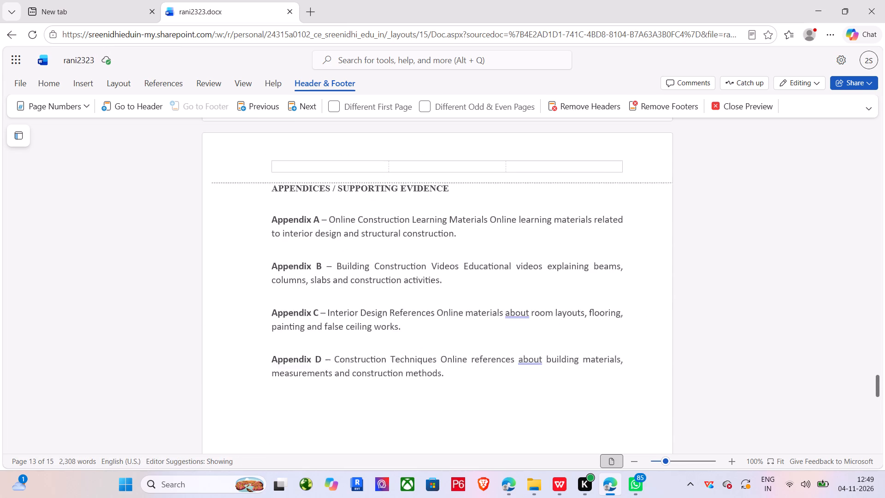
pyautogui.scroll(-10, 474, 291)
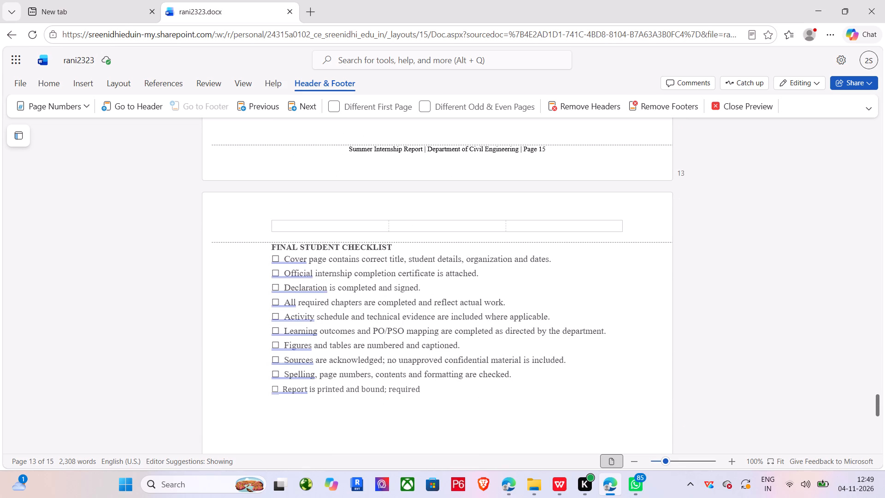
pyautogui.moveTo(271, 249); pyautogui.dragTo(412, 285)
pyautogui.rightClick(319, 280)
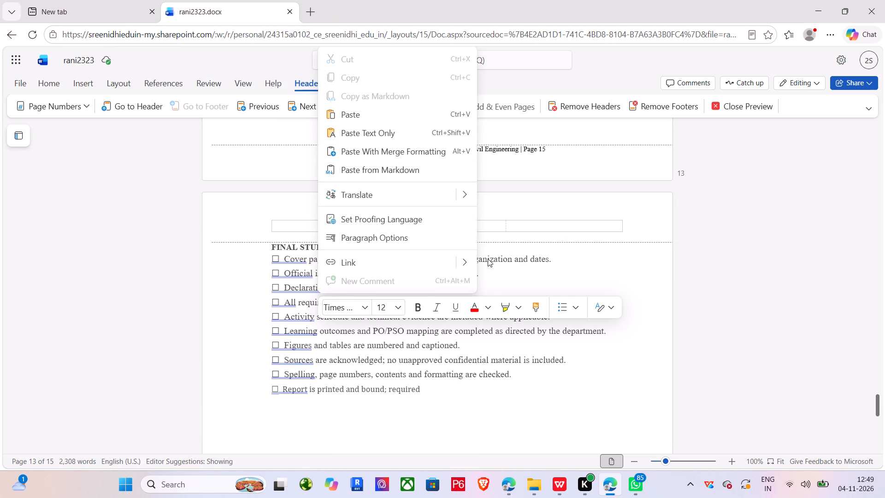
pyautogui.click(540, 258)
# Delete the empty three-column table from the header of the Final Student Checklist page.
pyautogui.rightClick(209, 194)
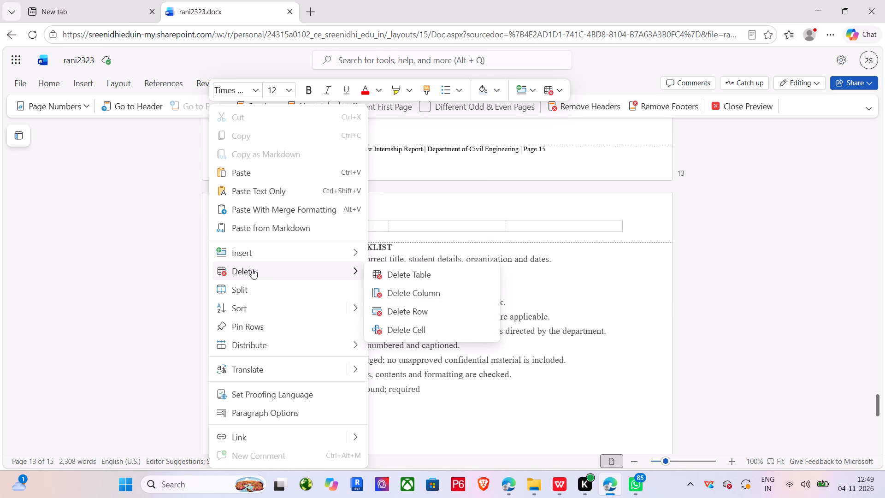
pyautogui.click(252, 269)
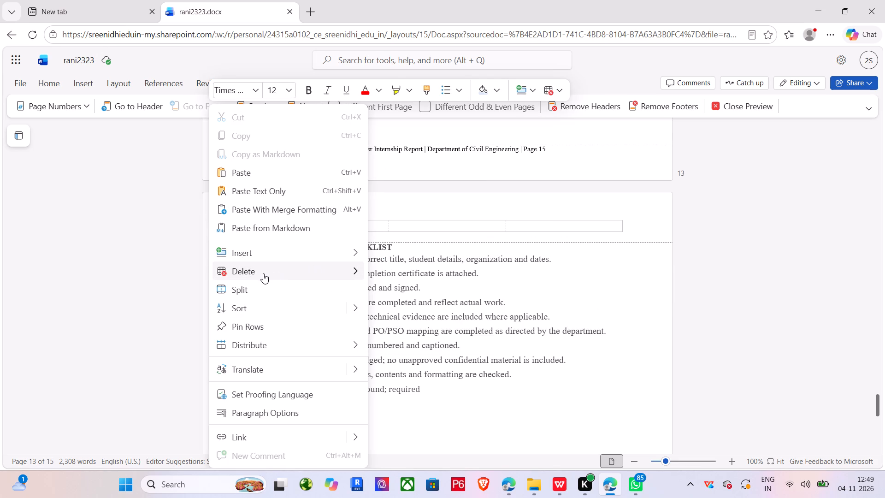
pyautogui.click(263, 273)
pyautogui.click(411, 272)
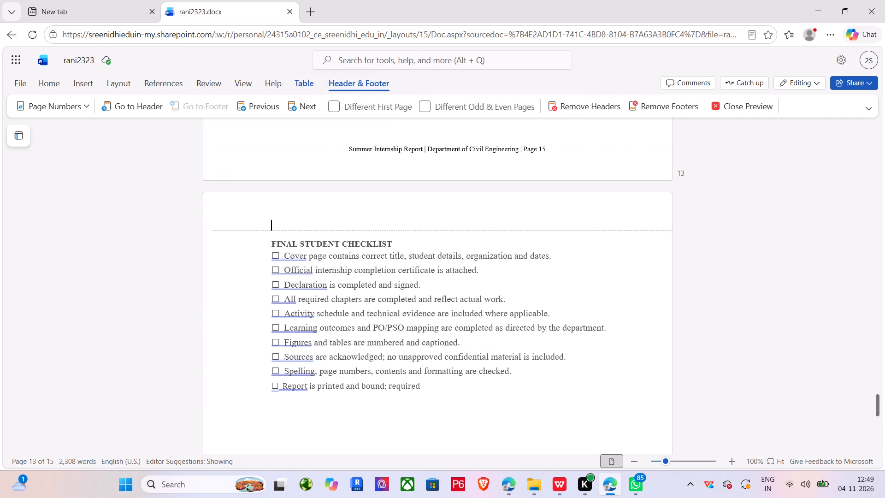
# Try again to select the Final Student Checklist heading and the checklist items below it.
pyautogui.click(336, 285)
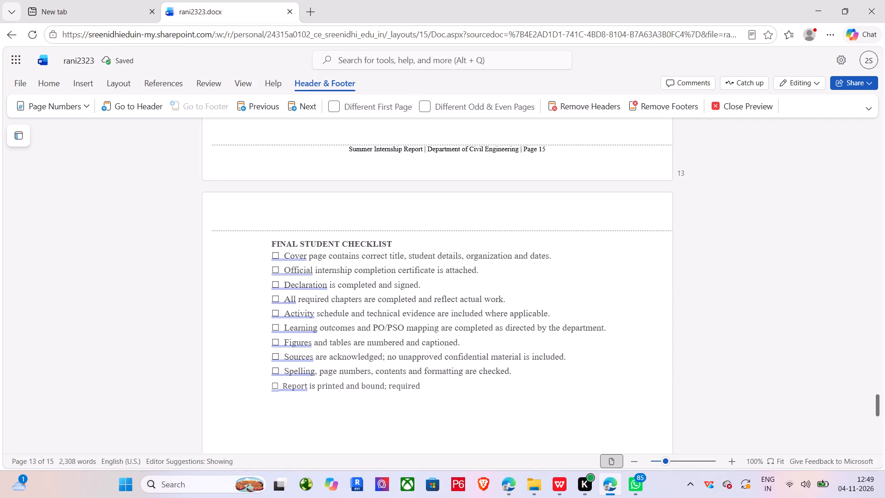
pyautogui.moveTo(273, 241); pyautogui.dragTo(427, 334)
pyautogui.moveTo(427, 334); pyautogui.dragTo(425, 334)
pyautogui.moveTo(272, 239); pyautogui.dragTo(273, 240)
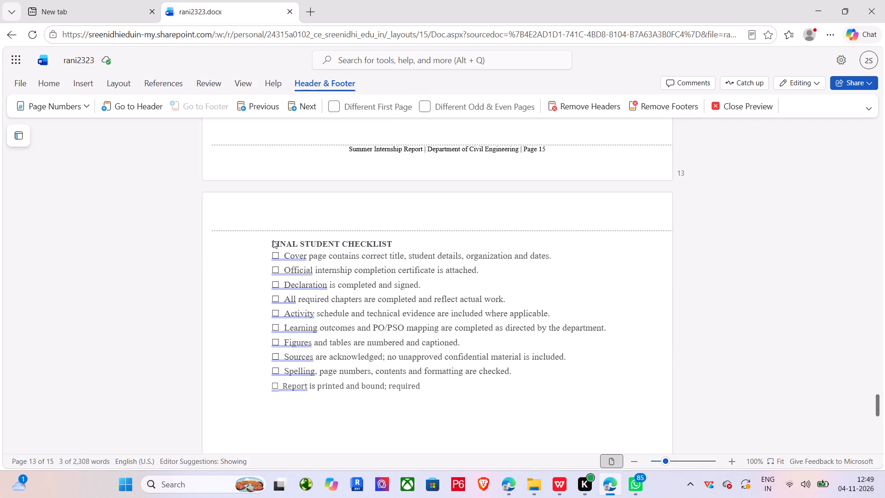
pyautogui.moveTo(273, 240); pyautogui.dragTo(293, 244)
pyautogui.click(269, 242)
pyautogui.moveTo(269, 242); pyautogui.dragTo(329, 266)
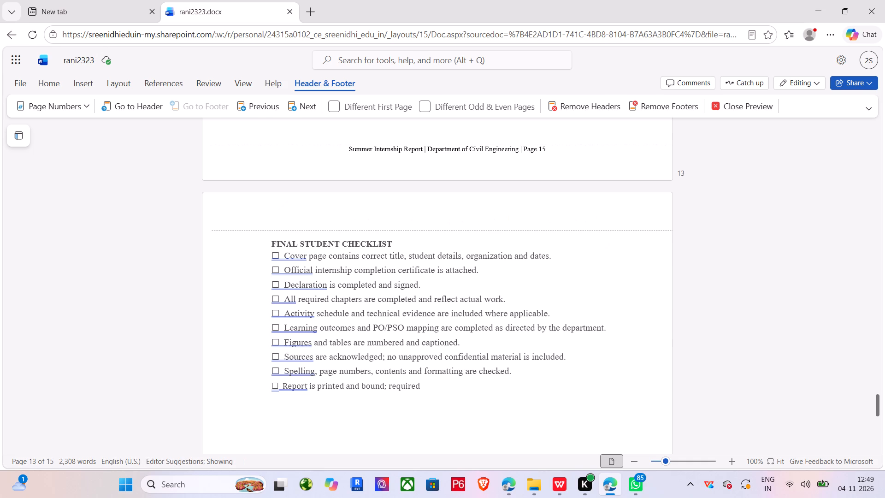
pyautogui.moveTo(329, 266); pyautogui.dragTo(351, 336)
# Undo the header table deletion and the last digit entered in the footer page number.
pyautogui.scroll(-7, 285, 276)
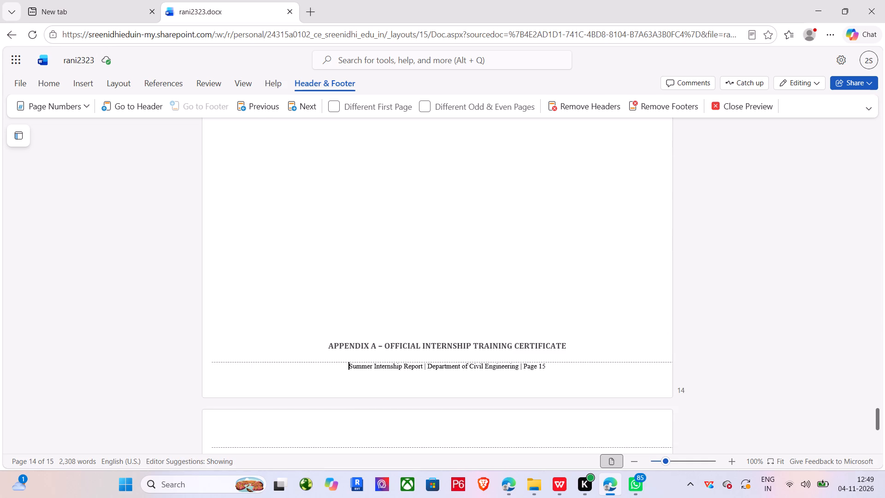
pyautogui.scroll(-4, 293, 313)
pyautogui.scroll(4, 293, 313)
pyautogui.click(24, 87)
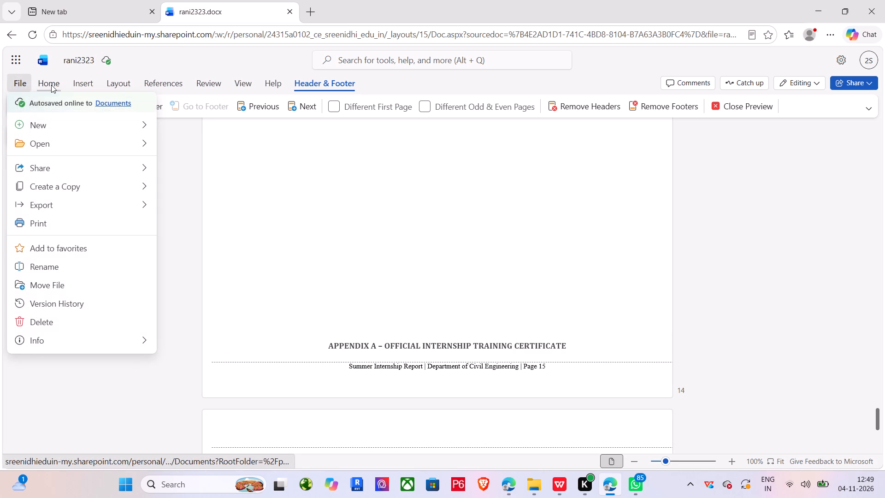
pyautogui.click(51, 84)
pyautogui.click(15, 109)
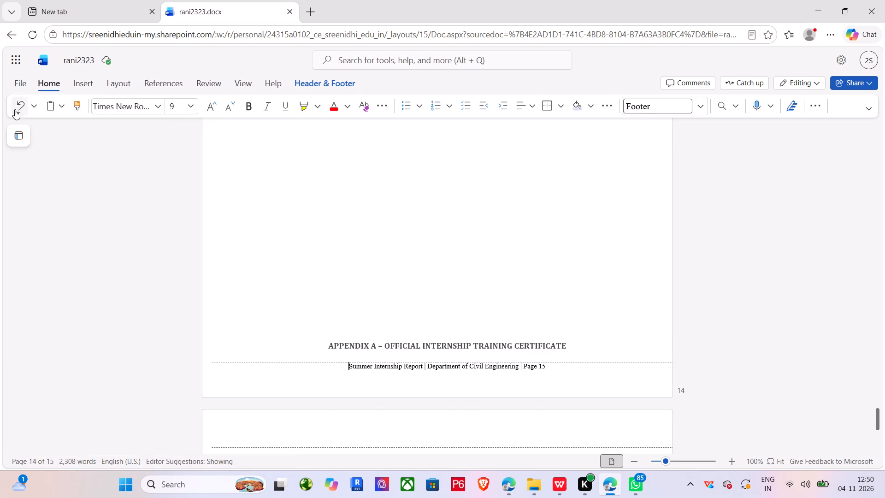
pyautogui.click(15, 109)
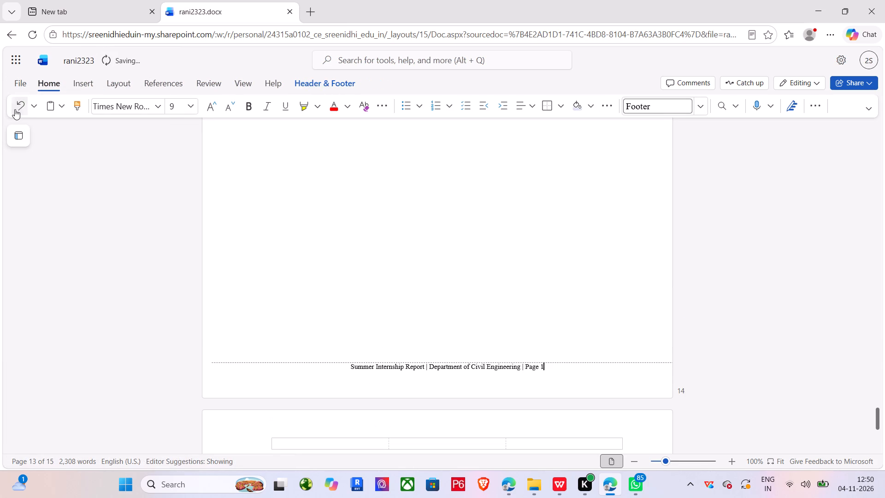
# Examine the footer, header table and certificate on the Final Student Checklist and Appendix A pages.
pyautogui.scroll(4, 15, 109)
pyautogui.scroll(-3, 15, 109)
pyautogui.scroll(-5, 551, 285)
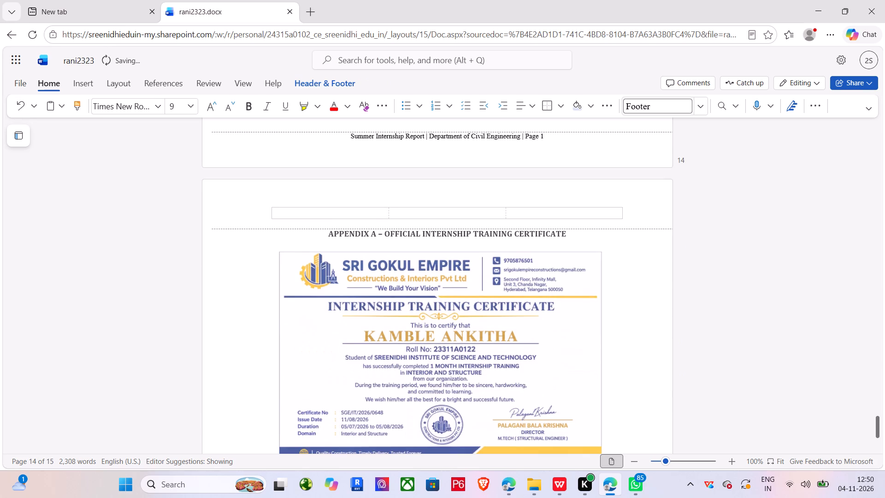
pyautogui.scroll(-4, 548, 285)
pyautogui.scroll(10, 546, 283)
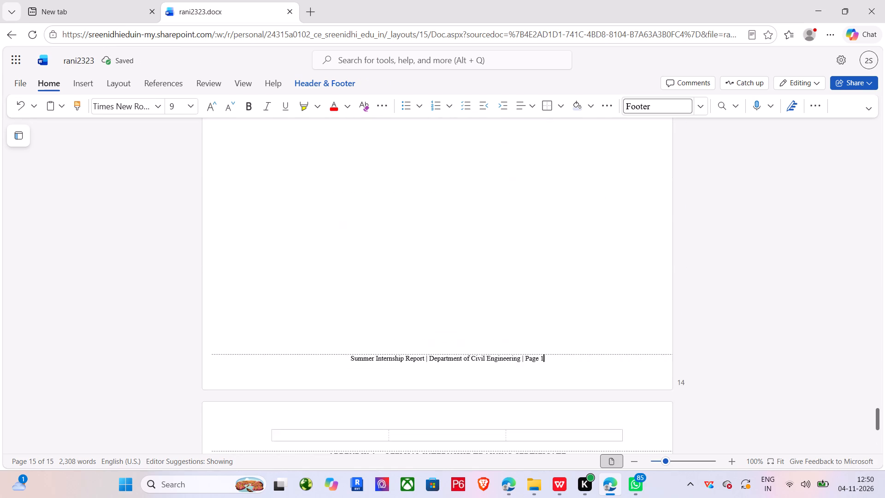
# Review the page footers from the end of the report back to the cover page.
pyautogui.scroll(10, 545, 282)
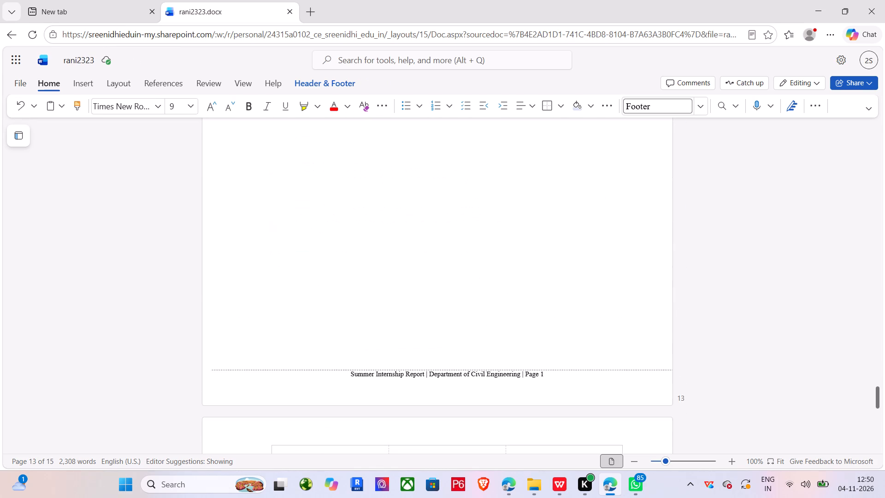
pyautogui.scroll(13, 543, 279)
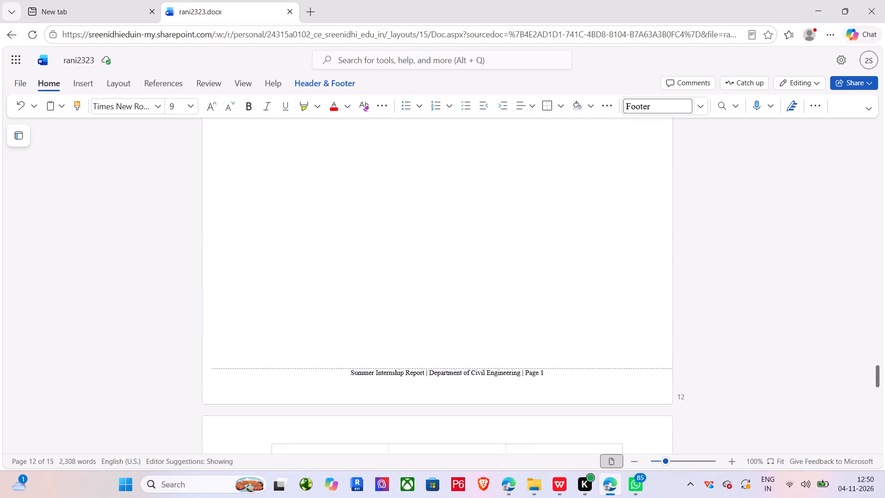
pyautogui.scroll(17, 543, 279)
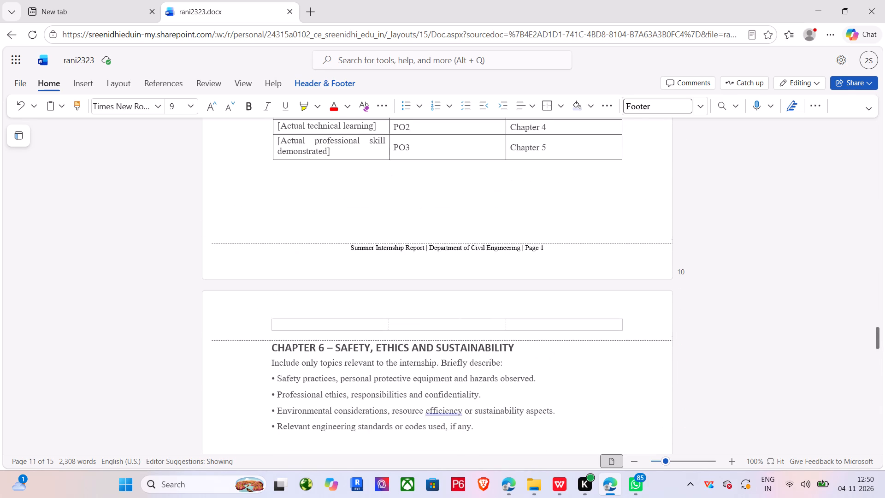
pyautogui.scroll(16, 543, 279)
pyautogui.scroll(11, 543, 279)
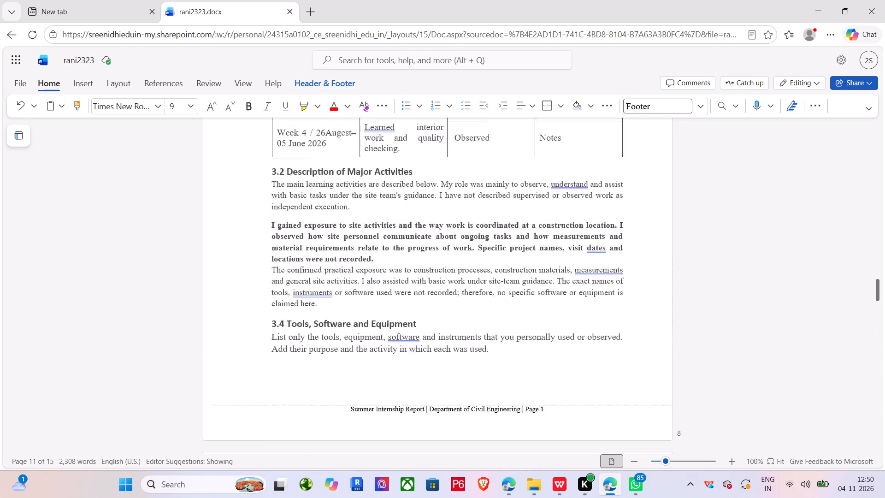
pyautogui.scroll(16, 543, 279)
pyautogui.scroll(6, 543, 279)
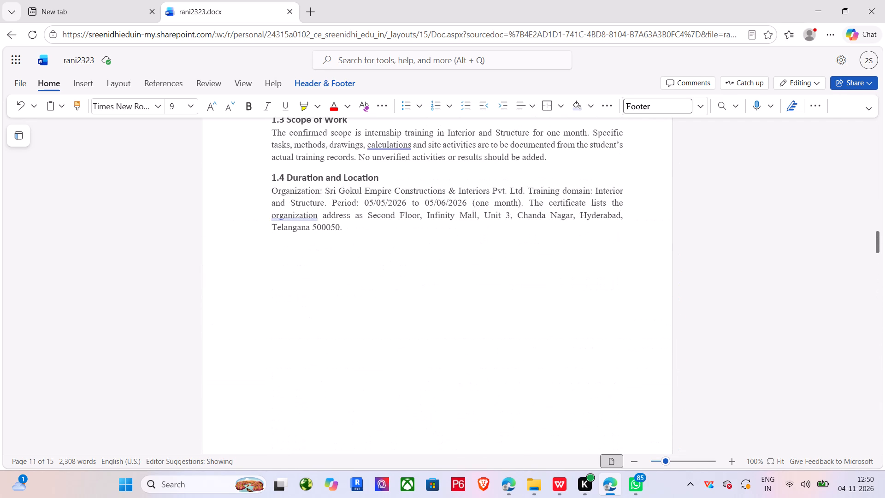
pyautogui.scroll(15, 543, 279)
pyautogui.scroll(14, 543, 279)
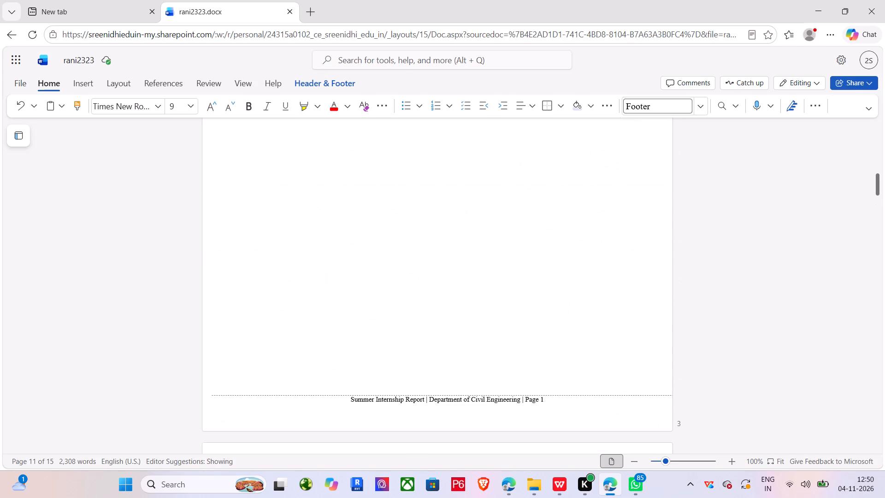
pyautogui.scroll(18, 543, 279)
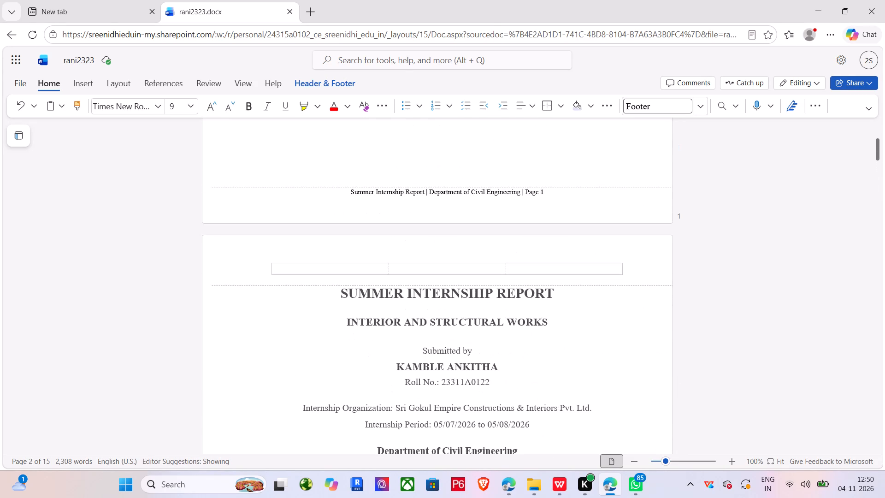
pyautogui.scroll(10, 543, 279)
# Examine the cover page and the second title page, including their footers.
pyautogui.scroll(-4, 543, 279)
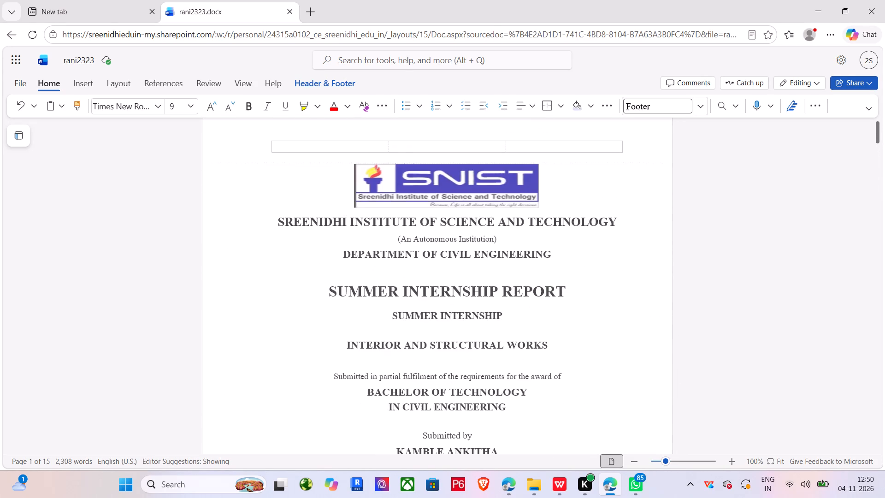
pyautogui.scroll(-8, 535, 304)
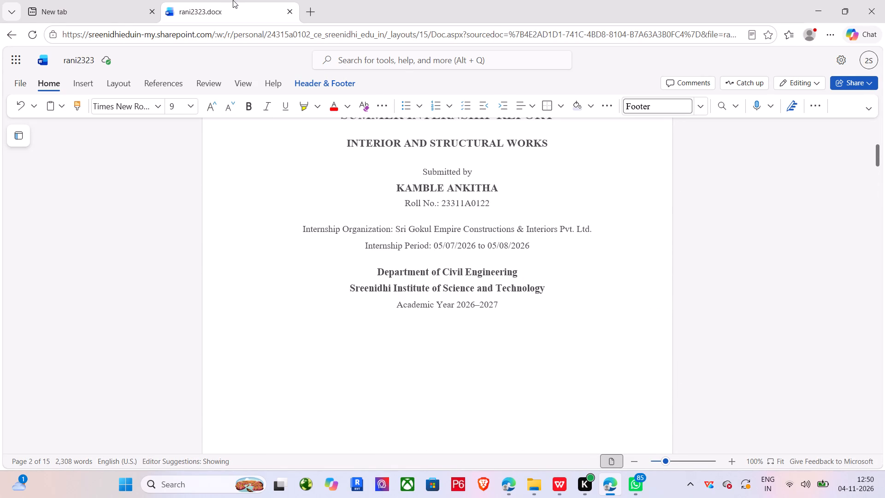
pyautogui.scroll(-8, 537, 226)
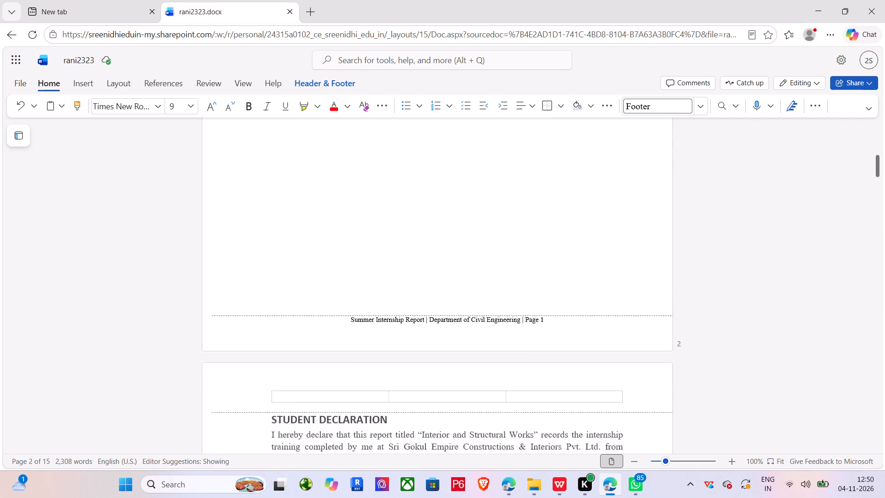
pyautogui.scroll(19, 559, 183)
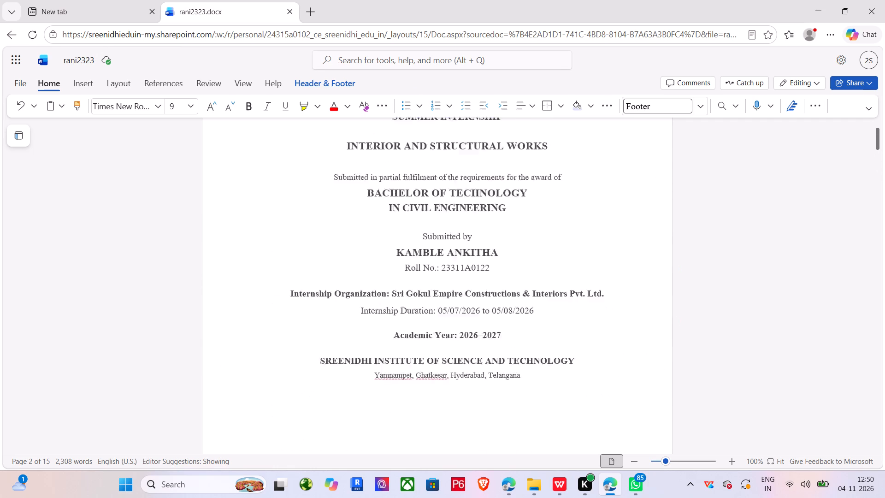
pyautogui.scroll(6, 559, 183)
pyautogui.scroll(-11, 559, 183)
pyautogui.scroll(2, 559, 183)
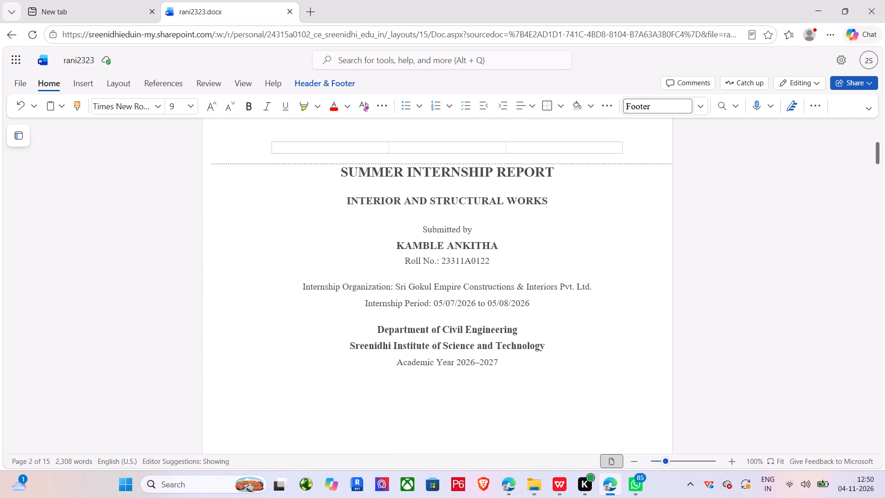
pyautogui.scroll(5, 559, 183)
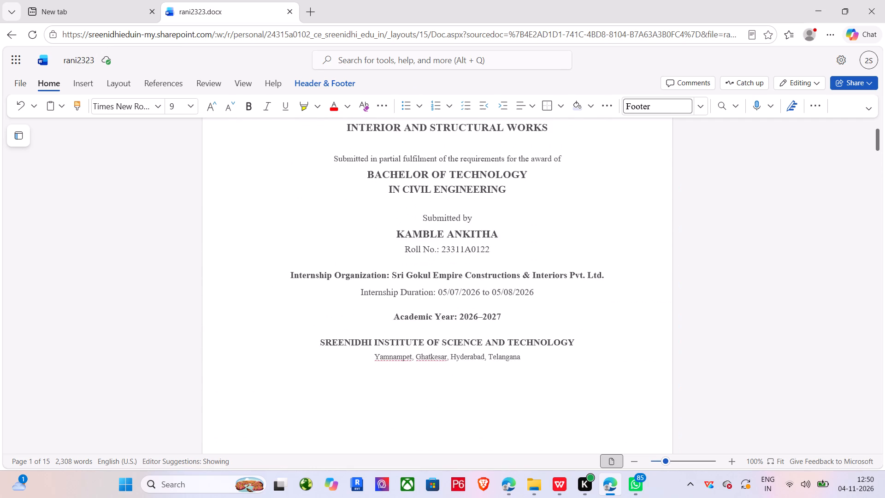
pyautogui.scroll(-5, 559, 183)
pyautogui.scroll(3, 559, 183)
pyautogui.scroll(-4, 559, 183)
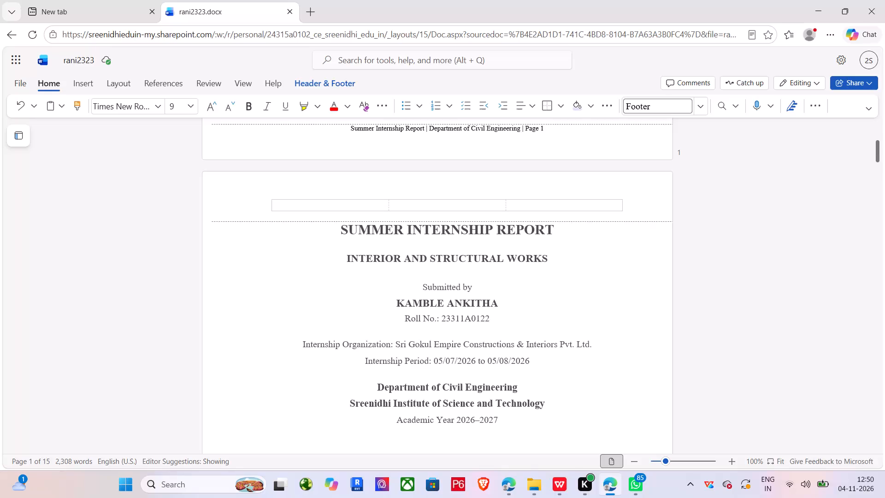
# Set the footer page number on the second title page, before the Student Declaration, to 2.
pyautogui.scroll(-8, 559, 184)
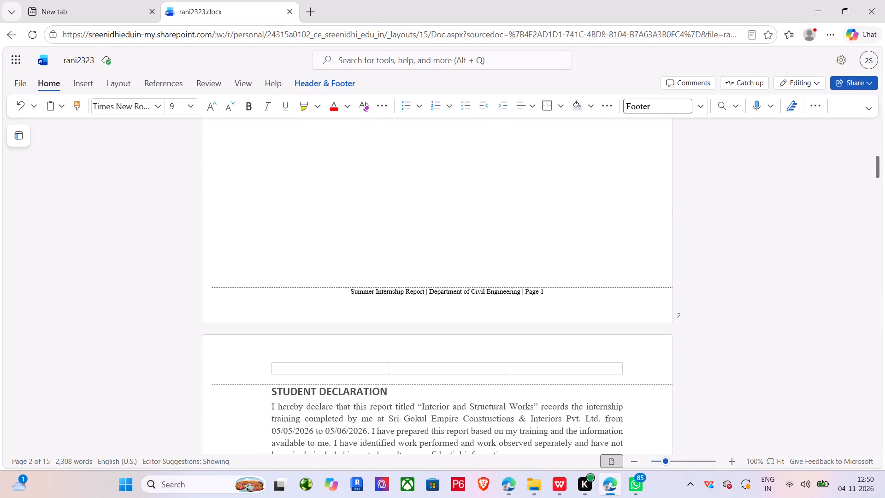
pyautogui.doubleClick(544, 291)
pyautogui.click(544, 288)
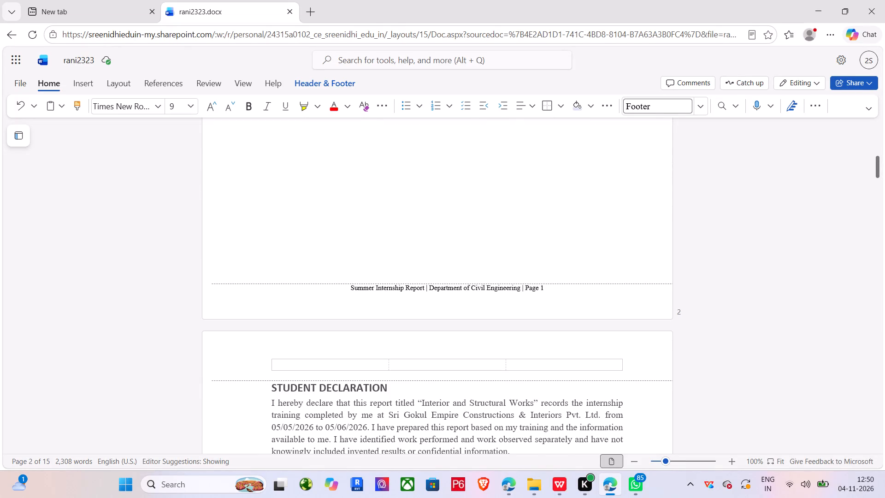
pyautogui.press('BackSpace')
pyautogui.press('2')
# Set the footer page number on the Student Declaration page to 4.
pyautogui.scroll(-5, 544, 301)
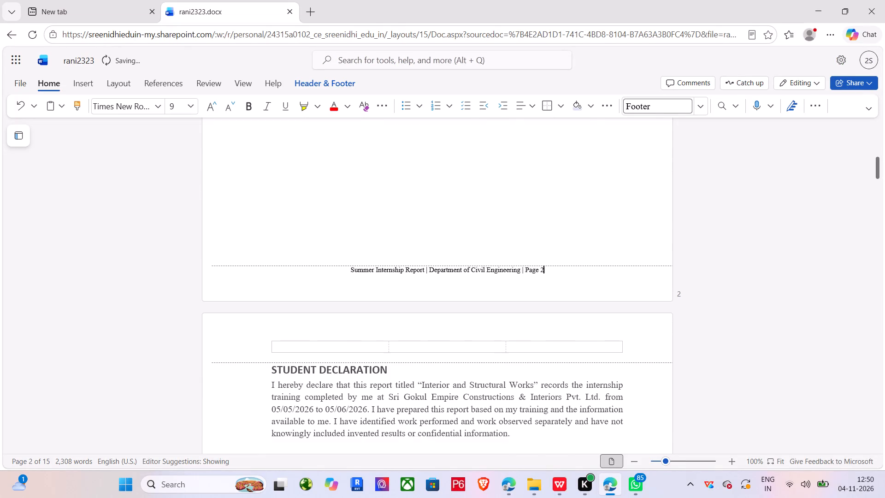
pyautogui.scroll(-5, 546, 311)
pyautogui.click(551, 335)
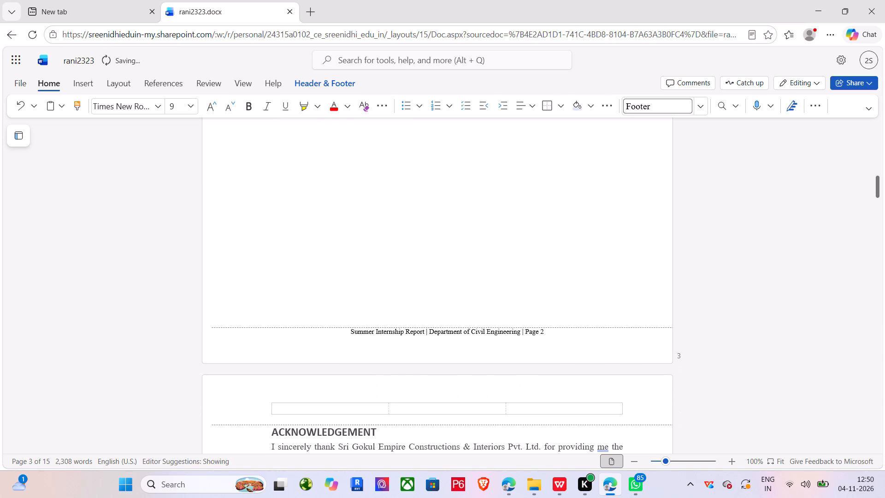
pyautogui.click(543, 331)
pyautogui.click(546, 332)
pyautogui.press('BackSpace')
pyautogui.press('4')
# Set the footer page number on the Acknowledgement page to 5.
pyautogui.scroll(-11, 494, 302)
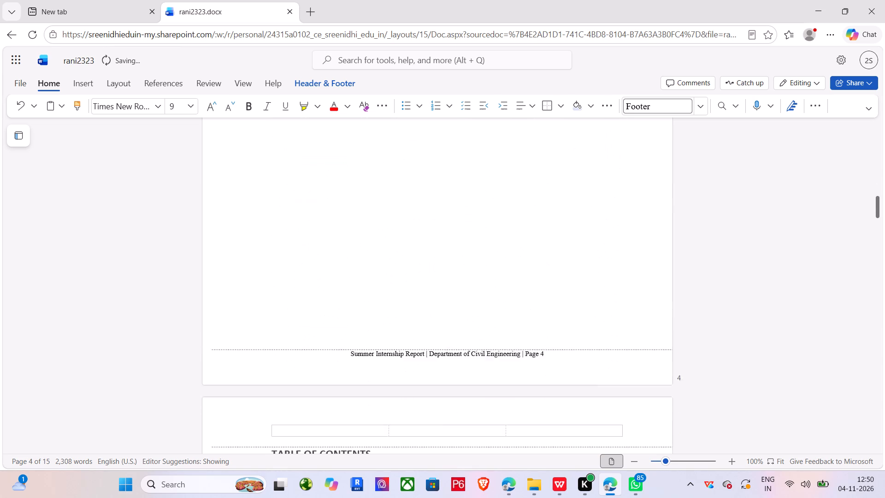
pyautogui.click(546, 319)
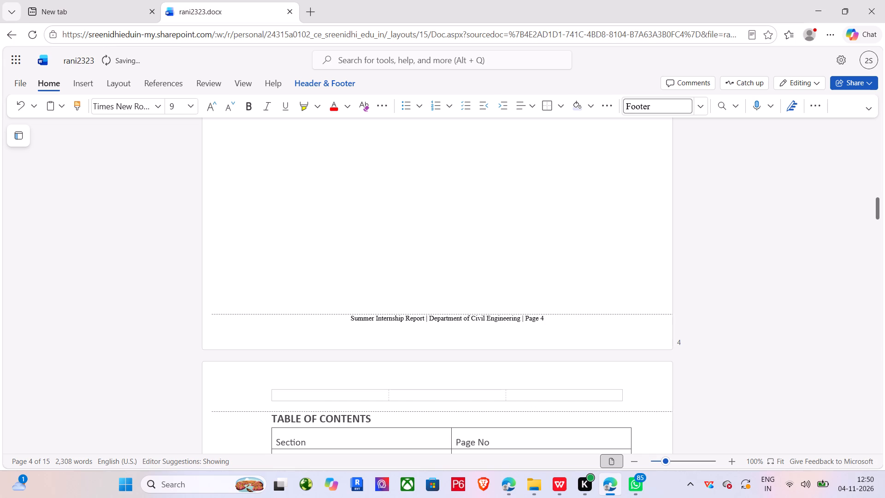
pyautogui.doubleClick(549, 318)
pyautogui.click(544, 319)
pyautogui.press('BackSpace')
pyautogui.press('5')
# Check the table of contents entries and set the footer page number on that page to 6.
pyautogui.scroll(-6, 484, 318)
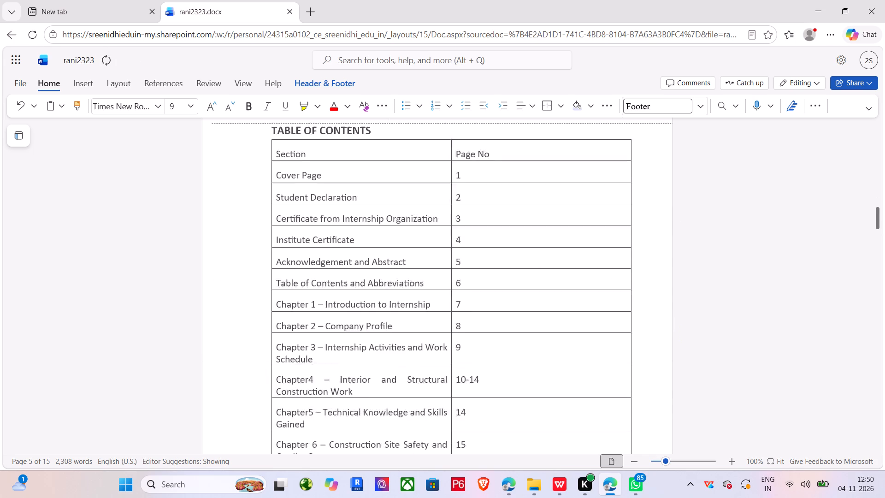
pyautogui.scroll(-3, 474, 330)
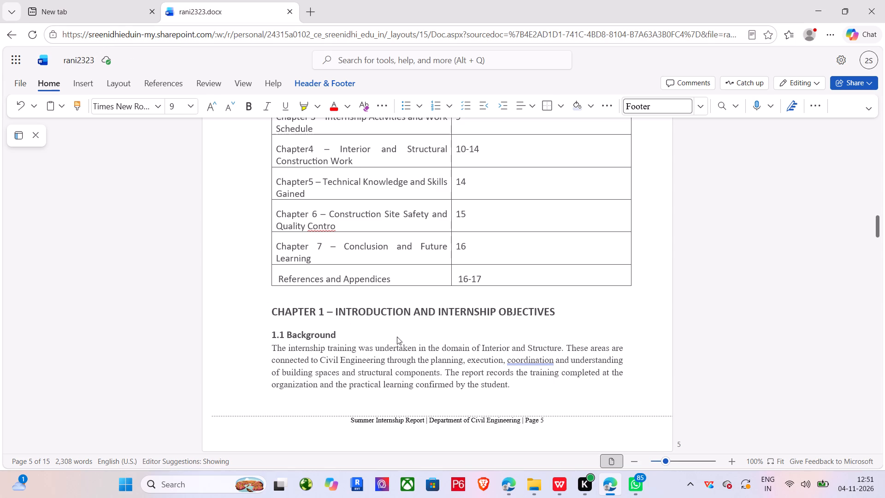
pyautogui.scroll(14, 565, 362)
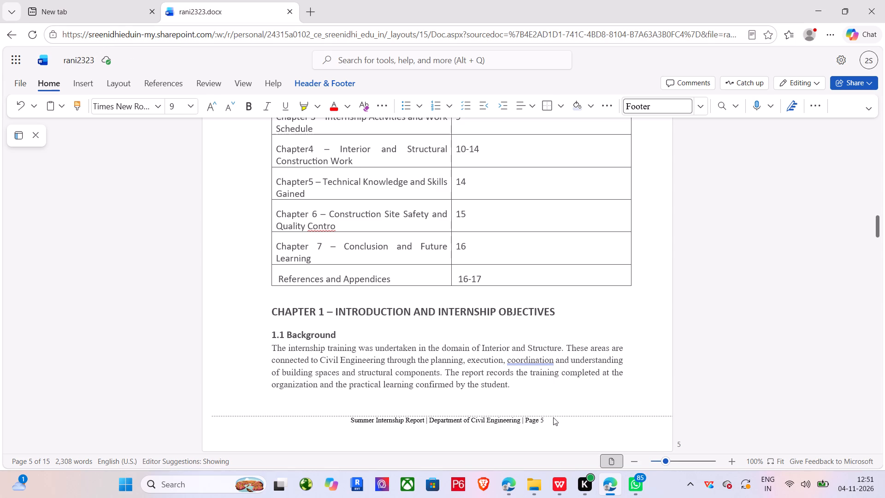
pyautogui.click(542, 417)
pyautogui.click(548, 420)
pyautogui.doubleClick(546, 420)
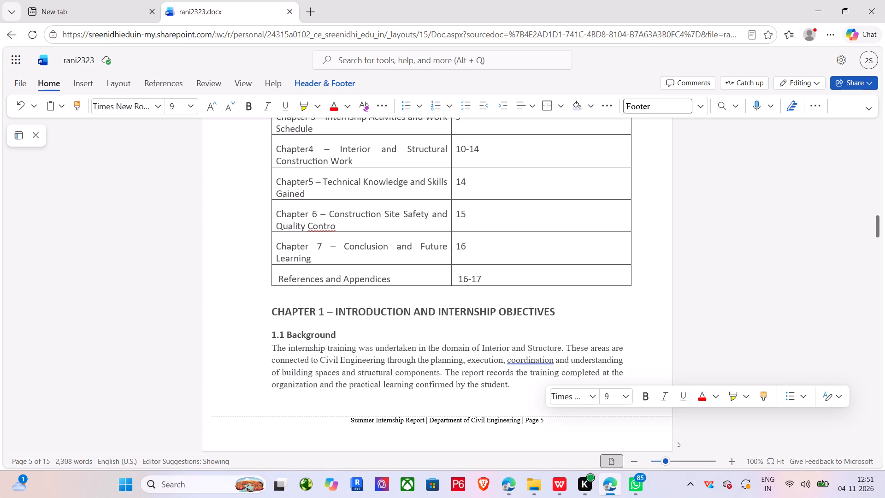
pyautogui.click(546, 418)
pyautogui.press('BackSpace')
pyautogui.press('6')
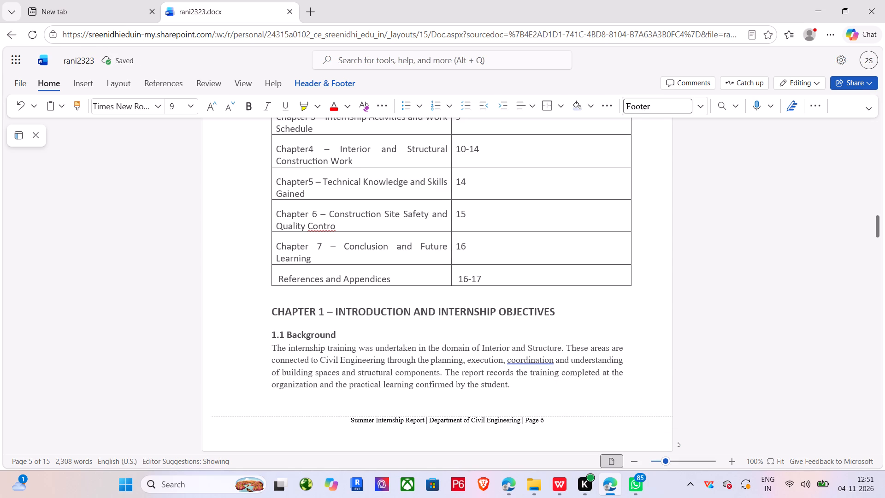
# Insert two blank lines before the Chapter 1 heading to push it onto the page after the table of contents.
pyautogui.click(265, 312)
pyautogui.doubleClick(269, 311)
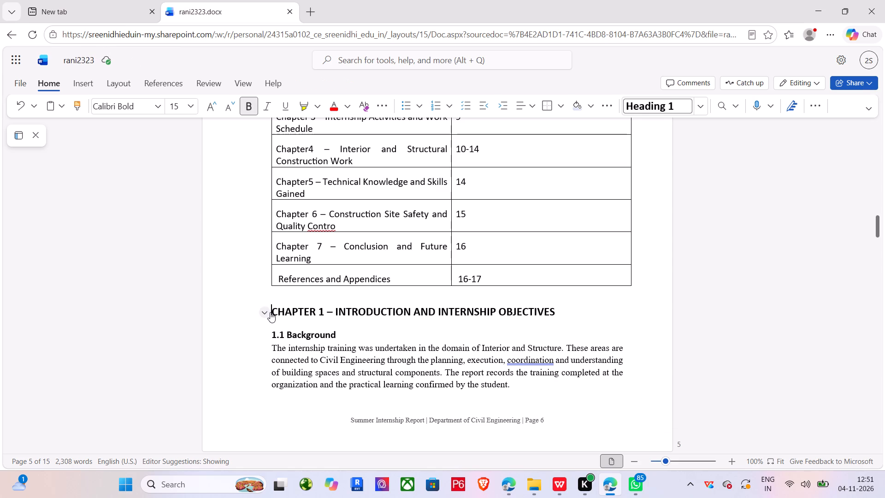
pyautogui.press('Return')
pyautogui.press('Return')
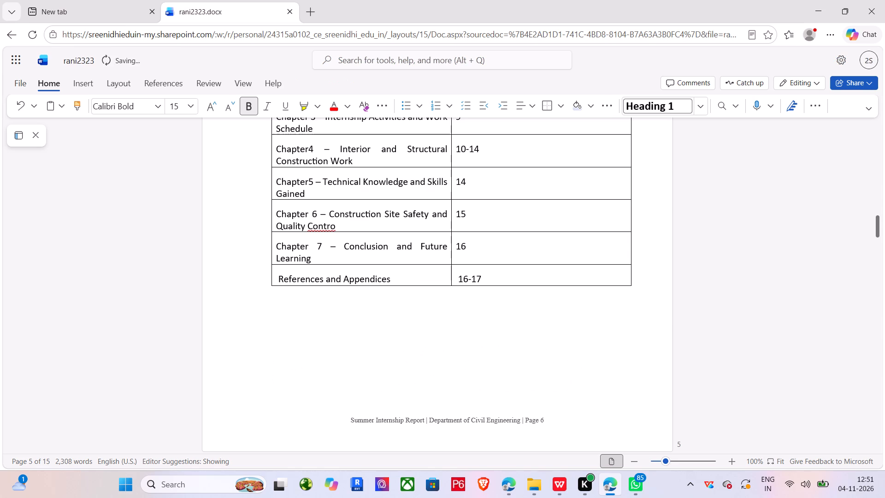
pyautogui.scroll(-6, 270, 312)
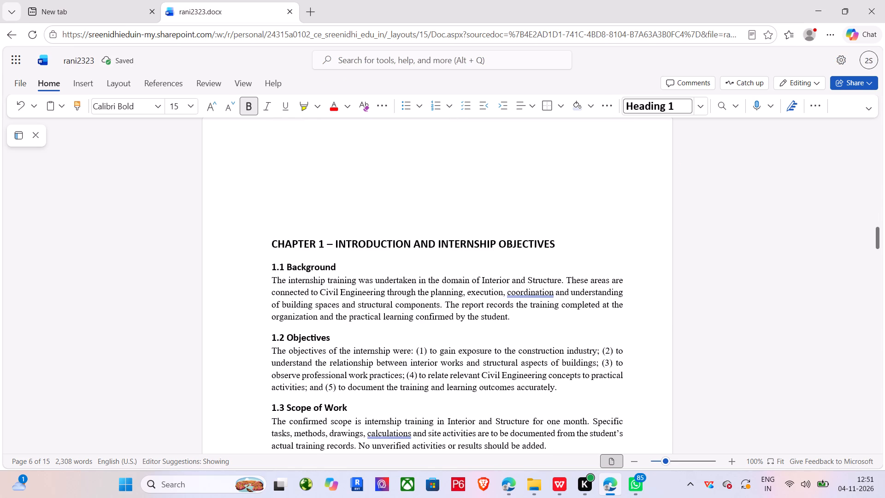
pyautogui.scroll(4, 270, 312)
pyautogui.scroll(-2, 270, 312)
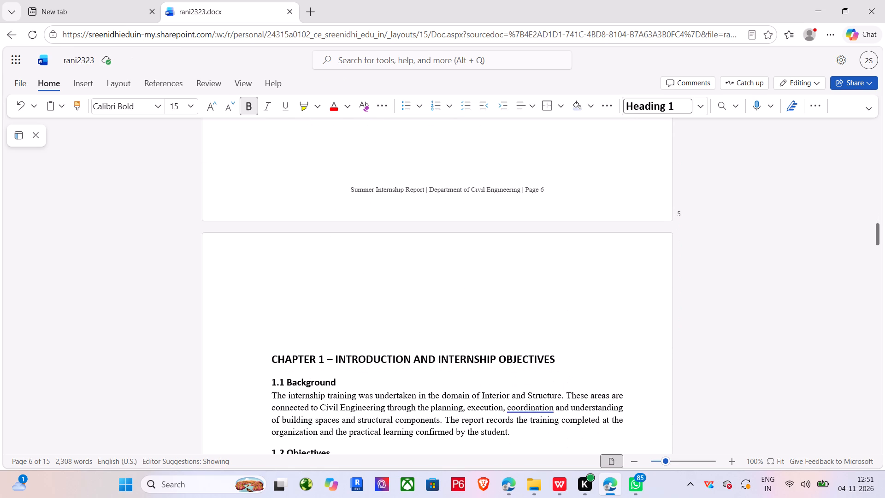
pyautogui.press('BackSpace')
pyautogui.press('Return')
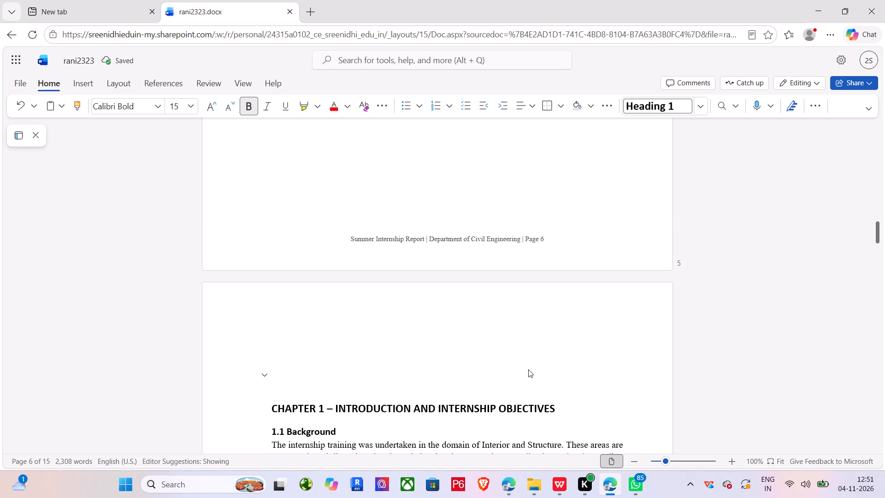
# Set the footer page number on the Chapter 1 page to 7.
pyautogui.scroll(-8, 528, 371)
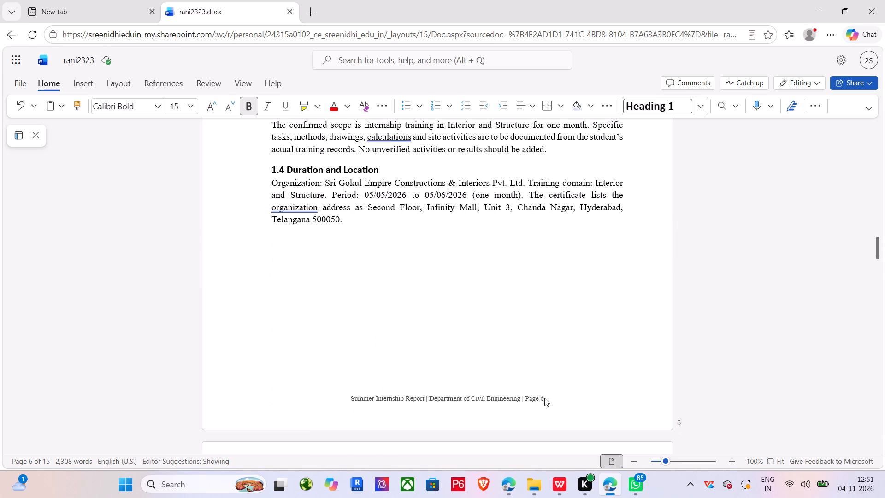
pyautogui.click(545, 397)
pyautogui.click(545, 397)
pyautogui.click(545, 395)
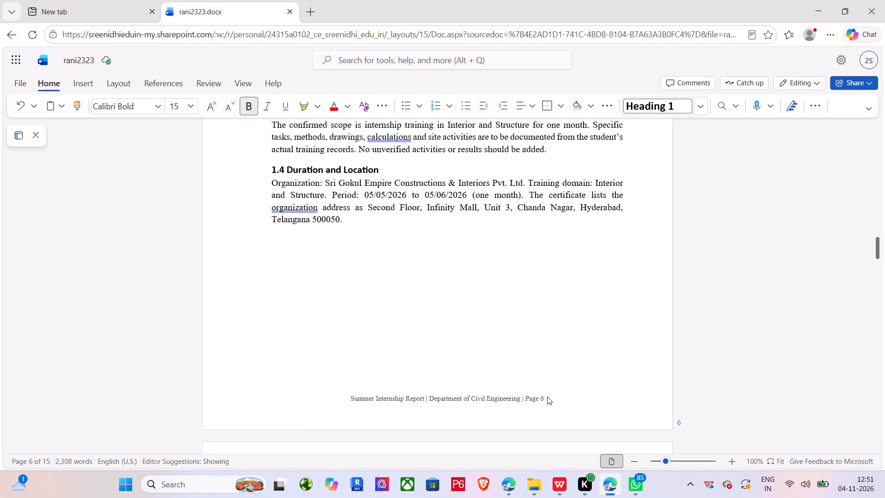
pyautogui.click(545, 393)
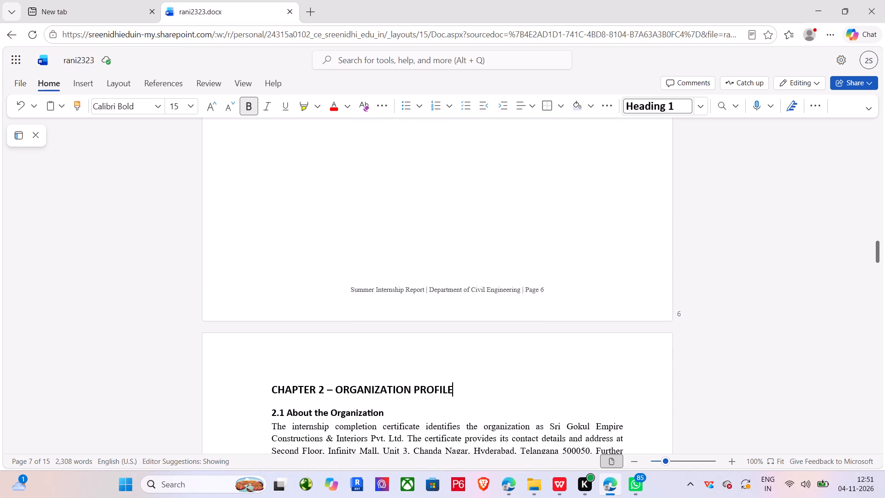
pyautogui.doubleClick(543, 287)
pyautogui.click(544, 288)
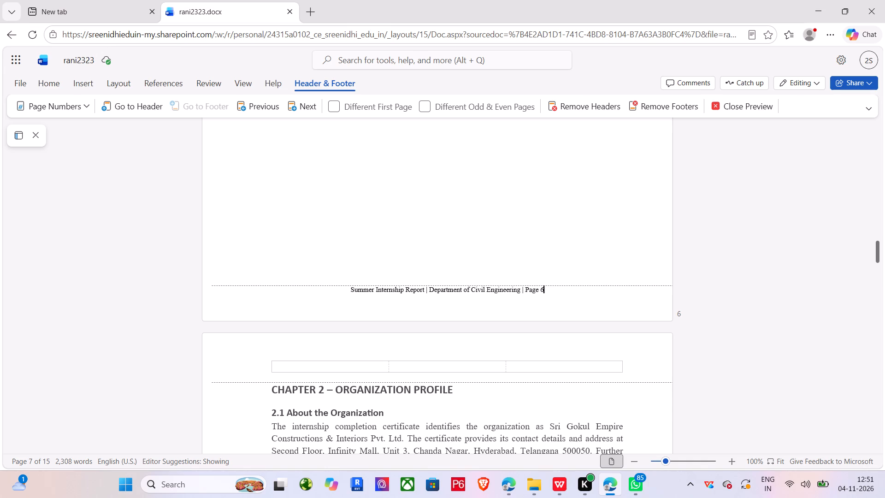
pyautogui.press('BackSpace')
pyautogui.press('7')
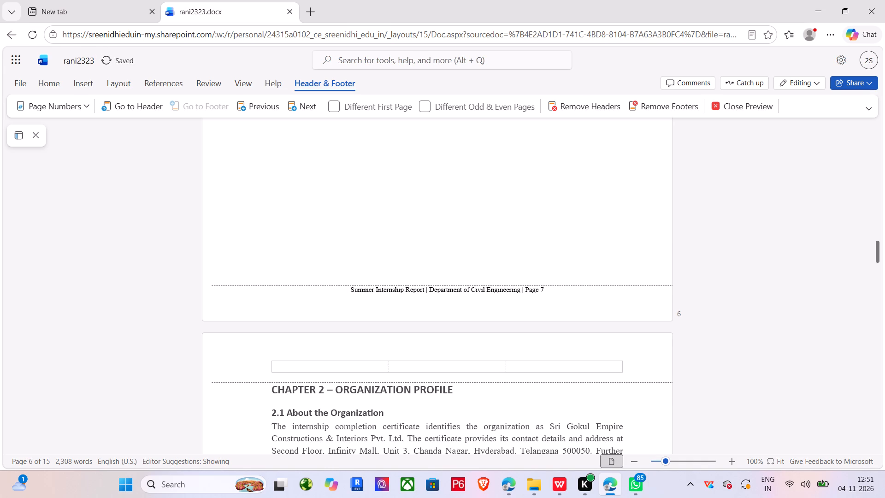
# Set the footer page number on the Chapter 2 – Organization Profile page to 8.
pyautogui.scroll(-11, 541, 289)
pyautogui.click(542, 278)
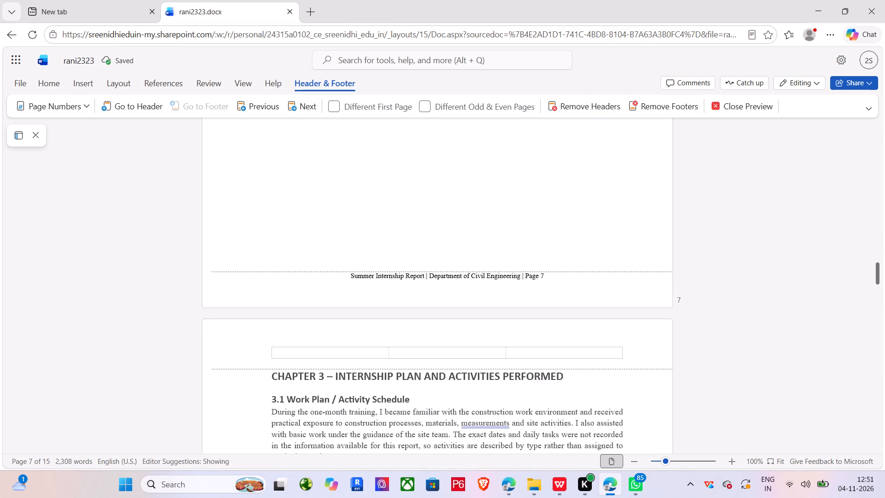
pyautogui.click(545, 274)
pyautogui.press('BackSpace')
pyautogui.press('8')
# Set the footer page number on the Chapter 3 – Internship Plan and Activities Performed page to 9.
pyautogui.scroll(-11, 545, 274)
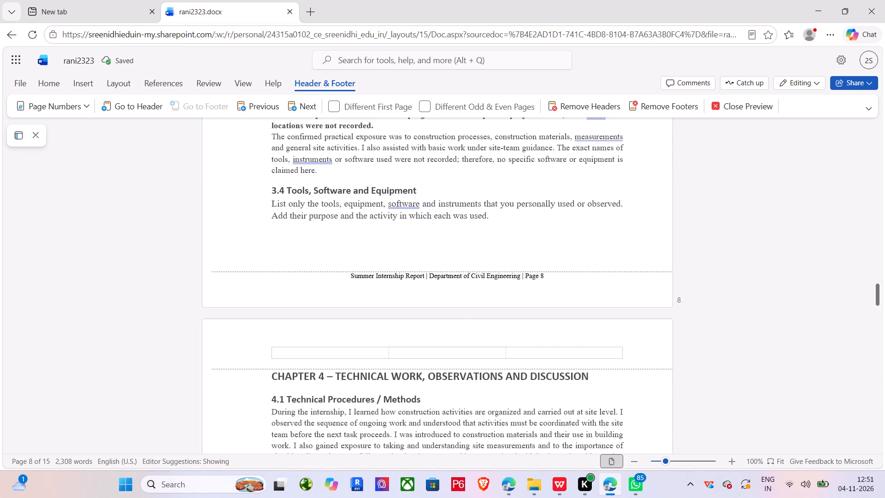
pyautogui.click(545, 267)
pyautogui.click(543, 258)
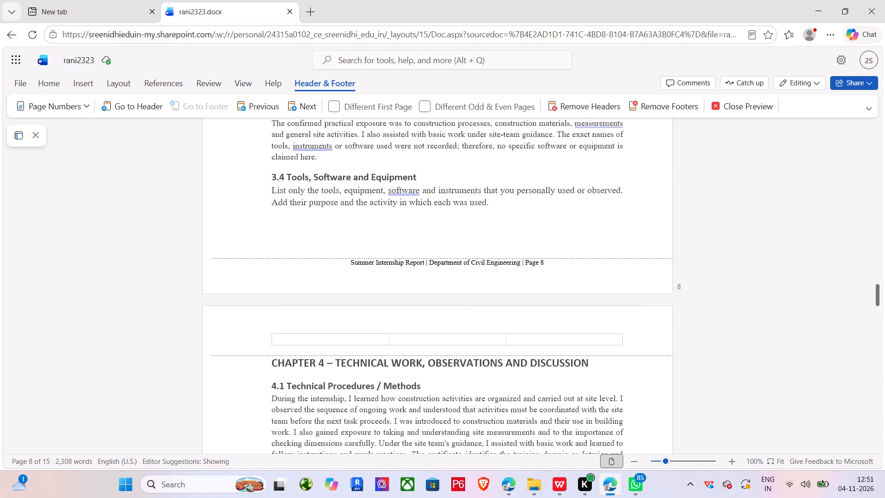
pyautogui.click(545, 262)
pyautogui.click(545, 262)
pyautogui.click(545, 262)
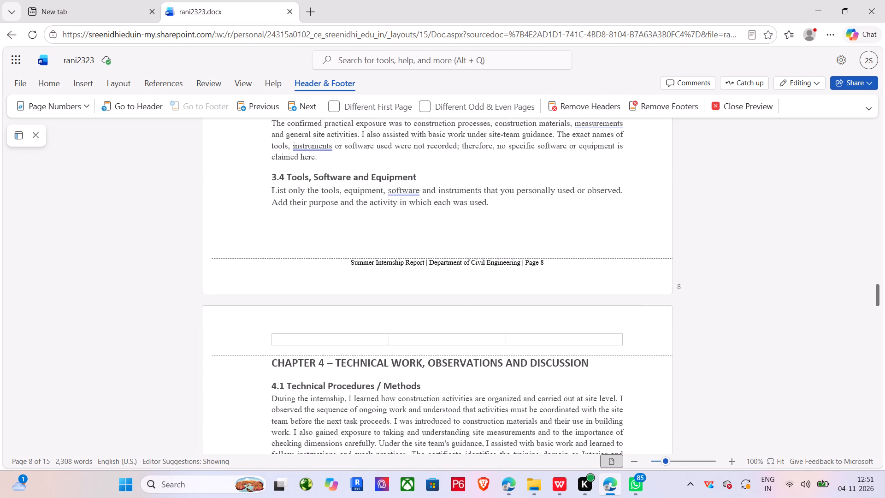
pyautogui.click(543, 264)
pyautogui.click(543, 262)
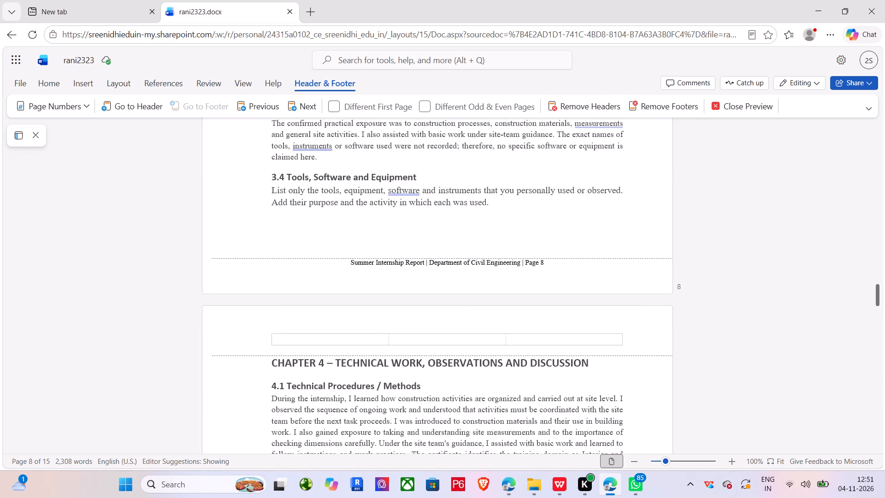
pyautogui.doubleClick(545, 260)
pyautogui.click(547, 263)
pyautogui.moveTo(547, 263); pyautogui.dragTo(543, 260)
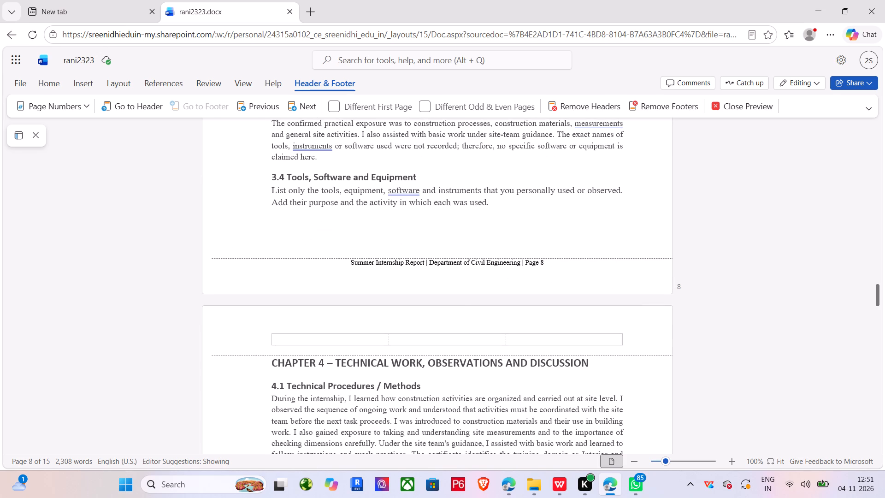
pyautogui.moveTo(543, 260); pyautogui.dragTo(543, 260)
pyautogui.doubleClick(543, 262)
pyautogui.rightClick(543, 264)
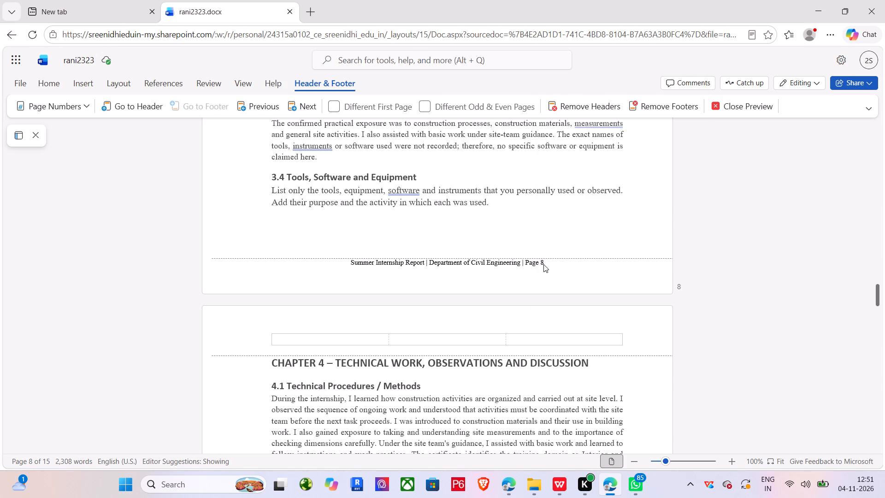
pyautogui.click(539, 270)
pyautogui.press('BackSpace')
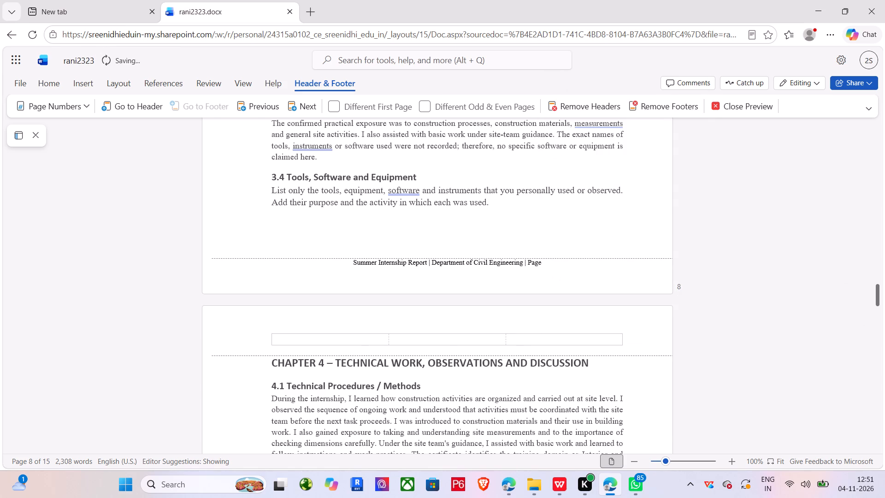
pyautogui.press('9')
# Set the footer page number on the Chapter 4 – Technical Work, Observations and Discussion page to 10.
pyautogui.scroll(-10, 542, 264)
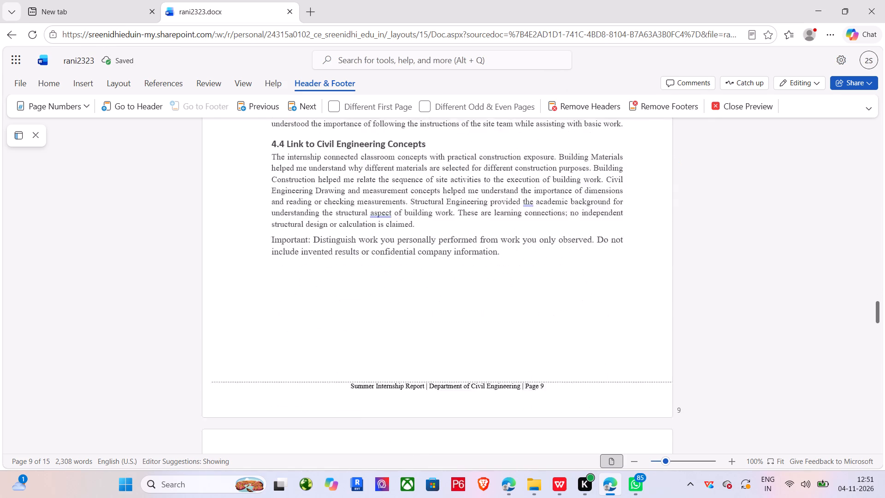
pyautogui.click(545, 306)
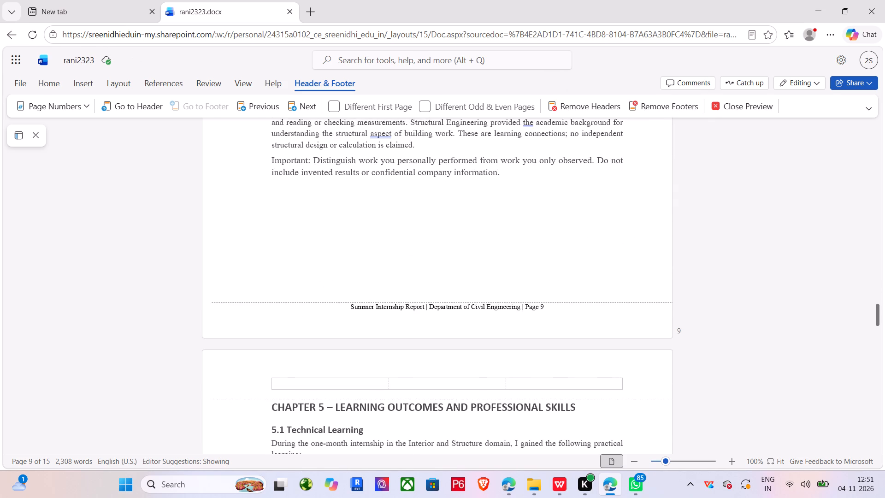
pyautogui.doubleClick(545, 306)
pyautogui.click(545, 306)
pyautogui.press('BackSpace')
pyautogui.write('10')
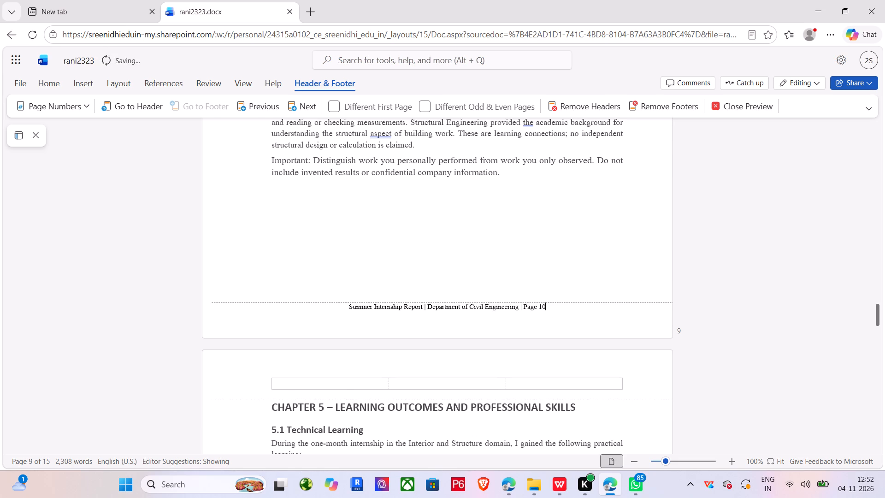
# Set the footer page number on the Chapter 5 – Learning Outcomes and Professional Skills page to 11.
pyautogui.scroll(-11, 544, 307)
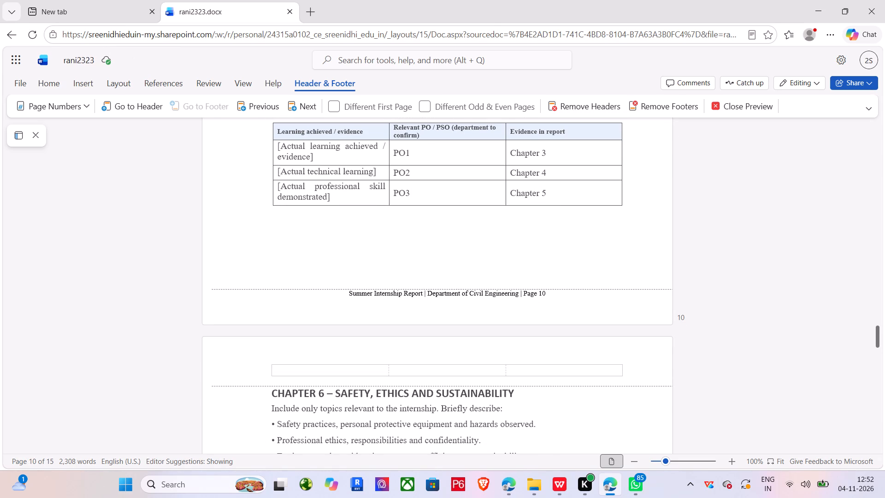
pyautogui.click(545, 297)
pyautogui.doubleClick(545, 294)
pyautogui.doubleClick(545, 294)
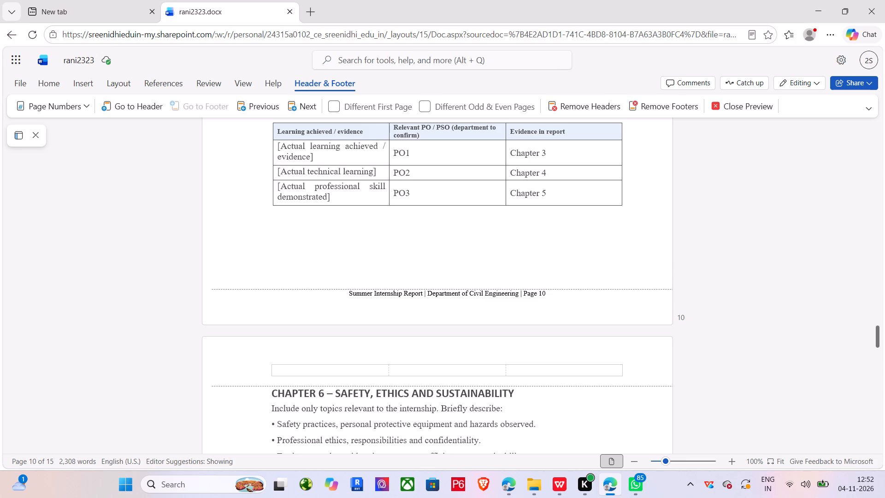
pyautogui.click(545, 294)
pyautogui.press('1')
pyautogui.press('BackSpace')
pyautogui.press('BackSpace')
pyautogui.press('1')
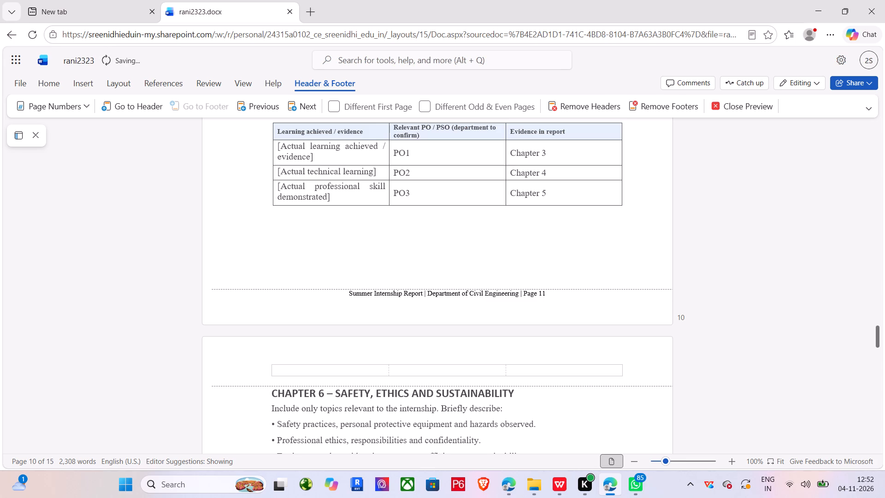
# Set the footer page number on the Chapter 6 – Safety, Ethics and Sustainability page to 12.
pyautogui.scroll(-9, 545, 294)
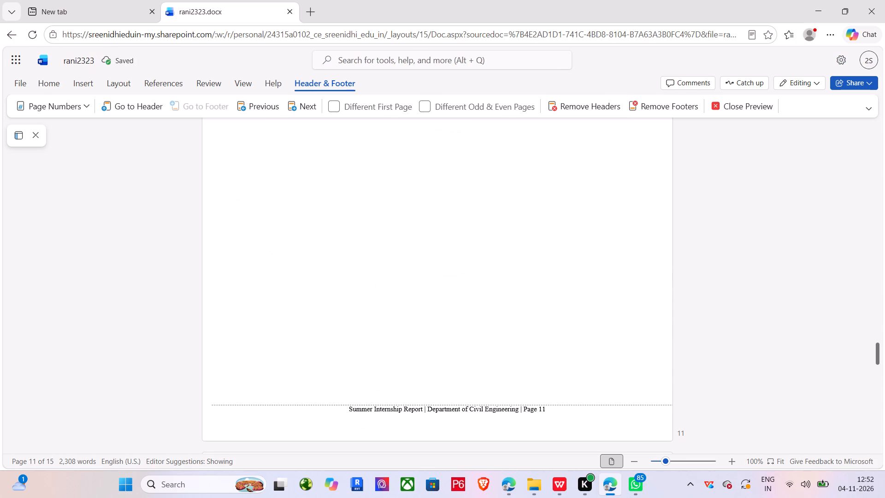
pyautogui.click(544, 396)
pyautogui.click(544, 396)
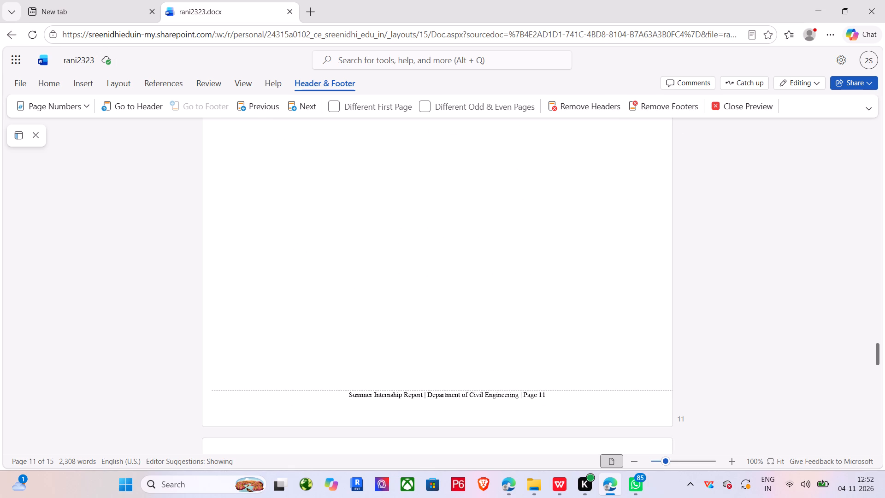
pyautogui.click(544, 396)
pyautogui.click(544, 396)
pyautogui.press('BackSpace')
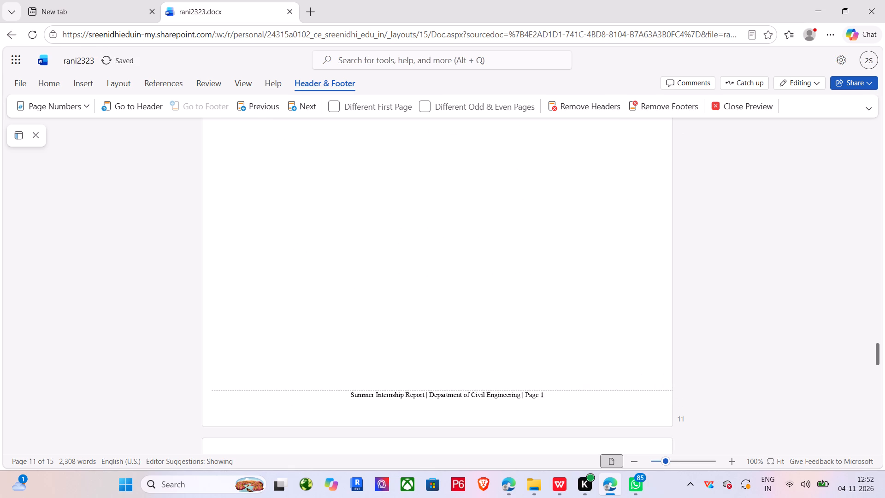
pyautogui.press('2')
# Set the footer page number on the page just before Appendices / Supporting Evidence to 13.
pyautogui.scroll(-10, 544, 396)
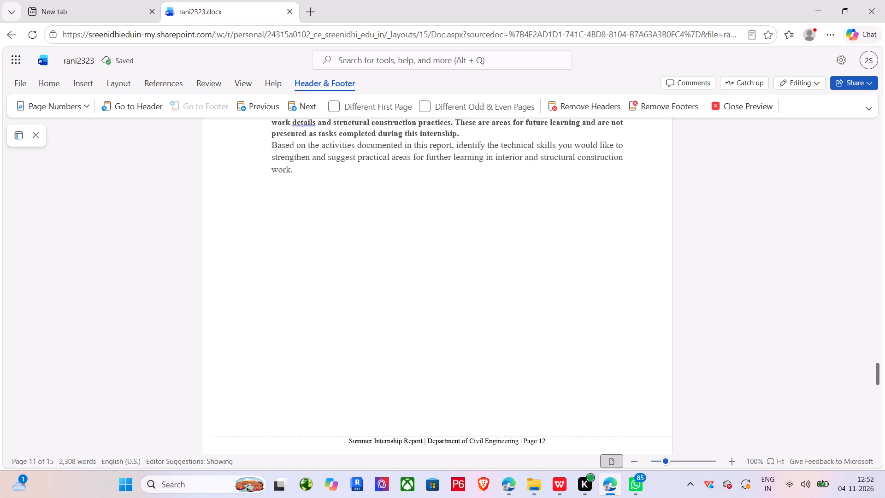
pyautogui.scroll(-2, 536, 400)
pyautogui.click(544, 322)
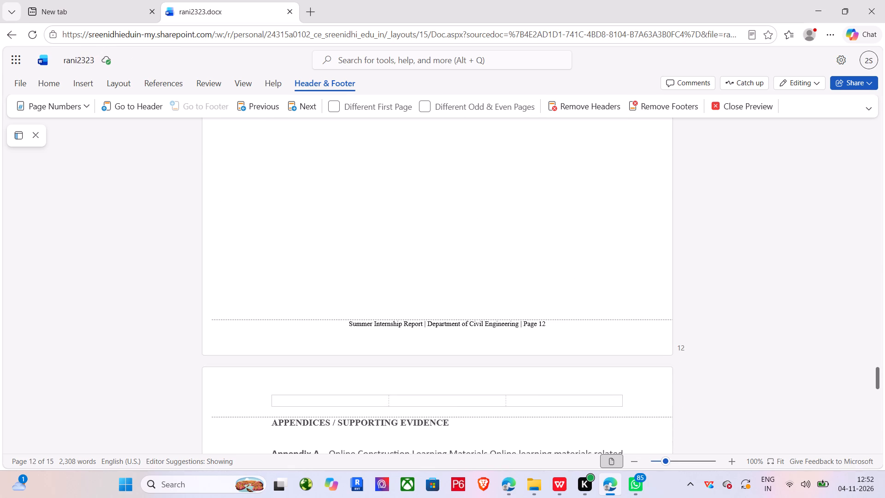
pyautogui.doubleClick(544, 322)
pyautogui.click(544, 322)
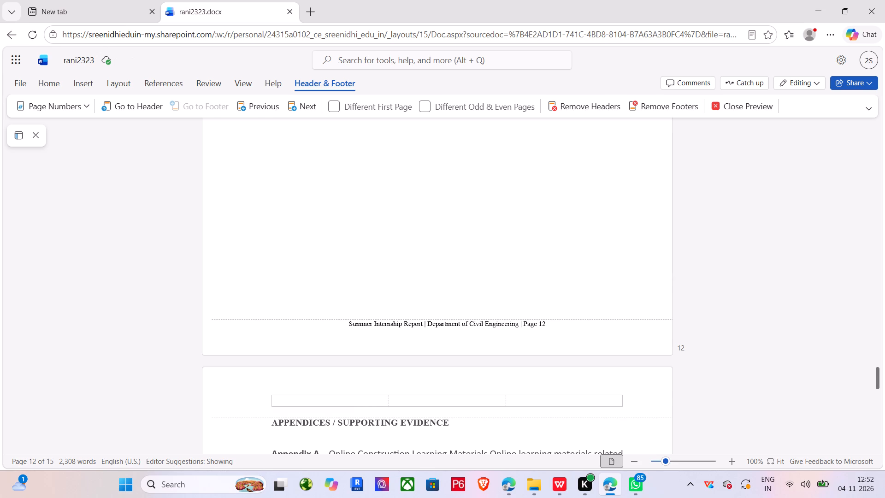
pyautogui.click(544, 322)
pyautogui.press('BackSpace')
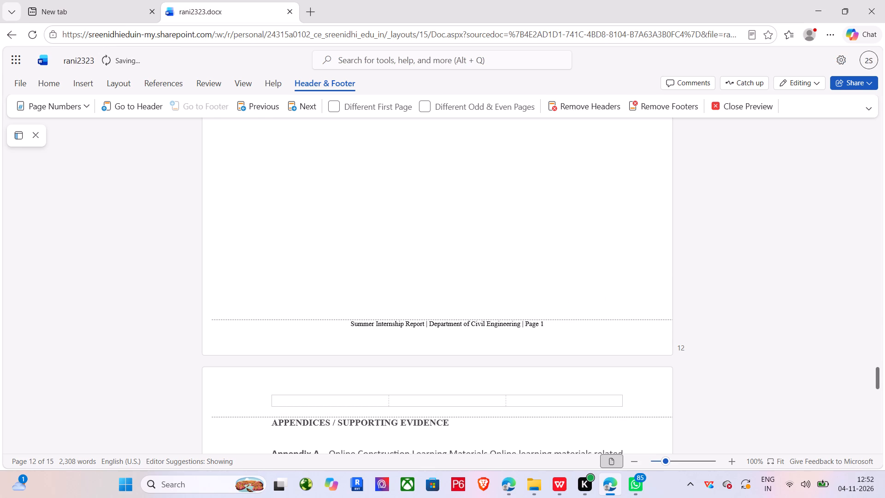
pyautogui.press('3')
# Set the footer page number on the Appendices / Supporting Evidence page to 14.
pyautogui.scroll(-7, 544, 322)
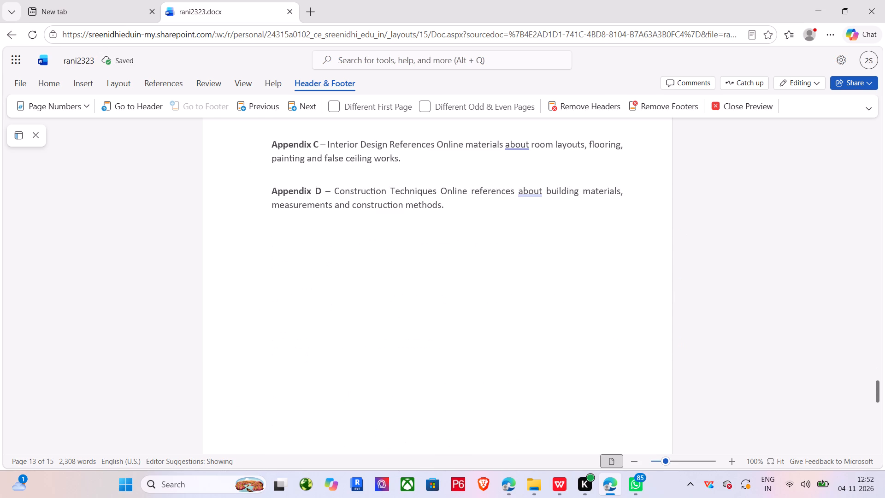
pyautogui.scroll(-3, 544, 322)
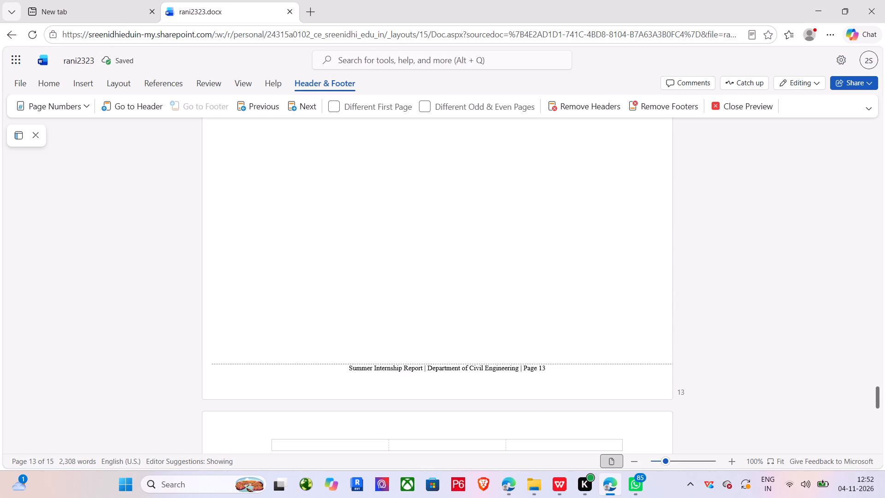
pyautogui.click(551, 366)
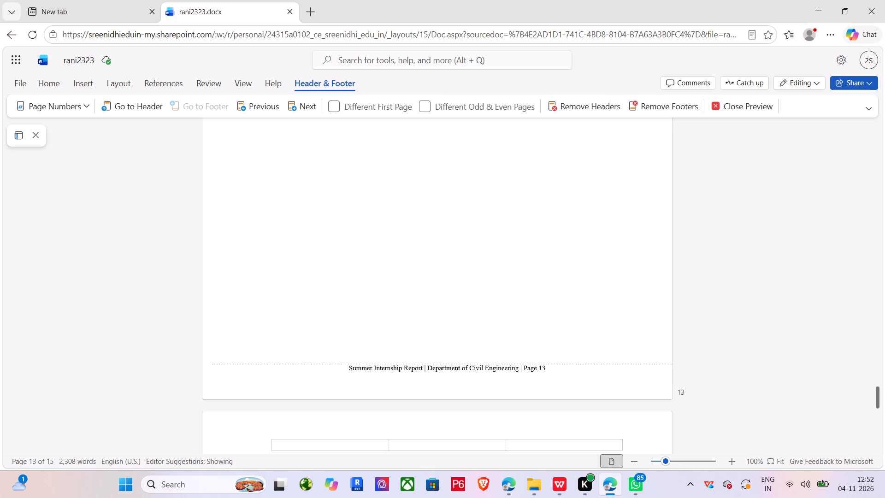
pyautogui.doubleClick(547, 368)
pyautogui.click(547, 368)
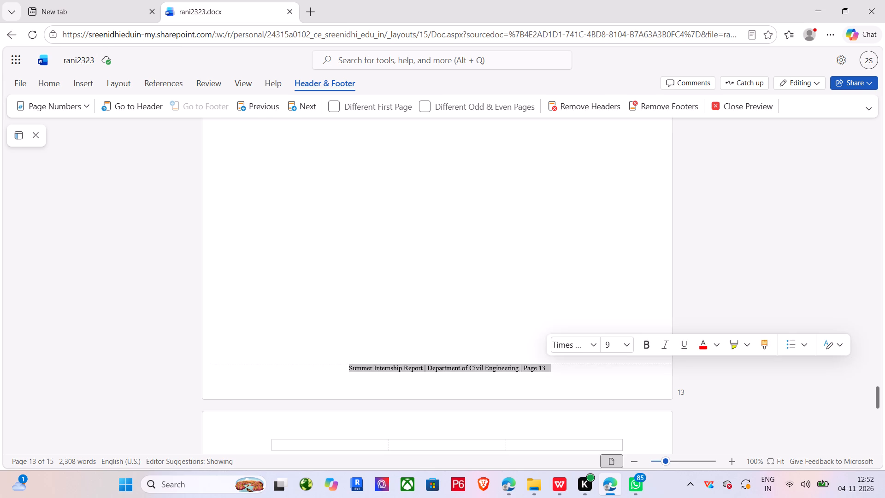
pyautogui.click(547, 368)
pyautogui.press('BackSpace')
pyautogui.press('4')
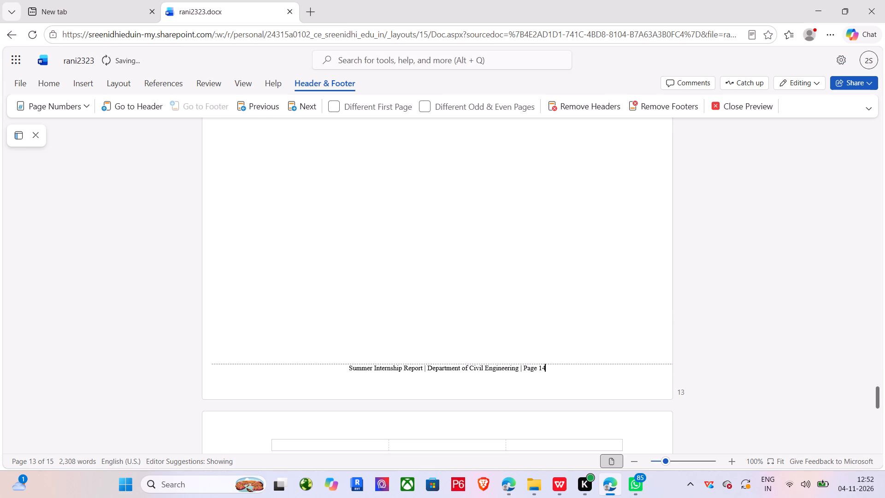
# Set the footer page number on the Final Student Checklist page, just before the Appendix A certificate, to 15.
pyautogui.scroll(-13, 547, 368)
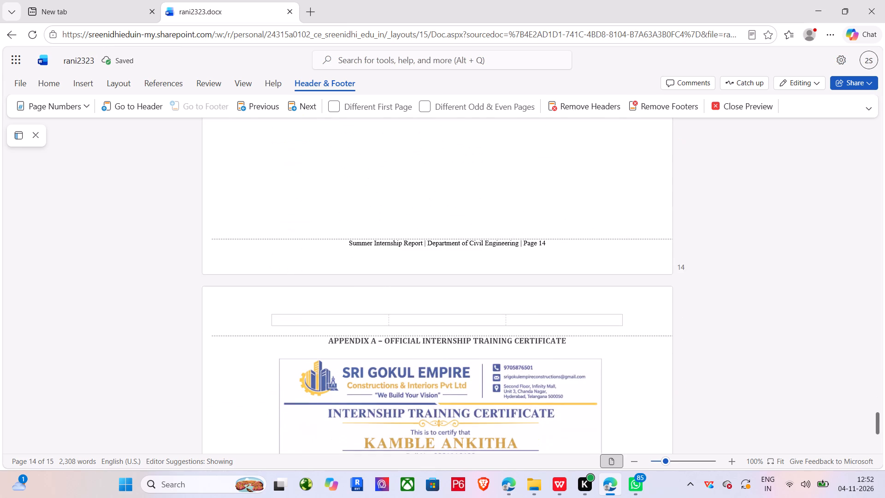
pyautogui.click(548, 238)
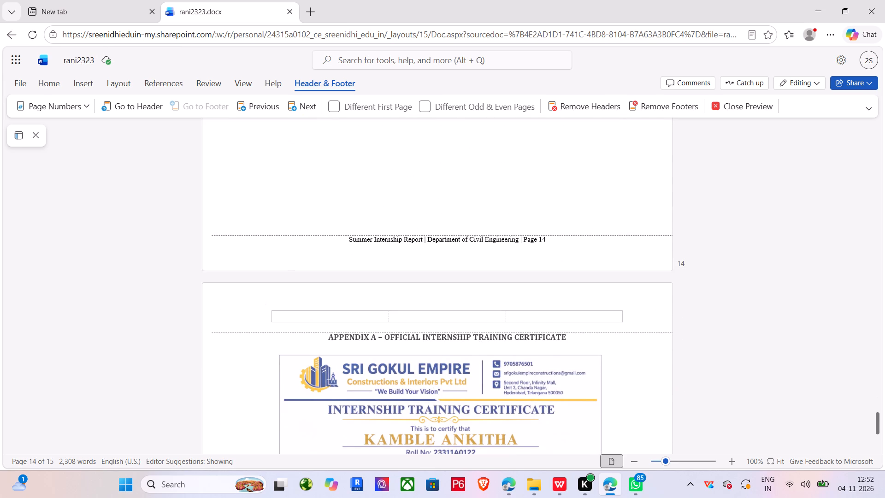
pyautogui.click(546, 240)
pyautogui.press('BackSpace')
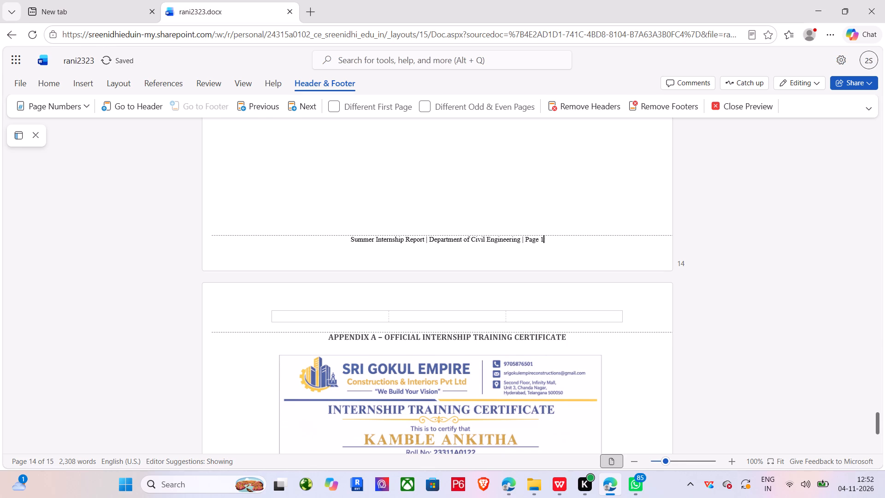
pyautogui.press('5')
# Delete the entire Final Student Checklist section, including its heading and all checklist items.
pyautogui.scroll(8, 546, 240)
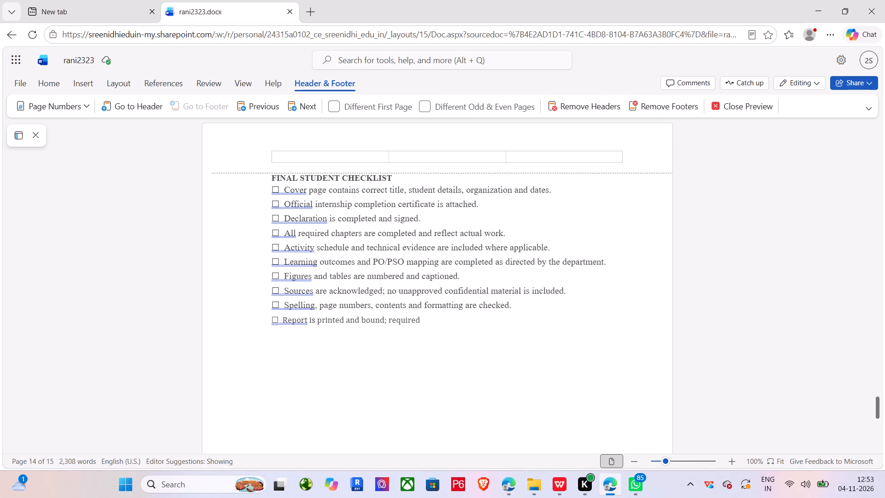
pyautogui.moveTo(430, 322); pyautogui.dragTo(294, 292)
pyautogui.click(415, 337)
pyautogui.doubleClick(421, 318)
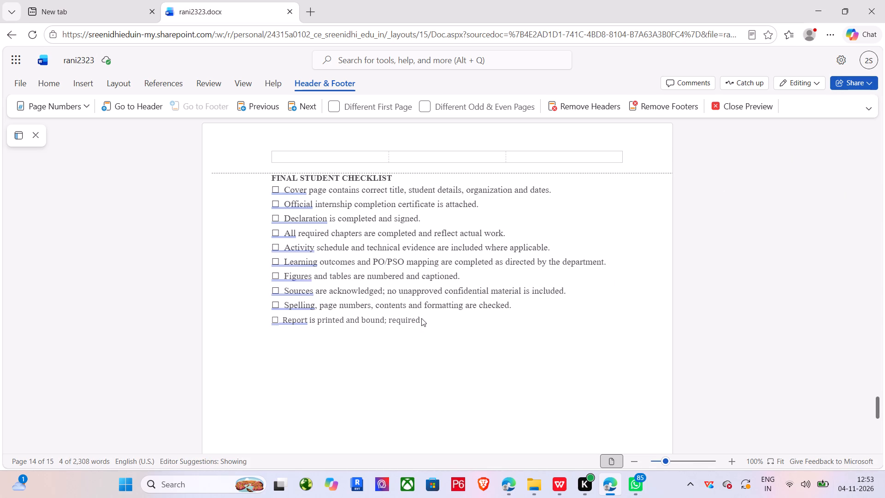
pyautogui.moveTo(418, 321); pyautogui.dragTo(319, 284)
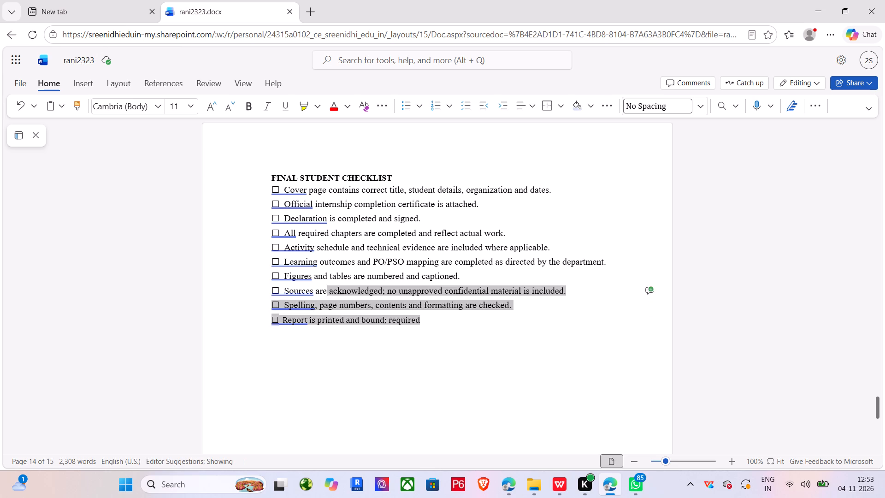
pyautogui.moveTo(319, 284); pyautogui.dragTo(260, 171)
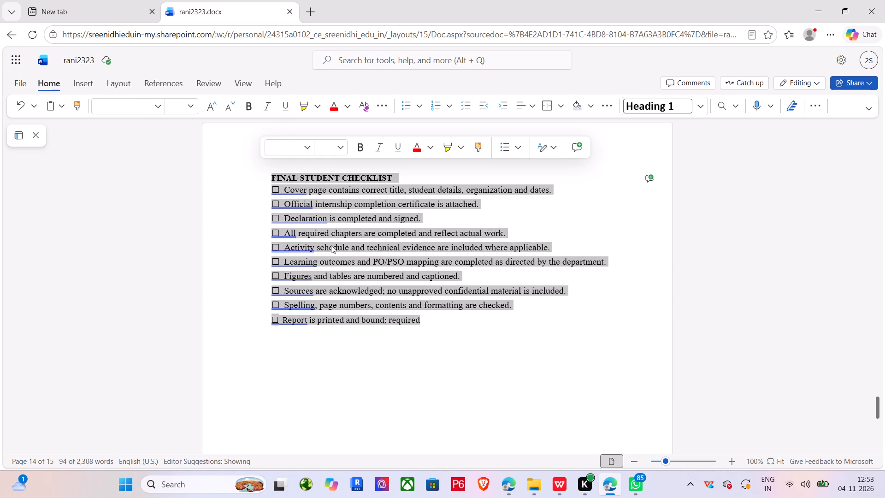
pyautogui.press('Delete')
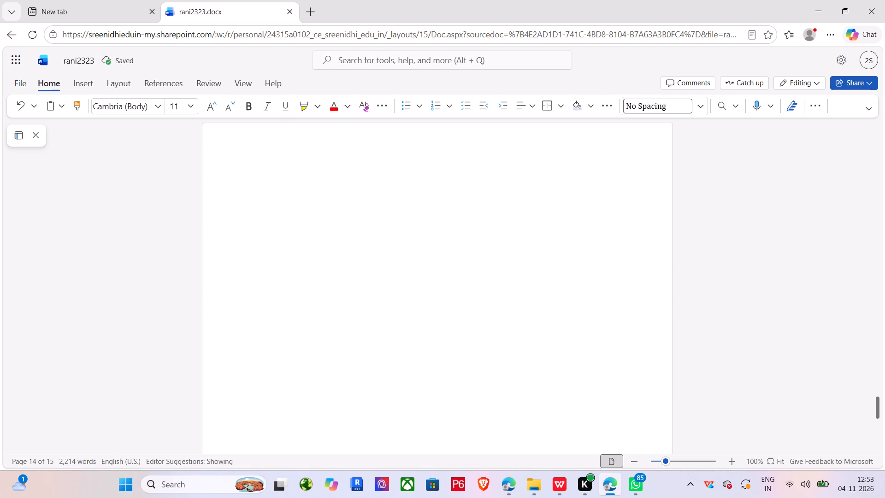
# Examine the emptied checklist page, its footer and the position of the Appendix A heading and certificate.
pyautogui.scroll(7, 267, 236)
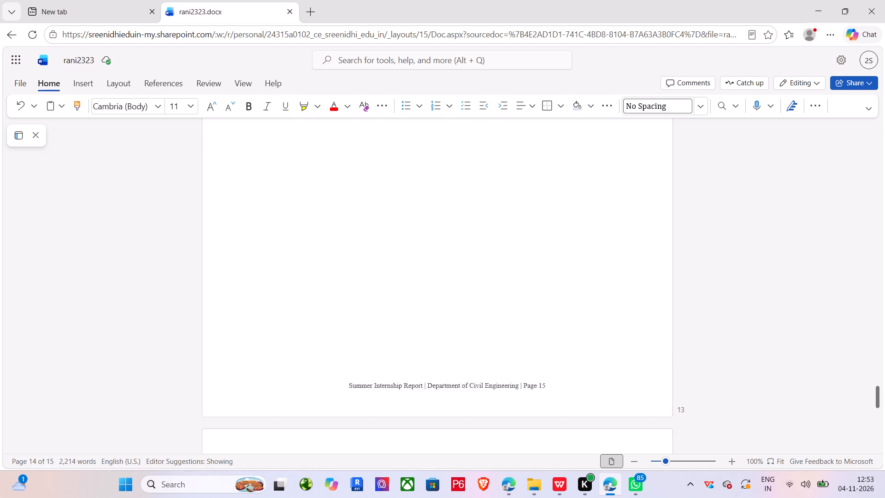
pyautogui.scroll(6, 267, 236)
pyautogui.scroll(-7, 267, 236)
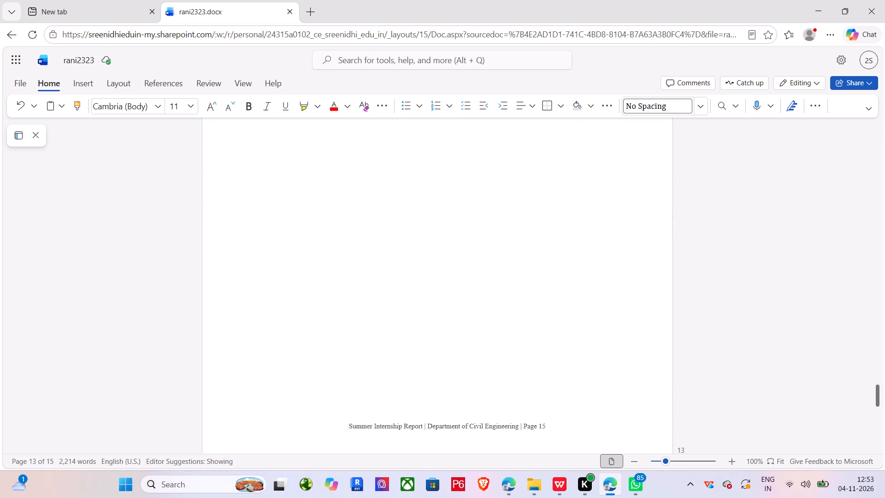
pyautogui.scroll(-6, 267, 236)
pyautogui.click(267, 236)
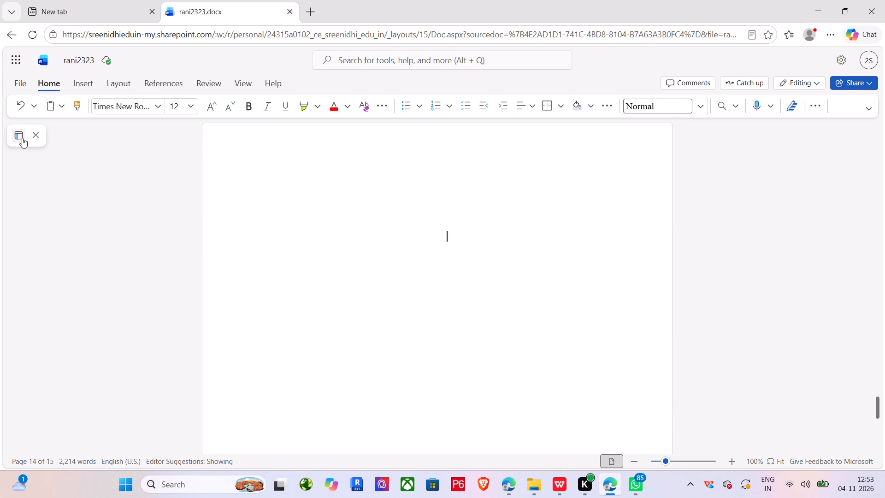
pyautogui.click(35, 138)
pyautogui.scroll(7, 294, 237)
pyautogui.scroll(-9, 295, 237)
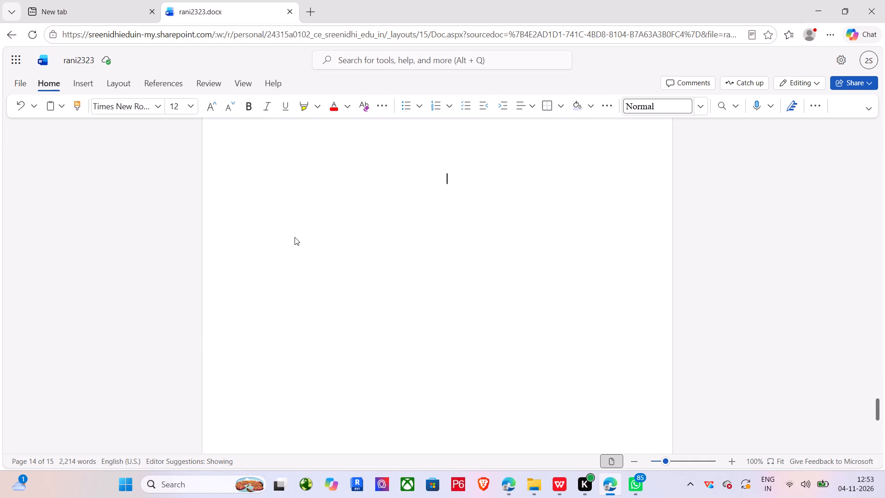
pyautogui.scroll(-1, 295, 237)
pyautogui.scroll(-5, 347, 265)
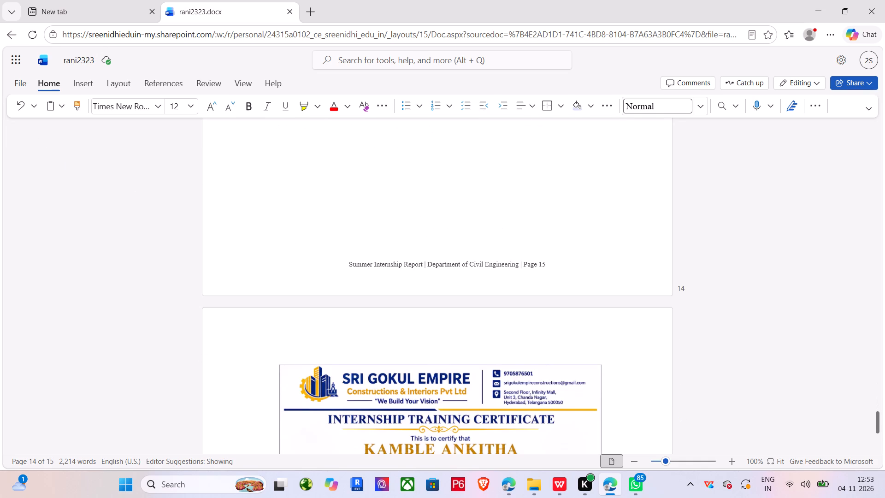
pyautogui.scroll(-14, 347, 265)
pyautogui.scroll(4, 347, 263)
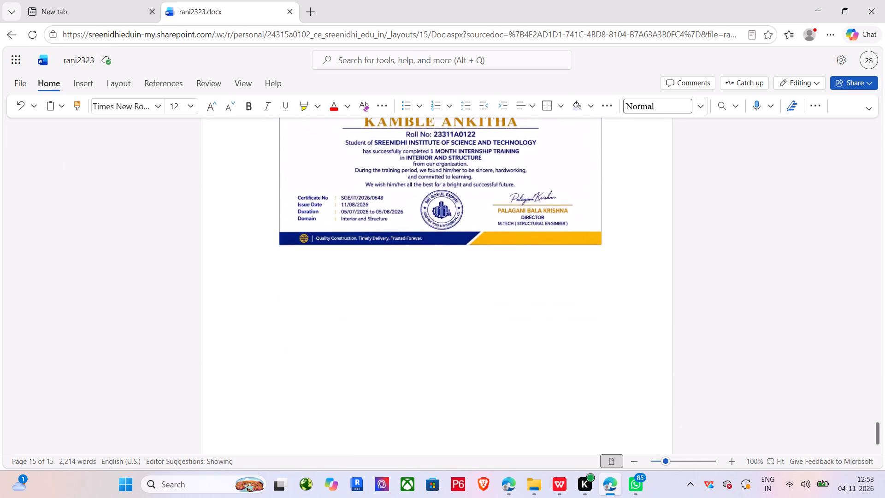
pyautogui.scroll(12, 347, 263)
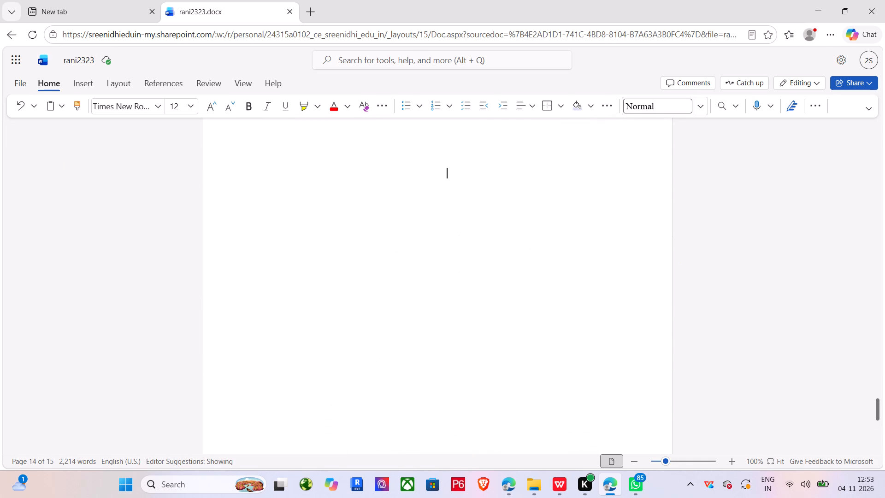
pyautogui.scroll(6, 347, 263)
pyautogui.scroll(-16, 346, 262)
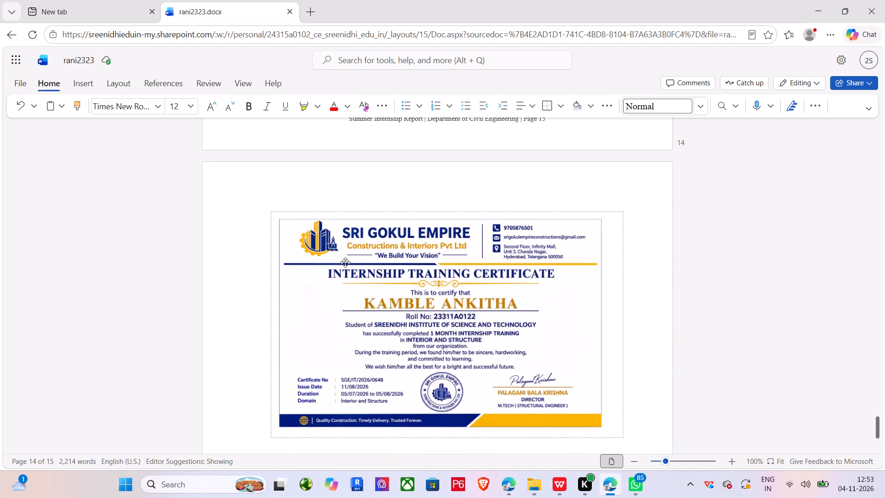
pyautogui.scroll(2, 345, 262)
pyautogui.scroll(-4, 345, 262)
pyautogui.scroll(9, 345, 262)
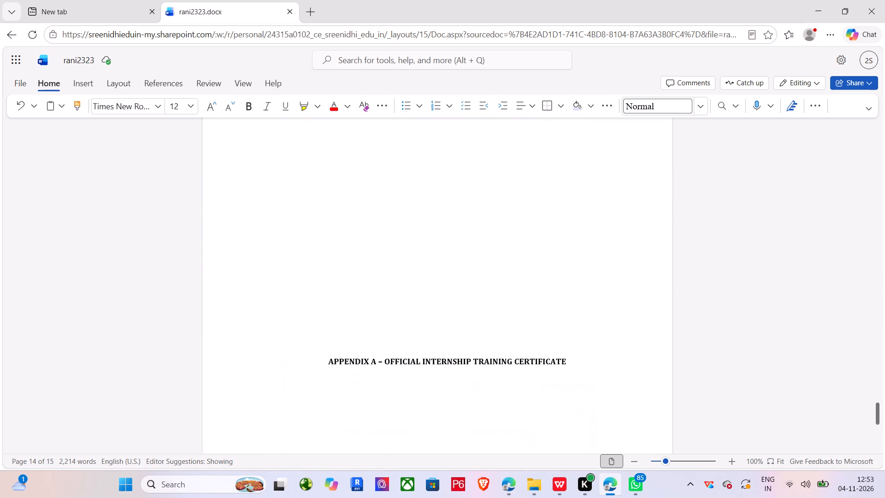
pyautogui.scroll(8, 345, 262)
pyautogui.scroll(-11, 345, 262)
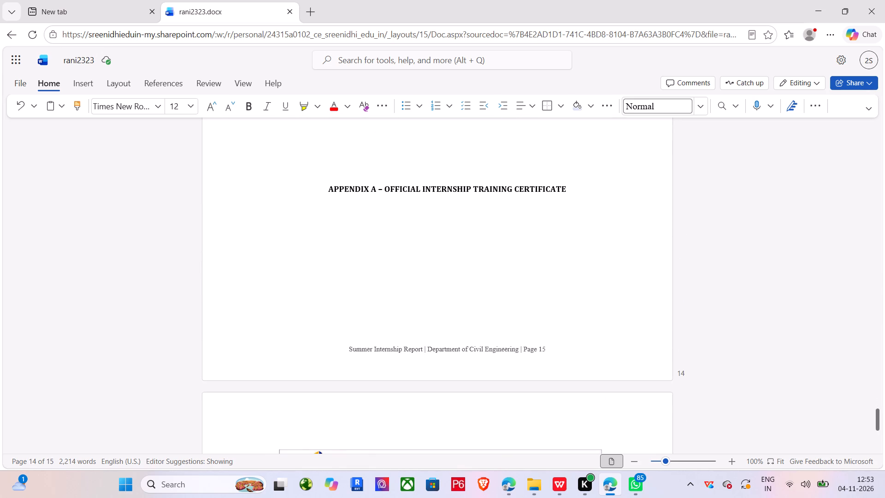
pyautogui.scroll(-5, 343, 262)
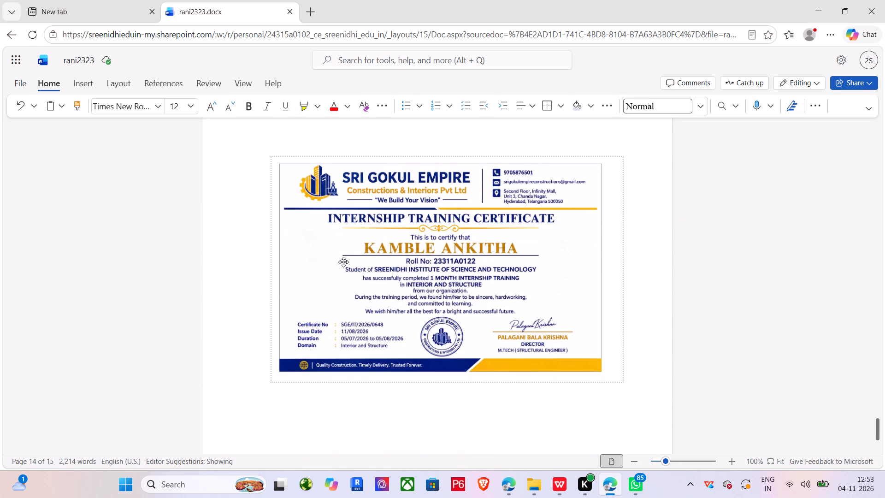
pyautogui.scroll(5, 343, 262)
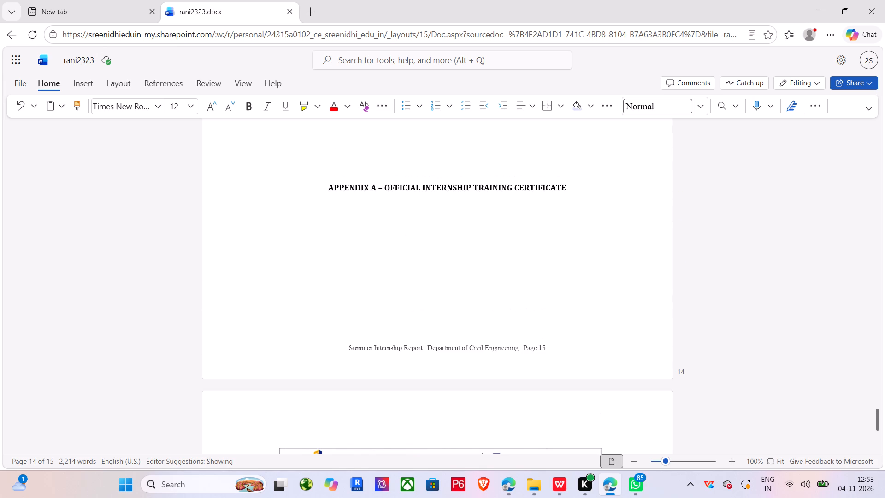
# Remove the empty lines above the Appendix A – Official Internship Training Certificate heading, bringing it and the certificate onto the Appendices / Supporting Evidence page.
pyautogui.click(324, 193)
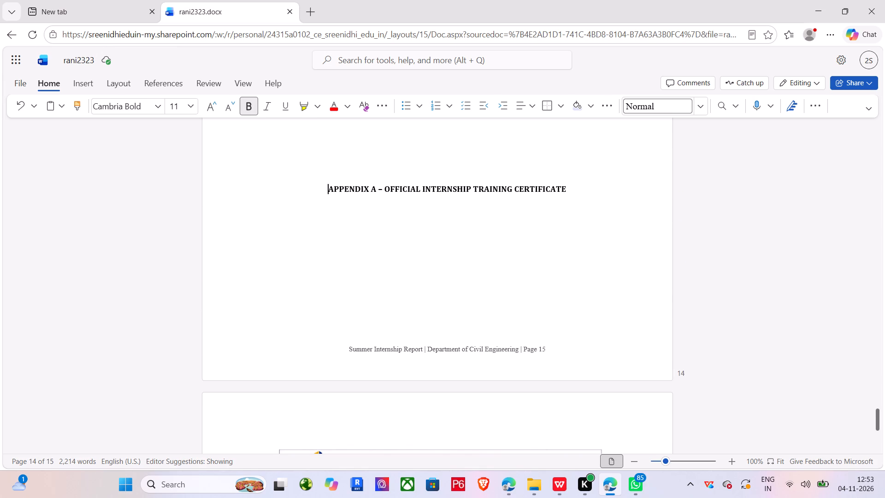
pyautogui.press('BackSpace')
pyautogui.press('BackSpace')
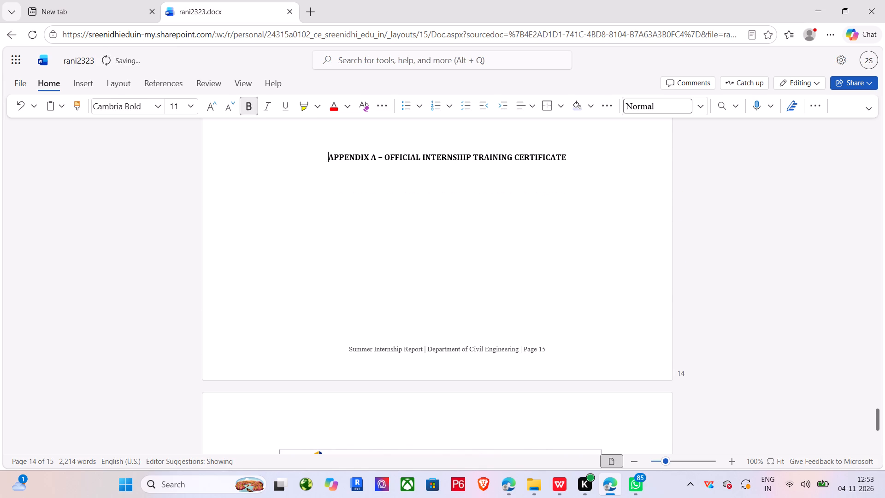
pyautogui.press('BackSpace')
pyautogui.press('BackSpace')
pyautogui.press('BackSpace')
pyautogui.press('BackSpace')
pyautogui.press('BackSpace')
pyautogui.press('BackSpace')
pyautogui.press('BackSpace')
pyautogui.press('BackSpace')
pyautogui.press('BackSpace')
pyautogui.press('BackSpace')
pyautogui.press('BackSpace')
pyautogui.press('BackSpace')
pyautogui.press('BackSpace')
pyautogui.press('BackSpace')
pyautogui.press('BackSpace')
pyautogui.press('BackSpace')
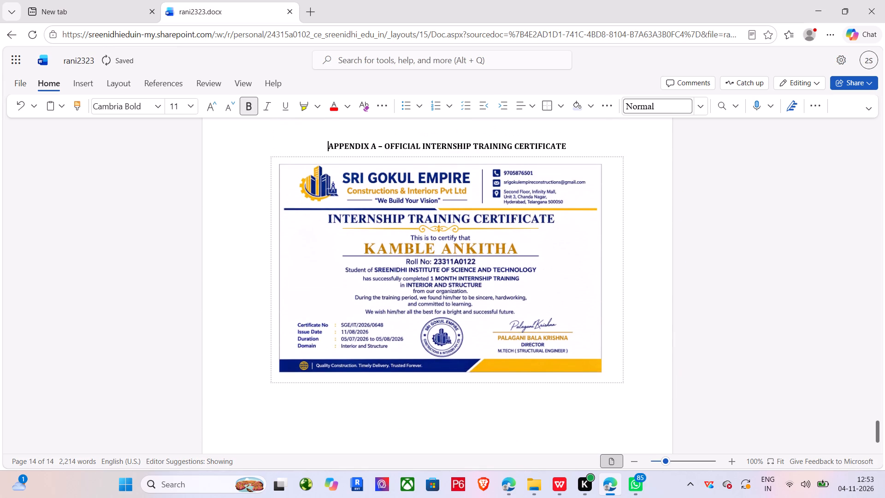
pyautogui.press('BackSpace')
pyautogui.press('BackSpace')
pyautogui.press('BackSpace')
pyautogui.press('BackSpace')
pyautogui.press('BackSpace')
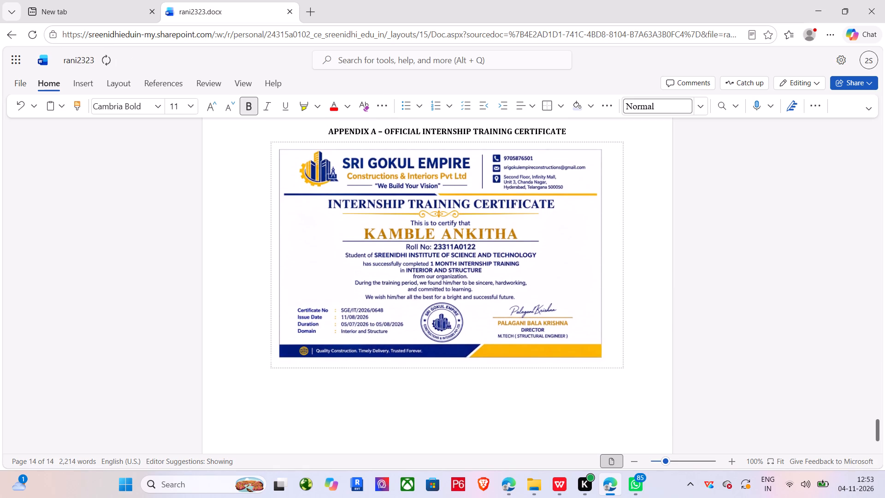
pyautogui.press('BackSpace')
pyautogui.press('BackSpace')
pyautogui.press('BackSpace')
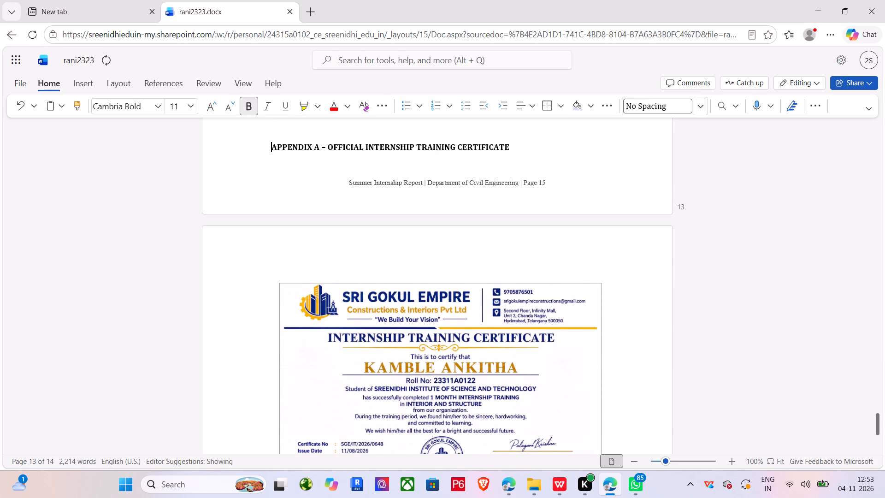
pyautogui.press('BackSpace')
pyautogui.press('BackSpace')
pyautogui.press('BackSpace')
pyautogui.press('BackSpace')
pyautogui.press('BackSpace')
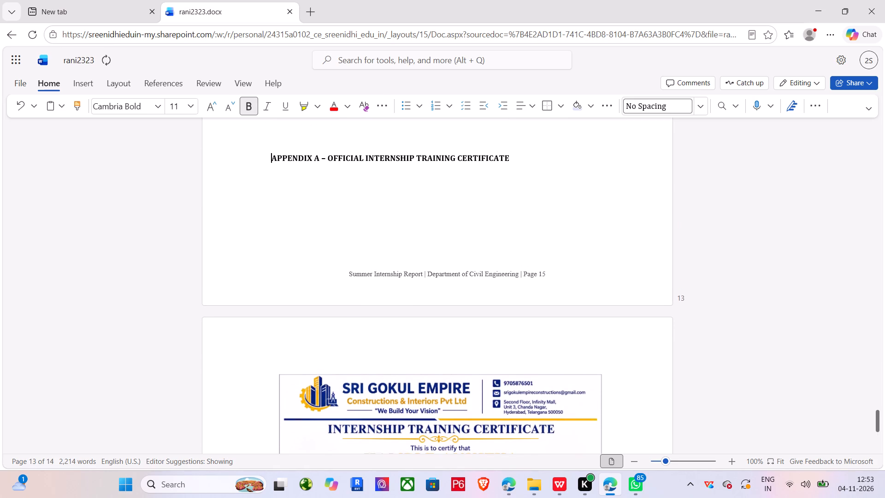
pyautogui.press('BackSpace')
pyautogui.press('BackSpace')
pyautogui.press('BackSpace')
pyautogui.press('BackSpace')
pyautogui.press('BackSpace')
pyautogui.press('BackSpace')
pyautogui.press('BackSpace')
pyautogui.press('BackSpace')
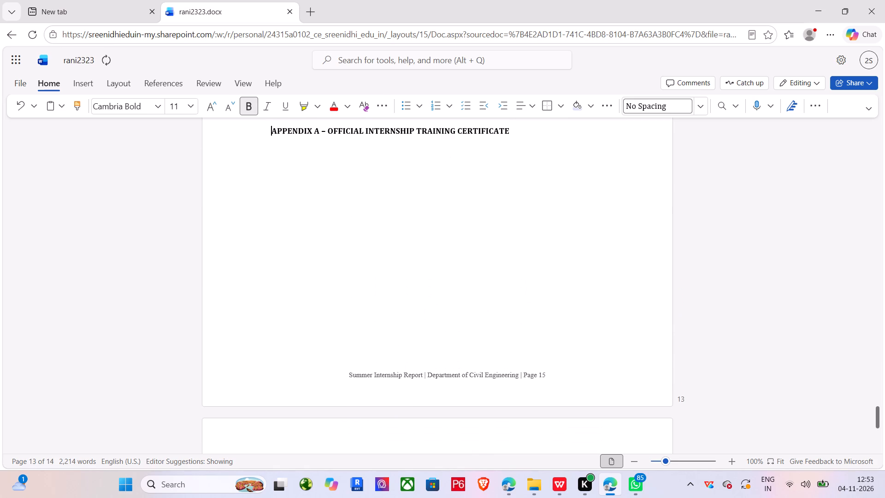
pyautogui.press('BackSpace')
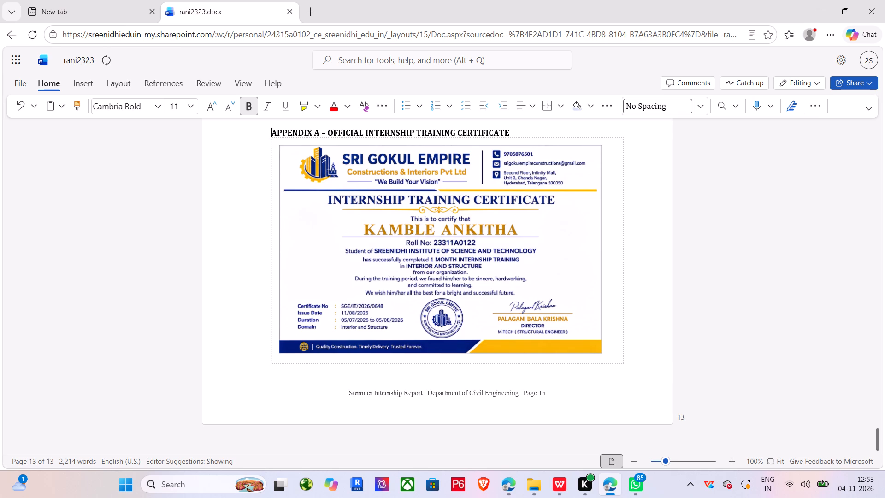
# Insert a new empty line after the Appendix D paragraph on the Appendices / Supporting Evidence page.
pyautogui.scroll(3, 388, 173)
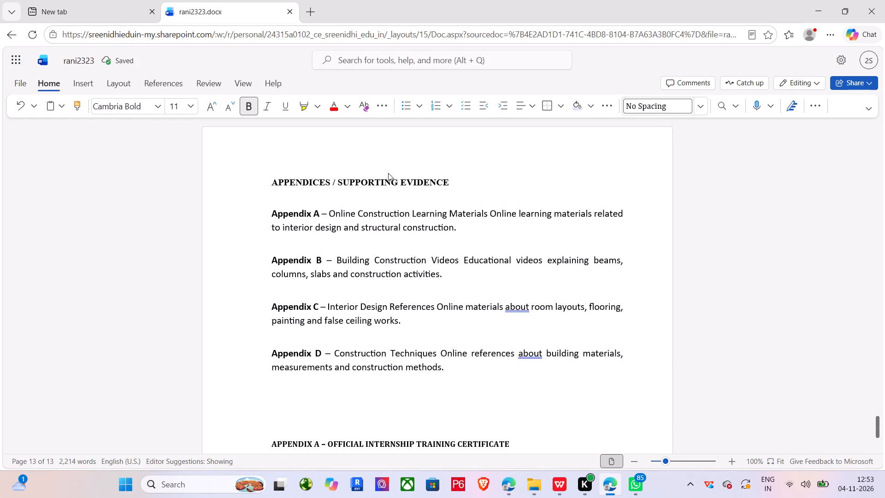
pyautogui.scroll(-4, 388, 173)
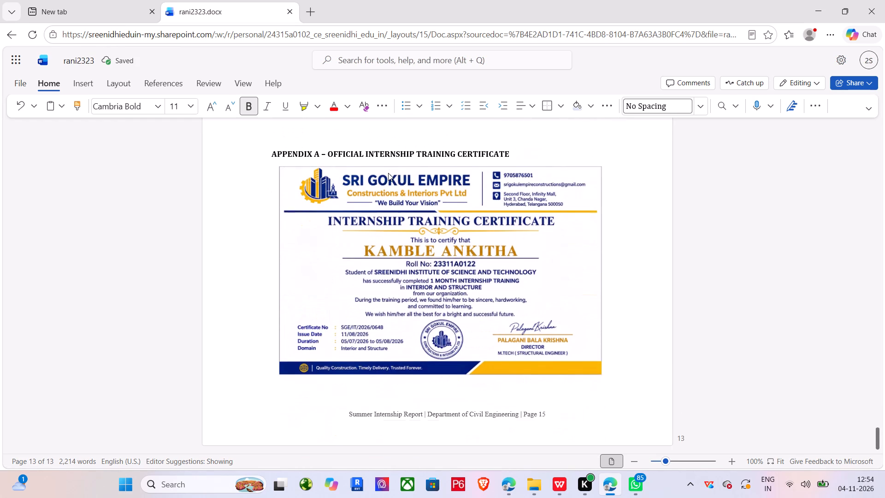
pyautogui.scroll(-2, 388, 173)
pyautogui.scroll(1, 388, 173)
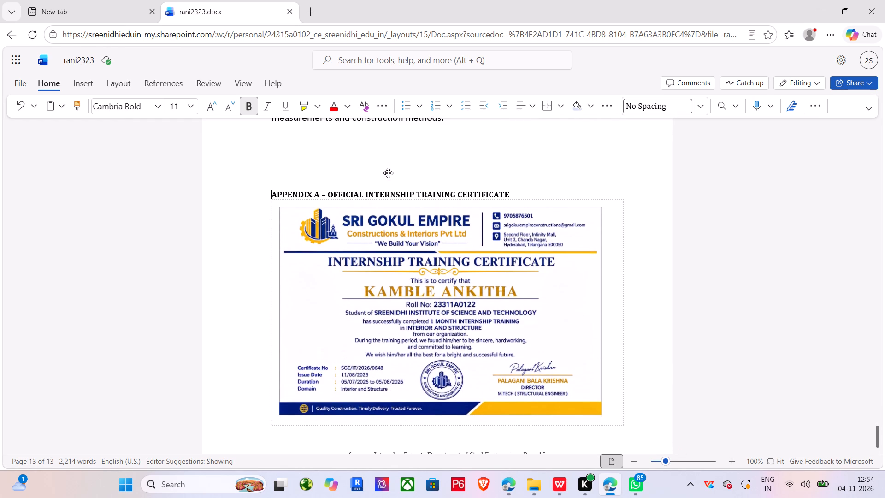
pyautogui.scroll(1, 388, 173)
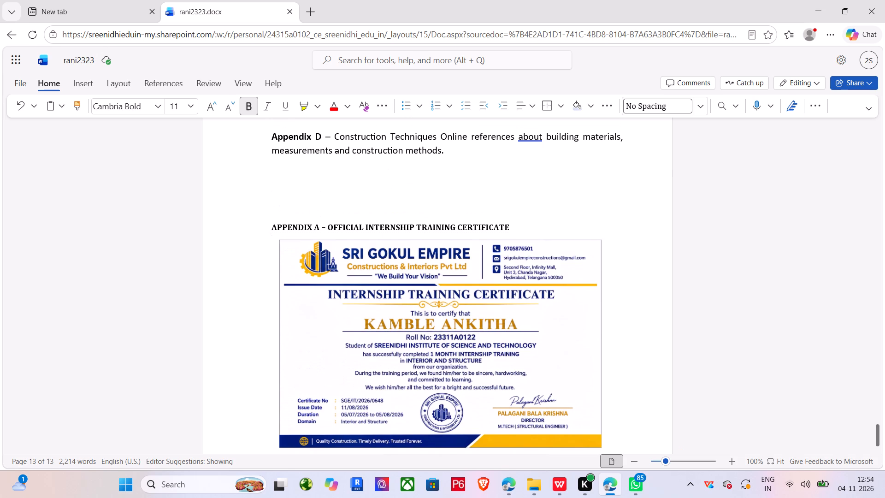
pyautogui.click(449, 161)
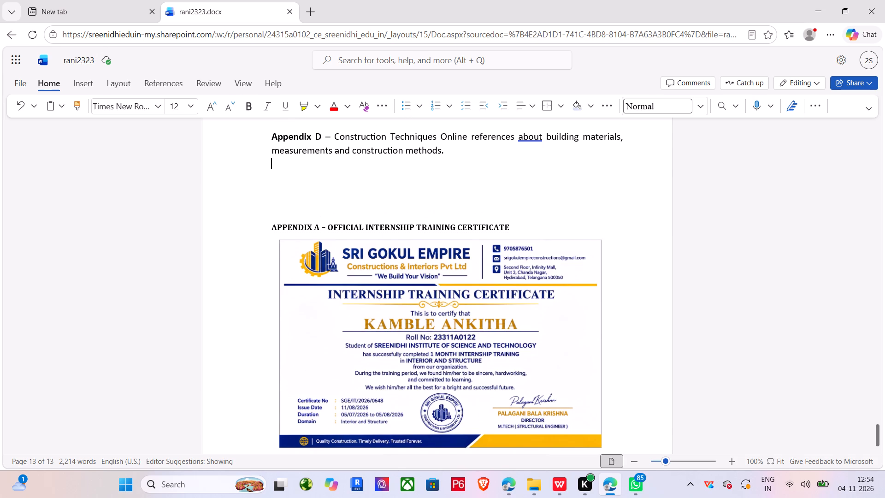
pyautogui.scroll(4, 425, 184)
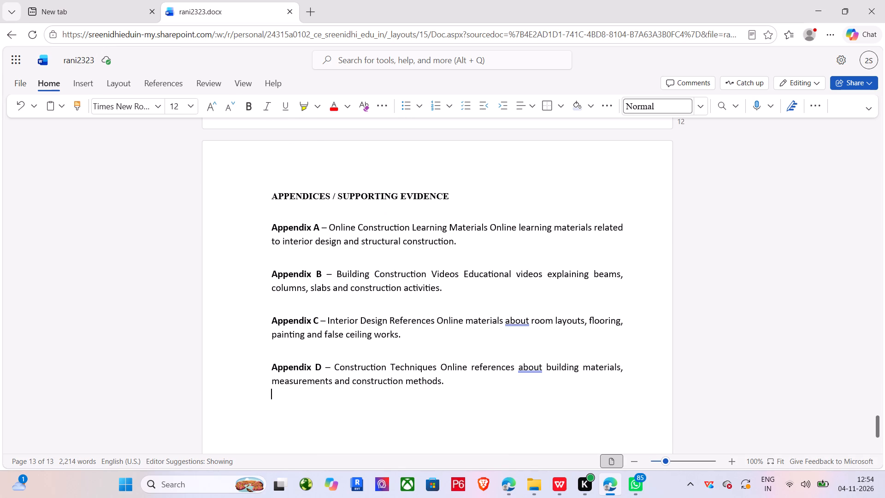
pyautogui.click(470, 244)
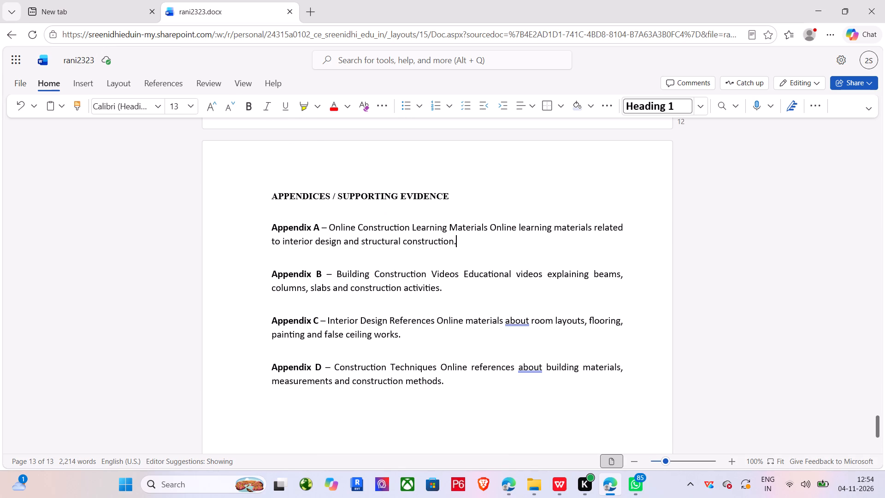
pyautogui.click(462, 380)
pyautogui.press('Return')
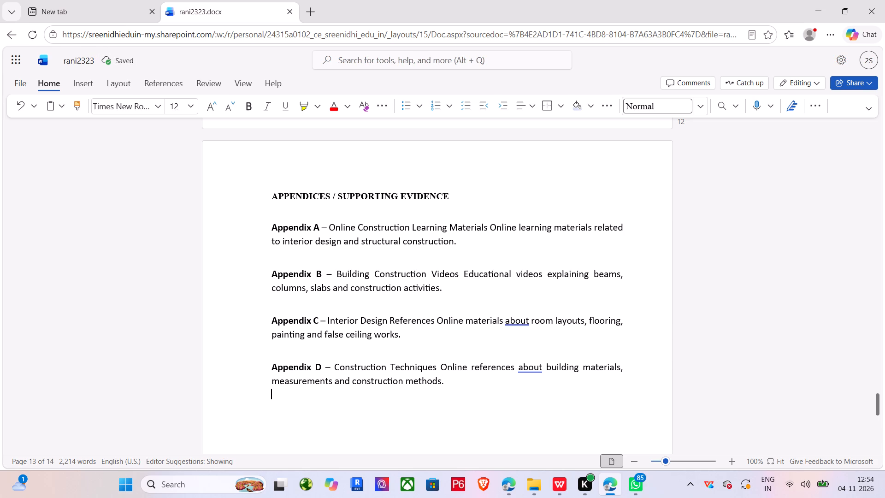
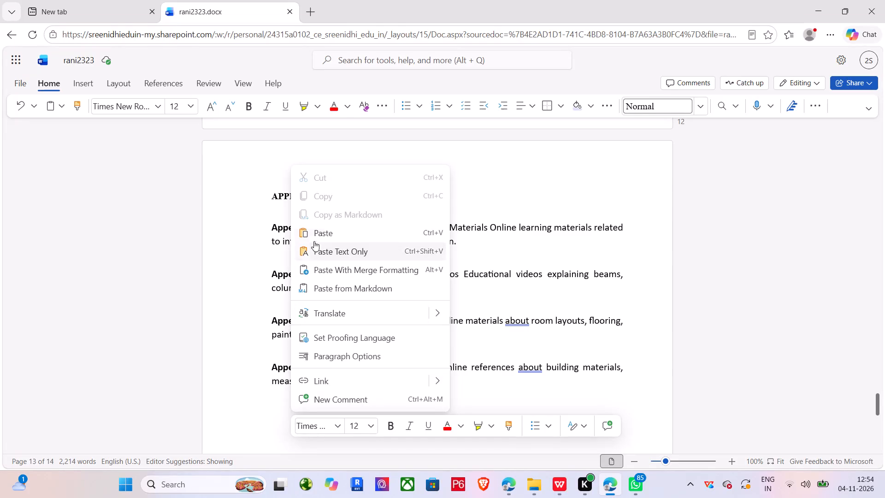
# Paste the copied construction-site photo on the empty line after the Appendix D paragraph and add a new line beneath it.
pyautogui.click(314, 233)
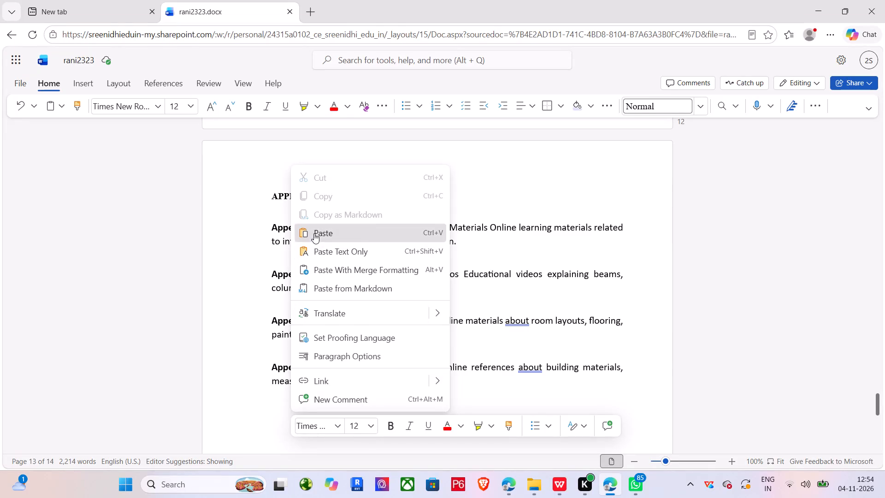
pyautogui.scroll(-2, 348, 311)
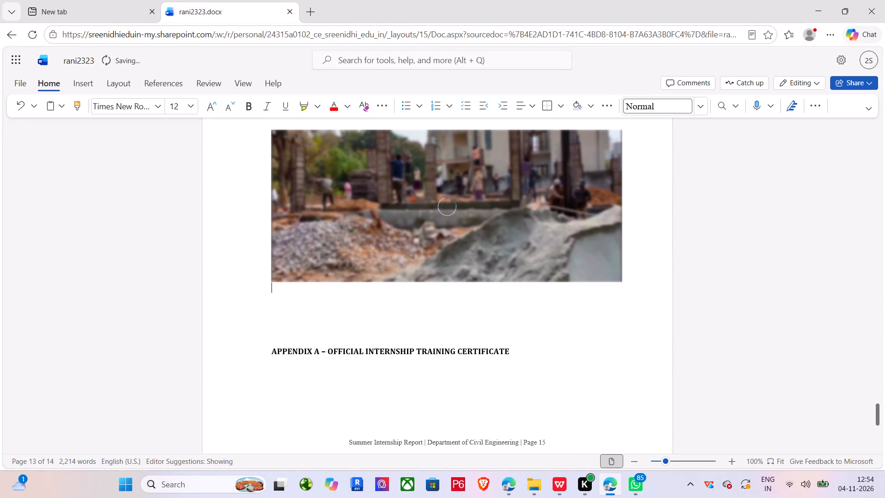
pyautogui.press('Return')
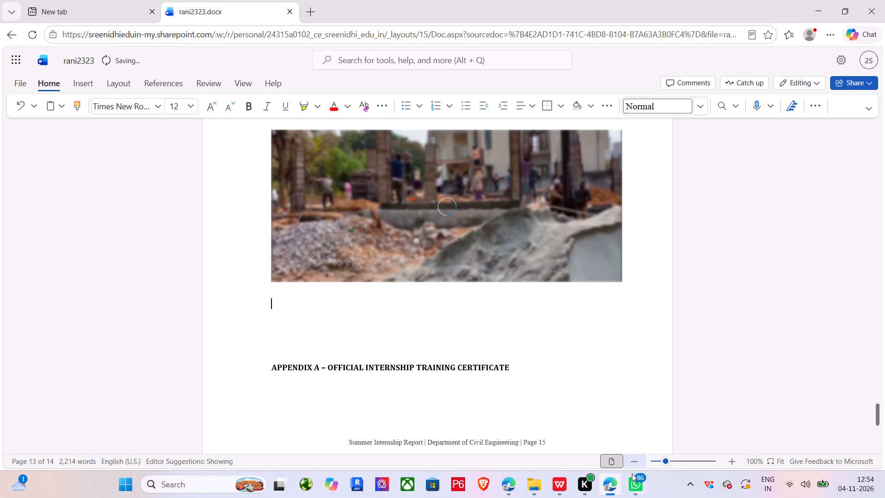
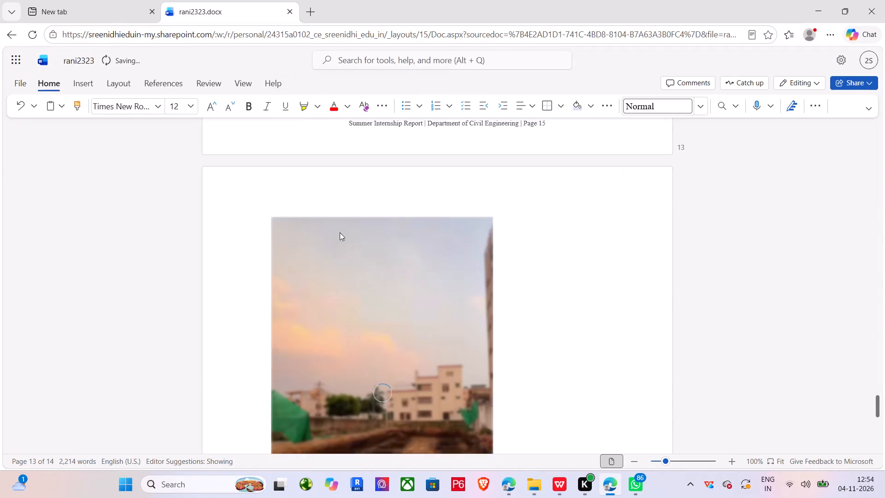
# Scale the pasted excavation-site photo above the Appendix A heading down proportionally to about three quarters of its size.
pyautogui.click(378, 292)
pyautogui.click(375, 269)
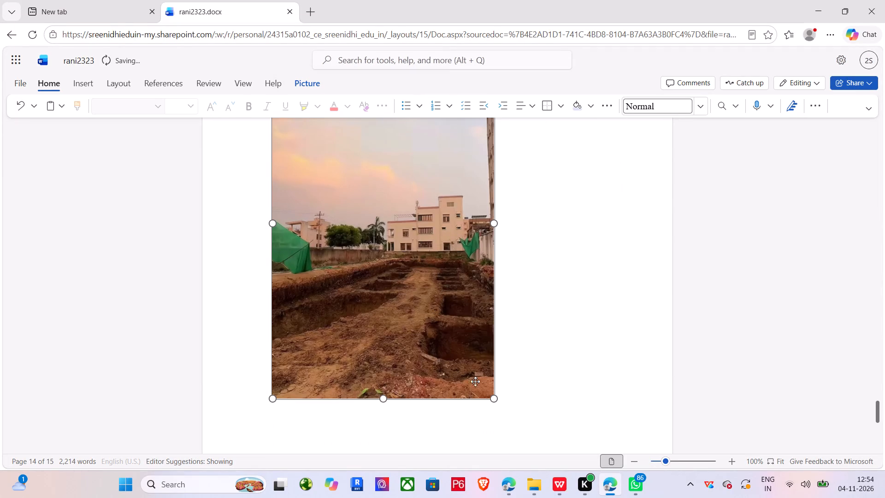
pyautogui.moveTo(493, 398); pyautogui.dragTo(385, 310)
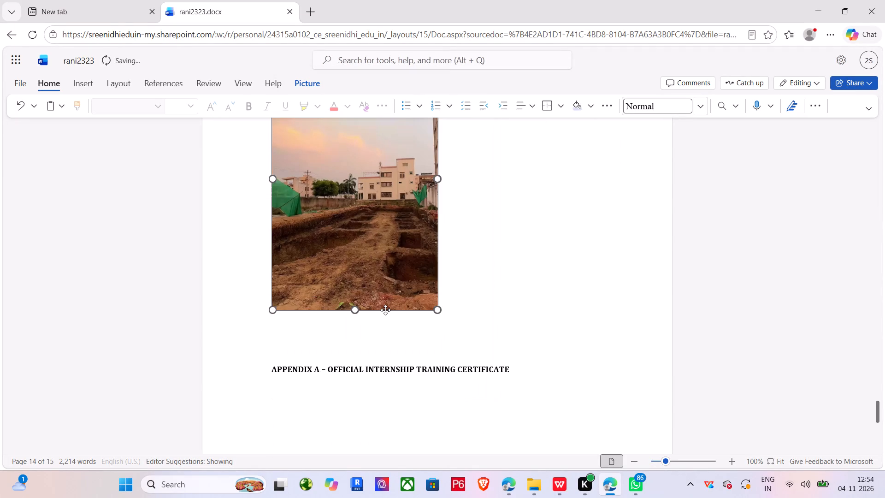
# Make the excavation-site photo slightly narrower and shorter by adjusting its width and height separately, leaving room beside it.
pyautogui.scroll(8, 385, 310)
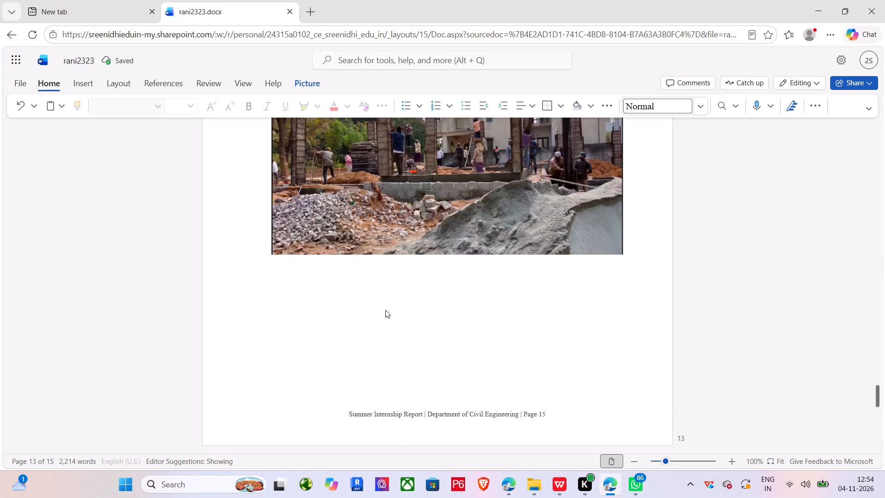
pyautogui.scroll(-7, 385, 310)
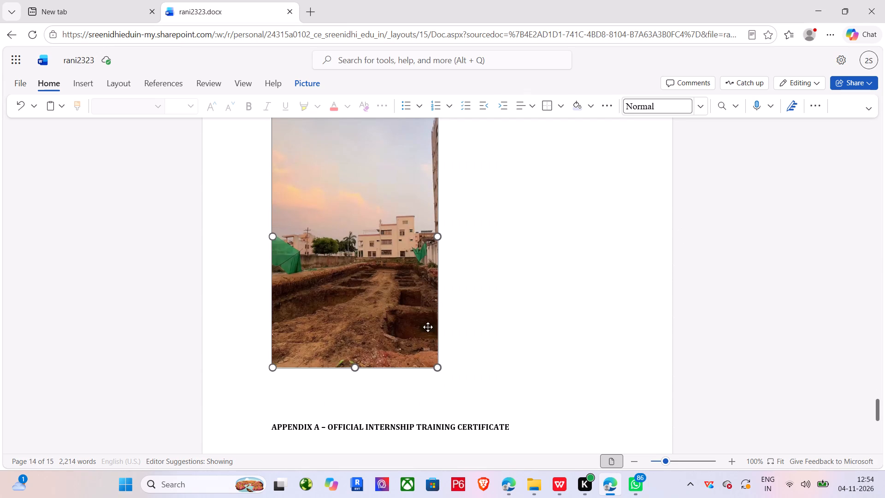
pyautogui.moveTo(437, 234); pyautogui.dragTo(427, 235)
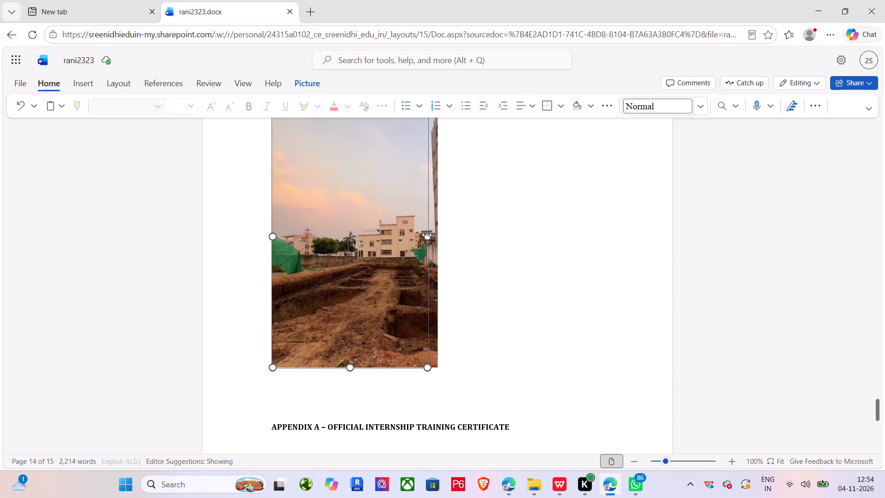
pyautogui.moveTo(427, 235); pyautogui.dragTo(425, 235)
pyautogui.moveTo(347, 366); pyautogui.dragTo(347, 338)
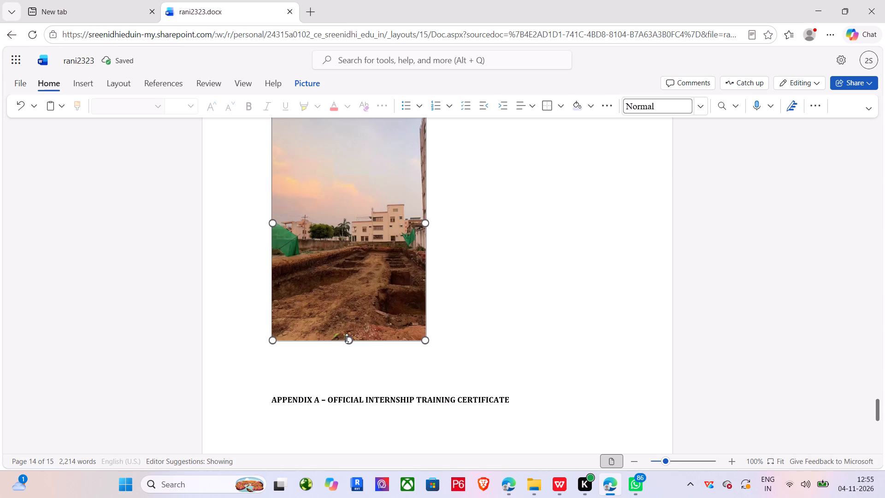
pyautogui.scroll(3, 347, 338)
pyautogui.scroll(-1, 347, 338)
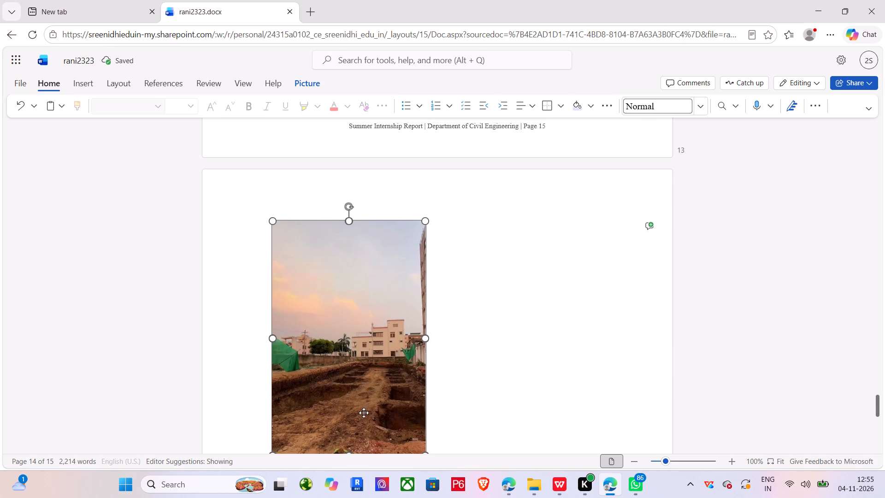
pyautogui.scroll(-3, 362, 411)
pyautogui.moveTo(349, 281); pyautogui.dragTo(349, 271)
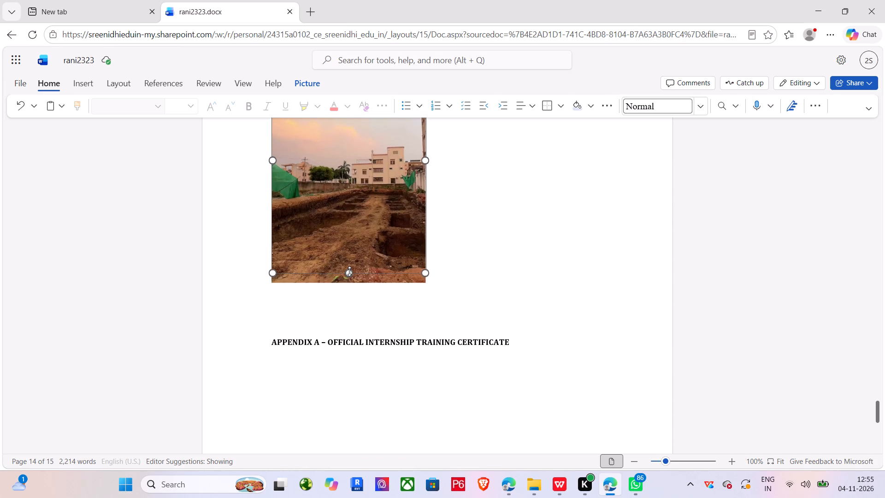
pyautogui.moveTo(349, 271); pyautogui.dragTo(348, 265)
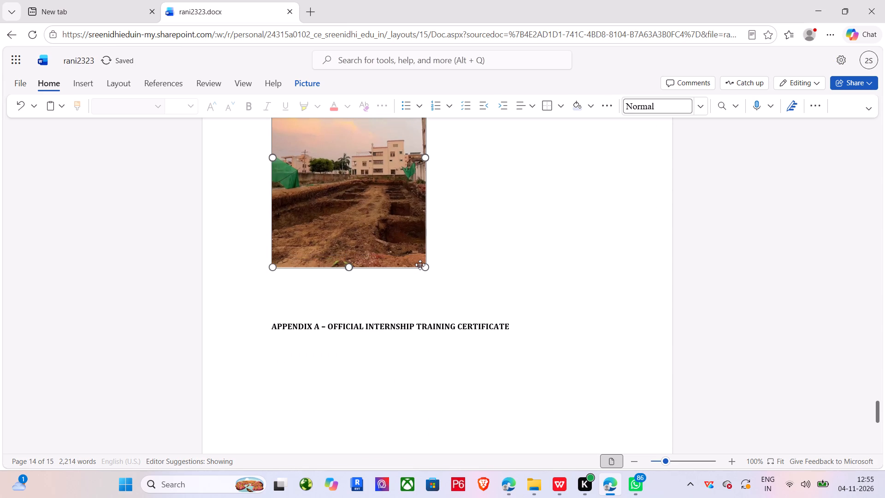
# Add two spaces directly after the resized excavation-site photo on the same line.
pyautogui.click(449, 263)
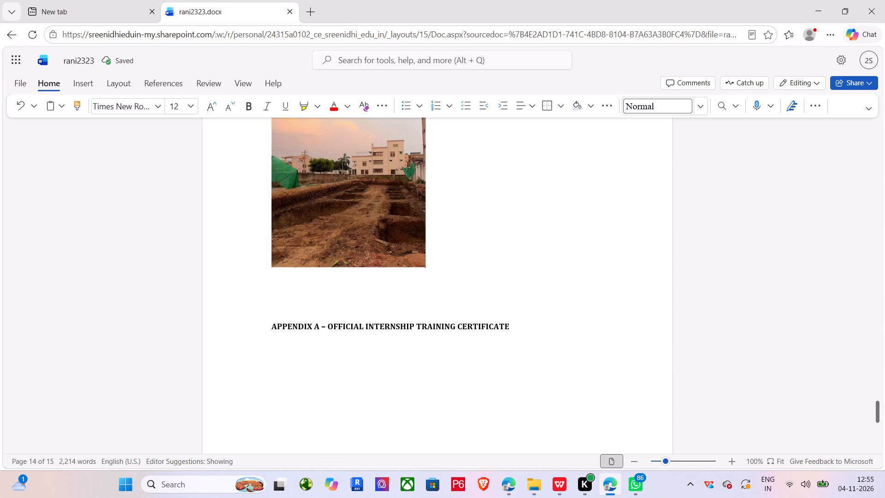
pyautogui.press('space')
pyautogui.press('space')
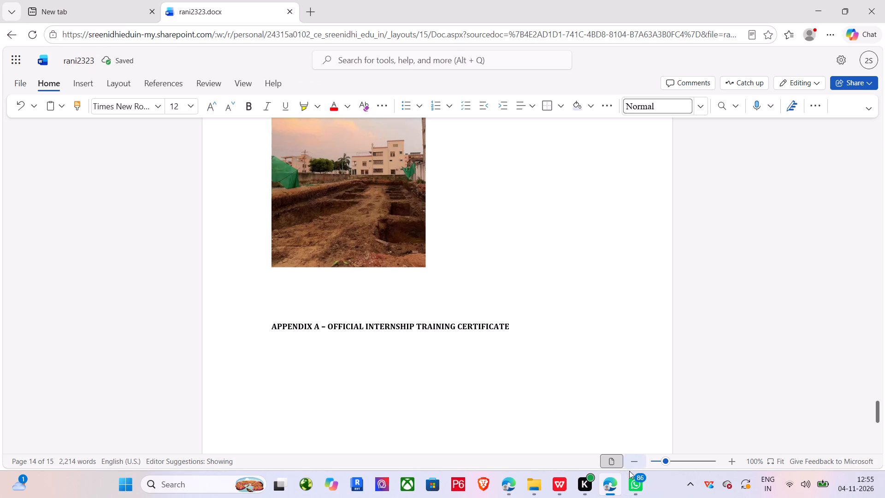
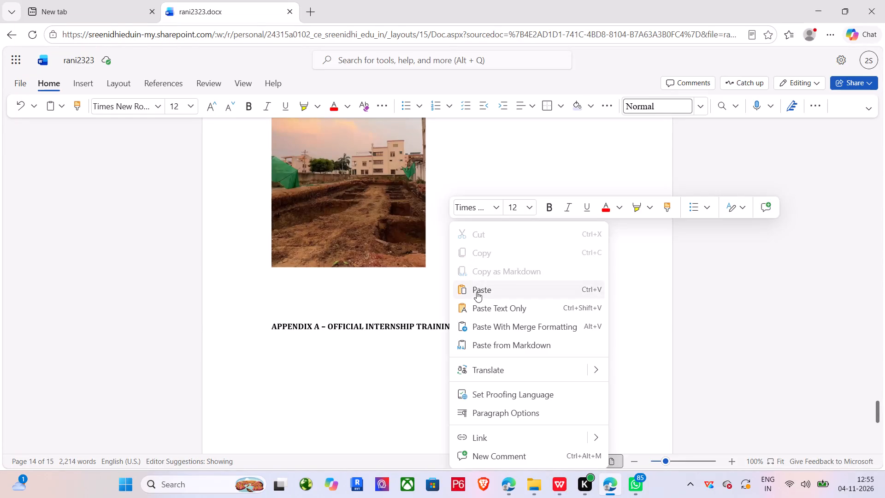
# Paste the copied brickwork construction-site photo right after the excavation-site photo above the Appendix A heading.
pyautogui.click(477, 292)
pyautogui.click(362, 258)
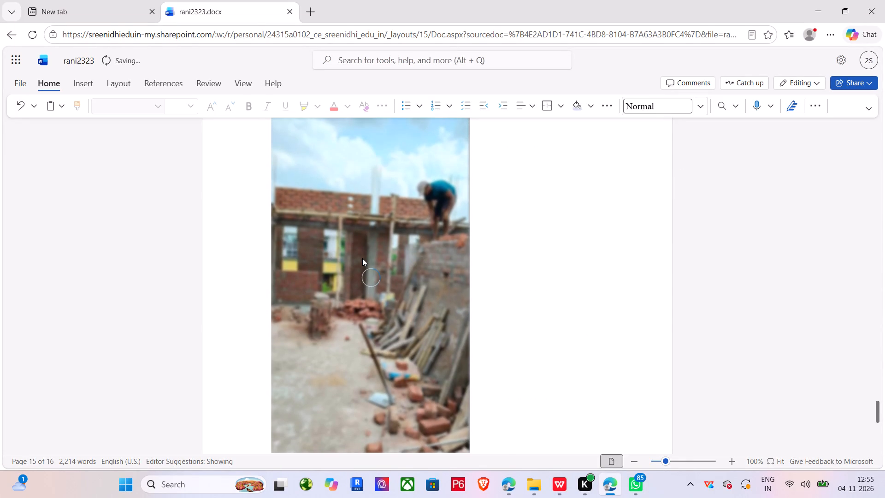
# Shrink the excavation-site photo to about 3.49" high by 2.608" wide so the pasted brickwork photo fits beside it.
pyautogui.scroll(14, 360, 260)
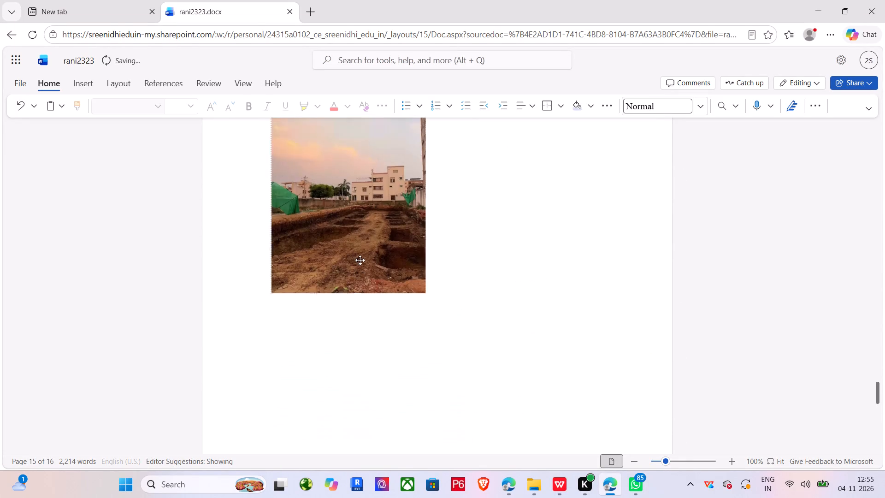
pyautogui.scroll(8, 360, 260)
pyautogui.scroll(-7, 360, 260)
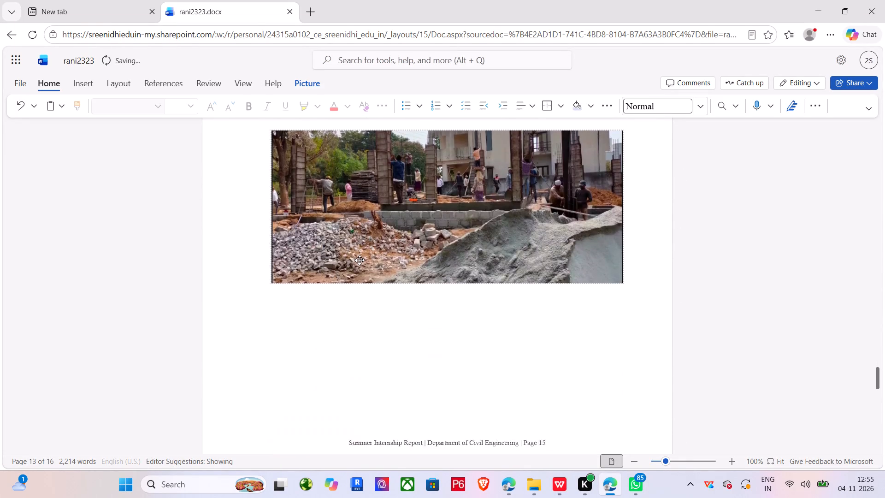
pyautogui.scroll(-3, 360, 260)
pyautogui.click(360, 260)
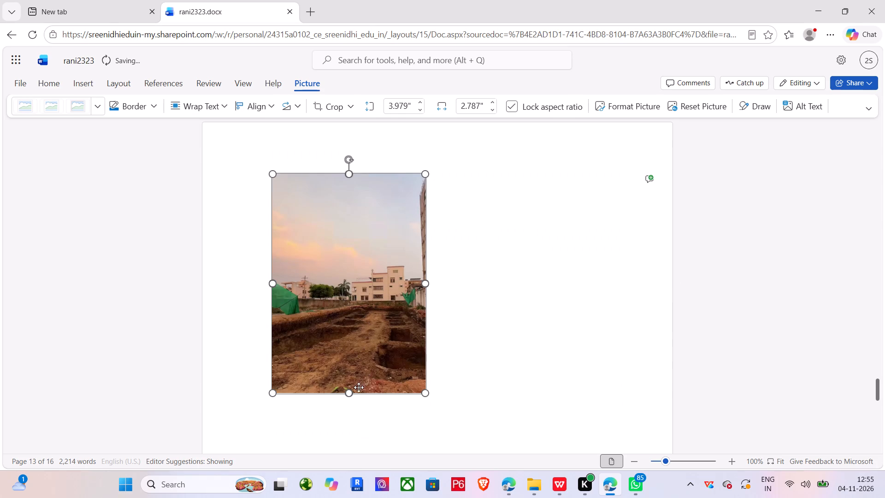
pyautogui.moveTo(351, 391); pyautogui.dragTo(345, 377)
pyautogui.moveTo(428, 377); pyautogui.dragTo(411, 370)
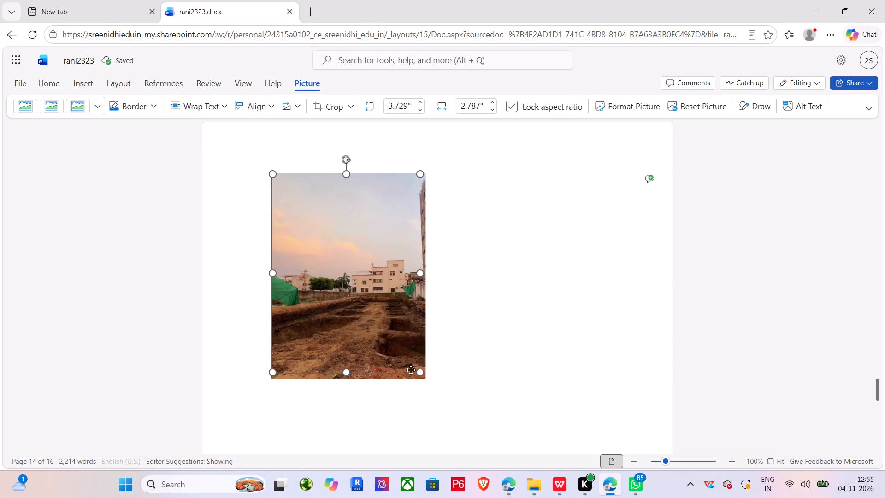
pyautogui.moveTo(411, 370); pyautogui.dragTo(403, 364)
# Crop the brickwork site photo beside the excavation photo, trimming the sky along its upper edge.
pyautogui.scroll(-5, 403, 364)
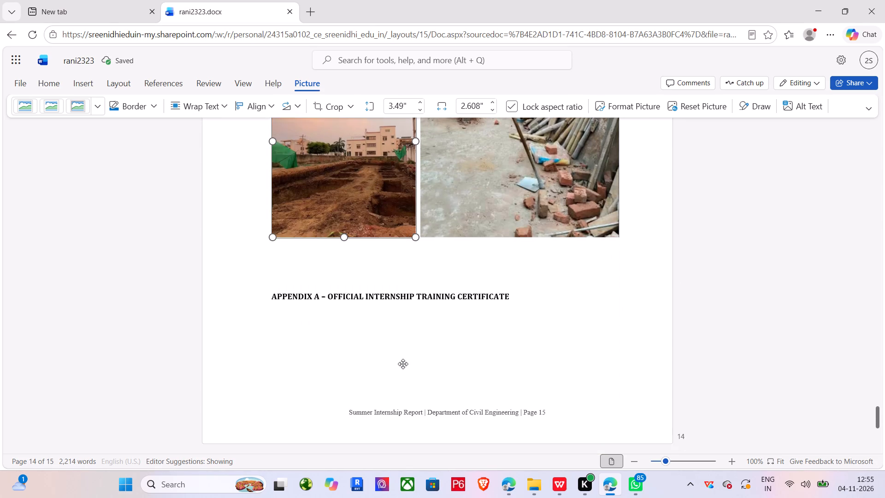
pyautogui.scroll(4, 403, 364)
pyautogui.scroll(2, 513, 319)
pyautogui.click(513, 319)
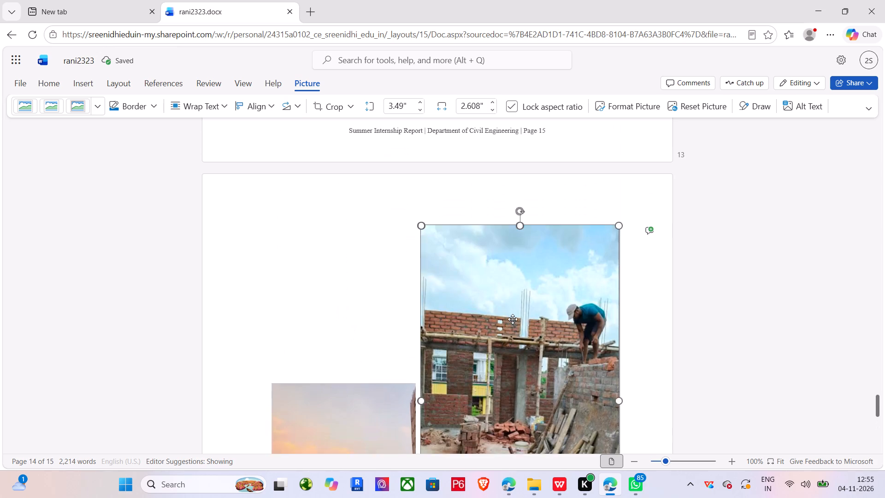
pyautogui.scroll(3, 532, 233)
pyautogui.rightClick(532, 233)
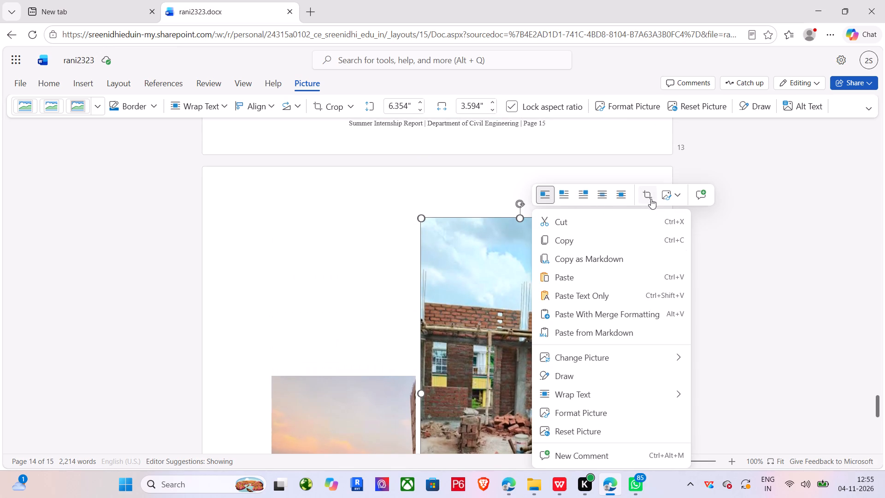
pyautogui.click(646, 196)
pyautogui.moveTo(519, 217); pyautogui.dragTo(519, 230)
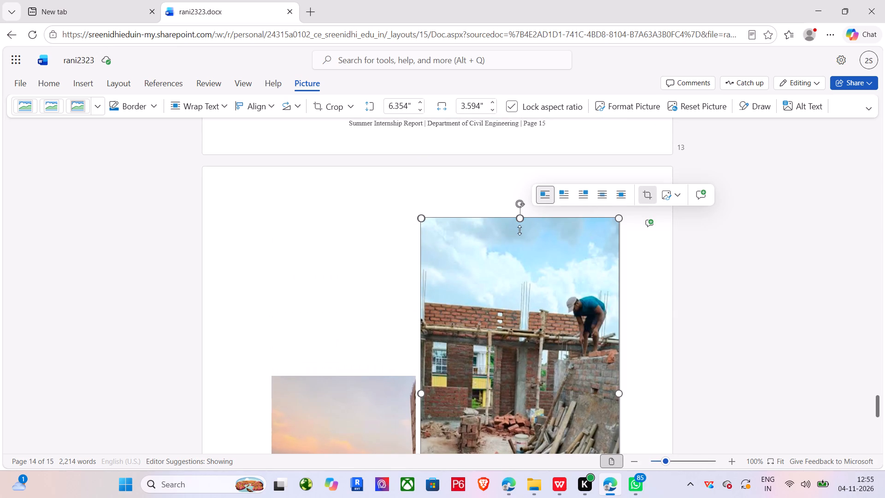
pyautogui.moveTo(519, 230); pyautogui.dragTo(519, 234)
pyautogui.moveTo(520, 216); pyautogui.dragTo(521, 229)
pyautogui.moveTo(521, 219); pyautogui.dragTo(525, 261)
pyautogui.scroll(-4, 525, 258)
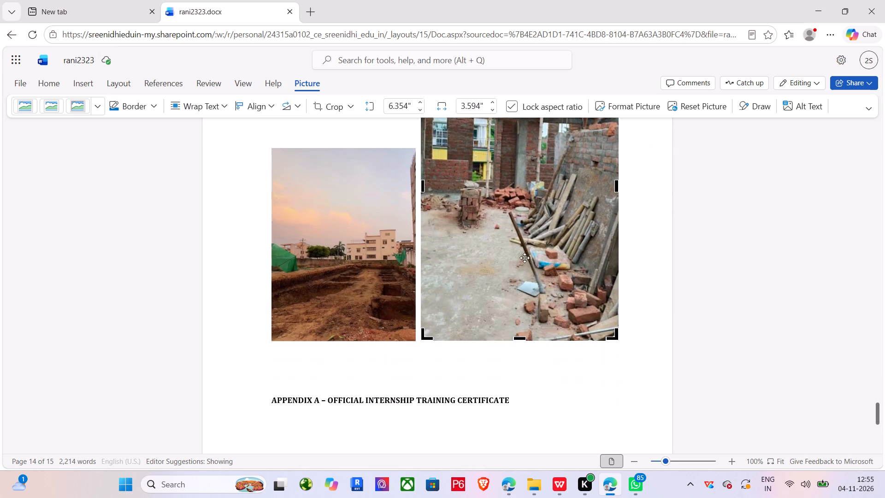
# Finish the crop and reduce the brickwork photo's height to 3.49" while keeping its 3.594" width, matching the excavation photo beside it.
pyautogui.click(546, 397)
pyautogui.scroll(4, 474, 325)
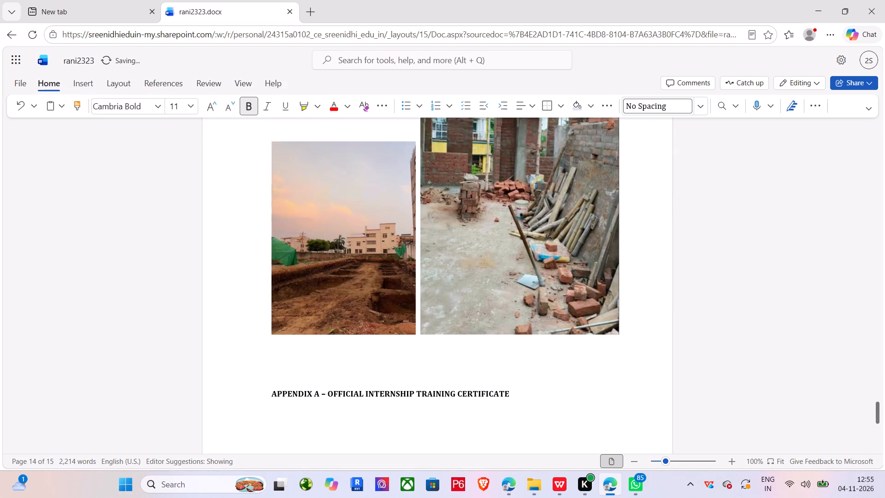
pyautogui.click(489, 319)
pyautogui.scroll(3, 489, 210)
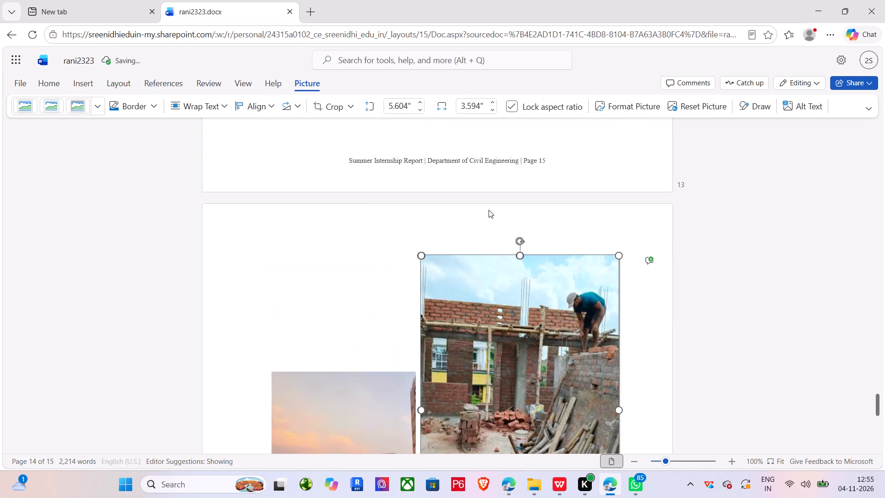
pyautogui.moveTo(519, 259); pyautogui.dragTo(519, 259)
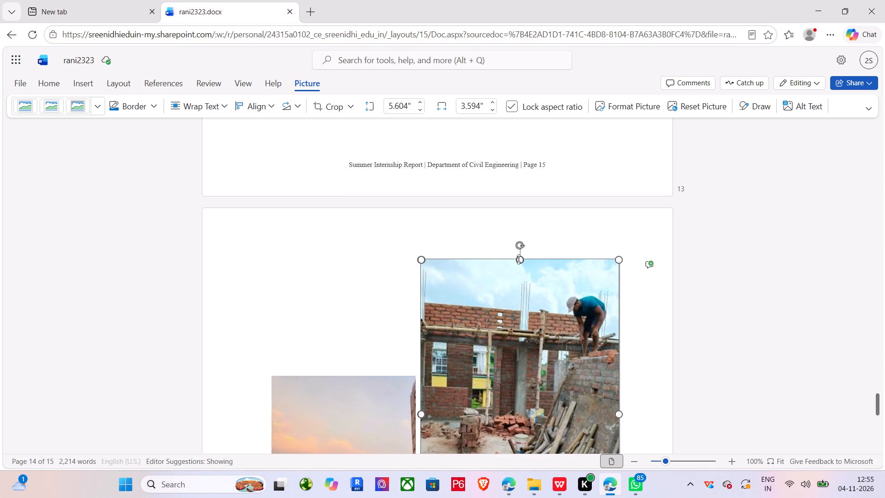
pyautogui.moveTo(519, 259); pyautogui.dragTo(517, 301)
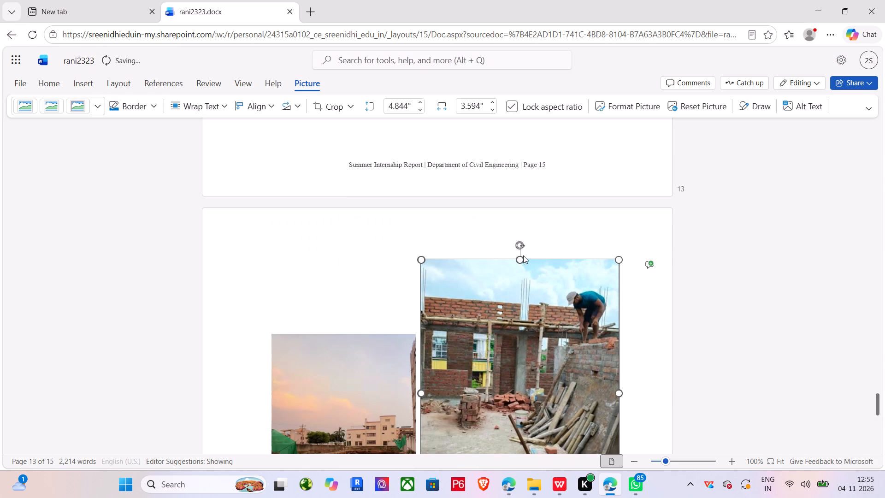
pyautogui.moveTo(519, 255); pyautogui.dragTo(518, 260)
pyautogui.moveTo(520, 258); pyautogui.dragTo(520, 276)
pyautogui.moveTo(520, 276); pyautogui.dragTo(520, 289)
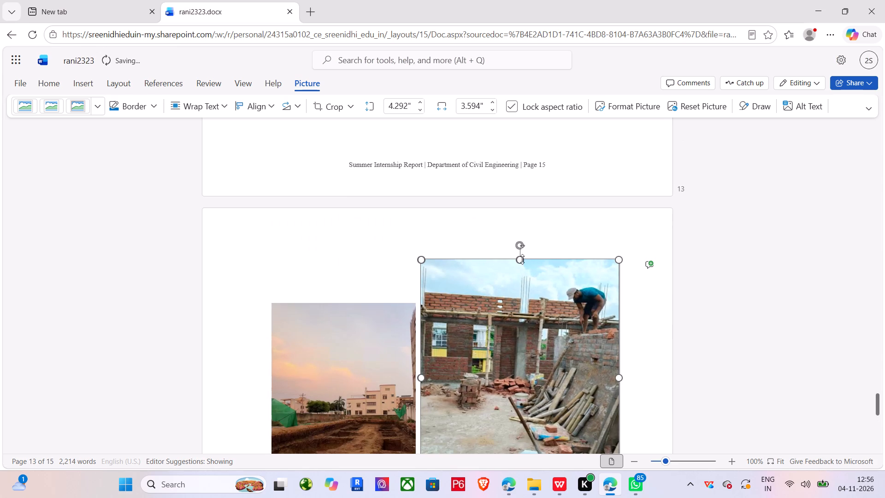
pyautogui.moveTo(522, 258); pyautogui.dragTo(523, 288)
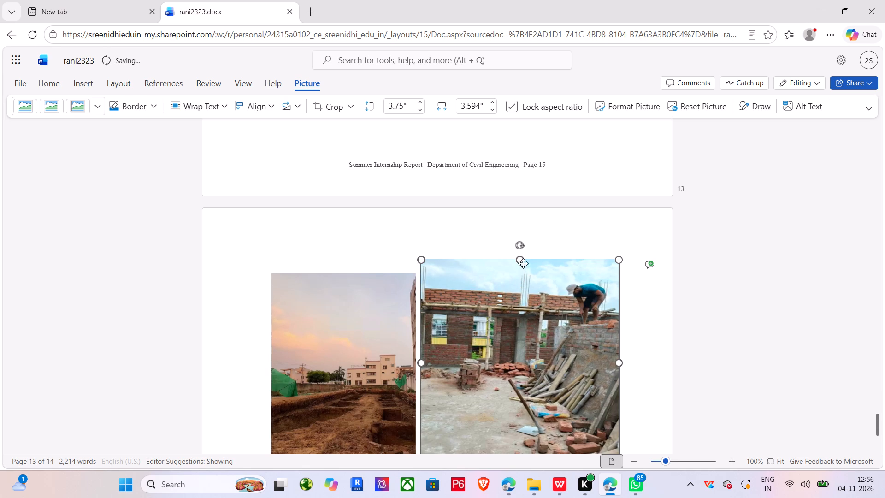
pyautogui.moveTo(522, 261); pyautogui.dragTo(523, 275)
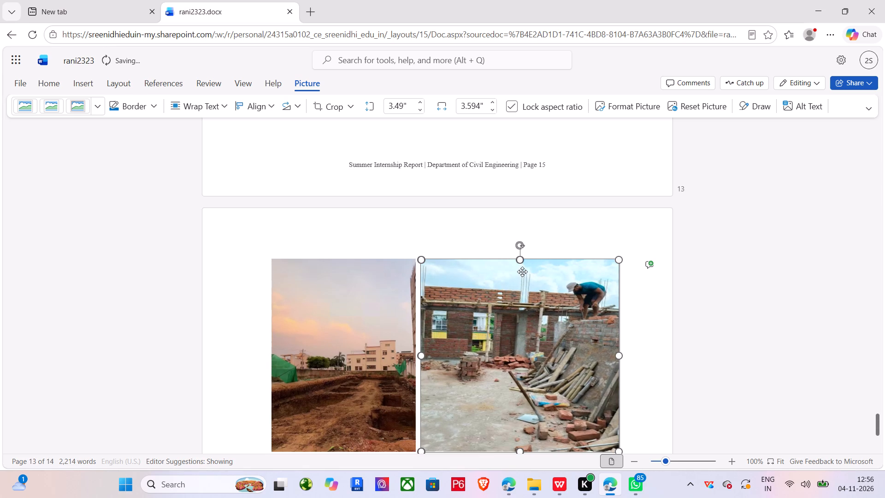
# Insert two new lines directly after the brickwork photo, above the Appendix A heading.
pyautogui.scroll(-2, 528, 271)
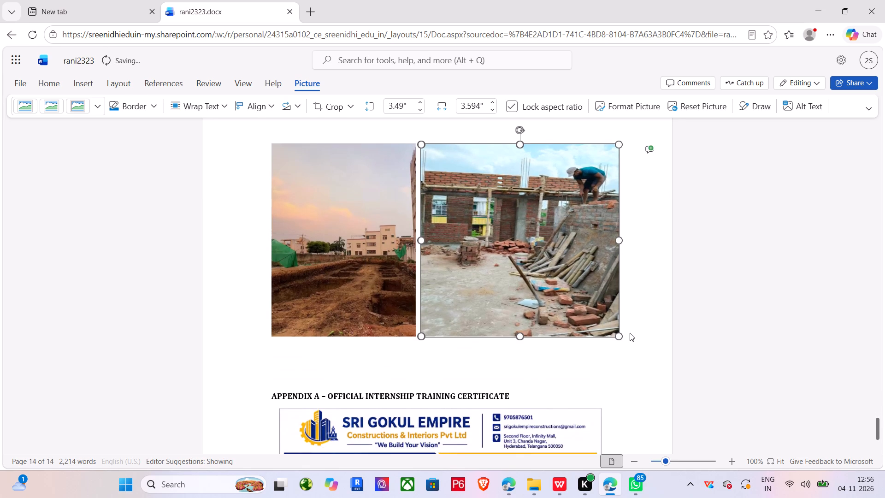
pyautogui.click(630, 333)
pyautogui.press('Return')
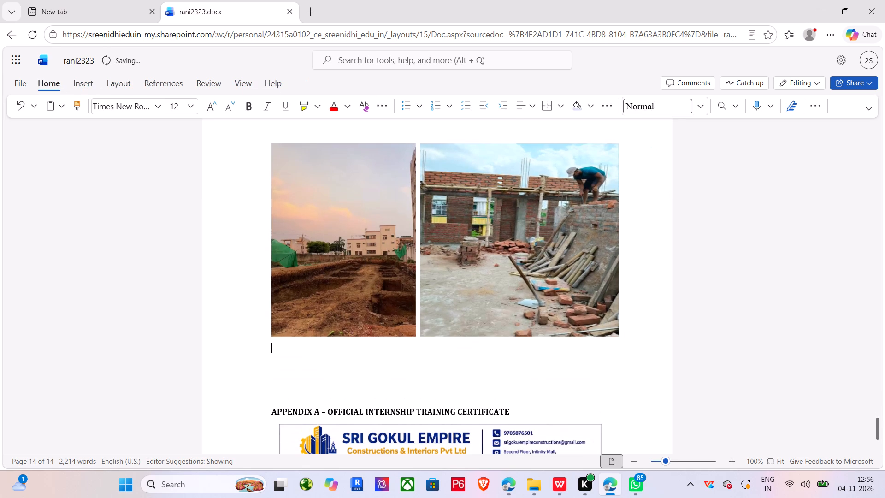
pyautogui.press('Return')
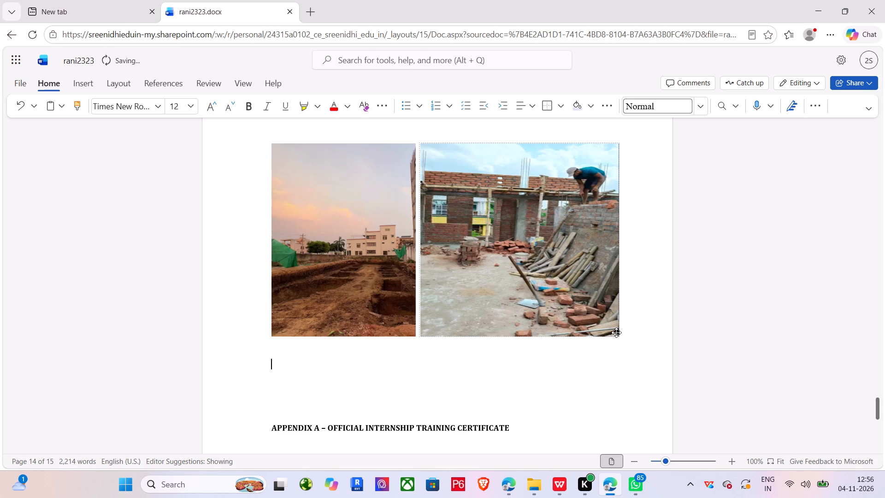
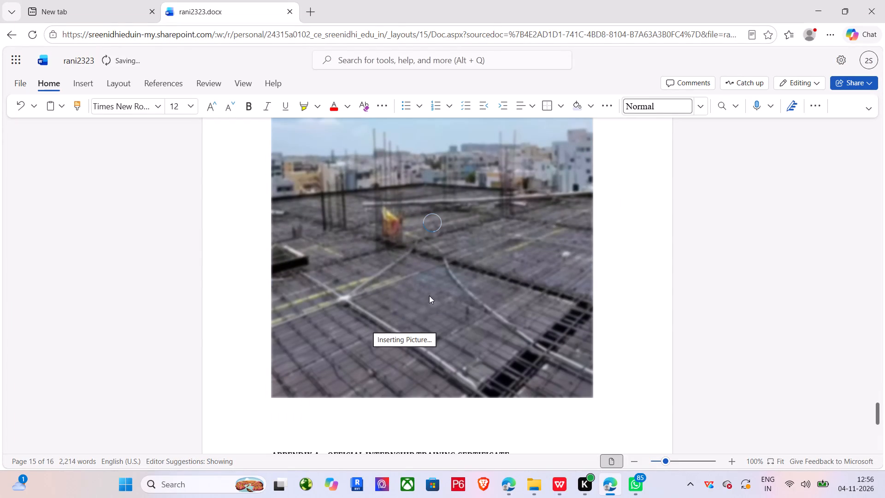
# Shrink the newly inserted rooftop reinforcement-mesh photo above the Appendix A heading.
pyautogui.click(436, 291)
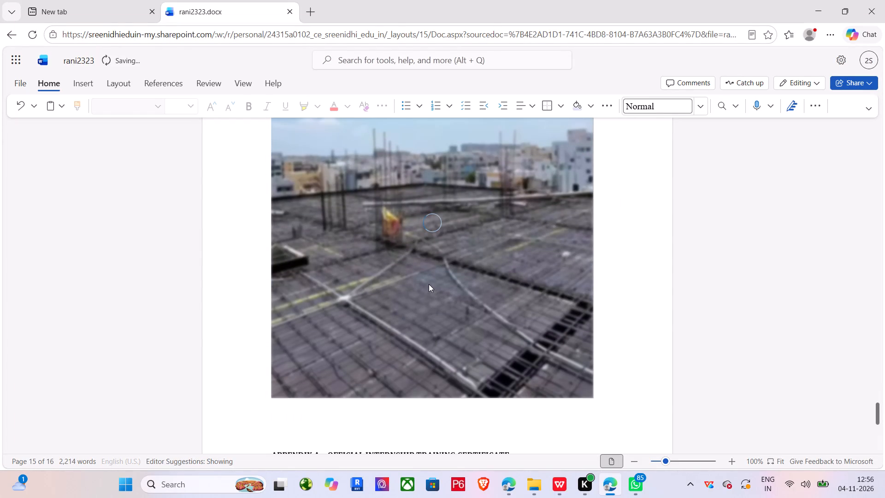
pyautogui.click(425, 282)
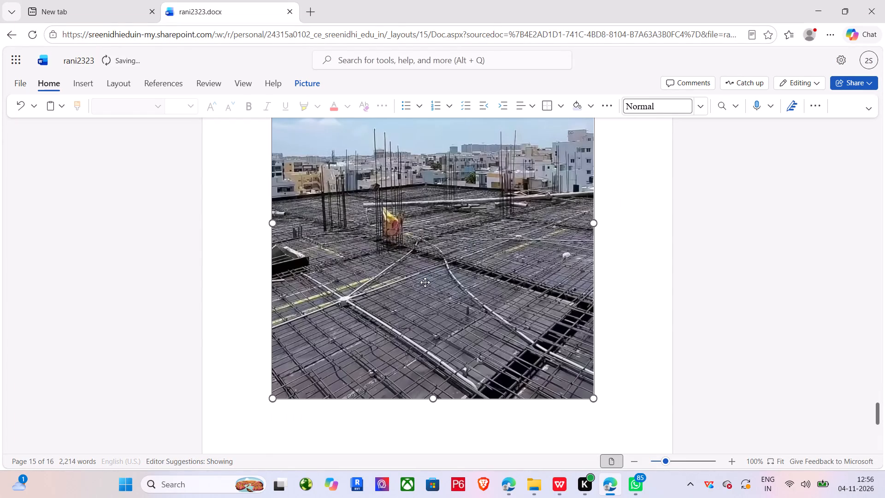
pyautogui.scroll(2, 425, 282)
pyautogui.scroll(-2, 591, 327)
# Shrink the rooftop rebar photo above the Appendix A heading proportionally to a little under half the text width.
pyautogui.moveTo(594, 397); pyautogui.dragTo(480, 336)
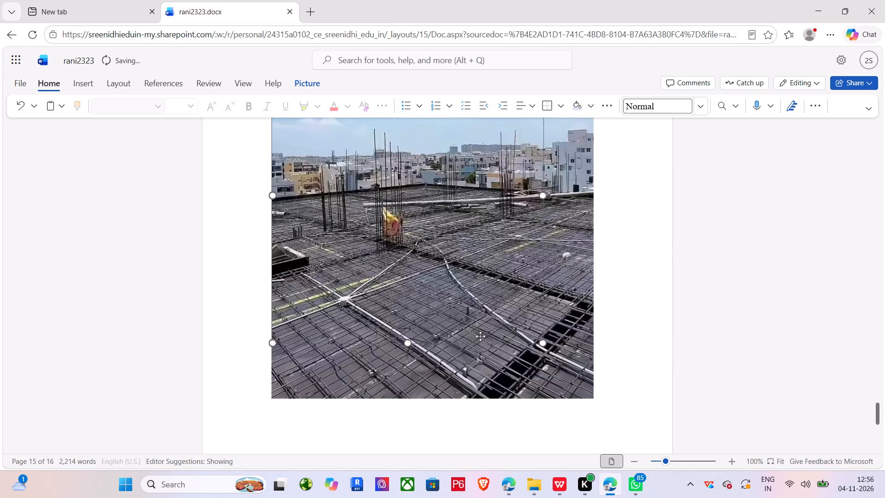
pyautogui.moveTo(480, 336); pyautogui.dragTo(389, 258)
pyautogui.scroll(4, 389, 258)
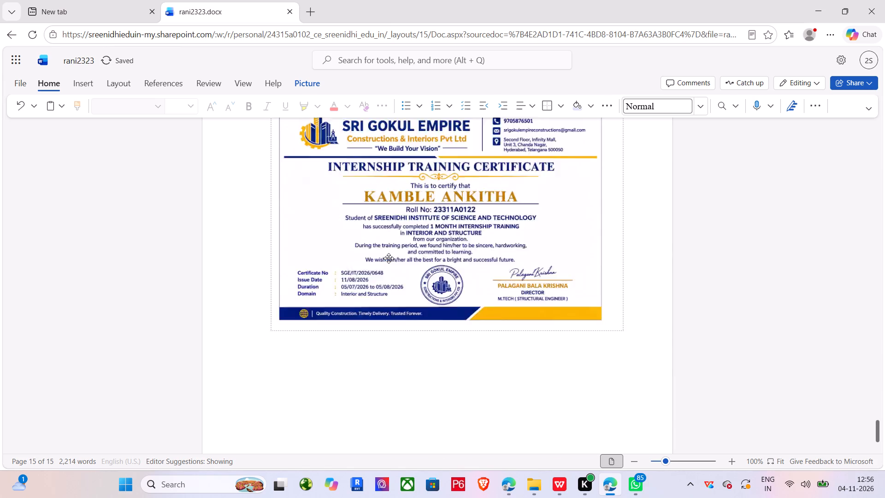
pyautogui.scroll(5, 389, 258)
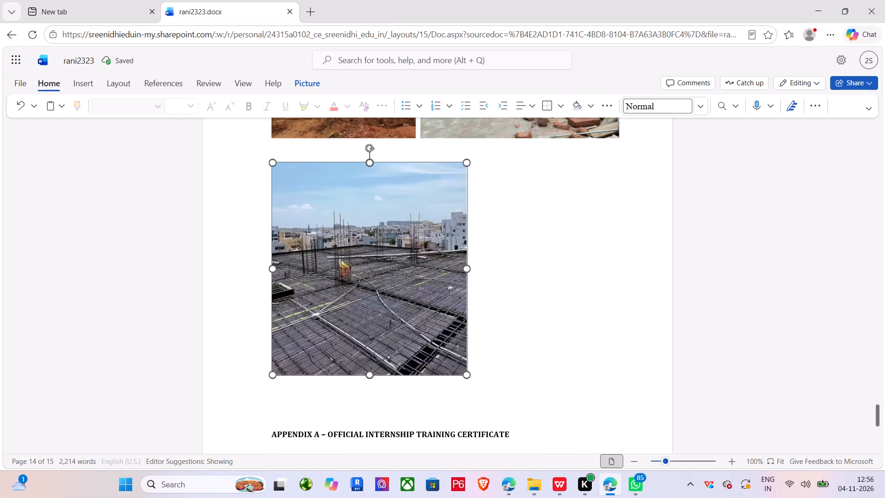
pyautogui.click(467, 370)
pyautogui.click(448, 359)
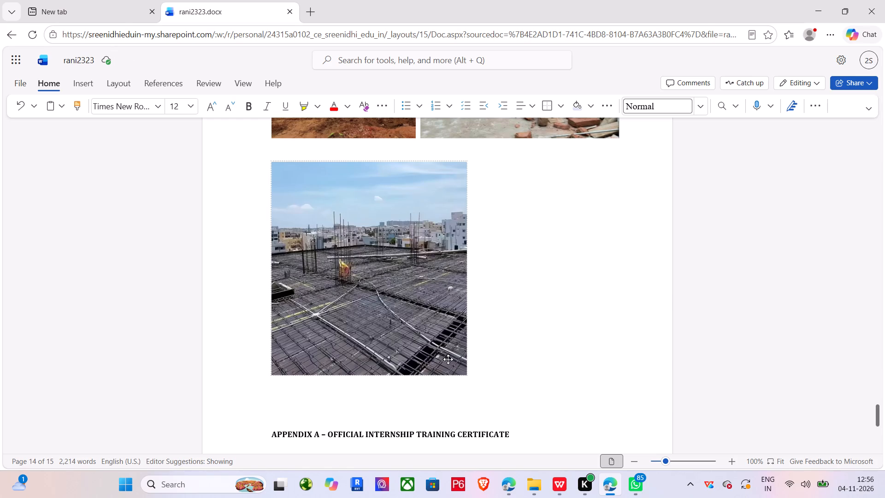
pyautogui.moveTo(465, 373); pyautogui.dragTo(403, 332)
pyautogui.moveTo(429, 333); pyautogui.dragTo(417, 324)
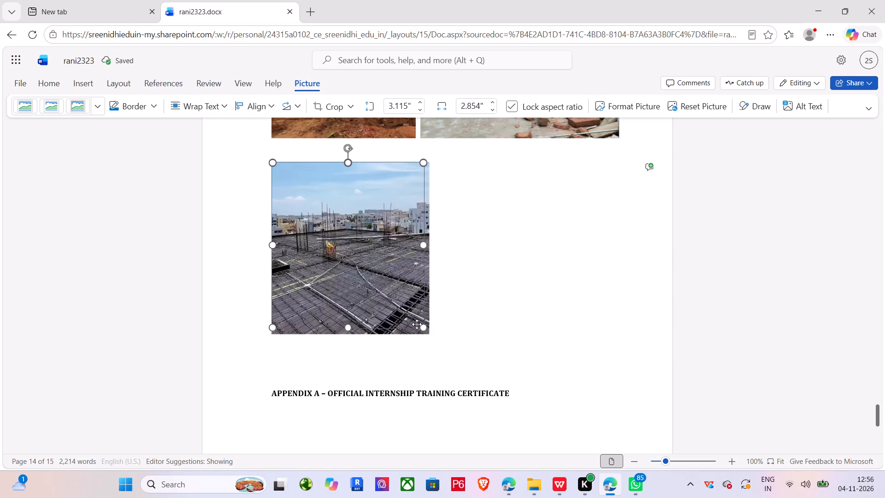
pyautogui.moveTo(417, 324); pyautogui.dragTo(413, 322)
# Insert two spaces directly after the rooftop rebar photo, on the same line.
pyautogui.click(440, 316)
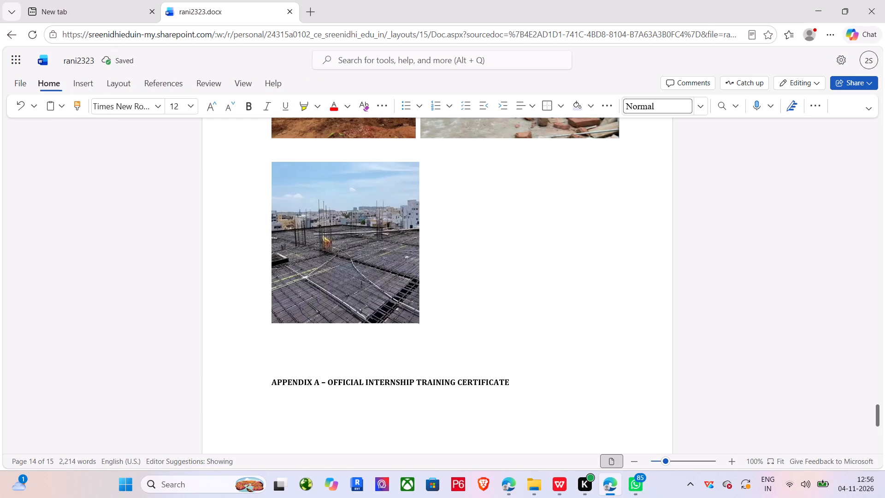
pyautogui.press('space')
pyautogui.press('space')
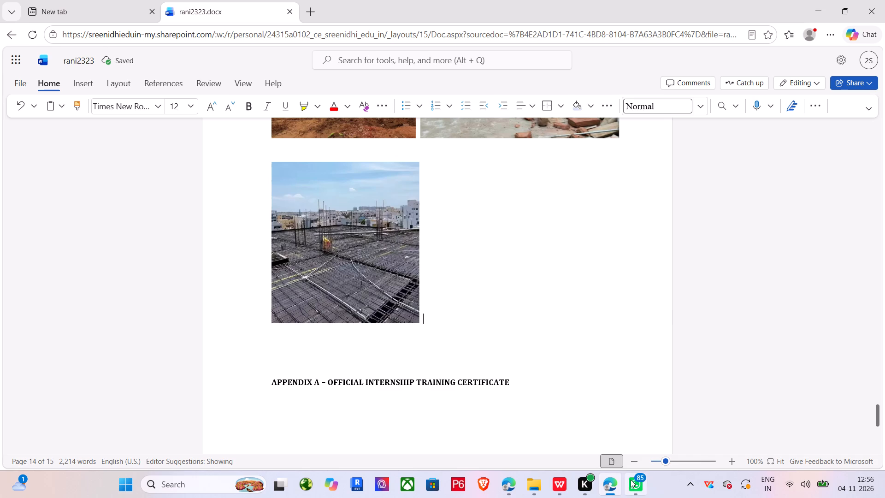
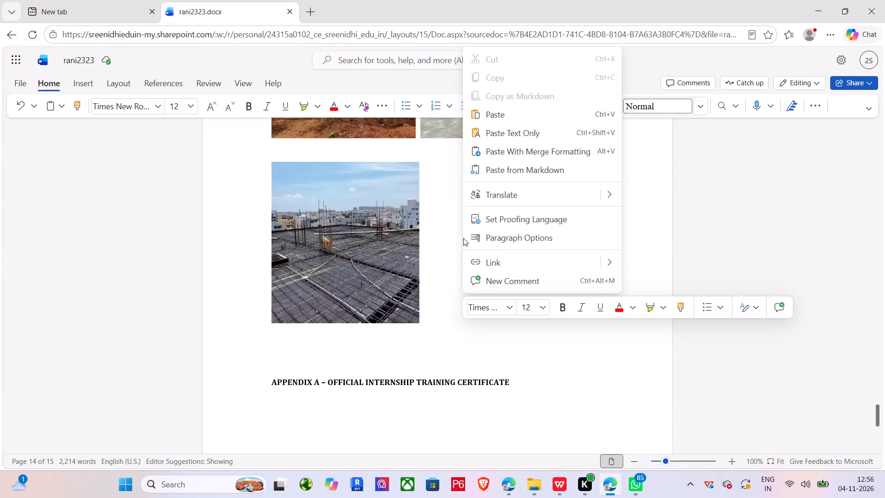
# Paste the copied building photo after the spaces that follow the rooftop rebar photo.
pyautogui.click(510, 116)
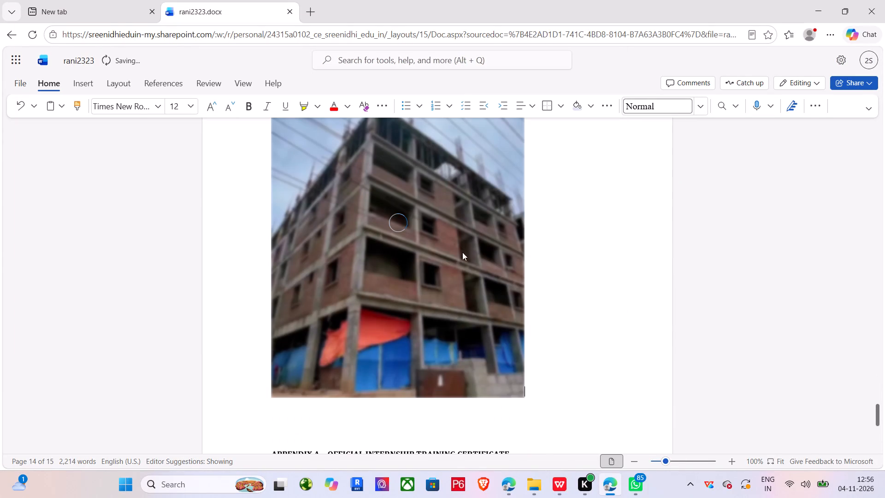
# Crop a strip of sky off the top of the building photo, making it about 5.87 inches high.
pyautogui.scroll(3, 430, 261)
pyautogui.scroll(-2, 430, 261)
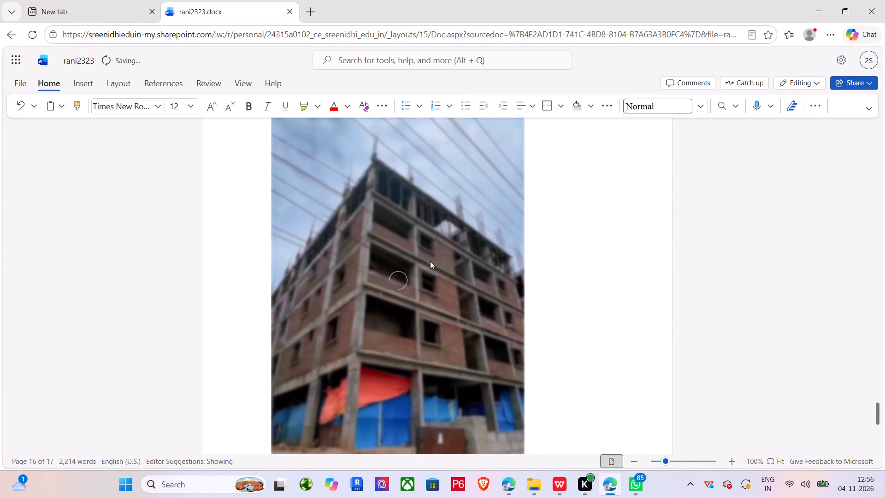
pyautogui.scroll(2, 419, 253)
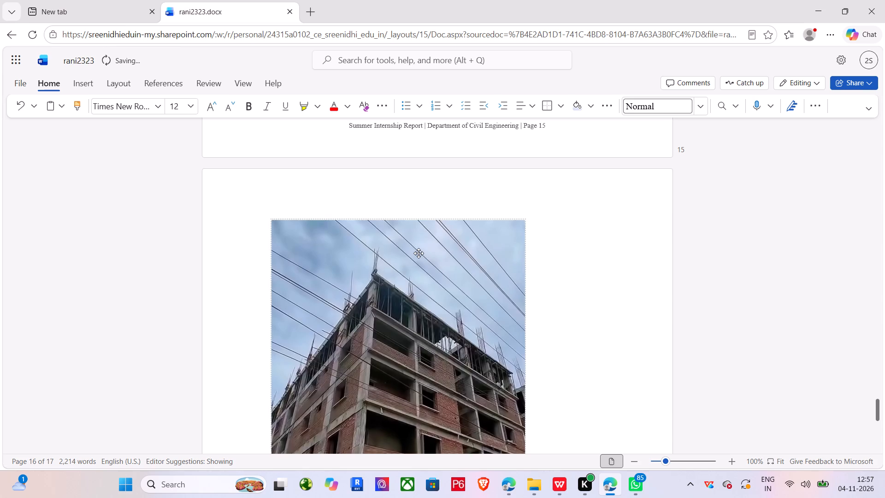
pyautogui.click(405, 271)
pyautogui.rightClick(404, 271)
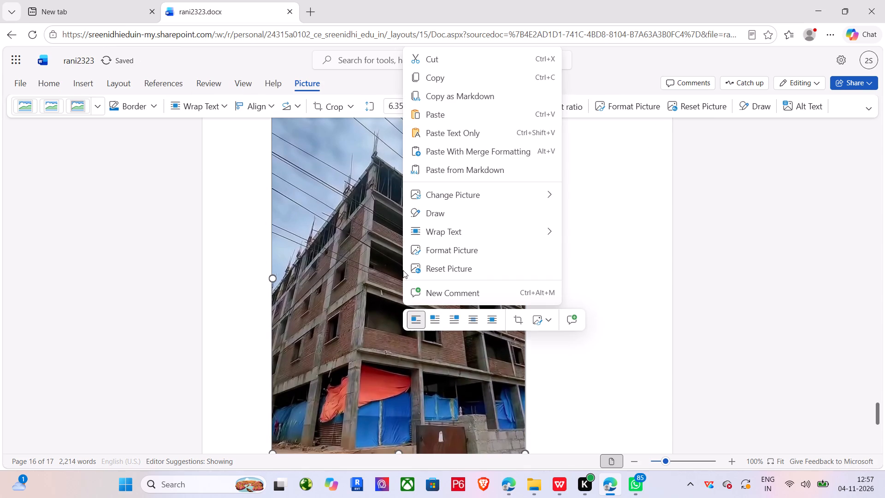
pyautogui.click(513, 321)
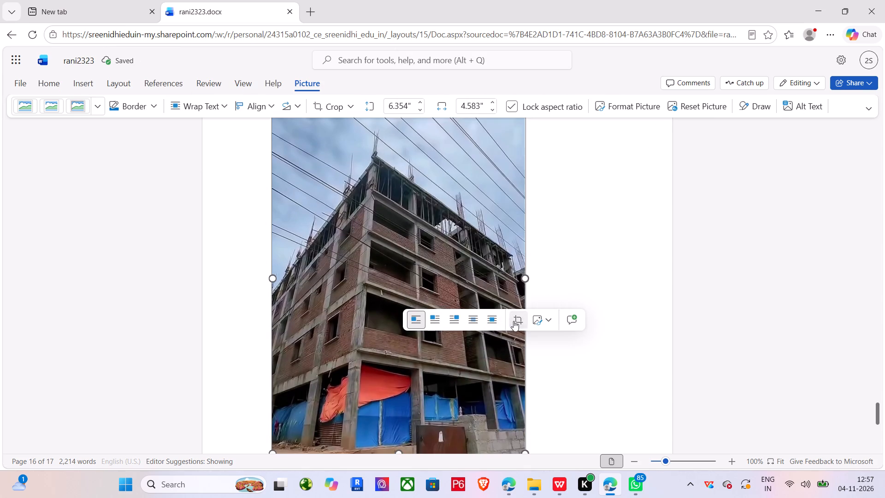
pyautogui.scroll(2, 445, 294)
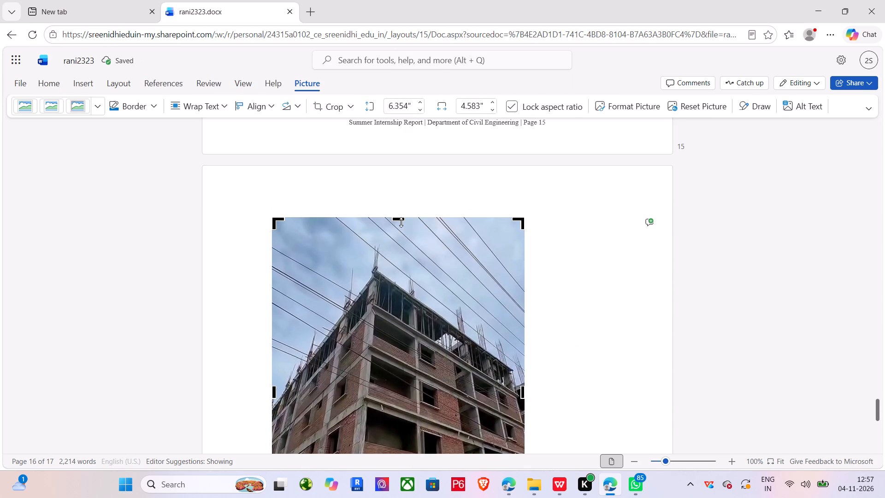
pyautogui.moveTo(400, 220); pyautogui.dragTo(400, 247)
pyautogui.scroll(-3, 399, 246)
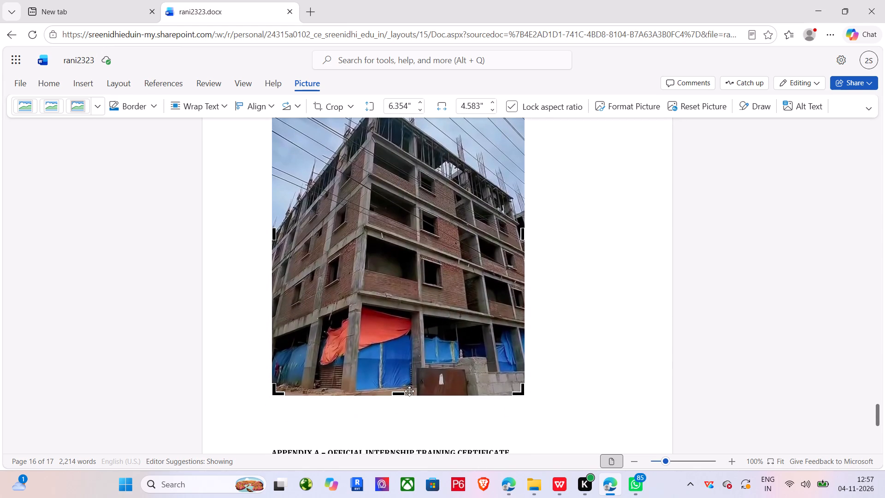
pyautogui.click(573, 312)
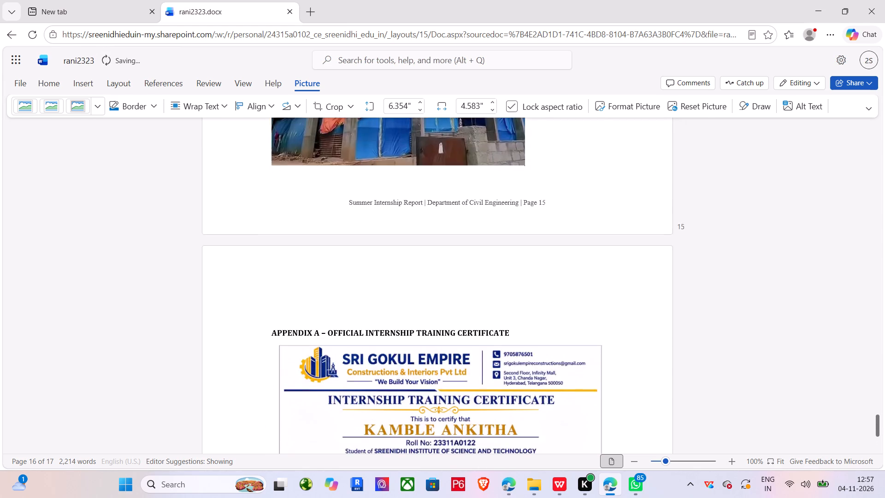
# Shrink the cropped building photo proportionally to about 3.19 by 2.49 inches so it sits beside the rooftop rebar photo.
pyautogui.scroll(4, 509, 287)
pyautogui.click(447, 278)
pyautogui.scroll(4, 447, 278)
pyautogui.scroll(-4, 447, 278)
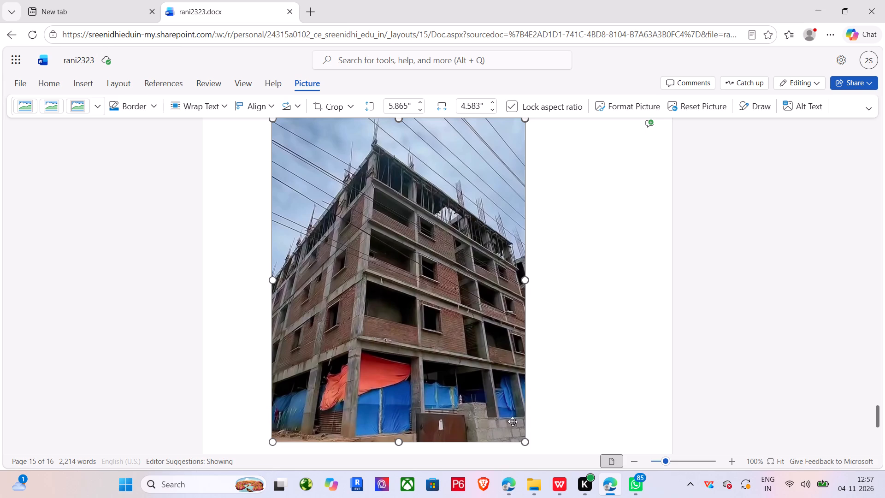
pyautogui.moveTo(524, 442); pyautogui.dragTo(437, 349)
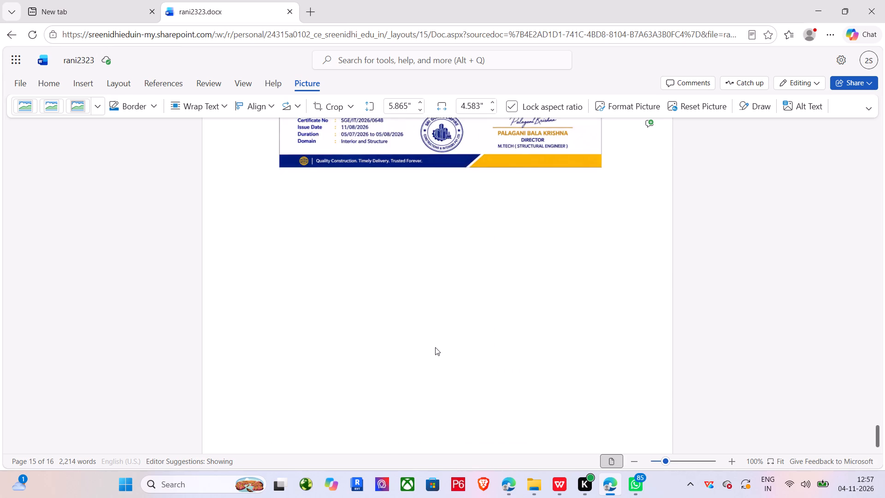
pyautogui.scroll(11, 435, 347)
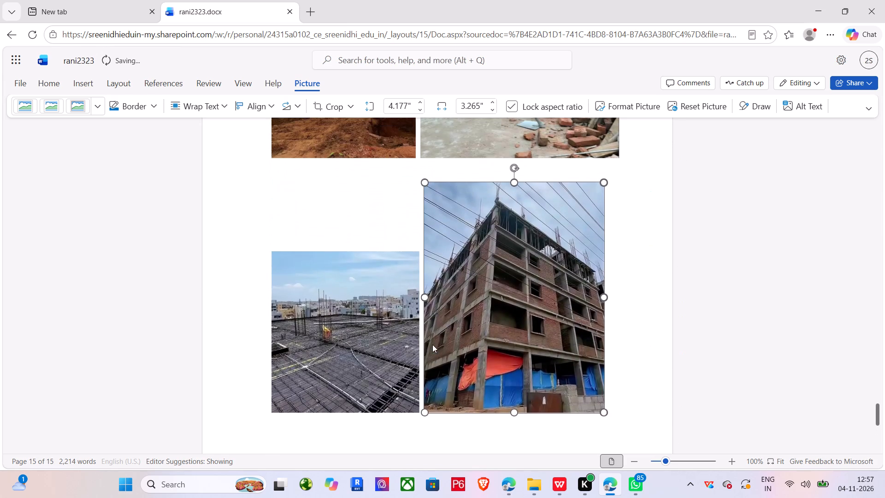
pyautogui.moveTo(605, 414); pyautogui.dragTo(576, 373)
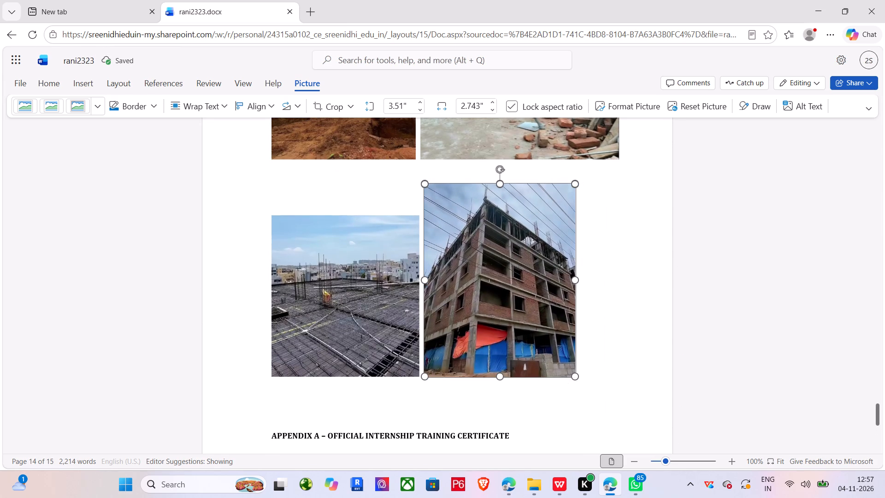
pyautogui.moveTo(577, 376); pyautogui.dragTo(563, 358)
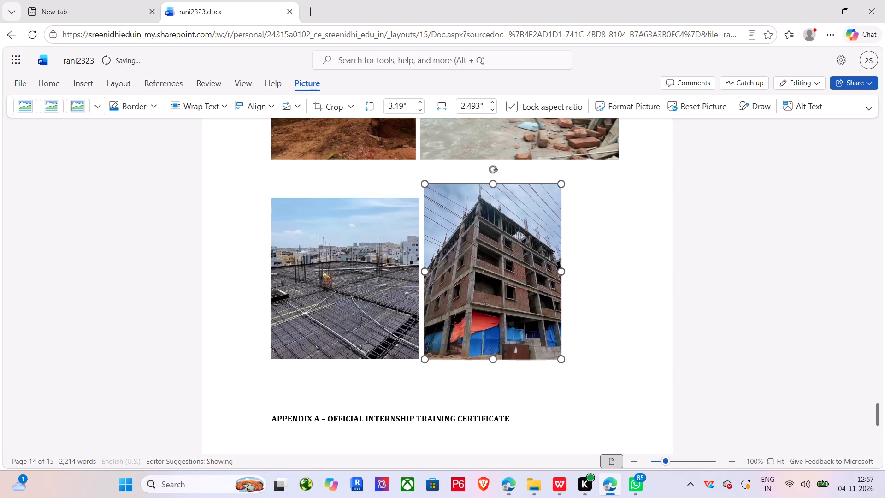
# Insert four more spaces between the rooftop rebar photo and the building photo.
pyautogui.click(421, 351)
pyautogui.press('space')
pyautogui.press('space')
pyautogui.press('space')
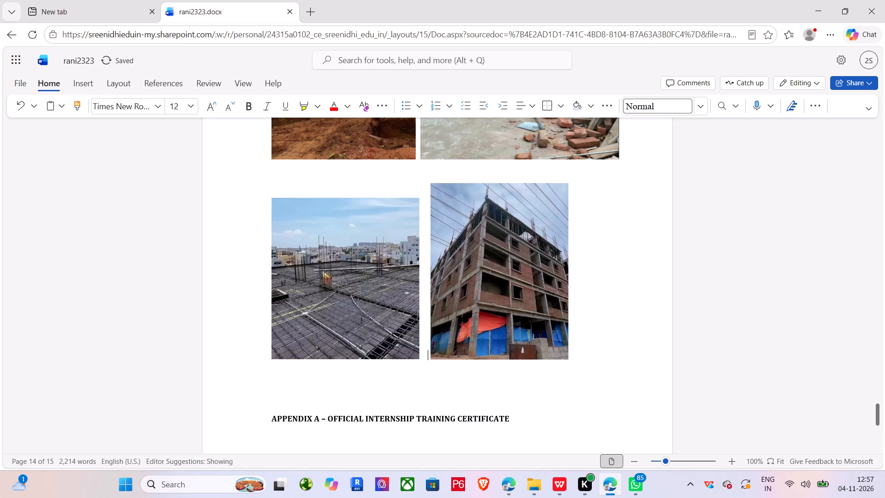
pyautogui.press('space')
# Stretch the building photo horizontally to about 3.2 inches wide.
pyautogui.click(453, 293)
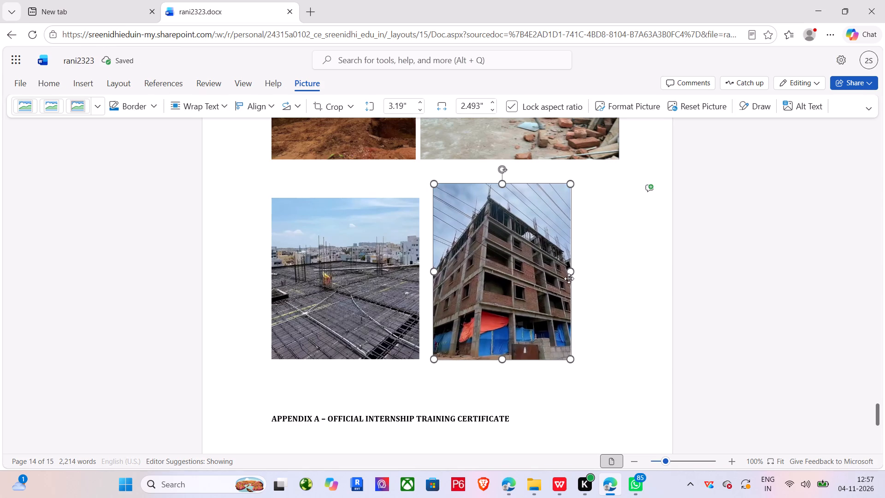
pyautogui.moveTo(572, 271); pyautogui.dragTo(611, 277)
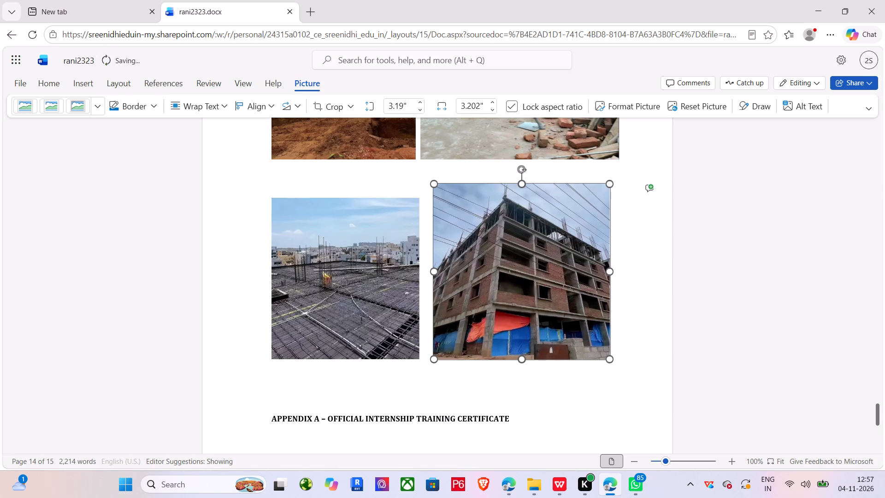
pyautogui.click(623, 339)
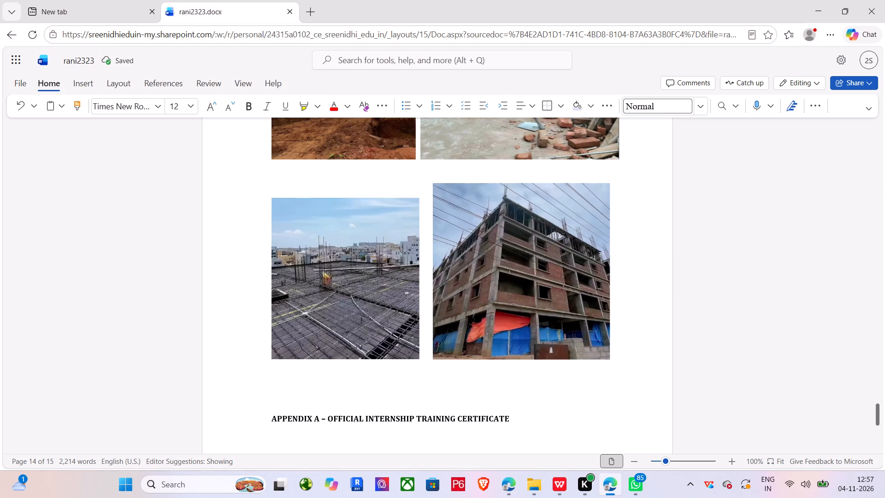
# Stretch the rooftop rebar photo vertically to about 3.43 inches high, keeping its width.
pyautogui.click(385, 304)
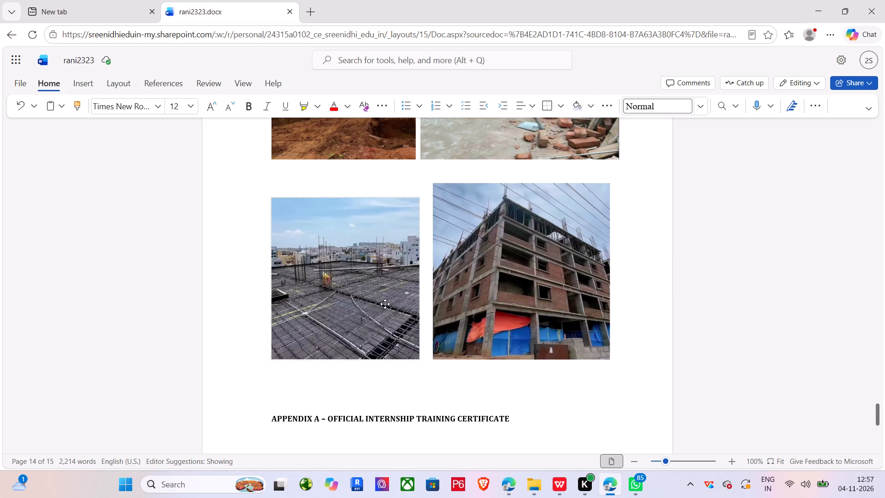
pyautogui.moveTo(346, 359); pyautogui.dragTo(348, 373)
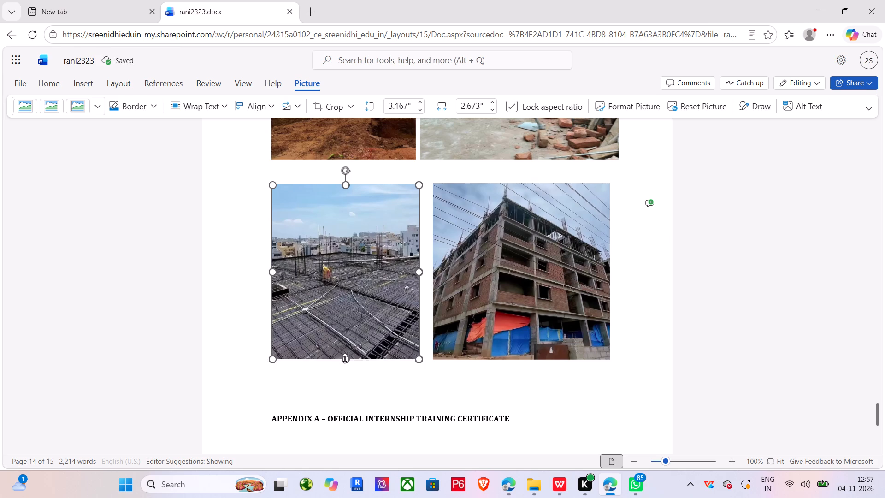
pyautogui.moveTo(345, 358); pyautogui.dragTo(347, 373)
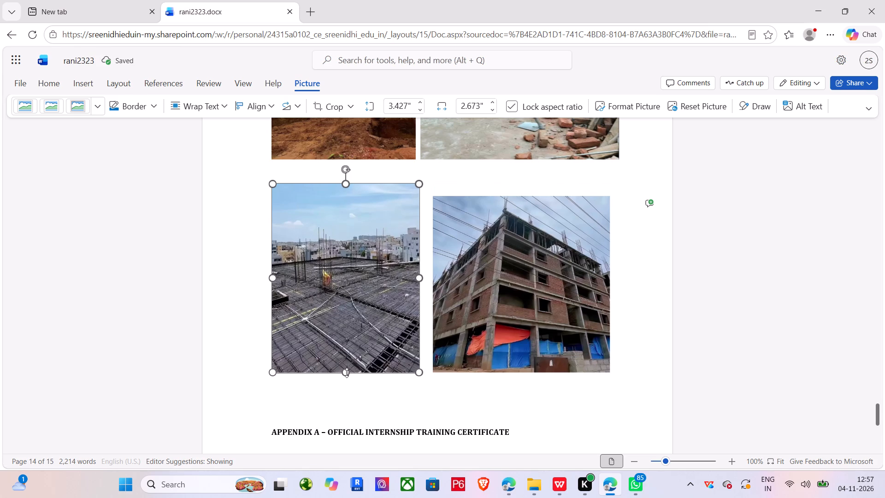
# Stretch the building photo to about 3.64 inches high and 3.38 inches wide, reaching the edge of the photo above.
pyautogui.click(479, 326)
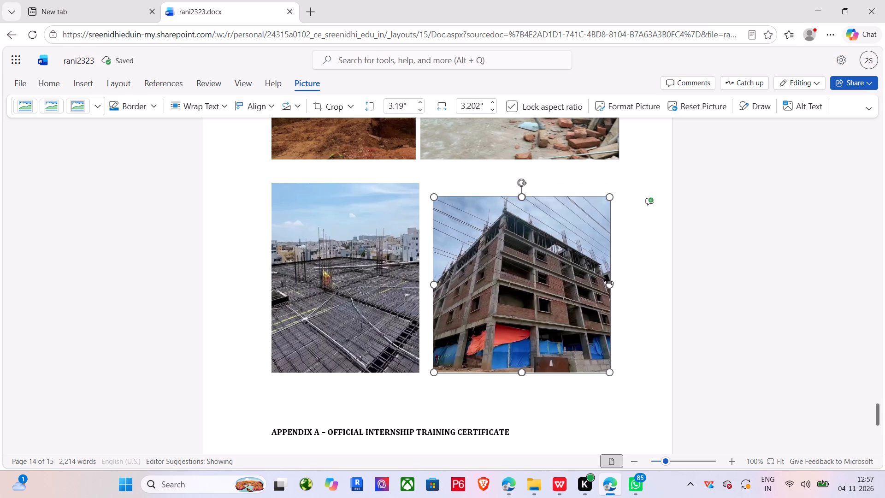
pyautogui.moveTo(612, 282); pyautogui.dragTo(603, 284)
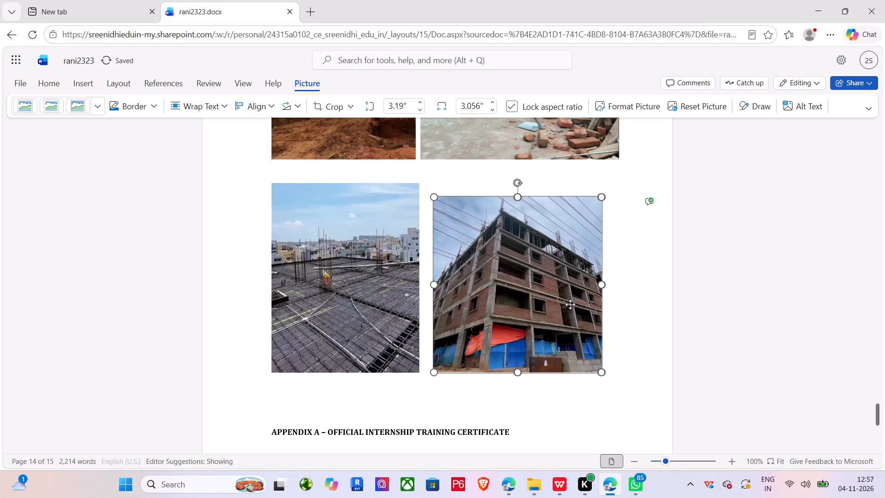
pyautogui.moveTo(516, 370); pyautogui.dragTo(515, 381)
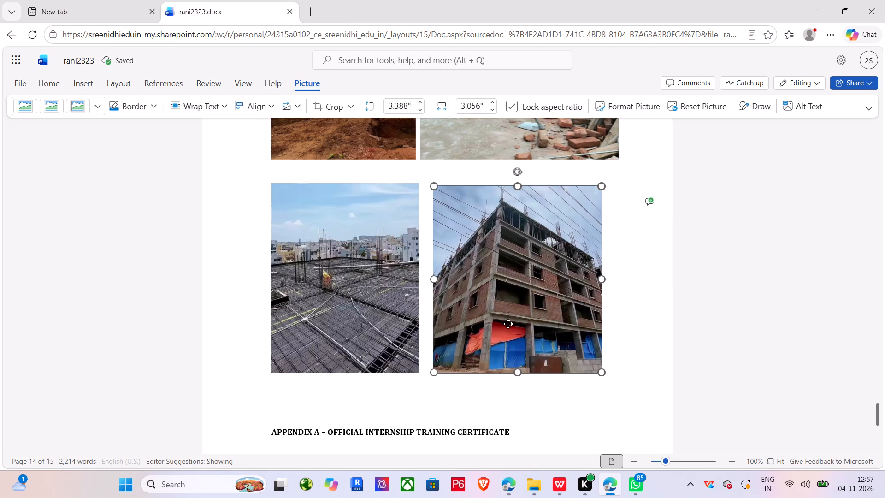
pyautogui.moveTo(602, 280); pyautogui.dragTo(613, 280)
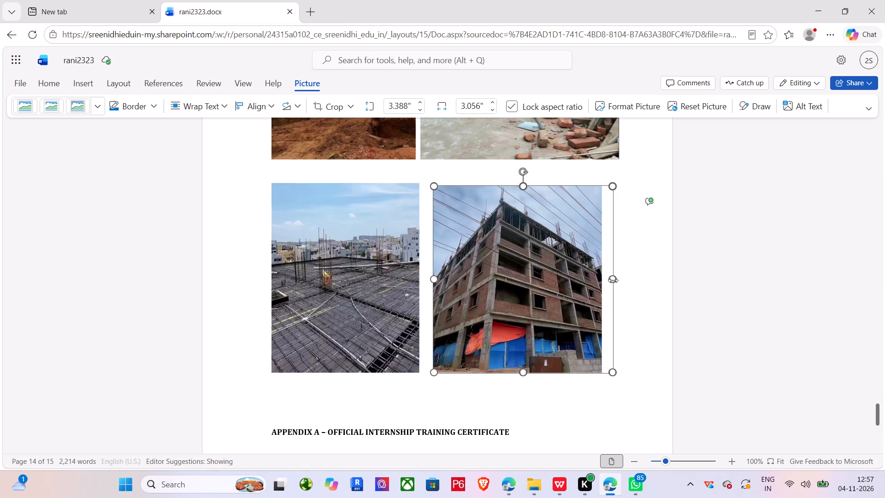
pyautogui.moveTo(613, 280); pyautogui.dragTo(619, 282)
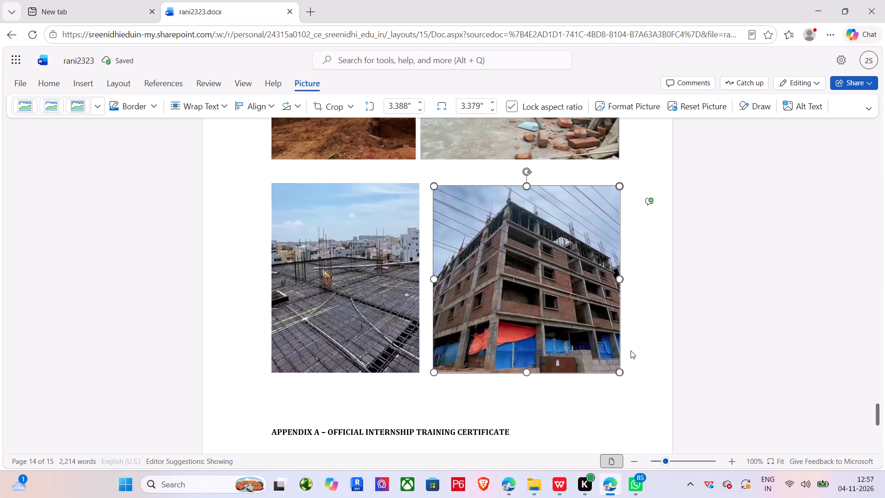
pyautogui.moveTo(526, 371); pyautogui.dragTo(528, 377)
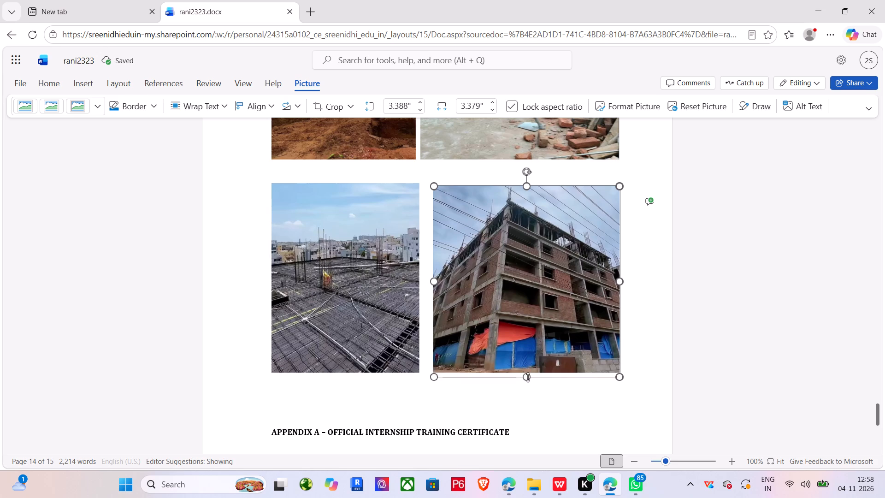
pyautogui.moveTo(528, 377); pyautogui.dragTo(528, 385)
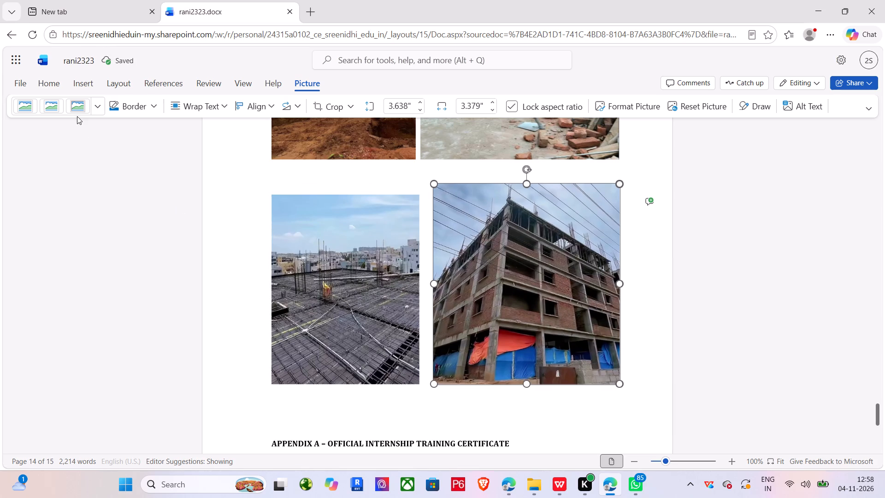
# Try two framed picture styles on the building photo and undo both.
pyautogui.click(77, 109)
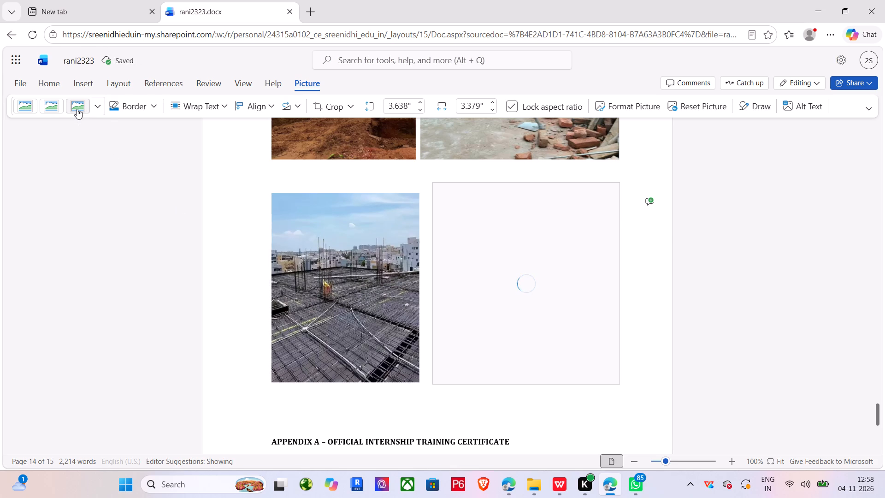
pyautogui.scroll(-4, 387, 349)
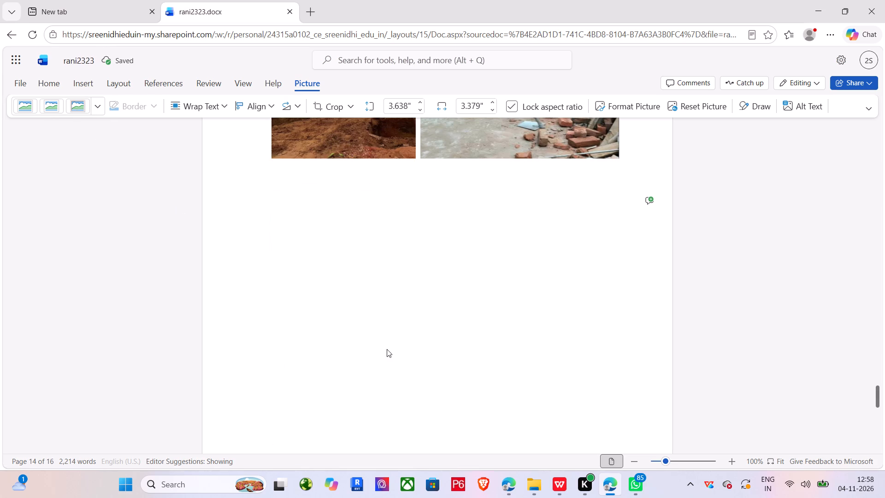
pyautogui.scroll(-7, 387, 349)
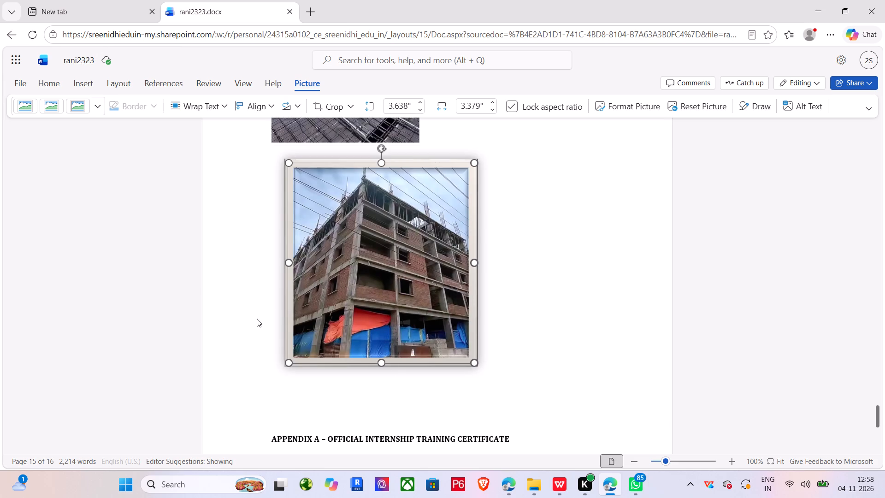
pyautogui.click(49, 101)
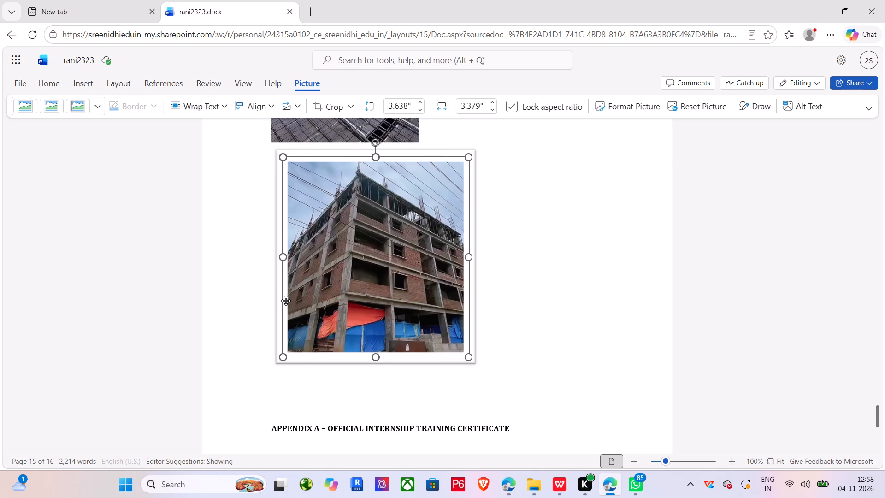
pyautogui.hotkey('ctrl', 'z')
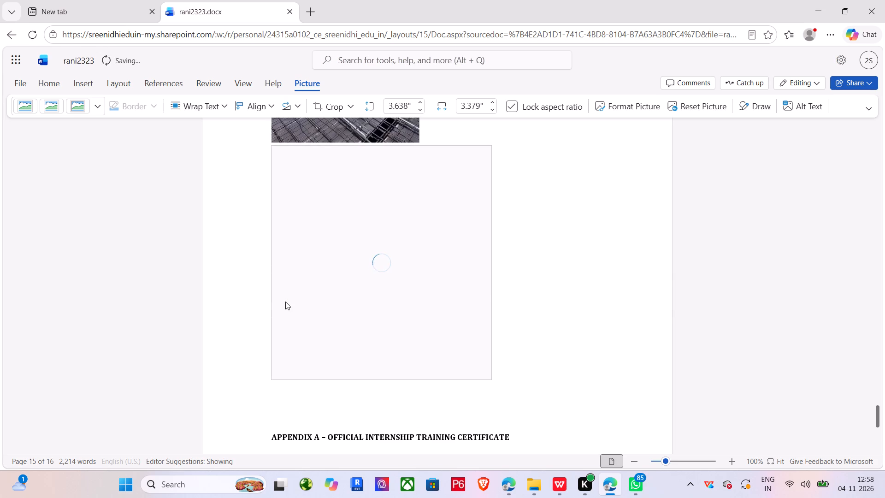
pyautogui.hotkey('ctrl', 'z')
# Add a blank line between the side-by-side photos and the Appendix A heading.
pyautogui.scroll(-1, 368, 342)
pyautogui.scroll(4, 369, 342)
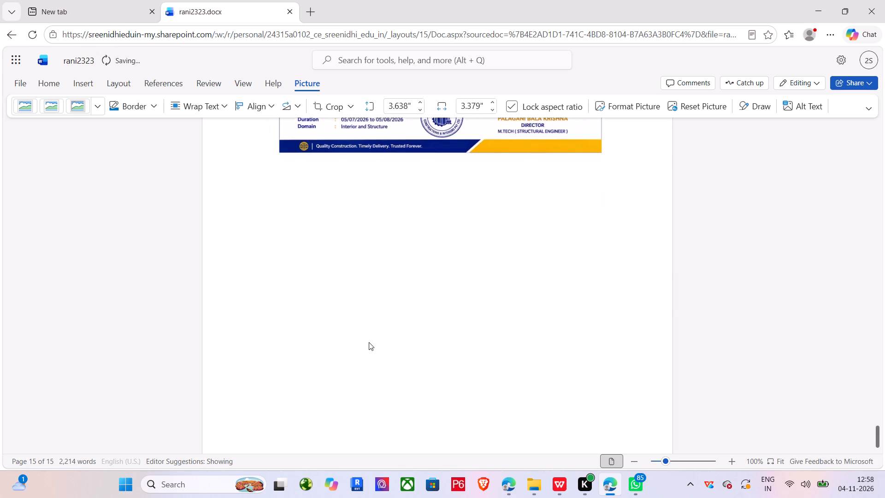
pyautogui.scroll(10, 369, 342)
pyautogui.scroll(-3, 372, 346)
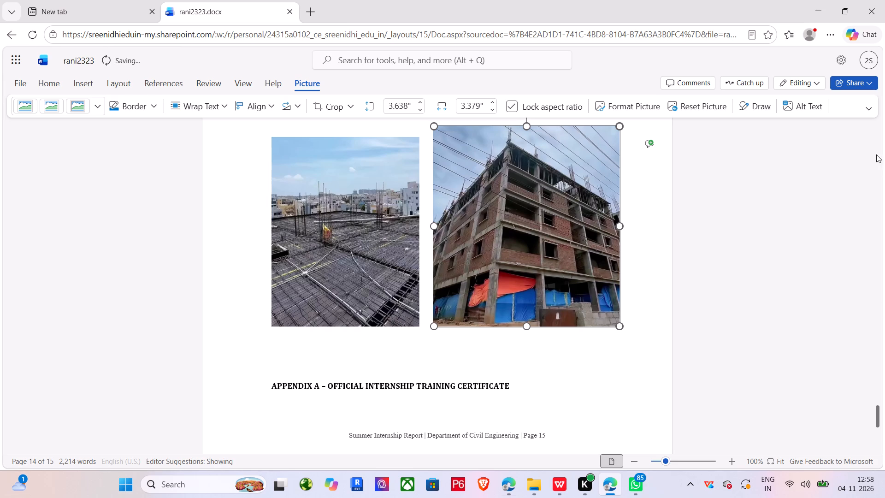
pyautogui.click(633, 332)
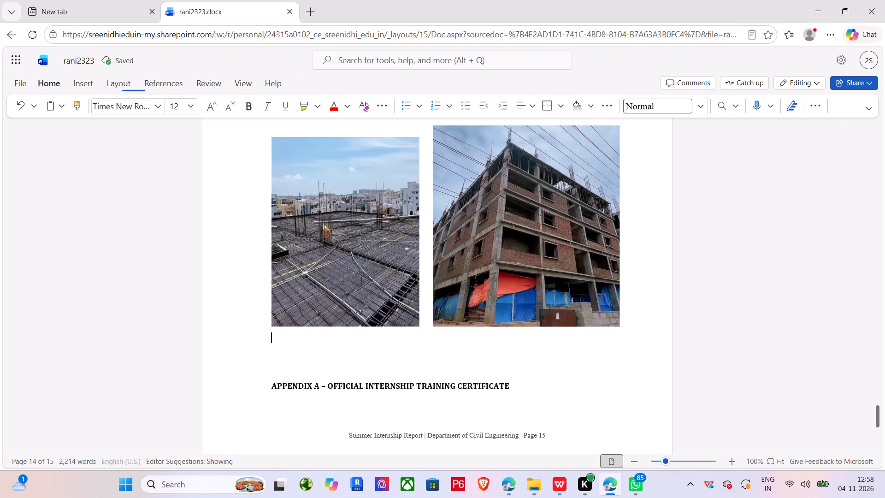
pyautogui.press('Return')
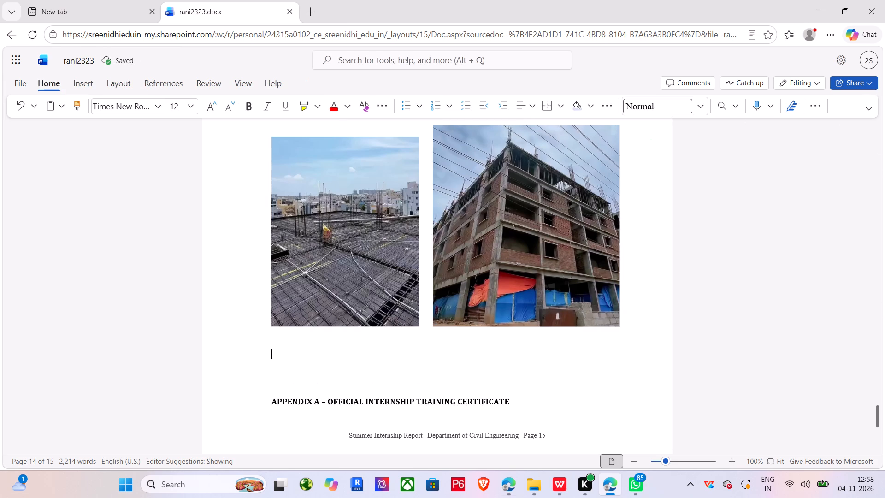
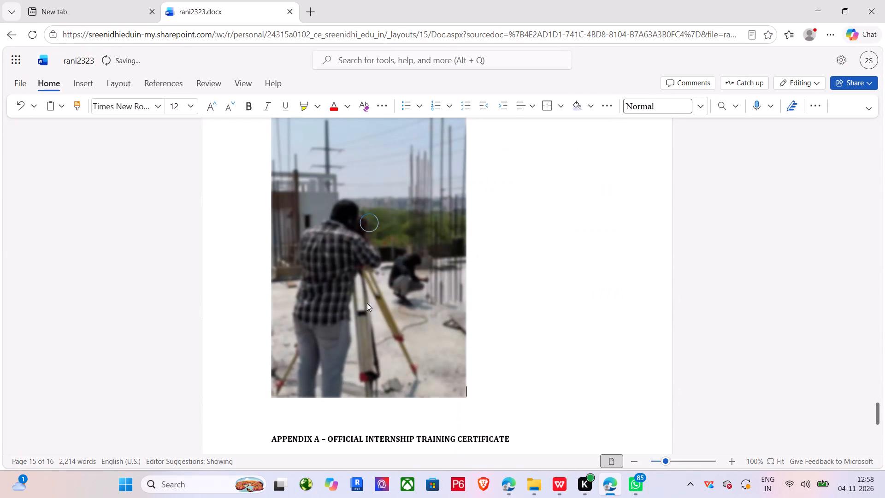
# Shrink the surveyor photo above the Appendix A heading proportionally to about three-quarters of its width and height.
pyautogui.click(354, 280)
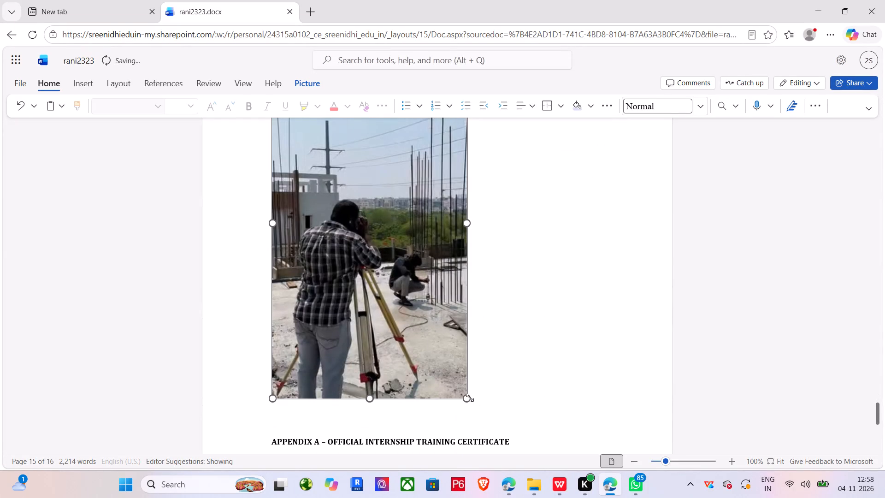
pyautogui.moveTo(469, 396); pyautogui.dragTo(397, 308)
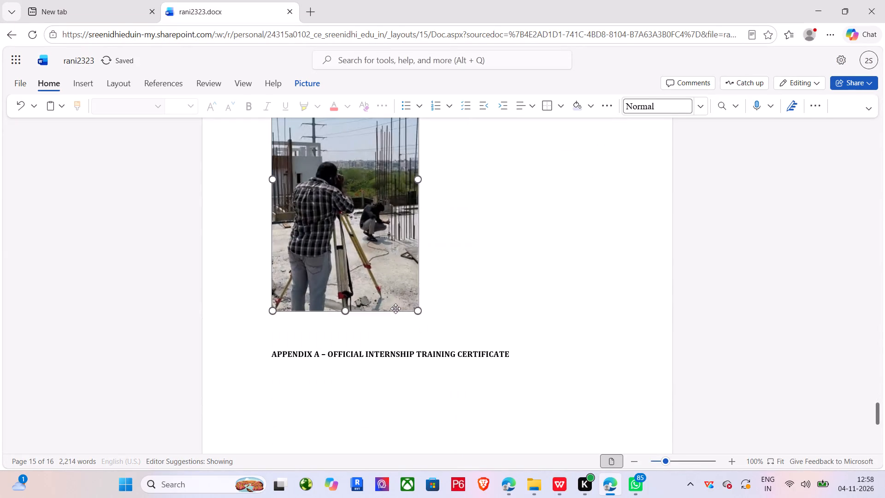
pyautogui.scroll(4, 395, 308)
pyautogui.scroll(-13, 395, 308)
pyautogui.scroll(2, 395, 308)
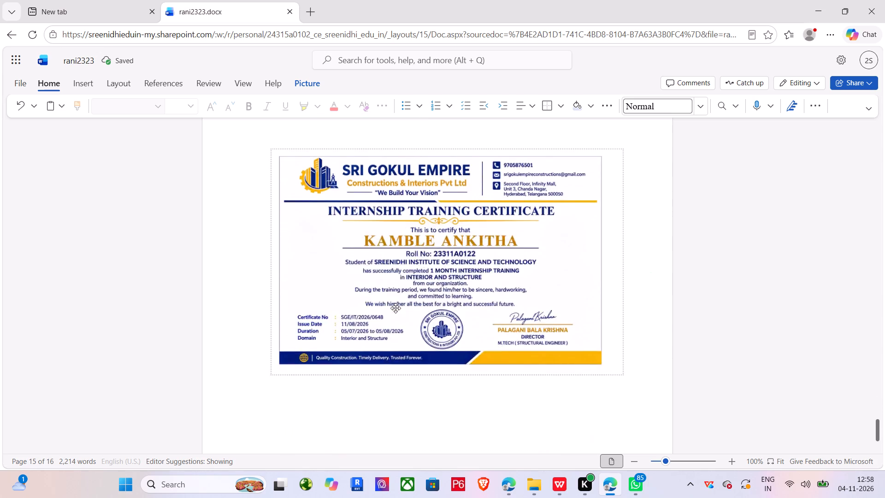
pyautogui.scroll(10, 395, 308)
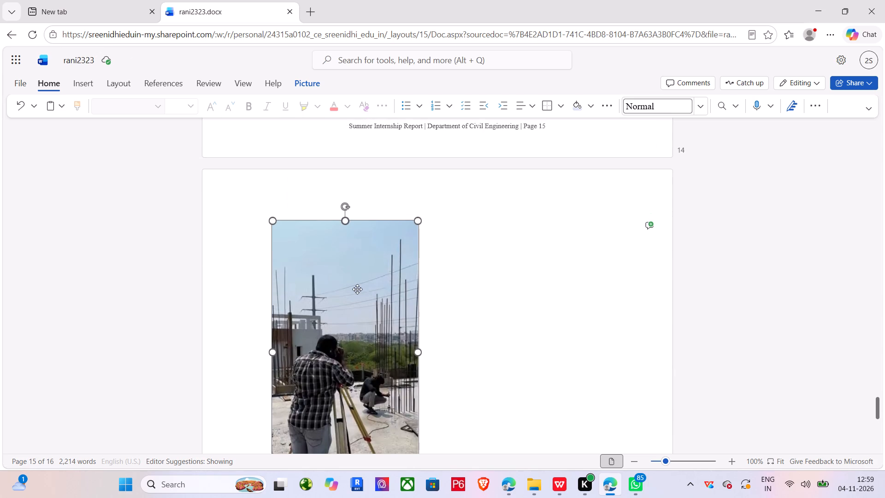
pyautogui.scroll(-2, 354, 349)
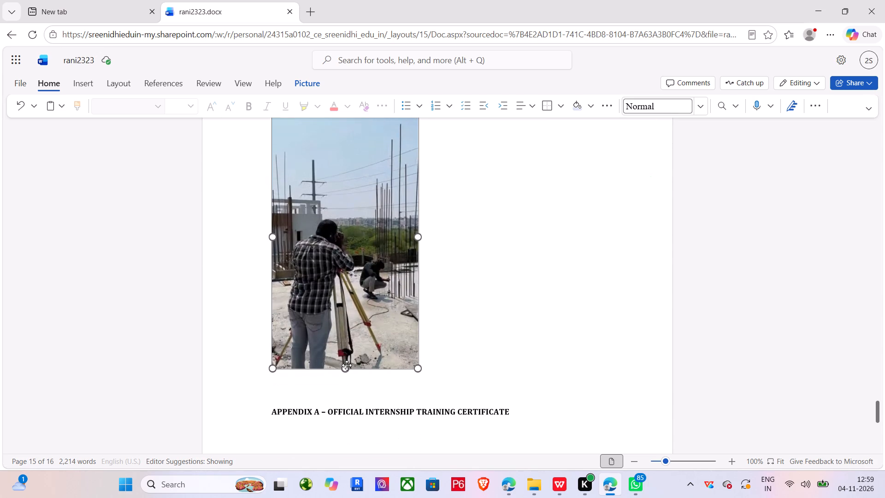
# Shorten the surveyor photo above the Appendix A heading slightly by raising its bottom edge, keeping its width.
pyautogui.moveTo(347, 369); pyautogui.dragTo(341, 332)
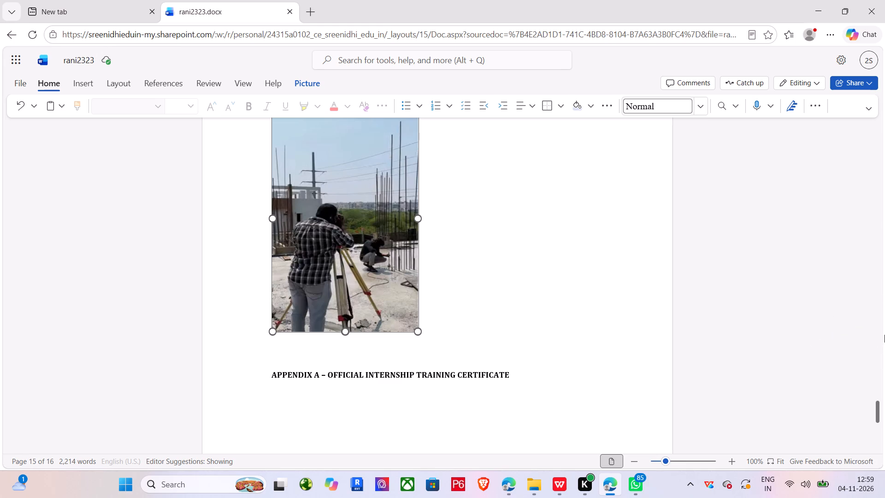
pyautogui.click(491, 246)
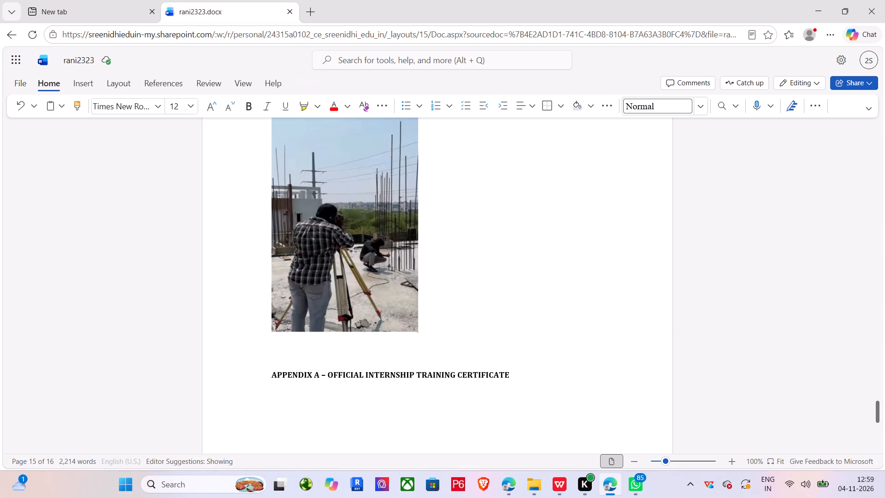
pyautogui.scroll(-2, 510, 266)
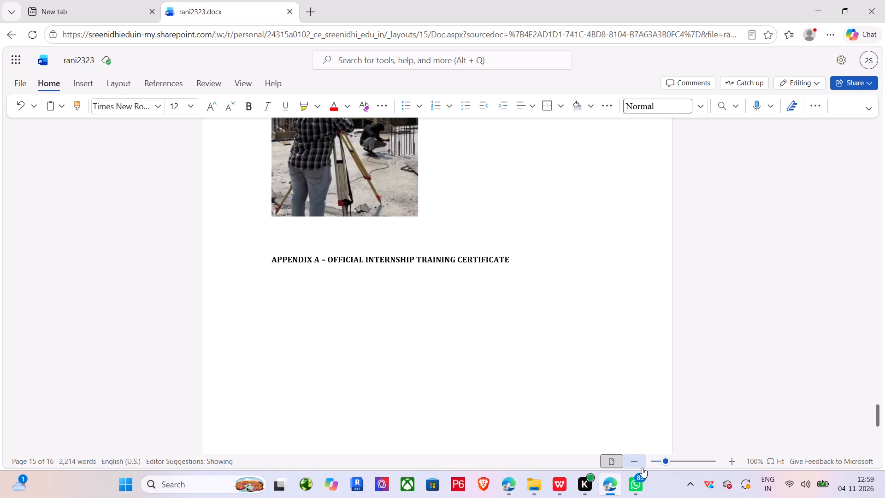
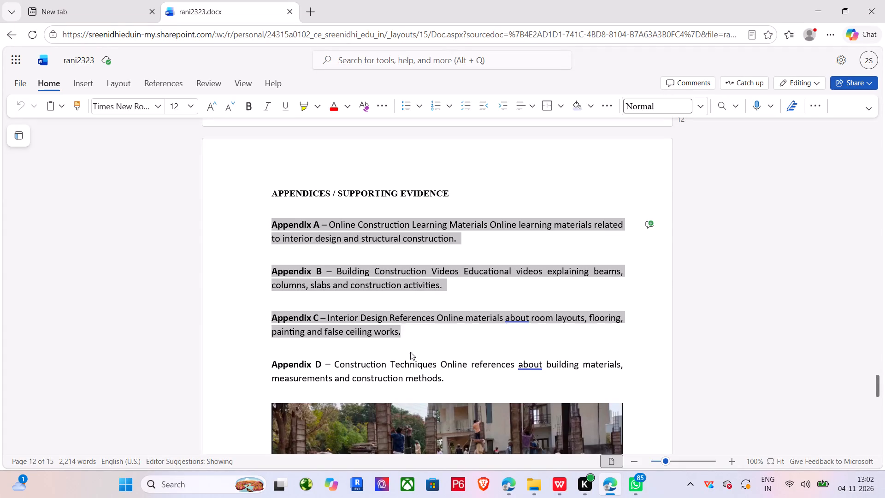
# Replace the appendix descriptions under APPENDICES / SUPPORTING EVIDENCE with the copied Appendix A to D text on masonry, surveying, interior and reinforcement work.
pyautogui.hotkey('ctrl', 'v')
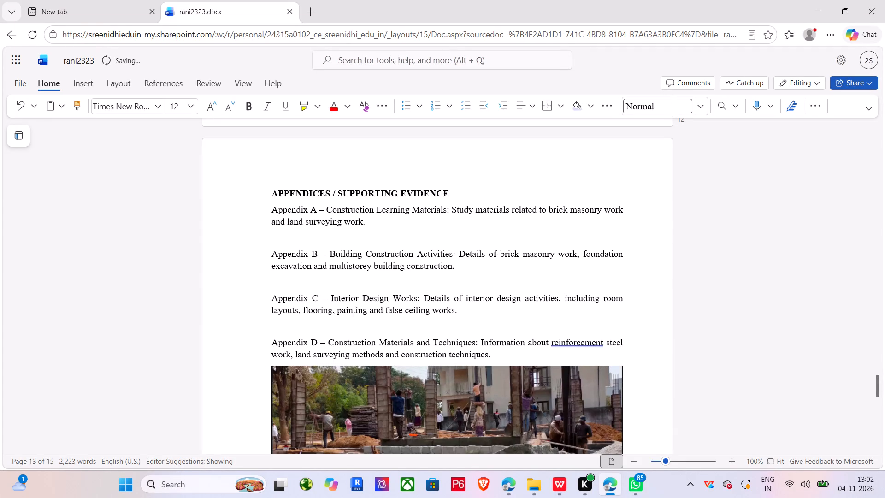
# Make the "Appendix A" label at the start of the Construction Learning Materials paragraph bold.
pyautogui.moveTo(318, 209); pyautogui.dragTo(260, 198)
pyautogui.click(260, 198)
pyautogui.moveTo(318, 210); pyautogui.dragTo(292, 205)
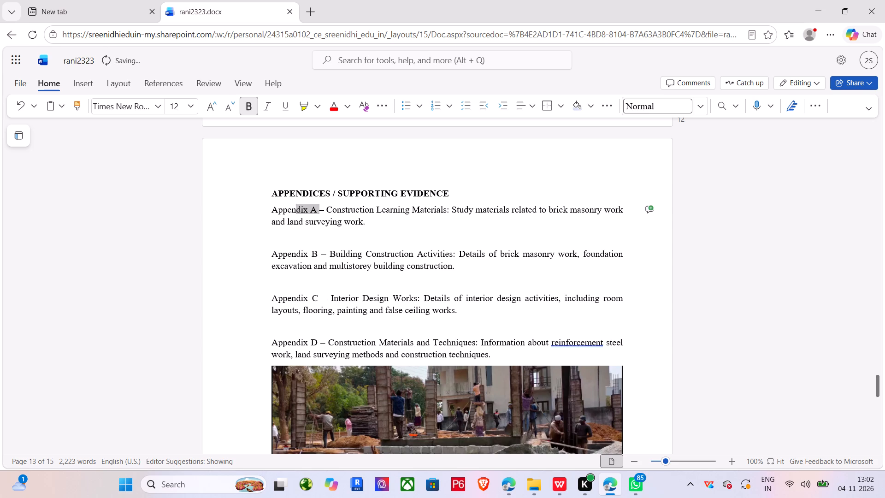
pyautogui.moveTo(292, 205); pyautogui.dragTo(265, 202)
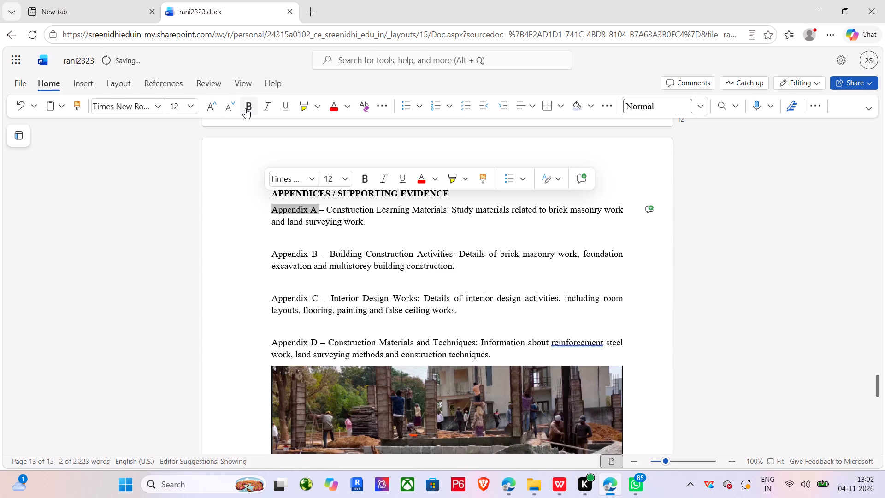
# Bold the labels Appendix A, Appendix B, Appendix C and Appendix D at the start of their entries under APPENDICES / SUPPORTING EVIDENCE.
pyautogui.click(245, 108)
pyautogui.moveTo(317, 253); pyautogui.dragTo(251, 243)
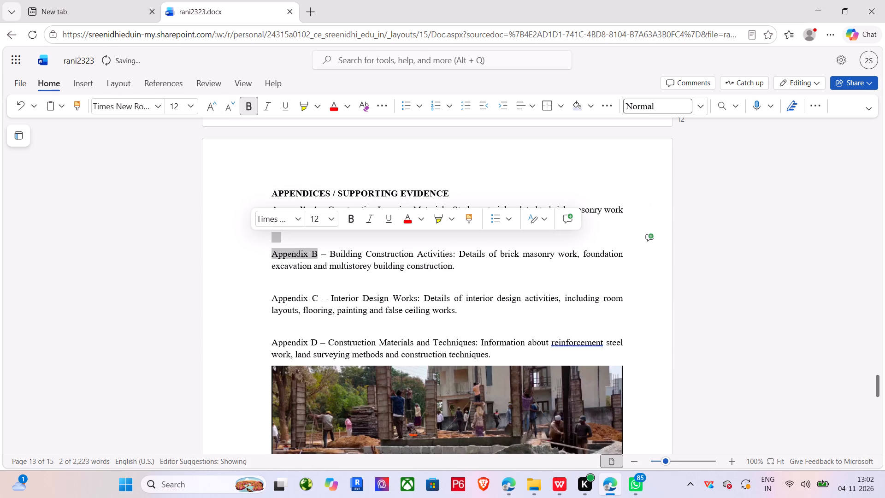
pyautogui.click(247, 105)
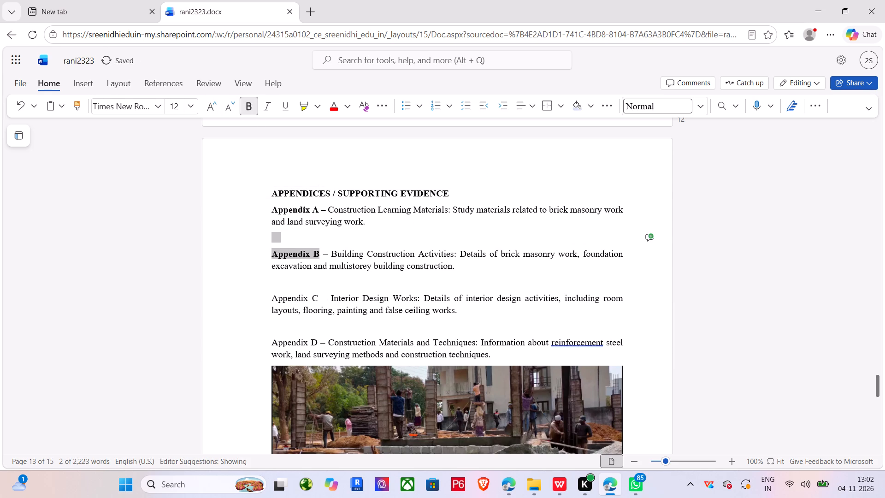
pyautogui.moveTo(317, 297); pyautogui.dragTo(249, 287)
pyautogui.click(250, 103)
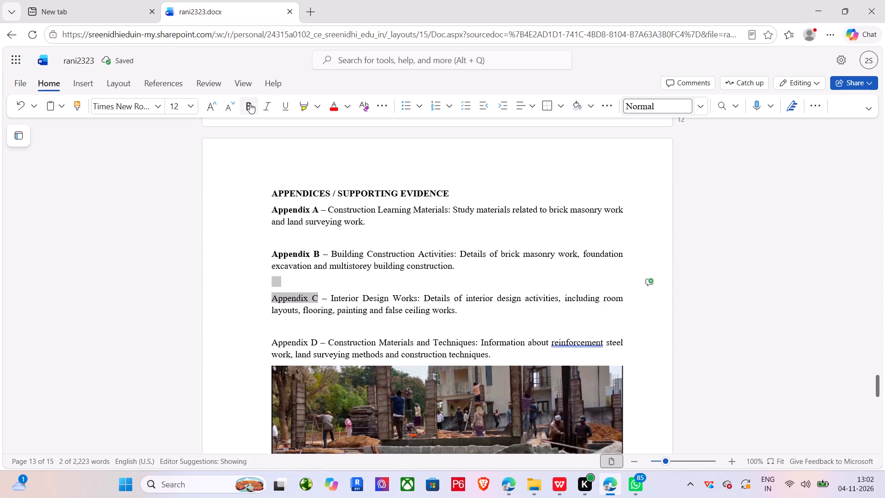
pyautogui.moveTo(319, 343); pyautogui.dragTo(274, 337)
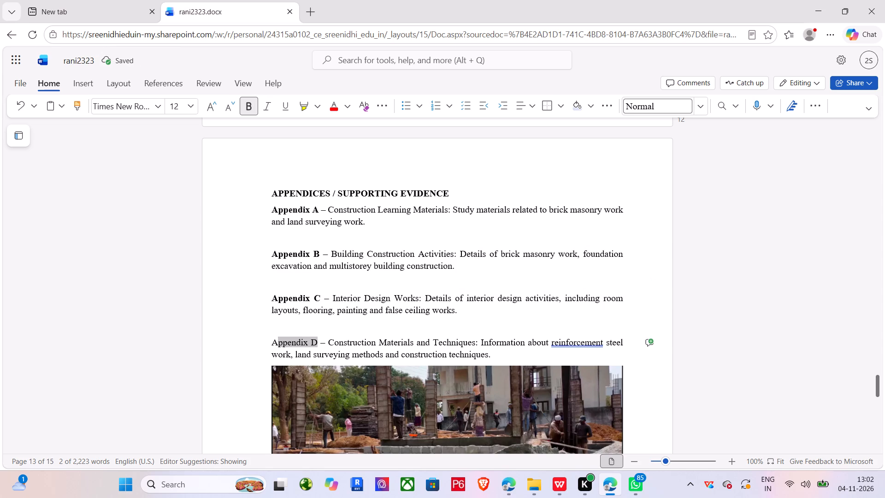
pyautogui.moveTo(274, 337); pyautogui.dragTo(252, 336)
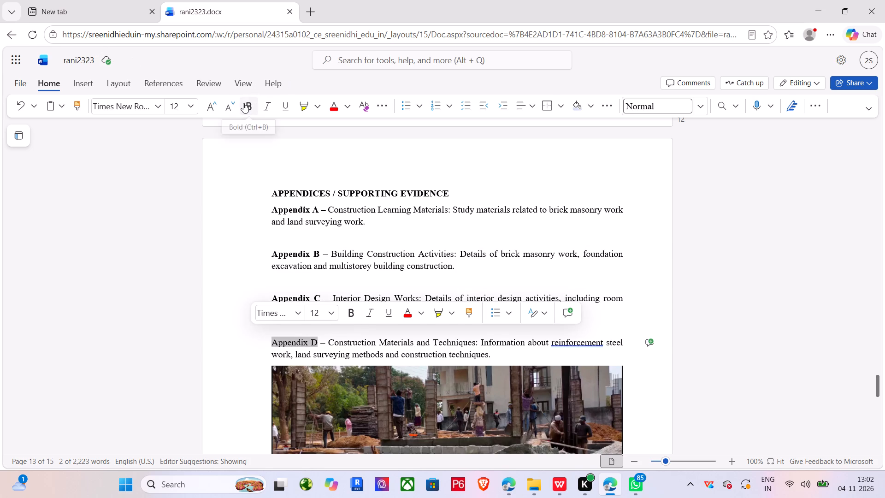
pyautogui.click(244, 103)
# Check the site photo pages following the appendix list, through to the official internship training certificate heading.
pyautogui.scroll(-4, 406, 277)
pyautogui.scroll(-5, 448, 338)
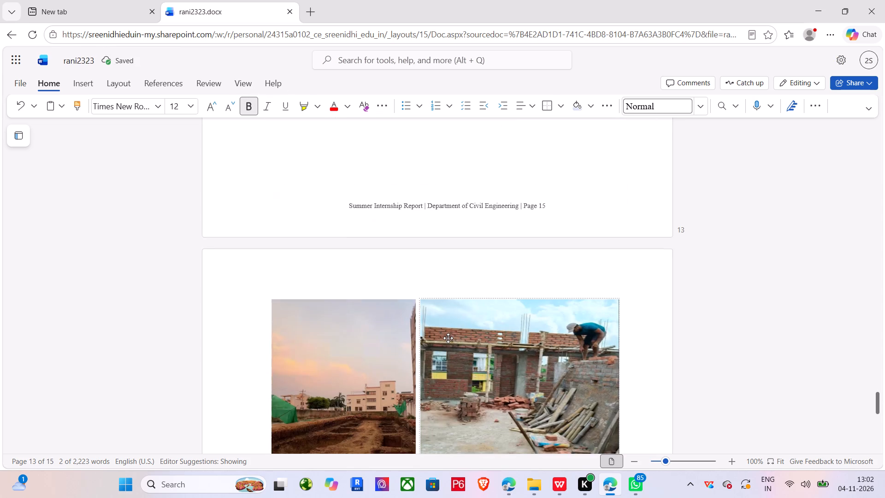
pyautogui.scroll(-8, 448, 338)
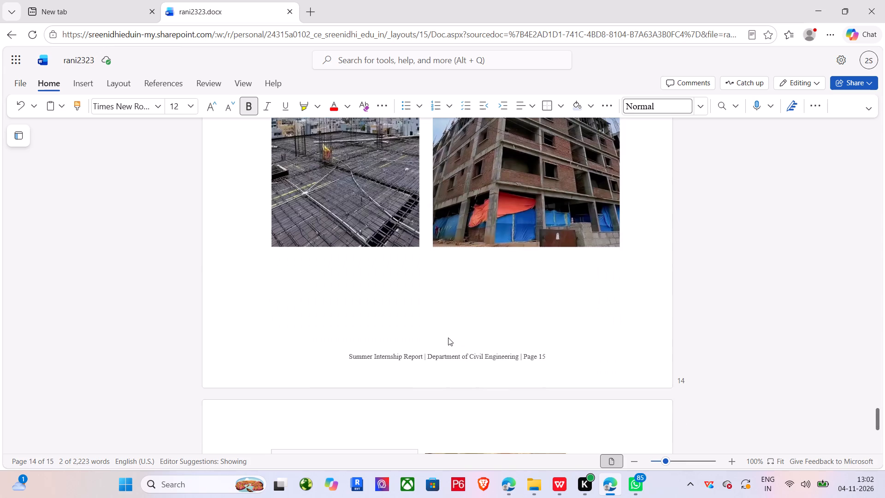
pyautogui.scroll(-9, 448, 338)
pyautogui.scroll(5, 448, 338)
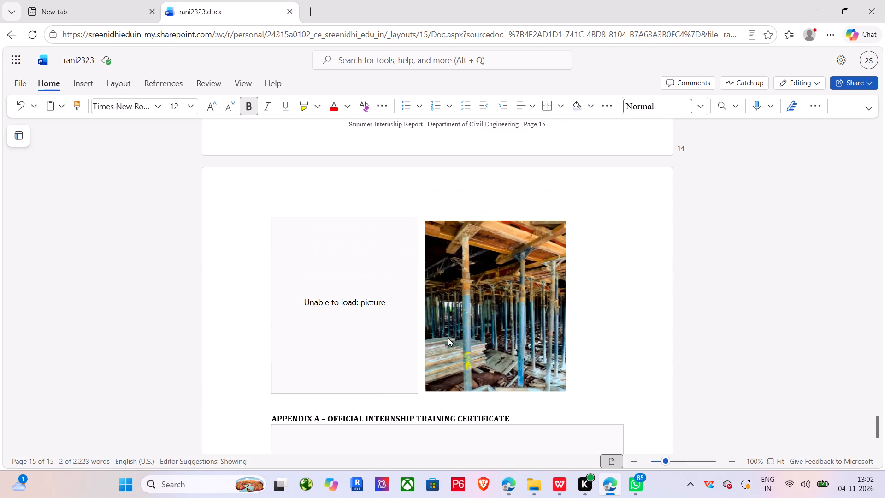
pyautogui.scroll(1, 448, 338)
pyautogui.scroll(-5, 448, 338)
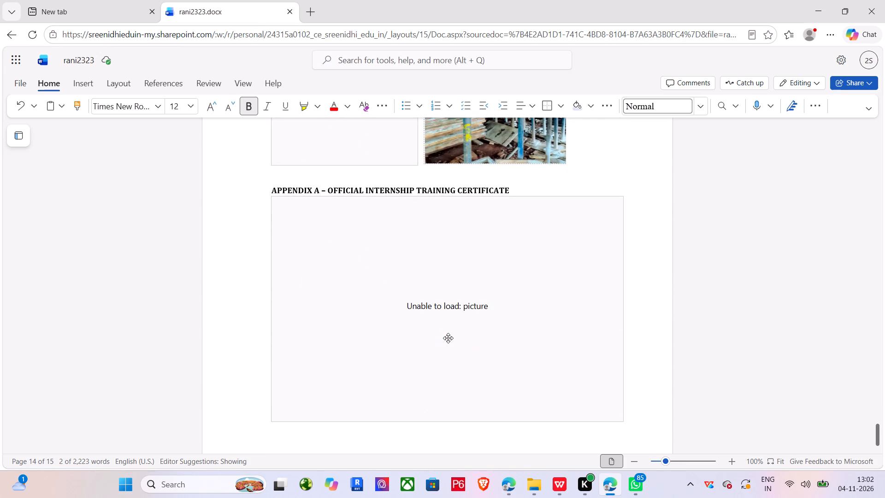
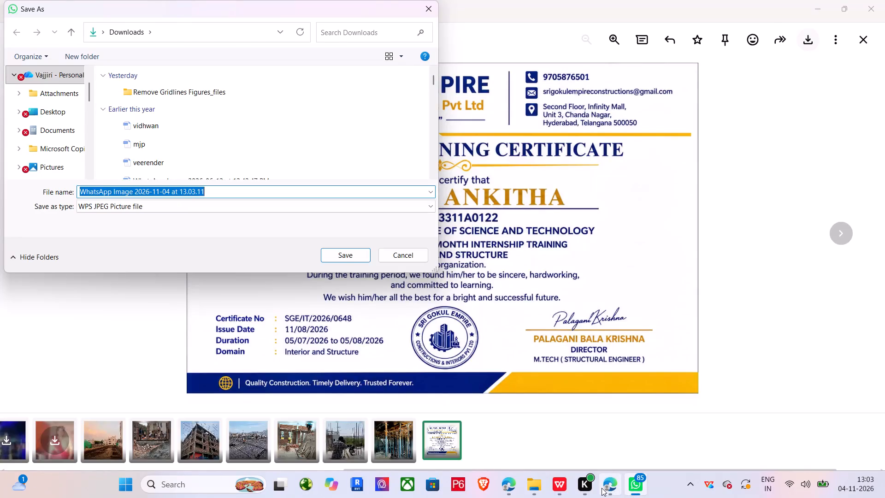
pyautogui.click(602, 488)
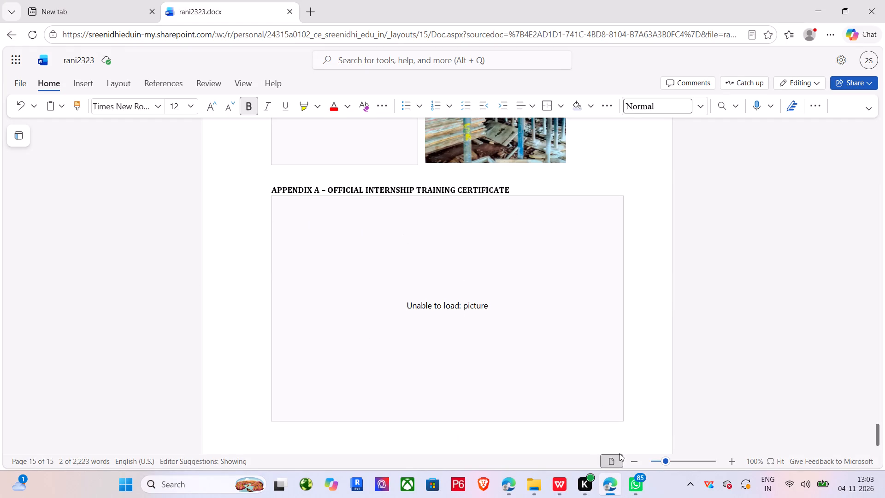
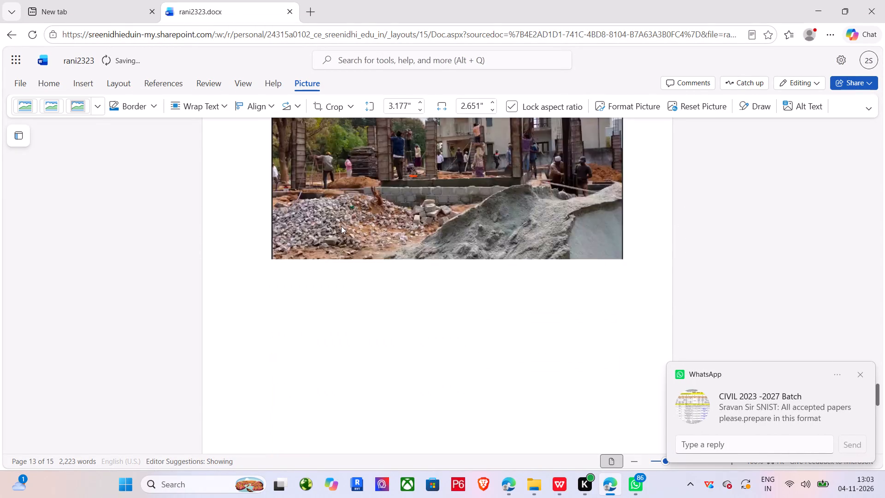
pyautogui.scroll(5, 340, 225)
pyautogui.scroll(-18, 338, 223)
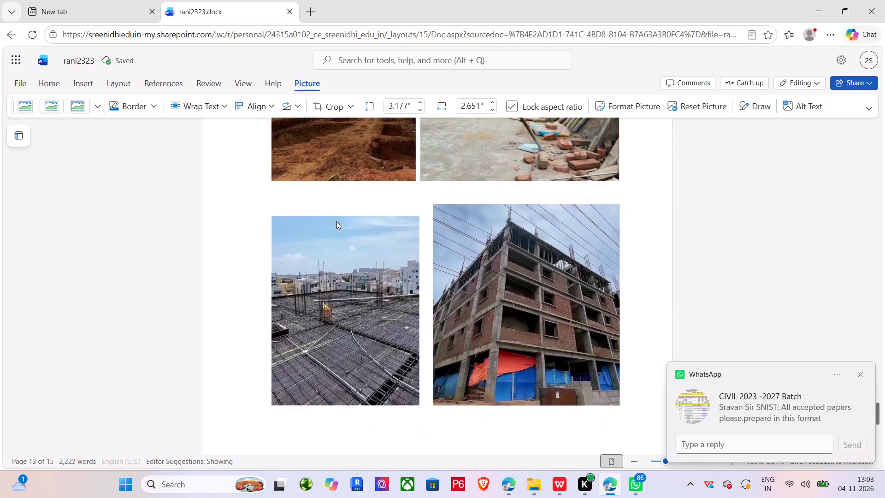
pyautogui.scroll(-7, 336, 221)
pyautogui.click(336, 221)
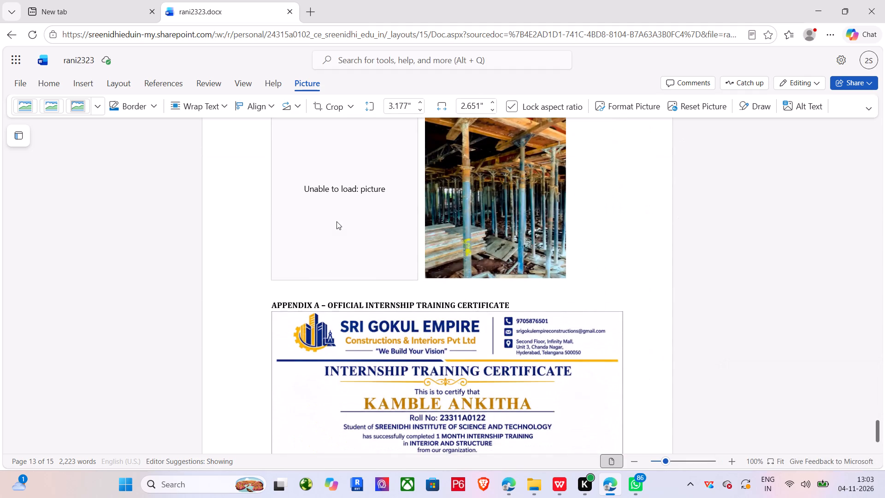
pyautogui.scroll(-5, 513, 331)
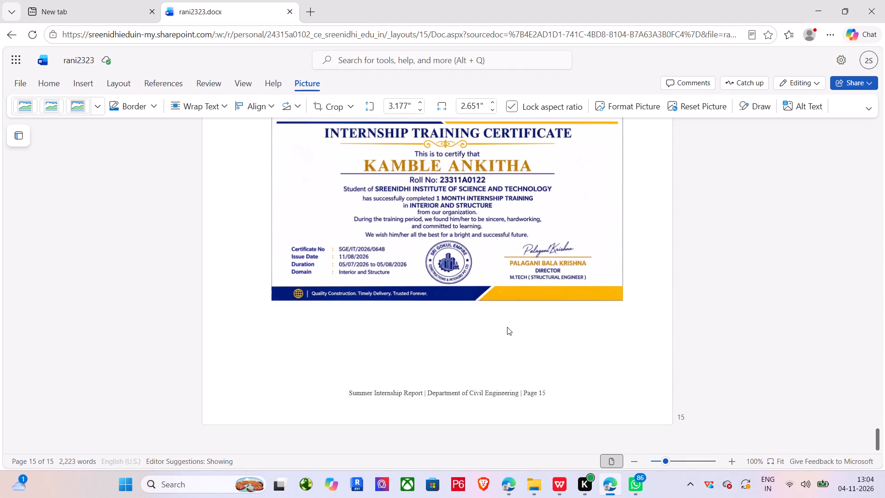
pyautogui.scroll(-5, 507, 327)
pyautogui.scroll(6, 507, 327)
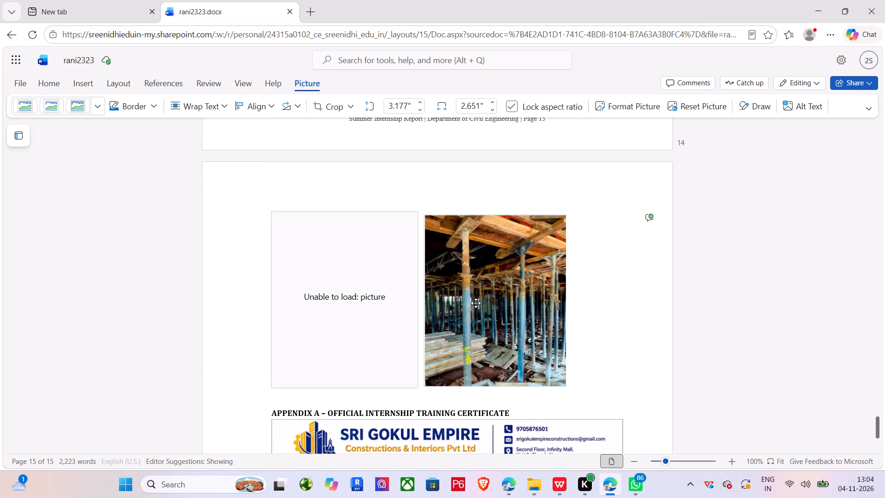
pyautogui.scroll(14, 476, 303)
pyautogui.scroll(-5, 458, 301)
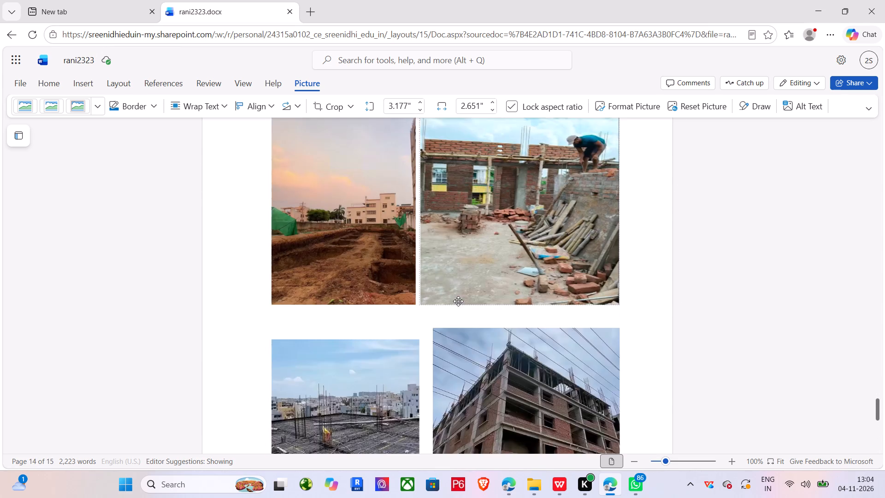
pyautogui.scroll(-11, 458, 301)
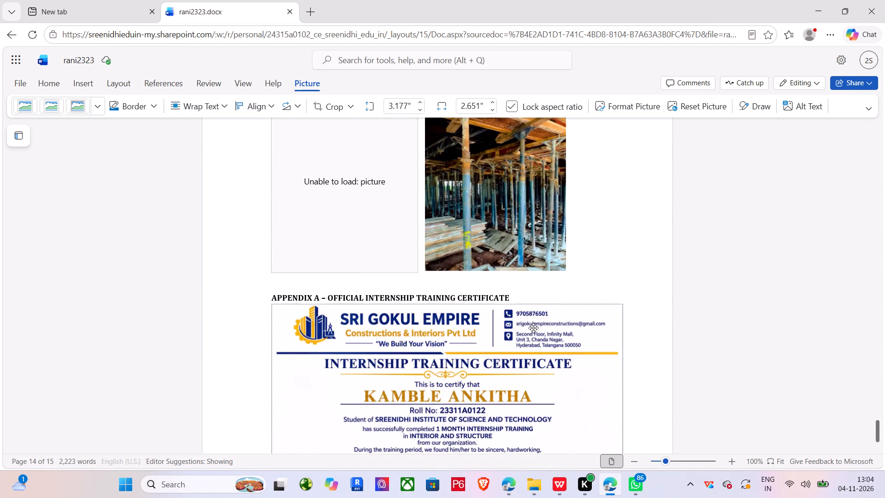
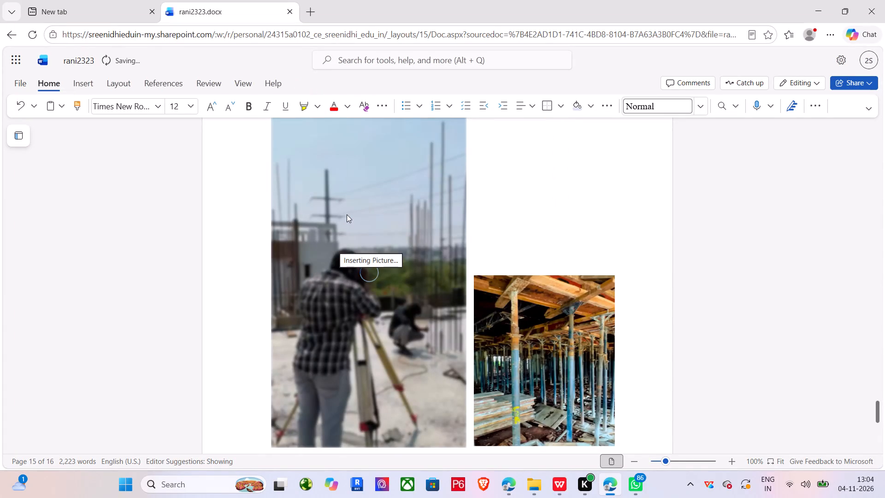
# Crop a narrow strip off the top of the surveyor photo above the Appendix A certificate heading, leaving it about 5.99" high.
pyautogui.scroll(-7, 347, 214)
pyautogui.scroll(7, 347, 214)
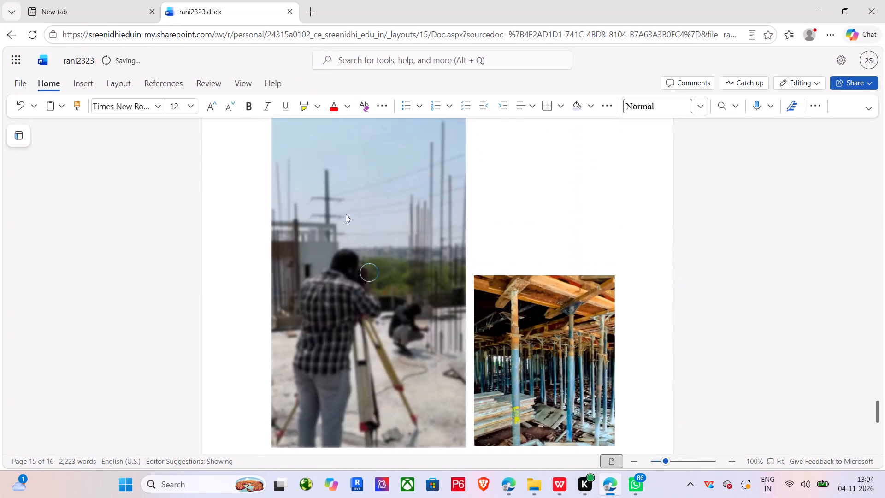
pyautogui.scroll(6, 346, 214)
pyautogui.scroll(-5, 346, 214)
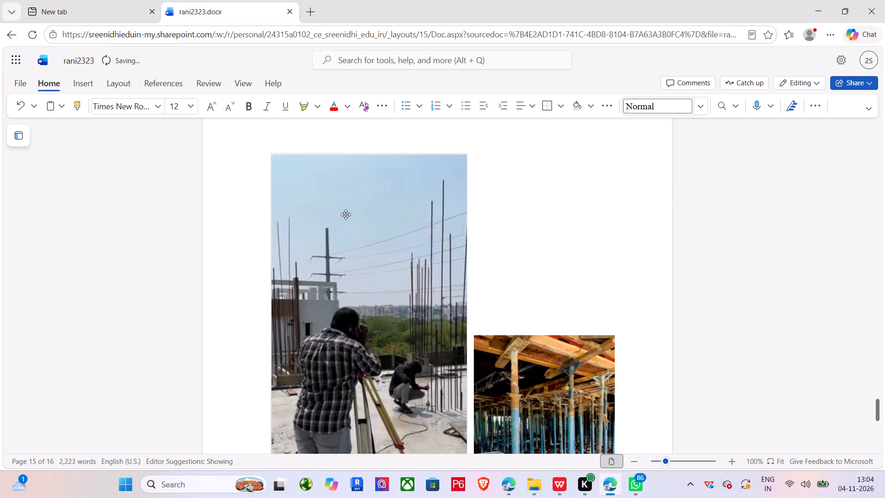
pyautogui.click(346, 214)
pyautogui.scroll(3, 352, 203)
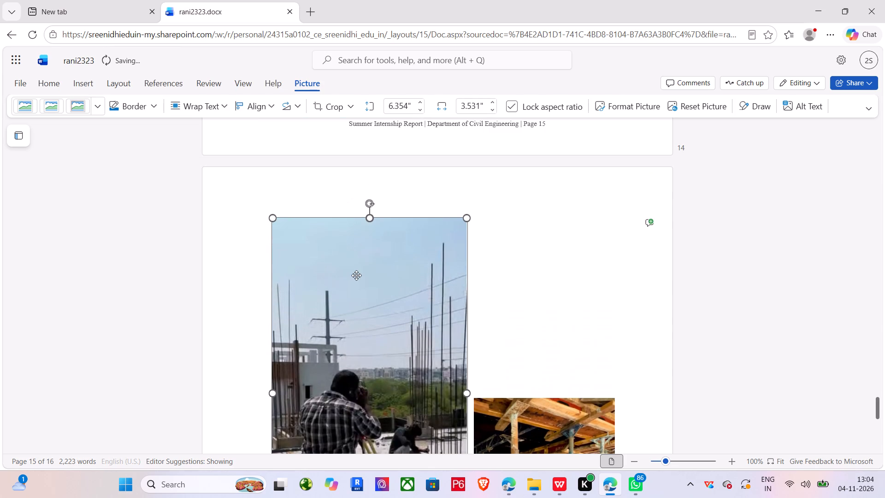
pyautogui.rightClick(357, 275)
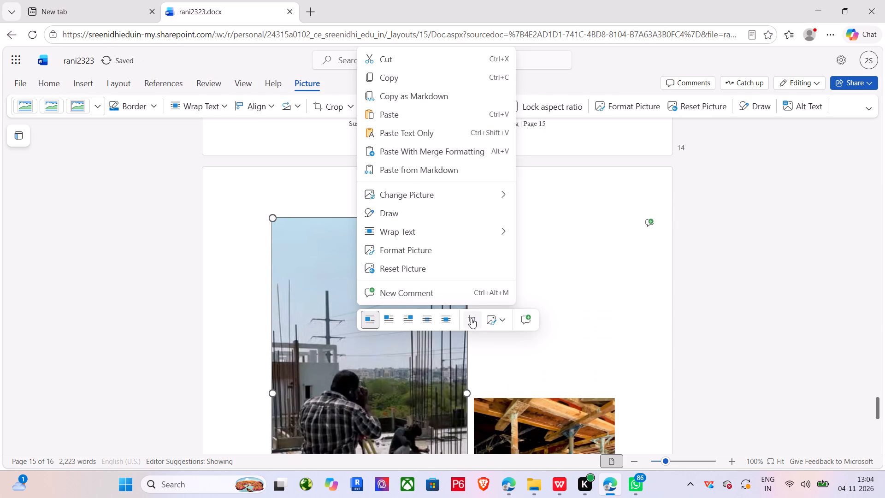
pyautogui.click(471, 318)
pyautogui.moveTo(374, 219); pyautogui.dragTo(380, 234)
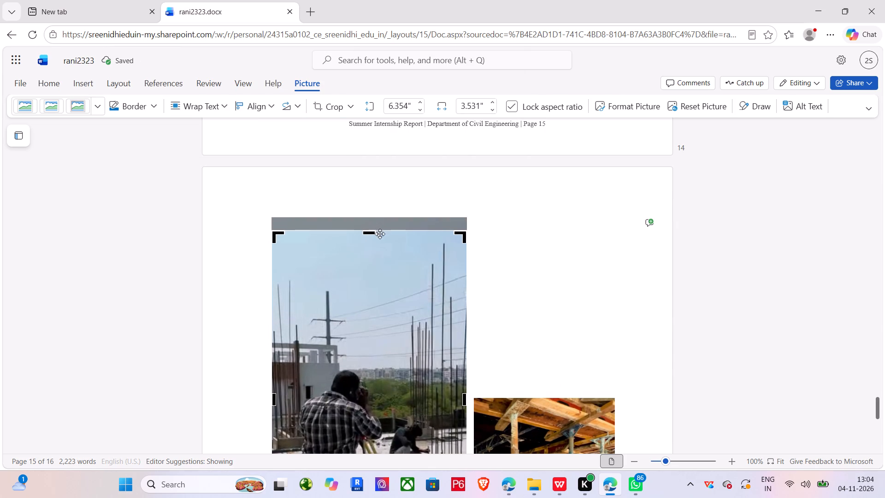
pyautogui.moveTo(380, 234); pyautogui.dragTo(382, 239)
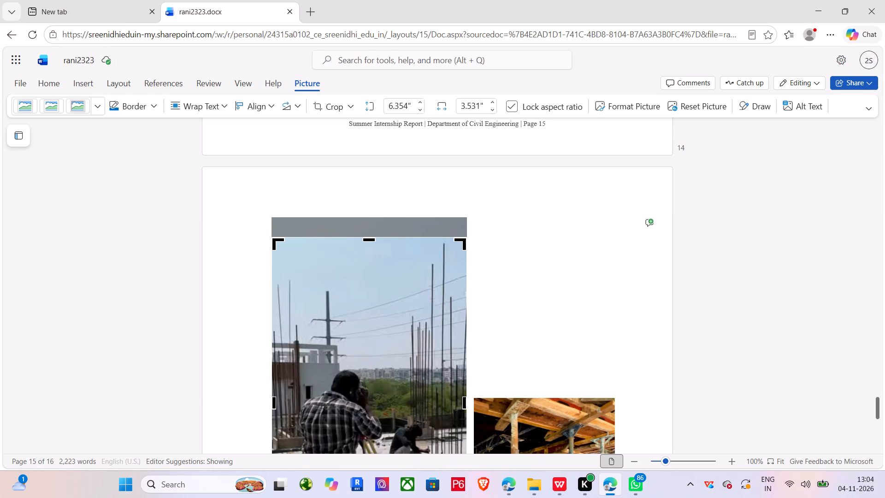
pyautogui.click(531, 210)
pyautogui.click(354, 288)
pyautogui.scroll(-2, 354, 288)
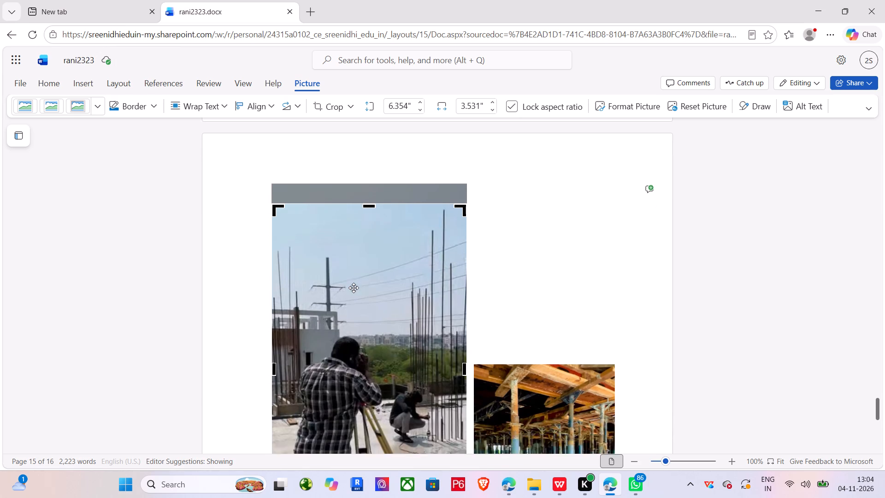
pyautogui.scroll(-4, 354, 288)
pyautogui.scroll(2, 352, 287)
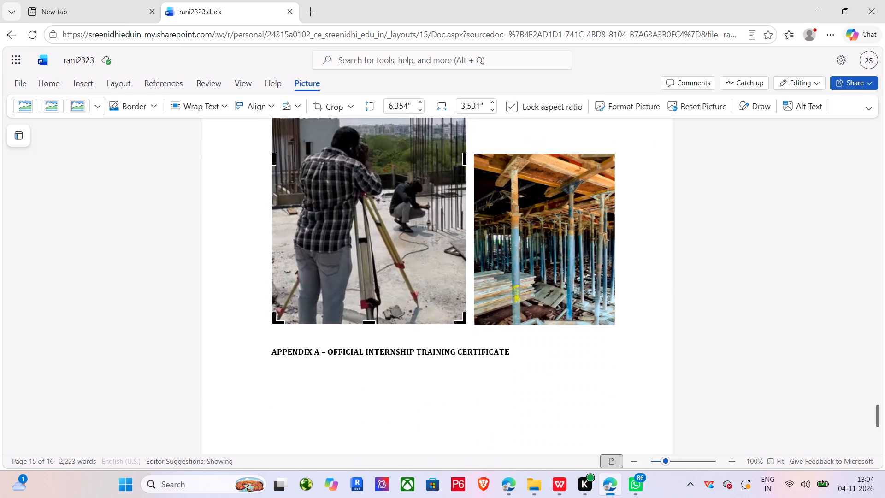
pyautogui.click(389, 344)
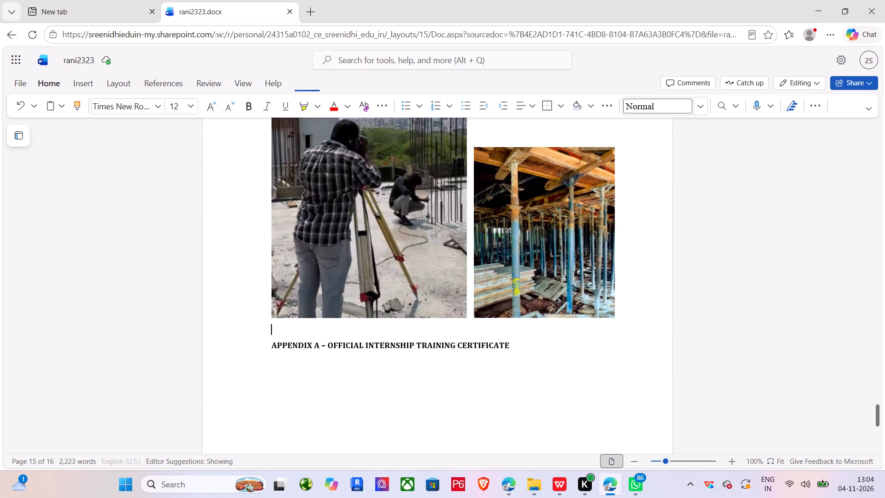
# Shrink the surveyor photo to about 3.98" high and 3.30" wide so the certificate fits on the same page.
pyautogui.click(370, 295)
pyautogui.moveTo(371, 315); pyautogui.dragTo(371, 285)
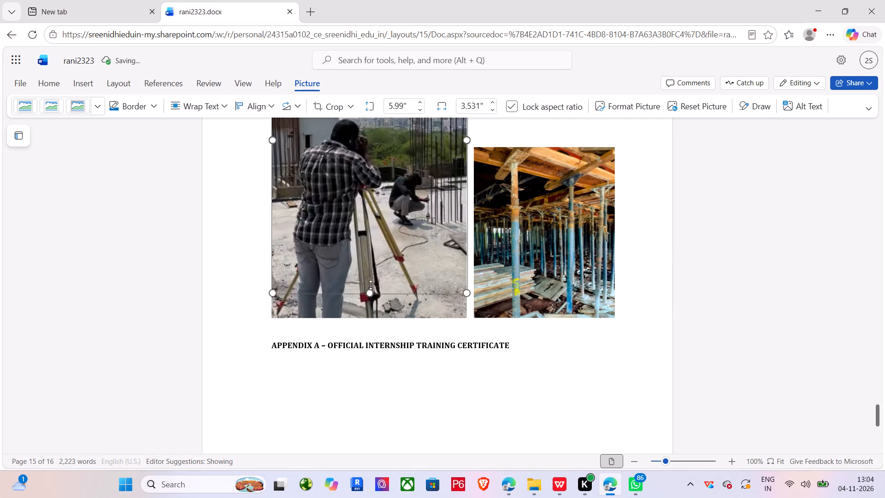
pyautogui.moveTo(371, 285); pyautogui.dragTo(372, 263)
pyautogui.scroll(4, 373, 273)
pyautogui.scroll(-3, 373, 273)
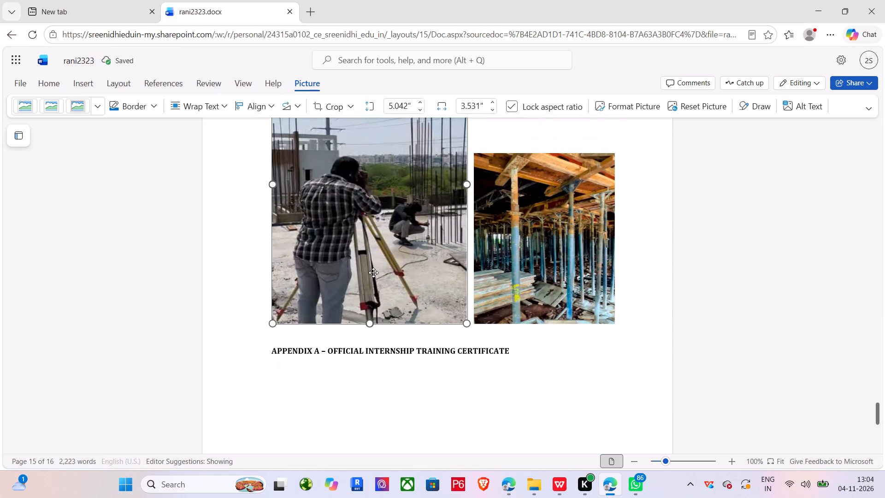
pyautogui.moveTo(372, 320); pyautogui.dragTo(372, 296)
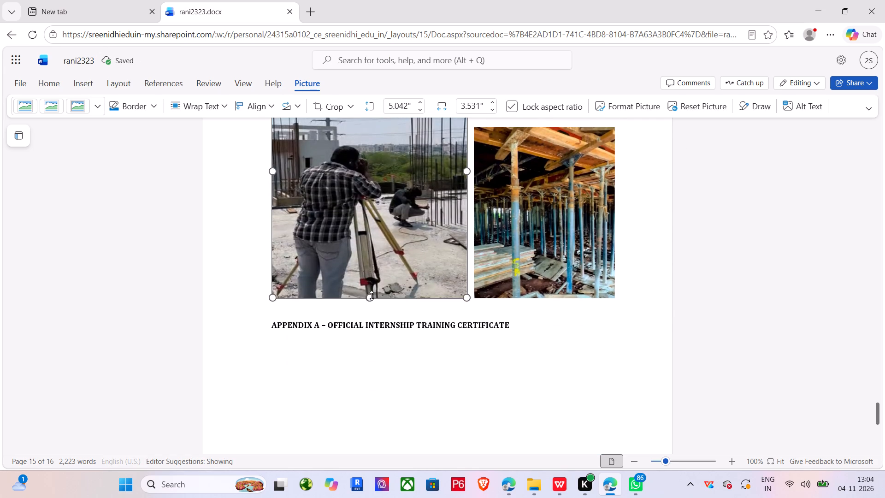
pyautogui.scroll(-1, 372, 295)
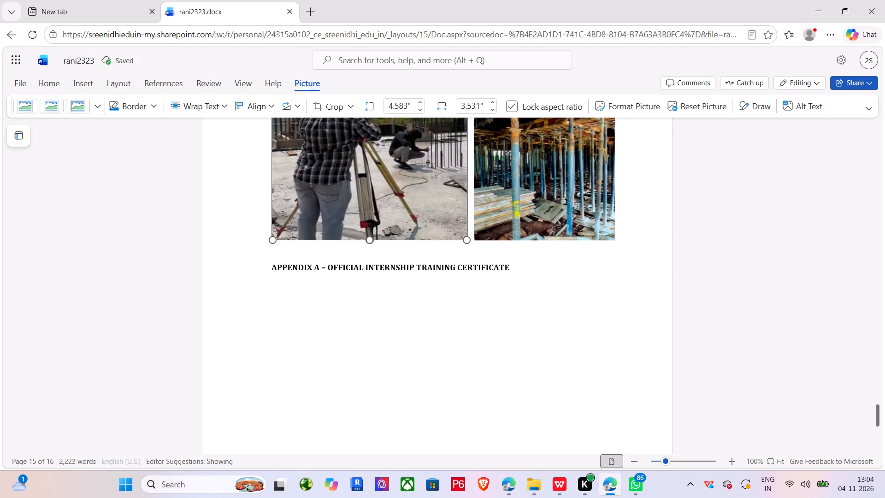
pyautogui.moveTo(372, 238); pyautogui.dragTo(371, 222)
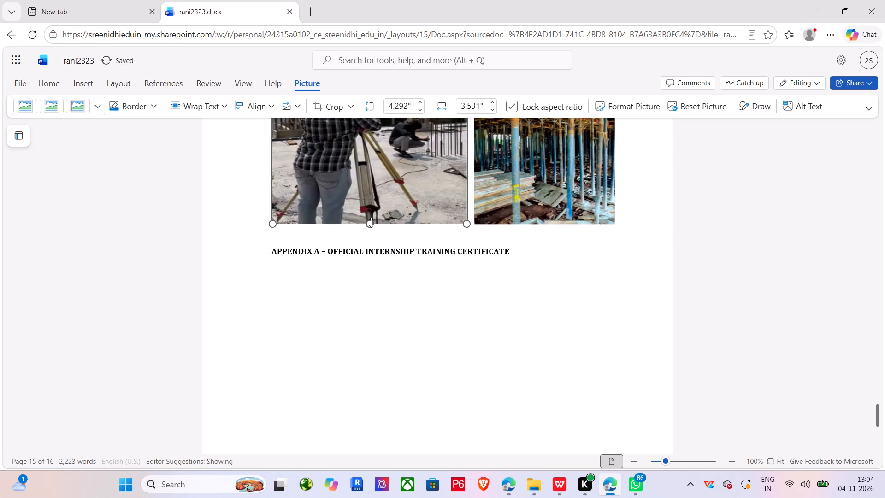
pyautogui.scroll(3, 371, 222)
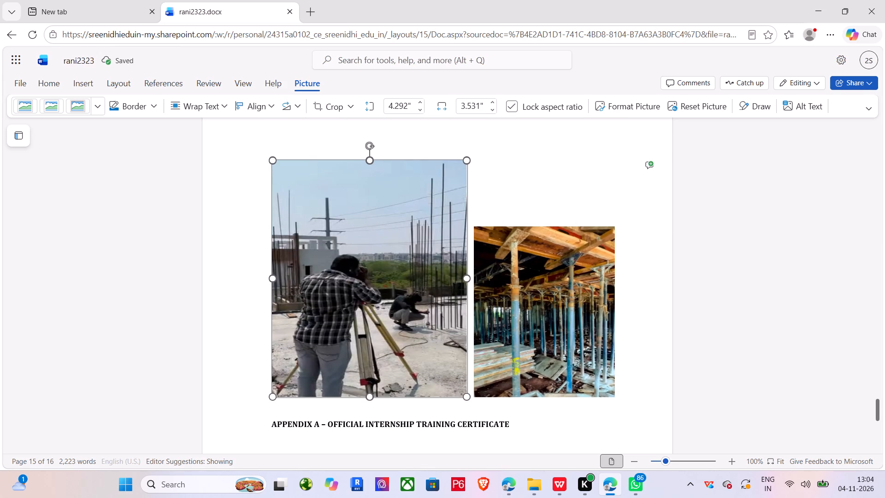
pyautogui.moveTo(466, 279); pyautogui.dragTo(453, 274)
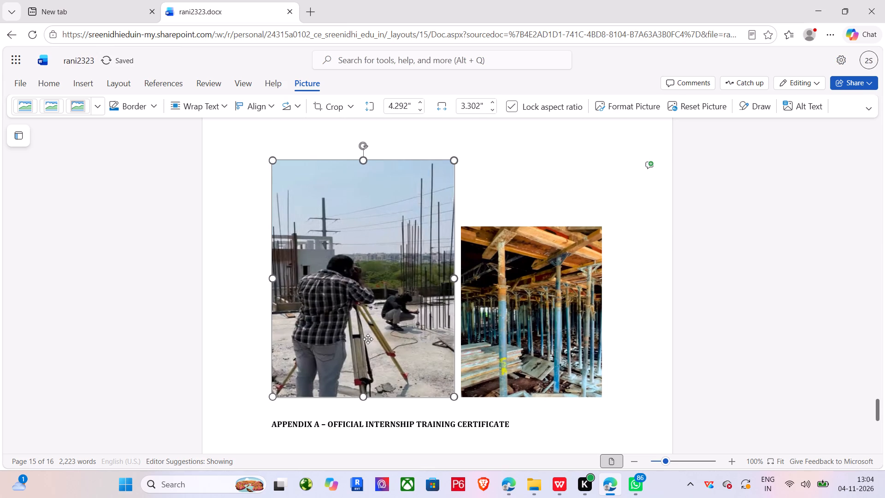
pyautogui.moveTo(361, 398); pyautogui.dragTo(362, 387)
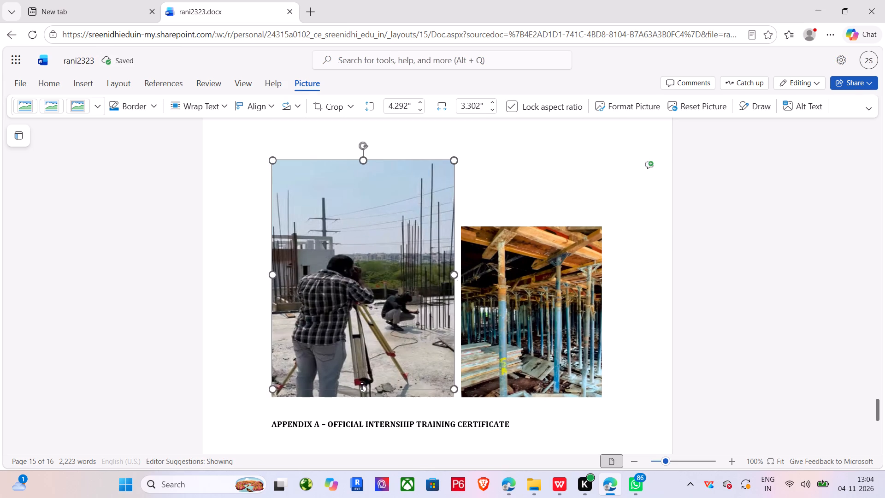
pyautogui.moveTo(362, 387); pyautogui.dragTo(362, 380)
pyautogui.scroll(-4, 383, 314)
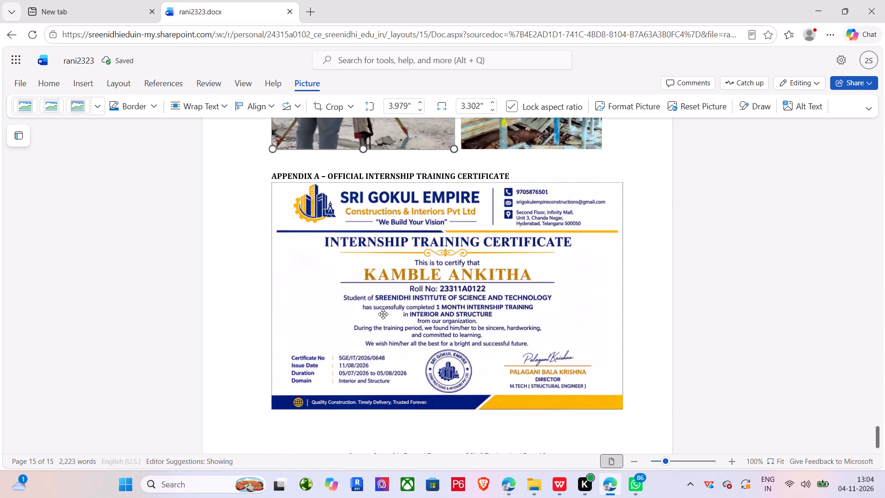
pyautogui.scroll(1, 383, 314)
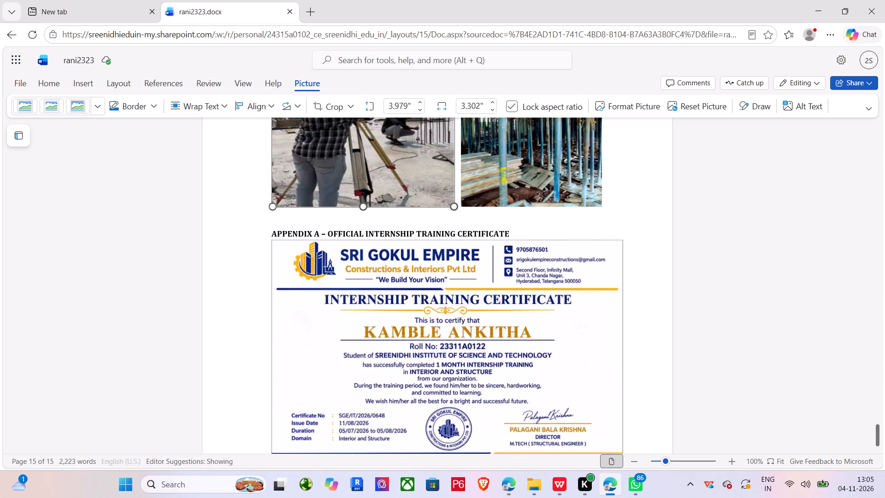
# Add a blank line between the Appendix A – Official Internship Training Certificate heading and the certificate image.
pyautogui.click(521, 237)
pyautogui.press('Return')
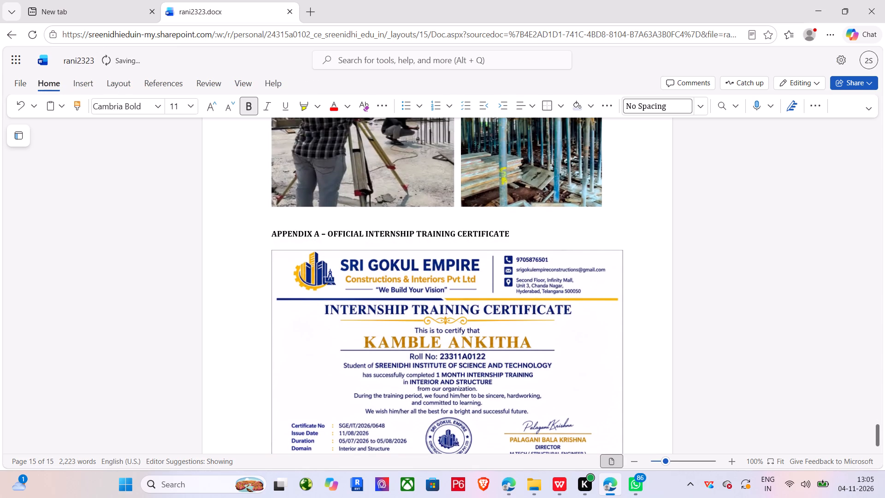
# Stretch the formwork props photo beside the surveyor photo to about 3.89" high, keeping its width.
pyautogui.scroll(7, 470, 254)
pyautogui.scroll(-3, 471, 254)
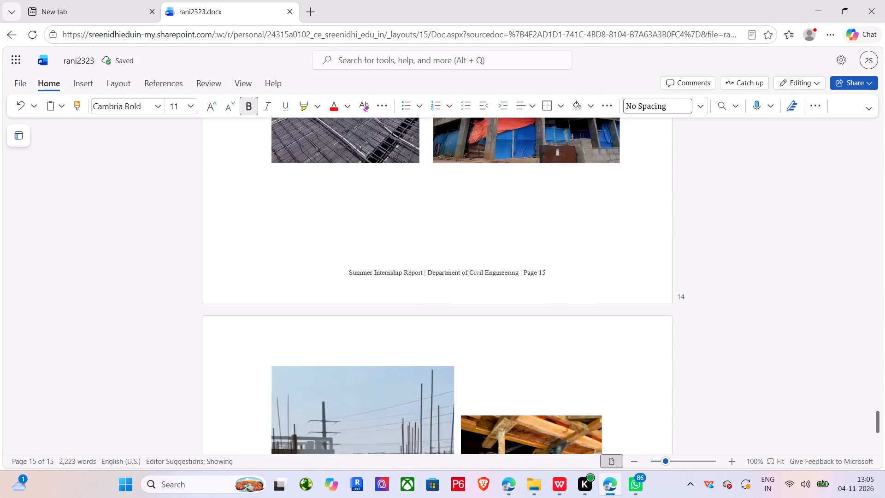
pyautogui.scroll(-2, 471, 254)
pyautogui.scroll(2, 474, 249)
pyautogui.click(500, 294)
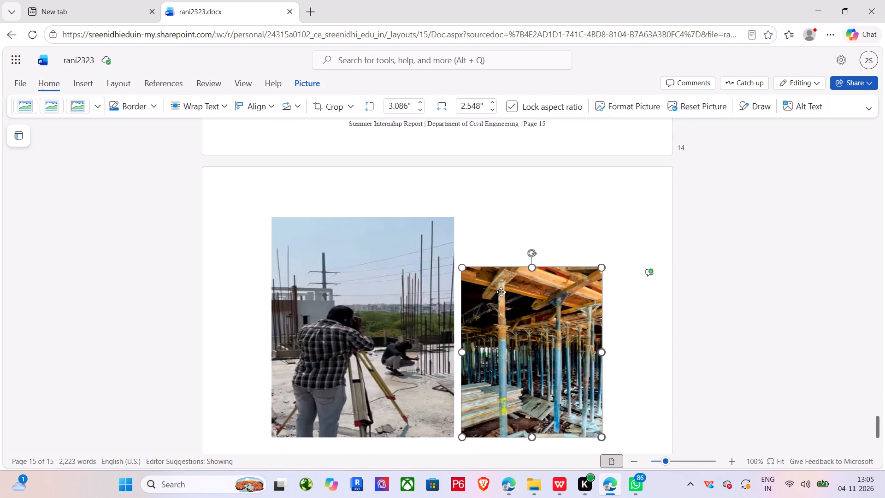
pyautogui.moveTo(533, 269); pyautogui.dragTo(528, 254)
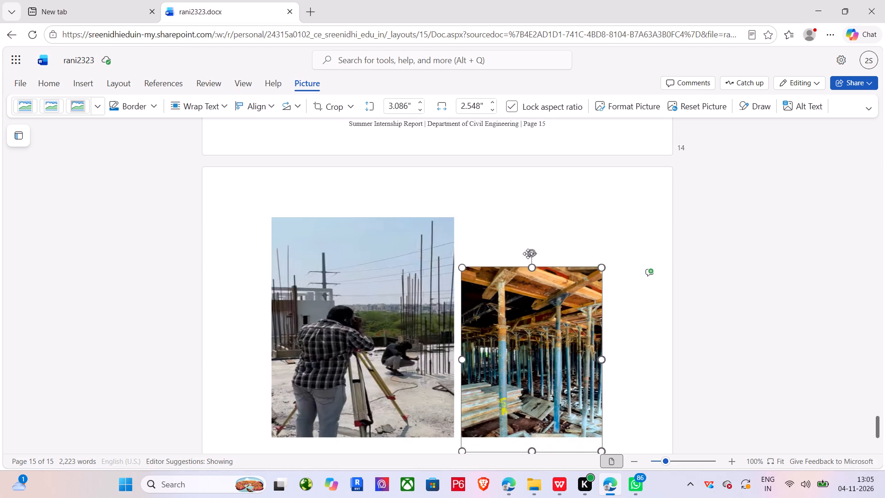
pyautogui.moveTo(528, 254); pyautogui.dragTo(528, 253)
pyautogui.moveTo(532, 251); pyautogui.dragTo(520, 235)
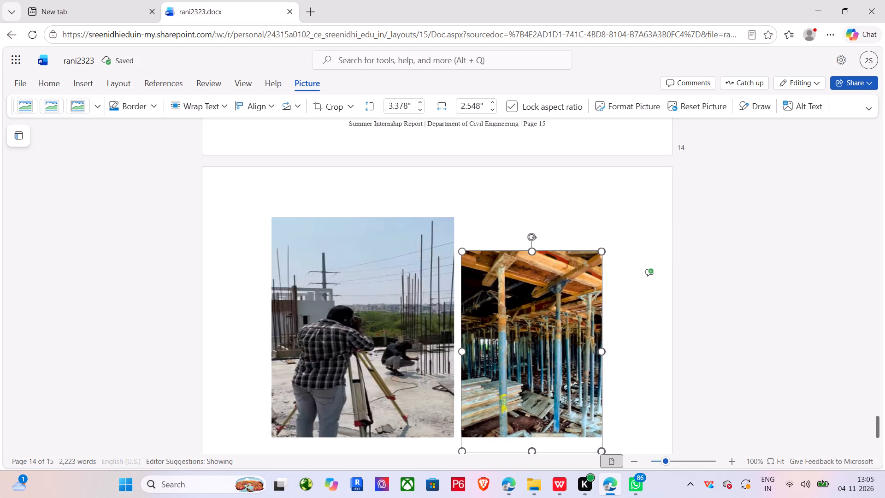
pyautogui.moveTo(520, 235); pyautogui.dragTo(520, 235)
pyautogui.moveTo(531, 237); pyautogui.dragTo(531, 225)
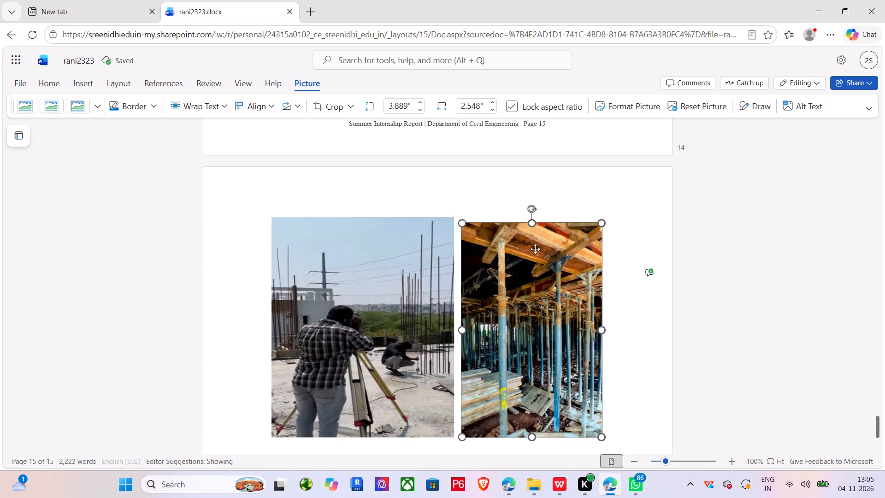
# Check the layout of the site photo pages and the certificate page, and look back through the earlier chapters.
pyautogui.scroll(5, 412, 268)
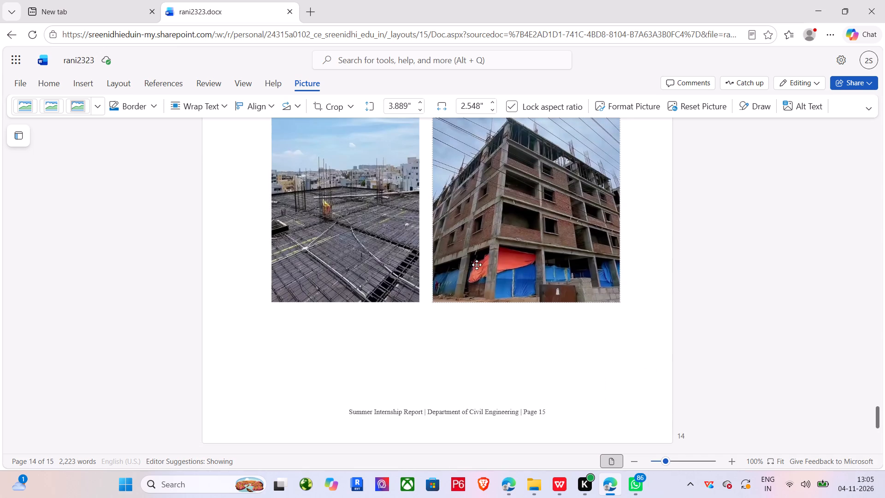
pyautogui.scroll(4, 477, 265)
pyautogui.scroll(5, 368, 253)
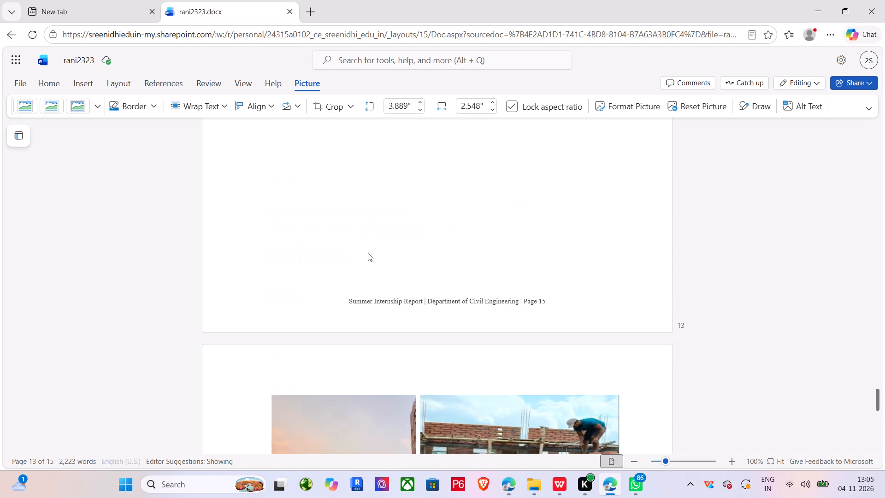
pyautogui.scroll(-5, 368, 253)
pyautogui.scroll(10, 368, 253)
pyautogui.scroll(-6, 369, 253)
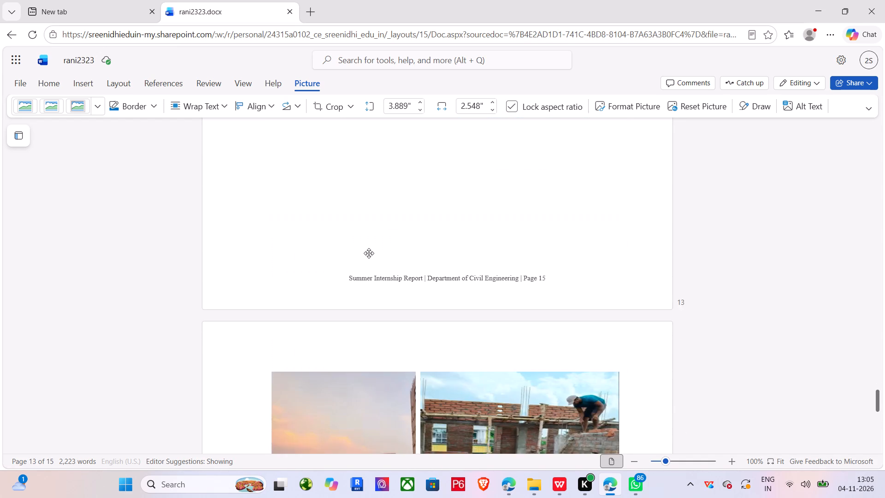
pyautogui.scroll(-8, 369, 253)
pyautogui.scroll(-11, 432, 252)
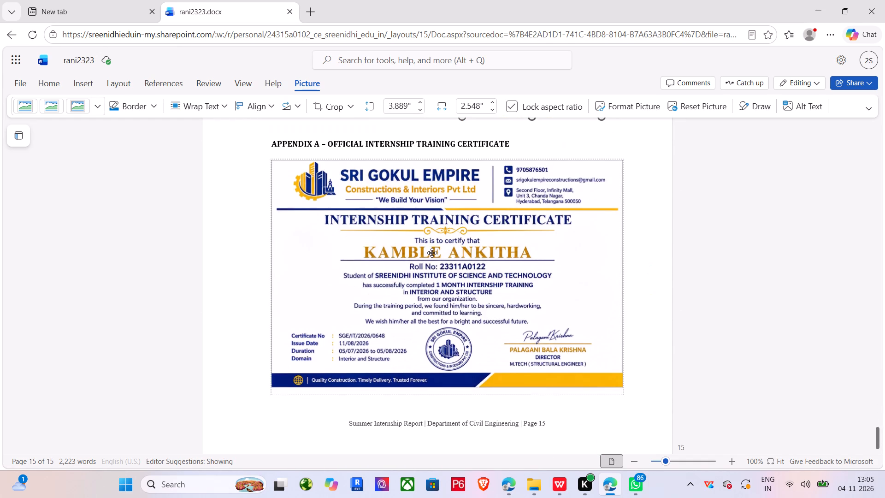
pyautogui.scroll(-2, 432, 253)
pyautogui.scroll(3, 432, 253)
pyautogui.click(674, 289)
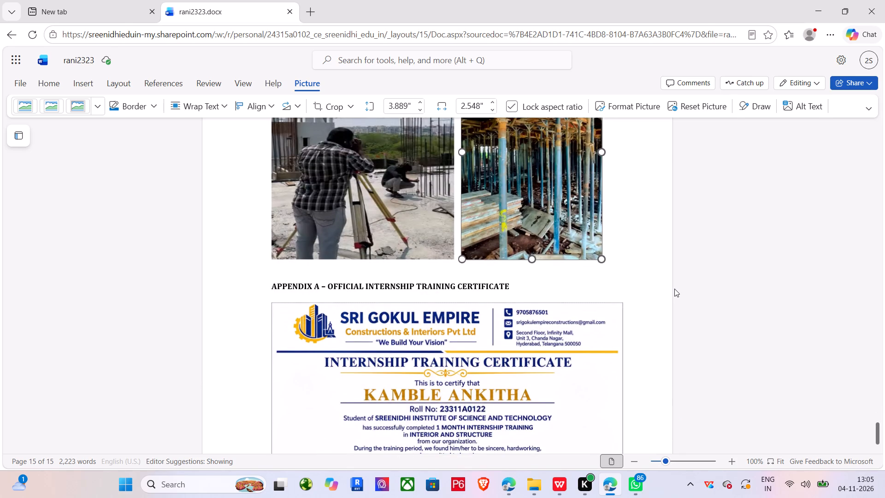
pyautogui.scroll(-4, 393, 289)
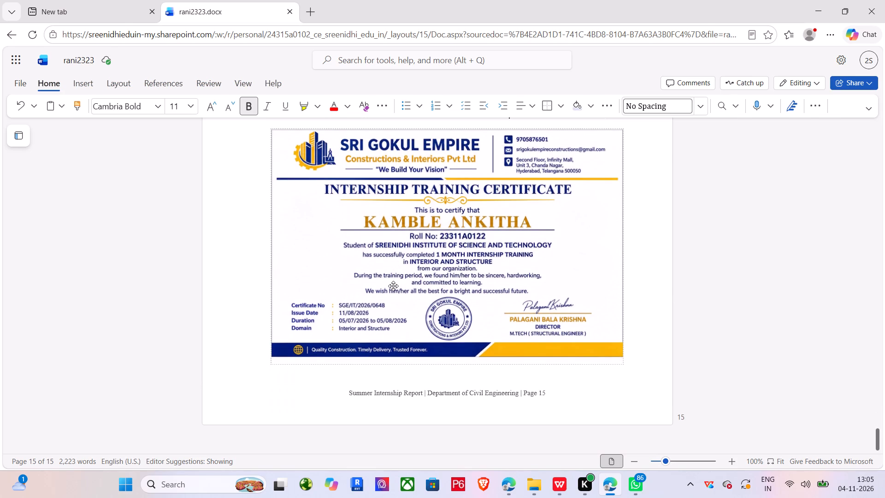
pyautogui.scroll(10, 393, 286)
pyautogui.scroll(17, 397, 275)
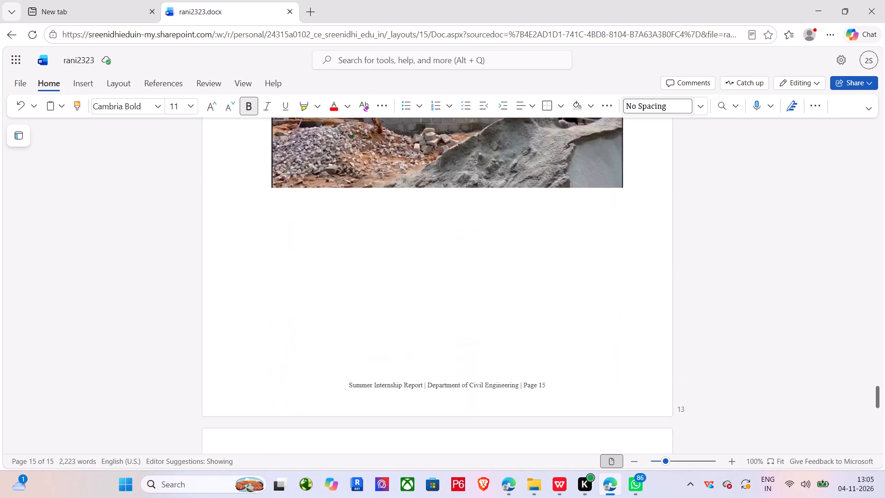
pyautogui.scroll(20, 397, 275)
pyautogui.scroll(6, 397, 275)
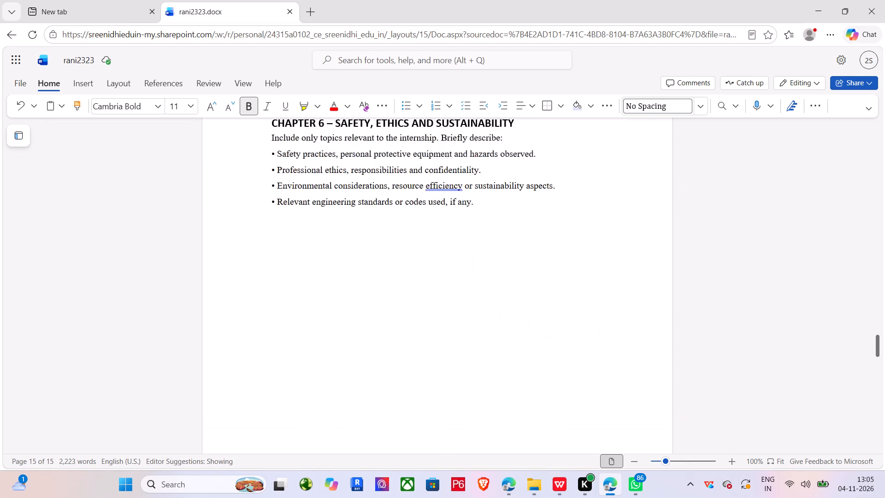
pyautogui.scroll(20, 397, 275)
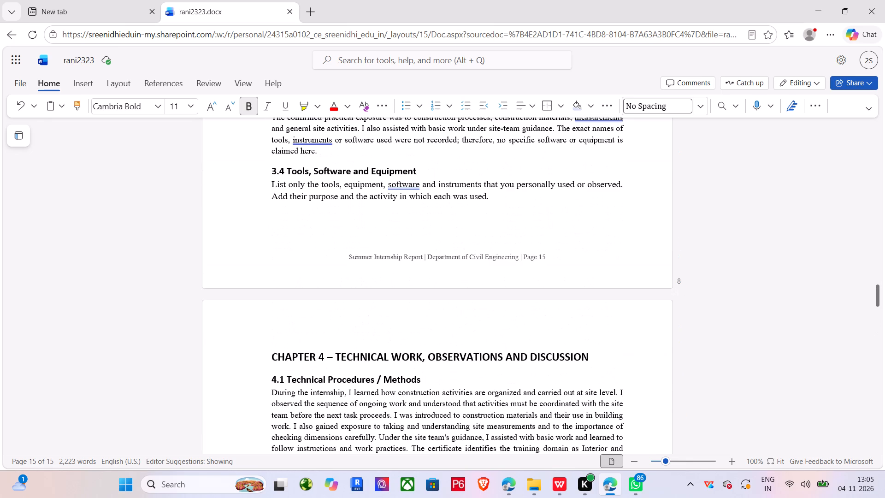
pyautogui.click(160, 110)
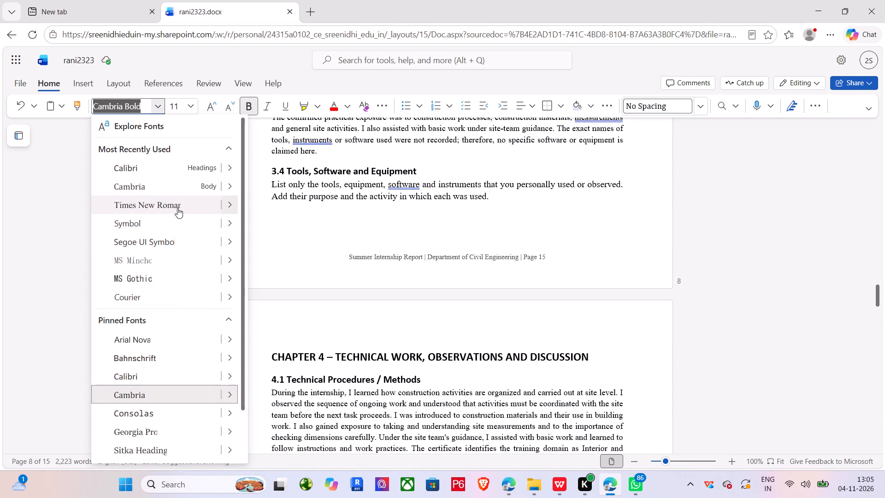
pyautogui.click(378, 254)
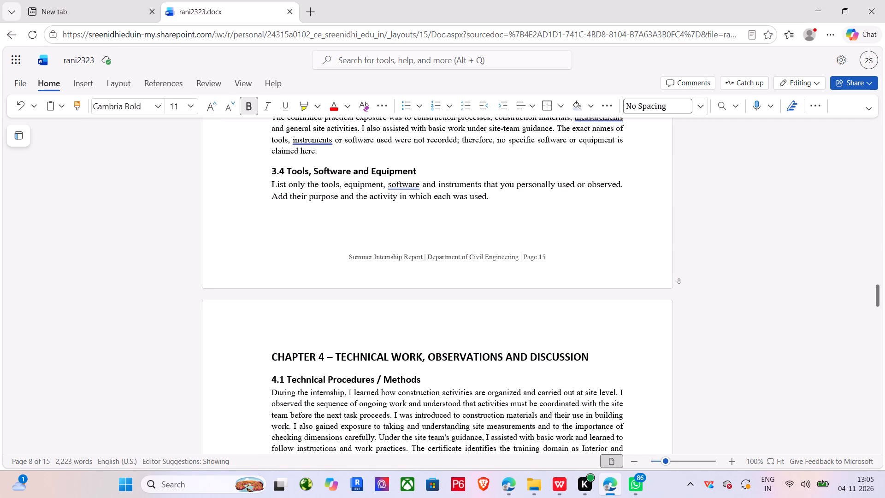
# Replace the Chapter4 title in the table of contents with "TECHNICAL WORK, OBSERVATIONS AND DISCUSSION", copied from the Chapter 4 heading.
pyautogui.moveTo(335, 356); pyautogui.dragTo(602, 349)
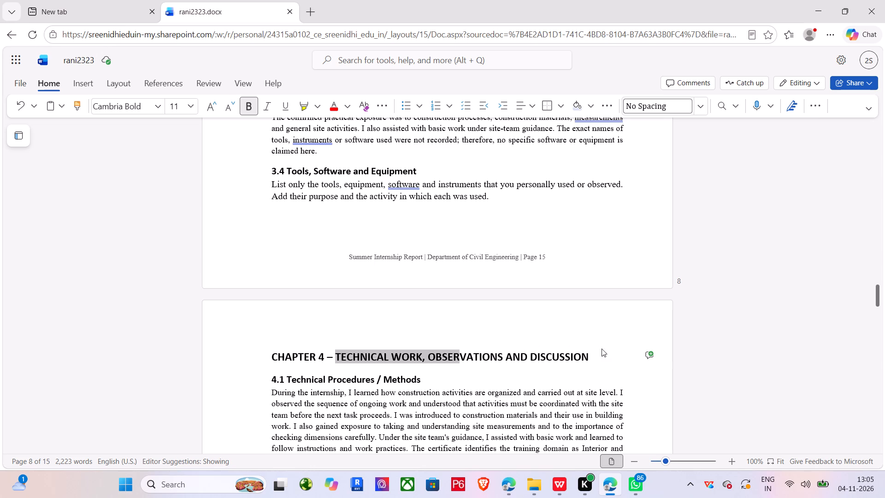
pyautogui.moveTo(602, 349); pyautogui.dragTo(594, 352)
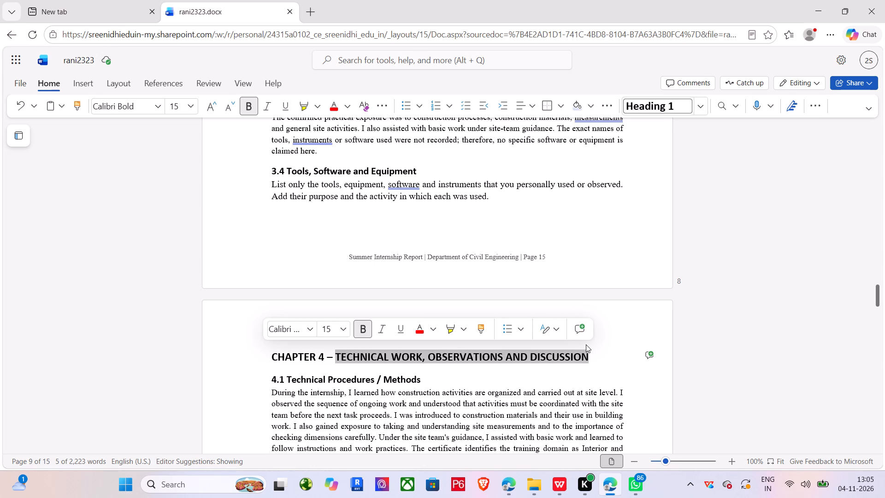
pyautogui.hotkey('ctrl', 'c')
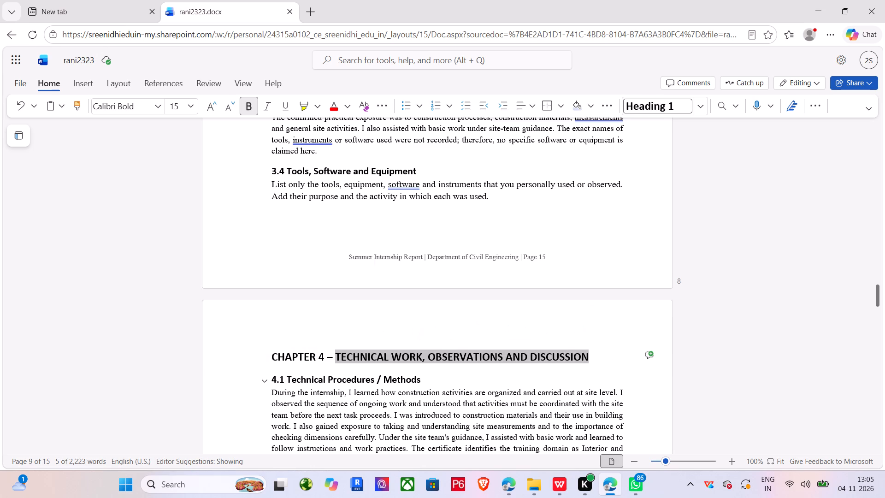
pyautogui.scroll(20, 414, 376)
pyautogui.scroll(5, 414, 376)
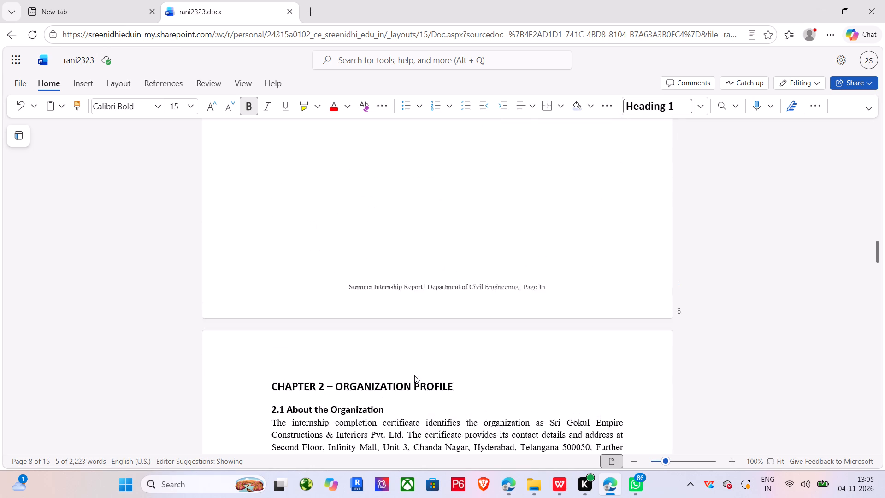
pyautogui.scroll(17, 414, 375)
pyautogui.scroll(-4, 414, 375)
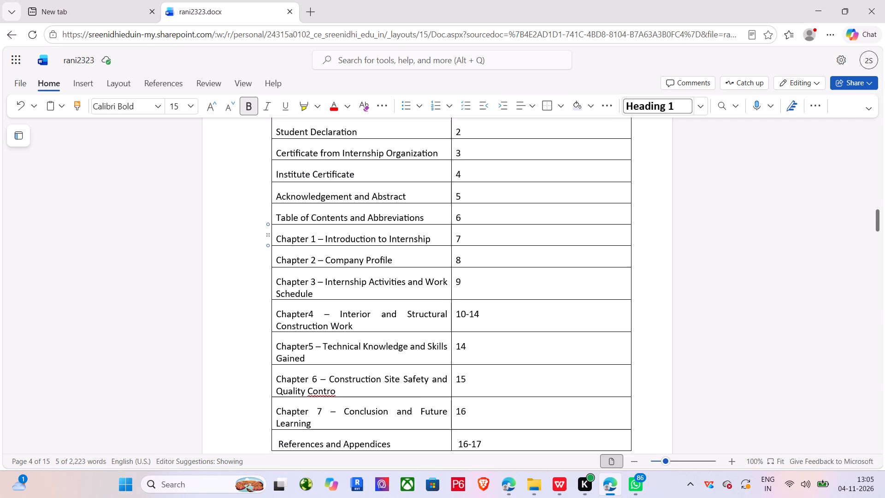
pyautogui.scroll(-1, 414, 375)
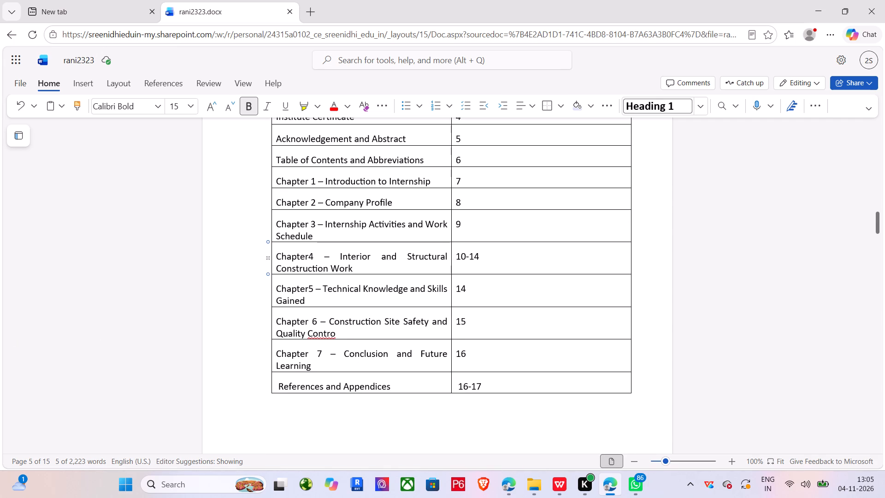
pyautogui.moveTo(340, 255); pyautogui.dragTo(366, 266)
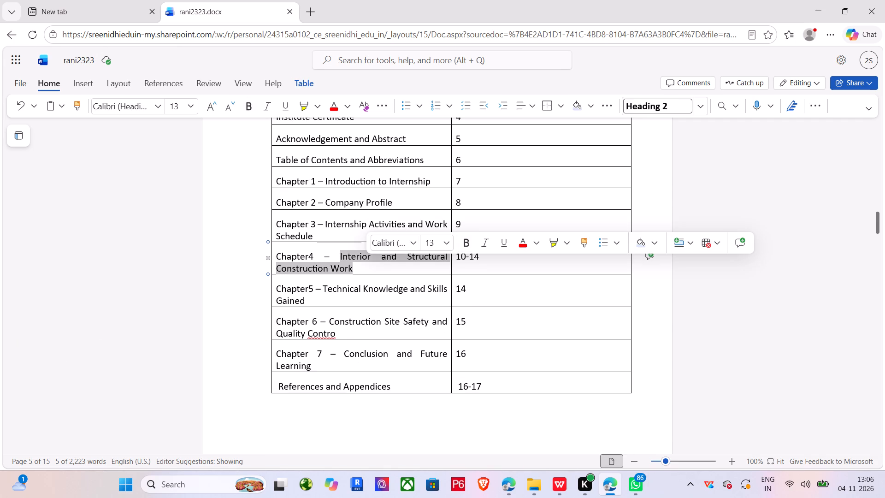
pyautogui.hotkey('ctrl', 'v')
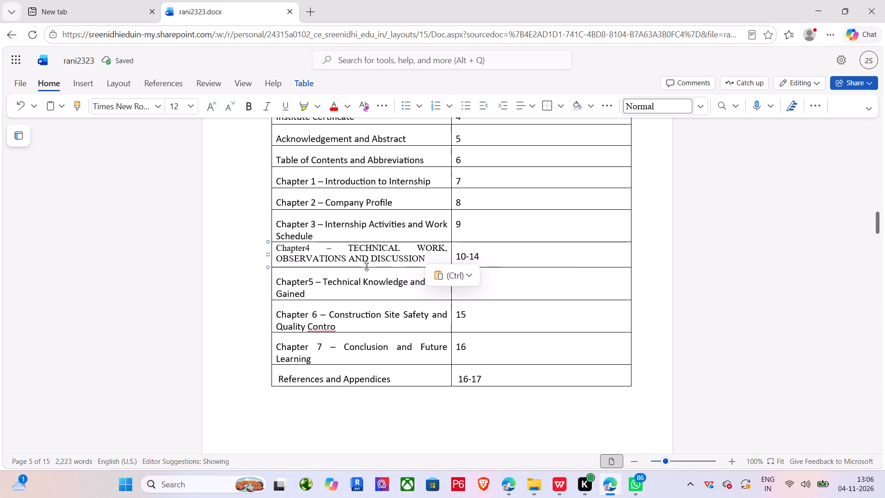
# Retype "TECHNICAL WORK" as "Tenical work" in the Chapter4 entry of the table of contents.
pyautogui.moveTo(399, 247); pyautogui.dragTo(373, 246)
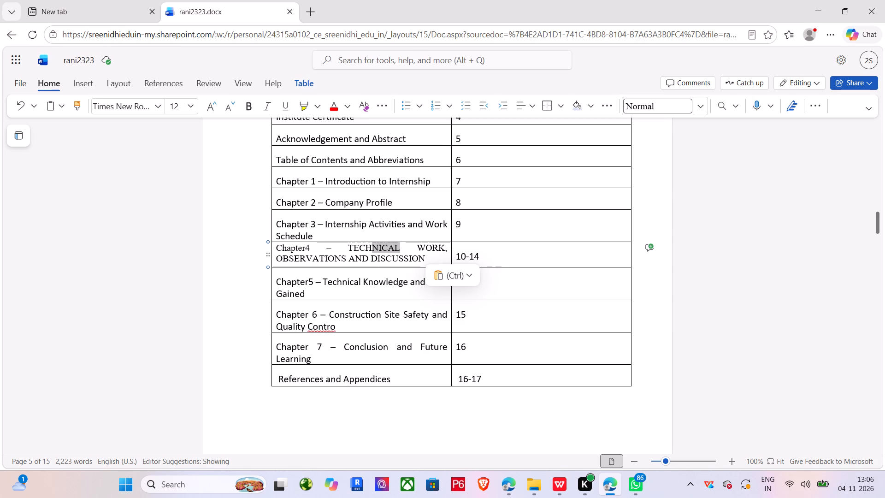
pyautogui.moveTo(373, 246); pyautogui.dragTo(355, 249)
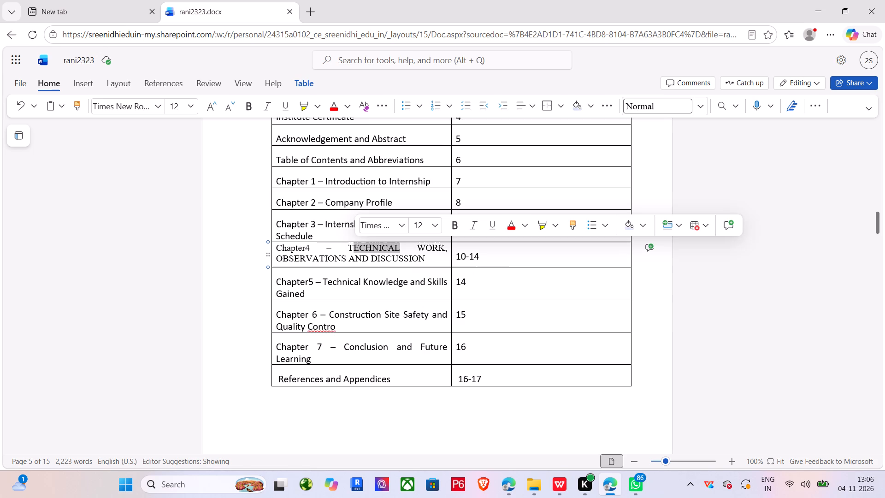
pyautogui.press('e')
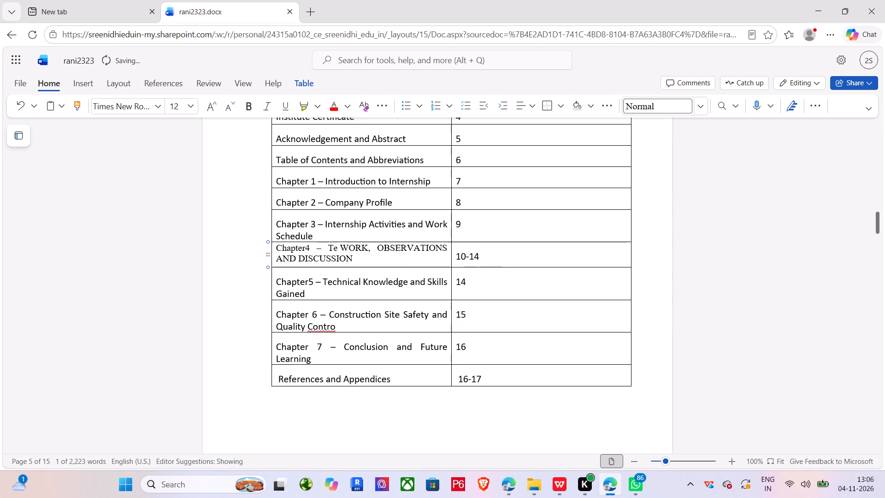
pyautogui.write('ni')
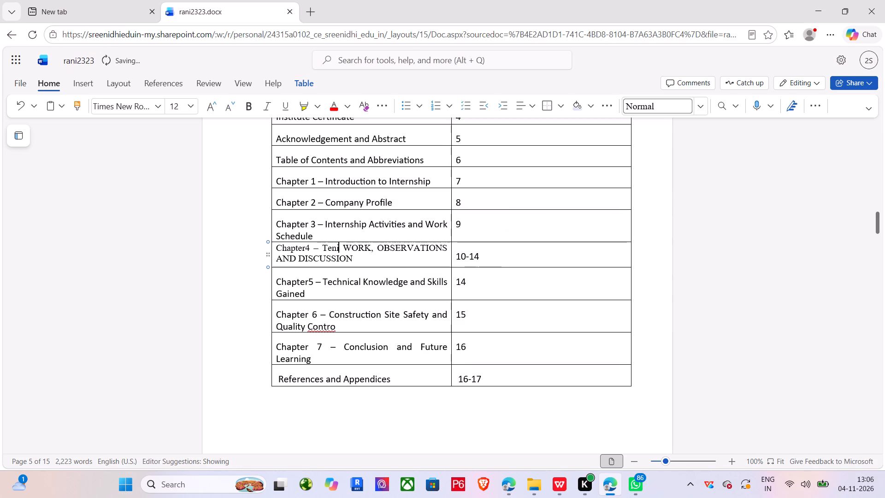
pyautogui.write('ca')
pyautogui.press('l')
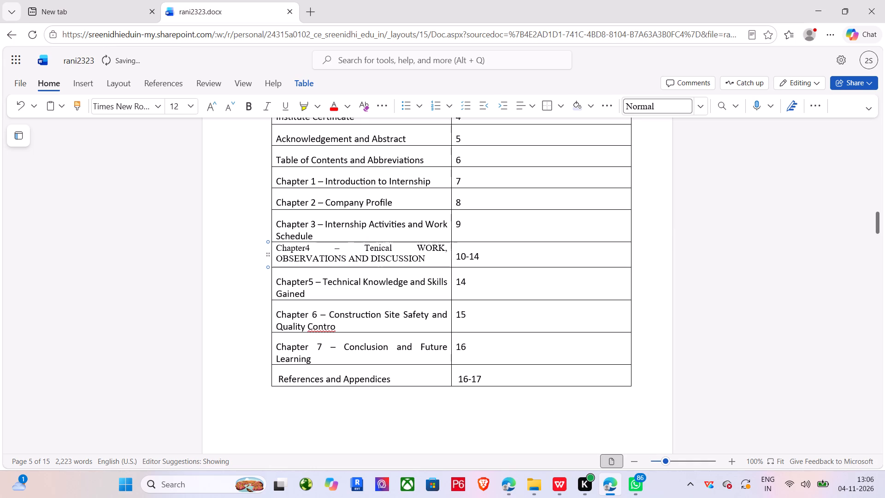
pyautogui.click(443, 246)
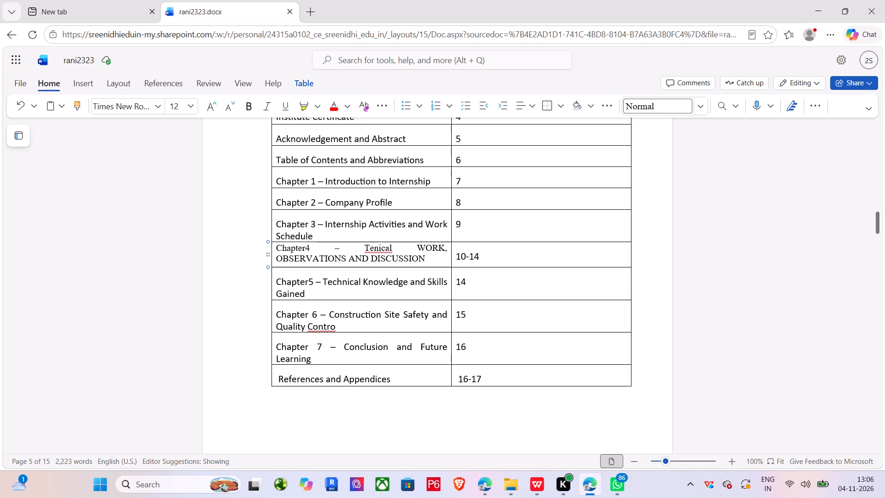
pyautogui.press('BackSpace')
pyautogui.press('BackSpace')
pyautogui.press('BackSpace')
pyautogui.press('BackSpace')
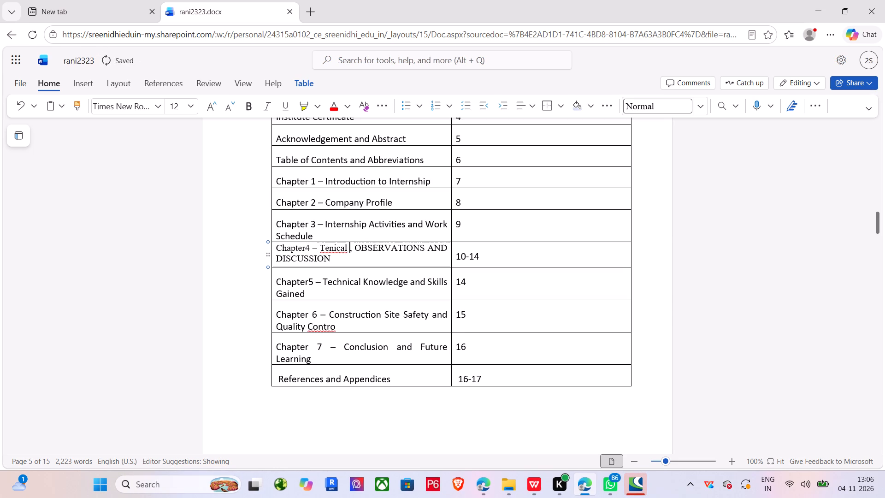
pyautogui.write('wor')
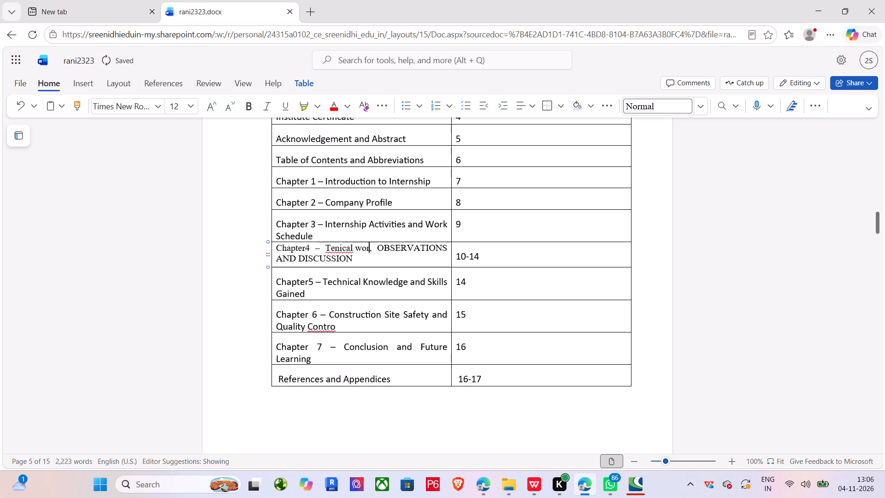
pyautogui.press('k')
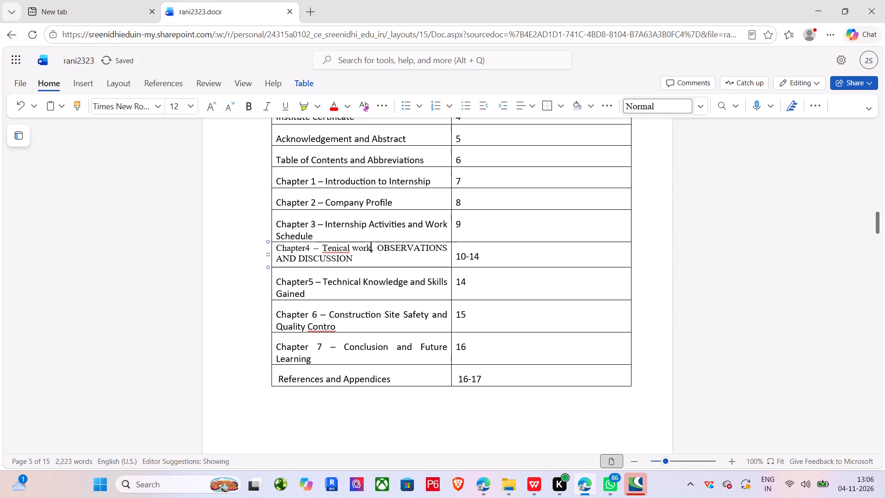
# Replace "OBSERVATIONS" with "obersation" in the Chapter4 contents entry.
pyautogui.click(445, 247)
pyautogui.press('BackSpace')
pyautogui.press('BackSpace')
pyautogui.press('BackSpace')
pyautogui.press('BackSpace')
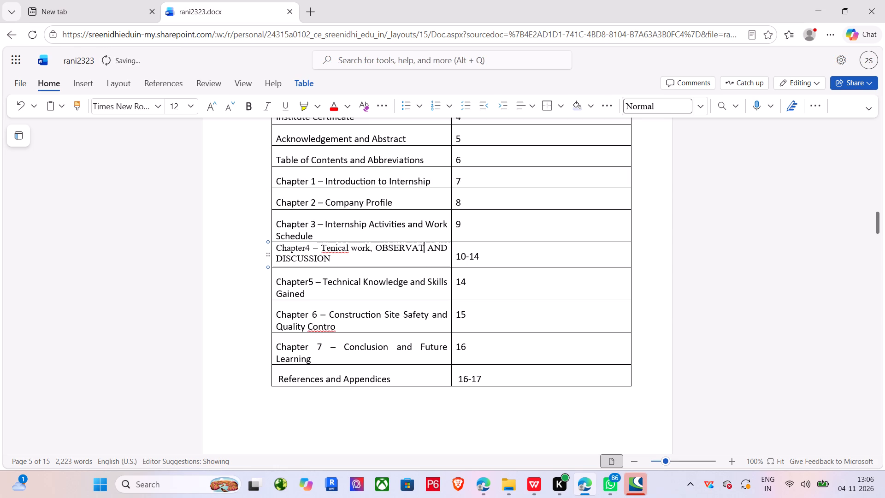
pyautogui.press('BackSpace')
pyautogui.press('BackSpace')
pyautogui.press('BackSpace')
pyautogui.press('BackSpace')
pyautogui.press('BackSpace')
pyautogui.press('BackSpace')
pyautogui.press('BackSpace')
pyautogui.press('BackSpace')
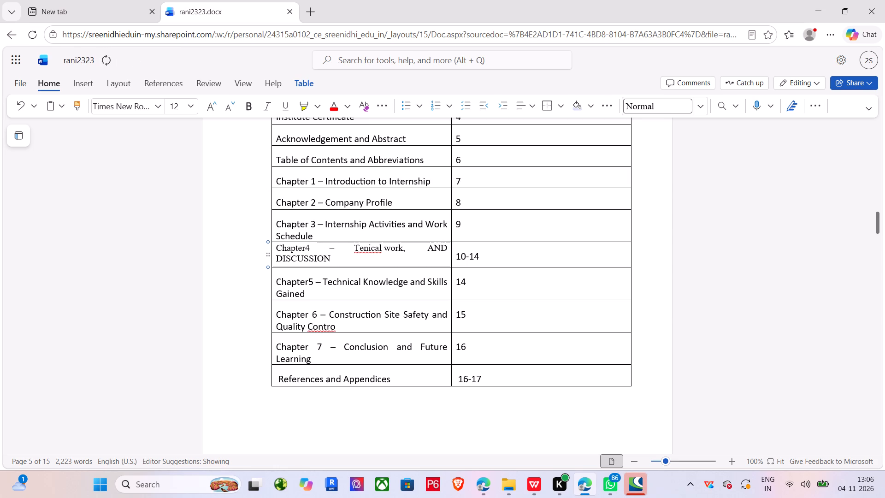
pyautogui.write('obersatio')
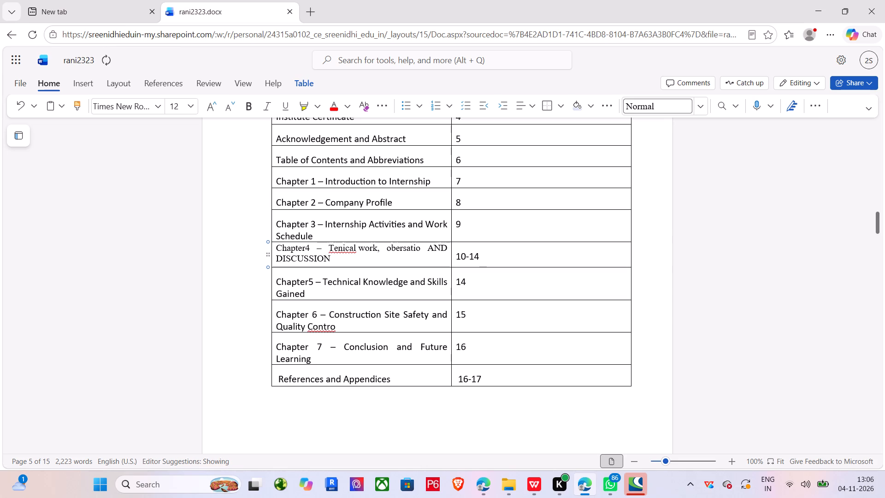
pyautogui.press('n')
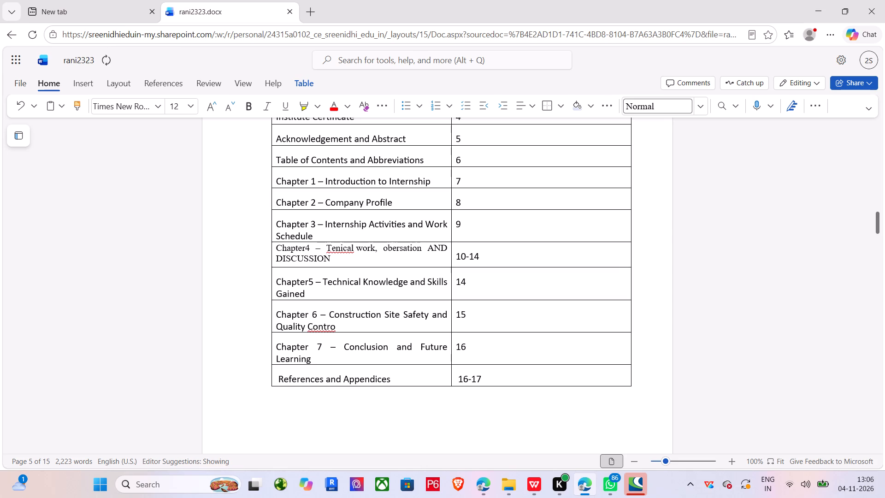
# Retype "AND DISCUSSION" in lowercase as "and discussion" in the Chapter4 contents entry.
pyautogui.click(448, 247)
pyautogui.press('BackSpace')
pyautogui.press('BackSpace')
pyautogui.press('BackSpace')
pyautogui.write('and')
pyautogui.press('space')
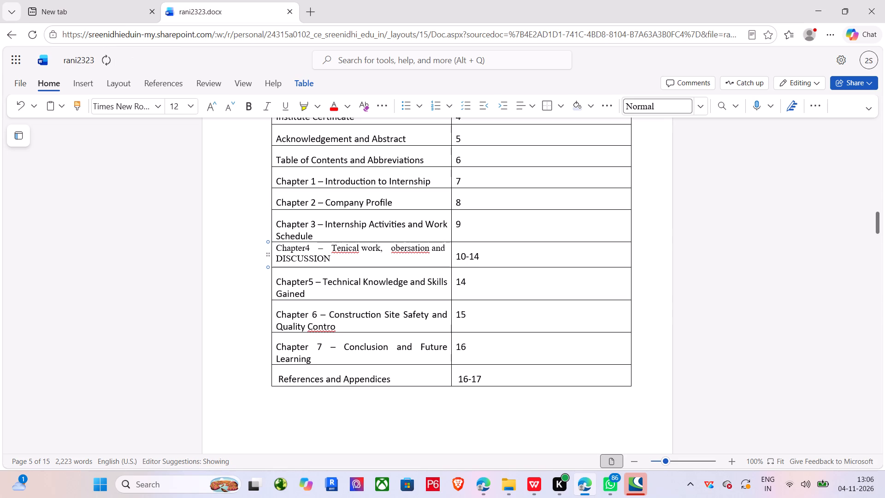
pyautogui.click(332, 263)
pyautogui.press('BackSpace')
pyautogui.press('BackSpace')
pyautogui.press('BackSpace')
pyautogui.press('BackSpace')
pyautogui.press('BackSpace')
pyautogui.press('BackSpace')
pyautogui.press('BackSpace')
pyautogui.press('BackSpace')
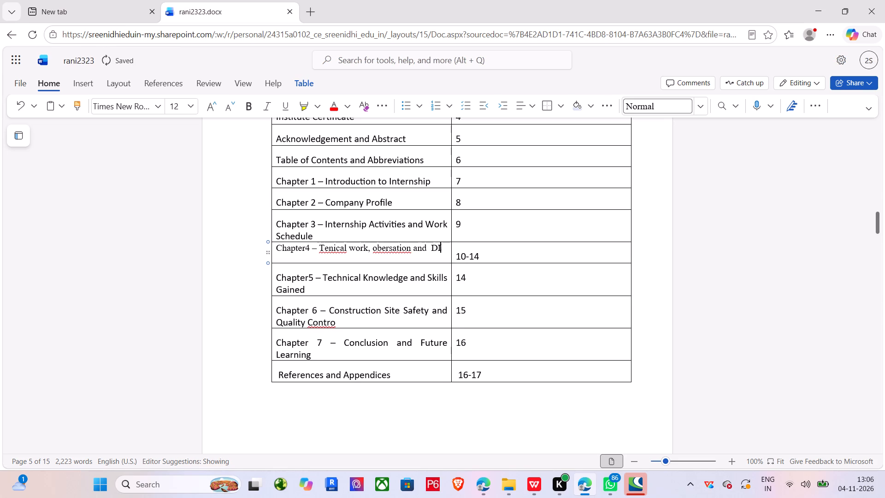
pyautogui.press('BackSpace')
pyautogui.press('BackSpace')
pyautogui.write('di')
pyautogui.write('scussion')
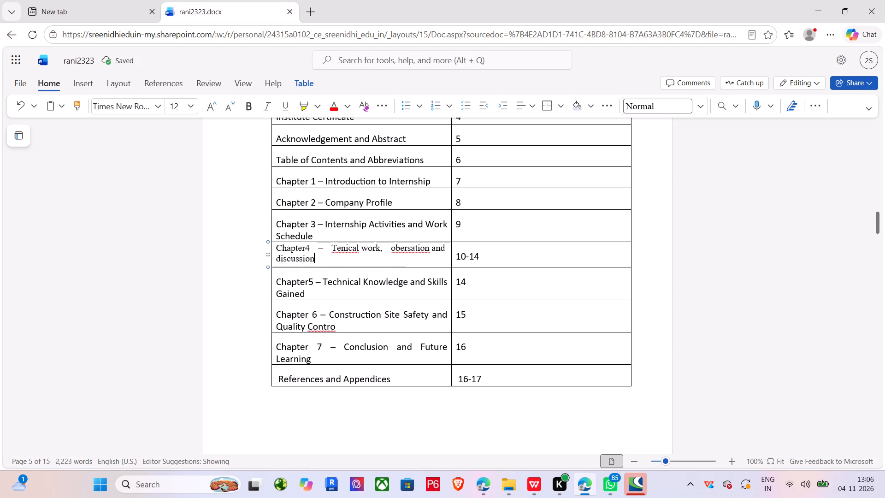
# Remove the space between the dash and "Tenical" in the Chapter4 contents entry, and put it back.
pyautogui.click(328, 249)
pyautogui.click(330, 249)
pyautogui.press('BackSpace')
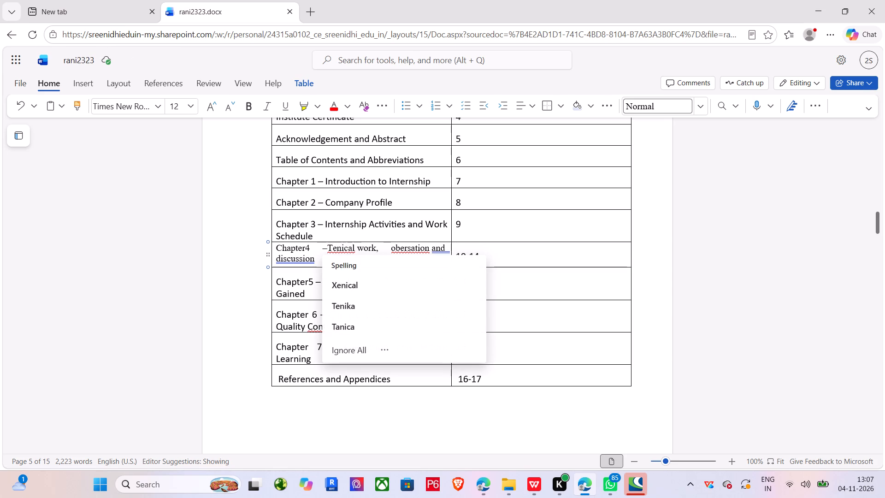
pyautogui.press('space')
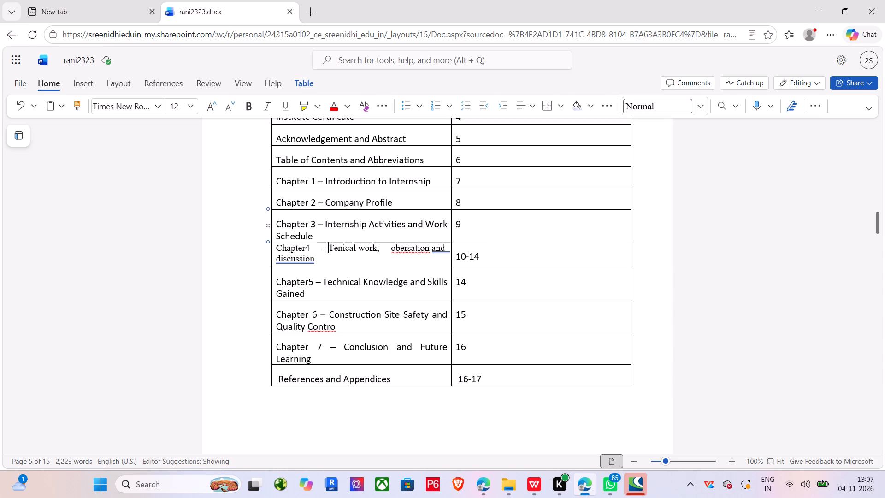
# Copy "ORGANIZATION PROFILE" from the Chapter 2 heading and paste it over "Company Profile" in the Chapter 2 contents entry.
pyautogui.scroll(-10, 339, 235)
pyautogui.scroll(3, 341, 242)
pyautogui.scroll(-5, 341, 242)
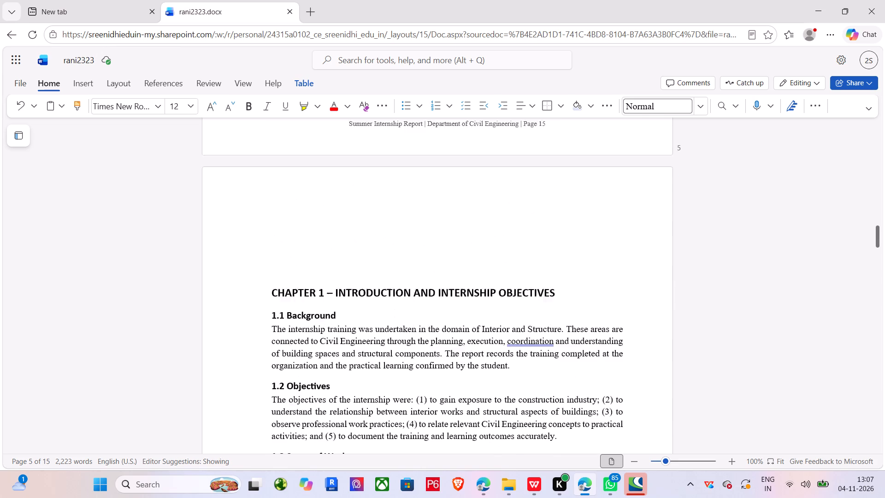
pyautogui.scroll(-4, 341, 242)
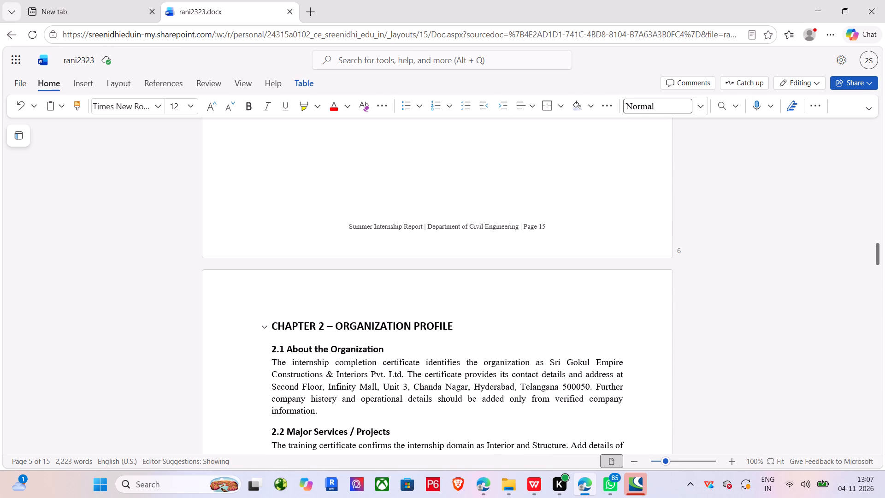
pyautogui.moveTo(339, 327); pyautogui.dragTo(452, 332)
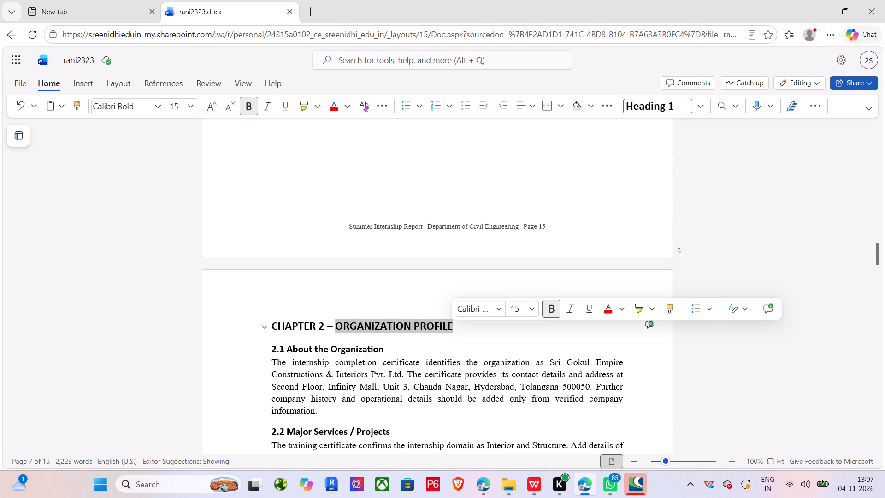
pyautogui.hotkey('ctrl', 'c')
pyautogui.scroll(10, 417, 319)
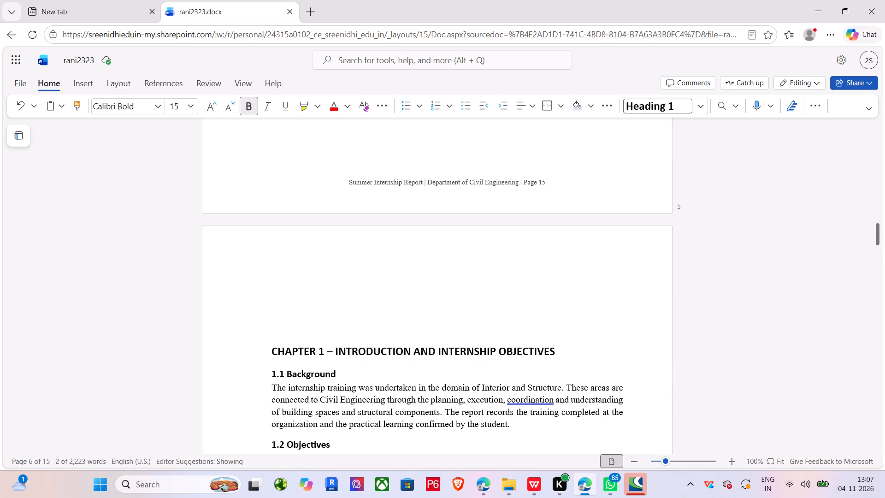
pyautogui.scroll(8, 417, 319)
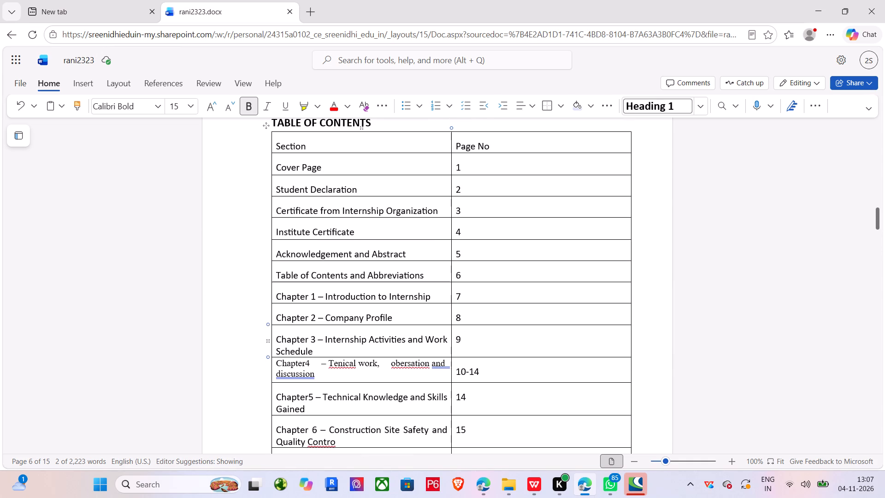
pyautogui.moveTo(400, 317); pyautogui.dragTo(328, 320)
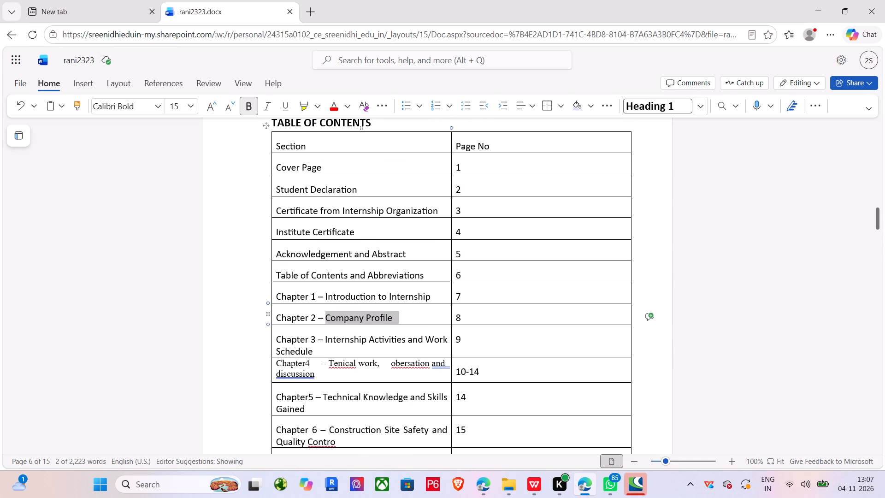
pyautogui.moveTo(328, 320); pyautogui.dragTo(328, 320)
pyautogui.hotkey('ctrl', 'v')
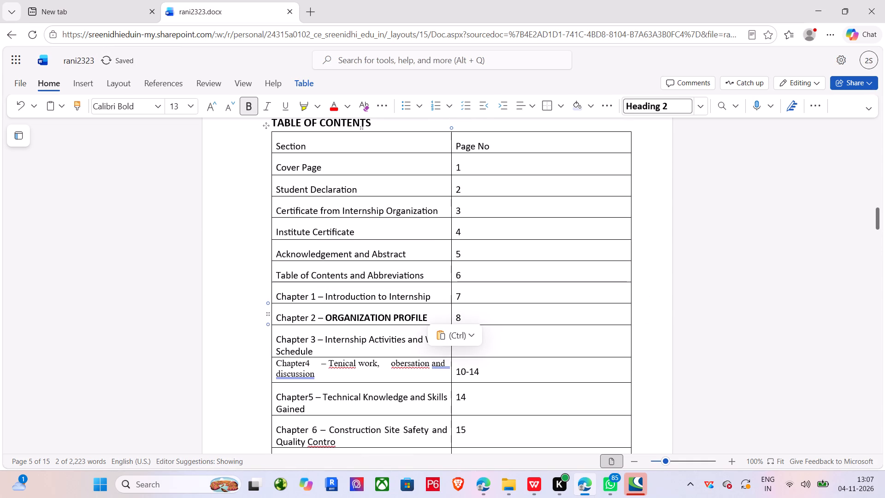
# Remove the bold formatting from "ORGANIZATION PROFILE" in the Chapter 2 contents entry.
pyautogui.click(244, 101)
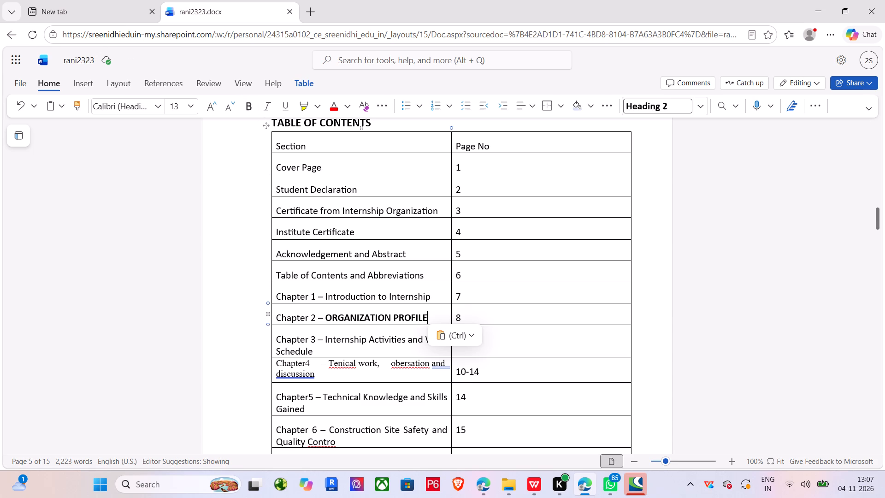
pyautogui.moveTo(320, 315); pyautogui.dragTo(425, 323)
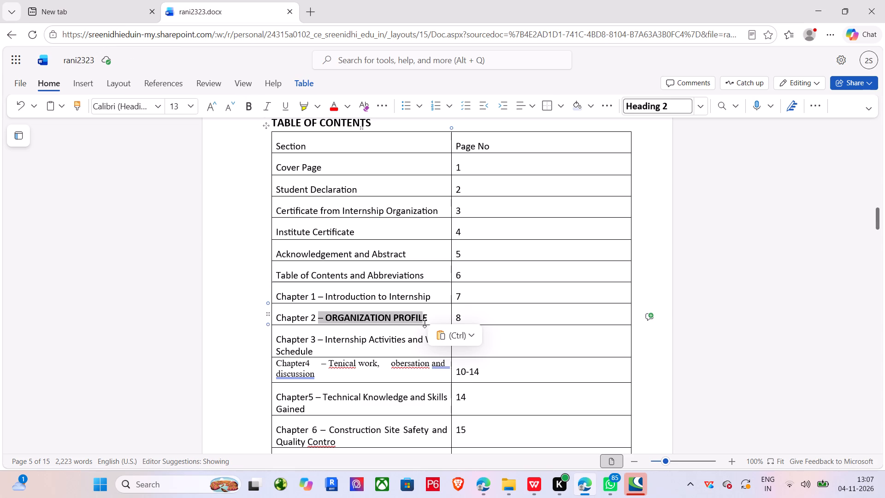
pyautogui.moveTo(425, 323); pyautogui.dragTo(427, 321)
pyautogui.click(252, 105)
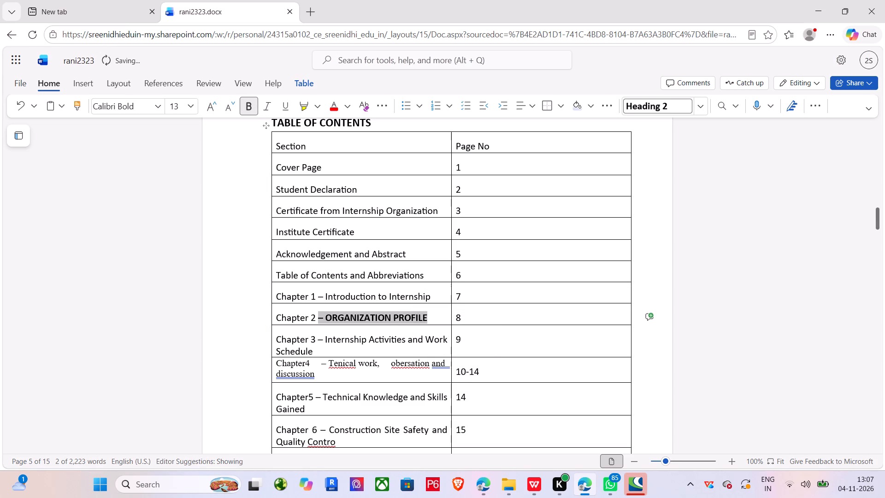
pyautogui.click(428, 317)
pyautogui.moveTo(428, 317); pyautogui.dragTo(423, 316)
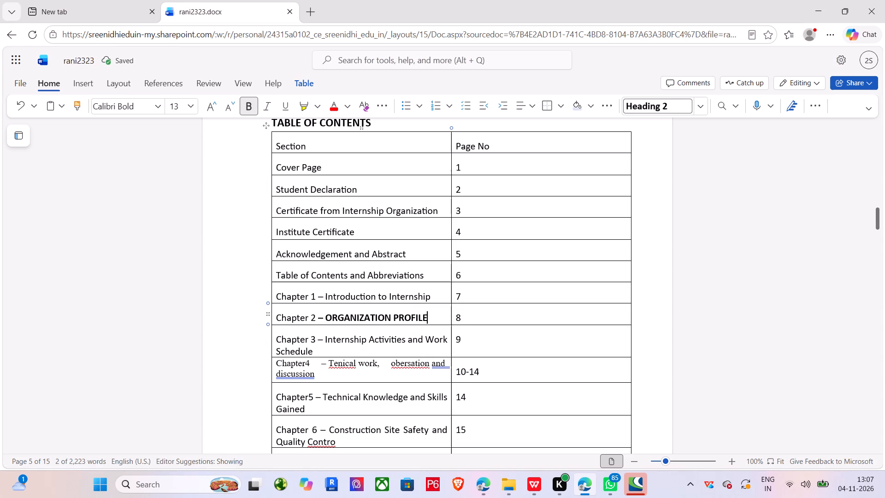
pyautogui.moveTo(423, 316); pyautogui.dragTo(327, 316)
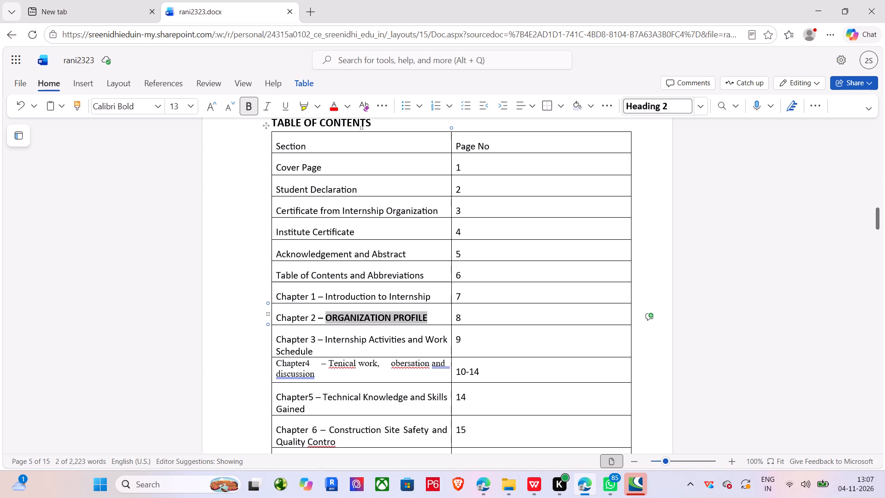
pyautogui.click(250, 105)
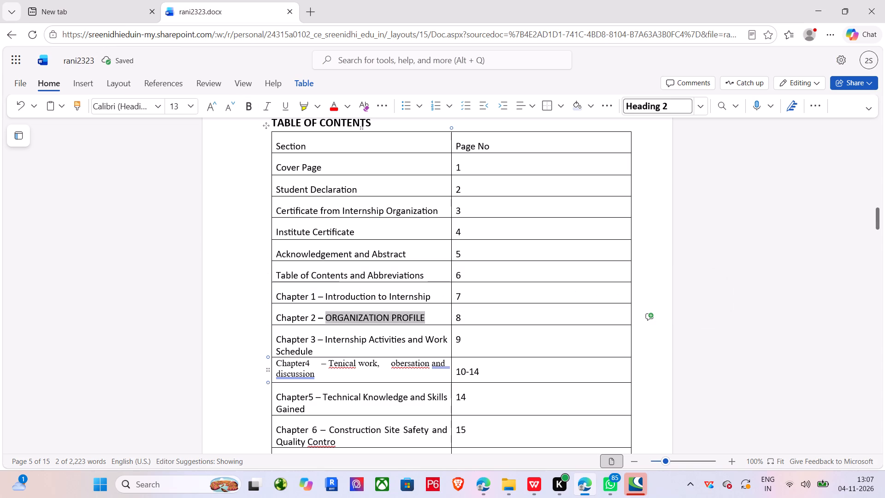
# Retype "ORGANIZATION" as "Organation" in the Chapter 2 contents entry.
pyautogui.click(390, 318)
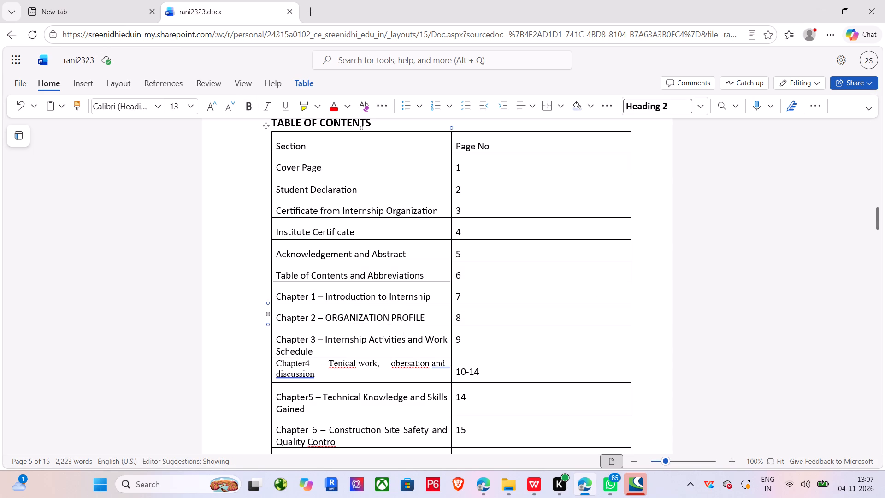
pyautogui.press('BackSpace')
pyautogui.press('BackSpace')
pyautogui.press('BackSpace')
pyautogui.press('BackSpace')
pyautogui.press('BackSpace')
pyautogui.press('BackSpace')
pyautogui.press('BackSpace')
pyautogui.press('BackSpace')
pyautogui.press('BackSpace')
pyautogui.press('BackSpace')
pyautogui.press('BackSpace')
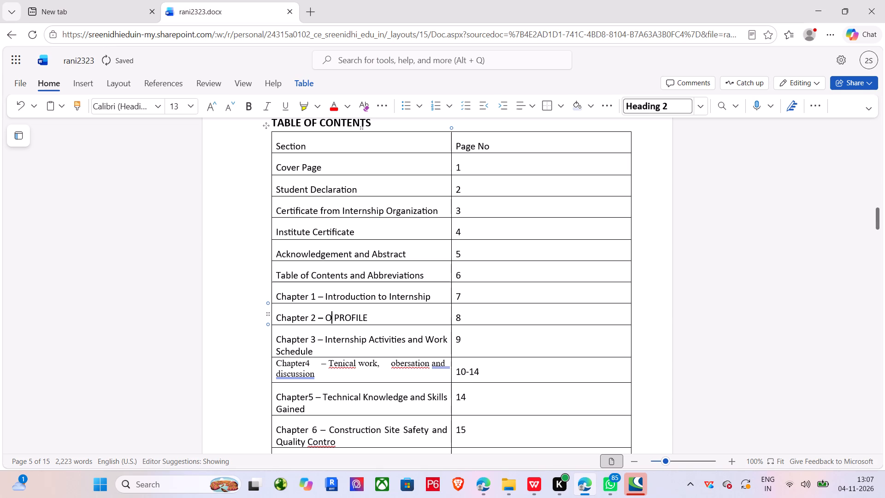
pyautogui.write('rg')
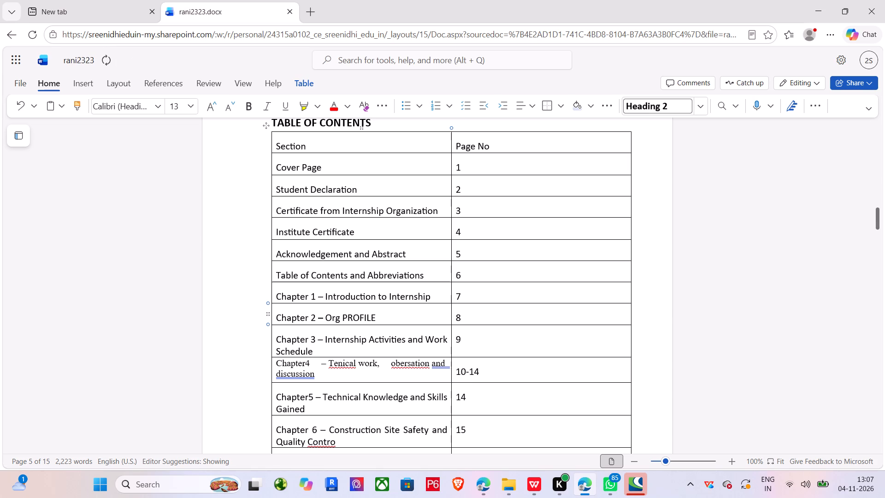
pyautogui.write('anation')
# Retype "PROFILE" as "Profile" in the Chapter 2 contents entry.
pyautogui.click(411, 317)
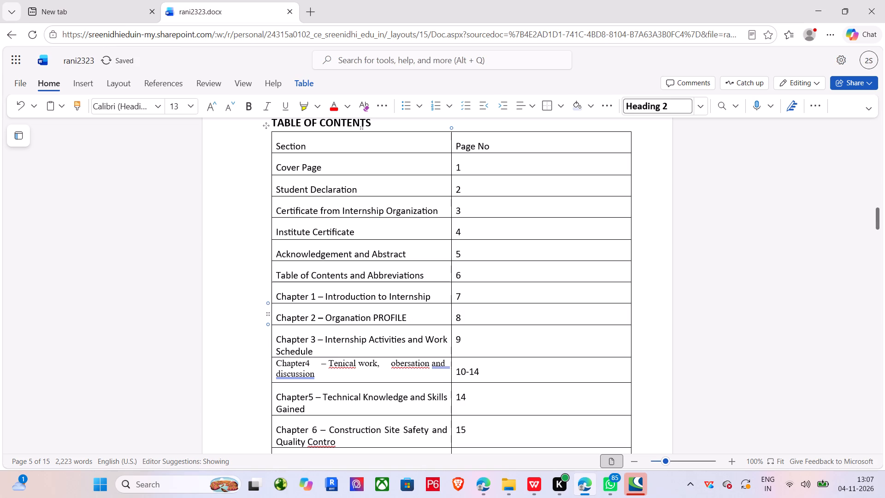
pyautogui.press('BackSpace')
pyautogui.press('BackSpace')
pyautogui.press('BackSpace')
pyautogui.press('BackSpace')
pyautogui.press('BackSpace')
pyautogui.press('BackSpace')
pyautogui.press('BackSpace')
pyautogui.press('BackSpace')
pyautogui.write('rofile')
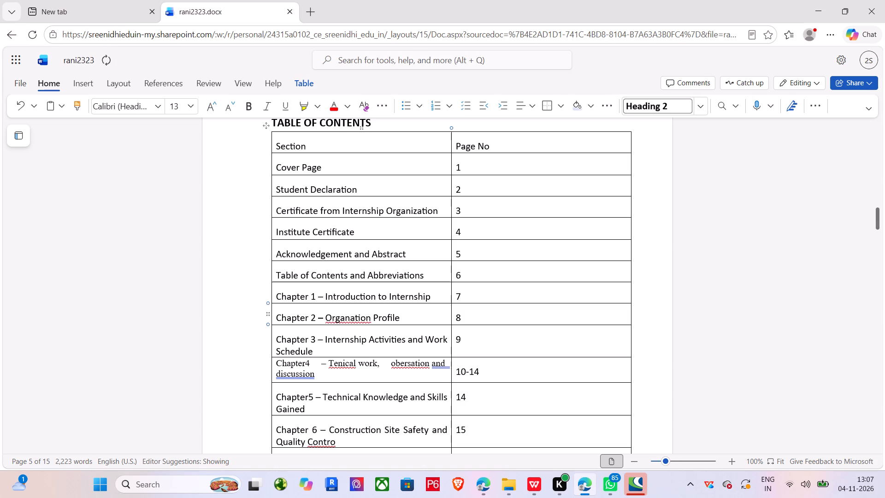
# Compare the Chapter 3 heading in the report body with its entry in the table of contents.
pyautogui.scroll(-1, 413, 343)
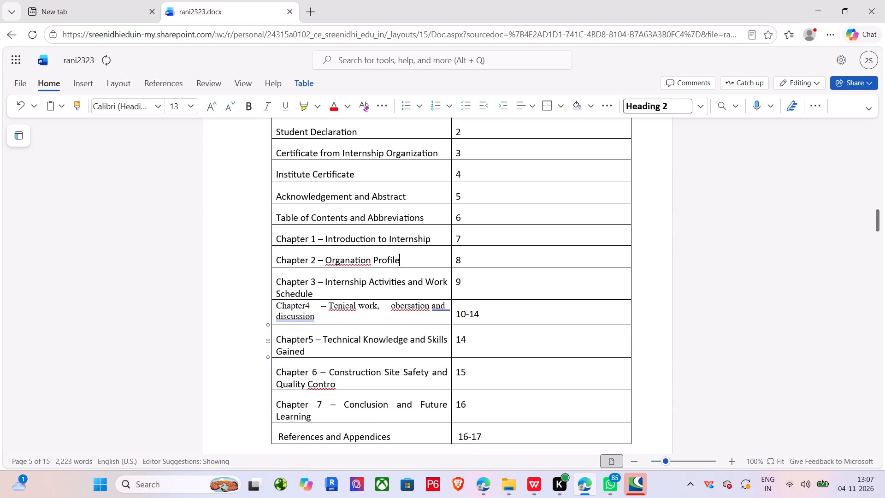
pyautogui.moveTo(328, 305); pyautogui.dragTo(354, 315)
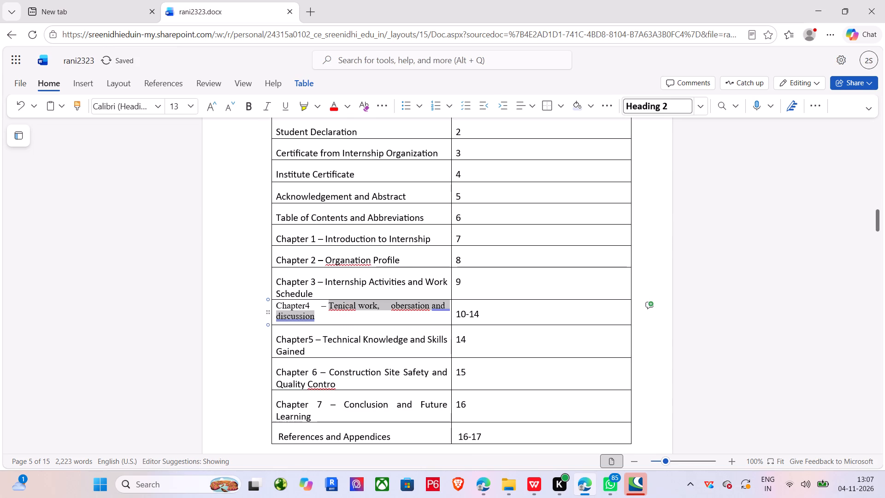
pyautogui.moveTo(354, 315); pyautogui.dragTo(360, 320)
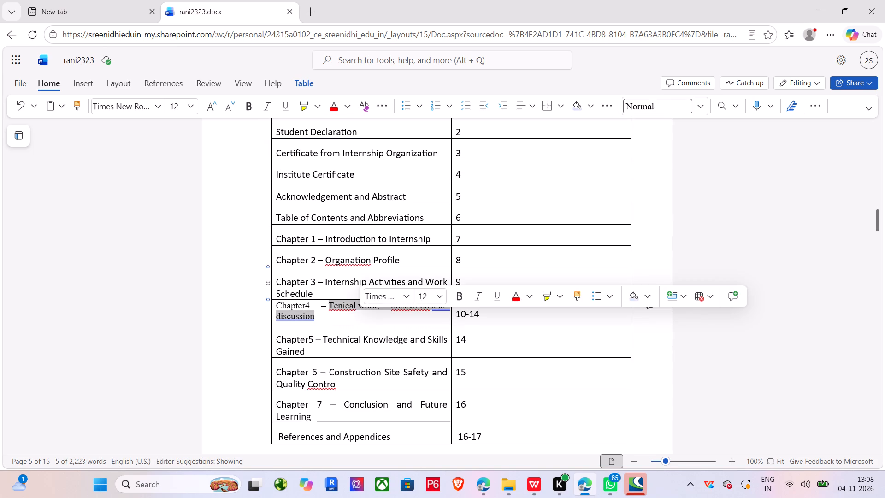
pyautogui.scroll(-20, 336, 279)
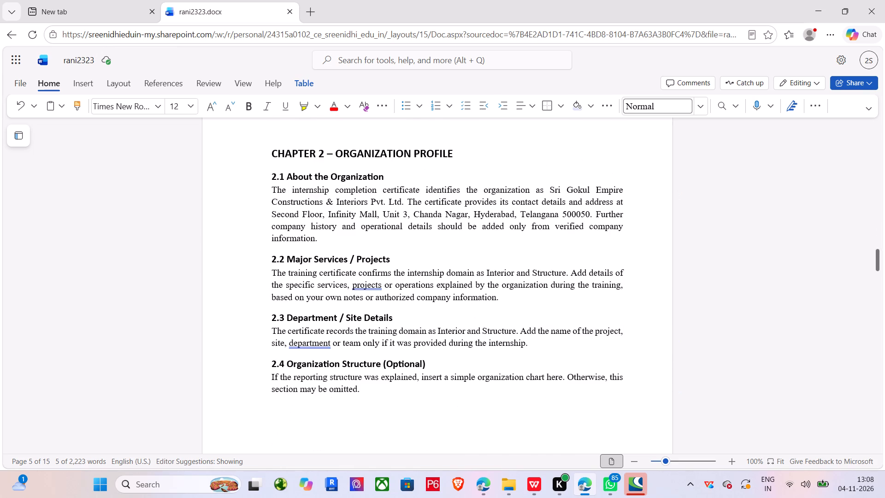
pyautogui.scroll(-11, 336, 282)
pyautogui.scroll(1, 335, 283)
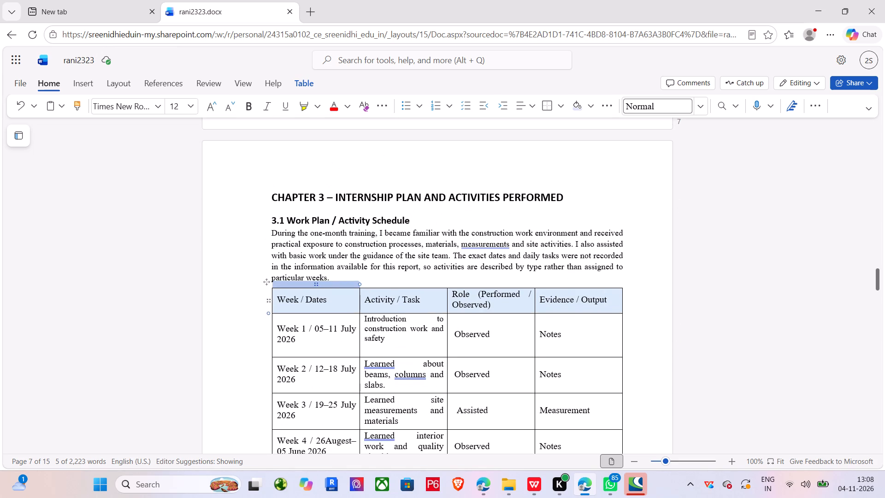
pyautogui.scroll(4, 375, 274)
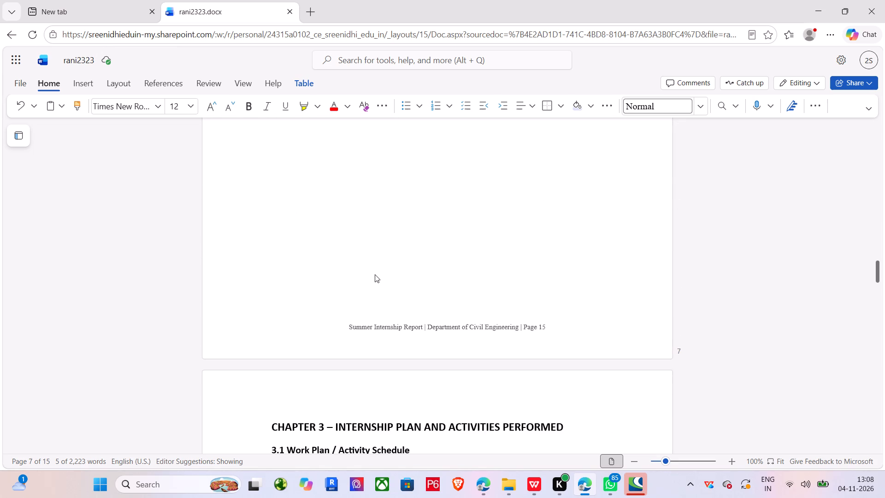
pyautogui.scroll(20, 375, 274)
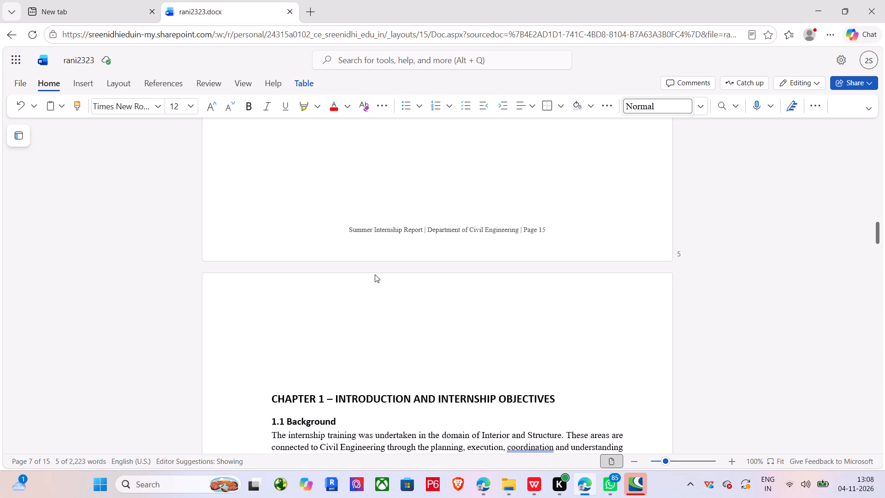
pyautogui.scroll(5, 375, 274)
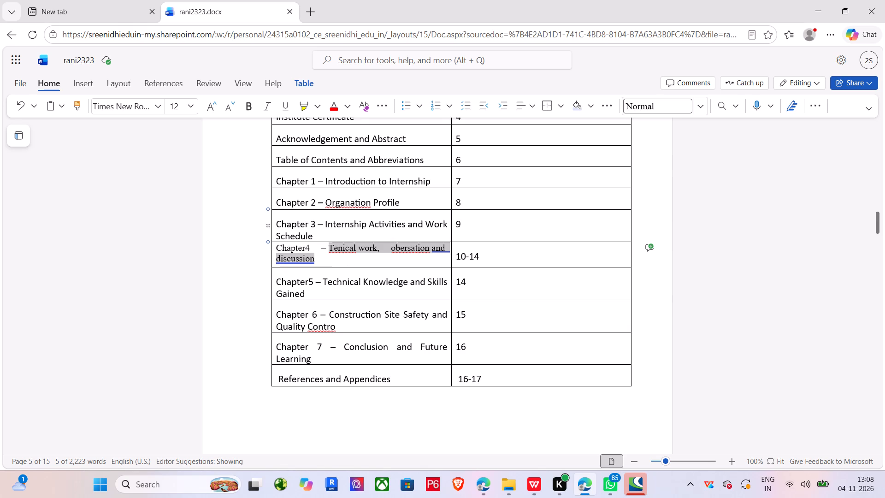
# Replace "Schedule" with "program" in the Chapter 3 entry of the table of contents.
pyautogui.click(363, 231)
pyautogui.press('BackSpace')
pyautogui.press('BackSpace')
pyautogui.press('BackSpace')
pyautogui.press('BackSpace')
pyautogui.press('BackSpace')
pyautogui.press('BackSpace')
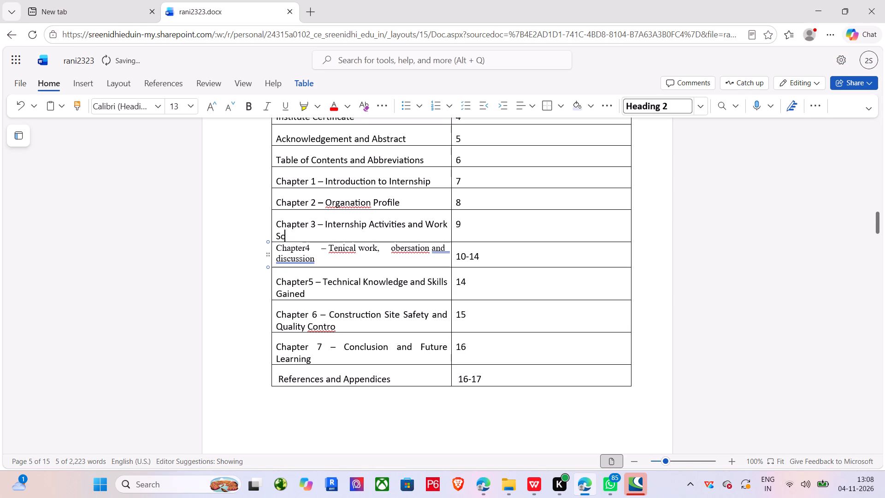
pyautogui.press('BackSpace')
pyautogui.press('BackSpace')
pyautogui.press('p')
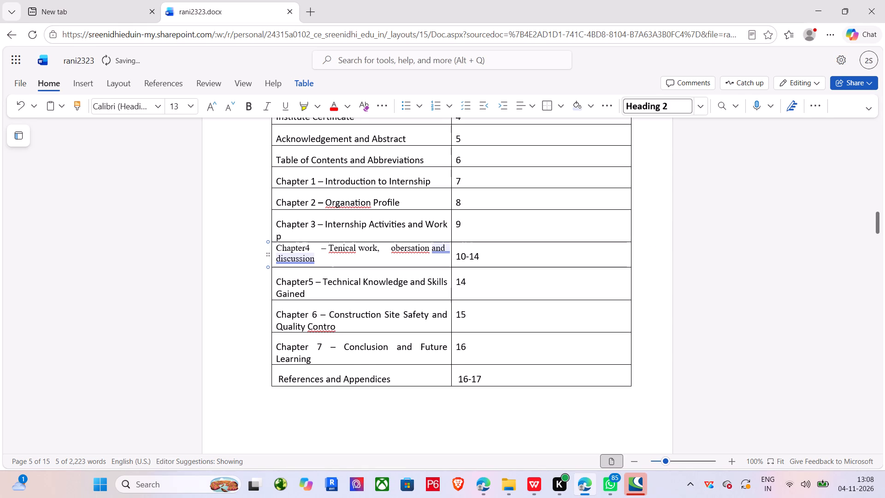
pyautogui.write('rogram')
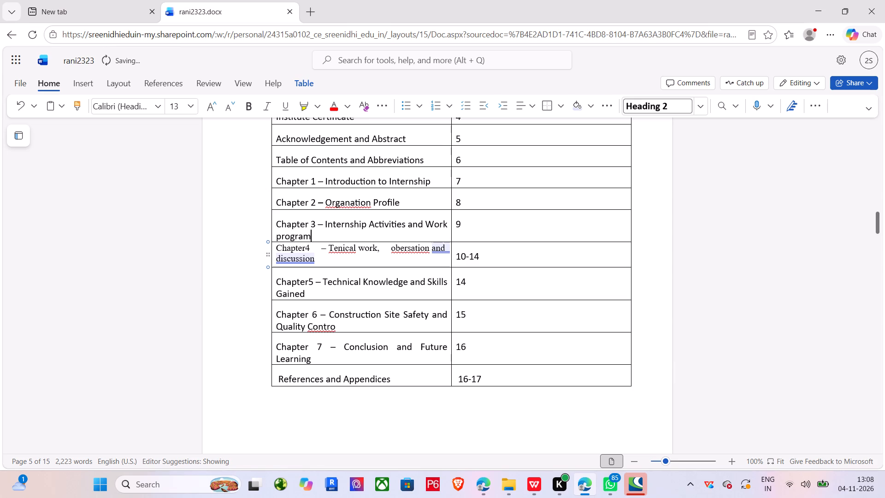
# Replace "Work" with "activity" before "program" in the Chapter 3 contents entry.
pyautogui.click(447, 226)
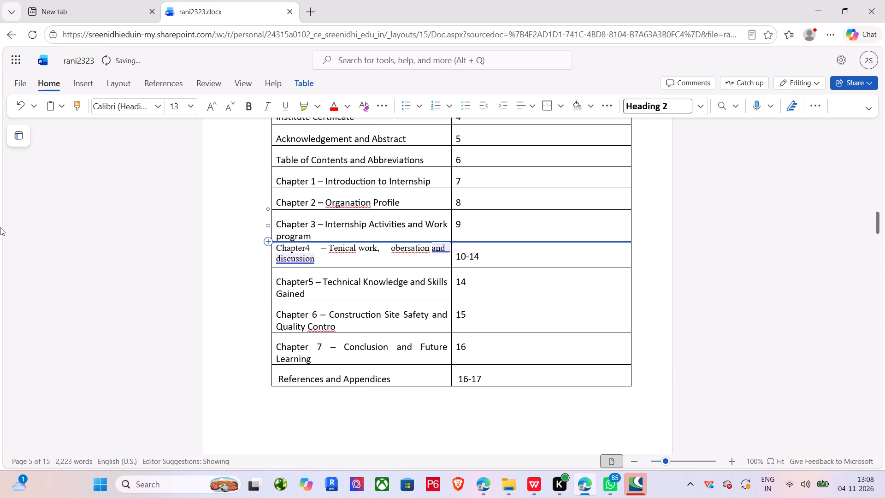
pyautogui.press('BackSpace')
pyautogui.press('BackSpace')
pyautogui.press('BackSpace')
pyautogui.press('BackSpace')
pyautogui.write('ac')
pyautogui.write('ti')
pyautogui.write('vityu')
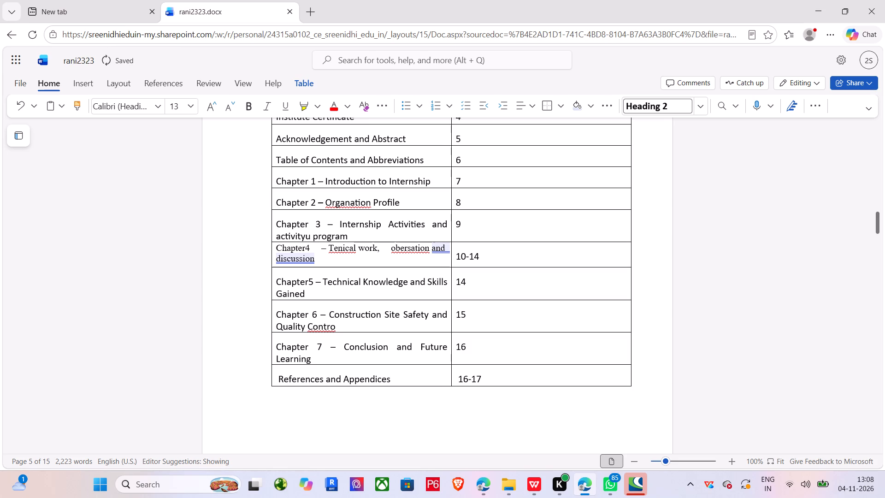
pyautogui.press('BackSpace')
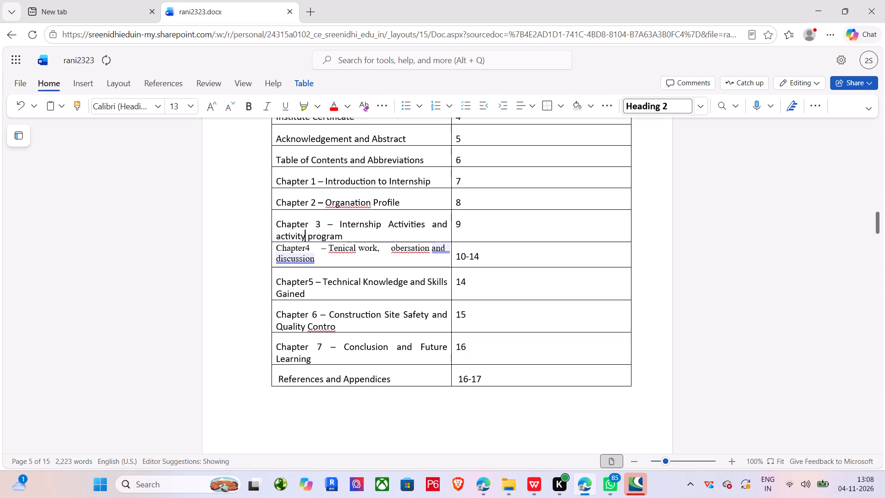
# Check the Chapter 3 heading in the report body and change "activity" to "activities" in its contents entry.
pyautogui.scroll(-17, 0, 227)
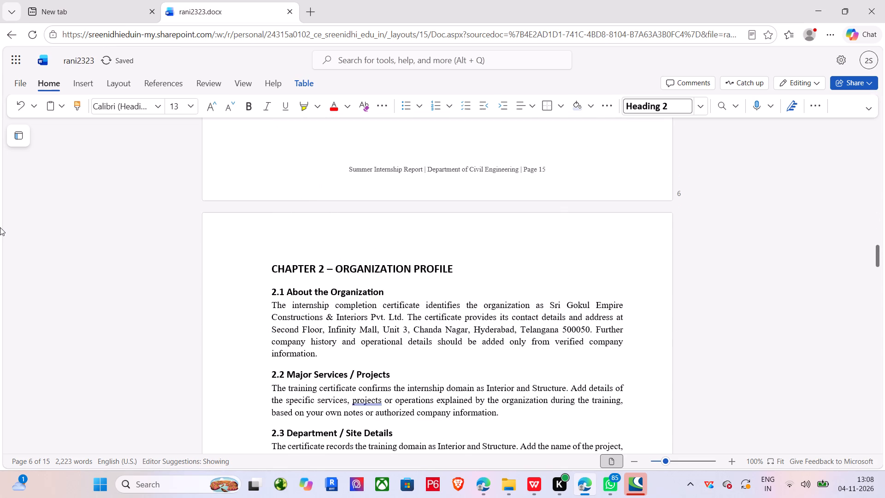
pyautogui.scroll(-11, 0, 227)
pyautogui.scroll(6, 0, 227)
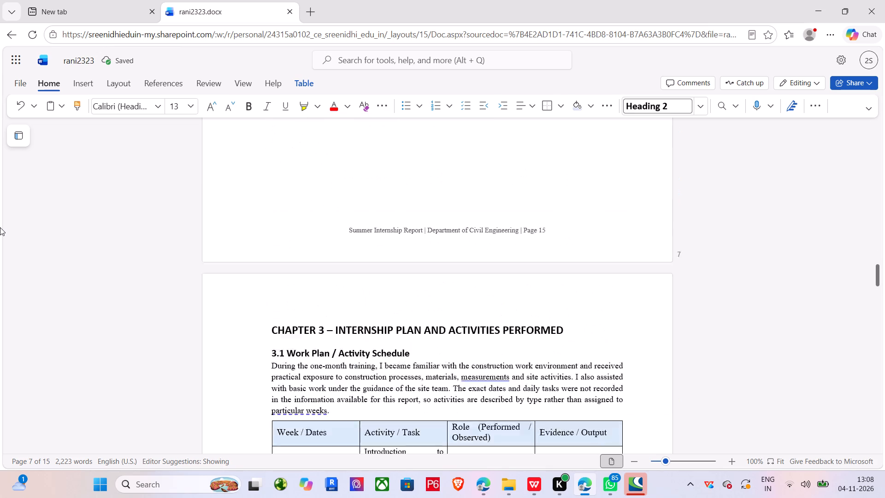
pyautogui.scroll(20, 0, 227)
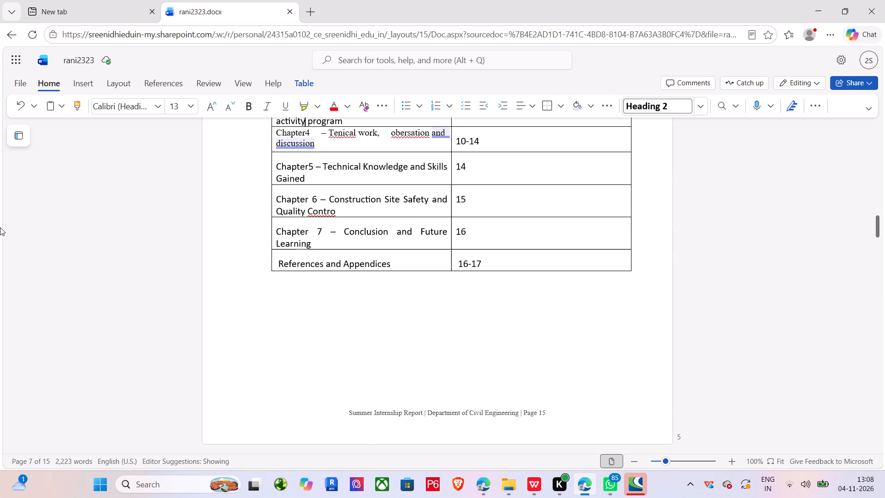
pyautogui.scroll(2, 0, 227)
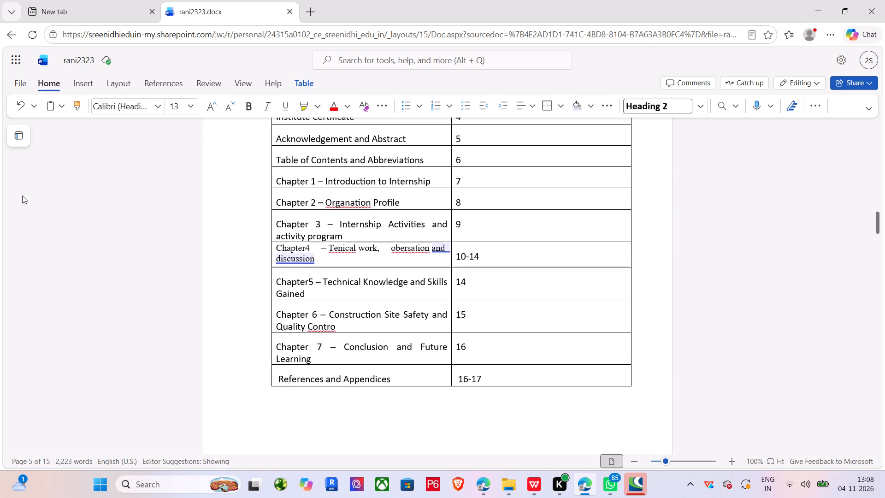
pyautogui.press('BackSpace')
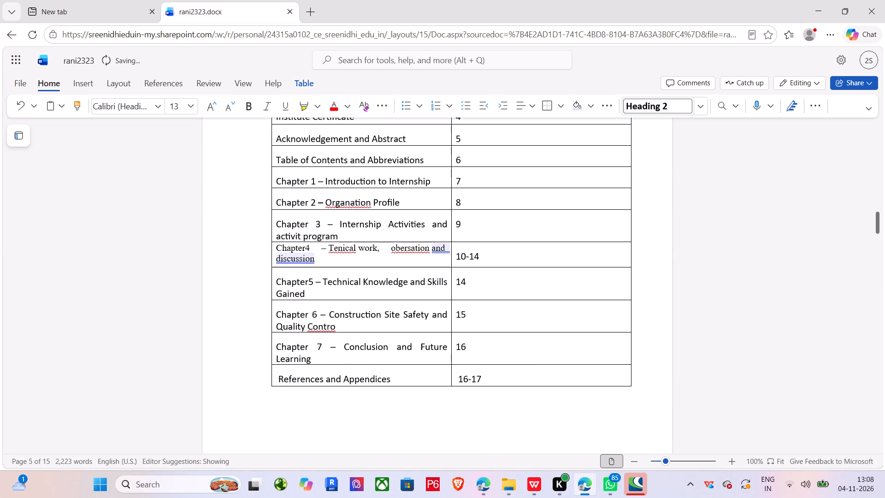
pyautogui.write('ies')
# Replace "Activities" after "Internship" with "plan" in the Chapter 3 entry of the table of contents.
pyautogui.click(432, 226)
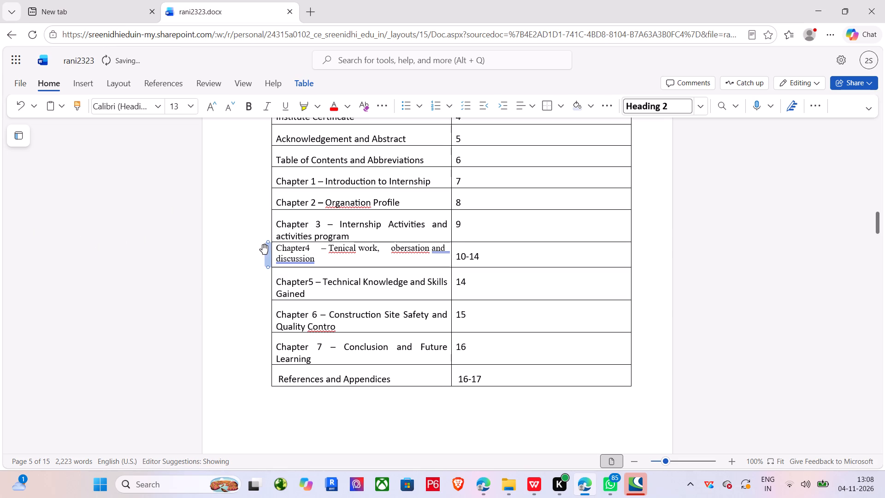
pyautogui.press('BackSpace')
pyautogui.press('BackSpace')
pyautogui.press('BackSpace')
pyautogui.press('BackSpace')
pyautogui.press('BackSpace')
pyautogui.press('BackSpace')
pyautogui.press('BackSpace')
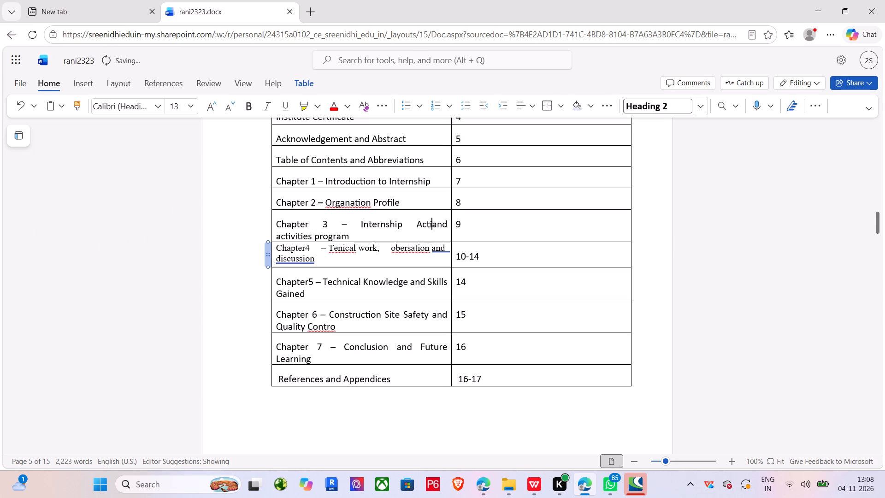
pyautogui.press('BackSpace')
pyautogui.press('BackSpace')
pyautogui.press('BackSpace')
pyautogui.press('BackSpace')
pyautogui.press('BackSpace')
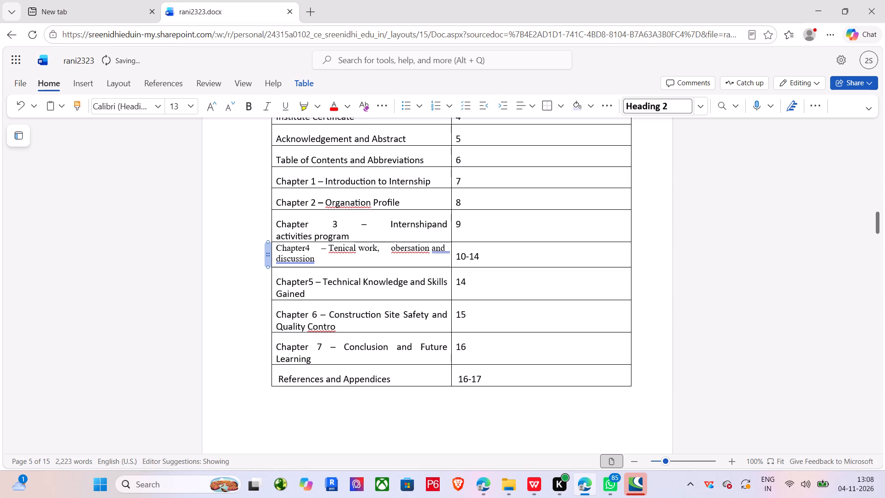
pyautogui.press('space')
pyautogui.write('pl')
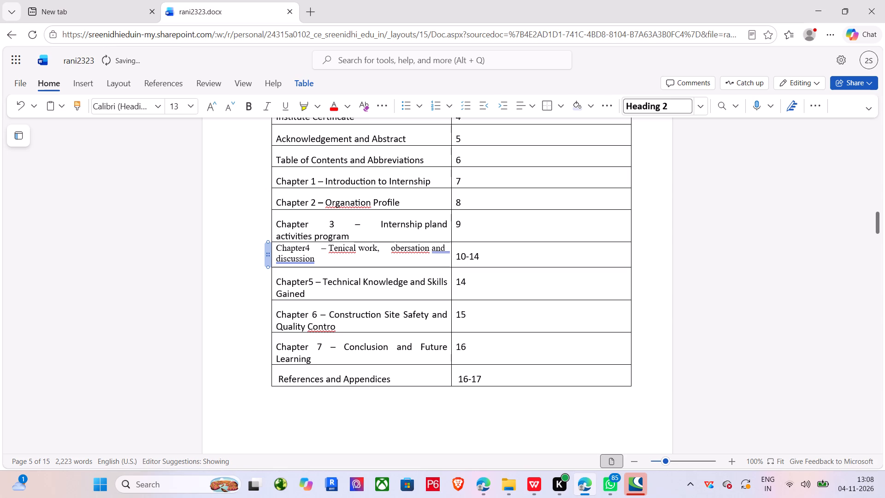
pyautogui.write('an')
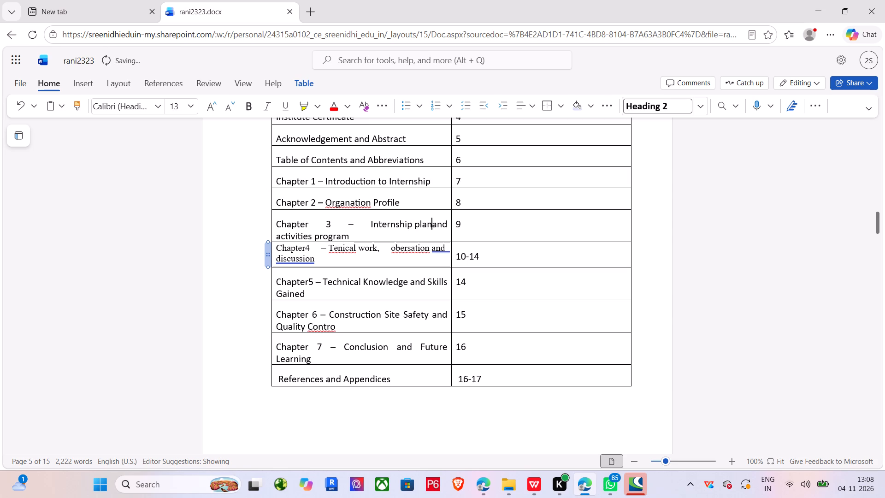
pyautogui.press('space')
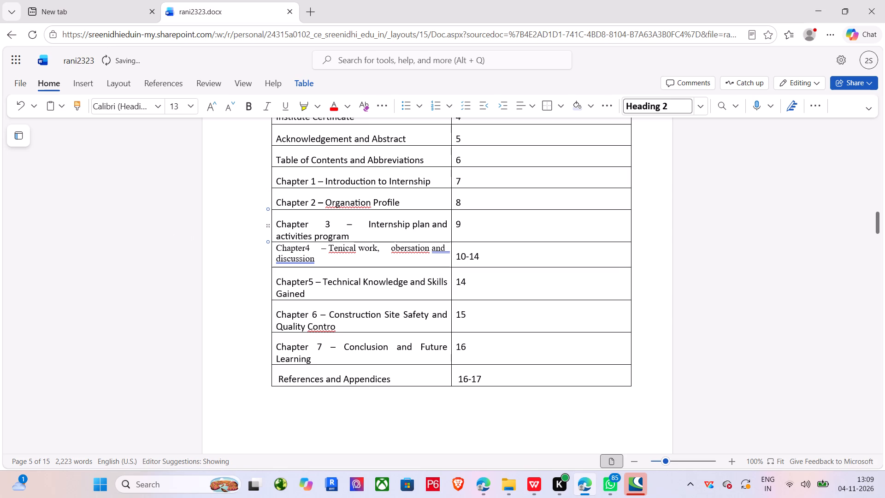
# Remove the spaces before "3" and on both sides of the dash in the Chapter 3 contents entry.
pyautogui.click(366, 225)
pyautogui.press('BackSpace')
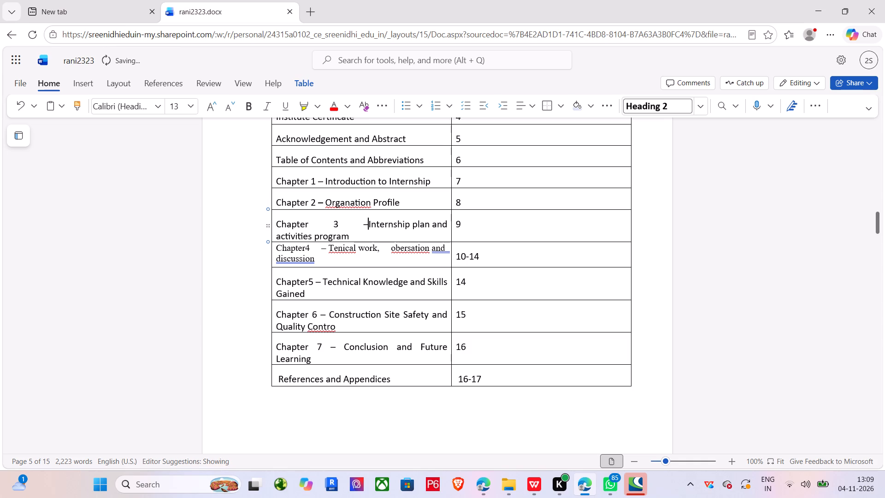
pyautogui.click(331, 222)
pyautogui.press('BackSpace')
pyautogui.click(360, 226)
pyautogui.press('BackSpace')
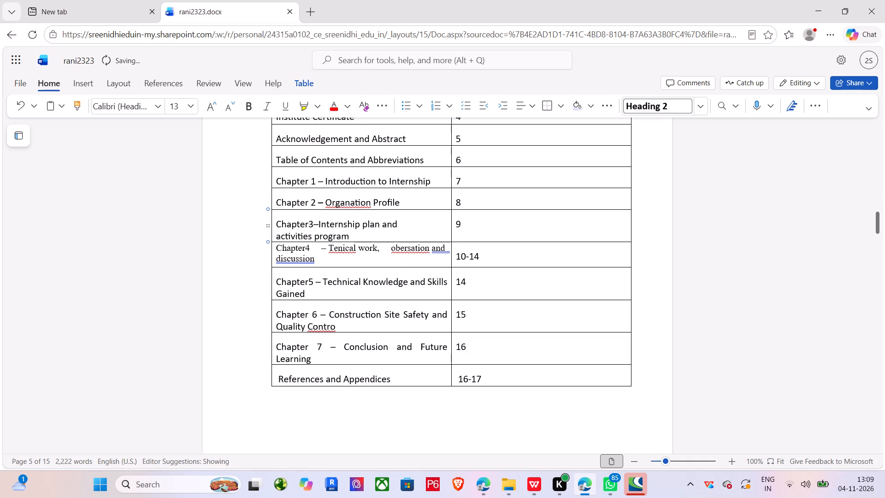
# Remove the gaps before the dash and after "work," in the Chapter 4 contents entry.
pyautogui.click(321, 250)
pyautogui.press('BackSpace')
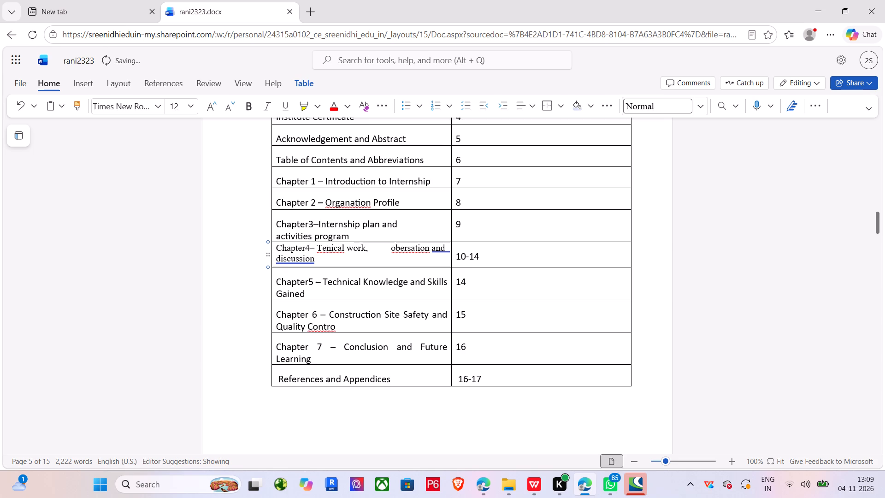
pyautogui.click(390, 251)
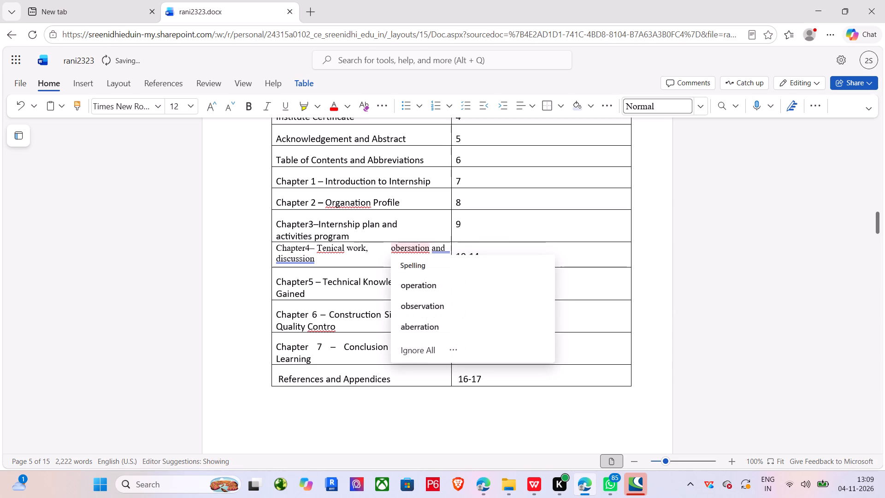
pyautogui.press('BackSpace')
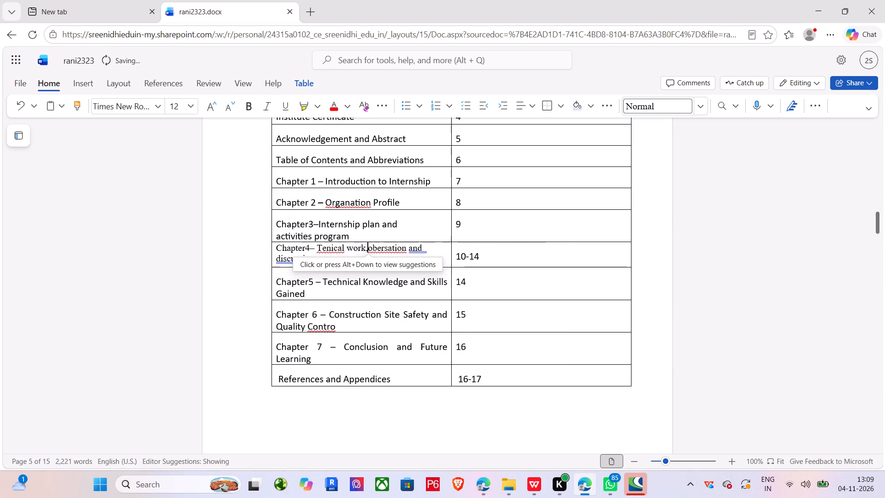
# Copy the title "LEARNING OUTCOMES AND PROFESSIONAL SKILLS" from the Chapter 5 heading in the report body.
pyautogui.scroll(-8, 330, 332)
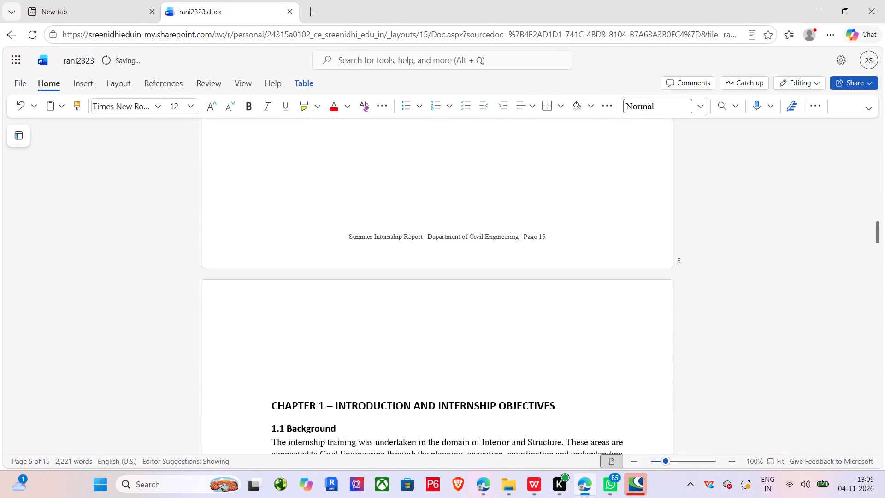
pyautogui.scroll(-20, 330, 332)
pyautogui.scroll(-13, 330, 332)
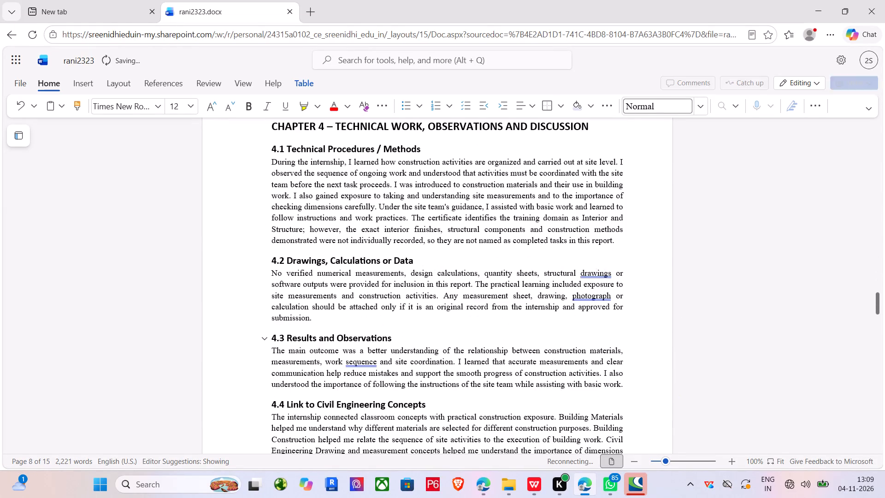
pyautogui.scroll(-1, 323, 336)
pyautogui.scroll(4, 322, 337)
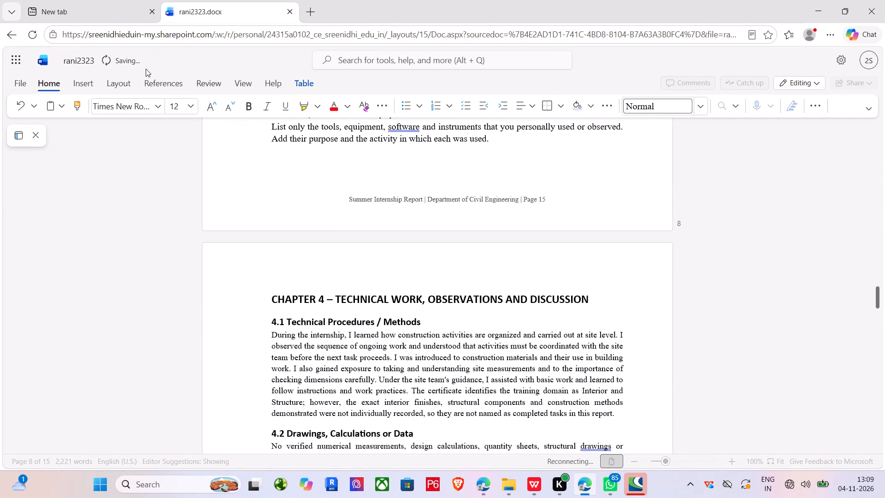
pyautogui.scroll(-7, 469, 302)
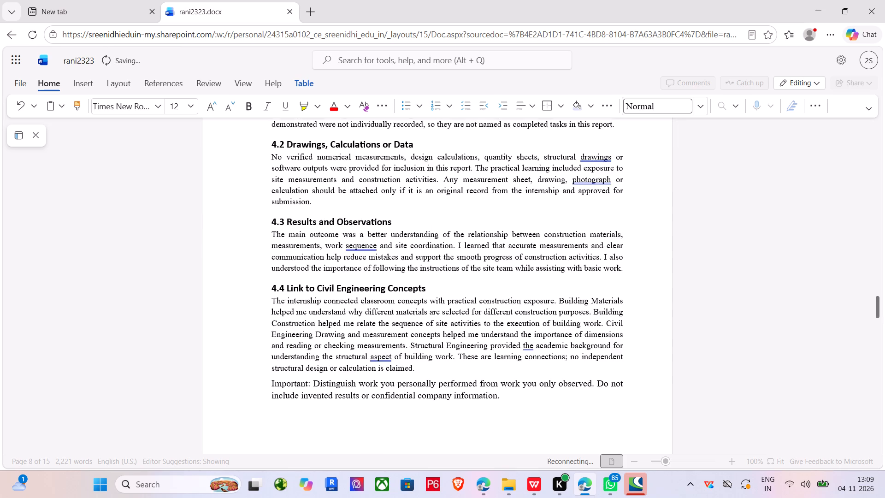
pyautogui.scroll(-7, 469, 302)
pyautogui.scroll(4, 454, 272)
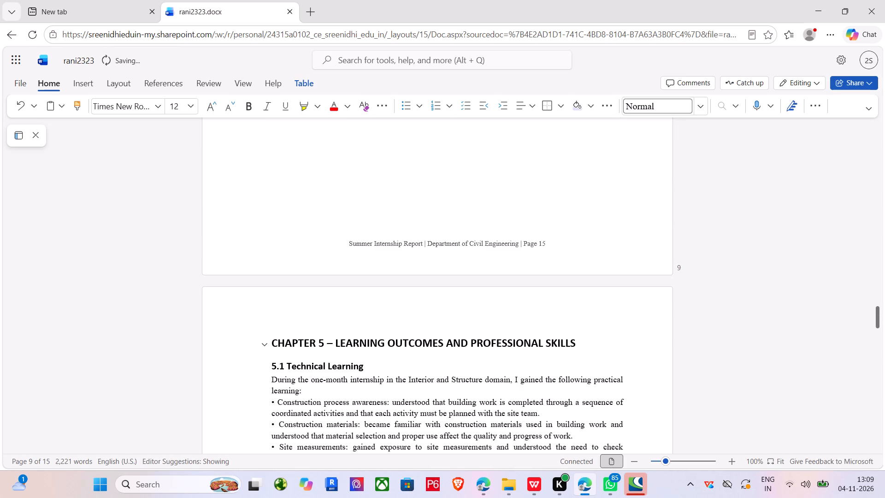
pyautogui.moveTo(336, 341); pyautogui.dragTo(575, 344)
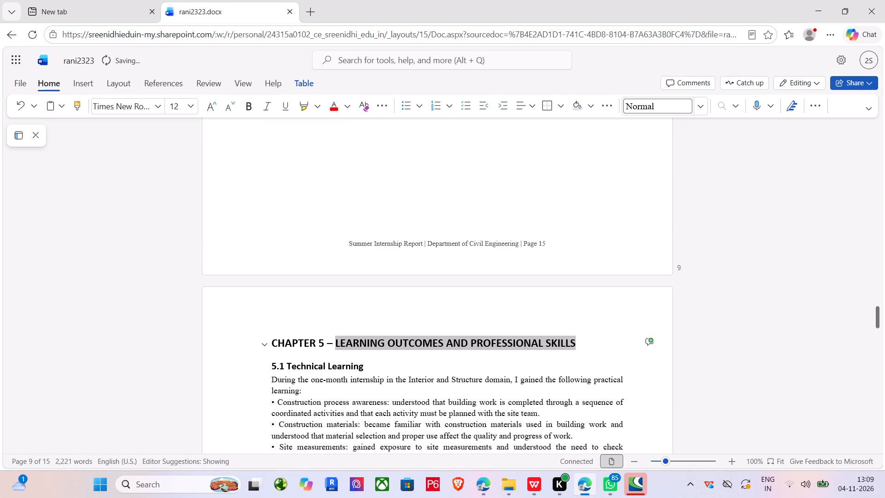
pyautogui.moveTo(575, 344); pyautogui.dragTo(578, 344)
pyautogui.hotkey('ctrl', 'c')
# Replace "Technical Knowledge and Skills Gained" in the Chapter 5 contents entry with the copied heading title.
pyautogui.scroll(6, 336, 366)
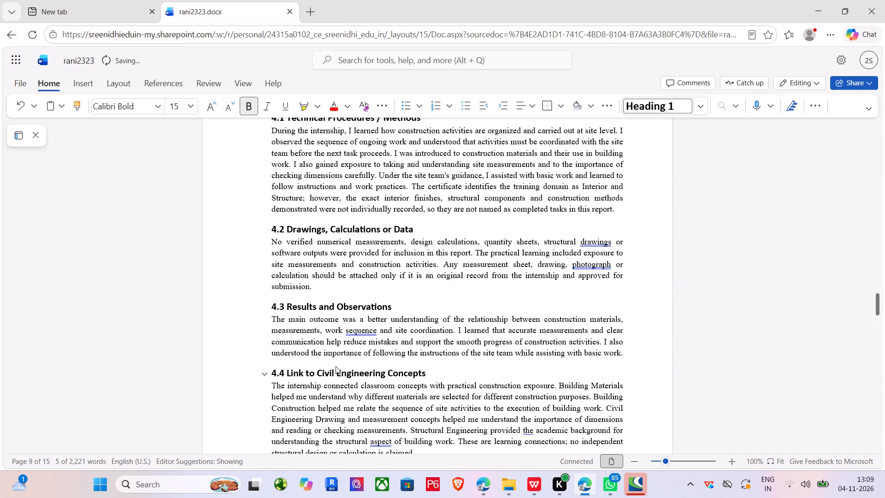
pyautogui.scroll(19, 336, 366)
pyautogui.scroll(7, 336, 366)
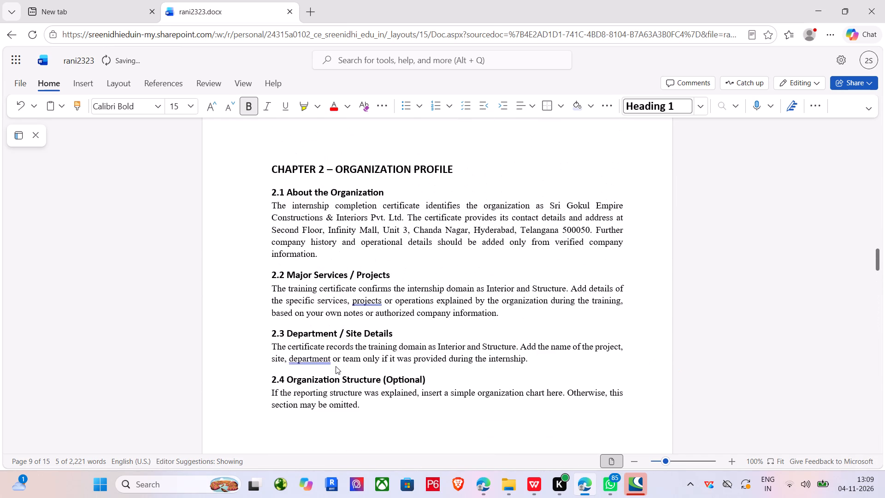
pyautogui.scroll(16, 336, 366)
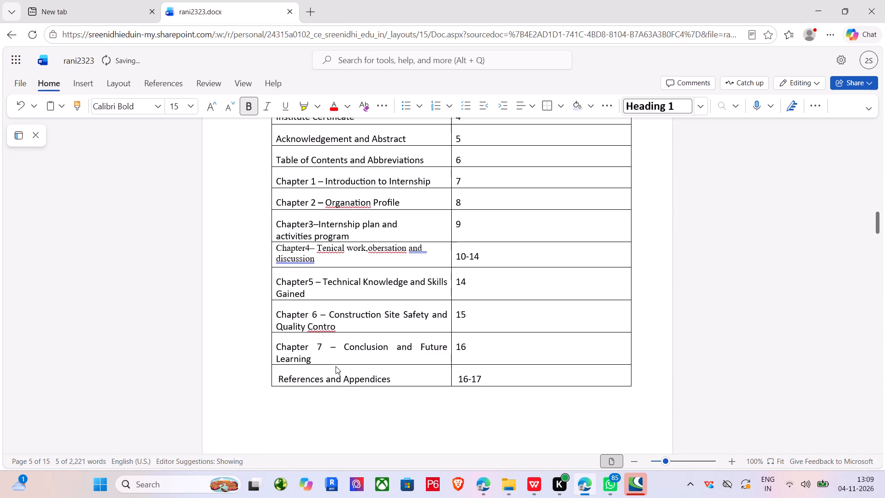
pyautogui.moveTo(324, 279); pyautogui.dragTo(380, 295)
pyautogui.hotkey('ctrl', 'v')
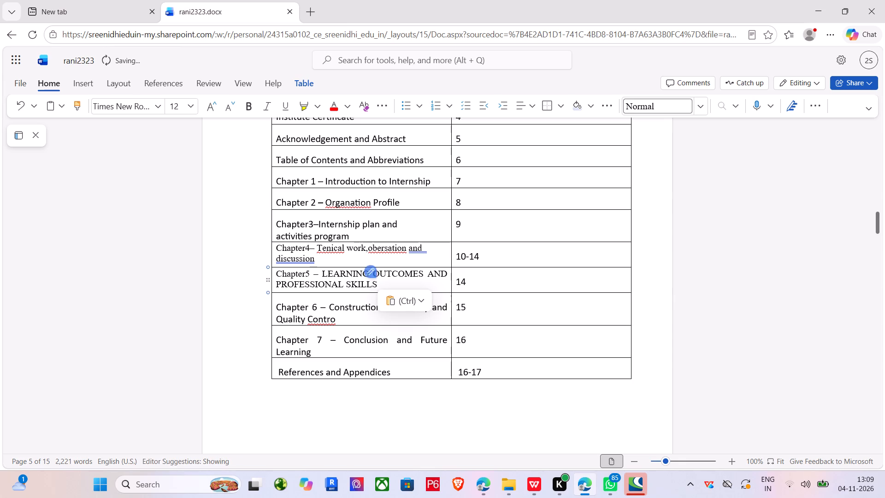
# Retype "SKILLS" as "Skills" in the Chapter 5 contents entry.
pyautogui.press('BackSpace')
pyautogui.press('BackSpace')
pyautogui.press('BackSpace')
pyautogui.press('BackSpace')
pyautogui.press('BackSpace')
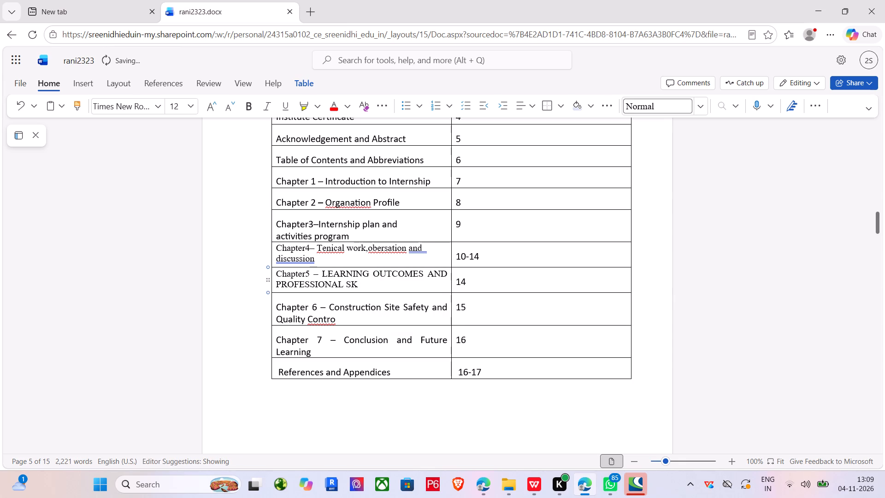
pyautogui.write('kills')
# Retype "PROFESSIONAL" as "Professional" in the Chapter 5 contents entry.
pyautogui.click(345, 285)
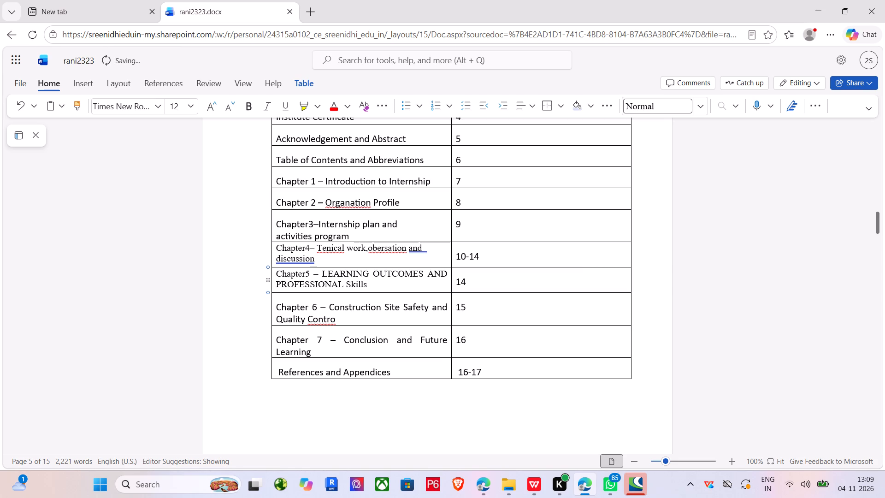
pyautogui.press('BackSpace')
pyautogui.press('BackSpace')
pyautogui.press('BackSpace')
pyautogui.press('BackSpace')
pyautogui.press('BackSpace')
pyautogui.press('BackSpace')
pyautogui.press('BackSpace')
pyautogui.press('BackSpace')
pyautogui.press('BackSpace')
pyautogui.press('BackSpace')
pyautogui.press('BackSpace')
pyautogui.write('rofessional')
# Retype "AND" as "and" in the Chapter 5 contents entry.
pyautogui.click(445, 272)
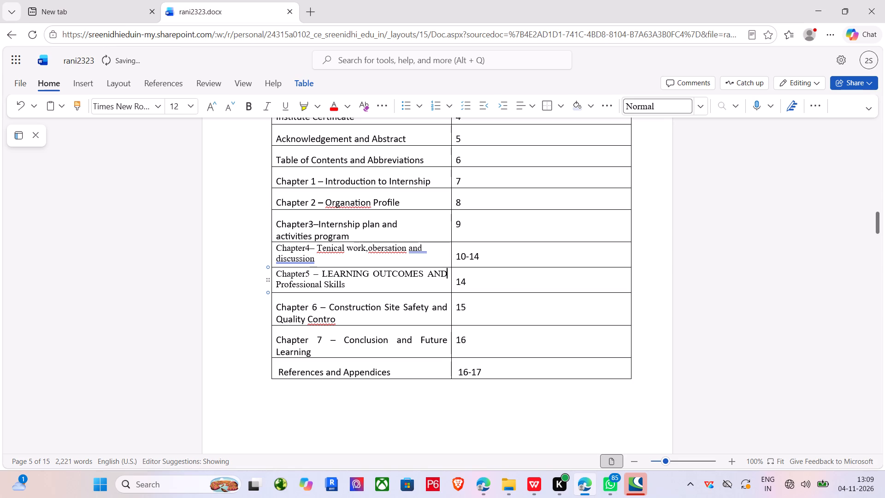
pyautogui.press('BackSpace')
pyautogui.press('BackSpace')
pyautogui.press('BackSpace')
pyautogui.write('and')
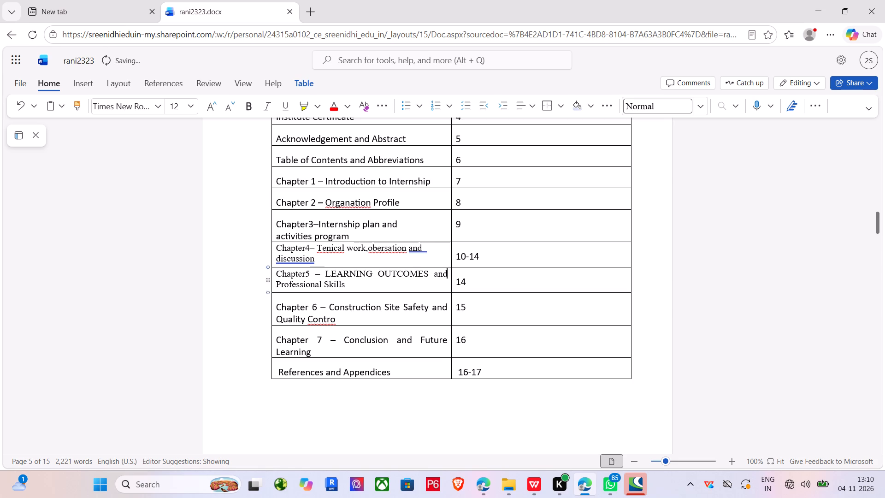
# Retype "OUTCOMES" as "Outcomes" in the Chapter 5 contents entry.
pyautogui.click(429, 278)
pyautogui.press('BackSpace')
pyautogui.press('BackSpace')
pyautogui.press('BackSpace')
pyautogui.press('BackSpace')
pyautogui.press('BackSpace')
pyautogui.press('BackSpace')
pyautogui.press('BackSpace')
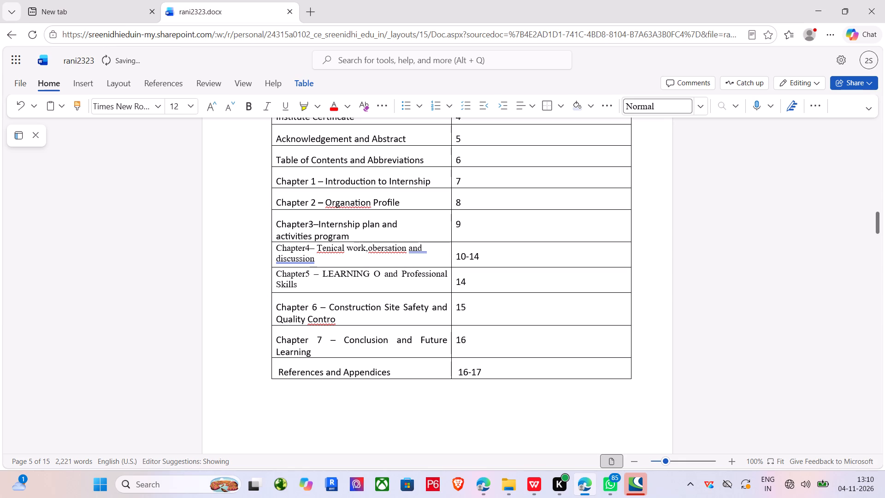
pyautogui.write('utcomes')
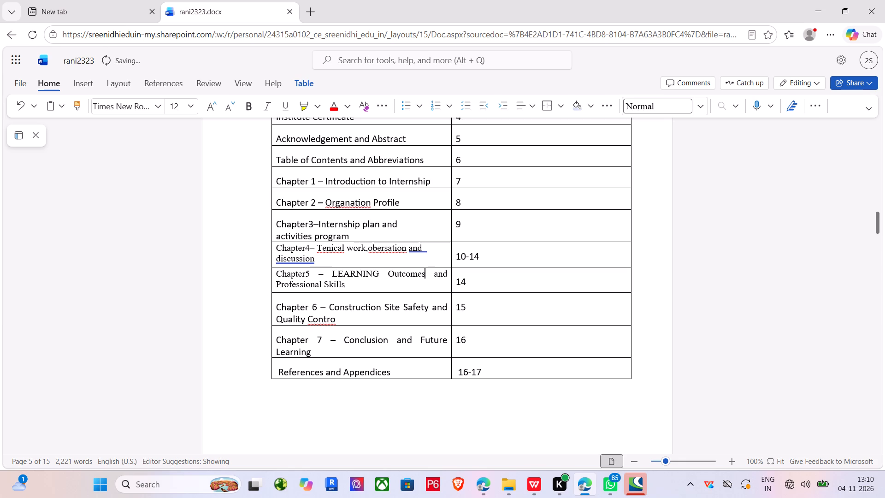
# Retype "LEARNING" as "Learning" in the Chapter 5 contents entry.
pyautogui.click(380, 274)
pyautogui.press('BackSpace')
pyautogui.press('BackSpace')
pyautogui.press('BackSpace')
pyautogui.press('BackSpace')
pyautogui.press('BackSpace')
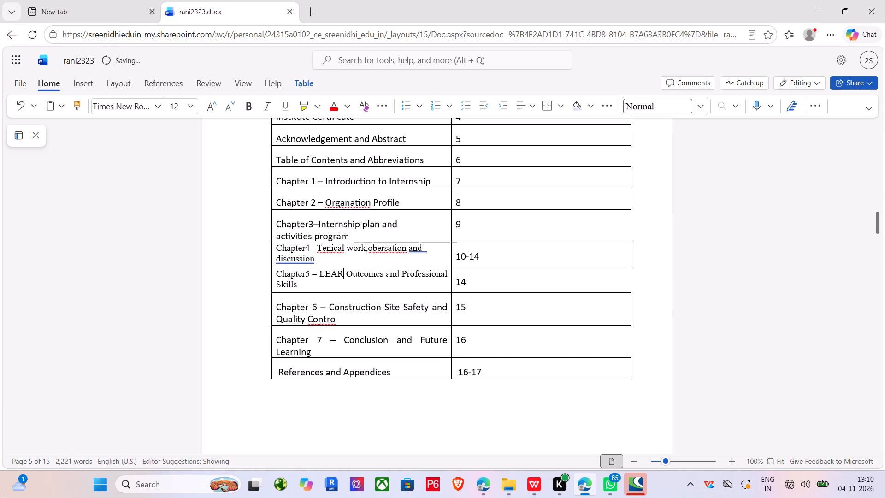
pyautogui.press('BackSpace')
pyautogui.press('BackSpace')
pyautogui.press('BackSpace')
pyautogui.write('le')
pyautogui.press('BackSpace')
pyautogui.press('BackSpace')
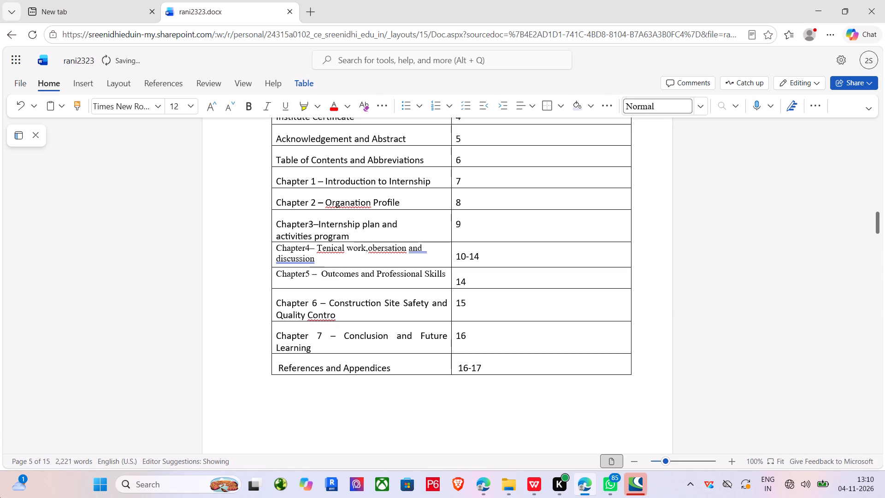
pyautogui.press('l')
pyautogui.press('BackSpace')
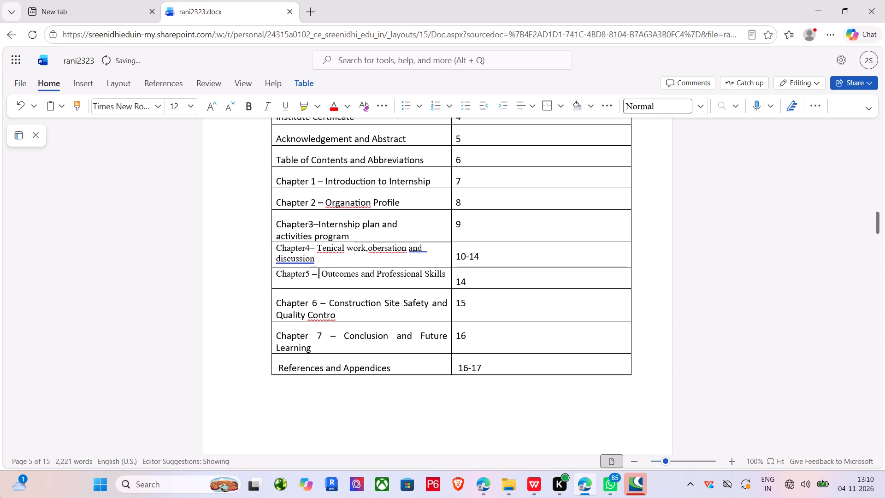
pyautogui.press('l')
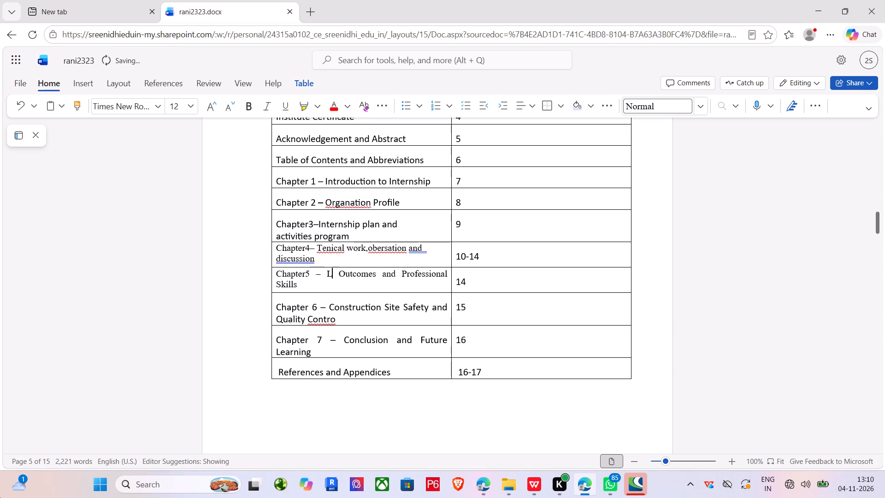
pyautogui.write('ear')
pyautogui.write('ning')
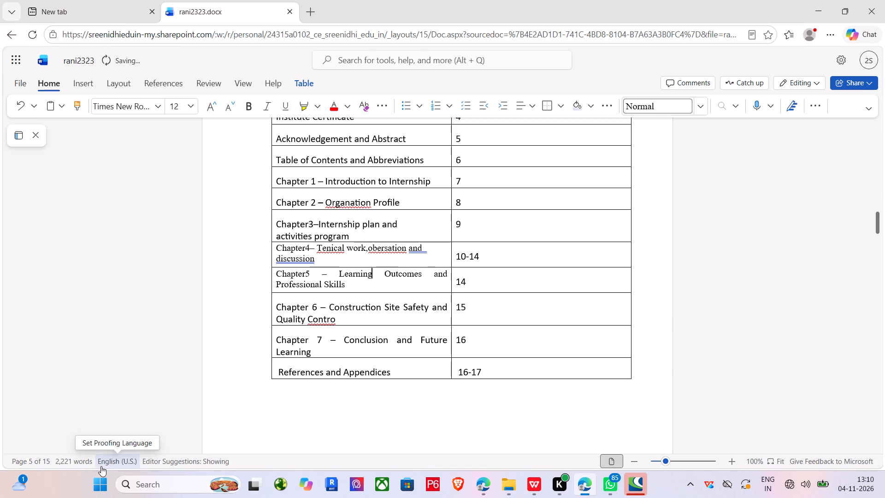
# Remove the spaces before and after the dash in the Chapter 5 contents entry.
pyautogui.click(337, 275)
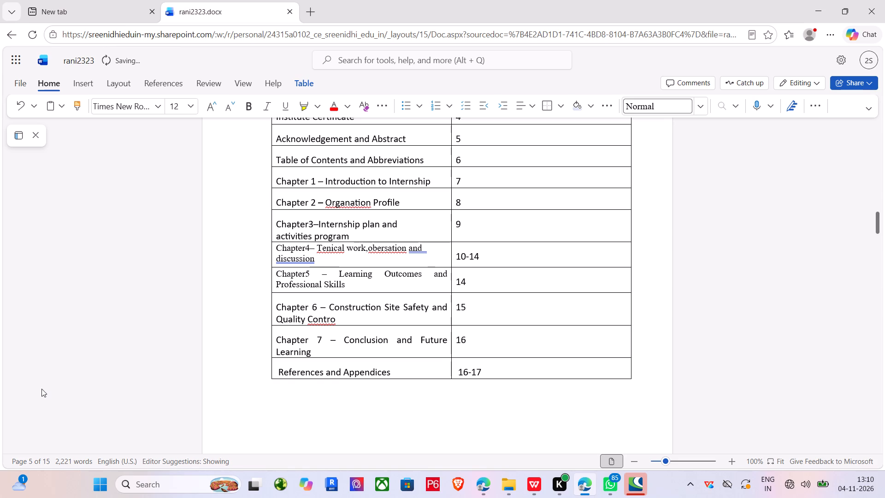
pyautogui.press('BackSpace')
pyautogui.click(323, 274)
pyautogui.press('BackSpace')
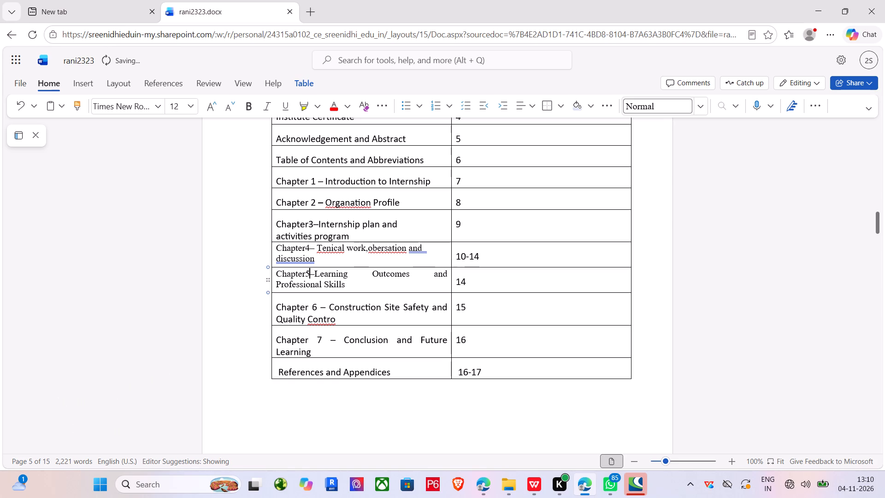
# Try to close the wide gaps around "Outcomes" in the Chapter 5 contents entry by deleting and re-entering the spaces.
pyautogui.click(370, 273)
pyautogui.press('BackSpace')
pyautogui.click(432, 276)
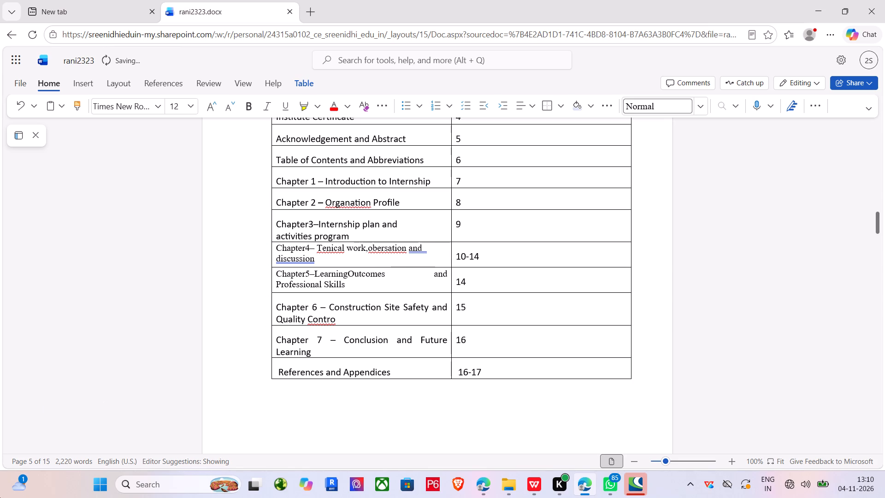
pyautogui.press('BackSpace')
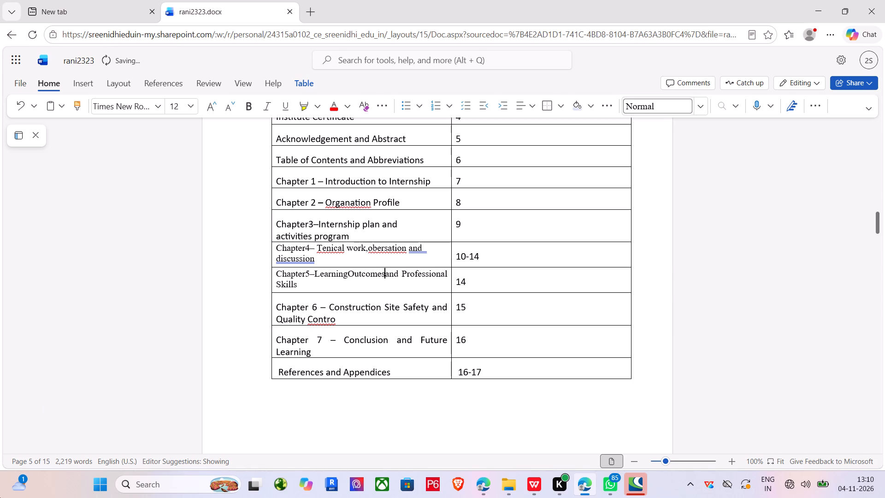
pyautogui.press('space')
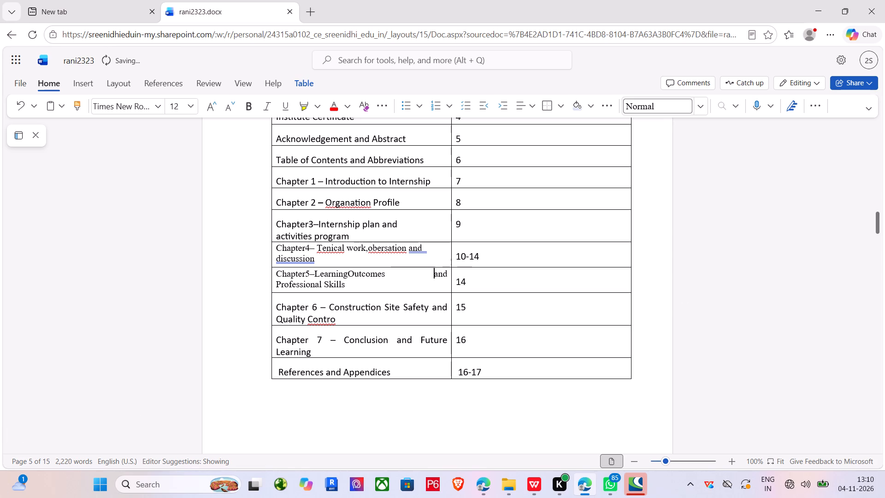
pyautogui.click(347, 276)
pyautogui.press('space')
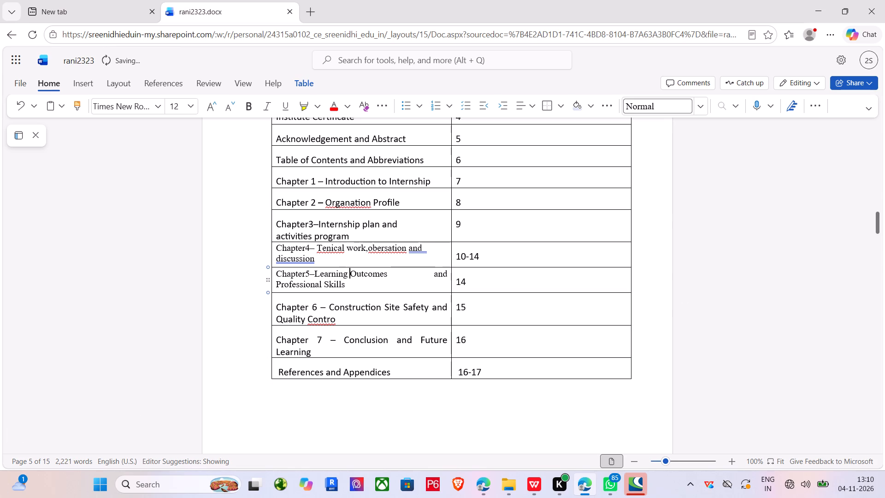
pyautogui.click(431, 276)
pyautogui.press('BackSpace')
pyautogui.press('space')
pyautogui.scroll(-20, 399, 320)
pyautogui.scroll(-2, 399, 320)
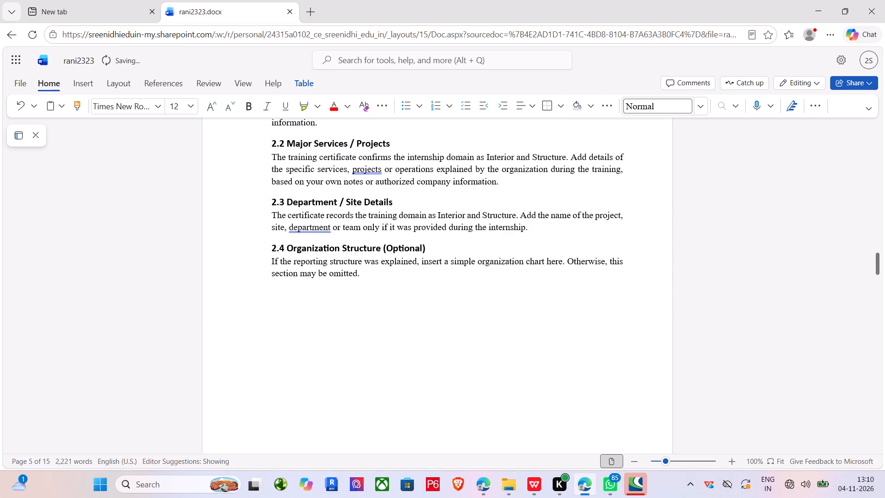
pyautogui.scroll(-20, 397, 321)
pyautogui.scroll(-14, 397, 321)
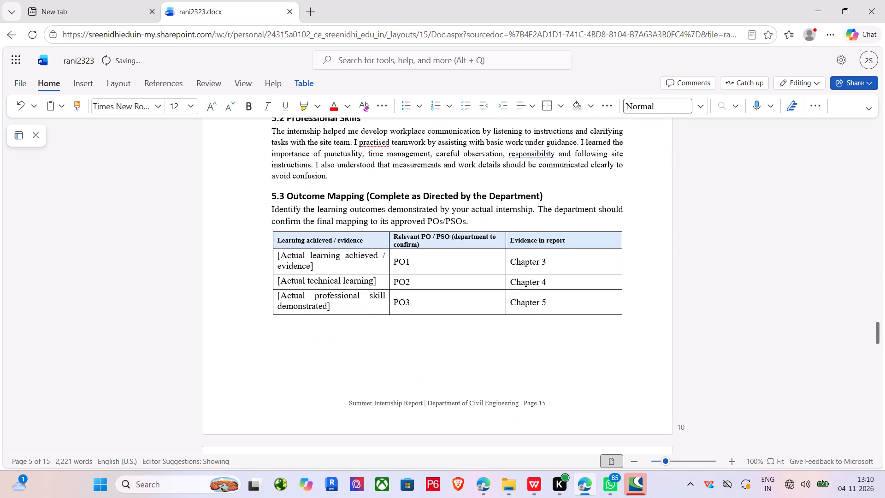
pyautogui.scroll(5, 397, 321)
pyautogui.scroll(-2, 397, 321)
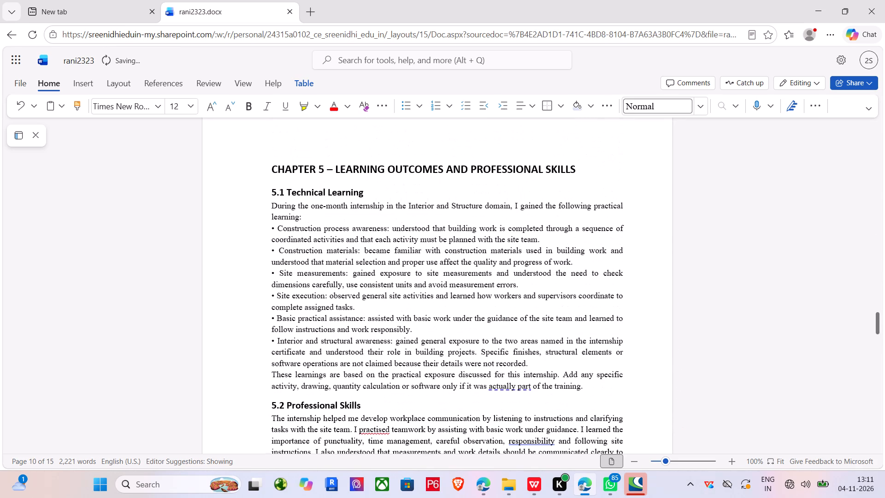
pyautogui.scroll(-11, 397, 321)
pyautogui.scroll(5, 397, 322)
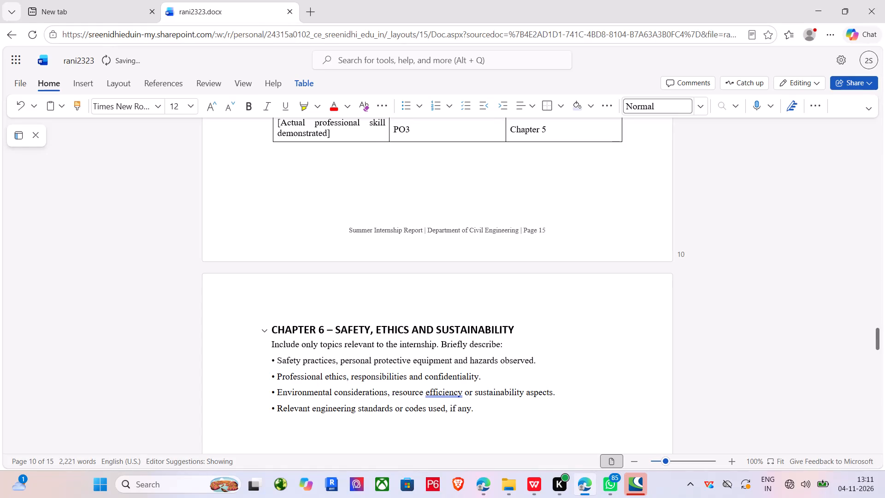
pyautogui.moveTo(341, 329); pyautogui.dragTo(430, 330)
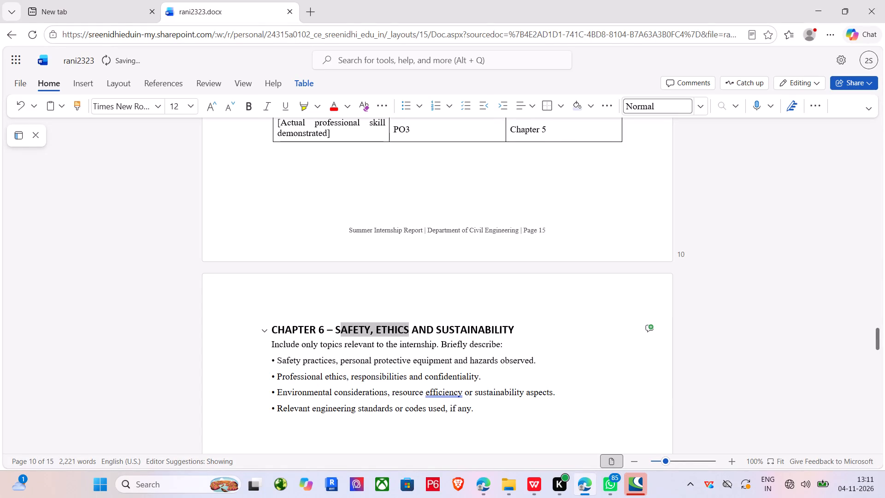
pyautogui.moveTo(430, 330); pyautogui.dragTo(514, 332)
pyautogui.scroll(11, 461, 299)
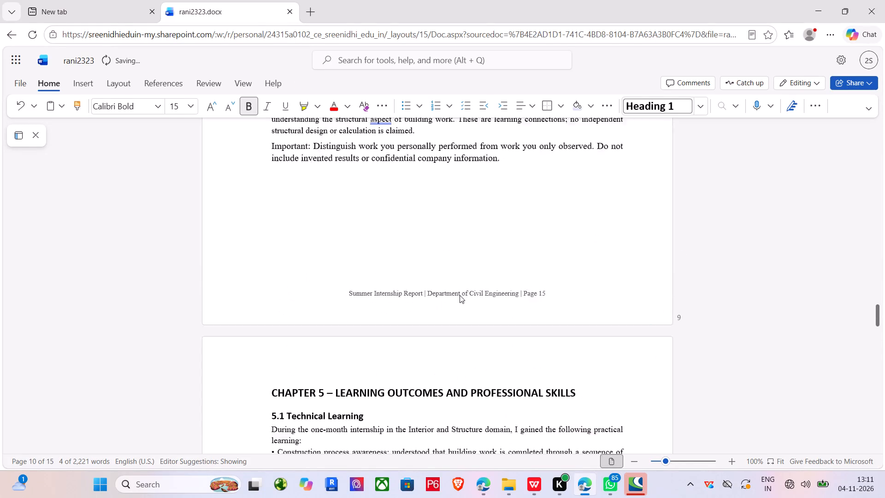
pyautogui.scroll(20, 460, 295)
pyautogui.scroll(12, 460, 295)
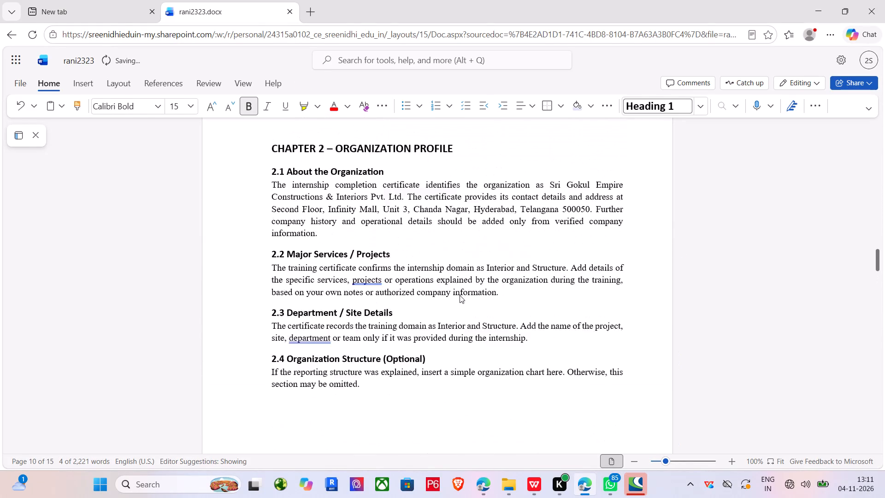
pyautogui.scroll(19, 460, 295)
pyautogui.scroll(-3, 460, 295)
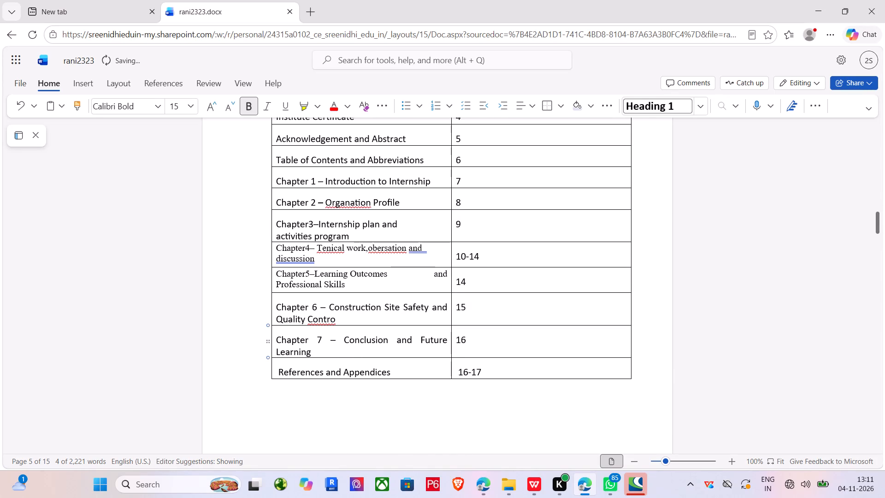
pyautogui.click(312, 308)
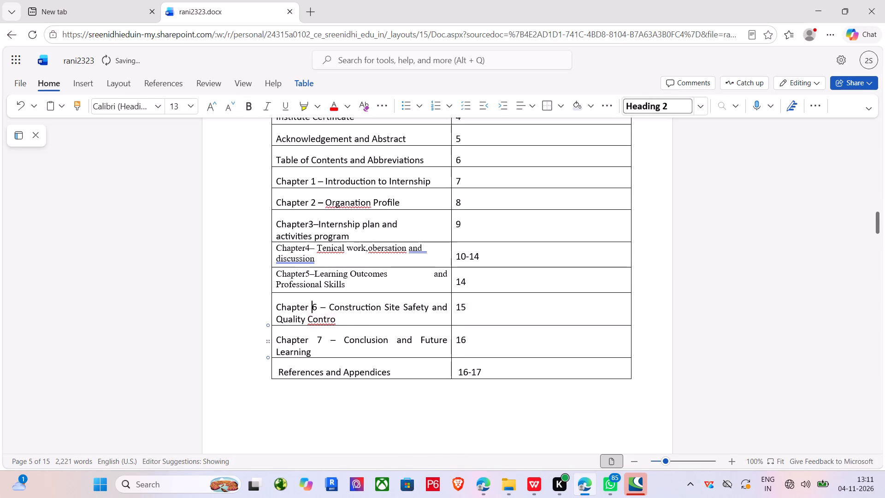
# Copy the title text "SAFETY, ETHICS AND SUSTAINABILITY" from the Chapter 6 heading in the report body.
pyautogui.scroll(-20, 348, 325)
pyautogui.scroll(-7, 348, 325)
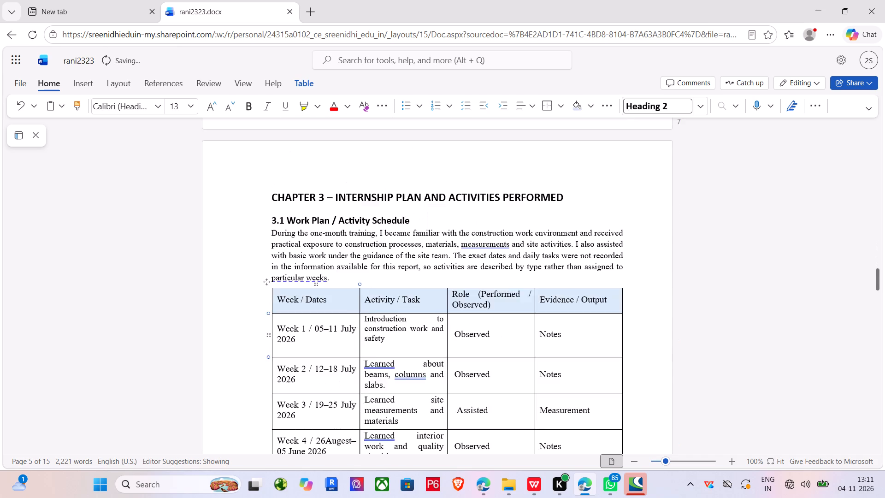
pyautogui.scroll(-20, 348, 328)
pyautogui.scroll(-12, 348, 328)
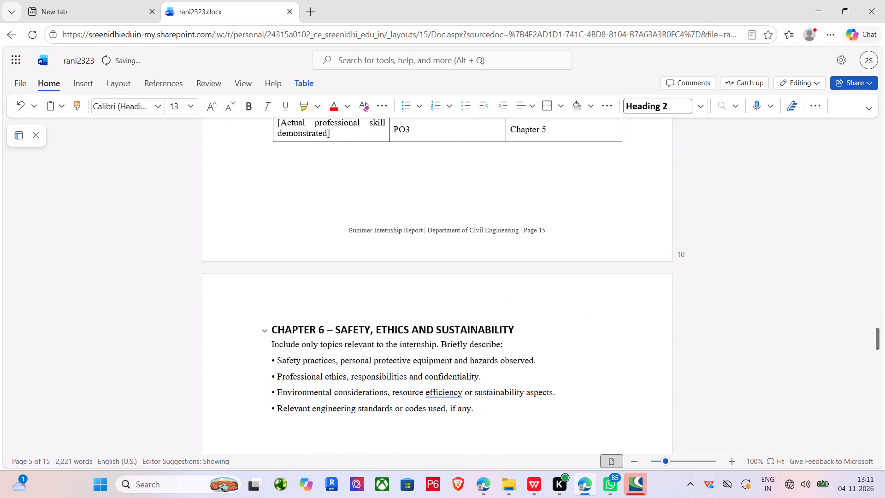
pyautogui.scroll(11, 337, 330)
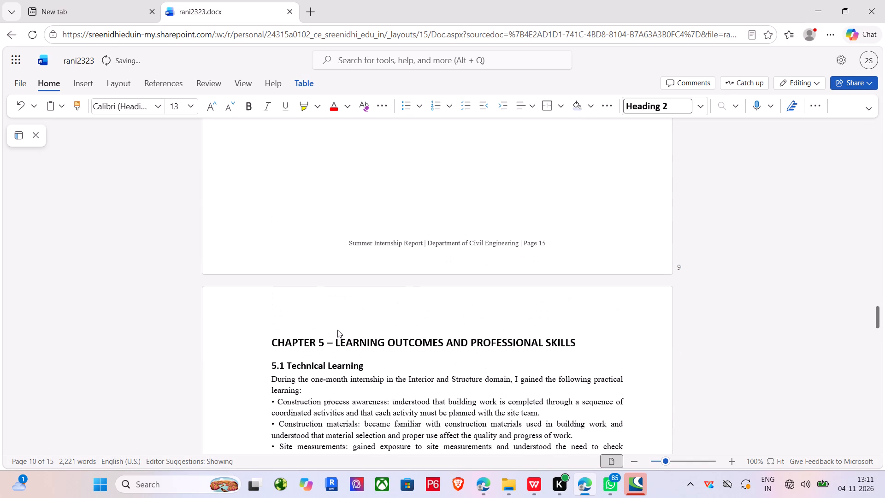
pyautogui.scroll(6, 344, 337)
pyautogui.scroll(-11, 344, 337)
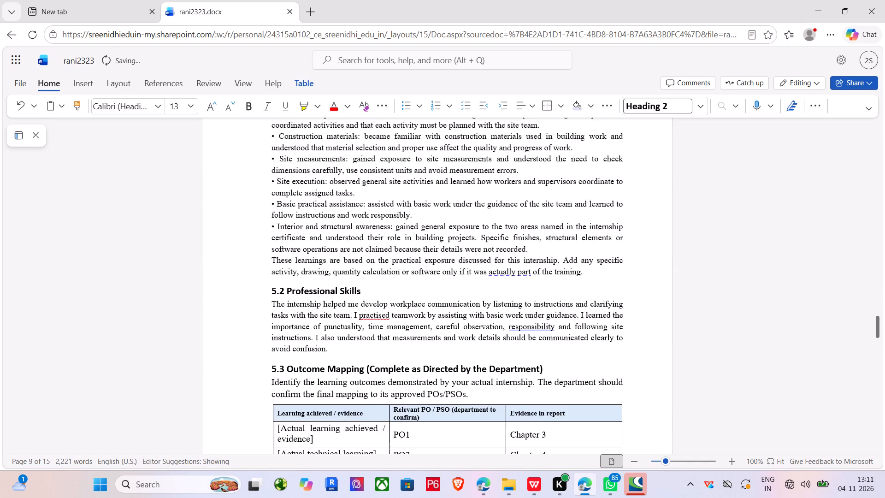
pyautogui.scroll(-8, 344, 337)
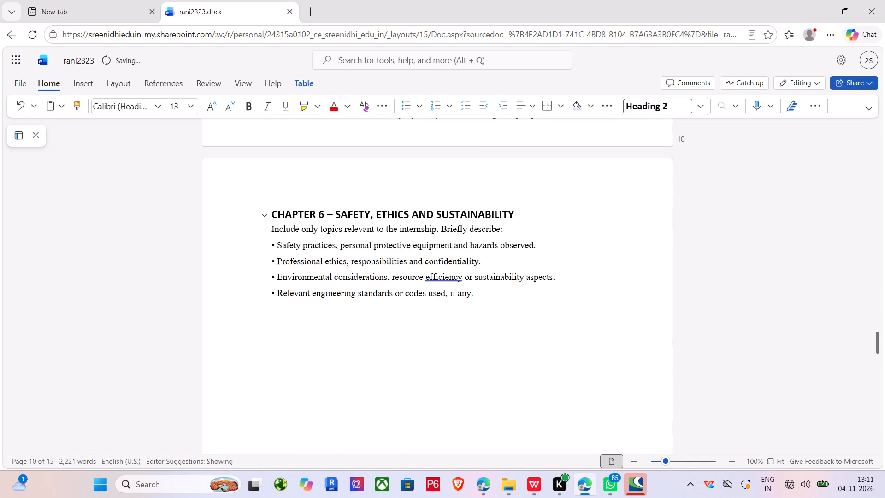
pyautogui.moveTo(333, 211); pyautogui.dragTo(555, 208)
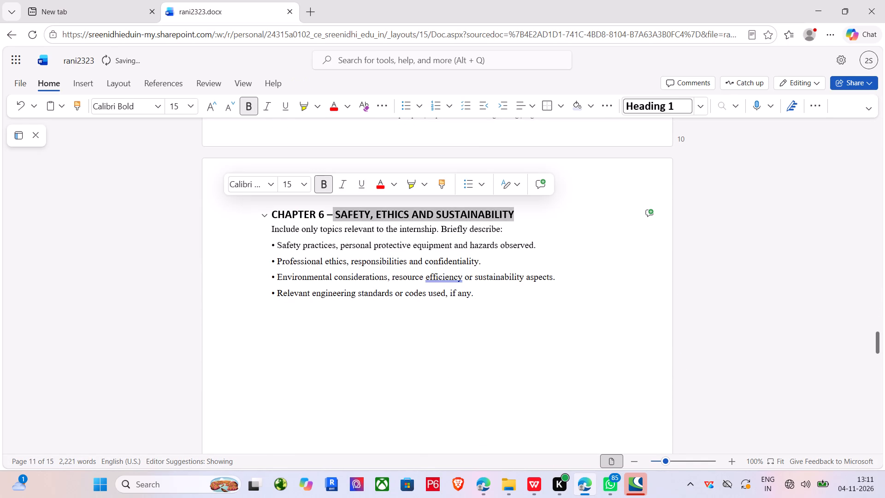
pyautogui.hotkey('ctrl', 'c')
# Replace "Construction Site Safety and Quality Contro" in the Chapter 6 contents entry with the copied heading title.
pyautogui.scroll(20, 550, 209)
pyautogui.scroll(2, 550, 209)
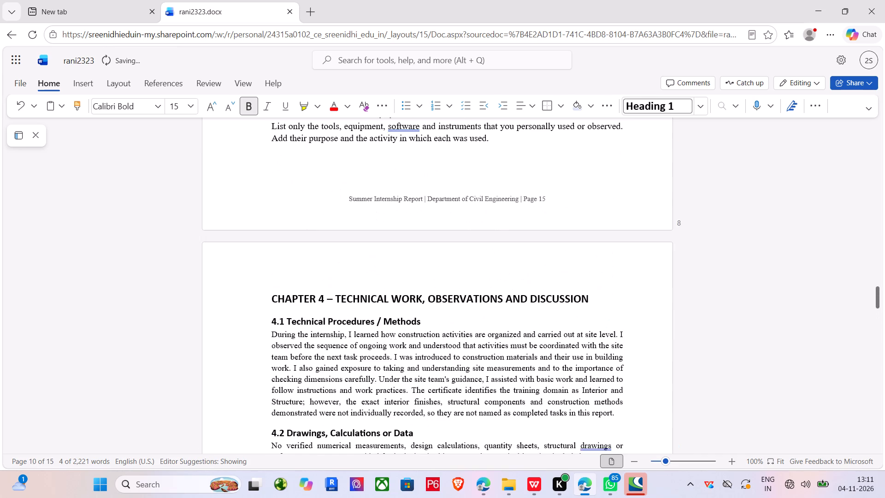
pyautogui.scroll(5, 548, 212)
pyautogui.scroll(16, 548, 212)
pyautogui.scroll(5, 548, 212)
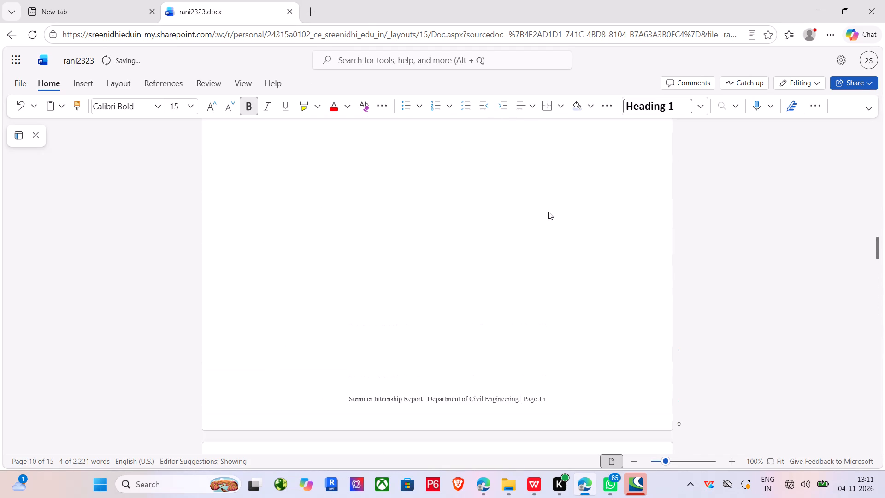
pyautogui.scroll(14, 548, 212)
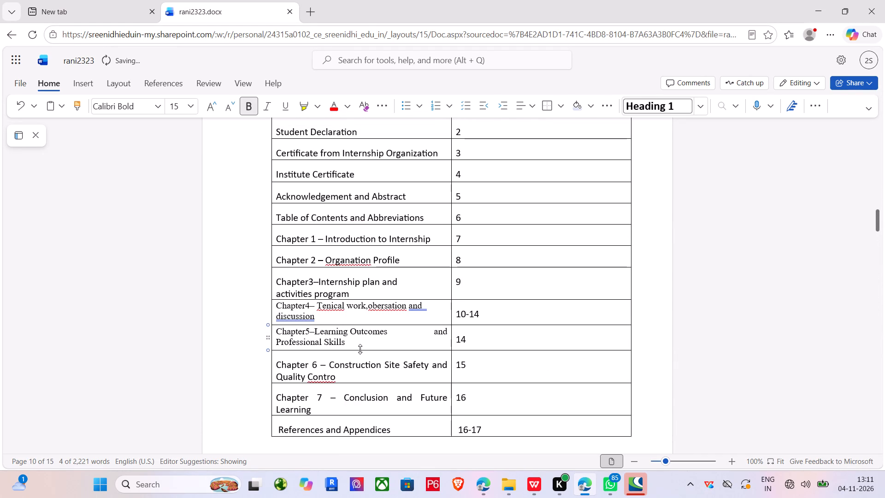
pyautogui.click(342, 377)
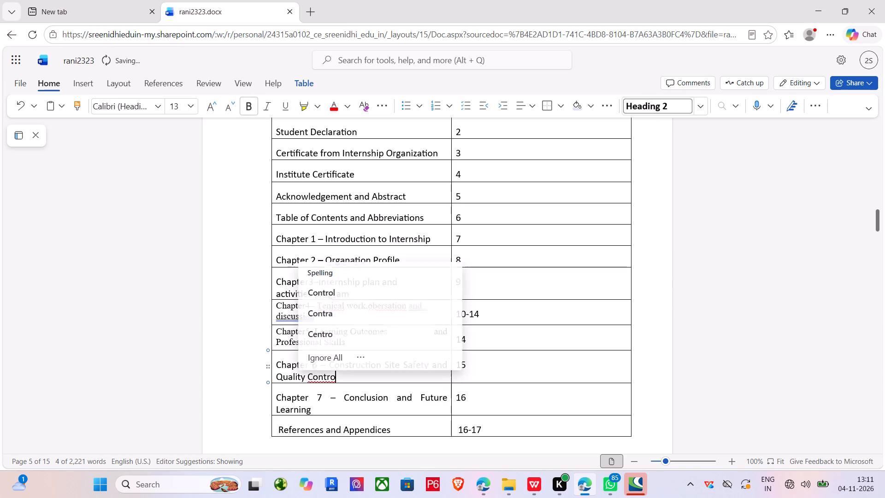
pyautogui.moveTo(340, 378); pyautogui.dragTo(278, 372)
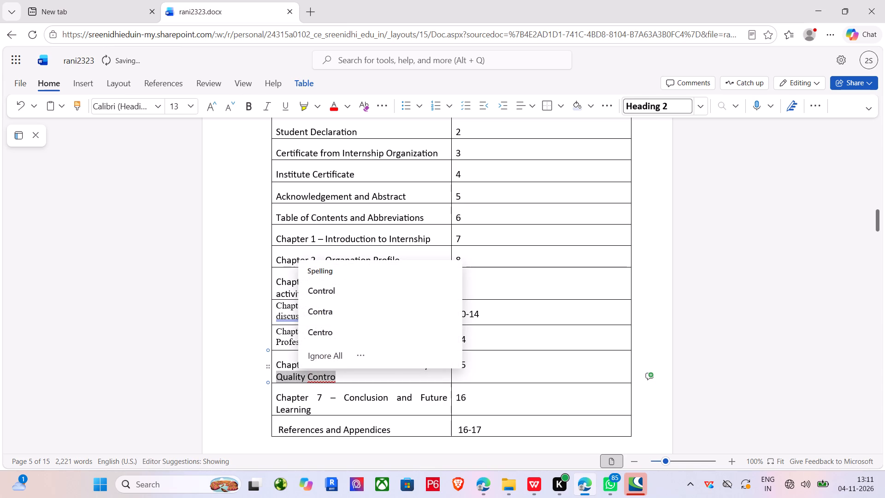
pyautogui.moveTo(278, 372); pyautogui.dragTo(343, 367)
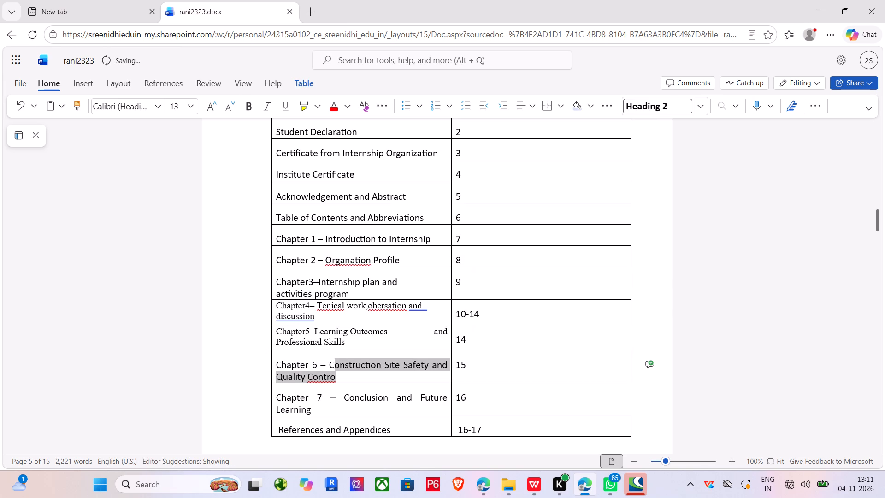
pyautogui.hotkey('ctrl', 'v')
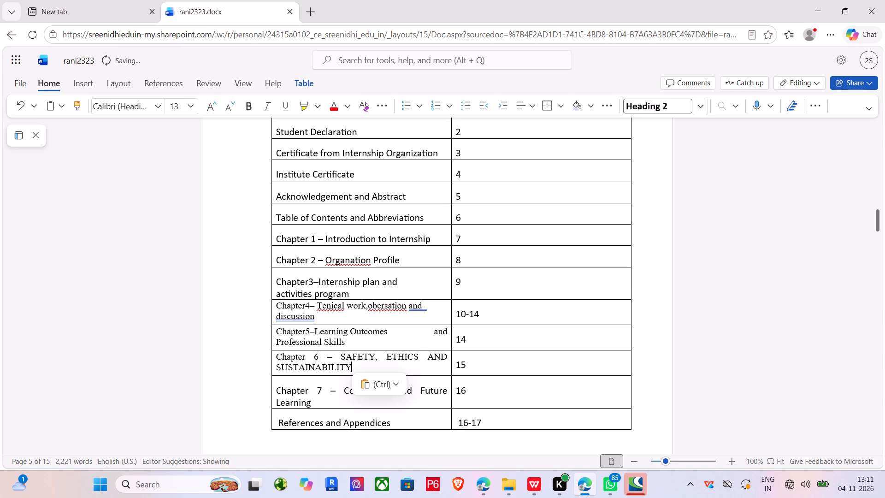
# Retype "SAFETY" as "Safety" in the Chapter 6 contents entry.
pyautogui.click(376, 356)
pyautogui.press('BackSpace')
pyautogui.press('BackSpace')
pyautogui.press('BackSpace')
pyautogui.press('BackSpace')
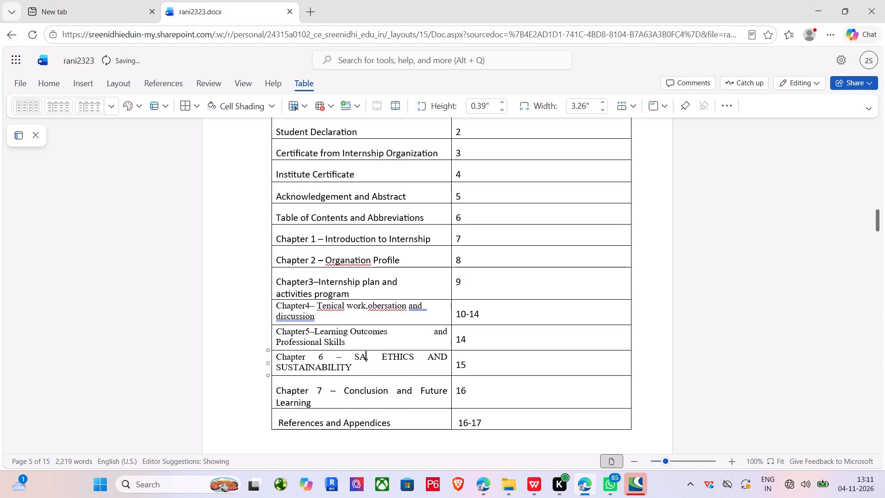
pyautogui.press('BackSpace')
pyautogui.write('ag')
pyautogui.press('BackSpace')
pyautogui.write('fety')
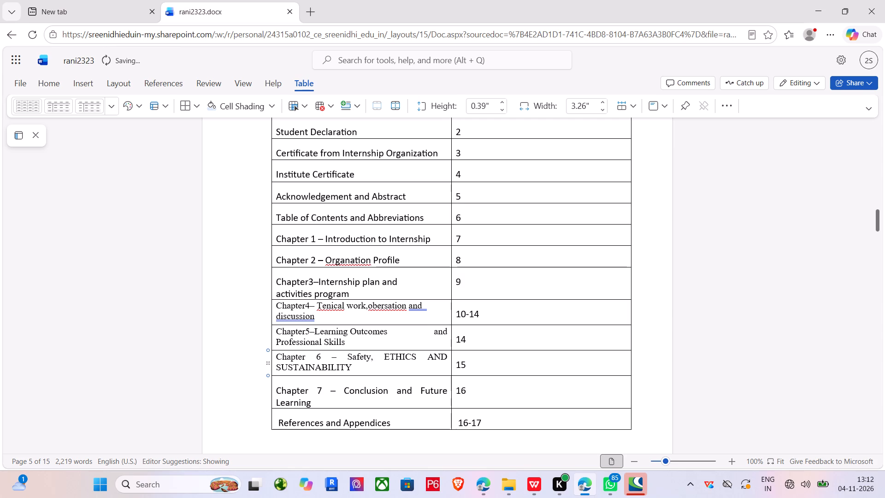
# Retype "ETHICS" as "Ethices" in the Chapter 6 contents entry.
pyautogui.click(421, 356)
pyautogui.press('BackSpace')
pyautogui.press('BackSpace')
pyautogui.press('BackSpace')
pyautogui.press('BackSpace')
pyautogui.press('BackSpace')
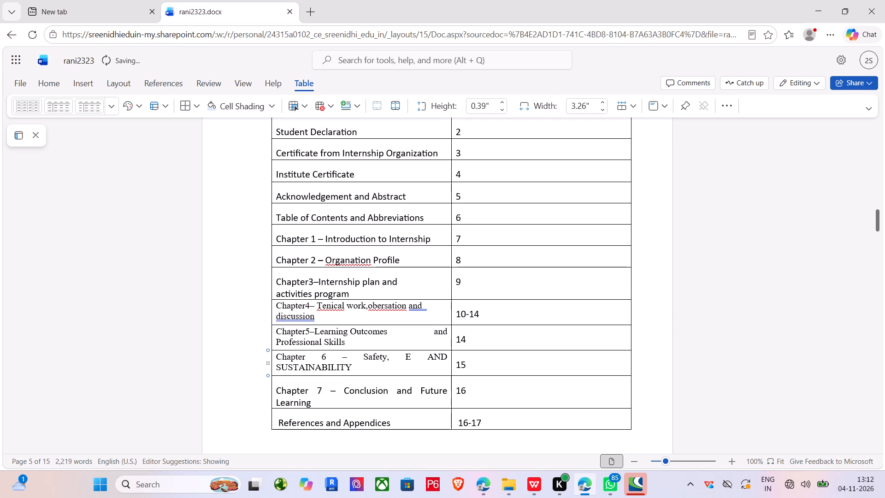
pyautogui.write('thices')
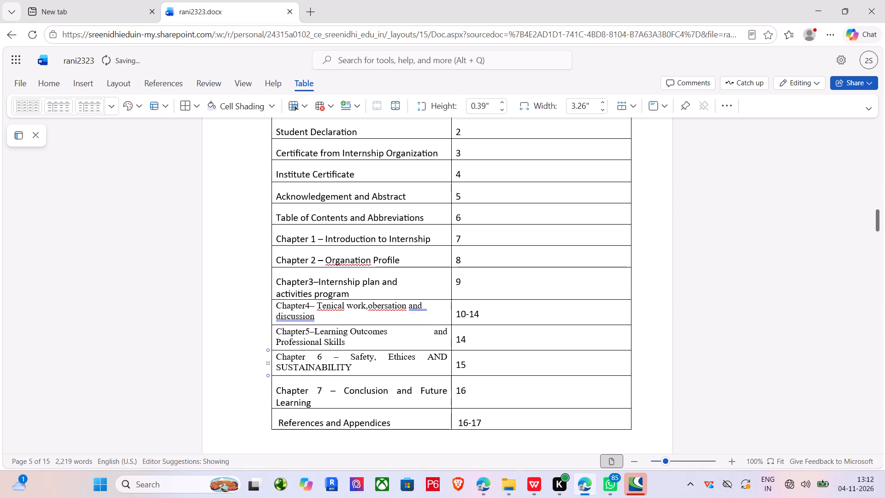
# Retype "AND" in lowercase as "and" in the Chapter 6 contents entry.
pyautogui.click(445, 353)
pyautogui.press('BackSpace')
pyautogui.press('BackSpace')
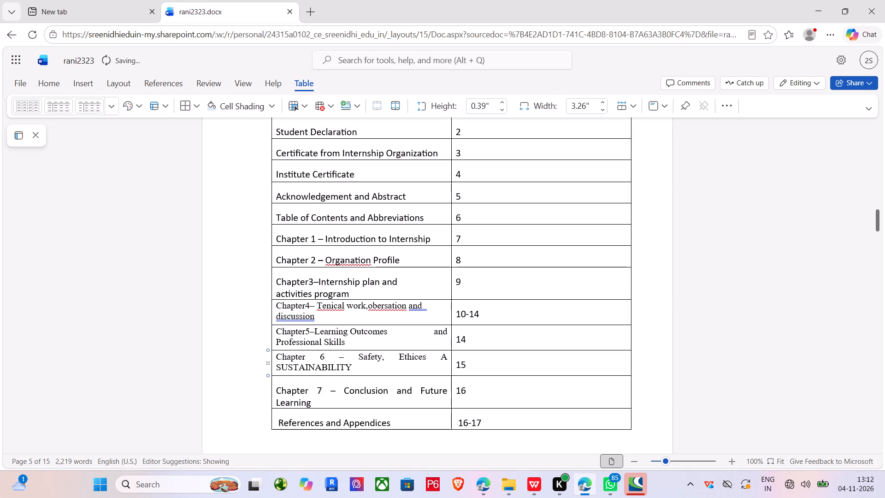
pyautogui.press('BackSpace')
pyautogui.write('and')
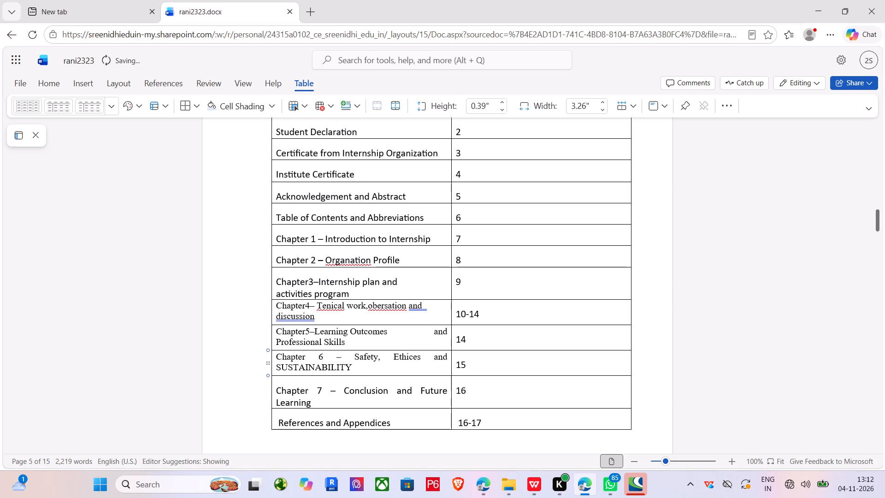
# Retype "SUSTAINABILITY" as "Sustanblity" at the end of the Chapter 6 contents entry.
pyautogui.click(358, 368)
pyautogui.press('BackSpace')
pyautogui.press('BackSpace')
pyautogui.press('BackSpace')
pyautogui.press('BackSpace')
pyautogui.press('BackSpace')
pyautogui.press('BackSpace')
pyautogui.press('BackSpace')
pyautogui.press('BackSpace')
pyautogui.press('BackSpace')
pyautogui.press('BackSpace')
pyautogui.press('BackSpace')
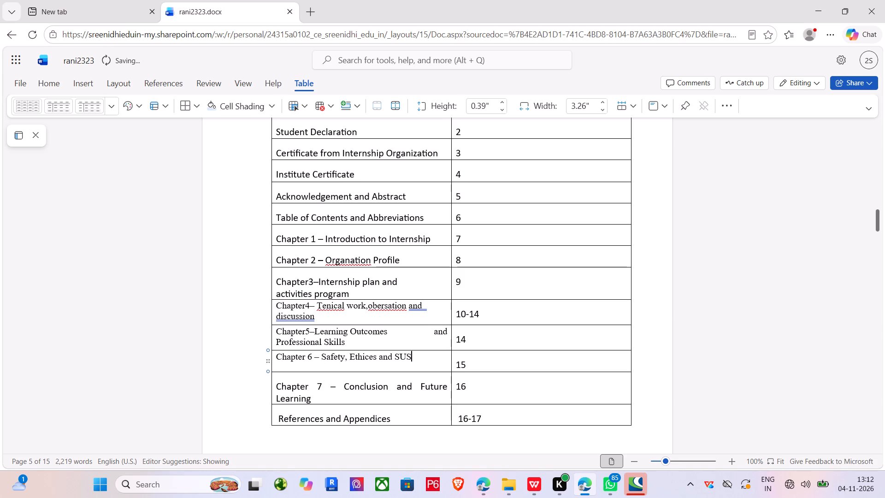
pyautogui.press('BackSpace')
pyautogui.press('BackSpace')
pyautogui.write('ust')
pyautogui.write('an')
pyautogui.write('bli')
pyautogui.write('ti')
pyautogui.write('ty')
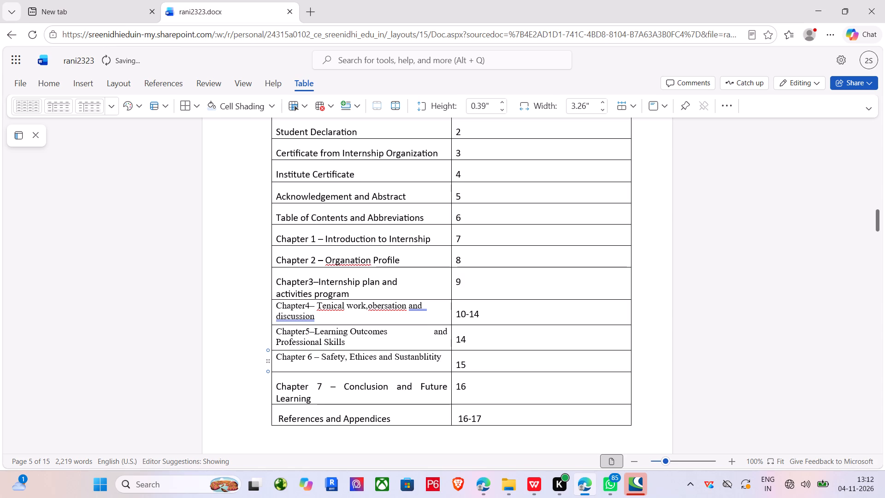
pyautogui.click(435, 360)
pyautogui.press('BackSpace')
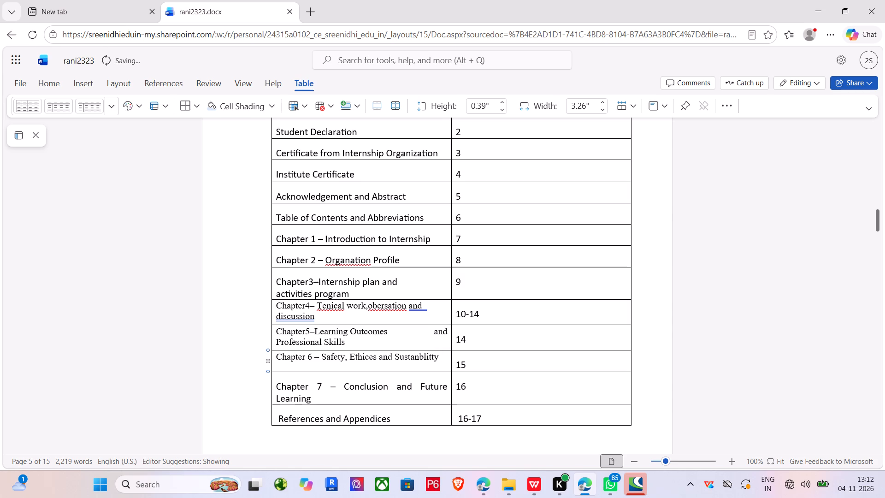
pyautogui.press('BackSpace')
# Review the Chapter 3 to 7 headings and the appendices in the report body against the table of contents entries.
pyautogui.scroll(-20, 435, 362)
pyautogui.scroll(-13, 435, 362)
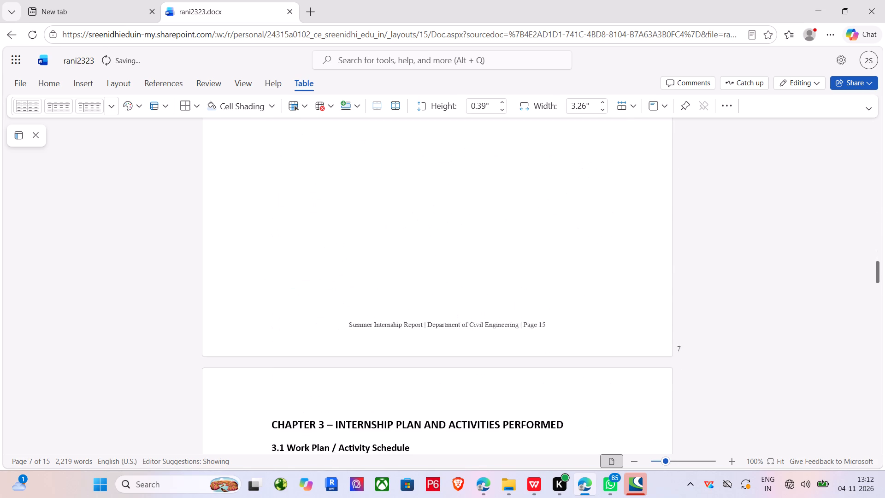
pyautogui.scroll(-20, 421, 381)
pyautogui.scroll(-18, 421, 381)
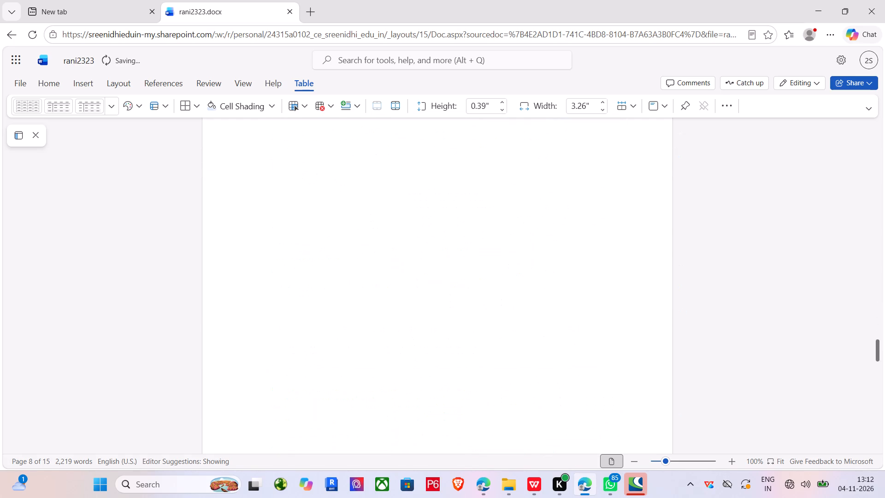
pyautogui.scroll(-12, 414, 389)
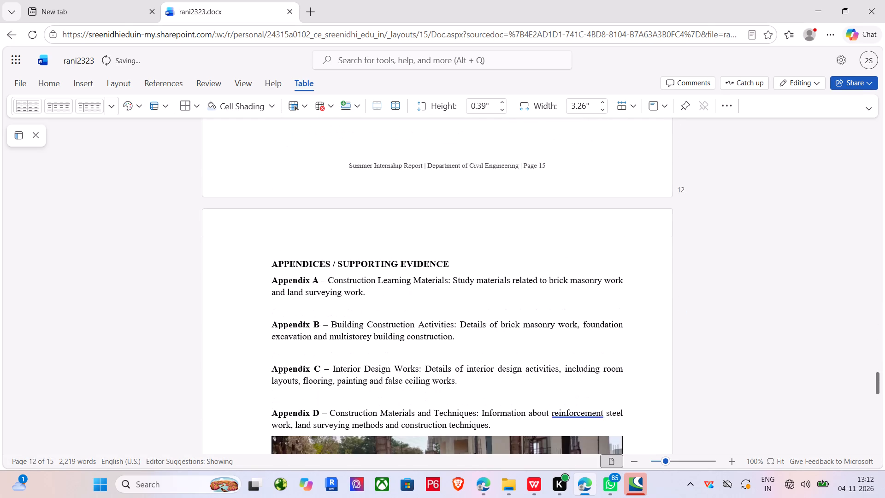
pyautogui.scroll(-1, 414, 389)
pyautogui.scroll(6, 414, 389)
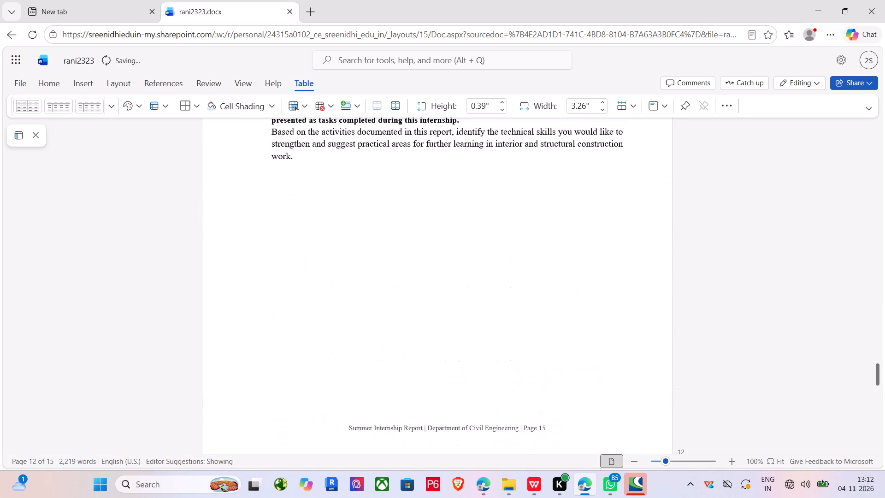
pyautogui.scroll(5, 414, 389)
pyautogui.scroll(-5, 414, 389)
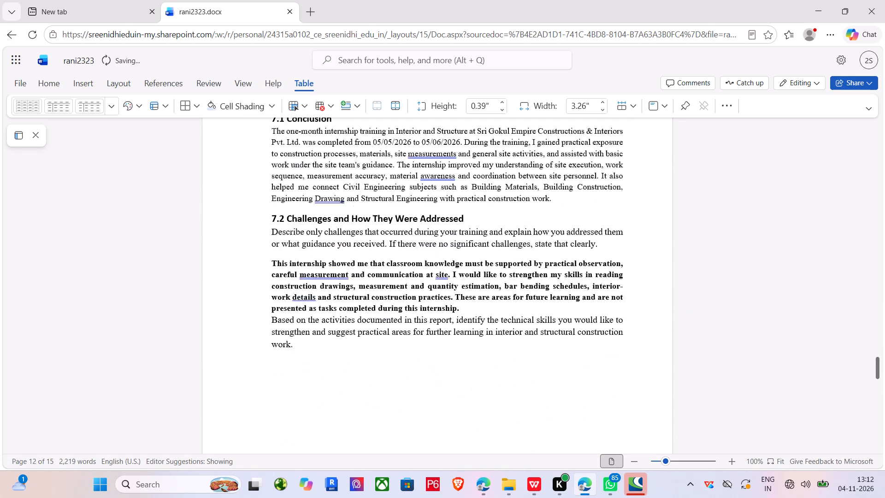
pyautogui.scroll(-5, 414, 389)
pyautogui.scroll(13, 414, 389)
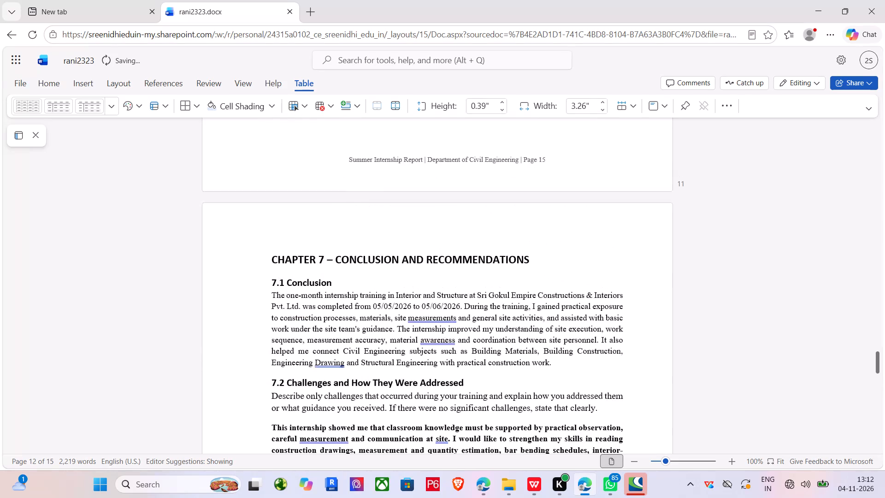
pyautogui.scroll(3, 413, 389)
pyautogui.scroll(-1, 413, 388)
pyautogui.scroll(8, 413, 388)
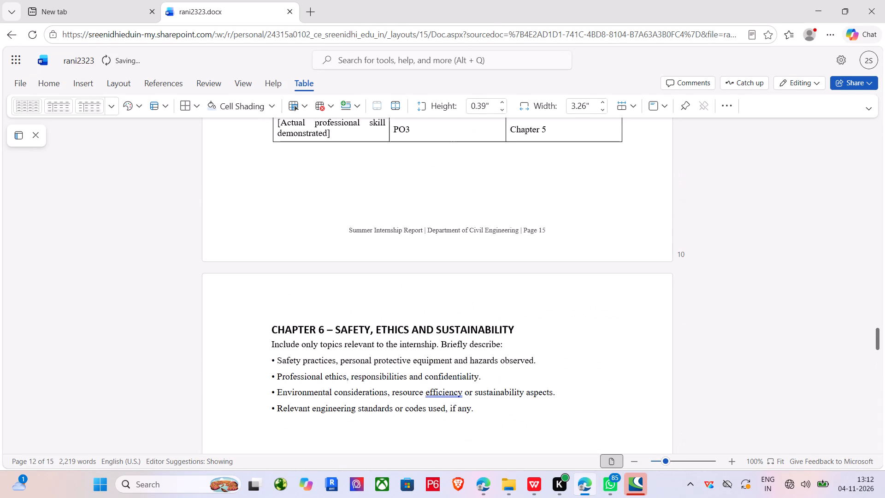
pyautogui.scroll(-3, 412, 385)
pyautogui.scroll(3, 412, 385)
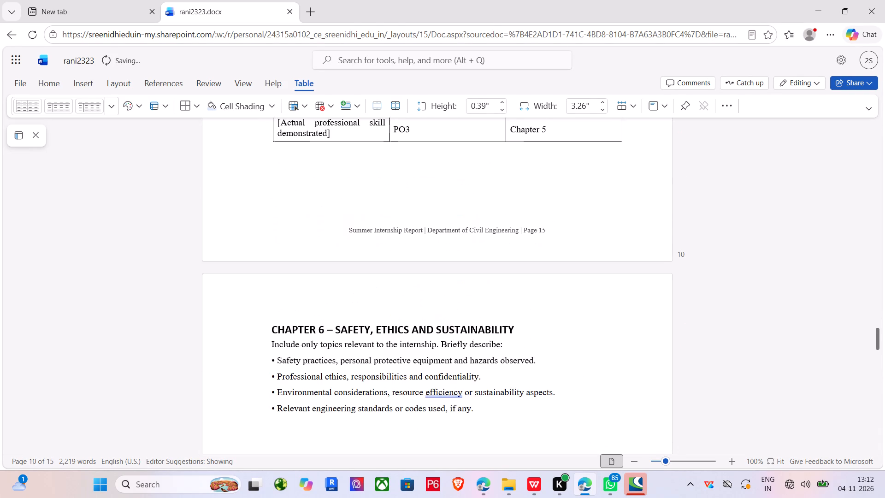
pyautogui.scroll(12, 412, 385)
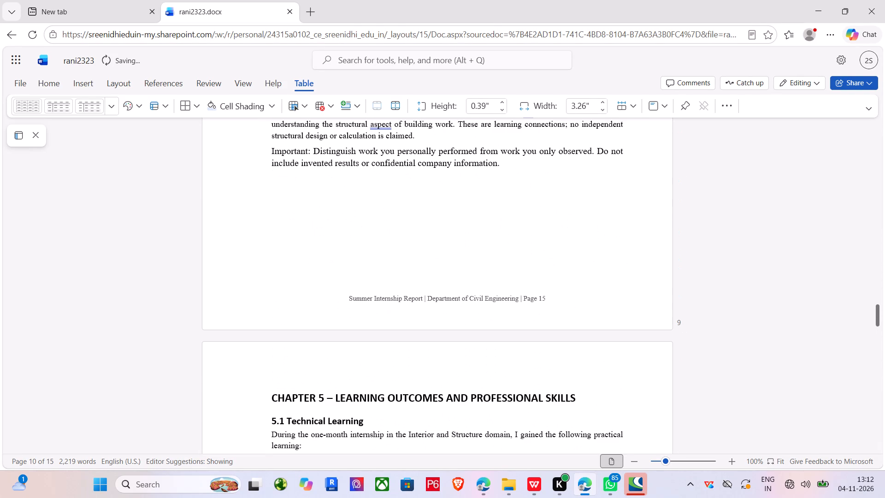
pyautogui.scroll(17, 410, 385)
pyautogui.scroll(6, 410, 385)
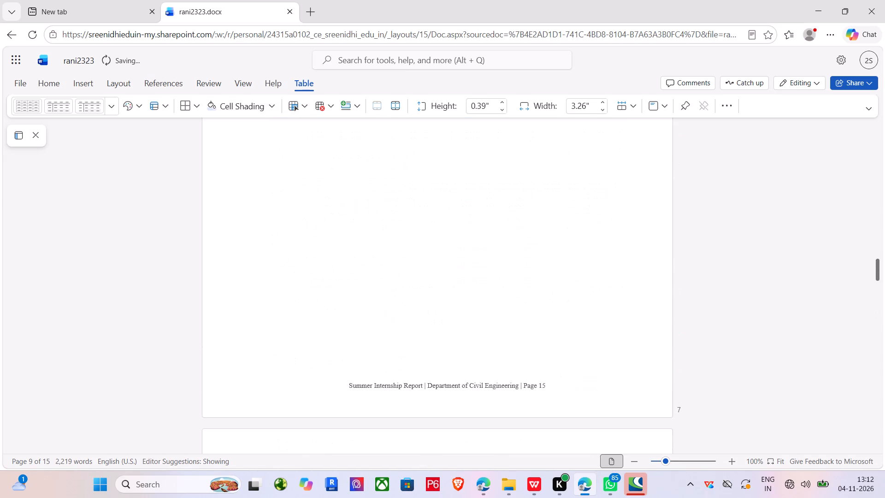
pyautogui.scroll(18, 409, 384)
pyautogui.scroll(5, 409, 383)
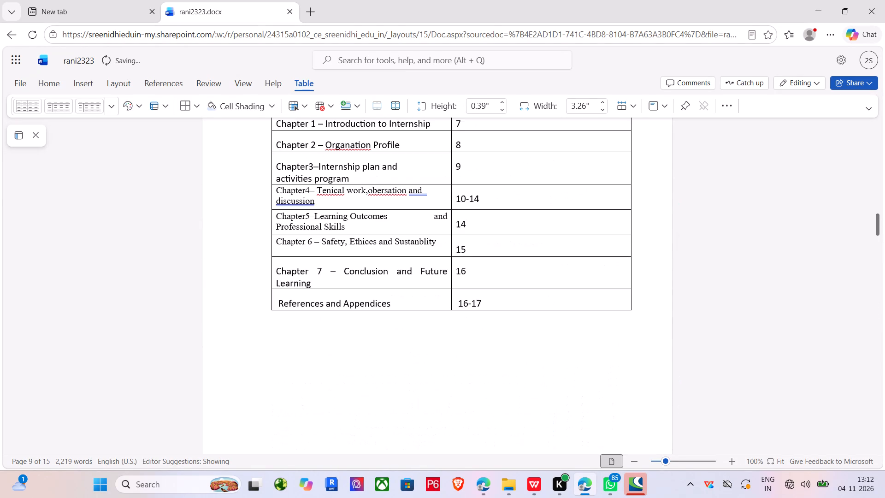
pyautogui.scroll(1, 409, 383)
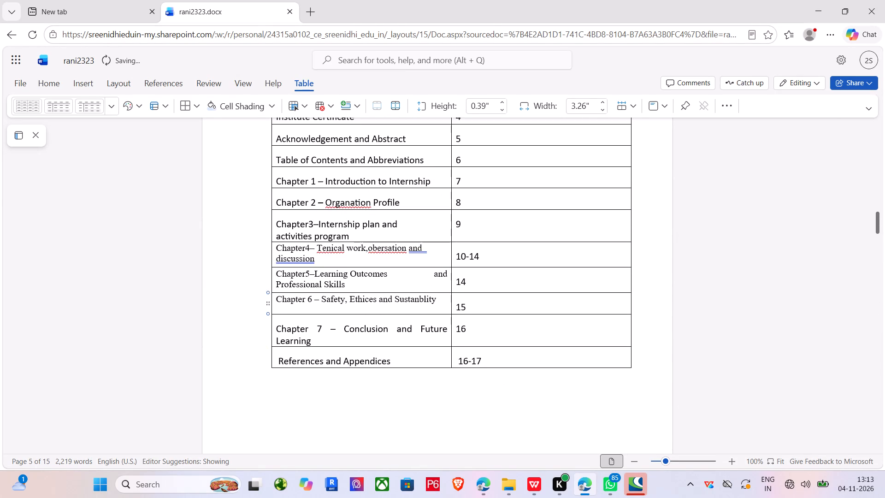
# Remove the spaces after the dash and before the 7 in the Chapter 7 contents entry, making it "Chapter7 –Conclusion and Future Learning".
pyautogui.click(344, 329)
pyautogui.press('BackSpace')
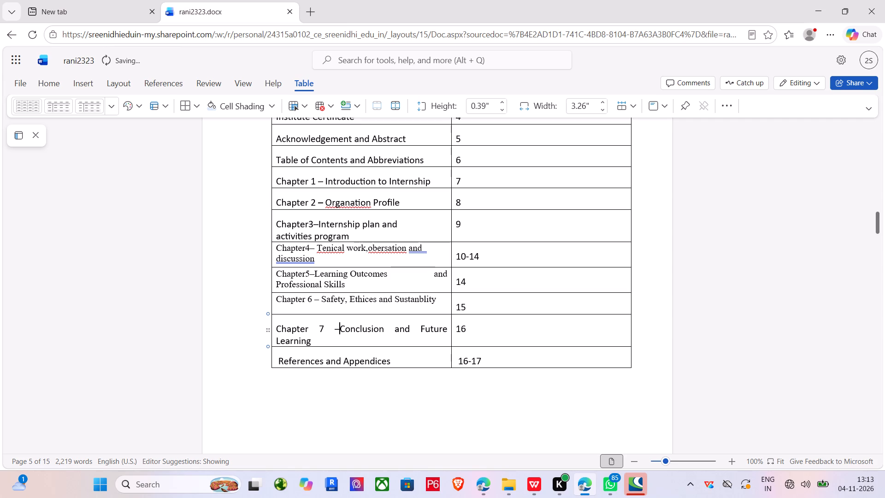
pyautogui.click(317, 332)
pyautogui.press('BackSpace')
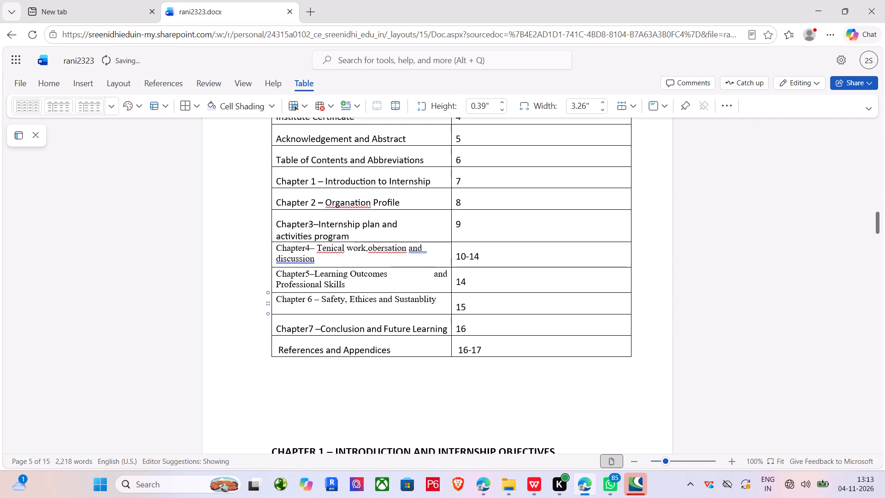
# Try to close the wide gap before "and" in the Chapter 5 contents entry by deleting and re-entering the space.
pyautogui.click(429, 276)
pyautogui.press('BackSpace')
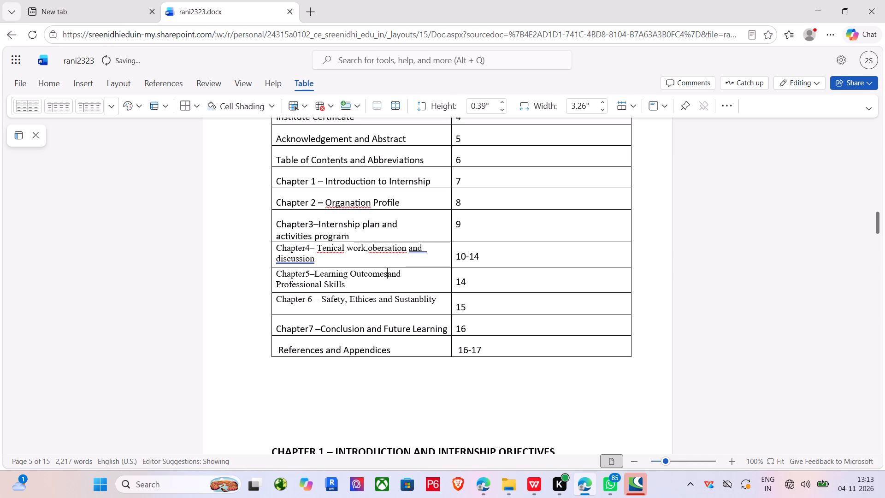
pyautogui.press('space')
# Look over the front pages of the report, from the table of contents back to the cover page.
pyautogui.scroll(6, 425, 304)
pyautogui.scroll(20, 425, 304)
pyautogui.scroll(4, 425, 304)
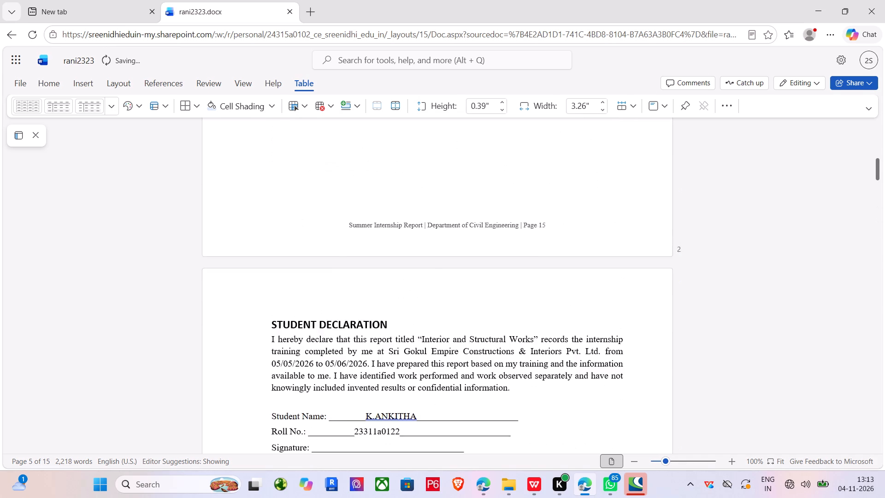
pyautogui.scroll(20, 425, 304)
pyautogui.scroll(-3, 425, 304)
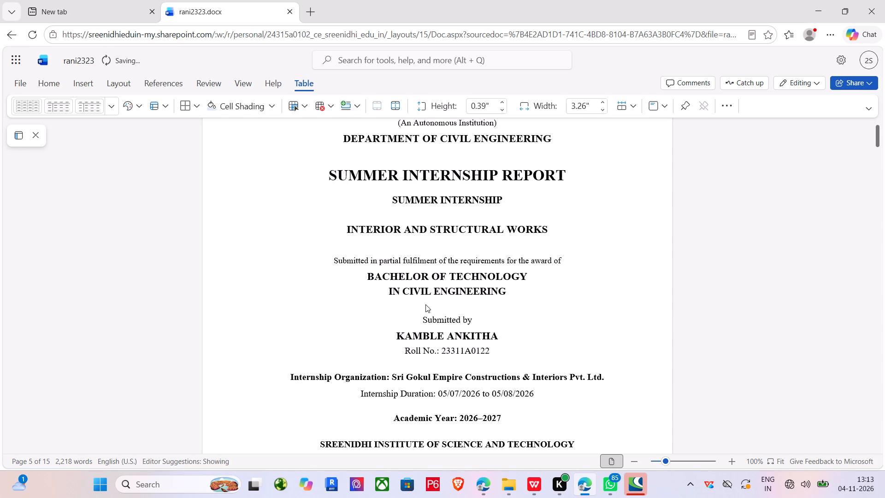
# Apply the Times New Roman font to the Student Declaration text, from the opening paragraph to the Date line.
pyautogui.scroll(-16, 425, 304)
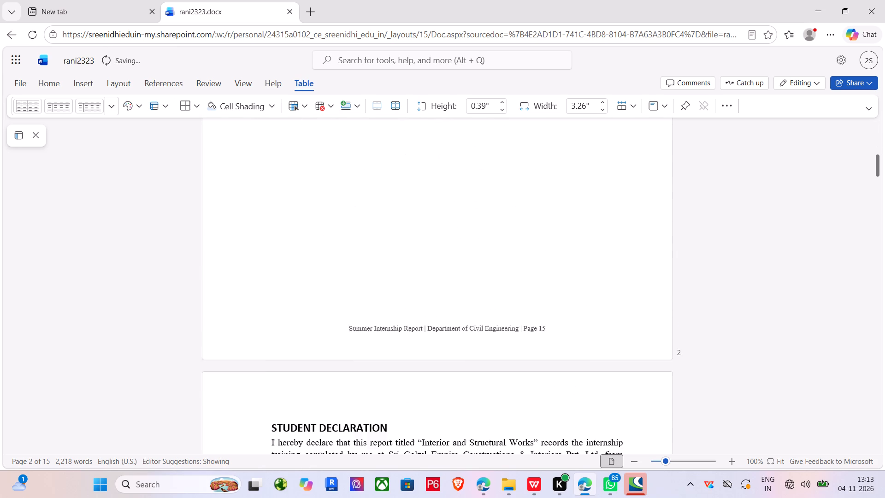
pyautogui.scroll(-2, 425, 304)
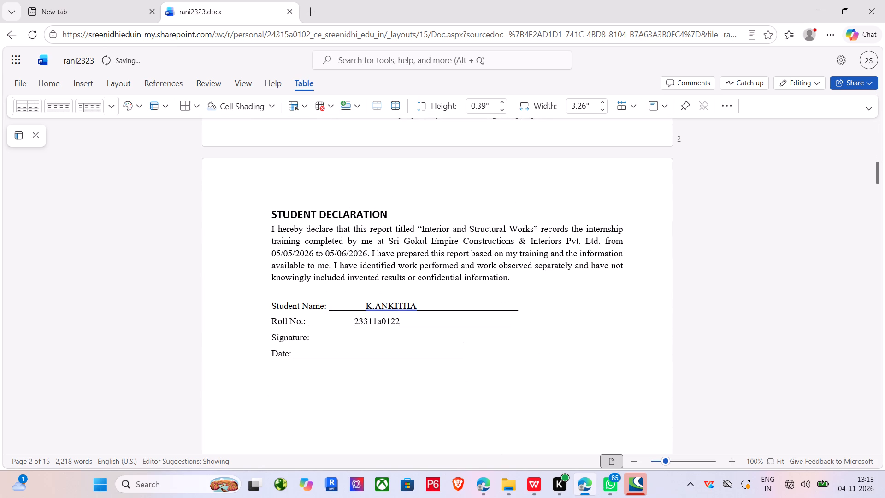
pyautogui.moveTo(271, 230); pyautogui.dragTo(391, 366)
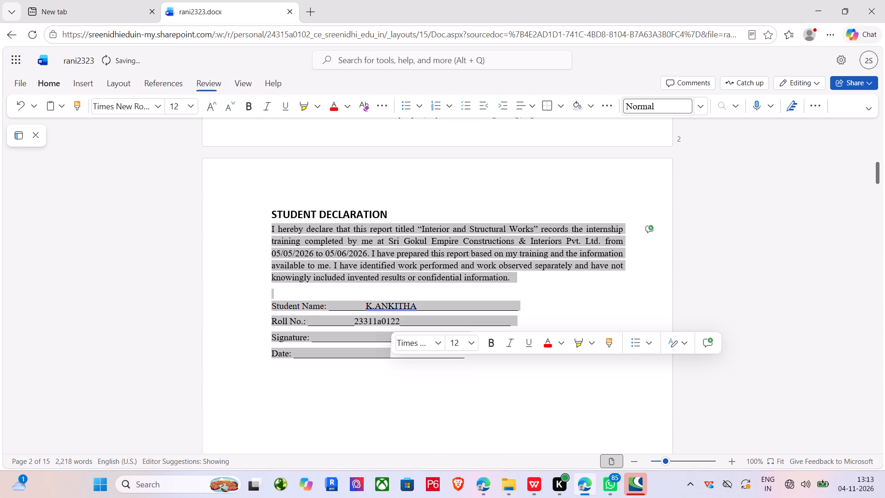
pyautogui.click(122, 107)
pyautogui.click(154, 111)
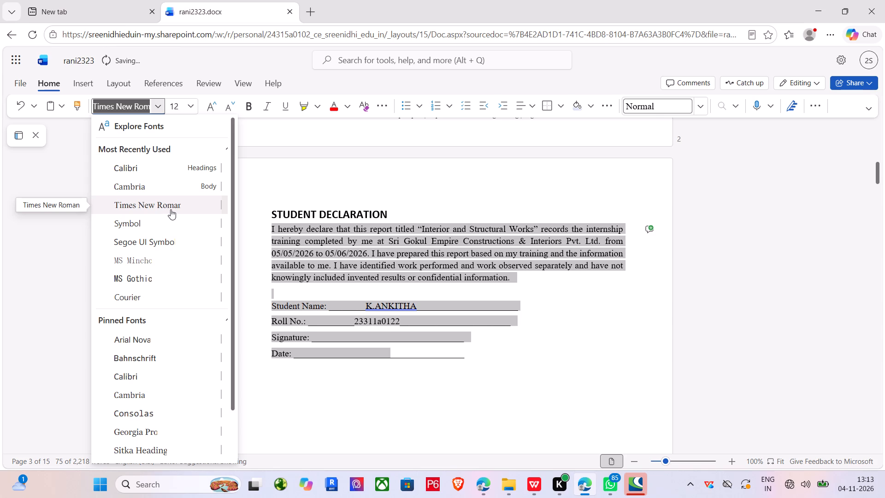
pyautogui.click(171, 207)
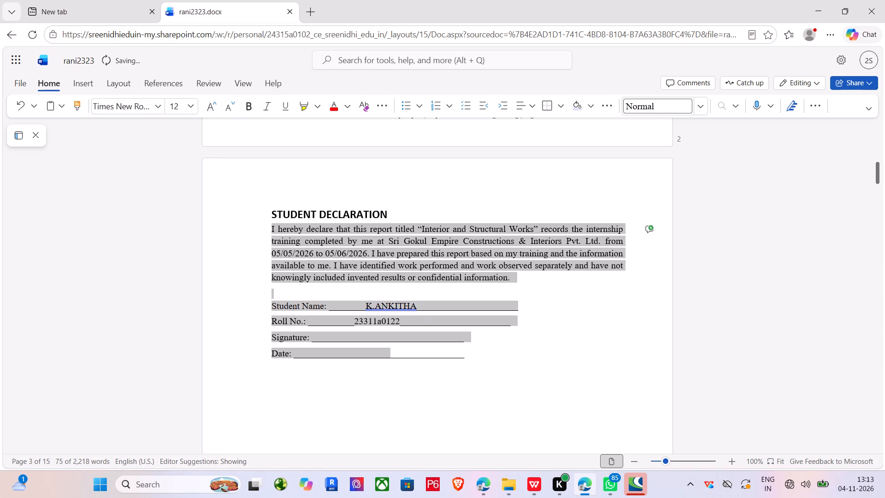
# Apply the Times New Roman font to the Acknowledgement paragraph.
pyautogui.scroll(-12, 526, 344)
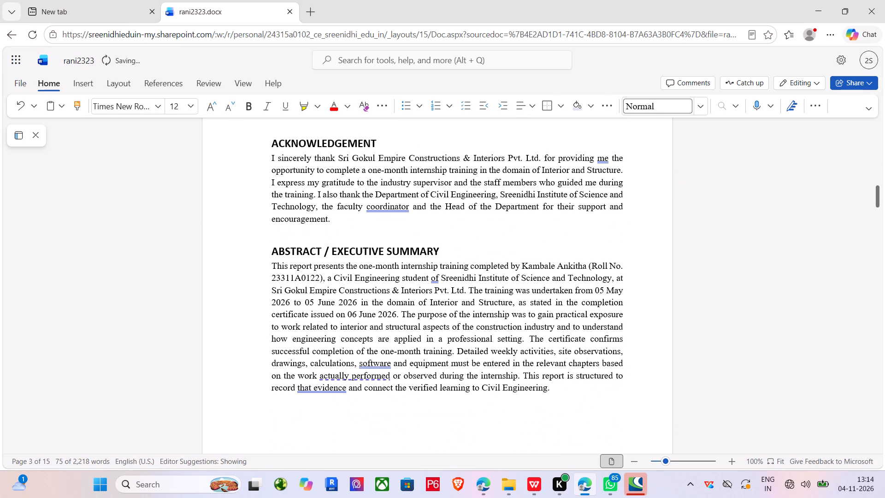
pyautogui.moveTo(268, 157); pyautogui.dragTo(312, 183)
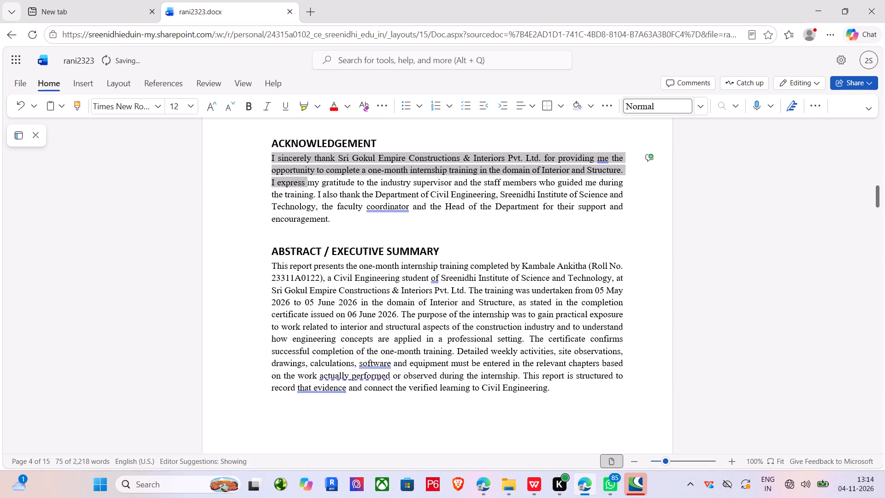
pyautogui.moveTo(312, 183); pyautogui.dragTo(333, 225)
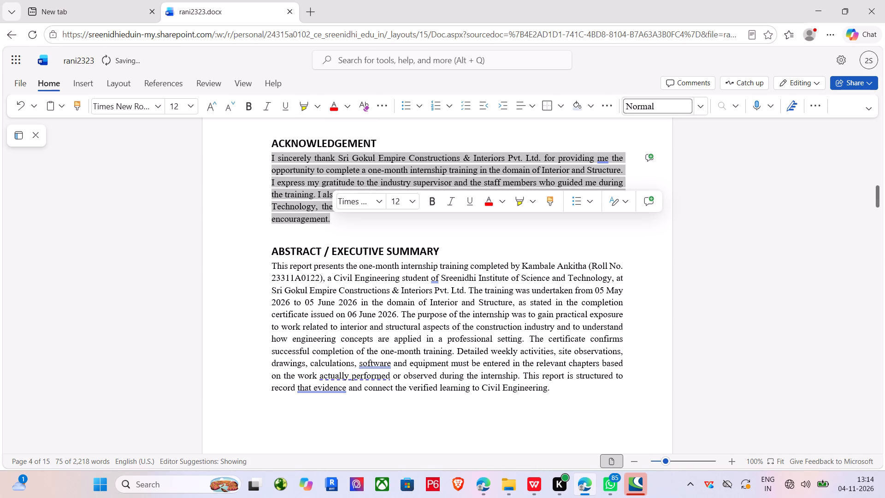
pyautogui.click(162, 107)
pyautogui.click(168, 205)
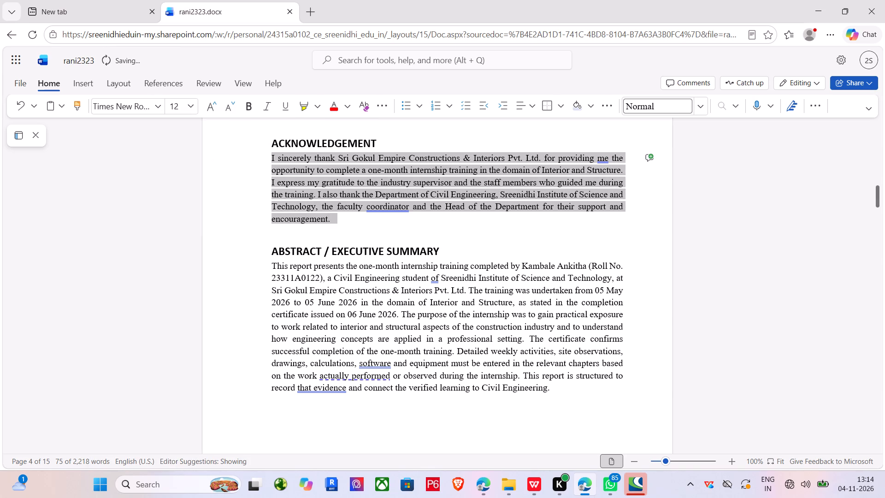
# Select the whole Abstract / Executive Summary paragraph to check its font and size.
pyautogui.moveTo(272, 267); pyautogui.dragTo(307, 275)
pyautogui.moveTo(307, 275); pyautogui.dragTo(551, 396)
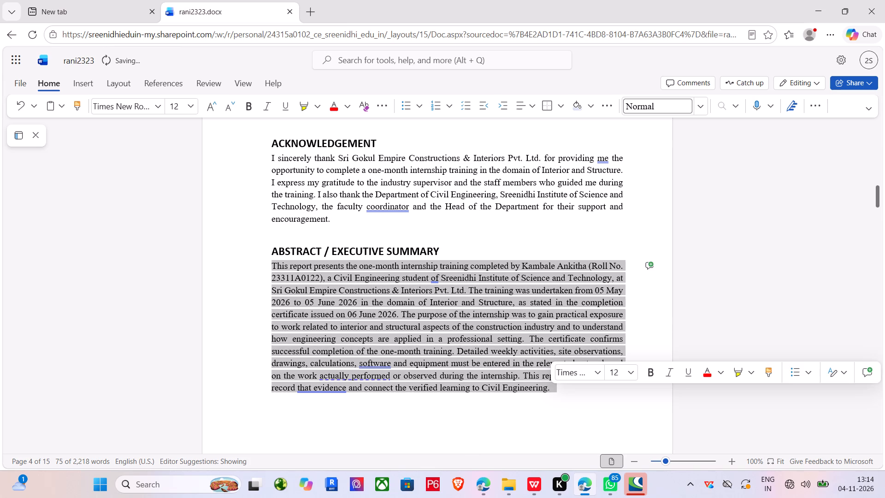
# Insert a blank line before the Chapter 1 heading to push the chapter onto the page after the table of contents.
pyautogui.scroll(-16, 315, 190)
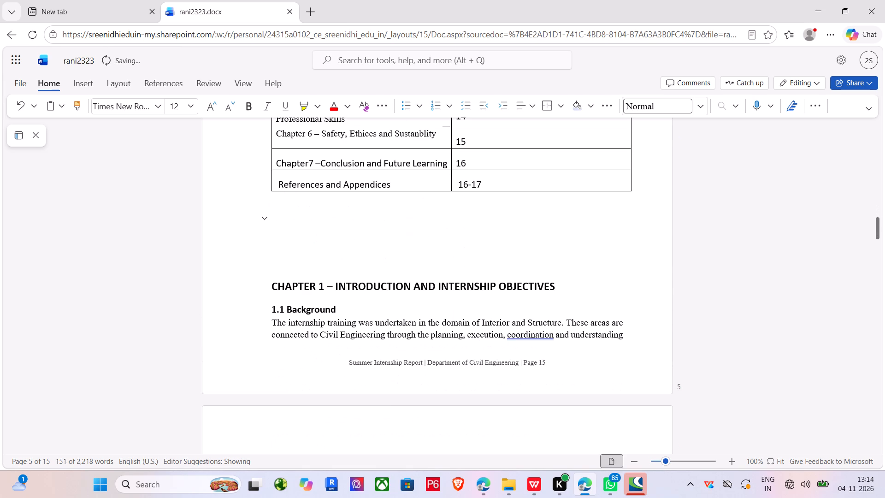
pyautogui.click(263, 277)
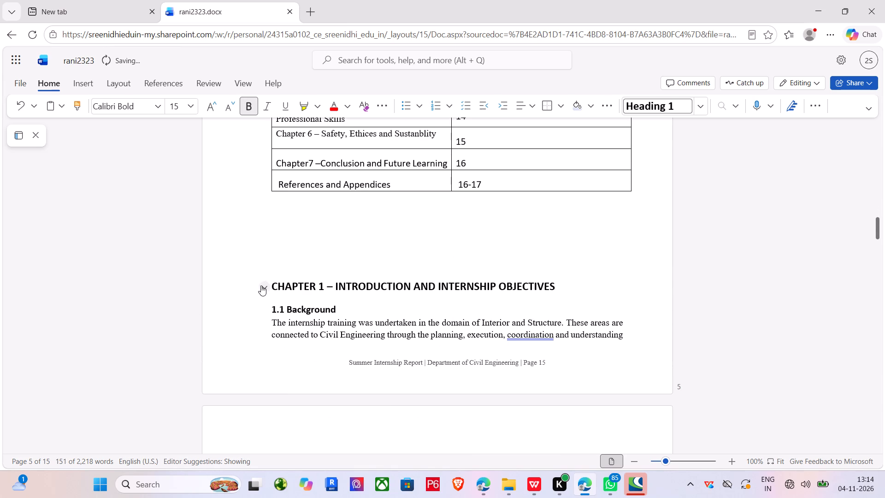
pyautogui.press('Return')
pyautogui.scroll(-4, 261, 285)
pyautogui.scroll(4, 261, 297)
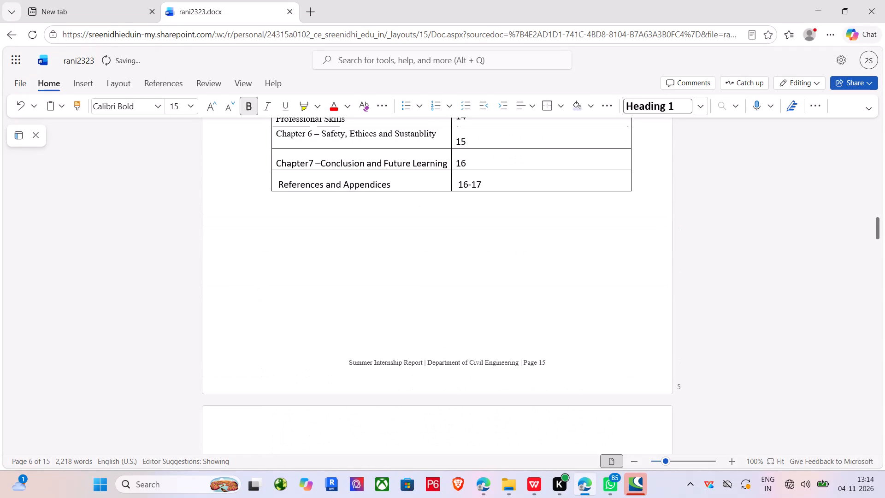
pyautogui.scroll(6, 261, 297)
pyautogui.scroll(-4, 261, 297)
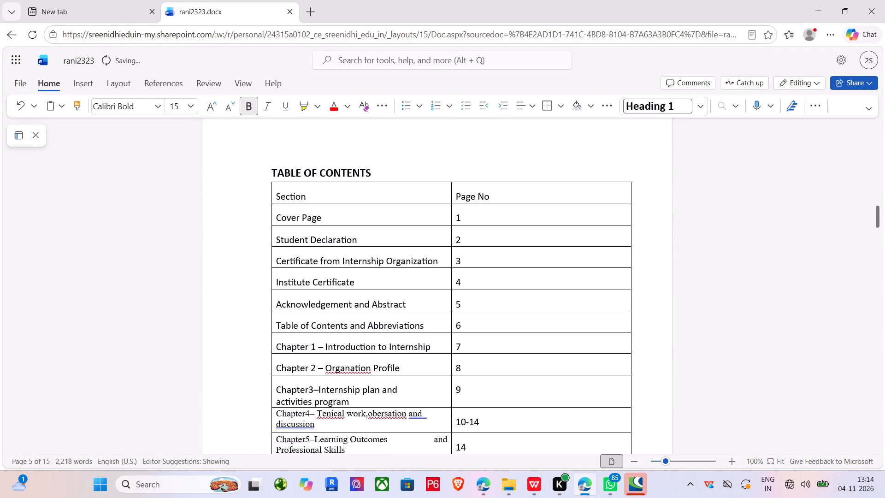
# Delete the blank line before the Chapter 1 heading so the chapter starts directly after the table of contents.
pyautogui.scroll(-7, 261, 297)
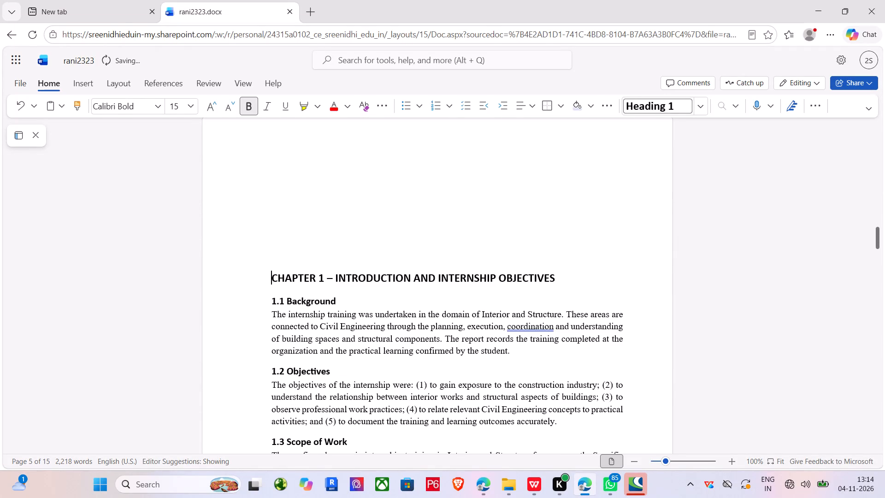
pyautogui.press('BackSpace')
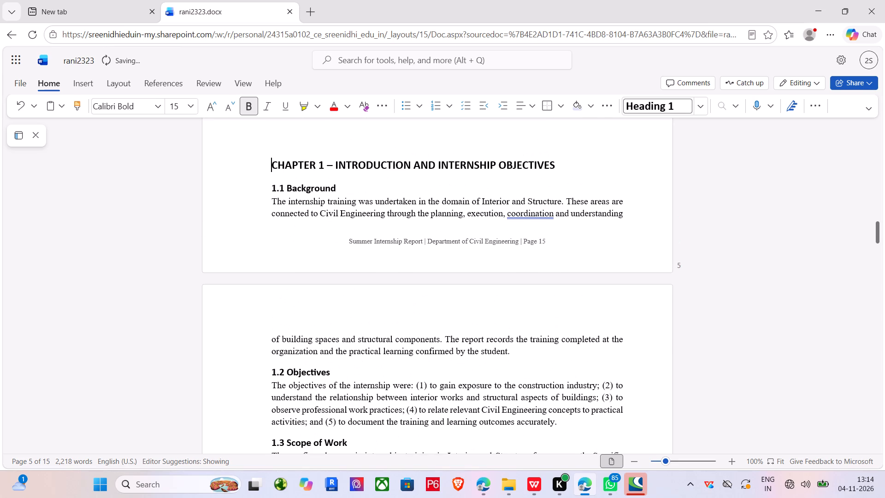
# Review the front pages between the table of contents and the cover page, checking their layout and footers.
pyautogui.scroll(18, 261, 297)
pyautogui.scroll(-5, 261, 297)
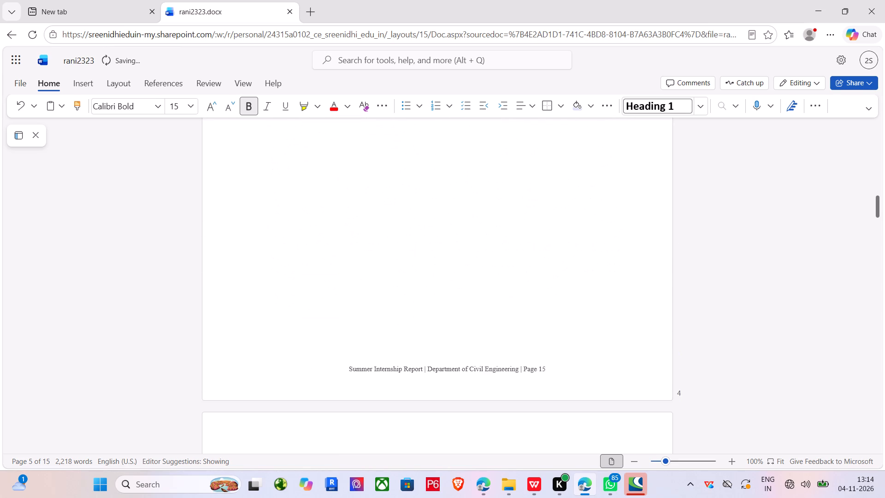
pyautogui.scroll(-5, 261, 297)
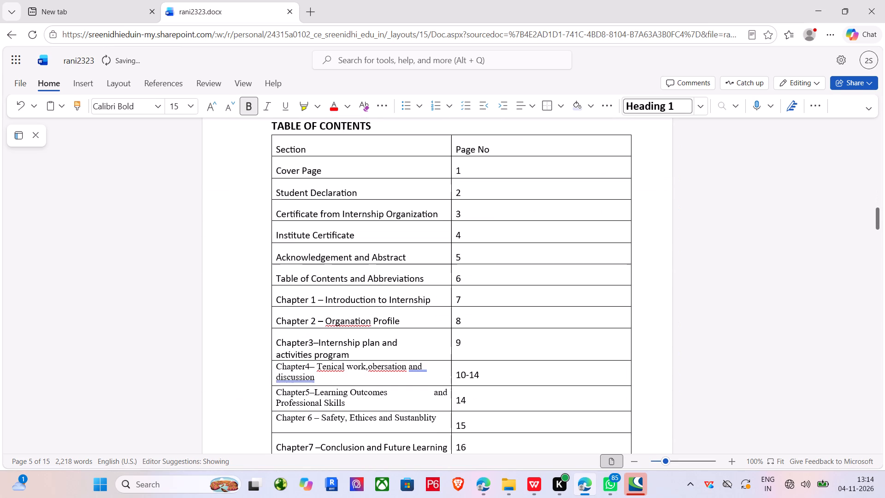
pyautogui.scroll(4, 261, 297)
pyautogui.scroll(20, 261, 297)
pyautogui.scroll(4, 261, 297)
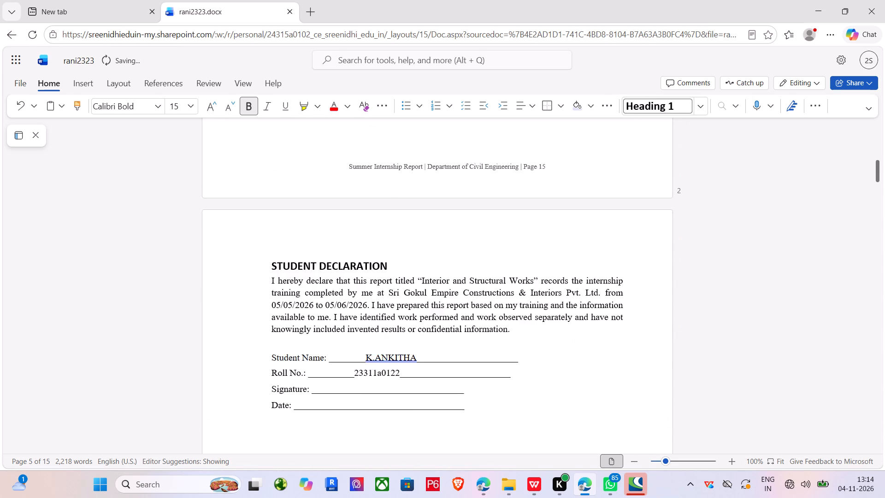
pyautogui.scroll(6, 261, 297)
pyautogui.scroll(-9, 261, 297)
pyautogui.scroll(12, 261, 297)
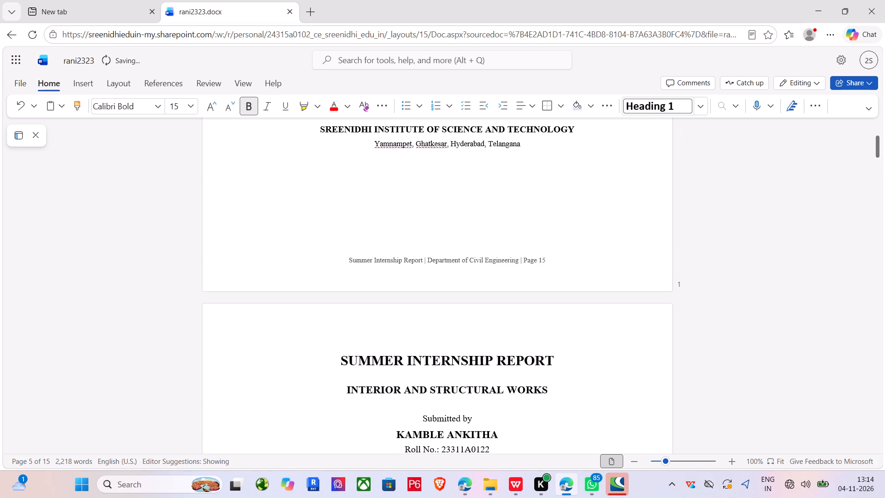
pyautogui.scroll(-6, 261, 297)
pyautogui.scroll(12, 261, 297)
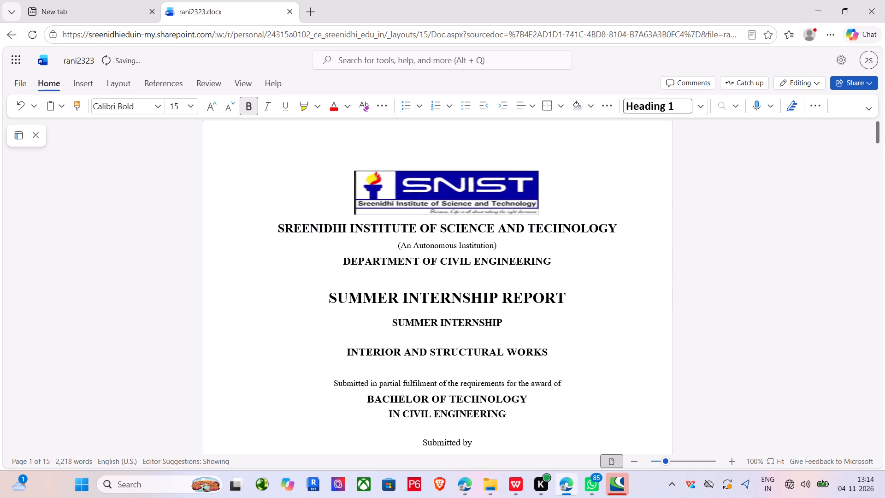
pyautogui.scroll(6, 261, 297)
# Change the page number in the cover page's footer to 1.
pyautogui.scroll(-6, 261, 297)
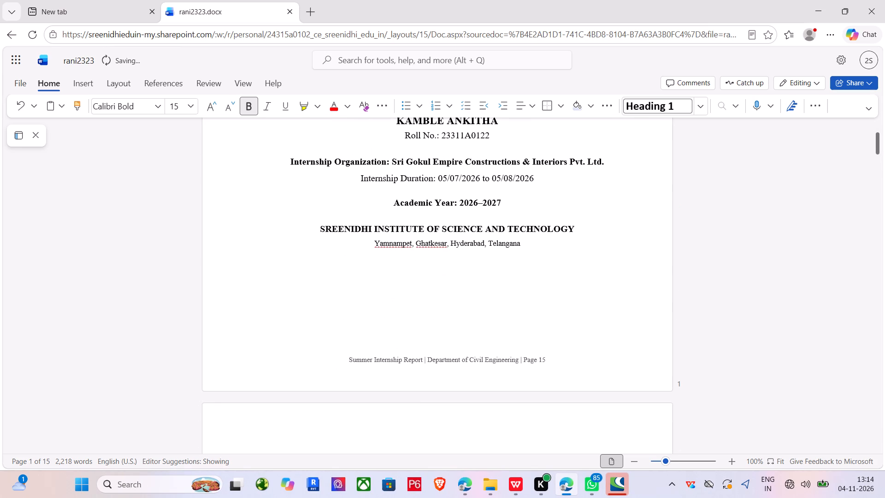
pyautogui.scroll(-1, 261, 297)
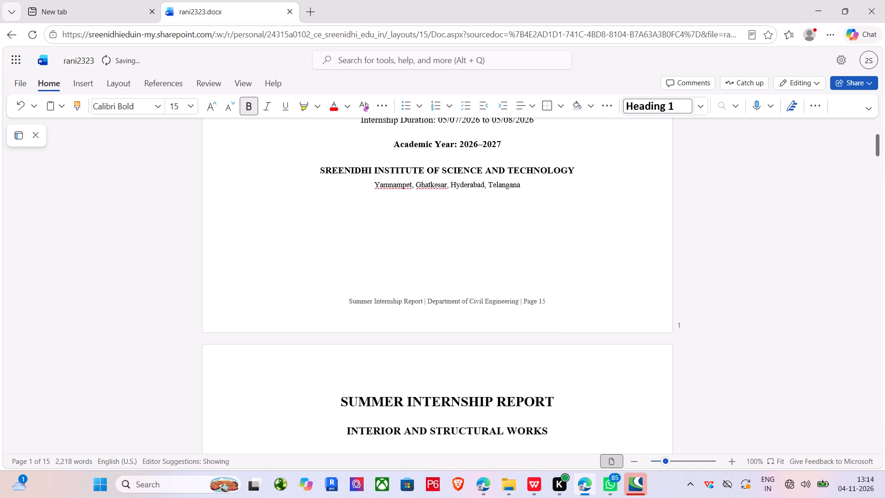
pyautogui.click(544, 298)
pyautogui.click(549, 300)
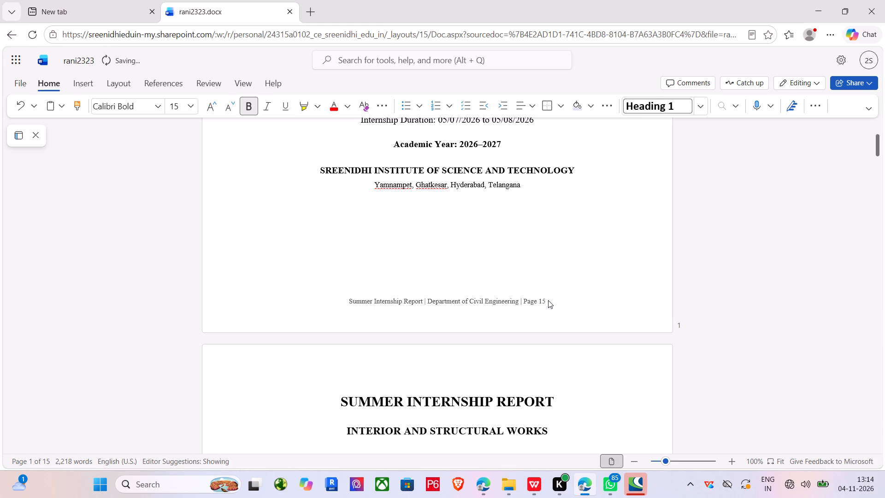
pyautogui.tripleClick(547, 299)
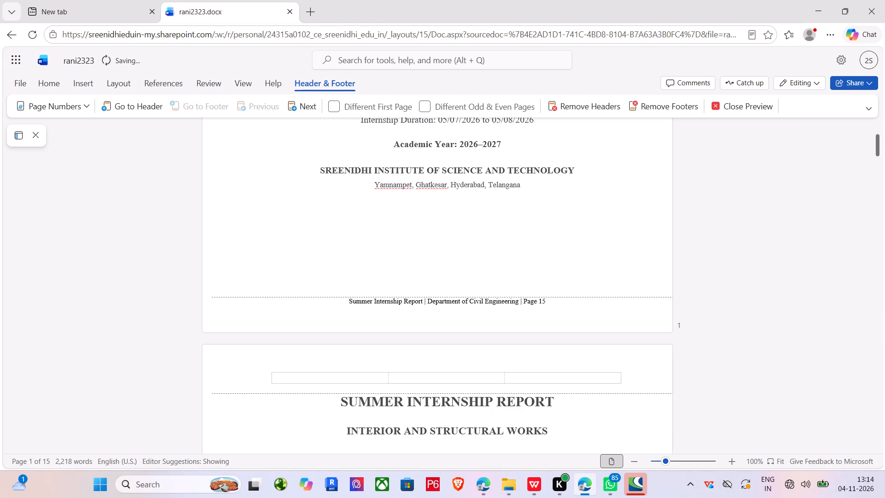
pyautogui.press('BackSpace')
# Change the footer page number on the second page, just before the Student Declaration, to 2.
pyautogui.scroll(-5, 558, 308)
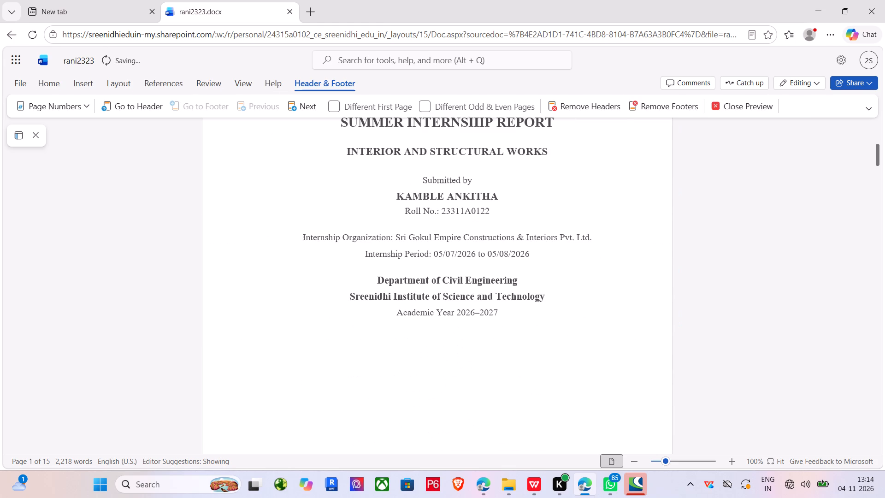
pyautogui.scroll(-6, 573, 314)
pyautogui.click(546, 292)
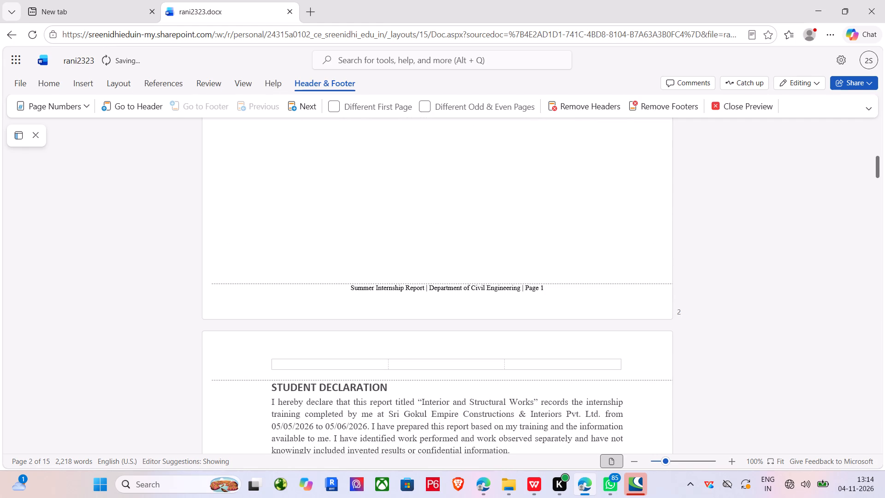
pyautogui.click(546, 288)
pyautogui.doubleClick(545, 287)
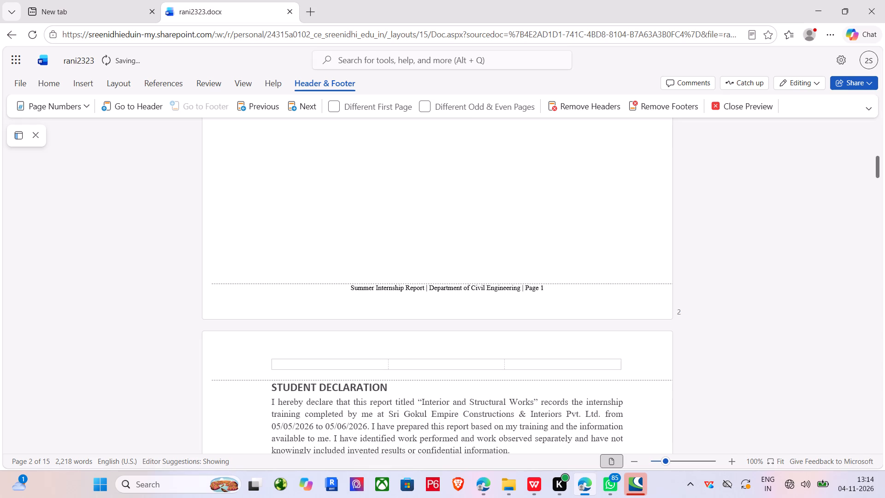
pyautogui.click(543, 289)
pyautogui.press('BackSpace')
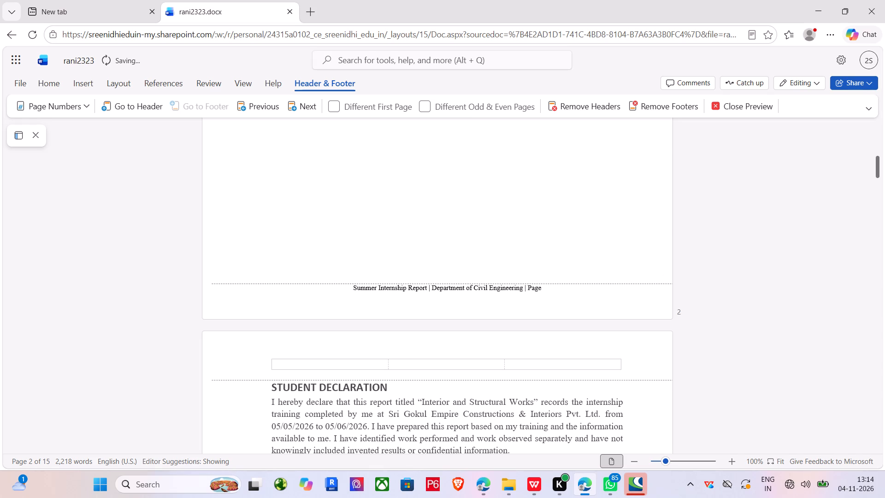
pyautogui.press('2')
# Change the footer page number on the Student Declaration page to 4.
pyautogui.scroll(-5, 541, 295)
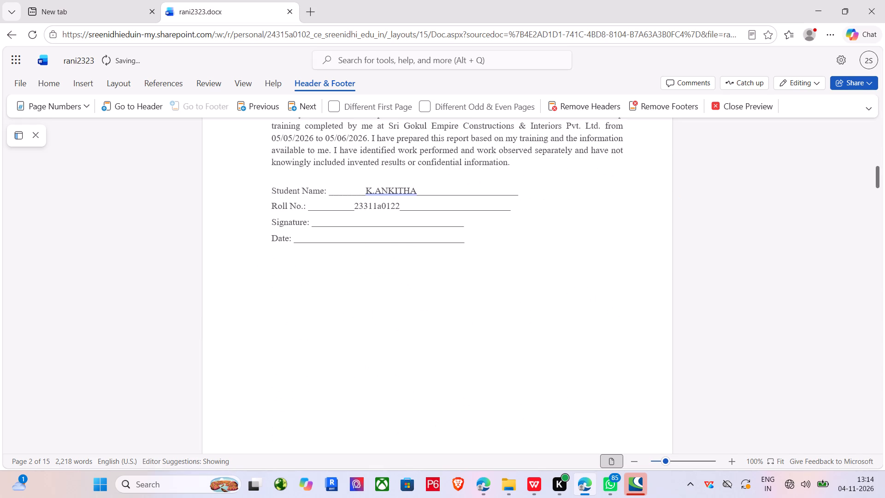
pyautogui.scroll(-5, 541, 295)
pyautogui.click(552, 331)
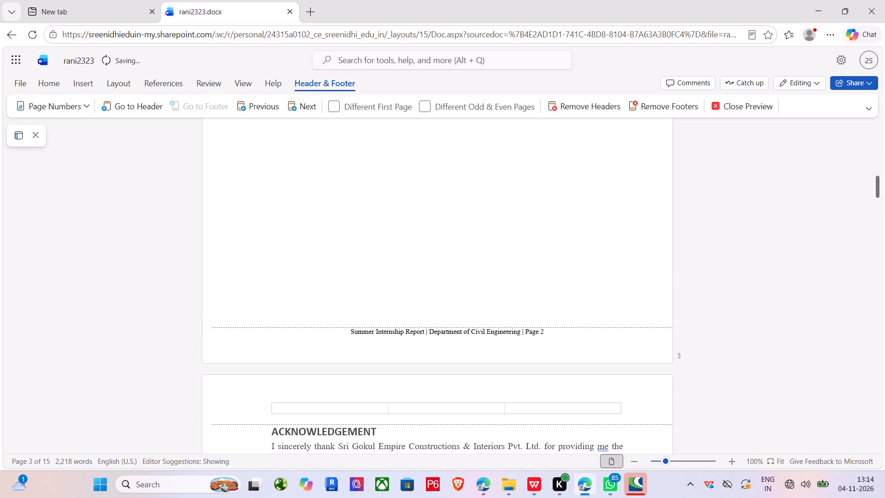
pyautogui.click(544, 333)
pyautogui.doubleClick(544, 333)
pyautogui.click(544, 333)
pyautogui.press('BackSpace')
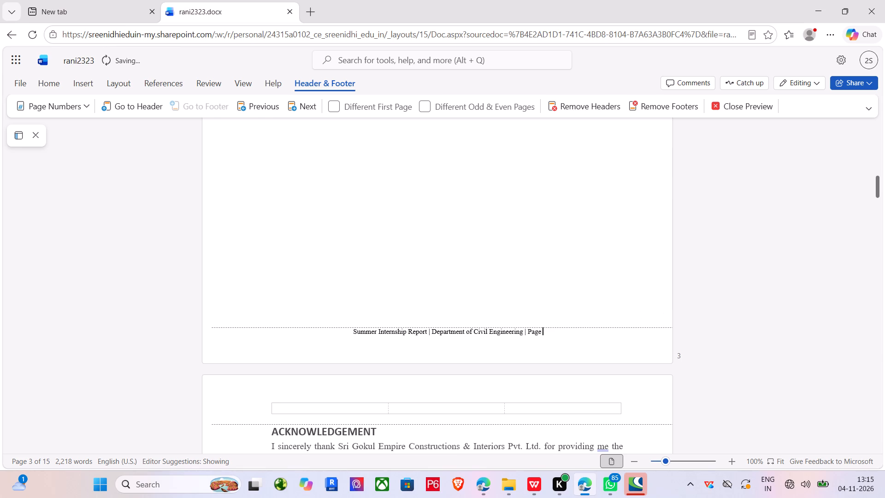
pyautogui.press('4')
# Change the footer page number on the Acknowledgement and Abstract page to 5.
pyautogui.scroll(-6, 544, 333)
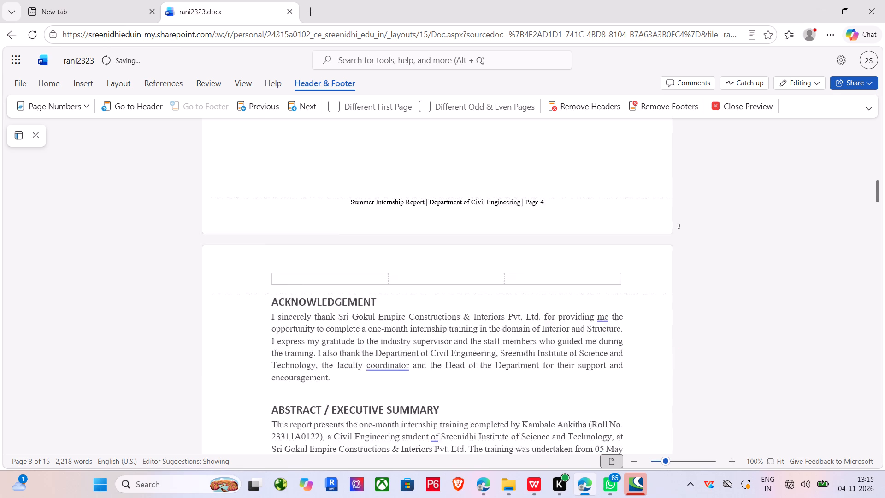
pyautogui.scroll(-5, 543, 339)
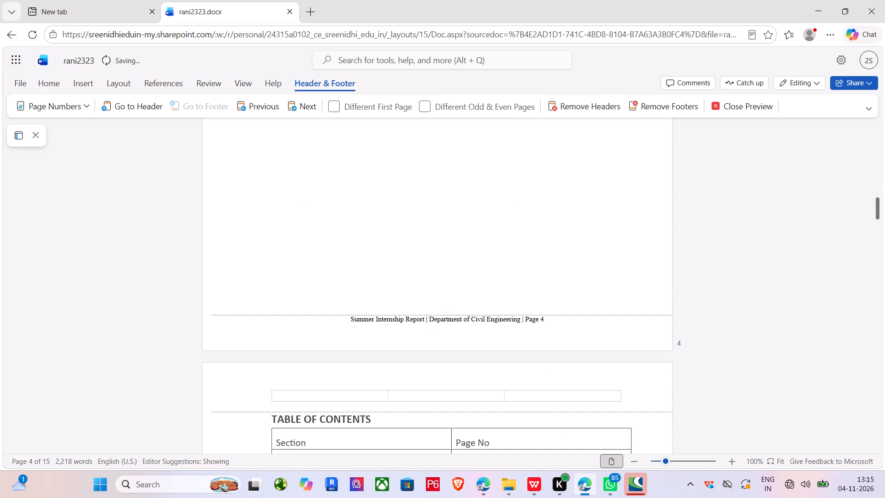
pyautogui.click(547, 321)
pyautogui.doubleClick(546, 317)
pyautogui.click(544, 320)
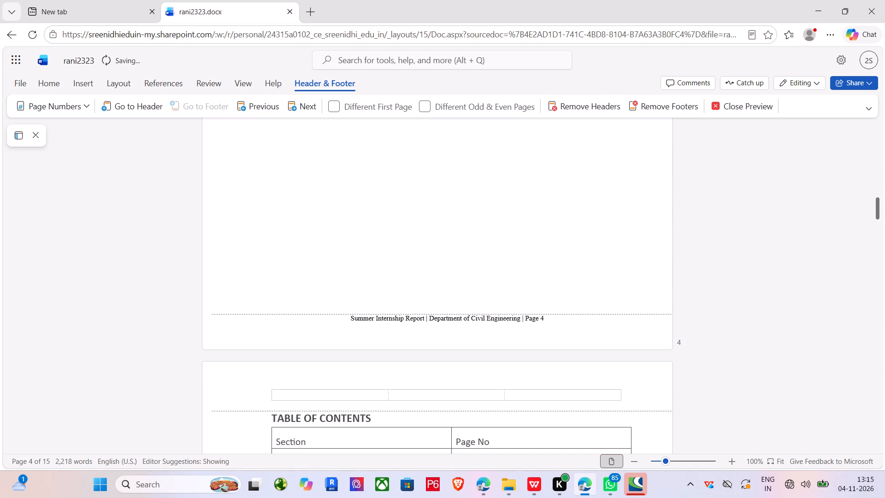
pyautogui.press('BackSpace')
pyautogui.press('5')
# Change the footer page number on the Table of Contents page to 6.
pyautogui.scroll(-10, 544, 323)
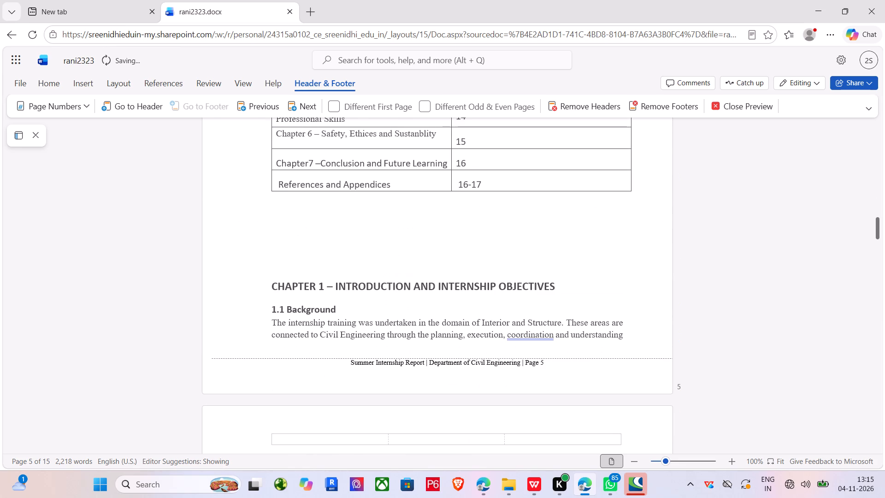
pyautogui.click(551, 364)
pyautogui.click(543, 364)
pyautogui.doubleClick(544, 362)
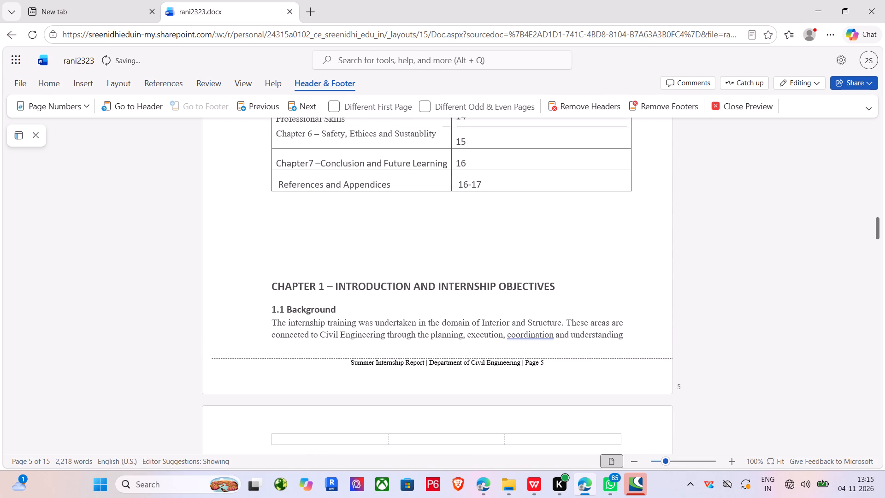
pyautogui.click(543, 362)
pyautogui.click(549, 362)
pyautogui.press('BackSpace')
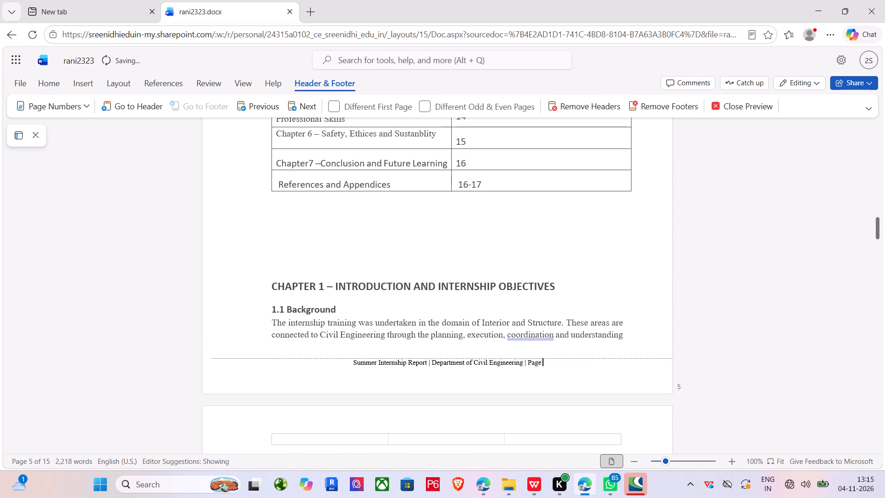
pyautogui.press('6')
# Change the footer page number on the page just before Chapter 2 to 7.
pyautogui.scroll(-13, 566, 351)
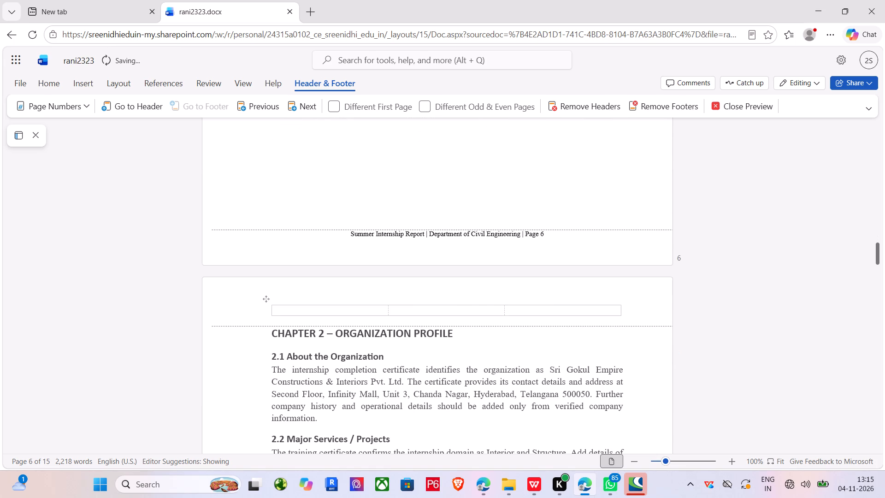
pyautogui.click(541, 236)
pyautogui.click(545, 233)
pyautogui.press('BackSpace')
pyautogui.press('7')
# Change the footer page number on the Chapter 2 Organization Profile page to 8.
pyautogui.scroll(-11, 545, 233)
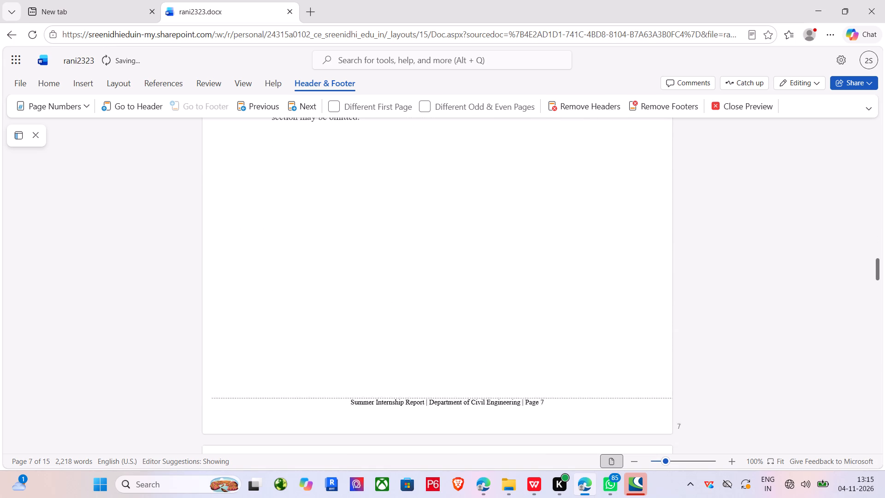
pyautogui.click(548, 221)
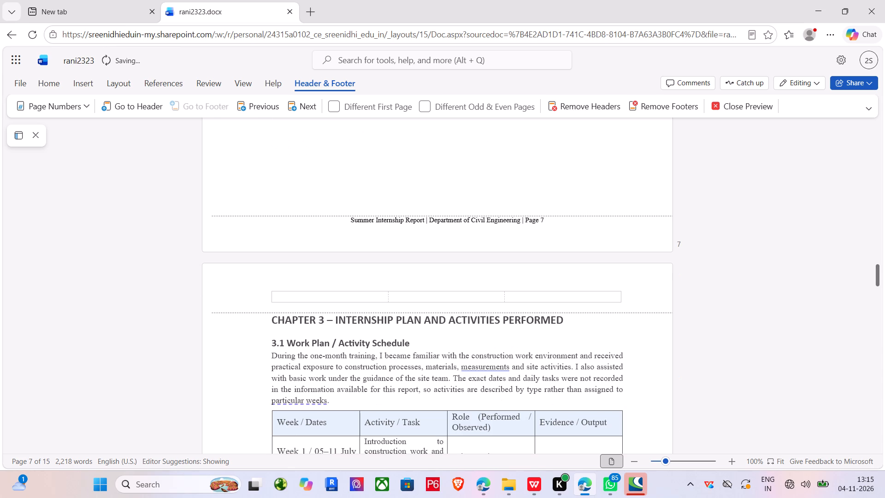
pyautogui.click(543, 219)
pyautogui.click(543, 219)
pyautogui.doubleClick(548, 224)
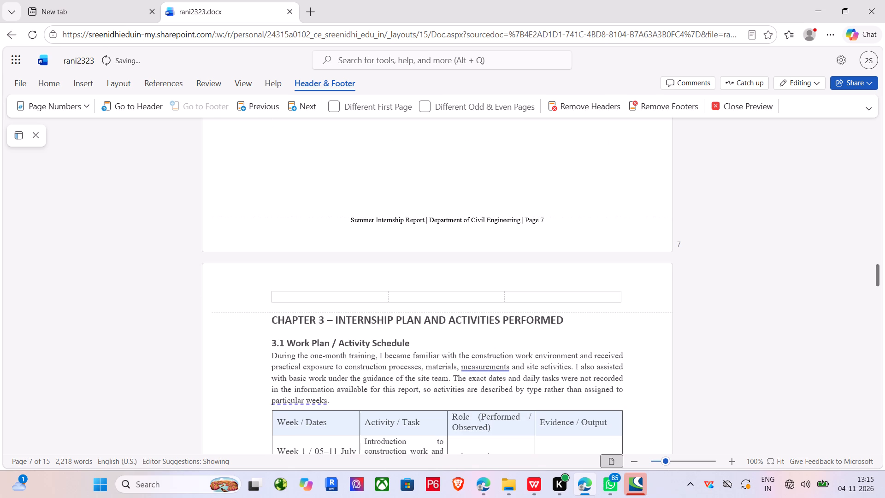
pyautogui.doubleClick(544, 220)
pyautogui.click(546, 221)
pyautogui.press('BackSpace')
pyautogui.press('8')
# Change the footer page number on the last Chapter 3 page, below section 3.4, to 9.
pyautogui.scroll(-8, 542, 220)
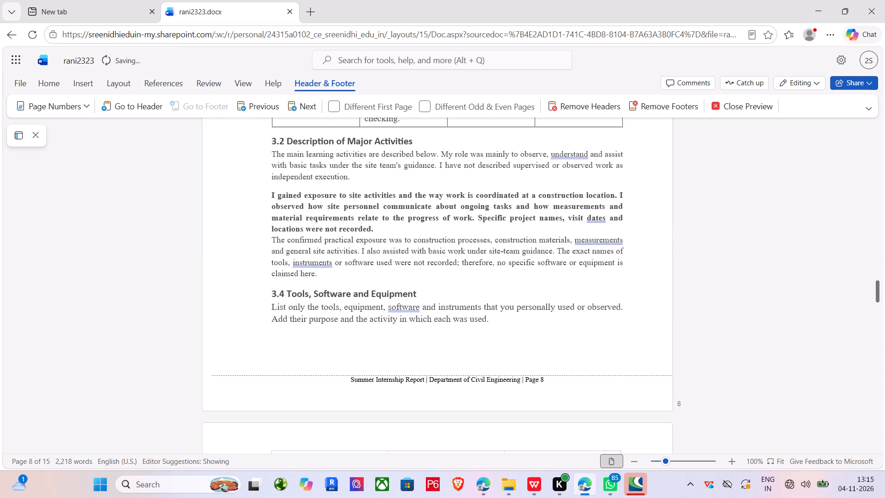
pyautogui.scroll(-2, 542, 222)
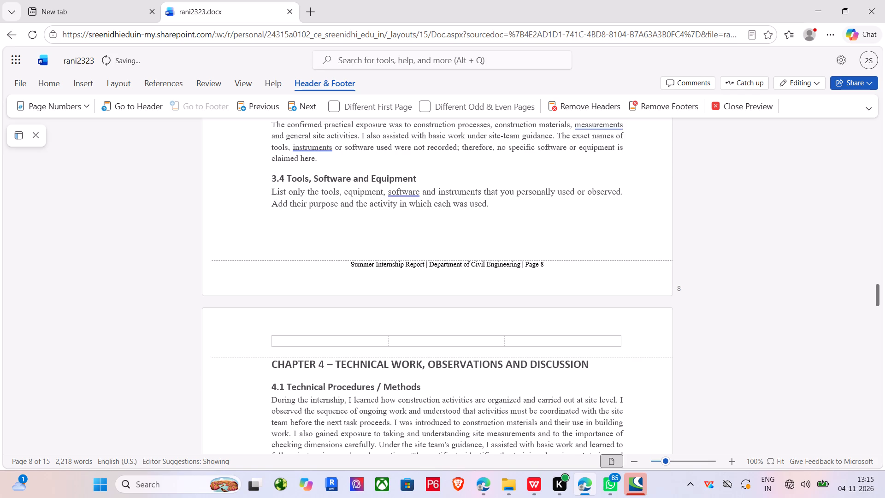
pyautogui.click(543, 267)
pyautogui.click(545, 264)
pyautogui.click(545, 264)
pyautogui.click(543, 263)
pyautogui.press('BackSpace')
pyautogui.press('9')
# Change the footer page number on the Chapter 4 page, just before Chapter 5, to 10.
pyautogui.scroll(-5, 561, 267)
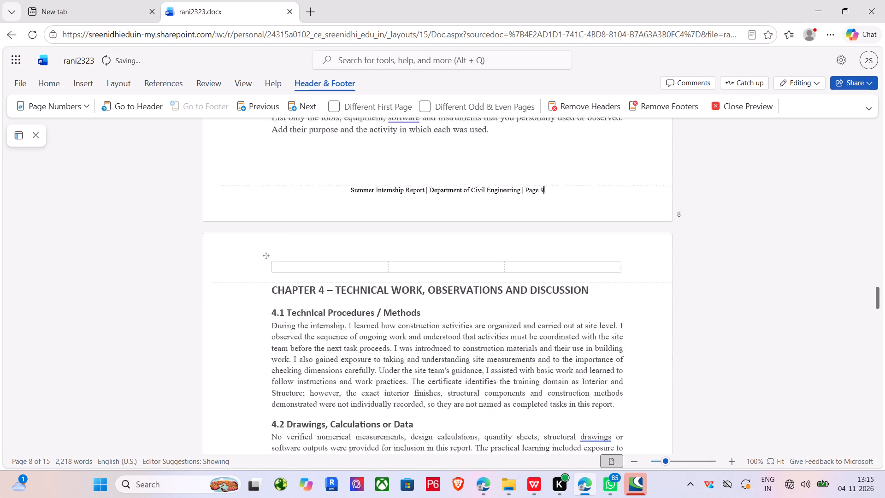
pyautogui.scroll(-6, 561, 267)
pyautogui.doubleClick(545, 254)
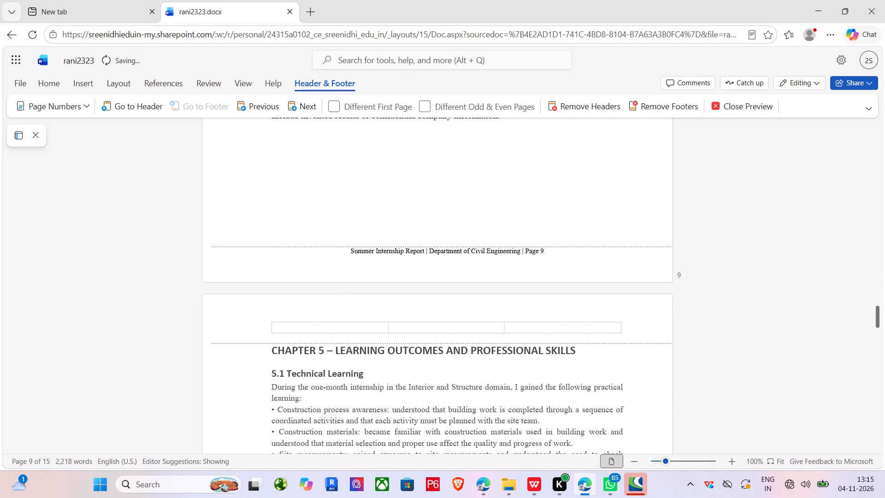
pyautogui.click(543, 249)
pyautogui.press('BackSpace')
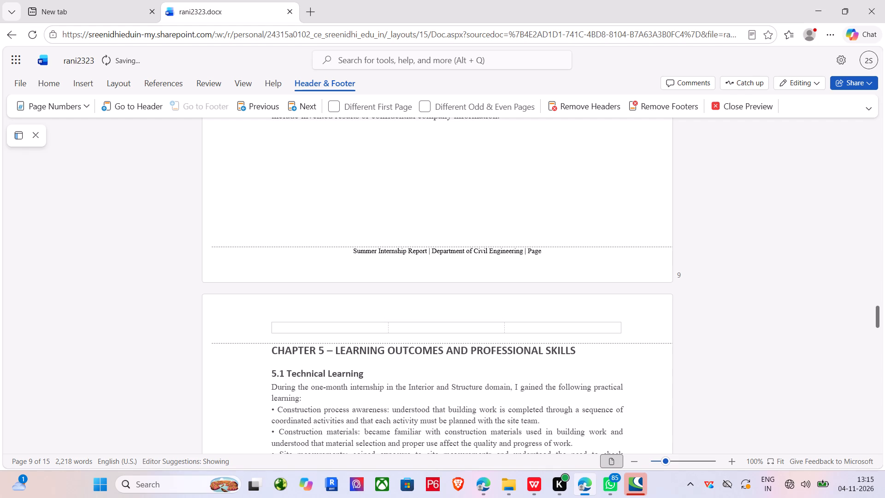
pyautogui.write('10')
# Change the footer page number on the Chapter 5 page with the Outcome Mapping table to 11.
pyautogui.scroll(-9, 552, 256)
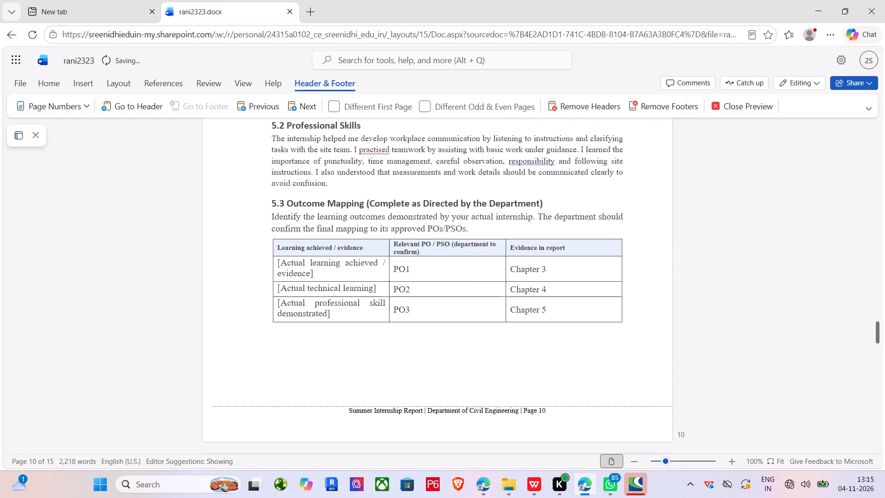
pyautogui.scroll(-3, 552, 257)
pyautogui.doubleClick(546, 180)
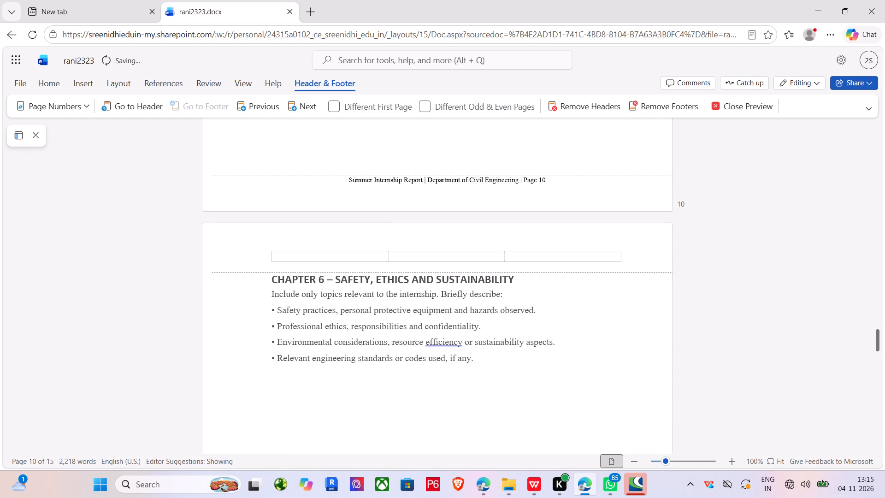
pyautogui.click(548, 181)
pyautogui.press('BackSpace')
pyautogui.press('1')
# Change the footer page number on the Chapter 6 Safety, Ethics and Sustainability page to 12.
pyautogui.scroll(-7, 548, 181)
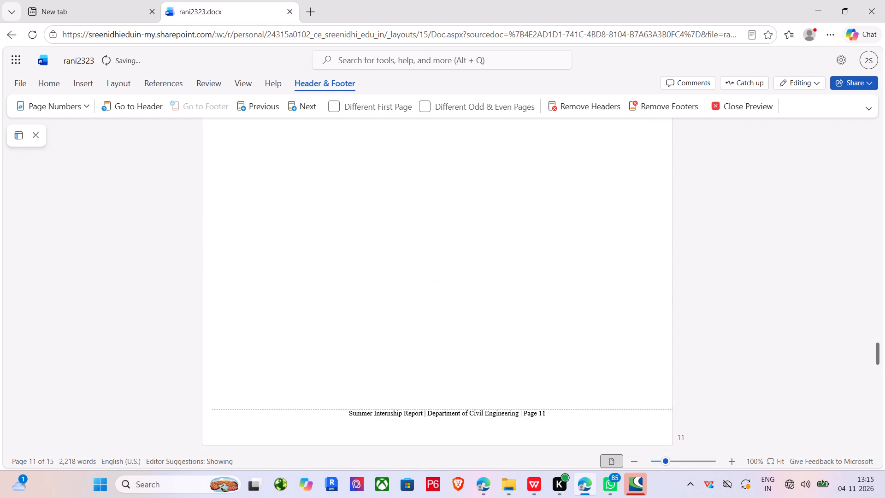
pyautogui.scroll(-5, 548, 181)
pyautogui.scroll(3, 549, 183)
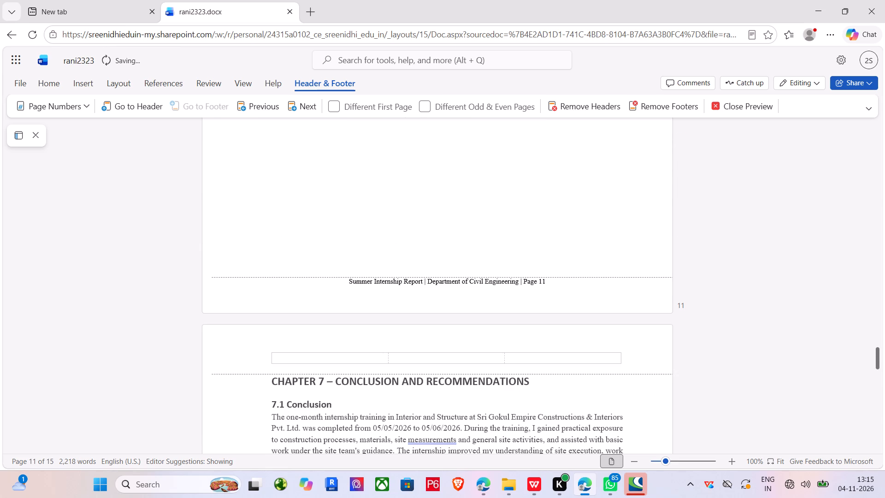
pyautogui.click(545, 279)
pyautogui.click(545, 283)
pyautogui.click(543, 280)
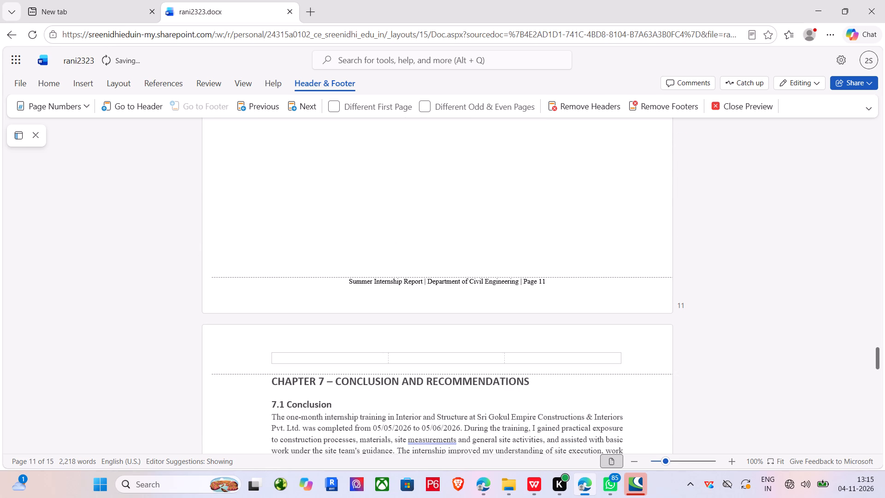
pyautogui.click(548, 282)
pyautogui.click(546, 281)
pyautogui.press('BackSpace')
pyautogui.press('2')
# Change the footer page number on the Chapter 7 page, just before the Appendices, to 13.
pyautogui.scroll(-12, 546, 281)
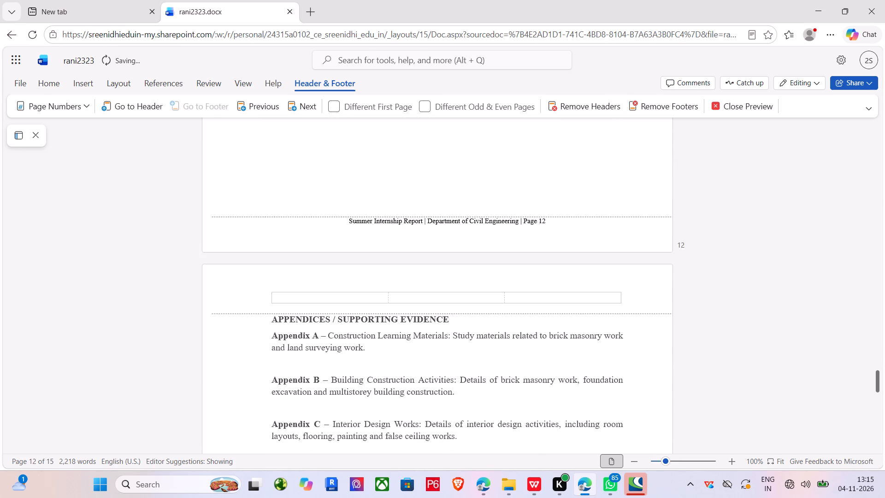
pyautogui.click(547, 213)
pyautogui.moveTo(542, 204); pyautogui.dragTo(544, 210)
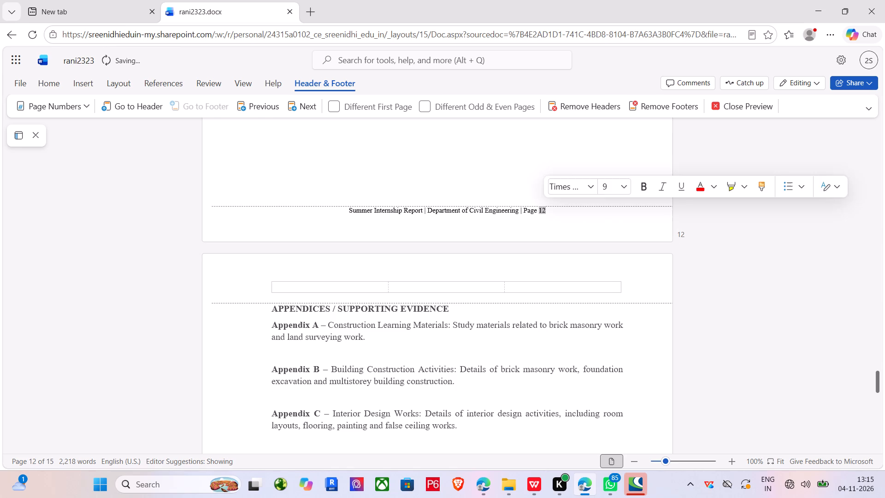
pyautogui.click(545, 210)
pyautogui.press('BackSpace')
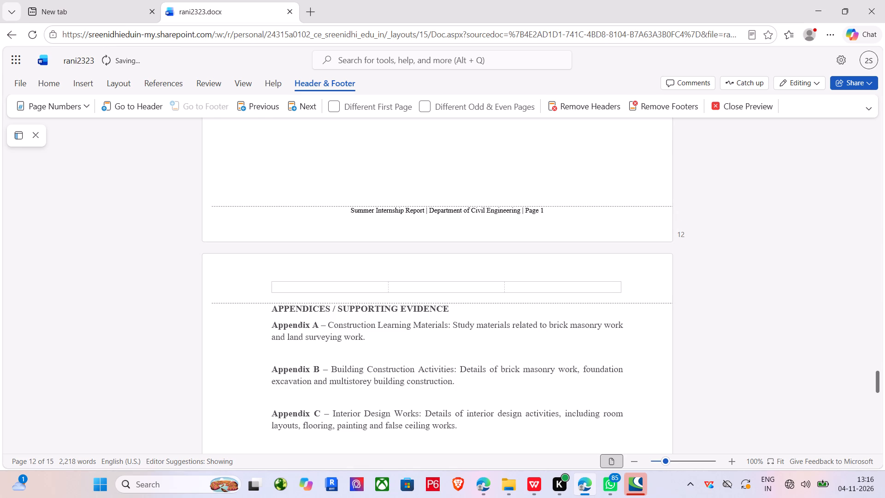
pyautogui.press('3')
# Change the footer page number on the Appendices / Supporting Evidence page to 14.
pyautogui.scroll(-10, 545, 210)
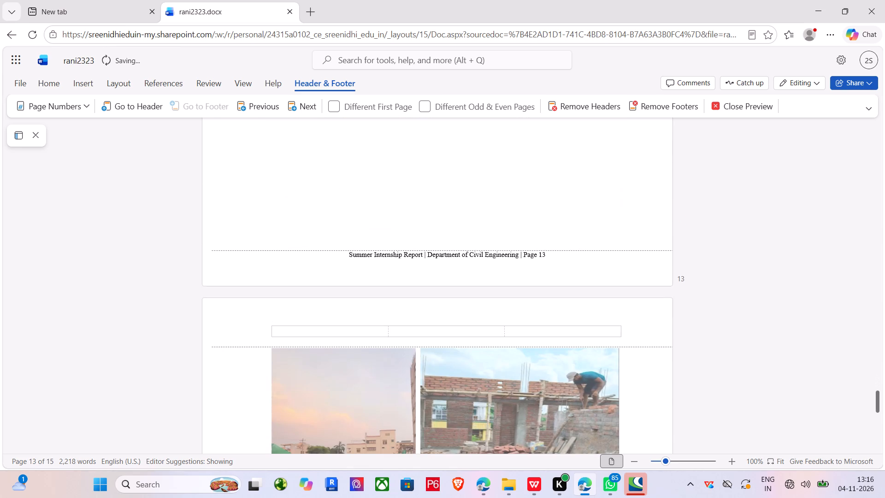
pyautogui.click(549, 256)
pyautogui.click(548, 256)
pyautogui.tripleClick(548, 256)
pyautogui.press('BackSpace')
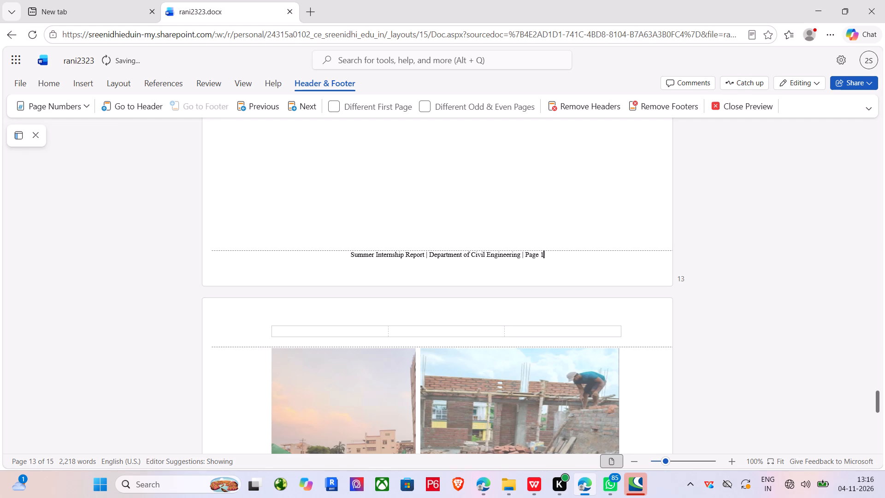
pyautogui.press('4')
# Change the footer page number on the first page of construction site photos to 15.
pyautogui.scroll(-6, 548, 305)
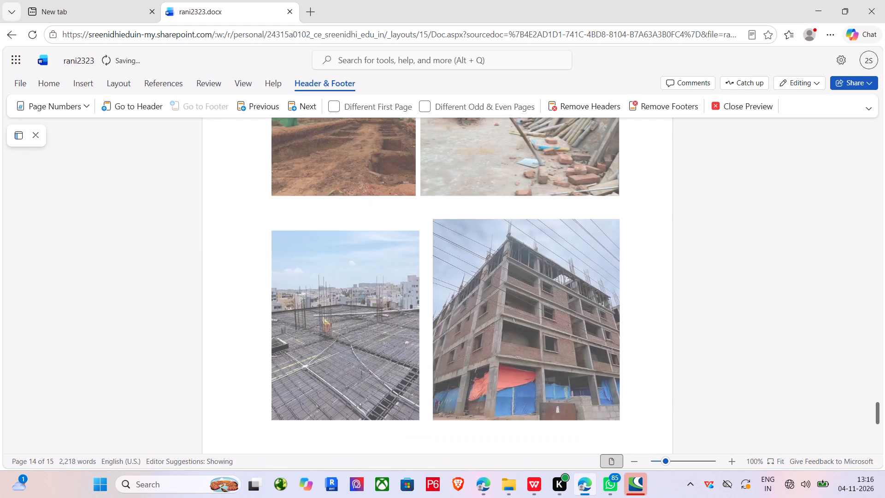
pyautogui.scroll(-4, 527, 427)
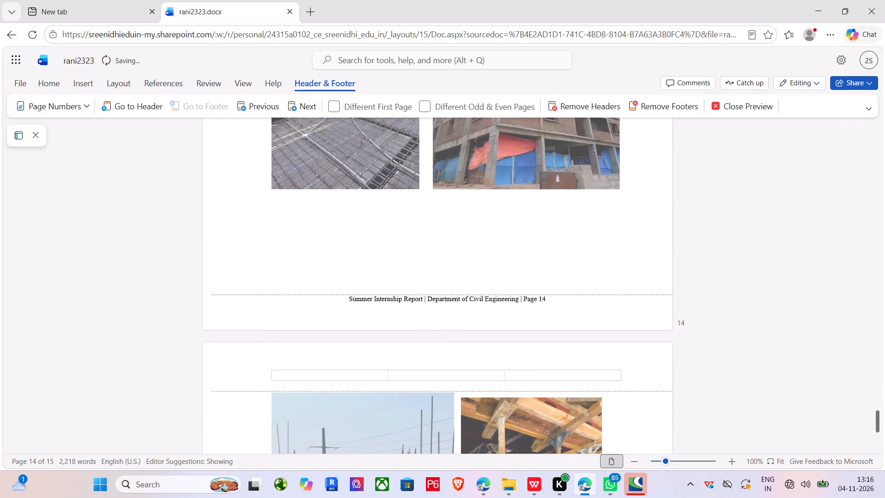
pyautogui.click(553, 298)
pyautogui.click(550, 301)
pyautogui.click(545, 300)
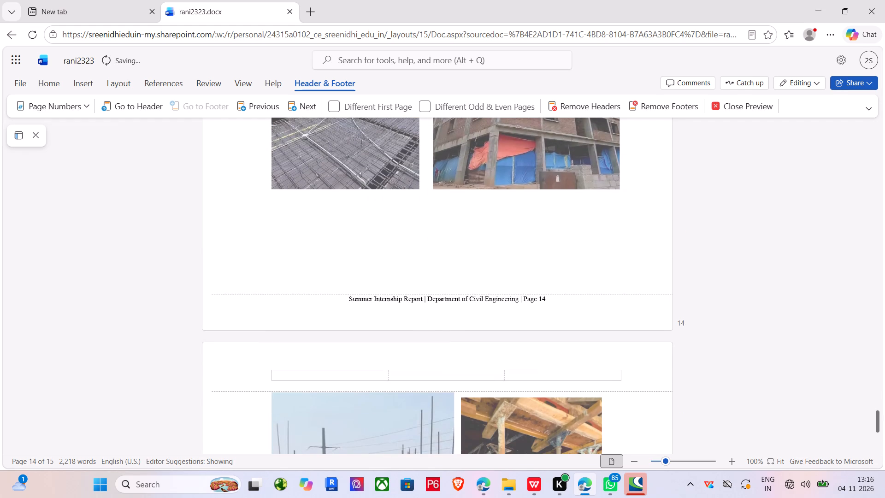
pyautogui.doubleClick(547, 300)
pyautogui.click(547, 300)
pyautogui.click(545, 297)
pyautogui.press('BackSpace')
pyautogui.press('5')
# Change the footer page number on the final page with the internship training certificate to 16.
pyautogui.scroll(-12, 545, 297)
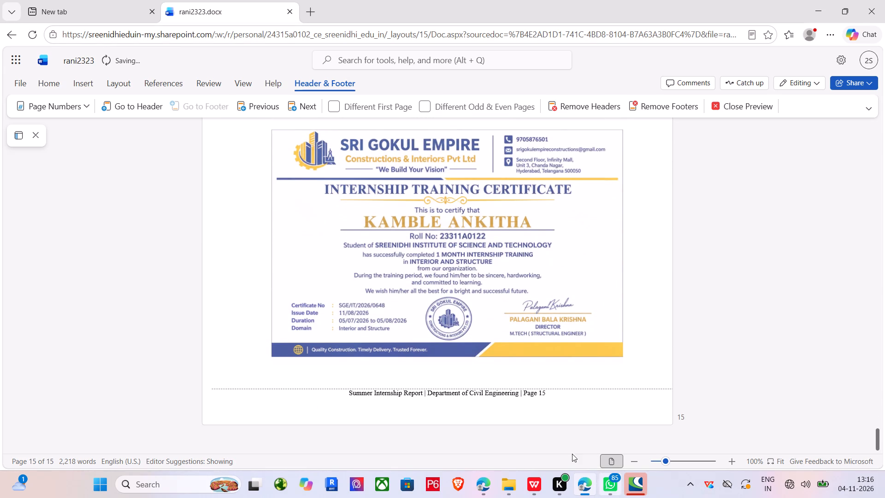
pyautogui.doubleClick(546, 395)
pyautogui.click(546, 395)
pyautogui.press('BackSpace')
pyautogui.press('6')
# Review the footer page numbers from the certificate page back through the chapters to the Table of Contents and Chapter 1.
pyautogui.scroll(7, 546, 395)
pyautogui.scroll(-15, 546, 395)
pyautogui.scroll(8, 546, 395)
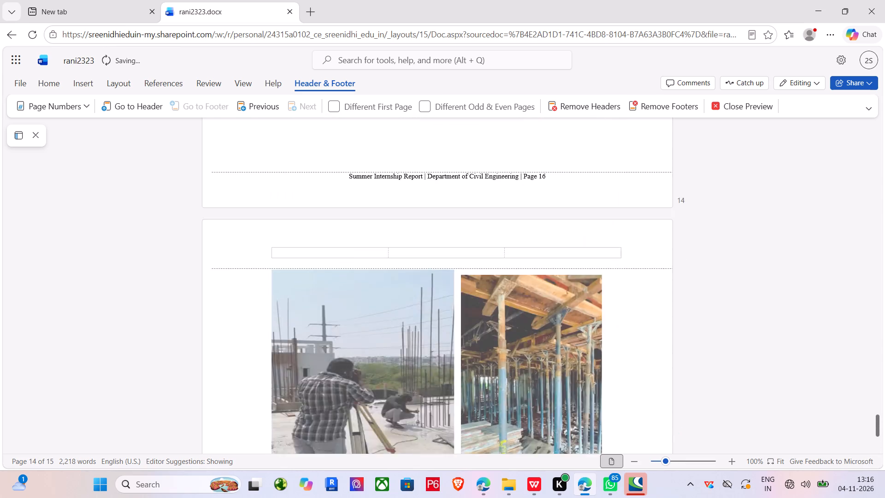
pyautogui.scroll(16, 546, 395)
pyautogui.scroll(17, 546, 395)
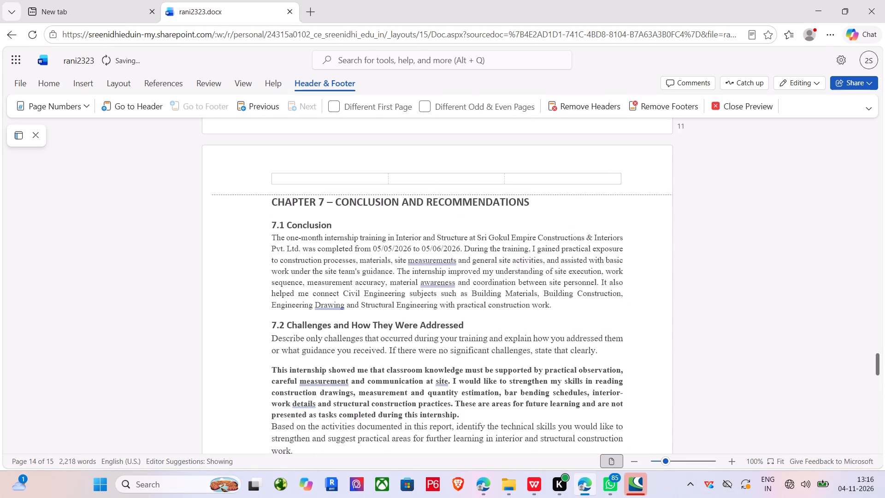
pyautogui.scroll(17, 546, 395)
pyautogui.scroll(13, 546, 395)
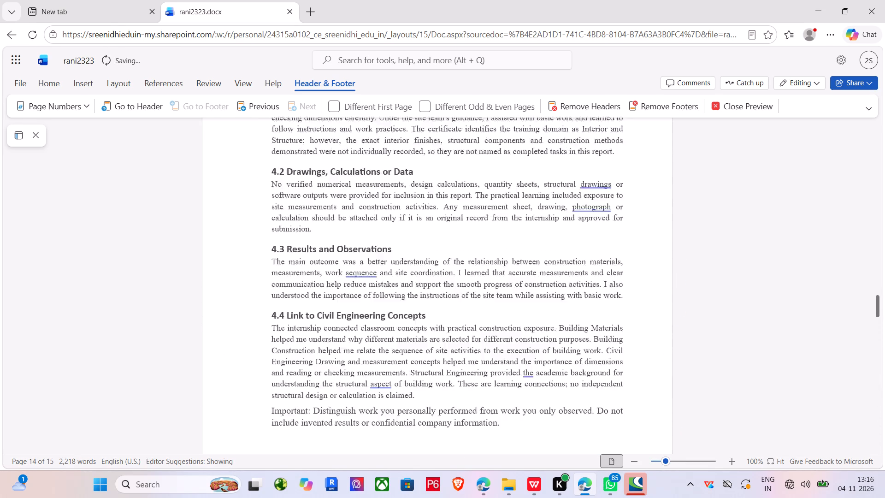
pyautogui.scroll(20, 546, 395)
pyautogui.scroll(9, 546, 395)
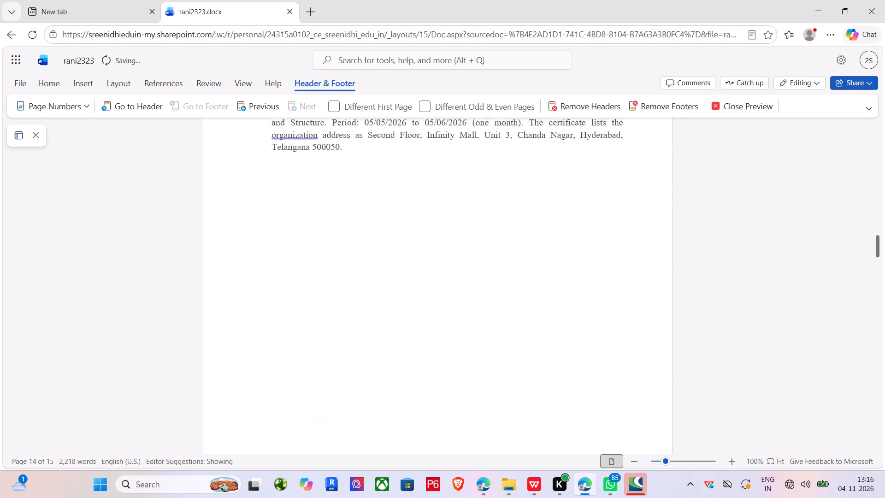
pyautogui.scroll(20, 546, 395)
pyautogui.scroll(2, 546, 395)
pyautogui.scroll(-7, 546, 395)
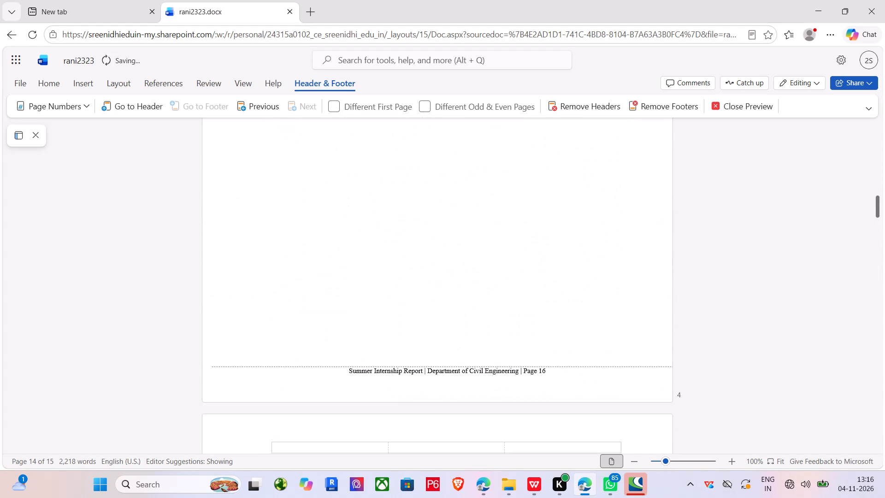
pyautogui.scroll(-6, 546, 395)
pyautogui.scroll(4, 546, 395)
pyautogui.scroll(-5, 546, 395)
pyautogui.scroll(3, 546, 395)
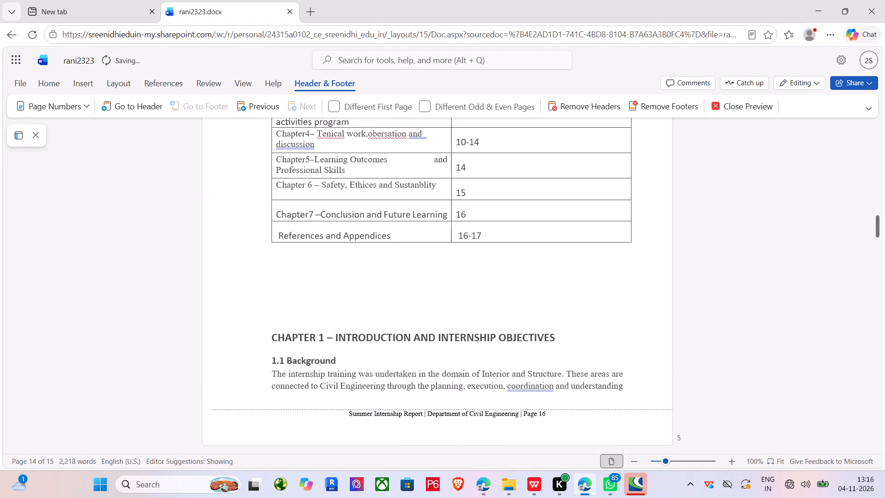
pyautogui.scroll(-16, 546, 395)
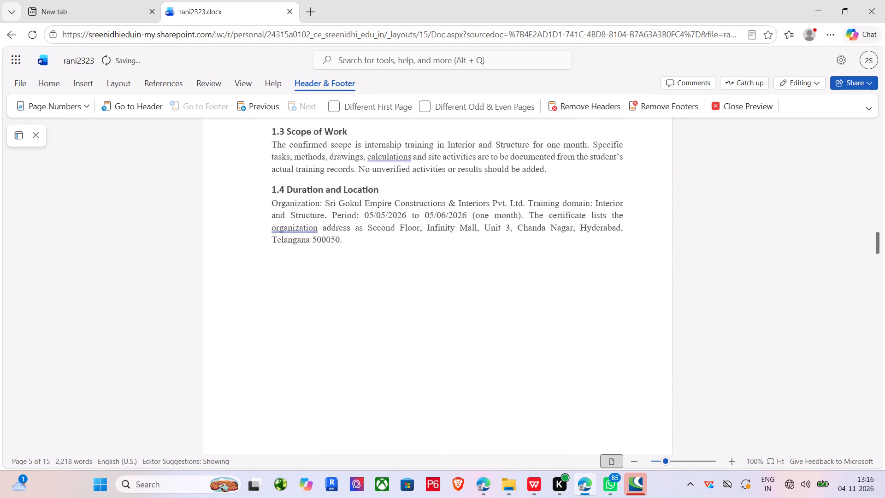
pyautogui.scroll(7, 546, 395)
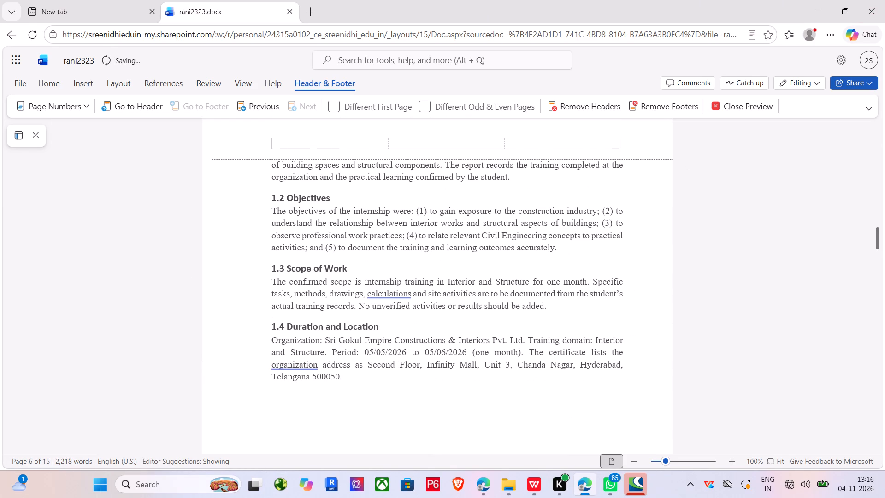
# Review the footer page numbers from Chapter 1 through Chapter 7 and close footer editing.
pyautogui.scroll(-16, 379, 334)
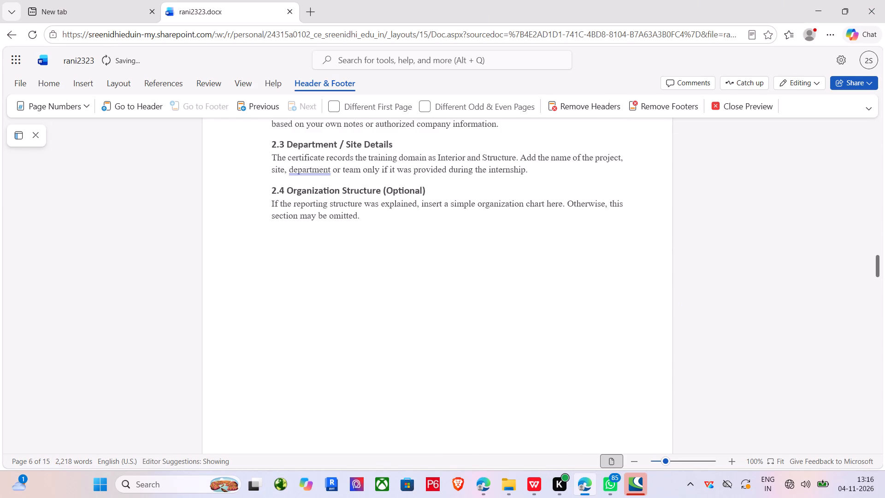
pyautogui.scroll(-18, 367, 334)
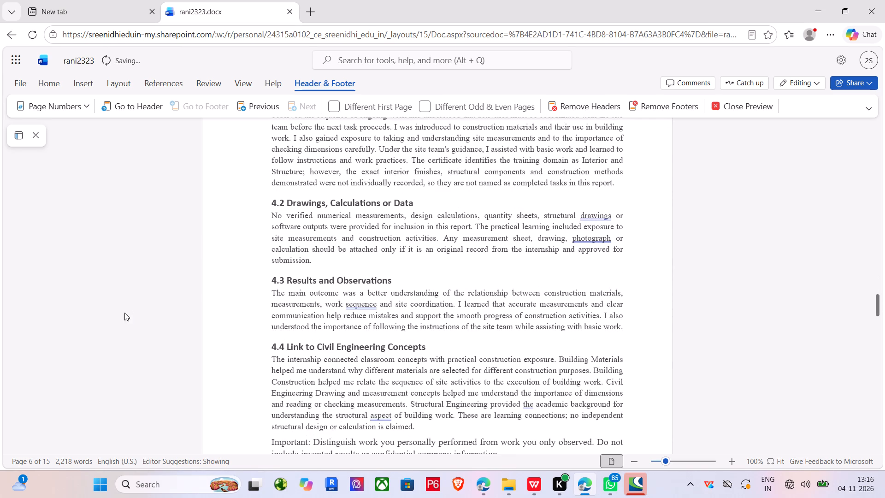
pyautogui.click(134, 295)
pyautogui.scroll(-8, 345, 281)
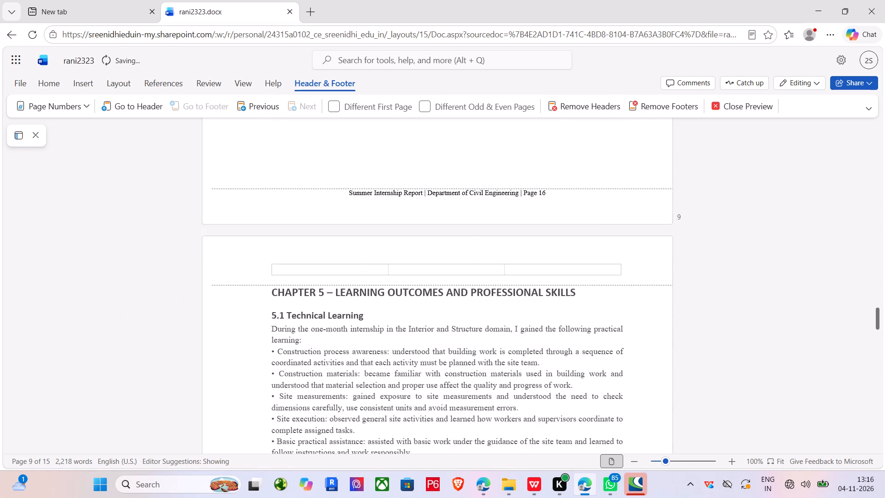
pyautogui.scroll(-19, 345, 281)
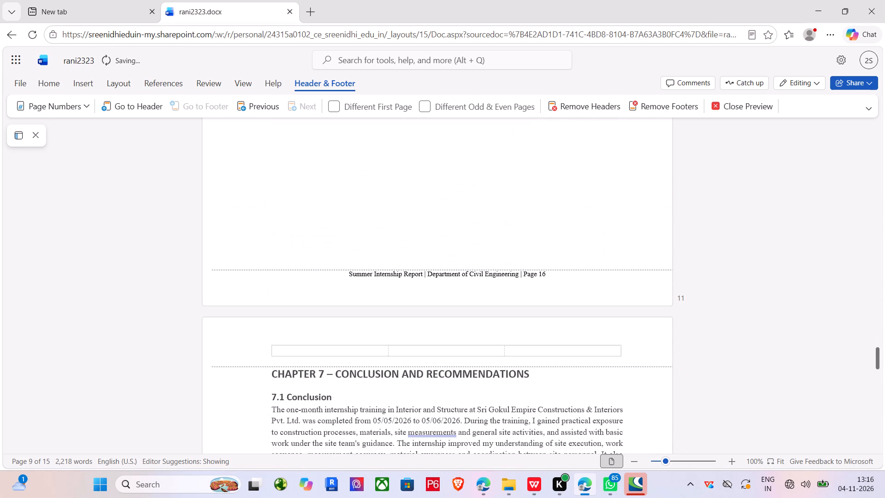
pyautogui.click(717, 107)
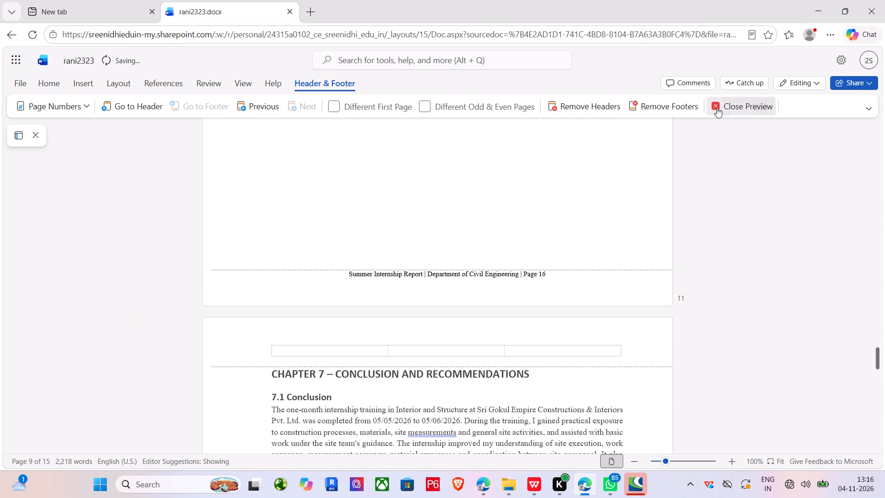
# Review the front matter pages and their footers from the Table of Contents back to the cover page.
pyautogui.scroll(8, 605, 205)
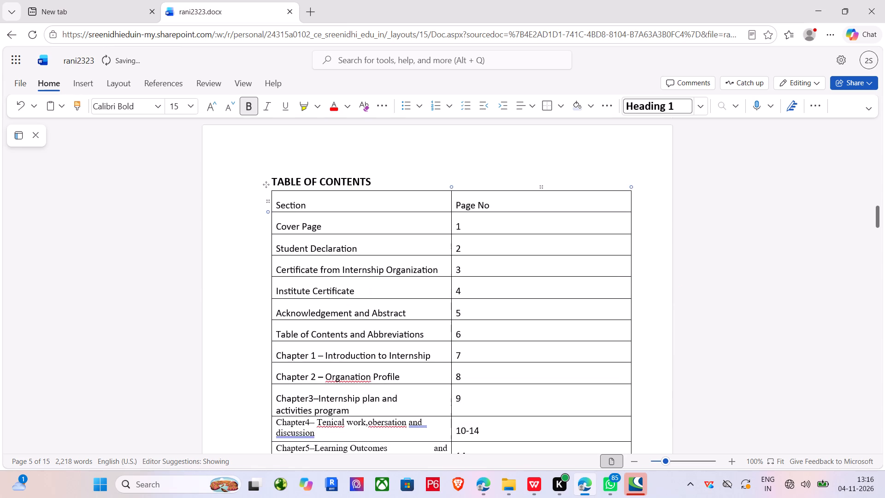
pyautogui.scroll(19, 603, 206)
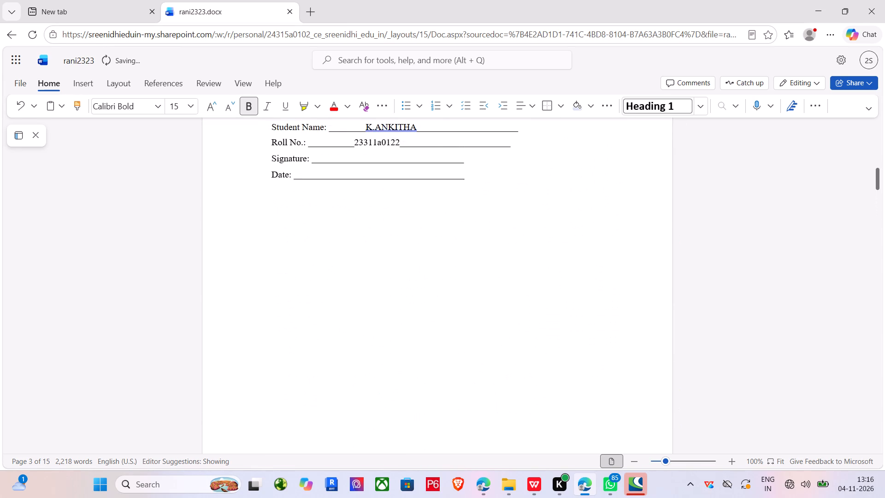
pyautogui.scroll(13, 601, 208)
pyautogui.scroll(-10, 601, 208)
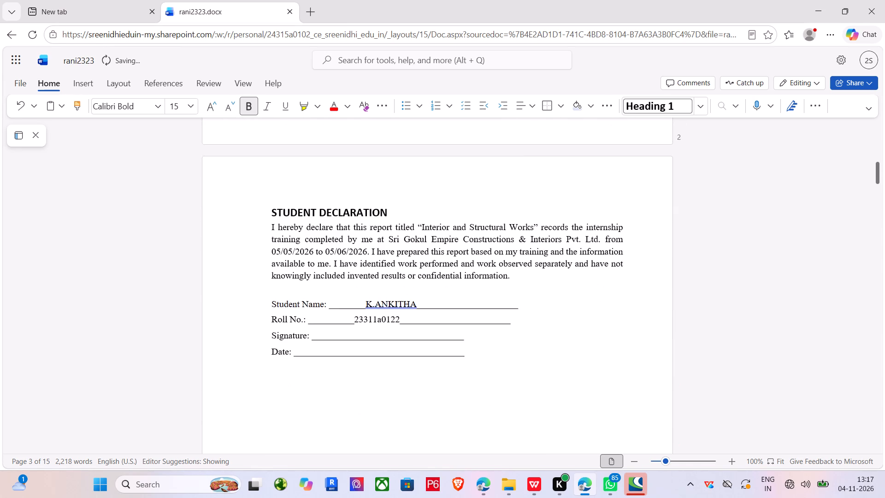
pyautogui.scroll(-17, 600, 208)
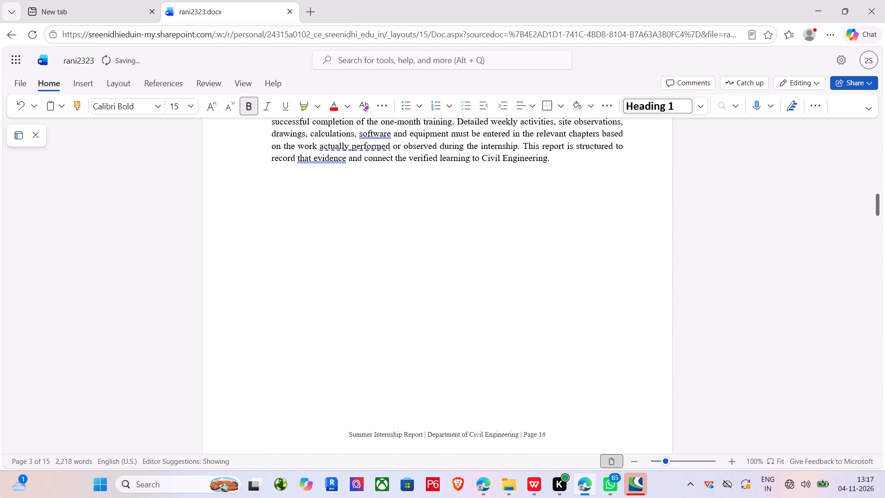
pyautogui.scroll(17, 596, 212)
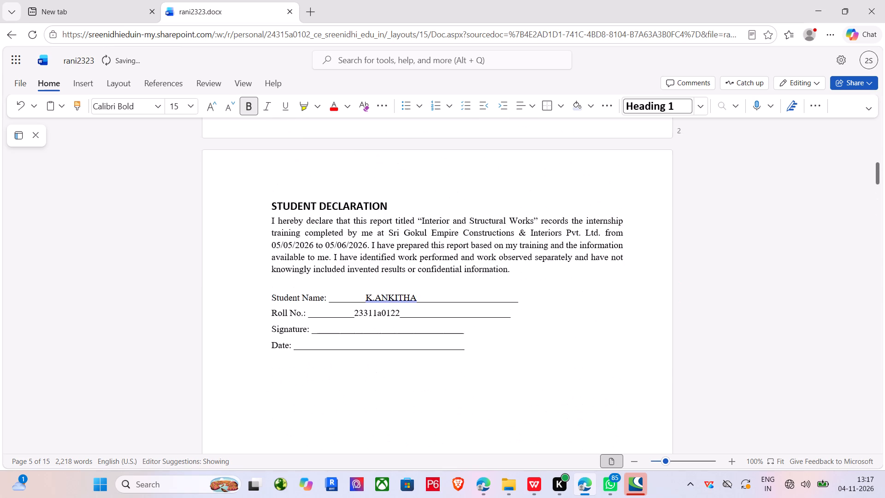
pyautogui.scroll(15, 596, 213)
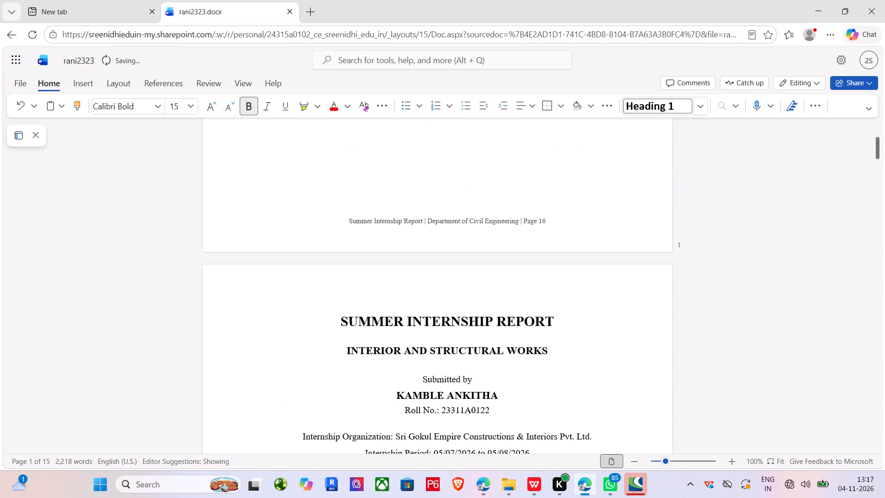
pyautogui.scroll(11, 596, 213)
pyautogui.scroll(-2, 596, 213)
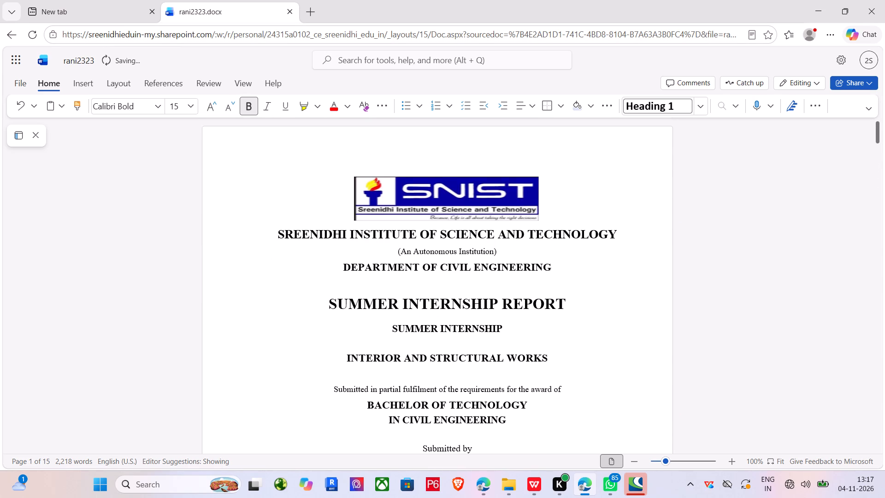
# Compare the footer page numbers on the cover page, the title page and the Student Declaration page.
pyautogui.scroll(-2, 596, 213)
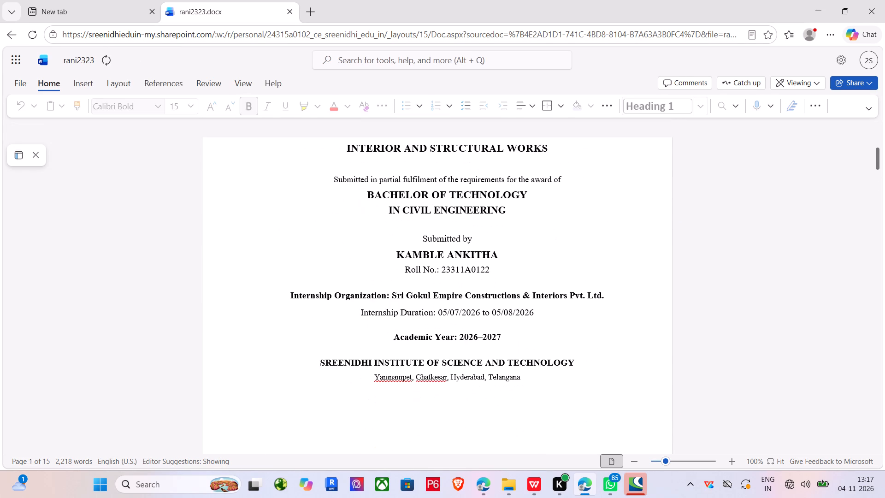
pyautogui.scroll(-5, 596, 213)
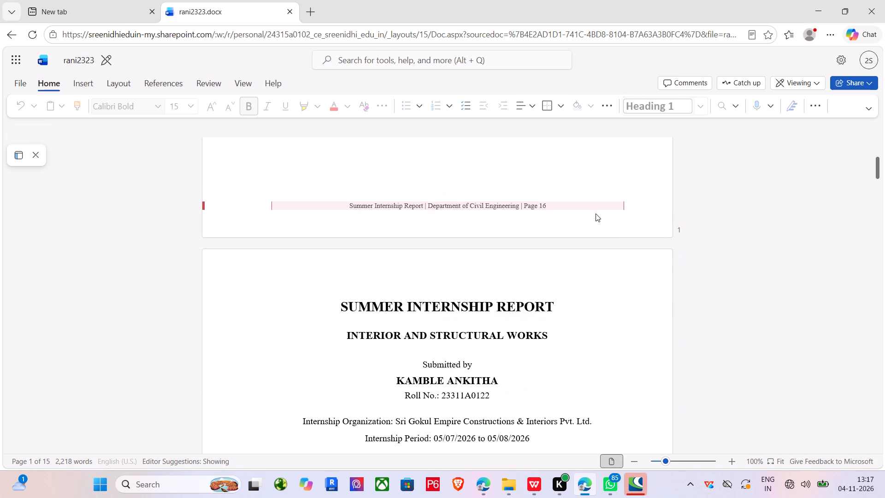
pyautogui.scroll(8, 596, 213)
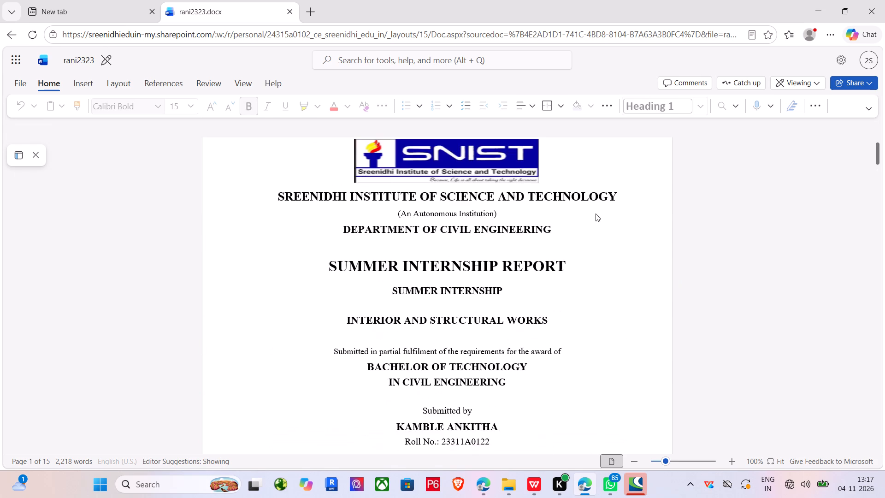
pyautogui.scroll(5, 596, 213)
pyautogui.scroll(-6, 596, 213)
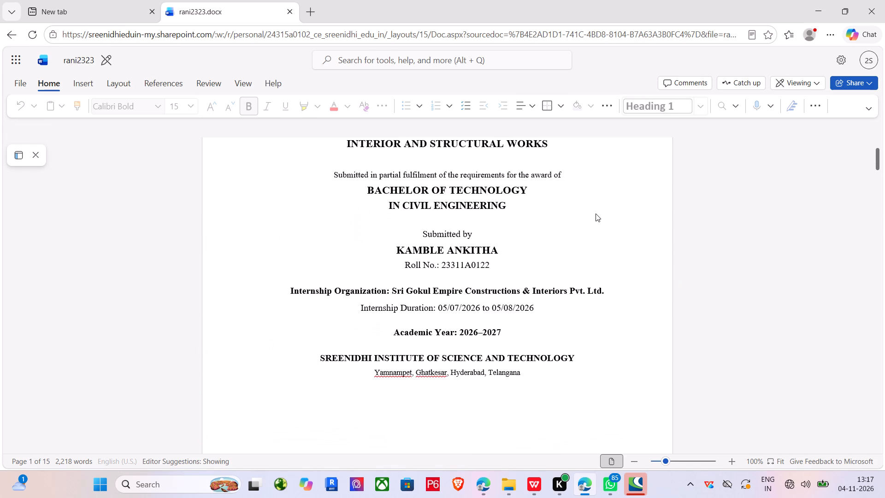
pyautogui.scroll(-16, 596, 213)
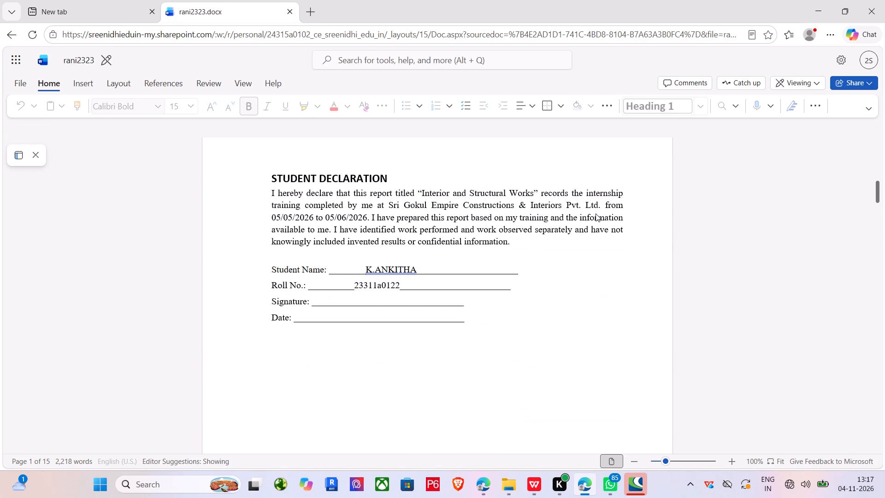
pyautogui.scroll(10, 596, 213)
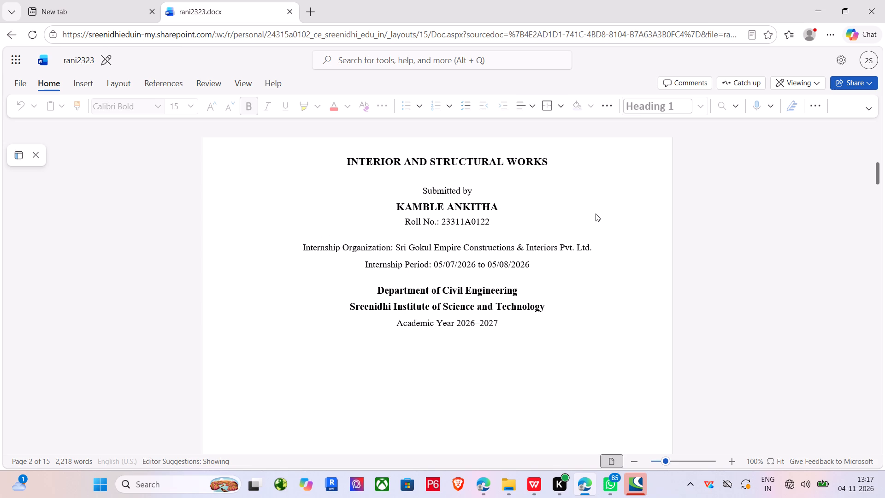
pyautogui.scroll(3, 596, 213)
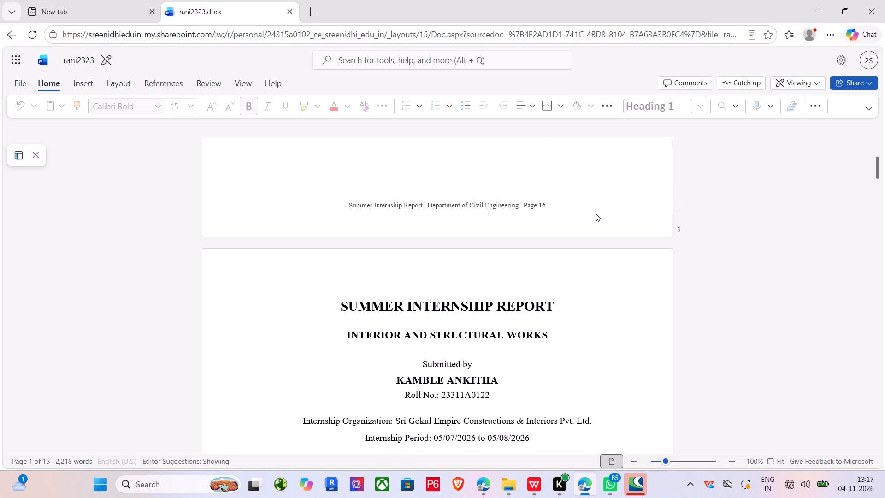
pyautogui.scroll(10, 596, 213)
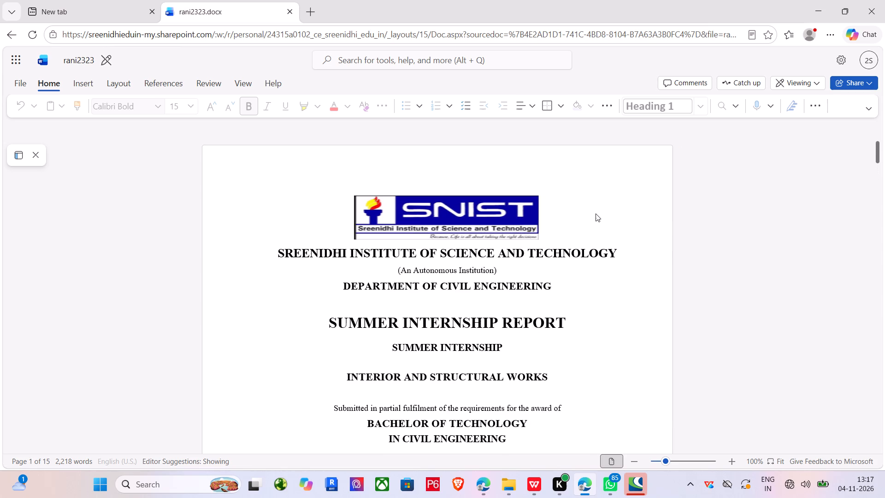
pyautogui.scroll(-12, 595, 214)
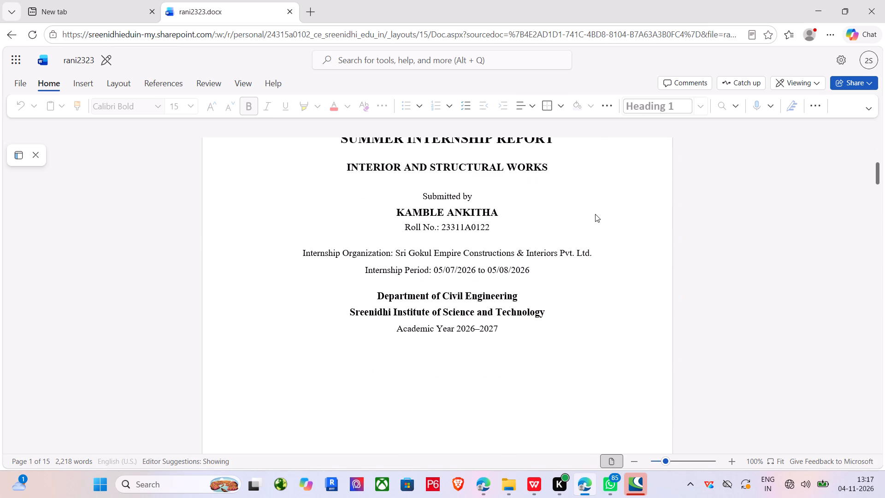
pyautogui.scroll(-3, 595, 214)
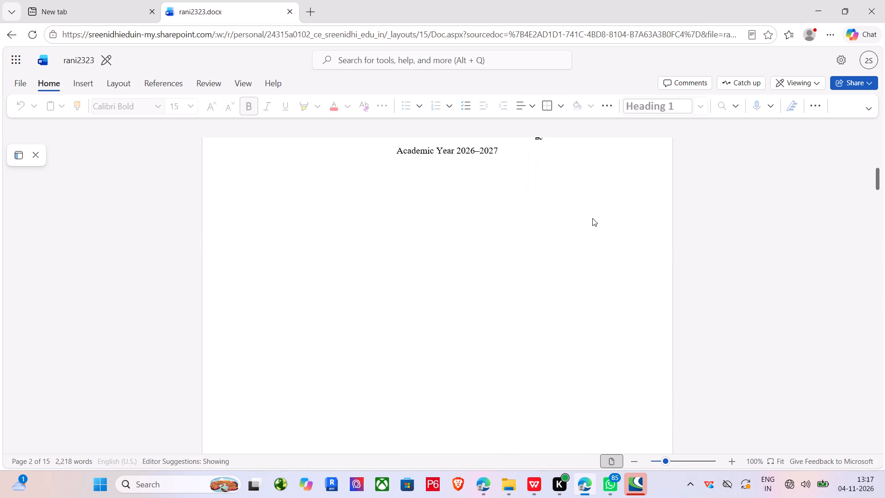
pyautogui.scroll(-3, 592, 218)
pyautogui.scroll(1, 592, 218)
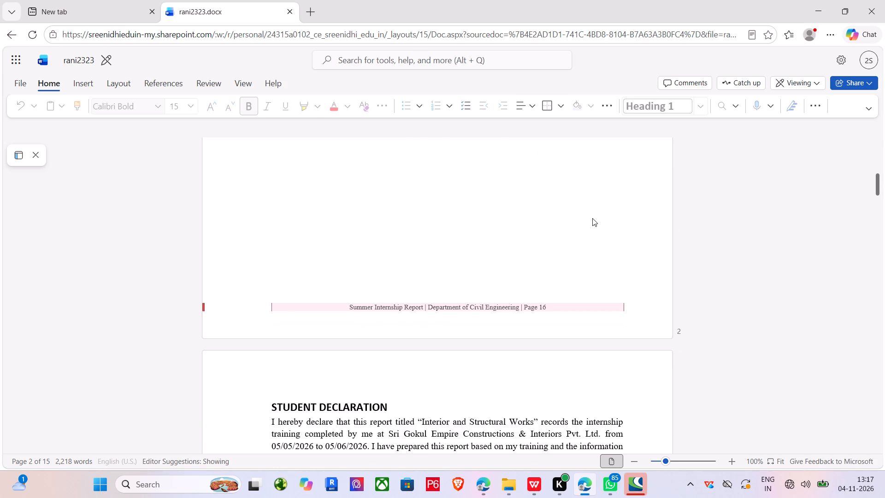
pyautogui.scroll(16, 592, 218)
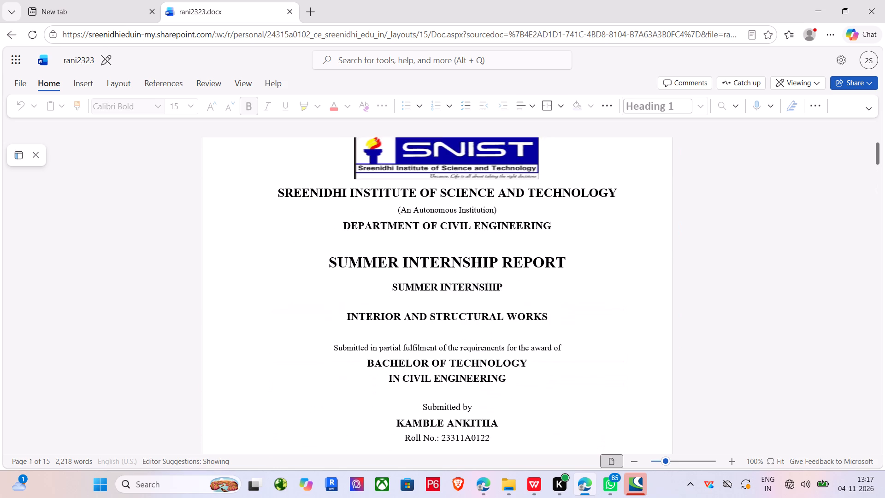
pyautogui.scroll(-3, 592, 218)
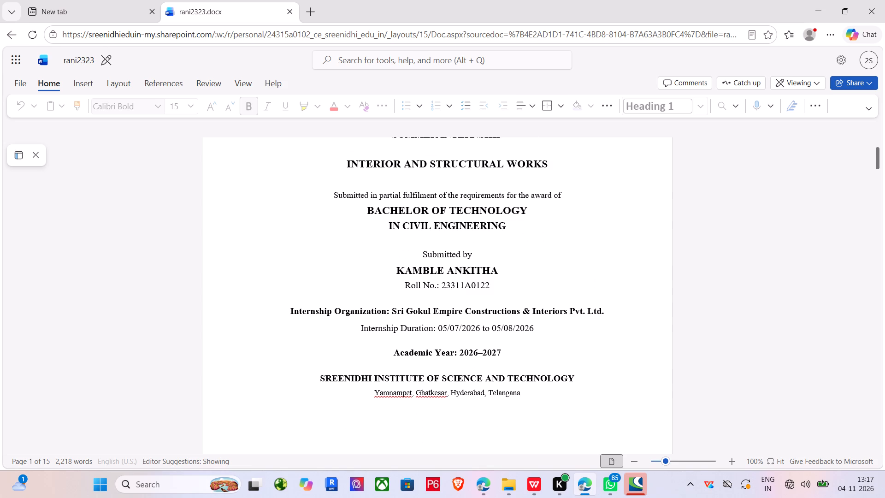
pyautogui.scroll(8, 574, 339)
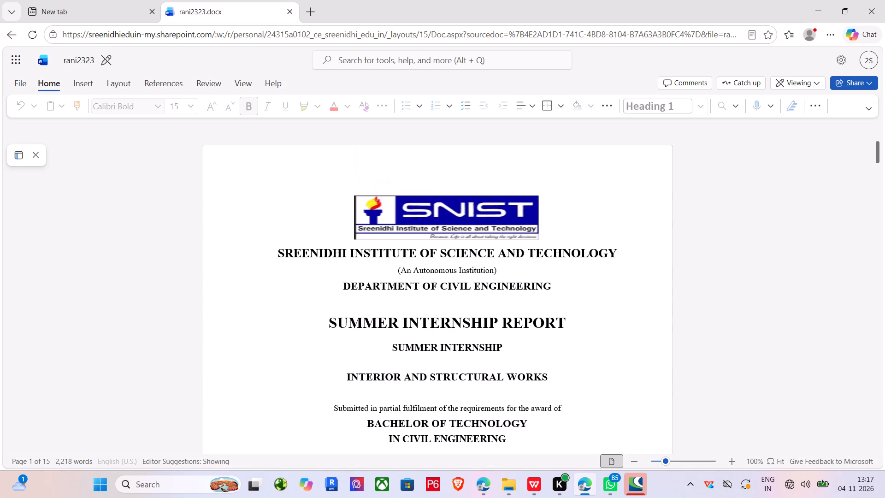
# Check the pages and footers from the cover page forward to the Table of Contents.
pyautogui.scroll(-13, 574, 339)
pyautogui.scroll(2, 574, 337)
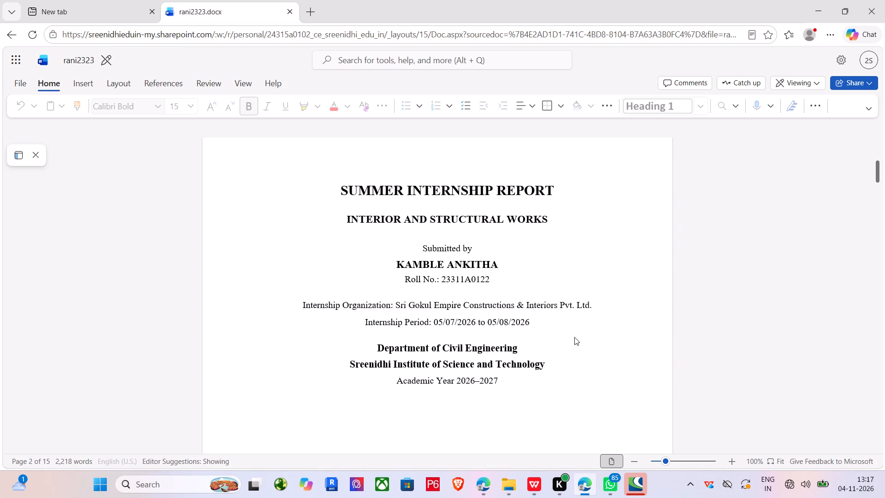
pyautogui.scroll(-12, 574, 337)
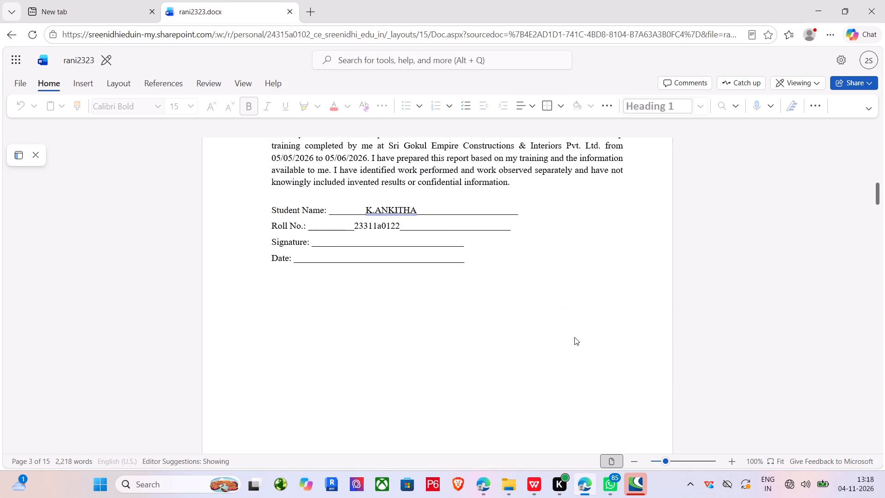
pyautogui.scroll(2, 574, 337)
pyautogui.scroll(-8, 574, 337)
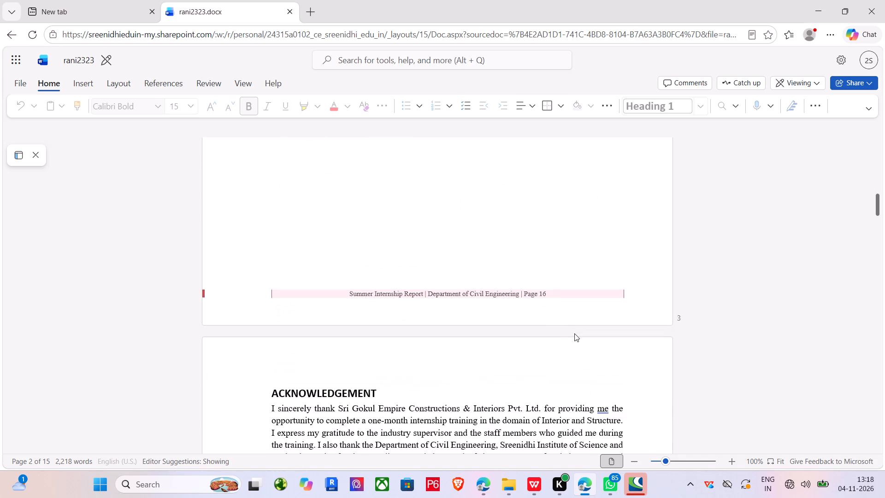
pyautogui.scroll(-17, 574, 333)
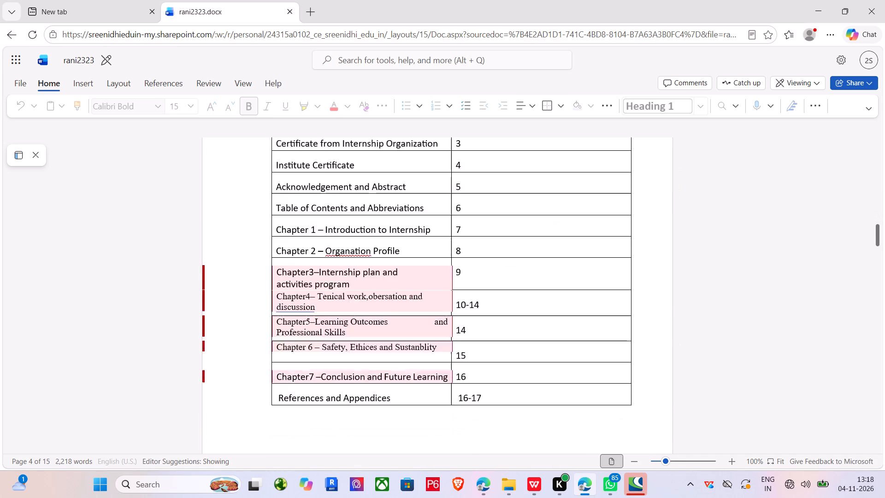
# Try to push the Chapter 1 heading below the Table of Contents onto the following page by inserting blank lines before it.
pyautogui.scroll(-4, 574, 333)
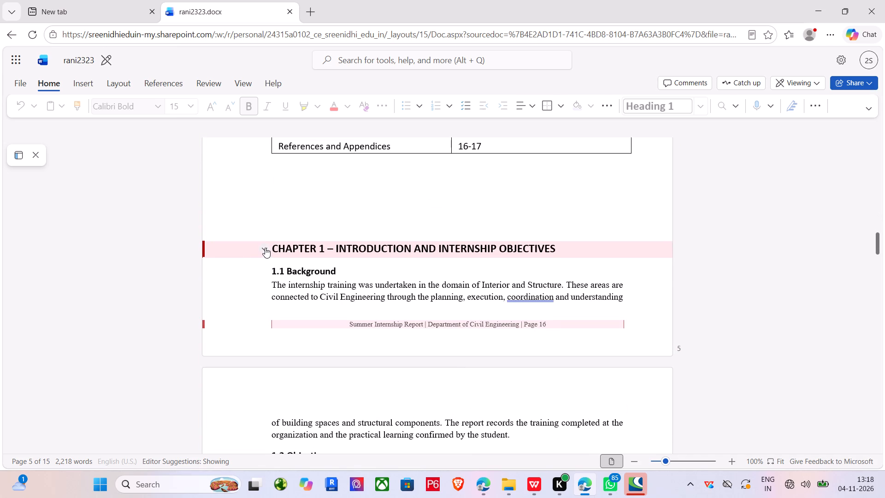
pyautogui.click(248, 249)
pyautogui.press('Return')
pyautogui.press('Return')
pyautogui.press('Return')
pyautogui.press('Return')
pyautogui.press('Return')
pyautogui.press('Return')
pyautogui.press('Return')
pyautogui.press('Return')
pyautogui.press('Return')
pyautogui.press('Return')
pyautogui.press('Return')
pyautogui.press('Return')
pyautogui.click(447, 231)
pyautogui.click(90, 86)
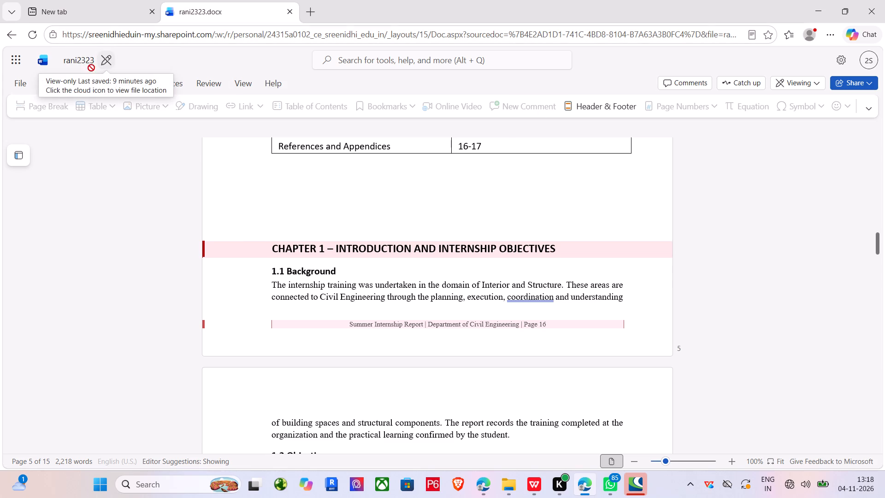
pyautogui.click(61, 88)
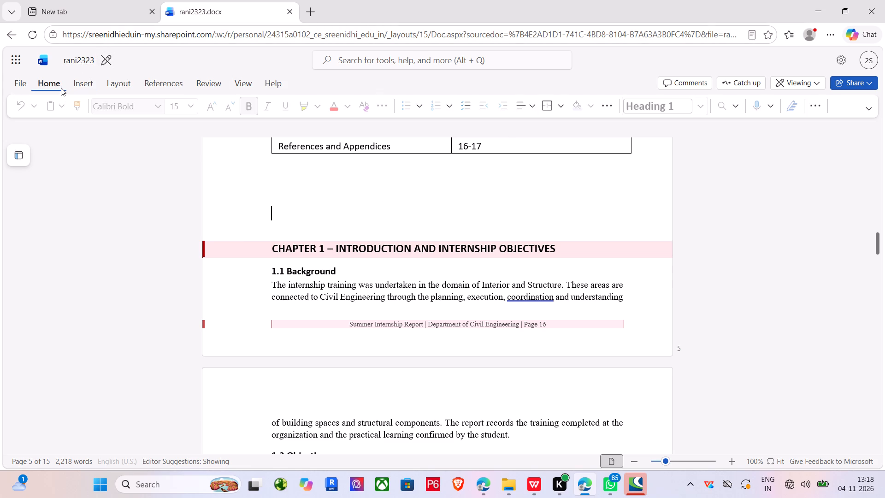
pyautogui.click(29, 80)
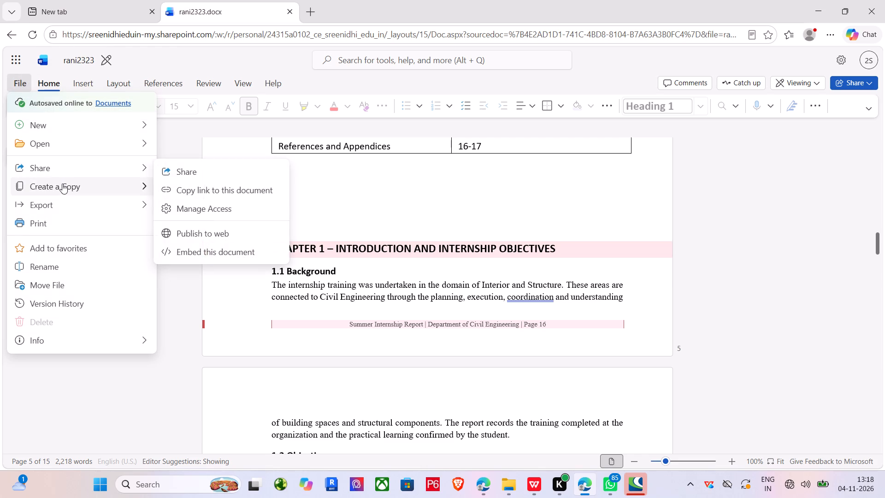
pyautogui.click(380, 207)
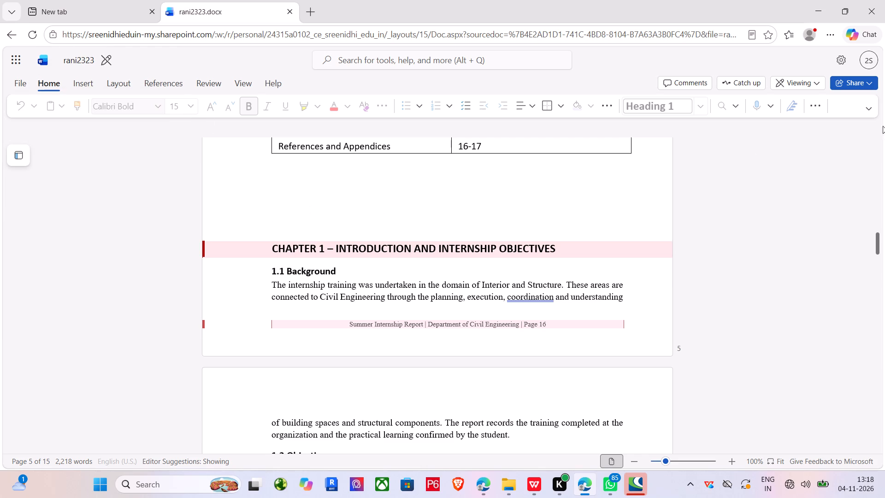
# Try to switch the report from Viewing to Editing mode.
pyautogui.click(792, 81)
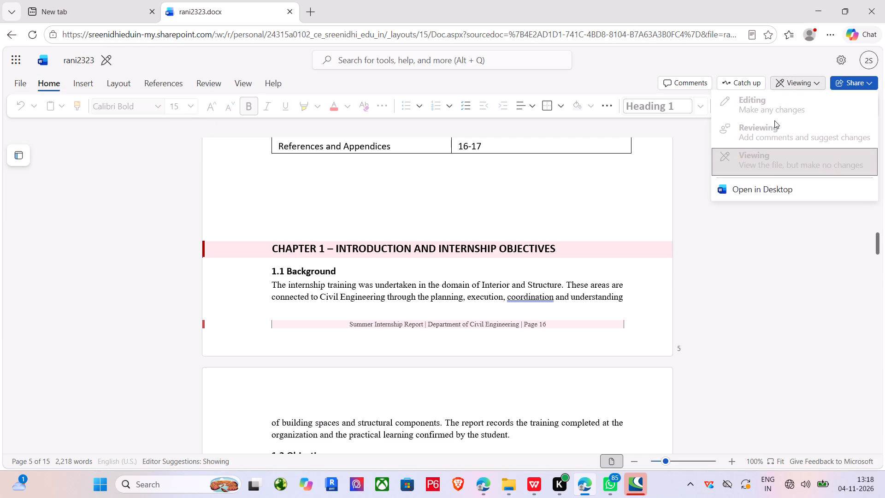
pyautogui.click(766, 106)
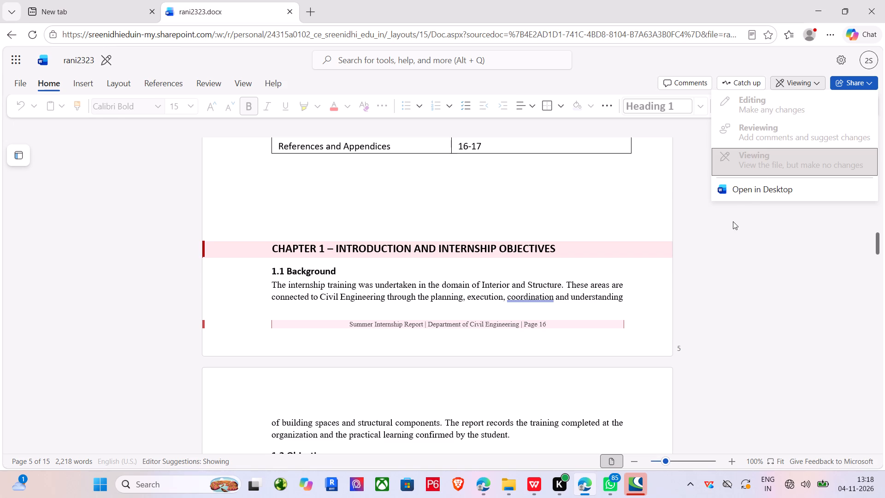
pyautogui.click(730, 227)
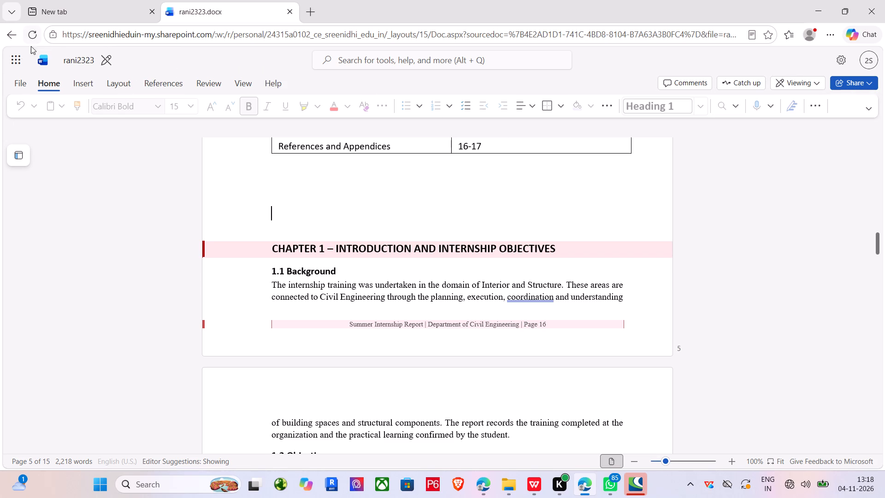
# Download a copy of the report.
pyautogui.click(17, 83)
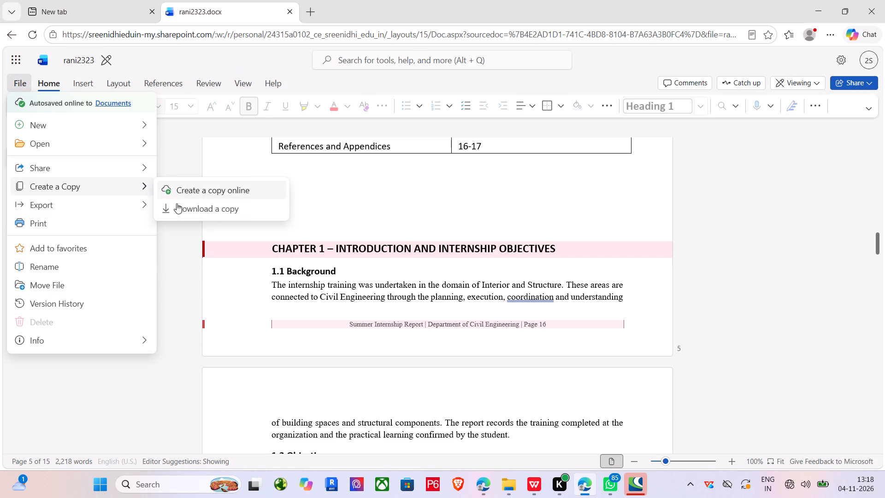
pyautogui.click(190, 211)
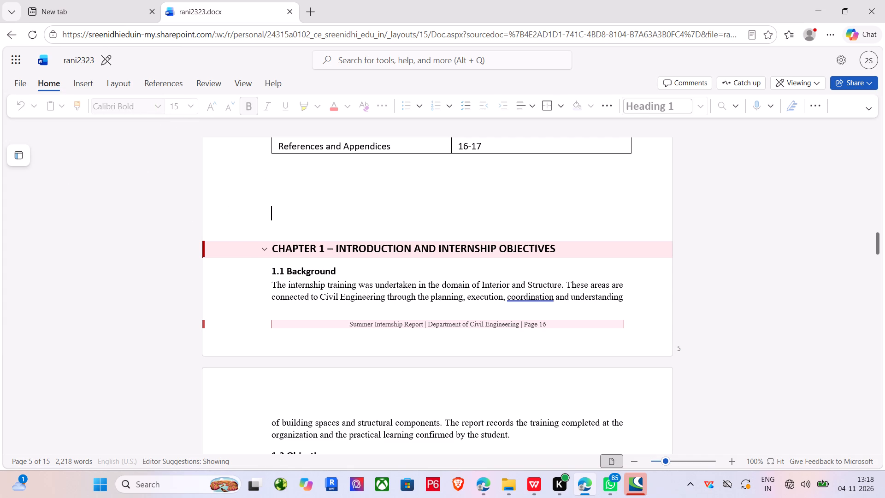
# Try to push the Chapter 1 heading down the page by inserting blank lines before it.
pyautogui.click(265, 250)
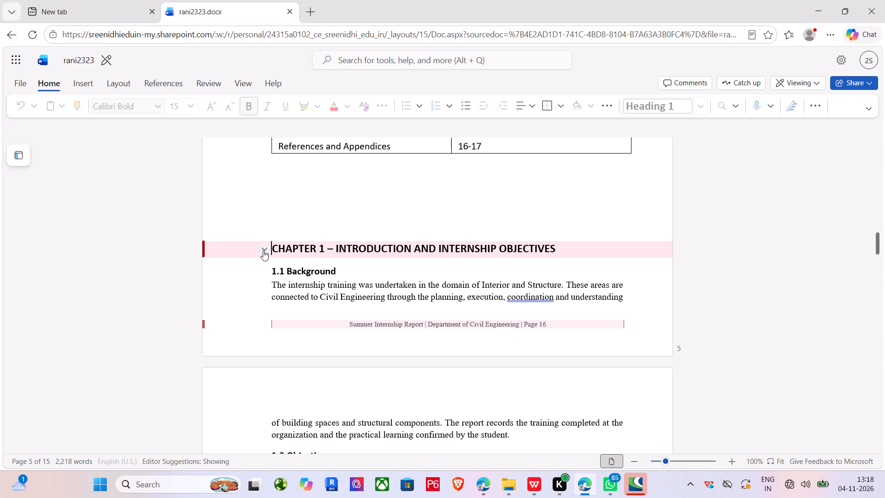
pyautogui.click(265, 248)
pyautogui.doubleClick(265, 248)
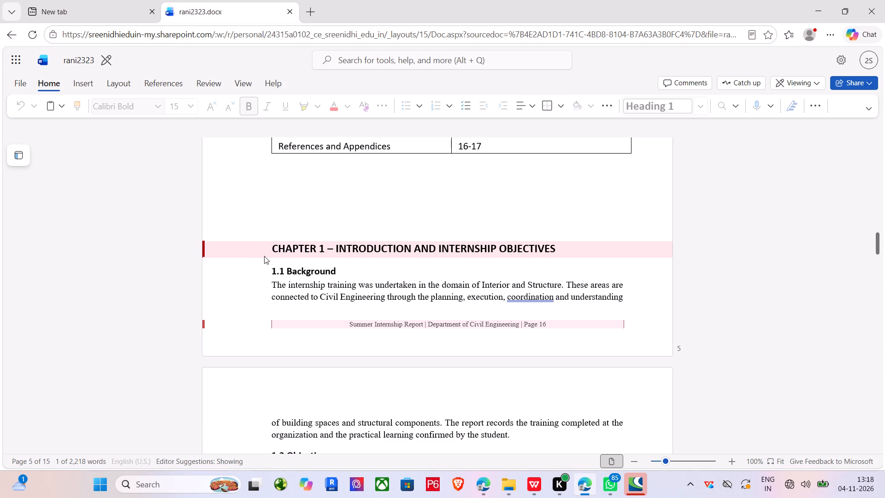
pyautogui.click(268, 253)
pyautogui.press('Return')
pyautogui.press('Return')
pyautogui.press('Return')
# Look back through the report pages from the Table of Contents to the cover page.
pyautogui.scroll(3, 290, 198)
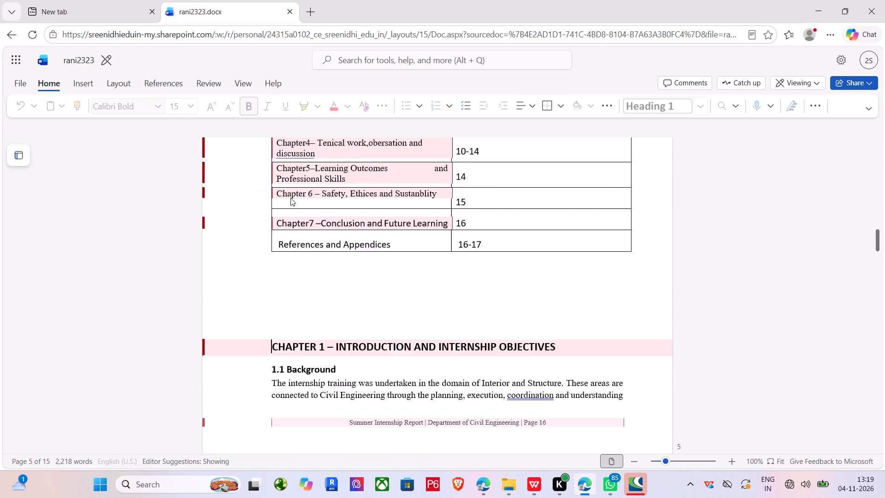
pyautogui.scroll(18, 290, 198)
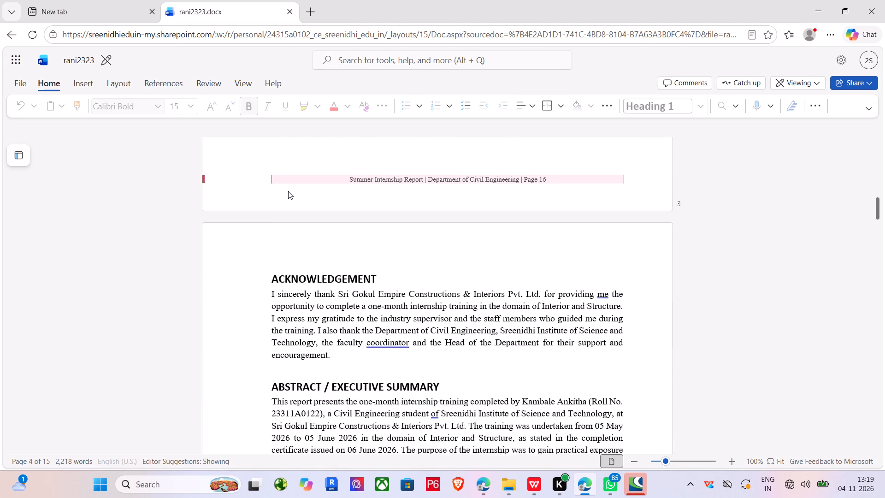
pyautogui.scroll(18, 288, 191)
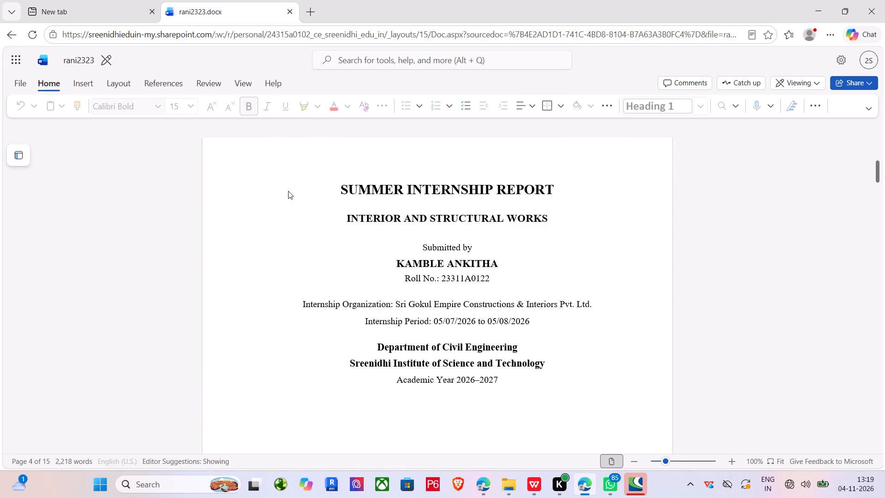
pyautogui.scroll(4, 288, 191)
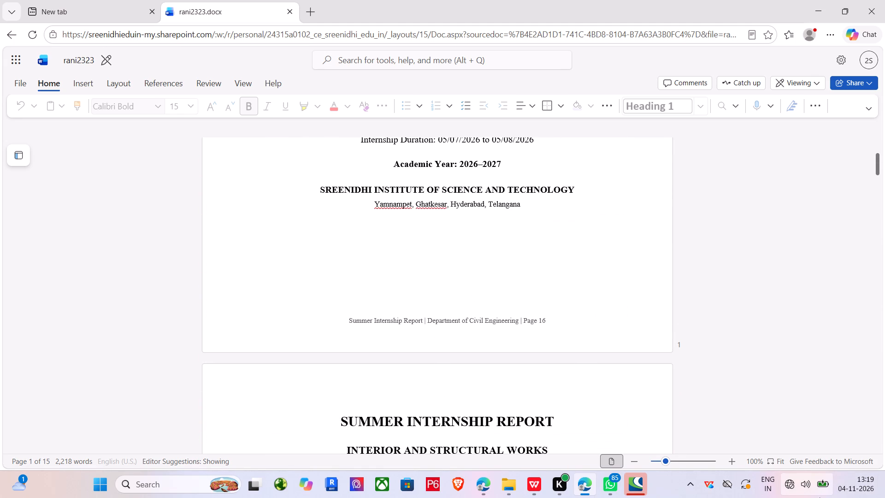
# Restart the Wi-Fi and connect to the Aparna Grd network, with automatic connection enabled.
pyautogui.click(804, 483)
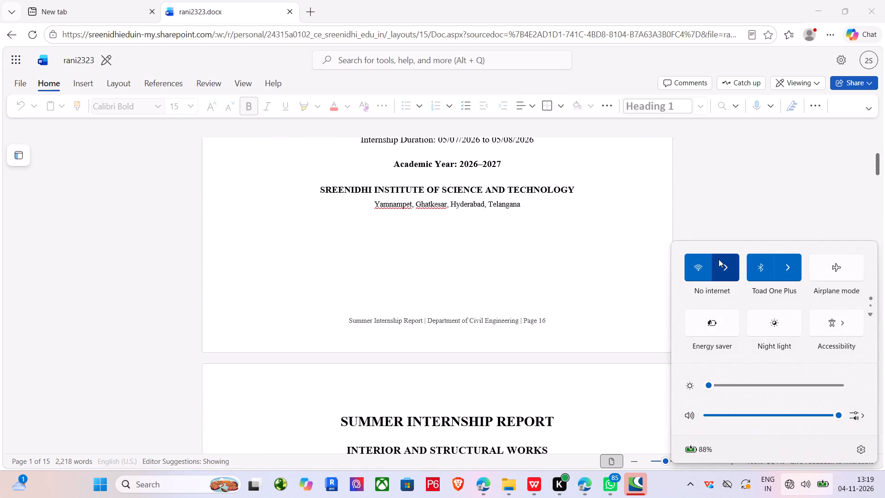
pyautogui.click(719, 260)
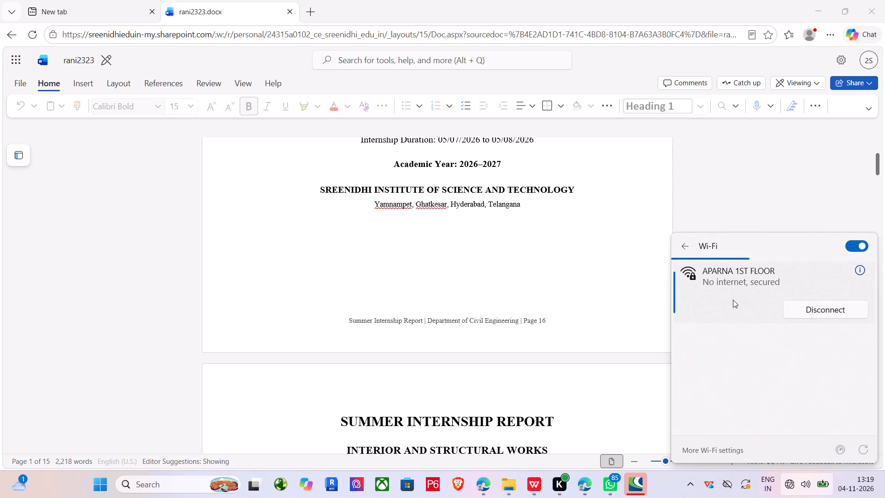
pyautogui.click(861, 252)
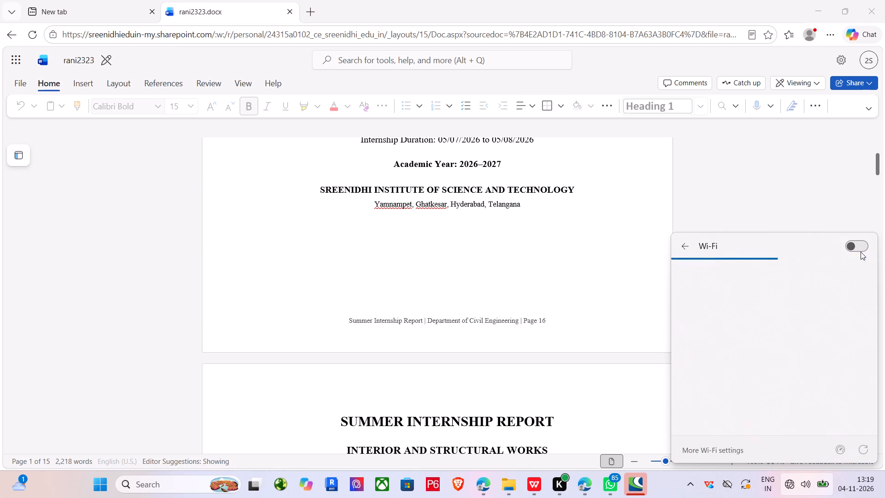
pyautogui.click(861, 251)
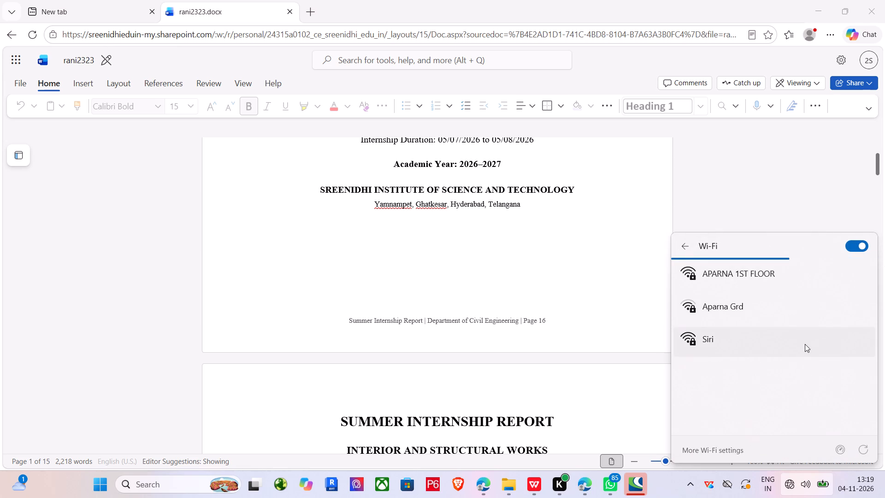
pyautogui.click(802, 313)
pyautogui.click(829, 358)
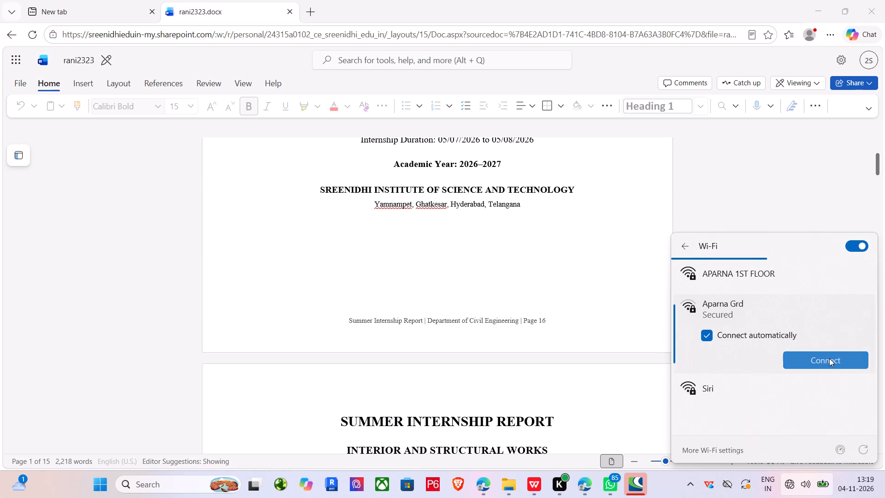
pyautogui.click(510, 273)
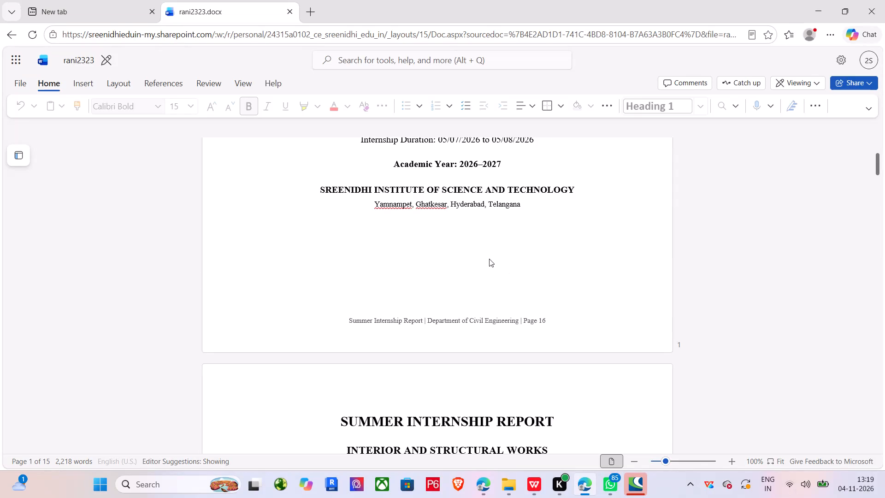
# Review the report pages from the cover page forward to the Chapter 1 heading below the Table of Contents.
pyautogui.scroll(-12, 489, 259)
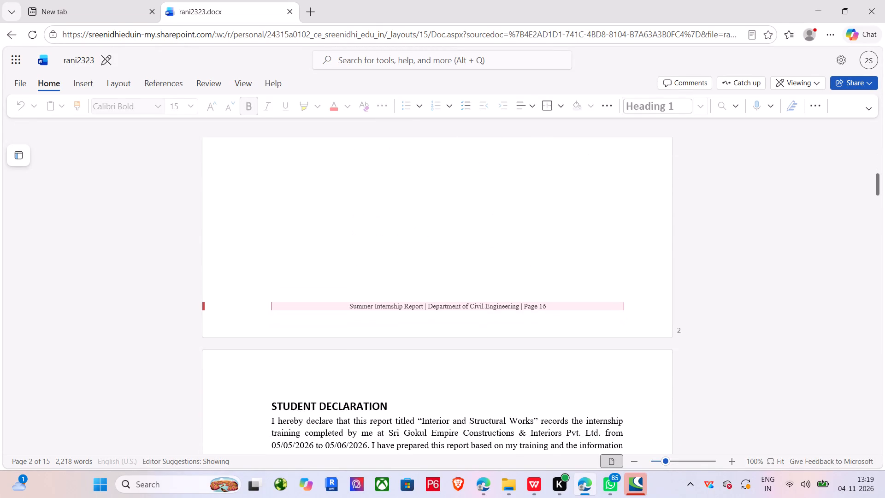
pyautogui.scroll(-9, 489, 260)
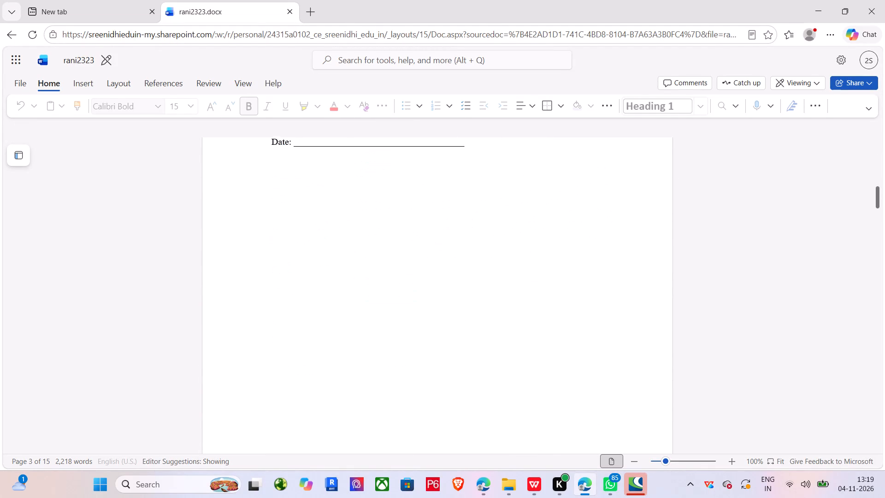
pyautogui.scroll(-8, 475, 263)
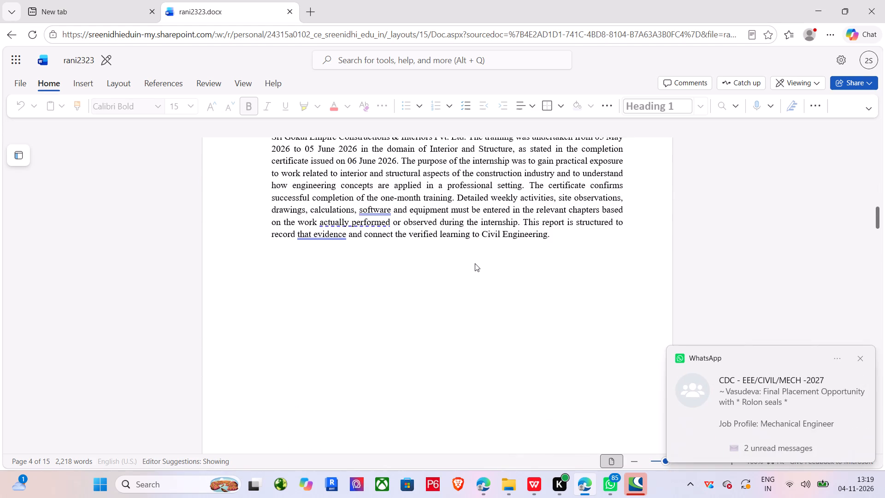
pyautogui.scroll(-14, 475, 263)
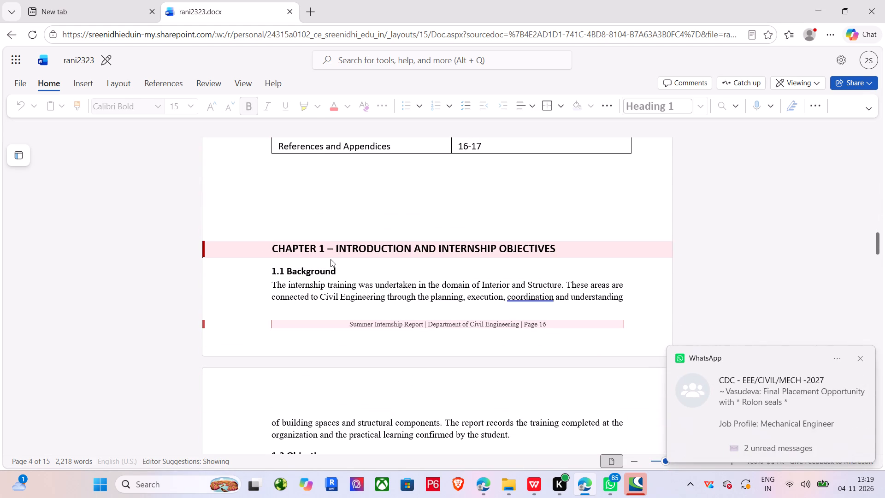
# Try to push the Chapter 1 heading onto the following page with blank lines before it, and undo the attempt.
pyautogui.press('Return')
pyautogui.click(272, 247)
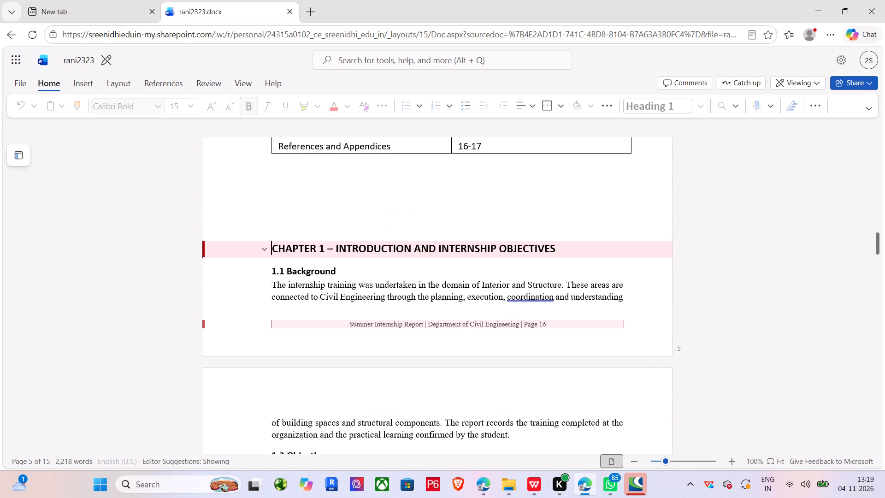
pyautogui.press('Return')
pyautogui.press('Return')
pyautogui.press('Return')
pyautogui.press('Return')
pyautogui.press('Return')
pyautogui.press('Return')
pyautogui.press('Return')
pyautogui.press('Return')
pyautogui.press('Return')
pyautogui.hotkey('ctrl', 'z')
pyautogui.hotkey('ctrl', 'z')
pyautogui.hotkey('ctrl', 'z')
# Look through the report's front matter from the Chapter 1 heading back to the title page.
pyautogui.scroll(12, 326, 213)
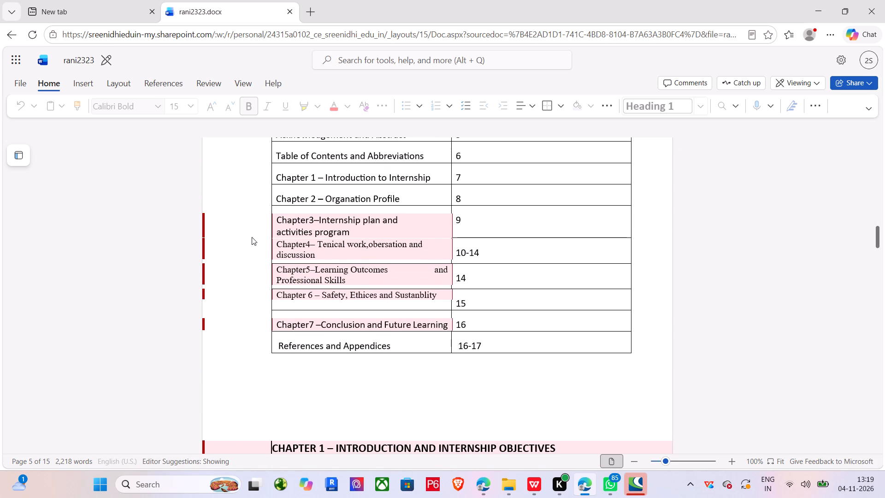
pyautogui.scroll(19, 252, 237)
pyautogui.scroll(10, 252, 236)
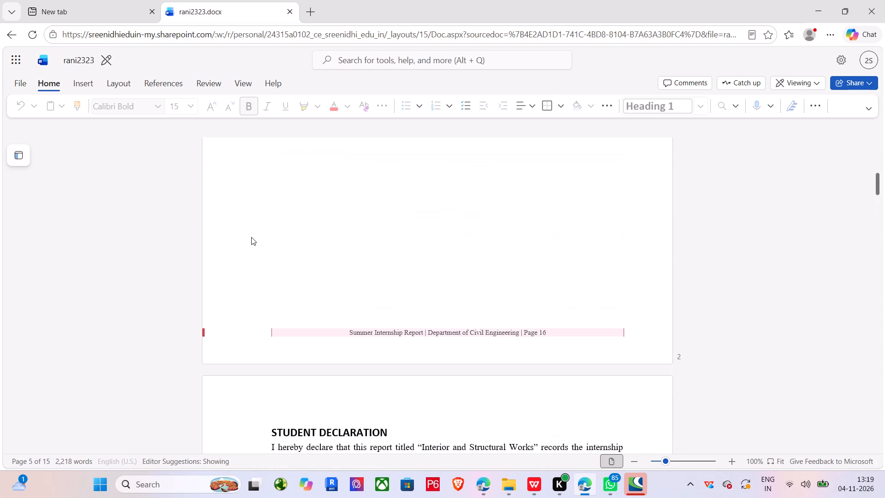
pyautogui.scroll(6, 251, 237)
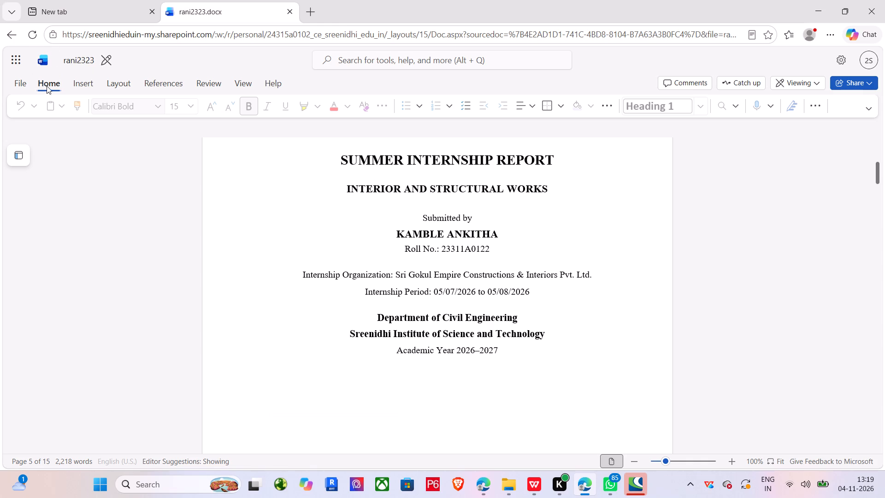
# Download a copy of the report again.
pyautogui.click(17, 81)
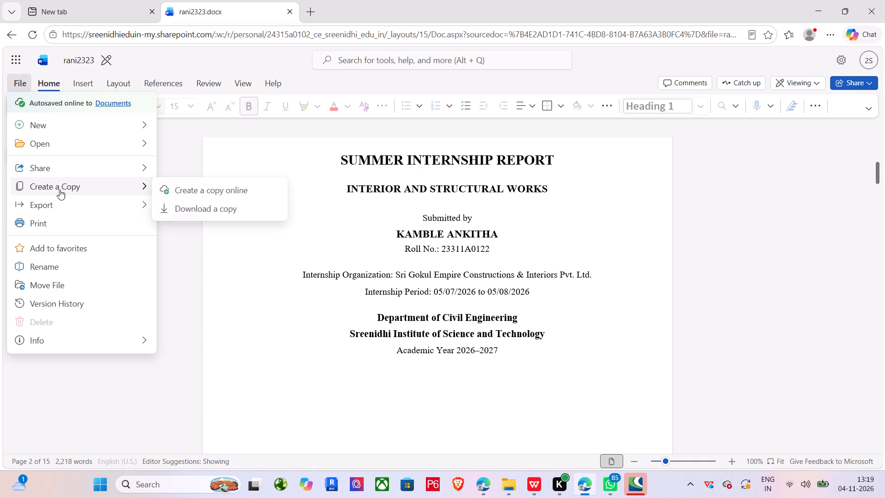
pyautogui.click(183, 208)
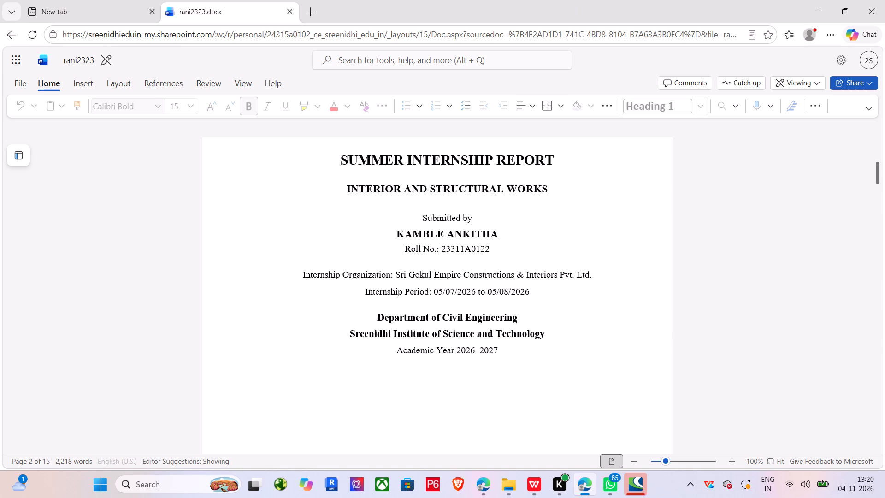
# Check the front matter pages and footers from the title page forward to the Table of Contents.
pyautogui.moveTo(384, 230); pyautogui.dragTo(512, 314)
pyautogui.click(348, 238)
pyautogui.scroll(-2, 348, 237)
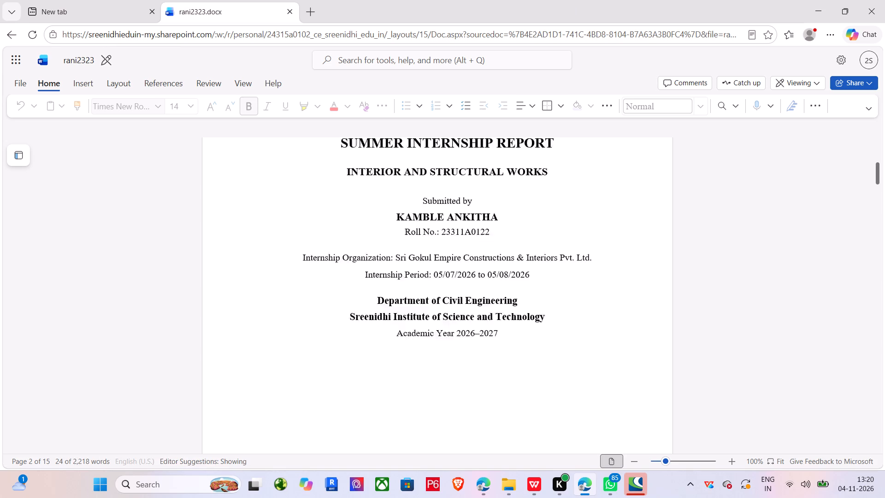
pyautogui.scroll(-8, 348, 237)
pyautogui.scroll(1, 348, 237)
pyautogui.scroll(-9, 348, 236)
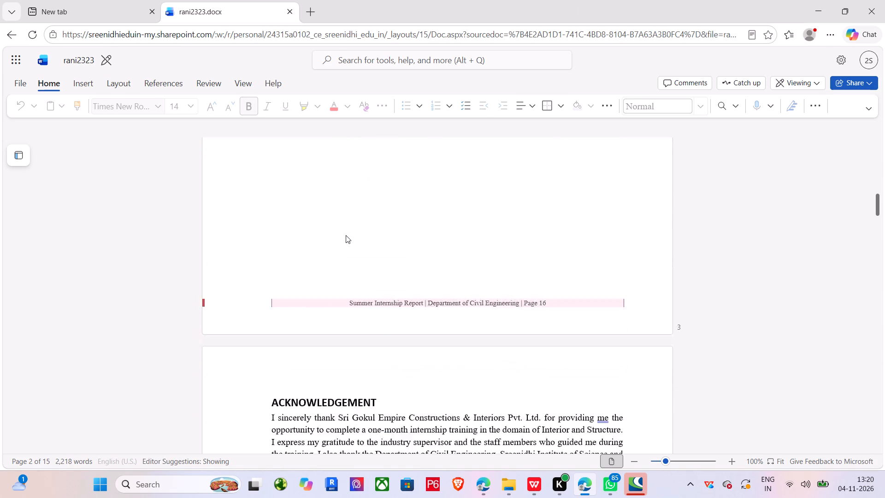
pyautogui.scroll(-16, 346, 235)
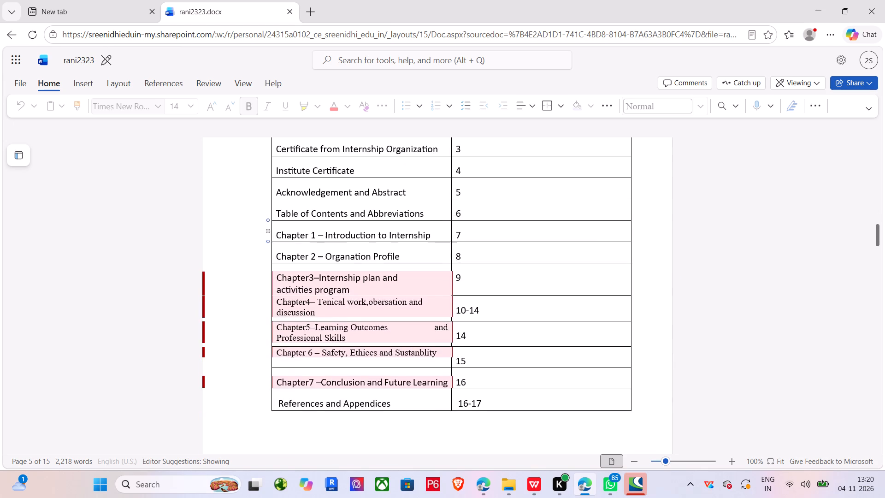
# Export the report as a PDF download.
pyautogui.click(18, 77)
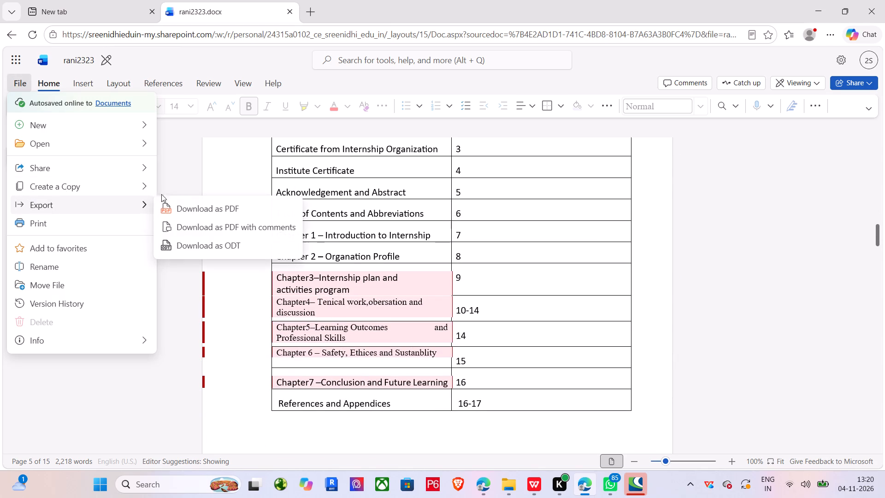
pyautogui.click(165, 211)
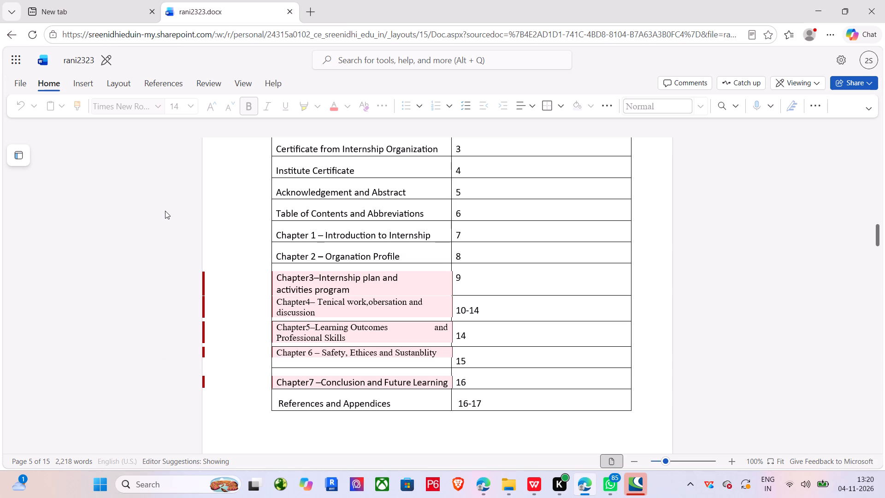
# Create a new blank document.
pyautogui.scroll(6, 271, 186)
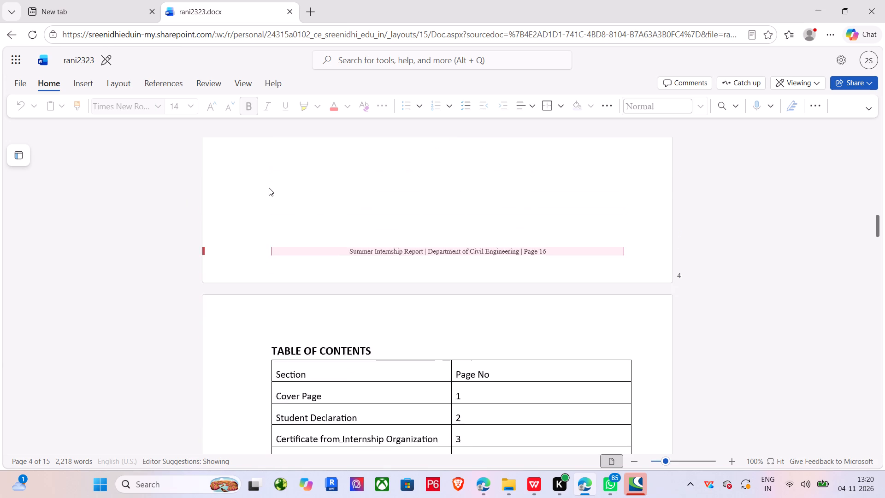
pyautogui.scroll(7, 269, 188)
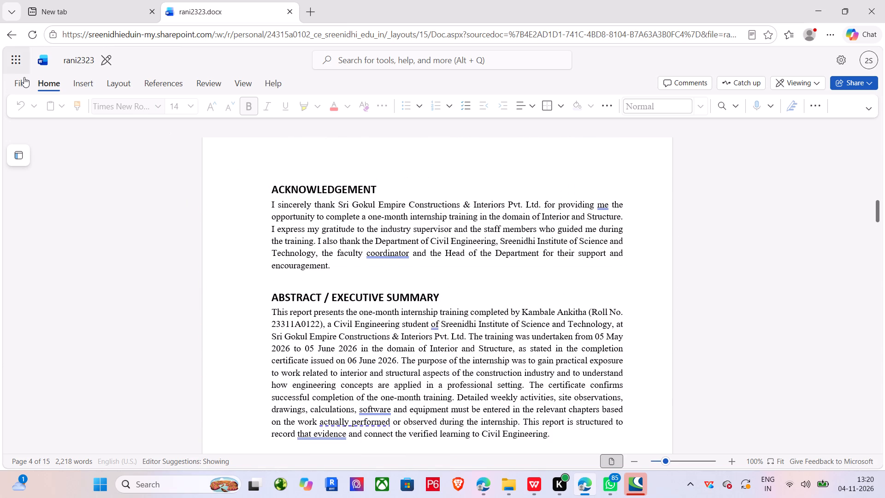
pyautogui.click(18, 87)
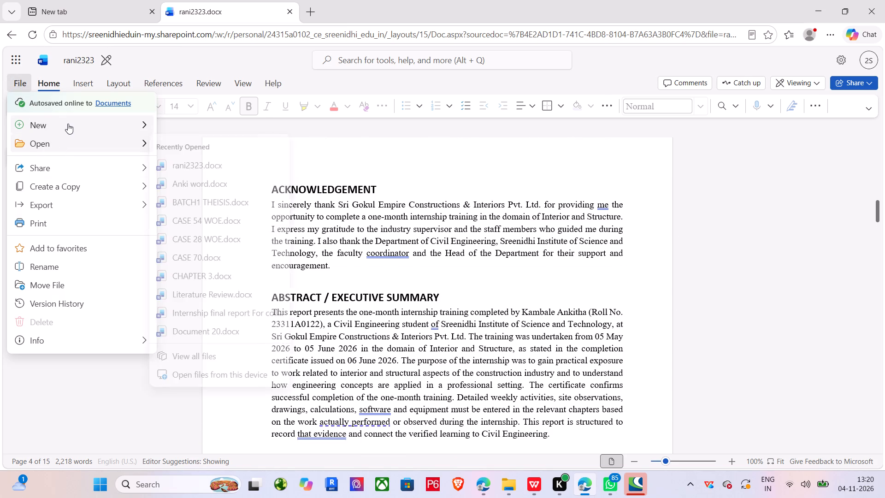
pyautogui.click(166, 129)
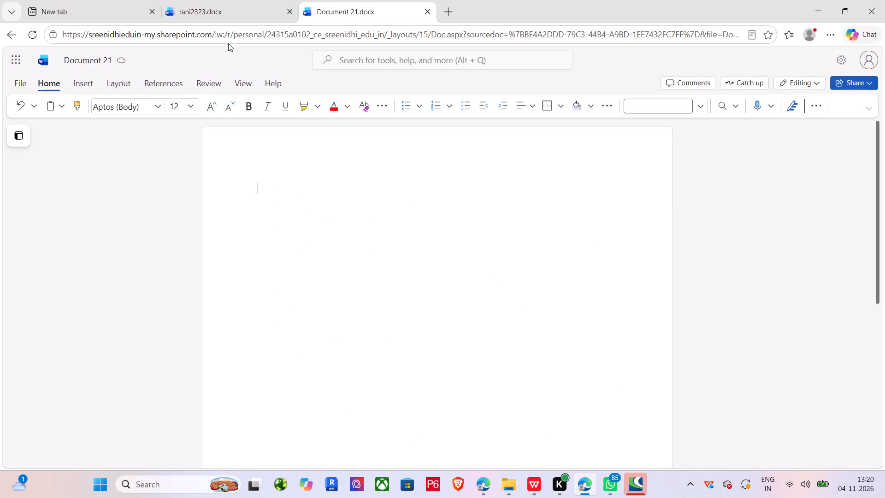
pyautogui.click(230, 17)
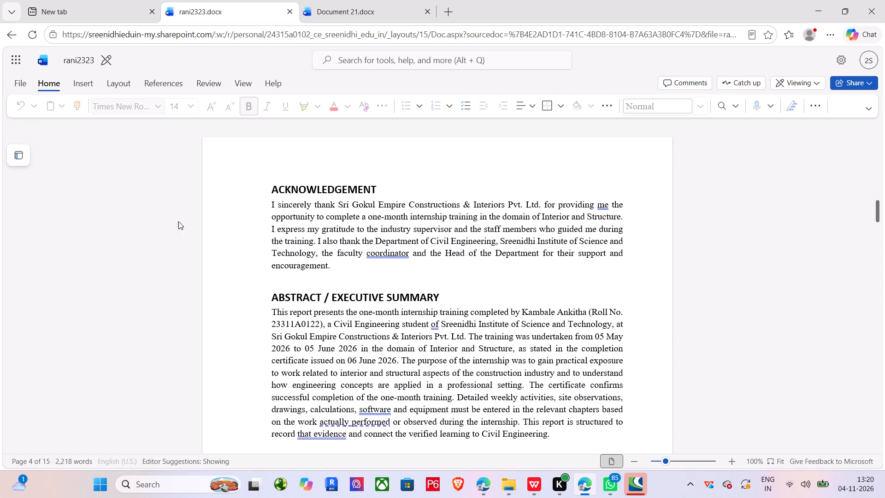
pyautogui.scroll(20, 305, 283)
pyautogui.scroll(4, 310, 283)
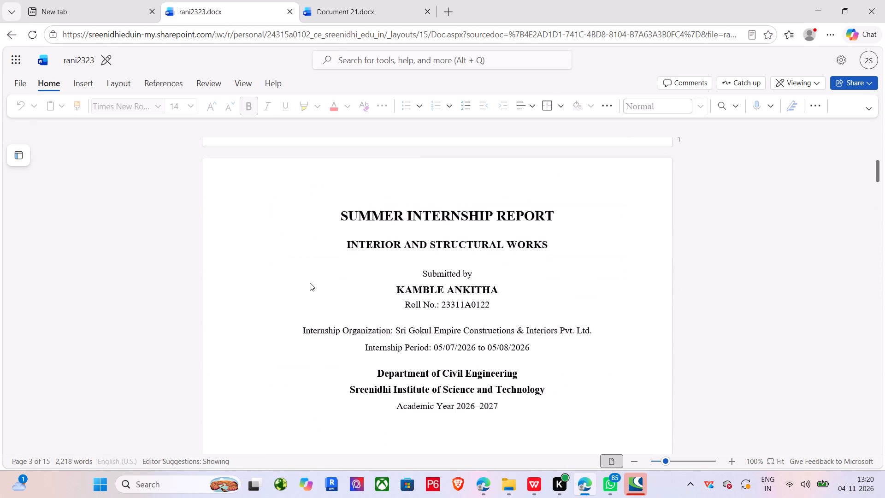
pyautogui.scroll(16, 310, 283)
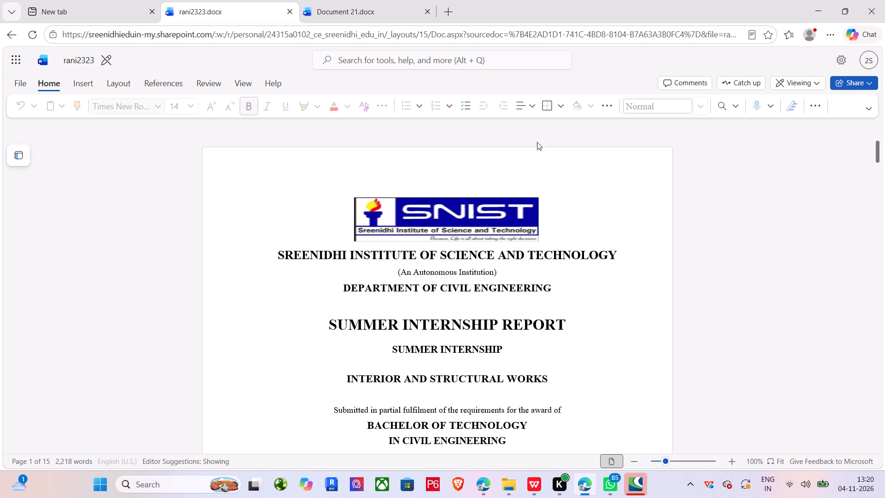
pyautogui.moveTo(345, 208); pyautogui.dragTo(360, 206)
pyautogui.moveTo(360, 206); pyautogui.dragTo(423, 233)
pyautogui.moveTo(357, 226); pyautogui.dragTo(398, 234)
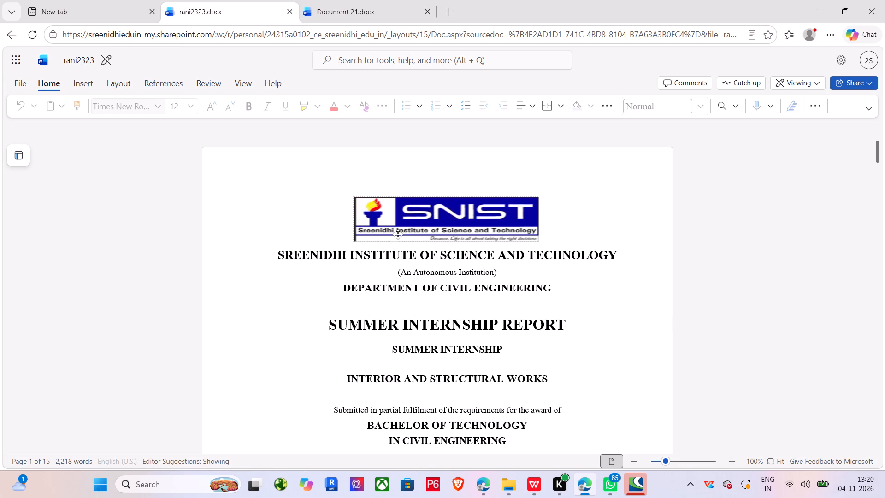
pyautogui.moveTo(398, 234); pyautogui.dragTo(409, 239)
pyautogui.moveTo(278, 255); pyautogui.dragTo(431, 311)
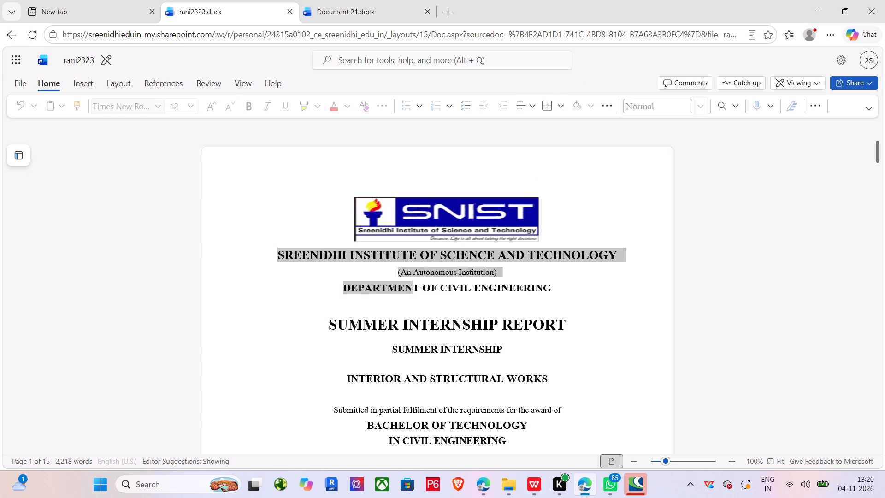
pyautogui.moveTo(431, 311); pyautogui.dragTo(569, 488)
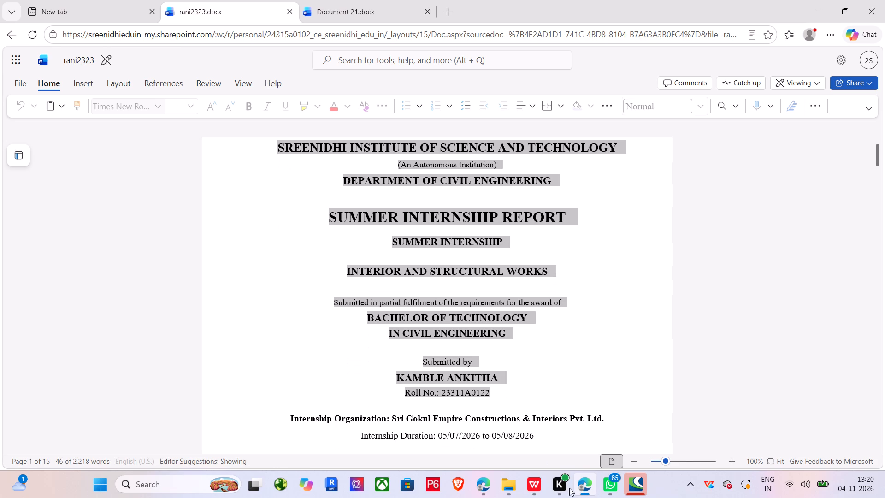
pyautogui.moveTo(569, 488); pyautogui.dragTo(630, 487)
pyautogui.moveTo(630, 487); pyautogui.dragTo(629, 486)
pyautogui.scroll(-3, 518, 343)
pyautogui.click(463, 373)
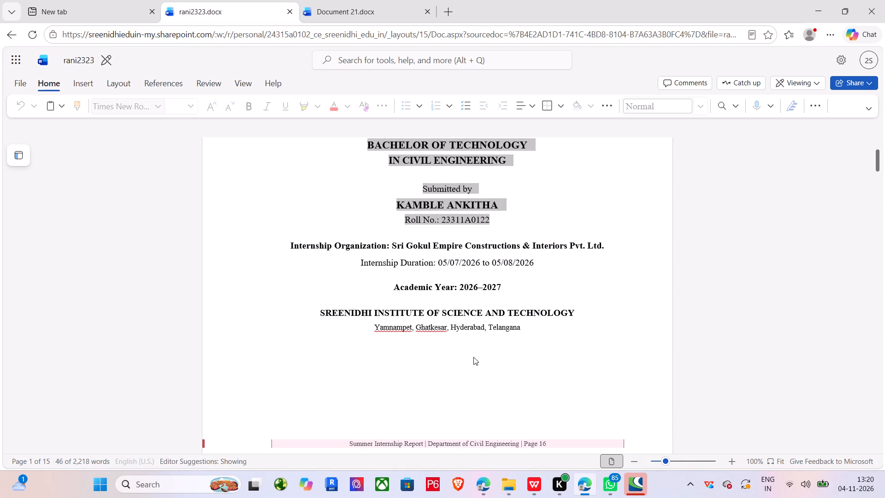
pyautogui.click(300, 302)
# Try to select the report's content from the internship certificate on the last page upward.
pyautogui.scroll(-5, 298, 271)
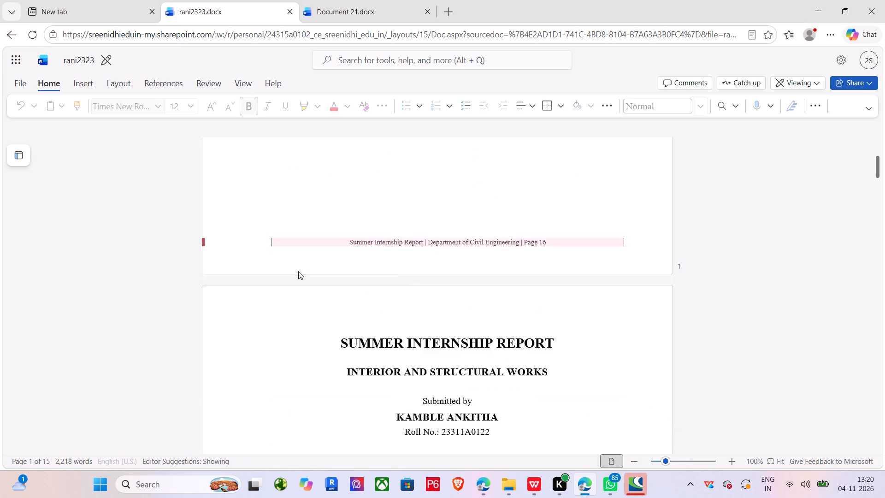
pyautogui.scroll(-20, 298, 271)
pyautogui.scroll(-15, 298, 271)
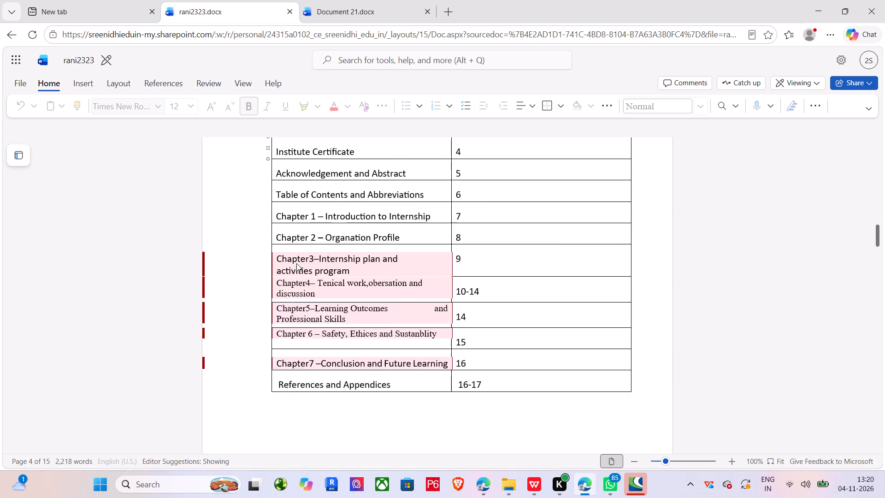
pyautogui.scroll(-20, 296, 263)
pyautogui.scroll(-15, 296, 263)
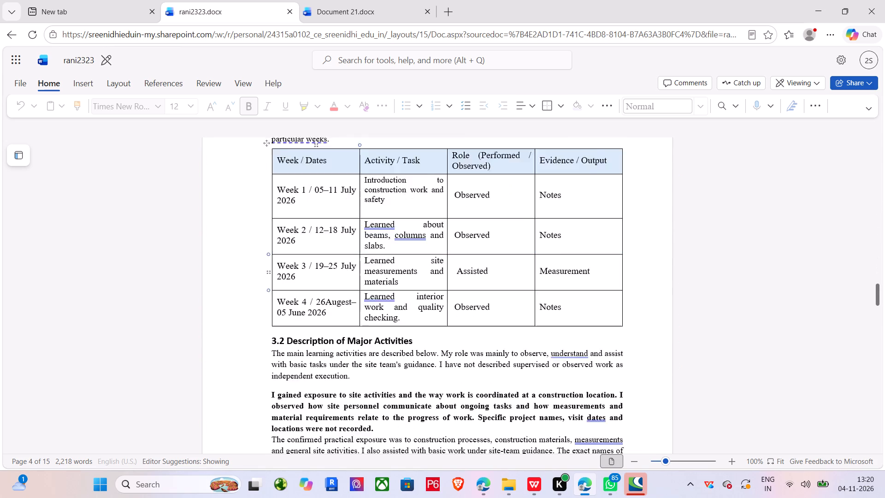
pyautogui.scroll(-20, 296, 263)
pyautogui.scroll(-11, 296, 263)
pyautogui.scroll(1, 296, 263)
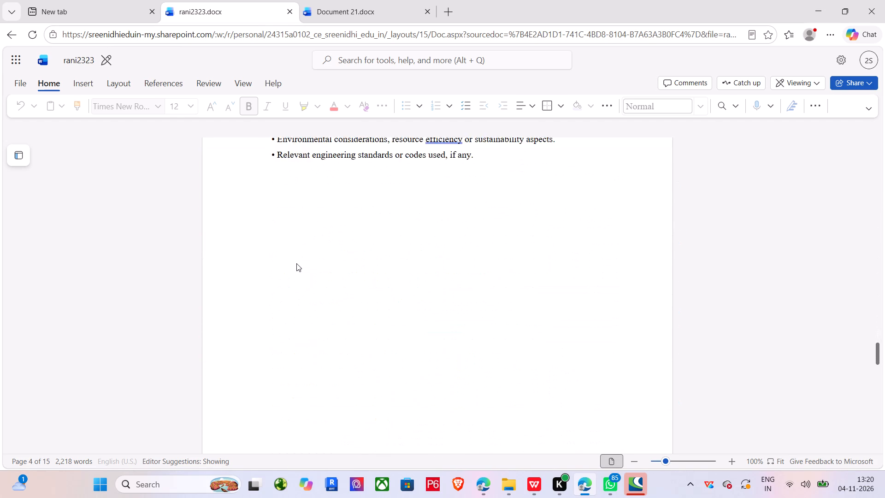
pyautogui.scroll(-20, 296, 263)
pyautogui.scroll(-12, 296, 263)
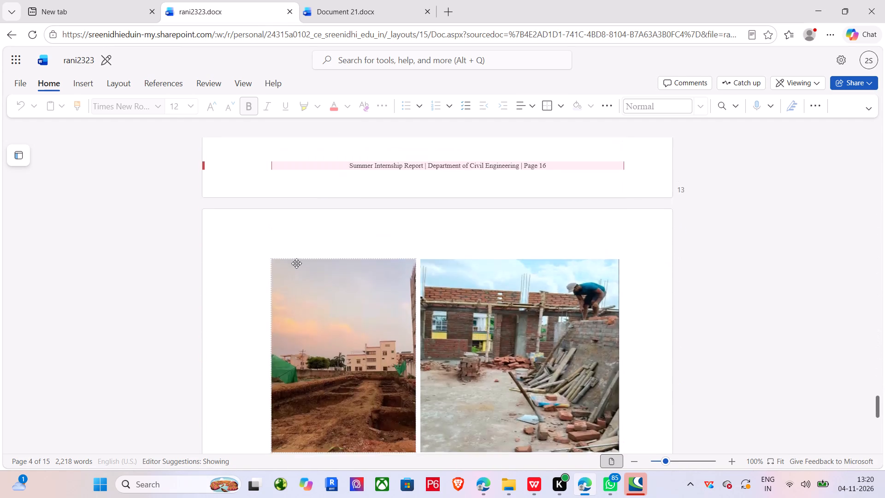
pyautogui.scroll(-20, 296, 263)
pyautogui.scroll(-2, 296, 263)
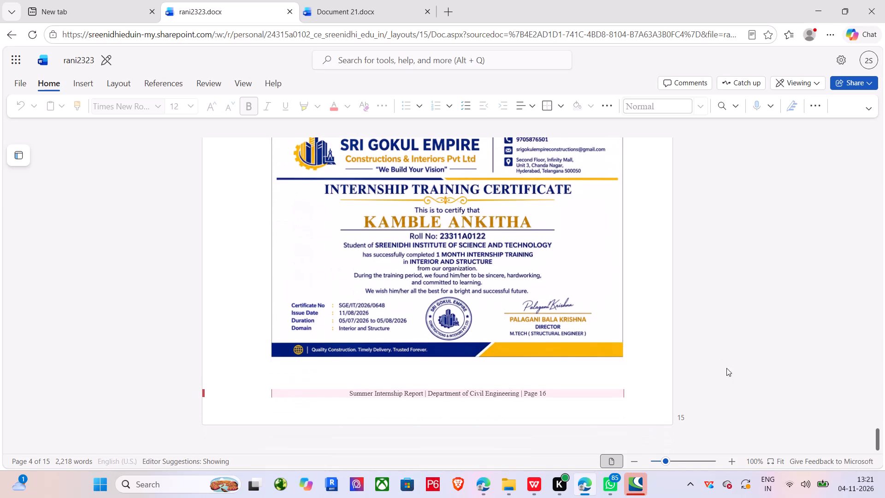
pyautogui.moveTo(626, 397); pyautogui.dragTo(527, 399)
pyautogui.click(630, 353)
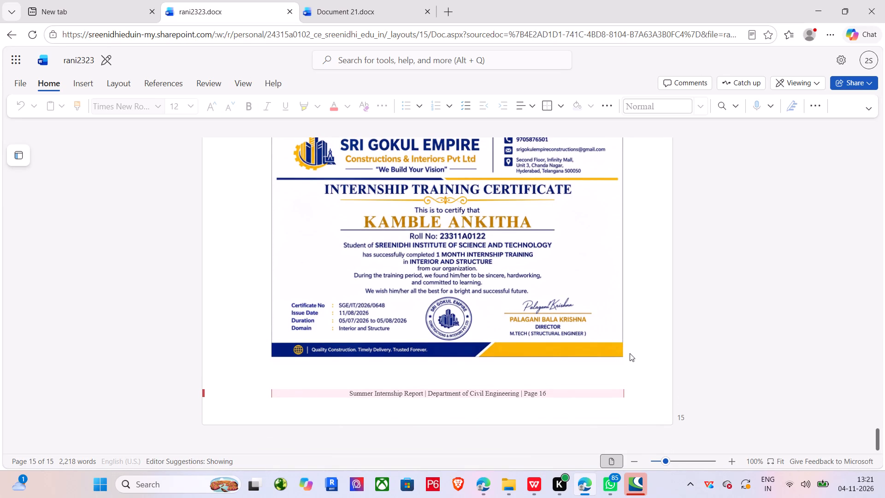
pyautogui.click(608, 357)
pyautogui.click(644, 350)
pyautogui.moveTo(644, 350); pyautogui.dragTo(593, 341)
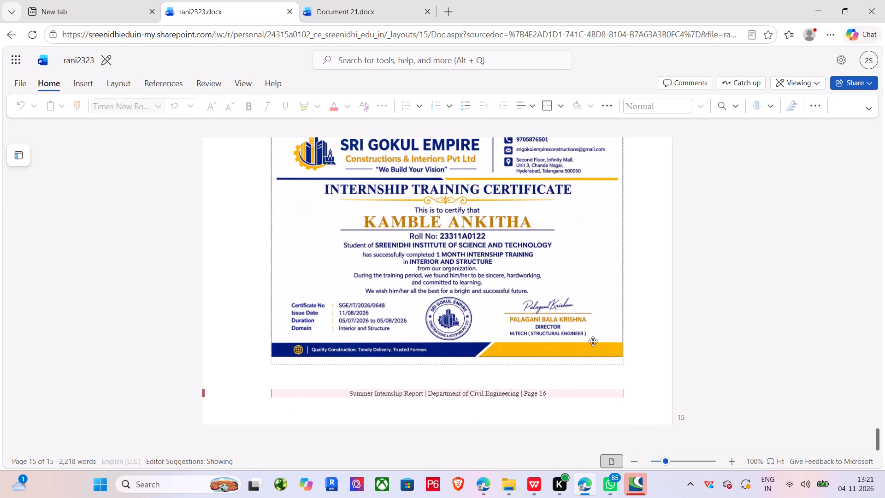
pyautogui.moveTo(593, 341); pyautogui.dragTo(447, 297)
# Copy the report's content from the end of the Appendix D text back up to the title page logo.
pyautogui.scroll(15, 447, 295)
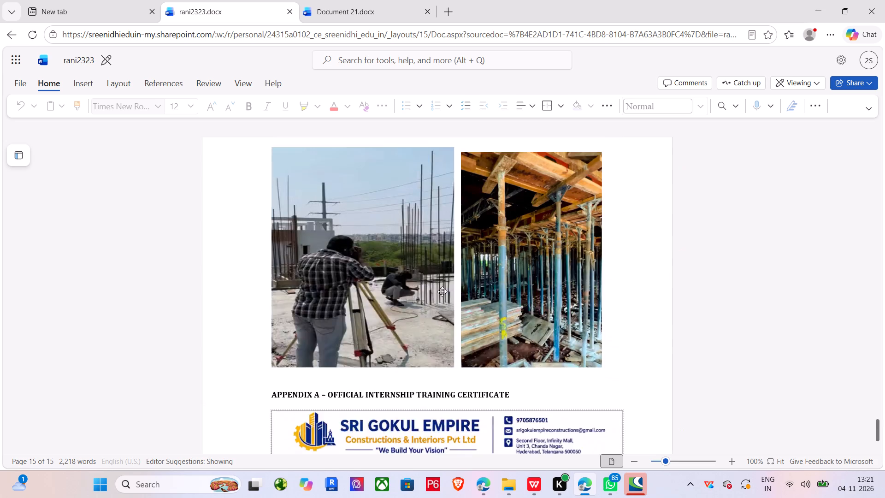
pyautogui.scroll(9, 442, 291)
pyautogui.scroll(12, 442, 291)
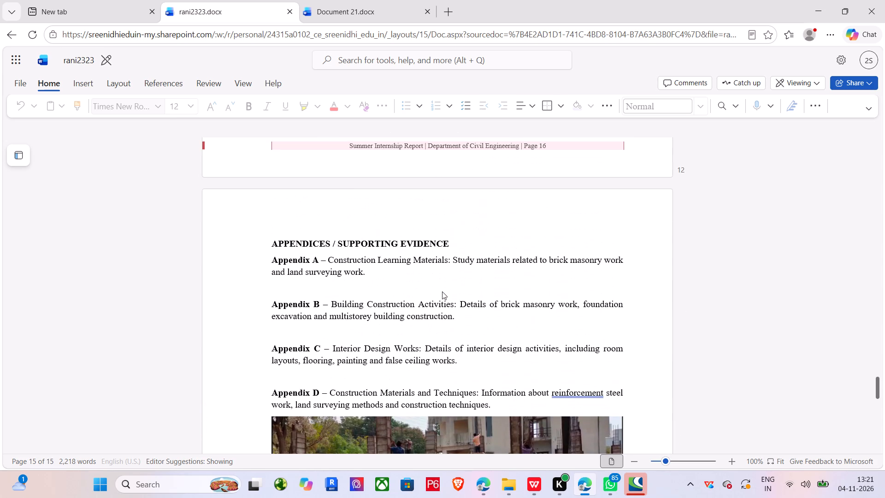
pyautogui.moveTo(503, 407); pyautogui.dragTo(299, 325)
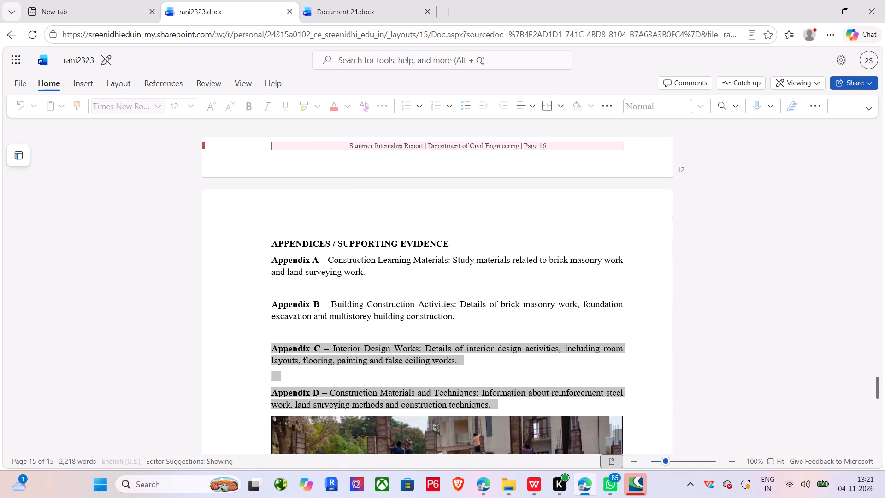
pyautogui.moveTo(299, 325); pyautogui.dragTo(227, 94)
pyautogui.hotkey('ctrl', 'c')
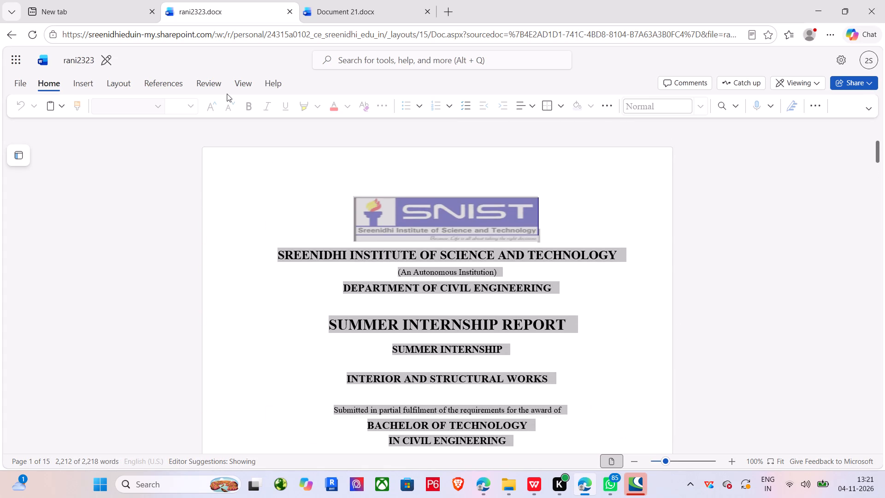
# Paste the copied report content into the blank Document 21.
pyautogui.click(351, 0)
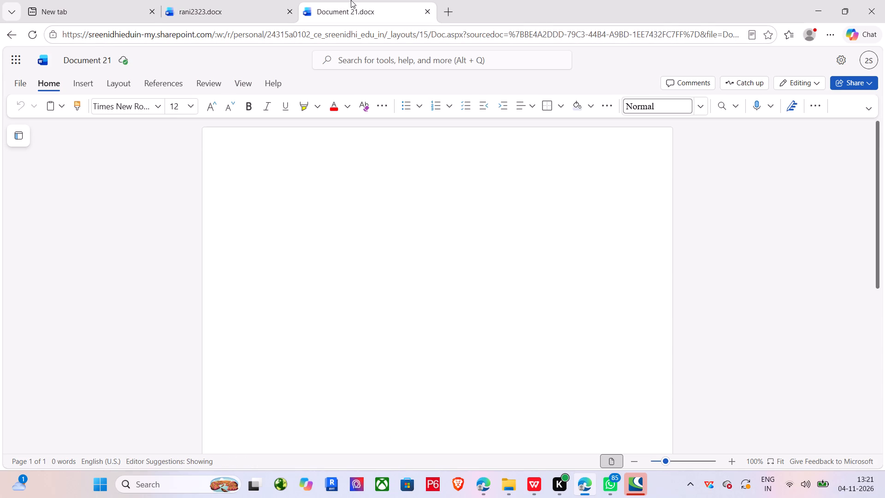
pyautogui.click(290, 212)
pyautogui.press('Return')
pyautogui.press('Return')
pyautogui.press('Return')
pyautogui.press('Return')
pyautogui.hotkey('ctrl', 'v')
pyautogui.scroll(-3, 374, 214)
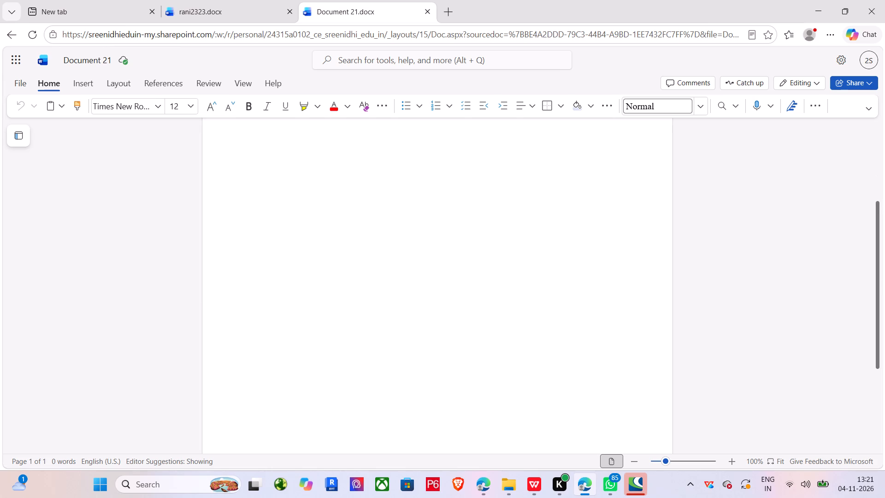
pyautogui.scroll(-4, 387, 207)
pyautogui.scroll(7, 387, 207)
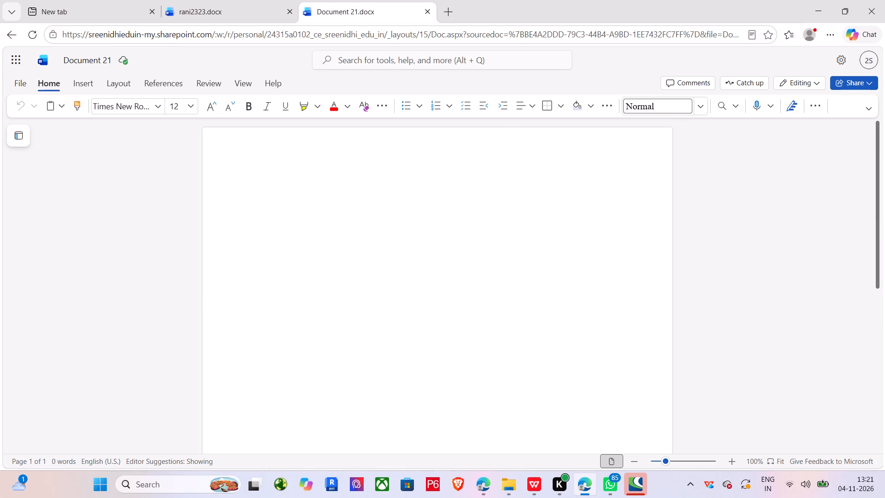
pyautogui.hotkey('ctrl', 'v')
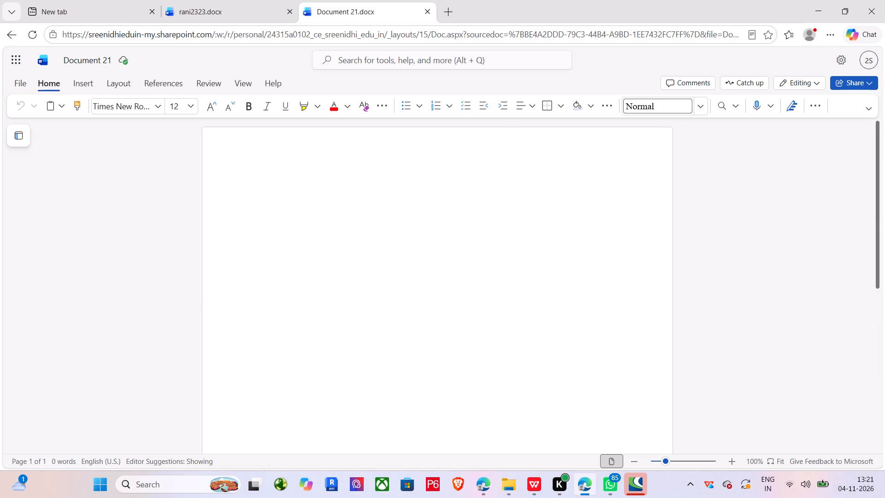
pyautogui.rightClick(388, 206)
pyautogui.click(420, 272)
# Check the pasted content from the appendices back through the chapters to the Table of Contents.
pyautogui.scroll(-1, 421, 261)
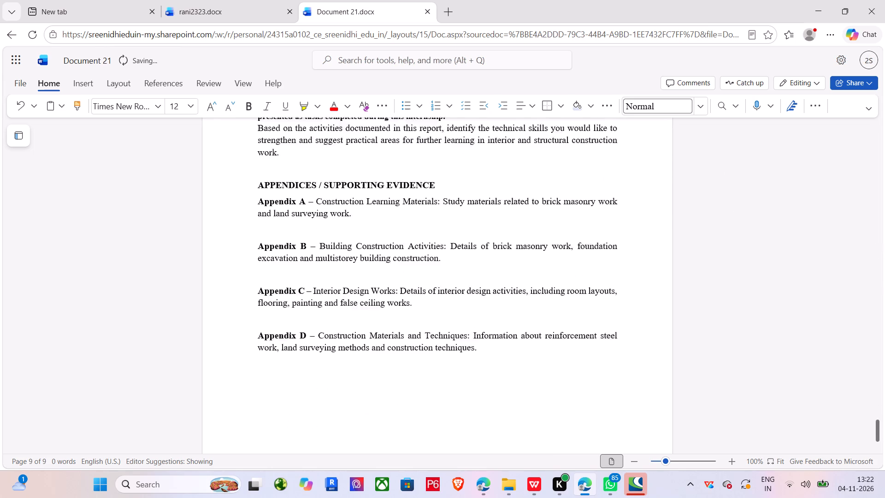
pyautogui.scroll(8, 421, 261)
pyautogui.scroll(15, 421, 261)
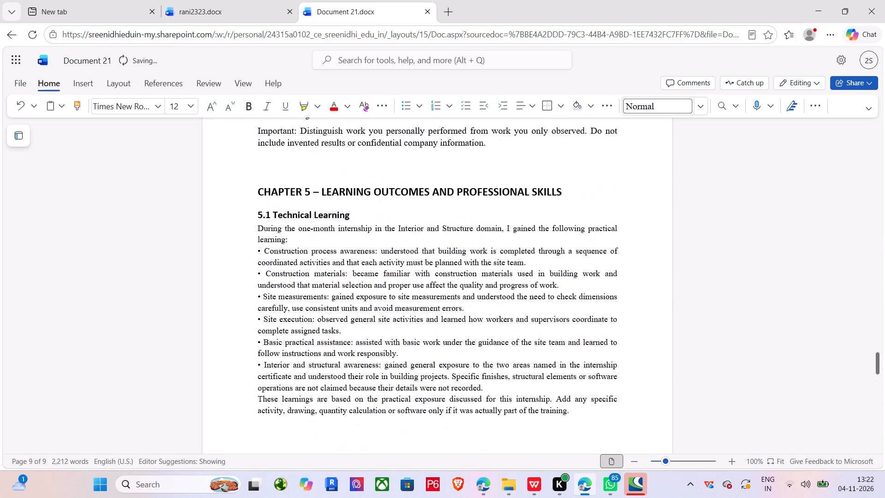
pyautogui.scroll(20, 422, 262)
pyautogui.scroll(7, 422, 262)
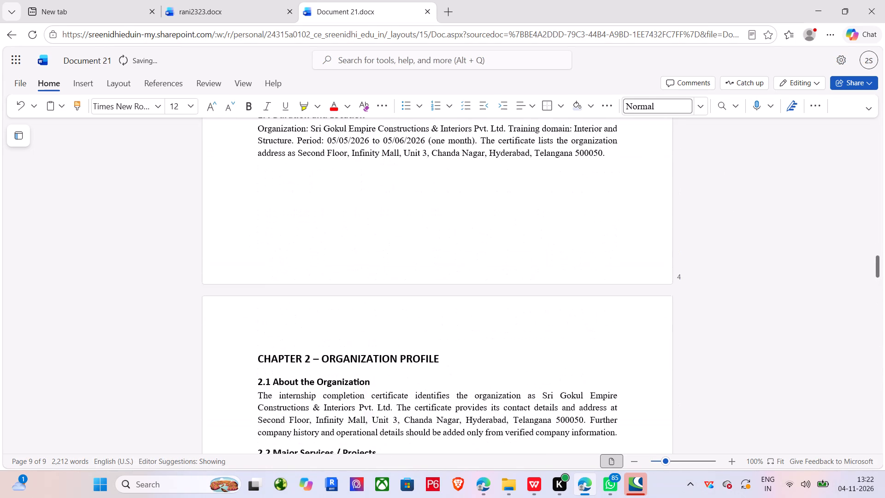
pyautogui.scroll(18, 422, 262)
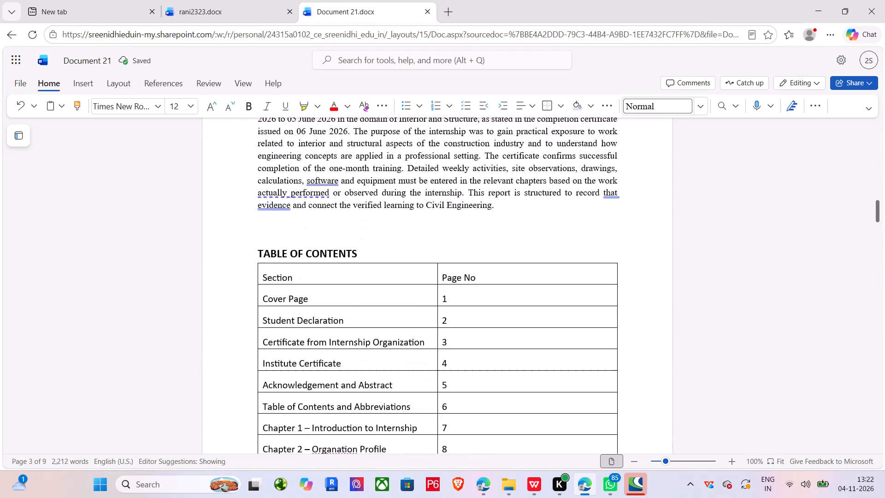
pyautogui.scroll(4, 422, 262)
pyautogui.scroll(-10, 422, 262)
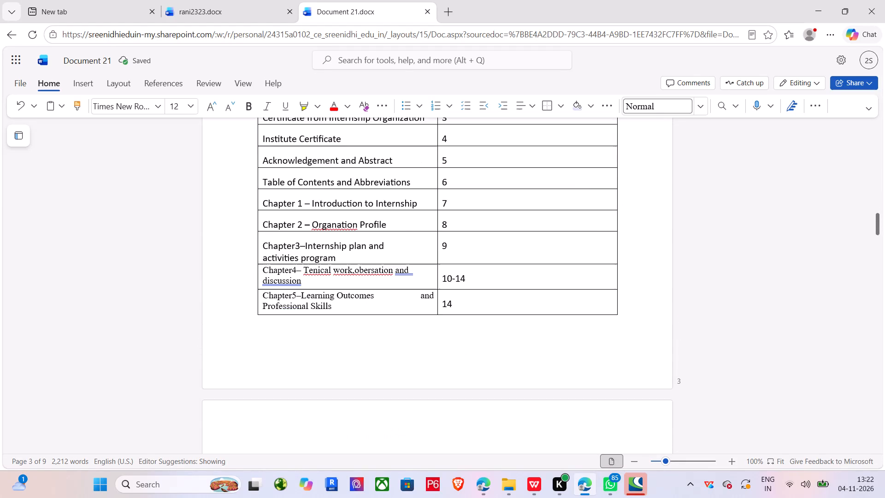
# Review the pasted report in Document 21 from the contents table up to the title page and down to Appendix D.
pyautogui.scroll(14, 422, 262)
pyautogui.scroll(-1, 422, 262)
pyautogui.scroll(2, 422, 262)
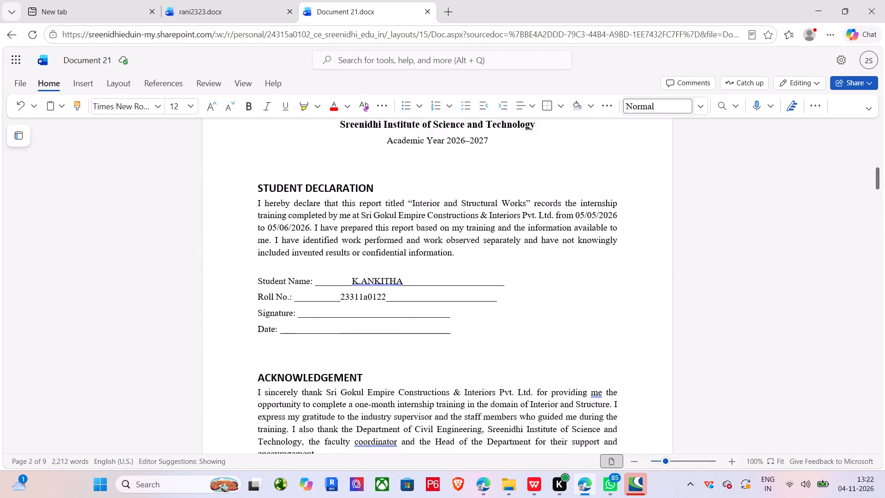
pyautogui.scroll(13, 422, 262)
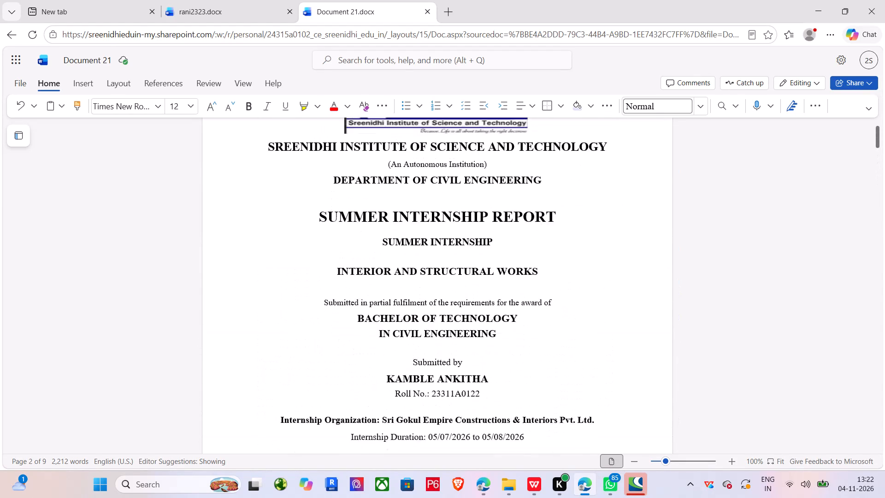
pyautogui.scroll(2, 422, 262)
pyautogui.scroll(-11, 422, 262)
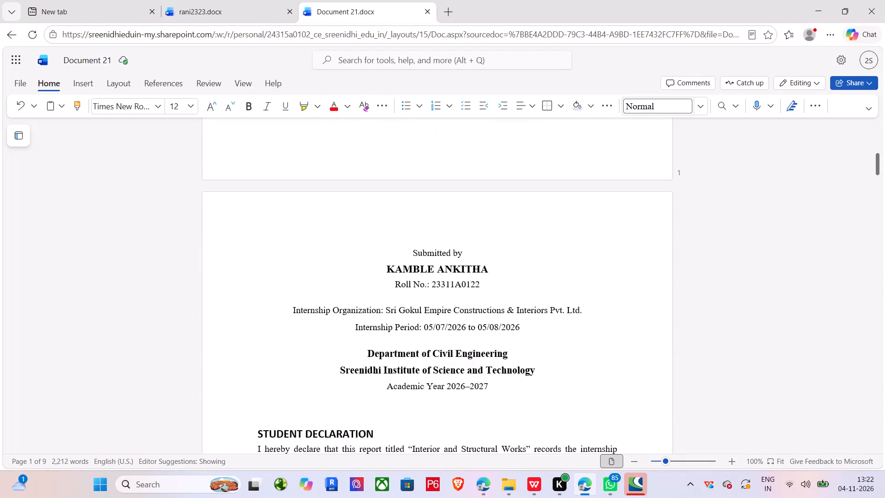
pyautogui.scroll(-20, 422, 262)
pyautogui.scroll(-12, 422, 262)
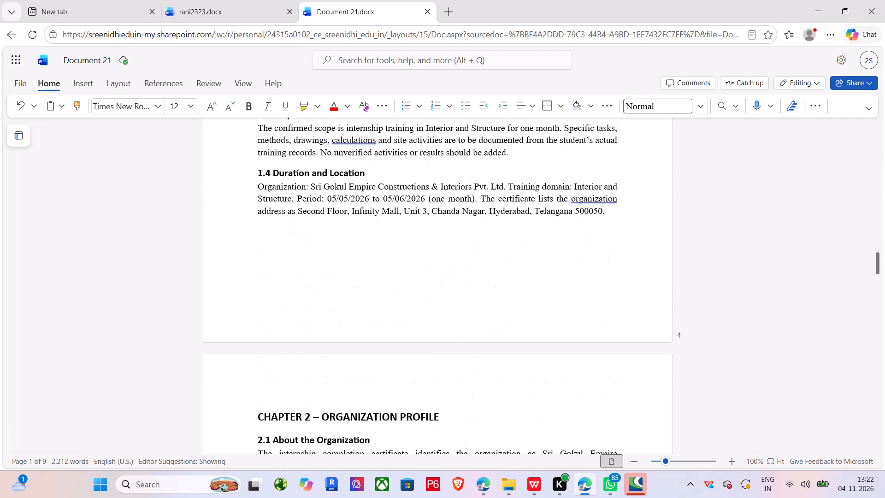
pyautogui.scroll(-20, 422, 262)
pyautogui.scroll(-12, 422, 262)
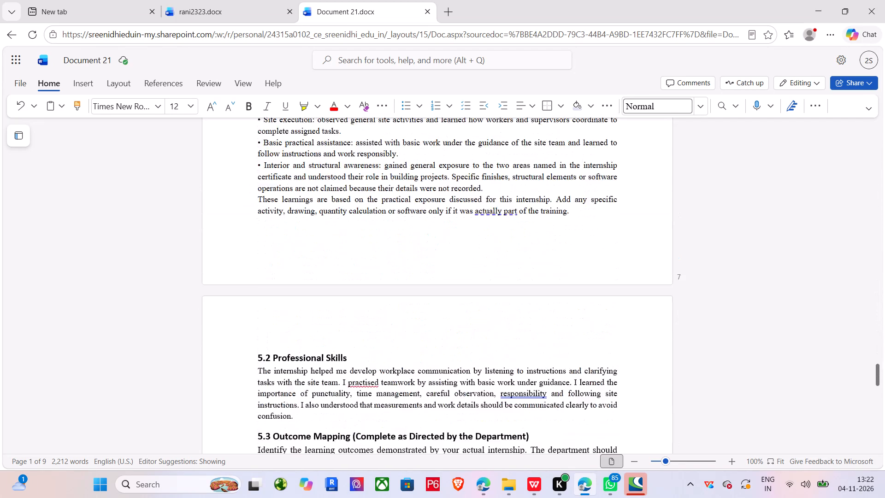
pyautogui.scroll(-20, 422, 262)
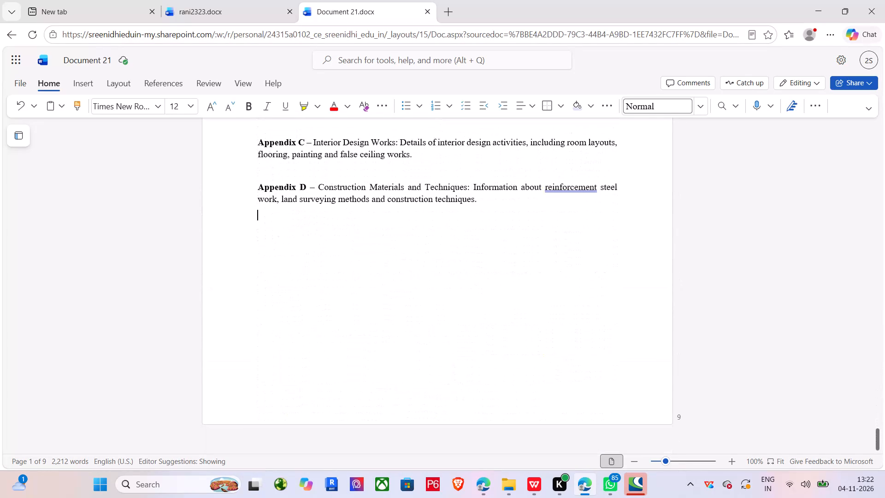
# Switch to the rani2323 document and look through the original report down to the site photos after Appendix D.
pyautogui.click(216, 0)
pyautogui.click(336, 327)
pyautogui.scroll(-5, 337, 327)
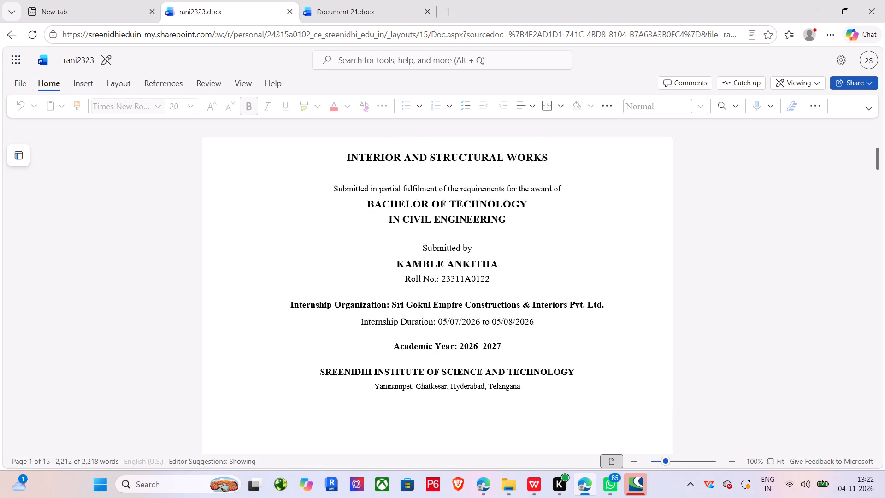
pyautogui.scroll(-9, 337, 327)
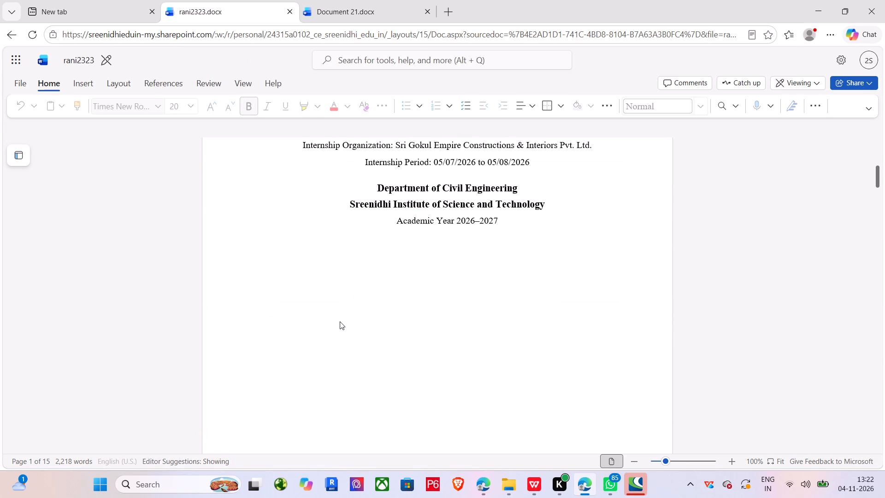
pyautogui.scroll(2, 342, 318)
pyautogui.scroll(-19, 342, 318)
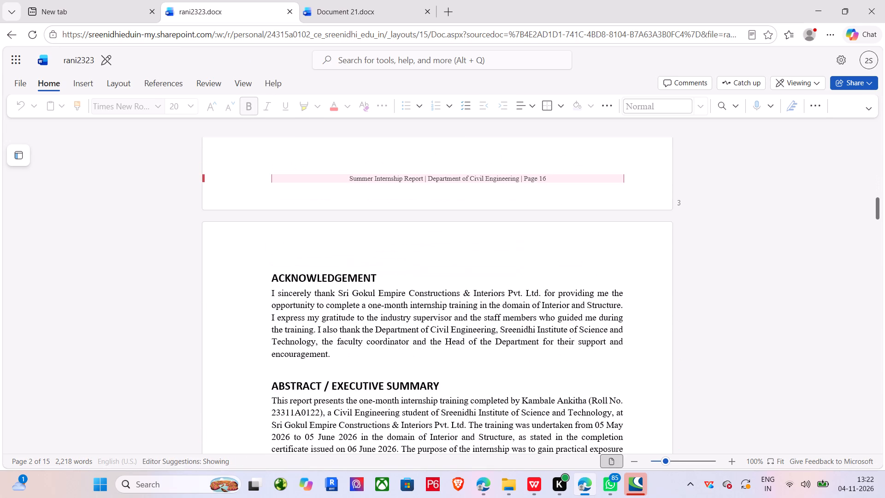
pyautogui.scroll(-20, 342, 314)
pyautogui.scroll(-9, 342, 314)
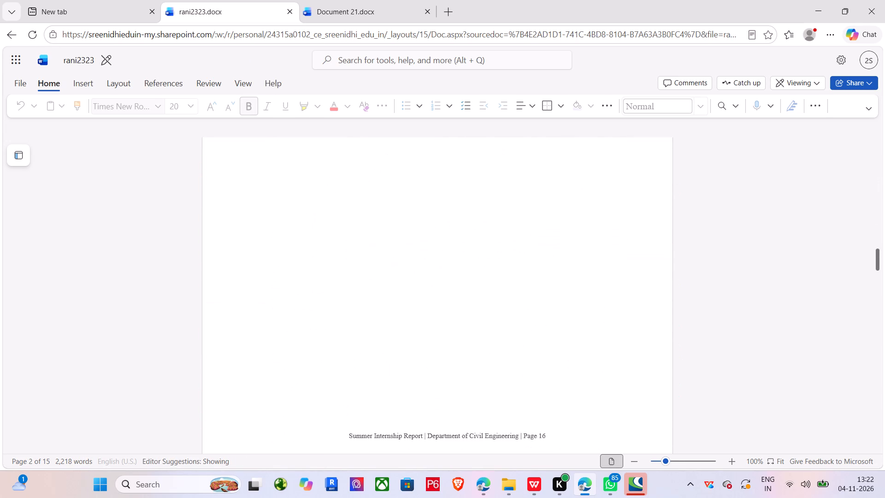
pyautogui.scroll(-19, 342, 314)
pyautogui.scroll(-6, 342, 313)
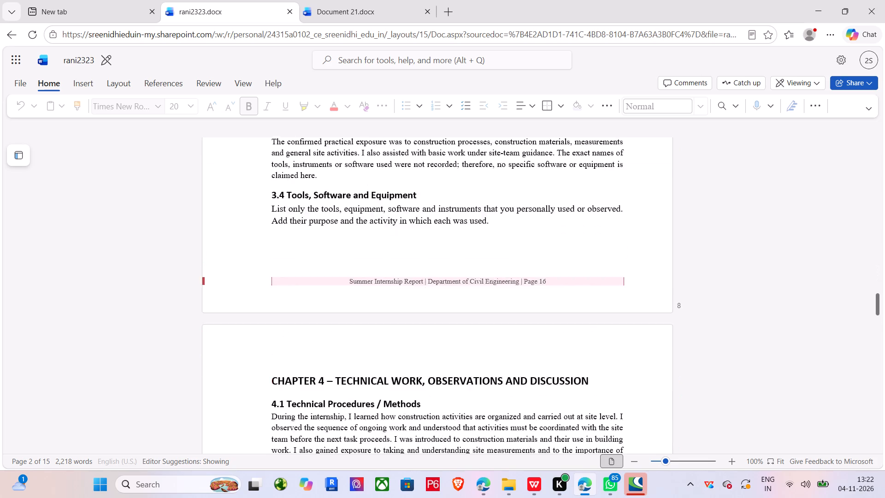
pyautogui.scroll(-20, 342, 313)
pyautogui.scroll(-7, 342, 313)
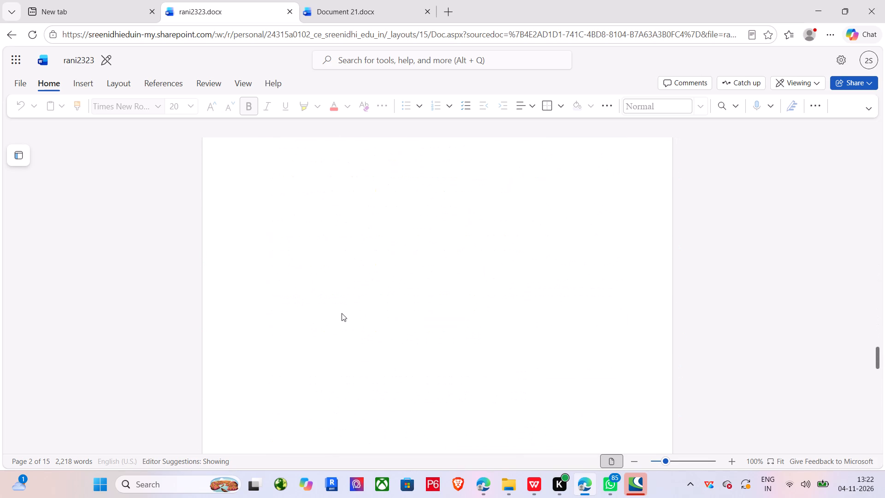
pyautogui.scroll(-9, 342, 313)
pyautogui.scroll(-14, 342, 313)
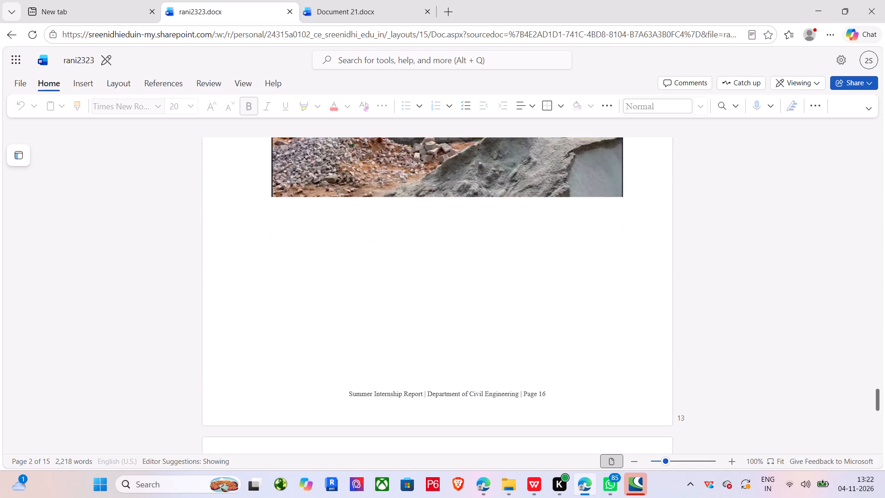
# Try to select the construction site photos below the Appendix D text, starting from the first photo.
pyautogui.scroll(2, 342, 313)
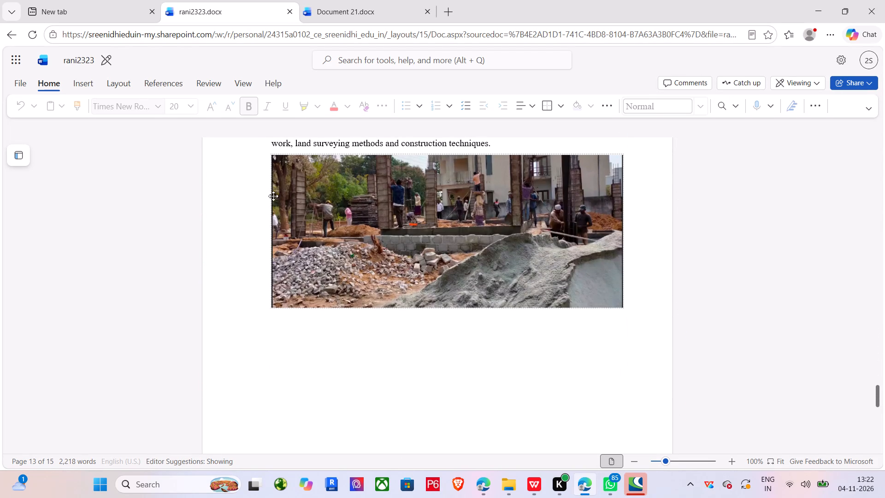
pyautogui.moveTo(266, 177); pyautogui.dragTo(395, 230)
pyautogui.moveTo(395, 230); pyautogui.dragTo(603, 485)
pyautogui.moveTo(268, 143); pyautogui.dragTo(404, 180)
# Copy everything from the Official Internship Training Certificate heading back up through the site photos to the Appendices / Supporting Evidence heading.
pyautogui.scroll(-10, 396, 185)
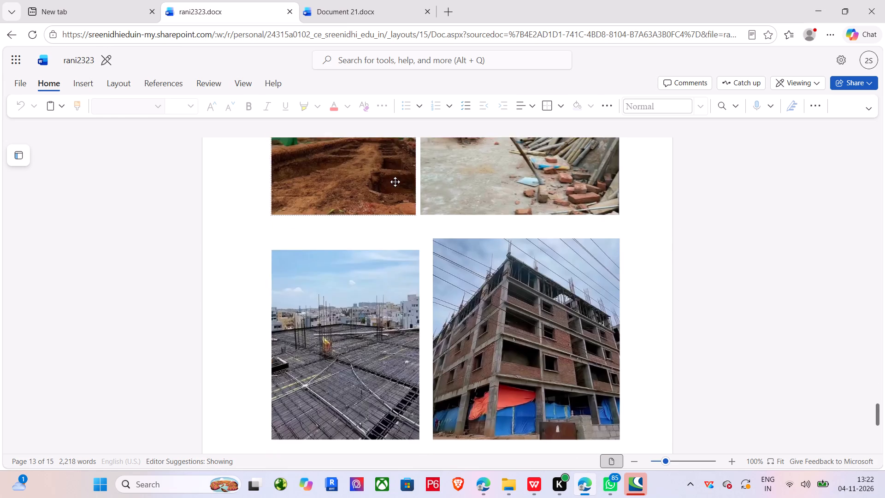
pyautogui.scroll(-12, 395, 182)
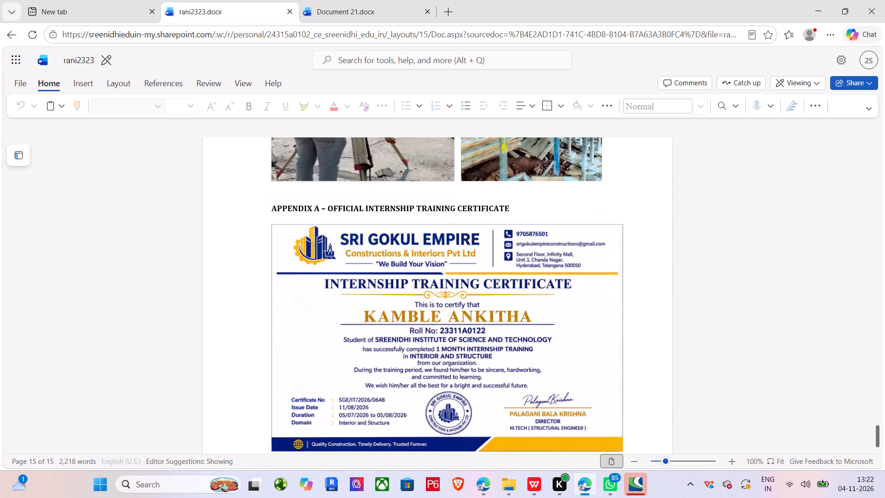
pyautogui.moveTo(512, 201); pyautogui.dragTo(292, 151)
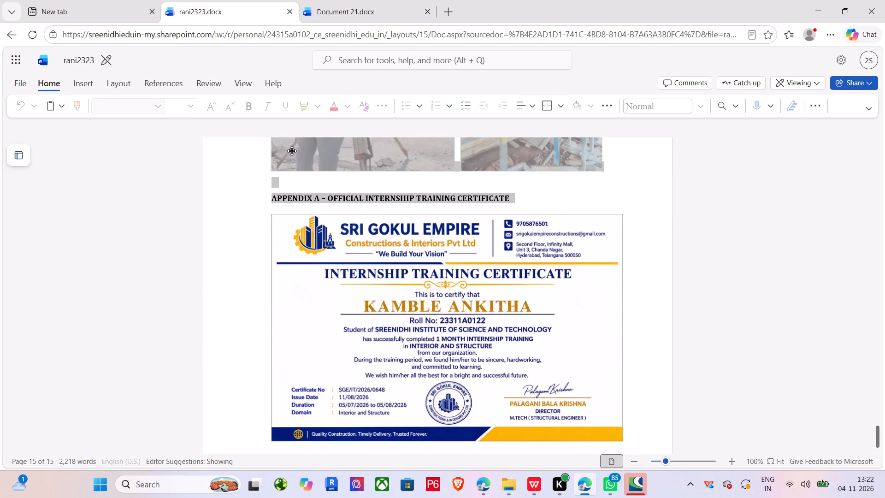
pyautogui.moveTo(292, 151); pyautogui.dragTo(269, 118)
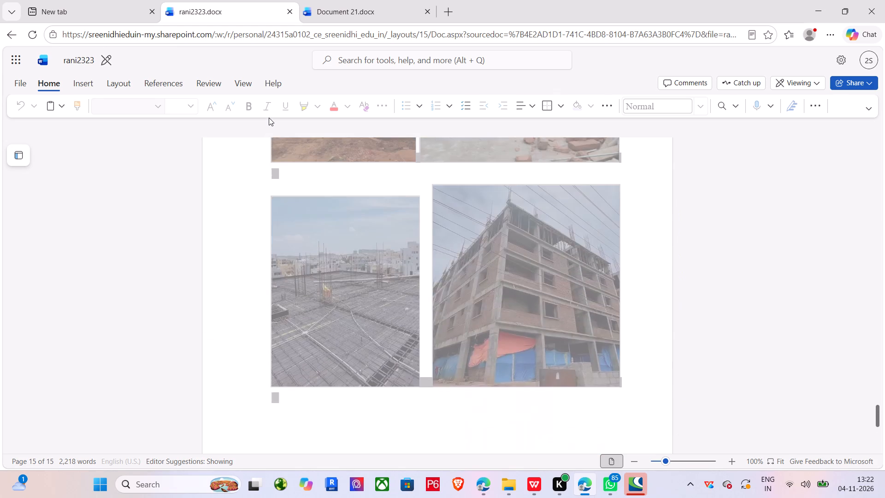
pyautogui.moveTo(269, 118); pyautogui.dragTo(269, 115)
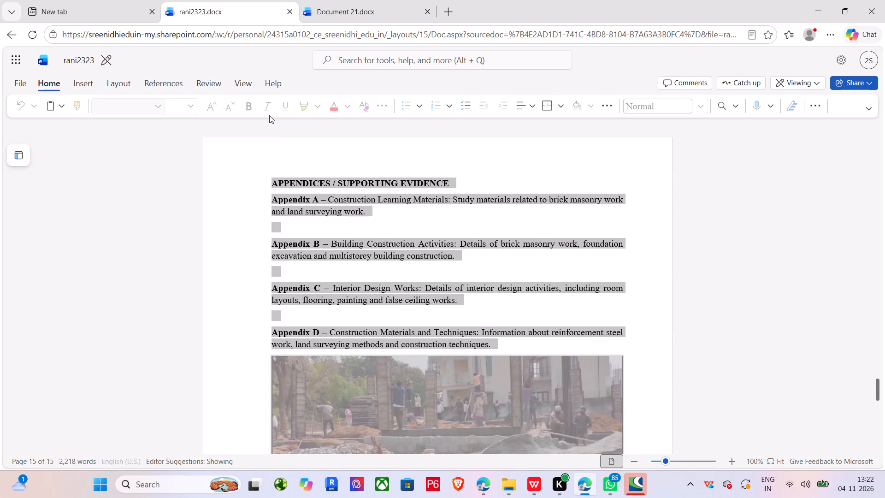
pyautogui.moveTo(269, 115); pyautogui.dragTo(271, 156)
pyautogui.hotkey('ctrl', 'c')
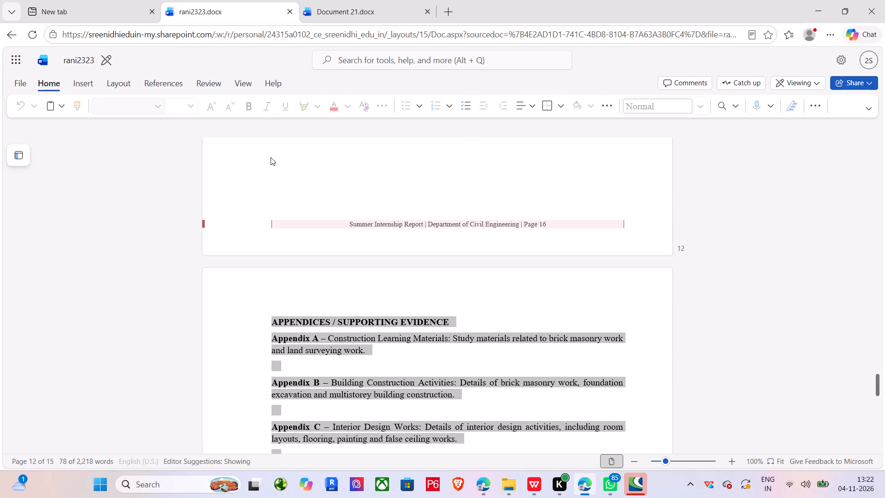
# Paste the copied appendices and site photos at the end of Document 21, after the Appendix D text.
pyautogui.click(360, 1)
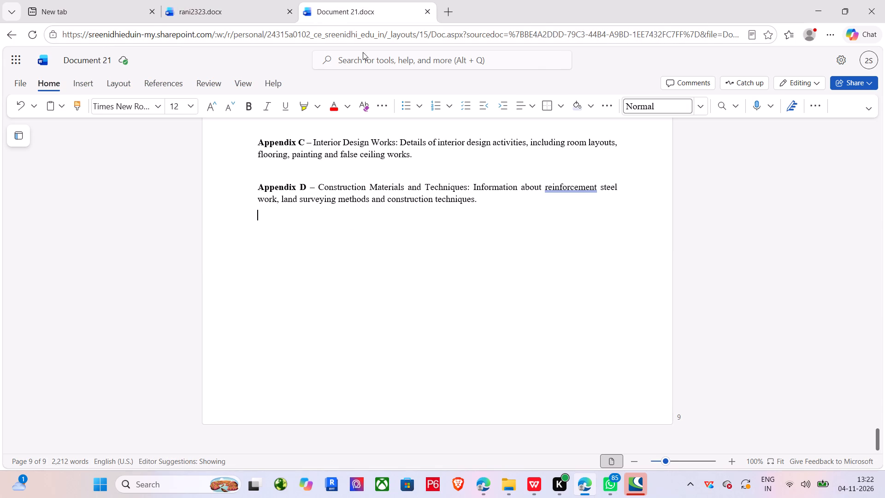
pyautogui.hotkey('ctrl', 'v')
pyautogui.keyDown('ctrl'); pyautogui.rightClick(368, 118); pyautogui.keyUp('ctrl')
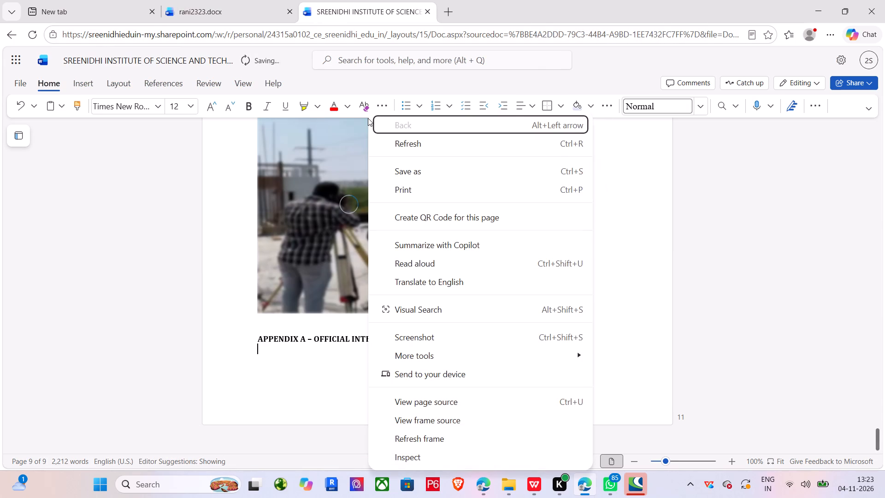
pyautogui.click(642, 207)
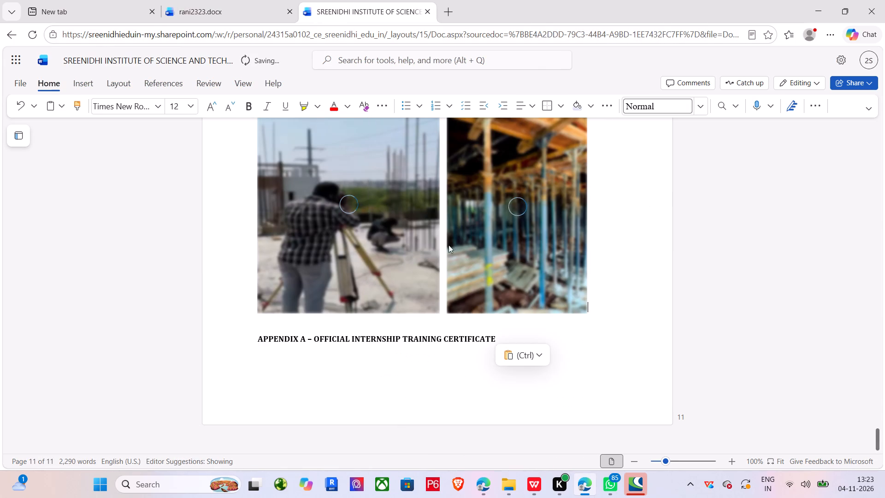
# Delete the duplicated Appendices / Supporting Evidence heading and the repeated Appendix A to D text above the pasted photos.
pyautogui.scroll(17, 431, 244)
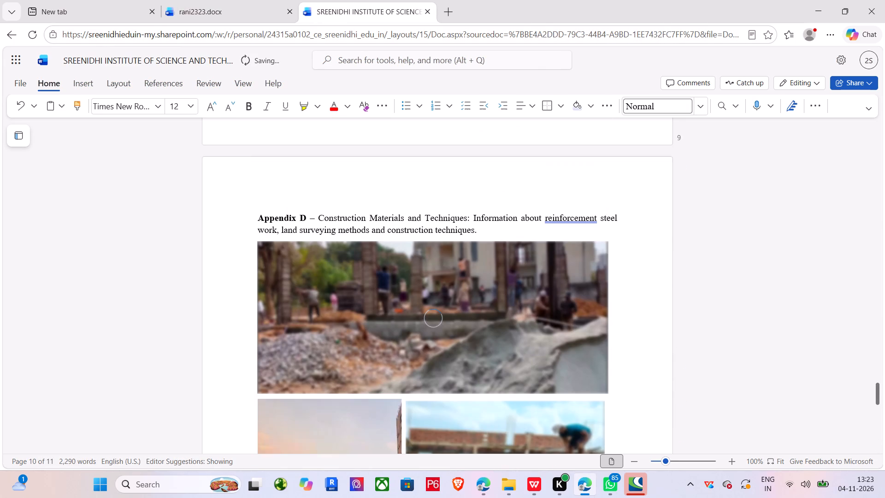
pyautogui.scroll(7, 426, 243)
pyautogui.scroll(-2, 426, 243)
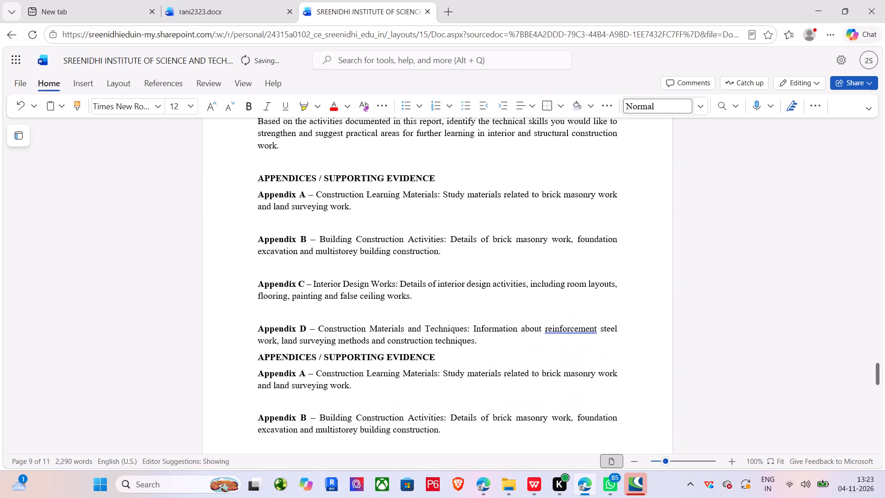
pyautogui.moveTo(258, 245); pyautogui.dragTo(532, 442)
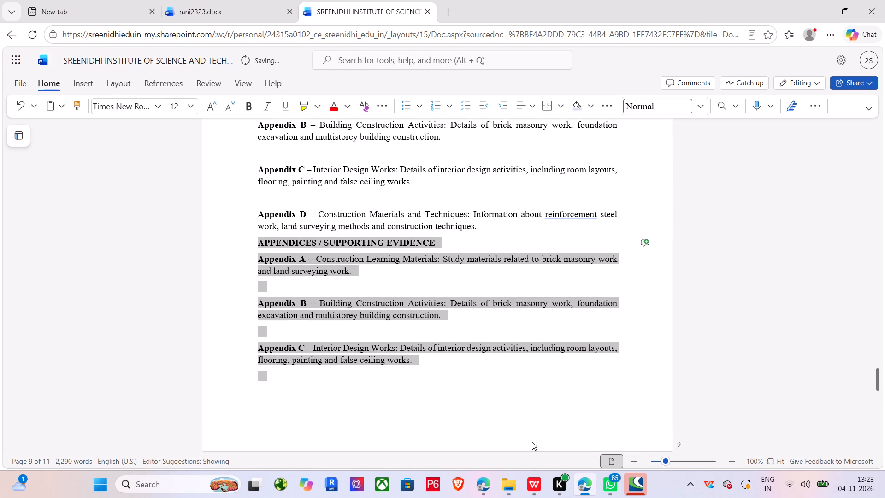
pyautogui.moveTo(532, 442); pyautogui.dragTo(647, 433)
pyautogui.scroll(-5, 581, 360)
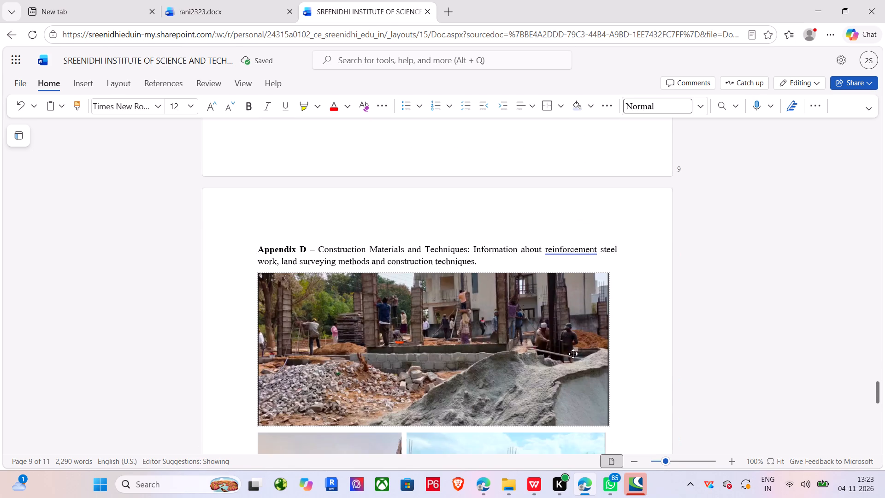
pyautogui.press('Delete')
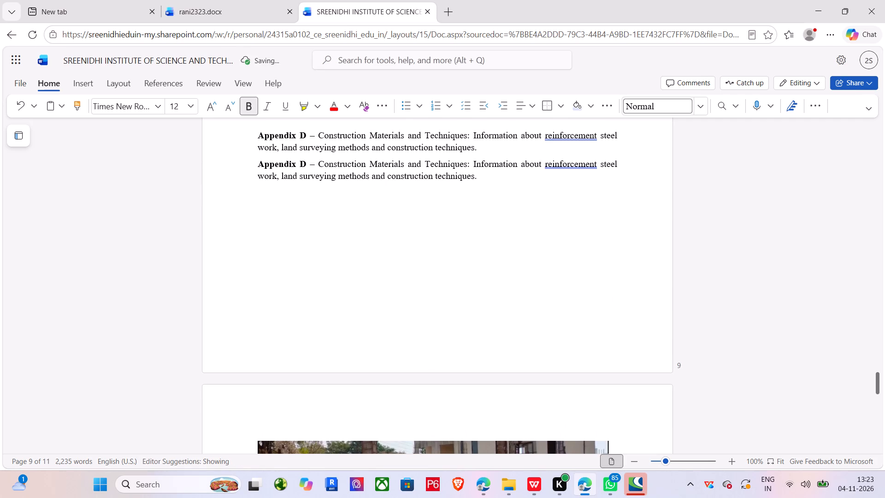
pyautogui.moveTo(478, 180); pyautogui.dragTo(236, 168)
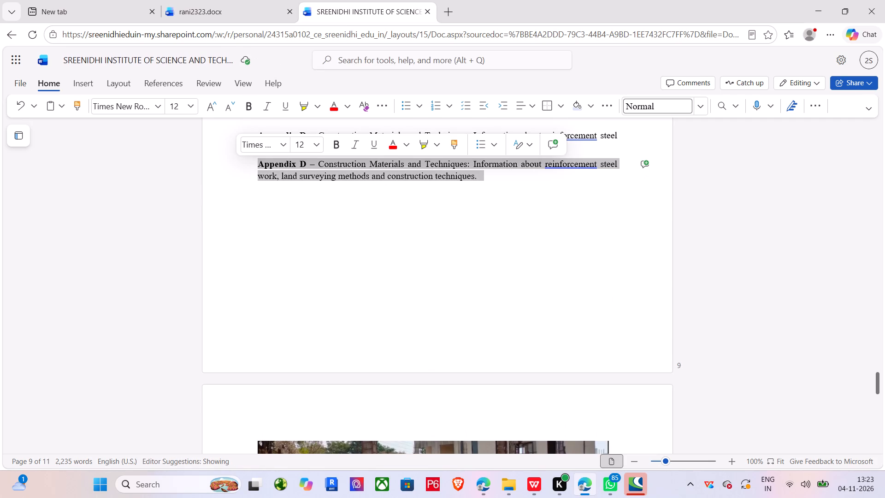
pyautogui.press('Delete')
# Check the pasted site photos and the certificate heading through to the end of the new document.
pyautogui.scroll(-3, 238, 170)
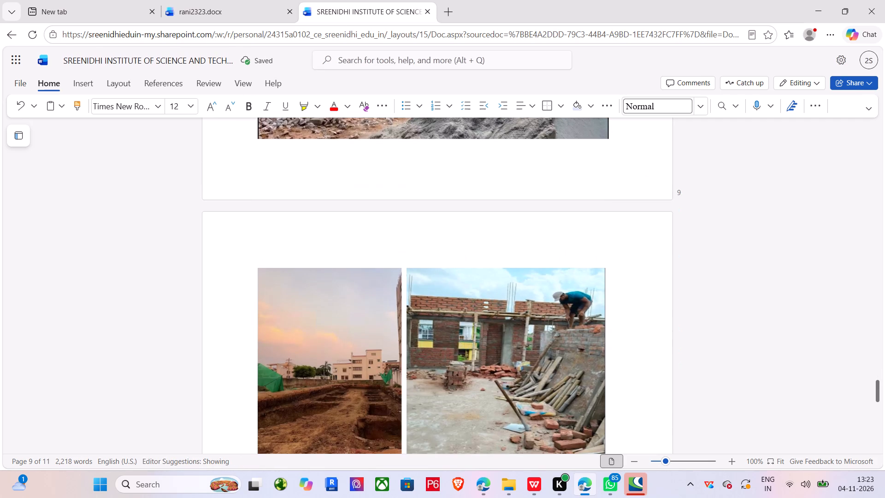
pyautogui.scroll(-14, 239, 172)
pyautogui.scroll(4, 236, 167)
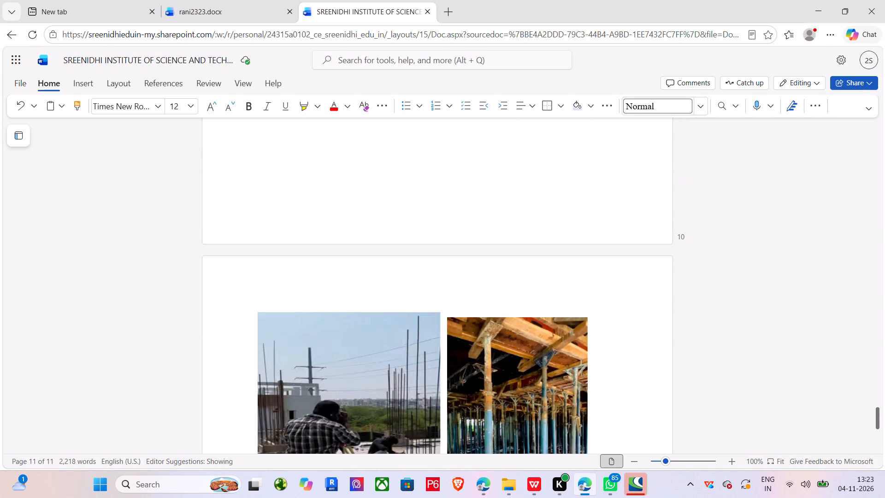
pyautogui.scroll(6, 234, 166)
pyautogui.scroll(-14, 234, 166)
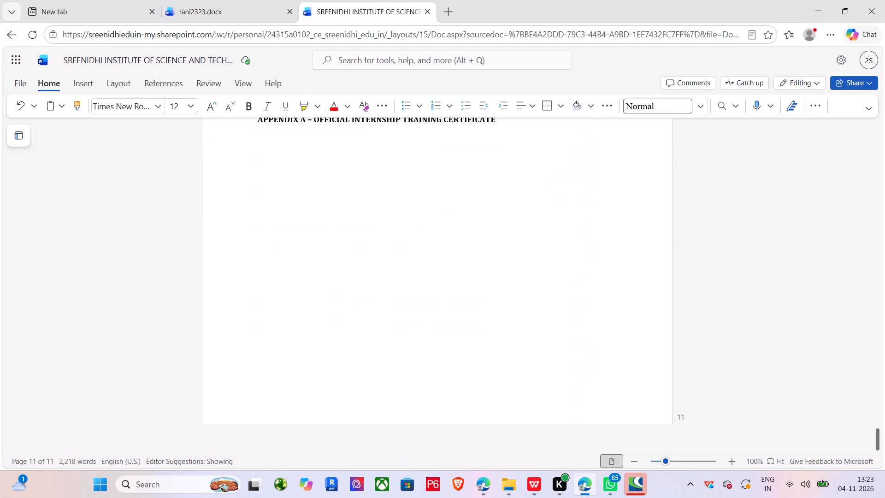
pyautogui.click(208, 14)
pyautogui.click(298, 298)
pyautogui.scroll(-3, 297, 298)
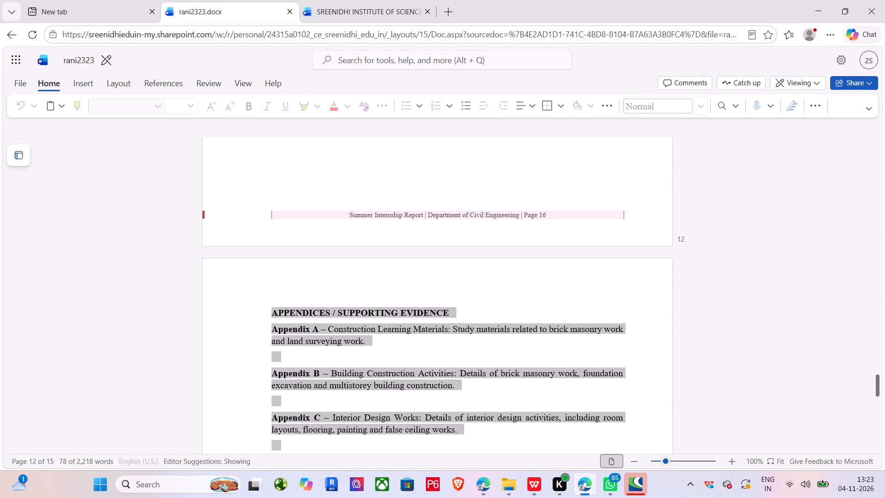
pyautogui.scroll(-2, 297, 298)
pyautogui.click(330, 326)
pyautogui.scroll(-5, 321, 327)
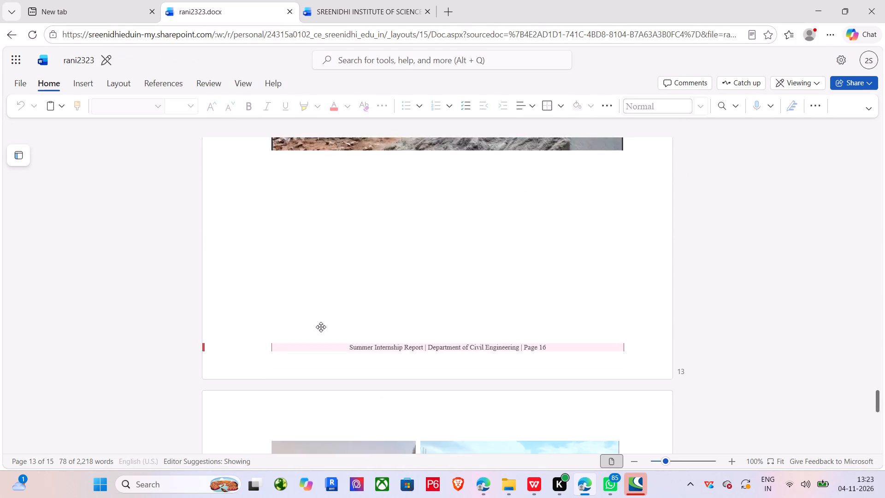
pyautogui.scroll(-18, 321, 327)
pyautogui.scroll(-5, 321, 327)
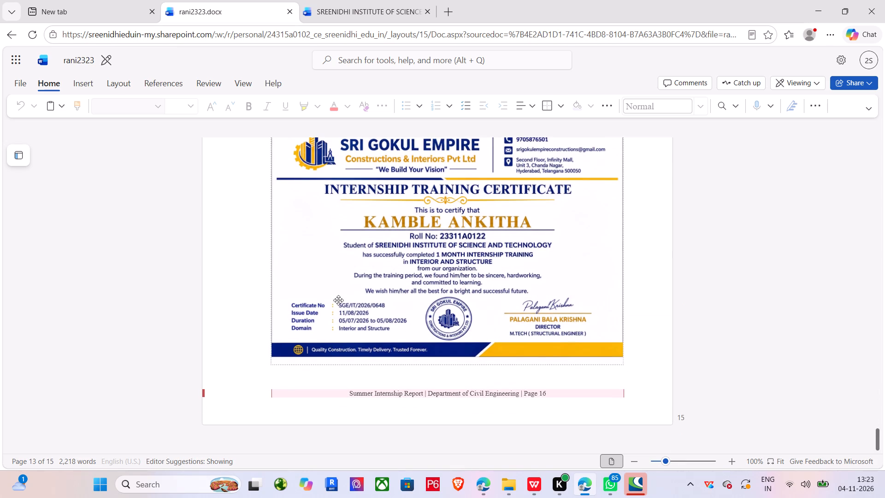
pyautogui.click(342, 294)
pyautogui.click(356, 270)
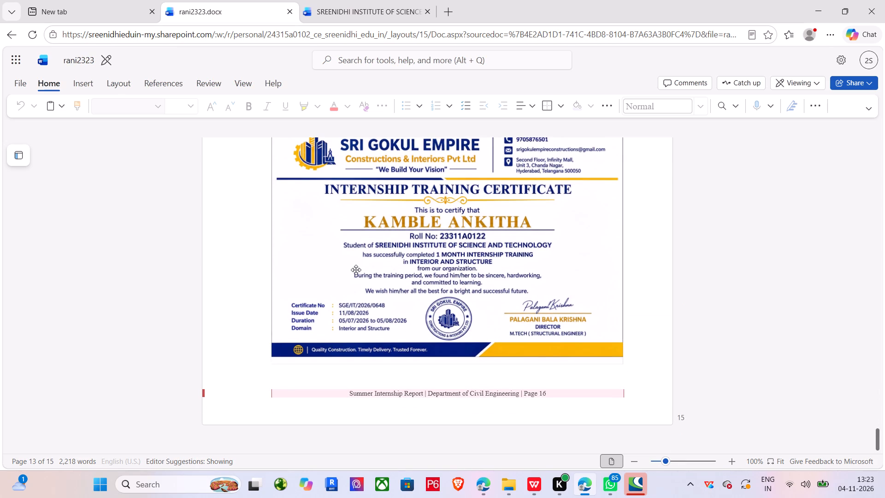
pyautogui.rightClick(356, 270)
pyautogui.click(369, 288)
# Paste the certificate image on a new line below the Official Internship Training Certificate heading in the editable report.
pyautogui.click(374, 0)
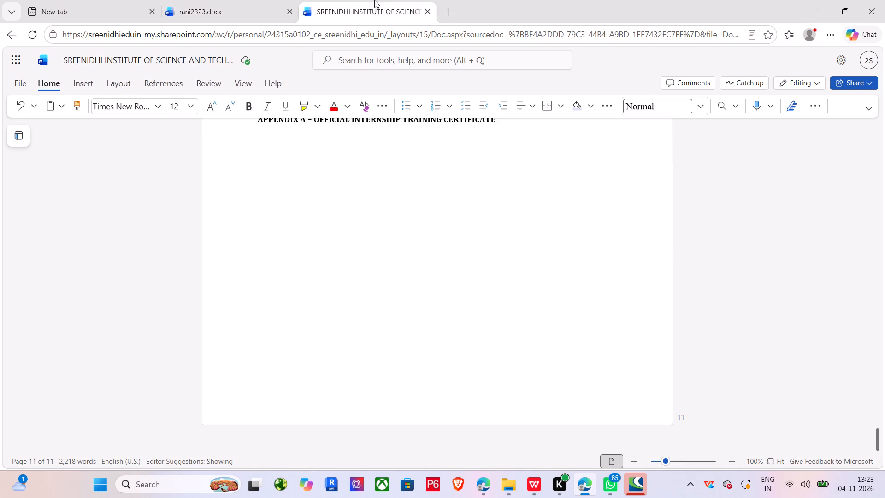
pyautogui.click(307, 203)
pyautogui.scroll(1, 458, 150)
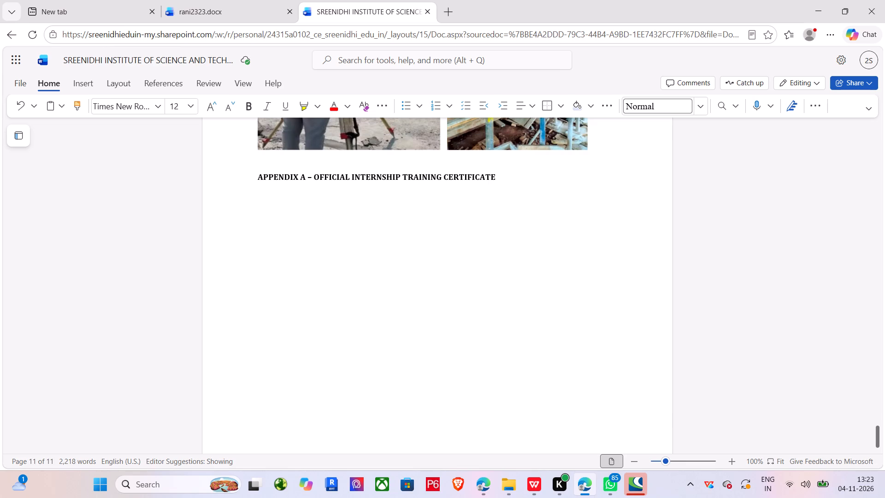
pyautogui.click(502, 172)
pyautogui.press('Return')
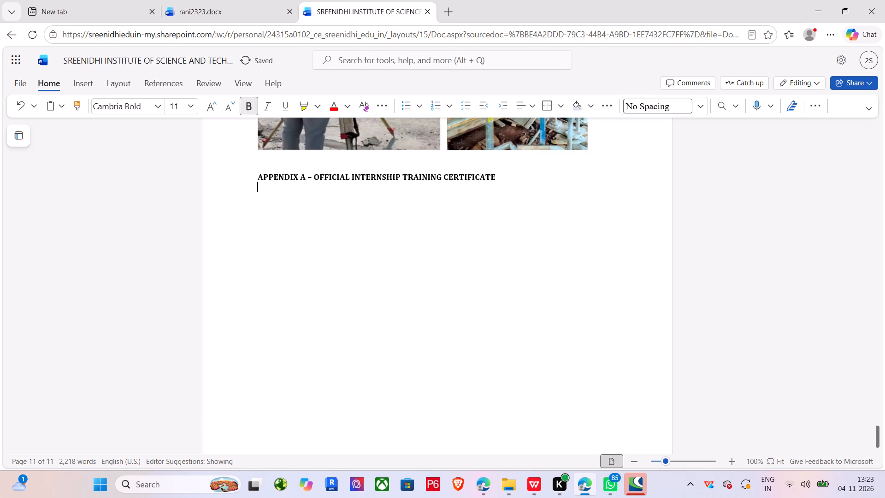
pyautogui.press('Return')
pyautogui.hotkey('ctrl', 'v')
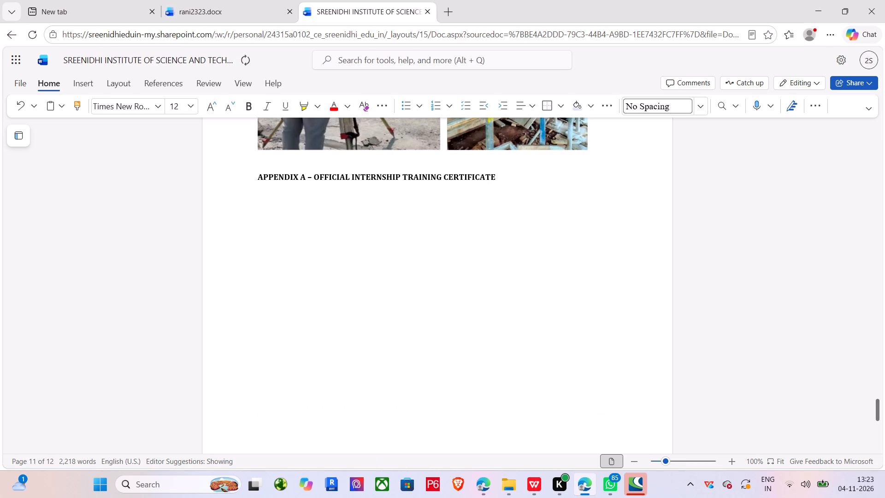
pyautogui.scroll(-4, 477, 267)
pyautogui.scroll(1, 476, 267)
pyautogui.scroll(-4, 476, 249)
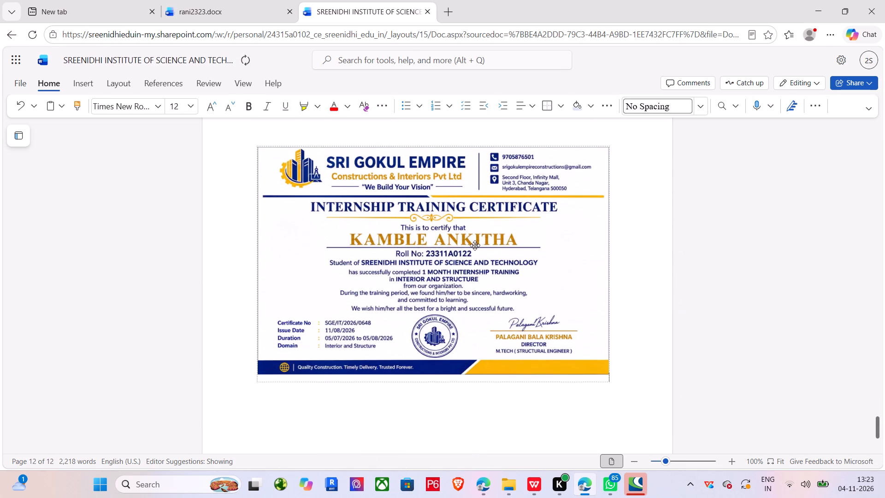
# Shorten the surveying and formwork photos above the certificate heading, making the surveying photo about 3.52 inches high.
pyautogui.scroll(11, 475, 245)
pyautogui.click(397, 259)
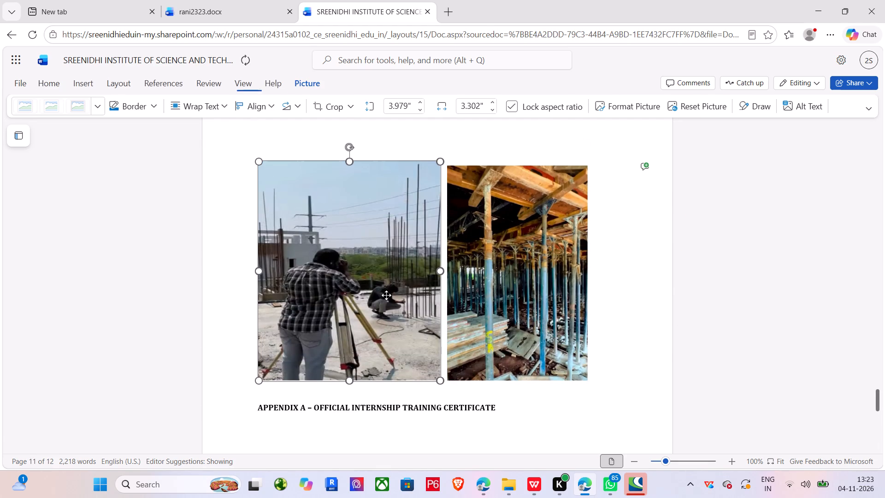
pyautogui.moveTo(346, 378); pyautogui.dragTo(339, 350)
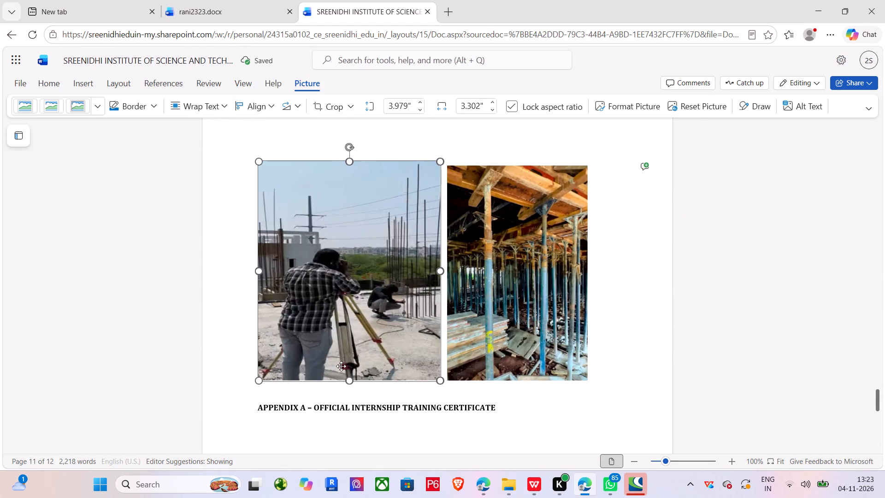
pyautogui.moveTo(352, 379); pyautogui.dragTo(349, 353)
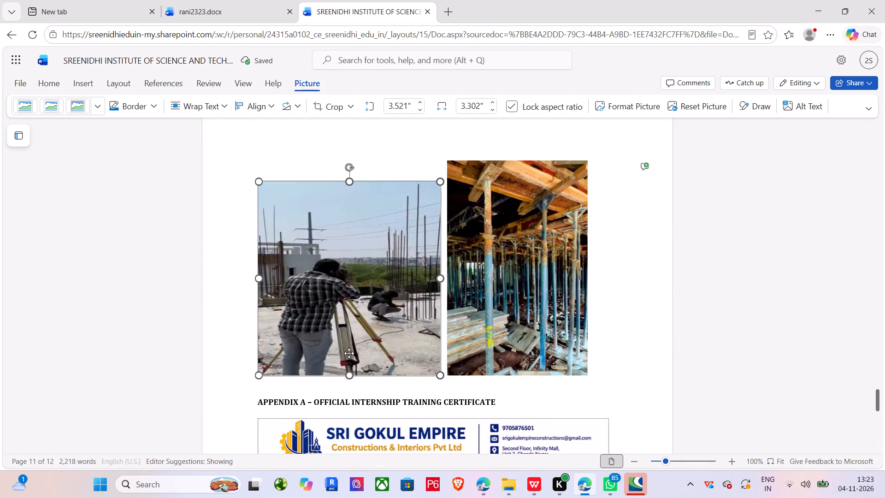
pyautogui.click(506, 255)
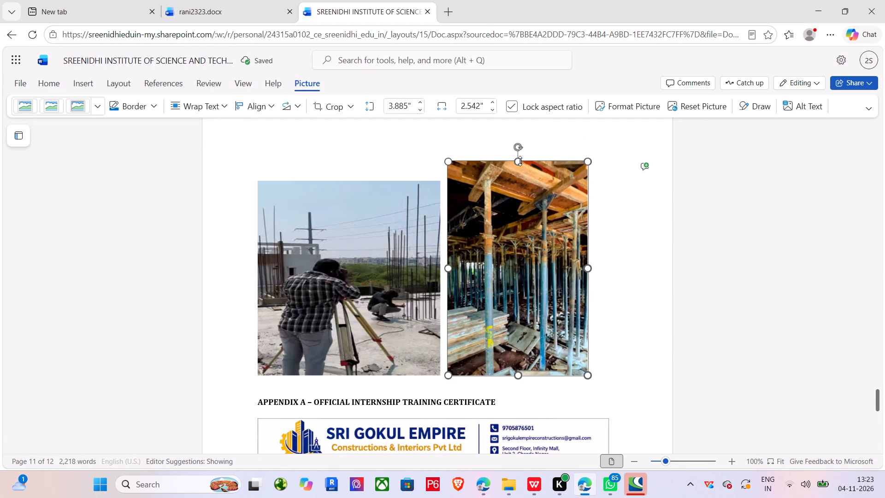
pyautogui.moveTo(520, 161); pyautogui.dragTo(531, 189)
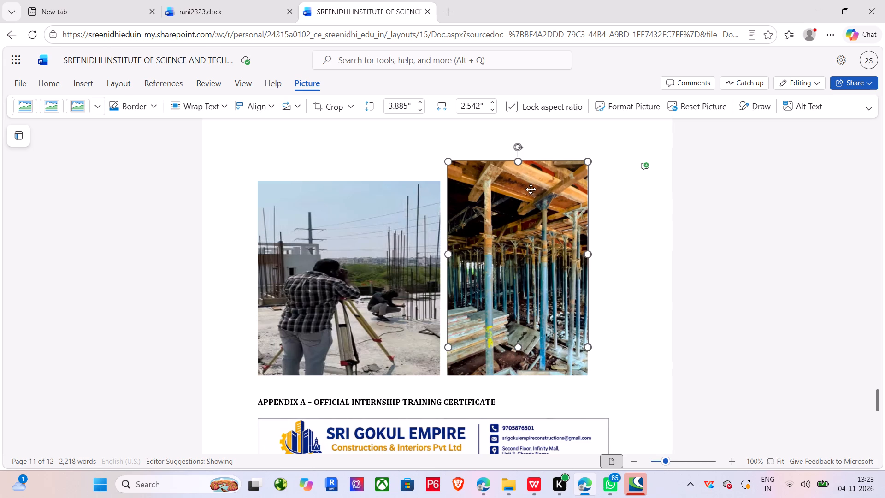
pyautogui.moveTo(531, 189); pyautogui.dragTo(531, 189)
pyautogui.click(628, 182)
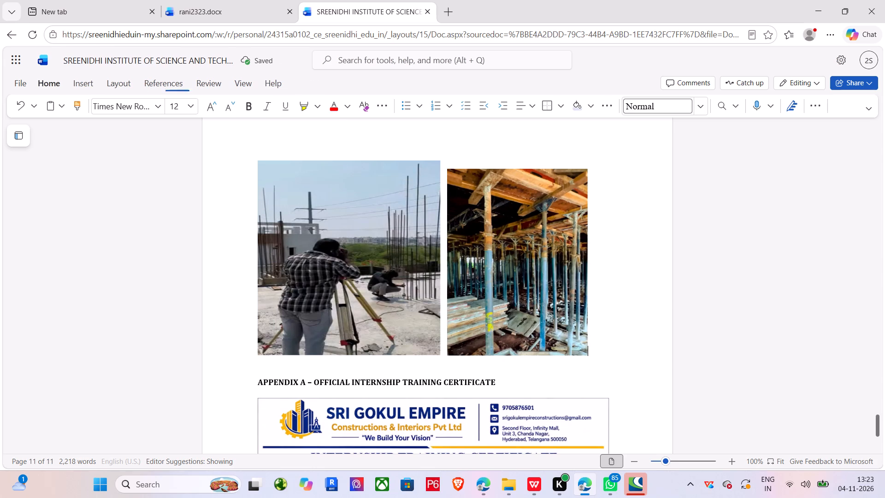
# Insert blank lines above the Chapter 7 – Conclusion and Recommendations heading to move it onto a new page.
pyautogui.scroll(18, 622, 186)
pyautogui.scroll(5, 612, 151)
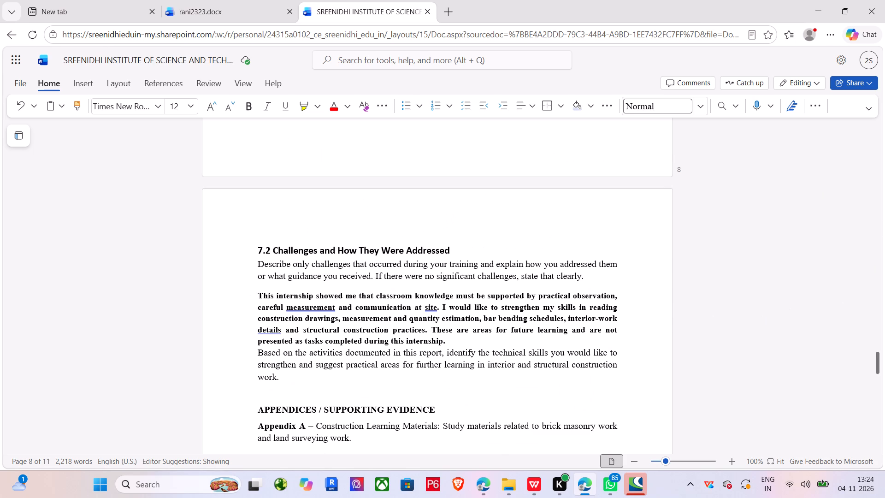
pyautogui.scroll(10, 588, 385)
pyautogui.scroll(-8, 588, 385)
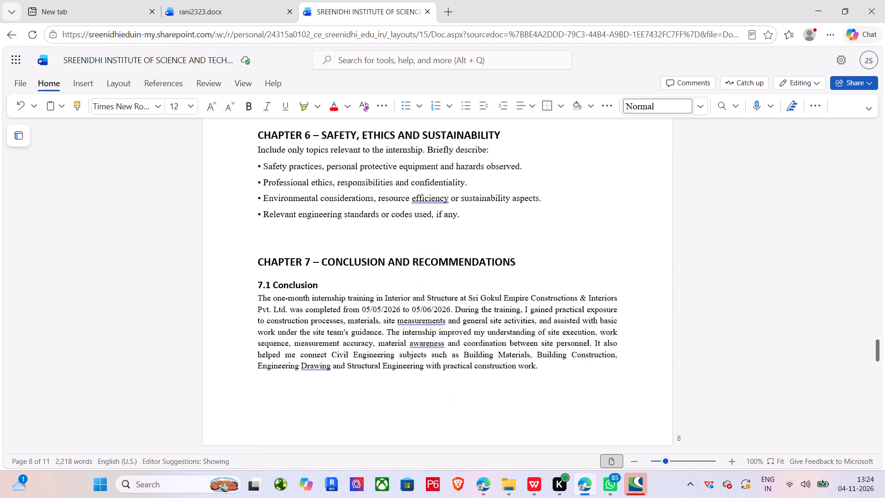
pyautogui.scroll(3, 588, 385)
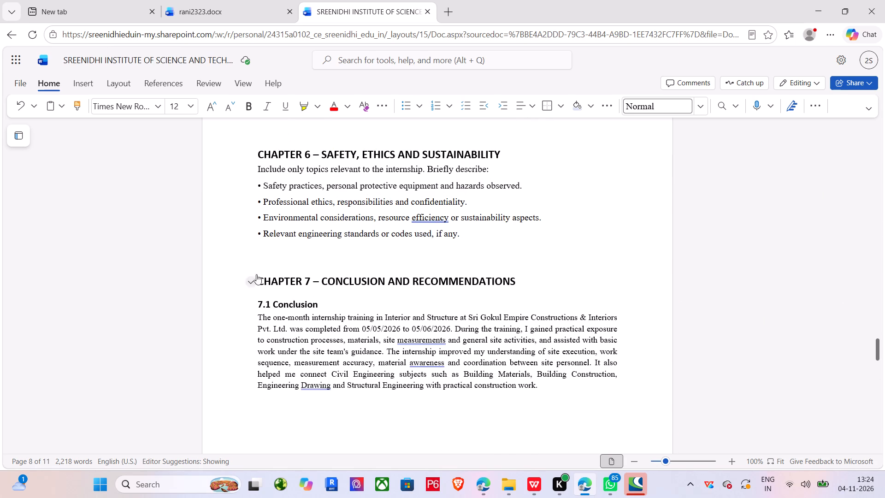
pyautogui.click(259, 279)
pyautogui.press('Return')
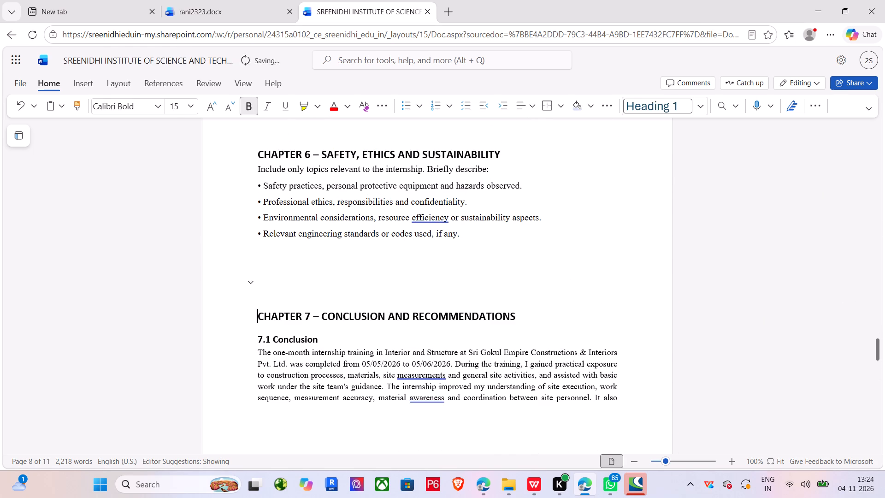
pyautogui.press('Return')
pyautogui.press('Return')
# Insert blank lines above the Chapter 6 – Safety, Ethics and Sustainability heading to move it onto a new page.
pyautogui.scroll(8, 257, 285)
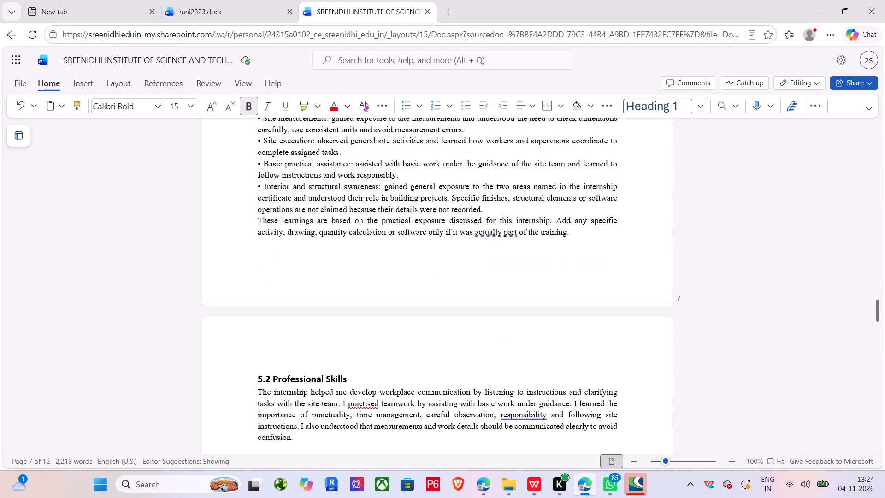
pyautogui.scroll(-9, 267, 271)
pyautogui.scroll(2, 267, 271)
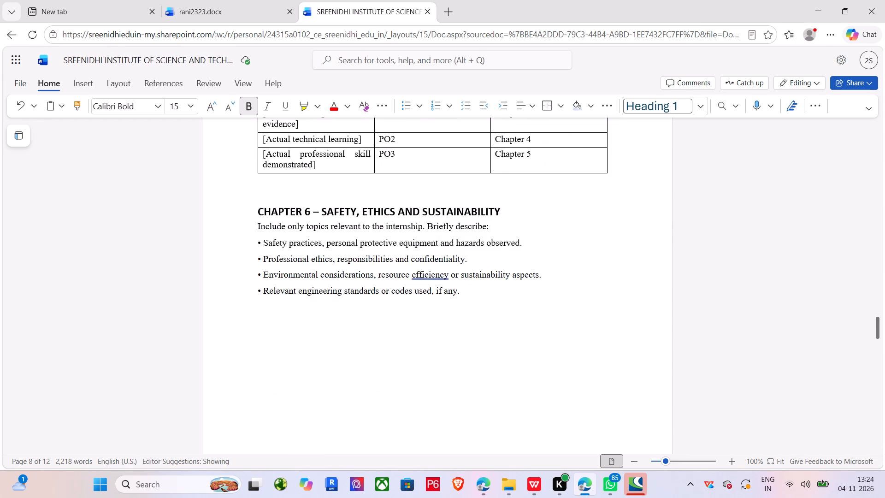
pyautogui.click(259, 212)
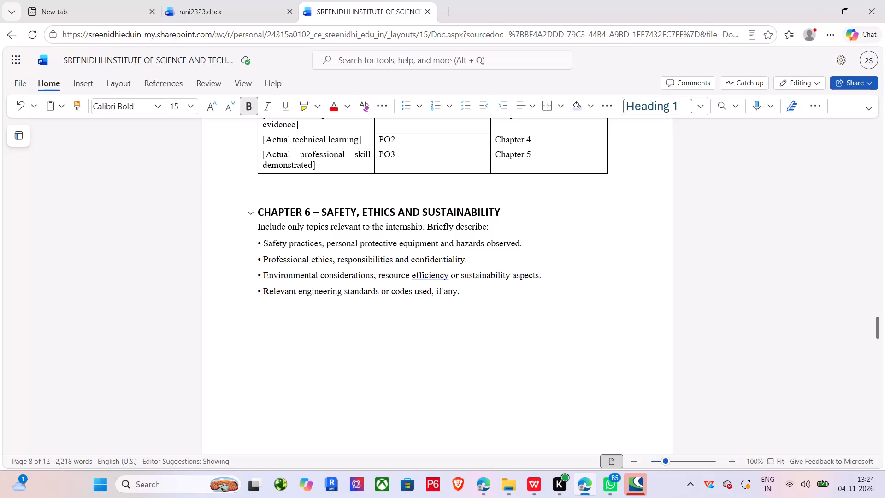
pyautogui.press('Return')
pyautogui.press('Return')
pyautogui.press('Return')
pyautogui.press('Return')
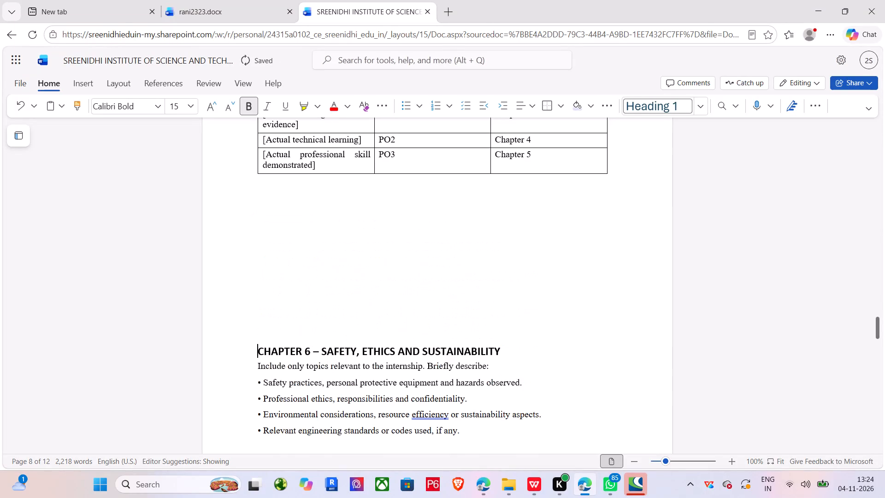
pyautogui.press('Return')
pyautogui.press('Return')
pyautogui.press('Return')
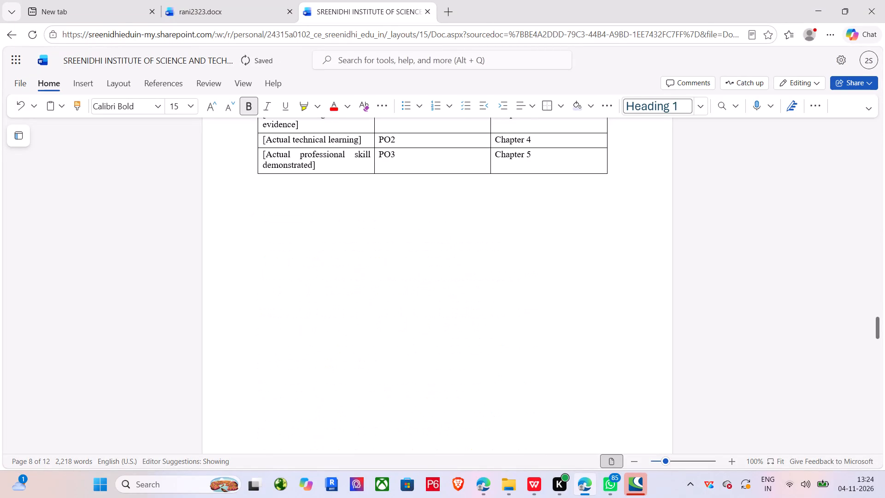
pyautogui.scroll(-10, 259, 212)
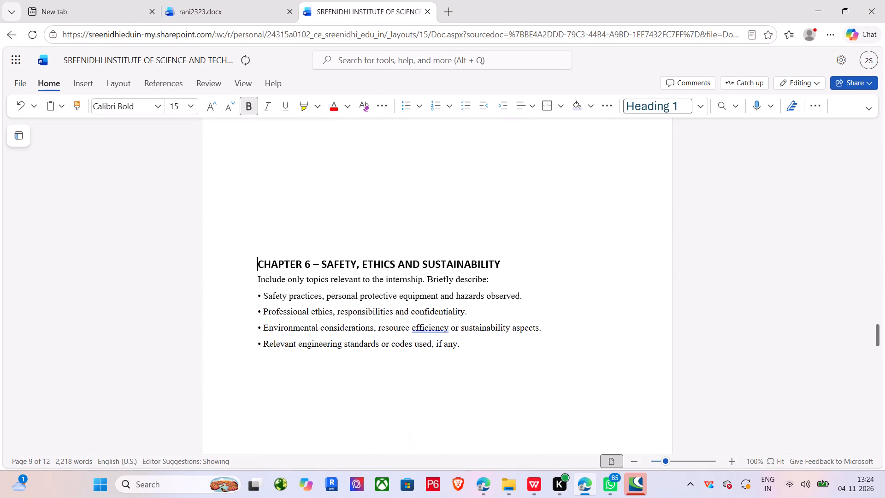
pyautogui.press('BackSpace')
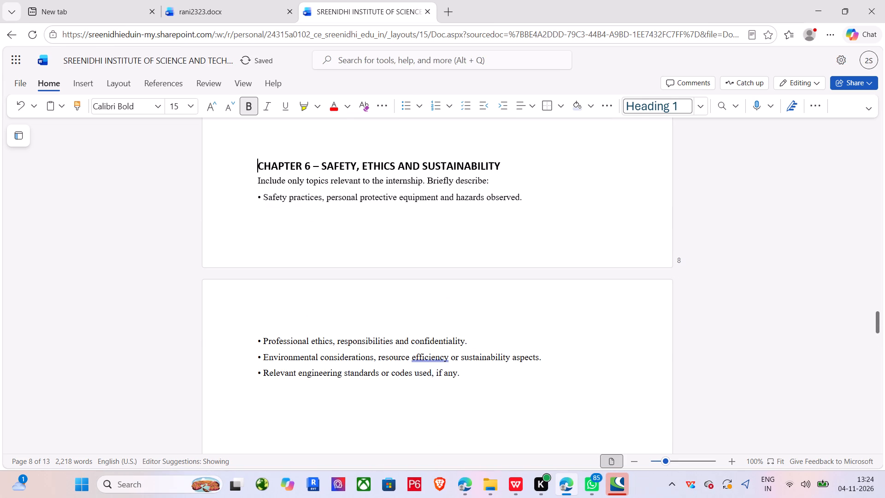
pyautogui.press('Return')
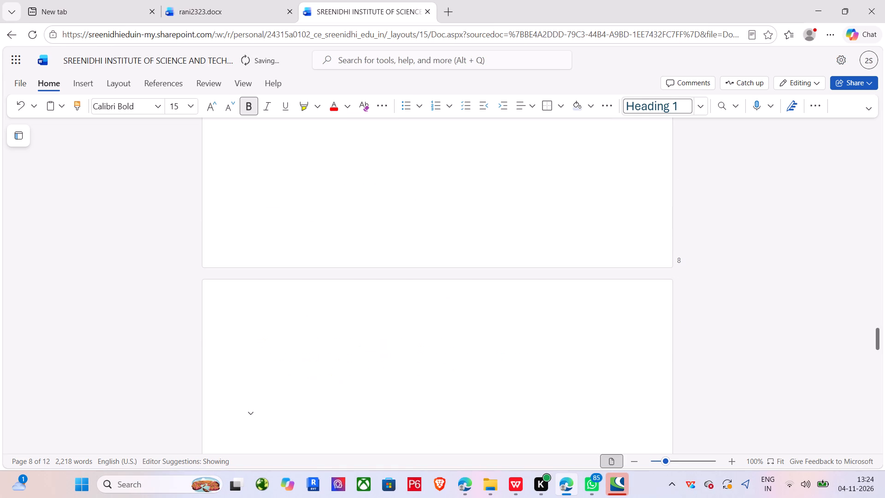
# Remove the extra blank line above the Chapter 7 heading, keeping the heading at the start of its own page.
pyautogui.scroll(-18, 427, 225)
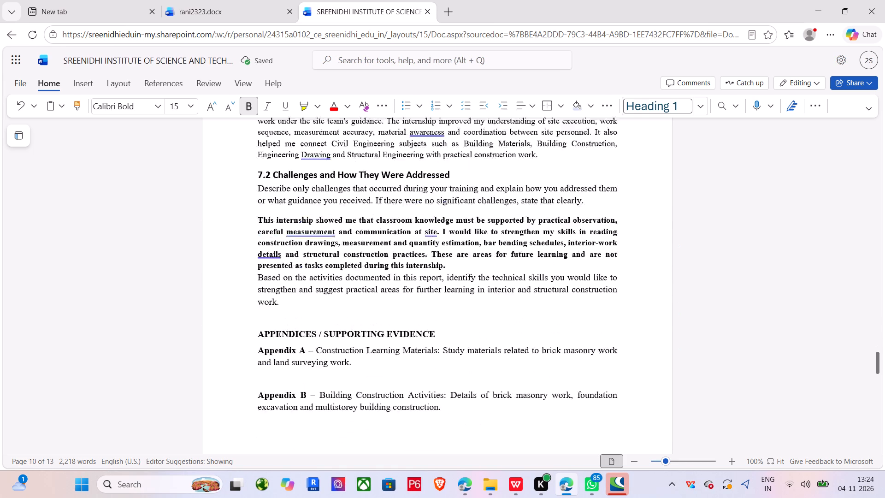
pyautogui.scroll(3, 418, 225)
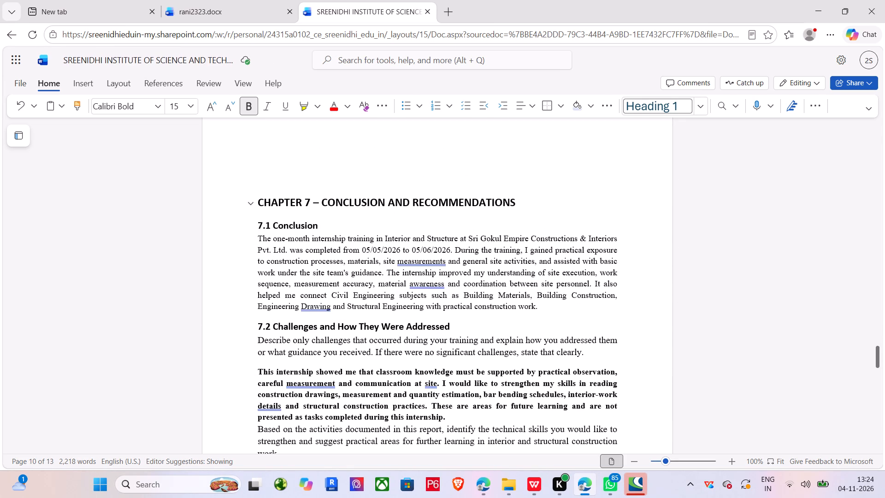
pyautogui.click(258, 202)
pyautogui.press('BackSpace')
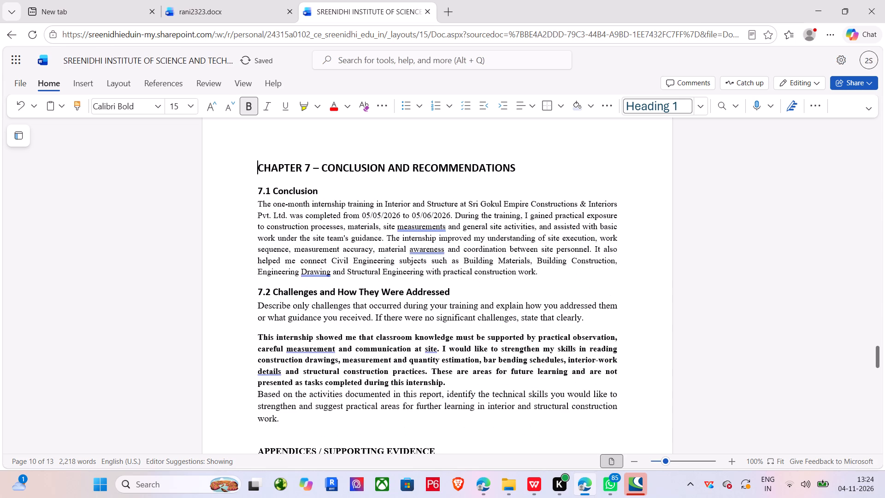
pyautogui.scroll(4, 258, 202)
pyautogui.press('BackSpace')
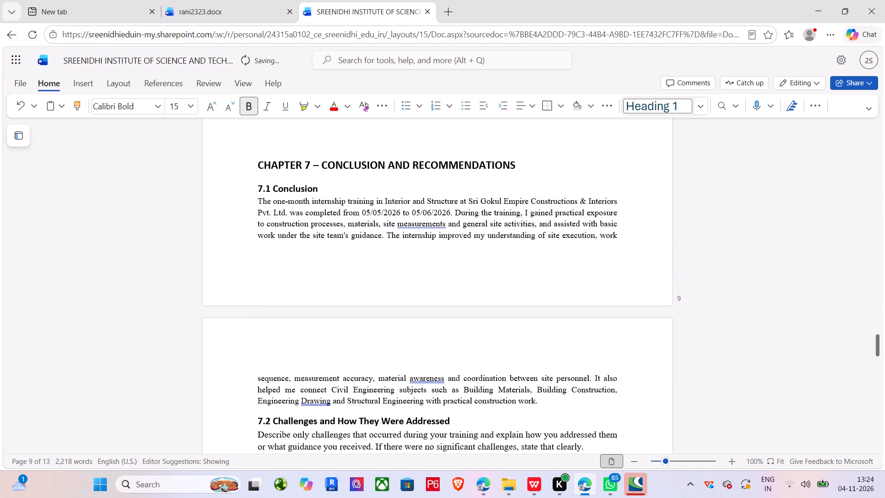
pyautogui.press('Return')
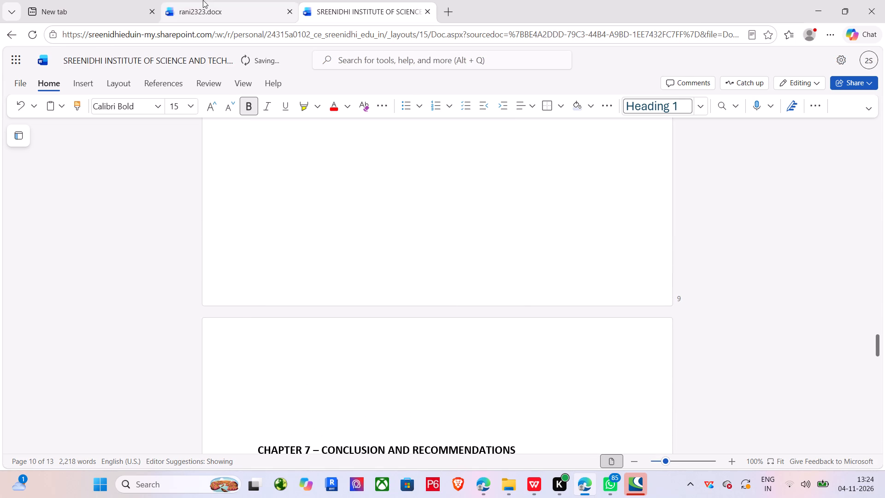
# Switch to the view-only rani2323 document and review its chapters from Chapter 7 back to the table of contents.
pyautogui.click(203, 2)
pyautogui.scroll(11, 561, 441)
pyautogui.scroll(17, 561, 441)
pyautogui.scroll(7, 561, 441)
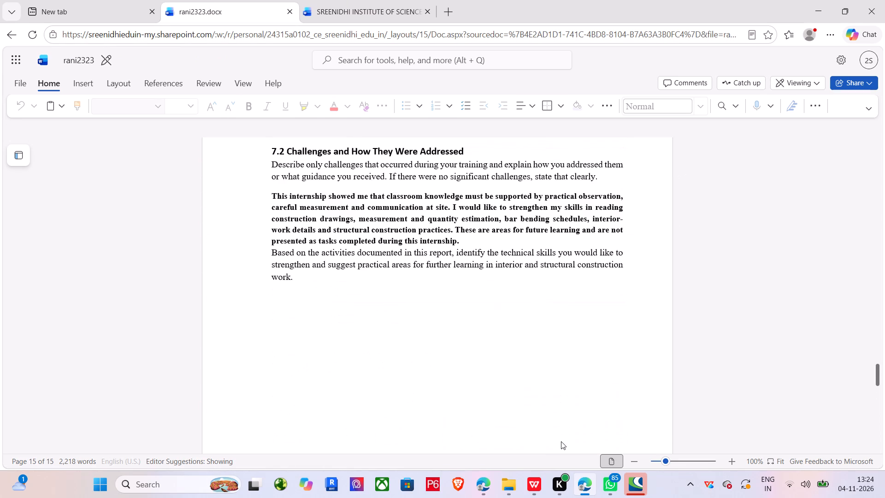
pyautogui.scroll(19, 561, 441)
pyautogui.scroll(13, 561, 441)
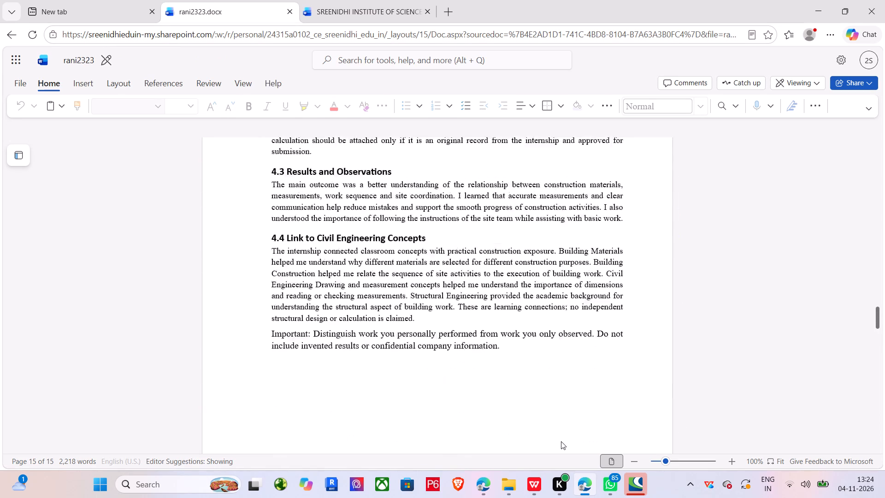
pyautogui.scroll(18, 561, 441)
pyautogui.scroll(7, 561, 441)
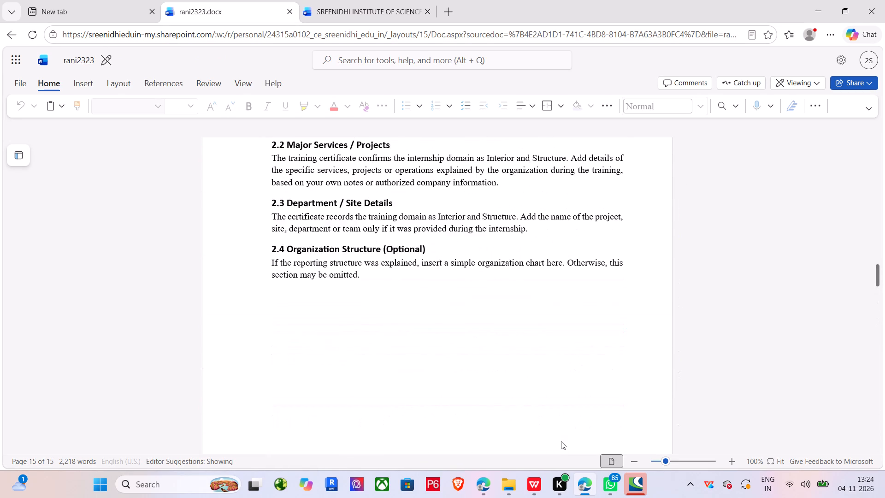
pyautogui.scroll(12, 561, 441)
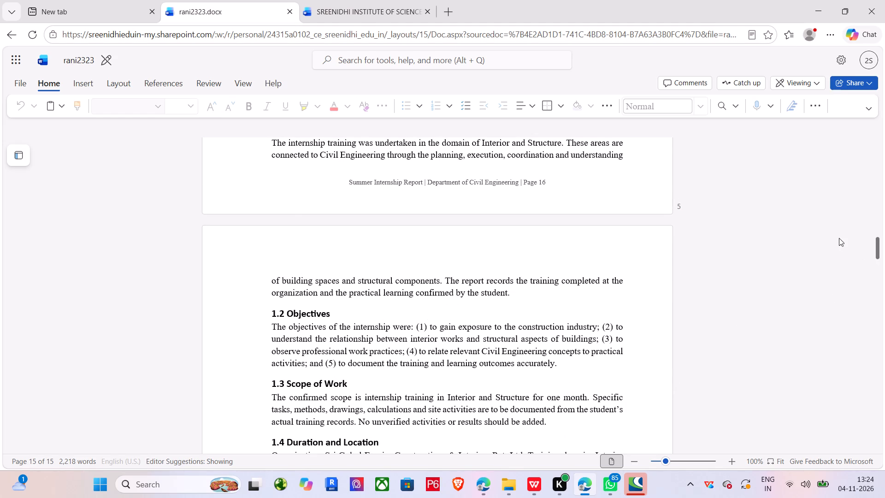
pyautogui.scroll(5, 753, 185)
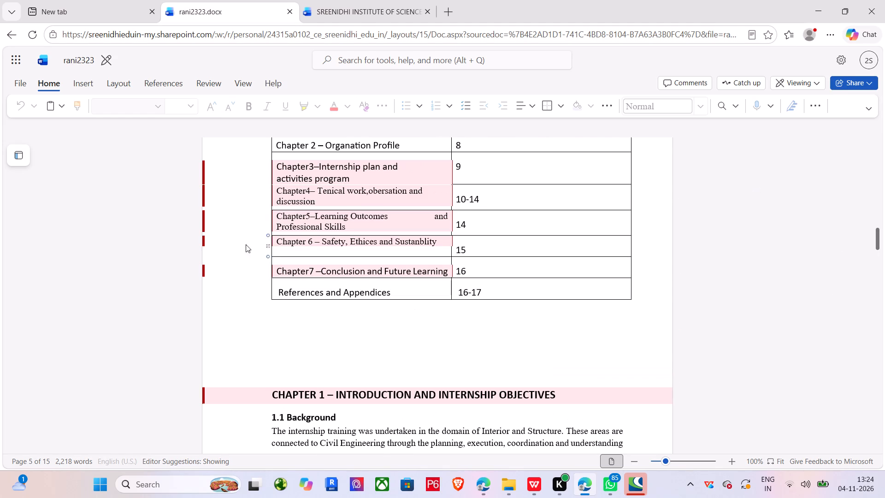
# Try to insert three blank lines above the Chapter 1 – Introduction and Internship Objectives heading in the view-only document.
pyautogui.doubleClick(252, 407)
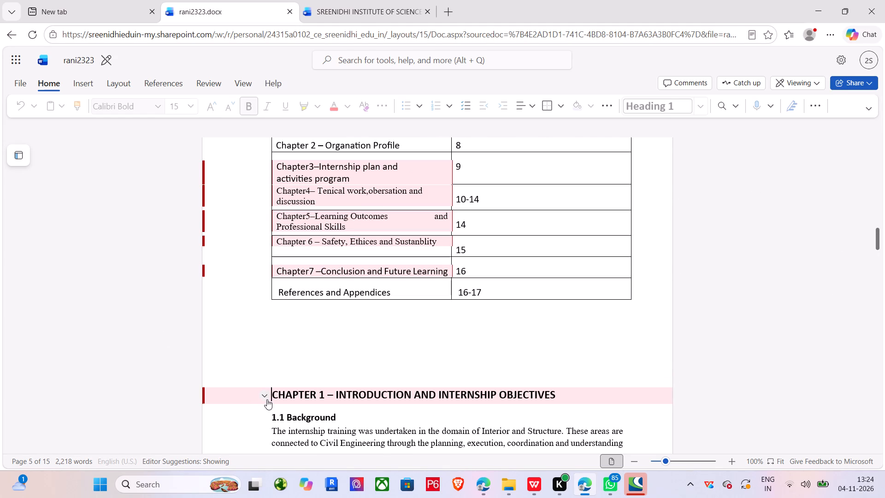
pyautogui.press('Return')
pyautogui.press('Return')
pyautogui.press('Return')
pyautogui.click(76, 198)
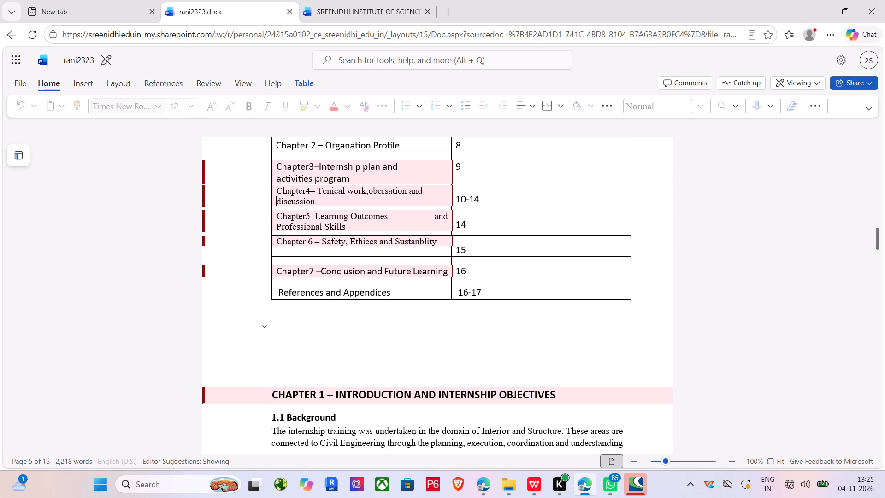
# Examine the section names and page numbers in the view-only document's table of contents.
pyautogui.scroll(5, 407, 359)
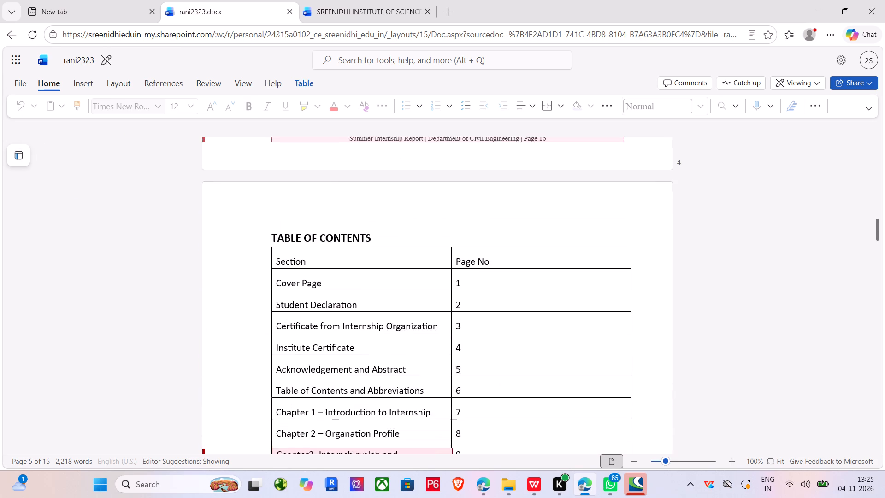
pyautogui.scroll(10, 407, 359)
pyautogui.scroll(-14, 407, 359)
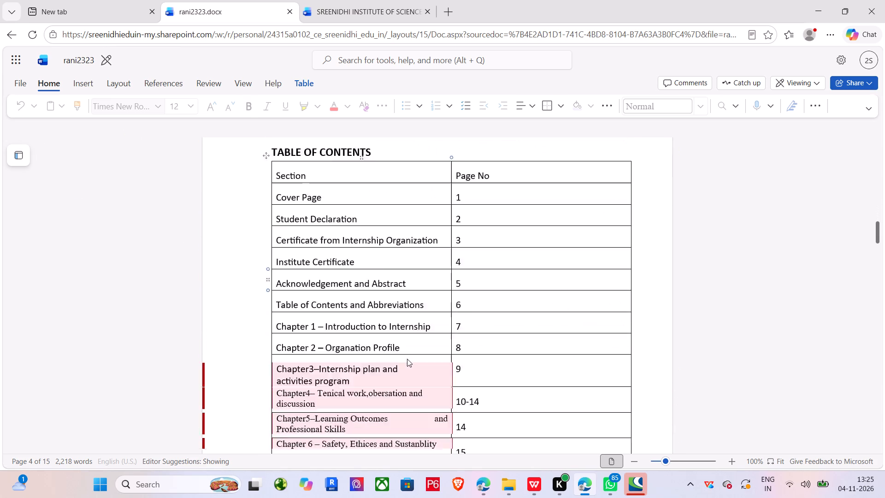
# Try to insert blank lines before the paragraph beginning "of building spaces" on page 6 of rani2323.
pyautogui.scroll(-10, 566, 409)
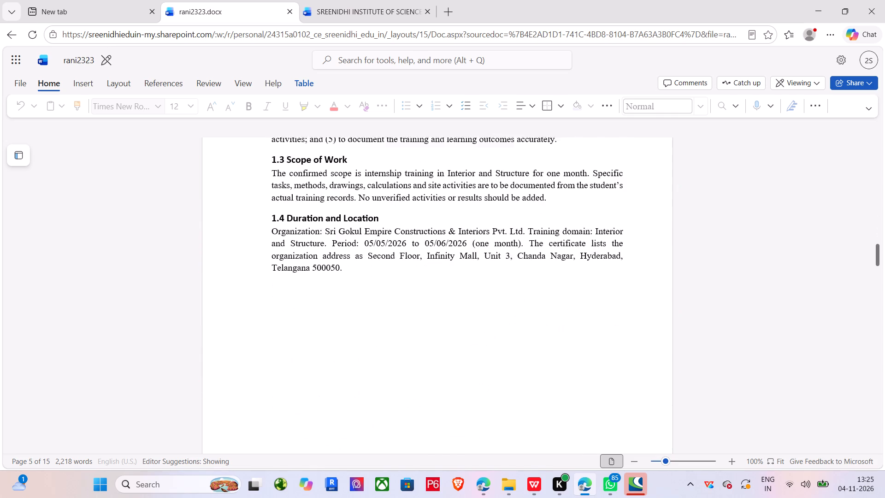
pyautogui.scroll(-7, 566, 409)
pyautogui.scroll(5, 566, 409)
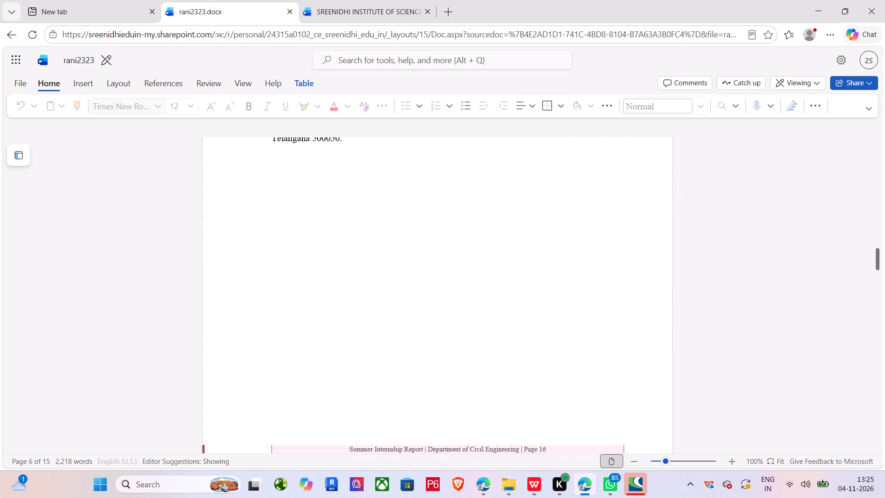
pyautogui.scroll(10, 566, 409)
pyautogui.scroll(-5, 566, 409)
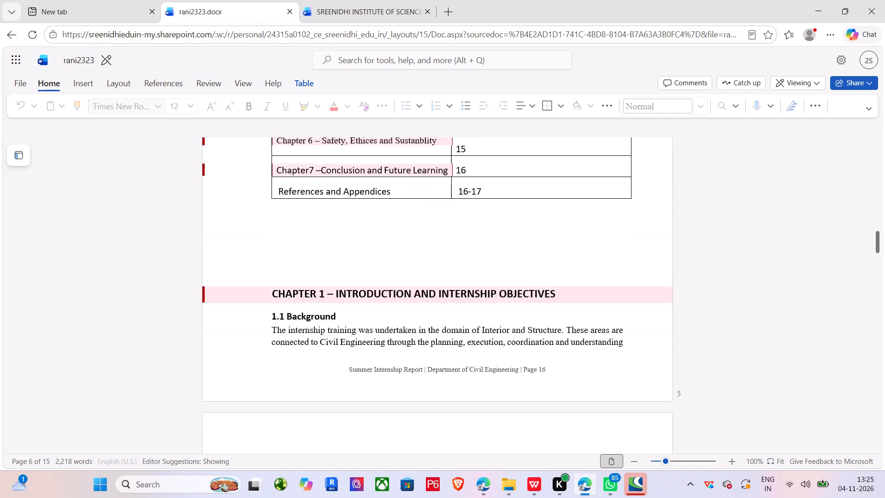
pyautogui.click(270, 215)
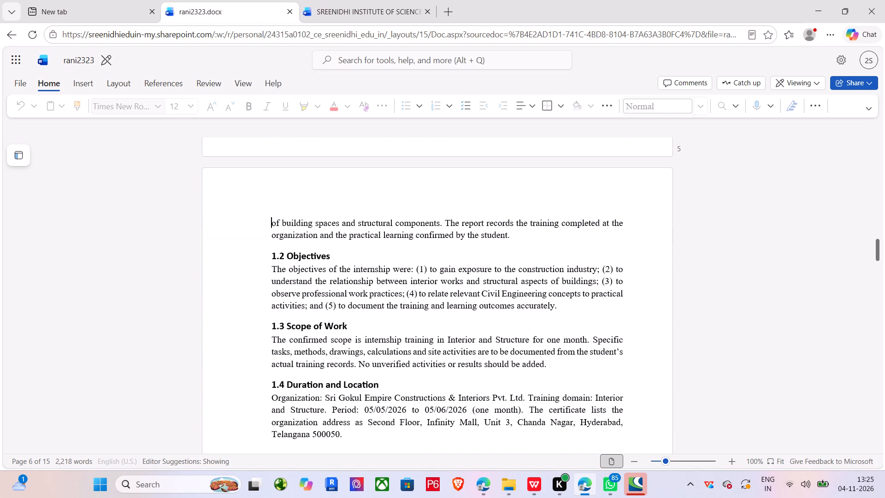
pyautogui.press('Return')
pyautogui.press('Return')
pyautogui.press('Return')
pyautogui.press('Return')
# Switch to the SREENIDHI INSTITUTE document and undo the last five edits around the Chapter 6 and Chapter 7 headings.
pyautogui.click(370, 8)
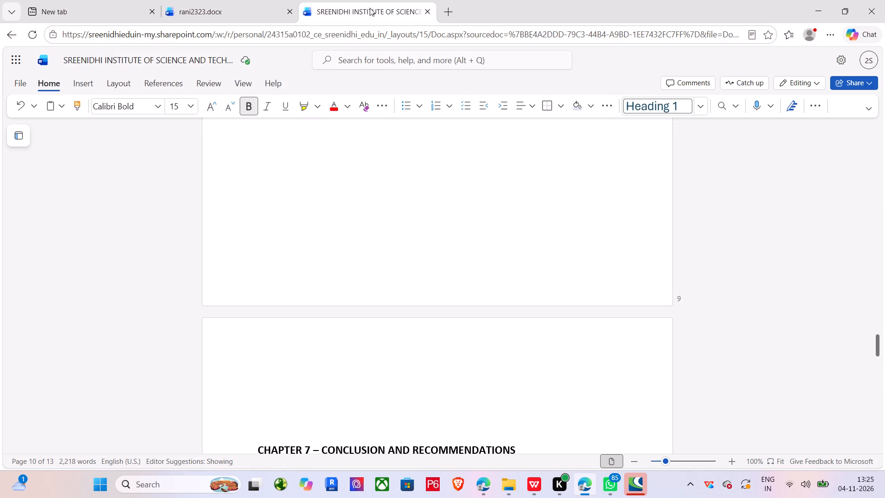
pyautogui.scroll(9, 469, 273)
pyautogui.scroll(-5, 469, 273)
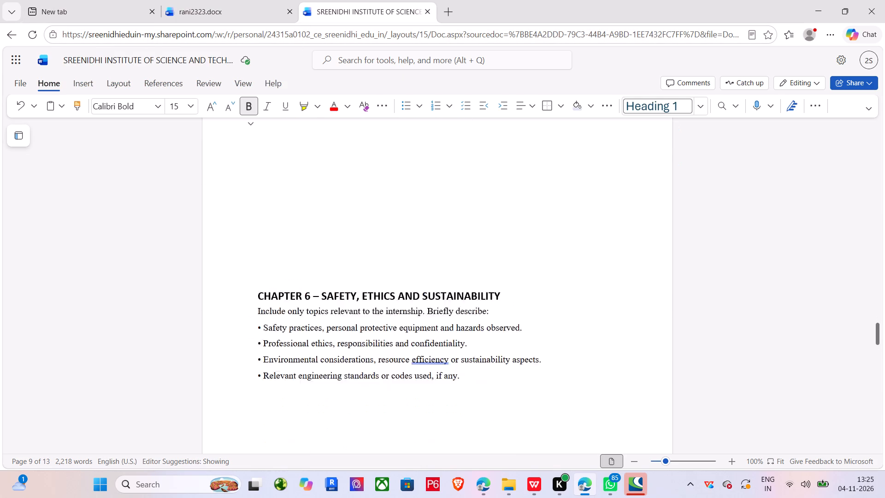
pyautogui.click(251, 234)
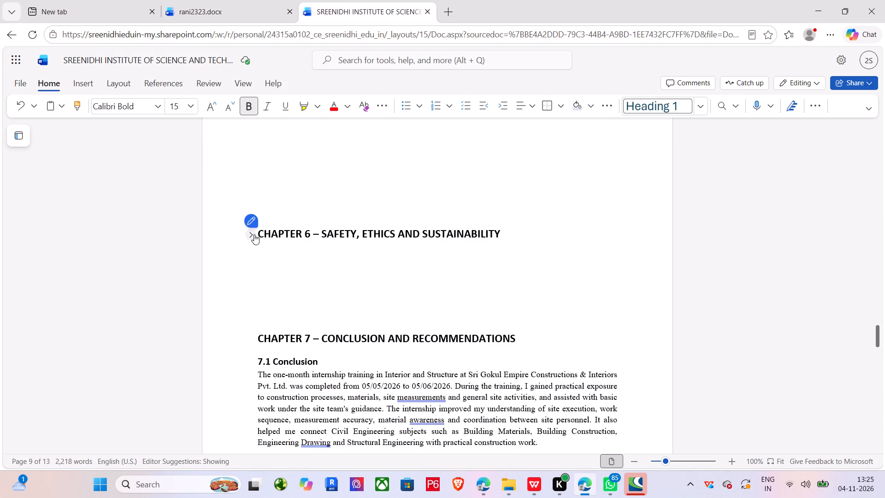
pyautogui.click(21, 107)
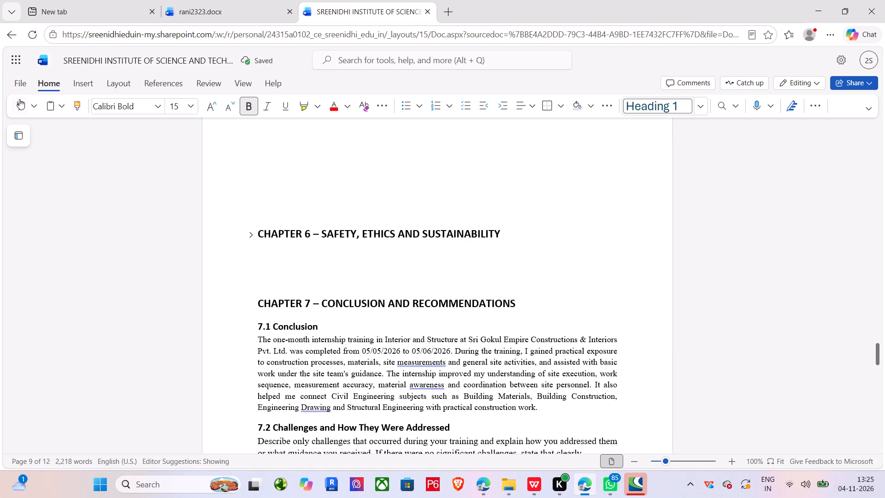
pyautogui.click(18, 101)
pyautogui.click(17, 101)
pyautogui.click(15, 101)
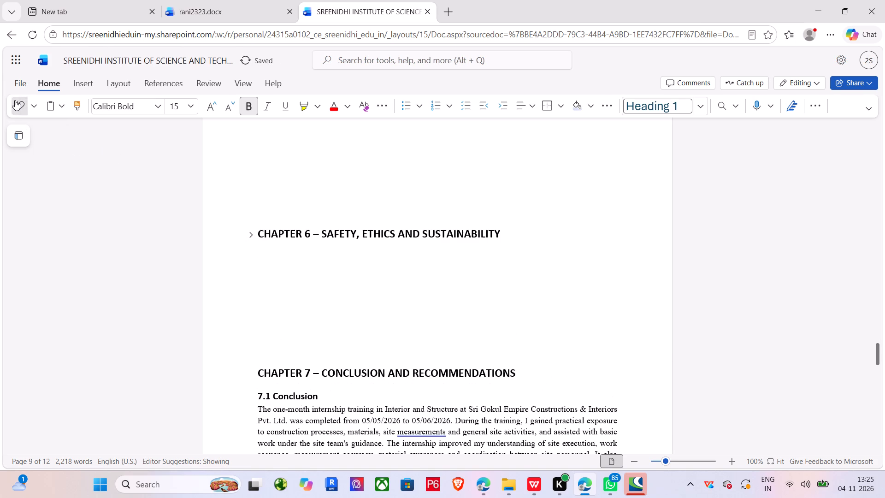
pyautogui.click(15, 100)
# Insert two blank lines before the ACKNOWLEDGEMENT heading on page 2.
pyautogui.scroll(5, 427, 427)
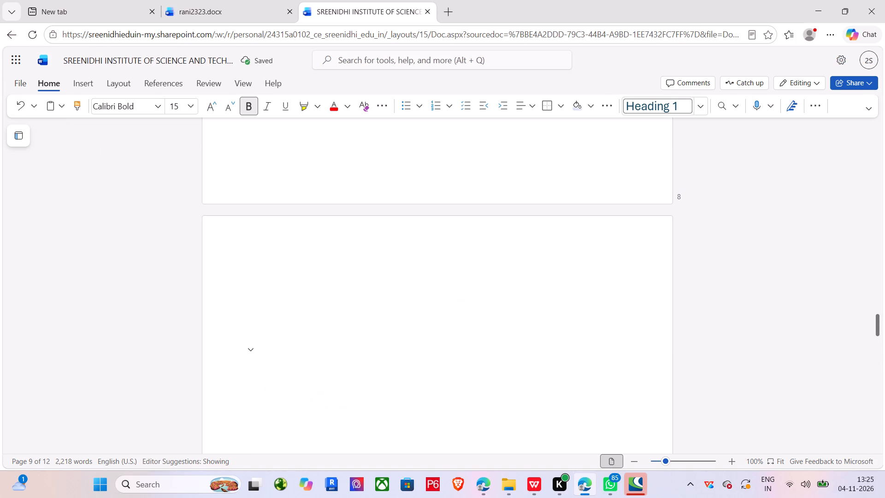
pyautogui.scroll(6, 427, 427)
pyautogui.scroll(20, 427, 427)
pyautogui.scroll(6, 427, 427)
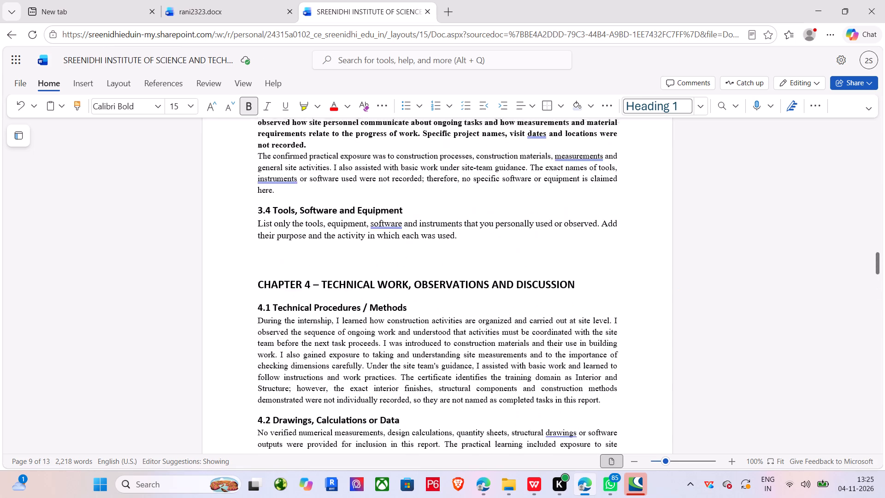
pyautogui.scroll(20, 427, 427)
pyautogui.scroll(12, 427, 427)
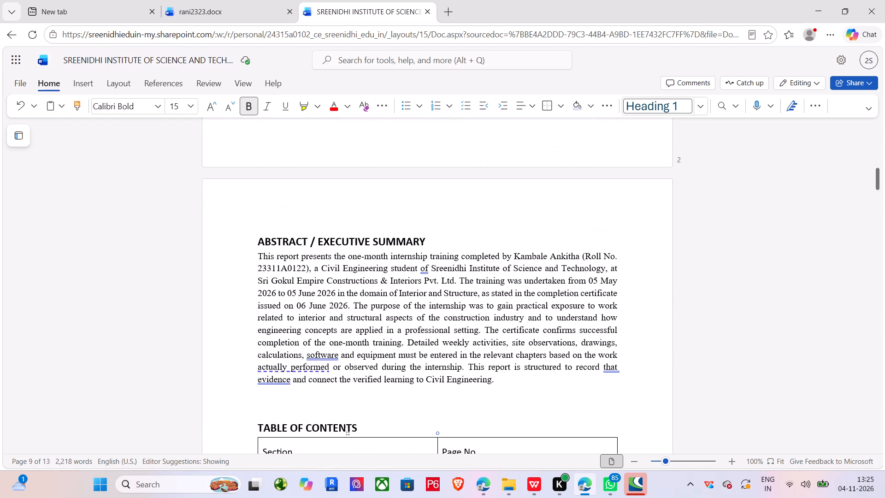
pyautogui.scroll(17, 427, 427)
pyautogui.scroll(-9, 427, 427)
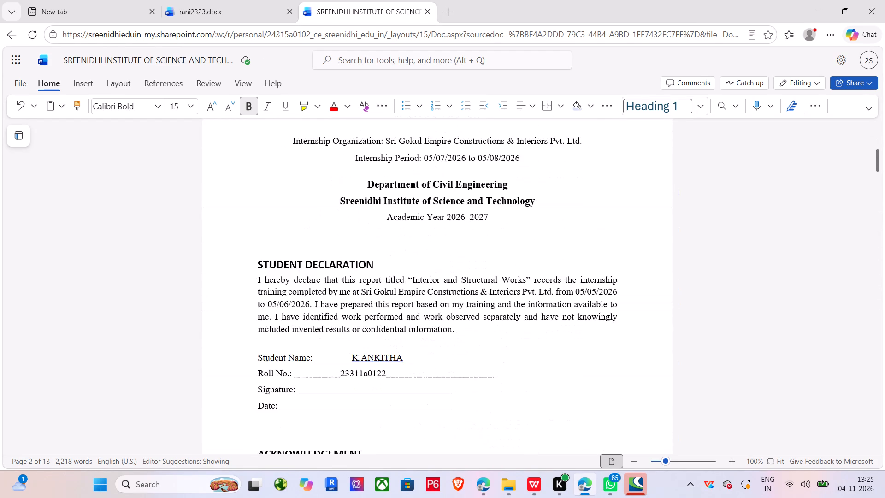
pyautogui.scroll(-5, 427, 427)
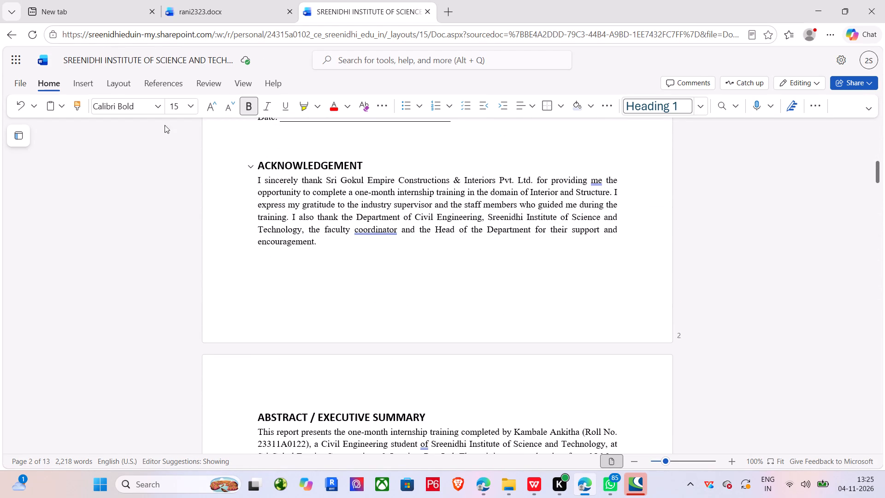
pyautogui.scroll(3, 376, 253)
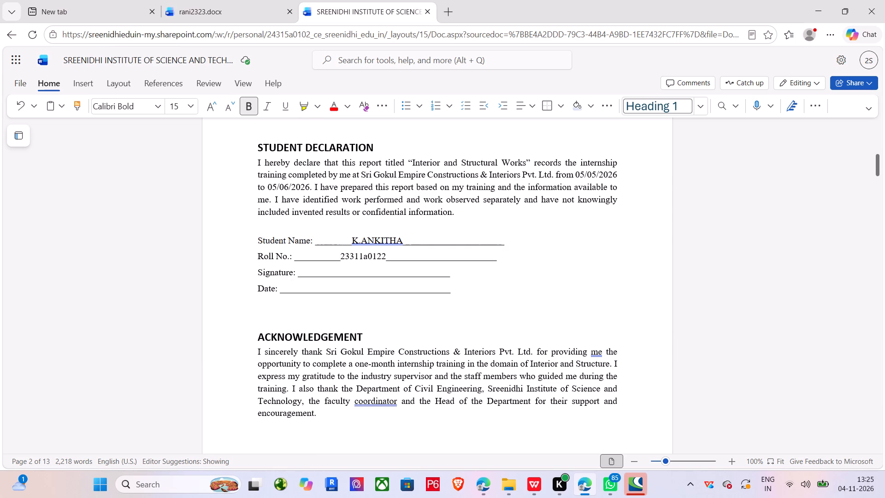
pyautogui.click(257, 339)
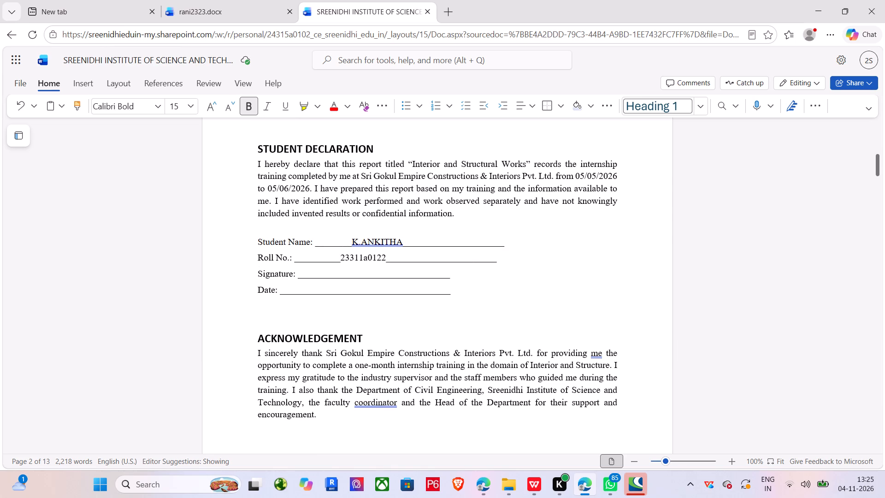
pyautogui.press('Return')
pyautogui.press('Return')
pyautogui.press('Return')
pyautogui.scroll(-3, 251, 348)
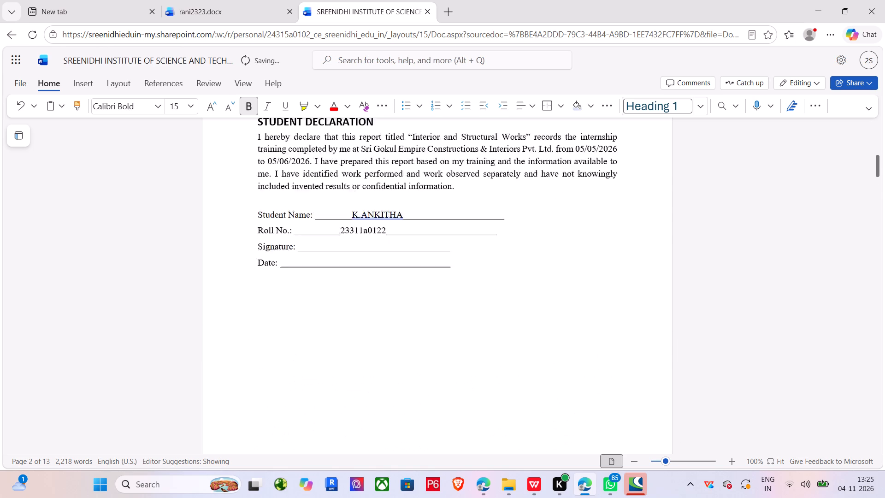
pyautogui.scroll(-5, 251, 349)
pyautogui.press('BackSpace')
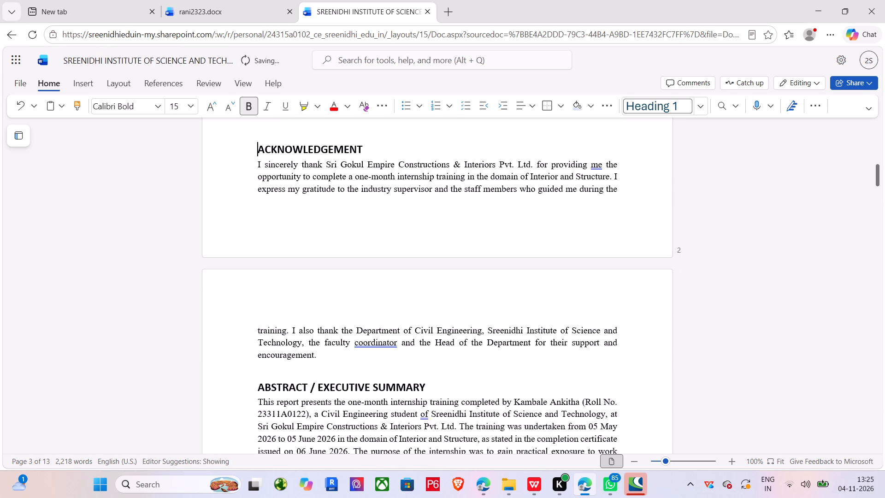
# Insert three blank lines before the CHAPTER 4 – TECHNICAL WORK, OBSERVATIONS AND DISCUSSION heading on page 6.
pyautogui.scroll(-3, 263, 300)
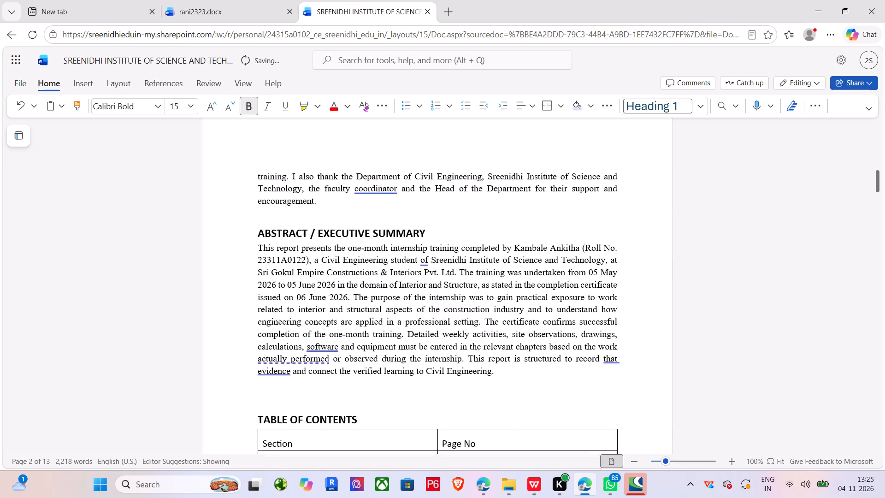
pyautogui.scroll(-4, 263, 300)
pyautogui.scroll(7, 426, 329)
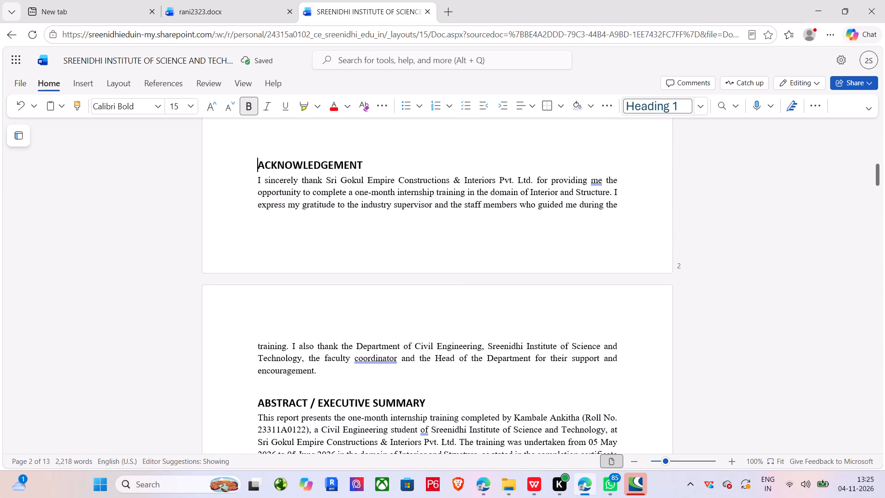
pyautogui.scroll(-10, 426, 329)
pyautogui.scroll(-17, 426, 329)
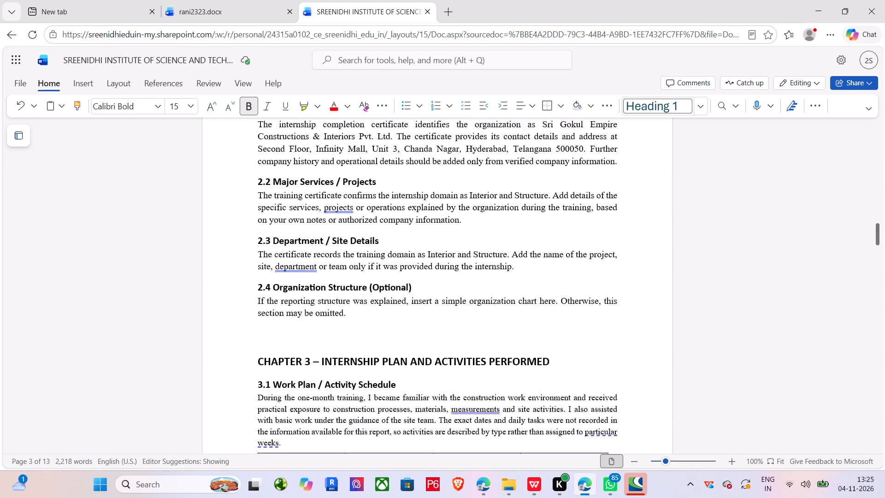
pyautogui.scroll(5, 426, 329)
pyautogui.scroll(-11, 426, 329)
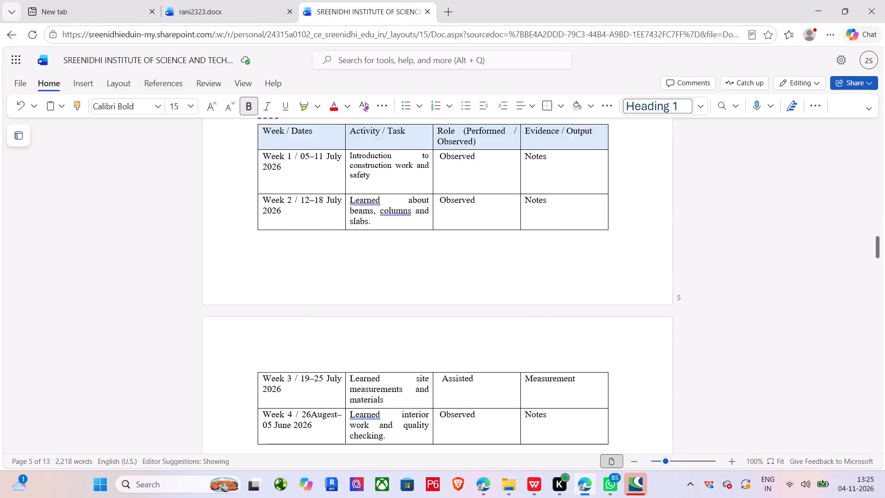
pyautogui.scroll(-7, 426, 329)
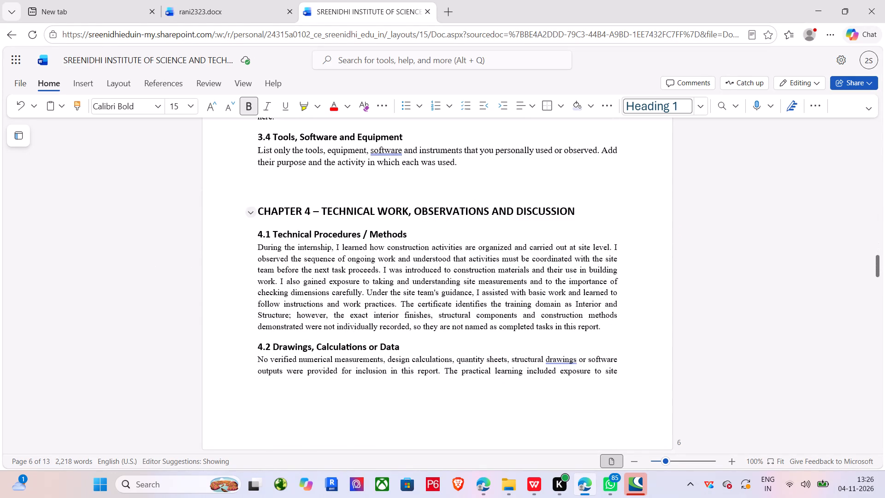
pyautogui.click(257, 209)
pyautogui.press('Return')
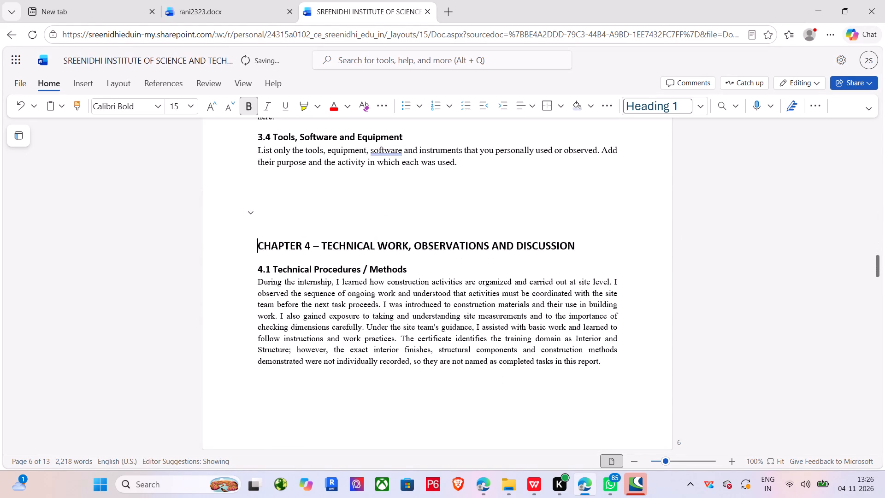
pyautogui.press('Return')
pyautogui.press('Return')
pyautogui.press('Return')
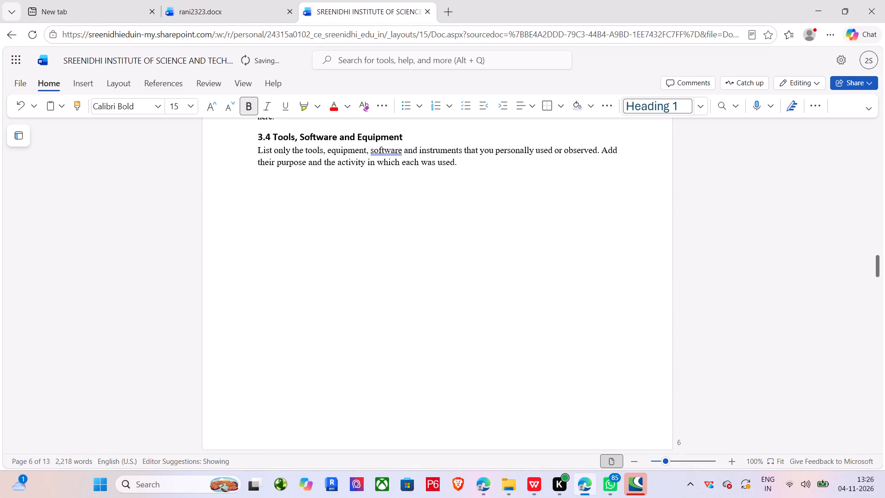
pyautogui.scroll(-5, 257, 215)
pyautogui.press('BackSpace')
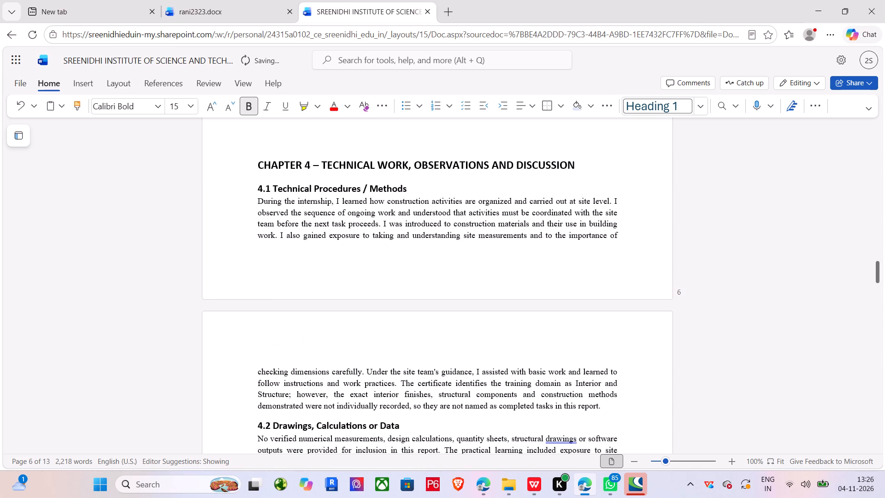
# Delete the blank lines above the CHAPTER 6 – SAFETY, ETHICS AND SUSTAINABILITY heading to bring it up onto page 8.
pyautogui.scroll(-10, 257, 215)
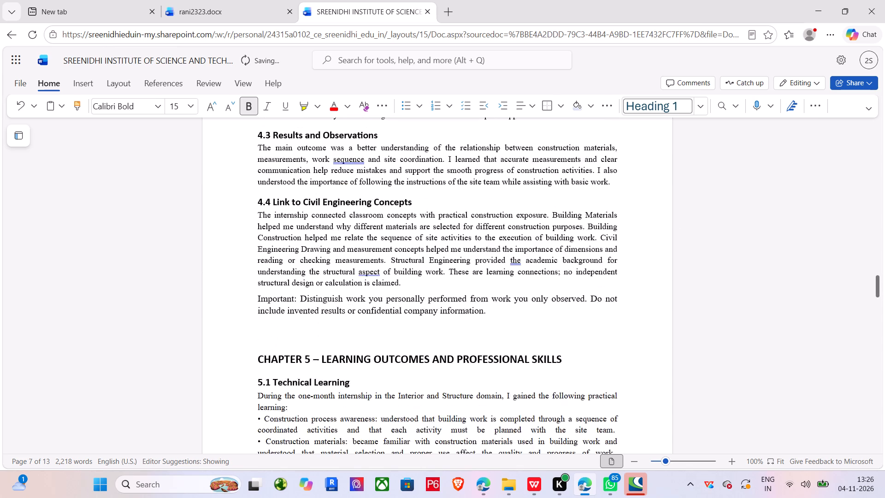
pyautogui.scroll(-20, 257, 215)
pyautogui.scroll(-4, 257, 215)
pyautogui.scroll(4, 257, 215)
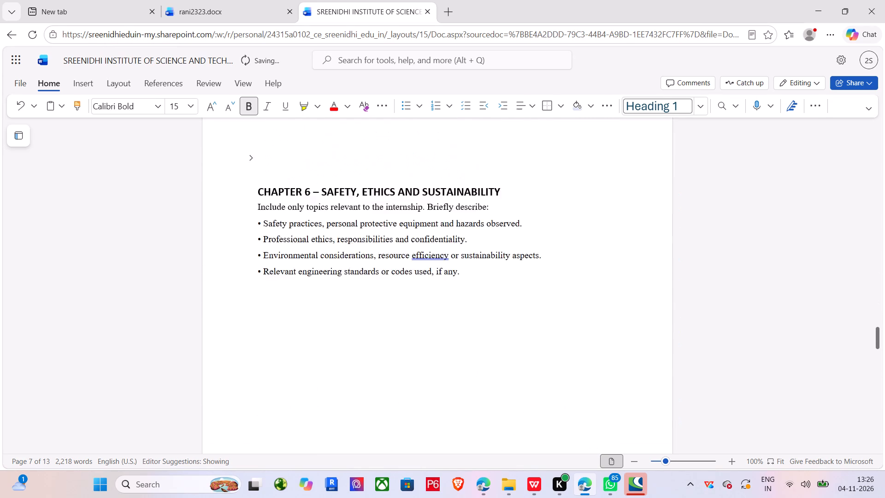
pyautogui.scroll(8, 257, 215)
pyautogui.scroll(-3, 257, 215)
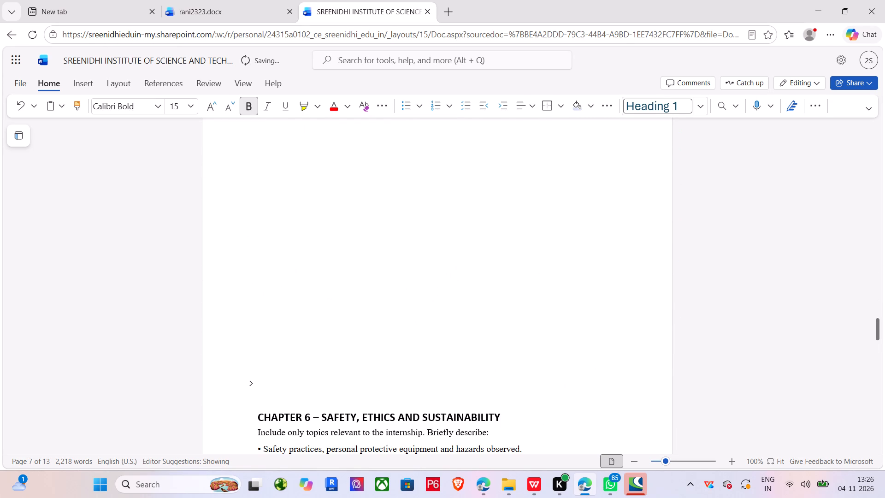
pyautogui.click(248, 244)
pyautogui.click(259, 422)
pyautogui.press('BackSpace')
pyautogui.press('BackSpace')
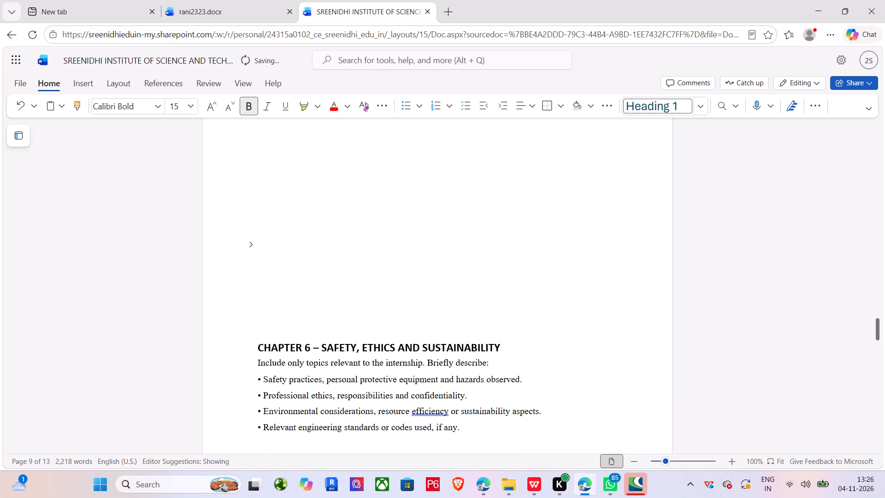
pyautogui.press('BackSpace')
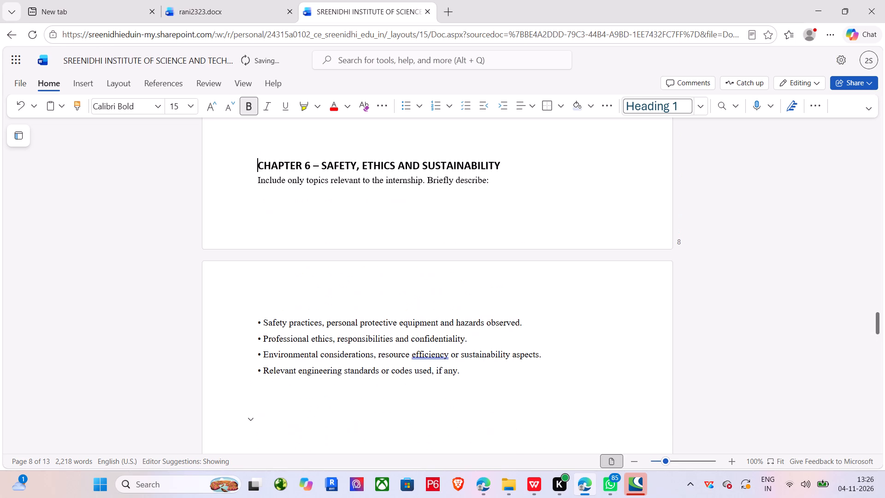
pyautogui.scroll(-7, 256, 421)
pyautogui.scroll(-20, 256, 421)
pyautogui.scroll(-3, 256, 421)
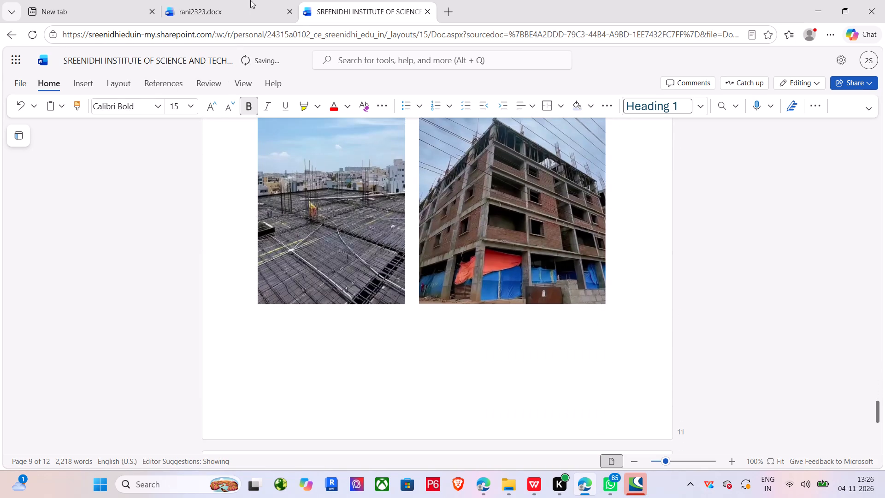
# Switch to the rani2323 document and examine its page layout, from the title pages through to the Chapter 4 heading.
pyautogui.click(242, 0)
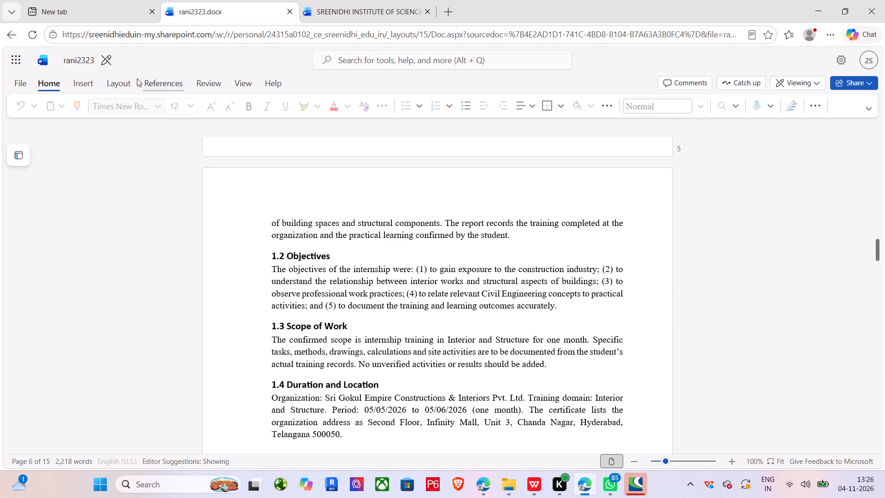
pyautogui.click(106, 58)
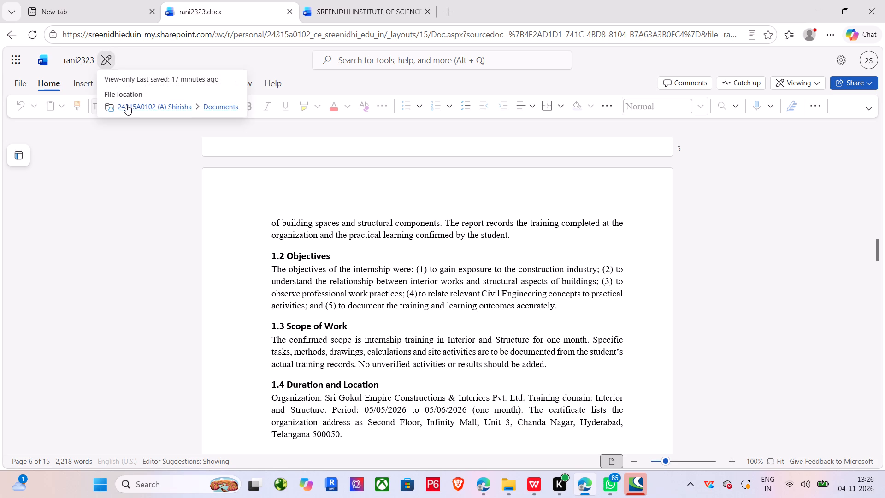
pyautogui.scroll(-1, 422, 302)
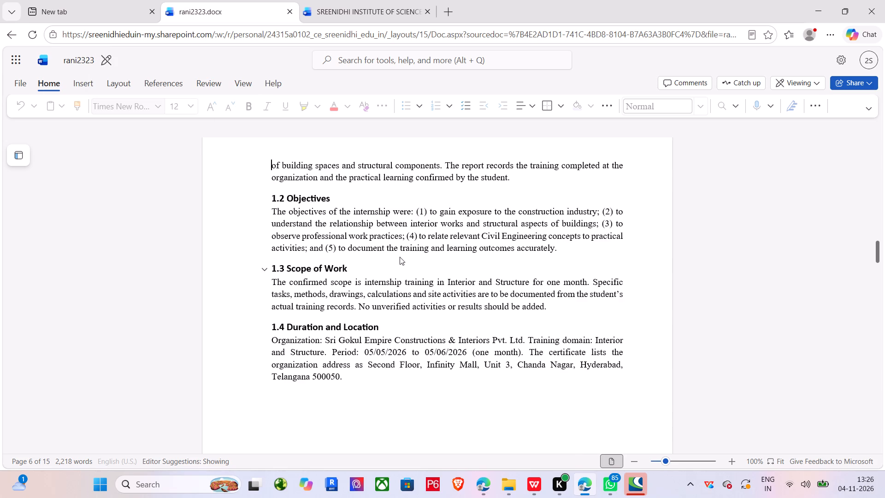
pyautogui.scroll(-4, 400, 261)
pyautogui.scroll(16, 400, 263)
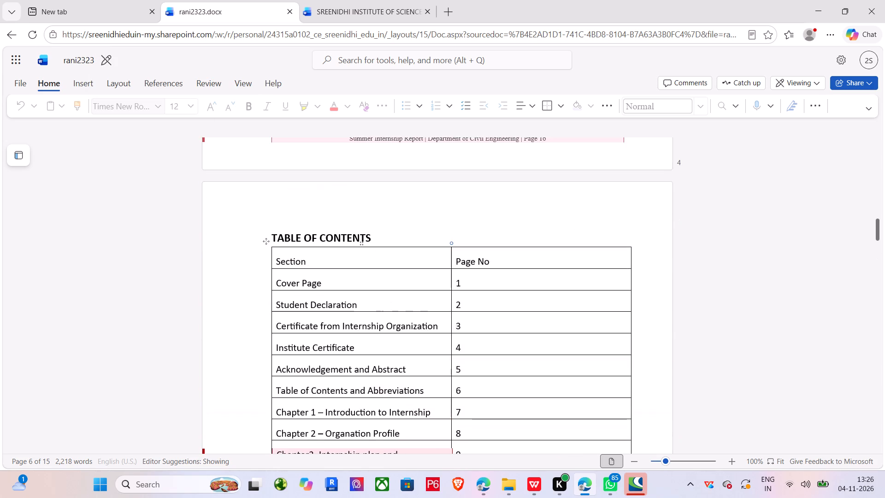
pyautogui.scroll(6, 400, 263)
pyautogui.scroll(20, 400, 263)
pyautogui.scroll(8, 400, 263)
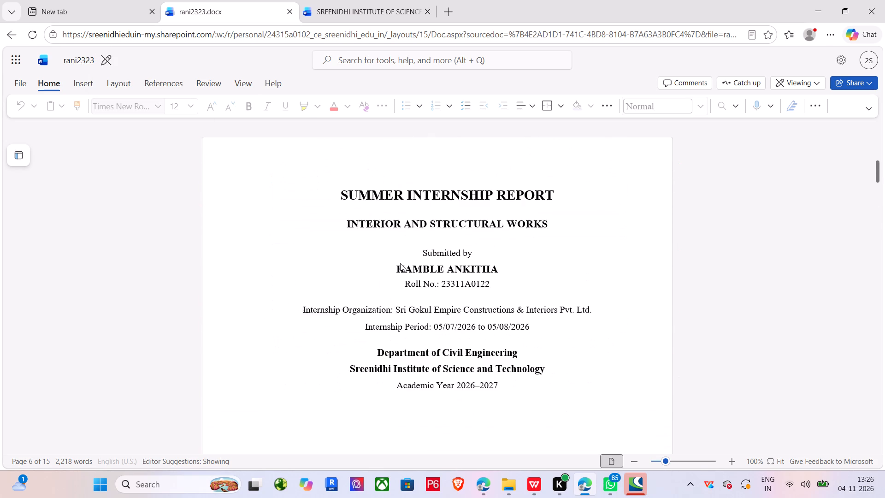
pyautogui.scroll(14, 400, 263)
pyautogui.scroll(-12, 400, 263)
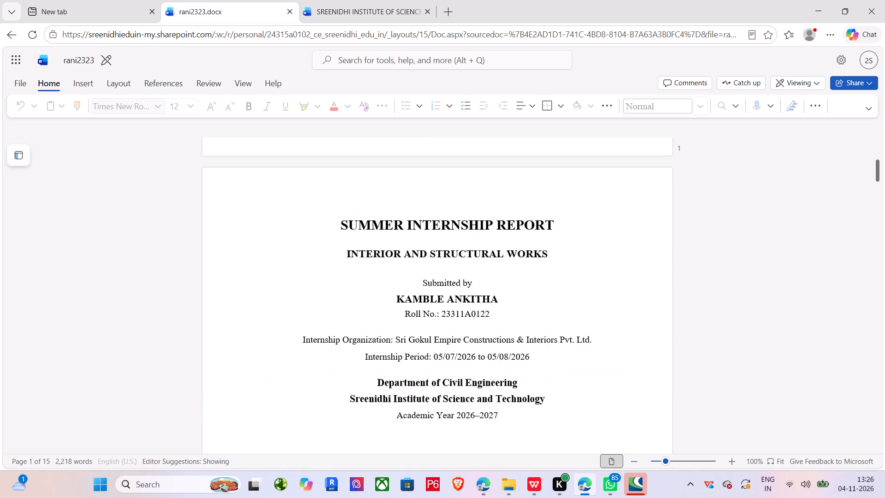
pyautogui.scroll(-5, 400, 263)
pyautogui.scroll(7, 400, 263)
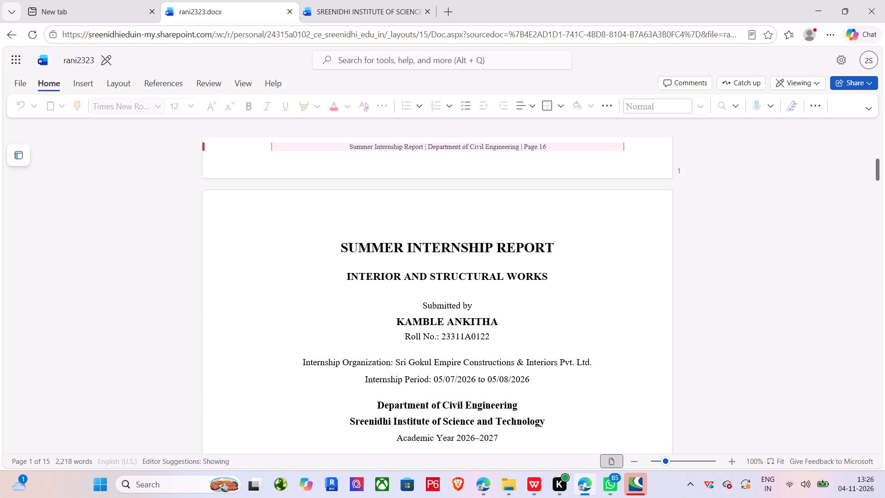
pyautogui.scroll(-20, 400, 263)
pyautogui.scroll(-12, 400, 263)
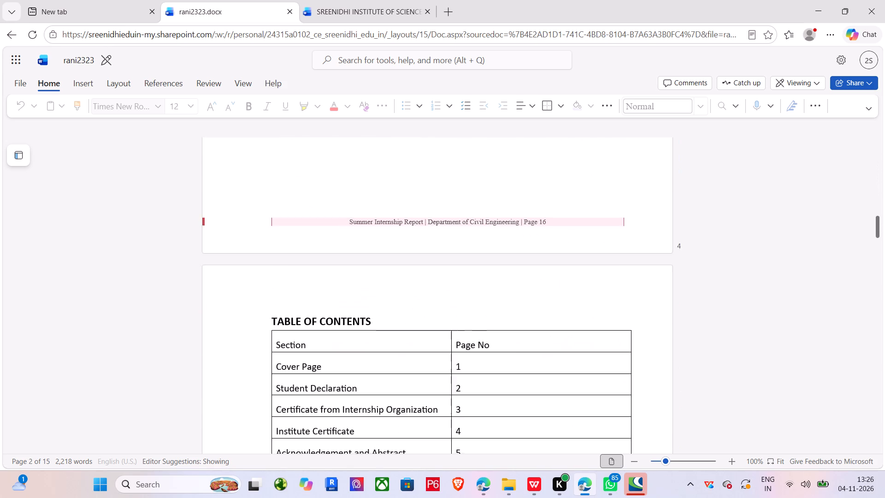
pyautogui.scroll(-20, 400, 263)
pyautogui.scroll(-12, 400, 263)
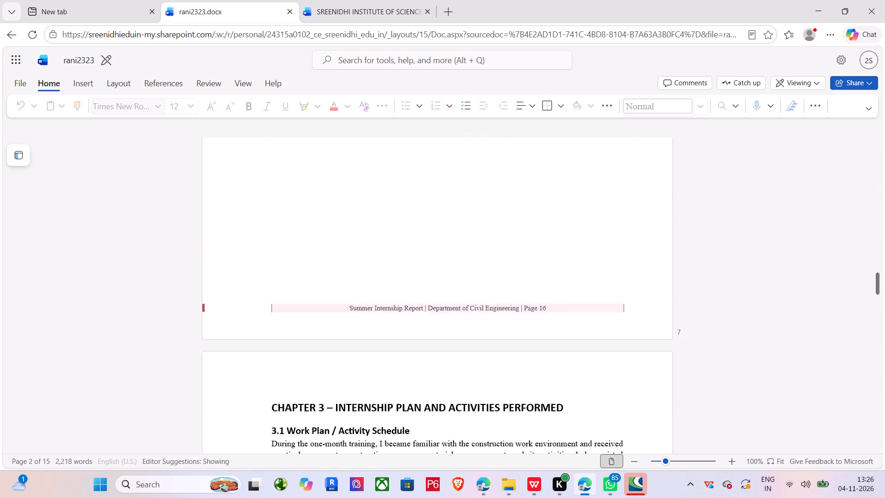
pyautogui.scroll(-3, 400, 263)
pyautogui.scroll(3, 400, 263)
pyautogui.scroll(-3, 400, 263)
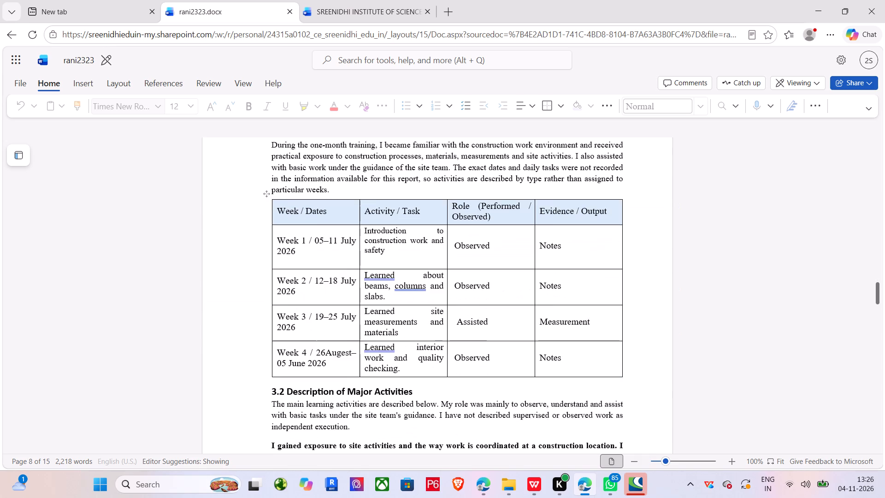
pyautogui.scroll(-9, 400, 263)
pyautogui.scroll(2, 400, 263)
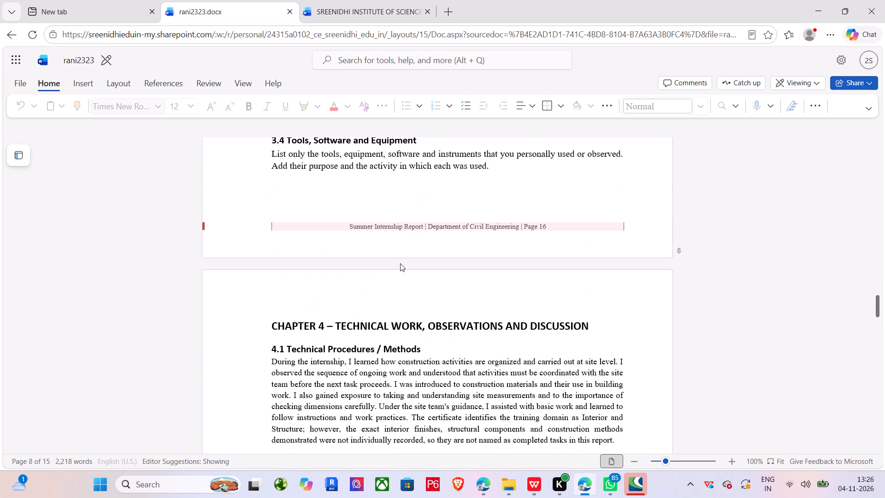
# Open the page 8 footer reading Summer Internship Report | Department of Civil Engineering in the header and footer view.
pyautogui.click(542, 224)
pyautogui.doubleClick(545, 223)
pyautogui.doubleClick(549, 224)
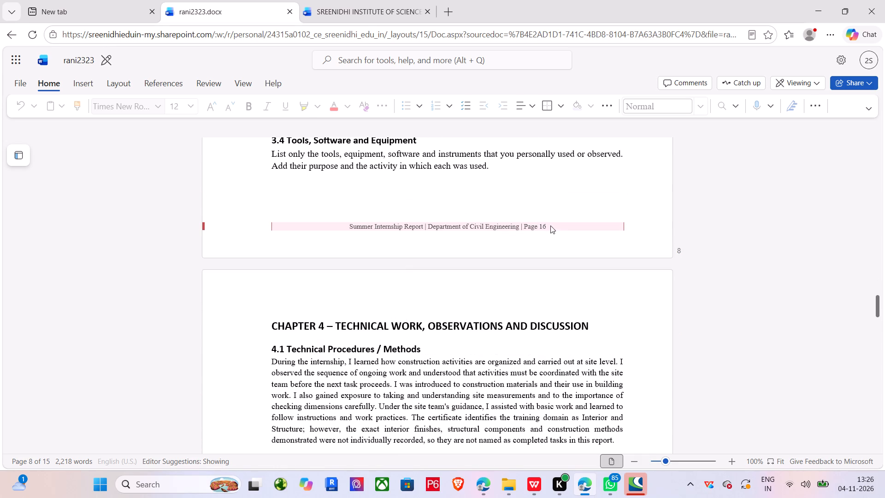
pyautogui.click(552, 229)
pyautogui.click(552, 226)
pyautogui.click(552, 223)
pyautogui.moveTo(538, 218); pyautogui.dragTo(533, 217)
pyautogui.moveTo(527, 213); pyautogui.dragTo(519, 214)
pyautogui.moveTo(503, 216); pyautogui.dragTo(527, 249)
pyautogui.moveTo(625, 255); pyautogui.dragTo(649, 255)
pyautogui.click(661, 259)
pyautogui.click(575, 214)
pyautogui.doubleClick(570, 227)
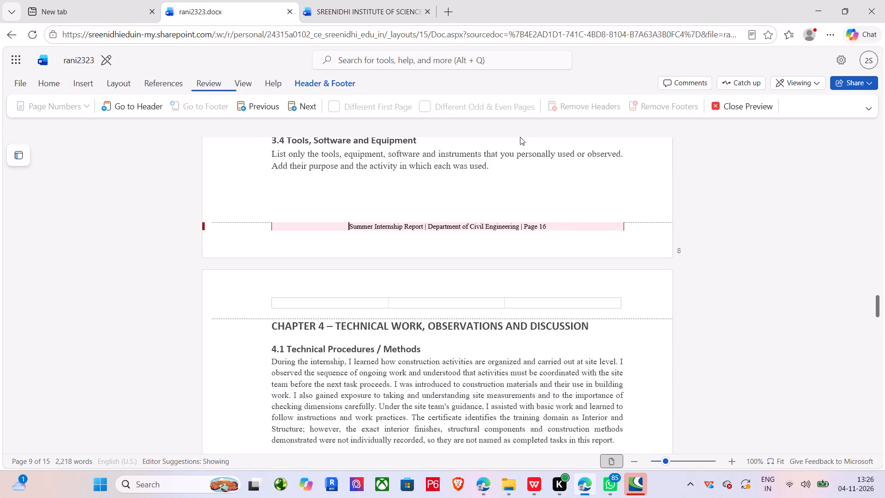
# Switch back to the SREENIDHI INSTITUTE document and review the page layout from the appendix photos back to the cover page and ACKNOWLEDGEMENT section.
pyautogui.click(351, 4)
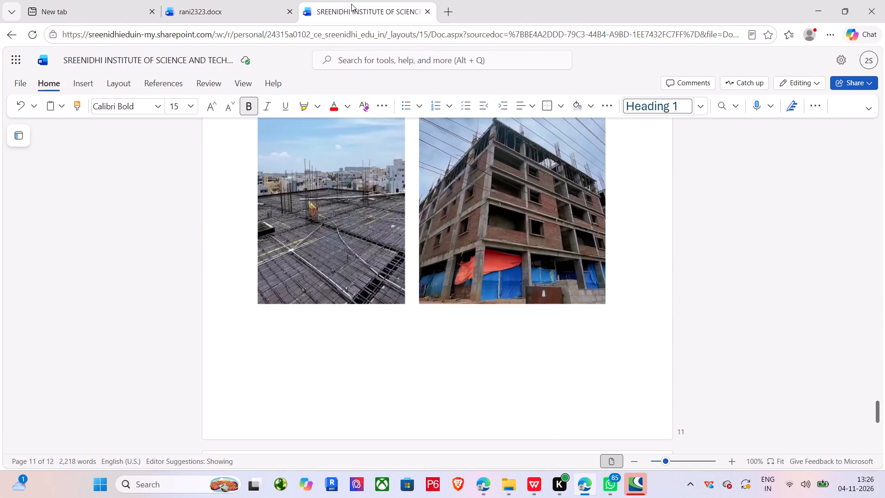
pyautogui.scroll(15, 493, 267)
pyautogui.scroll(4, 838, 376)
pyautogui.click(874, 361)
pyautogui.moveTo(879, 375); pyautogui.dragTo(884, 291)
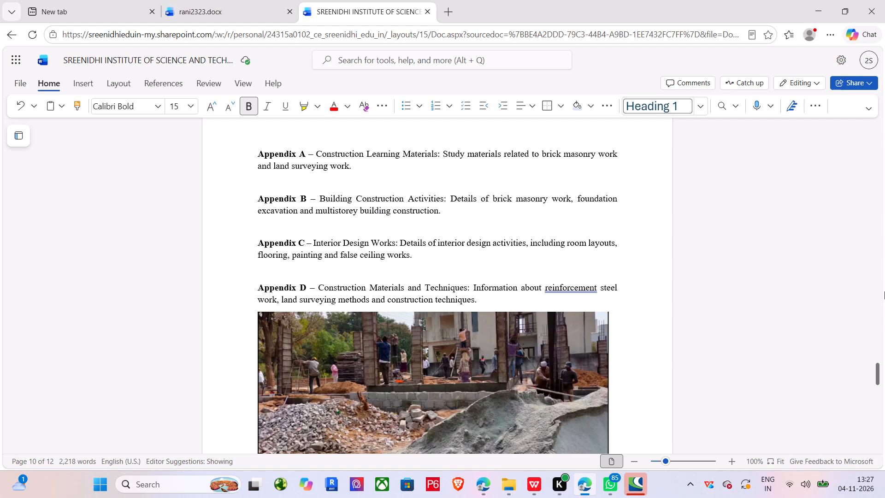
pyautogui.click(873, 328)
pyautogui.click(873, 328)
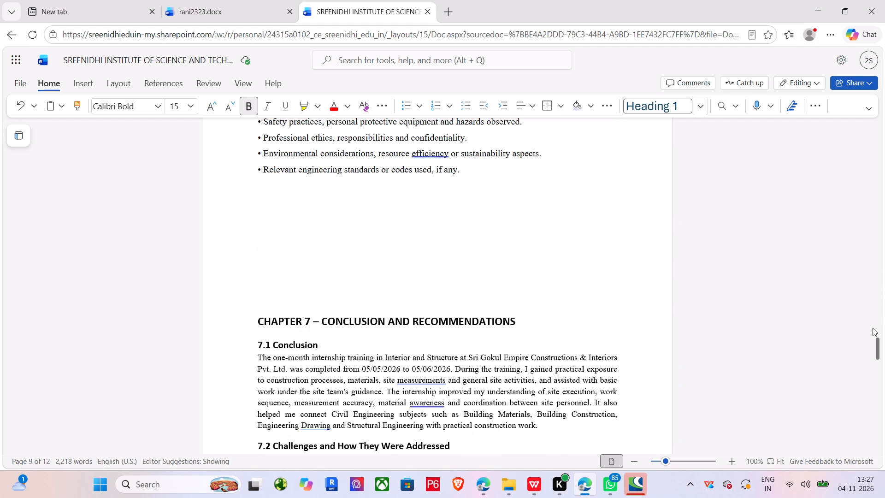
pyautogui.scroll(2, 473, 372)
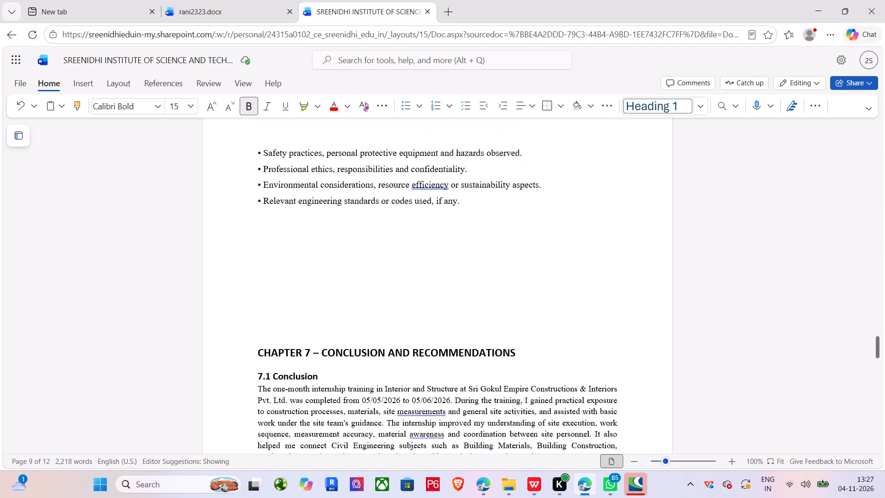
pyautogui.scroll(2, 473, 372)
pyautogui.scroll(-1, 471, 372)
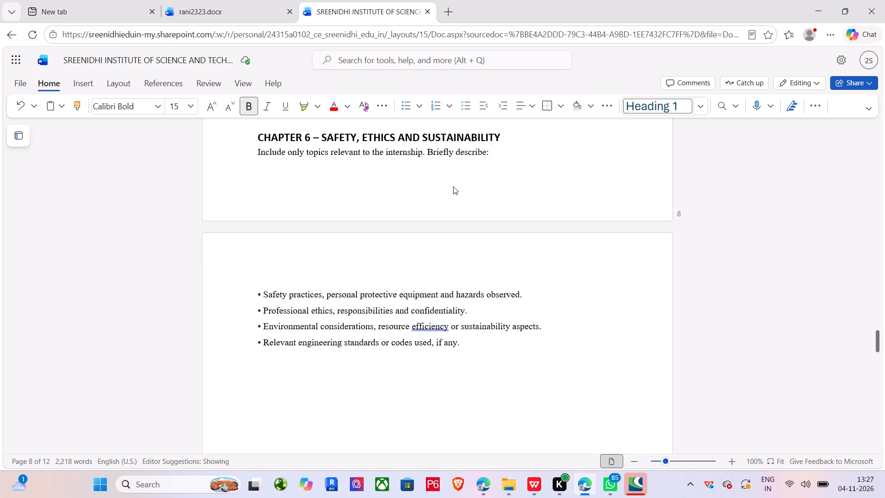
pyautogui.scroll(7, 452, 185)
pyautogui.click(446, 296)
pyautogui.scroll(3, 445, 294)
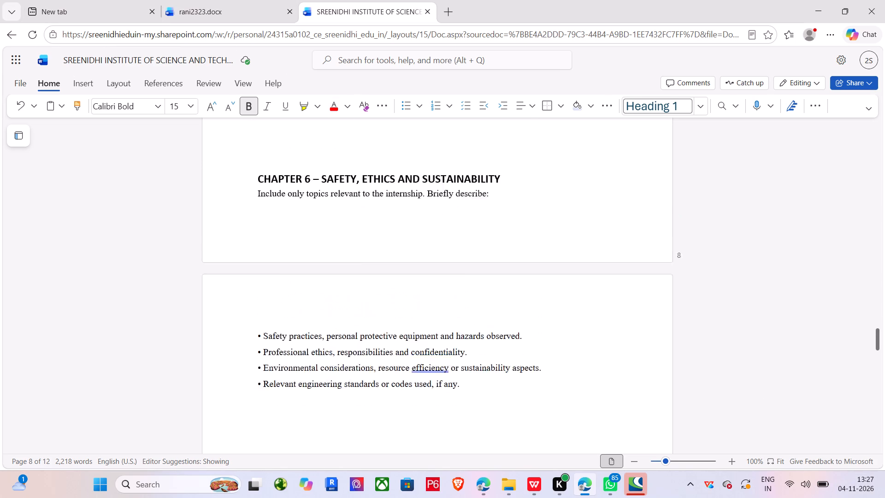
pyautogui.scroll(20, 443, 294)
pyautogui.scroll(9, 443, 294)
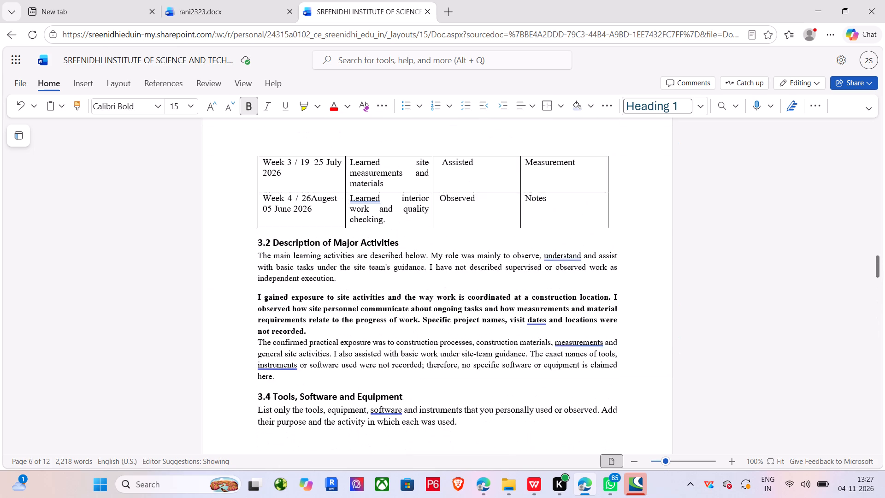
pyautogui.scroll(20, 440, 290)
pyautogui.scroll(9, 440, 290)
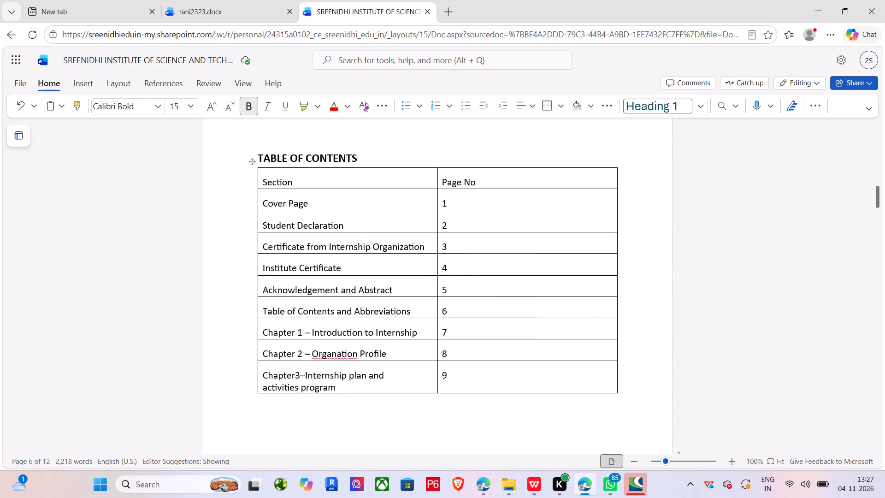
pyautogui.scroll(18, 440, 290)
pyautogui.scroll(3, 440, 290)
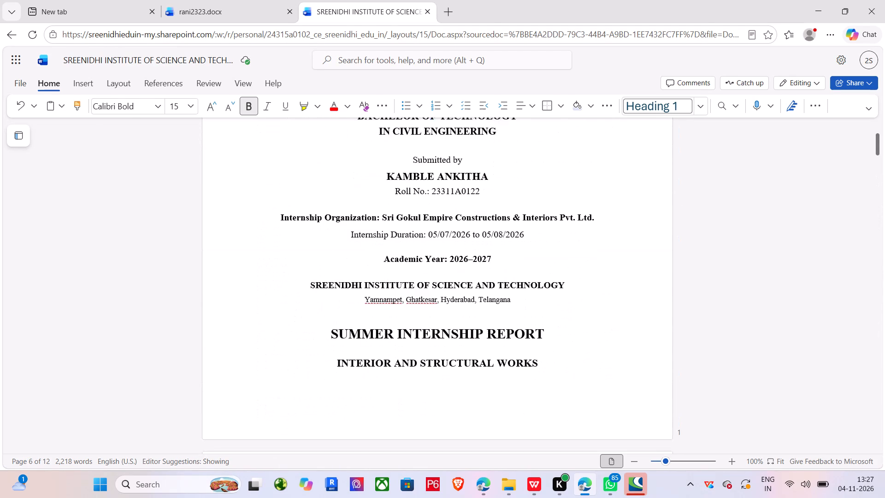
pyautogui.scroll(2, 440, 290)
pyautogui.scroll(-15, 440, 290)
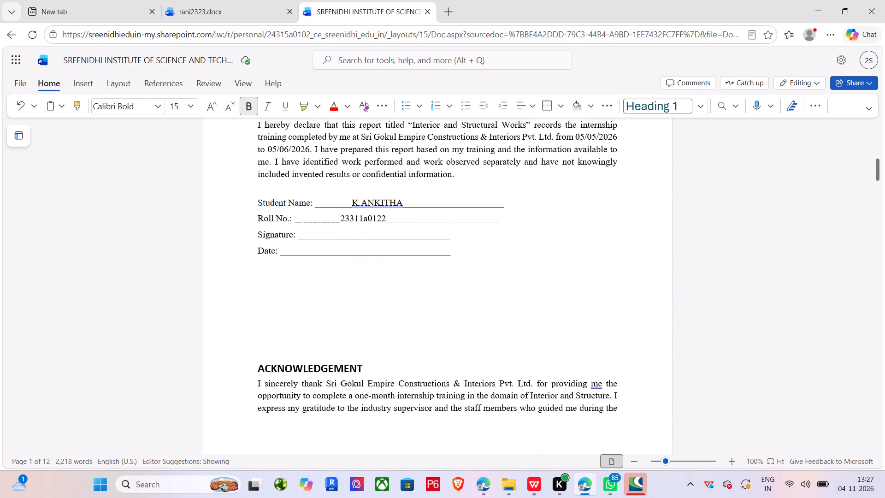
pyautogui.scroll(2, 440, 290)
pyautogui.scroll(-5, 440, 290)
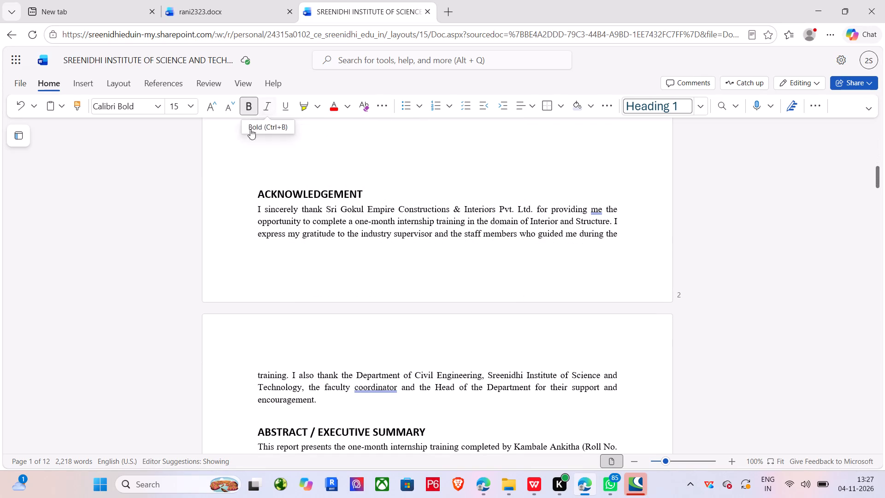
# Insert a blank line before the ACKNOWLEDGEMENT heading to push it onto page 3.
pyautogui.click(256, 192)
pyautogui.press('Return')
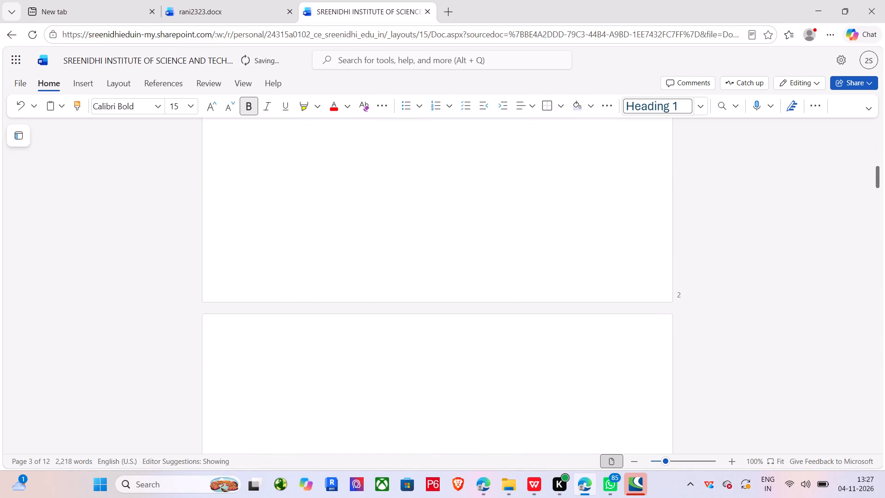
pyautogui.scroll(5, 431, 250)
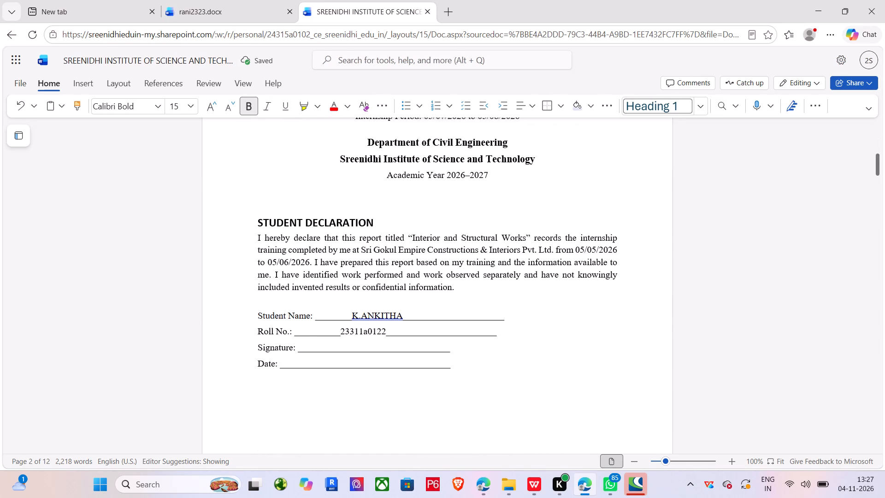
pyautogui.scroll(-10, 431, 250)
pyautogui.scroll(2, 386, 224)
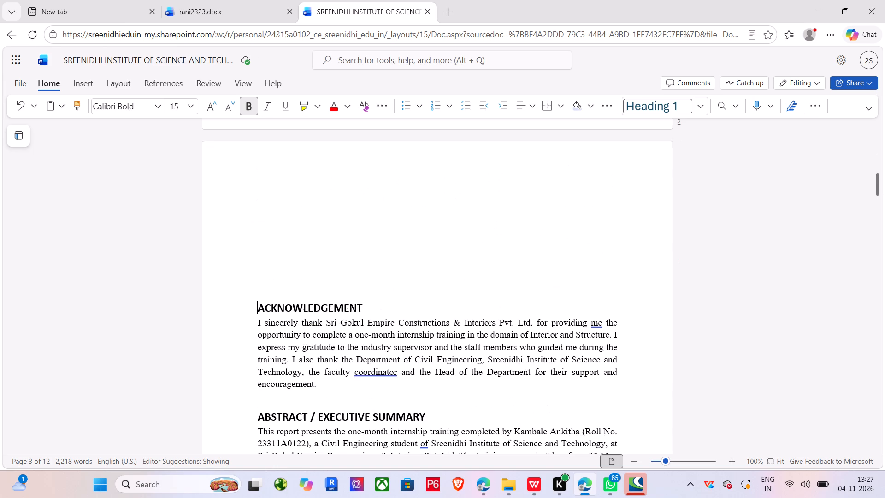
# Delete the extra blank lines above the ACKNOWLEDGEMENT heading to pull the section back onto page 2.
pyautogui.click(264, 283)
pyautogui.press('BackSpace')
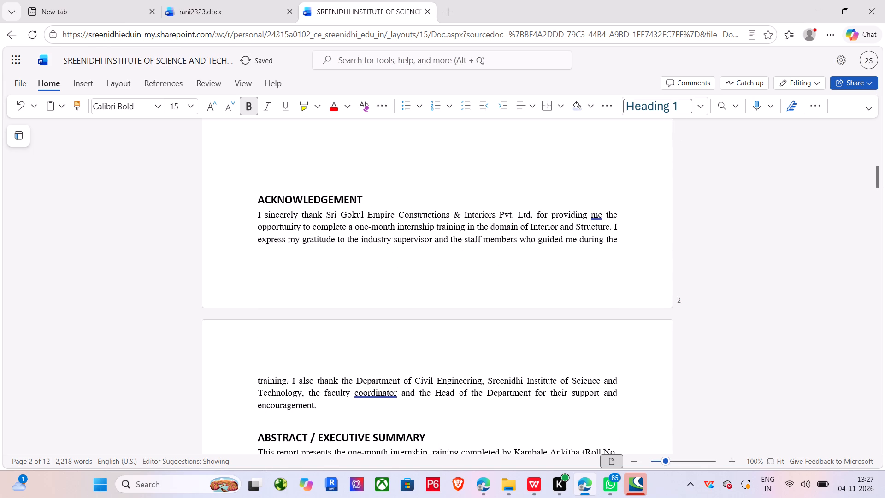
pyautogui.scroll(6, 264, 283)
pyautogui.scroll(-4, 264, 283)
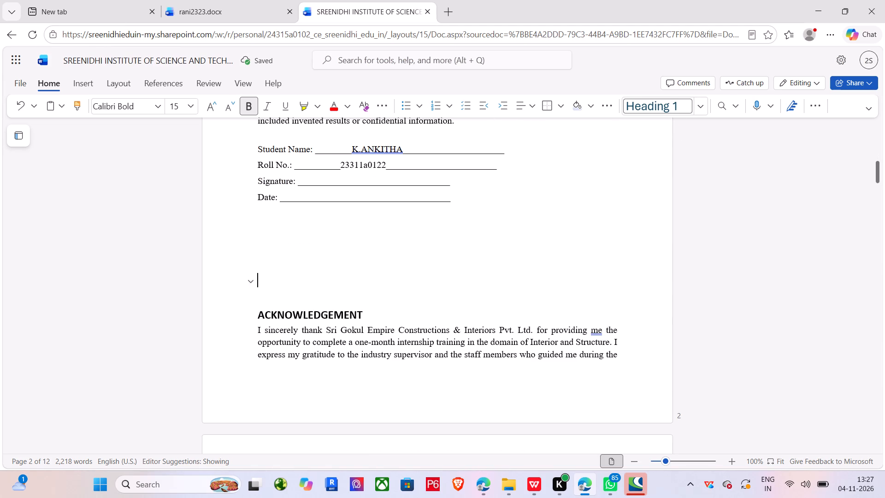
pyautogui.moveTo(268, 229); pyautogui.dragTo(459, 275)
pyautogui.press('Delete')
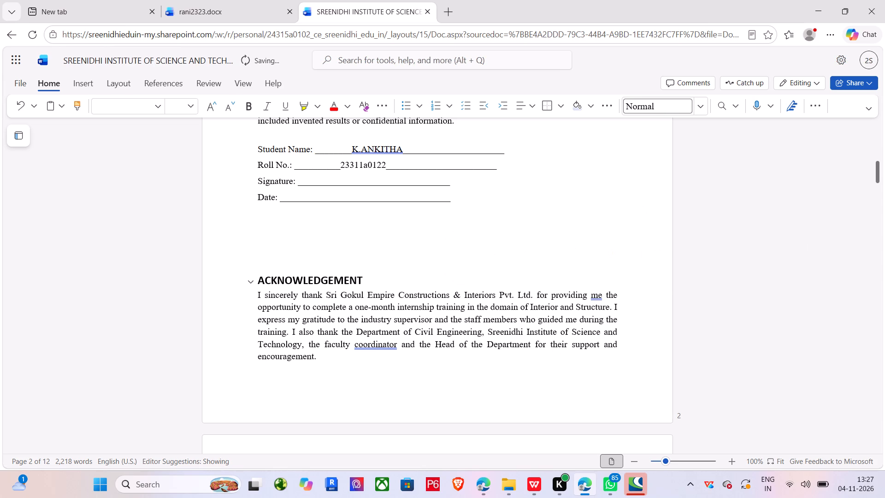
# Insert two blank lines directly before the ACKNOWLEDGEMENT heading to move it onto page 3.
pyautogui.moveTo(267, 222); pyautogui.dragTo(357, 253)
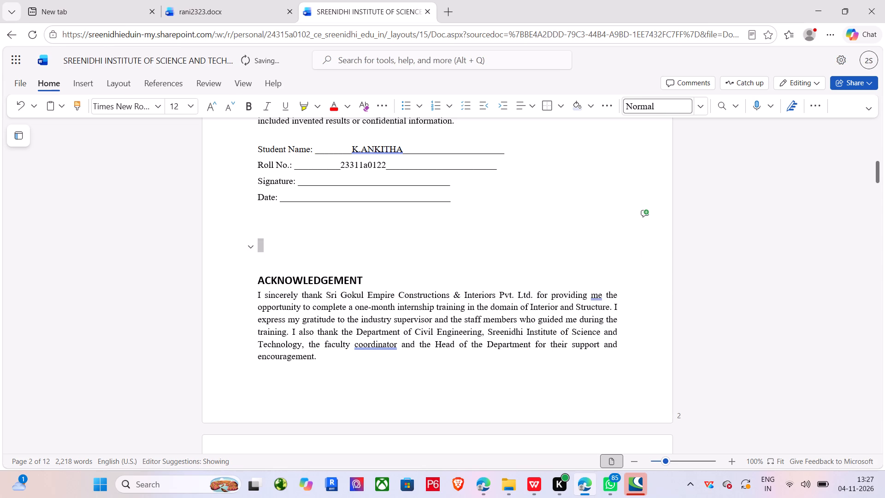
pyautogui.moveTo(357, 253); pyautogui.dragTo(372, 259)
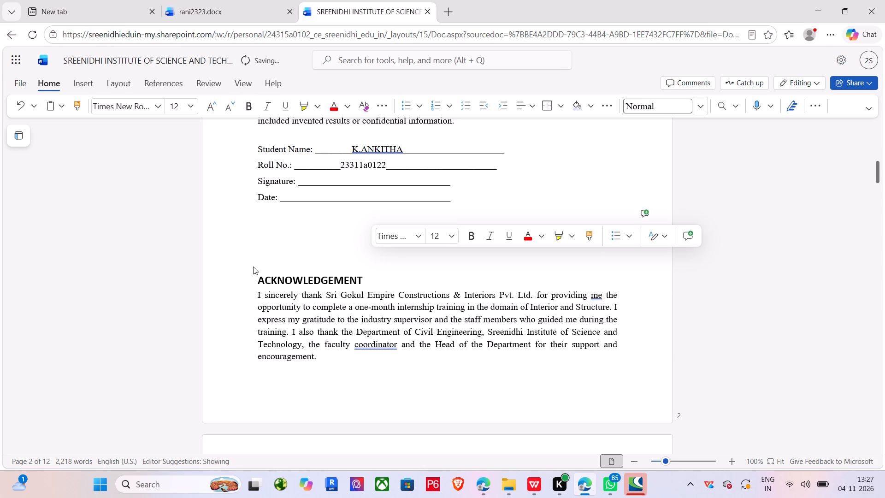
pyautogui.click(259, 277)
pyautogui.press('Return')
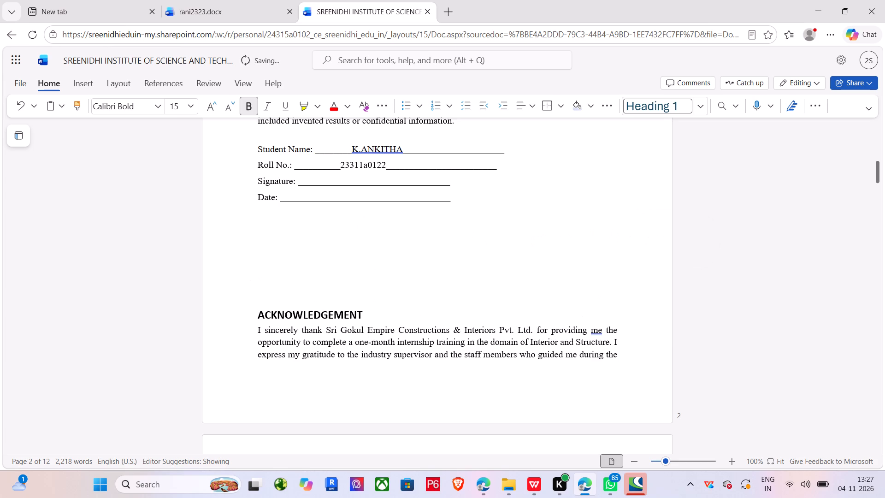
pyautogui.press('Return')
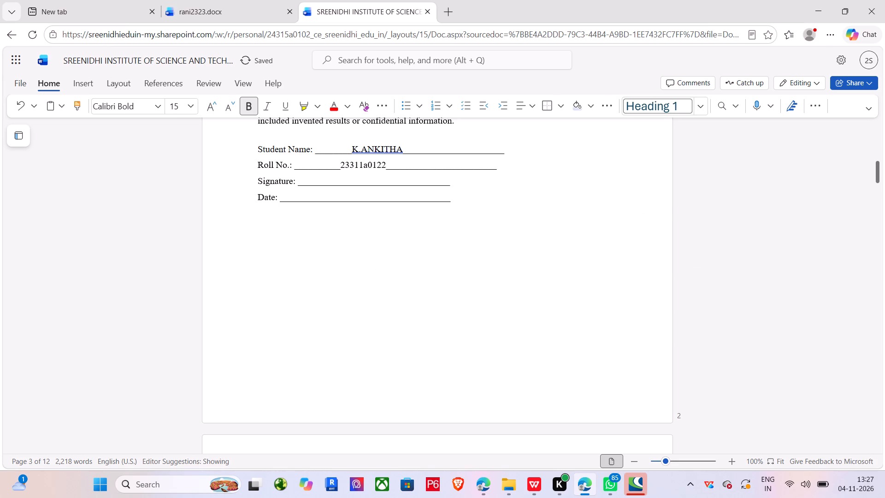
# Delete the blank lines at the top of page 3 and insert two blank lines between the declaration's Date line and ACKNOWLEDGEMENT.
pyautogui.scroll(-4, 255, 271)
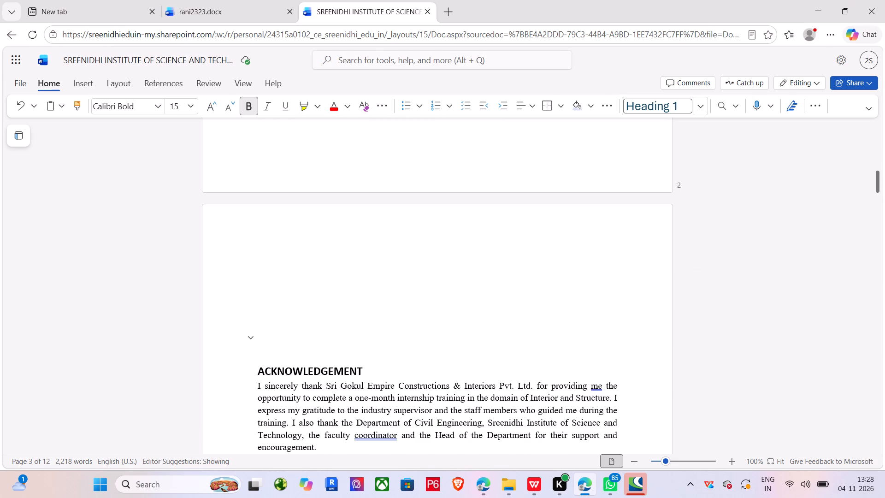
pyautogui.moveTo(504, 290); pyautogui.dragTo(287, 260)
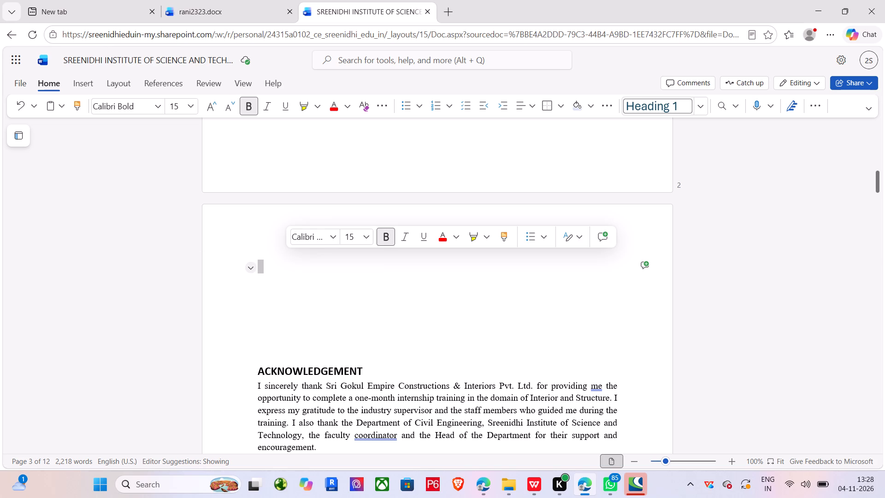
pyautogui.press('Delete')
pyautogui.scroll(3, 274, 271)
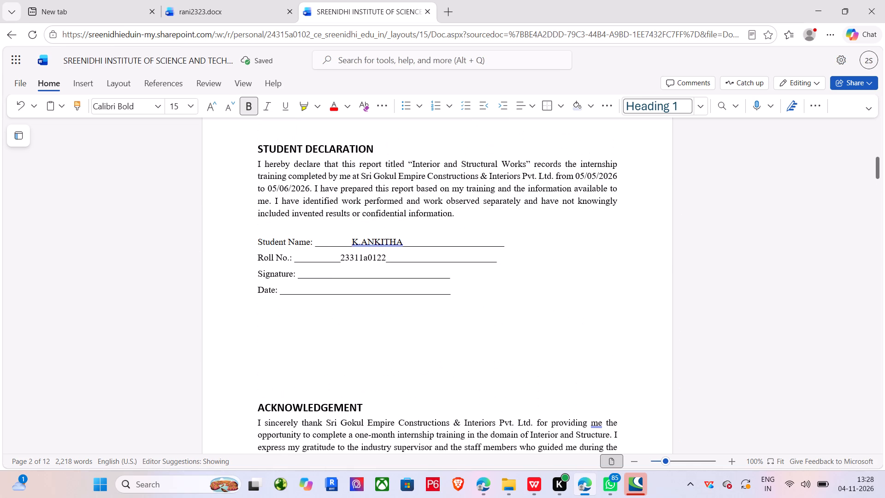
pyautogui.press('Return')
pyautogui.press('Return')
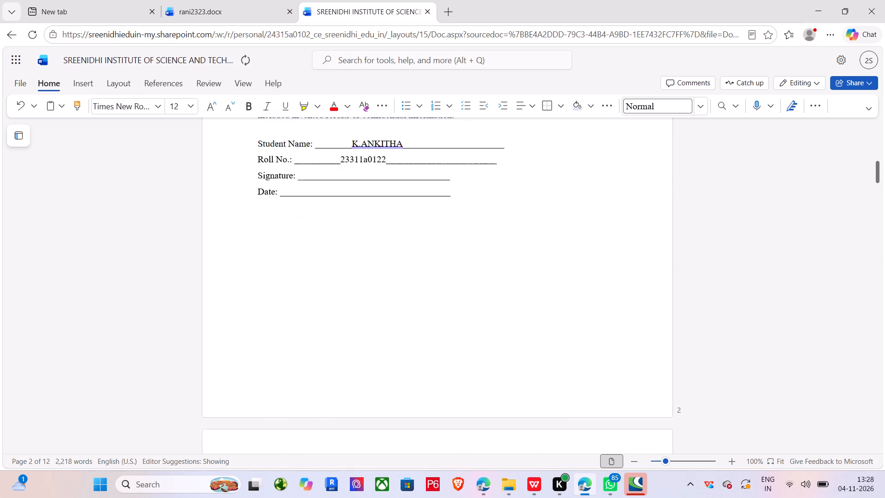
# Delete the surplus blank lines above ACKNOWLEDGEMENT and add one blank line back so the heading starts at the top of page 3.
pyautogui.scroll(4, 338, 175)
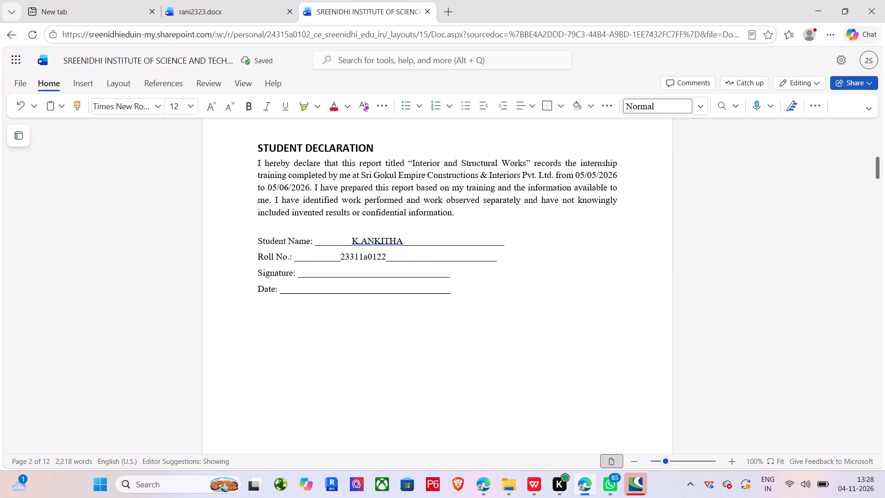
pyautogui.moveTo(256, 324); pyautogui.dragTo(486, 457)
pyautogui.scroll(-2, 464, 385)
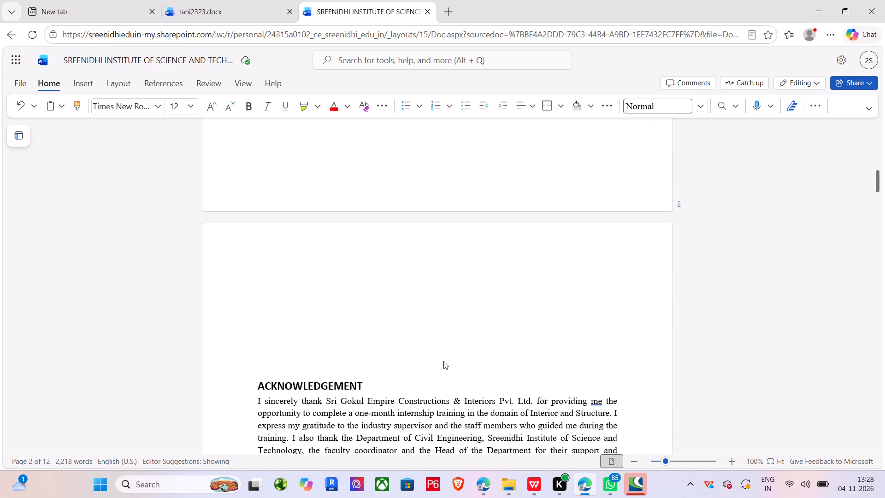
pyautogui.moveTo(265, 260); pyautogui.dragTo(260, 260)
pyautogui.moveTo(260, 260); pyautogui.dragTo(384, 328)
pyautogui.scroll(3, 332, 268)
pyautogui.scroll(-3, 332, 268)
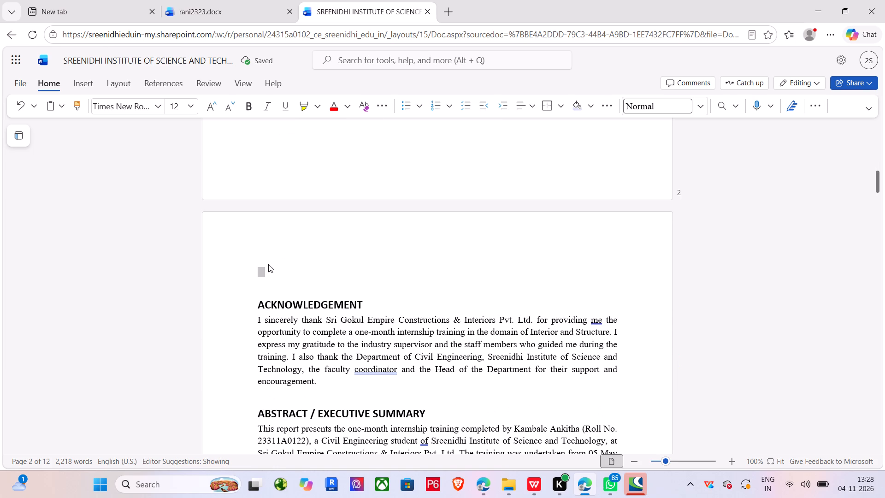
pyautogui.moveTo(268, 264); pyautogui.dragTo(365, 266)
pyautogui.moveTo(269, 274); pyautogui.dragTo(326, 285)
pyautogui.press('Delete')
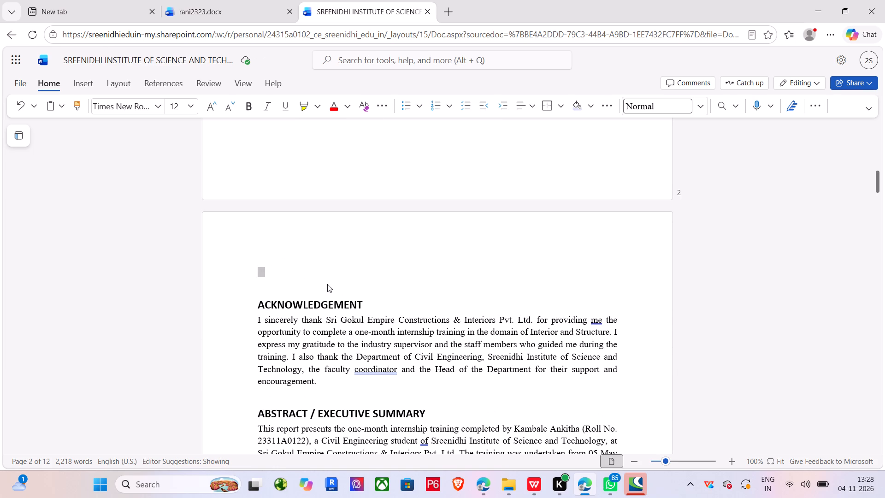
pyautogui.press('Return')
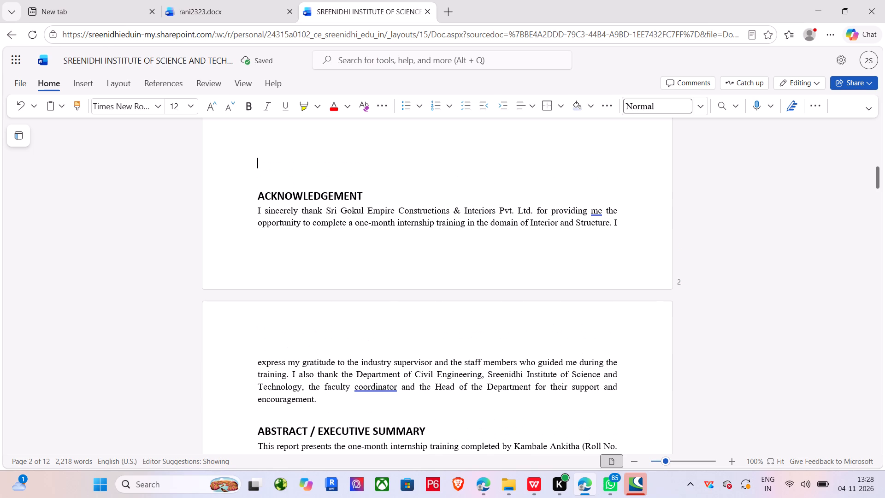
# Insert eleven blank lines before the ABSTRACT / EXECUTIVE SUMMARY heading to push it onto page 4.
pyautogui.scroll(-4, 375, 372)
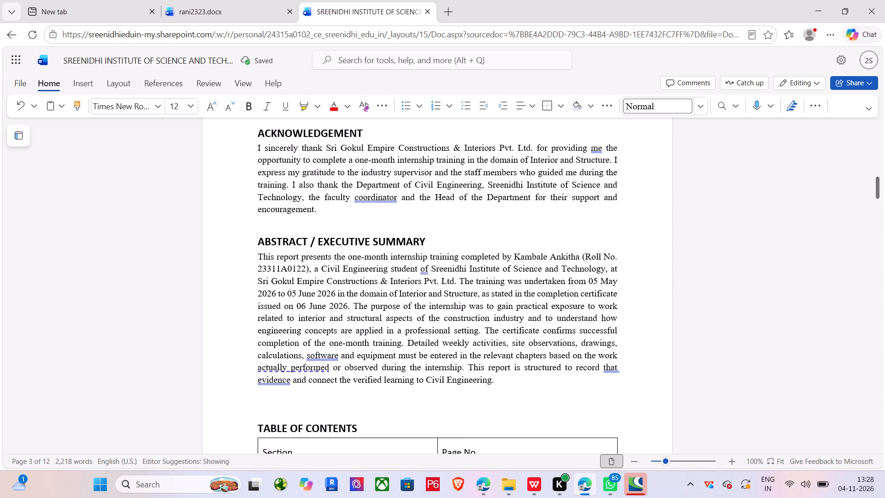
pyautogui.click(257, 244)
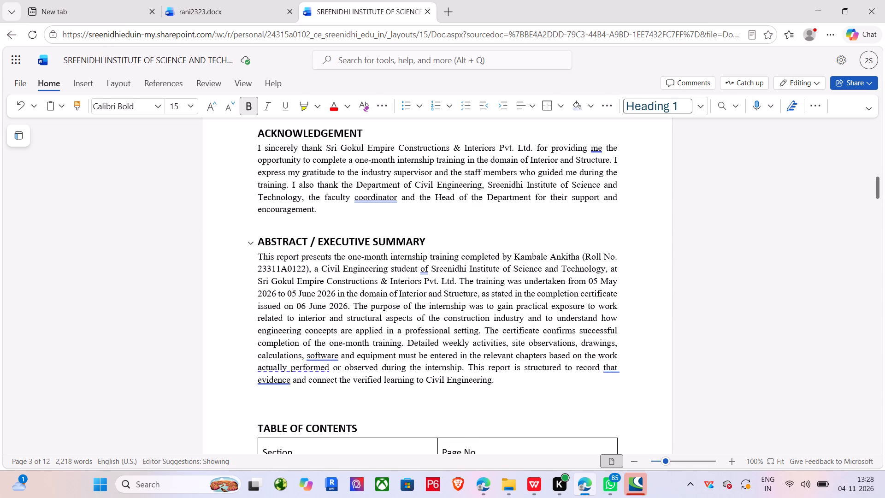
pyautogui.press('Return')
pyautogui.press('Return')
pyautogui.press('Return')
pyautogui.press('Return')
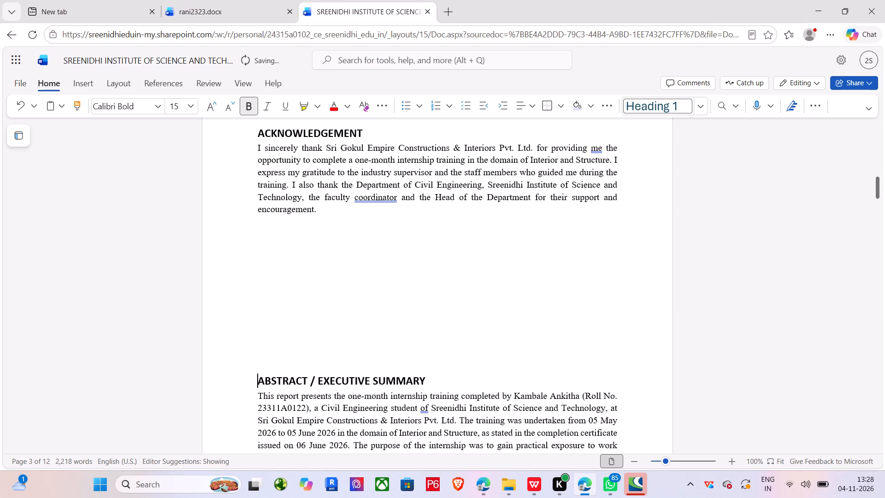
pyautogui.press('Return')
pyautogui.press('Return')
pyautogui.press('Return')
pyautogui.press('Return')
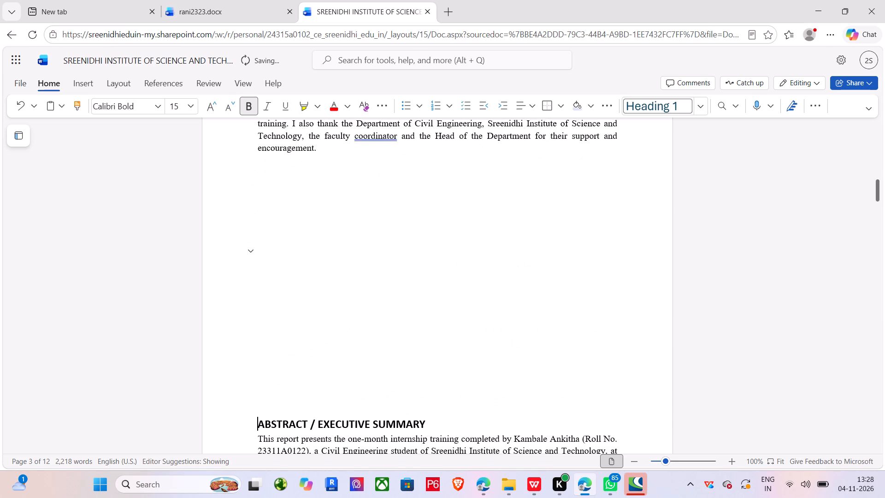
pyautogui.scroll(-4, 268, 247)
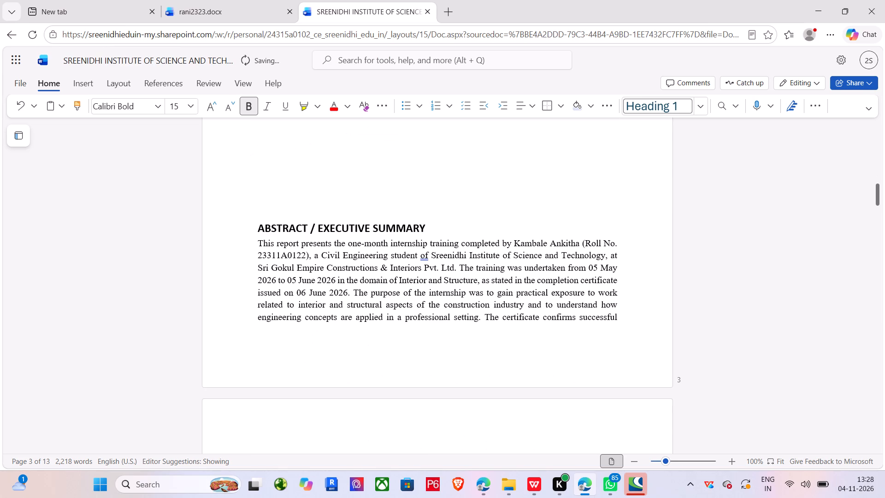
pyautogui.press('Return')
pyautogui.press('Return')
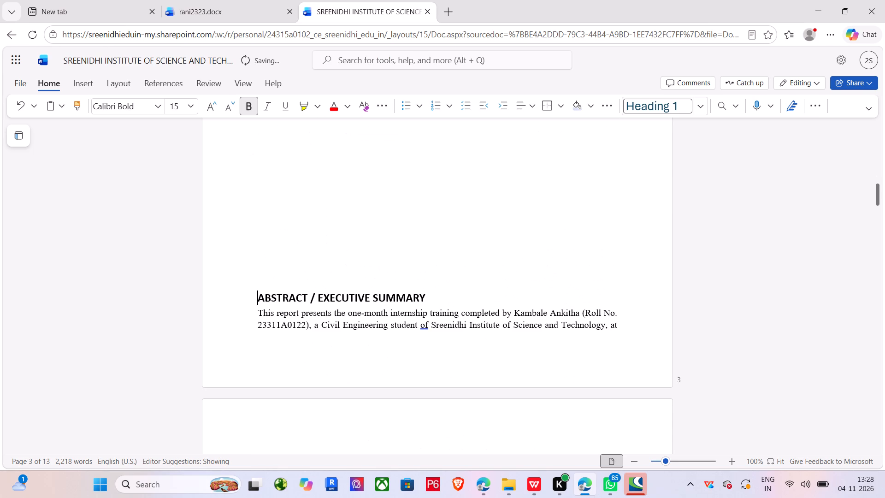
pyautogui.press('Return')
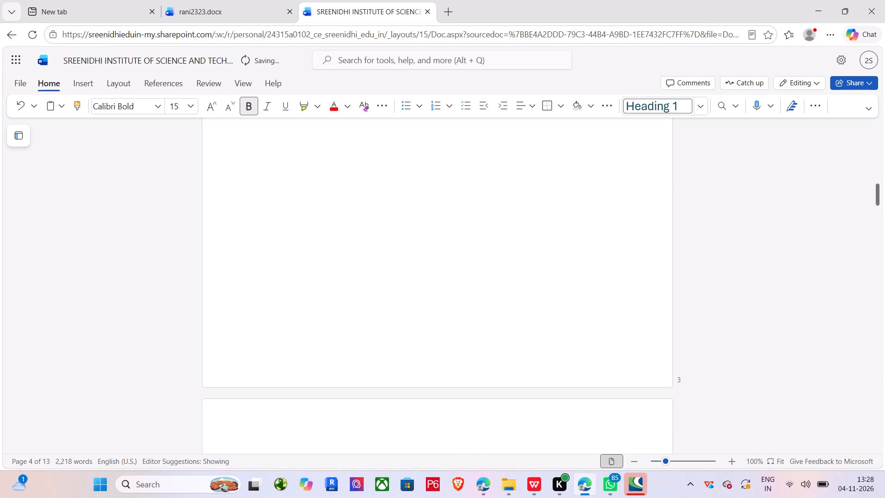
# Delete the blank lines at the top of page 4 above the ABSTRACT / EXECUTIVE SUMMARY heading.
pyautogui.scroll(-9, 268, 247)
pyautogui.scroll(4, 267, 247)
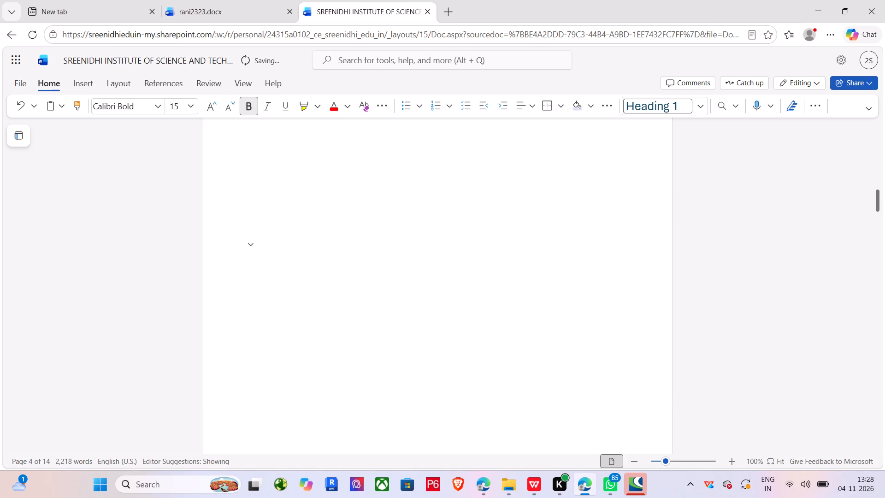
pyautogui.scroll(4, 267, 247)
pyautogui.scroll(-2, 267, 247)
pyautogui.moveTo(255, 255); pyautogui.dragTo(255, 255)
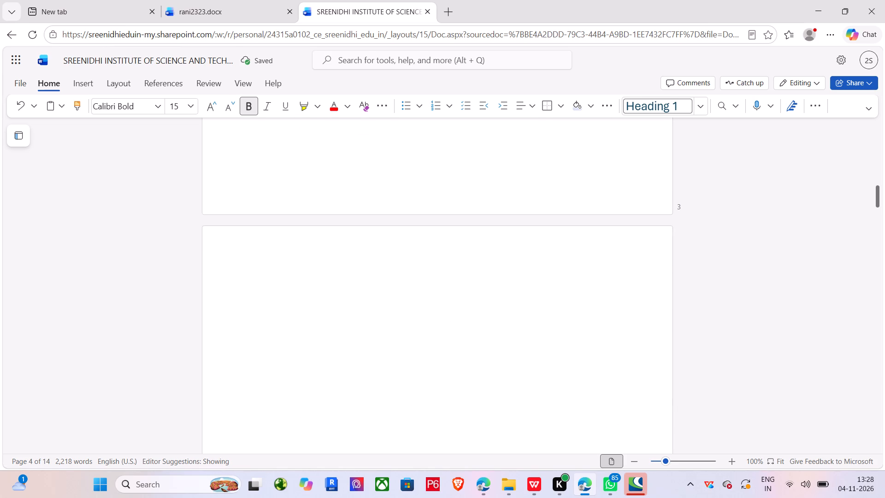
pyautogui.moveTo(255, 255); pyautogui.dragTo(509, 385)
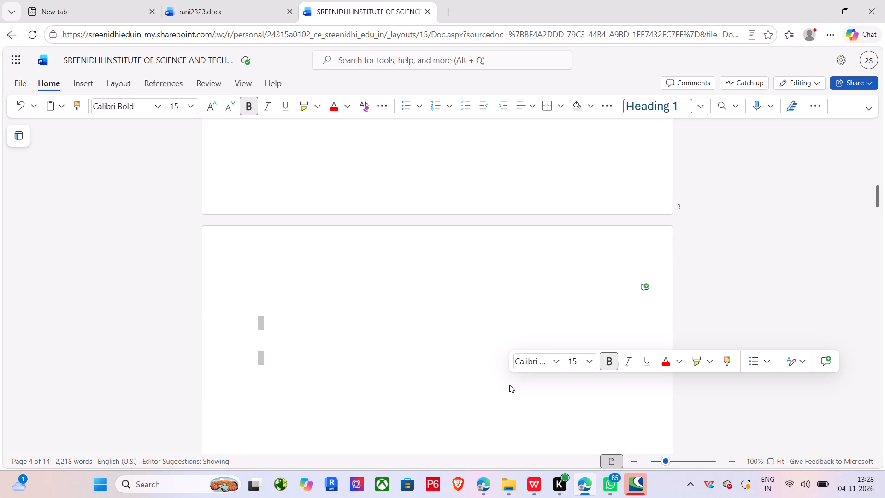
pyautogui.press('Delete')
# Insert two blank lines before the ABSTRACT / EXECUTIVE SUMMARY heading near the bottom of page 3 to move it onto page 4.
pyautogui.scroll(7, 492, 361)
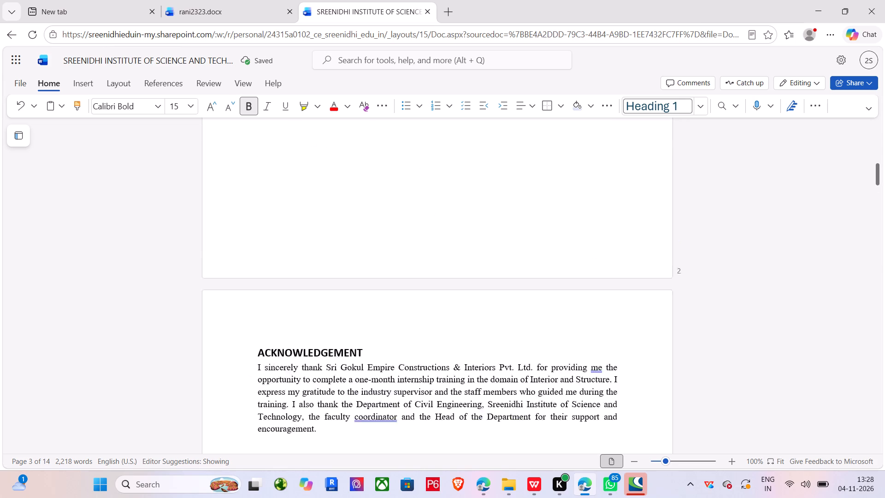
pyautogui.scroll(4, 492, 361)
pyautogui.scroll(-12, 492, 361)
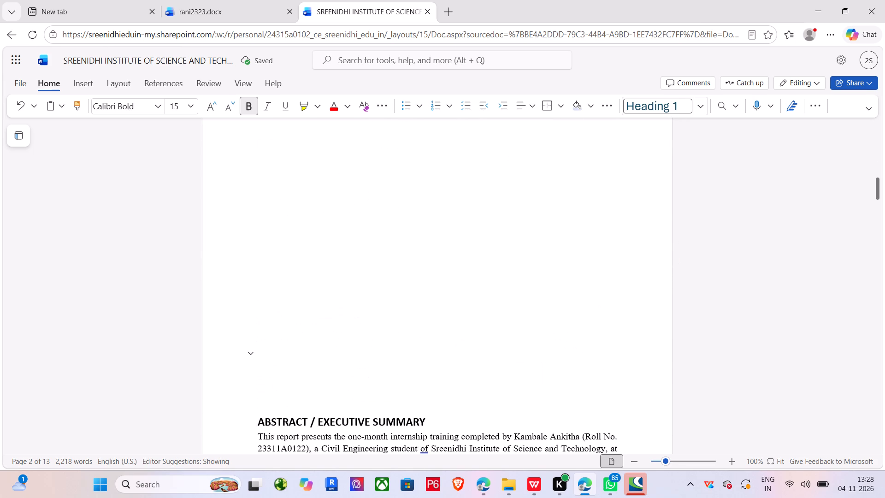
pyautogui.scroll(-3, 488, 361)
pyautogui.scroll(1, 488, 361)
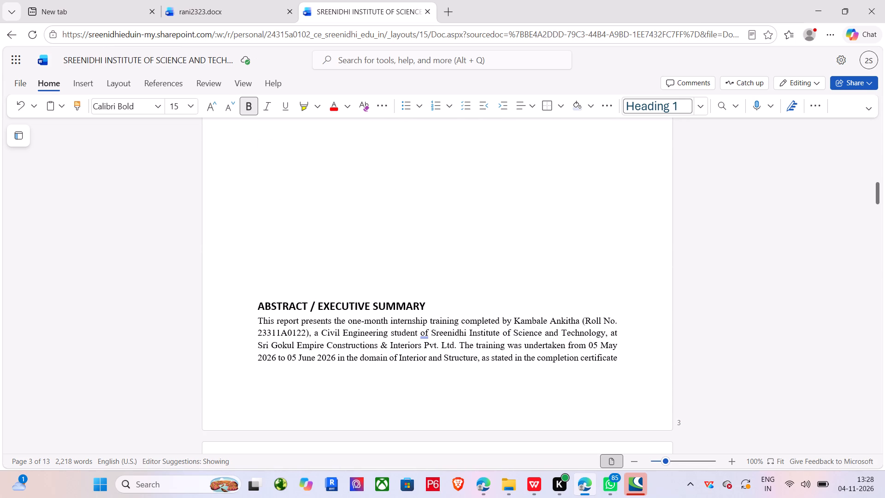
pyautogui.click(258, 308)
pyautogui.press('Return')
pyautogui.press('Return')
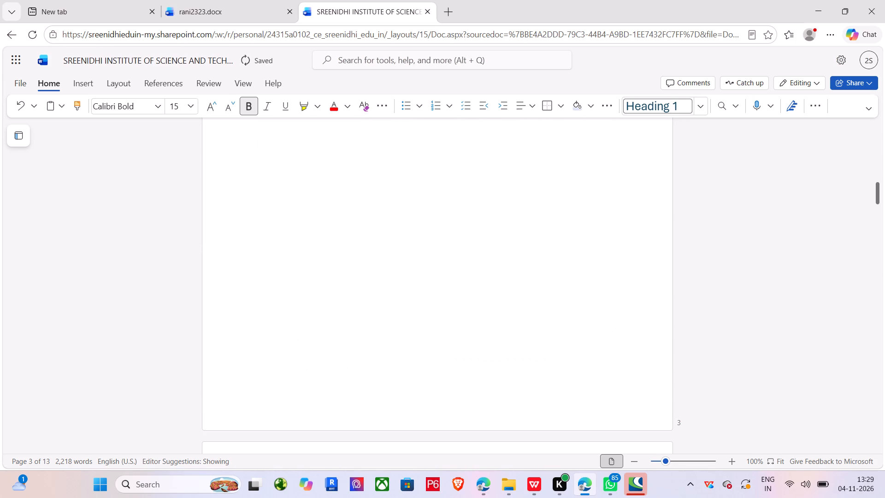
# Remove one blank line directly before the ABSTRACT / EXECUTIVE SUMMARY heading on page 4.
pyautogui.scroll(-11, 252, 308)
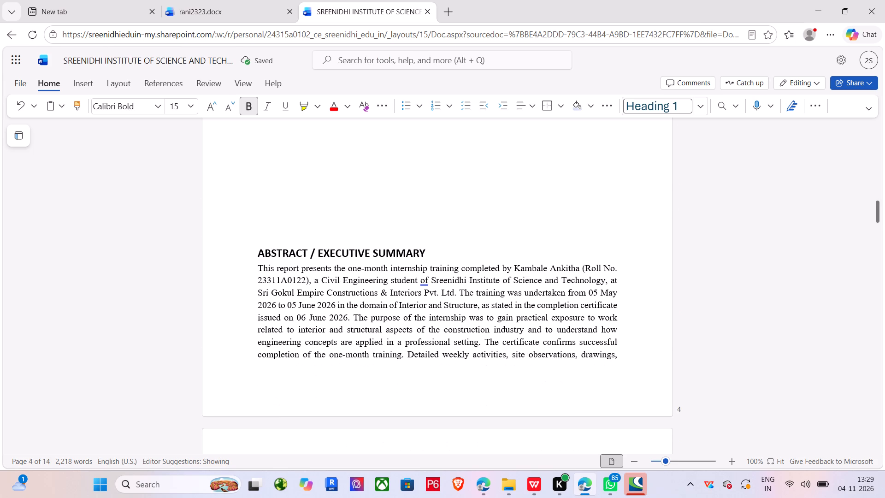
pyautogui.scroll(2, 276, 290)
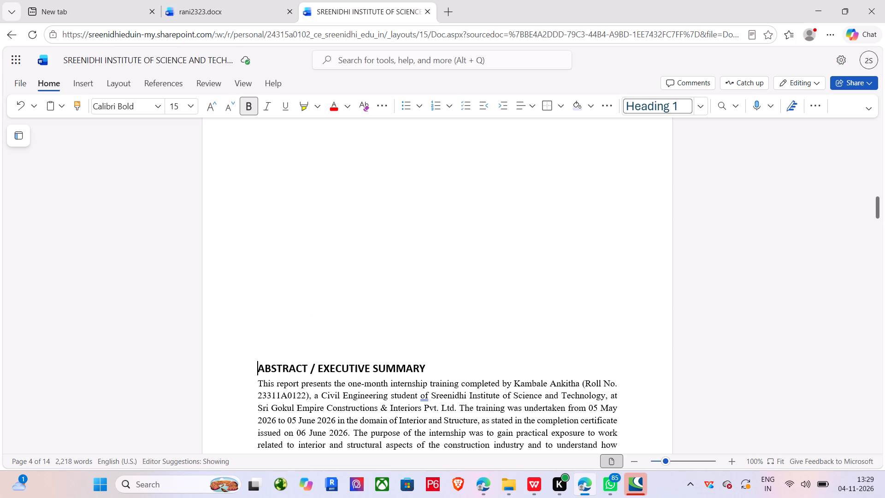
pyautogui.press('BackSpace')
pyautogui.scroll(4, 331, 310)
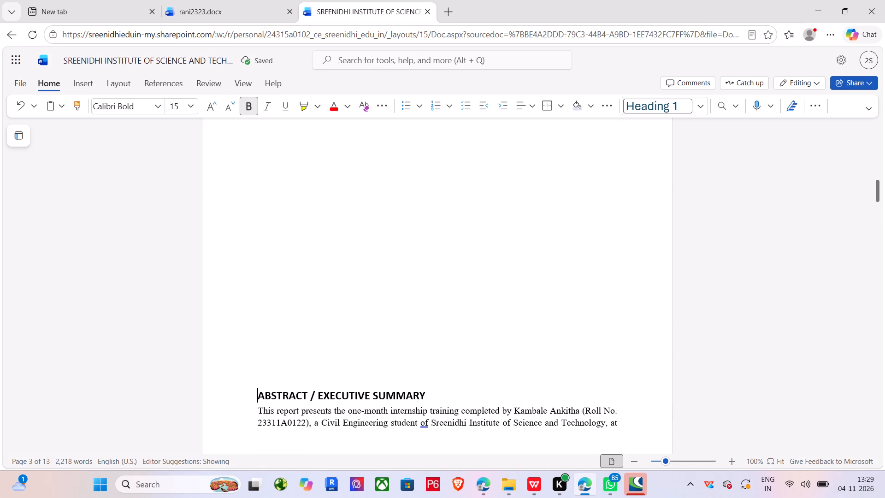
# Insert one blank line directly before the ABSTRACT / EXECUTIVE SUMMARY heading near the bottom of page 3 to push it onto page 4.
pyautogui.press('Return')
pyautogui.scroll(-4, 331, 310)
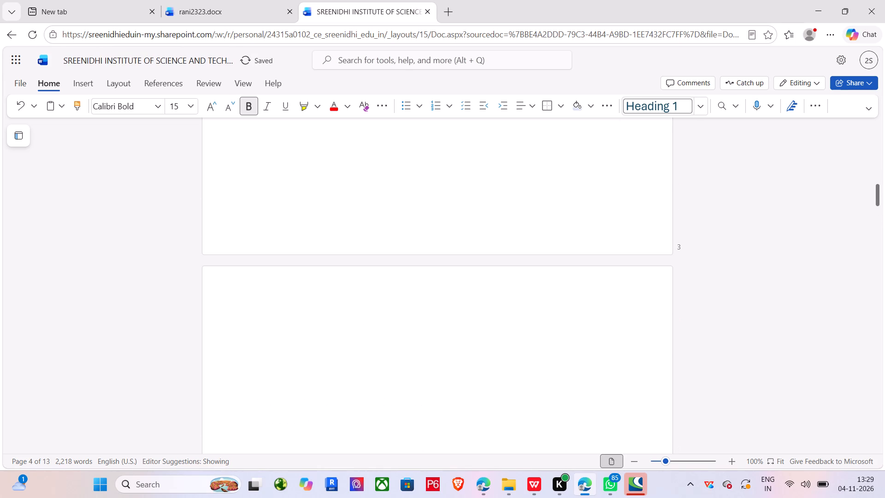
pyautogui.scroll(-8, 331, 310)
pyautogui.scroll(2, 331, 310)
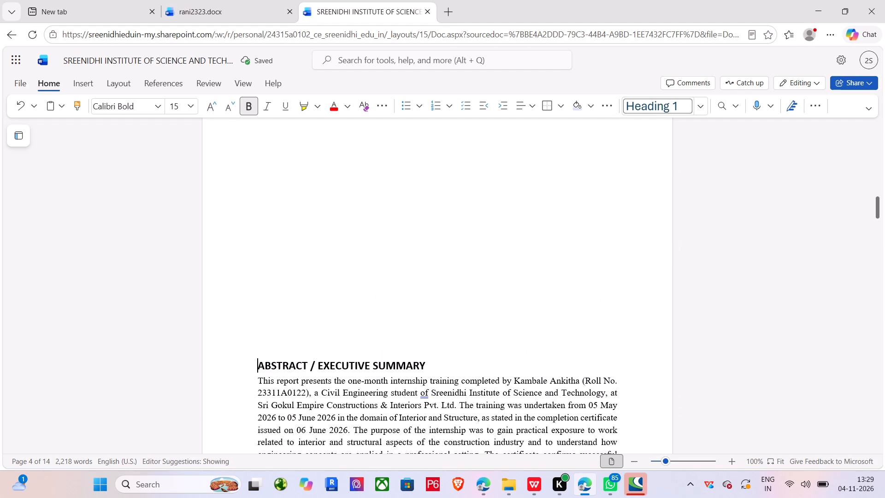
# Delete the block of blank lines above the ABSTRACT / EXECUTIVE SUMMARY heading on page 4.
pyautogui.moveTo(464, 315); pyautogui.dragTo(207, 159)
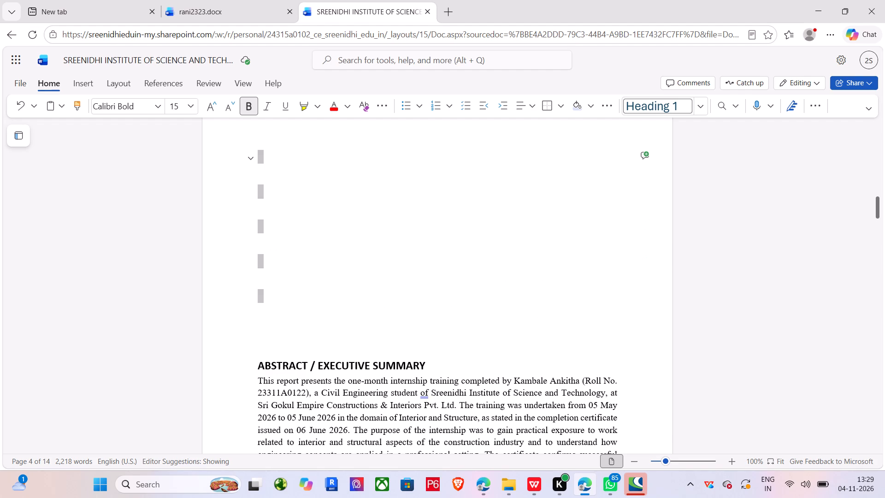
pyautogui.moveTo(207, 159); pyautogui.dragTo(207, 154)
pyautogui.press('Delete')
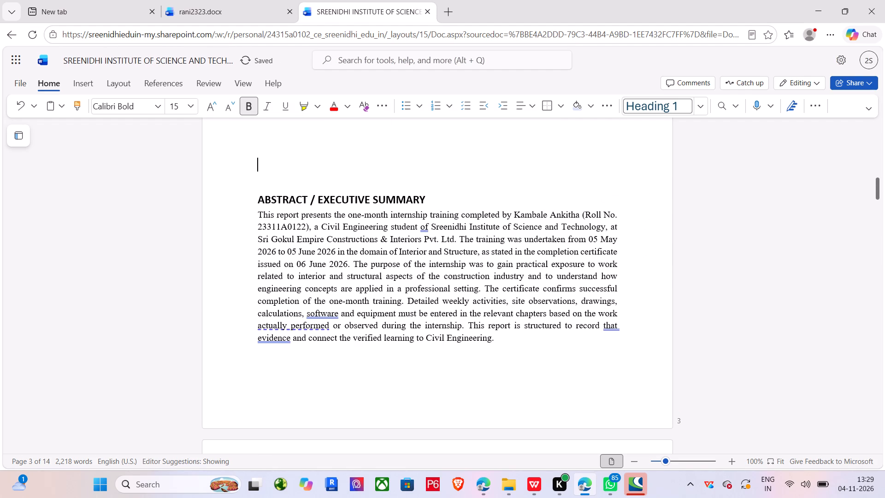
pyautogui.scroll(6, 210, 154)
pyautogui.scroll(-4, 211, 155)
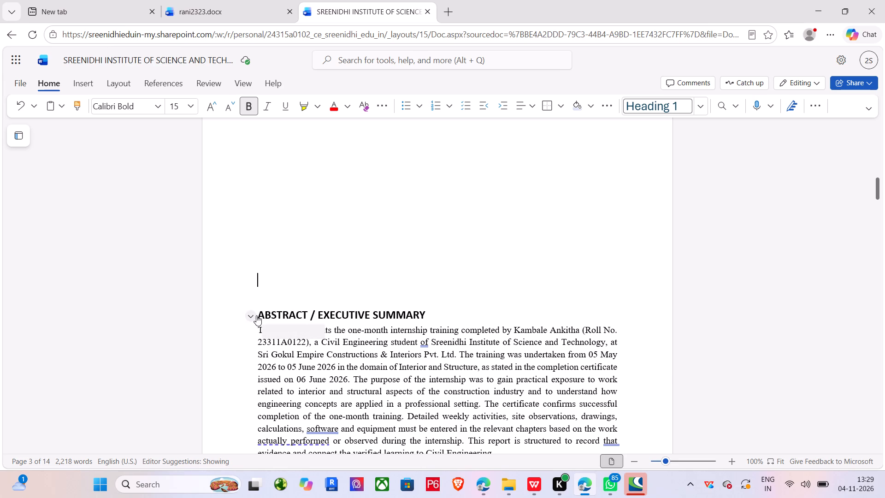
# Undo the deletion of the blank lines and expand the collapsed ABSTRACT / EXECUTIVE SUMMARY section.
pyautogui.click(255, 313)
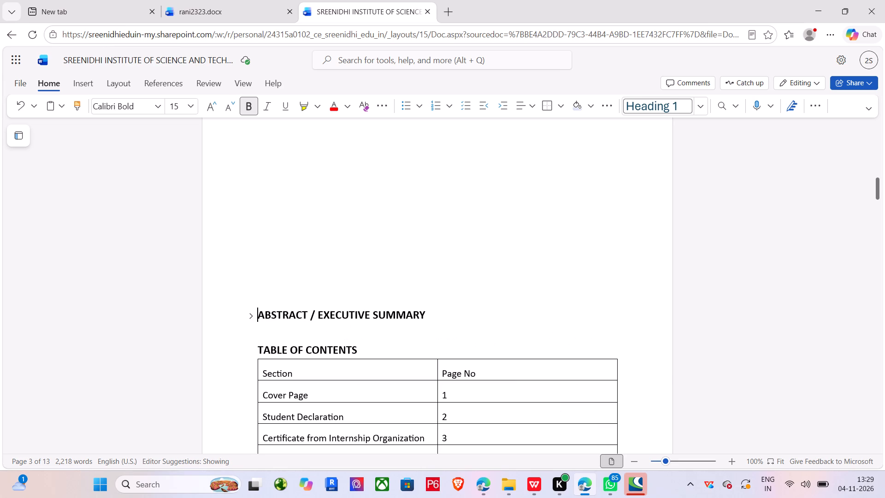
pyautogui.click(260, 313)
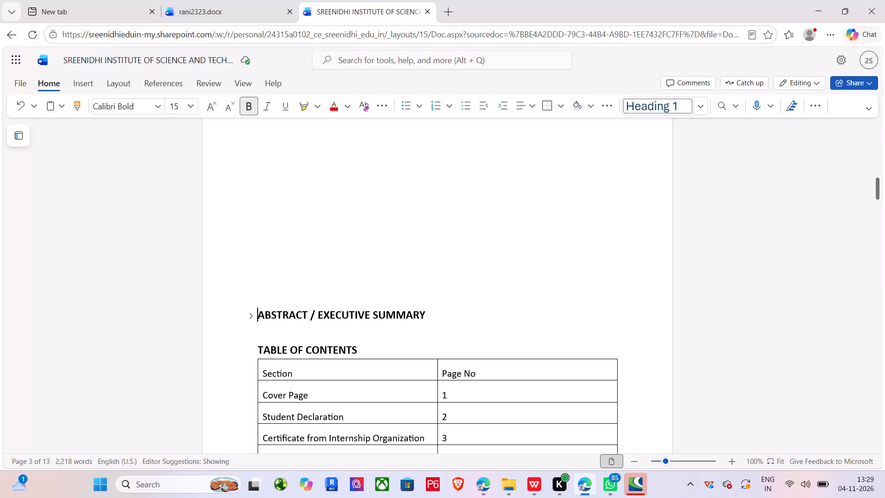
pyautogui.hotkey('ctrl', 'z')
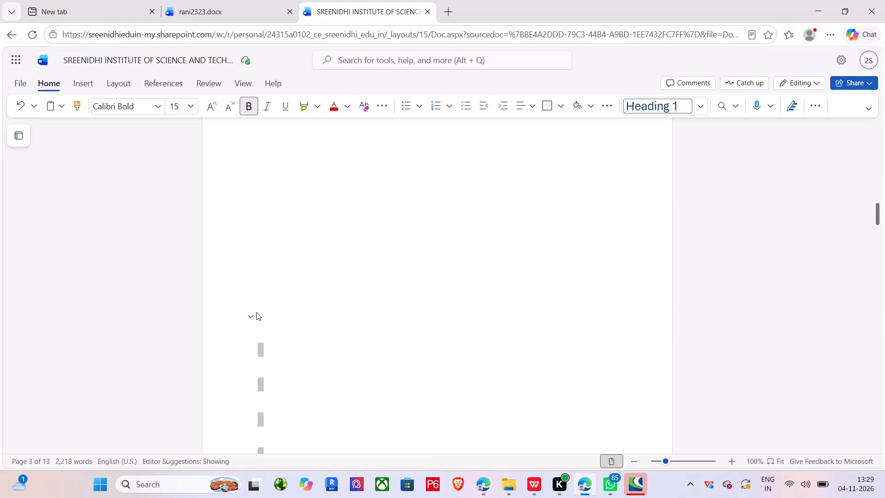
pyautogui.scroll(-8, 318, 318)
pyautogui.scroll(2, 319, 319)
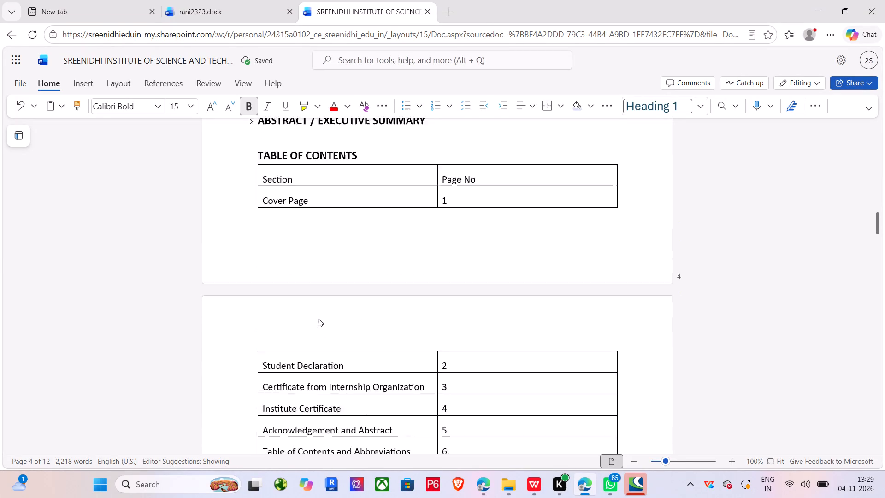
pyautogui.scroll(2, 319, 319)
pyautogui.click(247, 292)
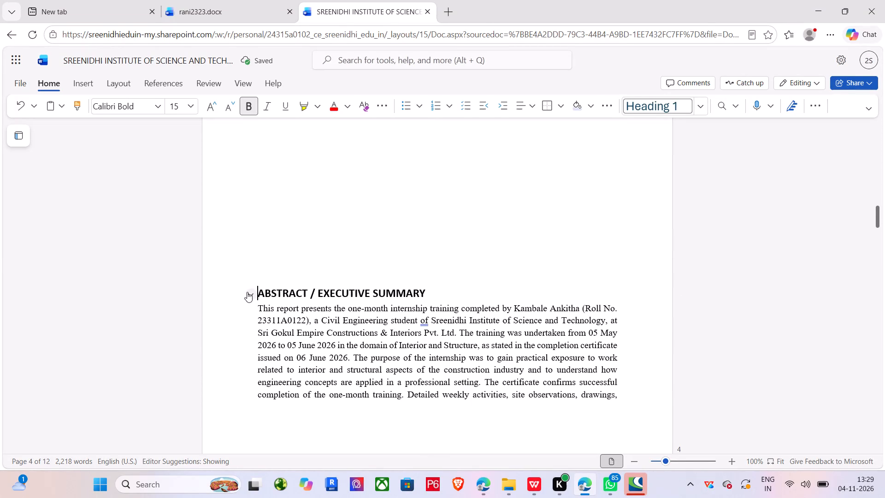
# Delete the blank lines above the ABSTRACT / EXECUTIVE SUMMARY heading on page 4.
pyautogui.scroll(5, 319, 285)
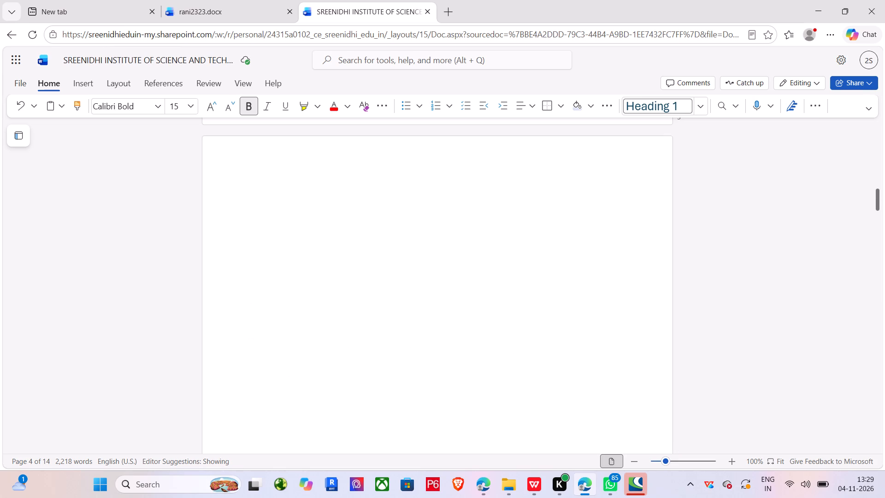
pyautogui.scroll(-4, 360, 361)
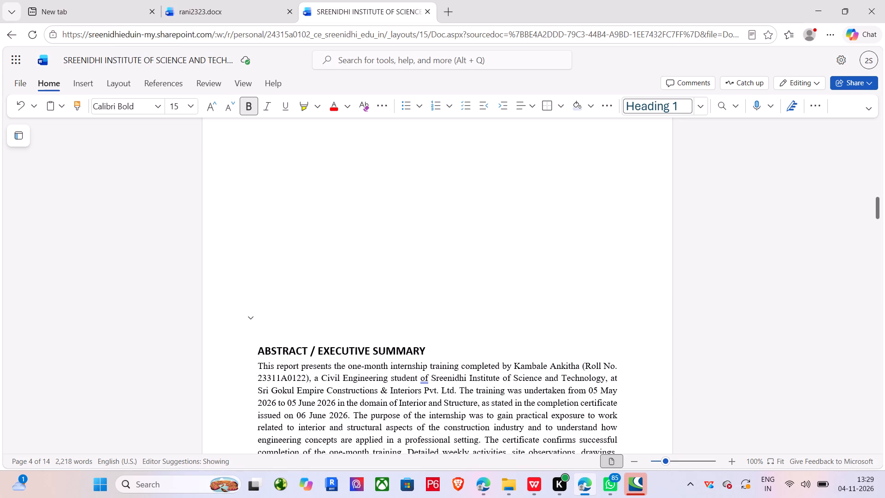
pyautogui.moveTo(419, 325); pyautogui.dragTo(266, 148)
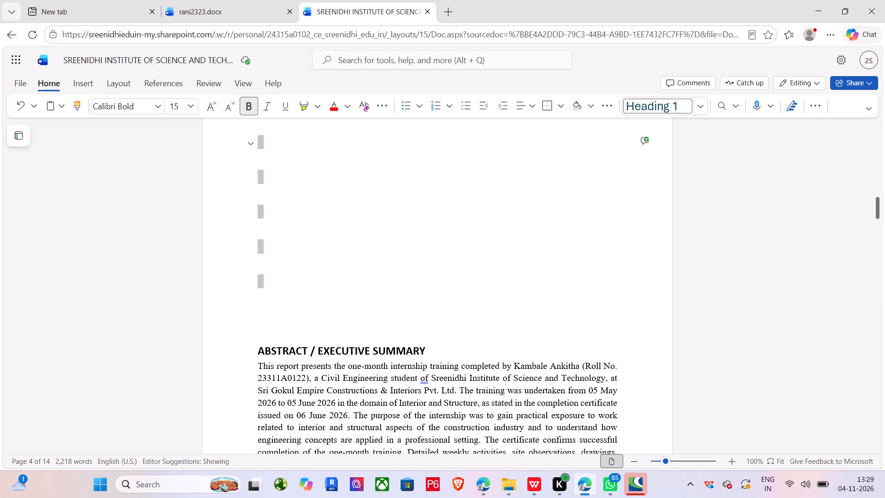
pyautogui.moveTo(266, 148); pyautogui.dragTo(274, 125)
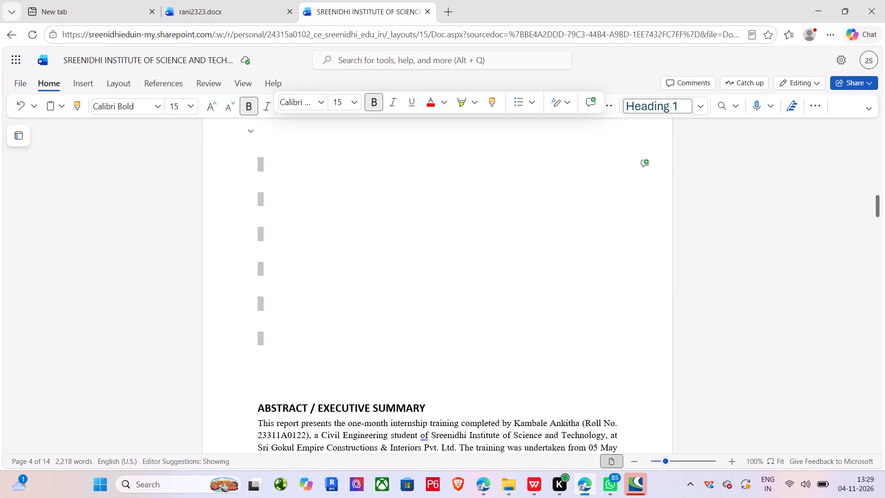
pyautogui.press('Delete')
pyautogui.scroll(6, 304, 195)
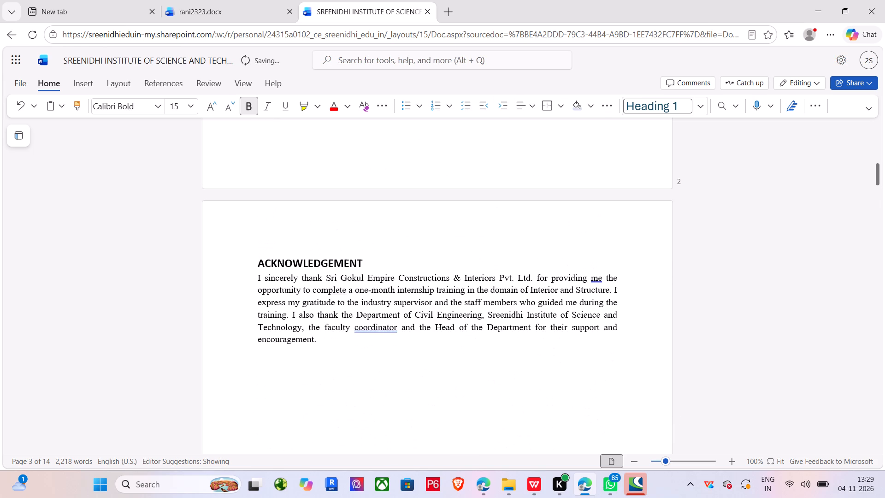
pyautogui.scroll(-3, 307, 198)
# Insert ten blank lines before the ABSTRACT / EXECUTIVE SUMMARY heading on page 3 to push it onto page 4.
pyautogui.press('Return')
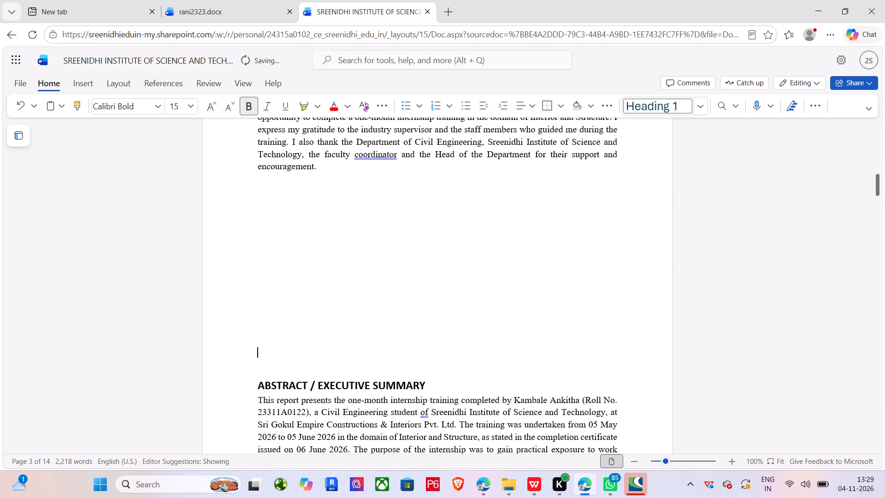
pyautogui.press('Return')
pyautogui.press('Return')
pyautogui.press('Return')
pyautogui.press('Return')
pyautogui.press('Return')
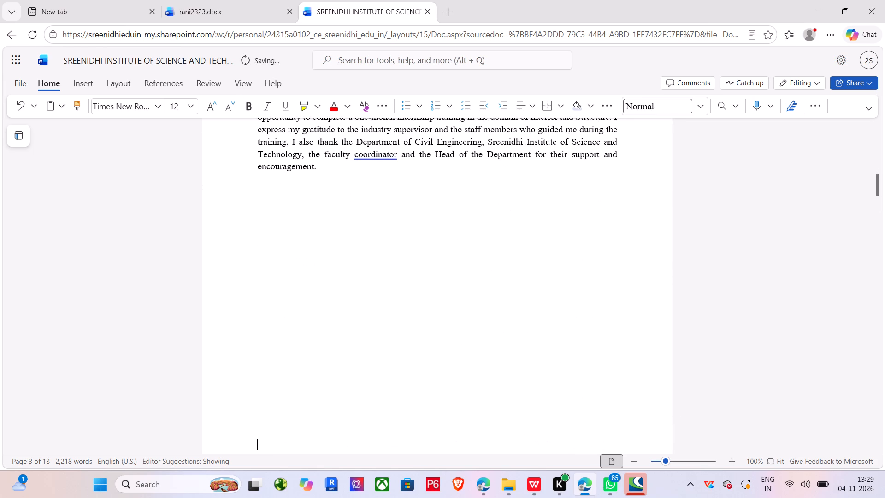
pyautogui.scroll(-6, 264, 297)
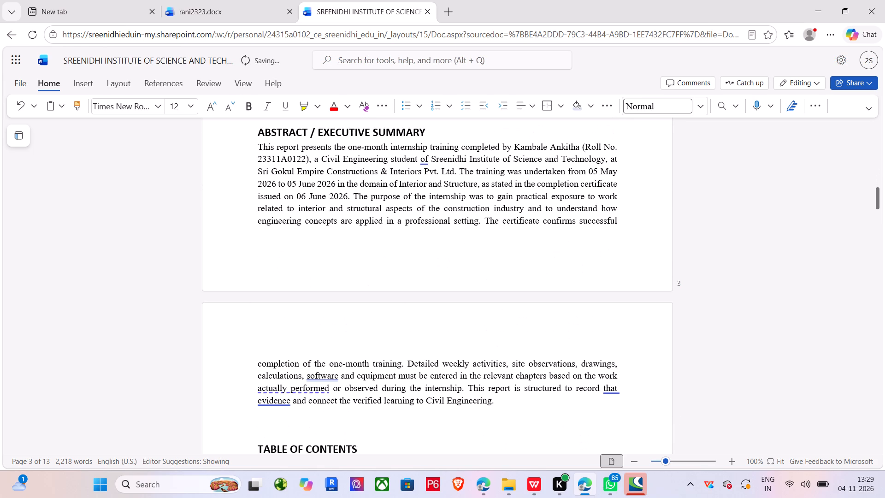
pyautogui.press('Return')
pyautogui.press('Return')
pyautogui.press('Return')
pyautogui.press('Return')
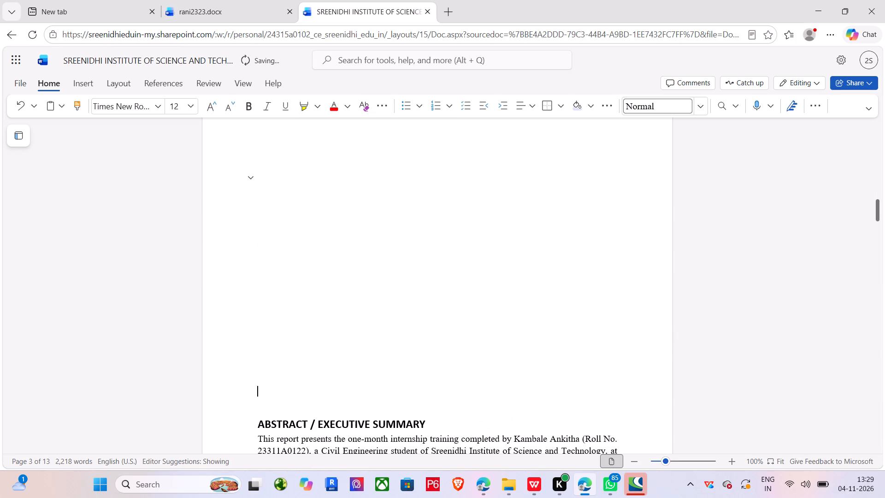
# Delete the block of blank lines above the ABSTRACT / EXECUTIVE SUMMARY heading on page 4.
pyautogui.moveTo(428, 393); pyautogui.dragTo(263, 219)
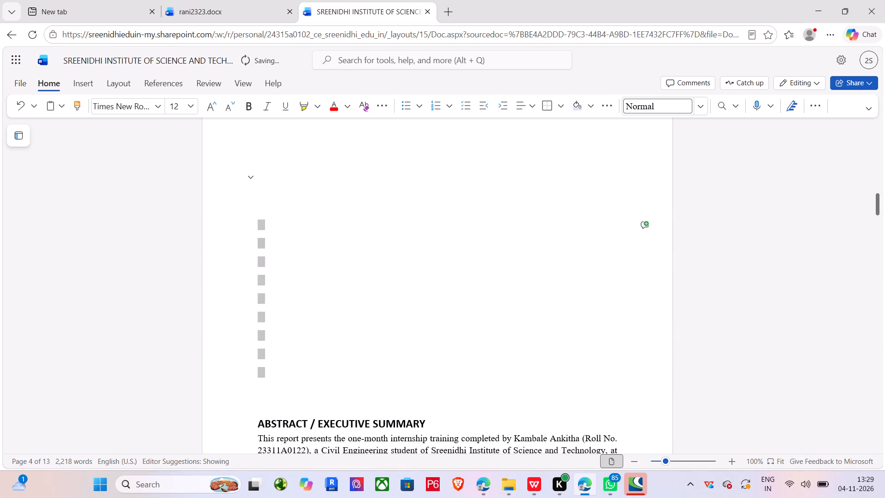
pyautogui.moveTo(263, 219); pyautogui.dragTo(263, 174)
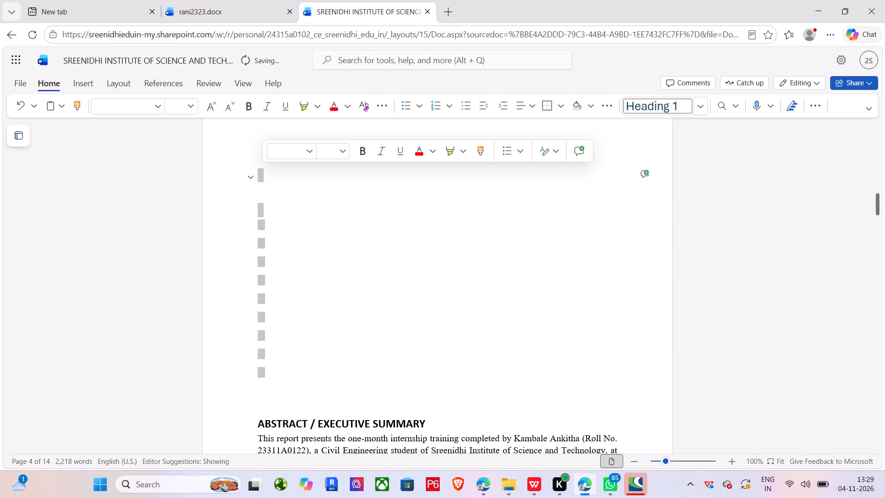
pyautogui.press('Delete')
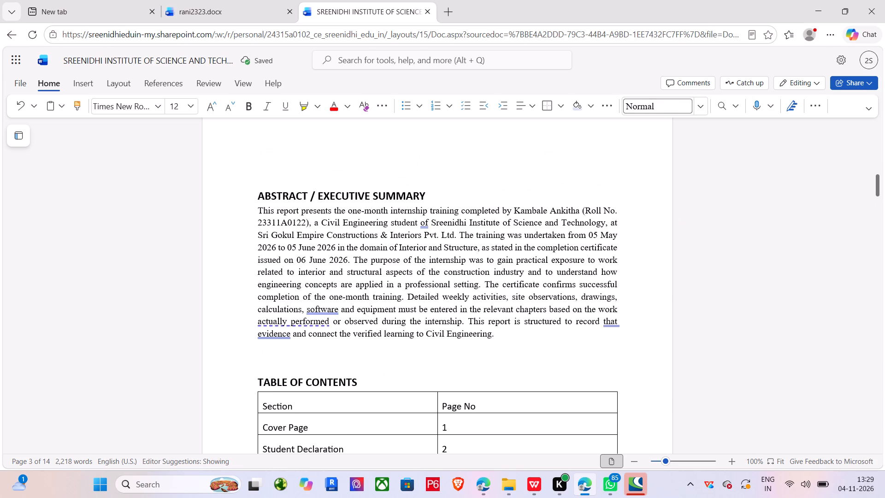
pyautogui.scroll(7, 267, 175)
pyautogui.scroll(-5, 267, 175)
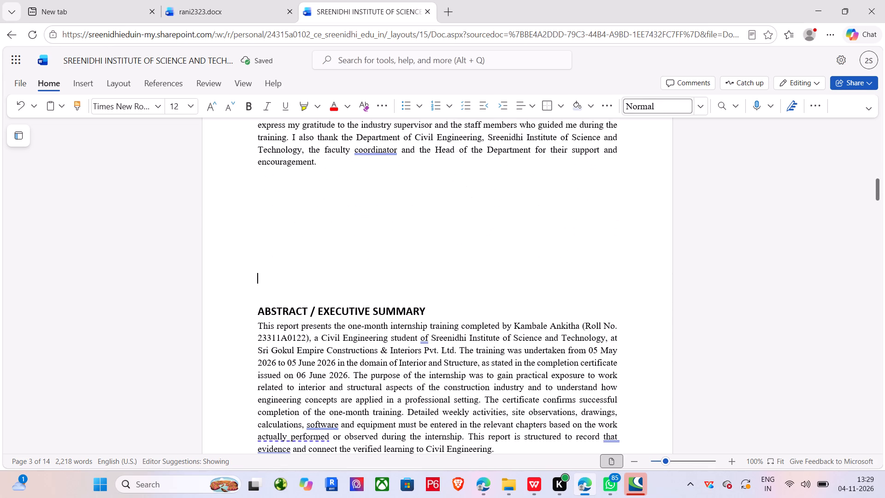
# Insert eight blank lines before the ABSTRACT / EXECUTIVE SUMMARY heading on page 3 to push it onto page 4.
pyautogui.press('Return')
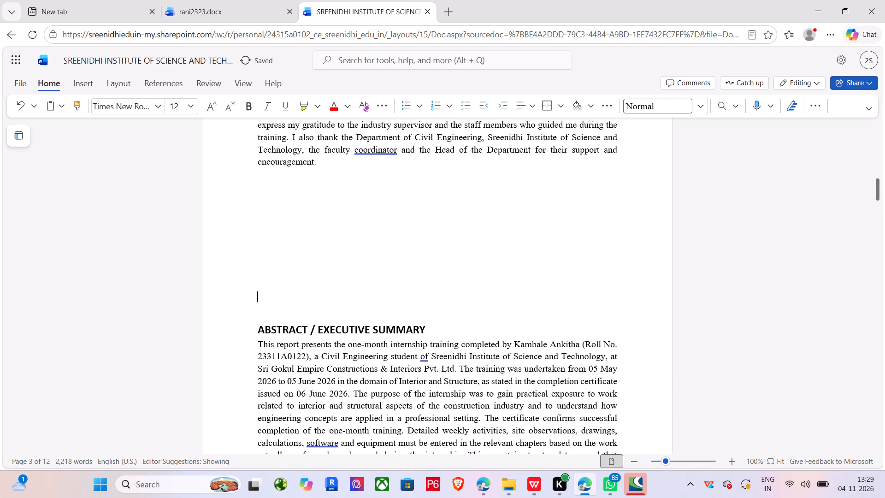
pyautogui.click(255, 330)
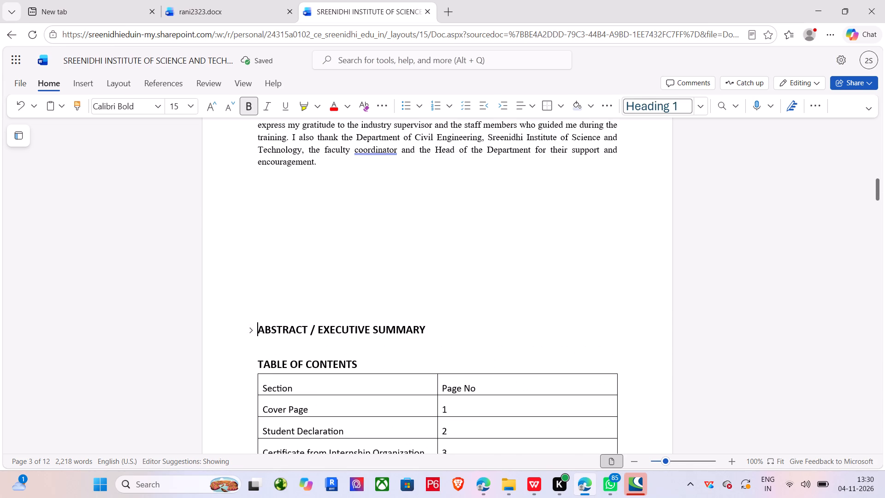
pyautogui.click(247, 335)
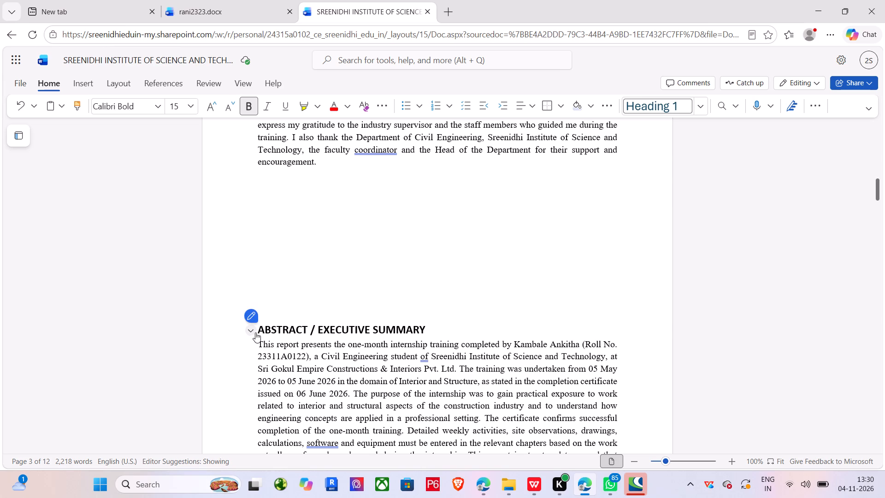
pyautogui.press('Return')
pyautogui.press('Return')
pyautogui.press('Return')
pyautogui.press('Return')
pyautogui.press('Return')
pyautogui.press('Return')
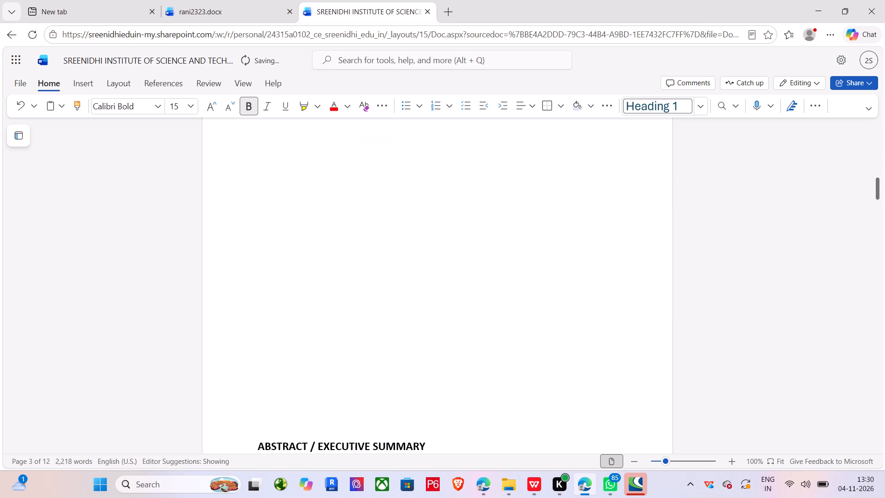
pyautogui.scroll(-4, 244, 326)
pyautogui.press('Return')
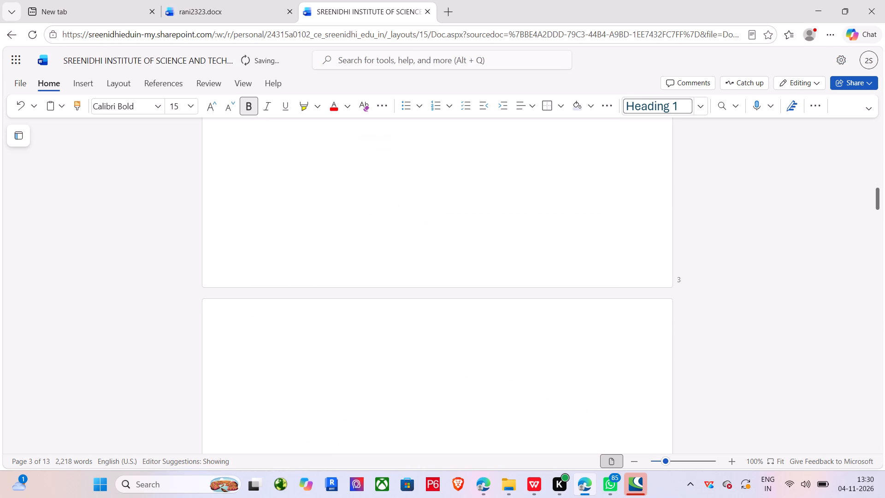
pyautogui.scroll(-6, 244, 327)
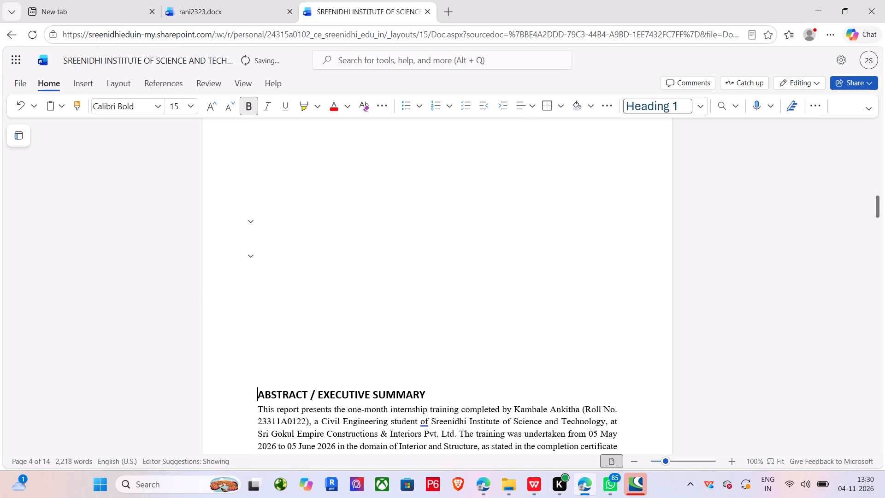
# Select and delete the blank lines at the top of page 4 above the ABSTRACT / EXECUTIVE SUMMARY heading.
pyautogui.moveTo(444, 355); pyautogui.dragTo(271, 345)
pyautogui.moveTo(271, 345); pyautogui.dragTo(246, 352)
pyautogui.click(254, 360)
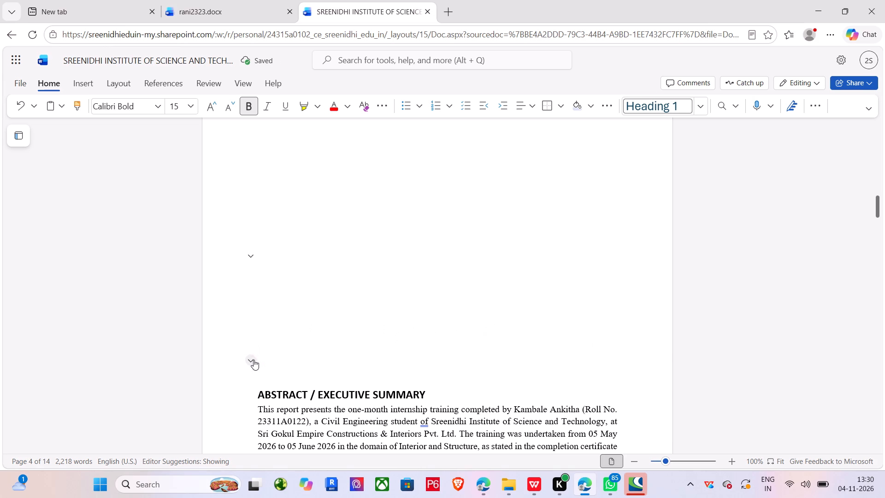
pyautogui.click(259, 360)
pyautogui.moveTo(406, 364); pyautogui.dragTo(287, 313)
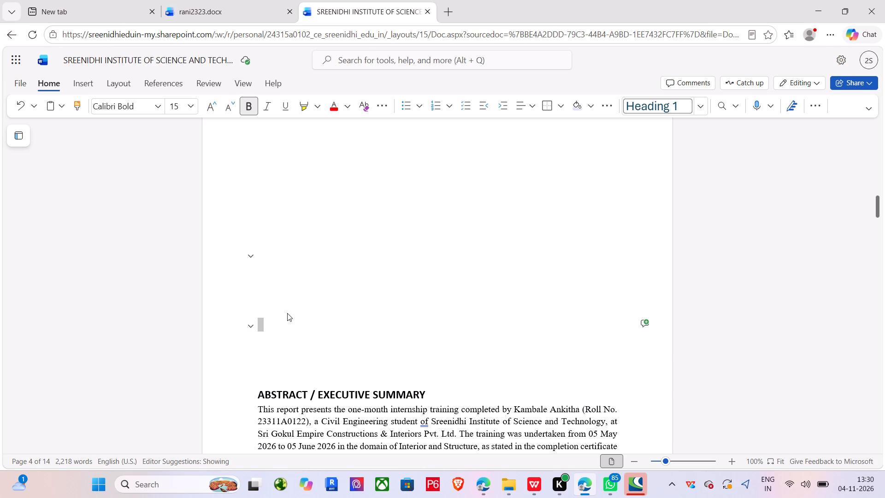
pyautogui.moveTo(287, 313); pyautogui.dragTo(261, 152)
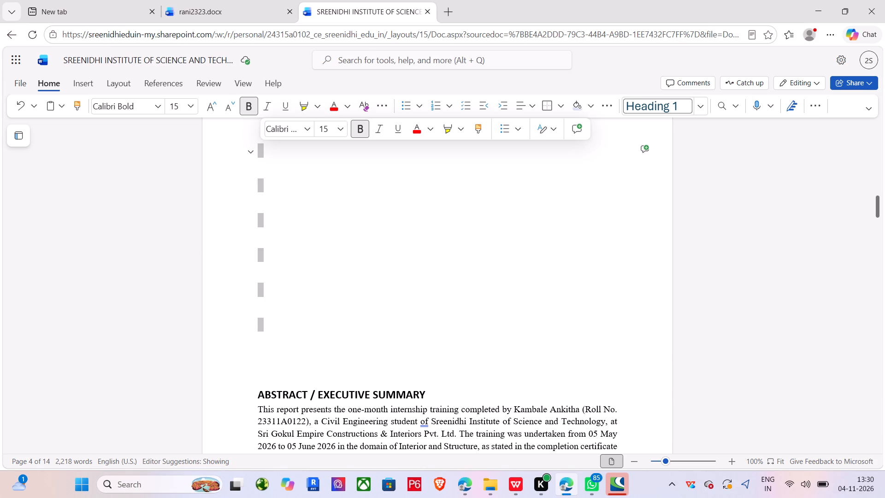
pyautogui.press('Delete')
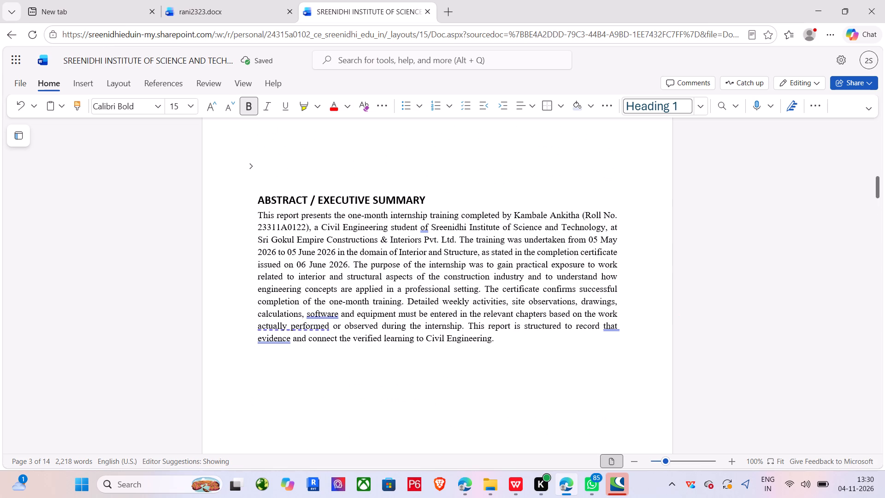
pyautogui.scroll(7, 263, 153)
pyautogui.scroll(-6, 263, 153)
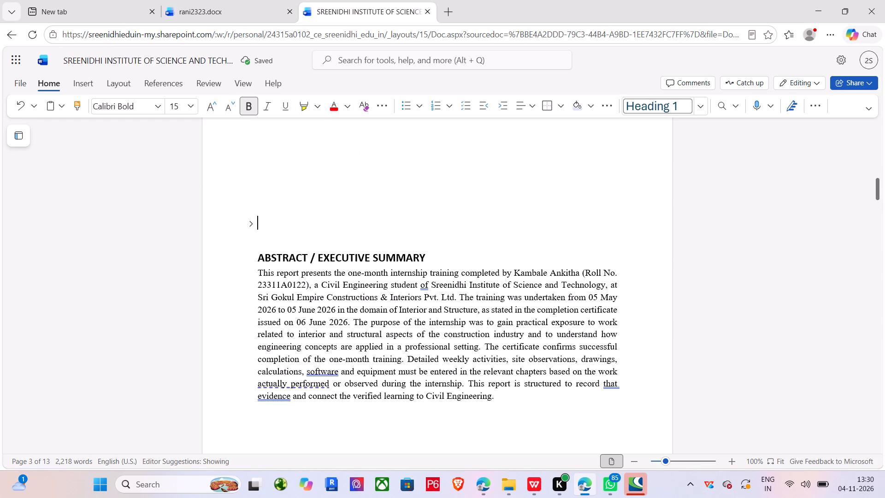
# Delete the block of blank lines between the acknowledgement paragraph and the ABSTRACT / EXECUTIVE SUMMARY heading on page 3.
pyautogui.moveTo(438, 223); pyautogui.dragTo(281, 229)
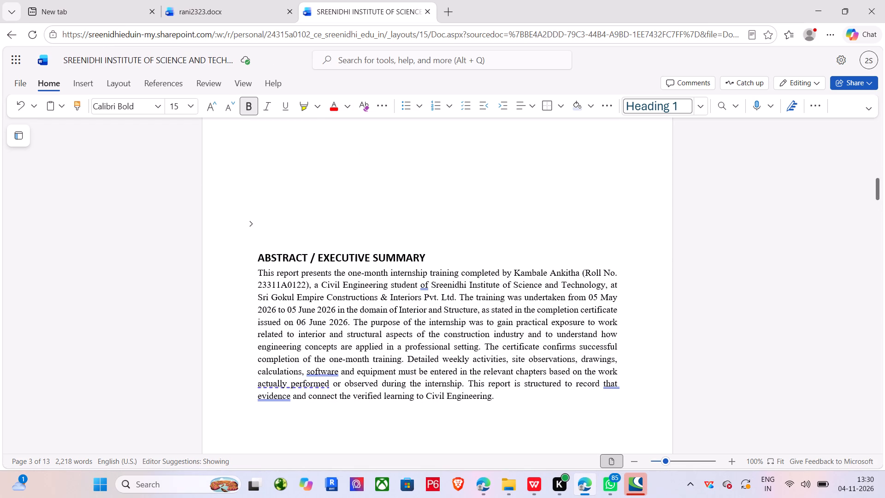
pyautogui.moveTo(281, 229); pyautogui.dragTo(254, 130)
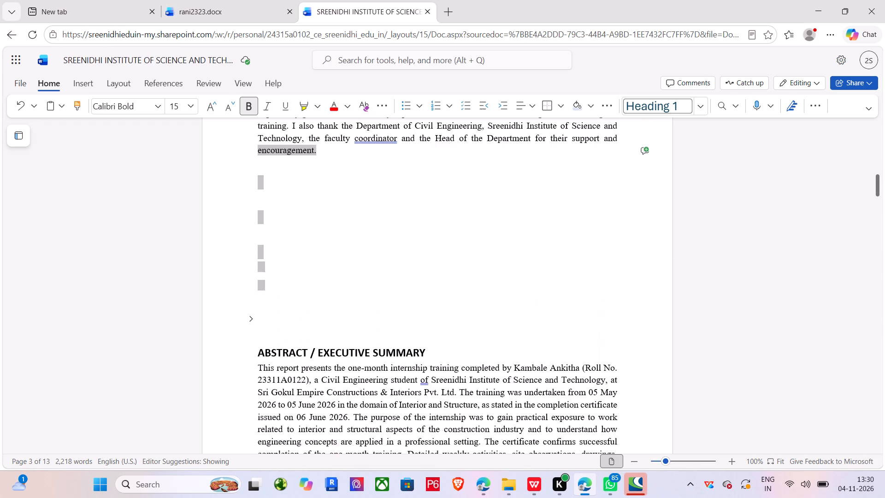
pyautogui.moveTo(254, 130); pyautogui.dragTo(265, 191)
pyautogui.press('Delete')
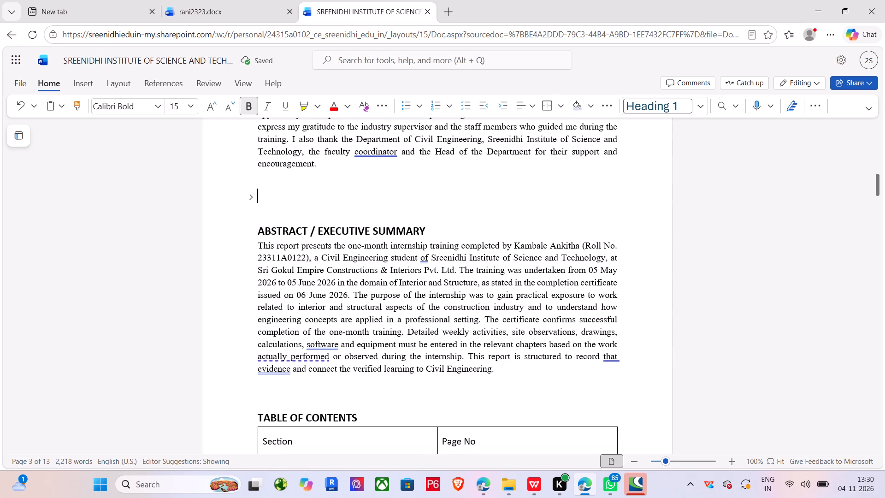
pyautogui.moveTo(411, 211); pyautogui.dragTo(261, 208)
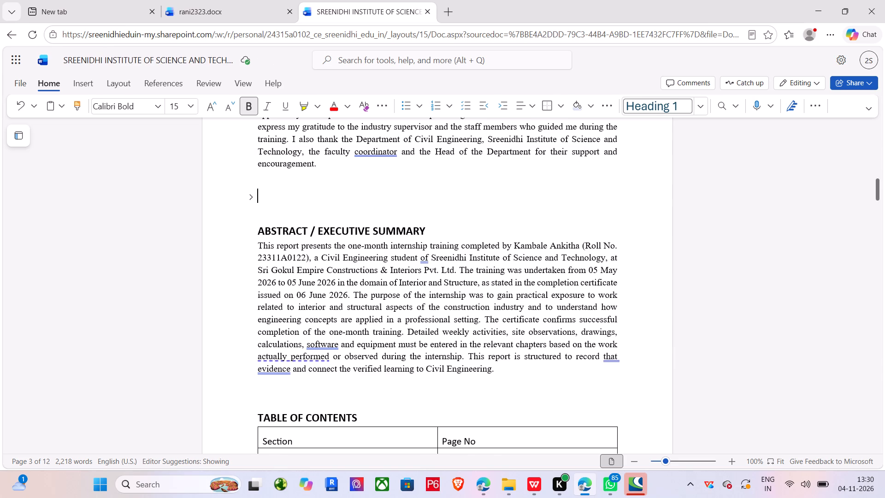
pyautogui.moveTo(261, 208); pyautogui.dragTo(255, 183)
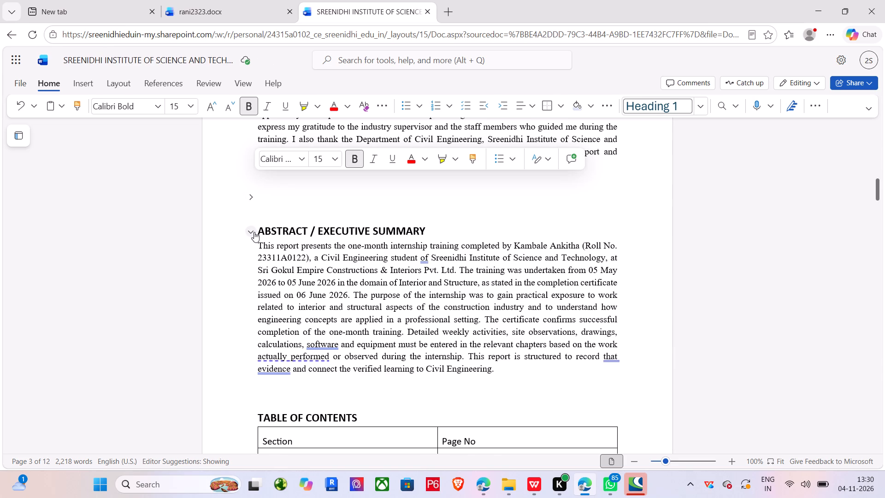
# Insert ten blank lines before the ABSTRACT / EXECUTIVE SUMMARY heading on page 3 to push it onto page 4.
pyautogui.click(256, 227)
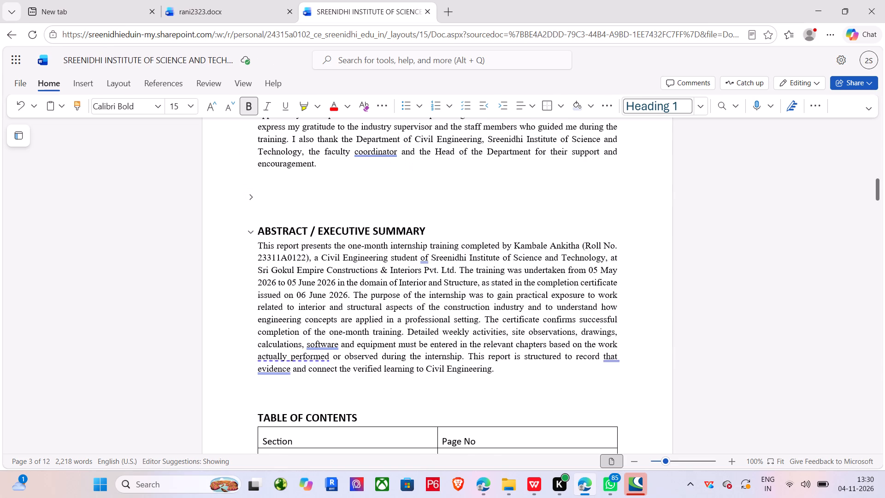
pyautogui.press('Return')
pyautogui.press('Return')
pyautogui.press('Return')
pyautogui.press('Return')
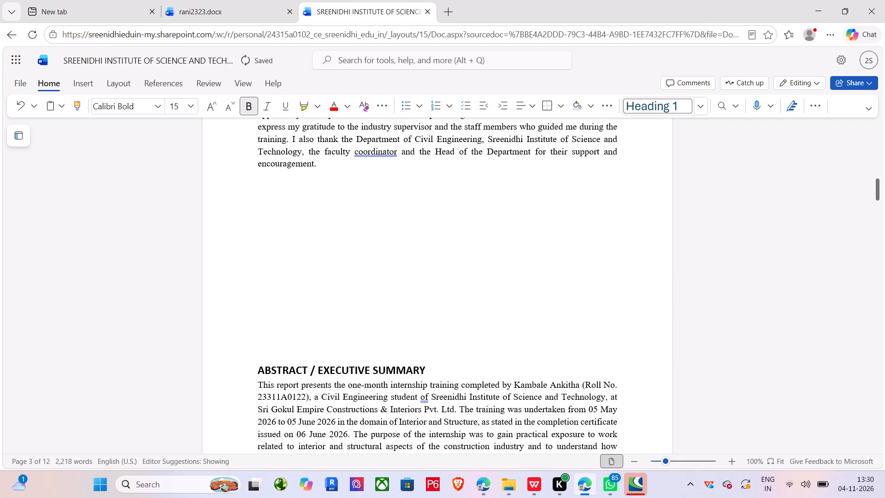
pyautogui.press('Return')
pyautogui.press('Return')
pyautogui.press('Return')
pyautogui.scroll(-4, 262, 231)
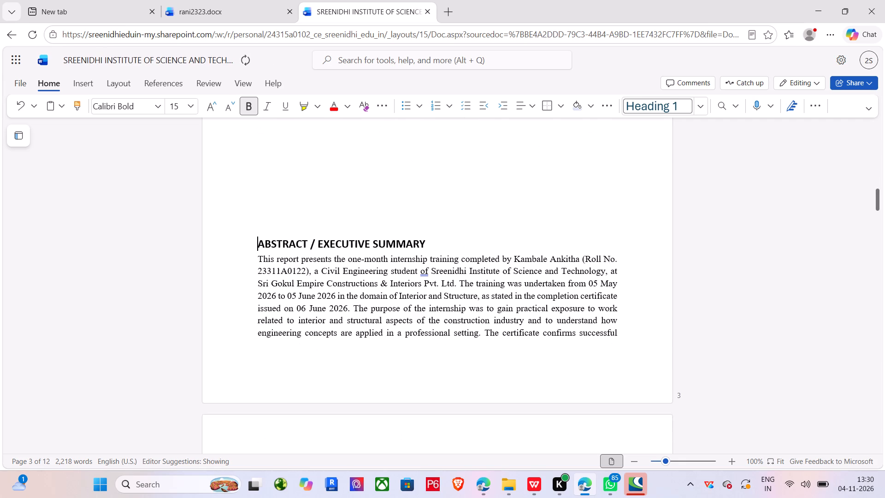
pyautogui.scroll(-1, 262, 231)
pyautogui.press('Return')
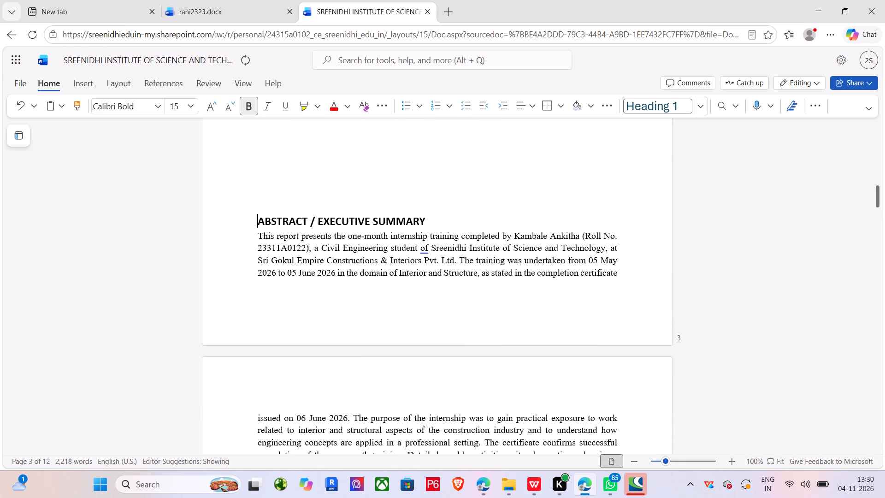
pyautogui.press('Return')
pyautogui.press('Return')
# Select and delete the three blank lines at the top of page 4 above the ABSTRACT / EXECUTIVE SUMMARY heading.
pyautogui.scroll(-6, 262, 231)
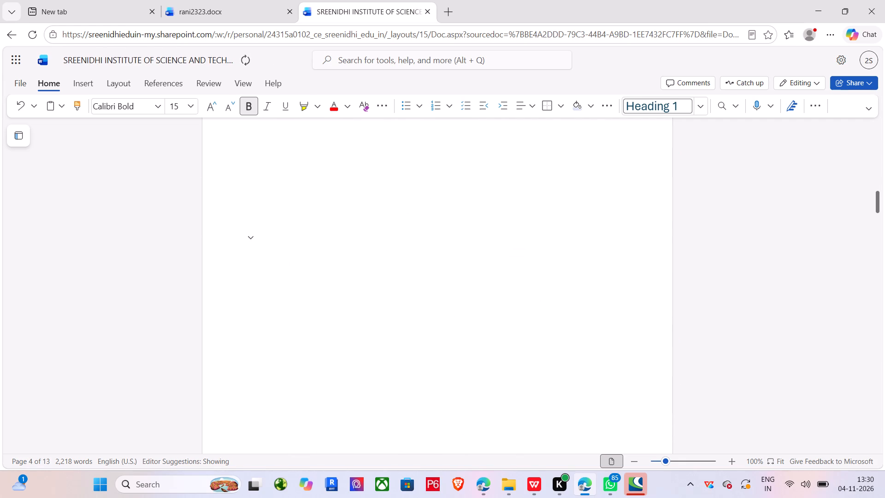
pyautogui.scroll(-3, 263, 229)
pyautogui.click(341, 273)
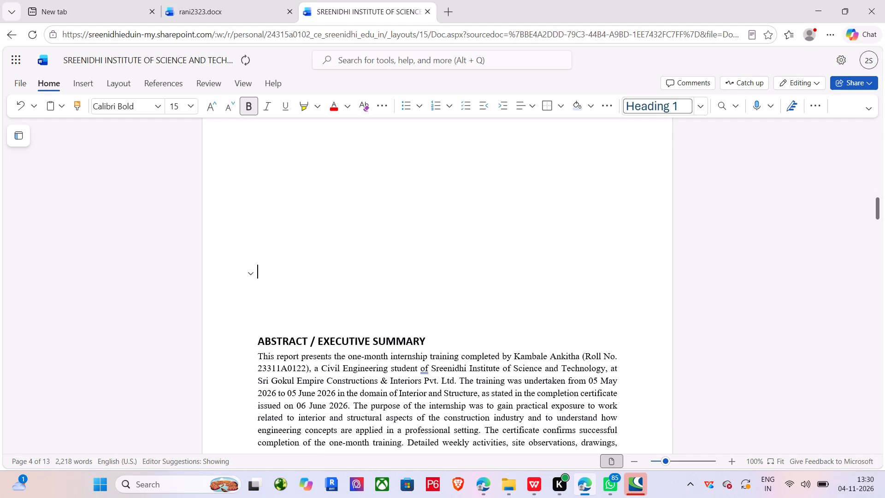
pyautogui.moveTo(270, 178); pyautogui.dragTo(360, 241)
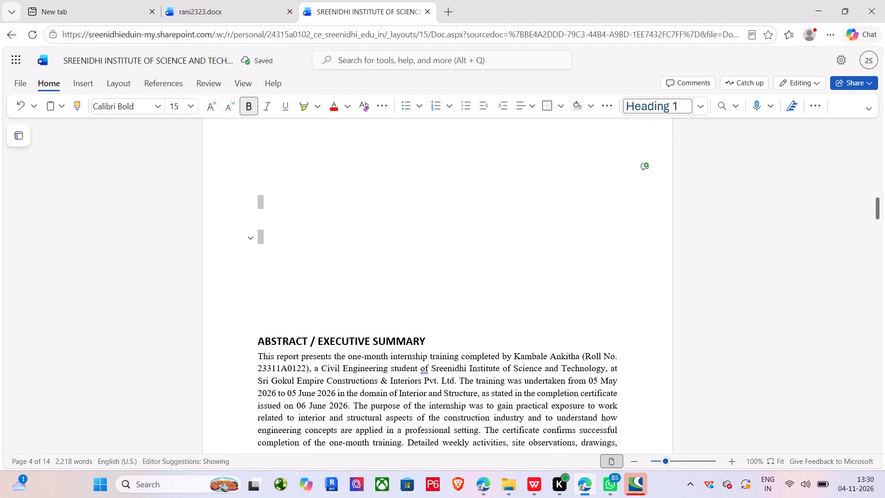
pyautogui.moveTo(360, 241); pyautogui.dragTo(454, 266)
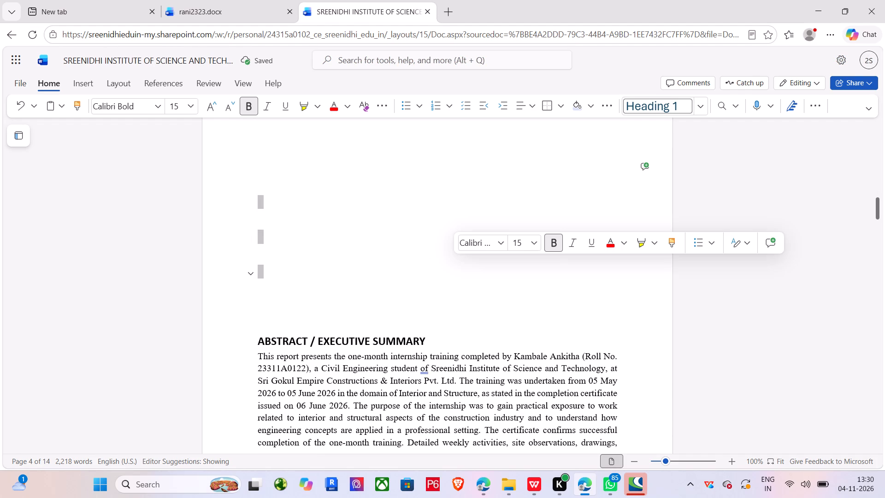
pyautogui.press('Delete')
# Review the page breaks from the student declaration through the acknowledgement, abstract and table of contents to the Chapter 1 heading.
pyautogui.scroll(4, 466, 266)
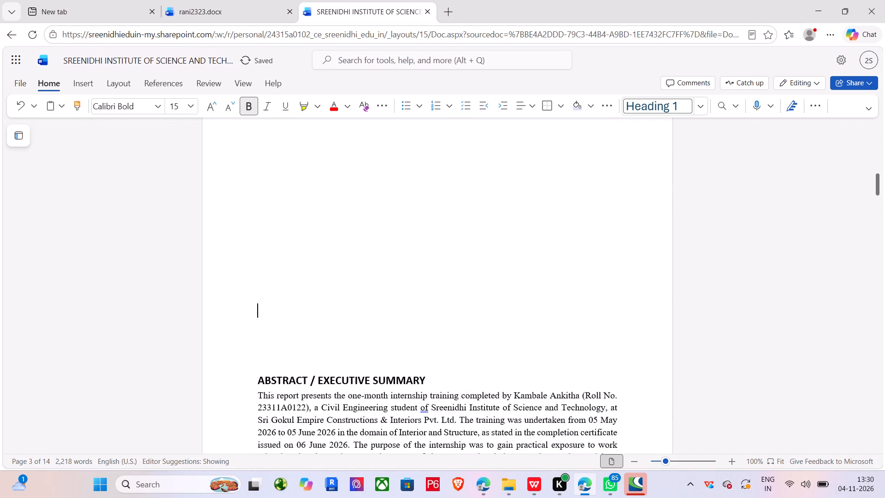
pyautogui.scroll(7, 466, 266)
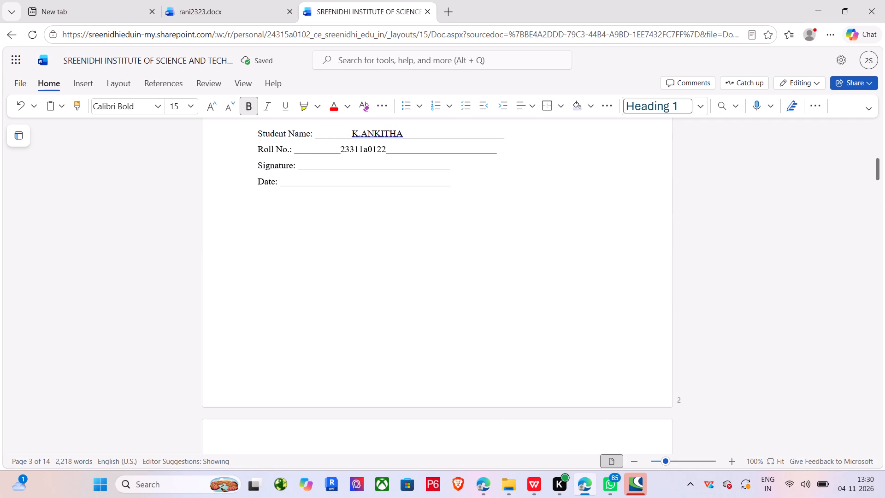
pyautogui.scroll(-6, 444, 258)
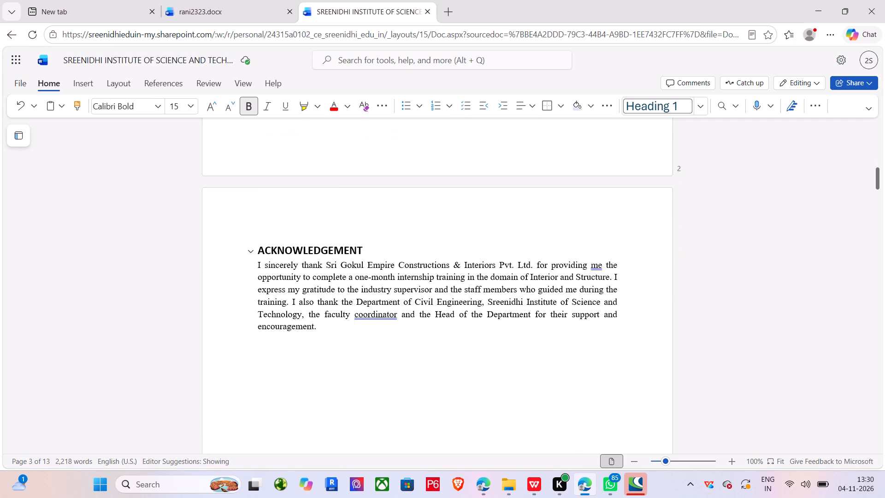
pyautogui.scroll(-5, 442, 258)
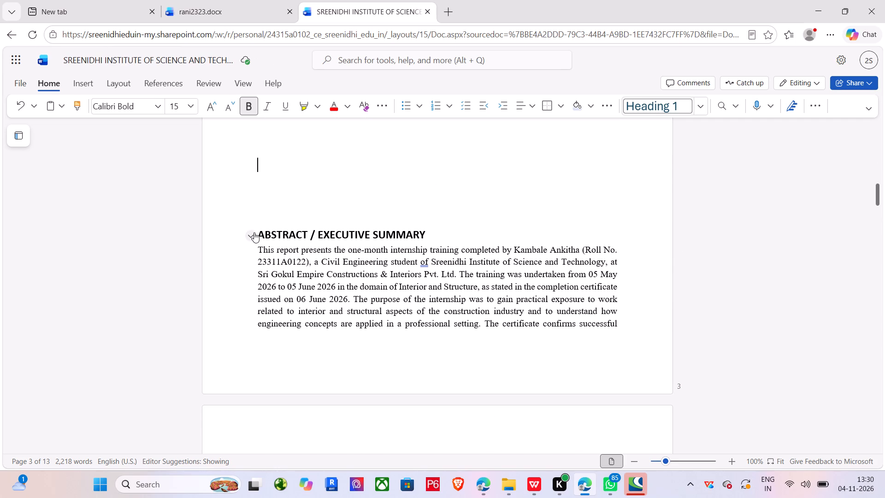
pyautogui.scroll(9, 267, 243)
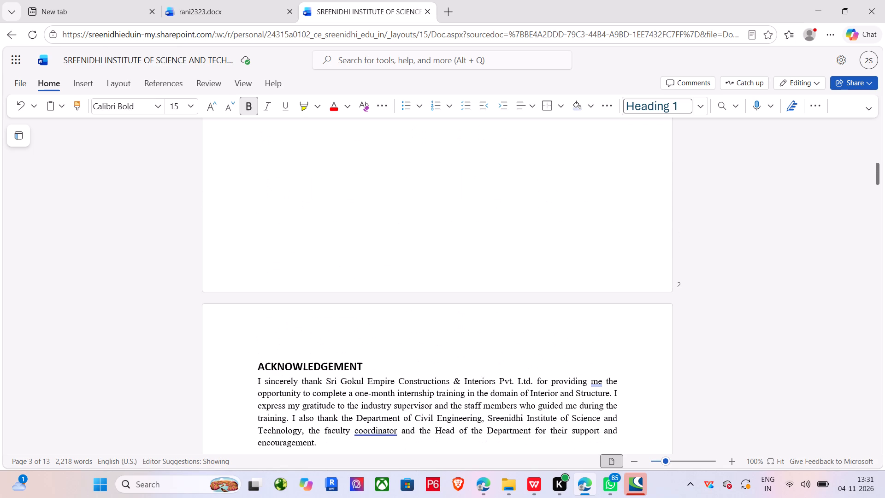
pyautogui.scroll(-5, 268, 243)
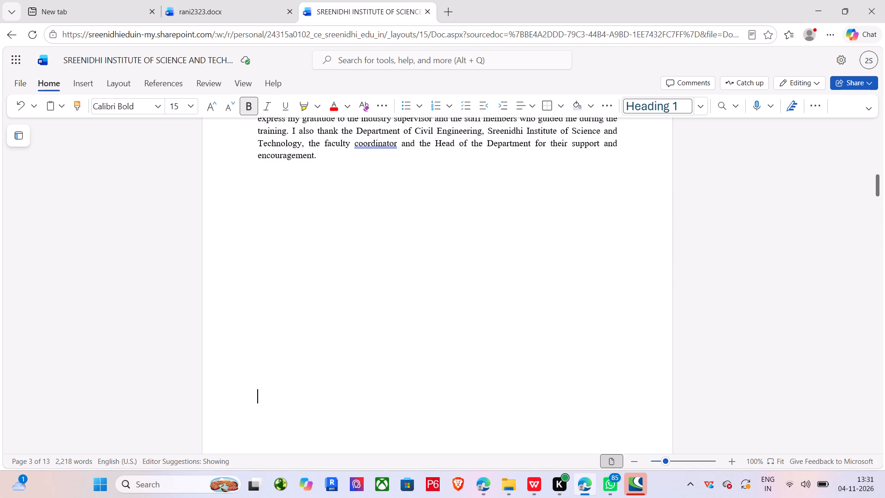
pyautogui.scroll(-10, 268, 243)
pyautogui.scroll(1, 268, 243)
pyautogui.scroll(-2, 268, 243)
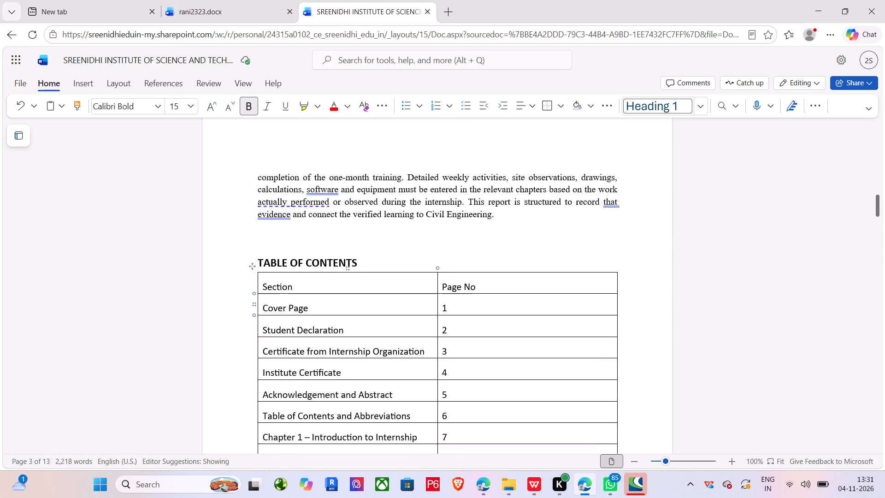
pyautogui.scroll(-8, 268, 243)
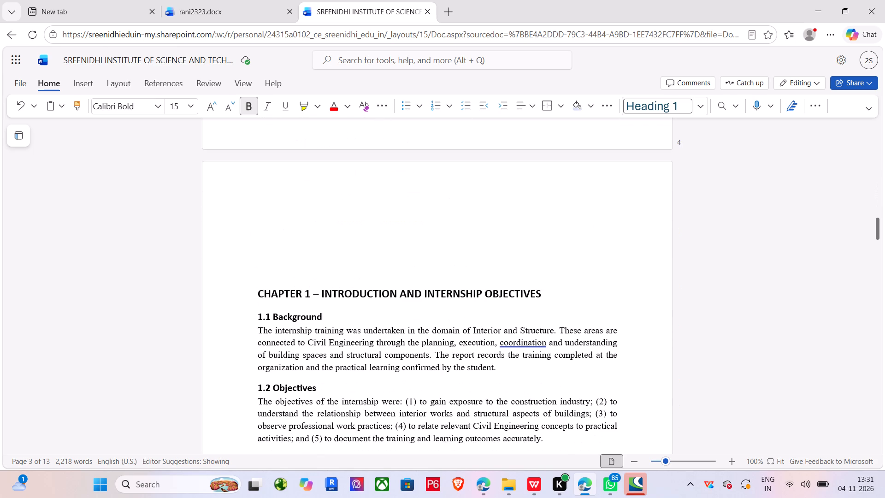
pyautogui.scroll(15, 268, 243)
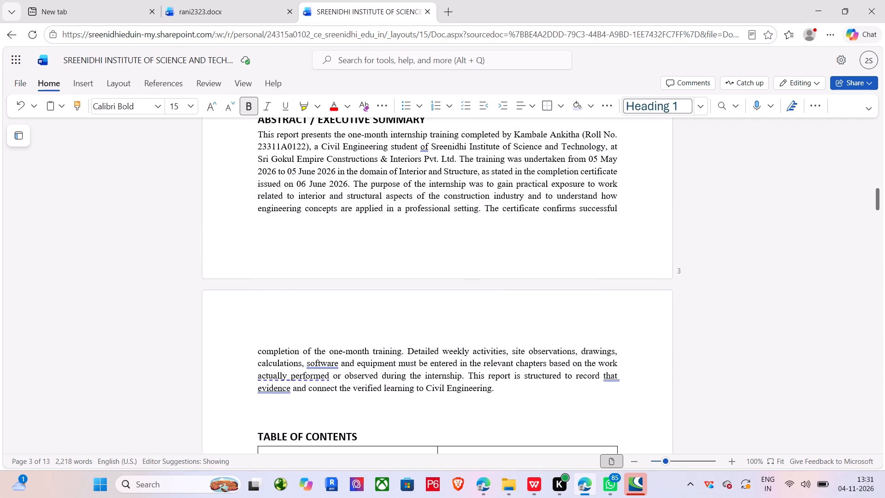
pyautogui.scroll(7, 268, 243)
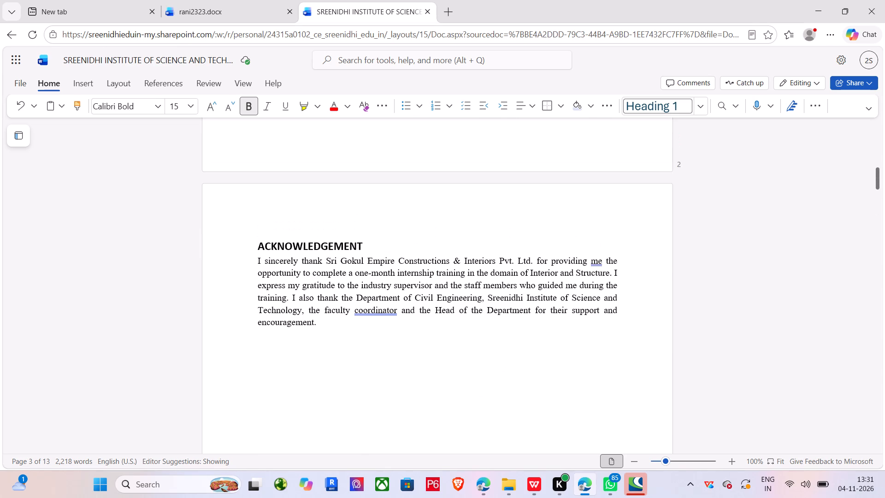
# Remove all blank lines before the ABSTRACT / EXECUTIVE SUMMARY heading until it joins the end of the acknowledgement paragraph.
pyautogui.scroll(-5, 268, 243)
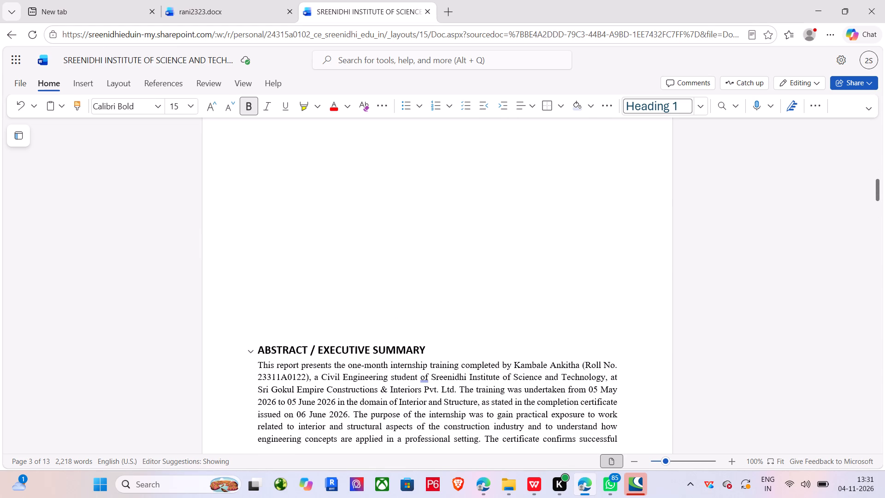
pyautogui.click(254, 344)
pyautogui.press('BackSpace')
pyautogui.press('BackSpace')
pyautogui.press('BackSpace')
pyautogui.press('BackSpace')
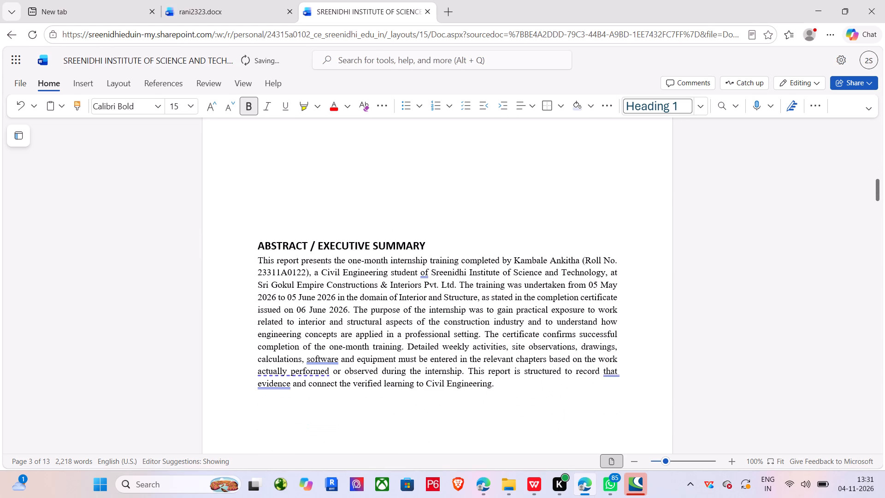
pyautogui.press('BackSpace')
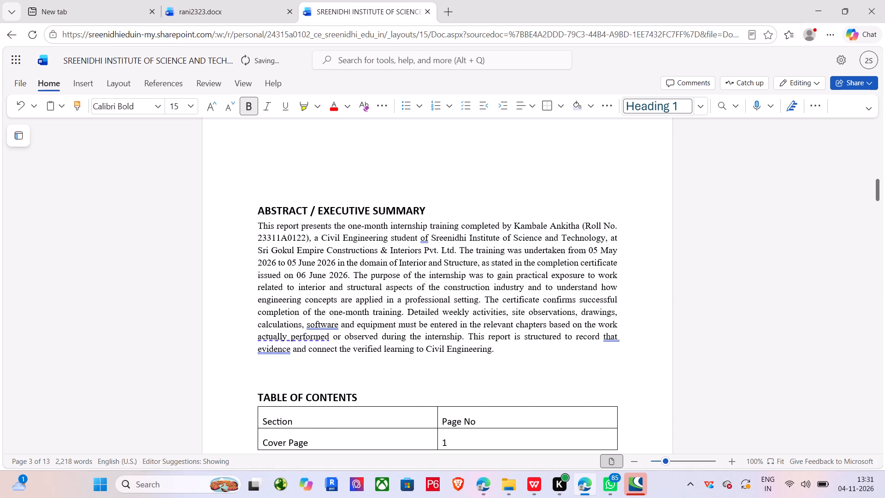
pyautogui.press('BackSpace')
pyautogui.press('BackSpace')
pyautogui.press('BackSpace')
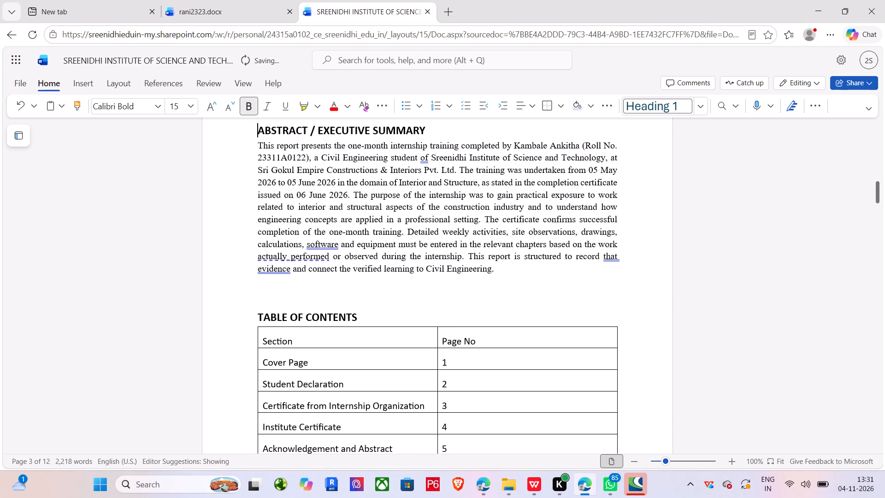
pyautogui.press('BackSpace')
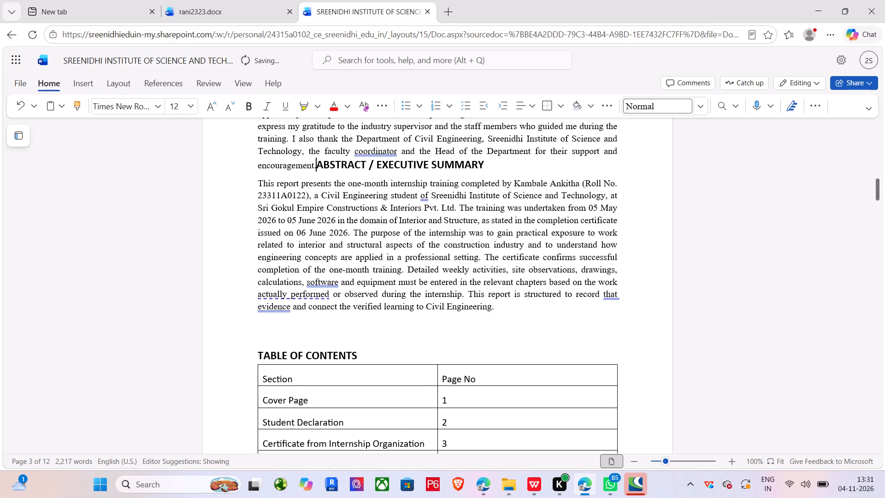
# Insert blank lines before the ABSTRACT / EXECUTIVE SUMMARY heading until it starts at the top of page 4.
pyautogui.press('Return')
pyautogui.press('Return')
pyautogui.press('Return')
pyautogui.press('Return')
pyautogui.press('Return')
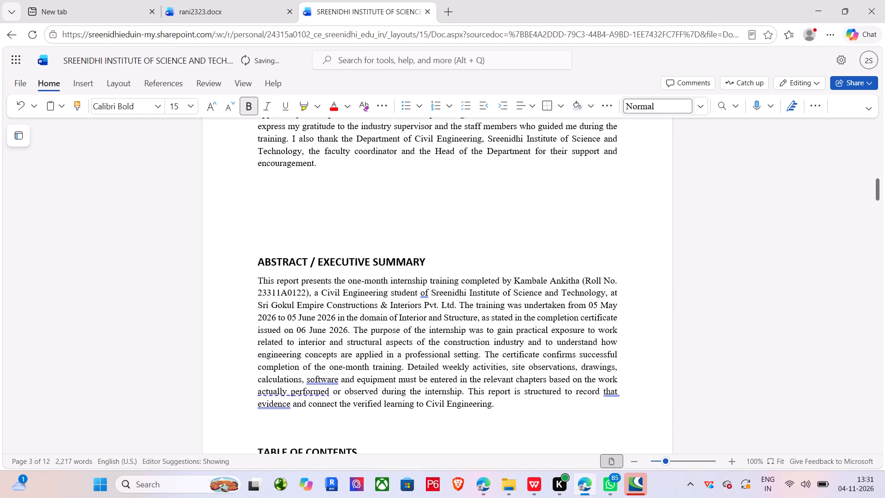
pyautogui.press('Return')
pyautogui.press('Return')
pyautogui.press('Return')
pyautogui.press('Return')
pyautogui.press('Return')
pyautogui.press('Return')
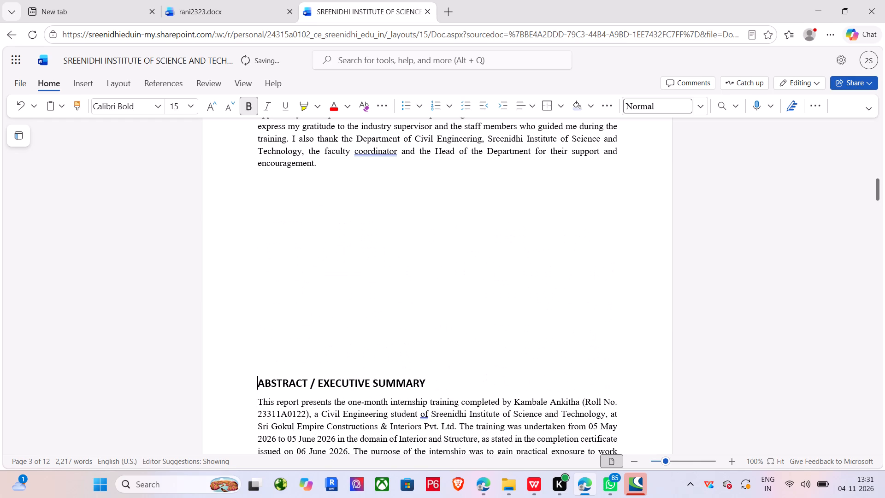
pyautogui.press('Return')
pyautogui.press('Return')
pyautogui.press('Return')
pyautogui.press('Return')
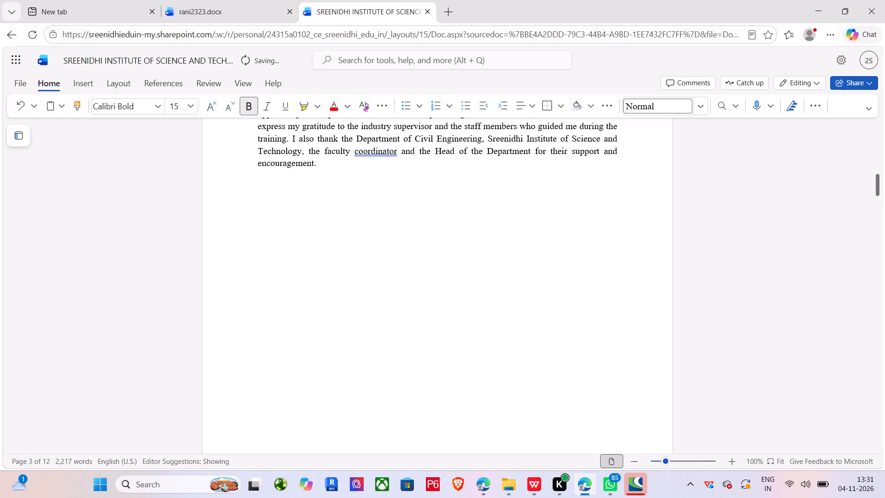
pyautogui.scroll(-5, 254, 340)
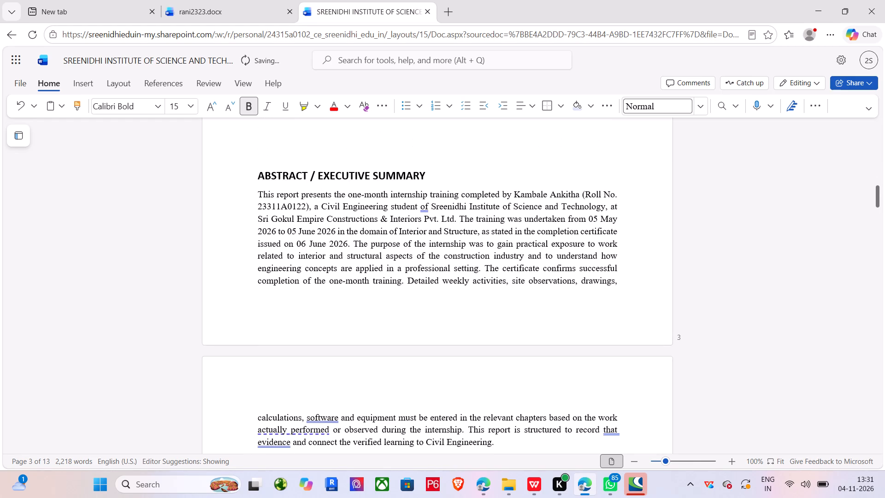
pyautogui.press('Return')
pyautogui.press('Return')
pyautogui.press('Return')
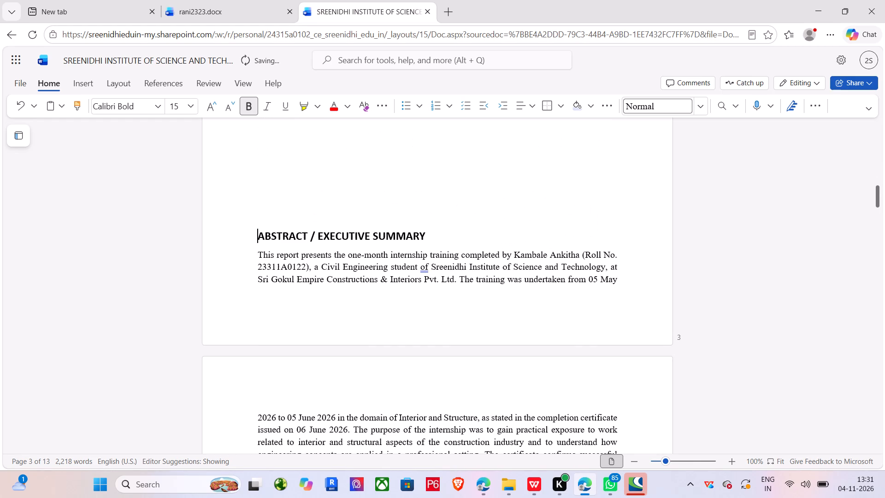
pyautogui.press('Return')
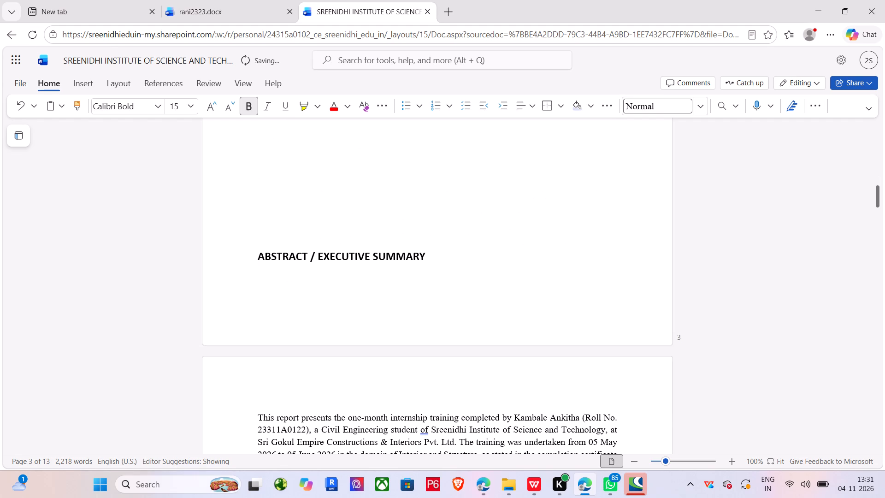
pyautogui.press('Return')
pyautogui.press('Return')
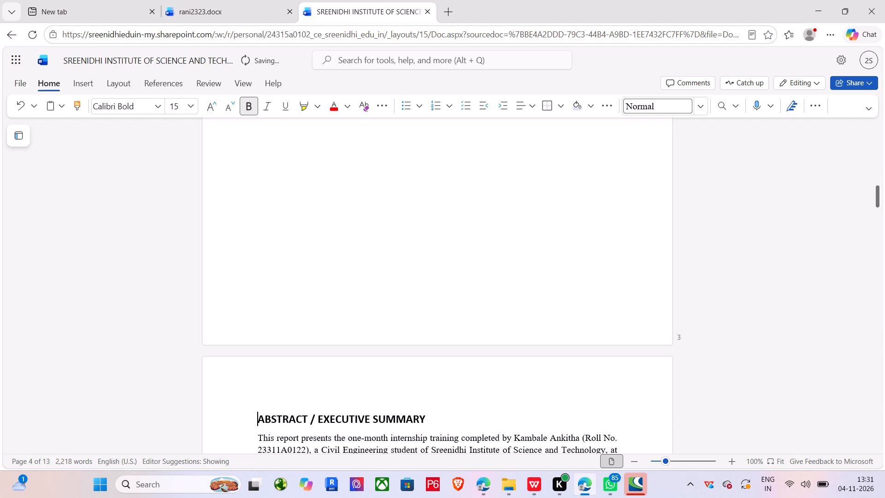
# Review the layout from the abstract page through the table of contents to the Chapter 1 sections.
pyautogui.scroll(-4, 286, 311)
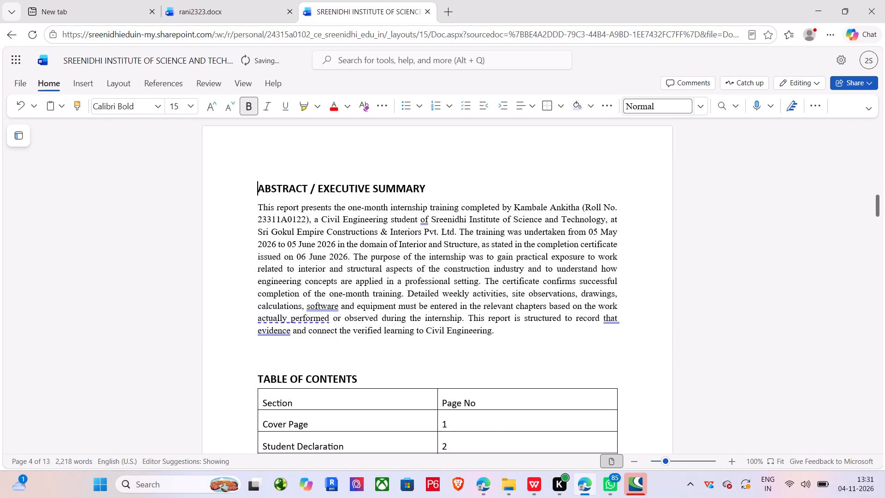
pyautogui.scroll(-9, 287, 310)
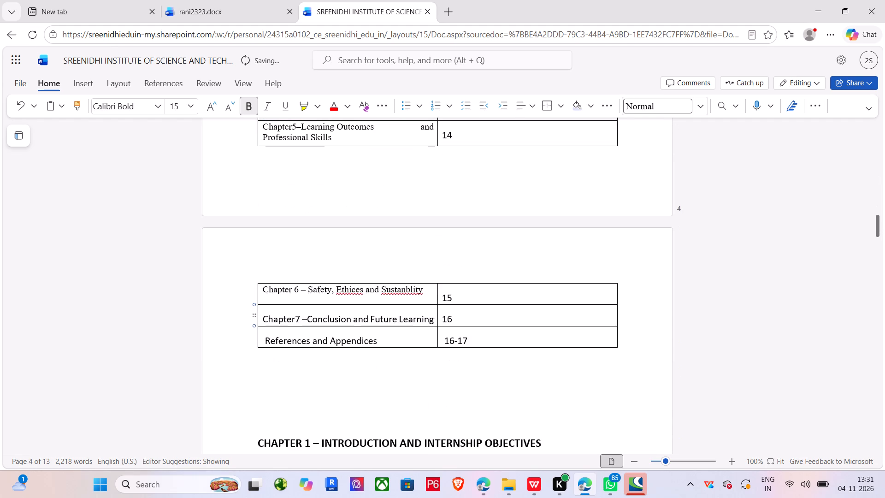
pyautogui.scroll(-4, 287, 309)
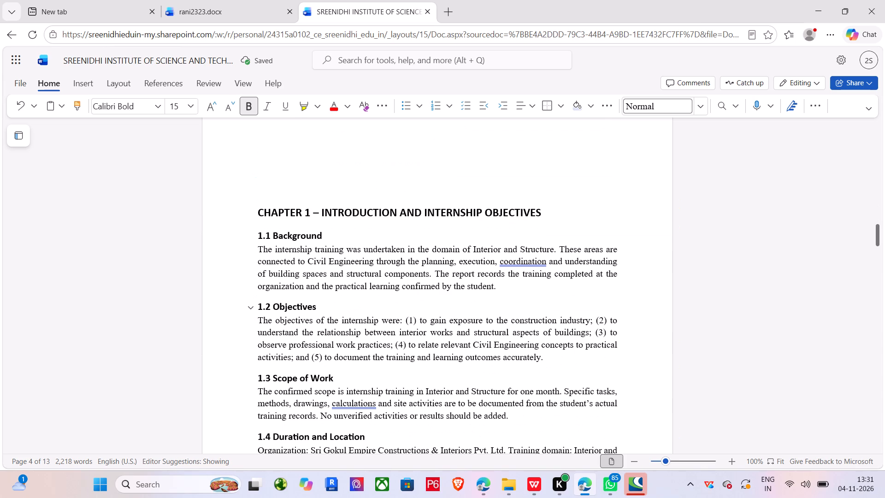
pyautogui.scroll(-1, 283, 297)
pyautogui.scroll(7, 283, 297)
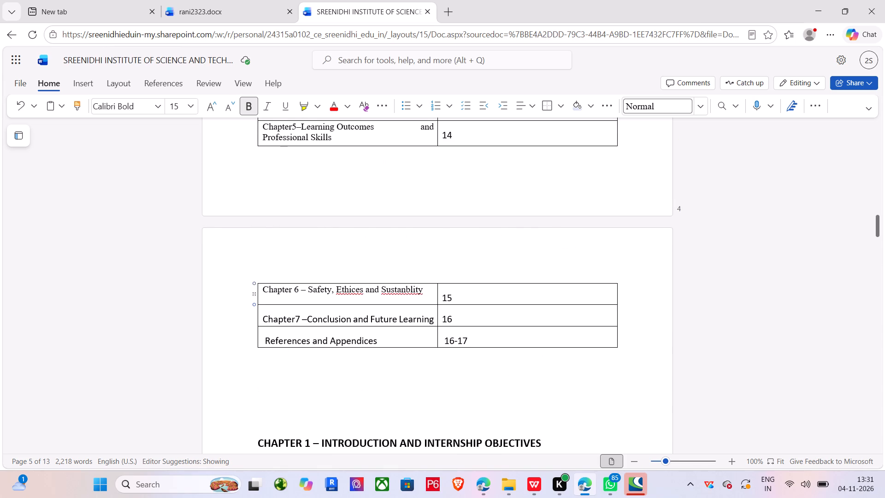
pyautogui.scroll(2, 281, 294)
pyautogui.scroll(-4, 281, 294)
pyautogui.scroll(8, 281, 292)
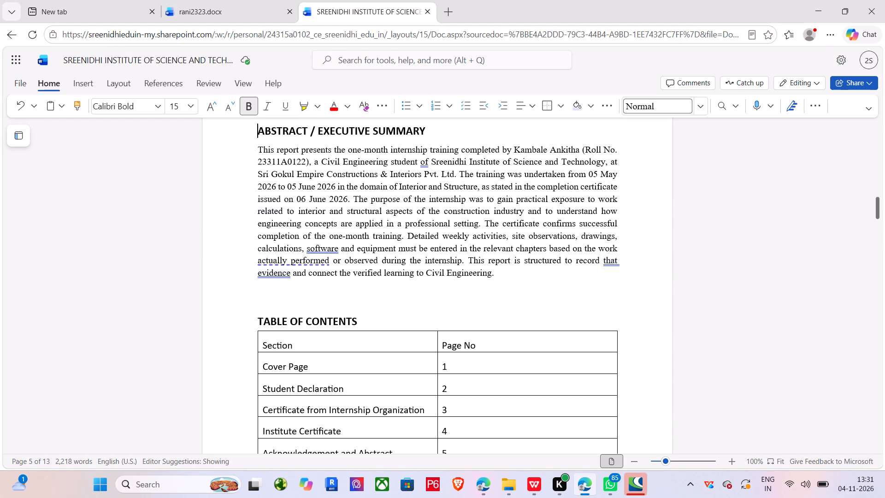
# Clear the gap before the TABLE OF CONTENTS heading, inserting blank lines there until it starts at the top of page 5.
pyautogui.click(257, 322)
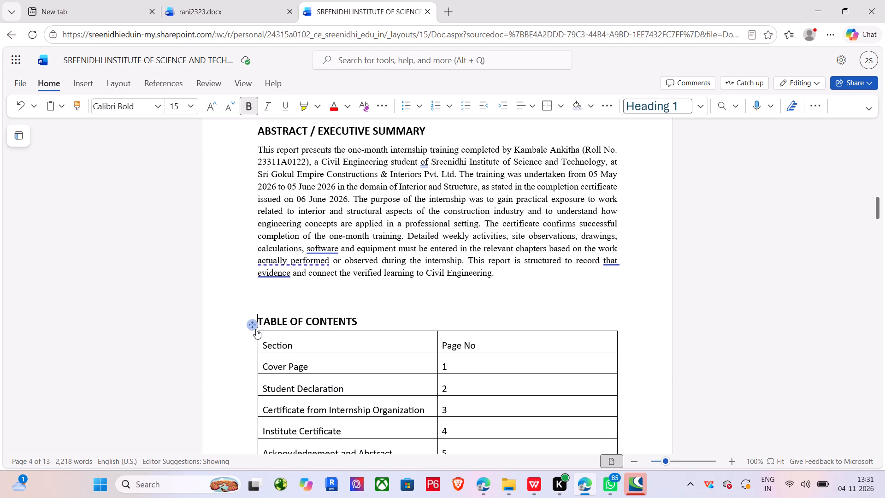
pyautogui.press('BackSpace')
pyautogui.press('BackSpace')
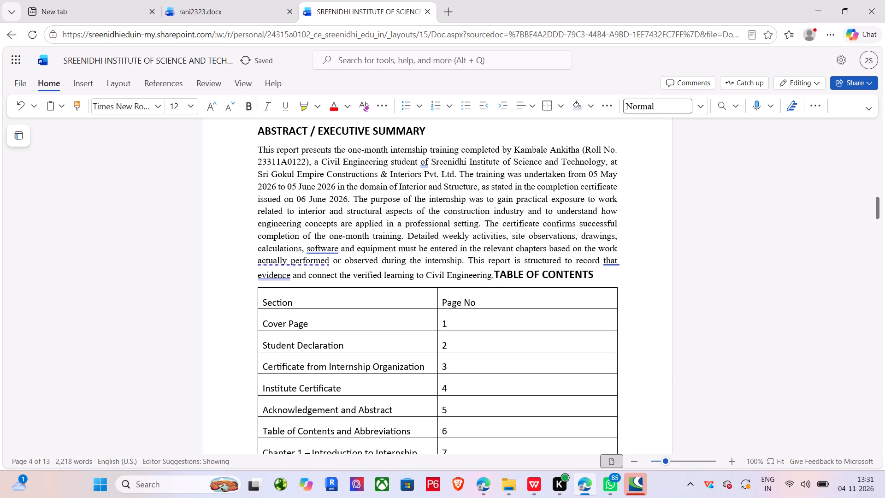
pyautogui.press('Return')
pyautogui.press('Return')
pyautogui.press('Return')
pyautogui.press('Return')
pyautogui.press('Return')
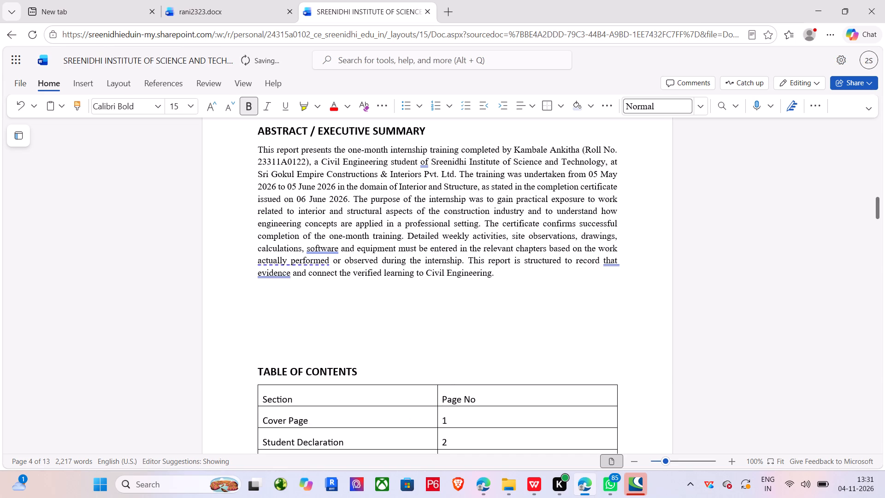
pyautogui.press('Return')
pyautogui.press('Return')
pyautogui.press('Return')
pyautogui.press('Return')
pyautogui.press('Return')
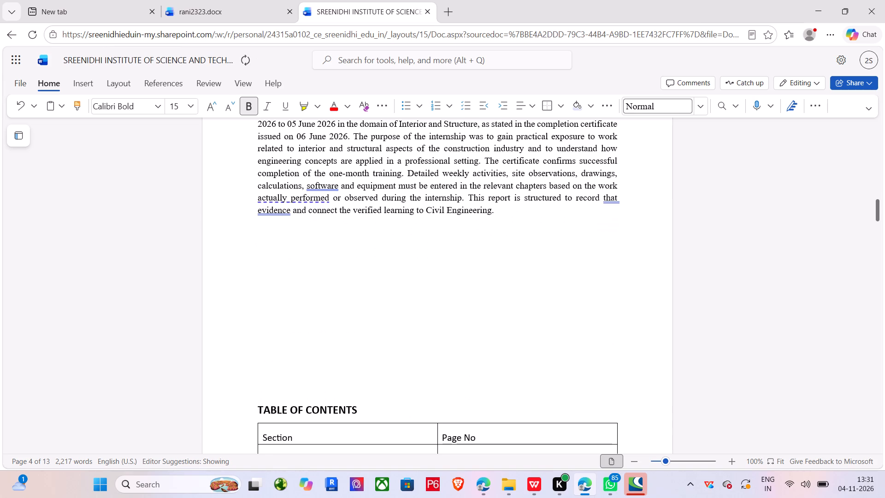
pyautogui.scroll(-4, 256, 329)
pyautogui.press('Return')
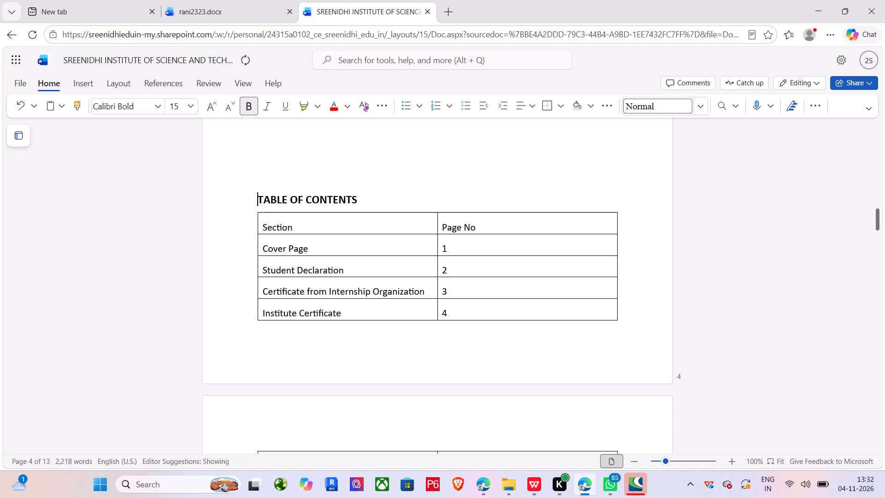
pyautogui.press('Return')
pyautogui.press('Return')
pyautogui.press('Return')
pyautogui.press('Return')
pyautogui.press('Return')
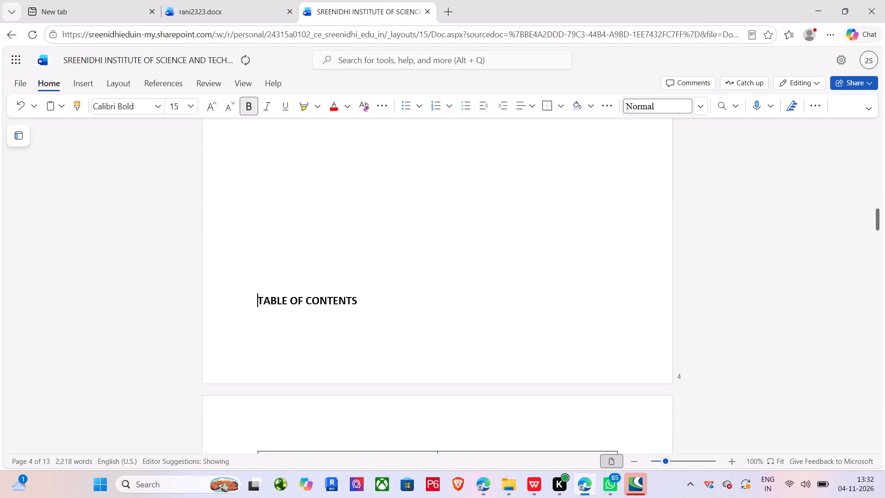
pyautogui.press('Return')
pyautogui.press('Return')
# Review the page breaks from the table of contents through Chapter 1 to the Chapter 2 heading.
pyautogui.scroll(-2, 256, 323)
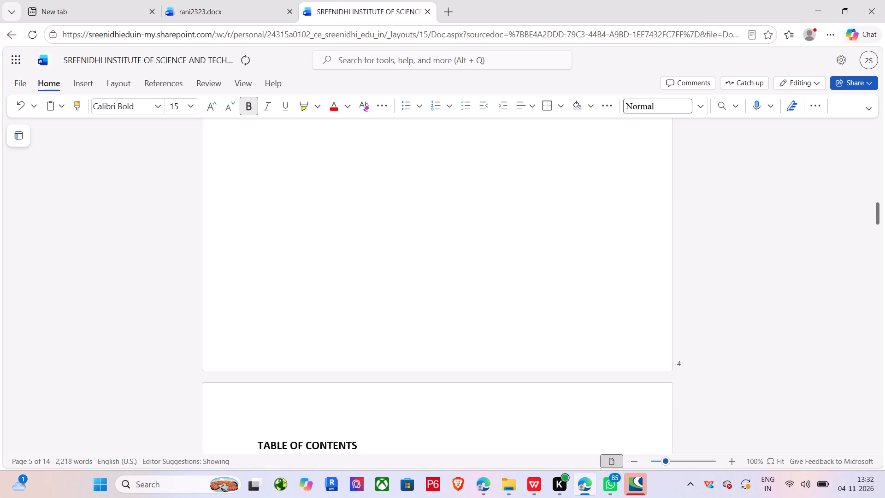
pyautogui.scroll(-13, 258, 321)
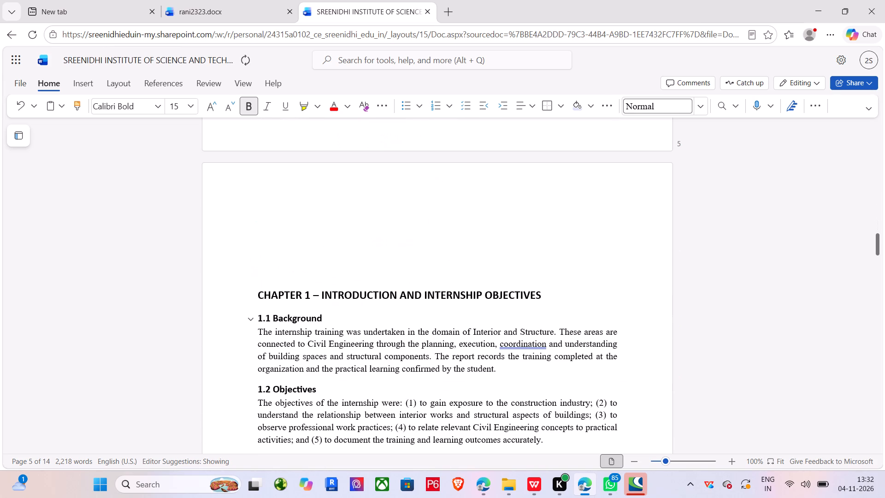
pyautogui.scroll(-8, 258, 317)
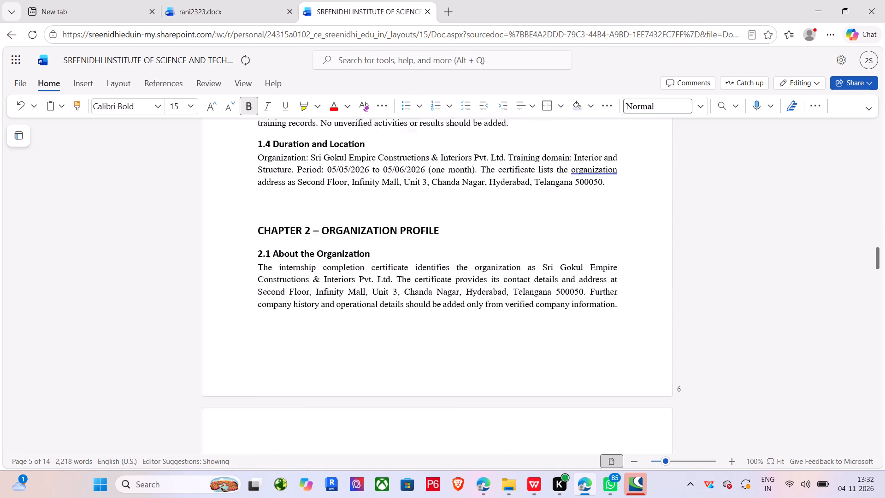
pyautogui.scroll(3, 258, 317)
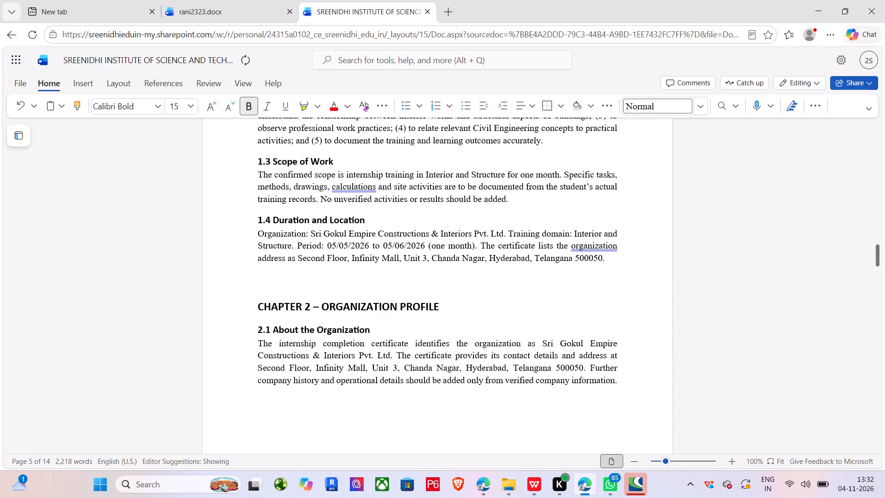
pyautogui.scroll(7, 258, 317)
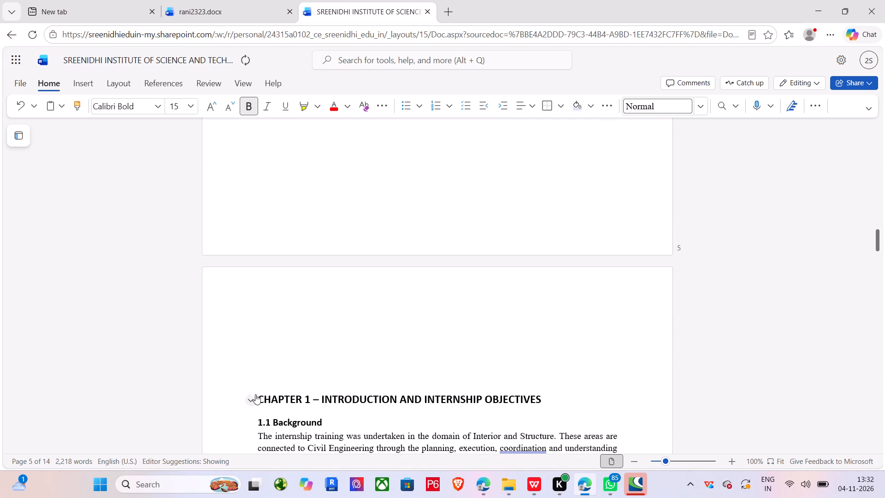
# Remove the blank lines between the contents table and the CHAPTER 1 heading, replacing them with two that push the heading onto page 6.
pyautogui.click(256, 393)
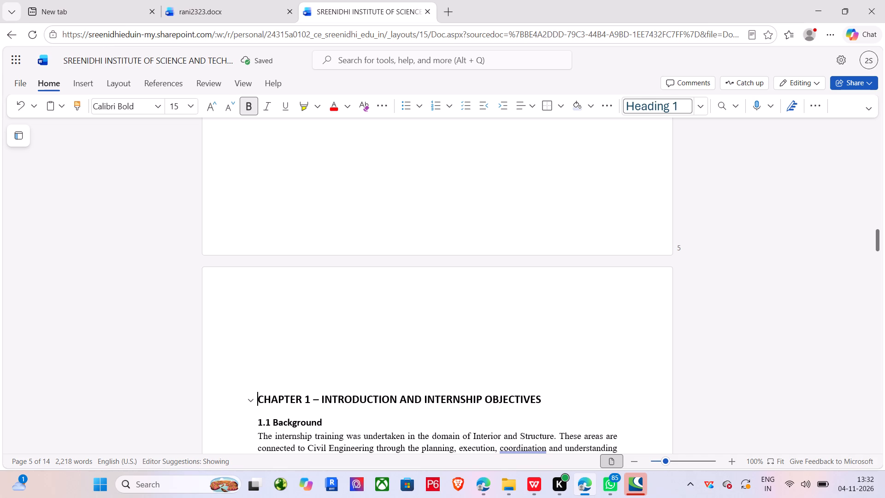
pyautogui.press('BackSpace')
pyautogui.press('BackSpace')
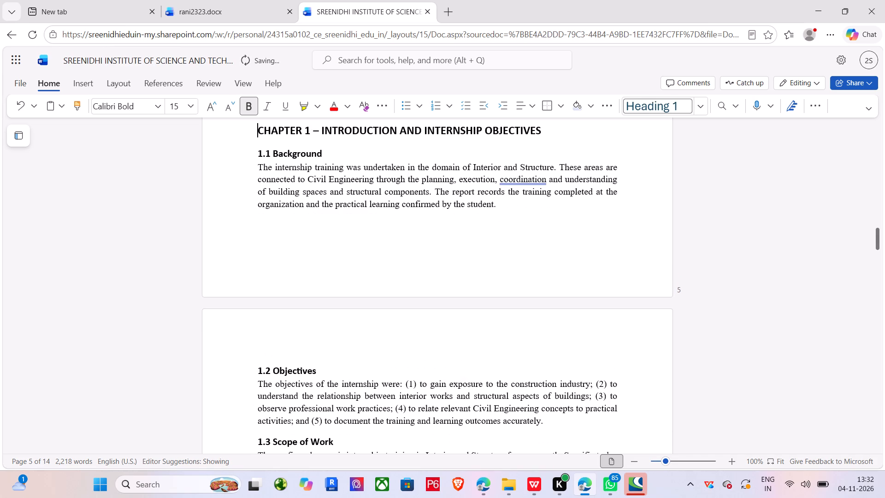
pyautogui.press('BackSpace')
pyautogui.scroll(4, 254, 393)
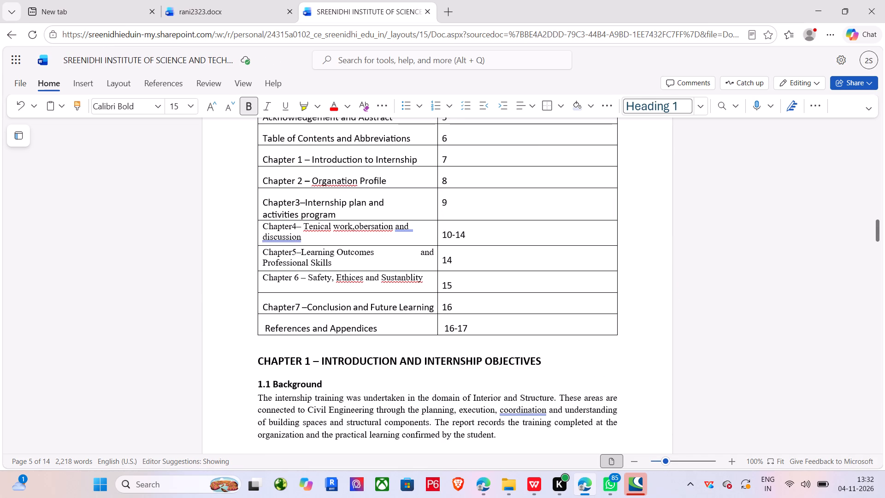
pyautogui.press('BackSpace')
pyautogui.press('Return')
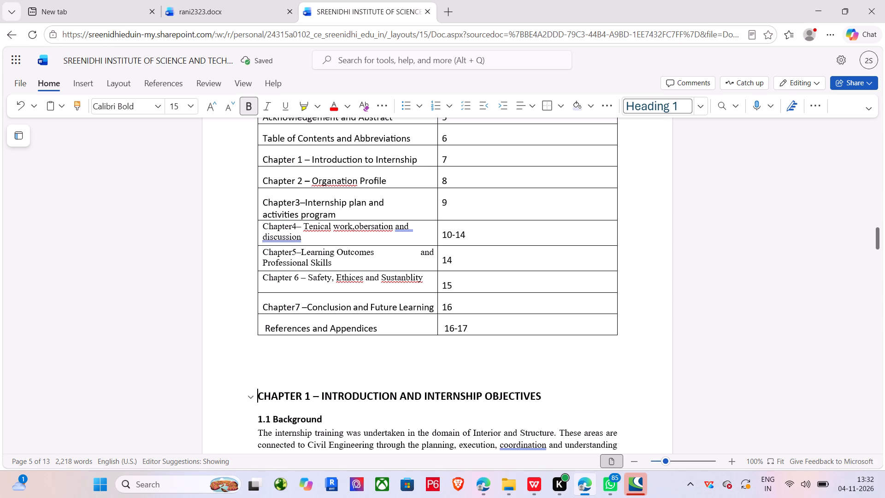
pyautogui.press('Return')
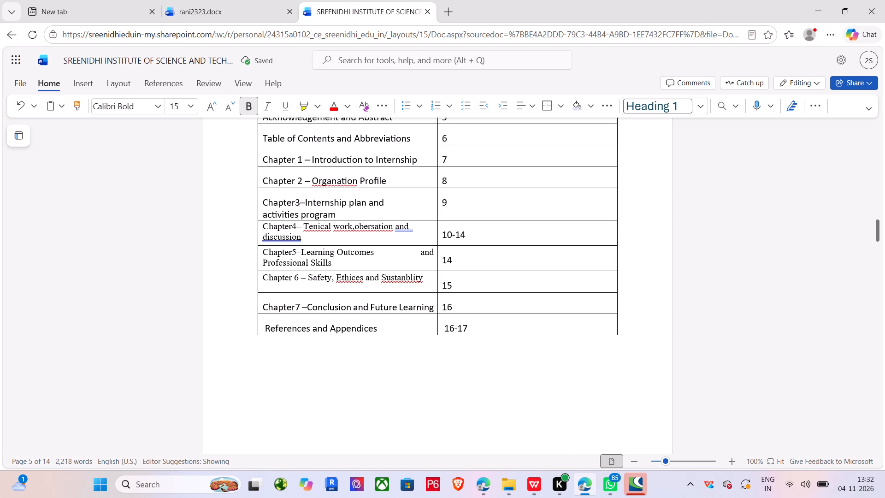
pyautogui.scroll(-7, 254, 392)
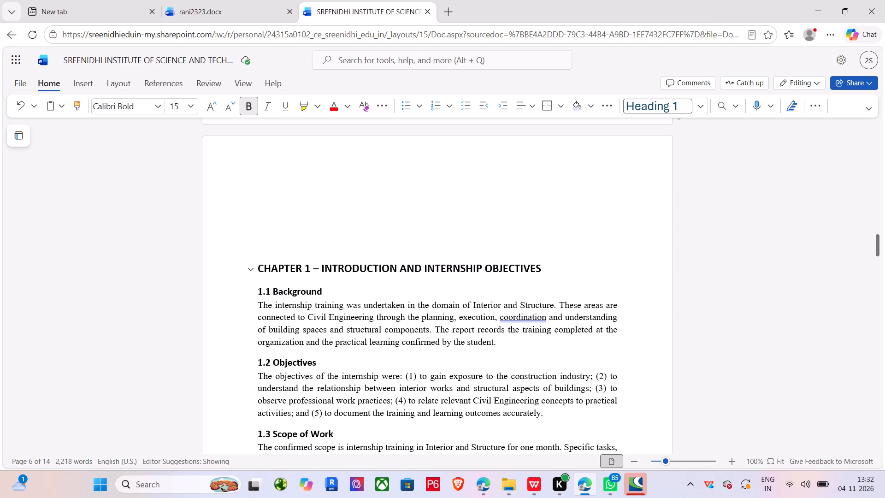
# Delete the blank lines above the CHAPTER 1 heading back to the contents table and reinsert two to move it off page 5.
pyautogui.click(279, 250)
pyautogui.press('BackSpace')
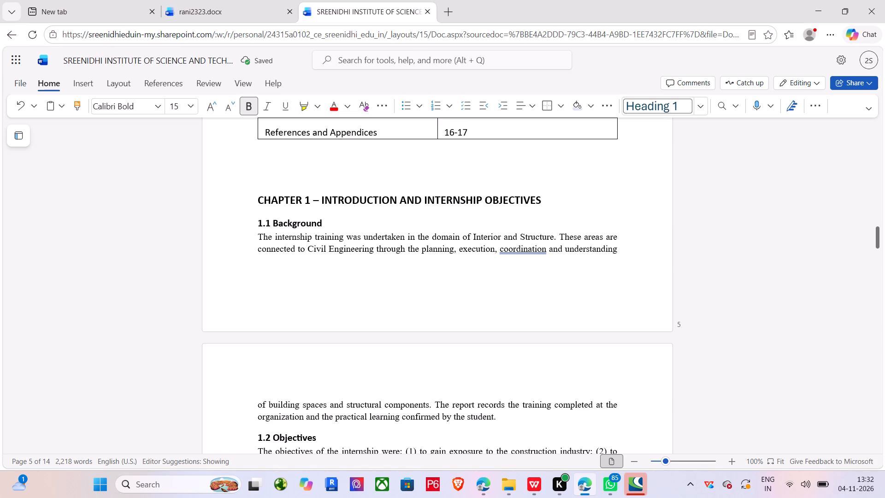
pyautogui.moveTo(513, 168); pyautogui.dragTo(264, 154)
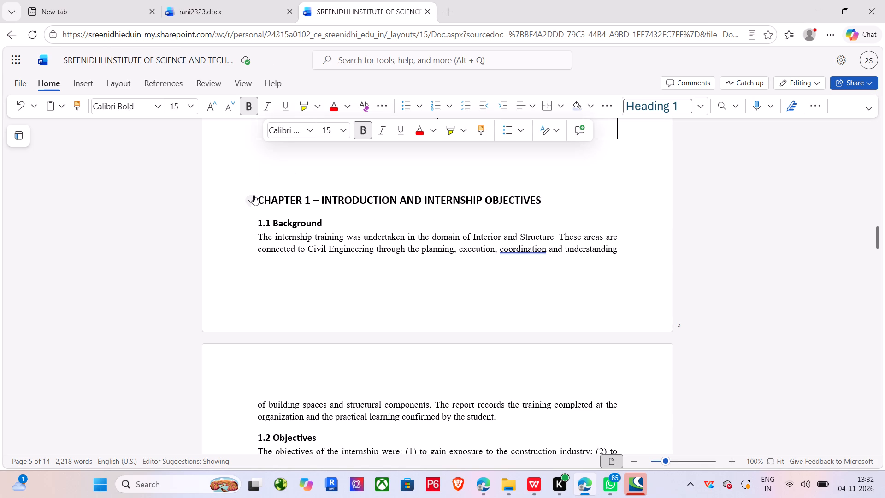
pyautogui.click(255, 195)
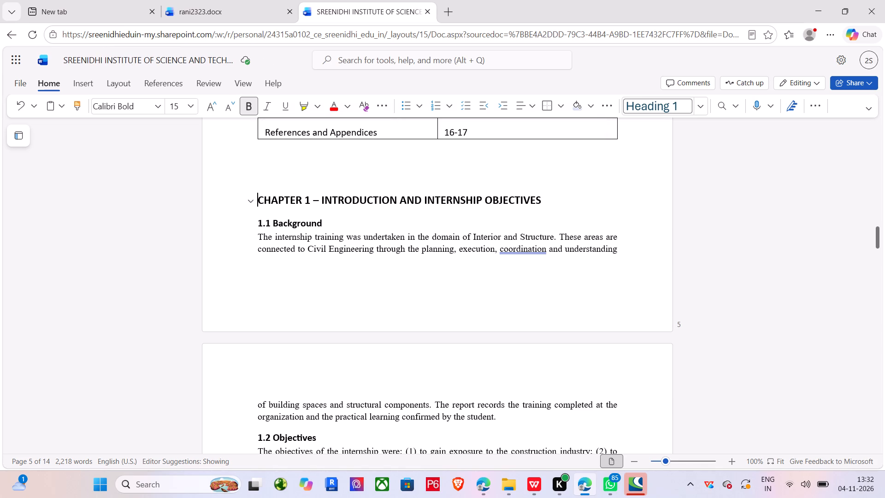
pyautogui.press('BackSpace')
pyautogui.press('BackSpace')
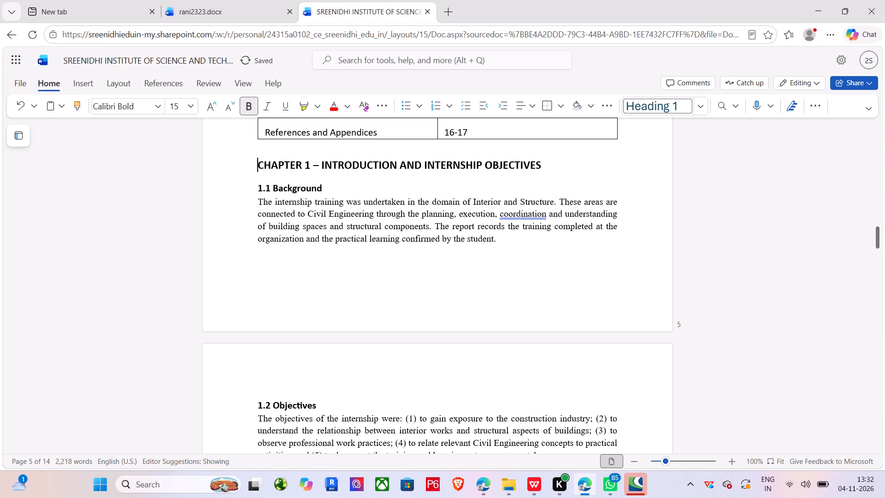
pyautogui.press('Return')
pyautogui.press('Return')
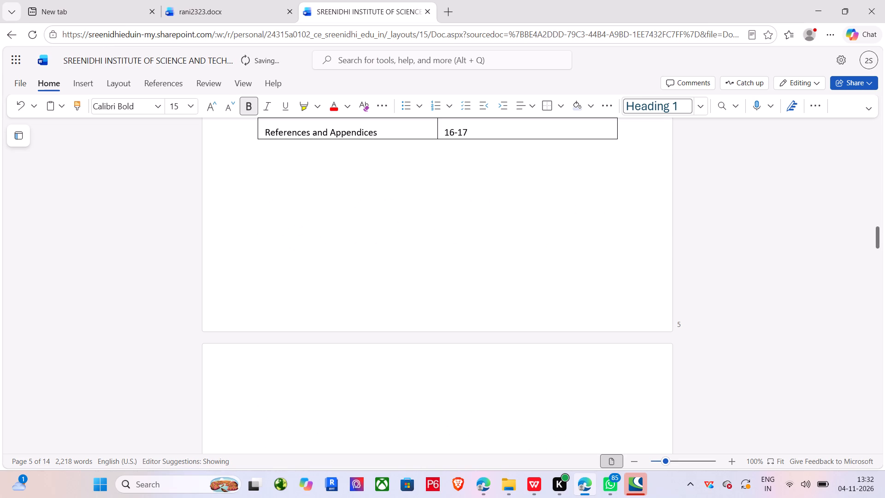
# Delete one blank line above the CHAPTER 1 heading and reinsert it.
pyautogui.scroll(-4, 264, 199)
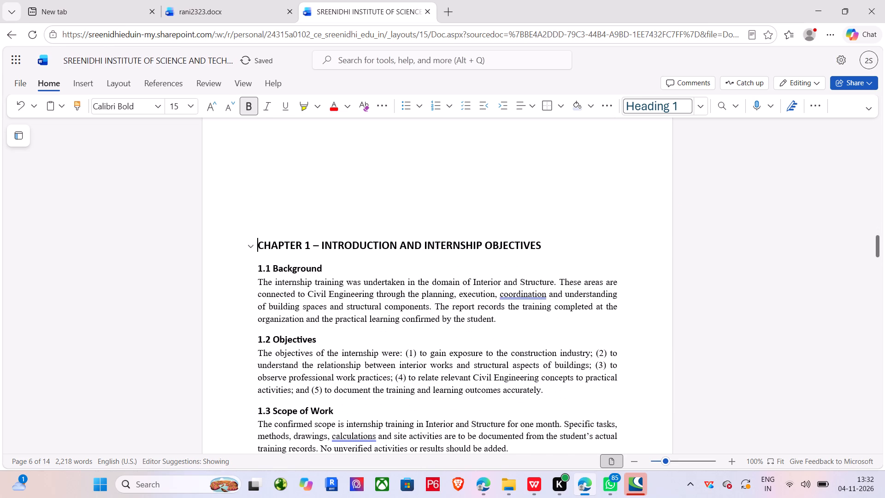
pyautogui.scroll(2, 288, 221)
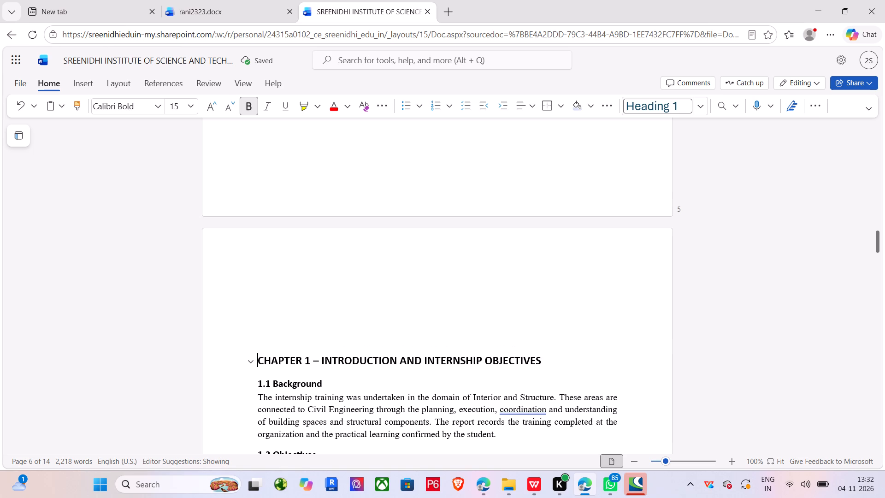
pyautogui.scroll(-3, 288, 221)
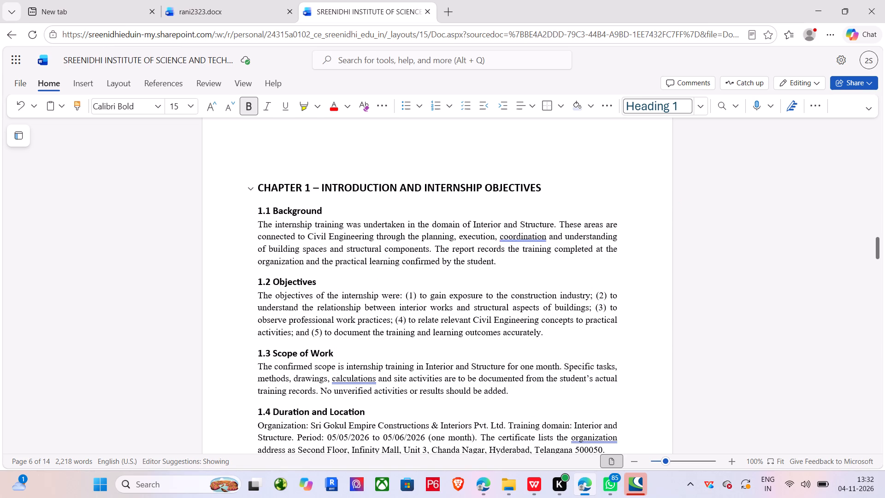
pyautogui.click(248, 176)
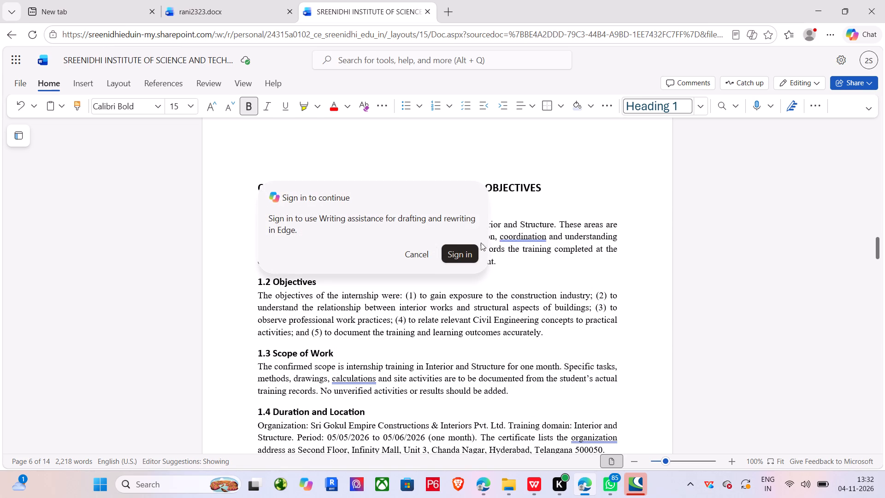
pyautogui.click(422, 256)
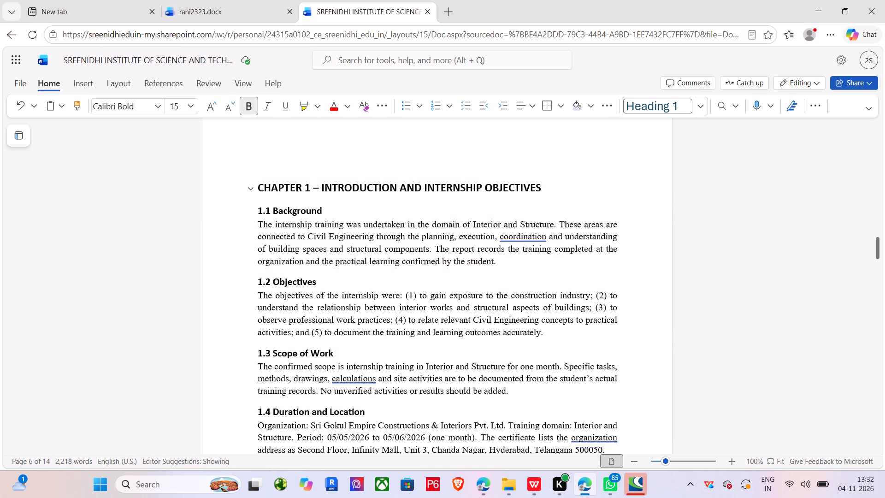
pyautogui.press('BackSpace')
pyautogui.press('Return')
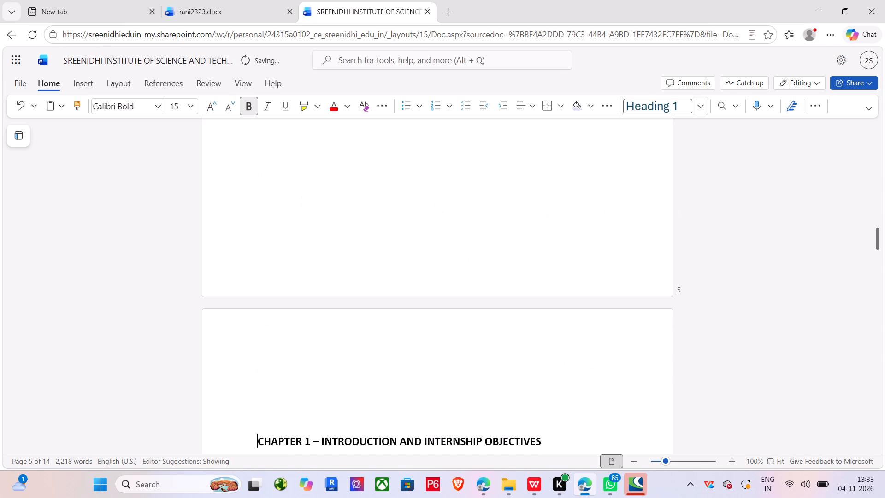
# Copy the CHAPTER 1 heading to the first blank line of page 6 and delete the original heading above 1.1 Background.
pyautogui.scroll(-4, 466, 299)
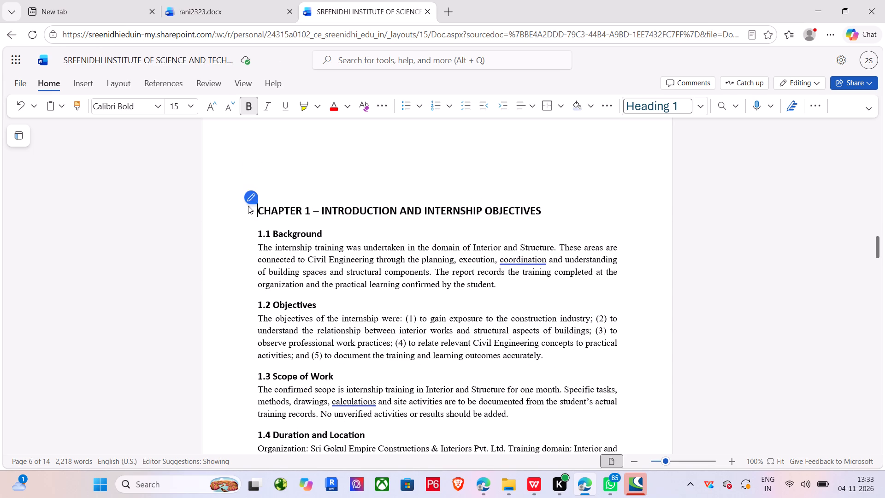
pyautogui.click(541, 208)
pyautogui.moveTo(541, 211); pyautogui.dragTo(399, 200)
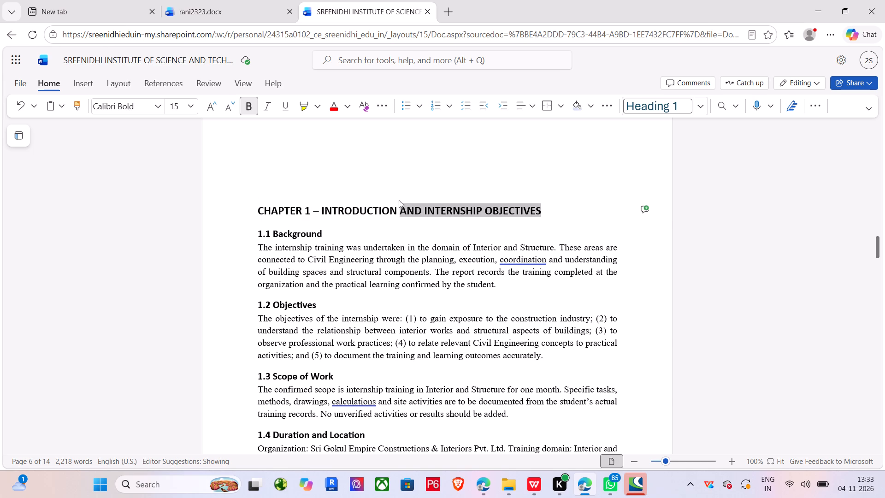
pyautogui.moveTo(399, 200); pyautogui.dragTo(285, 205)
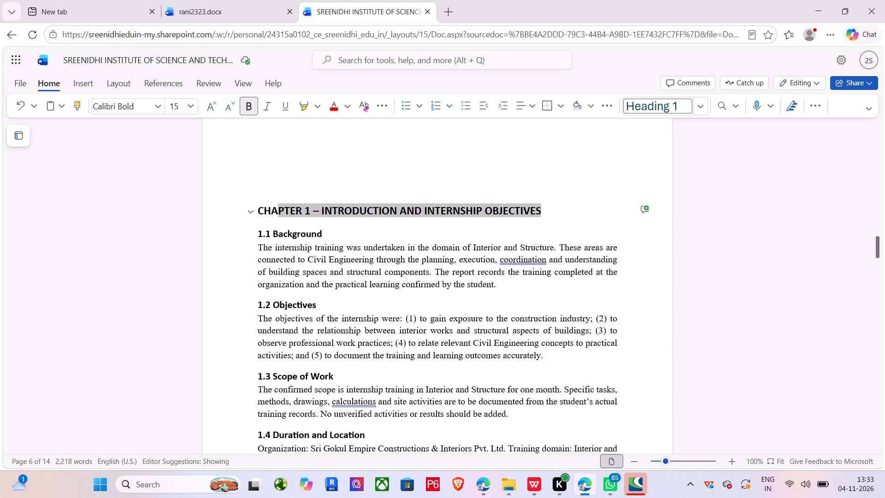
pyautogui.moveTo(285, 205); pyautogui.dragTo(257, 209)
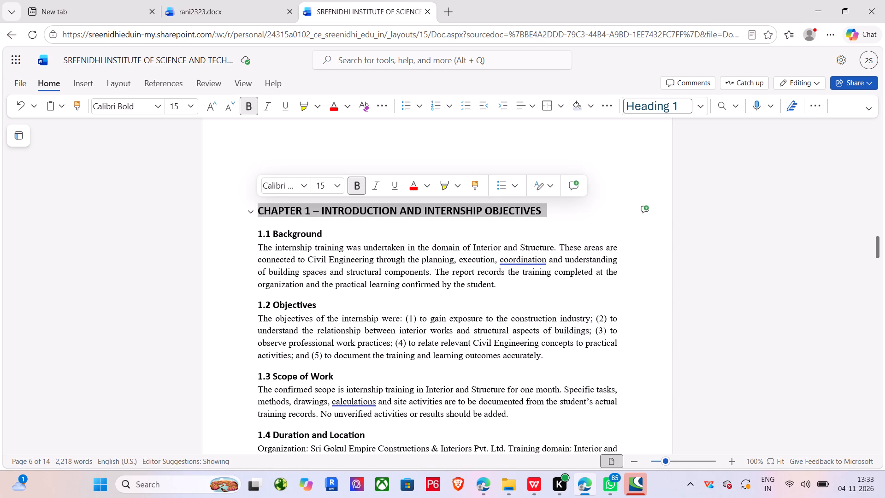
pyautogui.hotkey('ctrl', 'c')
pyautogui.scroll(1, 269, 207)
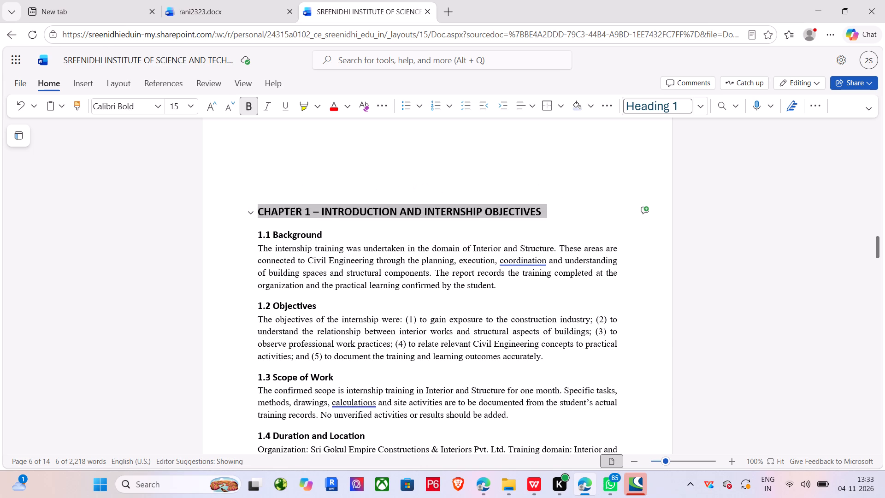
pyautogui.scroll(2, 269, 207)
pyautogui.click(265, 321)
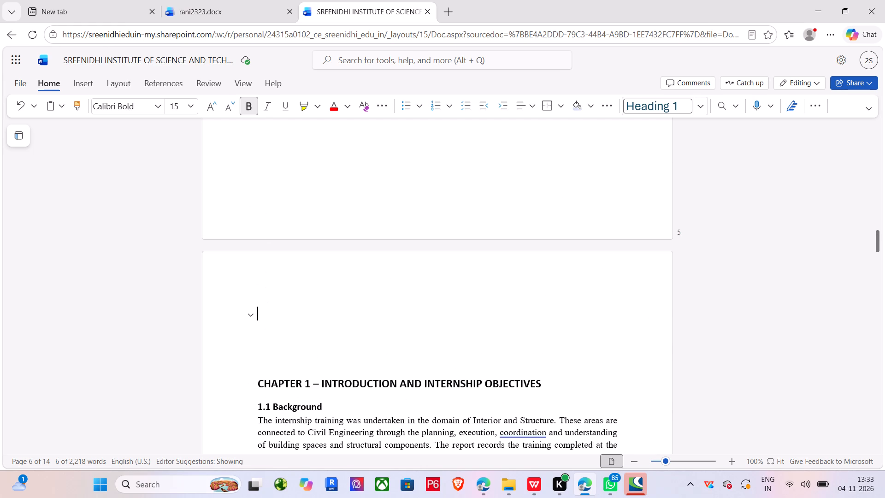
pyautogui.hotkey('ctrl', 'v')
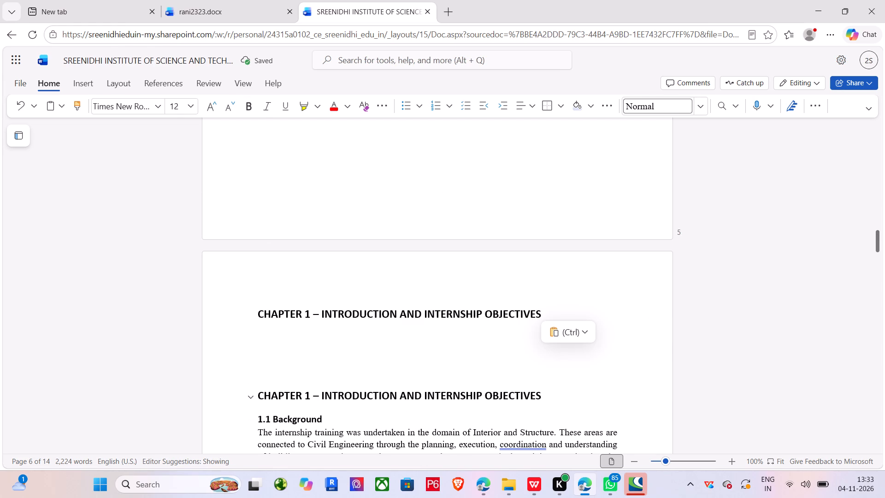
pyautogui.moveTo(556, 391); pyautogui.dragTo(253, 386)
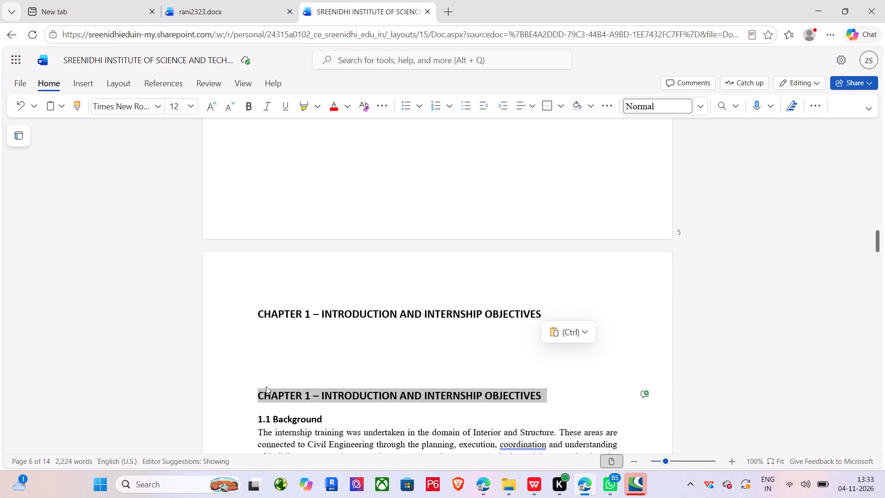
pyautogui.press('Delete')
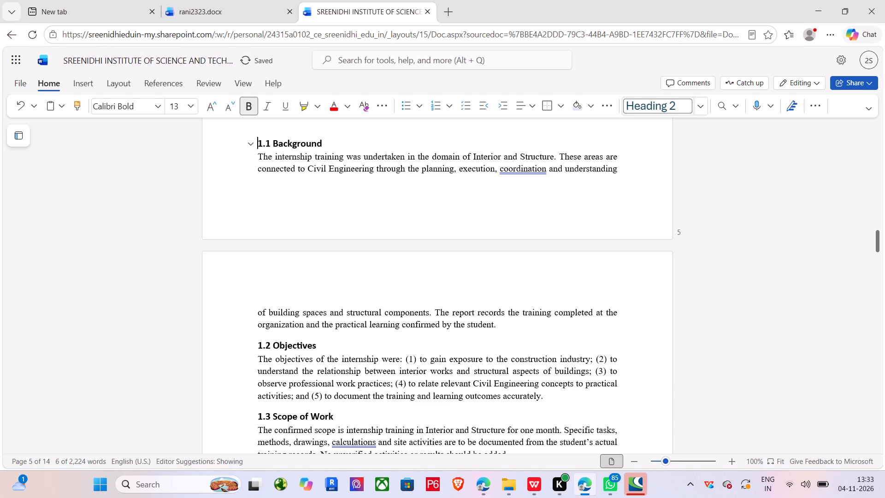
# Remove the blank lines between the CHAPTER 1 heading and the 1.1 Background subheading.
pyautogui.scroll(4, 287, 386)
pyautogui.click(308, 353)
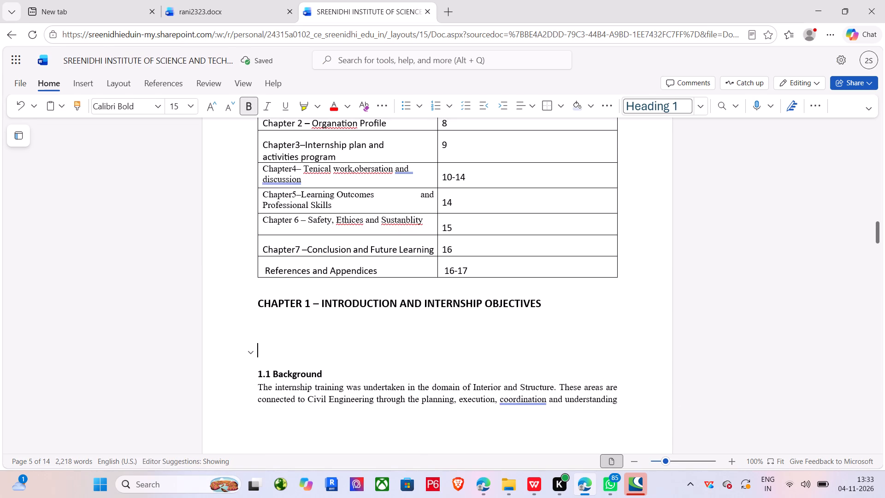
pyautogui.press('BackSpace')
pyautogui.press('BackSpace')
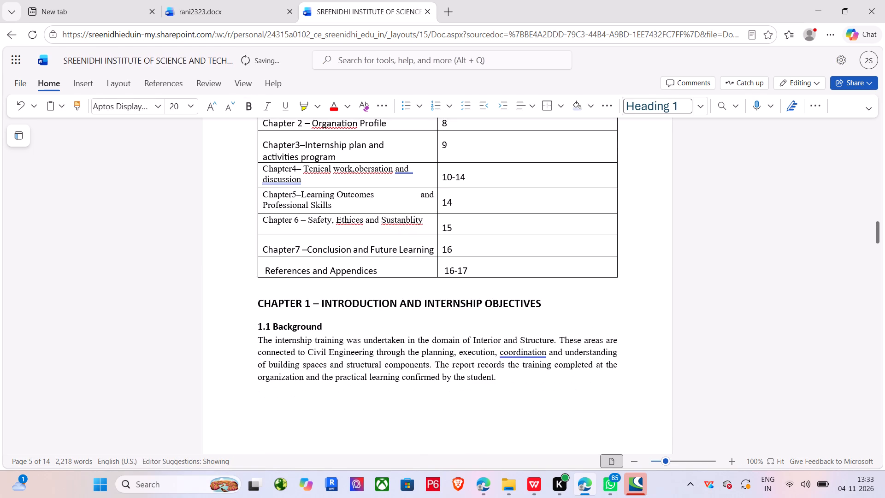
# Insert two blank lines before the CHAPTER 1 heading to push it from below the contents table onto page 6.
pyautogui.click(256, 301)
pyautogui.press('Return')
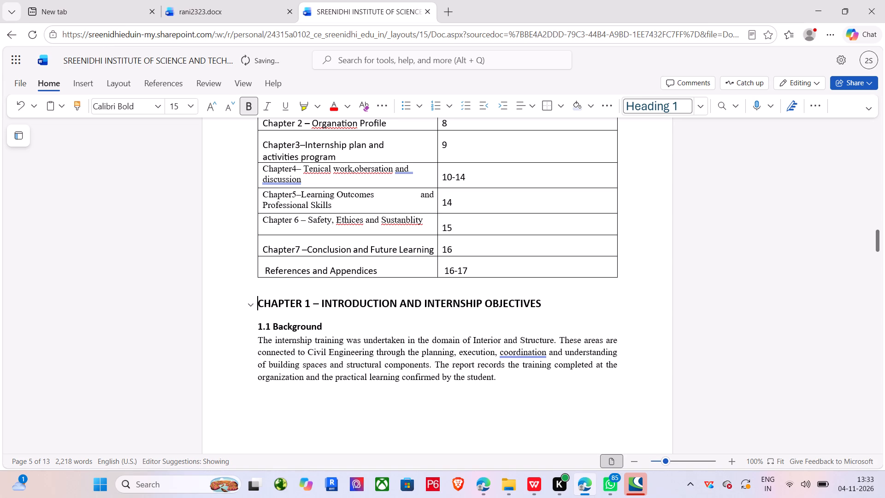
pyautogui.press('Return')
pyautogui.scroll(1, 257, 303)
pyautogui.scroll(-5, 257, 303)
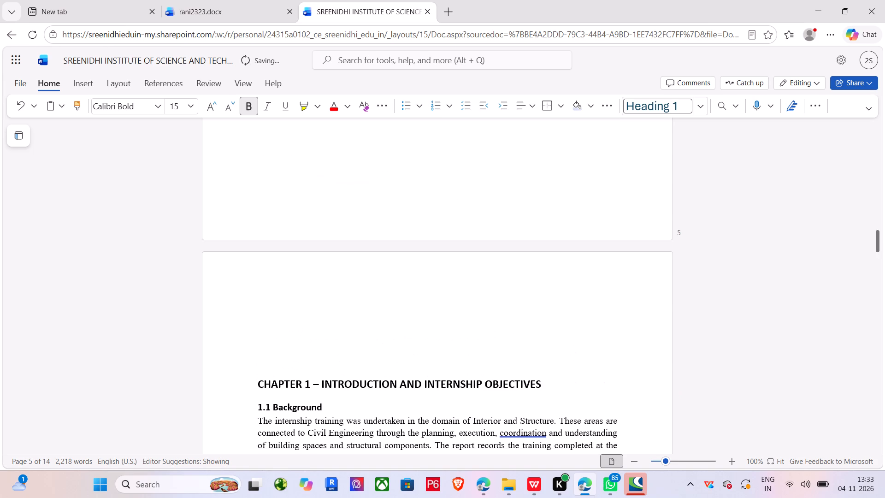
# Copy all of Chapter 1, from its heading through 1.4 Duration and Location, and paste it at the blank line atop page 6.
pyautogui.click(289, 349)
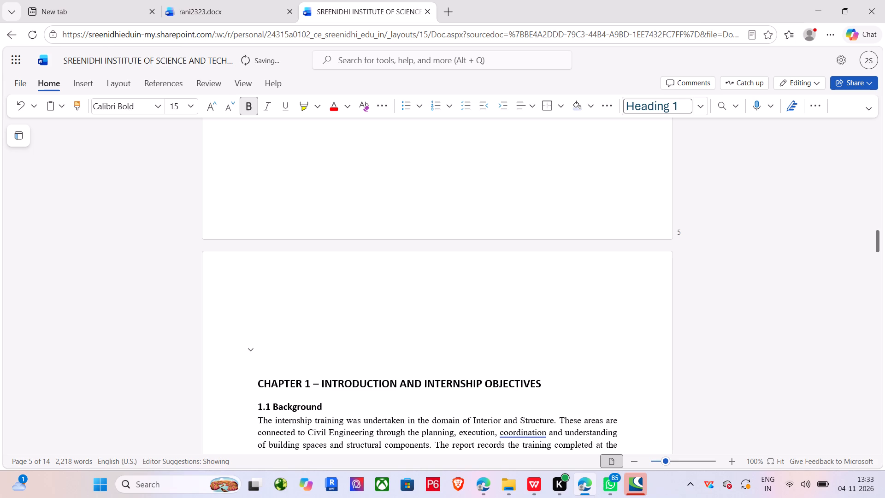
pyautogui.scroll(-10, 299, 347)
pyautogui.scroll(2, 299, 347)
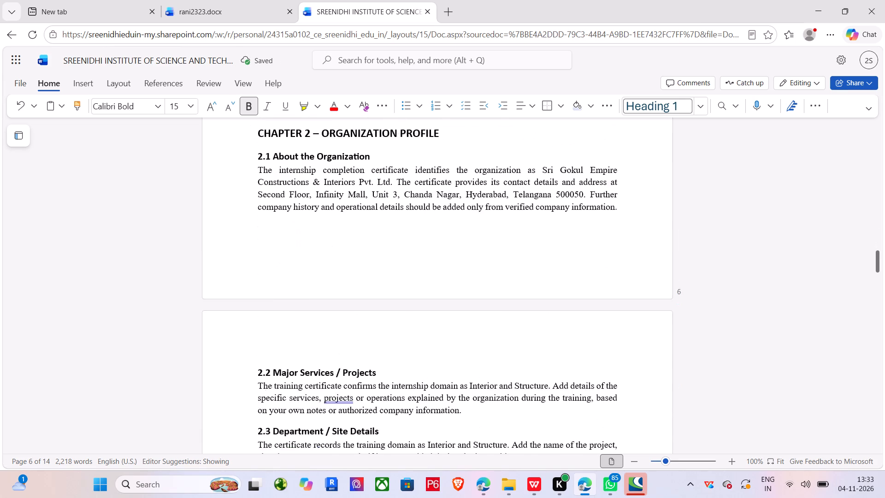
pyautogui.scroll(5, 299, 347)
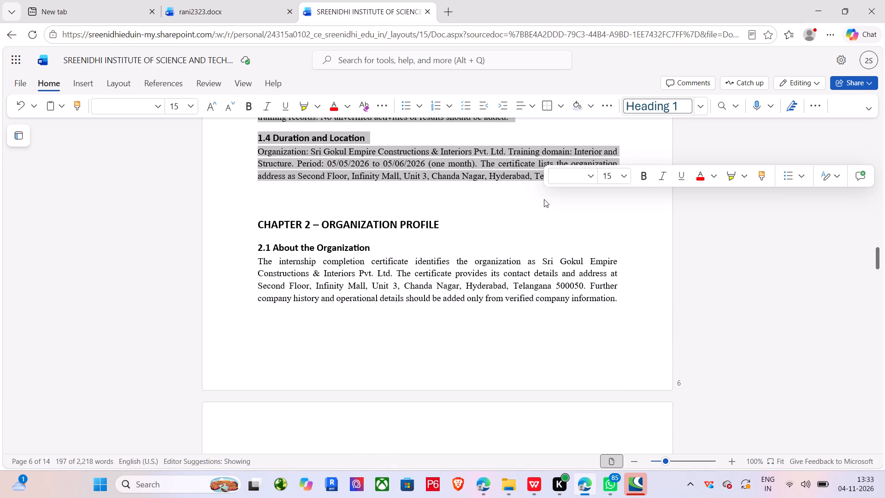
pyautogui.hotkey('ctrl', 'c')
pyautogui.scroll(7, 544, 199)
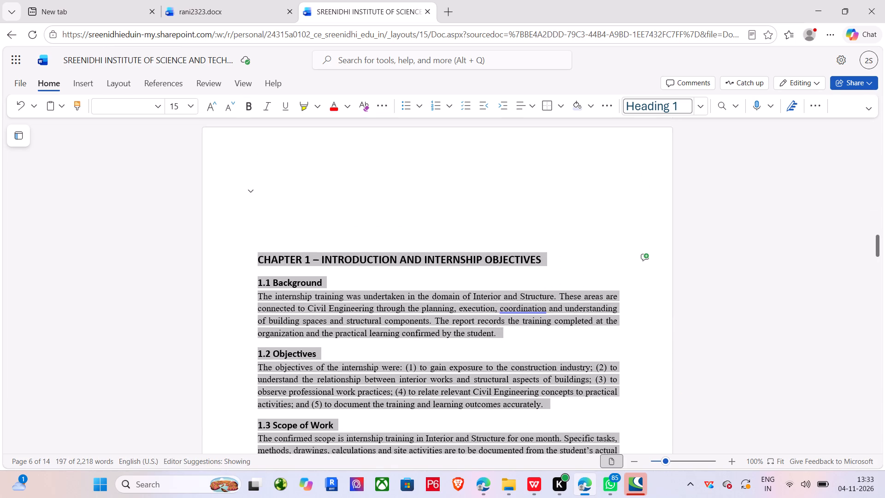
pyautogui.scroll(3, 541, 196)
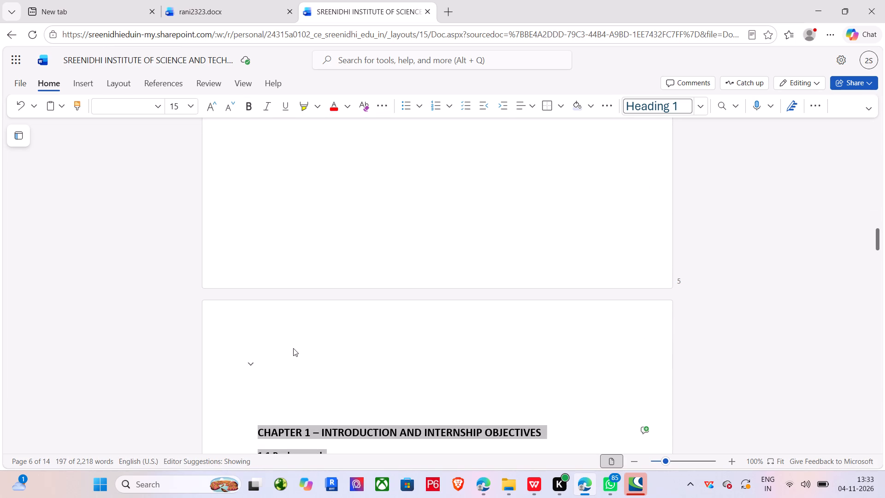
pyautogui.click(285, 356)
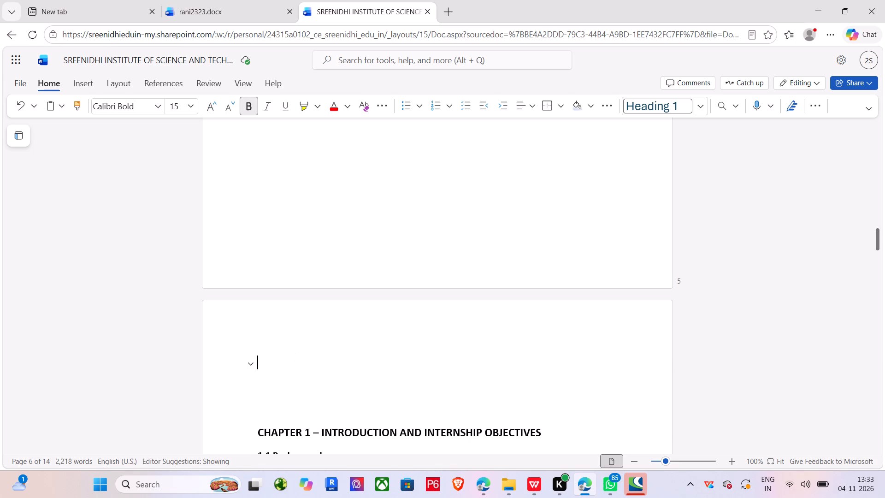
pyautogui.hotkey('ctrl', 'v')
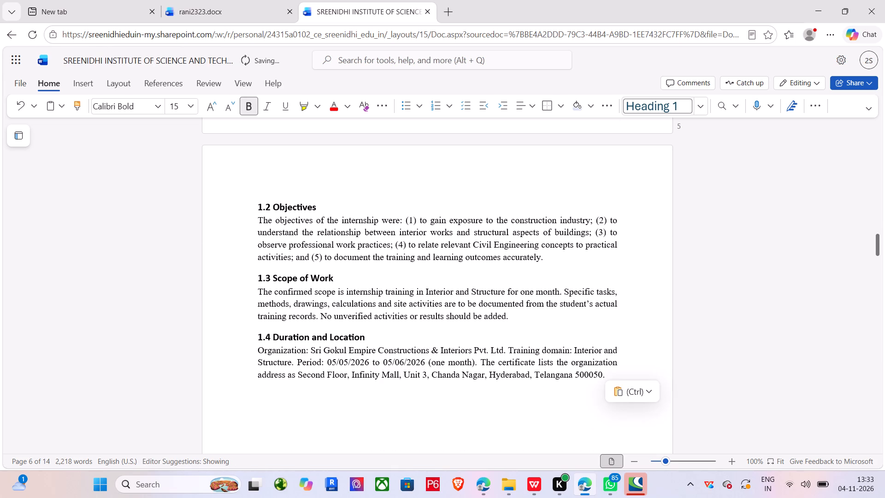
# Delete the duplicate Chapter 1 text, from its second heading through 1.4 Duration and Location, below the pasted copy.
pyautogui.scroll(-4, 289, 356)
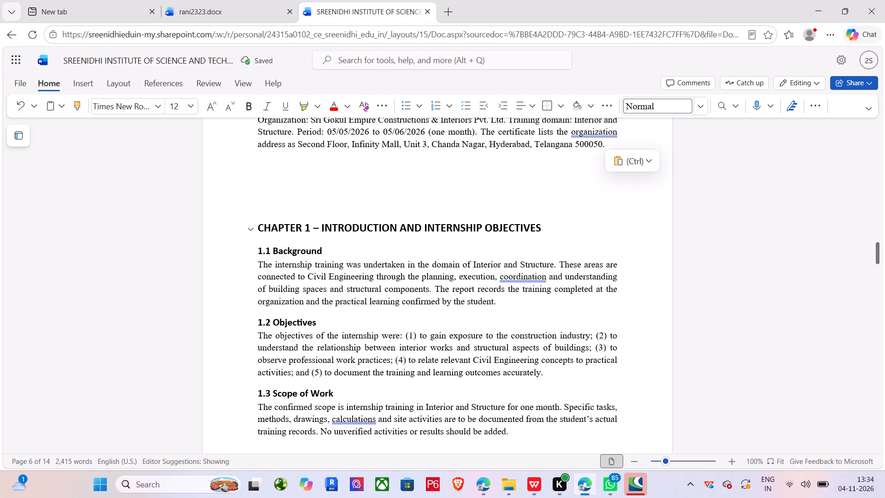
pyautogui.click(255, 224)
pyautogui.moveTo(260, 225); pyautogui.dragTo(392, 259)
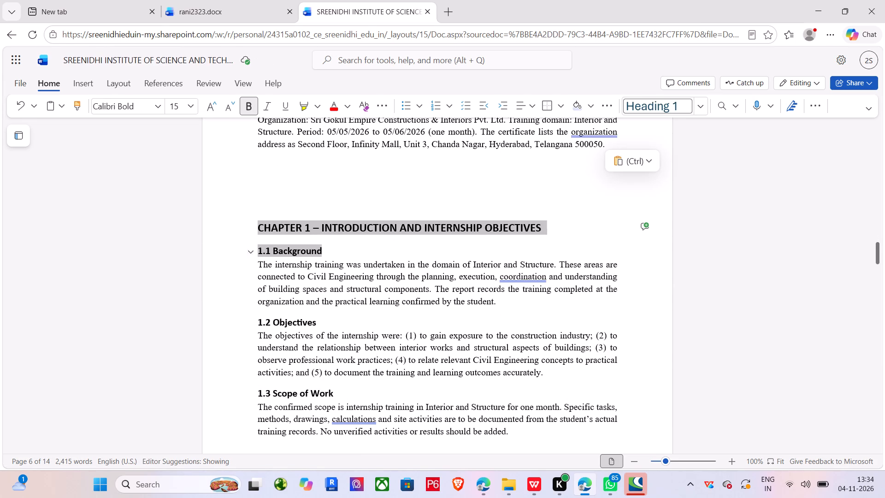
pyautogui.moveTo(392, 259); pyautogui.dragTo(574, 454)
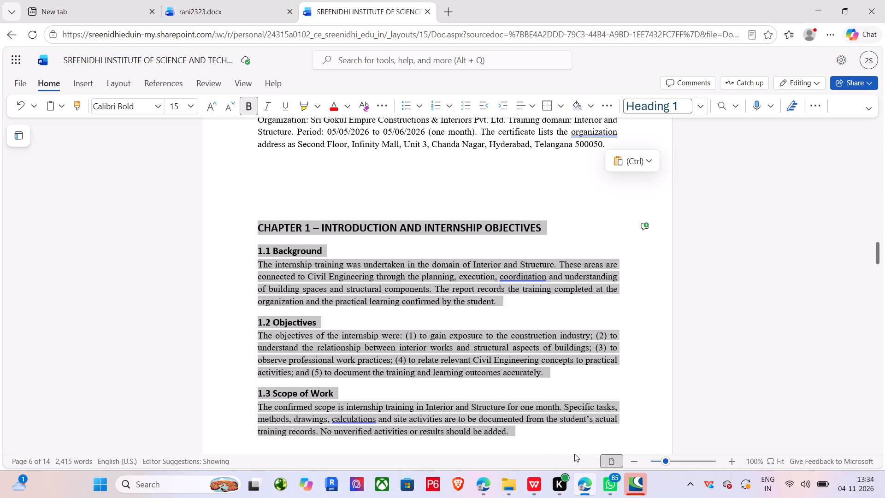
pyautogui.moveTo(574, 454); pyautogui.dragTo(625, 427)
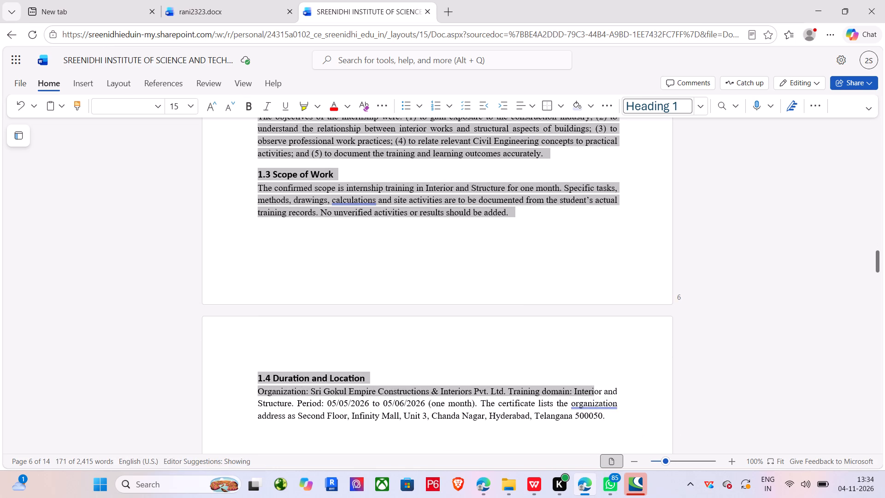
pyautogui.moveTo(625, 427); pyautogui.dragTo(623, 437)
pyautogui.moveTo(611, 413); pyautogui.dragTo(593, 413)
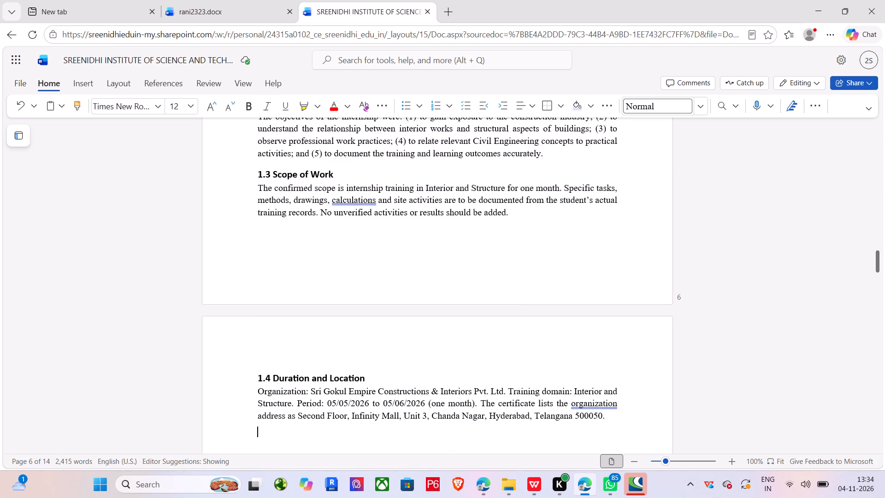
pyautogui.moveTo(593, 413); pyautogui.dragTo(260, 153)
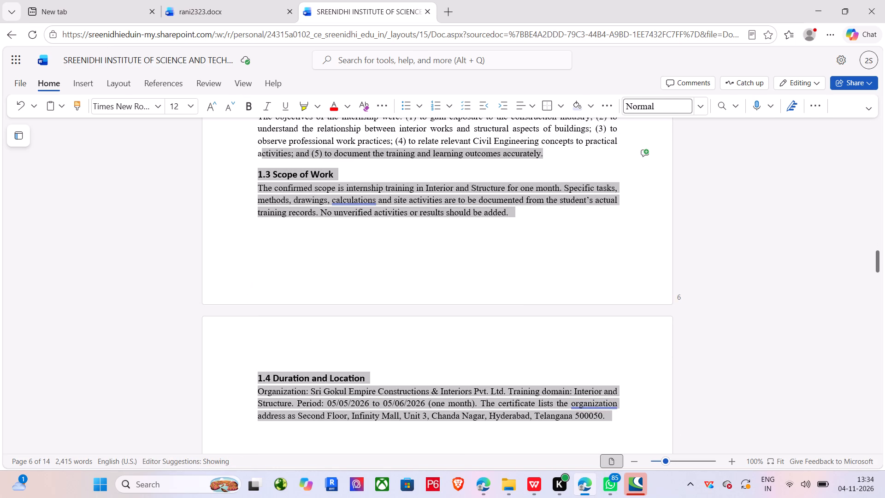
pyautogui.moveTo(260, 153); pyautogui.dragTo(256, 119)
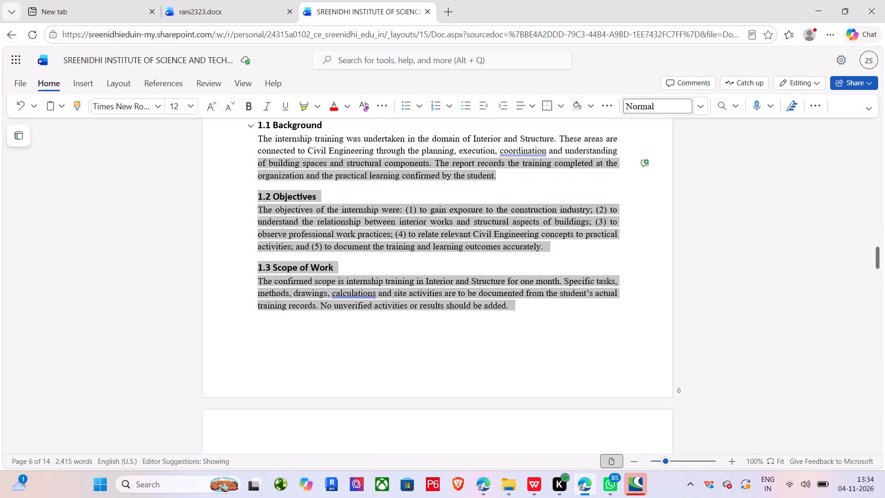
pyautogui.moveTo(256, 119); pyautogui.dragTo(258, 116)
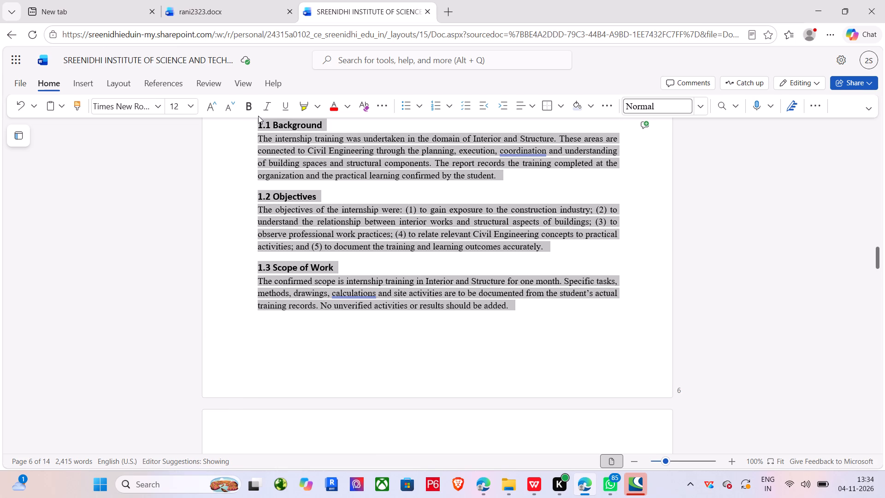
pyautogui.moveTo(258, 116); pyautogui.dragTo(295, 391)
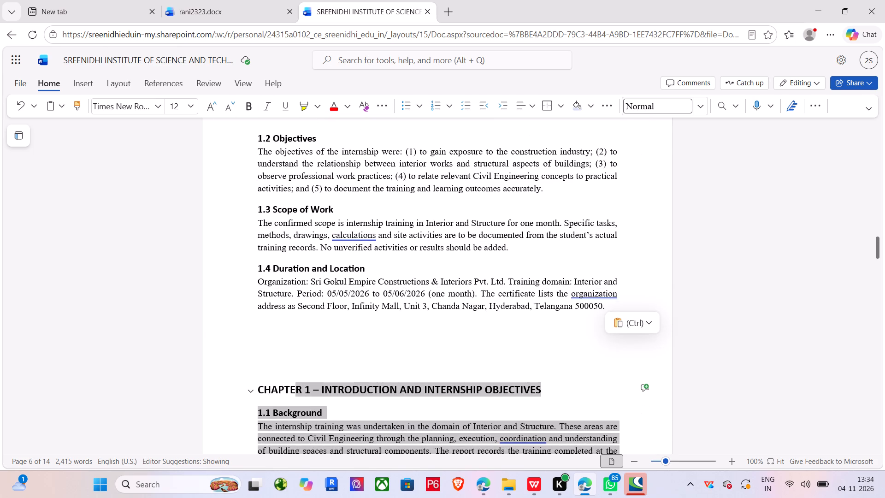
pyautogui.moveTo(295, 391); pyautogui.dragTo(259, 394)
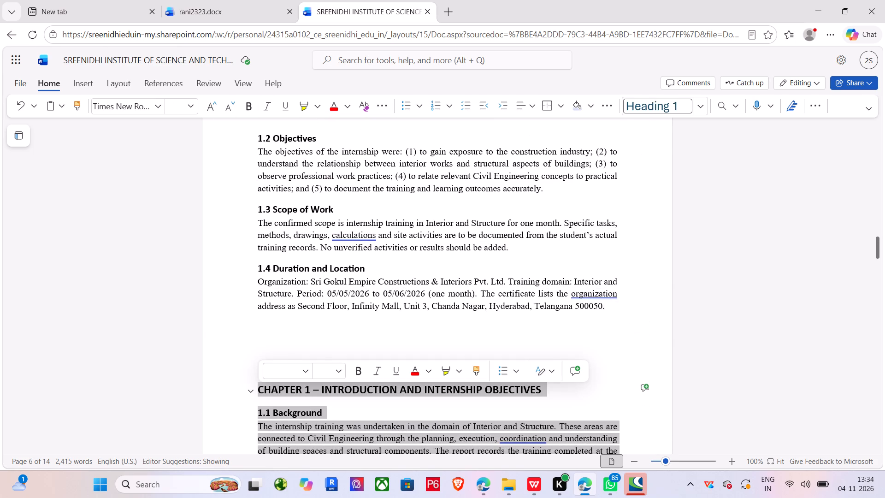
pyautogui.press('Delete')
# Enlarge the References and Appendices row at the end of the contents table to push the CHAPTER 1 heading onto page 6.
pyautogui.scroll(7, 268, 397)
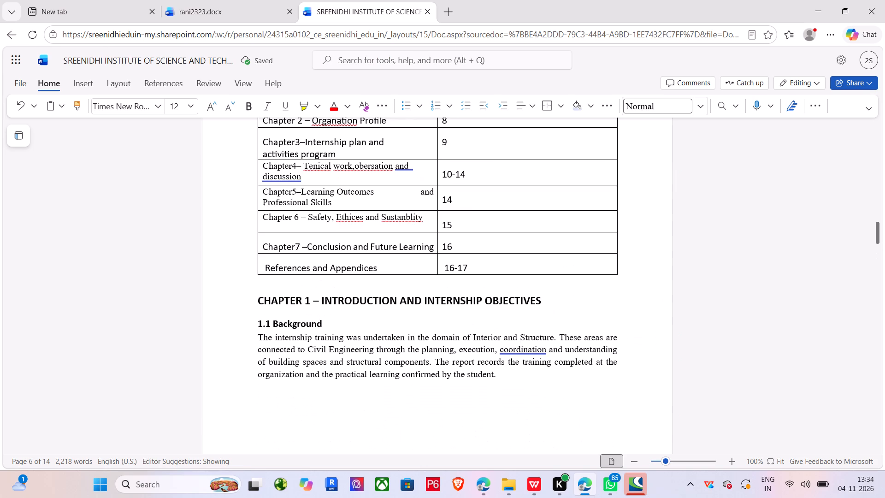
pyautogui.click(258, 302)
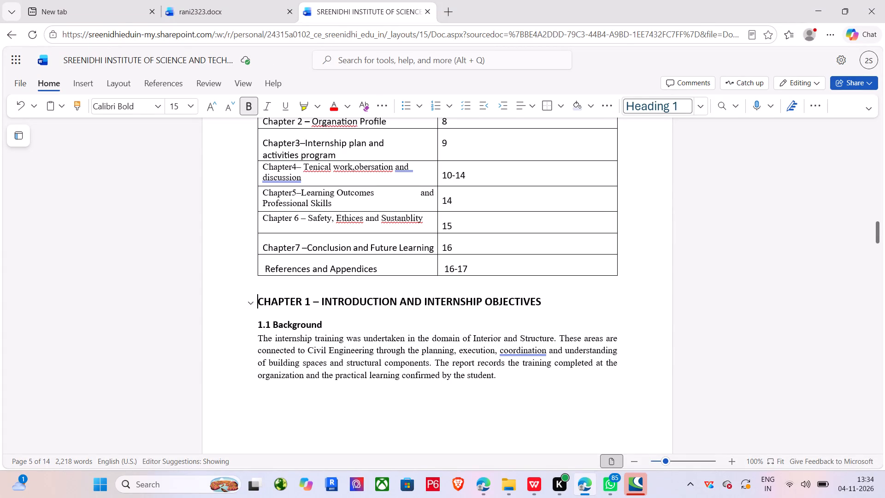
pyautogui.click(437, 276)
pyautogui.moveTo(436, 275); pyautogui.dragTo(436, 276)
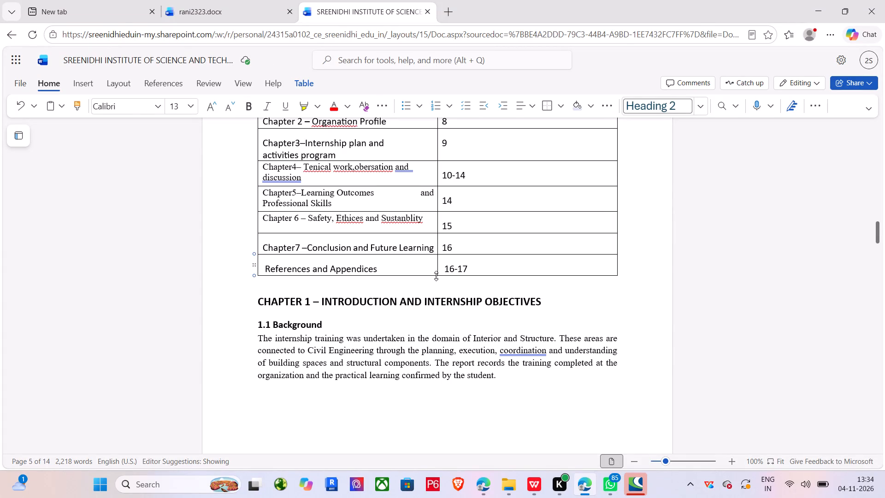
pyautogui.moveTo(436, 276); pyautogui.dragTo(437, 290)
pyautogui.moveTo(437, 288); pyautogui.dragTo(437, 290)
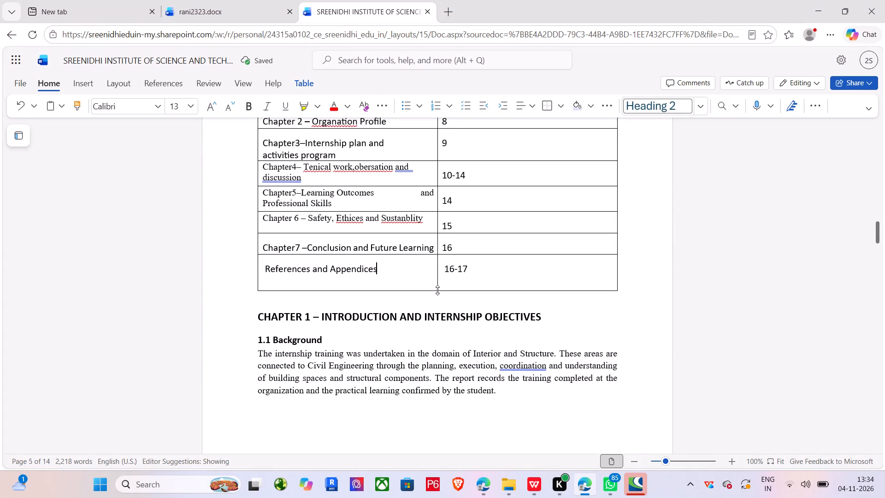
pyautogui.moveTo(437, 290); pyautogui.dragTo(435, 344)
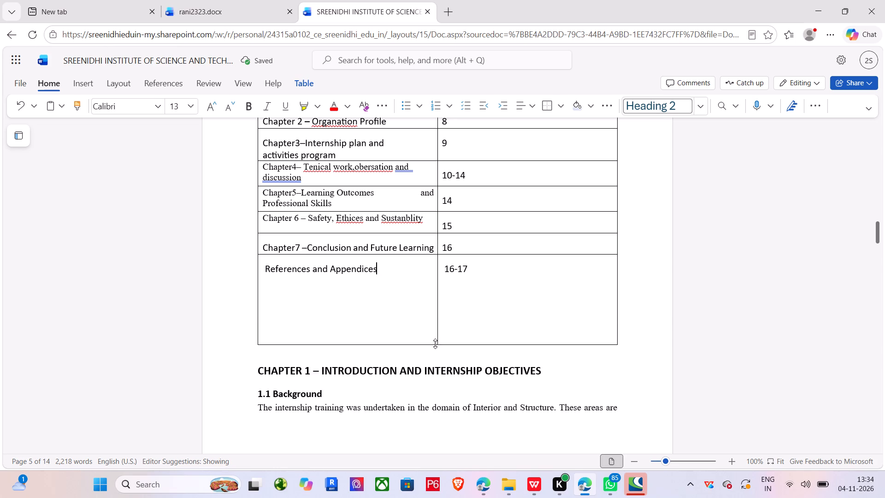
pyautogui.moveTo(435, 344); pyautogui.dragTo(435, 343)
pyautogui.scroll(-3, 433, 338)
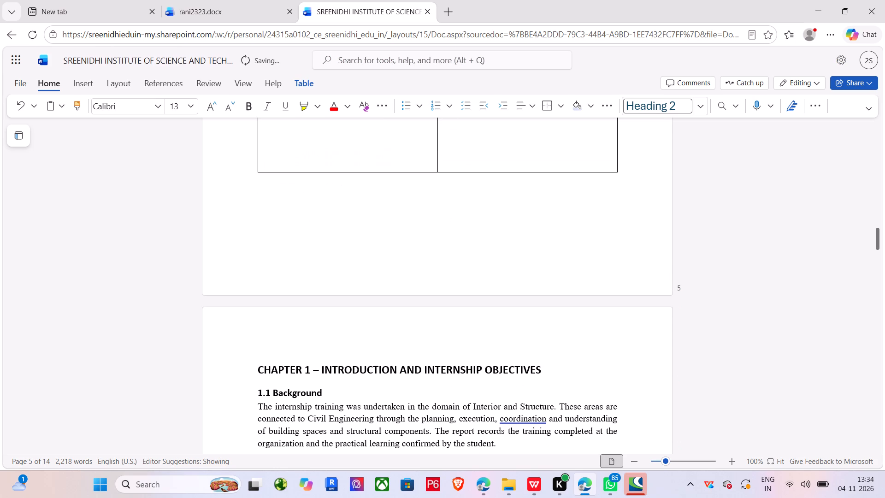
pyautogui.scroll(4, 432, 335)
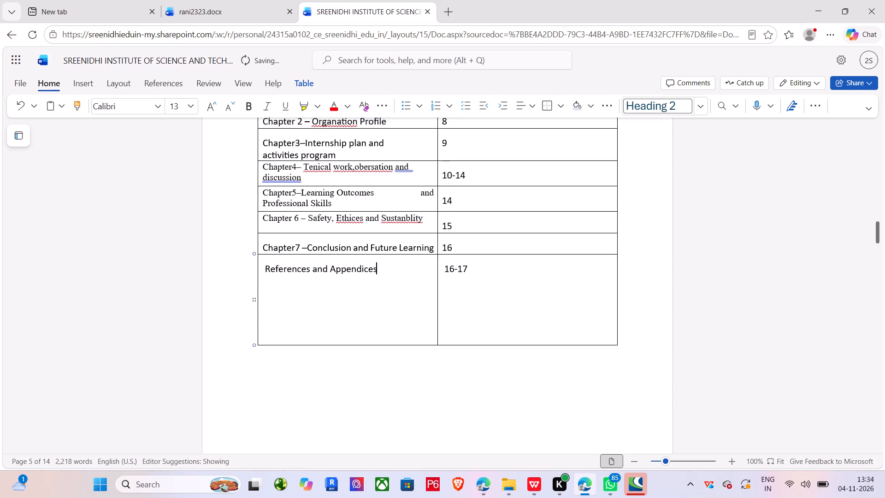
# Insert one blank line before the TABLE OF CONTENTS heading on page 5.
pyautogui.moveTo(409, 312); pyautogui.dragTo(409, 329)
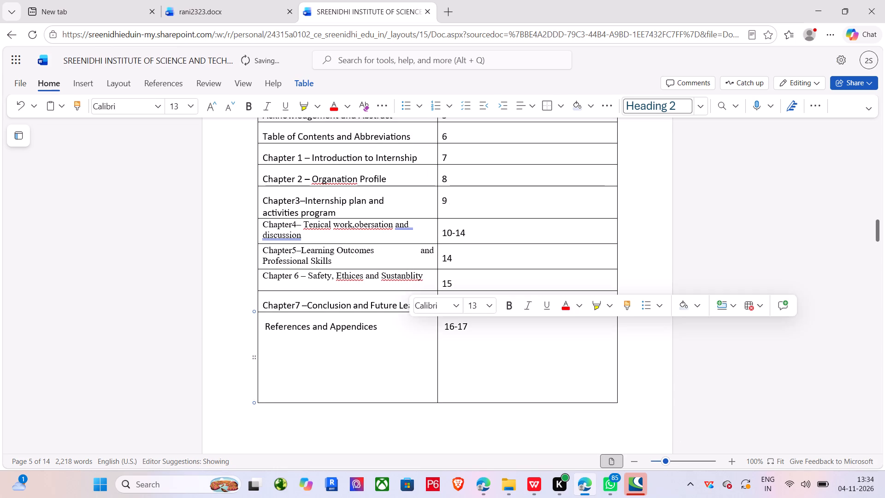
pyautogui.scroll(8, 407, 325)
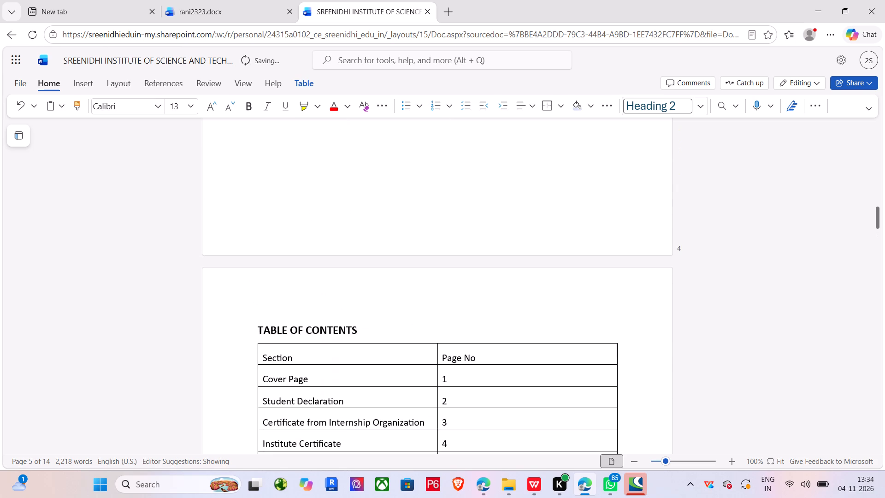
pyautogui.moveTo(419, 344); pyautogui.dragTo(421, 364)
pyautogui.click(404, 314)
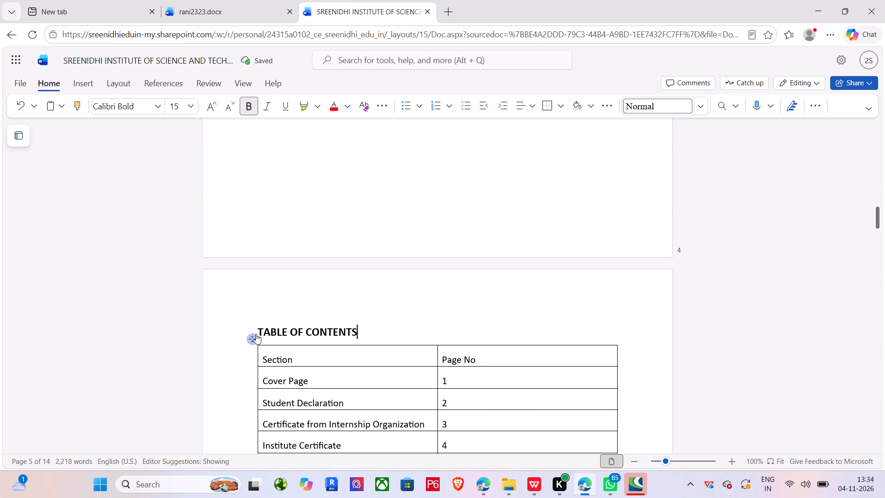
pyautogui.click(257, 329)
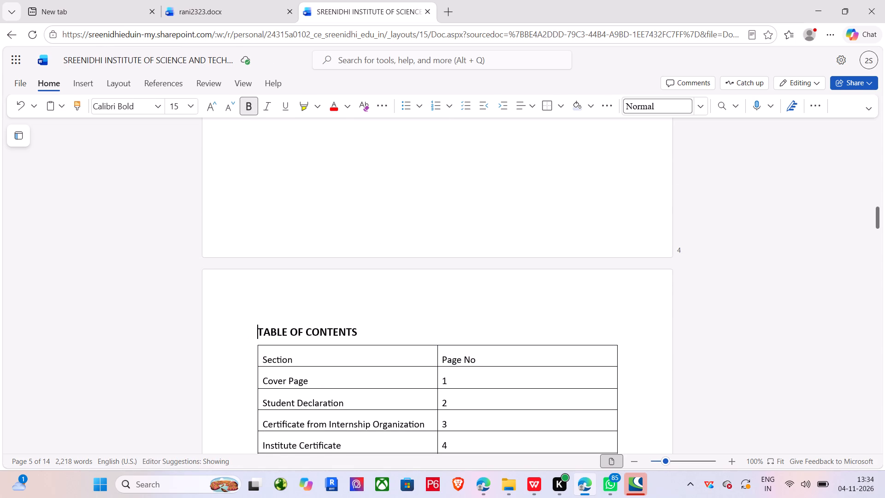
pyautogui.press('Return')
# Review the page layout from the end of the contents table through Chapter 5, checking where each chapter starts.
pyautogui.scroll(-9, 257, 331)
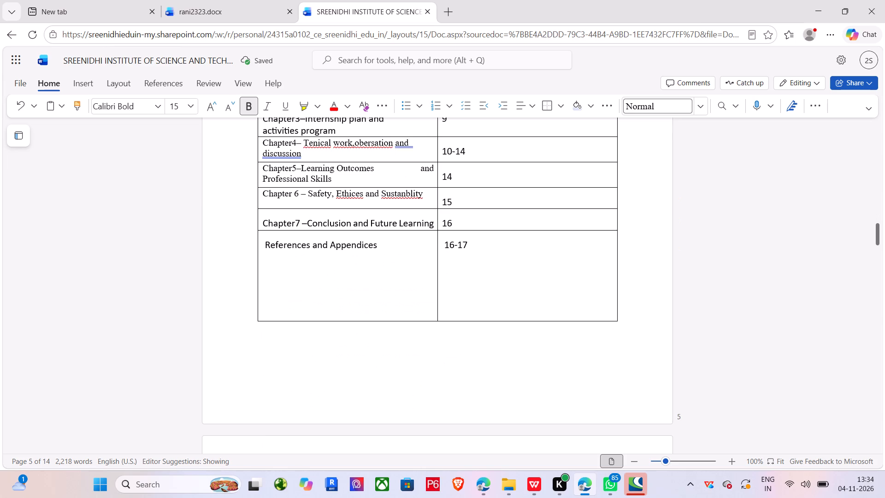
pyautogui.scroll(-4, 259, 331)
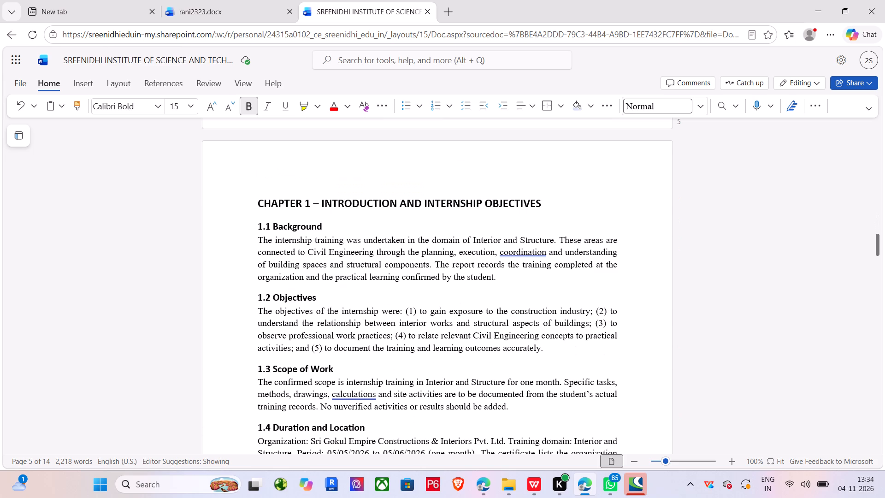
pyautogui.scroll(-6, 259, 330)
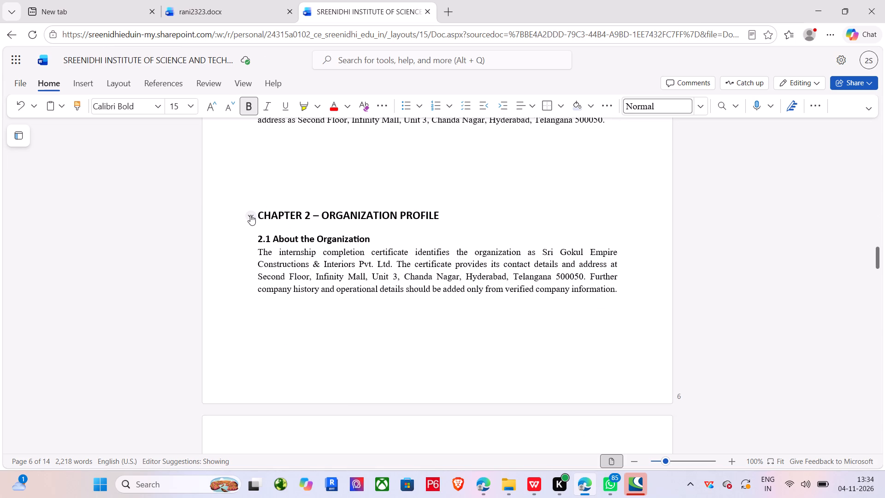
pyautogui.scroll(-8, 335, 356)
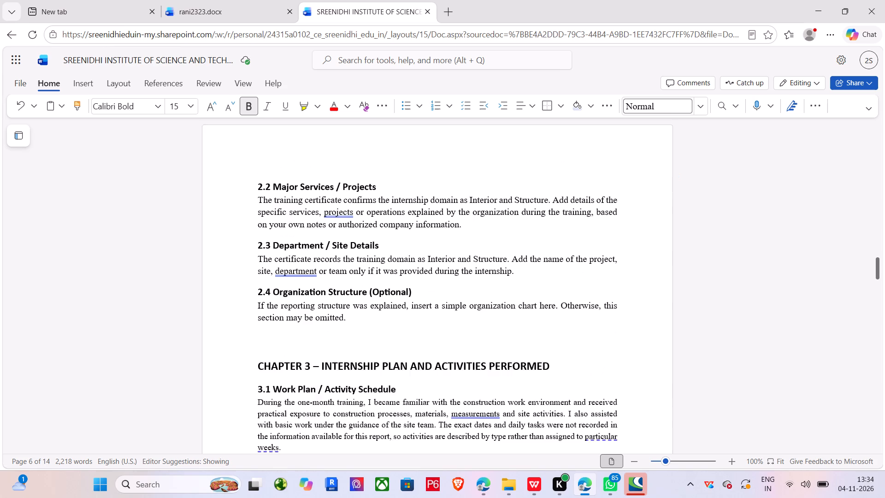
pyautogui.scroll(-10, 330, 350)
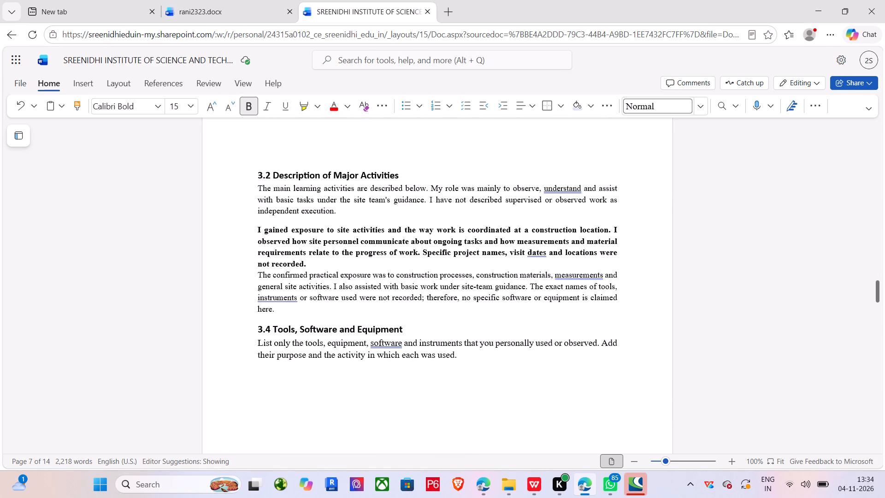
pyautogui.scroll(-11, 313, 341)
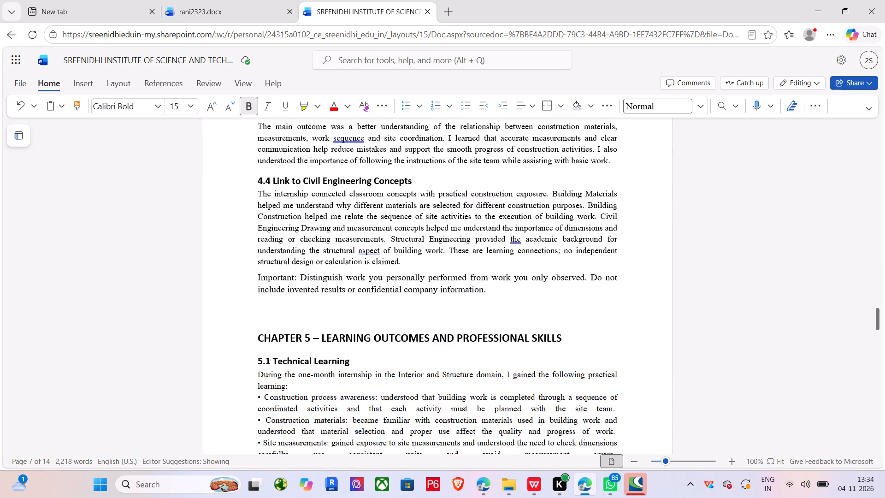
pyautogui.scroll(-5, 314, 341)
pyautogui.scroll(4, 314, 340)
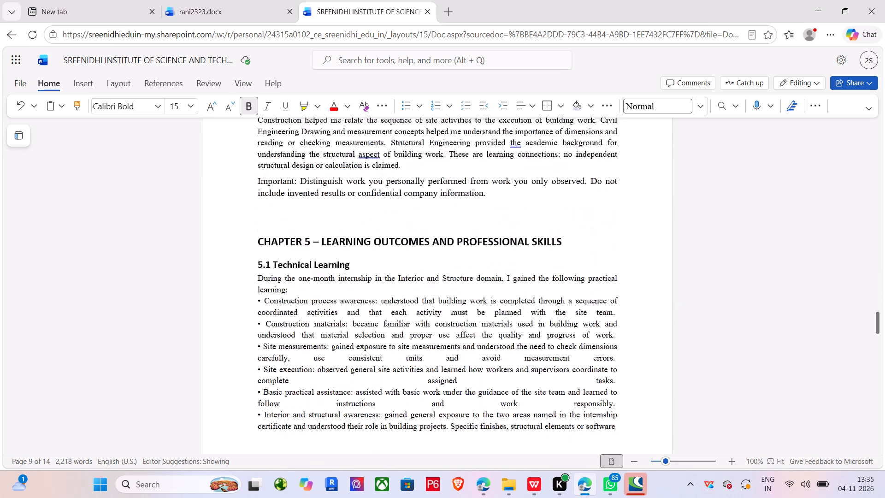
pyautogui.scroll(11, 314, 339)
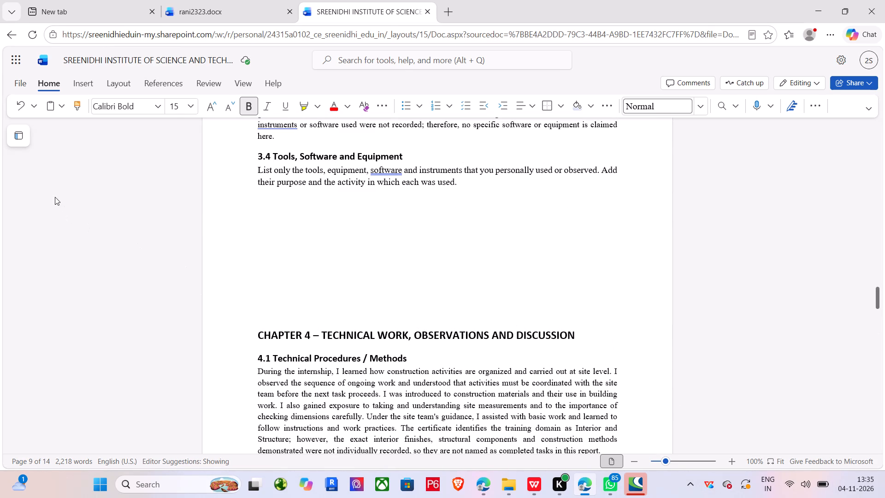
# Set the page margins to the Normal preset, 1" on all sides.
pyautogui.click(121, 87)
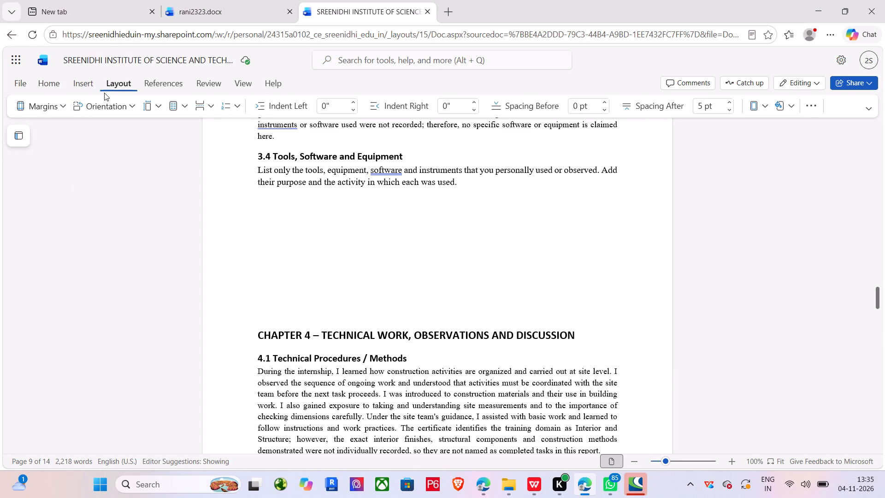
pyautogui.click(56, 110)
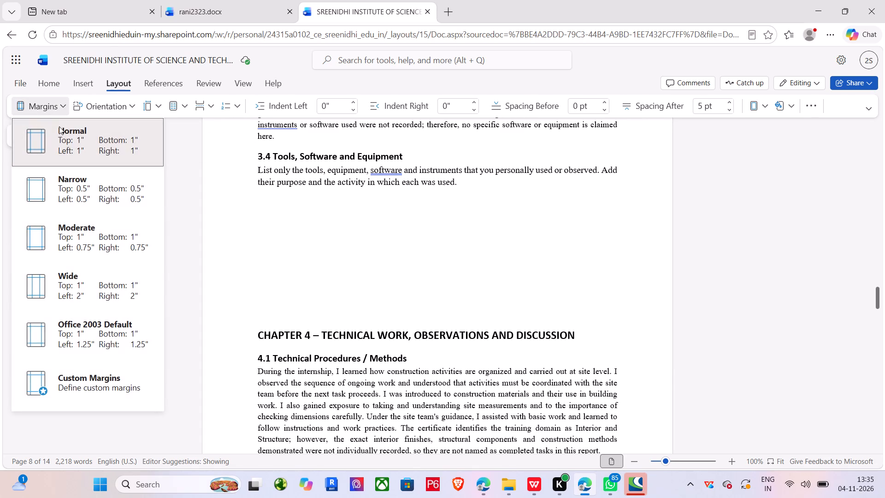
pyautogui.click(59, 137)
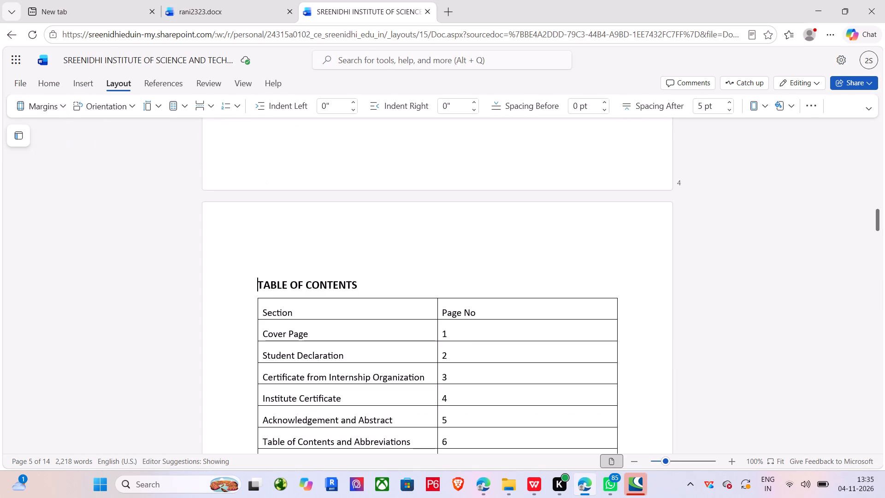
# Add a box page border around all four sides of the report's pages.
pyautogui.click(760, 108)
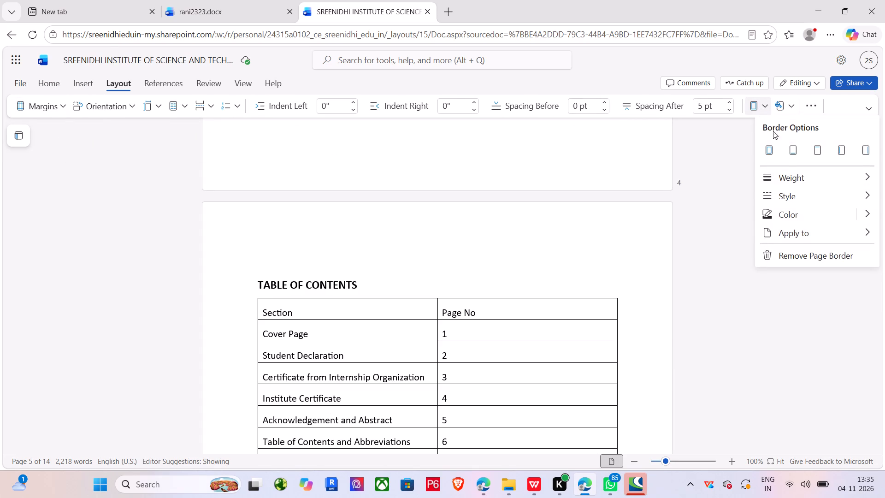
pyautogui.click(774, 152)
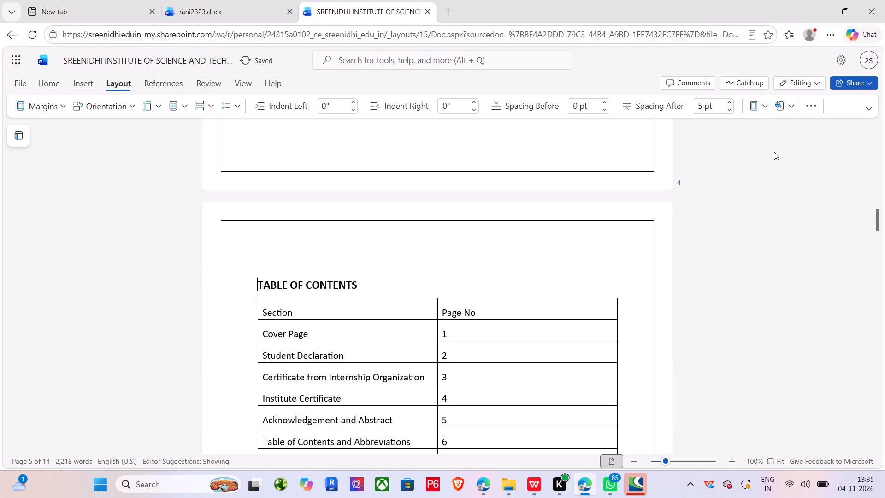
# Set the page border's line weight to 2.25 pt.
pyautogui.click(767, 106)
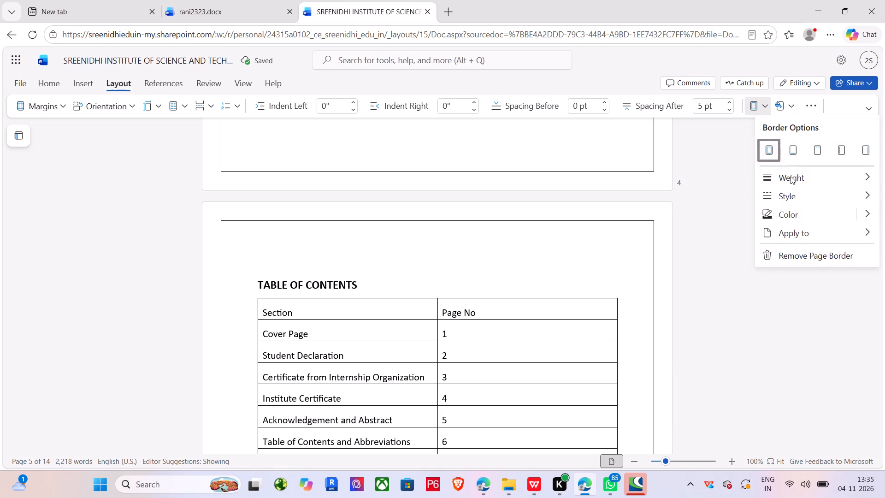
pyautogui.click(781, 183)
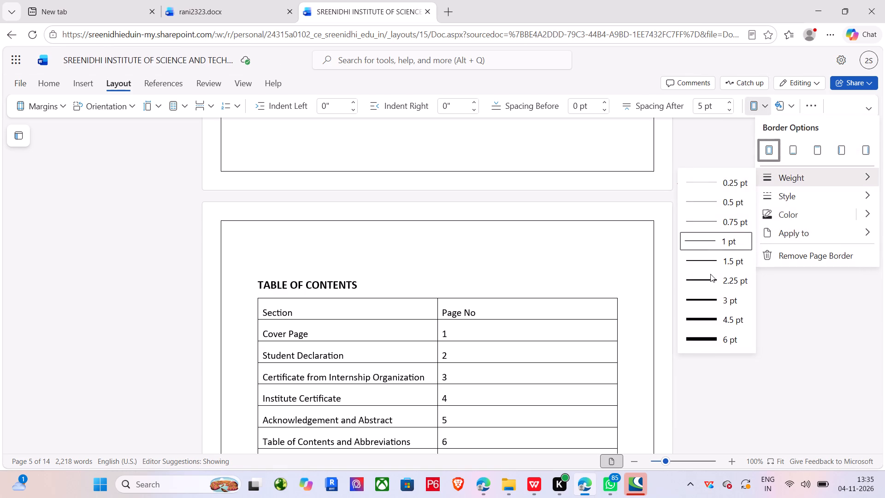
pyautogui.click(710, 275)
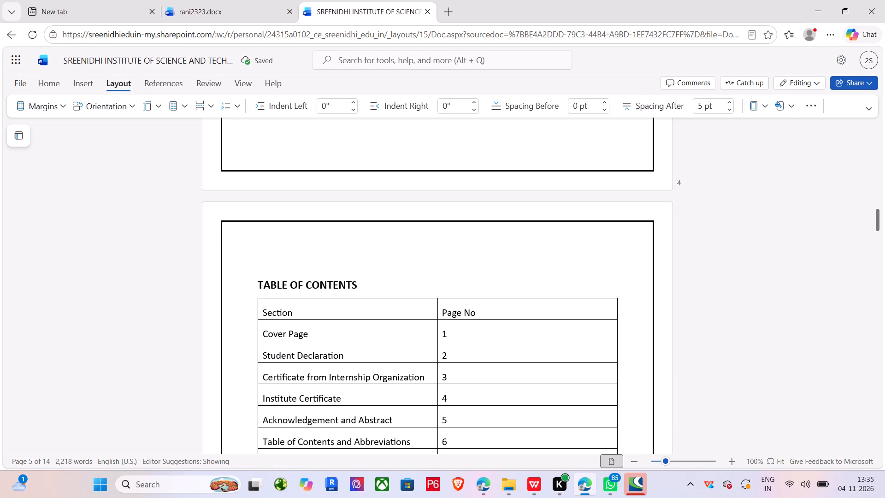
# Review the bordered pages from the cover page through Chapter 2, checking the border and where each section starts.
pyautogui.scroll(19, 621, 250)
pyautogui.scroll(2, 620, 250)
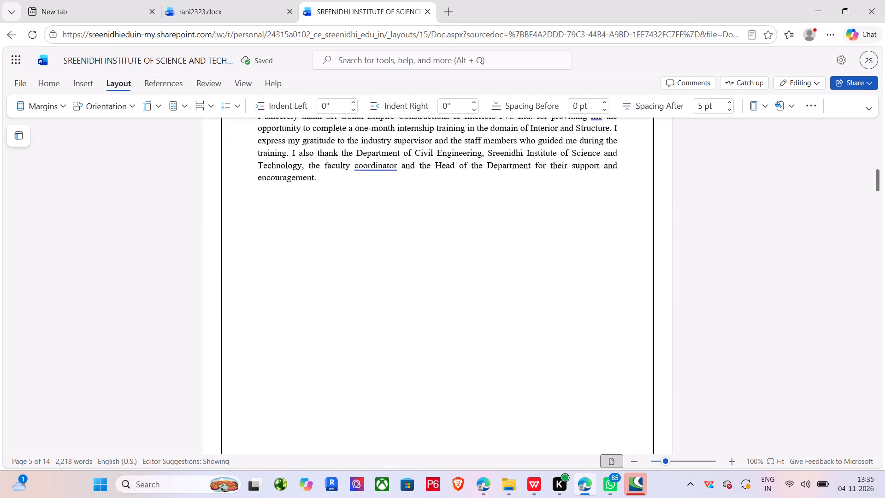
pyautogui.scroll(18, 620, 250)
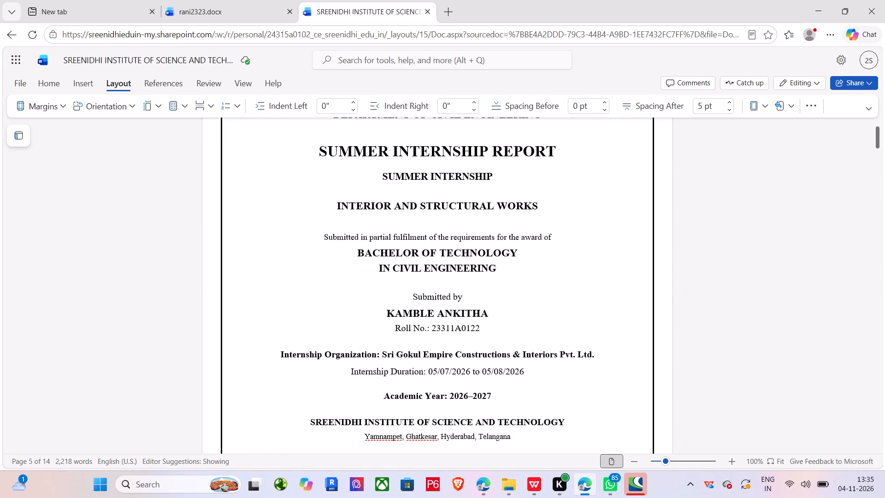
pyautogui.scroll(4, 620, 250)
pyautogui.scroll(-12, 620, 250)
pyautogui.scroll(1, 620, 250)
pyautogui.scroll(-2, 620, 250)
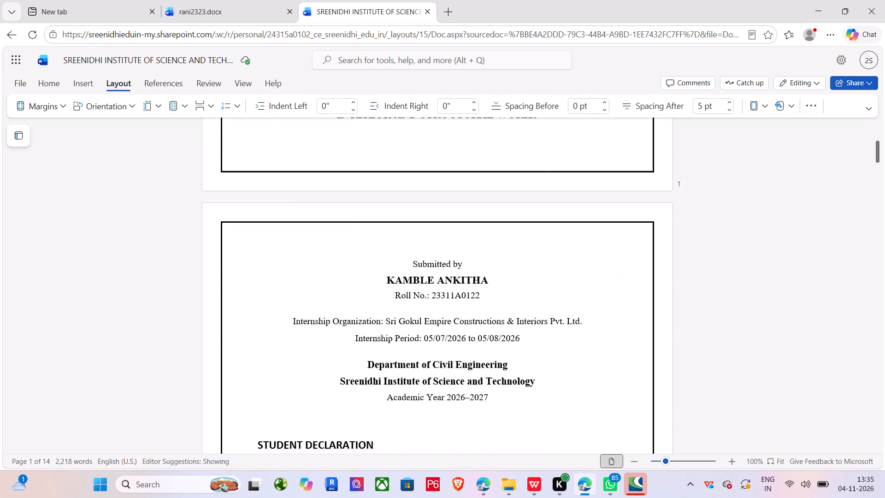
pyautogui.scroll(-16, 620, 250)
pyautogui.scroll(-5, 621, 250)
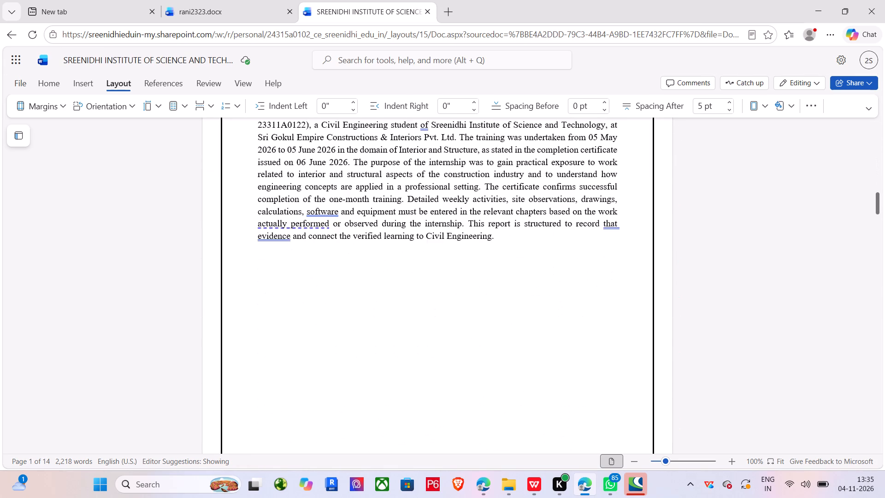
pyautogui.scroll(-14, 625, 248)
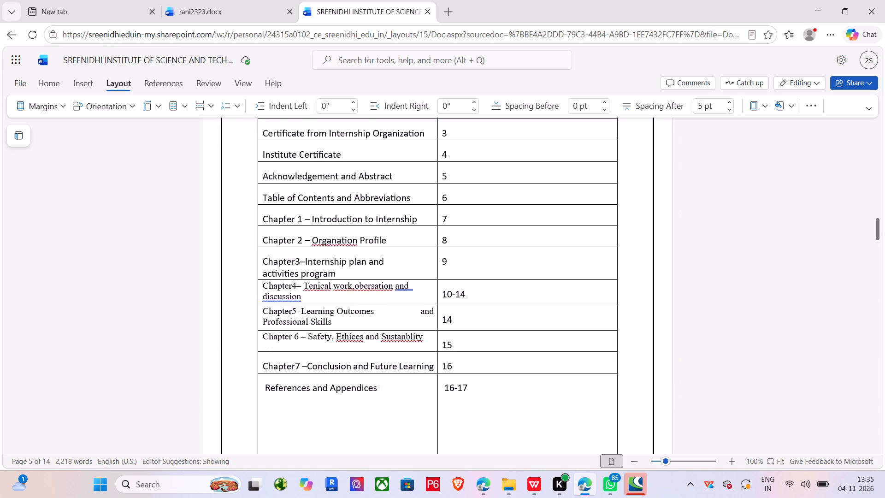
pyautogui.scroll(-3, 630, 245)
pyautogui.scroll(13, 630, 245)
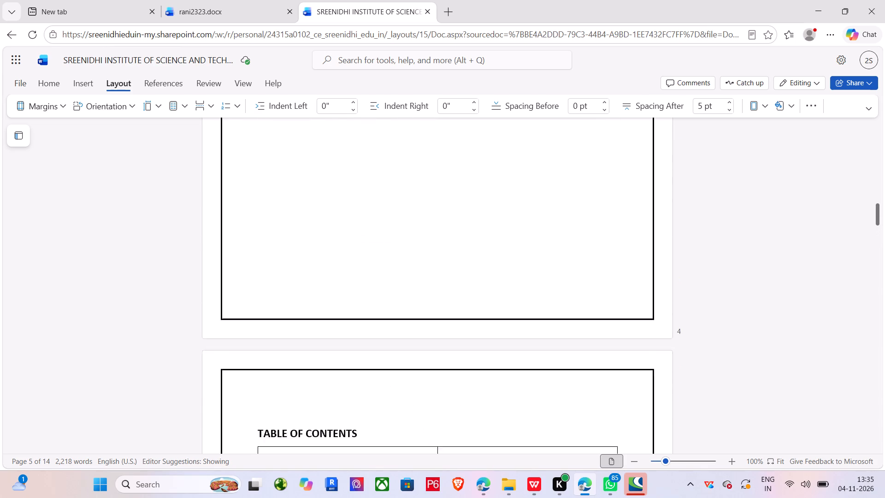
pyautogui.scroll(-16, 630, 245)
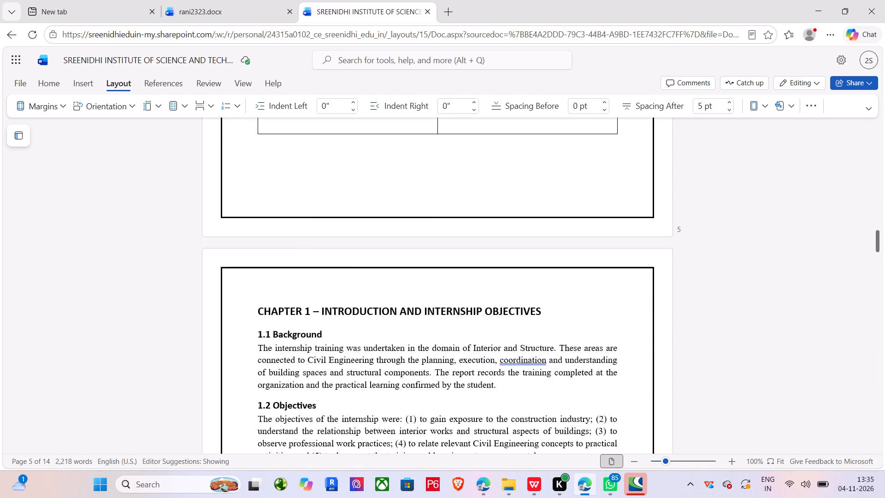
pyautogui.scroll(-7, 630, 243)
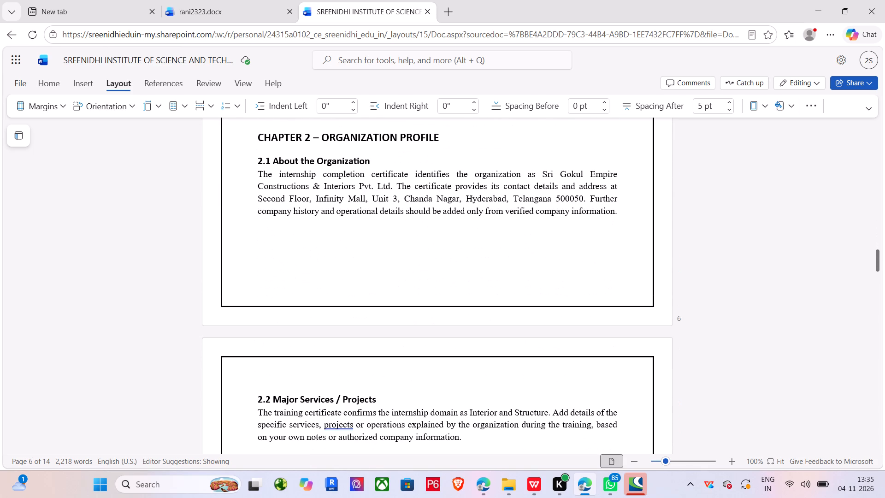
# Insert three blank lines before the CHAPTER 2 – ORGANIZATION PROFILE heading to push it onto page 7.
pyautogui.scroll(3, 630, 243)
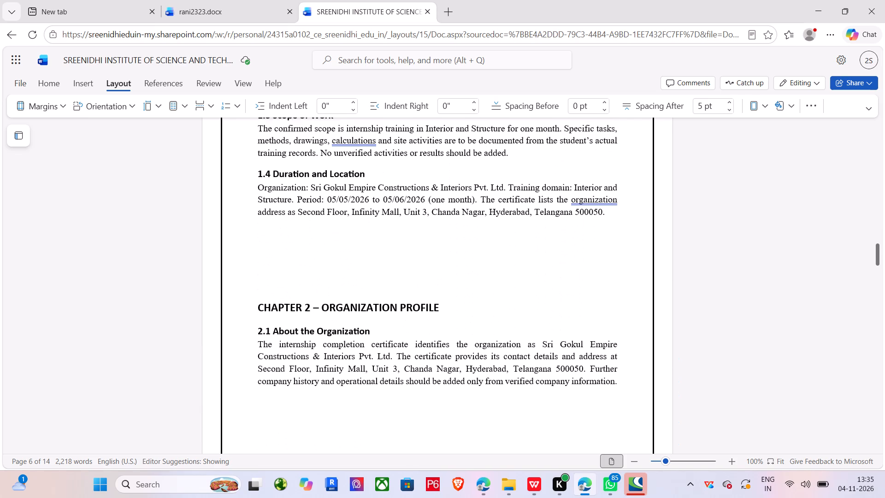
pyautogui.scroll(1, 630, 243)
pyautogui.scroll(-6, 630, 243)
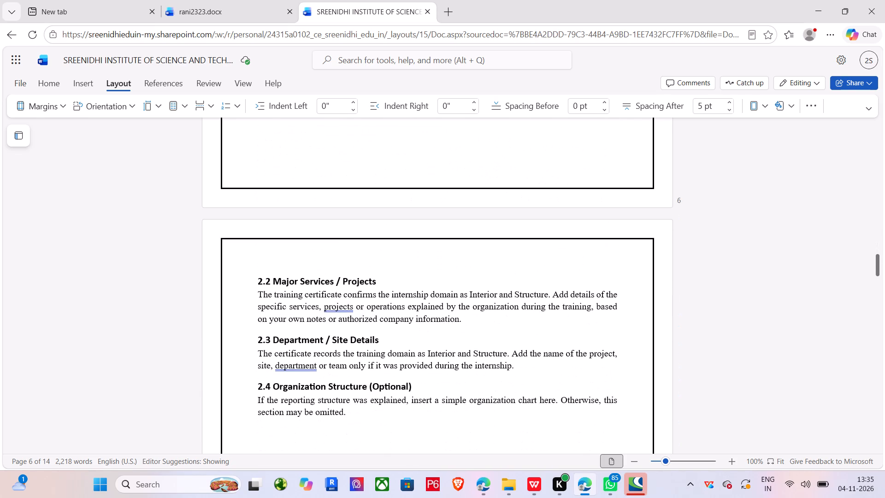
pyautogui.scroll(7, 630, 242)
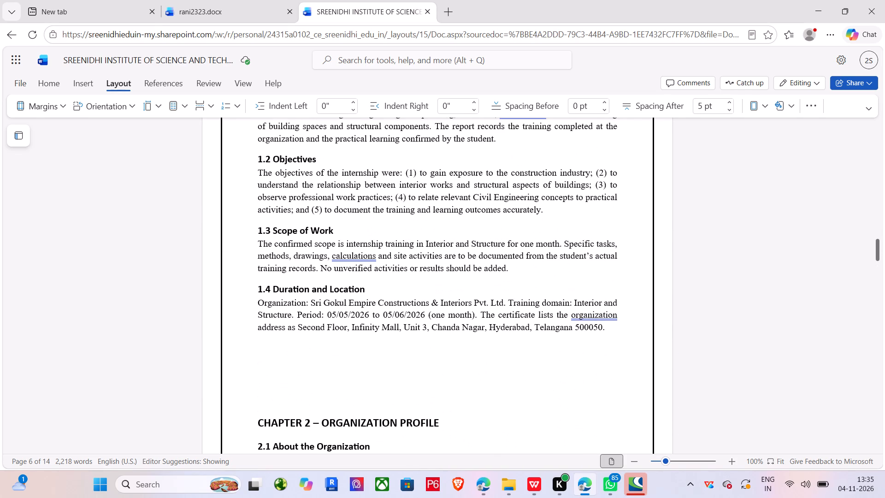
pyautogui.scroll(-3, 349, 416)
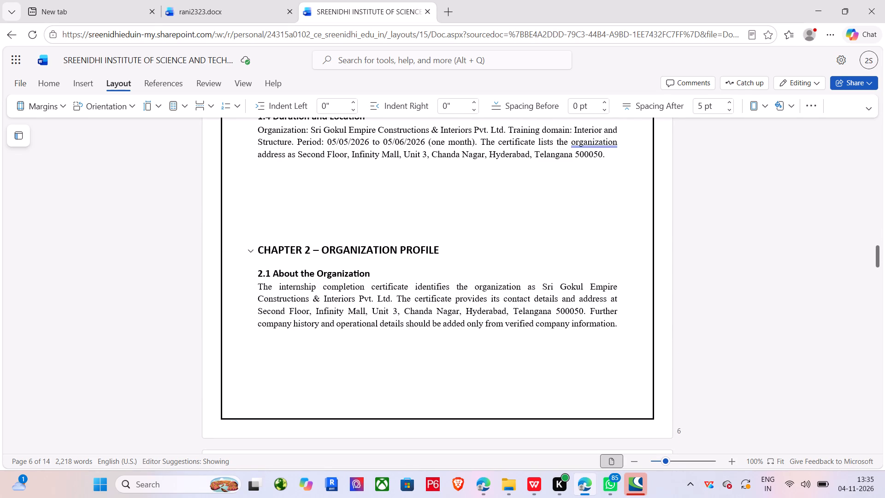
pyautogui.click(259, 249)
pyautogui.press('Return')
pyautogui.press('Return')
pyautogui.press('Return')
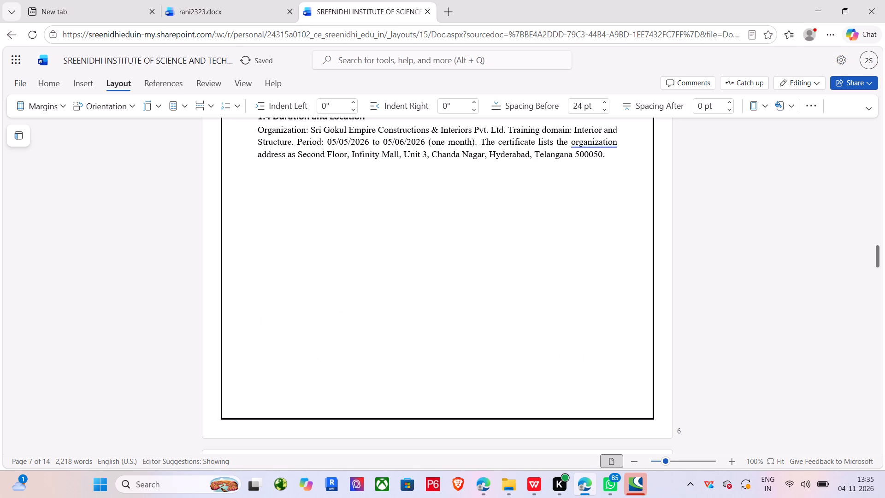
pyautogui.scroll(-4, 264, 250)
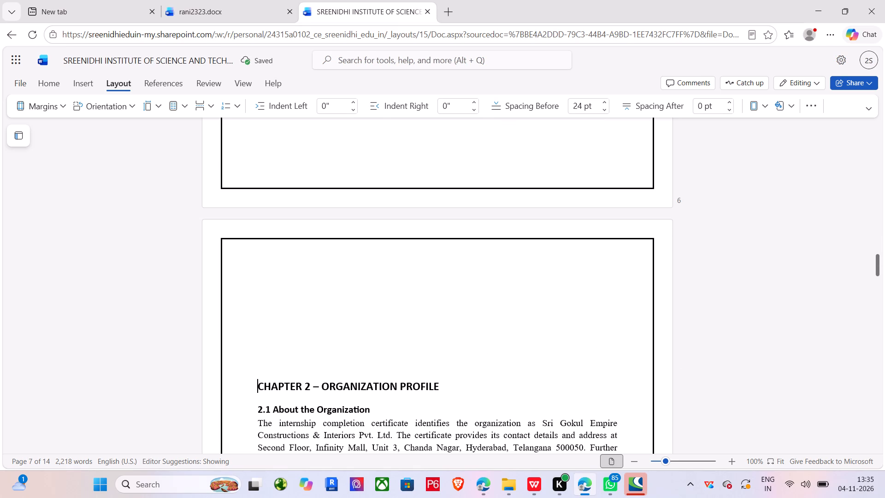
# Delete two of the blank lines above the CHAPTER 2 heading.
pyautogui.moveTo(429, 356); pyautogui.dragTo(283, 298)
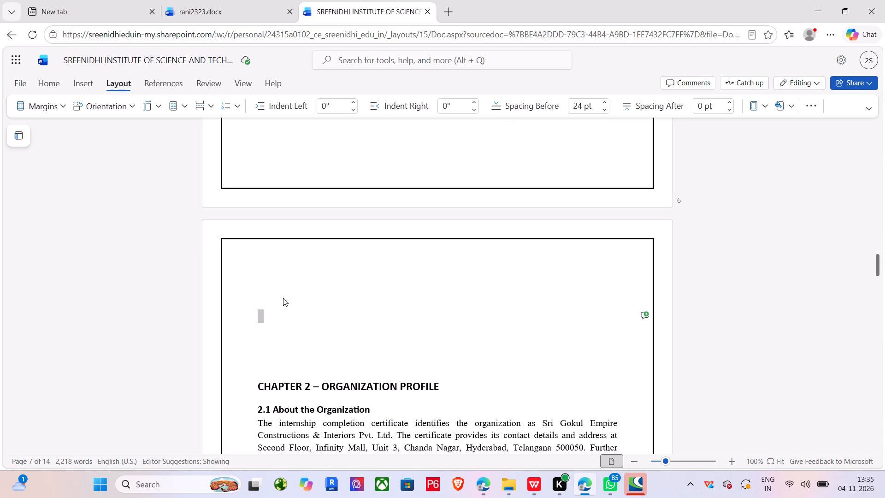
pyautogui.moveTo(283, 298); pyautogui.dragTo(259, 177)
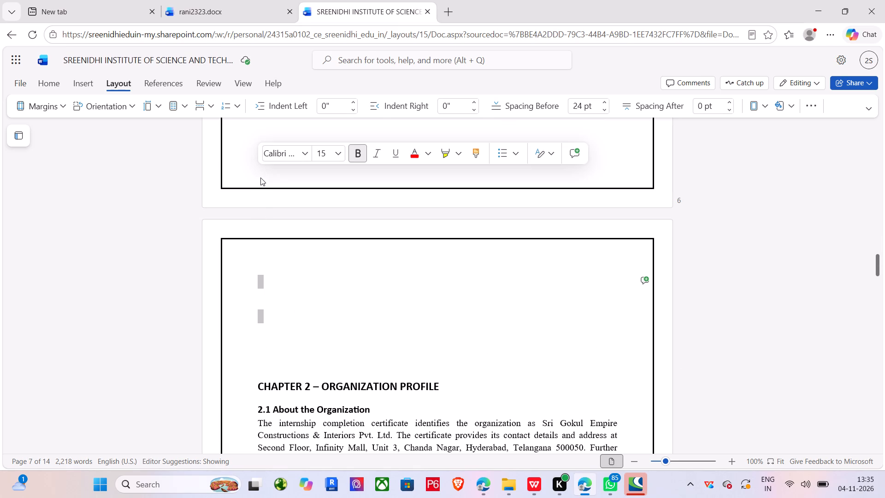
pyautogui.press('Delete')
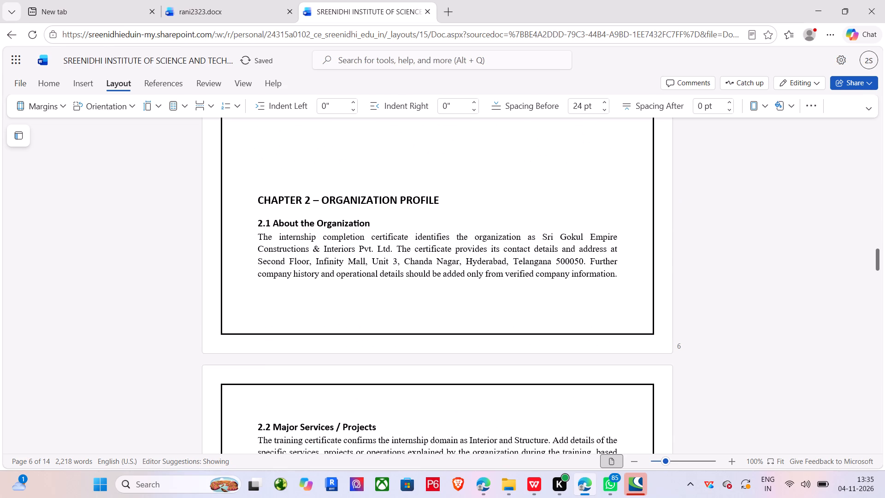
pyautogui.scroll(-1, 277, 180)
pyautogui.scroll(4, 277, 180)
pyautogui.scroll(-2, 278, 180)
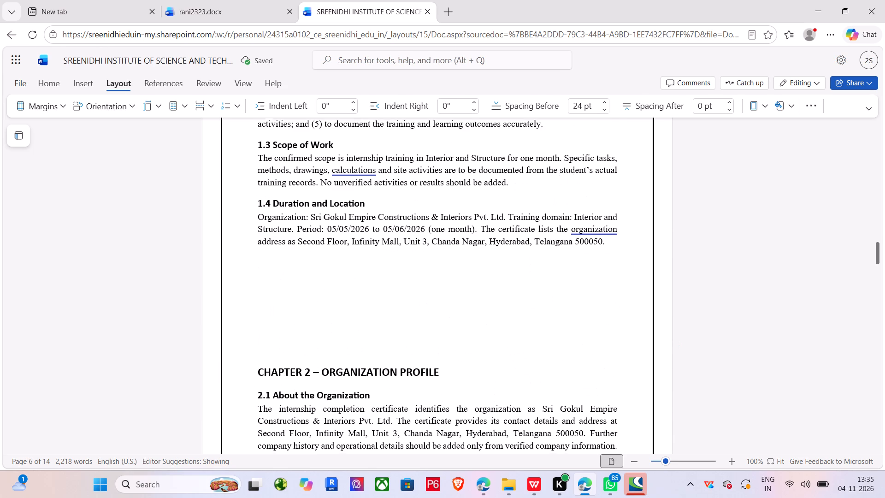
pyautogui.scroll(-1, 278, 180)
# Copy the whole Chapter 2 text, from the CHAPTER 2 – ORGANIZATION PROFILE heading through section 2.4 Organization Structure (Optional).
pyautogui.moveTo(258, 196); pyautogui.dragTo(309, 207)
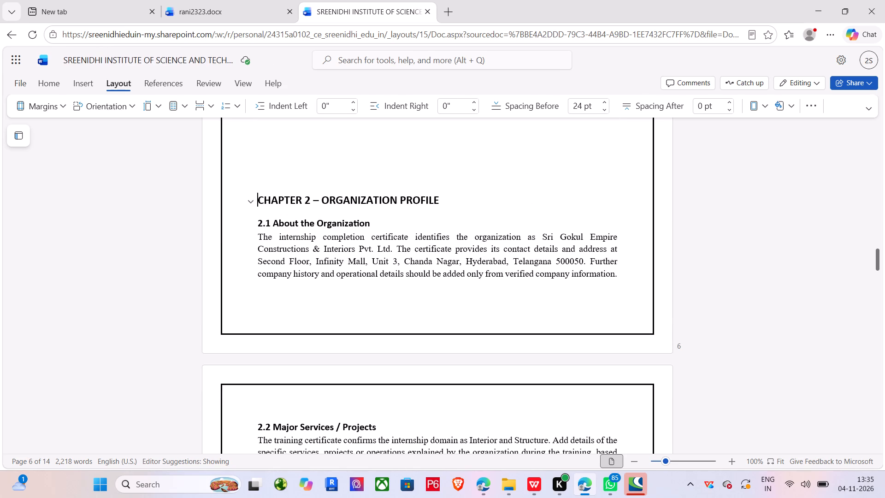
pyautogui.moveTo(309, 207); pyautogui.dragTo(617, 407)
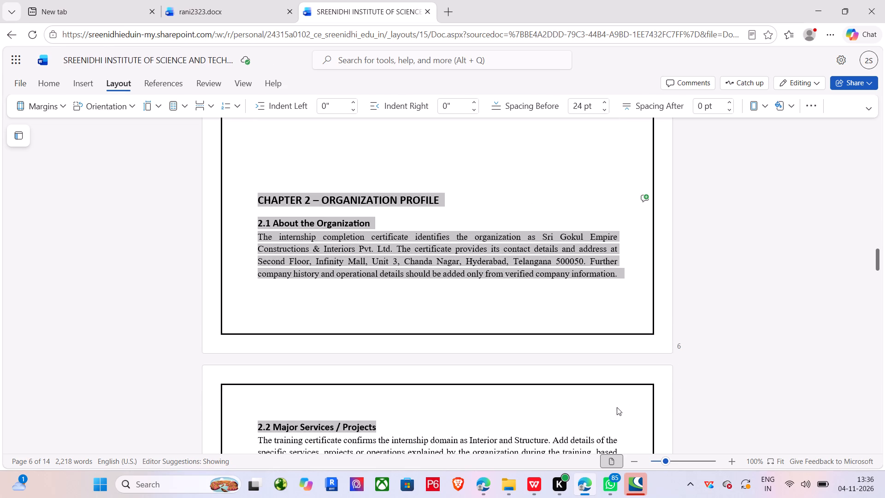
pyautogui.moveTo(617, 407); pyautogui.dragTo(551, 412)
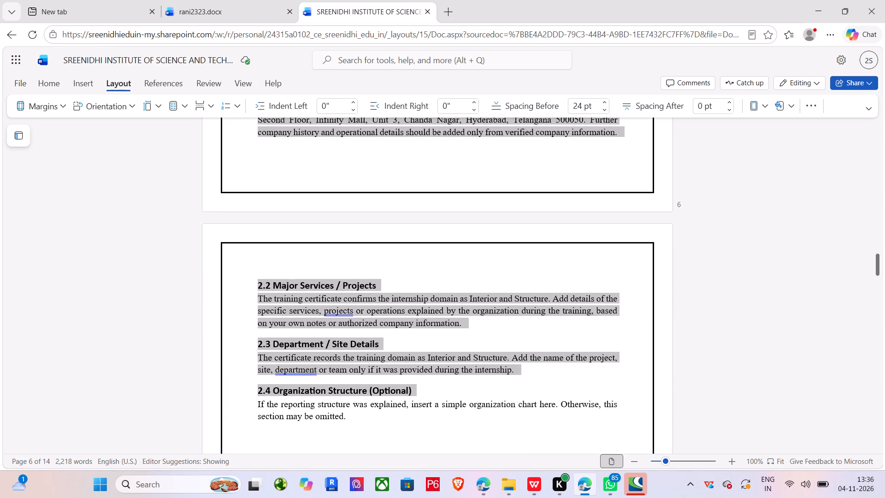
pyautogui.moveTo(551, 412); pyautogui.dragTo(495, 415)
pyautogui.scroll(-4, 465, 394)
pyautogui.scroll(3, 461, 391)
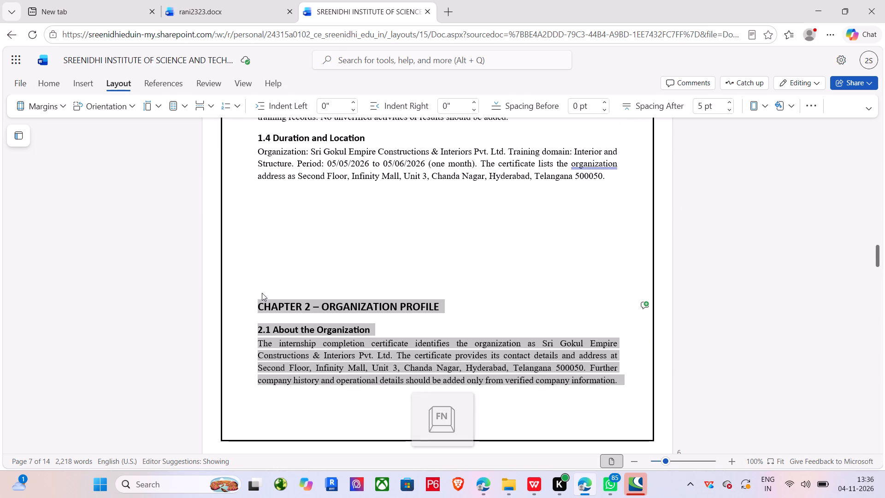
pyautogui.hotkey('ctrl', 'c')
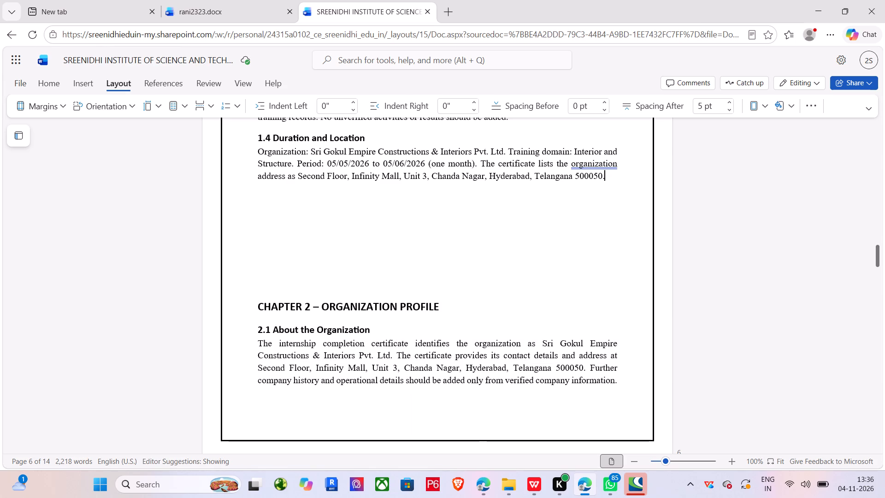
# Insert four blank lines after the section 1.4 Duration and Location paragraph to move Chapter 2 down to page 7.
pyautogui.press('Return')
pyautogui.press('Return')
pyautogui.press('Return')
pyautogui.press('Return')
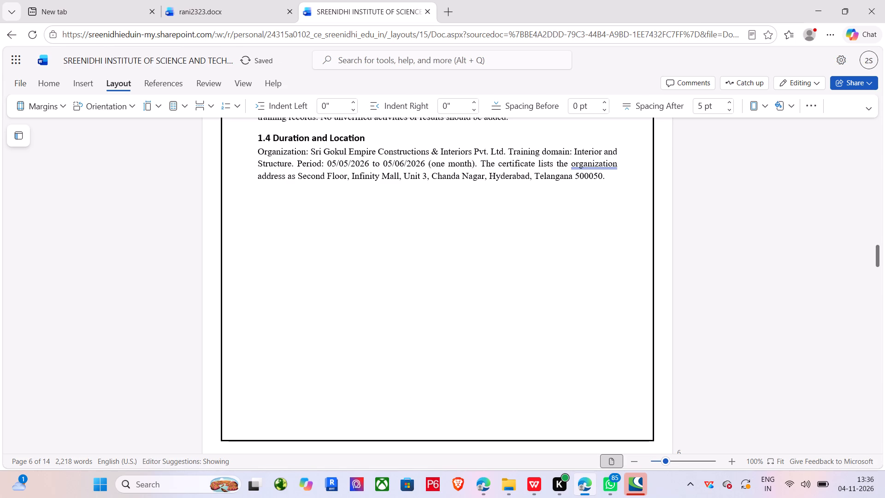
pyautogui.scroll(-5, 607, 180)
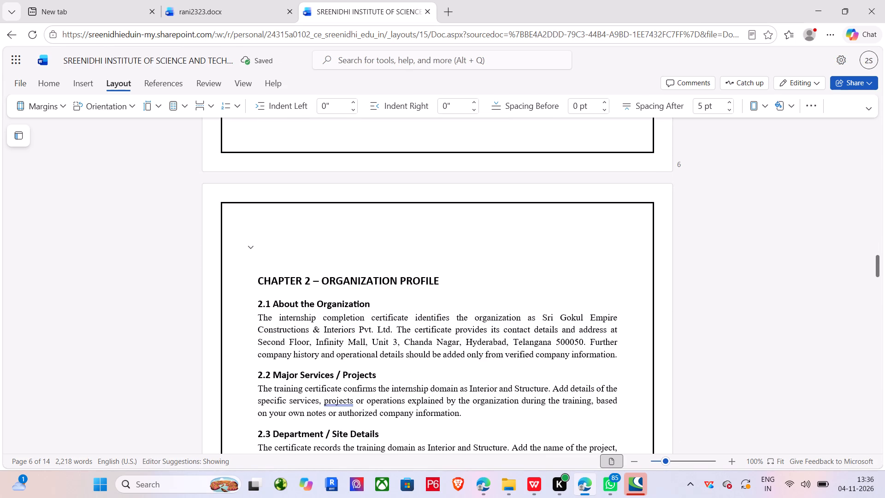
# Paste the copied Chapter 2 text at the blank line above the existing CHAPTER 2 heading.
pyautogui.click(276, 239)
pyautogui.hotkey('ctrl', 'v')
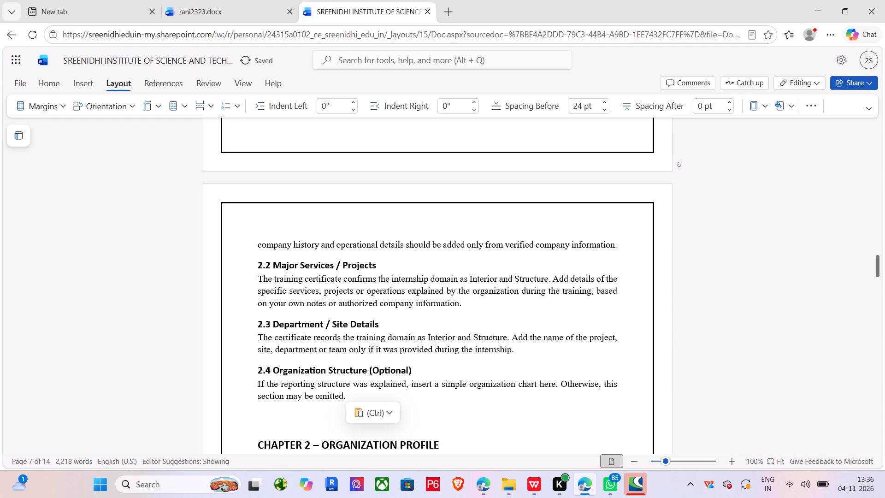
pyautogui.scroll(-2, 287, 247)
pyautogui.scroll(7, 287, 247)
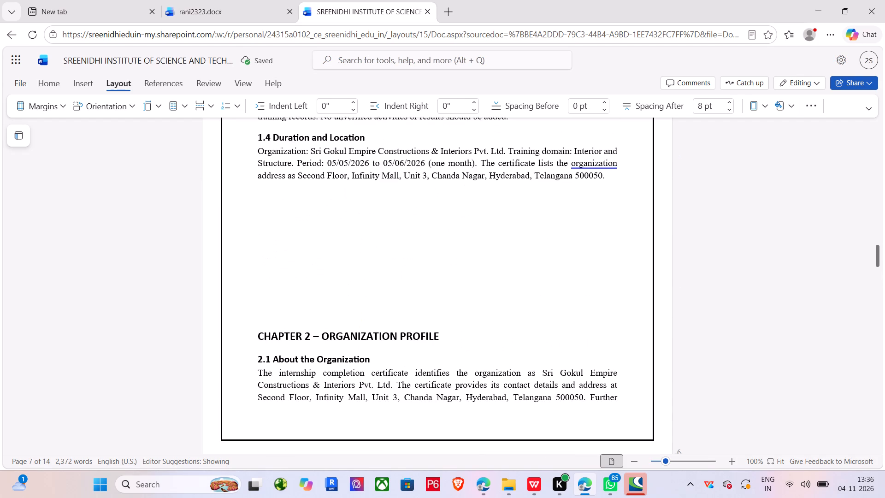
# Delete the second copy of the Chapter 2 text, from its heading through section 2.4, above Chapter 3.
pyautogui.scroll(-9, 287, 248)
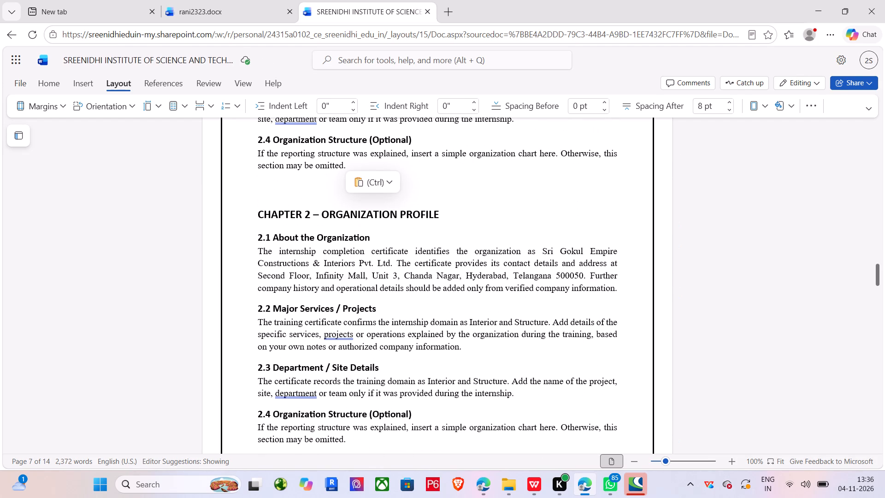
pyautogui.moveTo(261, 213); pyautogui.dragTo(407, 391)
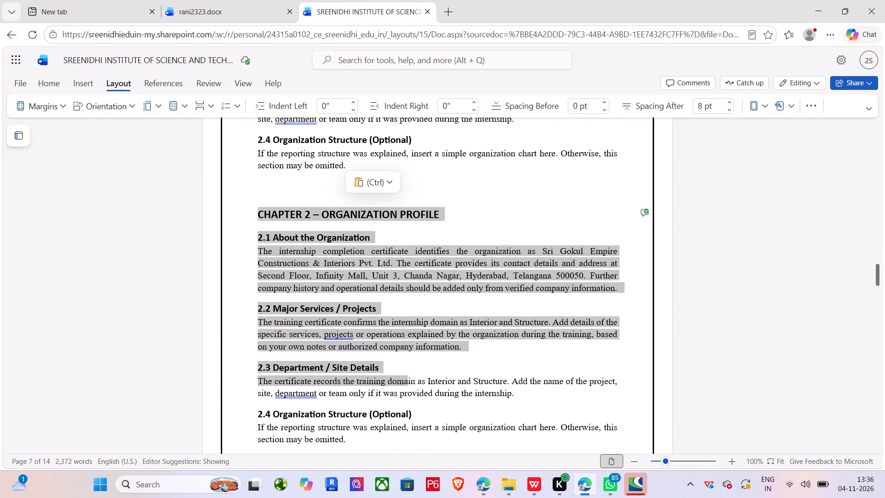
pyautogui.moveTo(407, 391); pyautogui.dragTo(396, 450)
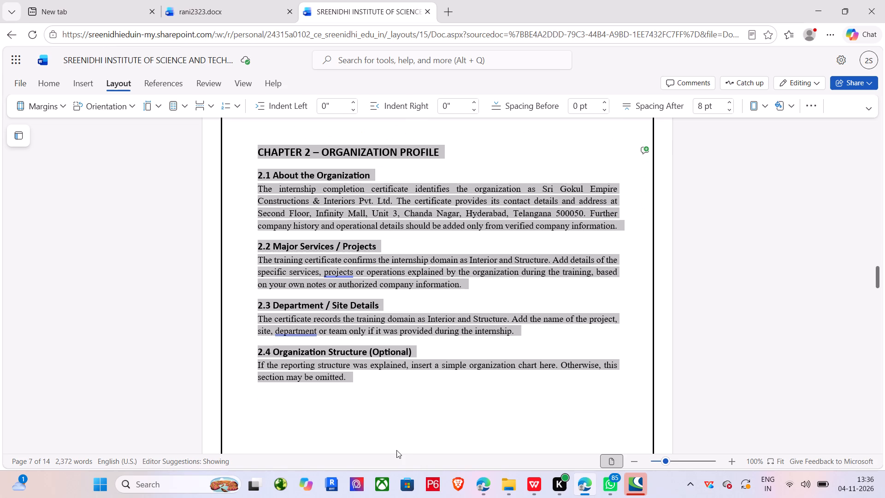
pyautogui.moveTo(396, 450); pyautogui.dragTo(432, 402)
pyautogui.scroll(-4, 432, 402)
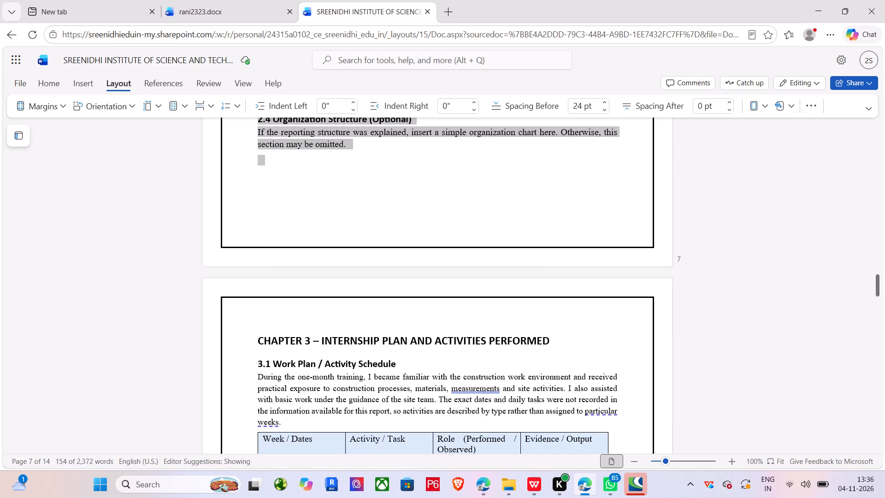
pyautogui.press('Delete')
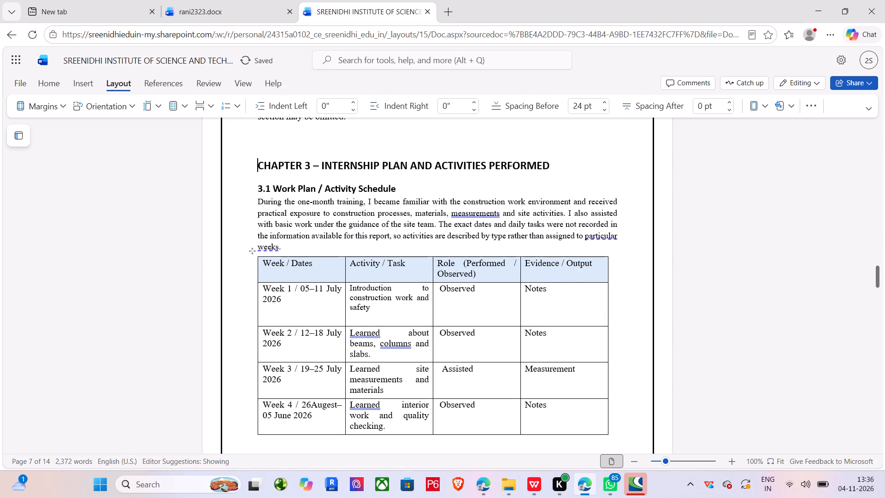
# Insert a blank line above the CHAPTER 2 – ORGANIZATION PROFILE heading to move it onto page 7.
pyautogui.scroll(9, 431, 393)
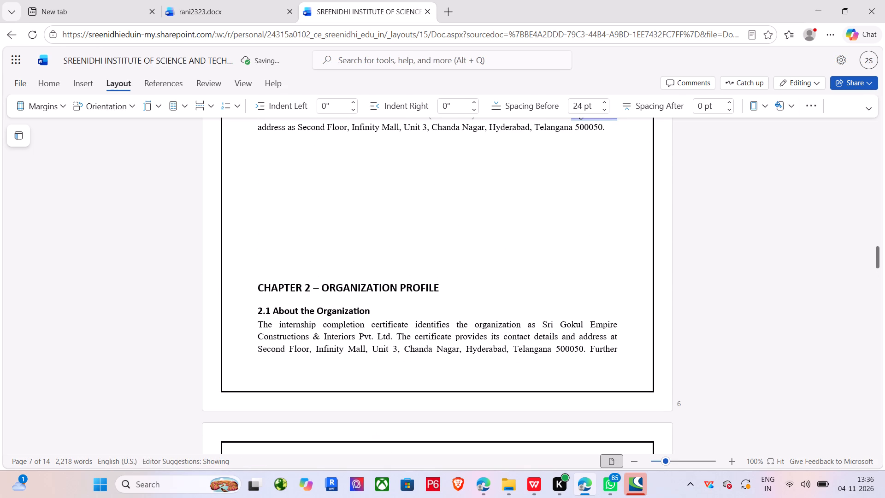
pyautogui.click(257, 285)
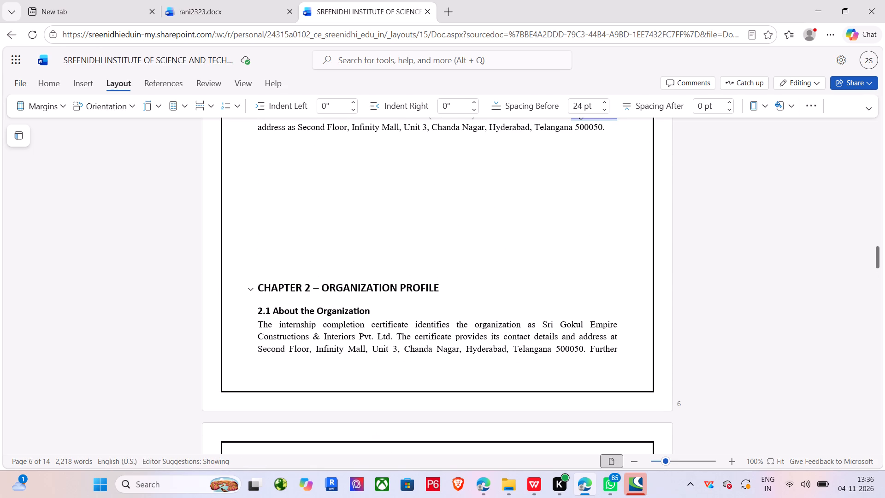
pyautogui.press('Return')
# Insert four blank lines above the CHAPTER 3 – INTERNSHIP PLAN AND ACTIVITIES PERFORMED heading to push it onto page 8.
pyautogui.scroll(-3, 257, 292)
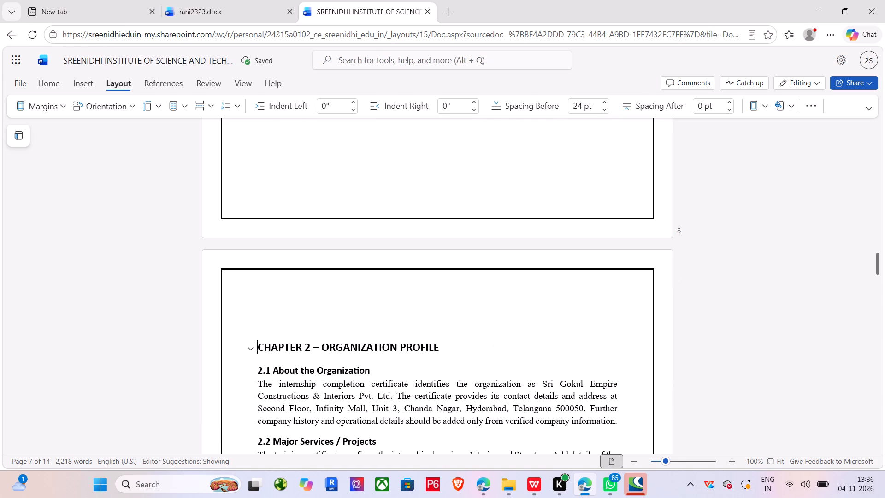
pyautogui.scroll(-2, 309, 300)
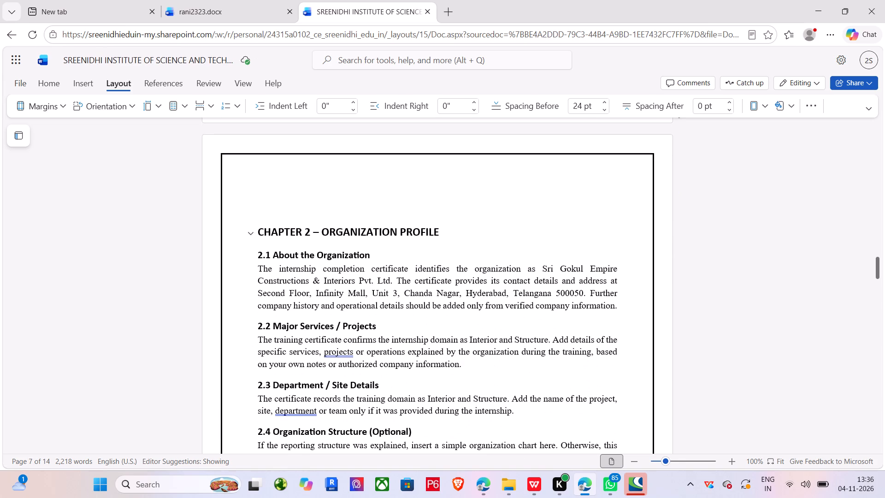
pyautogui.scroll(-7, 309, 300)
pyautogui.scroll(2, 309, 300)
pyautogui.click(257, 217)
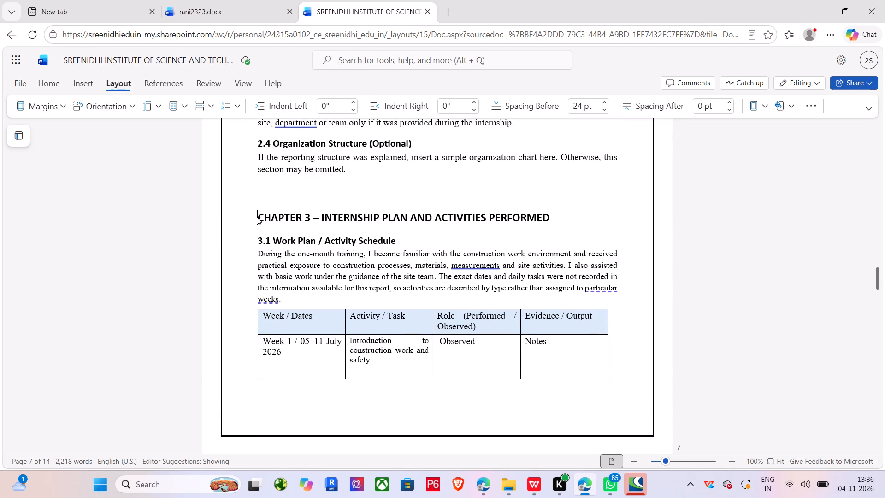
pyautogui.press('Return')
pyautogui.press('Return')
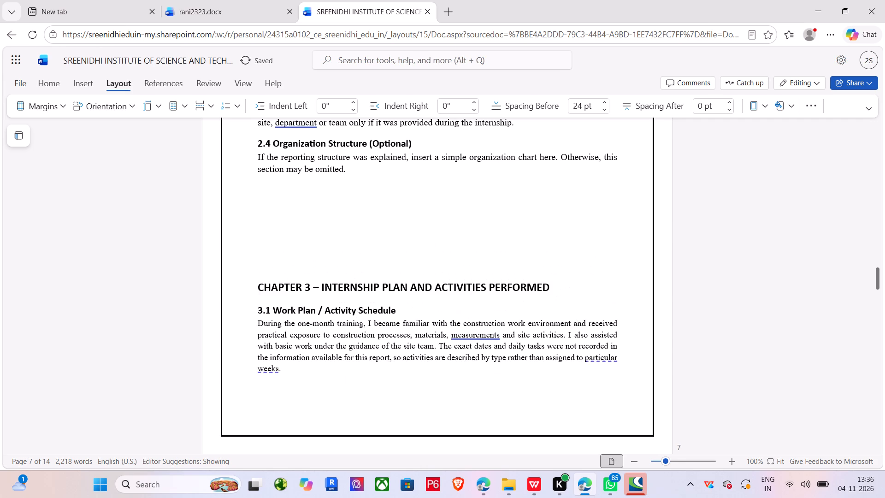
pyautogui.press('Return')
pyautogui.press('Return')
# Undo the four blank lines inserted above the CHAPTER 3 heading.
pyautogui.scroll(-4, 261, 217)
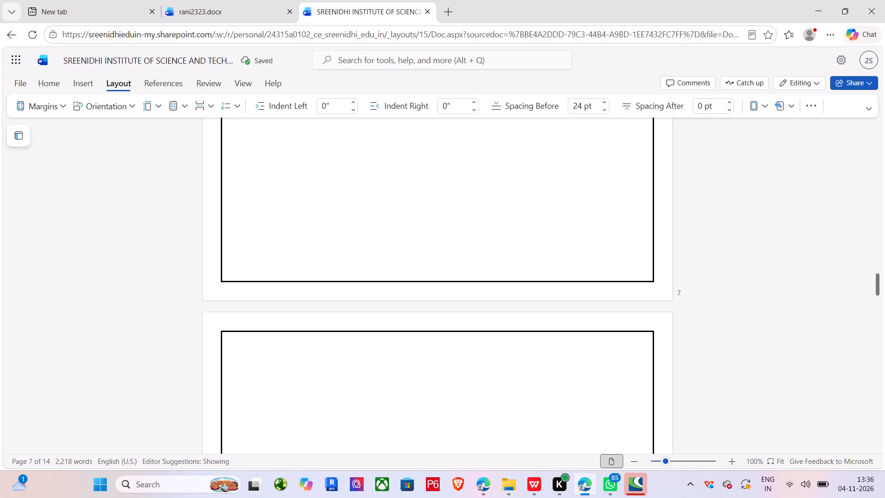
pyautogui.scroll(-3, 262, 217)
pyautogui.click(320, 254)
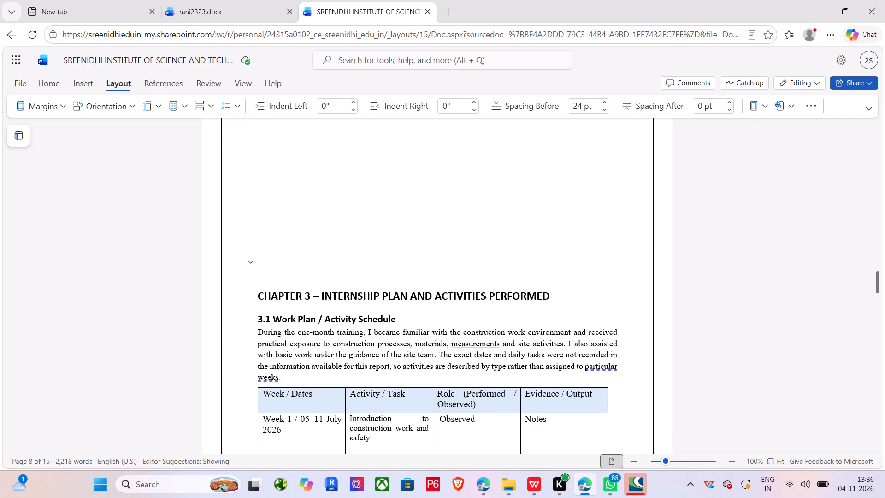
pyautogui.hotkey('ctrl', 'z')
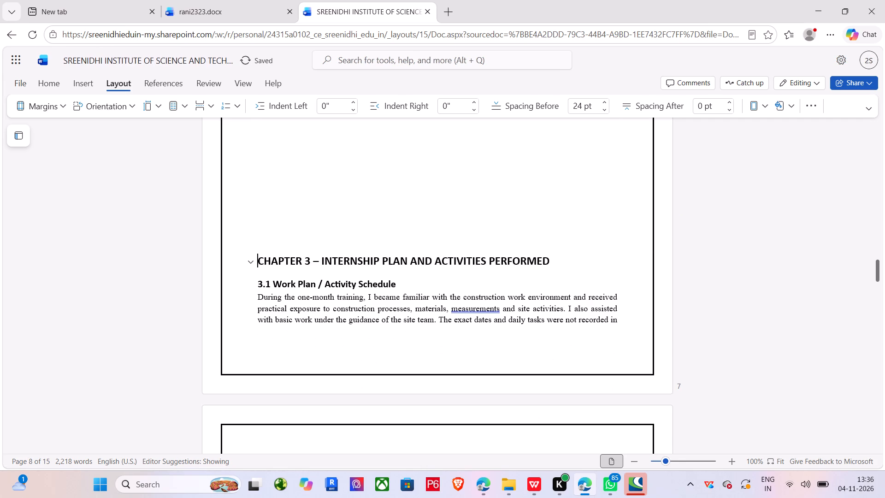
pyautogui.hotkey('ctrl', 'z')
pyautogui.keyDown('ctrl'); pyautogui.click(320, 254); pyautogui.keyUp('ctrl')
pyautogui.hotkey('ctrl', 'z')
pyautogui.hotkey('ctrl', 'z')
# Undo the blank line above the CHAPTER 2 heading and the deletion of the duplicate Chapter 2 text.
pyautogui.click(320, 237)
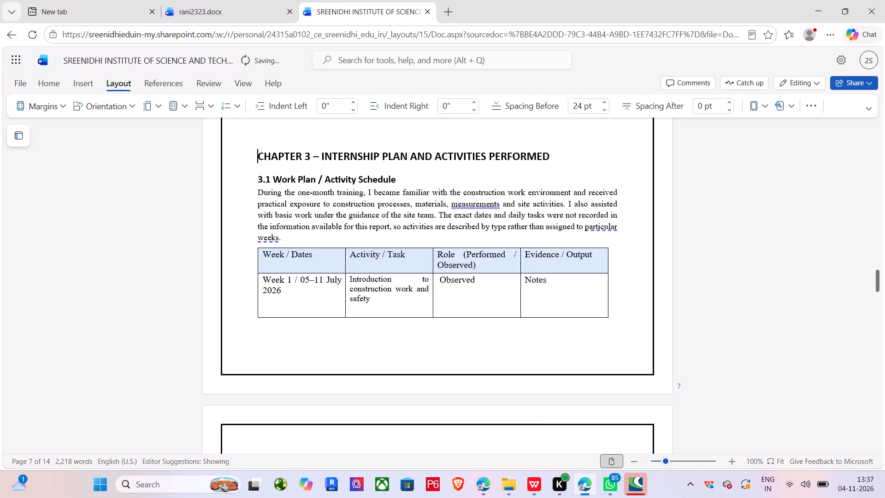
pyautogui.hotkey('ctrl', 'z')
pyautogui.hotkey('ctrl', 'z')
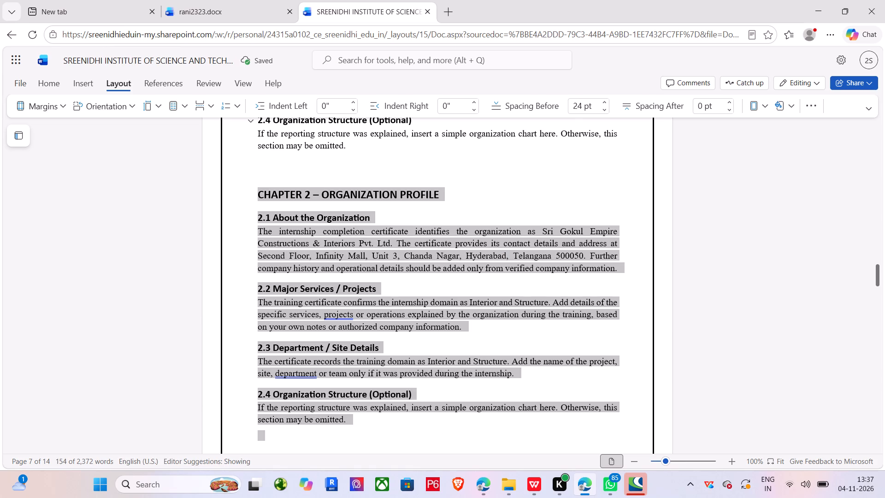
# Undo the paste of the Chapter 2 copy and the four blank lines inserted after section 1.4 Duration and Location.
pyautogui.hotkey('ctrl', 'z')
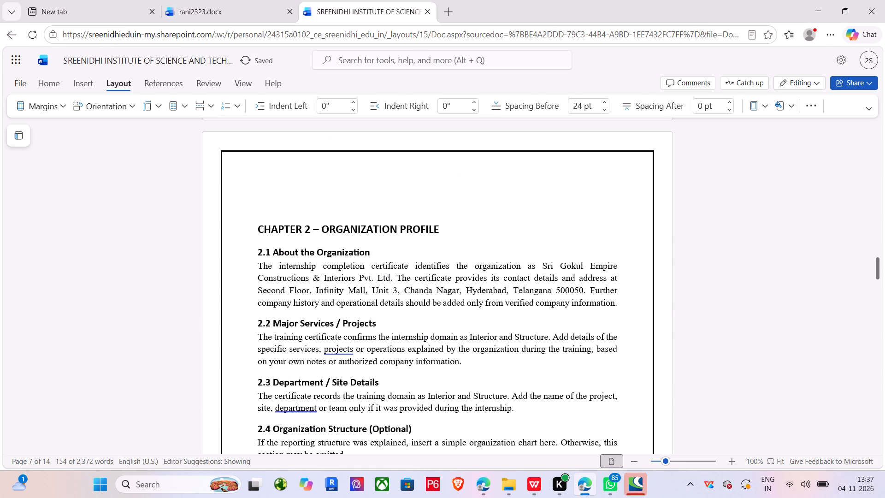
pyautogui.scroll(11, 454, 200)
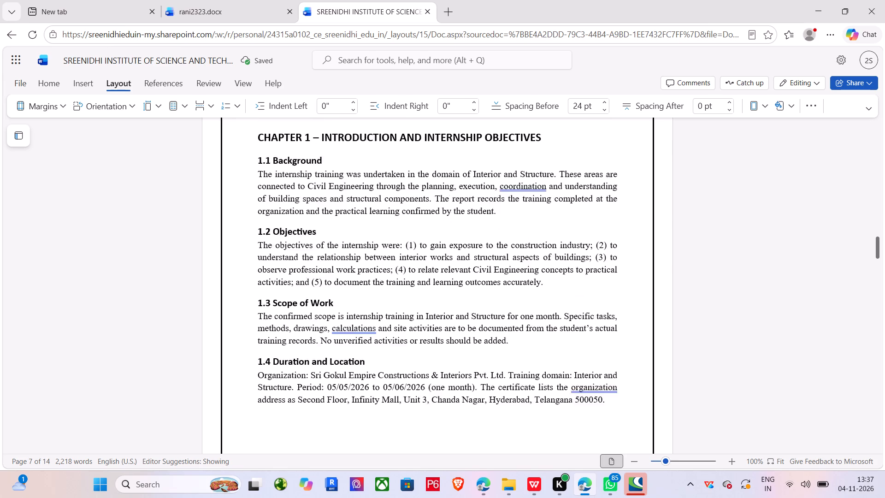
pyautogui.scroll(2, 452, 199)
pyautogui.hotkey('ctrl', 'z')
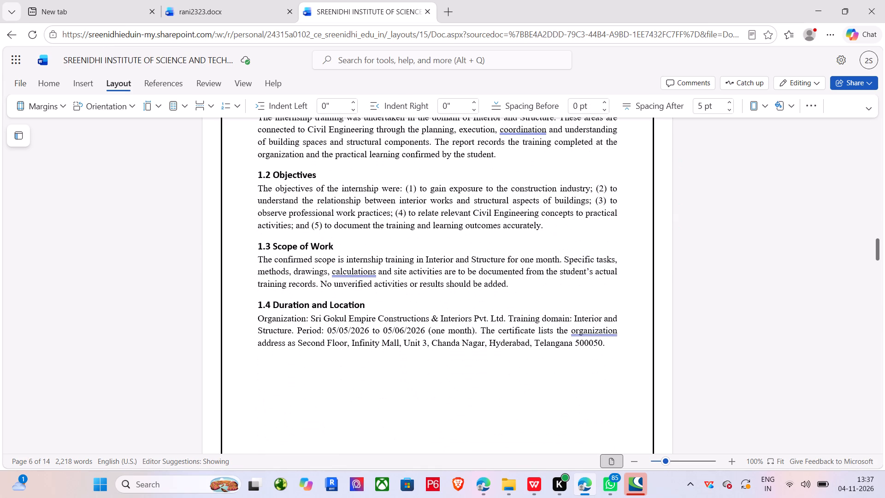
pyautogui.scroll(-8, 452, 199)
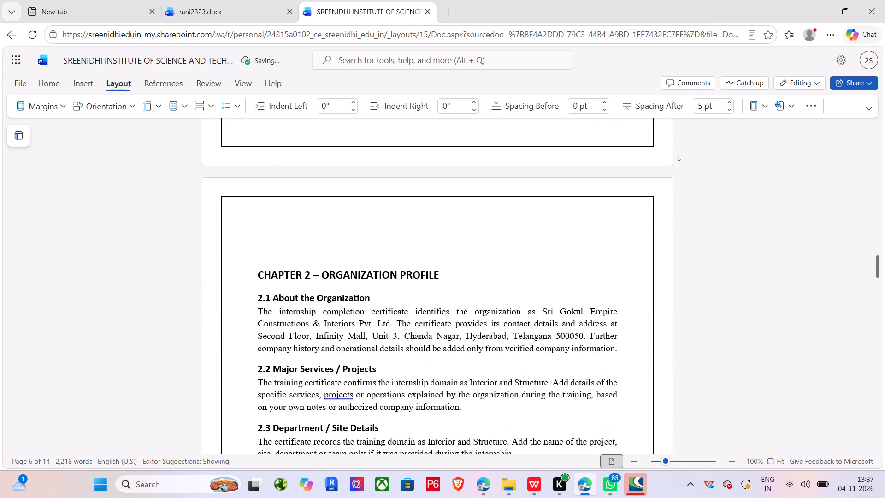
pyautogui.hotkey('ctrl', 'z')
pyautogui.hotkey('ctrl', 'z')
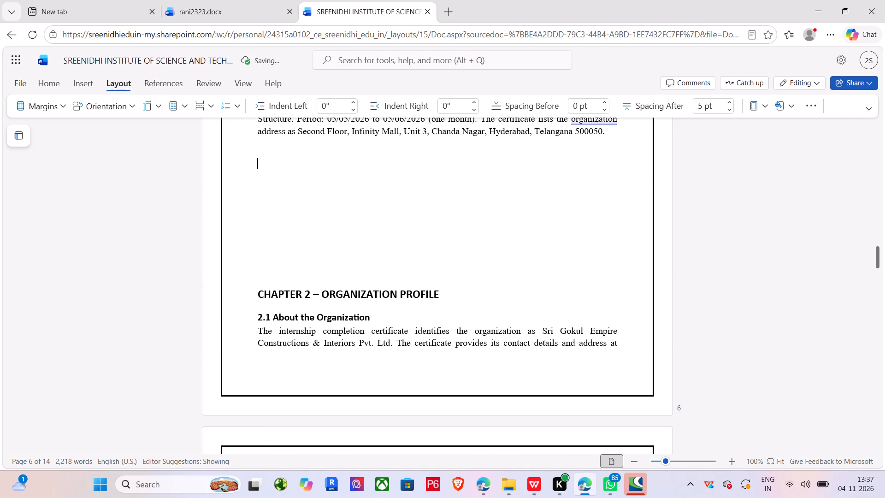
pyautogui.hotkey('ctrl', 'z')
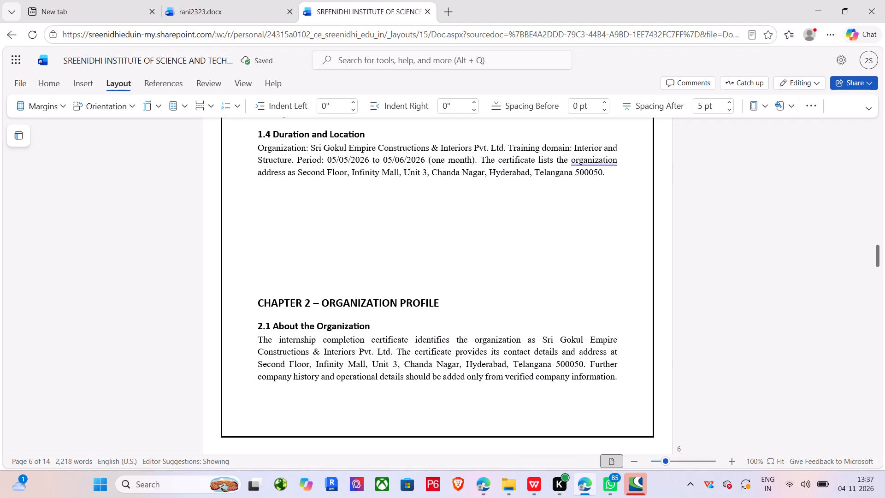
# Undo the earlier blank-line edits above the CHAPTER 2 heading and the 2.25 pt page border change.
pyautogui.hotkey('ctrl', 'z')
pyautogui.scroll(4, 452, 199)
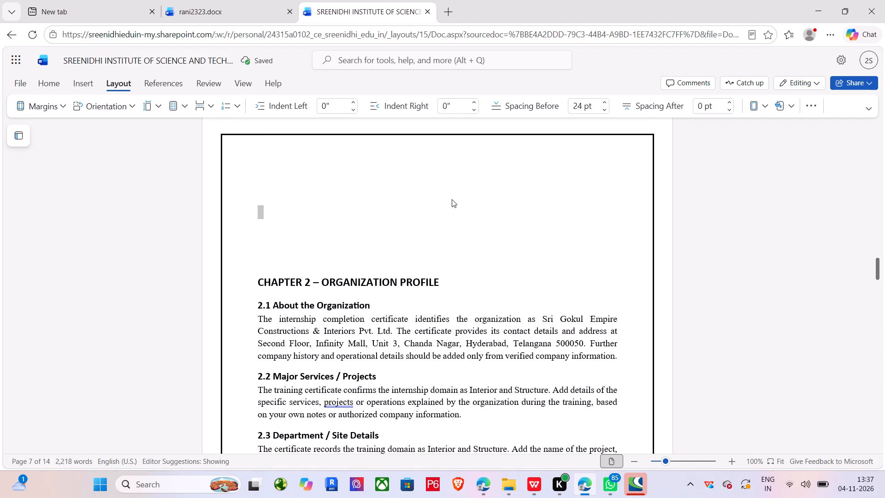
pyautogui.scroll(7, 452, 199)
pyautogui.hotkey('ctrl', 'z')
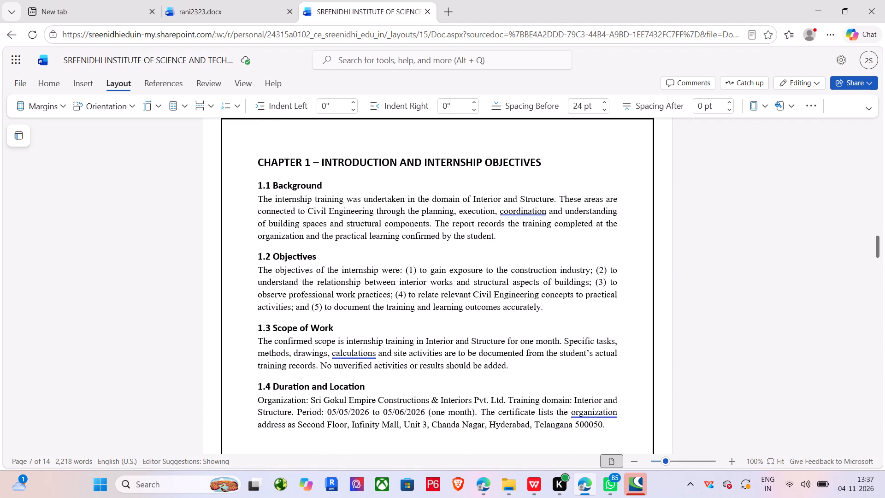
pyautogui.hotkey('ctrl', 'z')
pyautogui.hotkey('ctrl', 'z')
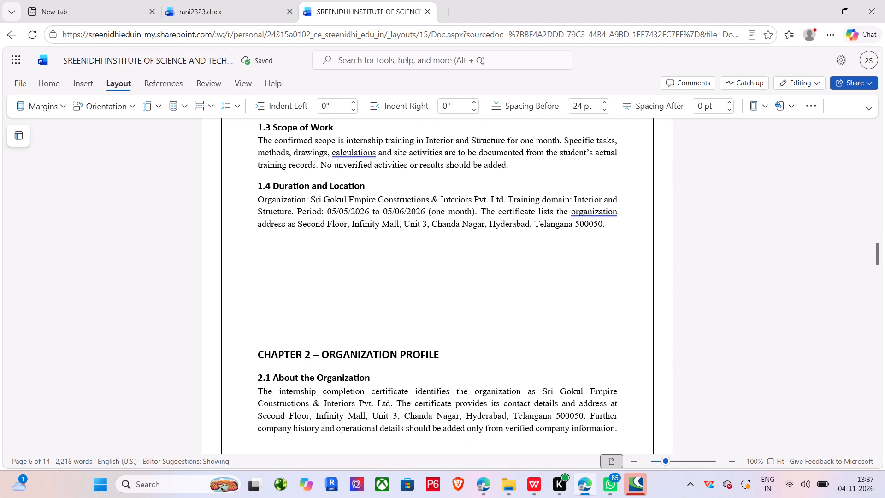
pyautogui.hotkey('ctrl', 'z')
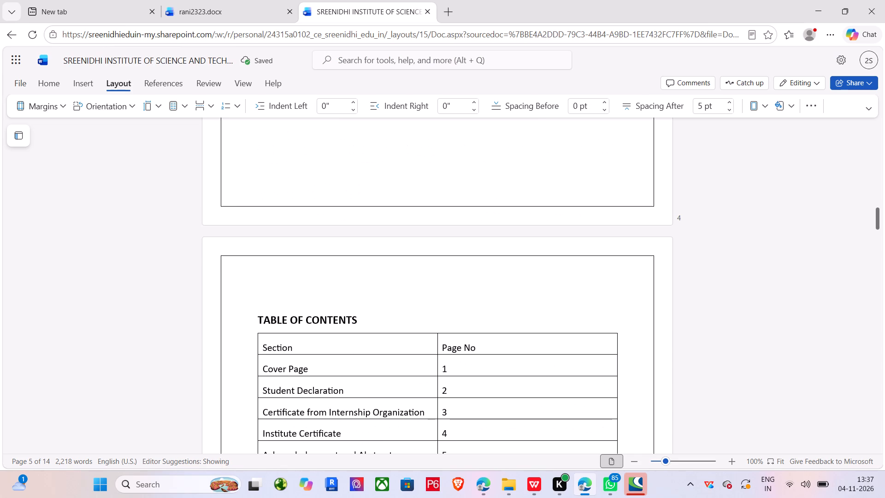
# Examine the page borders and where each section starts, from the signature page before the Acknowledgement through Chapter 4.
pyautogui.scroll(6, 452, 200)
pyautogui.scroll(-12, 452, 200)
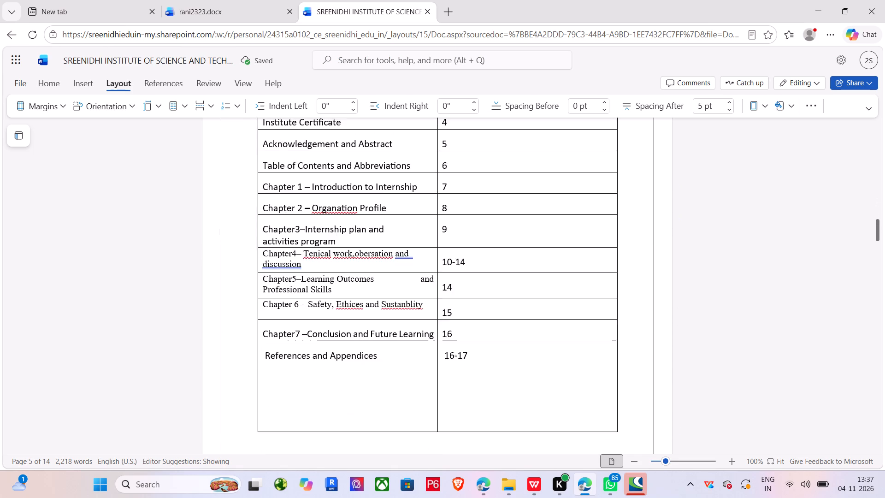
pyautogui.scroll(-11, 448, 203)
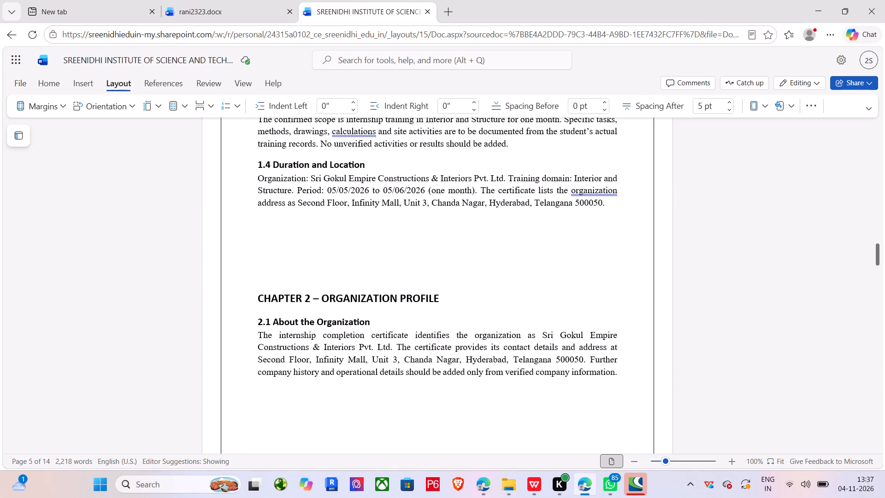
pyautogui.scroll(-10, 447, 203)
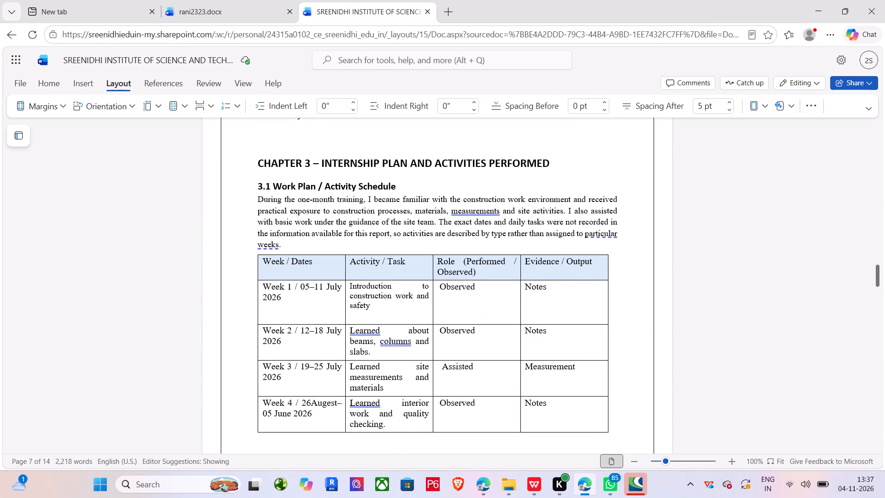
pyautogui.scroll(-10, 448, 210)
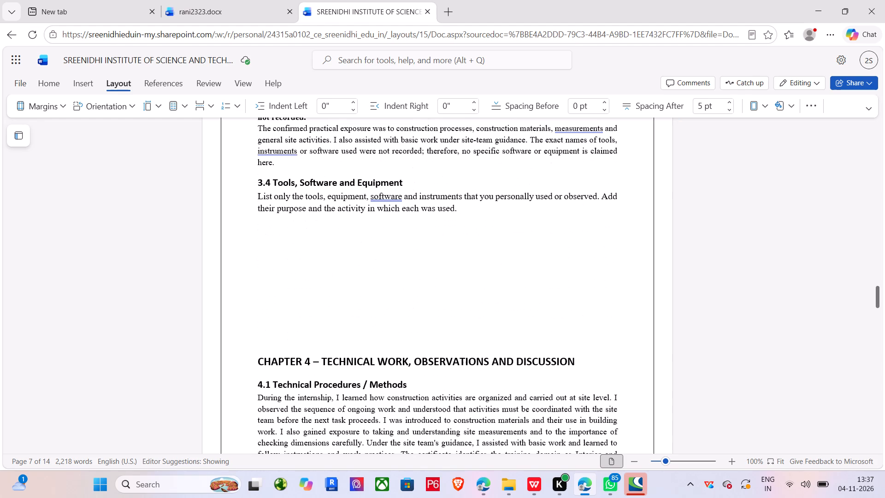
pyautogui.scroll(15, 450, 210)
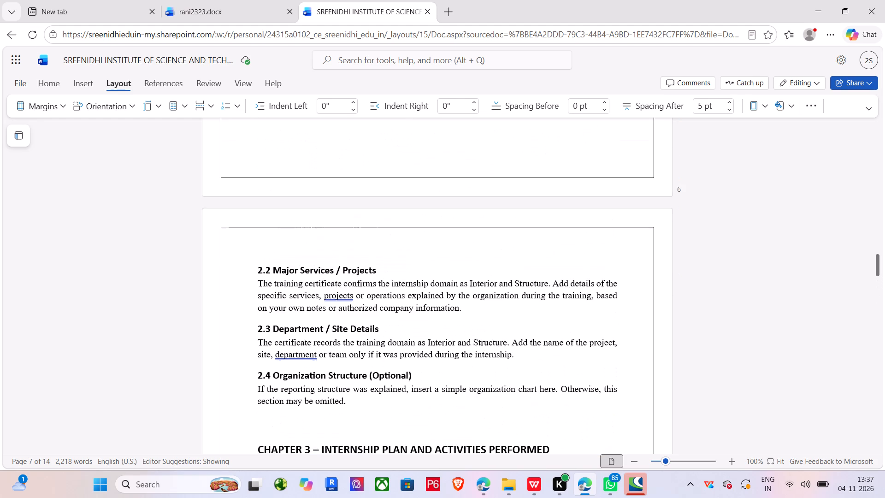
pyautogui.scroll(-9, 459, 205)
pyautogui.scroll(16, 461, 204)
pyautogui.scroll(7, 461, 204)
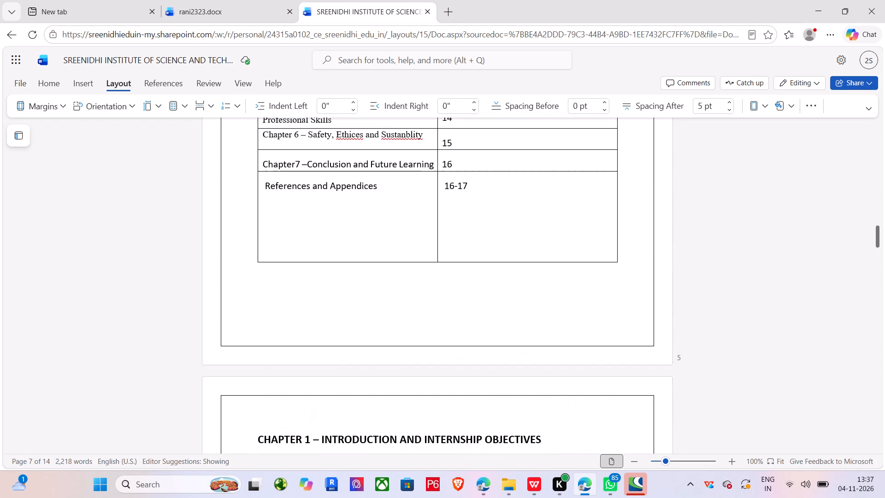
pyautogui.scroll(10, 466, 202)
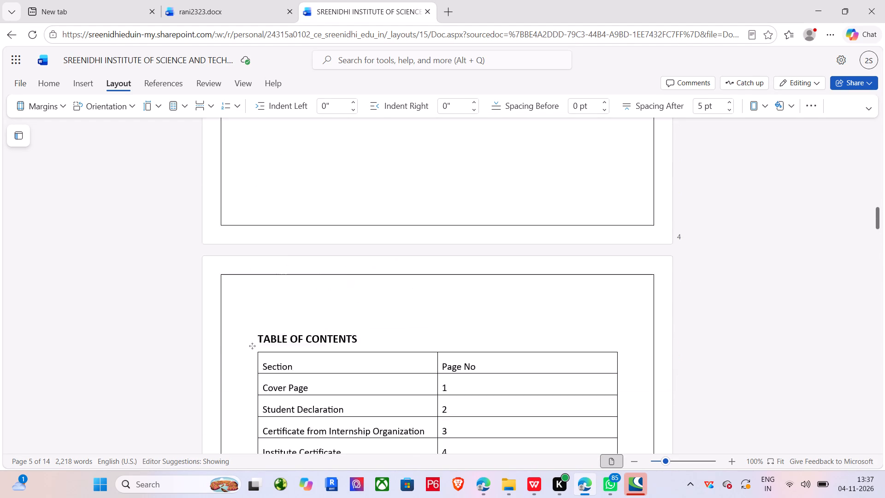
pyautogui.scroll(10, 468, 201)
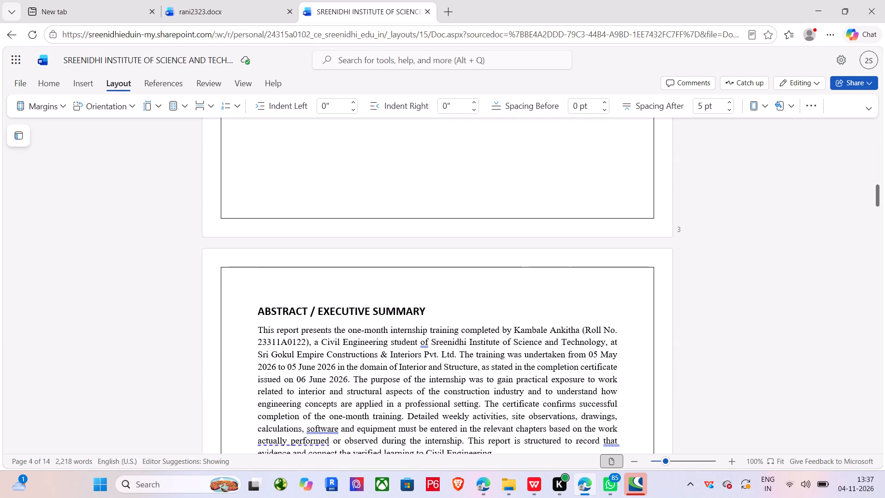
pyautogui.scroll(12, 477, 198)
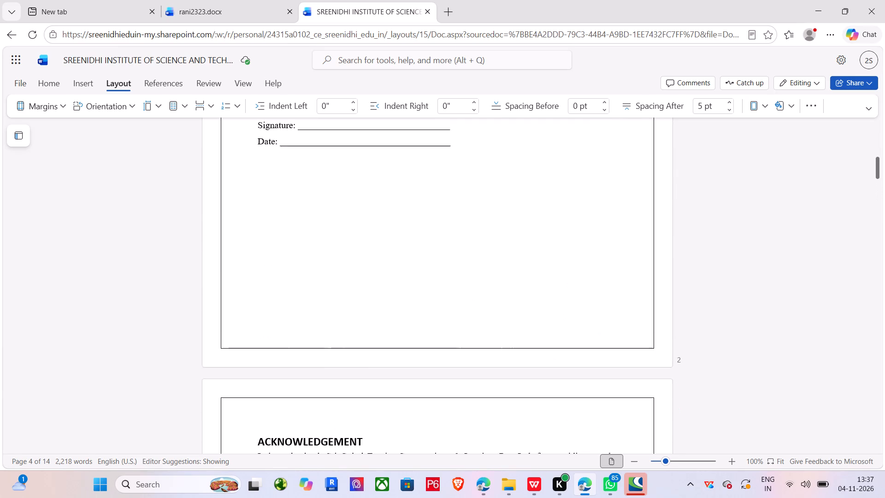
# Examine the page layout from the cover page through the chapters to the site photos and internship certificate.
pyautogui.scroll(4, 477, 199)
pyautogui.scroll(-1, 477, 198)
pyautogui.scroll(13, 477, 198)
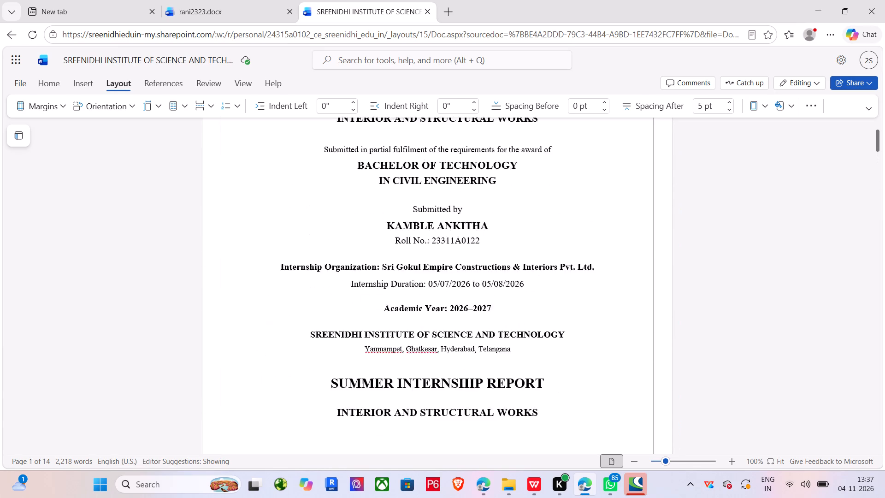
pyautogui.scroll(4, 477, 198)
pyautogui.scroll(-3, 478, 198)
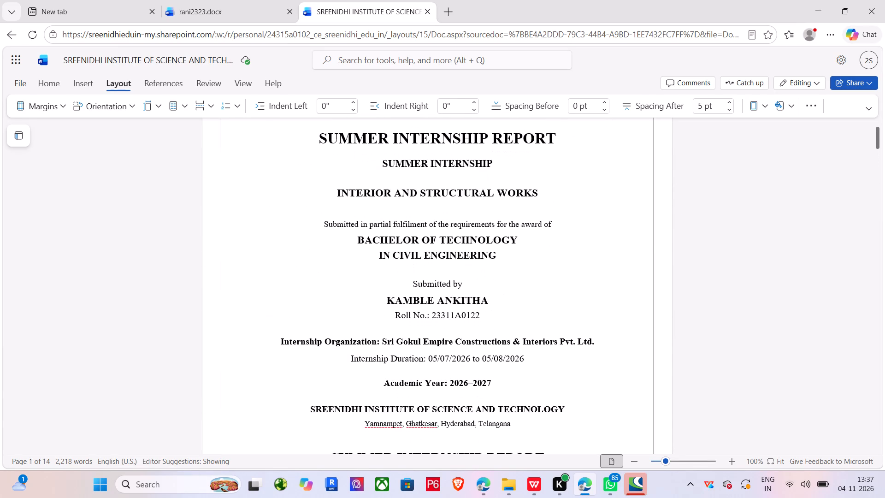
pyautogui.scroll(-4, 479, 198)
pyautogui.scroll(5, 479, 198)
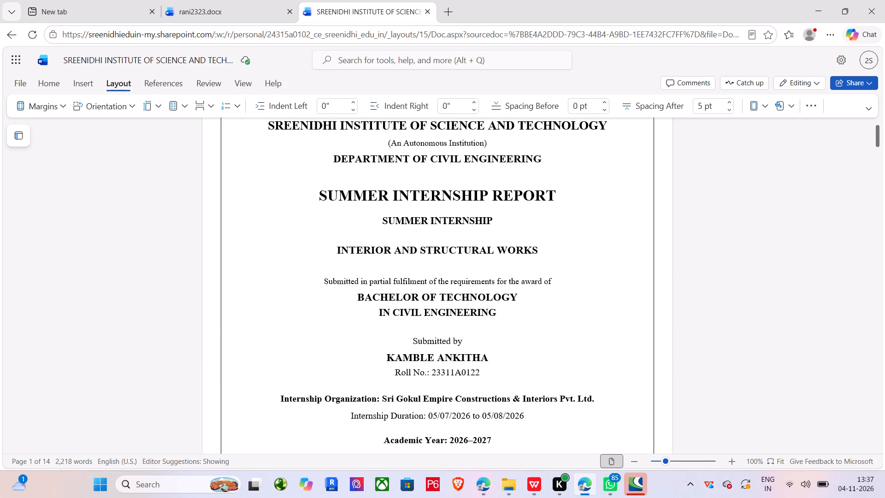
pyautogui.scroll(-13, 479, 197)
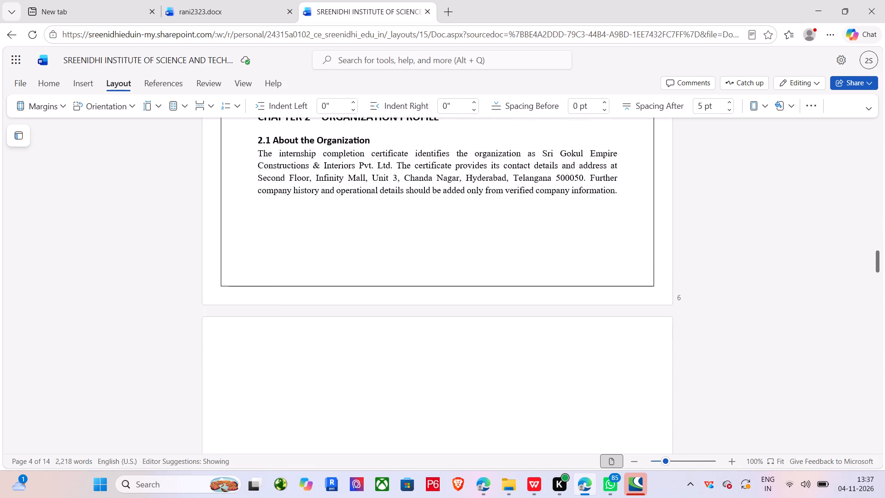
pyautogui.scroll(-6, 506, 188)
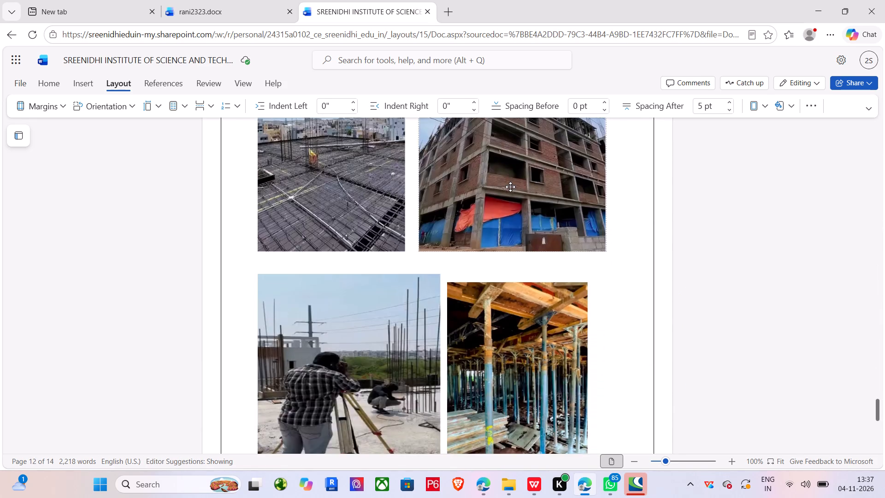
pyautogui.scroll(-1, 510, 187)
pyautogui.scroll(3, 510, 187)
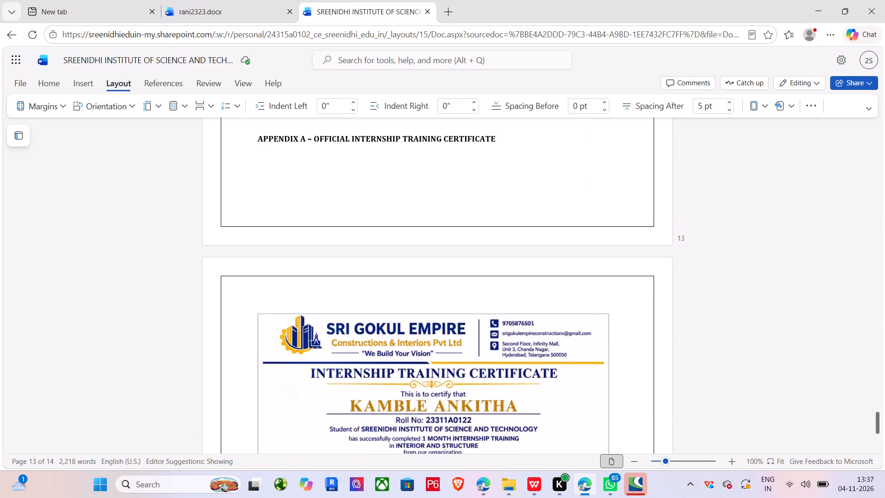
pyautogui.scroll(3, 510, 187)
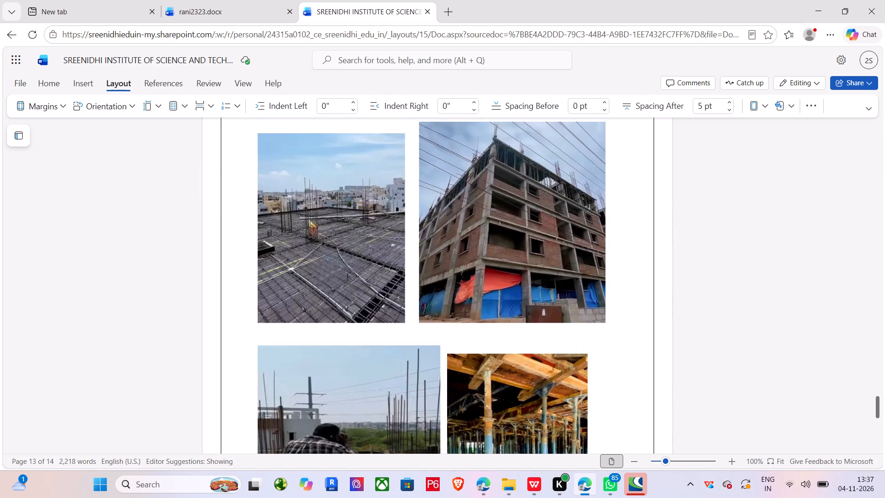
pyautogui.scroll(2, 510, 187)
# Insert six blank lines above the APPENDIX A – OFFICIAL INTERNSHIP TRAINING CERTIFICATE heading to move it onto the certificate's page.
pyautogui.scroll(-5, 510, 187)
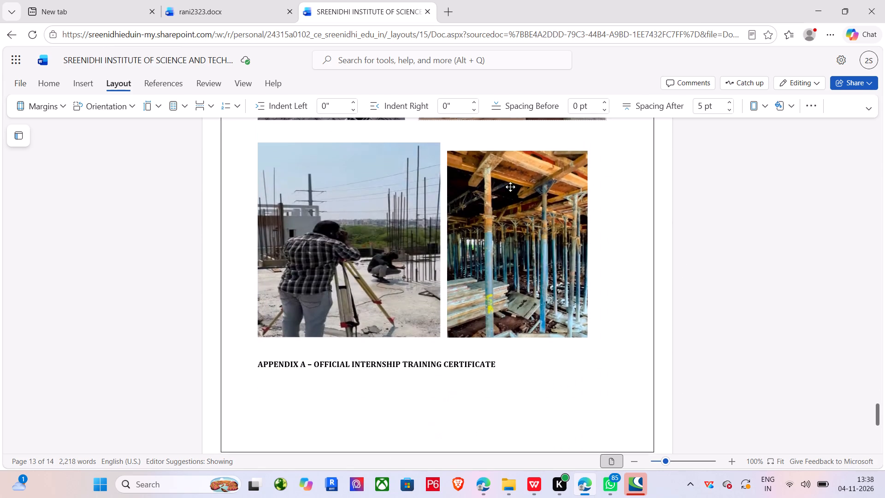
pyautogui.scroll(-2, 510, 187)
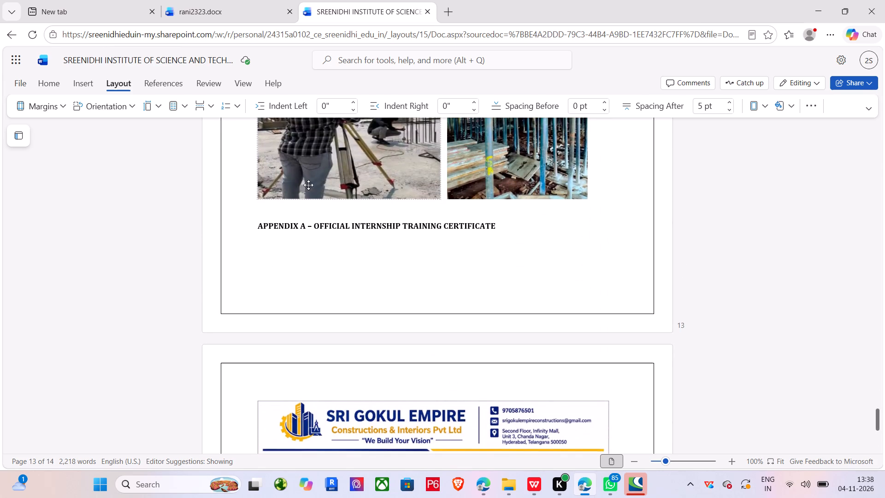
pyautogui.click(253, 227)
pyautogui.press('Return')
pyautogui.press('Return')
pyautogui.press('Return')
pyautogui.press('Return')
pyautogui.press('Return')
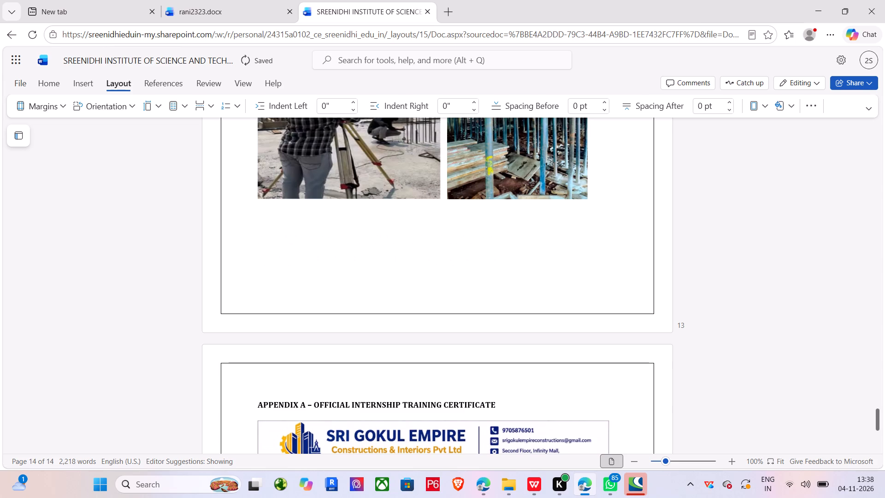
pyautogui.press('Return')
# Set the APPENDIX A – OFFICIAL INTERNSHIP TRAINING CERTIFICATE heading to 14 pt and centre it above the certificate.
pyautogui.scroll(-3, 481, 354)
pyautogui.moveTo(496, 240); pyautogui.dragTo(381, 233)
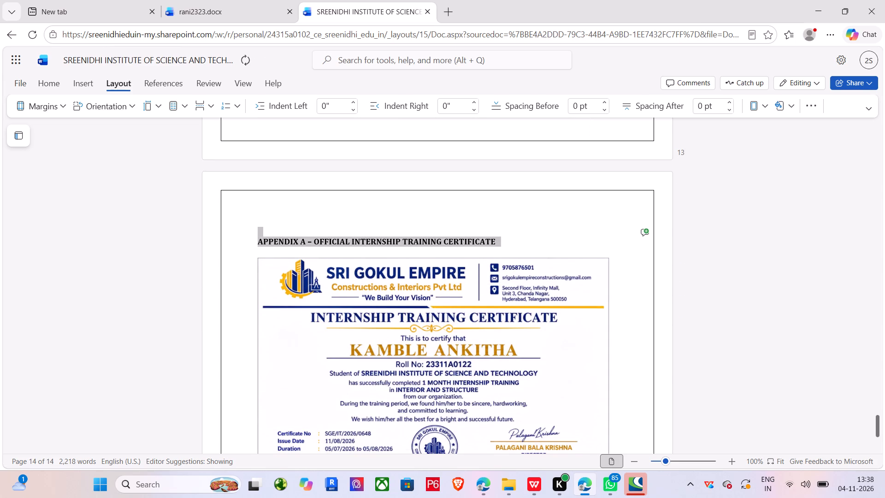
pyautogui.moveTo(381, 233); pyautogui.dragTo(377, 233)
pyautogui.click(459, 211)
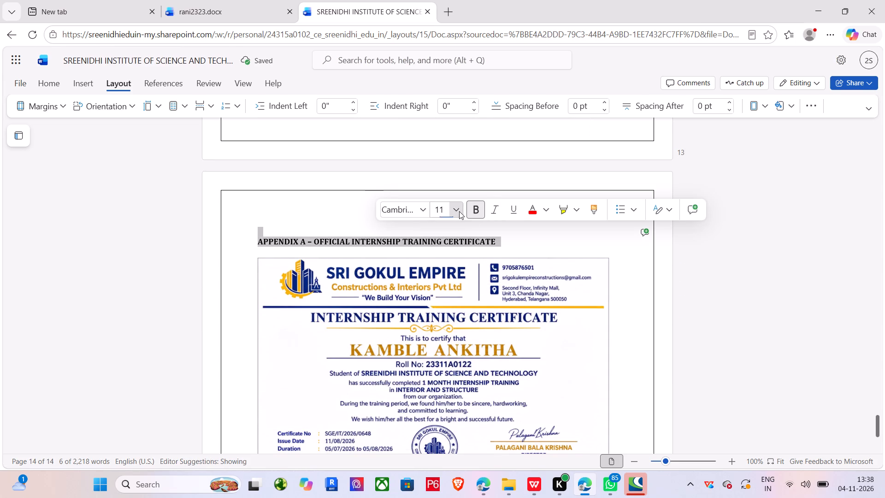
pyautogui.click(478, 287)
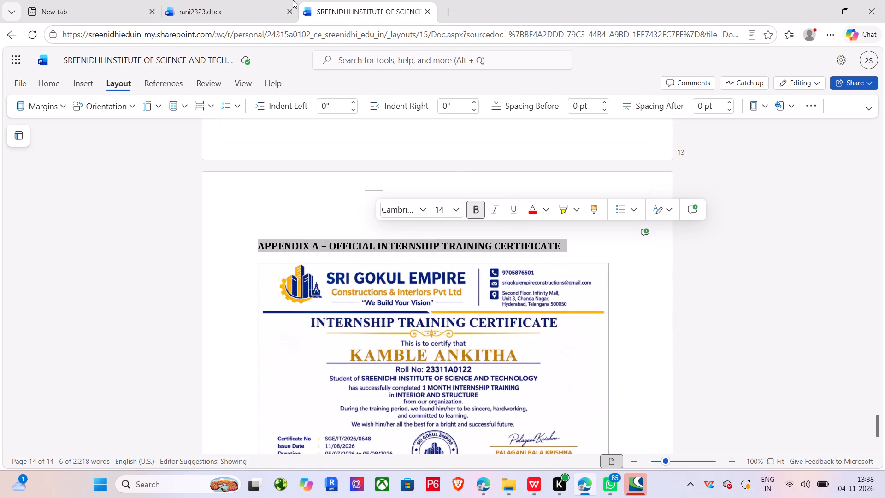
pyautogui.click(53, 82)
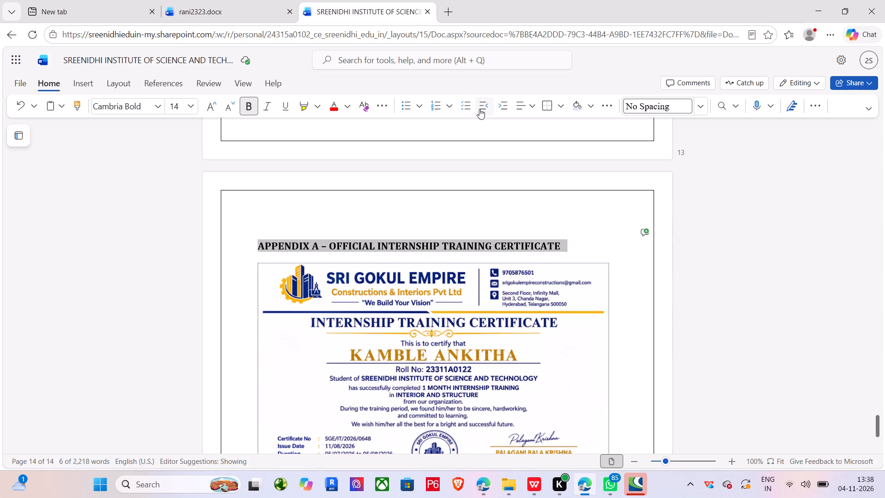
pyautogui.click(531, 108)
pyautogui.click(547, 150)
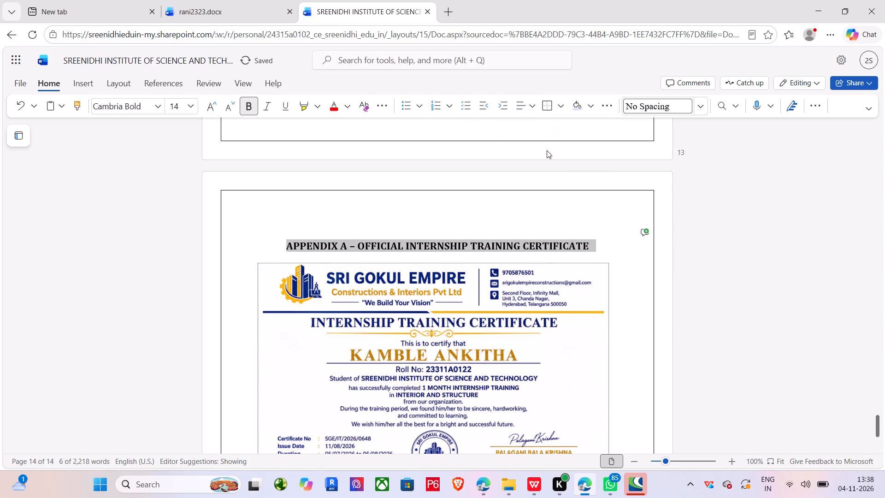
pyautogui.click(570, 222)
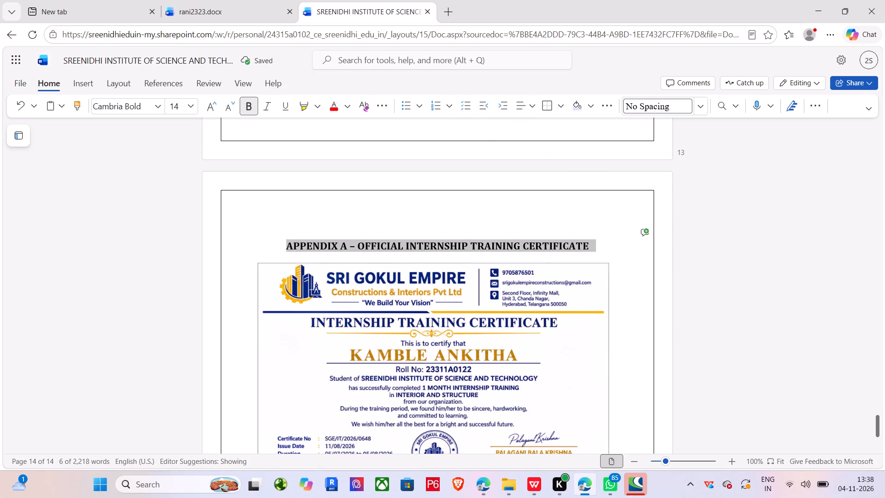
pyautogui.click(612, 304)
# Examine the spacing and page breaks between chapters, from the appendices back to Chapter 1 and on to Chapter 3.
pyautogui.scroll(5, 495, 300)
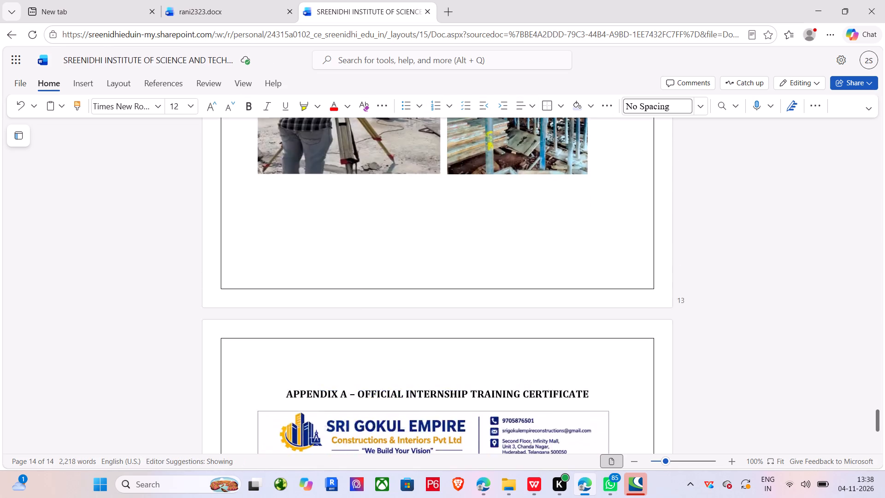
pyautogui.scroll(16, 494, 299)
pyautogui.scroll(6, 492, 297)
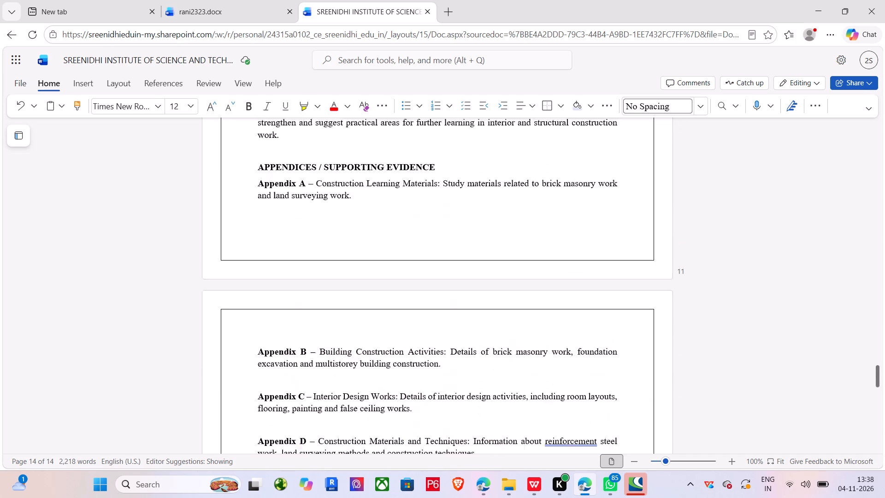
pyautogui.scroll(17, 492, 297)
pyautogui.scroll(-6, 492, 297)
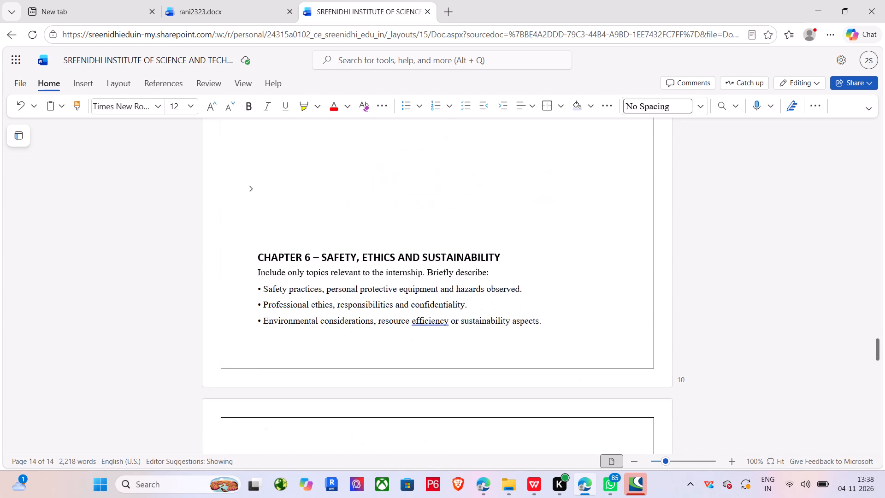
pyautogui.scroll(-7, 492, 297)
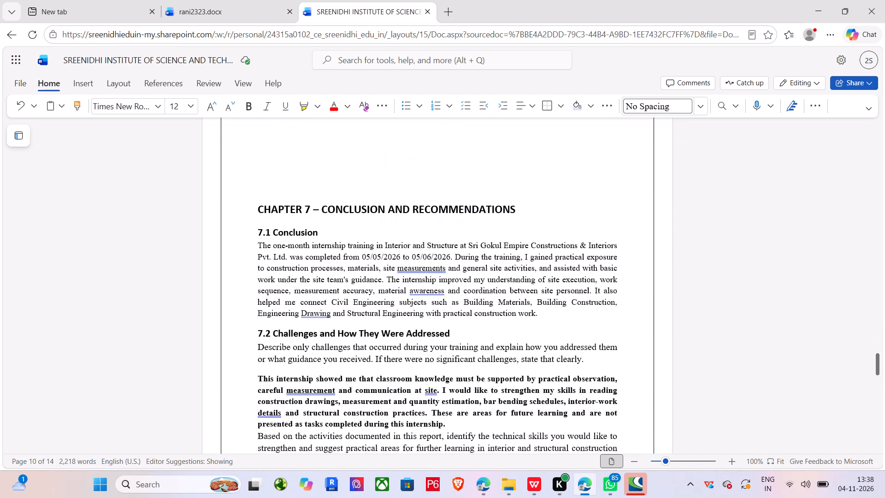
pyautogui.scroll(2, 444, 252)
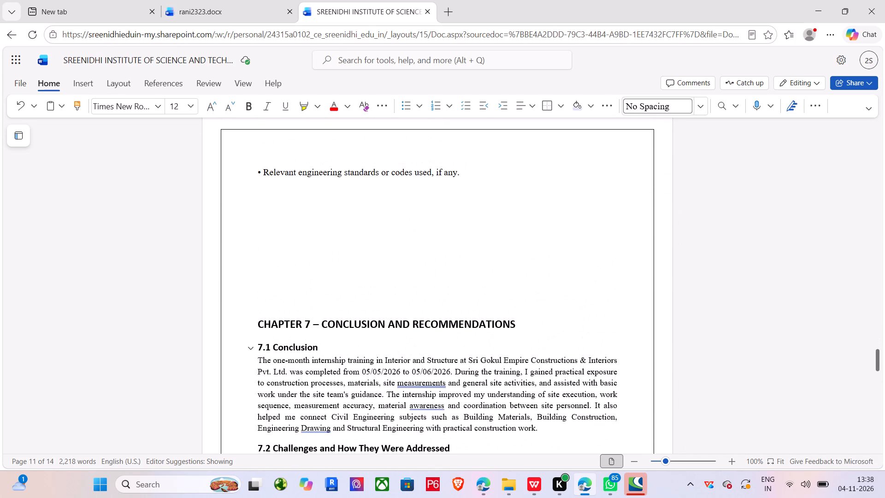
pyautogui.scroll(4, 267, 317)
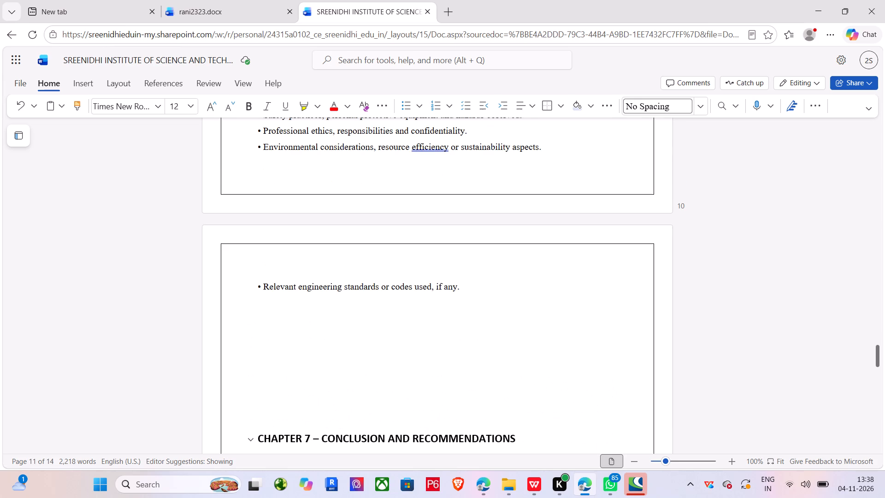
pyautogui.scroll(11, 267, 317)
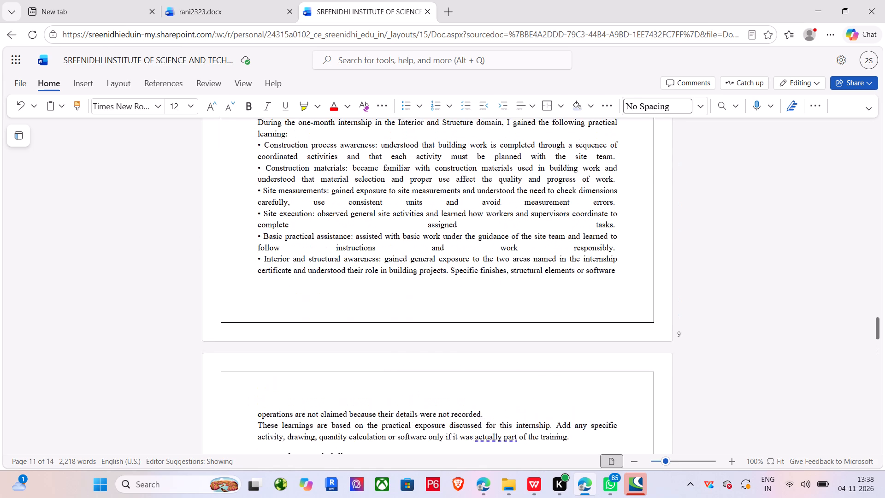
pyautogui.scroll(18, 267, 313)
pyautogui.scroll(4, 267, 313)
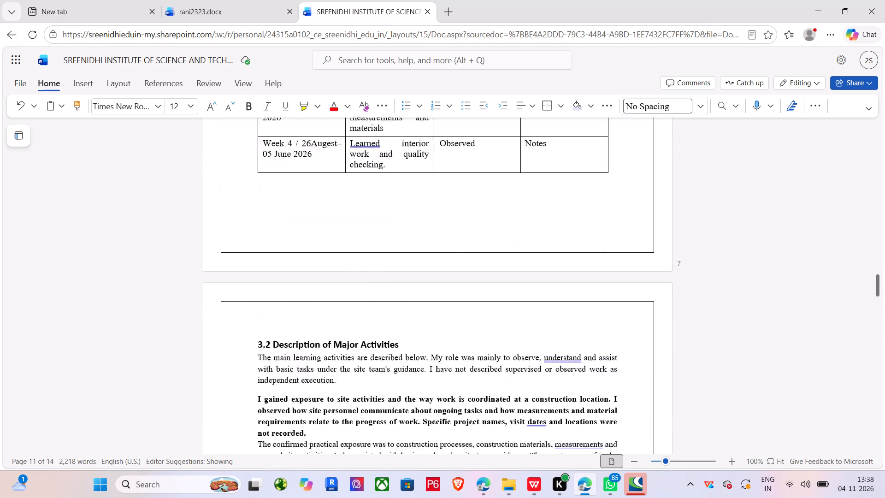
pyautogui.scroll(20, 267, 313)
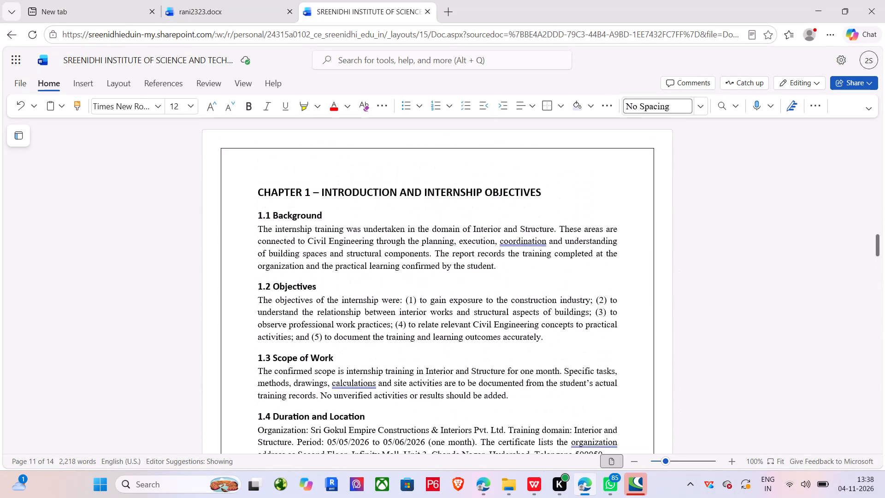
pyautogui.scroll(3, 267, 314)
pyautogui.scroll(-19, 267, 314)
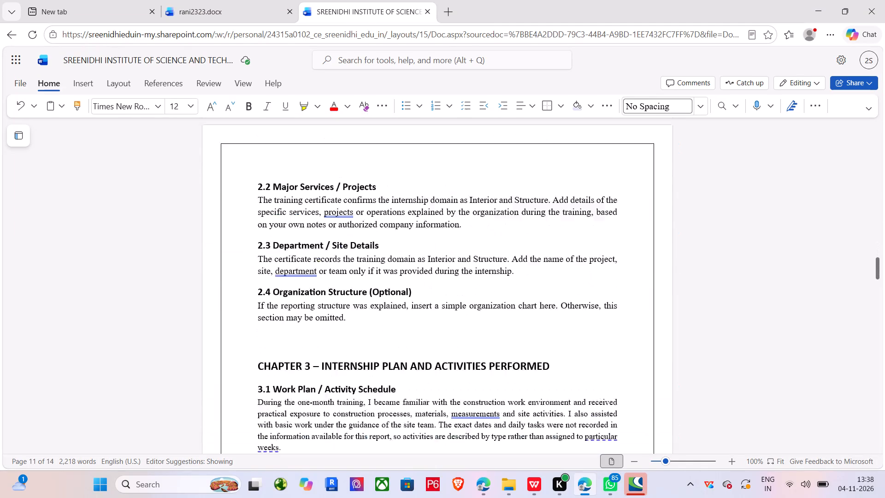
# Delete the blank lines between section 3.4 Tools, Software and Equipment and the CHAPTER 4 heading.
pyautogui.scroll(-14, 267, 315)
pyautogui.scroll(1, 267, 315)
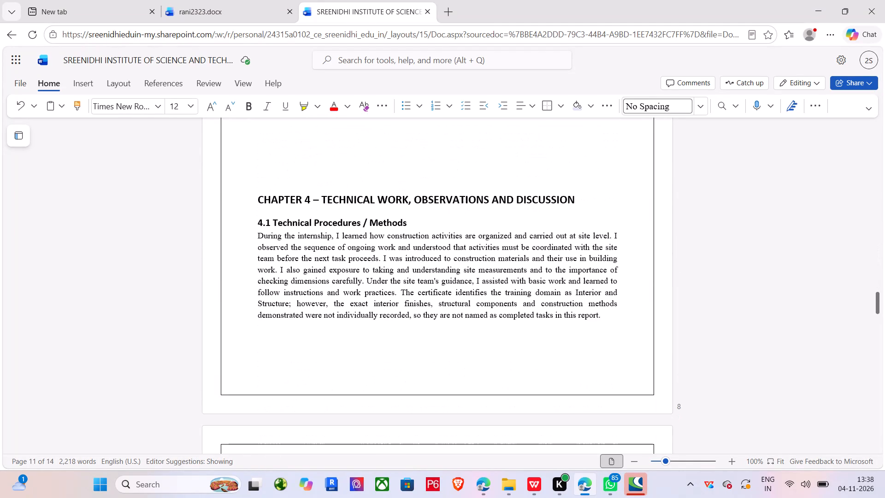
pyautogui.scroll(2, 267, 315)
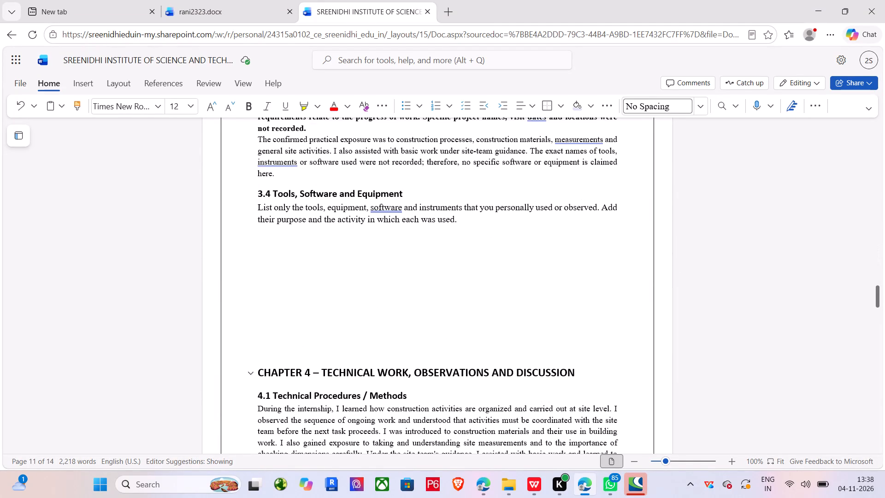
pyautogui.click(260, 370)
pyautogui.press('BackSpace')
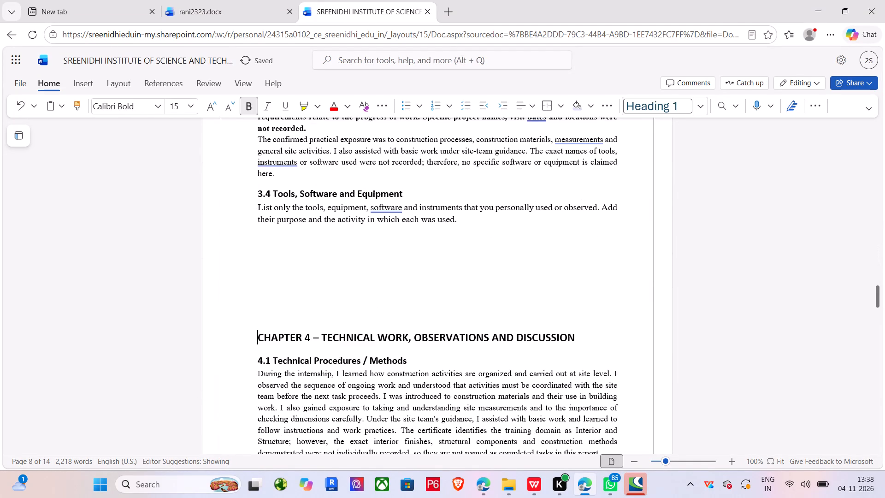
pyautogui.press('BackSpace')
pyautogui.press('BackSpace')
pyautogui.press('BackSpace')
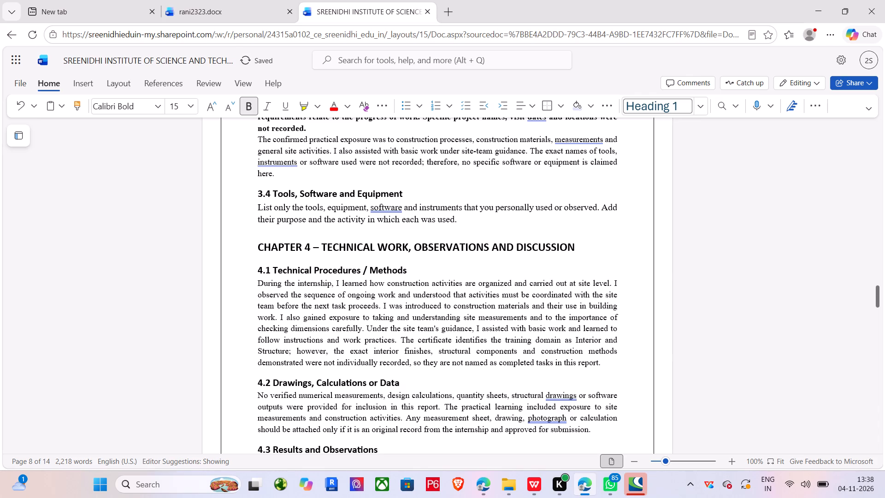
# Check the pages around the activity schedule table and insert one blank line above the CHAPTER 4 heading.
pyautogui.scroll(9, 260, 370)
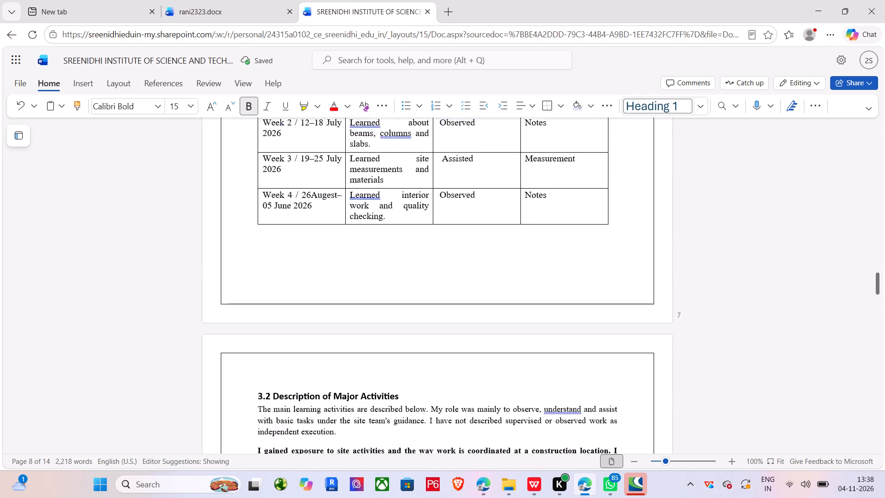
pyautogui.scroll(4, 257, 368)
pyautogui.scroll(-7, 257, 368)
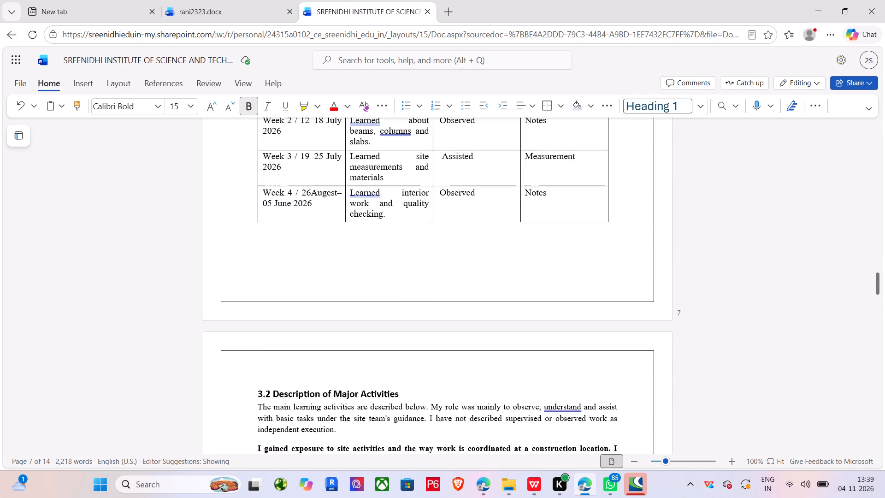
pyautogui.scroll(-7, 257, 368)
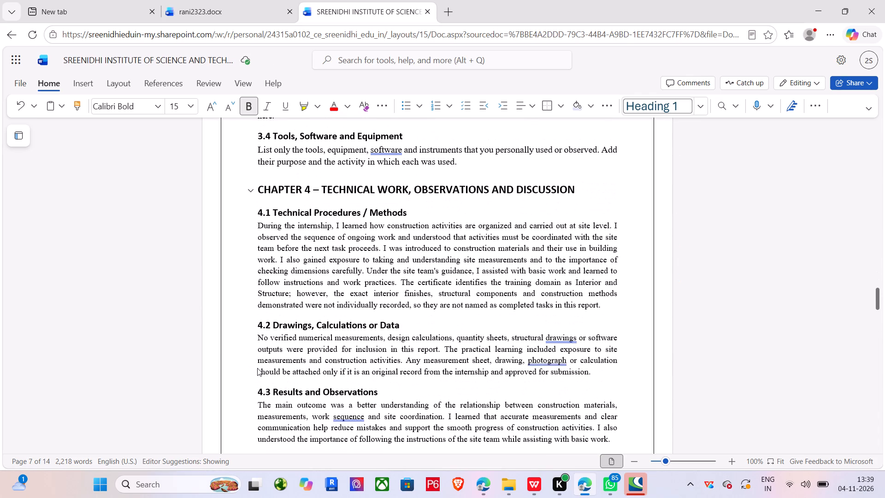
pyautogui.press('Return')
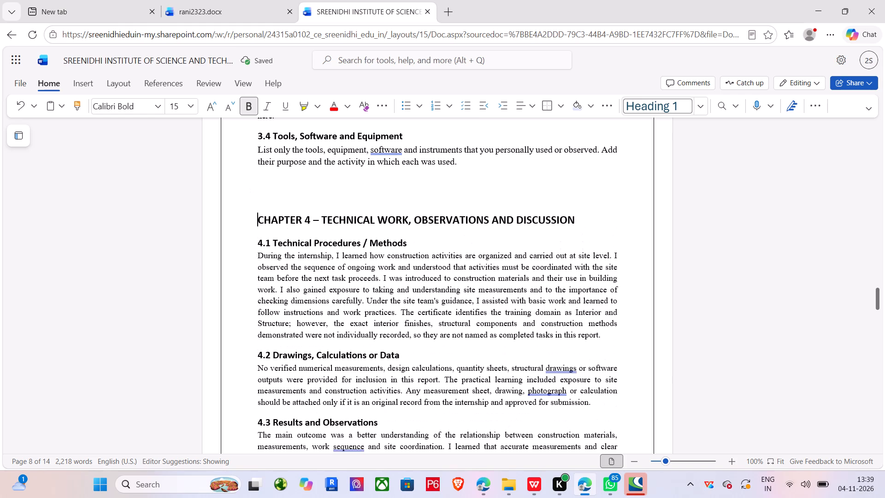
# Delete the blank line above the CHAPTER 4 heading.
pyautogui.press('BackSpace')
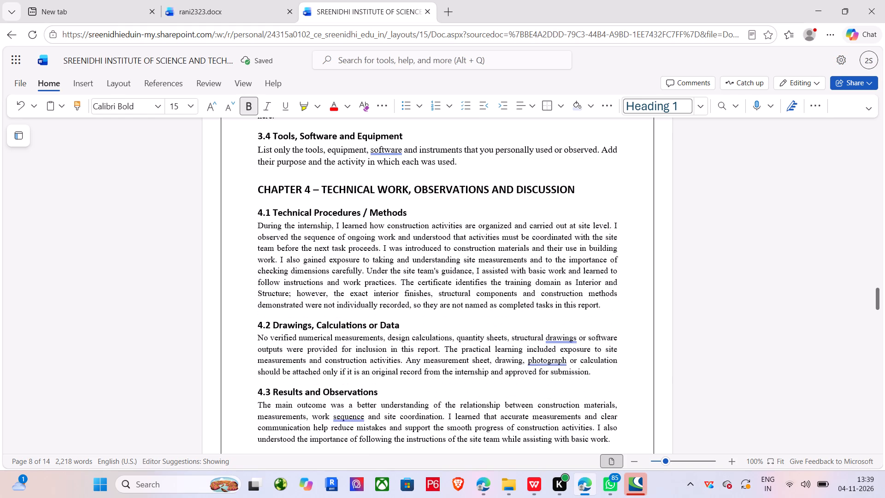
# Delete the extra blank lines between the section 5.3 outcome mapping table and the CHAPTER 6 heading.
pyautogui.scroll(-9, 259, 361)
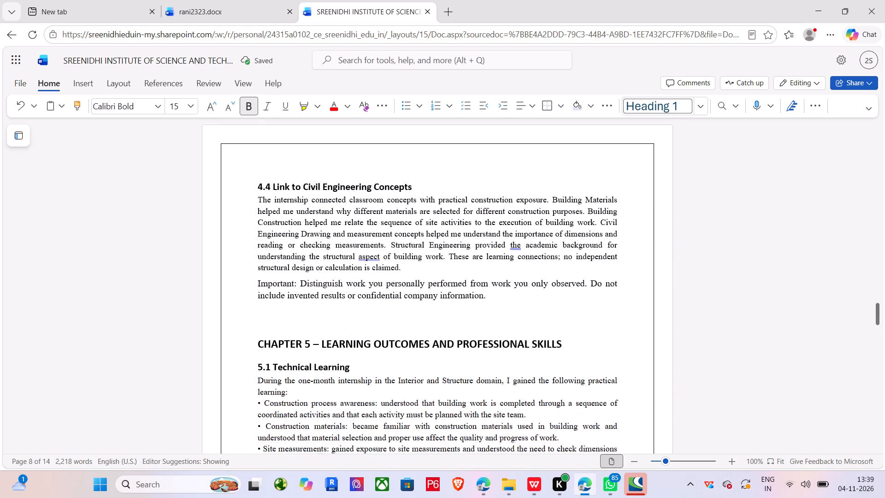
pyautogui.scroll(-6, 252, 326)
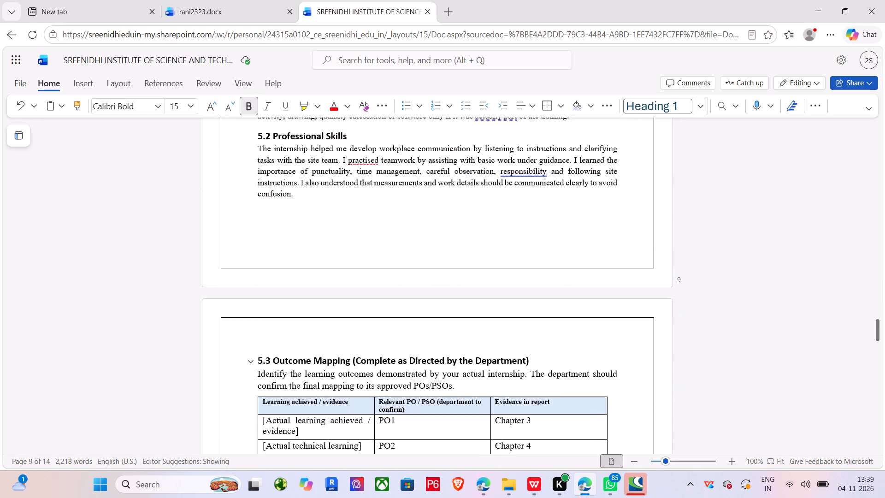
pyautogui.scroll(-5, 252, 325)
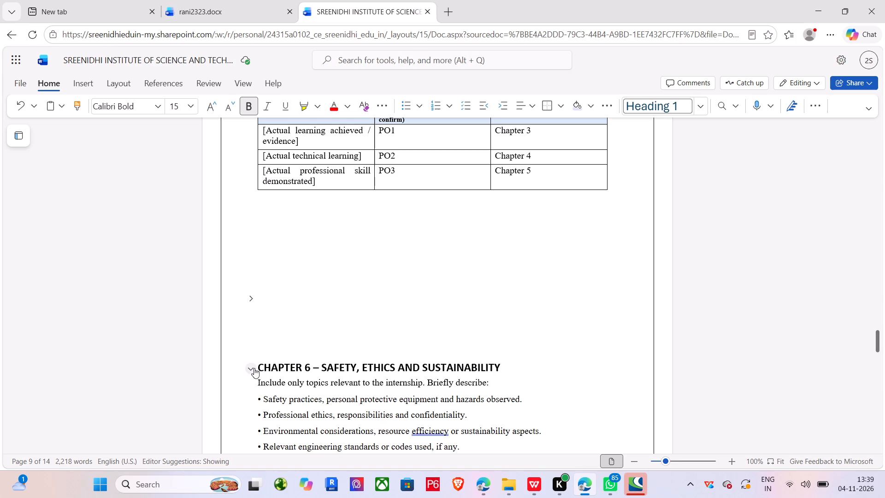
pyautogui.click(257, 364)
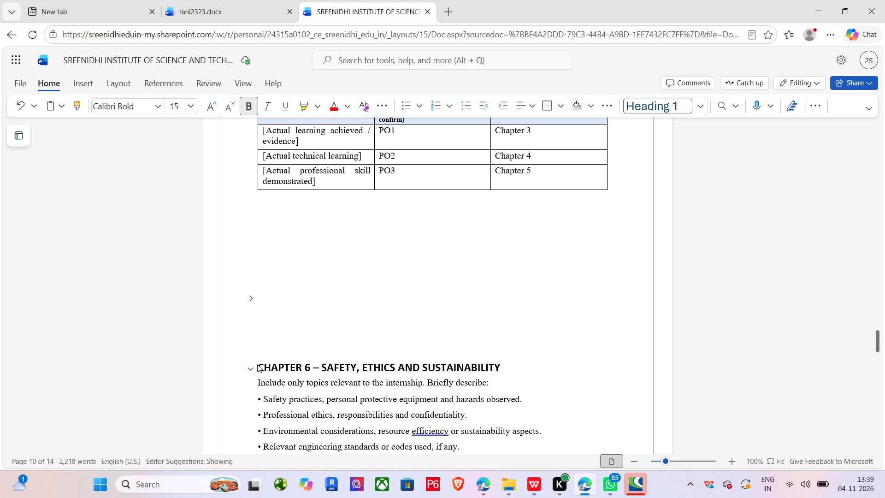
pyautogui.press('BackSpace')
pyautogui.press('BackSpace')
pyautogui.press('BackSpace')
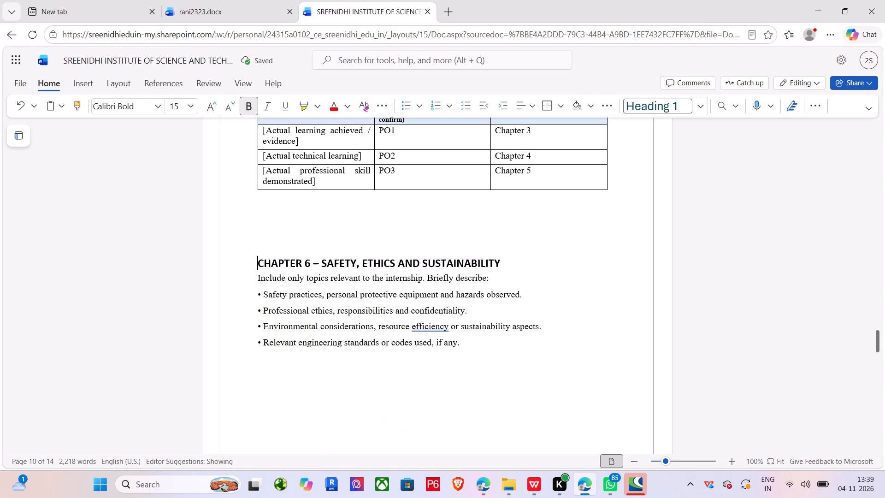
pyautogui.press('BackSpace')
pyautogui.press('BackSpace')
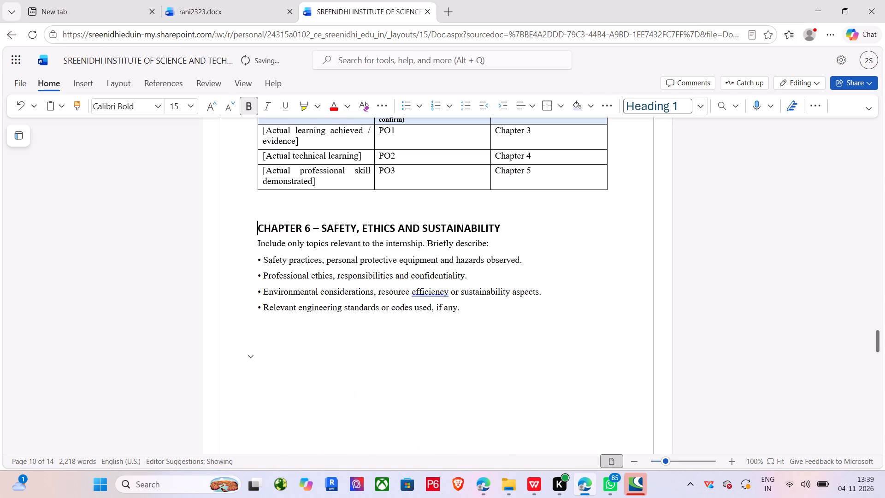
# Delete all blank lines between the Chapter 6 bullet list and the CHAPTER 7 – CONCLUSION AND RECOMMENDATIONS heading.
pyautogui.scroll(-2, 257, 364)
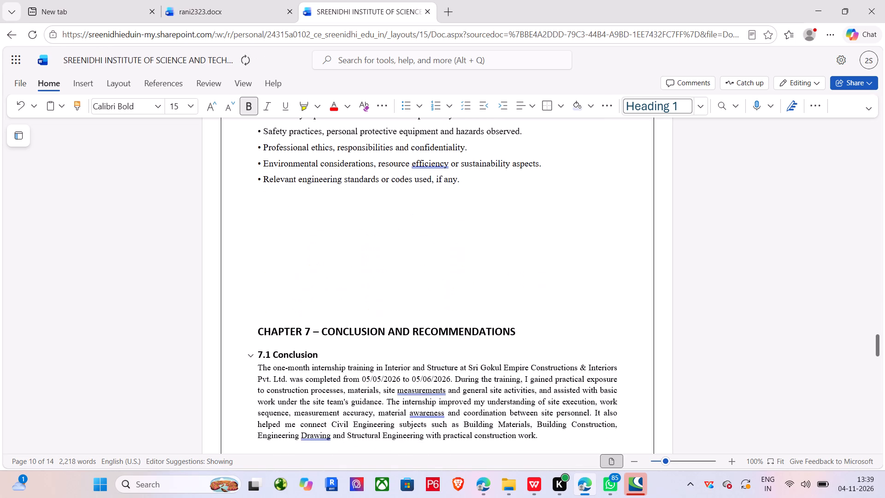
pyautogui.click(259, 336)
pyautogui.press('BackSpace')
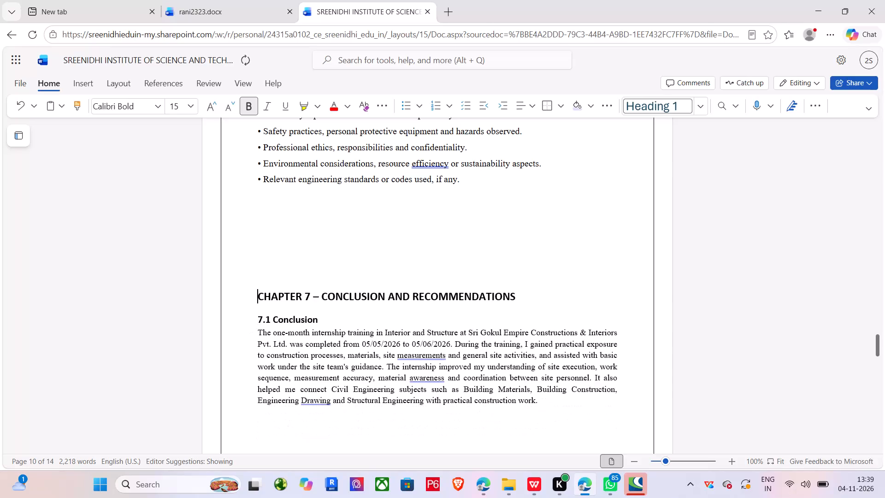
pyautogui.press('BackSpace')
pyautogui.press('BackSpace')
pyautogui.press('BackSpace')
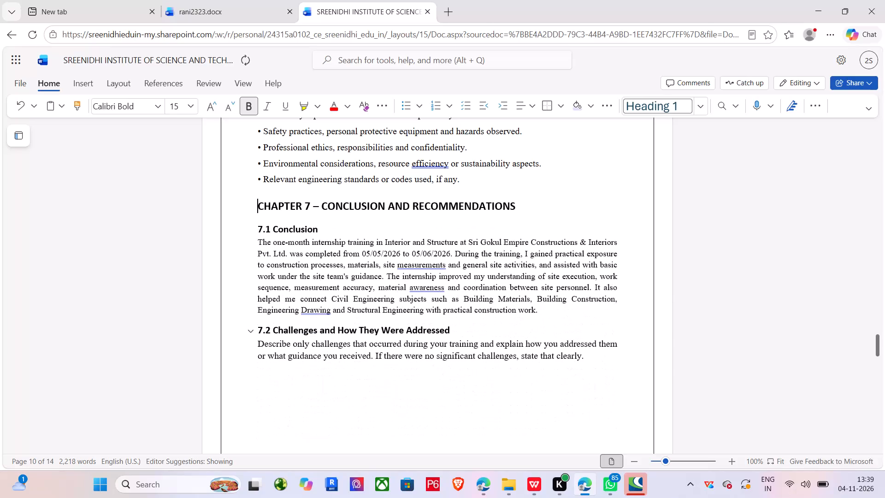
pyautogui.press('Return')
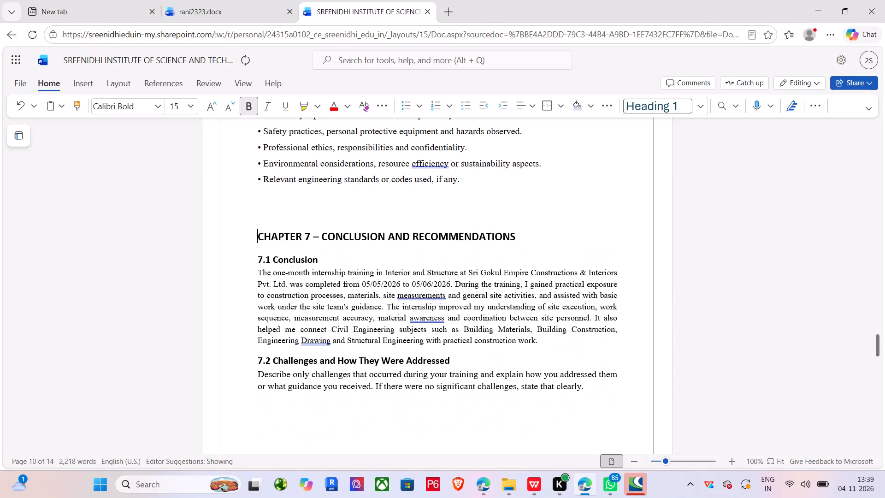
pyautogui.scroll(-1, 259, 336)
pyautogui.press('BackSpace')
# Check the page layout from Chapter 7 through the appendix photos to the internship certificate heading.
pyautogui.scroll(-2, 259, 336)
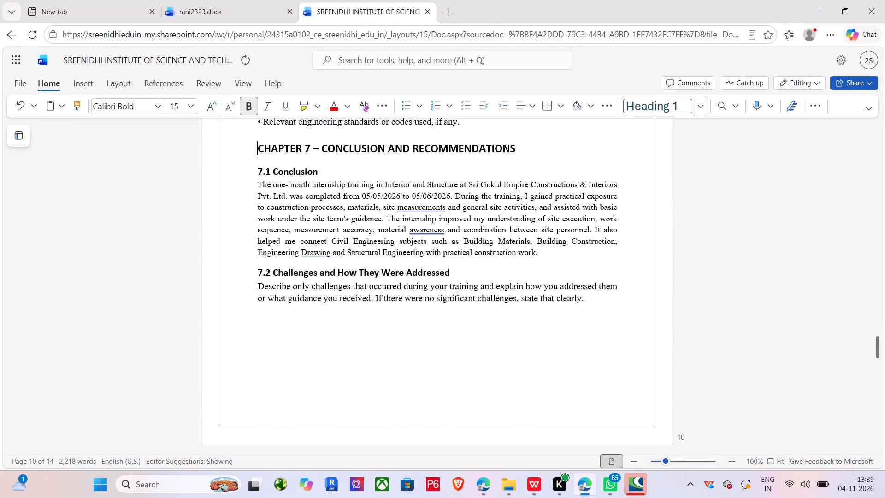
pyautogui.scroll(-9, 259, 336)
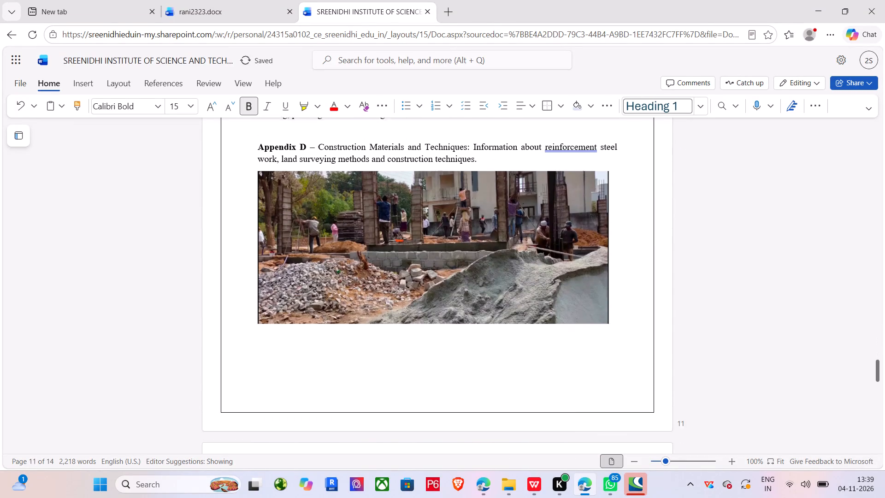
pyautogui.scroll(-12, 259, 336)
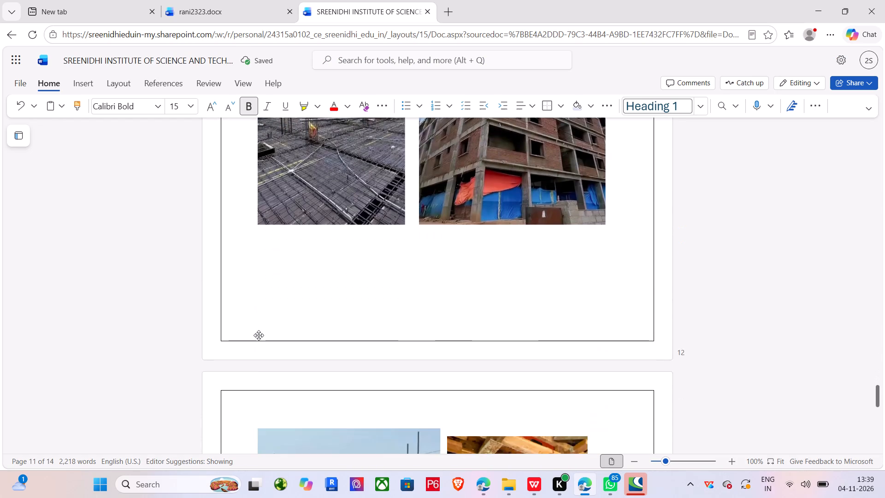
pyautogui.scroll(-10, 259, 335)
# Shrink the land surveying photo on the page before the certificate to about 3.04 in high and 2.98 in wide.
pyautogui.scroll(4, 259, 335)
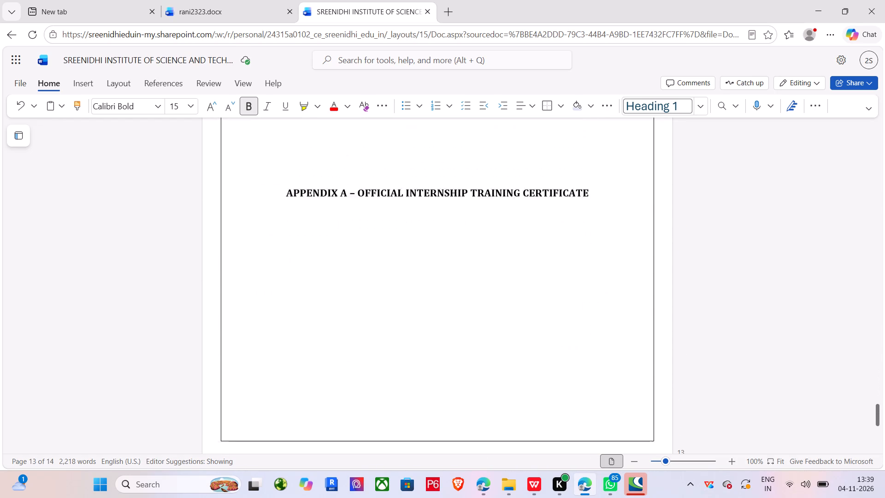
pyautogui.scroll(3, 258, 335)
pyautogui.click(277, 328)
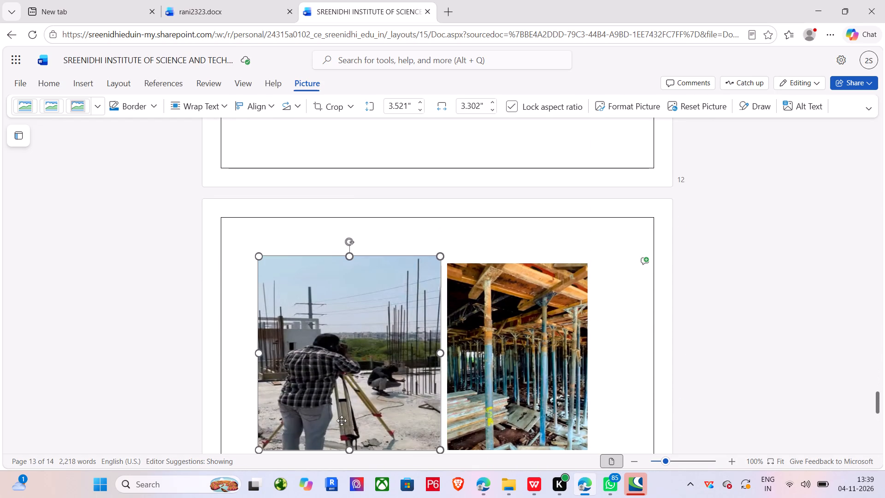
pyautogui.moveTo(352, 448); pyautogui.dragTo(346, 431)
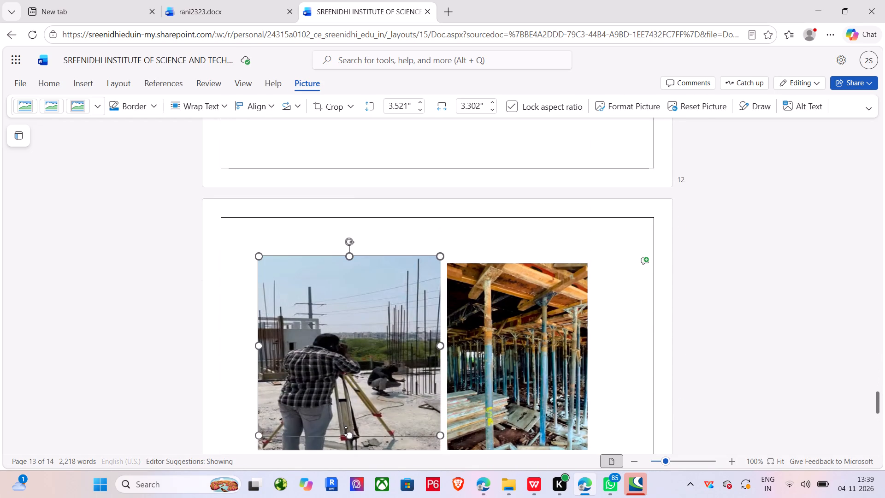
pyautogui.moveTo(346, 431); pyautogui.dragTo(343, 421)
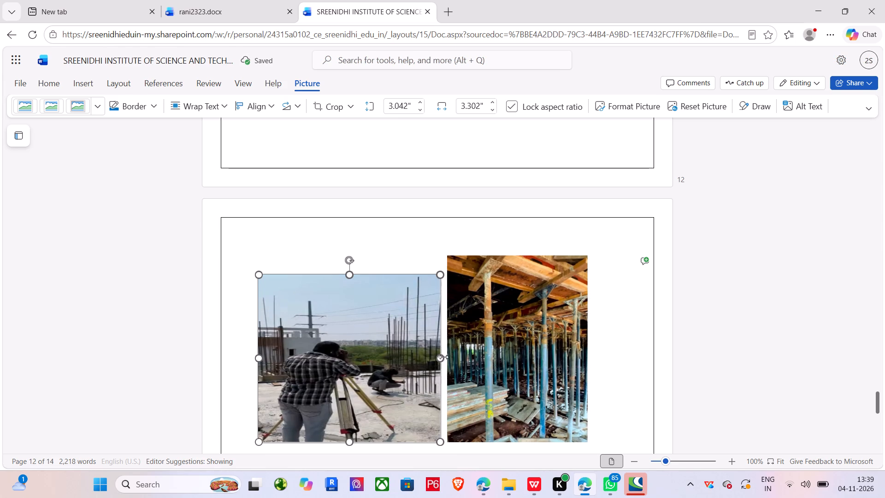
pyautogui.moveTo(443, 356); pyautogui.dragTo(425, 355)
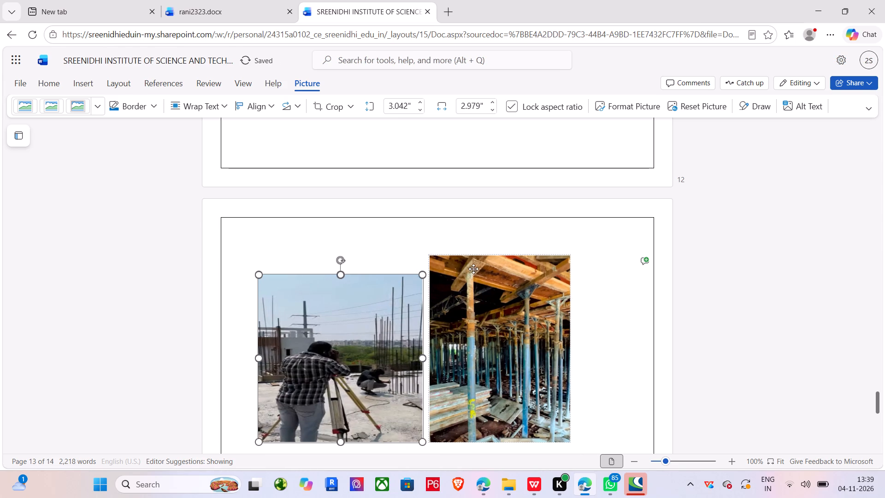
# Reduce the height of the formwork props photo beside the surveying photo to about 2.72 in.
pyautogui.click(474, 268)
pyautogui.moveTo(504, 442); pyautogui.dragTo(502, 437)
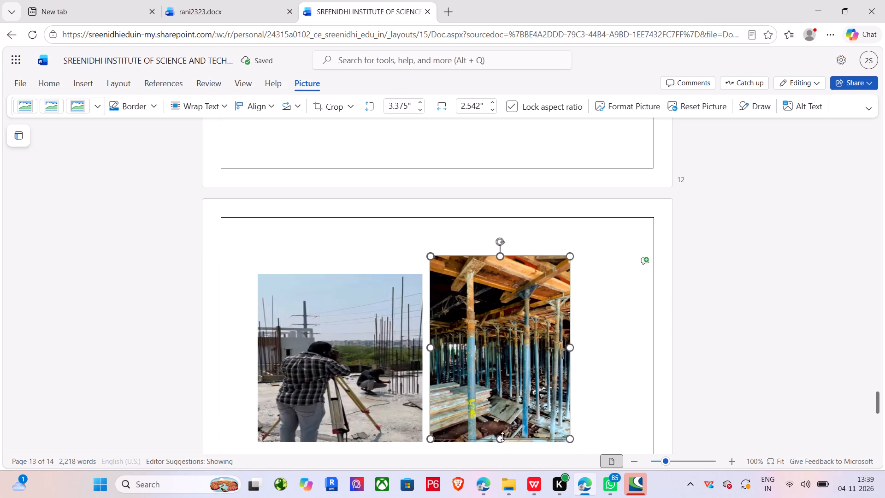
pyautogui.moveTo(502, 437); pyautogui.dragTo(500, 413)
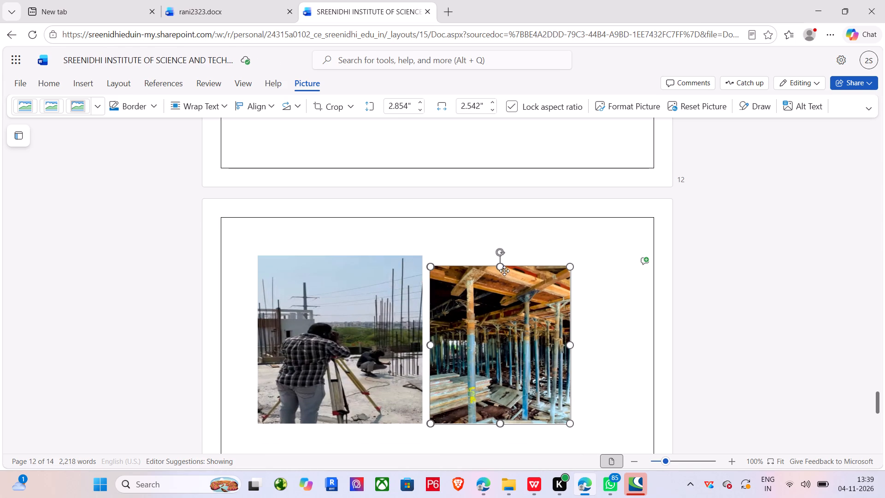
pyautogui.moveTo(502, 267); pyautogui.dragTo(503, 274)
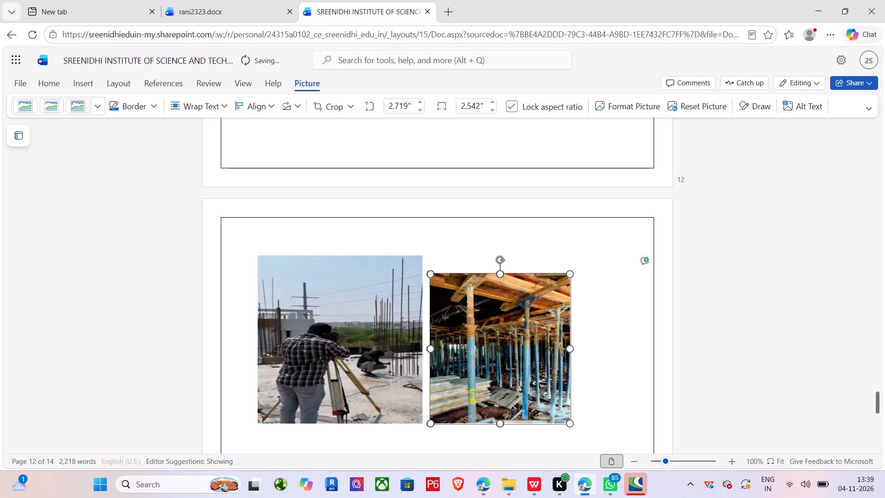
pyautogui.click(409, 279)
# Delete blank lines between the two photos and the APPENDIX A certificate heading to bring the certificate onto the same page.
pyautogui.scroll(-4, 468, 312)
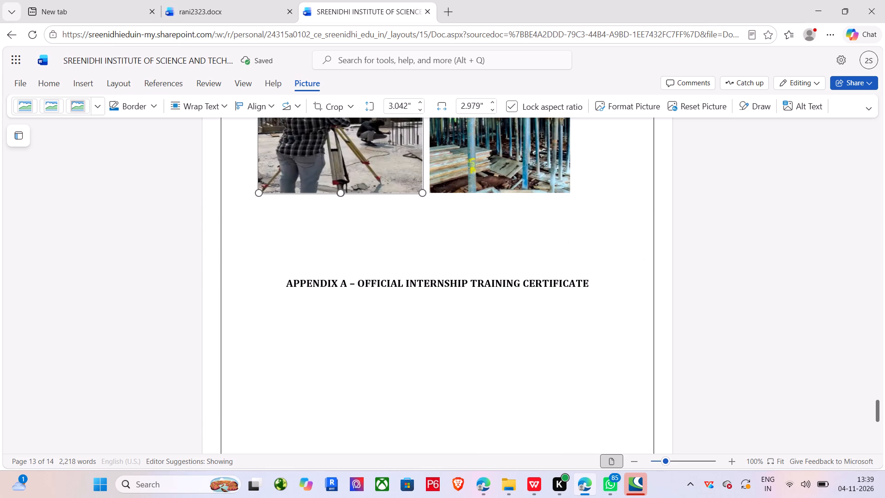
pyautogui.click(305, 258)
pyautogui.press('BackSpace')
pyautogui.press('BackSpace')
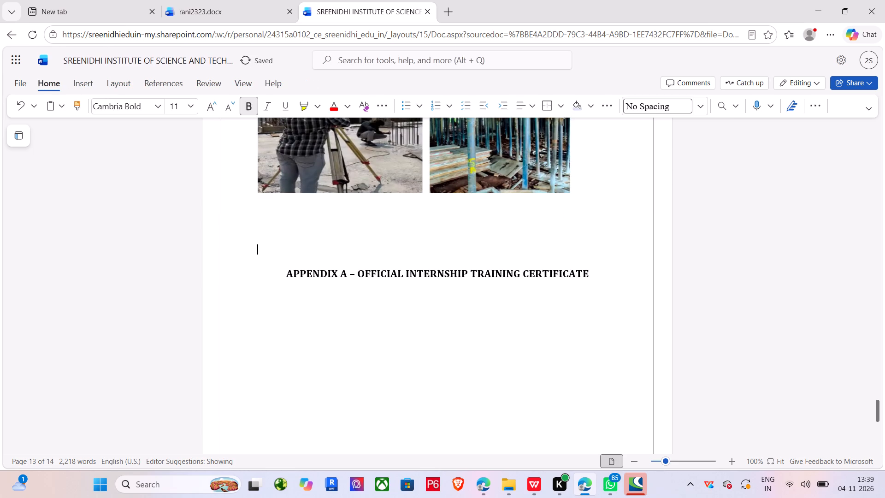
pyautogui.scroll(-5, 304, 261)
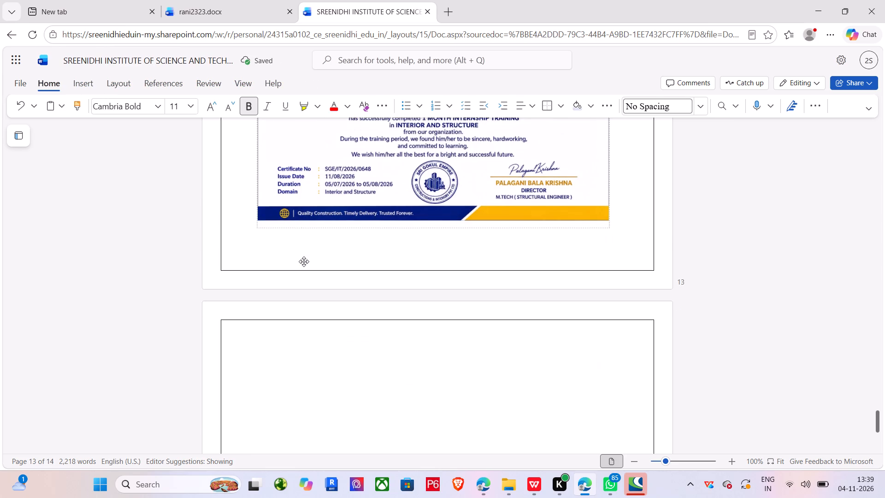
pyautogui.scroll(6, 304, 261)
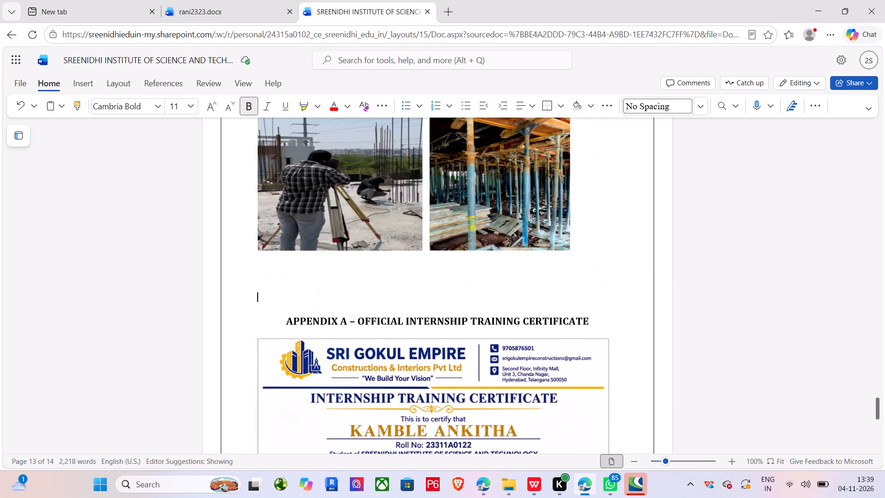
pyautogui.press('BackSpace')
pyautogui.press('BackSpace')
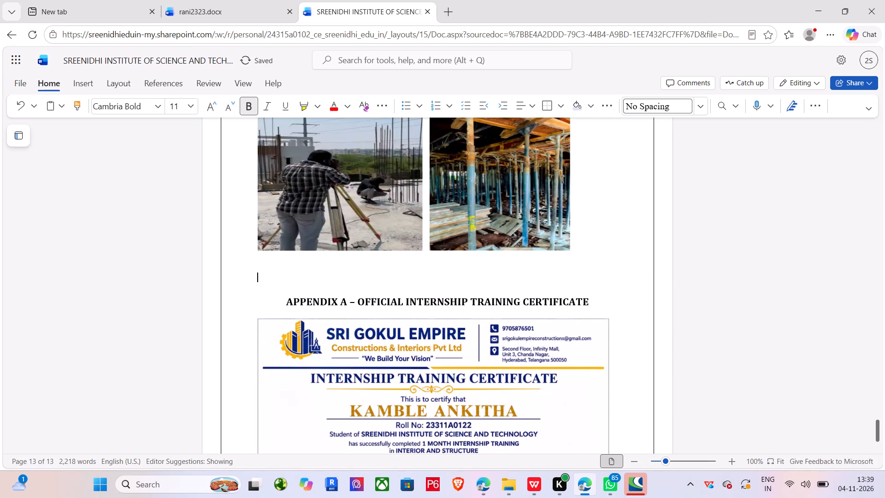
# Review the report's pages from the appendices back to the cover page and forward to the acknowledgement.
pyautogui.scroll(8, 308, 262)
pyautogui.scroll(18, 308, 263)
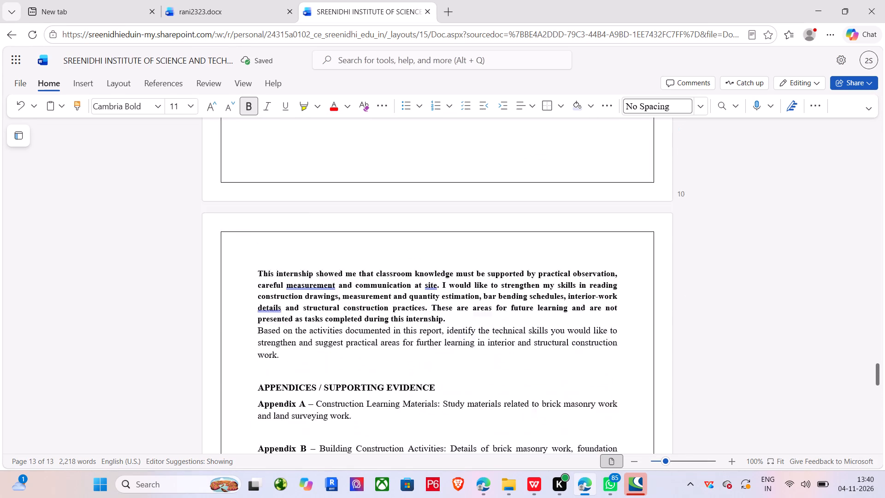
pyautogui.scroll(20, 308, 262)
pyautogui.scroll(15, 308, 262)
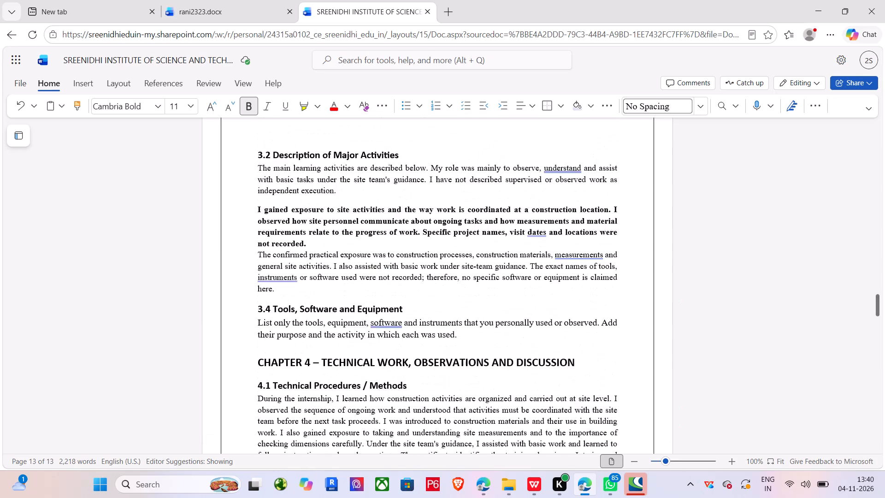
pyautogui.scroll(20, 308, 262)
pyautogui.scroll(15, 308, 262)
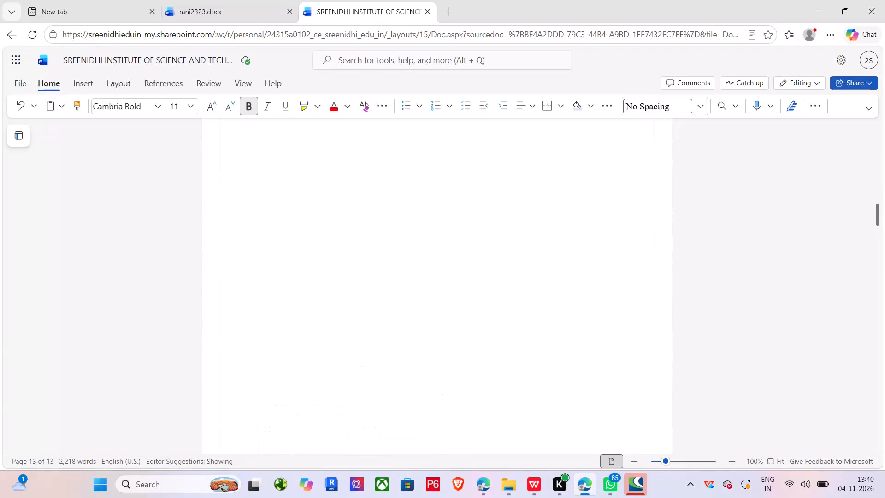
pyautogui.scroll(18, 308, 262)
pyautogui.scroll(5, 308, 262)
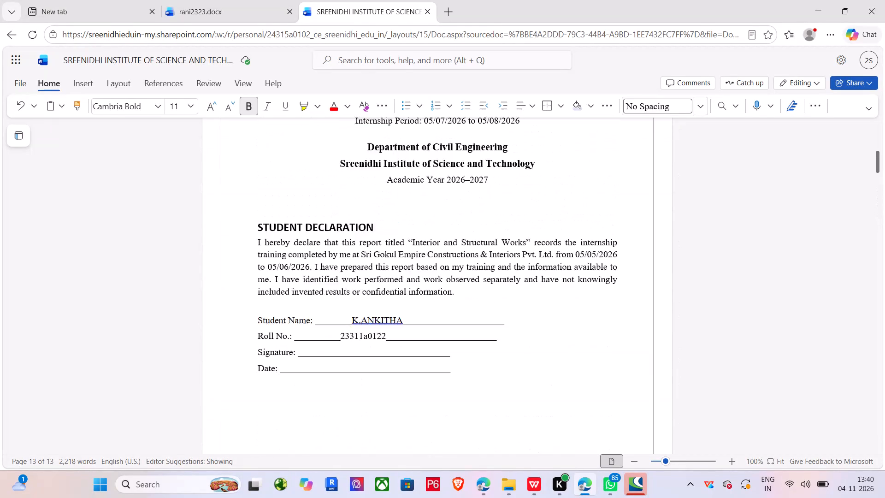
pyautogui.scroll(18, 308, 262)
pyautogui.scroll(-4, 309, 255)
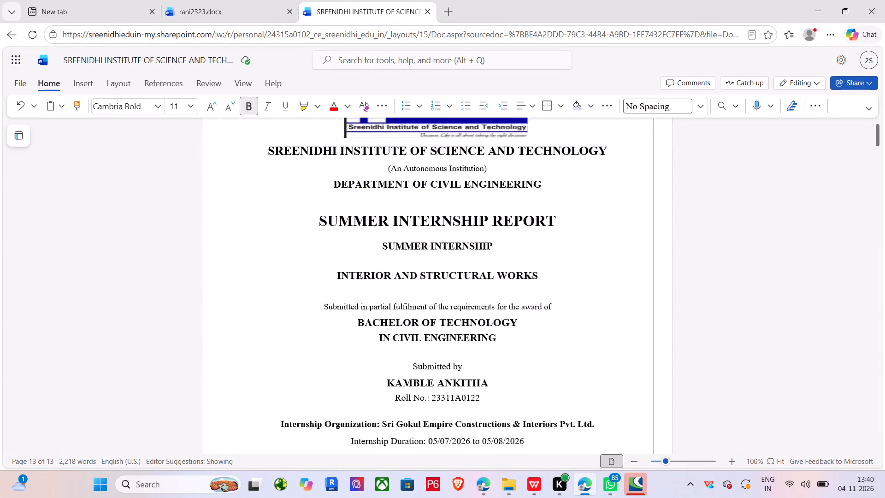
pyautogui.scroll(-18, 305, 264)
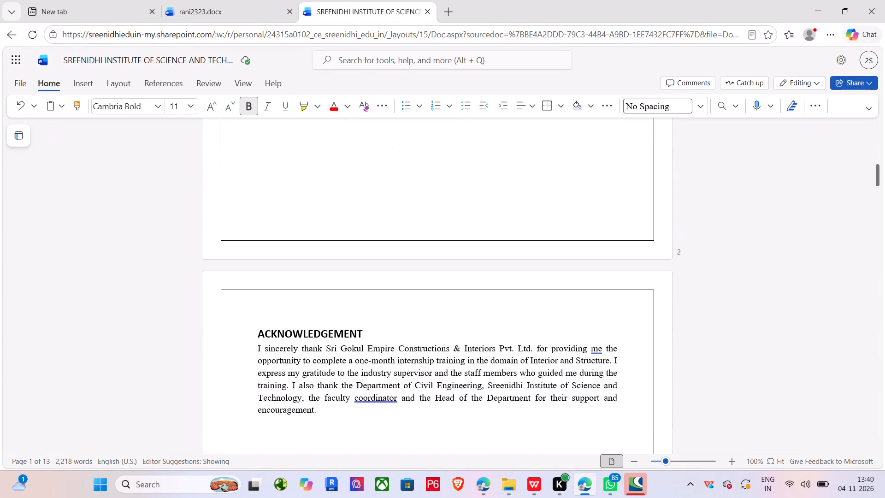
# Set the font of the ACKNOWLEDGEMENT heading and its paragraph to Times New Roman.
pyautogui.scroll(-1, 307, 264)
pyautogui.scroll(3, 307, 264)
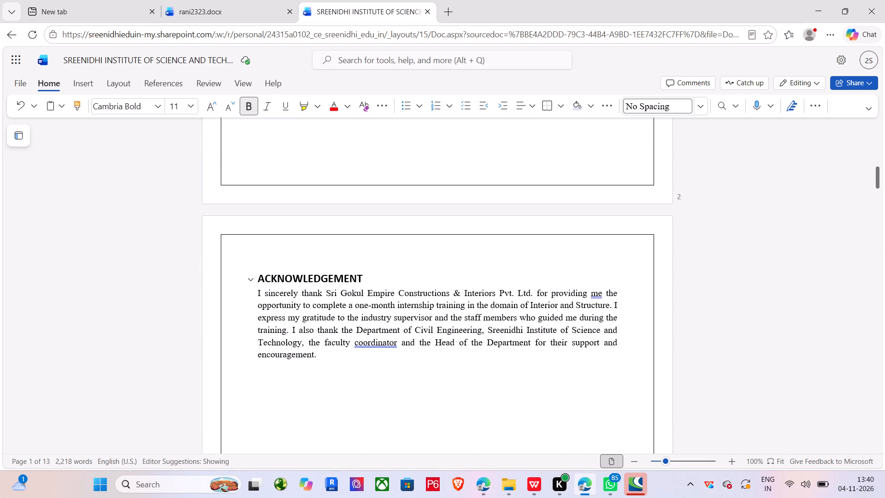
pyautogui.moveTo(258, 277); pyautogui.dragTo(348, 351)
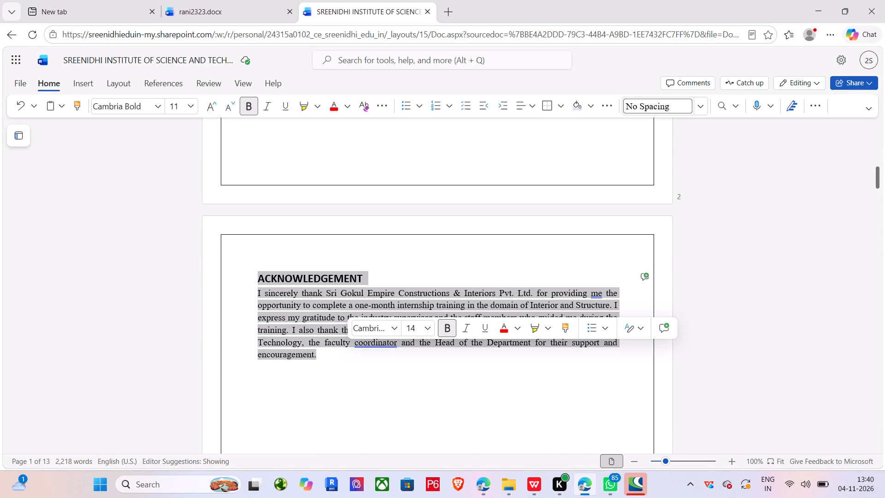
pyautogui.click(160, 110)
pyautogui.moveTo(171, 233); pyautogui.dragTo(168, 250)
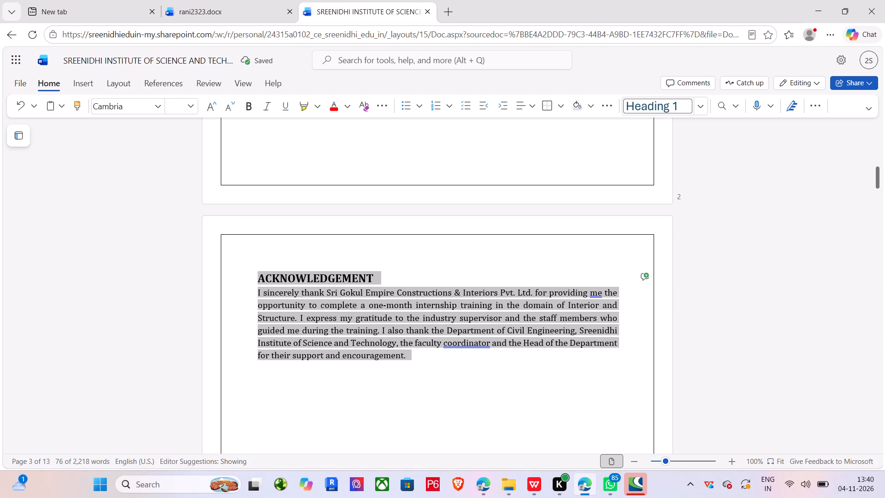
pyautogui.click(157, 107)
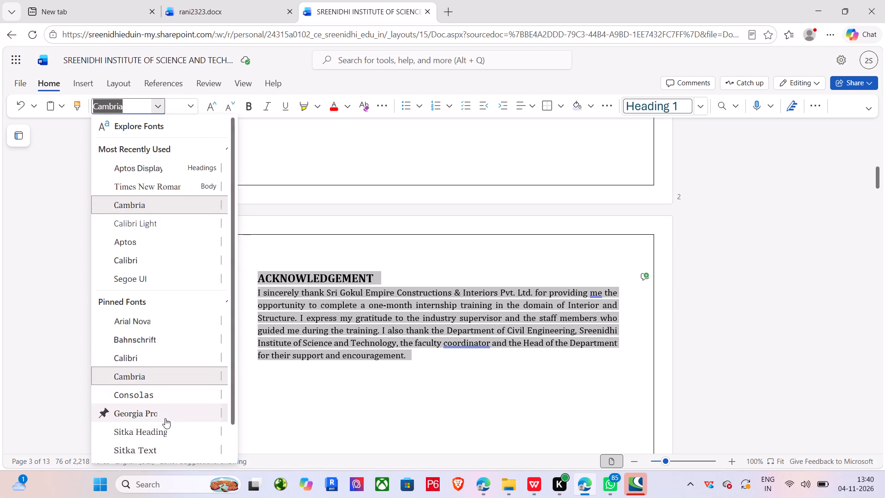
pyautogui.scroll(-2, 165, 418)
pyautogui.scroll(2, 175, 207)
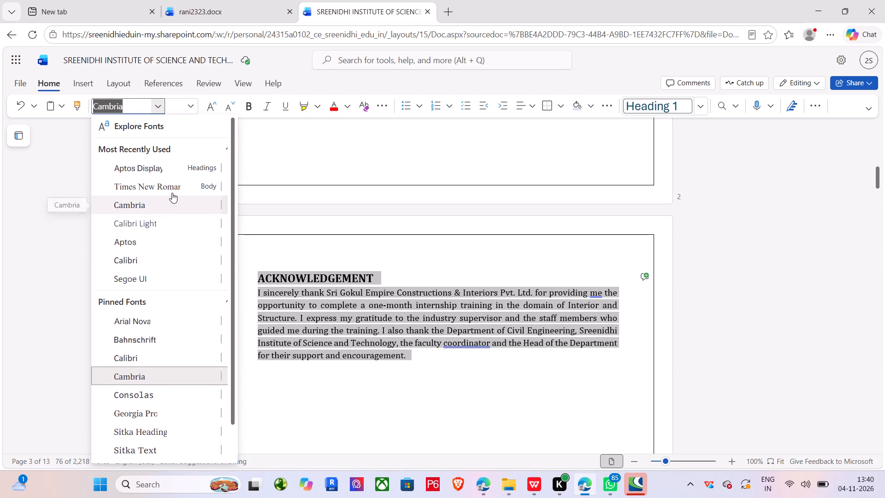
pyautogui.click(172, 188)
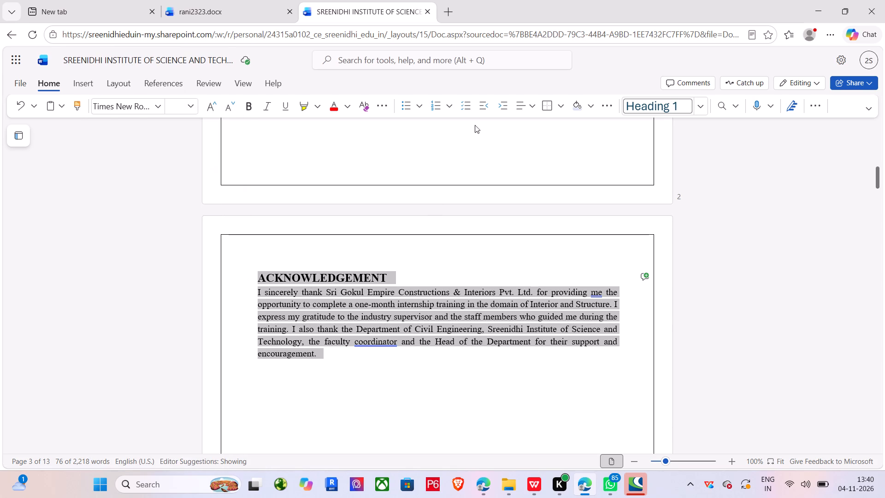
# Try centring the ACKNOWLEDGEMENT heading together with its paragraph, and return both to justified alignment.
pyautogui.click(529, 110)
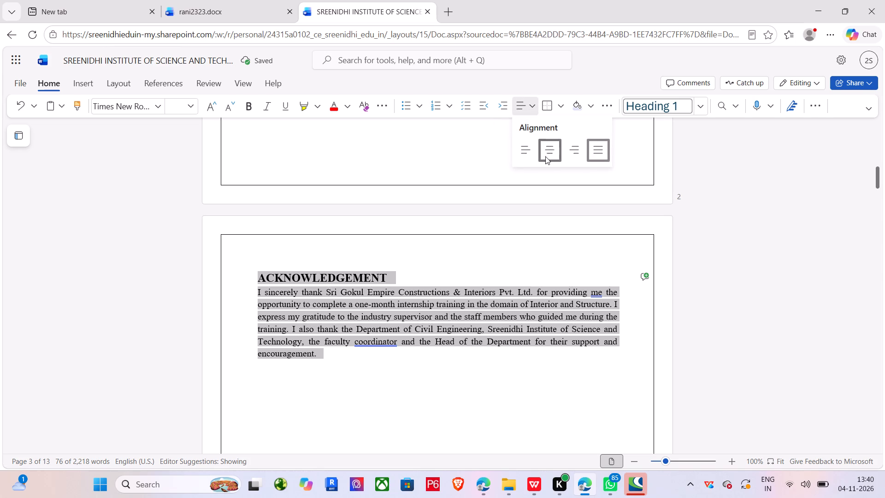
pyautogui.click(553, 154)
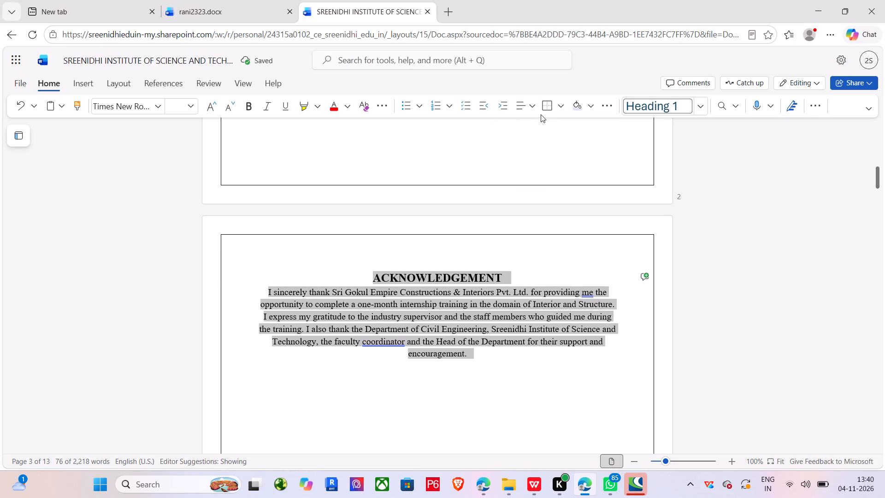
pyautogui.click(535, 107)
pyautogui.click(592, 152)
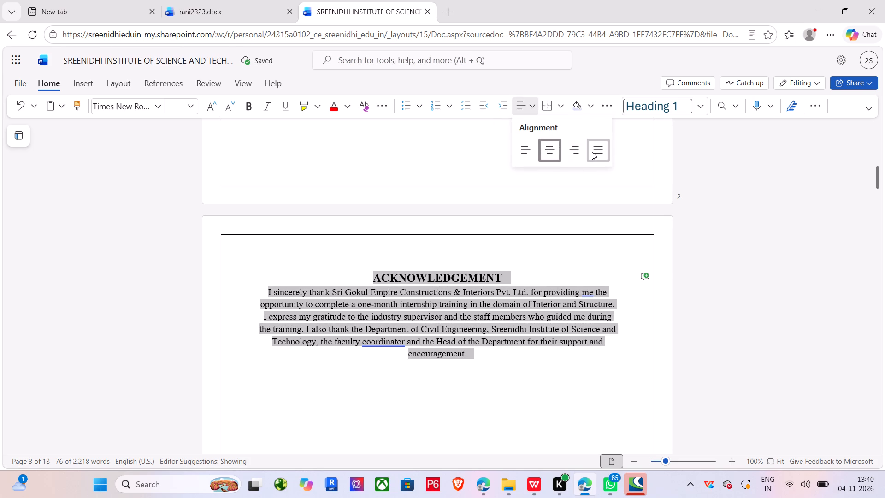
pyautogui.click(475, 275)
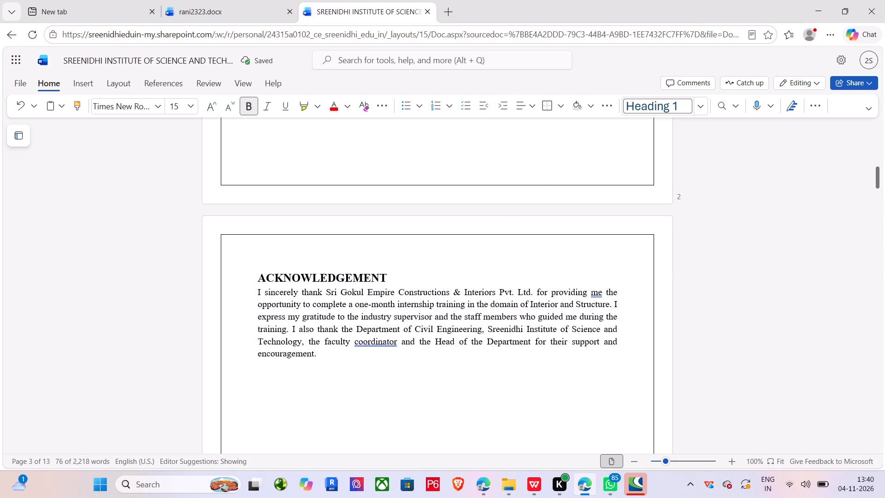
# Centre only the ACKNOWLEDGEMENT heading above its justified paragraph.
pyautogui.moveTo(260, 276); pyautogui.dragTo(374, 280)
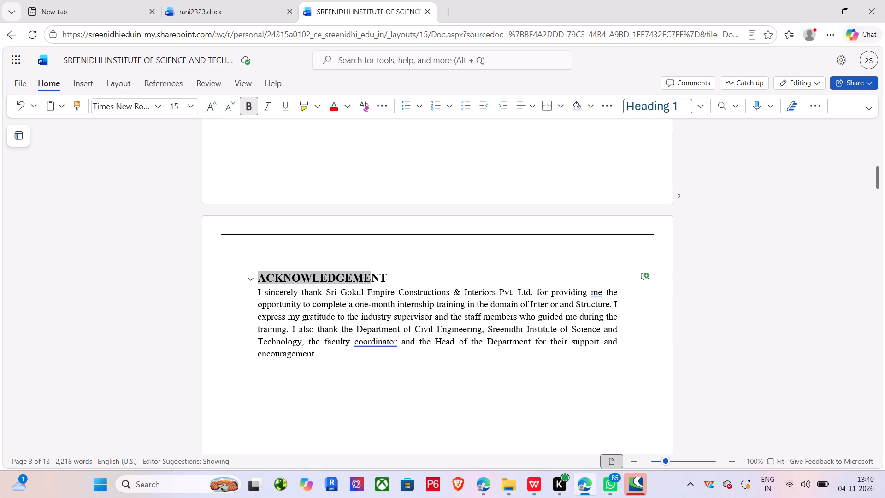
pyautogui.moveTo(374, 280); pyautogui.dragTo(389, 279)
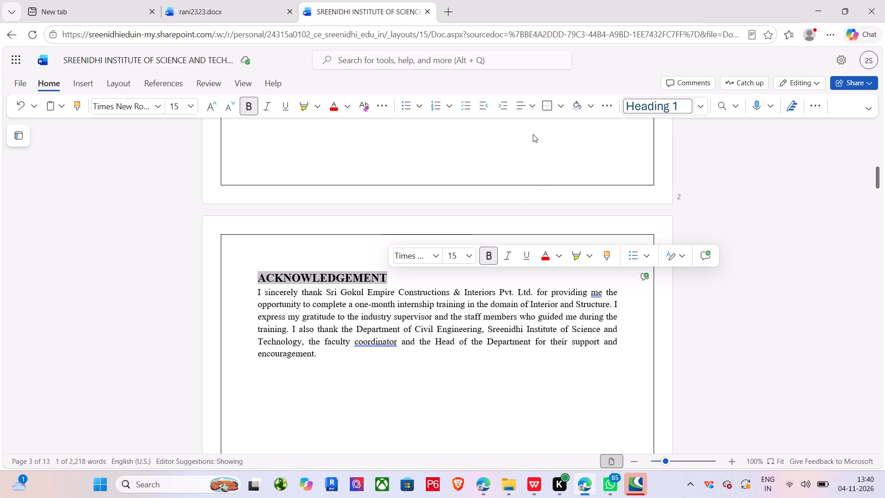
pyautogui.click(534, 108)
pyautogui.click(554, 149)
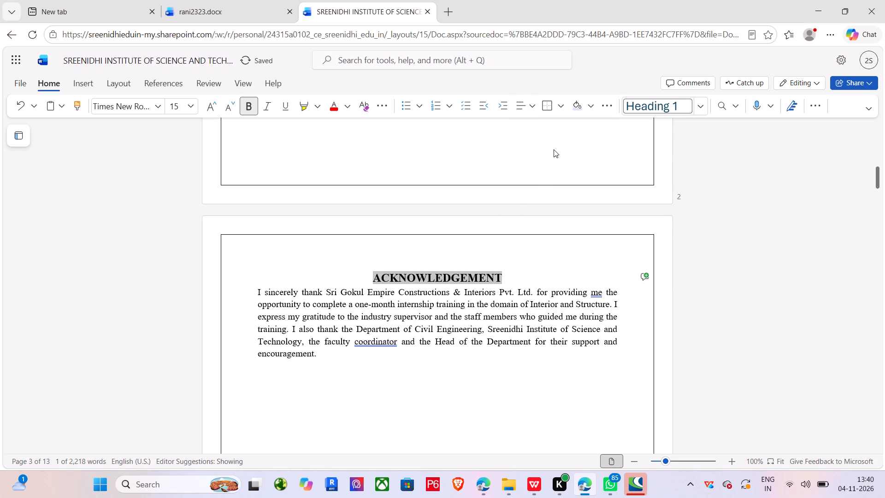
pyautogui.click(327, 262)
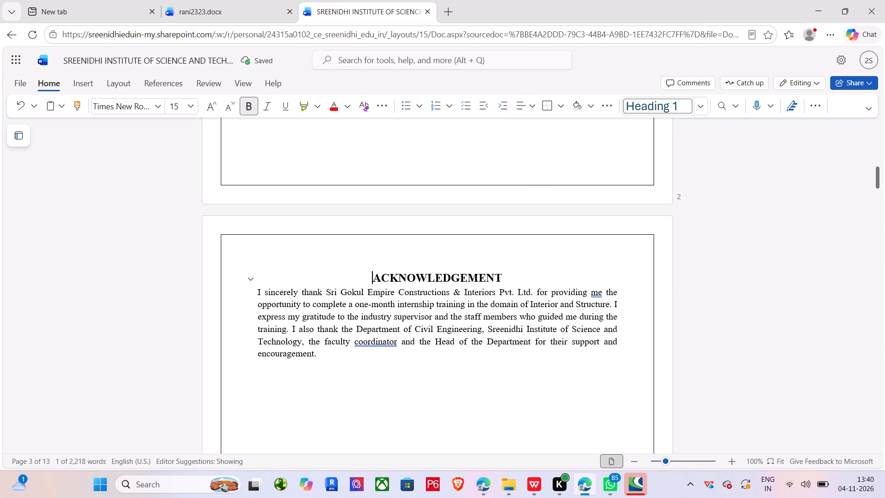
pyautogui.moveTo(257, 290); pyautogui.dragTo(334, 354)
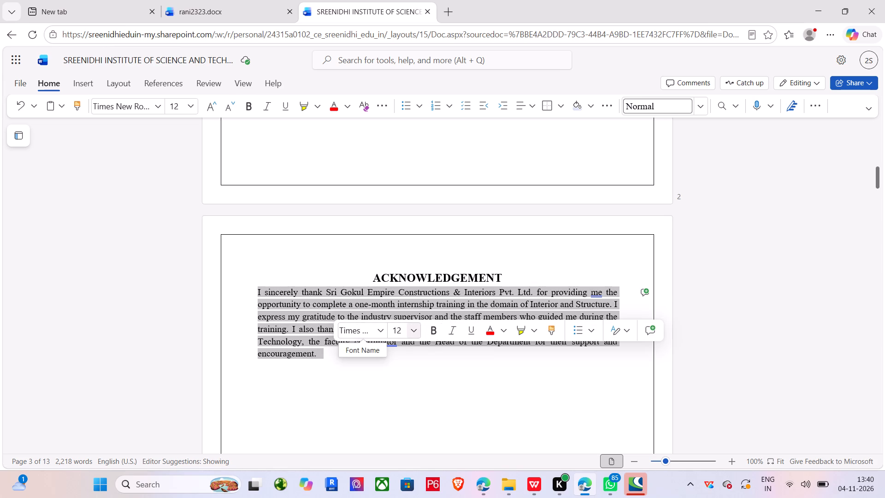
pyautogui.click(330, 404)
# Delete the SNIST logo image from the top of the cover page.
pyautogui.scroll(10, 336, 395)
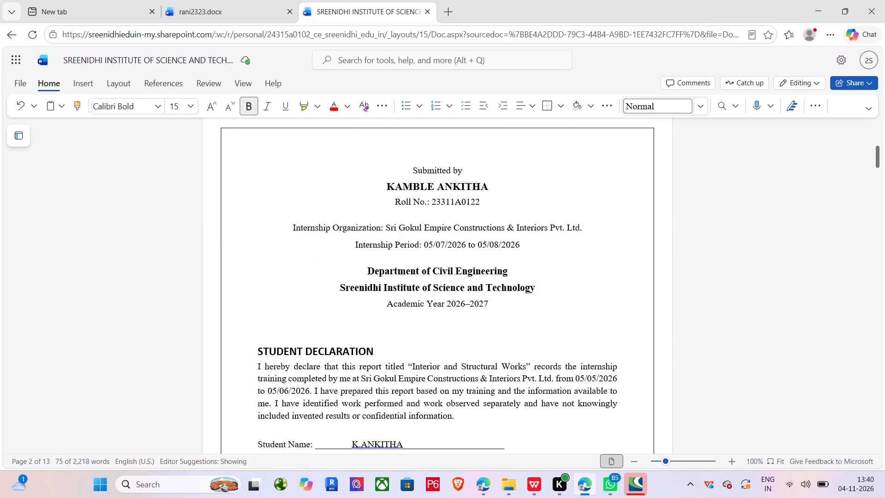
pyautogui.scroll(-1, 336, 393)
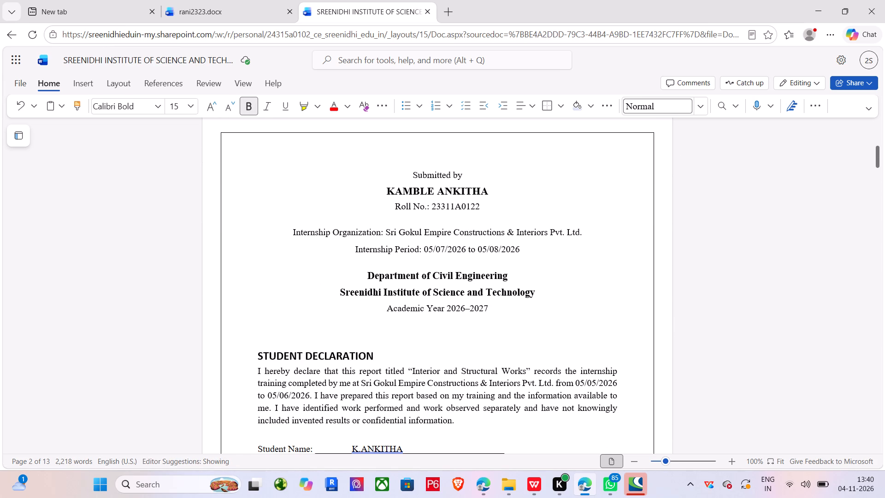
pyautogui.scroll(6, 412, 207)
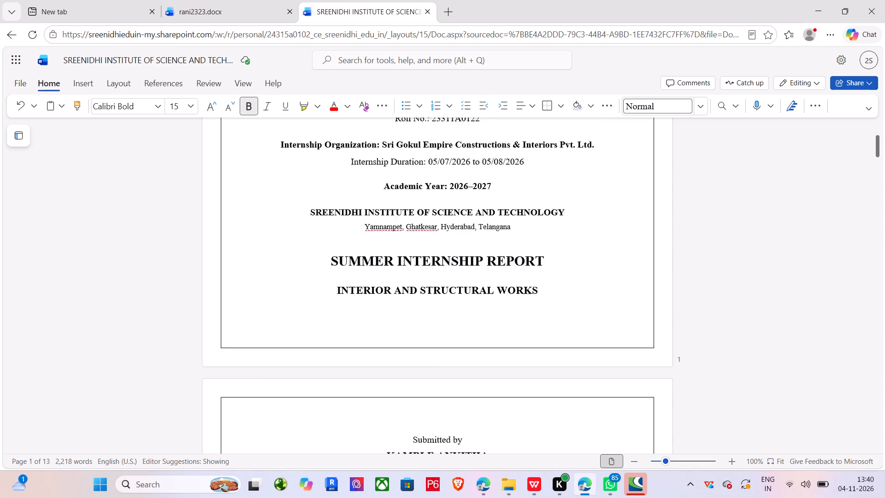
pyautogui.scroll(5, 412, 207)
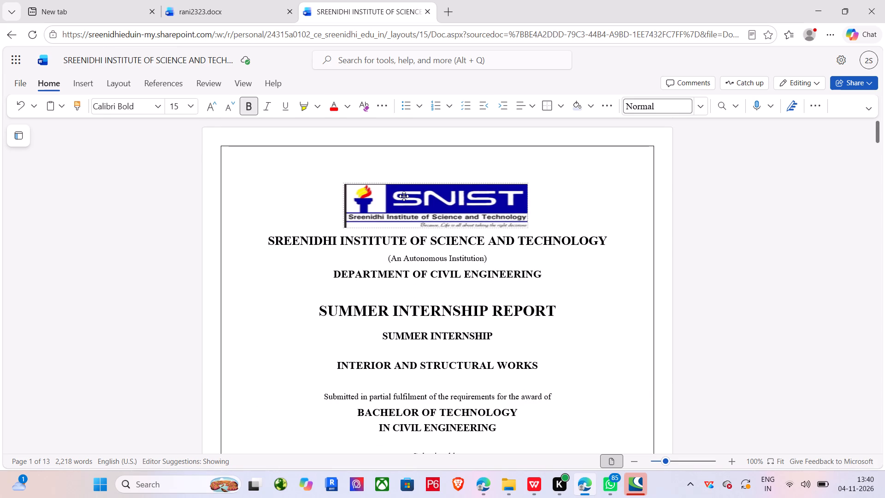
pyautogui.click(402, 202)
pyautogui.press('Delete')
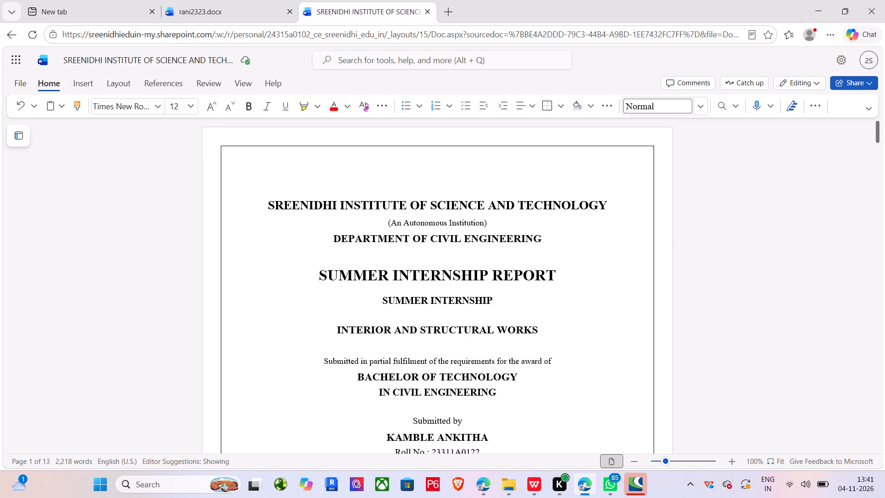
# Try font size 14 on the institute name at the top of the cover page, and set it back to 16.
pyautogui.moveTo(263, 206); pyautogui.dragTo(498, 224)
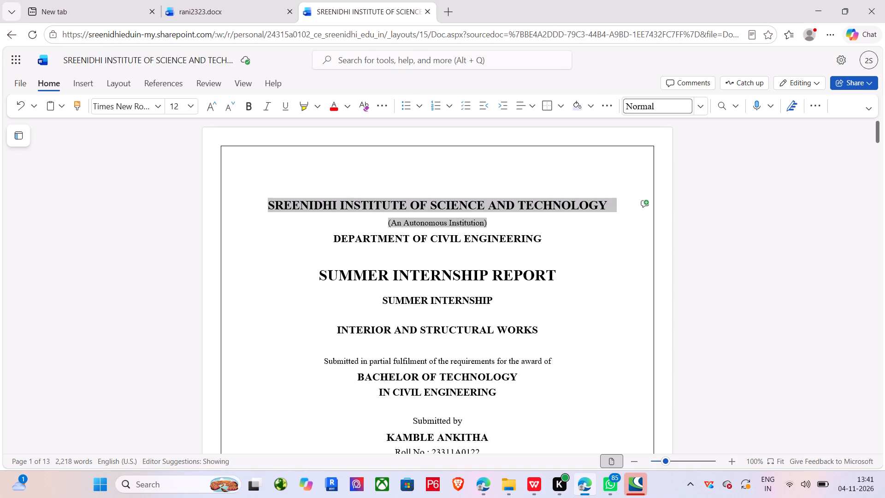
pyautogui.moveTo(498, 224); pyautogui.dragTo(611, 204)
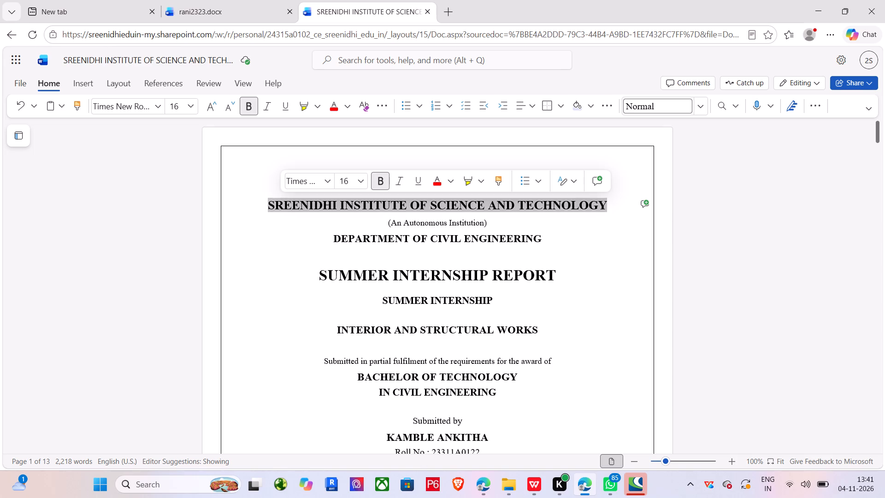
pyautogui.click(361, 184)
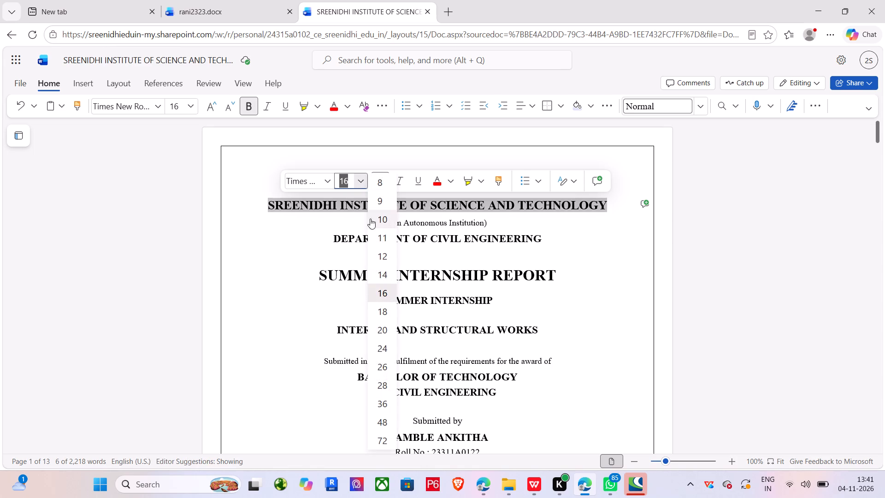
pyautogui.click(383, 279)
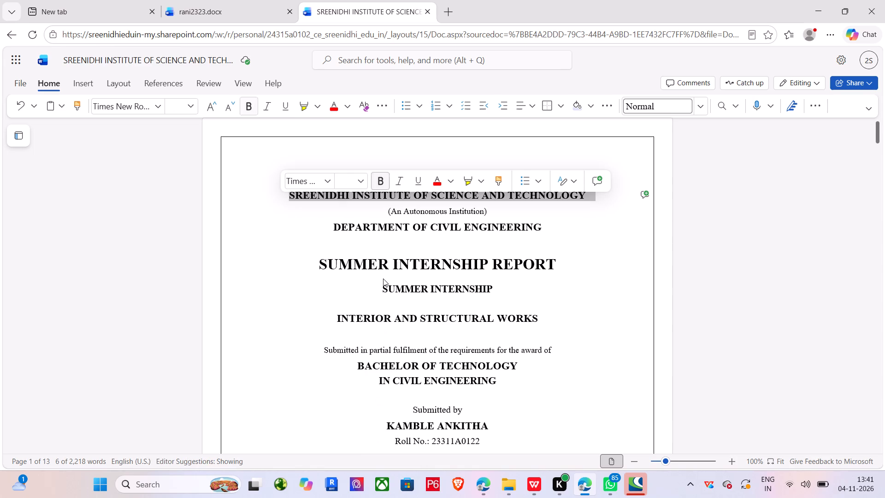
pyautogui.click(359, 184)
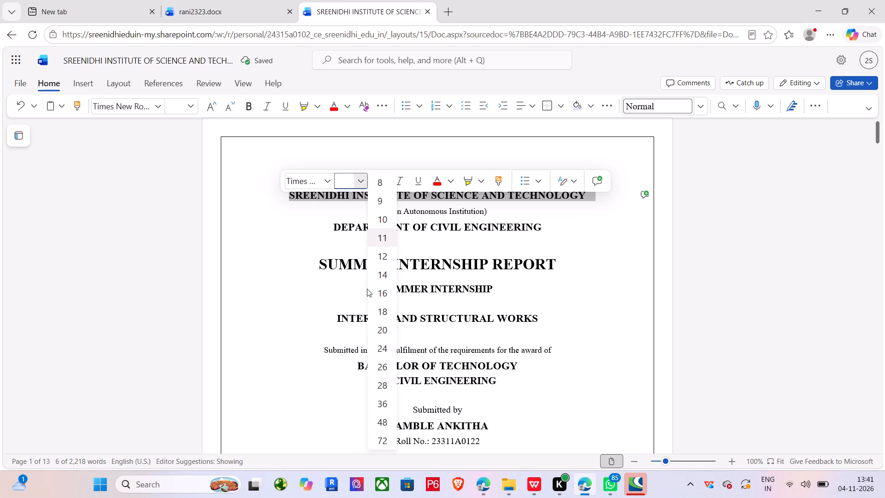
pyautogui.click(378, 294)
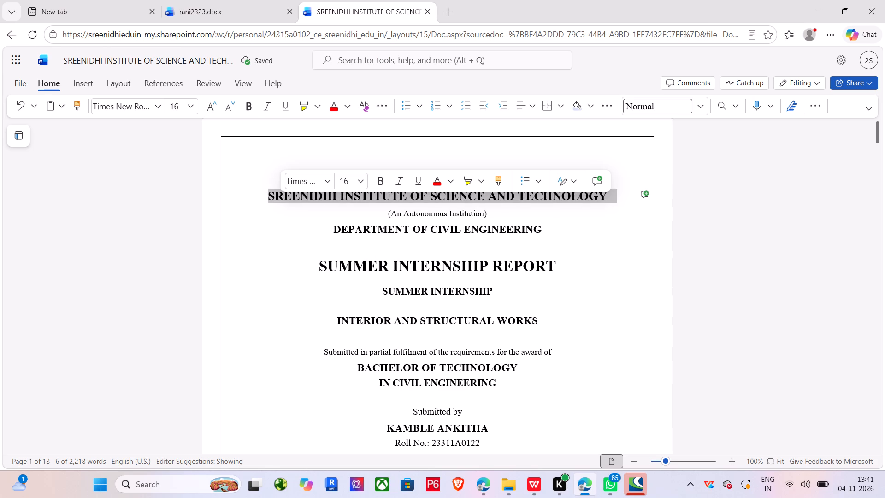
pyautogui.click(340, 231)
# Reduce the font size of the SUMMER INTERNSHIP REPORT title on the cover page.
pyautogui.moveTo(312, 265); pyautogui.dragTo(364, 265)
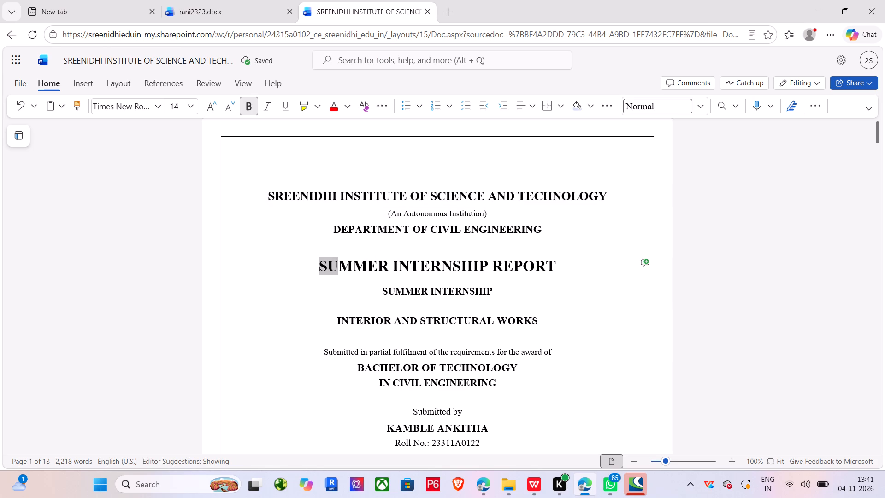
# Set the SUMMER INTERNSHIP REPORT title near the top of the cover page to font size 16.
pyautogui.moveTo(364, 265); pyautogui.dragTo(556, 268)
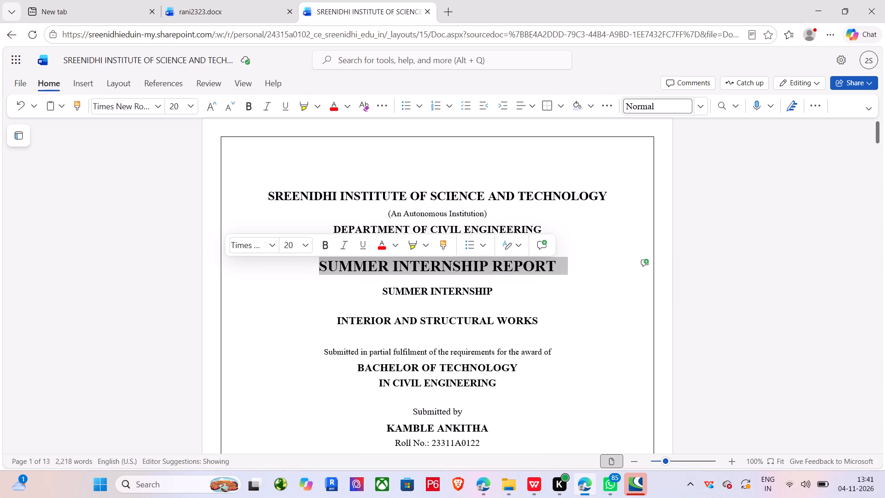
pyautogui.click(303, 249)
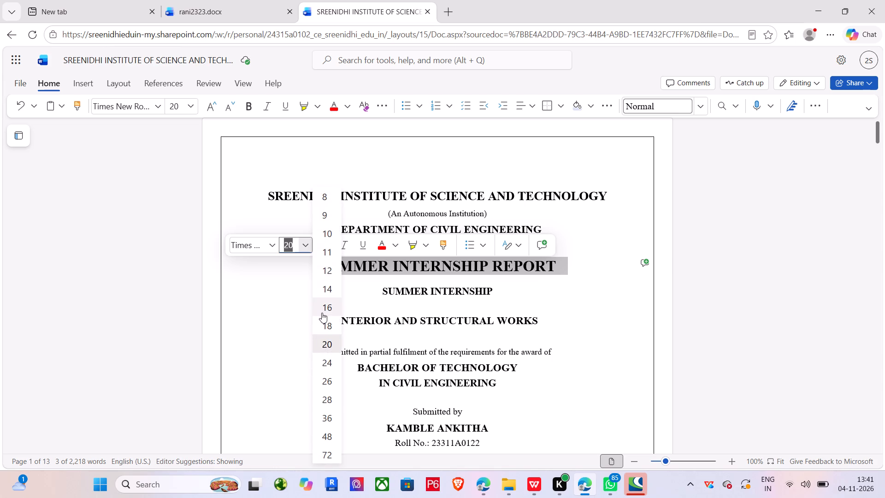
pyautogui.click(322, 311)
pyautogui.click(314, 292)
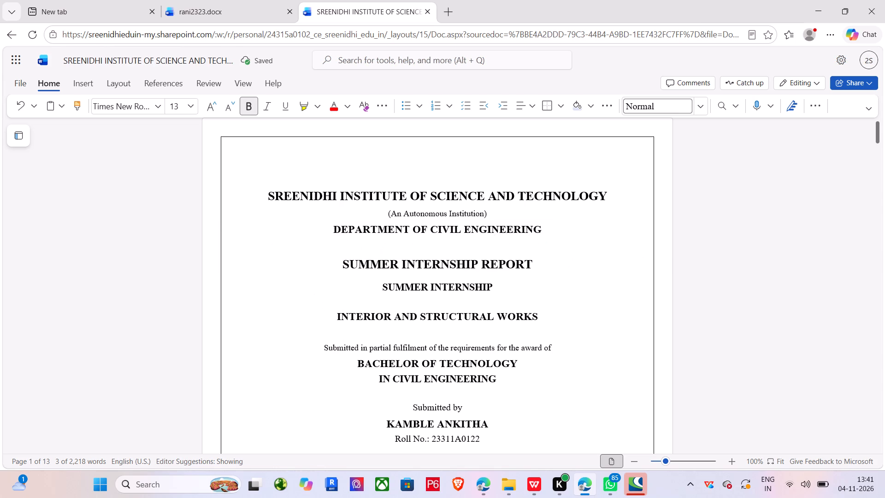
# Delete the repeated lines from SUMMER INTERNSHIP REPORT through the student's name, below the institute address on the cover page.
pyautogui.scroll(-1, 317, 294)
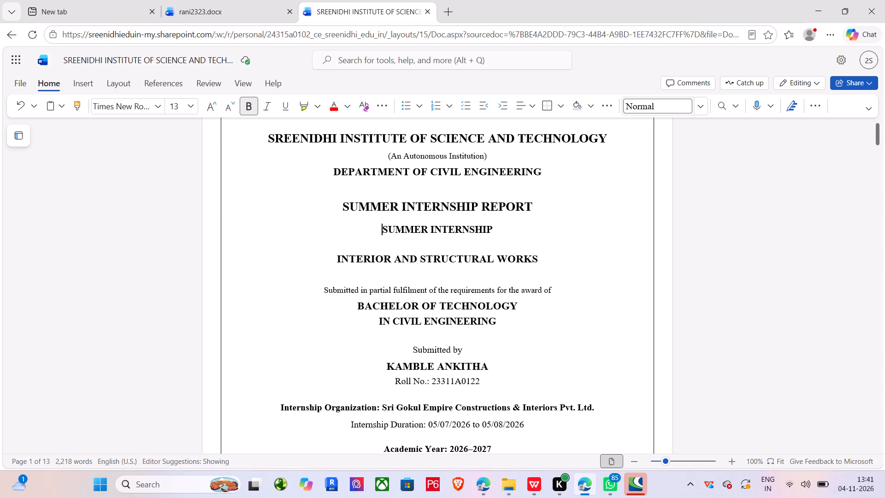
pyautogui.scroll(-1, 331, 267)
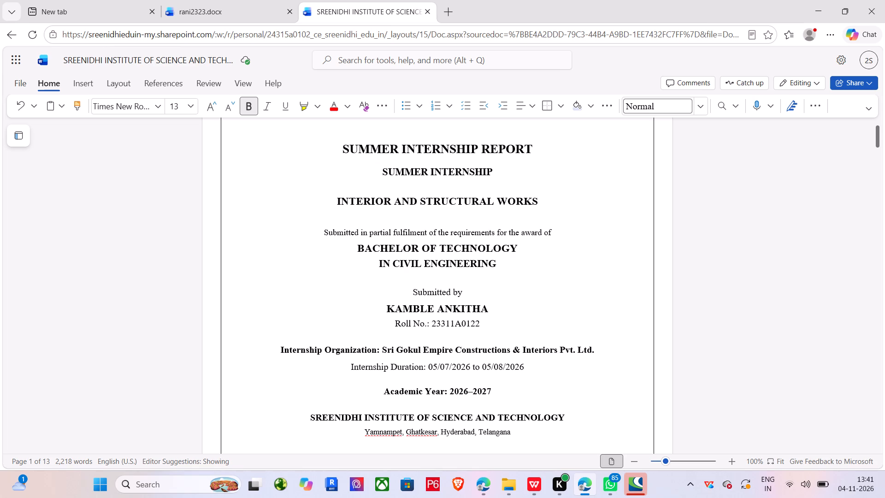
pyautogui.scroll(-2, 415, 294)
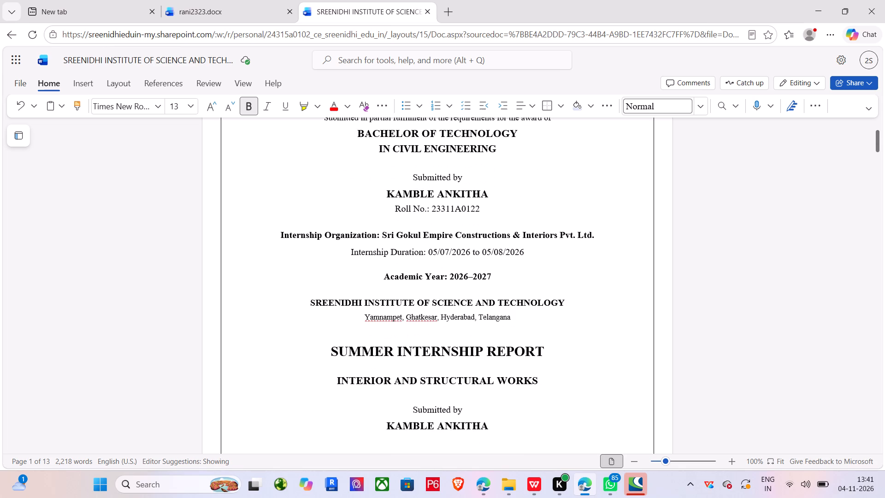
pyautogui.scroll(-1, 415, 294)
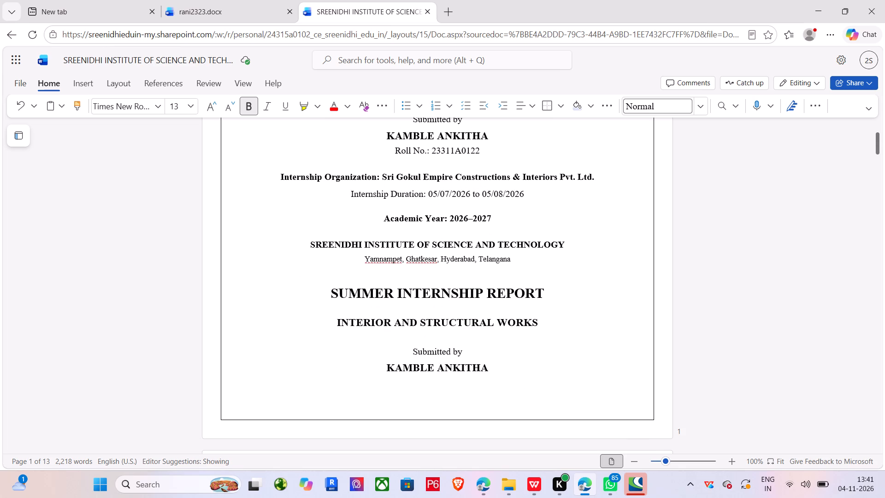
pyautogui.moveTo(331, 288); pyautogui.dragTo(500, 360)
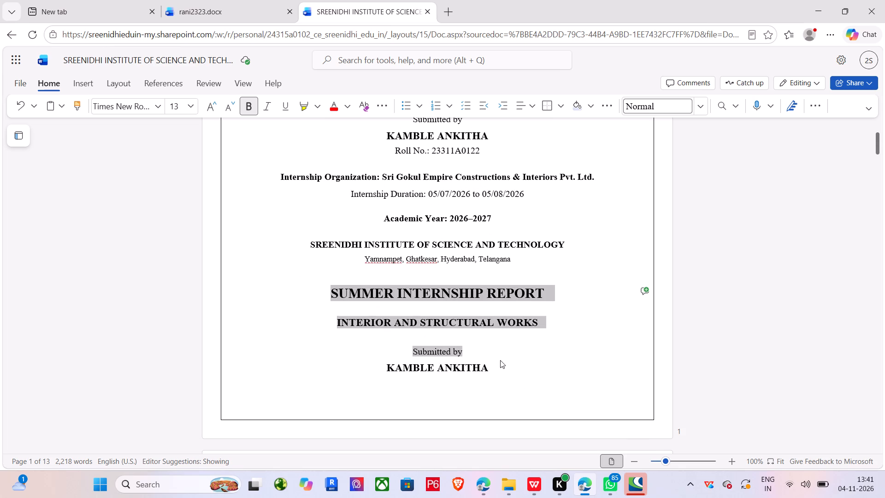
pyautogui.moveTo(500, 360); pyautogui.dragTo(507, 370)
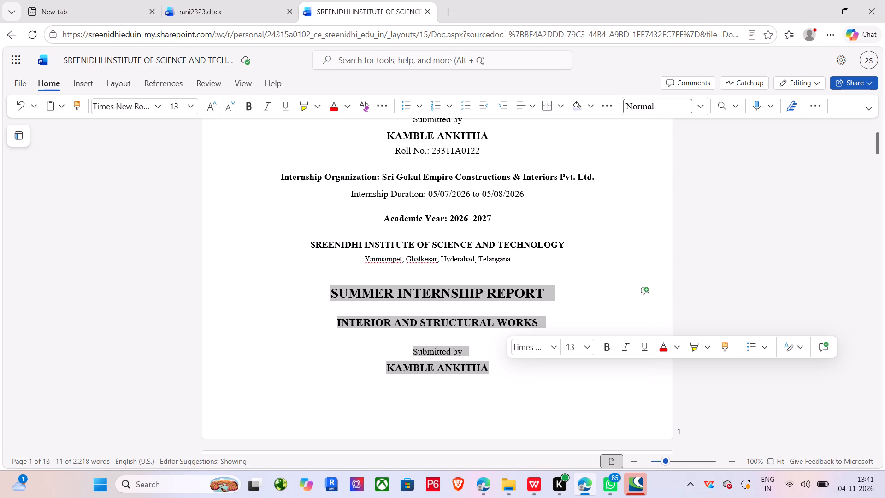
pyautogui.press('Delete')
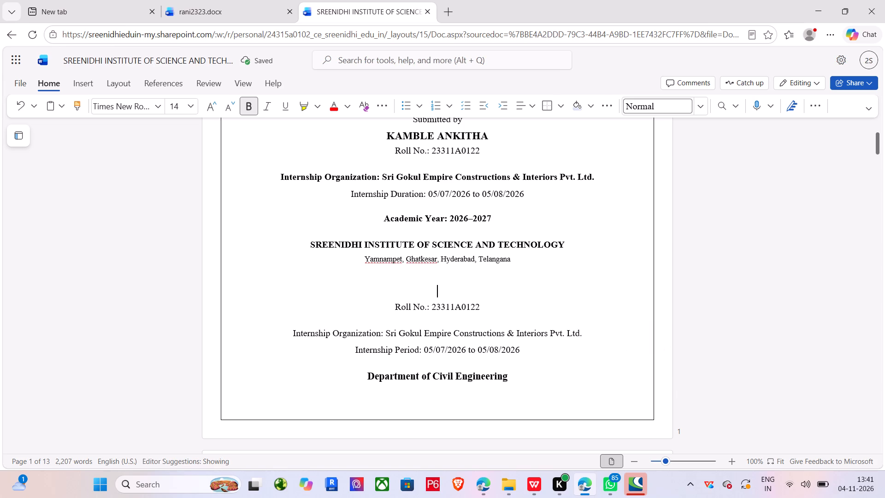
# Select the leftover repeated lines from the roll number through Department of Civil Engineering at the end of the cover page.
pyautogui.scroll(-2, 494, 368)
pyautogui.scroll(1, 485, 363)
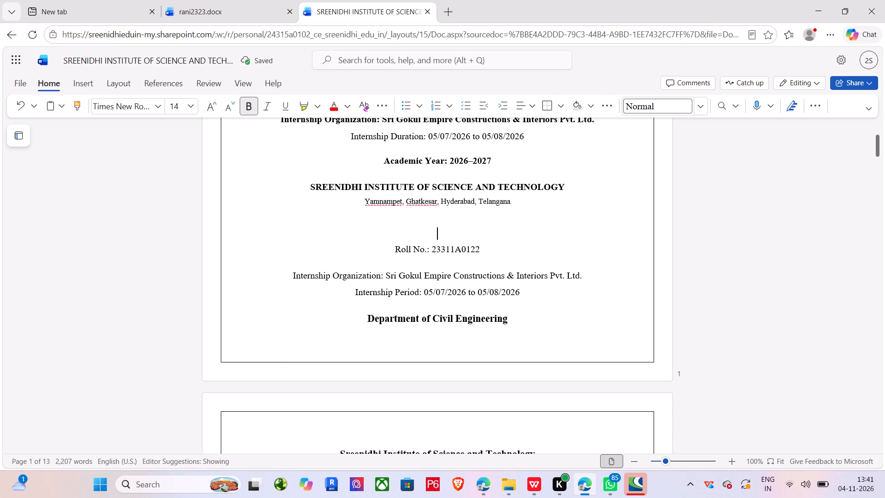
pyautogui.moveTo(393, 247); pyautogui.dragTo(538, 309)
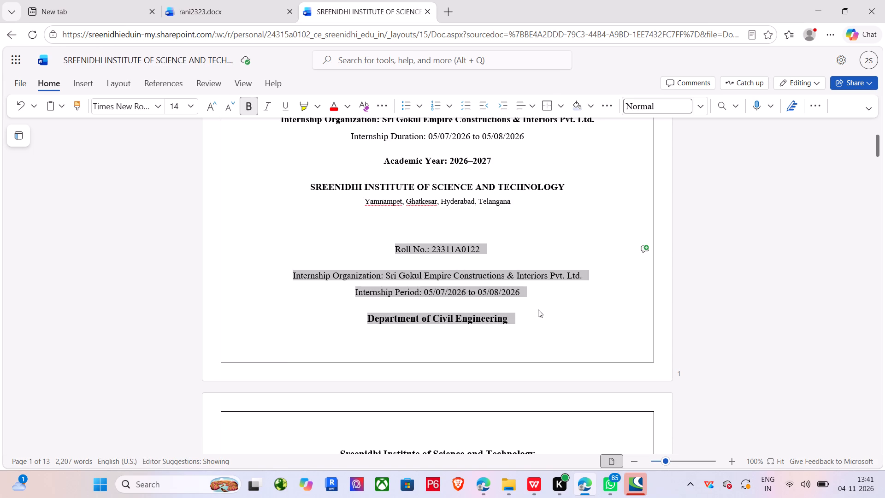
pyautogui.moveTo(538, 309); pyautogui.dragTo(538, 311)
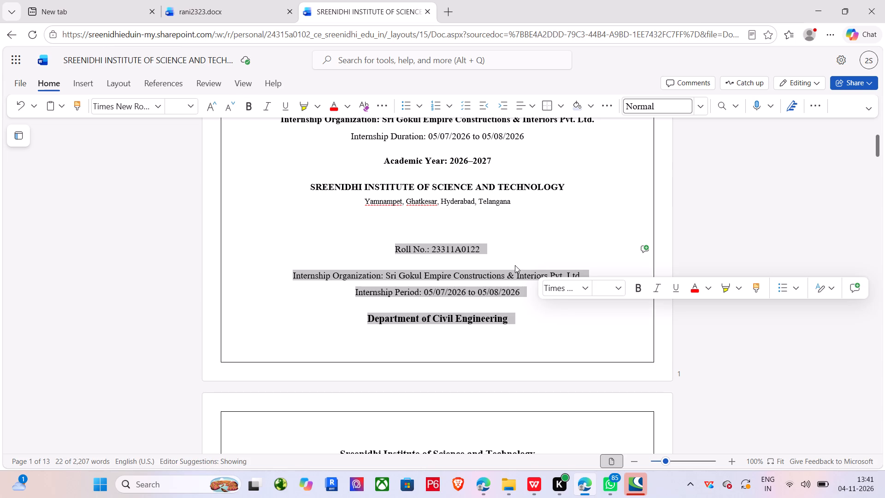
# Delete the repeated roll number, organization, internship period, department, institute and academic year lines below the cover page's institute address.
pyautogui.scroll(3, 511, 261)
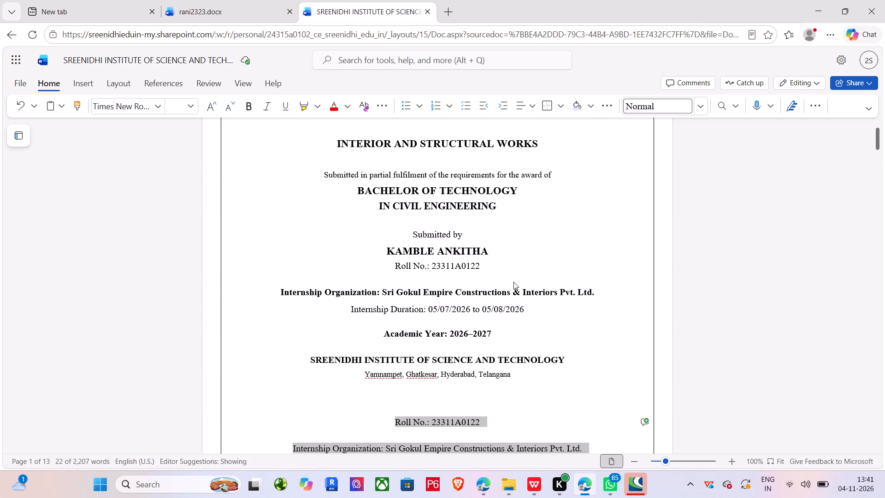
pyautogui.scroll(-3, 450, 261)
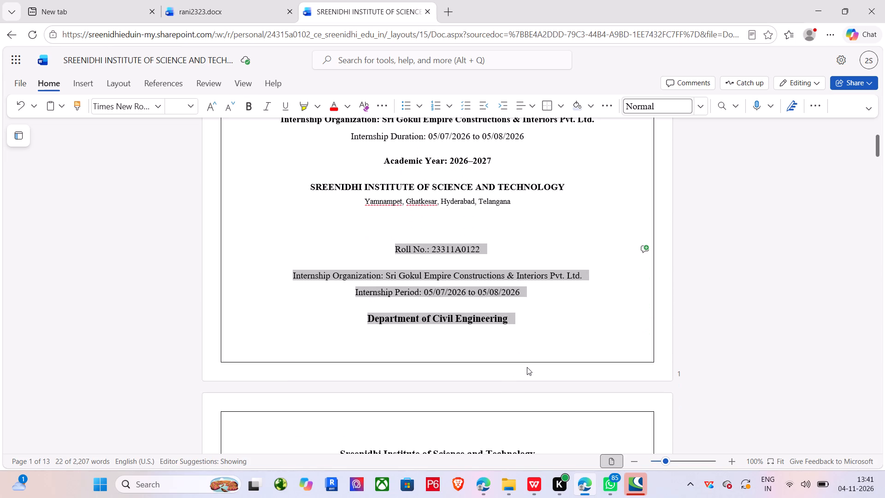
pyautogui.press('Delete')
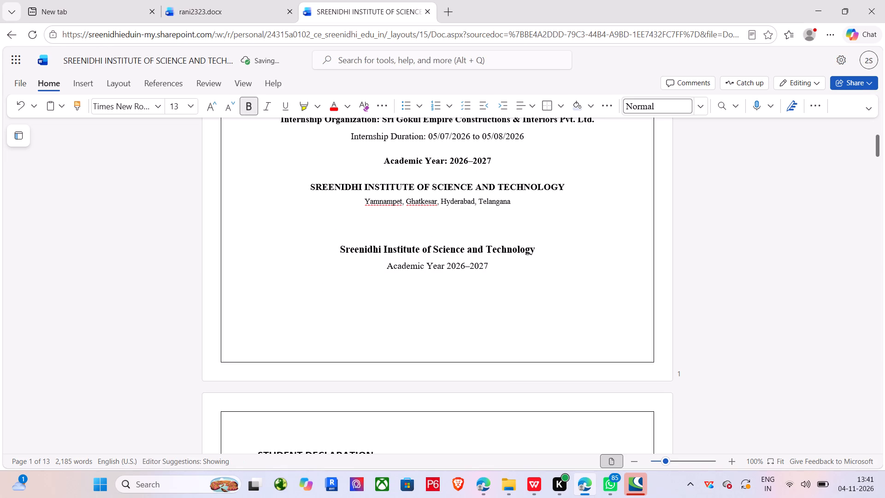
pyautogui.moveTo(342, 248); pyautogui.dragTo(518, 273)
pyautogui.press('Delete')
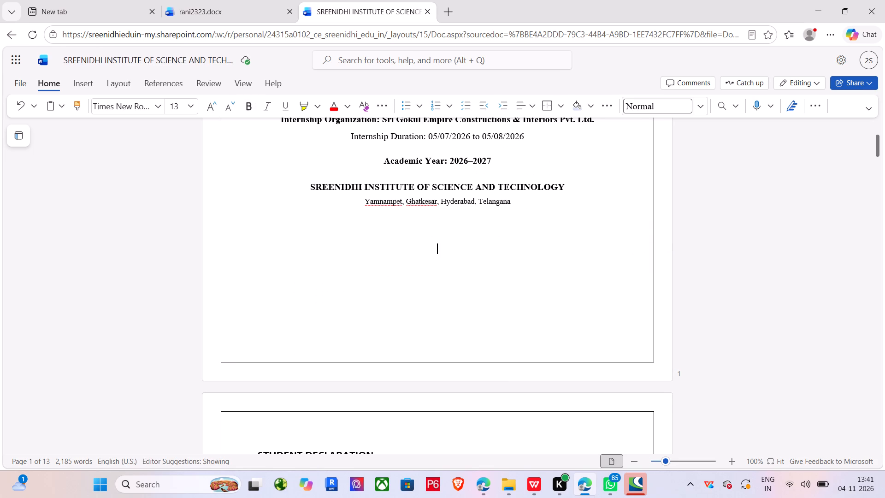
# Delete the redundant SUMMER INTERNSHIP line beneath the SUMMER INTERNSHIP REPORT title on the cover page.
pyautogui.scroll(-3, 533, 280)
pyautogui.scroll(5, 533, 280)
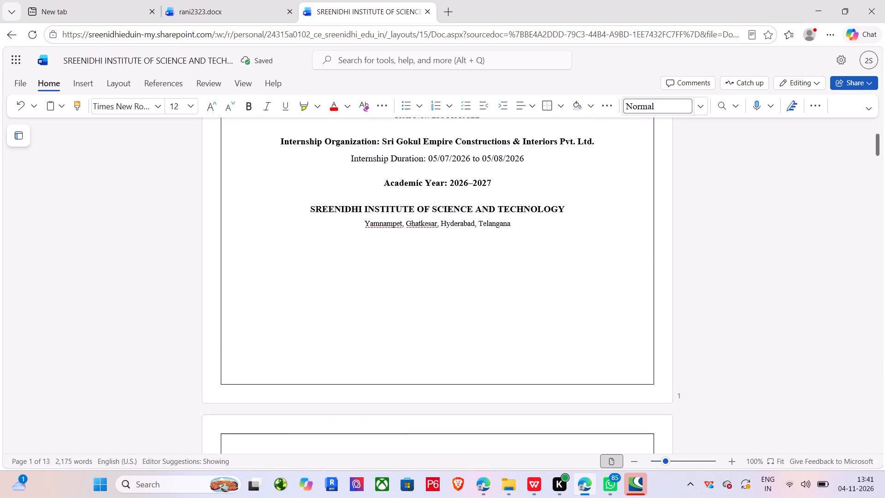
pyautogui.scroll(6, 523, 272)
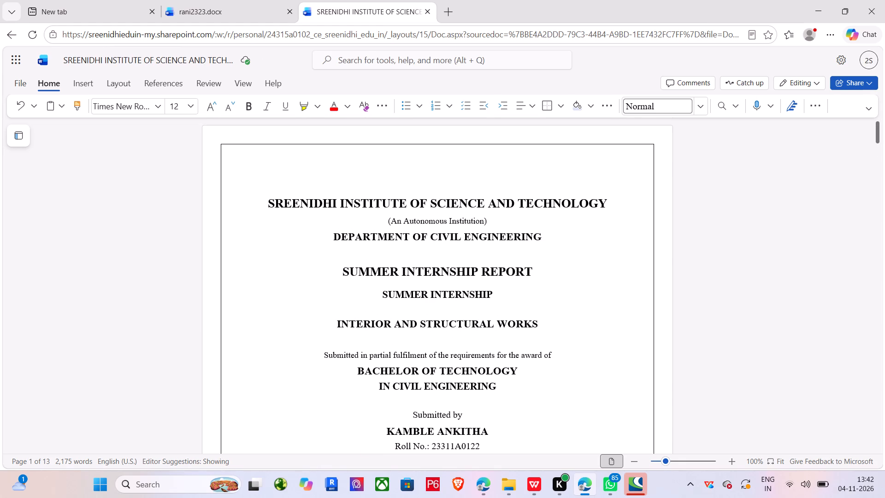
pyautogui.moveTo(379, 294); pyautogui.dragTo(500, 295)
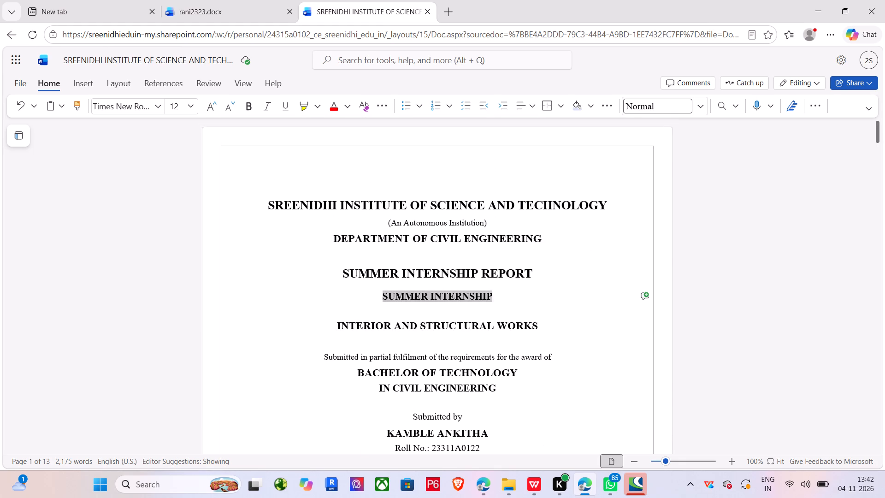
pyautogui.moveTo(500, 295); pyautogui.dragTo(508, 295)
pyautogui.press('Delete')
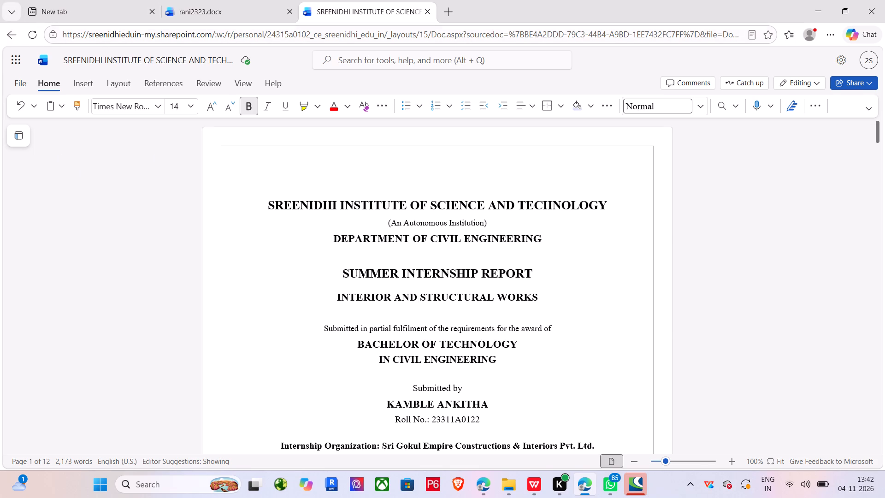
# Close the rani2323.docx document and keep the internship report open.
pyautogui.click(214, 14)
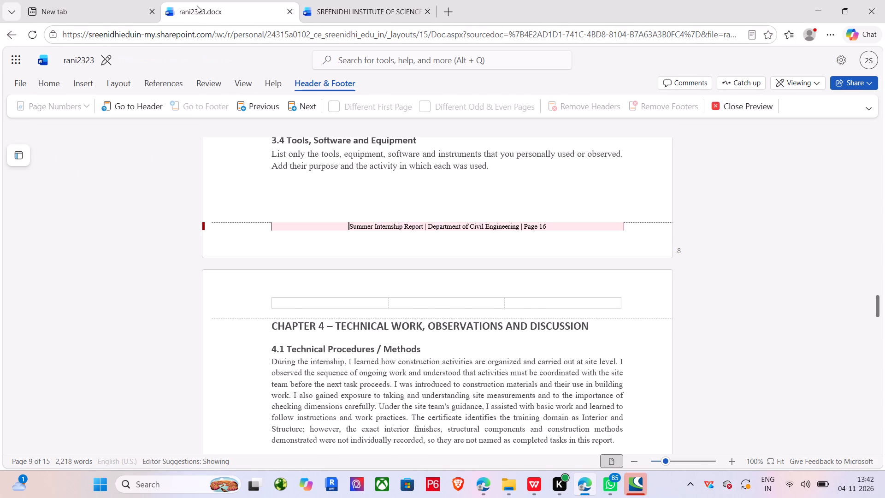
pyautogui.click(26, 82)
pyautogui.click(358, 9)
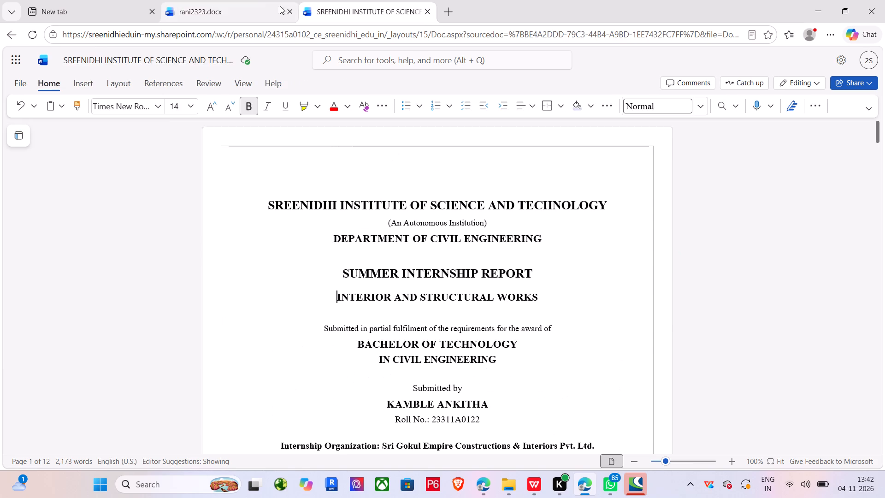
pyautogui.click(289, 11)
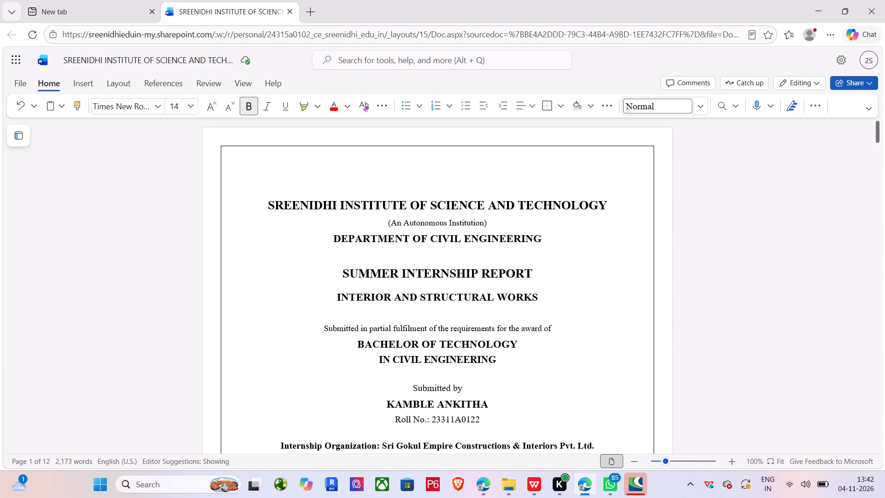
# Open the recent document Internship final report For college_102.
pyautogui.click(27, 83)
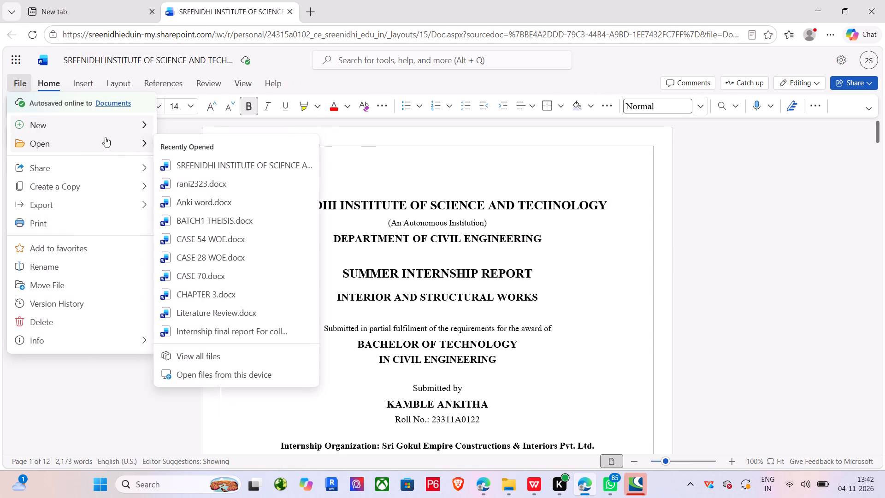
pyautogui.click(146, 146)
pyautogui.click(144, 139)
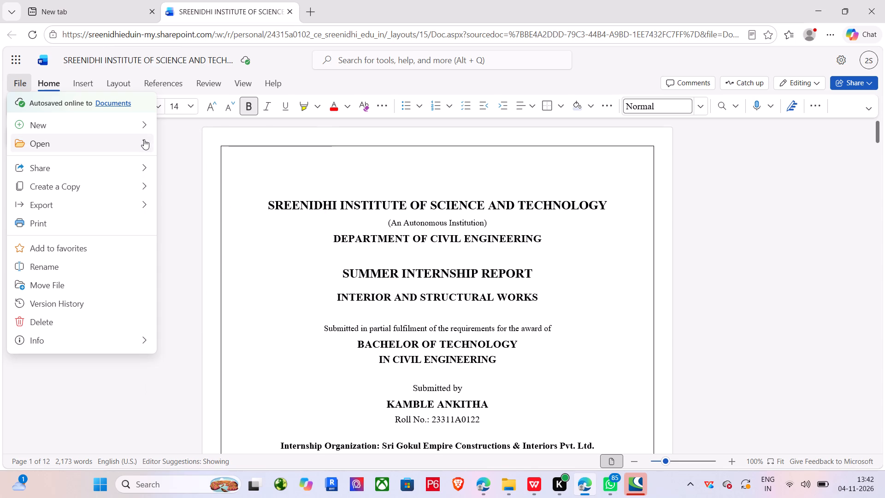
pyautogui.click(144, 139)
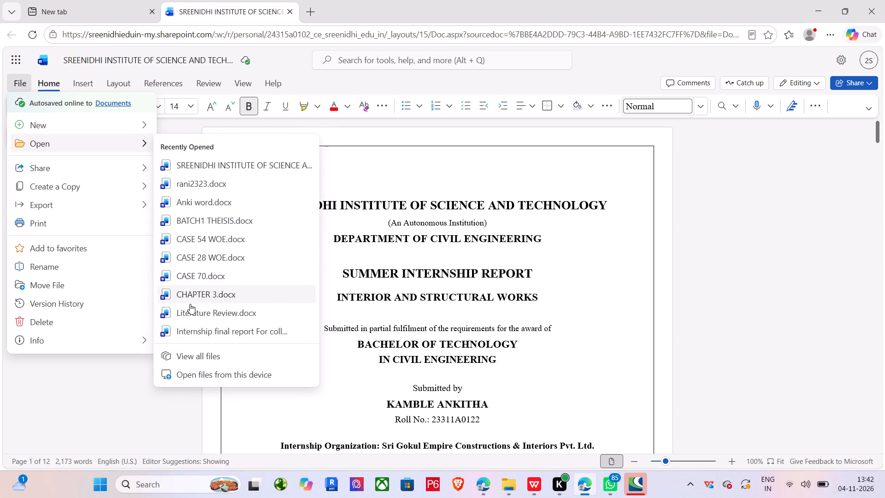
pyautogui.doubleClick(201, 336)
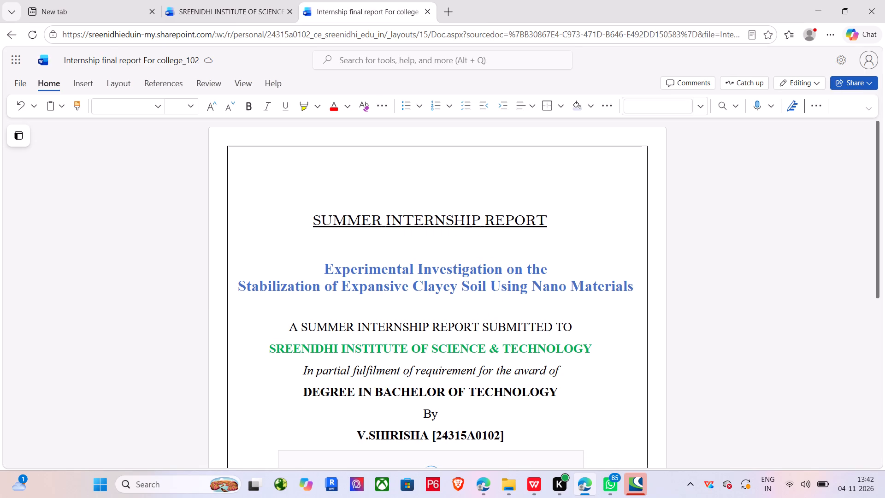
# Copy the full cover page content from Internship final report For college_102 and paste it before the institute name at the start of the report.
pyautogui.scroll(-2, 379, 240)
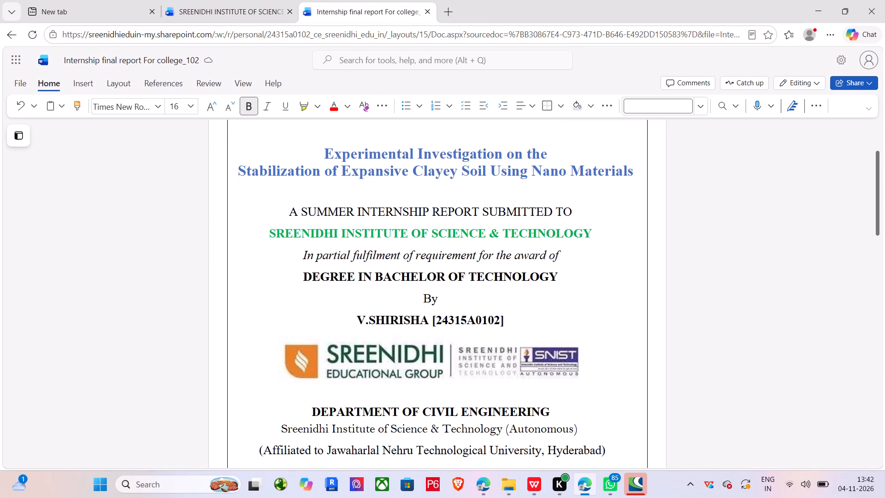
pyautogui.scroll(5, 378, 304)
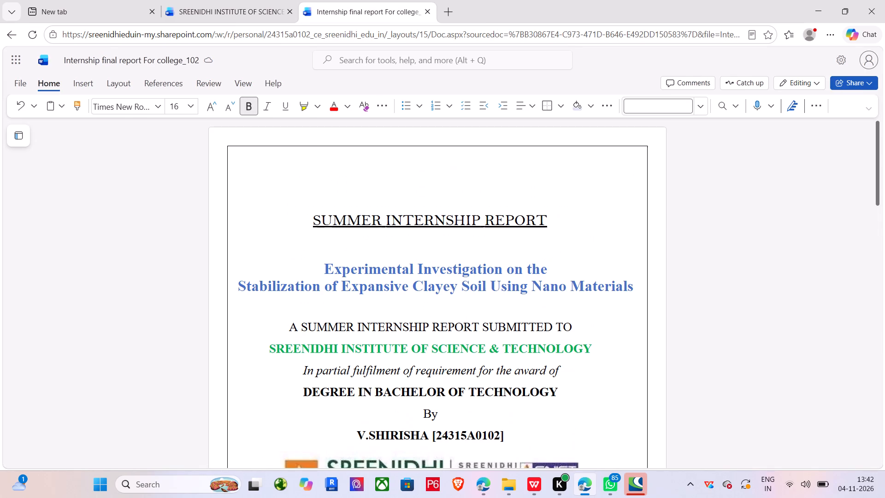
pyautogui.click(224, 0)
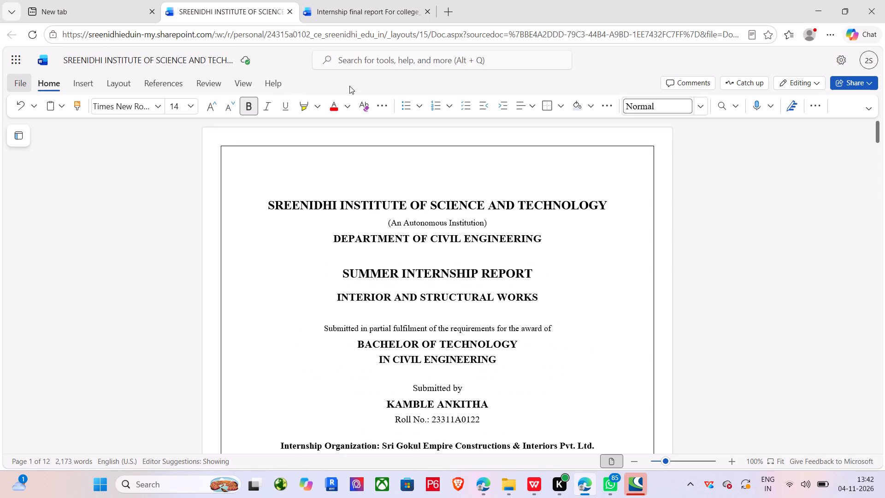
pyautogui.click(362, 14)
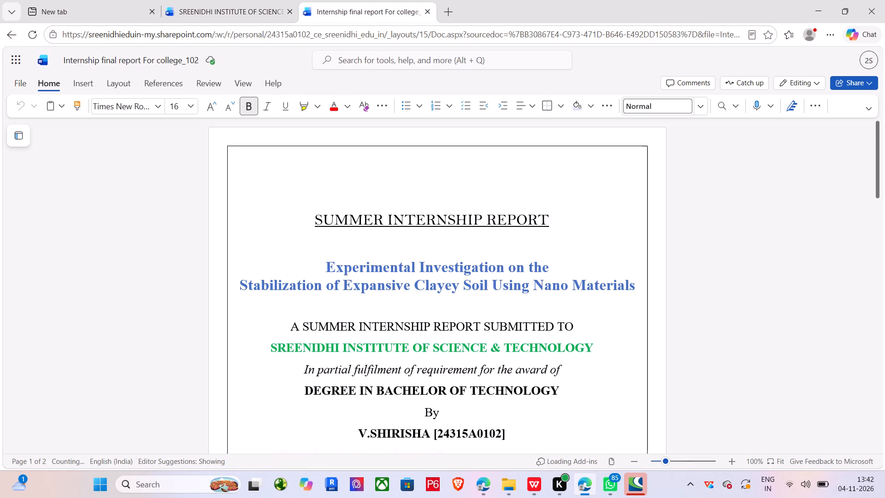
pyautogui.moveTo(315, 221); pyautogui.dragTo(498, 302)
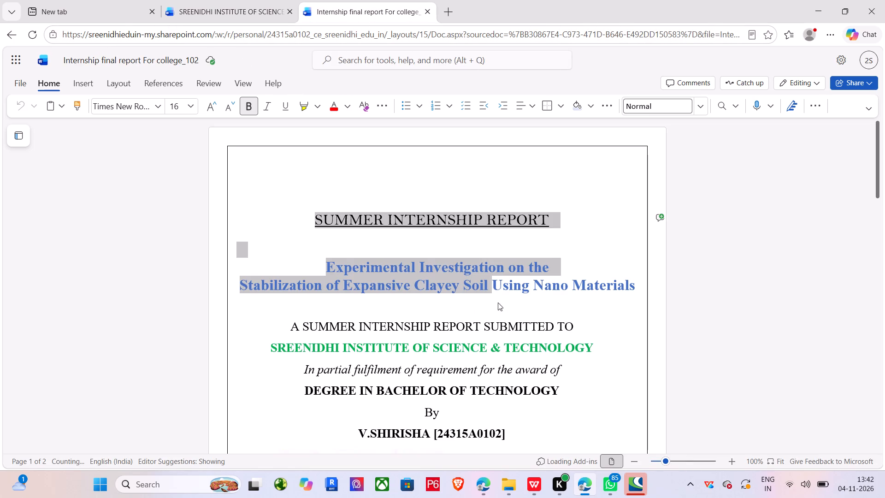
pyautogui.moveTo(498, 302); pyautogui.dragTo(545, 458)
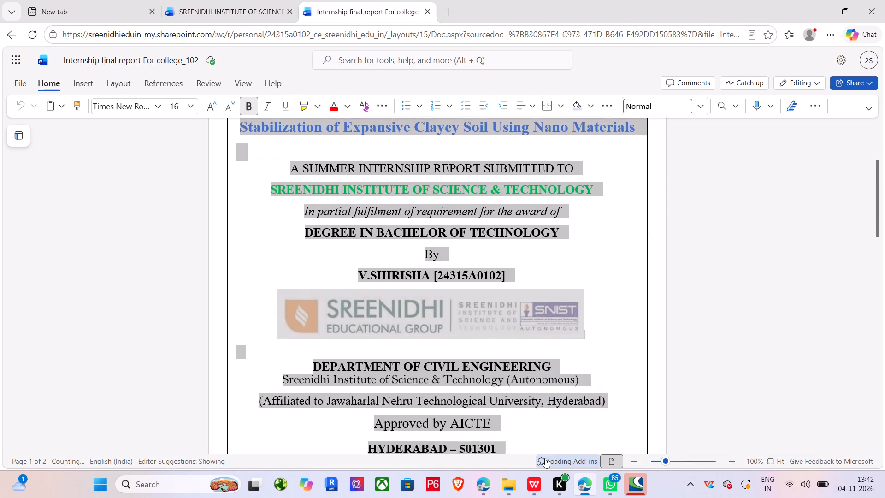
pyautogui.moveTo(545, 458); pyautogui.dragTo(504, 231)
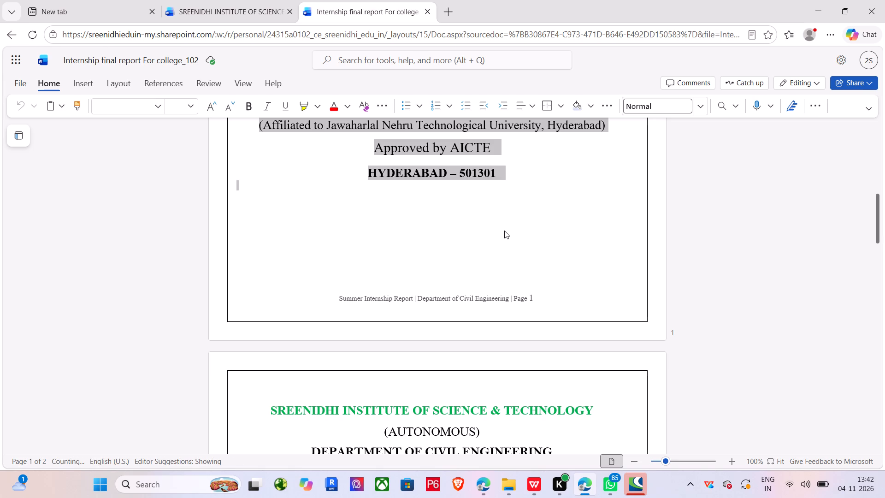
pyautogui.hotkey('ctrl', 'c')
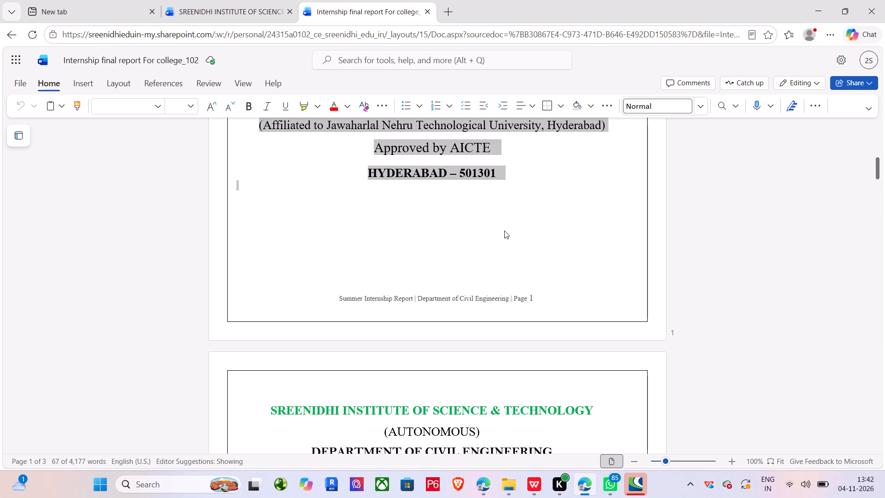
pyautogui.click(195, 0)
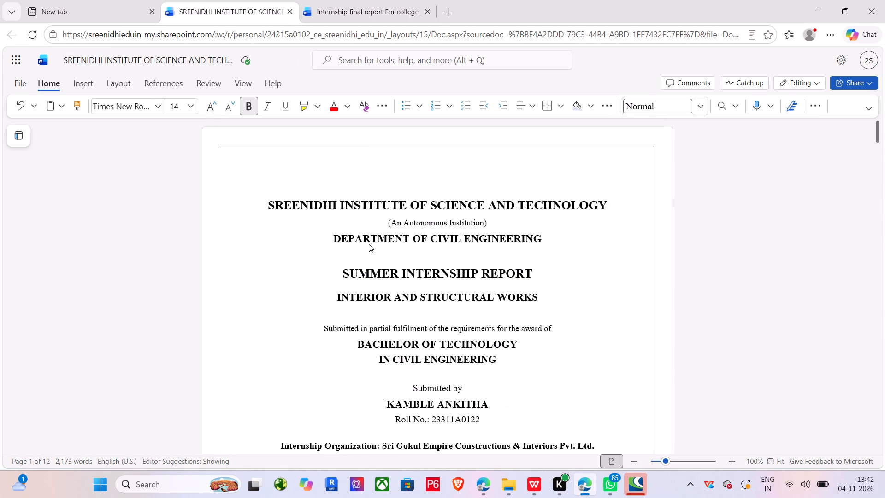
pyautogui.click(266, 201)
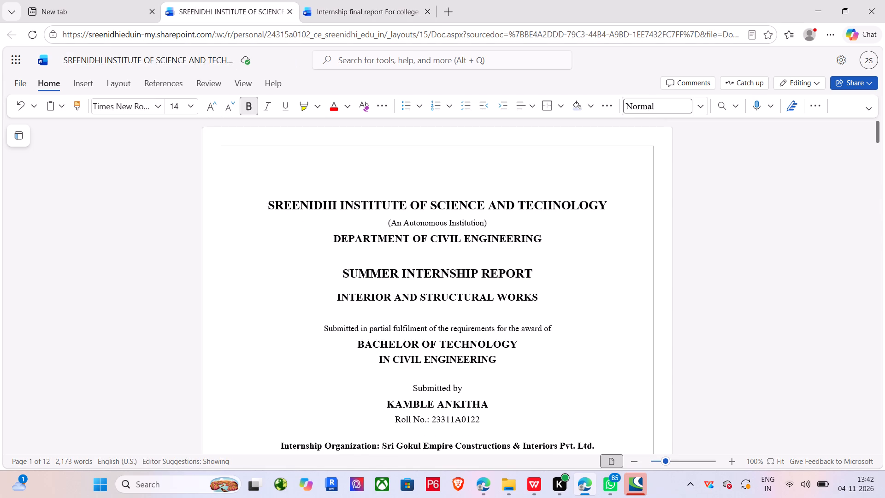
pyautogui.click(268, 208)
pyautogui.hotkey('ctrl', 'v')
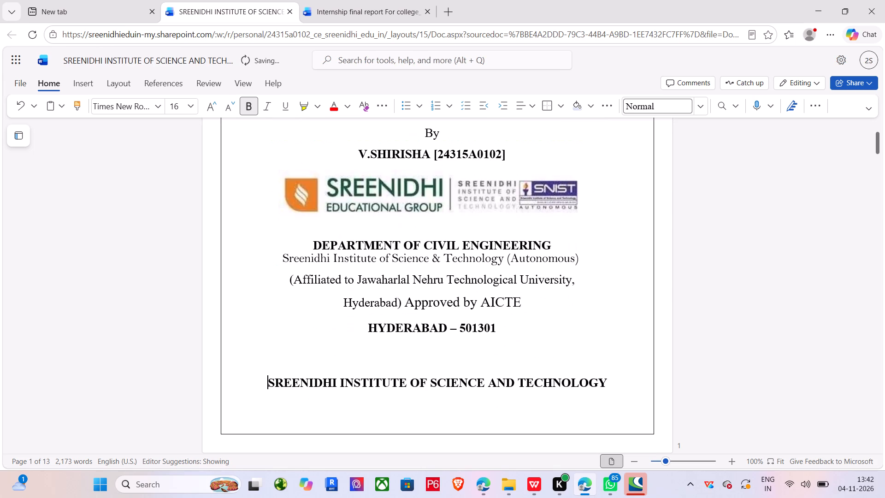
# Delete the old institute name, (An Autonomous Institution) and DEPARTMENT OF CIVIL ENGINEERING lines below the pasted cover content.
pyautogui.scroll(-2, 275, 210)
pyautogui.moveTo(265, 273); pyautogui.dragTo(555, 415)
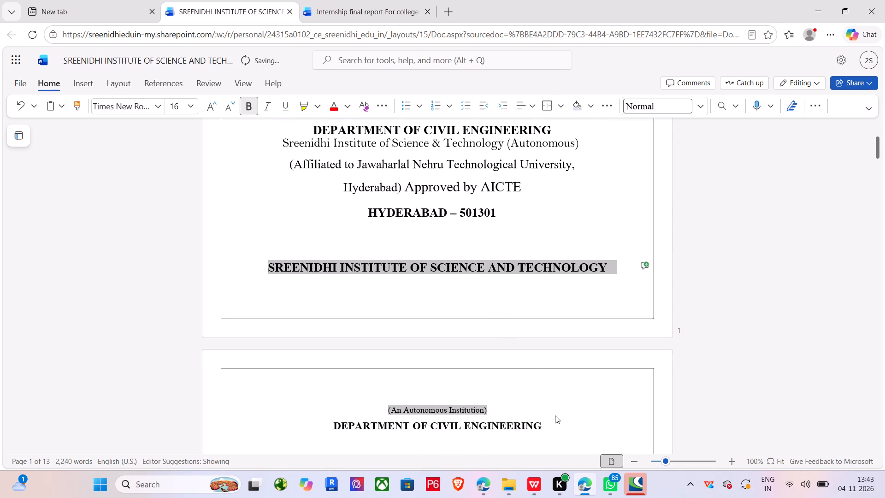
pyautogui.moveTo(555, 415); pyautogui.dragTo(560, 440)
pyautogui.scroll(-3, 560, 424)
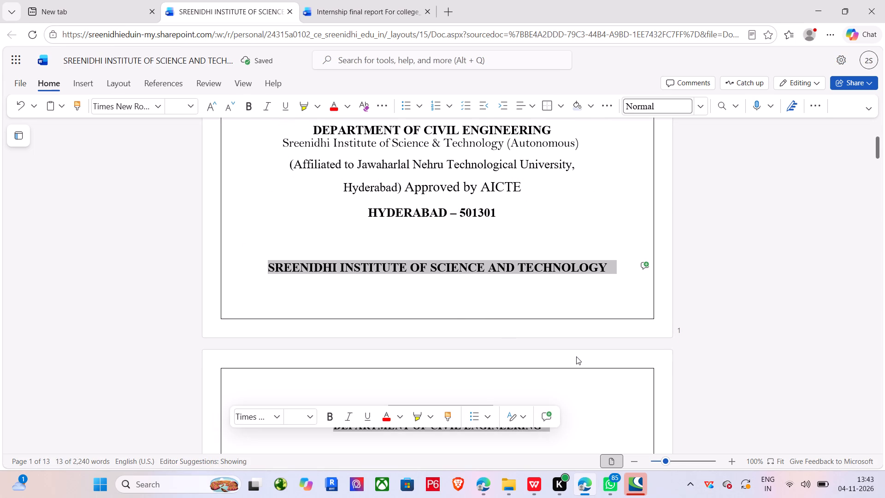
pyautogui.press('Delete')
# Delete the rest of the old cover text, from SUMMER INTERNSHIP REPORT down to the institute address above STUDENT DECLARATION.
pyautogui.scroll(-2, 573, 356)
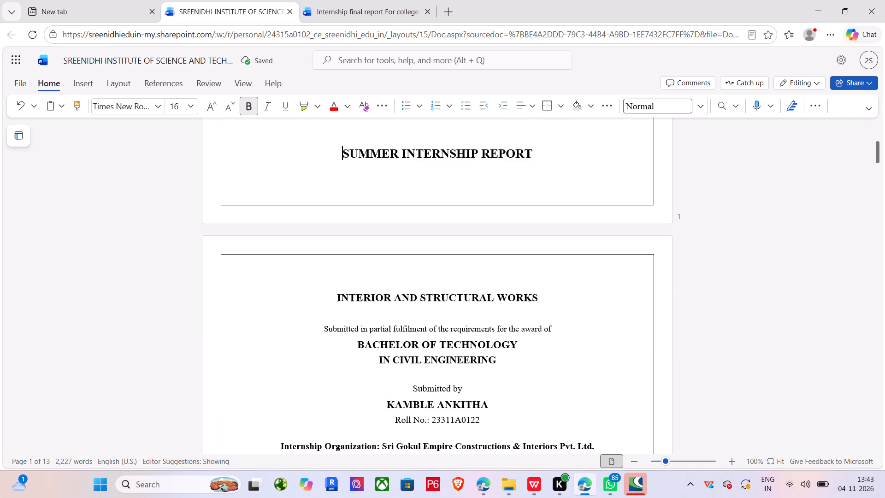
pyautogui.scroll(-5, 567, 356)
pyautogui.scroll(1, 567, 356)
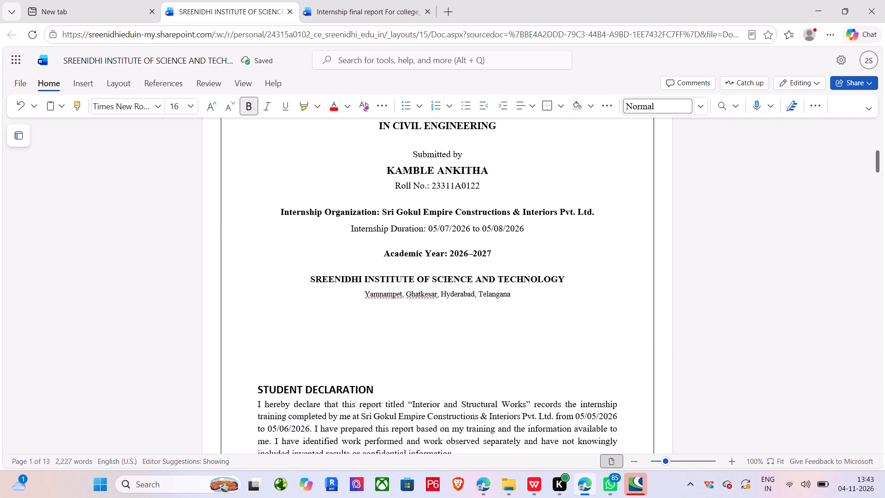
pyautogui.moveTo(516, 301); pyautogui.dragTo(301, 219)
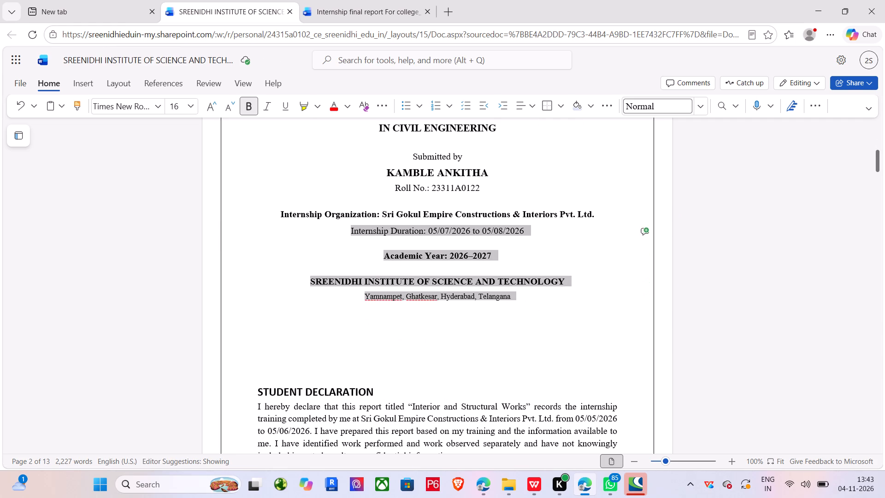
pyautogui.moveTo(301, 219); pyautogui.dragTo(281, 115)
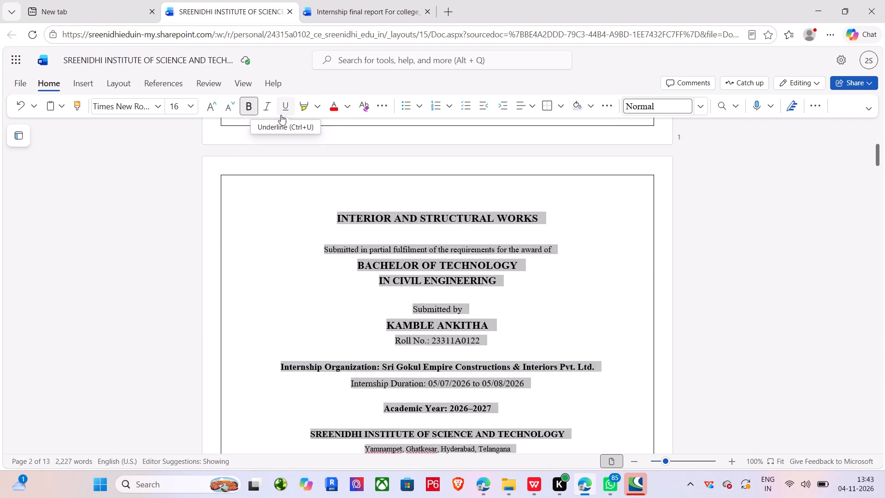
pyautogui.moveTo(281, 115); pyautogui.dragTo(322, 248)
pyautogui.press('Delete')
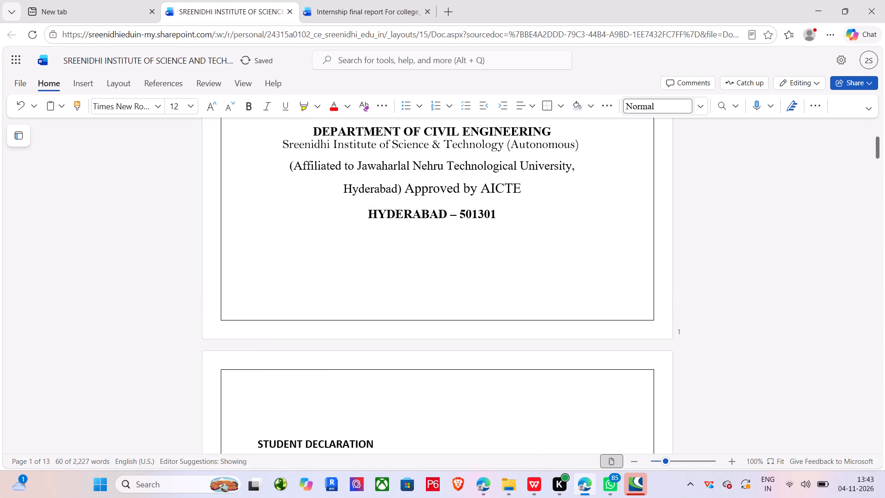
# Review the pasted cover page from its title down to the start of the Student Declaration page.
pyautogui.scroll(-3, 340, 268)
pyautogui.scroll(8, 340, 268)
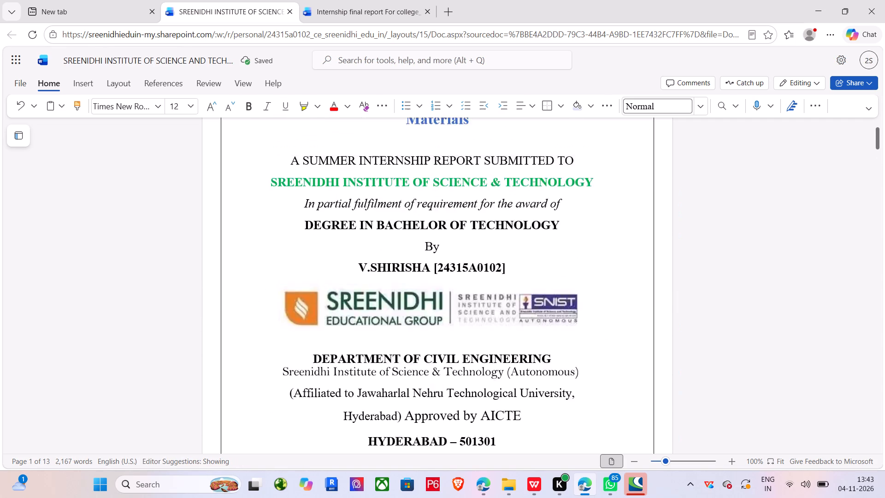
pyautogui.scroll(2, 336, 273)
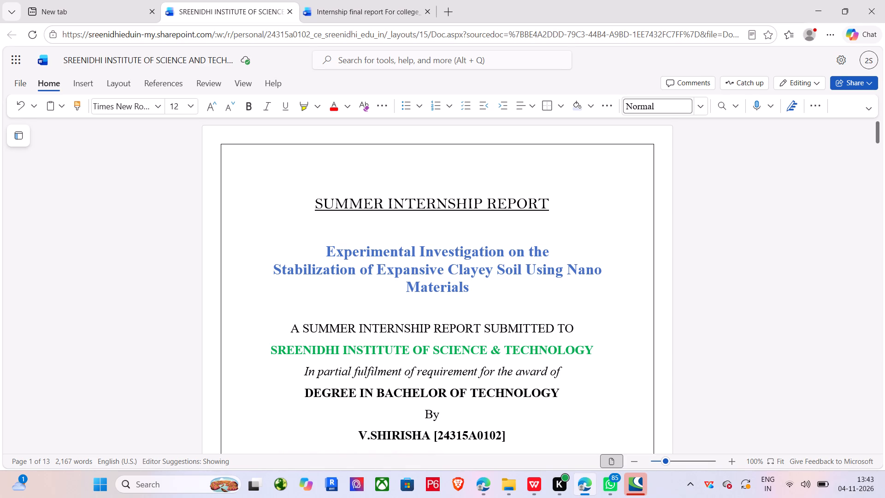
pyautogui.scroll(-2, 391, 389)
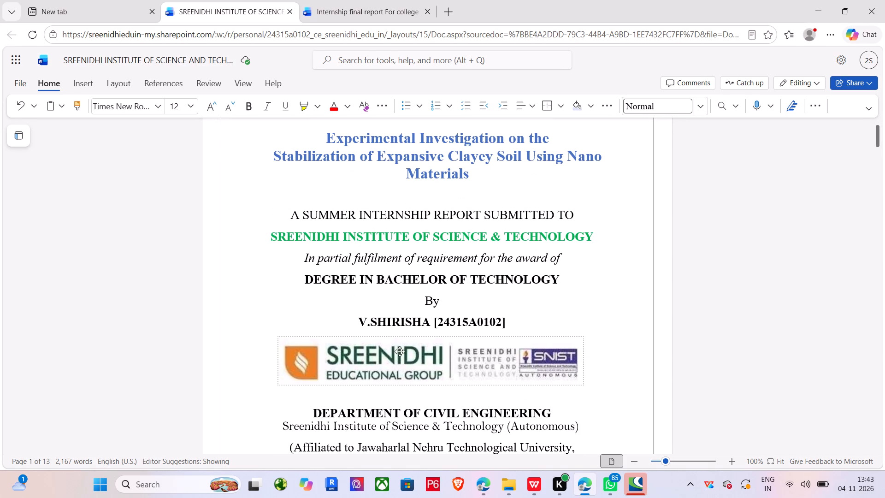
pyautogui.scroll(3, 523, 325)
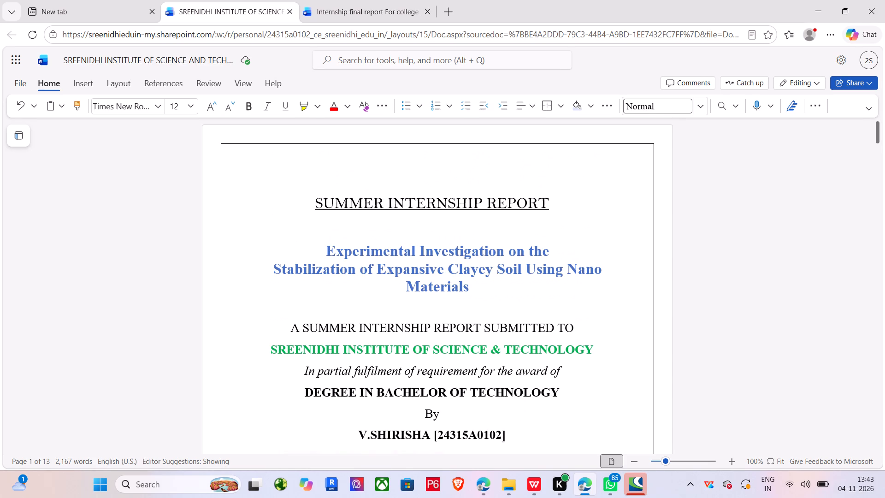
pyautogui.scroll(-3, 477, 316)
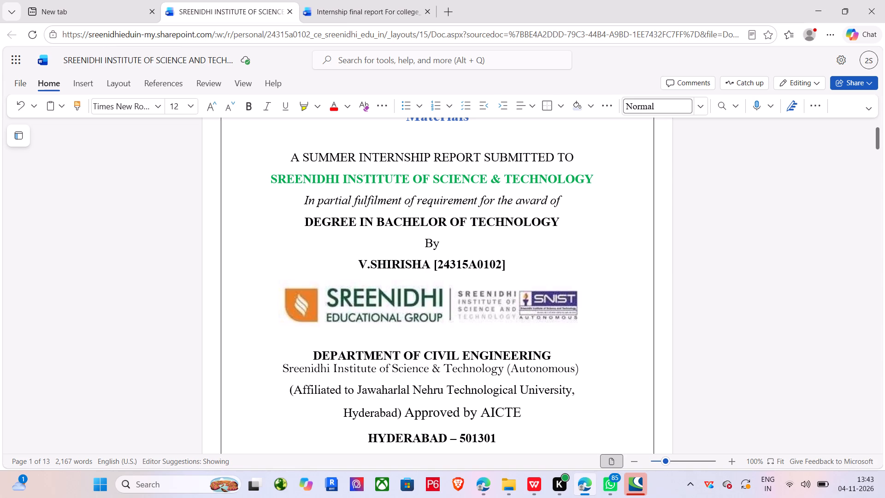
pyautogui.scroll(-5, 509, 273)
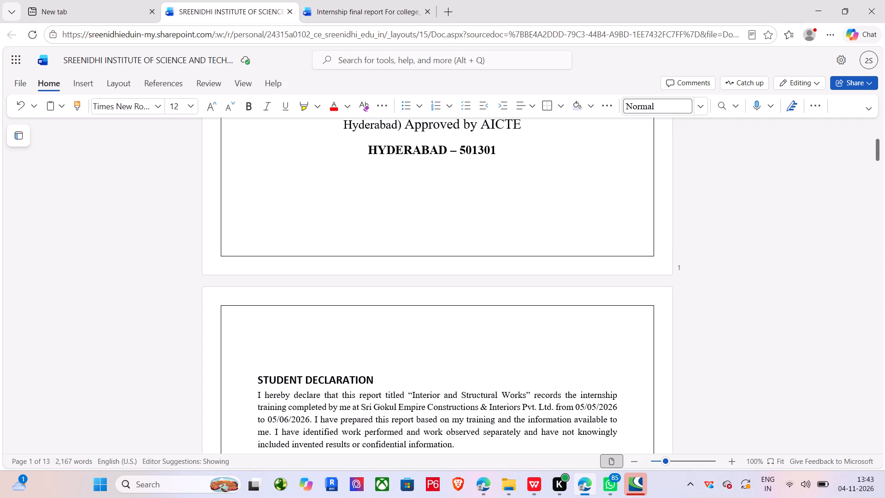
pyautogui.scroll(4, 407, 254)
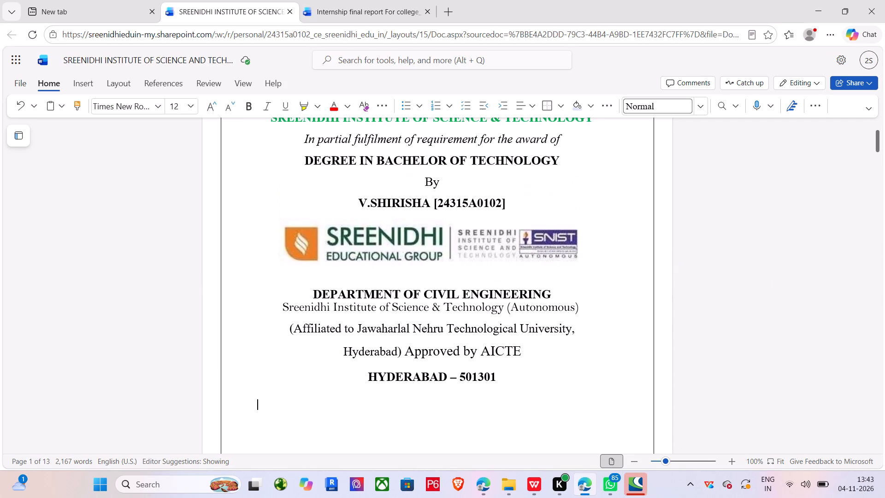
# Replace the roll number in brackets beside the student name on the cover page with the report author's own roll number.
pyautogui.scroll(3, 407, 254)
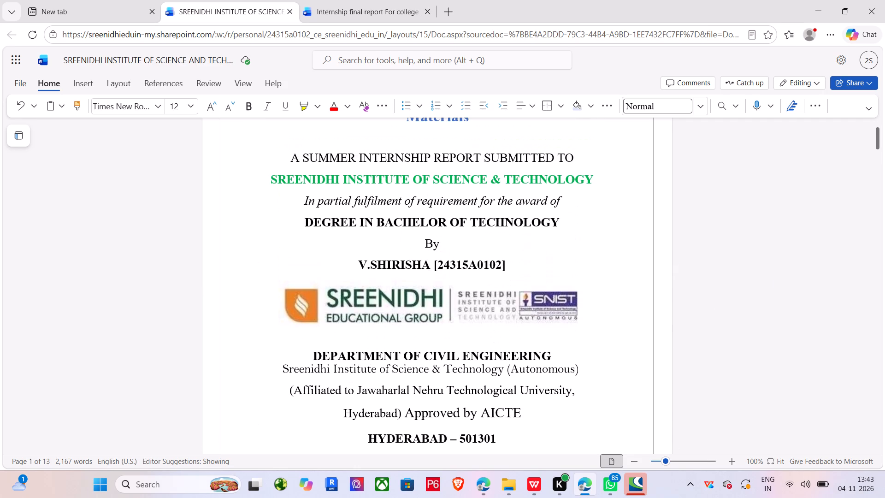
pyautogui.click(500, 378)
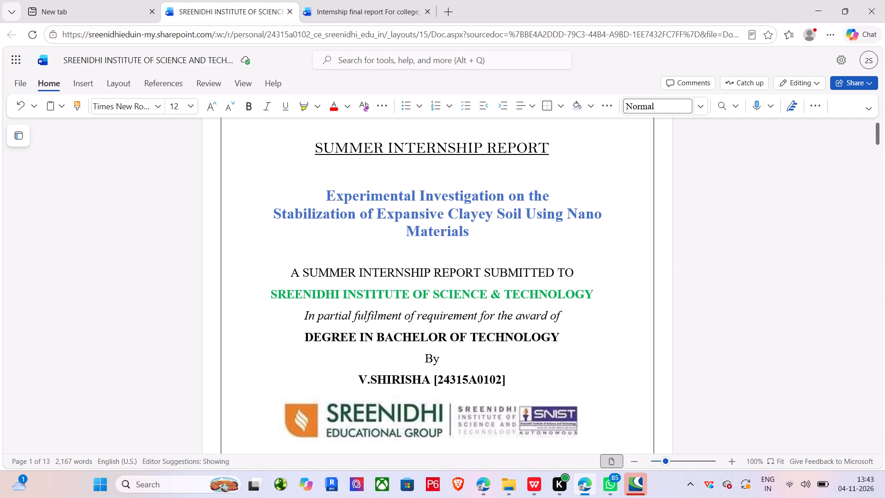
pyautogui.press('BackSpace')
pyautogui.press('BackSpace')
pyautogui.press('BackSpace')
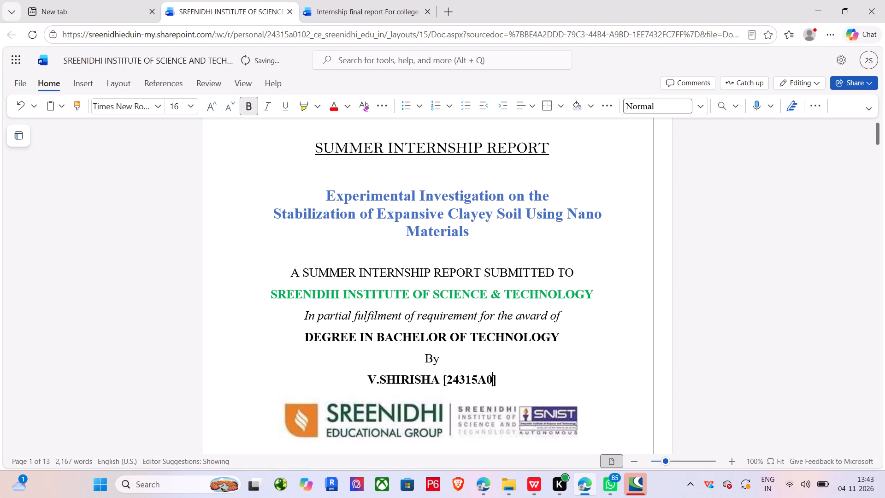
pyautogui.press('BackSpace')
pyautogui.press('BackSpace')
pyautogui.press('BackSpace')
pyautogui.press('BackSpace')
pyautogui.press('BackSpace')
pyautogui.press('BackSpace')
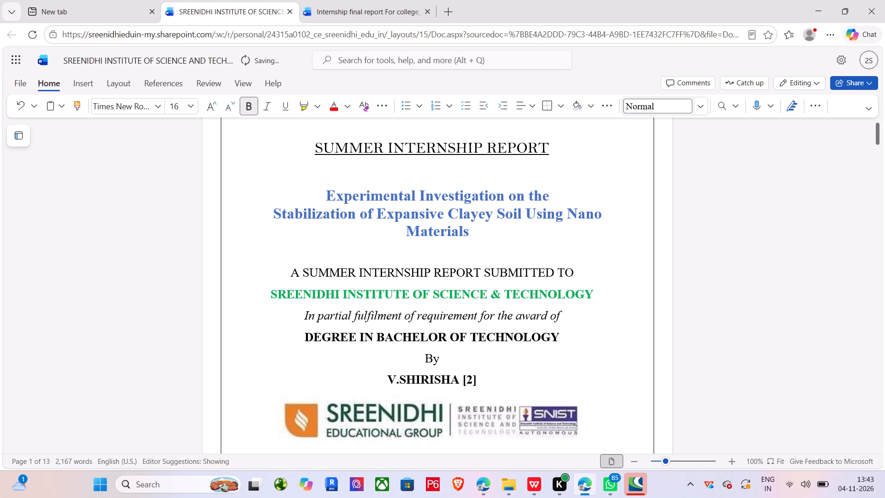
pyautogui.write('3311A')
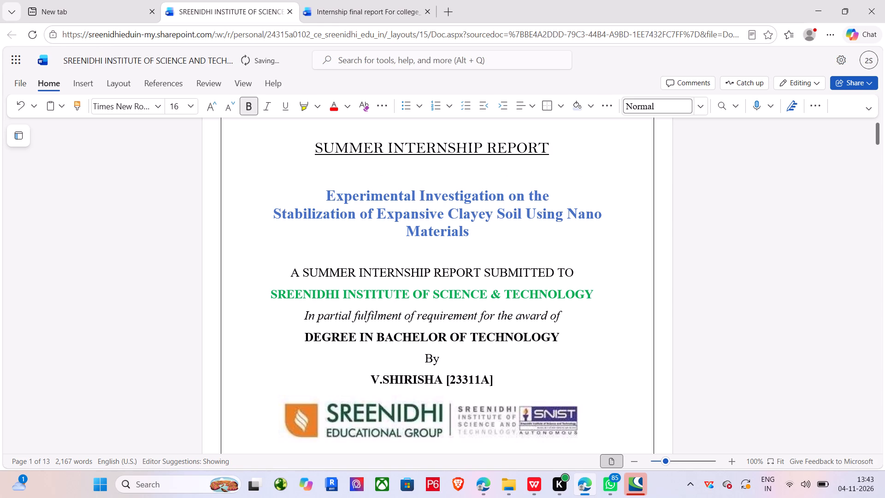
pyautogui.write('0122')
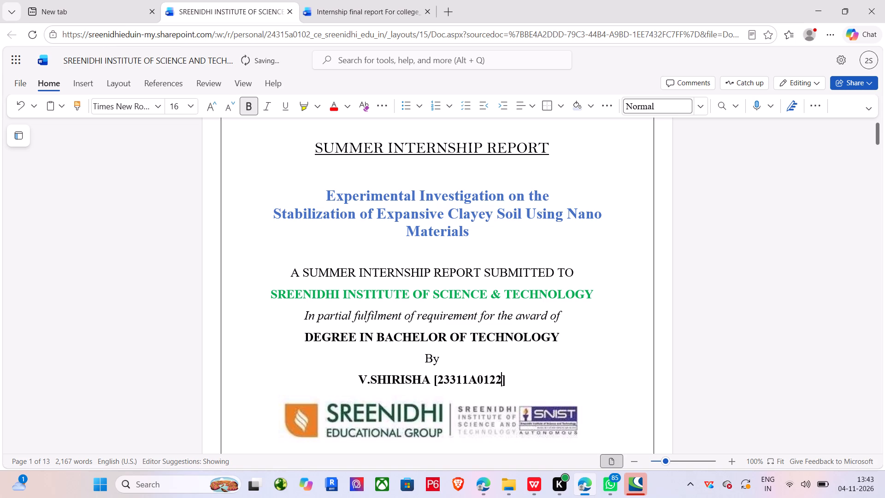
# Replace the student name before the bracketed roll number on the cover page with the report author's name in capitals.
pyautogui.moveTo(431, 379); pyautogui.dragTo(431, 378)
pyautogui.moveTo(431, 378); pyautogui.dragTo(339, 376)
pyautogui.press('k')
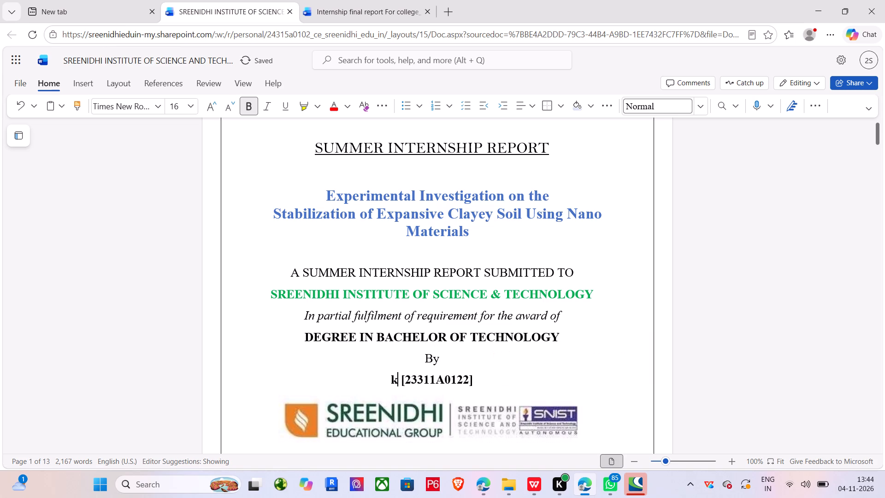
pyautogui.press('BackSpace')
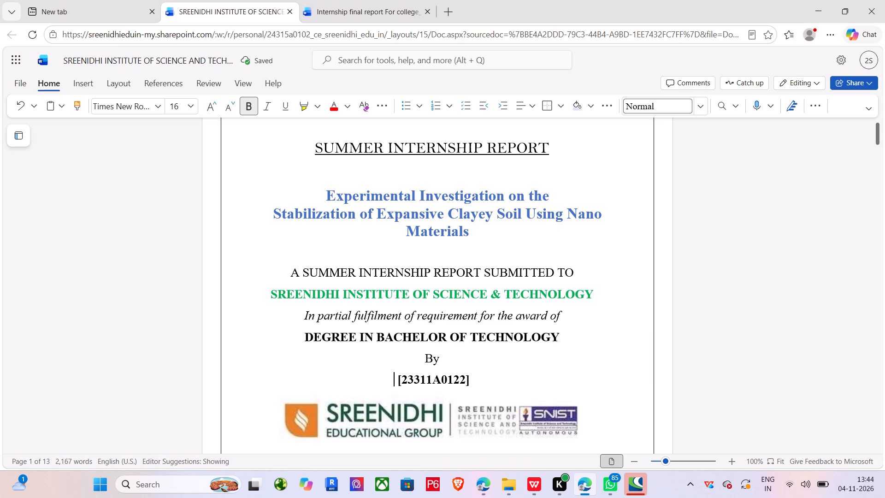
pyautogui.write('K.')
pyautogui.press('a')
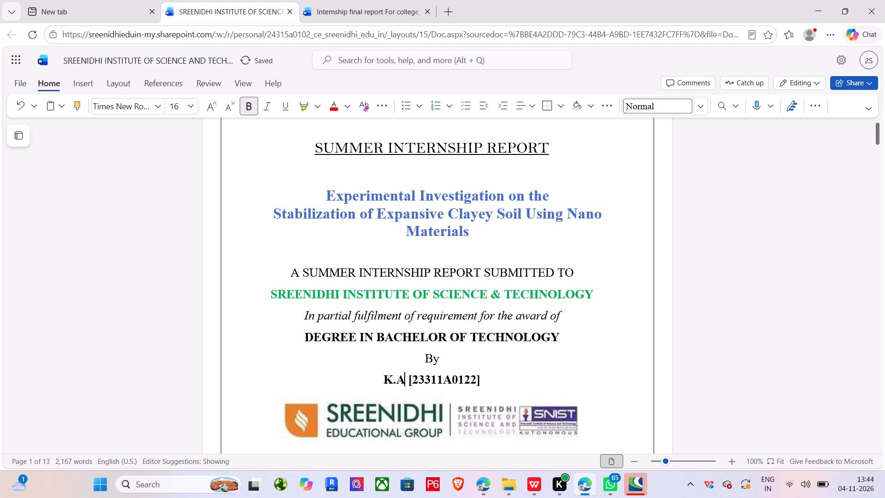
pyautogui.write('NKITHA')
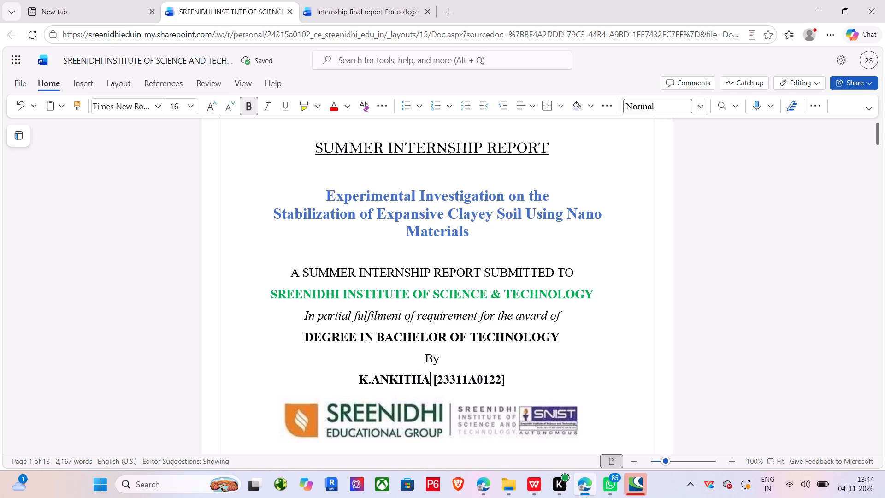
# Select the full blue project title below the SUMMER INTERNSHIP REPORT heading on the cover page.
pyautogui.moveTo(321, 193); pyautogui.dragTo(553, 253)
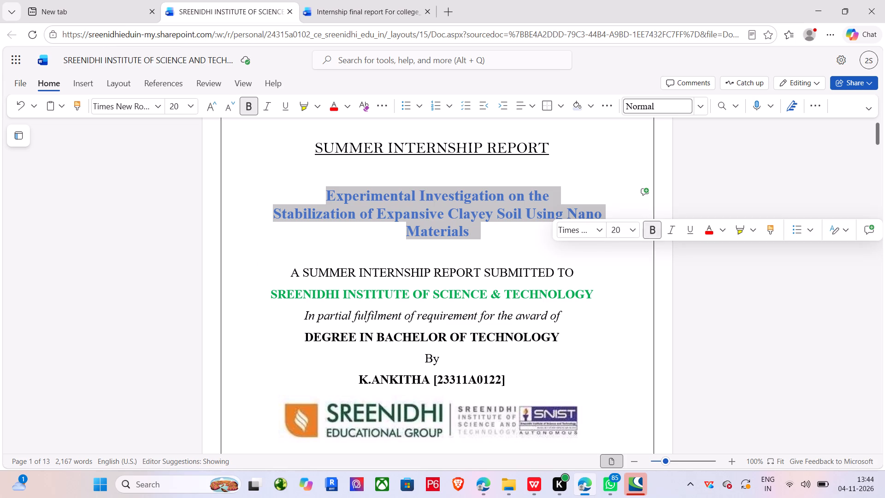
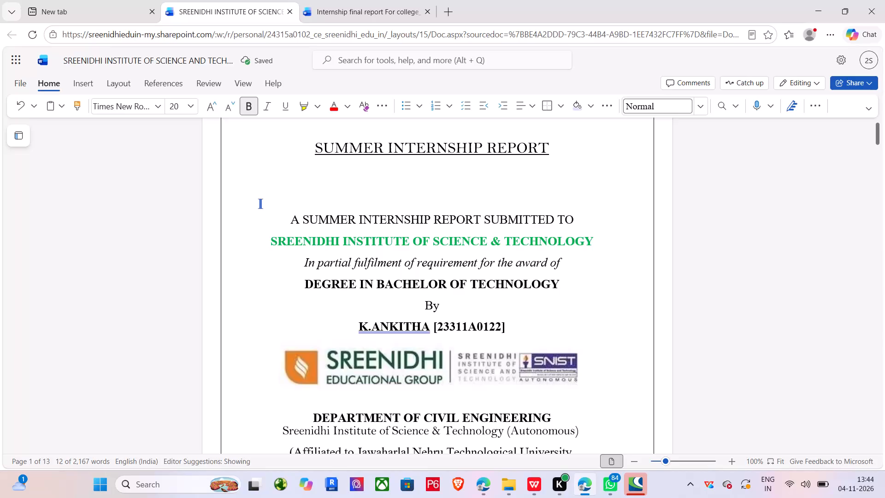
# Enter INTERIOR AND STRUTURE as the blue project title below the SUMMER INTERNSHIP REPORT heading on the cover page.
pyautogui.write('NT')
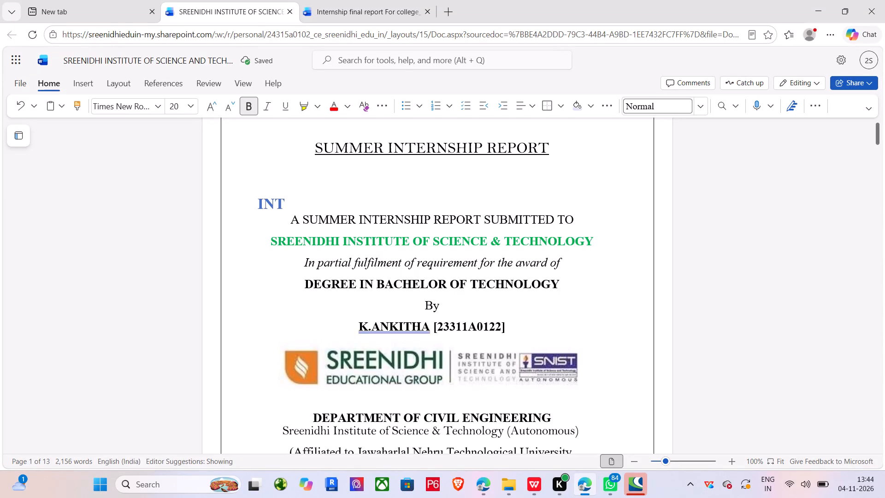
pyautogui.write('ER')
pyautogui.write('IOR')
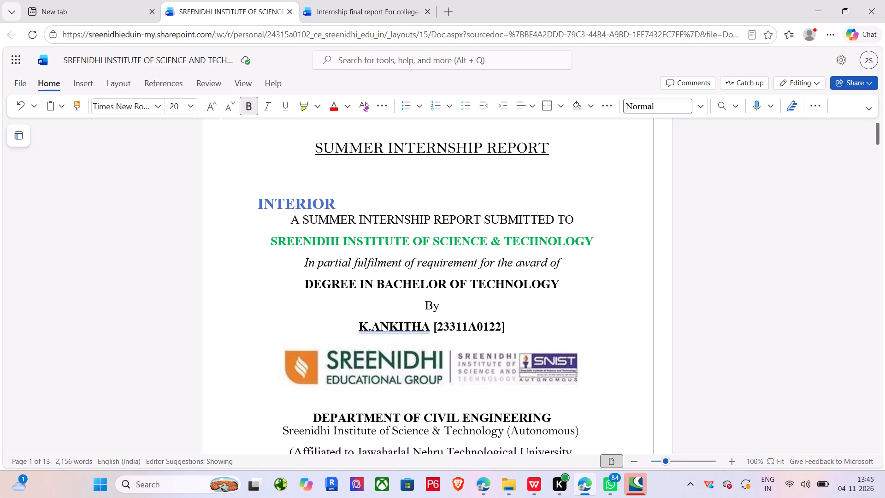
pyautogui.press('space')
pyautogui.write('AND STRU')
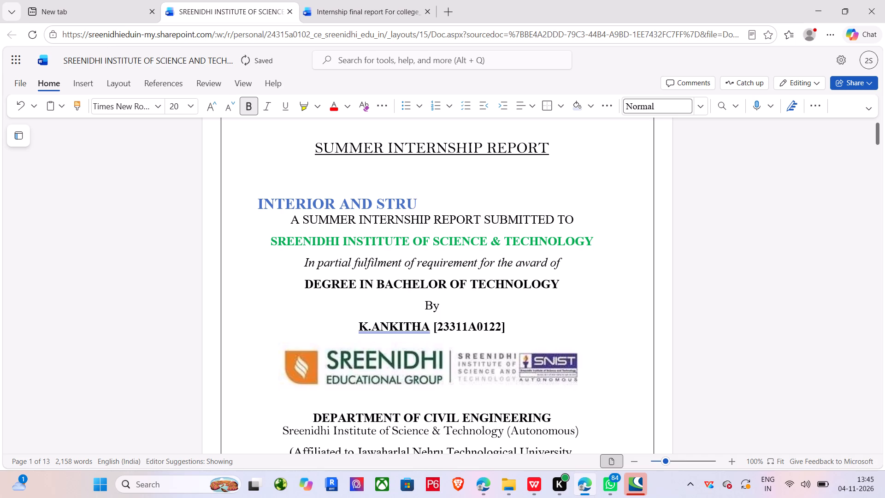
pyautogui.write('TURE')
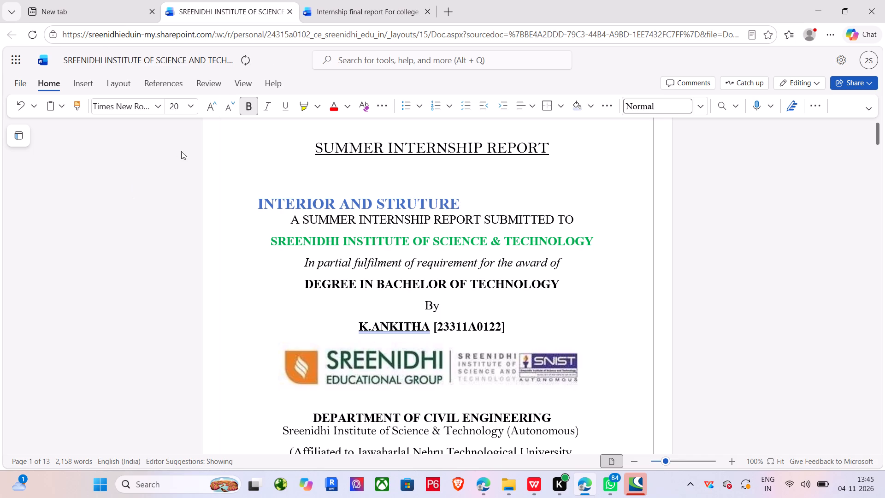
# Shift the blue project title across with leading spaces until it sits roughly centred above the submission line.
pyautogui.click(256, 206)
pyautogui.press('space')
pyautogui.press('space')
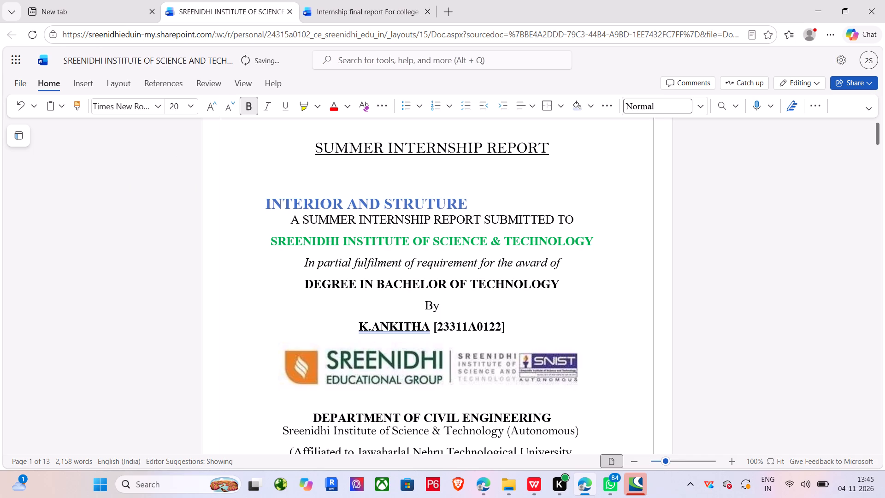
pyautogui.press('space')
pyautogui.press('space')
pyautogui.press('space')
pyautogui.press('space')
pyautogui.press('space')
pyautogui.press('space')
pyautogui.press('space')
pyautogui.press('space')
pyautogui.press('space')
pyautogui.press('space')
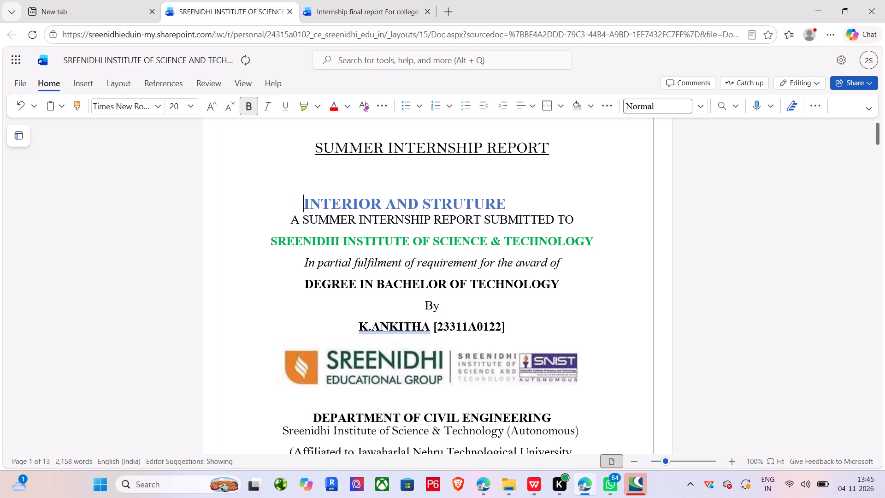
pyautogui.press('space')
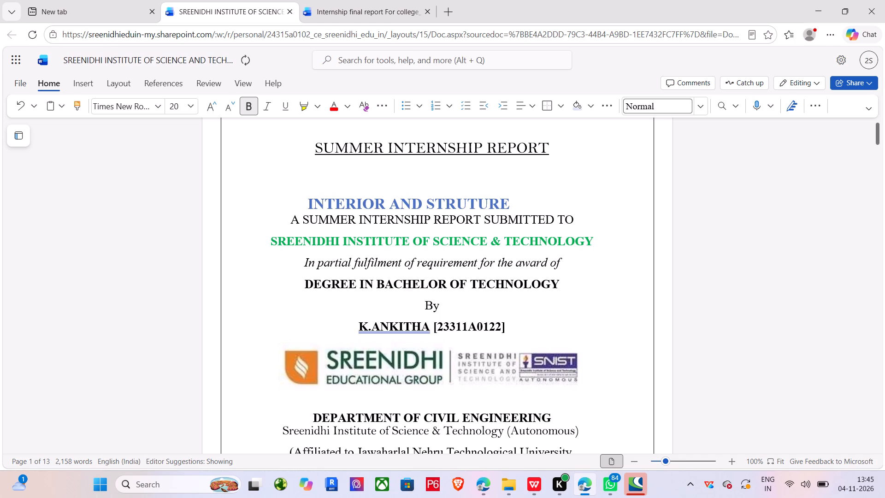
pyautogui.press('space')
pyautogui.press('space')
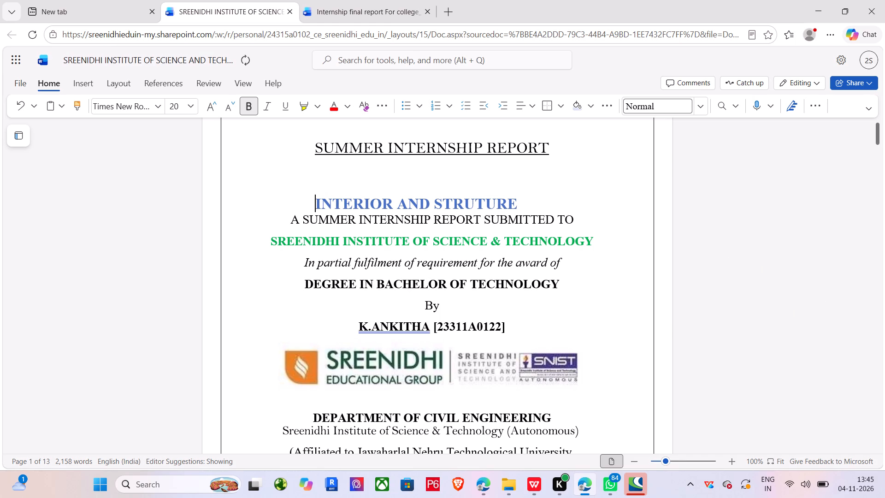
pyautogui.click(524, 204)
pyautogui.click(309, 204)
pyautogui.press('space')
pyautogui.press('space')
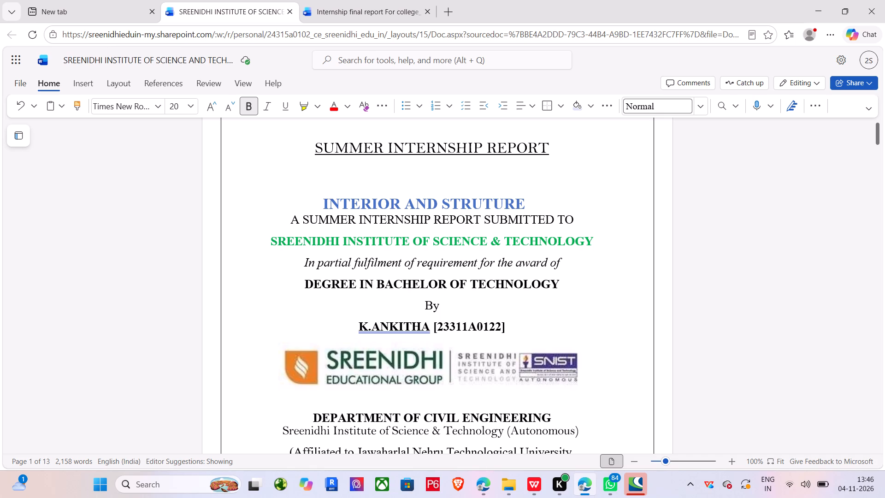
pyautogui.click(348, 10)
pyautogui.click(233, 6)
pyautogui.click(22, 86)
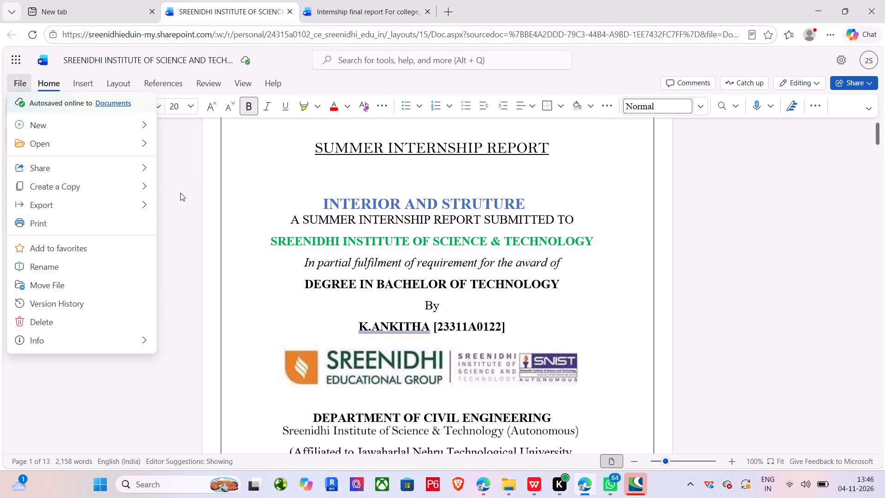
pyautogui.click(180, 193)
# Switch to File Explorer and open the OneDrive copy of the recent document rani2323.
pyautogui.click(511, 480)
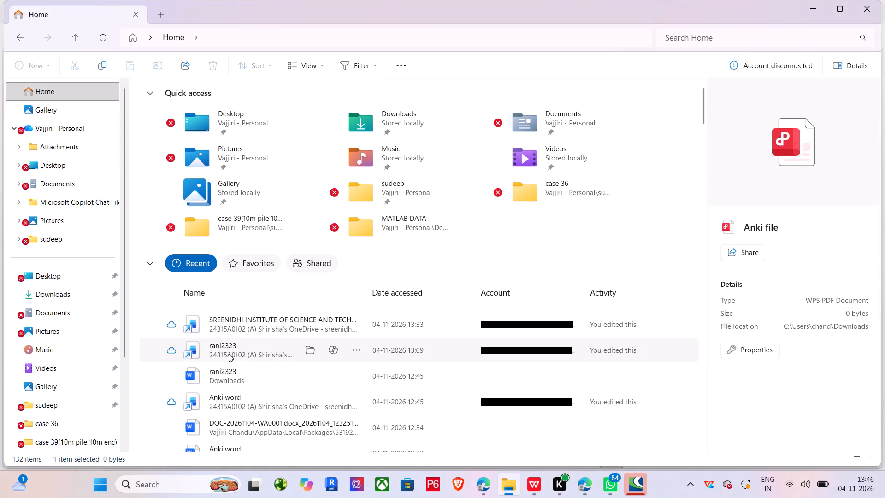
pyautogui.doubleClick(228, 349)
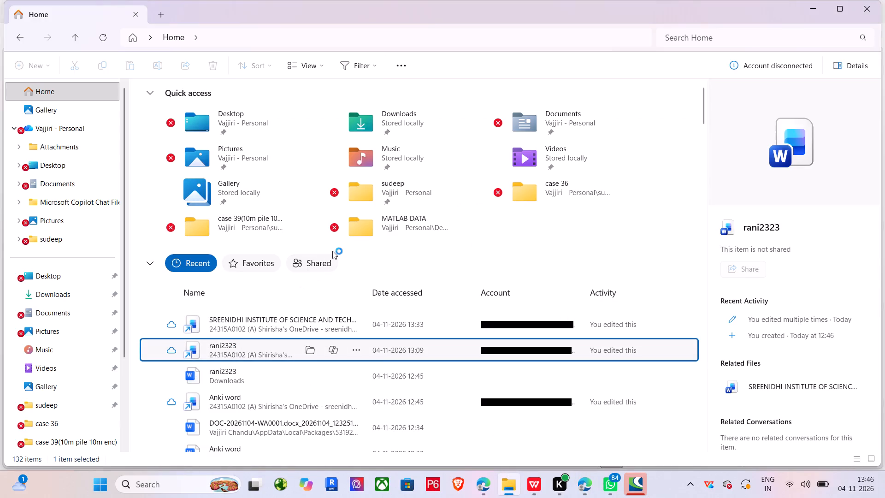
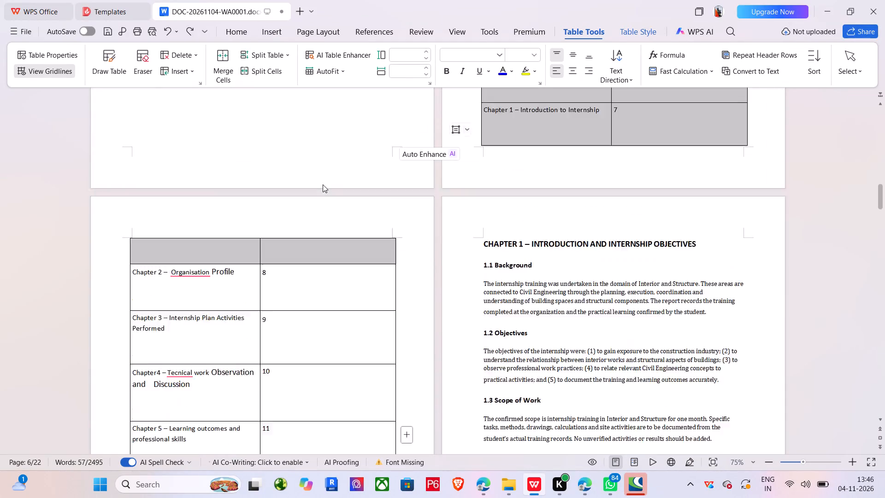
# Extend the blue project title on the Word cover page with WORKS, following the title page of the WPS report.
pyautogui.scroll(15, 320, 184)
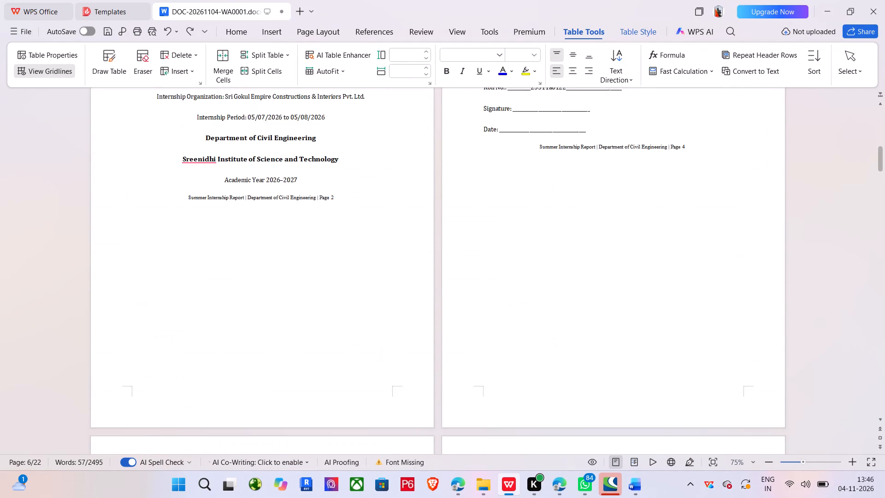
pyautogui.scroll(6, 320, 184)
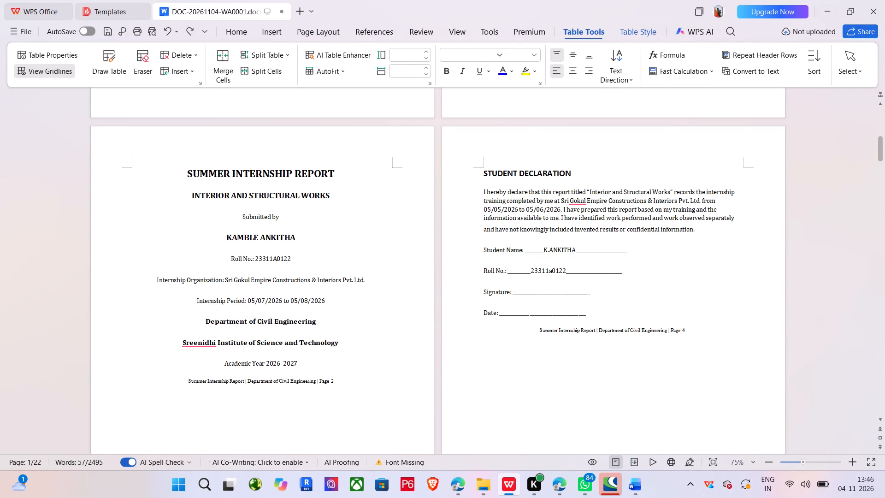
pyautogui.click(310, 226)
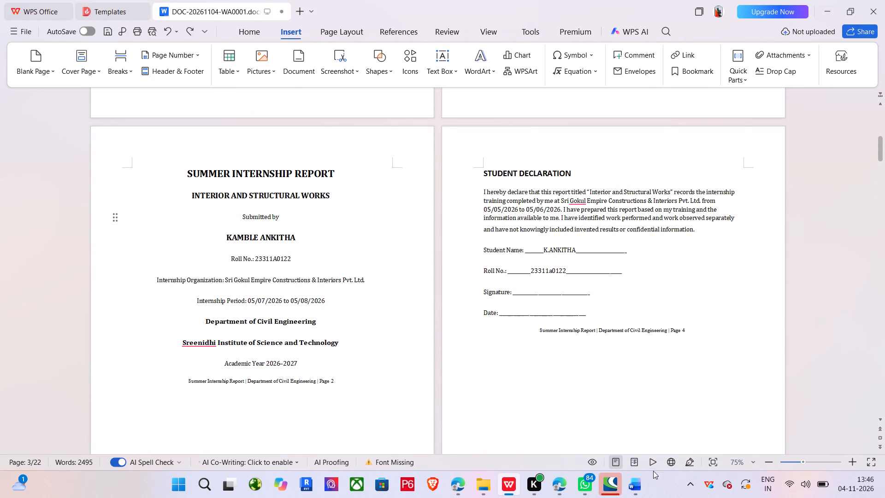
pyautogui.click(640, 449)
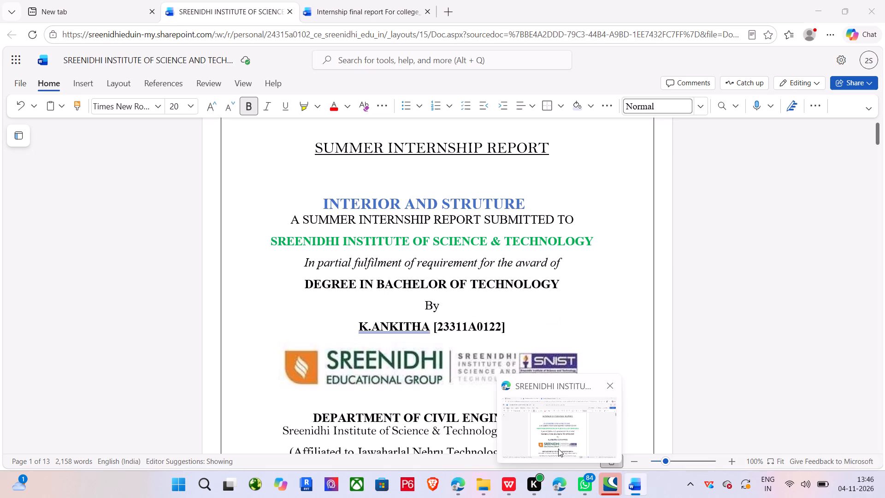
pyautogui.click(558, 447)
pyautogui.click(533, 197)
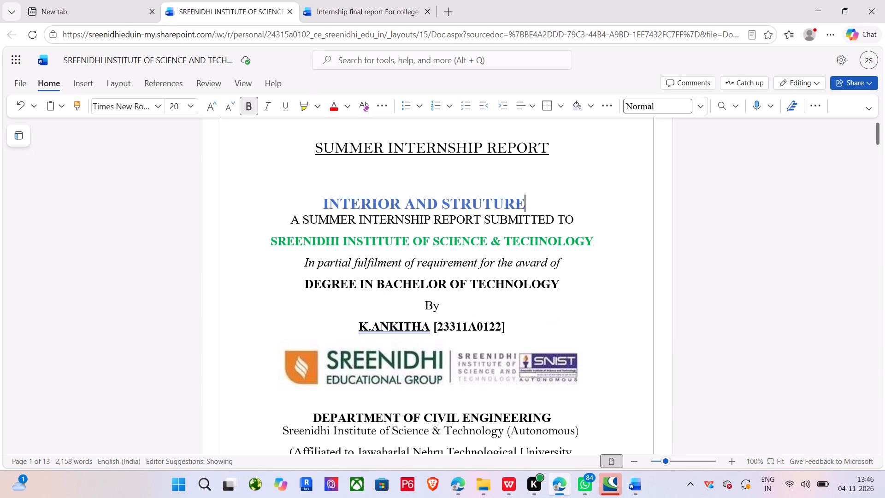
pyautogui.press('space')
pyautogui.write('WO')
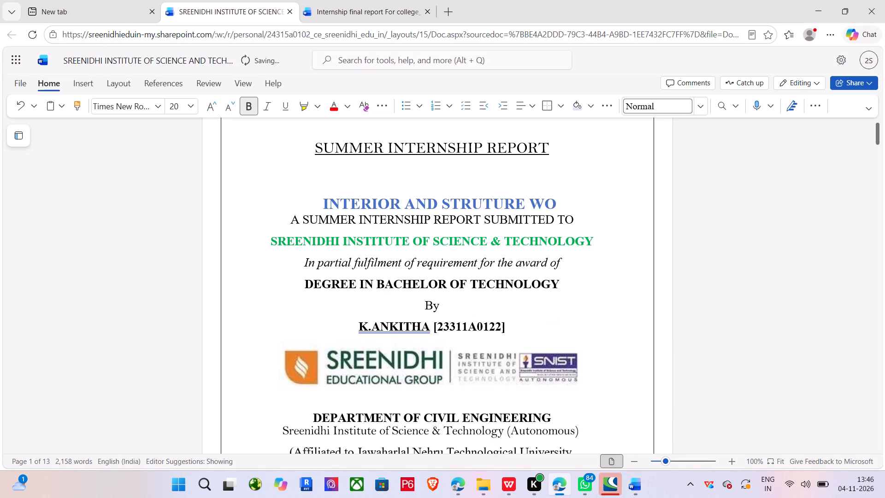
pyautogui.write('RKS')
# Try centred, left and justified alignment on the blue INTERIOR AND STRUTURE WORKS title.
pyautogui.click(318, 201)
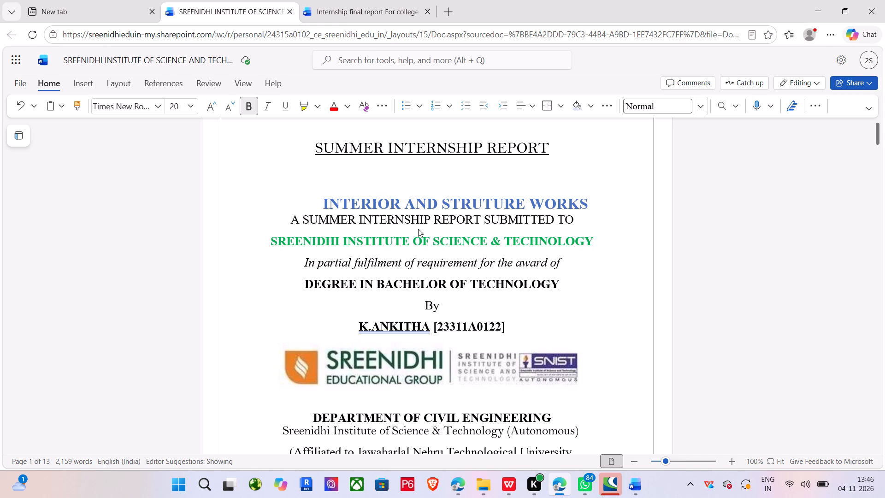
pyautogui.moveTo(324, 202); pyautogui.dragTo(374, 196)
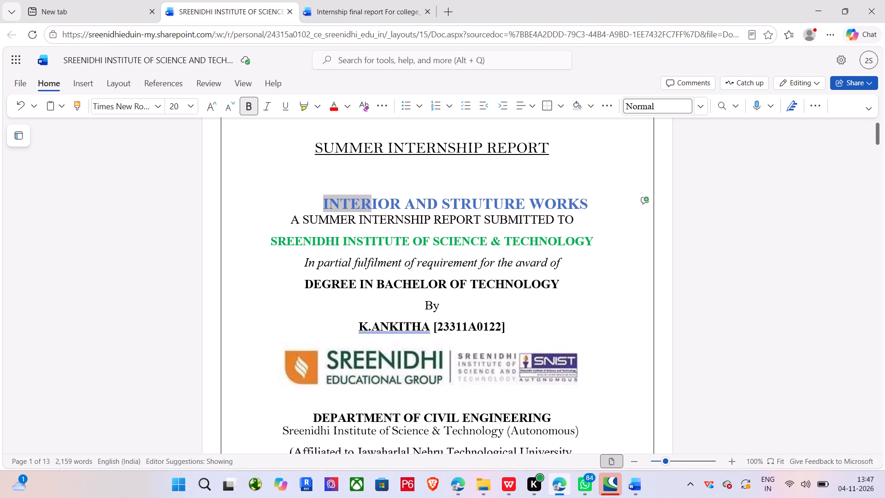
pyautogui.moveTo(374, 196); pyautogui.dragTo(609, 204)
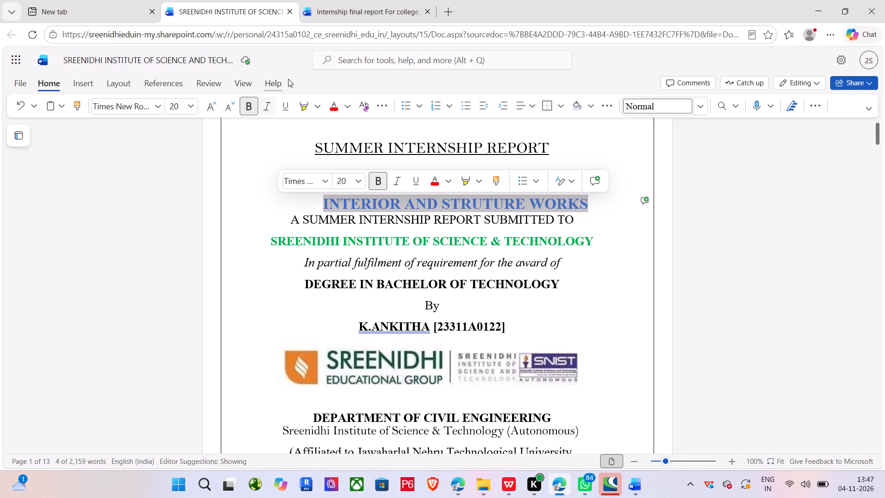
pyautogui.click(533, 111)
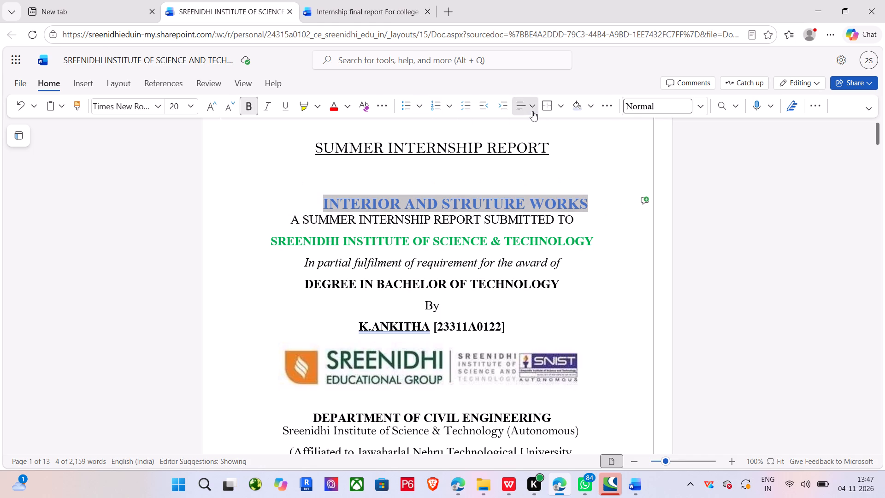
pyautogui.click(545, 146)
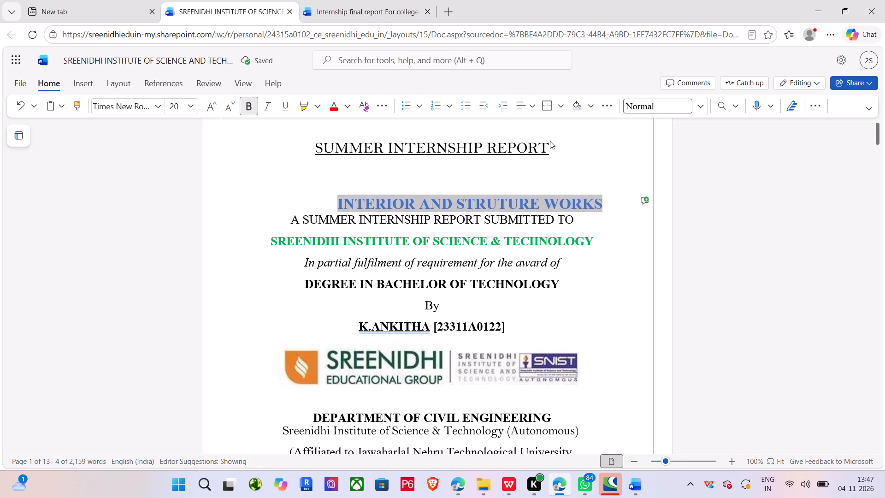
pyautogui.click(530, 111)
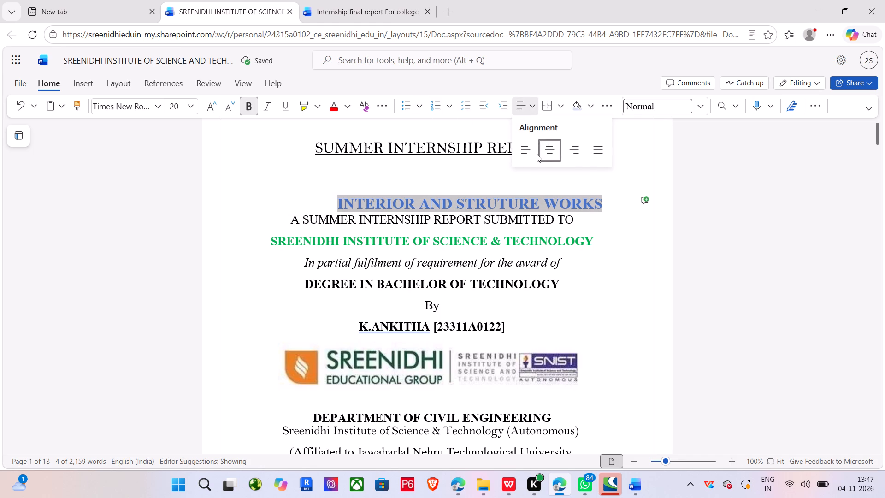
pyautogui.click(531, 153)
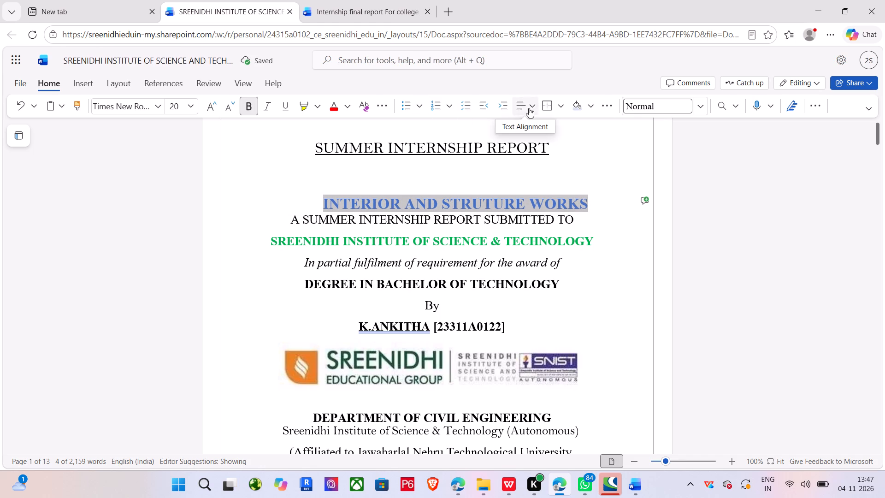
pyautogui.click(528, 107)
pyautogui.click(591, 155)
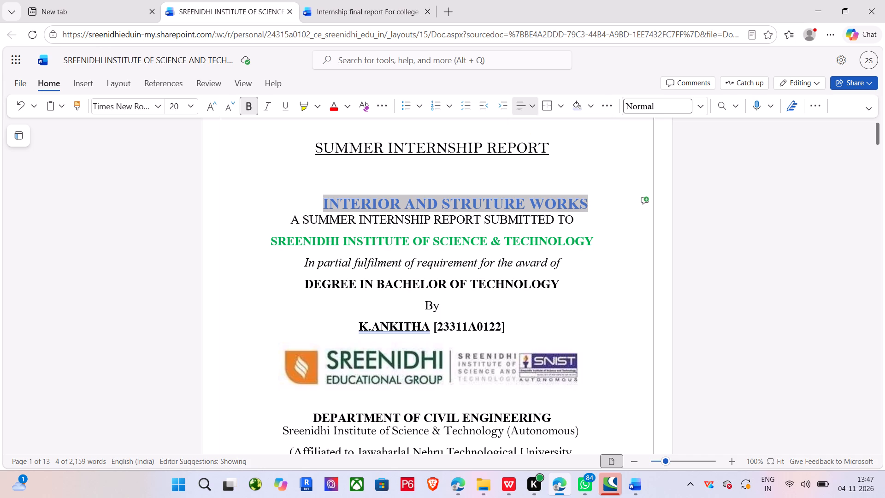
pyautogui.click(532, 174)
# Remove leading spaces before the blue project title until it sits roughly centred above the submission line.
pyautogui.scroll(3, 527, 173)
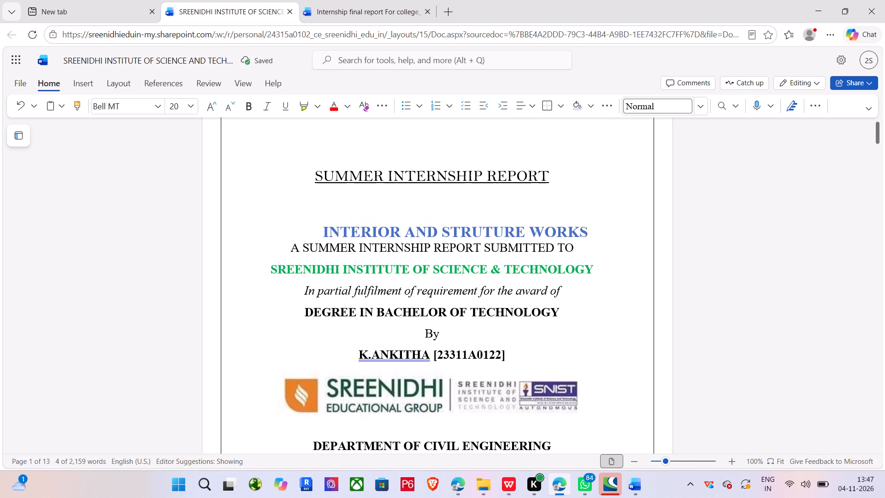
pyautogui.scroll(1, 526, 171)
pyautogui.click(320, 263)
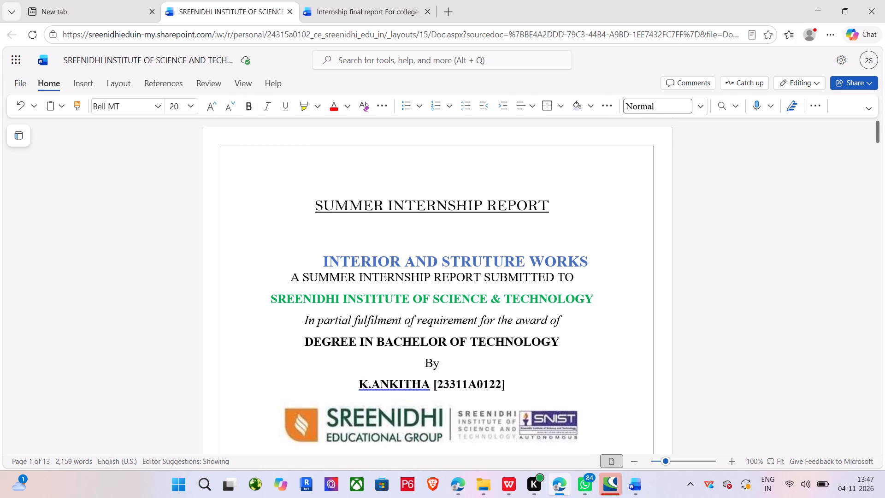
pyautogui.press('BackSpace')
pyautogui.press('BackSpace')
pyautogui.press('BackSpace')
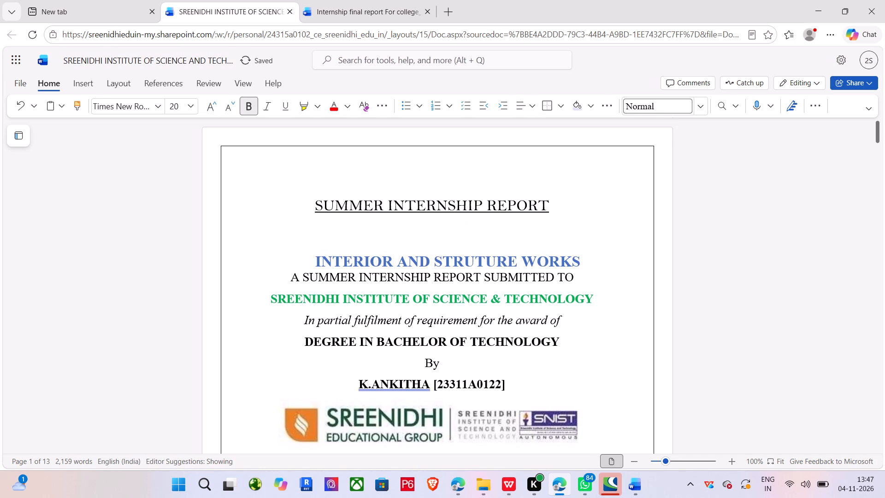
pyautogui.press('BackSpace')
pyautogui.press('BackSpace')
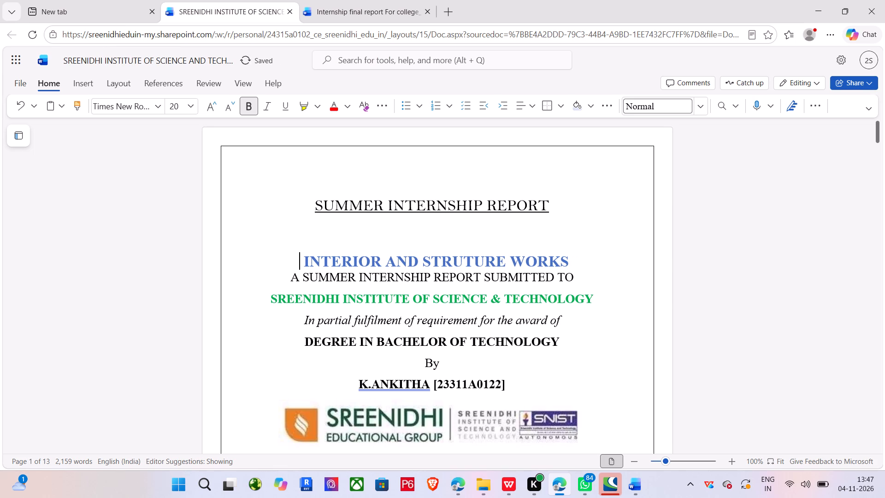
pyautogui.scroll(-3, 337, 267)
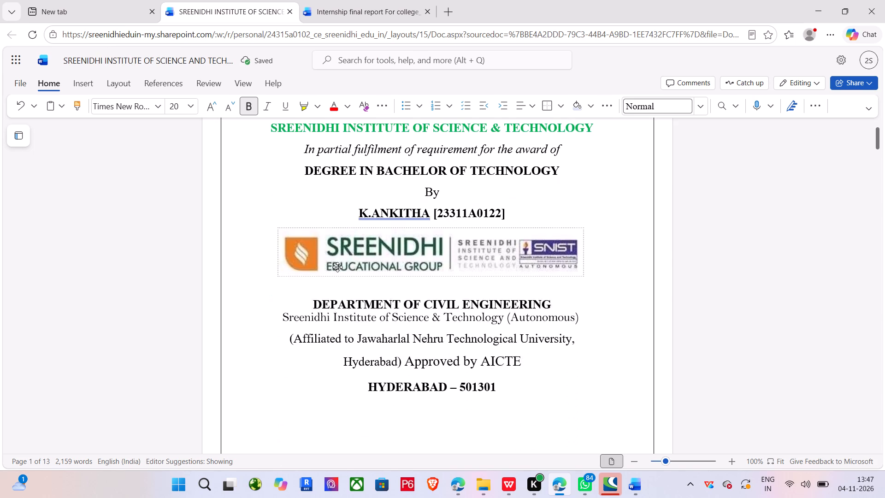
pyautogui.scroll(3, 337, 267)
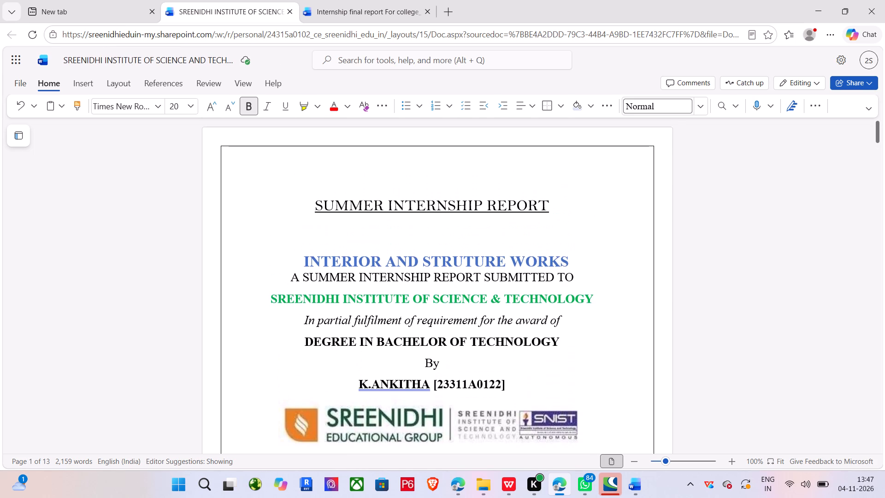
# Compare the report's Student Declaration page with the Declaration page in Internship final report For college_102.
pyautogui.scroll(-4, 348, 265)
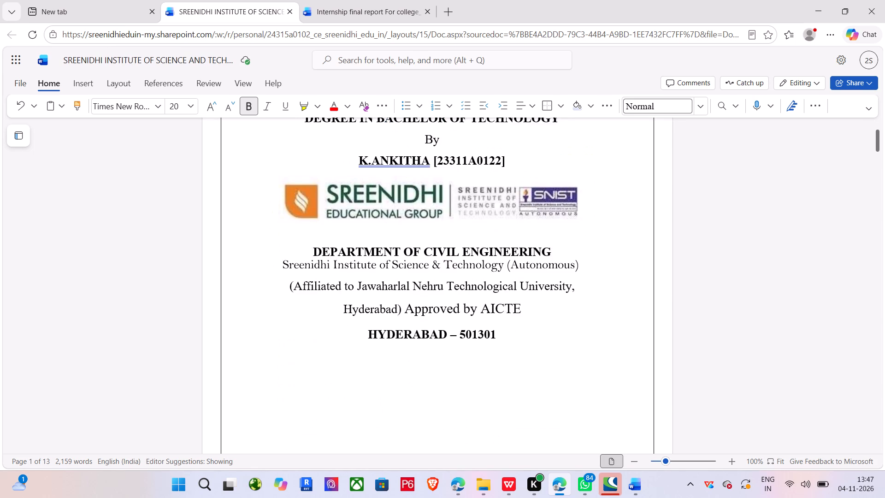
pyautogui.scroll(-7, 347, 263)
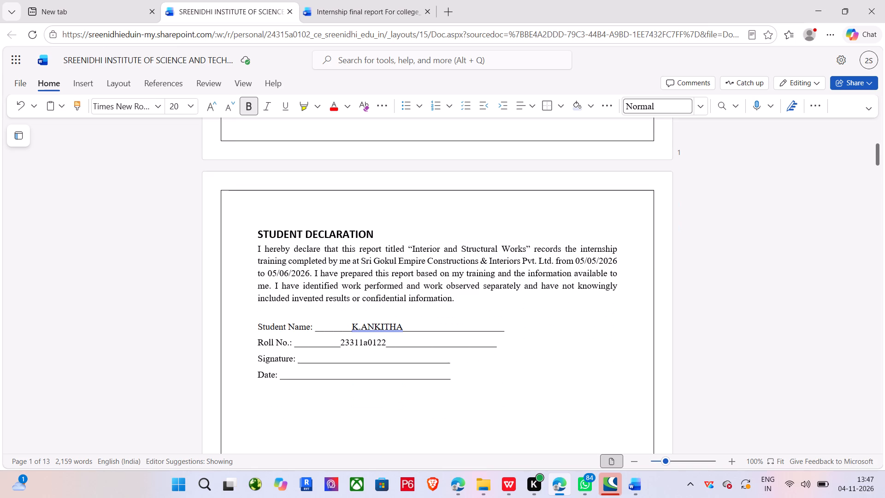
pyautogui.click(342, 13)
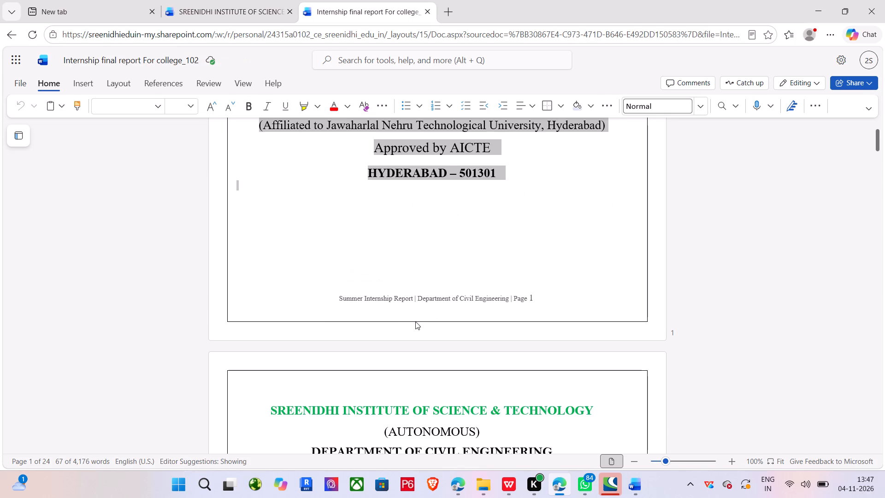
pyautogui.click(440, 279)
pyautogui.scroll(-5, 429, 277)
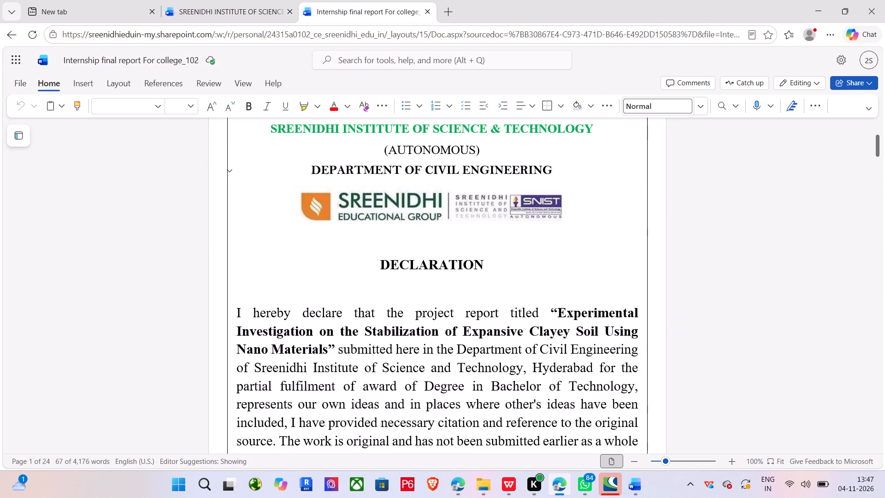
pyautogui.scroll(1, 420, 279)
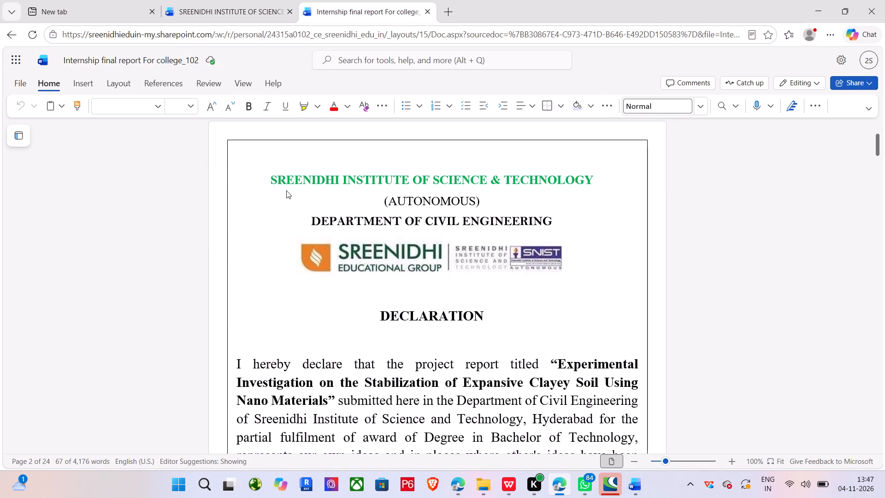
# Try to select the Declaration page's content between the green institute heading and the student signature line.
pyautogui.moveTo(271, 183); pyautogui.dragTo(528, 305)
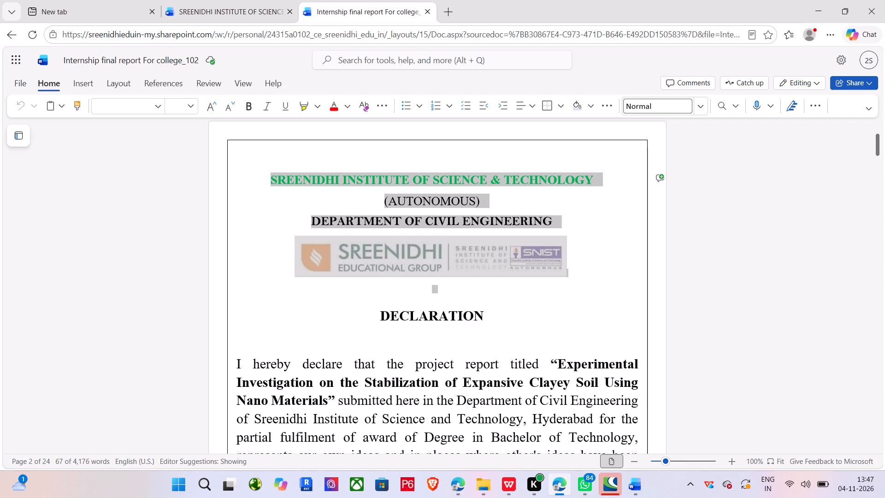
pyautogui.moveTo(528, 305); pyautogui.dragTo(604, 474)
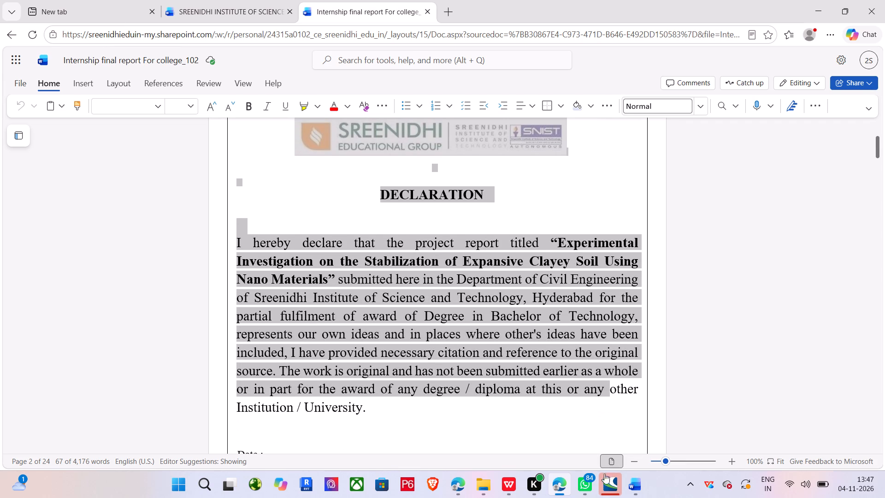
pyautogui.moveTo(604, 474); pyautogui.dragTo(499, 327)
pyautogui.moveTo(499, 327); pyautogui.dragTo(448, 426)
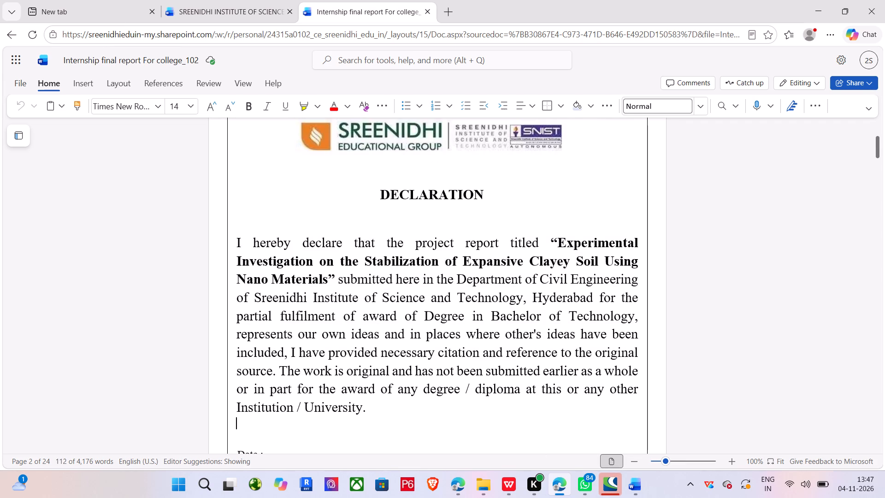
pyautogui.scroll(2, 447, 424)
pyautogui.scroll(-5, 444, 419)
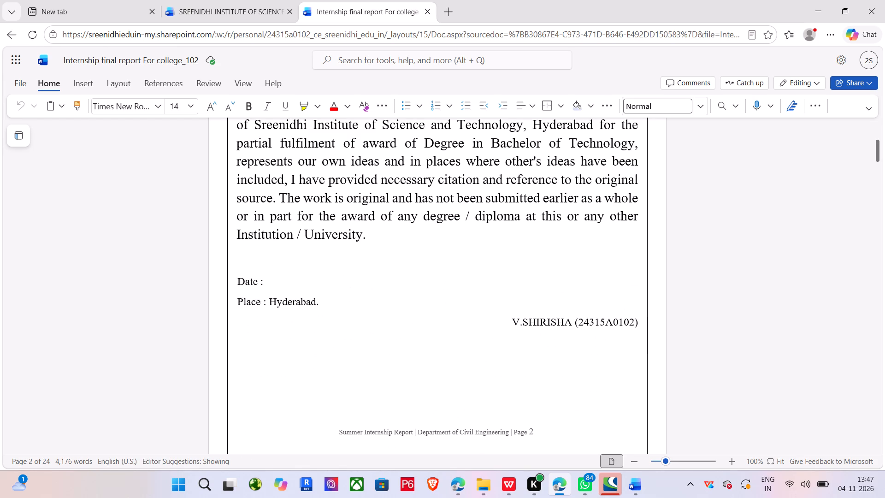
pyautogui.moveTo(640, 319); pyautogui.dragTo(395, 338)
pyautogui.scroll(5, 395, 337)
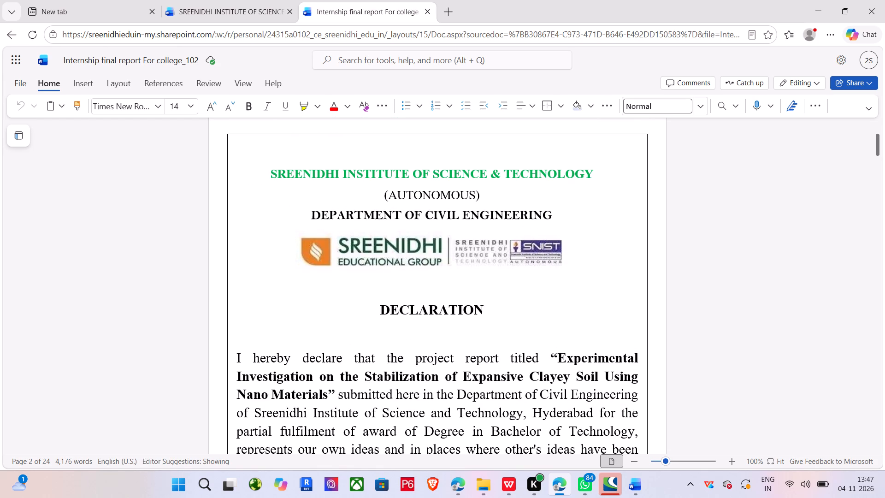
# Copy the whole Declaration page content, from the green institute heading through the student signature line.
pyautogui.moveTo(269, 172); pyautogui.dragTo(577, 409)
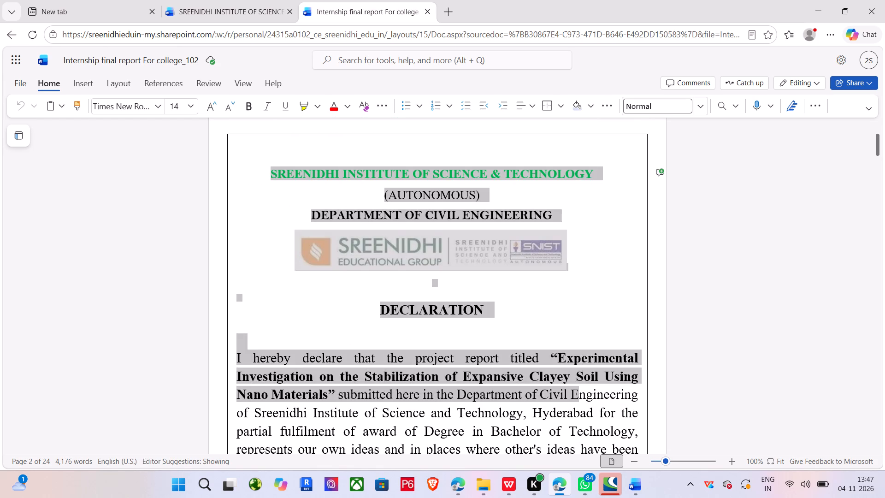
pyautogui.moveTo(577, 409); pyautogui.dragTo(684, 405)
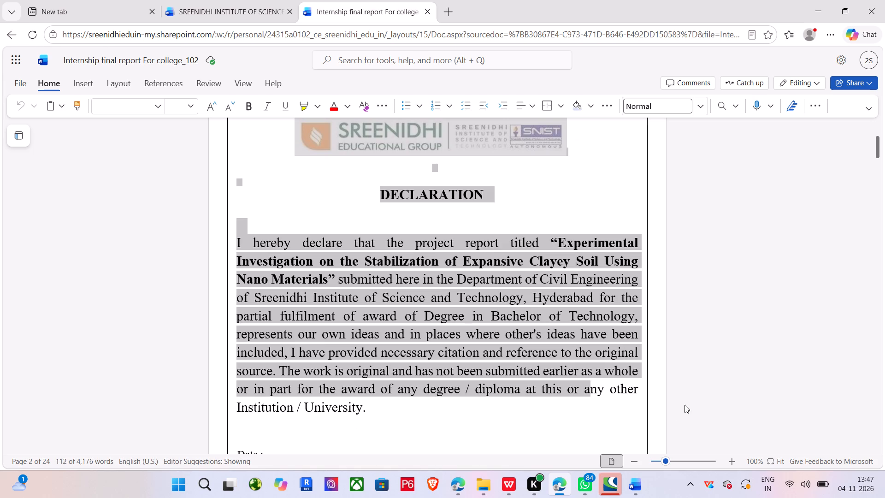
pyautogui.moveTo(684, 405); pyautogui.dragTo(655, 449)
pyautogui.scroll(3, 603, 385)
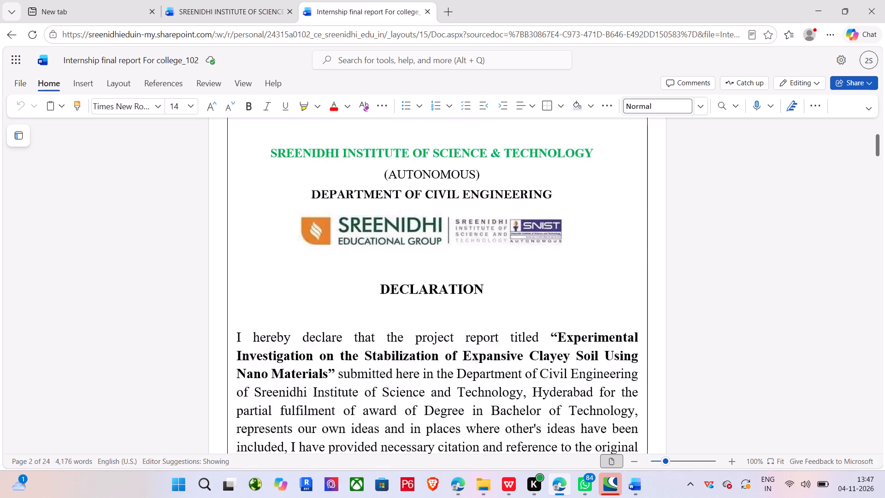
pyautogui.scroll(2, 603, 385)
pyautogui.moveTo(264, 282); pyautogui.dragTo(369, 278)
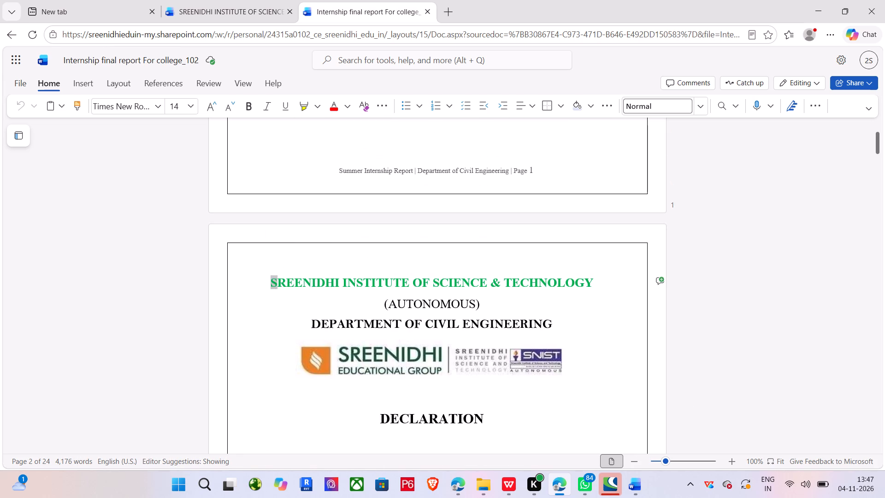
pyautogui.moveTo(369, 278); pyautogui.dragTo(603, 462)
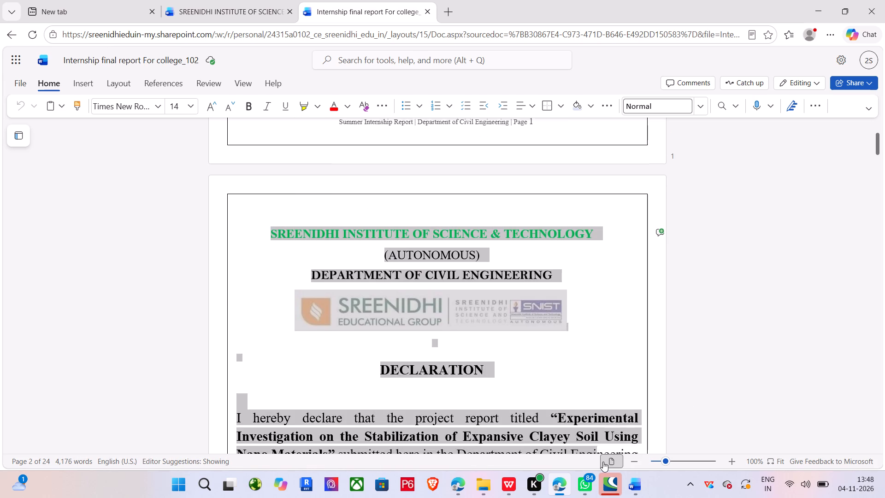
pyautogui.moveTo(603, 462); pyautogui.dragTo(607, 469)
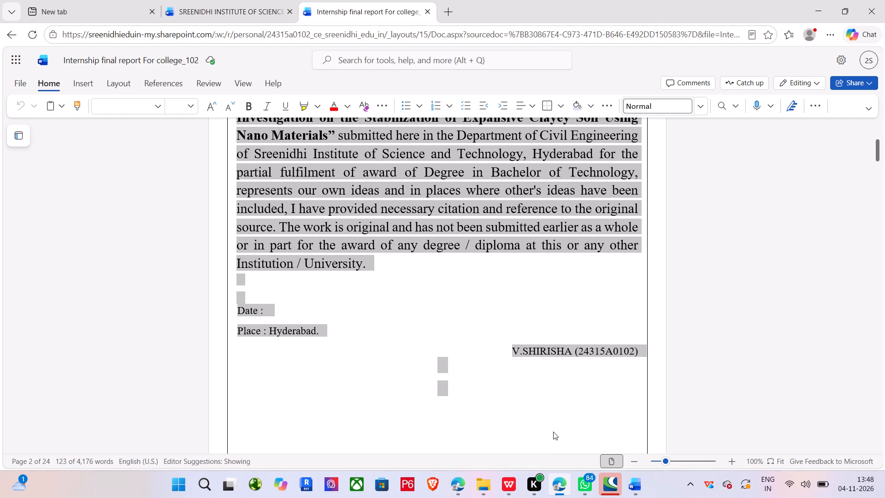
pyautogui.hotkey('ctrl', 'c')
# Paste the copied Declaration content into the internship report, directly before the STUDENT DECLARATION heading.
pyautogui.click(254, 12)
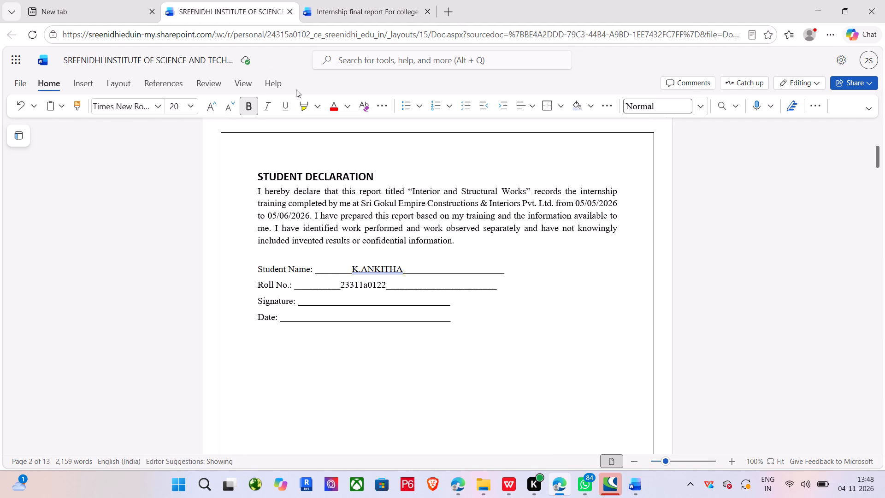
pyautogui.click(258, 173)
pyautogui.hotkey('ctrl', 'v')
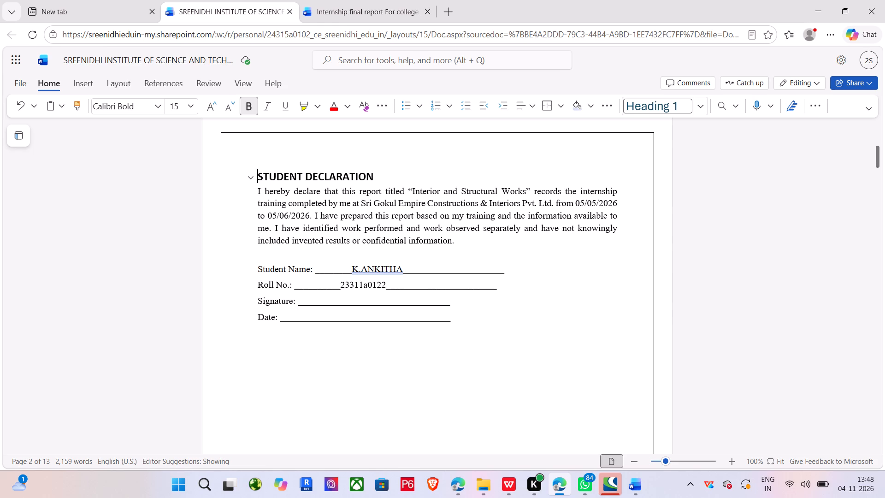
# Delete the old STUDENT DECLARATION section, from its heading through the Date line.
pyautogui.scroll(-4, 259, 175)
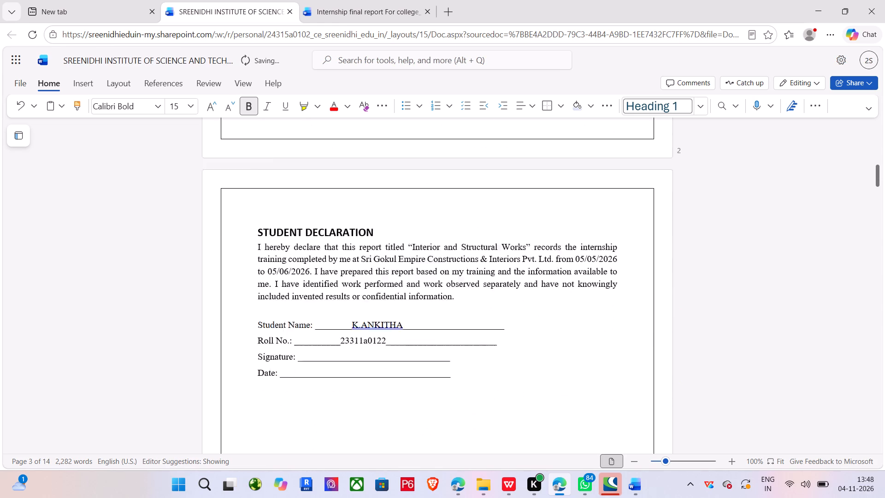
pyautogui.scroll(-3, 259, 176)
pyautogui.scroll(2, 259, 177)
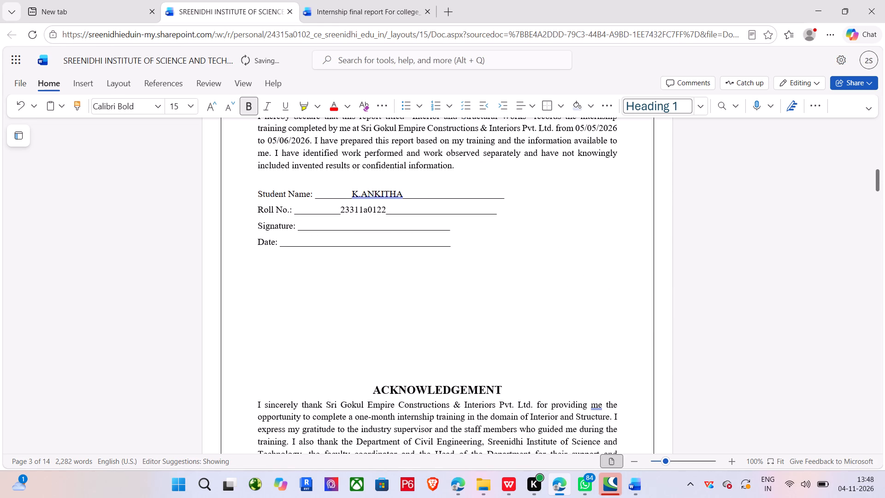
pyautogui.scroll(3, 449, 242)
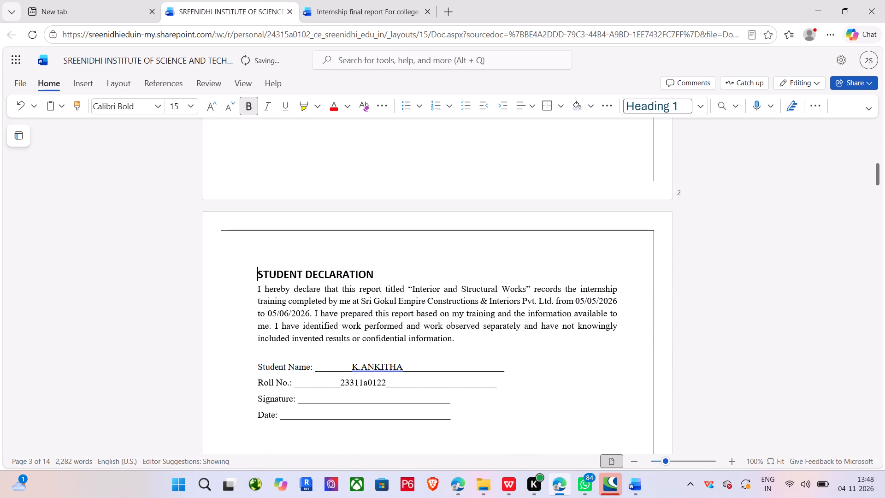
pyautogui.moveTo(259, 278); pyautogui.dragTo(461, 403)
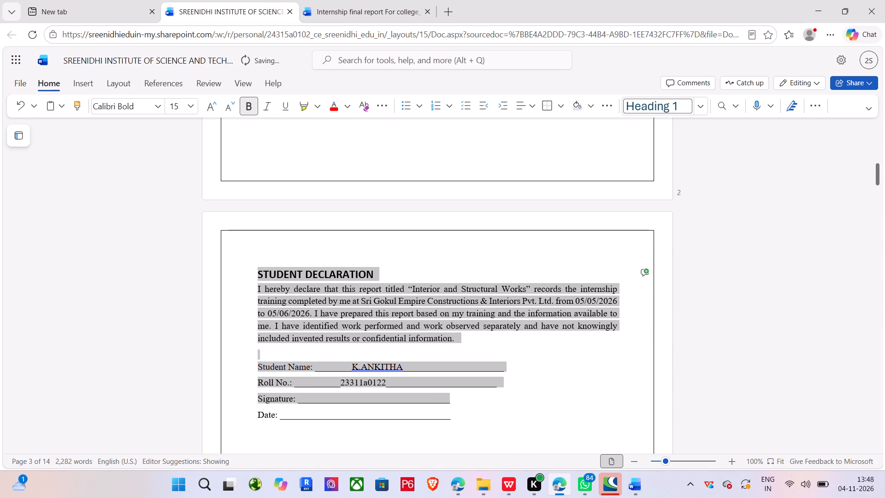
pyautogui.moveTo(461, 403); pyautogui.dragTo(470, 416)
pyautogui.press('Delete')
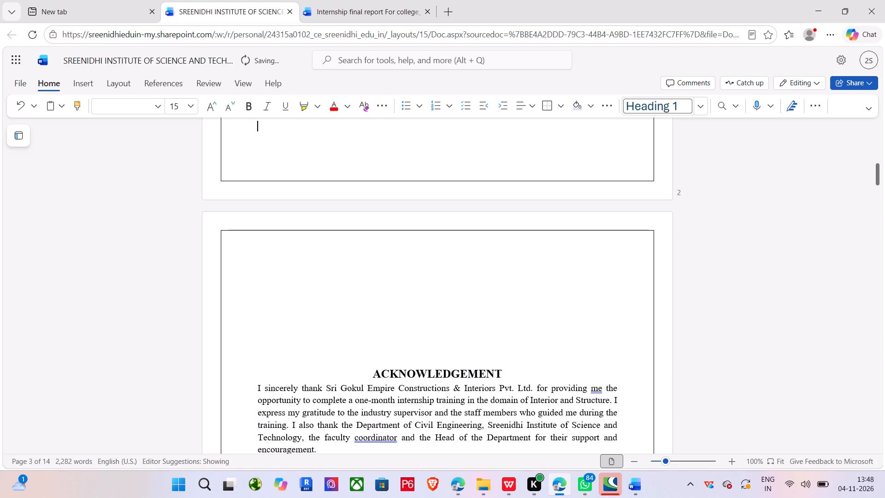
# Insert two blank lines before the pasted green institute heading to push it from the cover page onto page 2.
pyautogui.scroll(7, 470, 416)
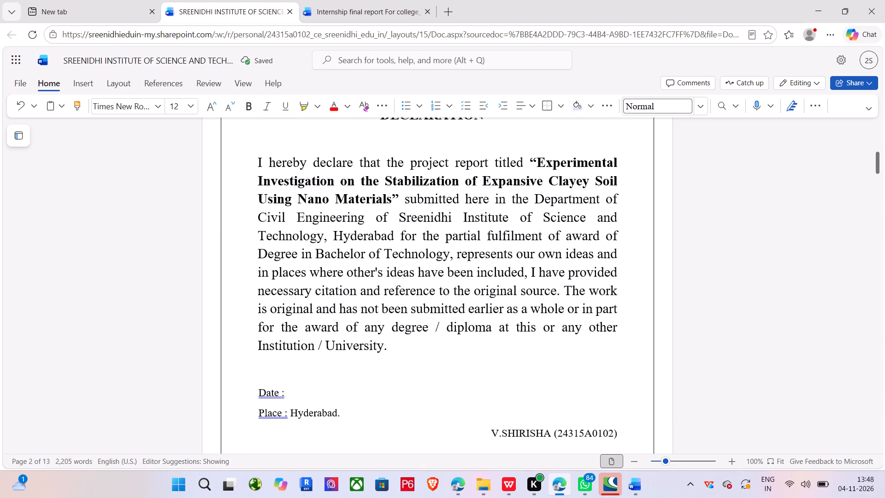
pyautogui.scroll(3, 463, 417)
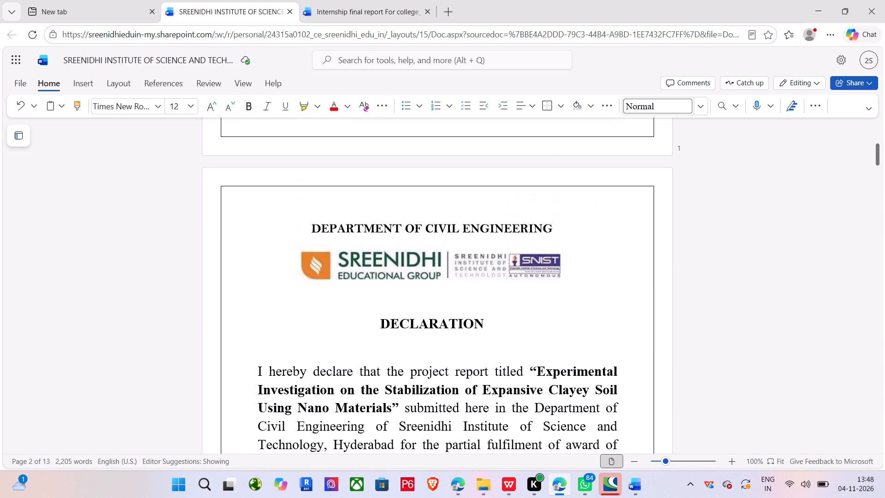
pyautogui.scroll(3, 463, 417)
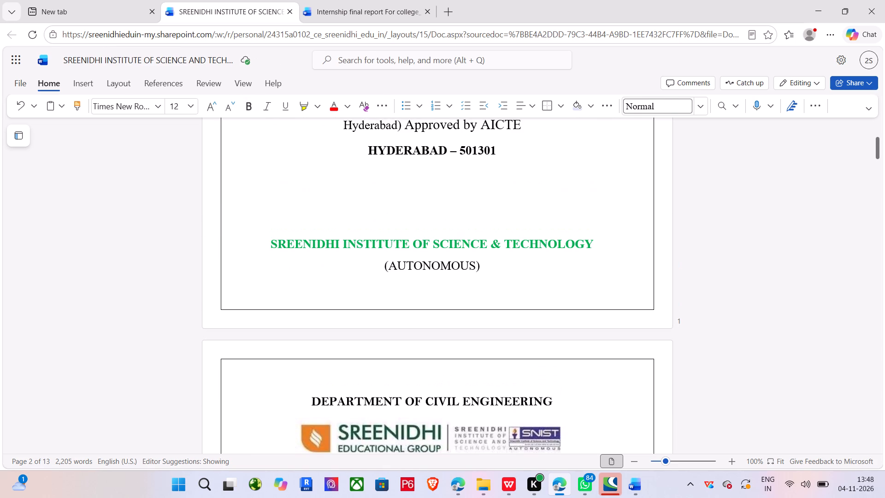
pyautogui.click(269, 247)
pyautogui.press('Return')
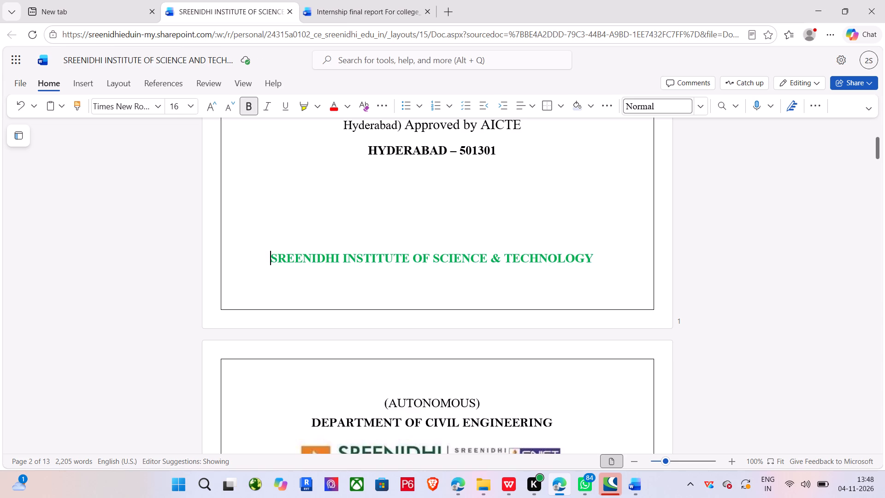
pyautogui.press('Return')
# Check the layout of the pasted Declaration page and the Acknowledgement page that follows it.
pyautogui.scroll(-9, 266, 251)
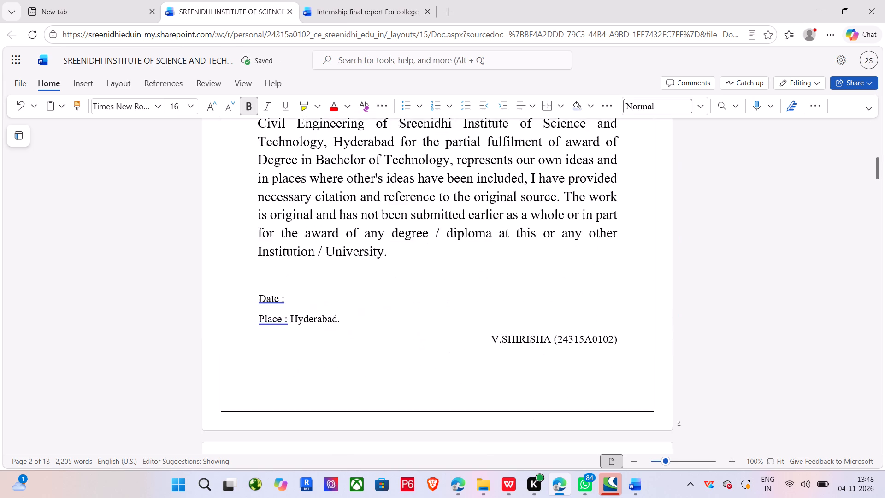
pyautogui.scroll(-6, 265, 258)
pyautogui.scroll(4, 265, 258)
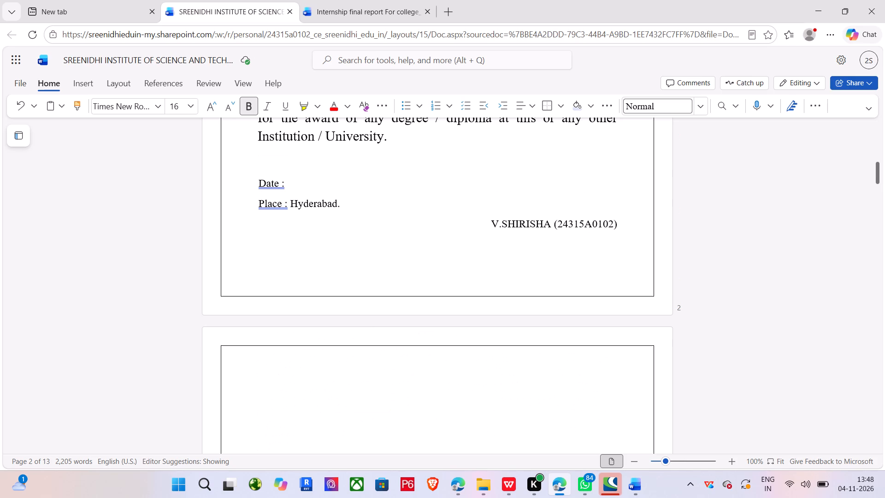
pyautogui.scroll(3, 266, 258)
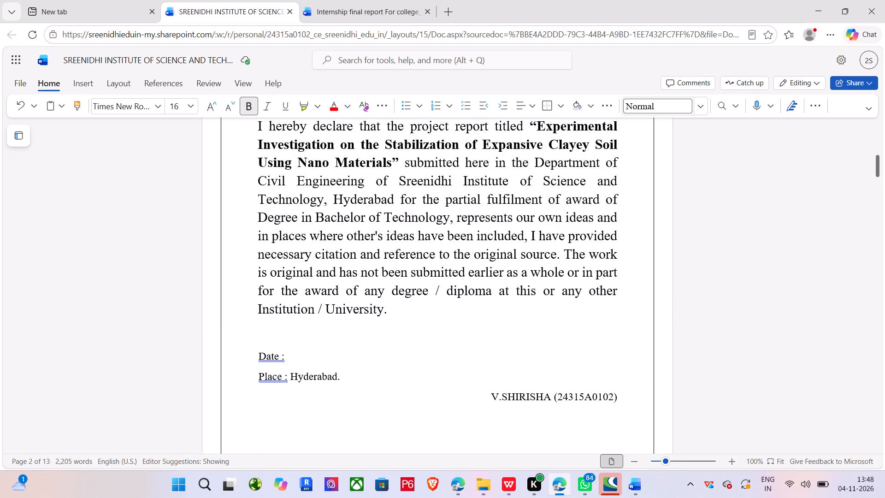
pyautogui.scroll(2, 266, 257)
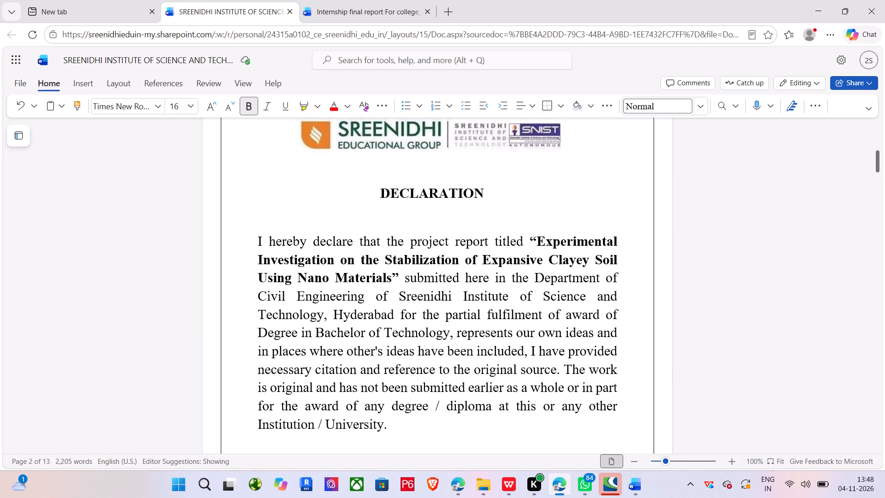
pyautogui.scroll(-9, 604, 269)
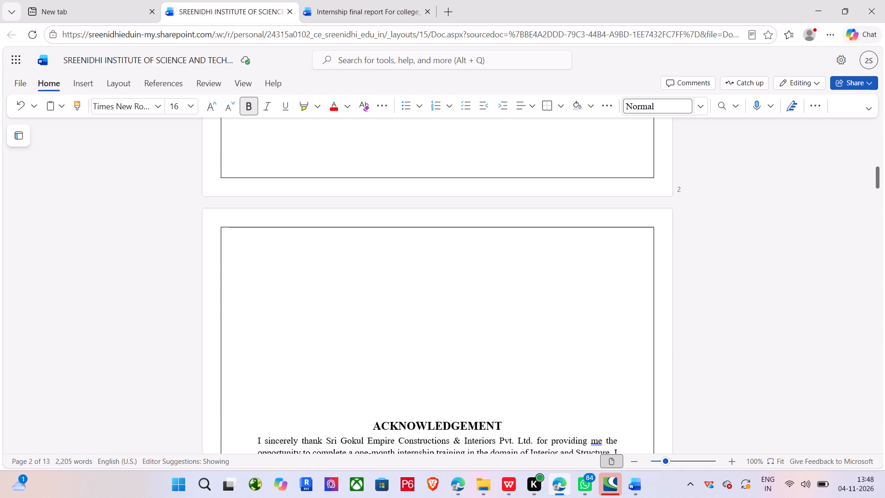
pyautogui.scroll(4, 604, 269)
pyautogui.scroll(-4, 191, 210)
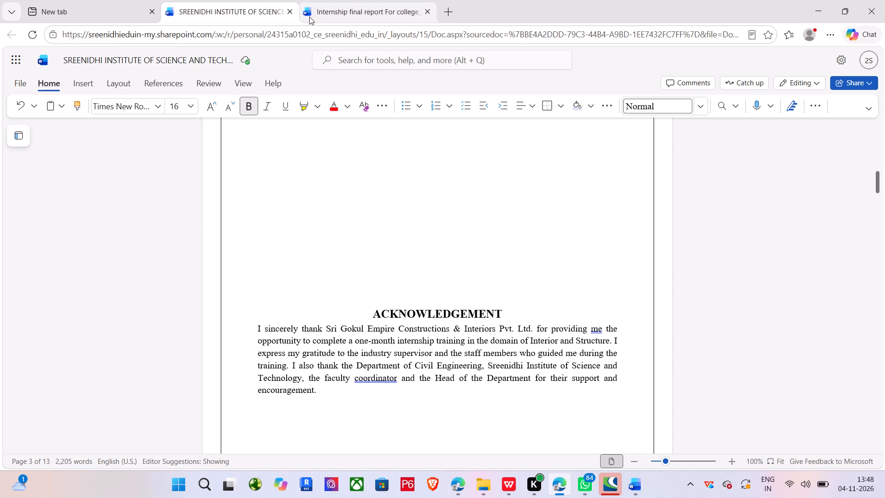
# Switch to Internship final report For college_102 and examine its Certificate page from the institute heading to the External Examiner line.
pyautogui.click(320, 10)
pyautogui.scroll(-7, 375, 244)
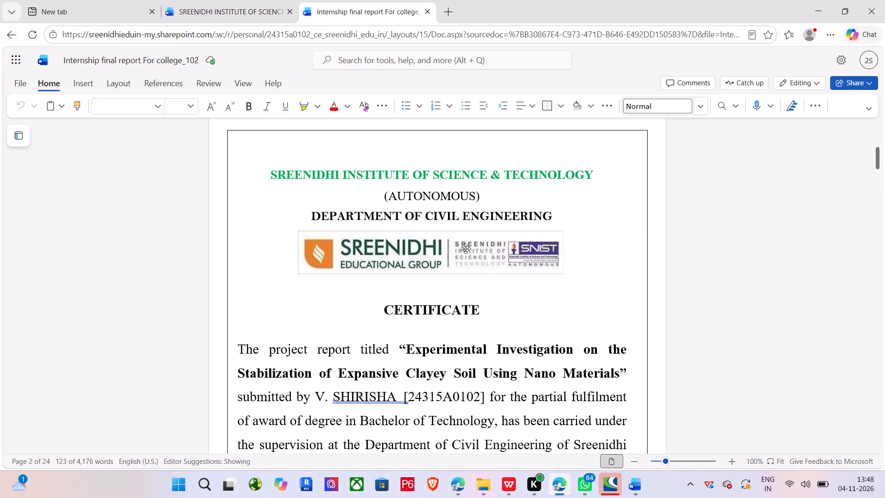
pyautogui.click(694, 246)
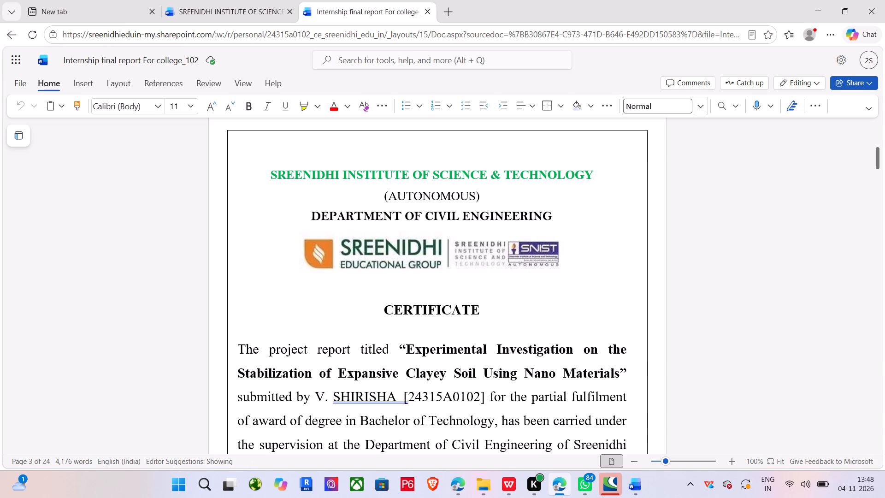
pyautogui.scroll(-7, 513, 287)
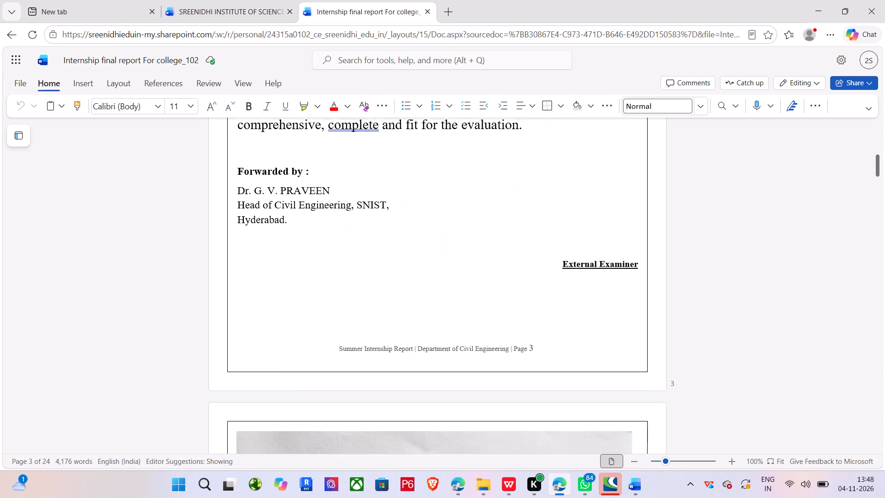
pyautogui.scroll(7, 513, 287)
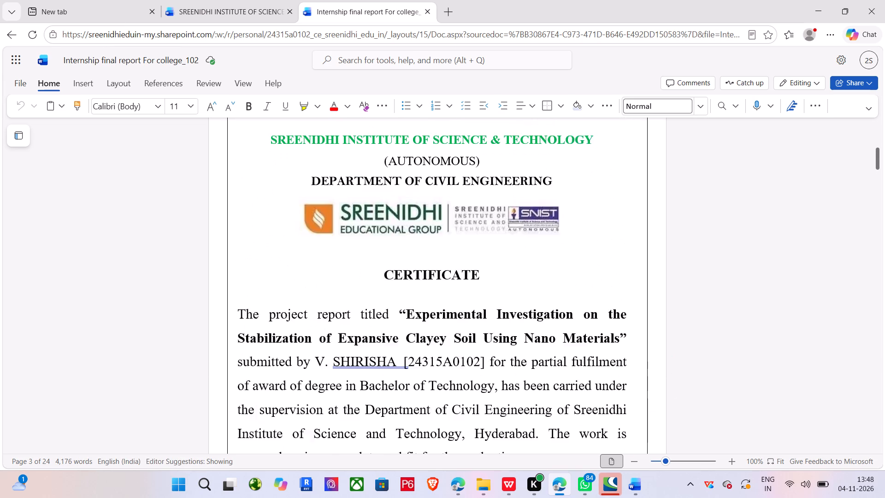
pyautogui.scroll(1, 503, 281)
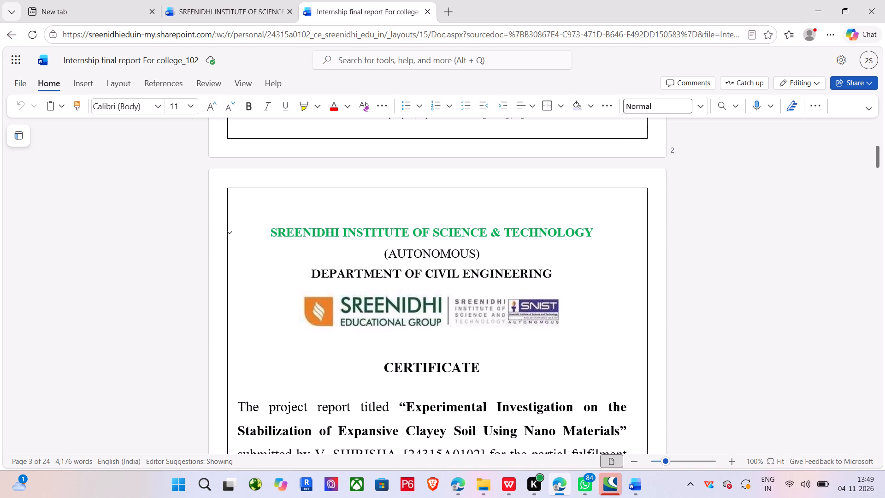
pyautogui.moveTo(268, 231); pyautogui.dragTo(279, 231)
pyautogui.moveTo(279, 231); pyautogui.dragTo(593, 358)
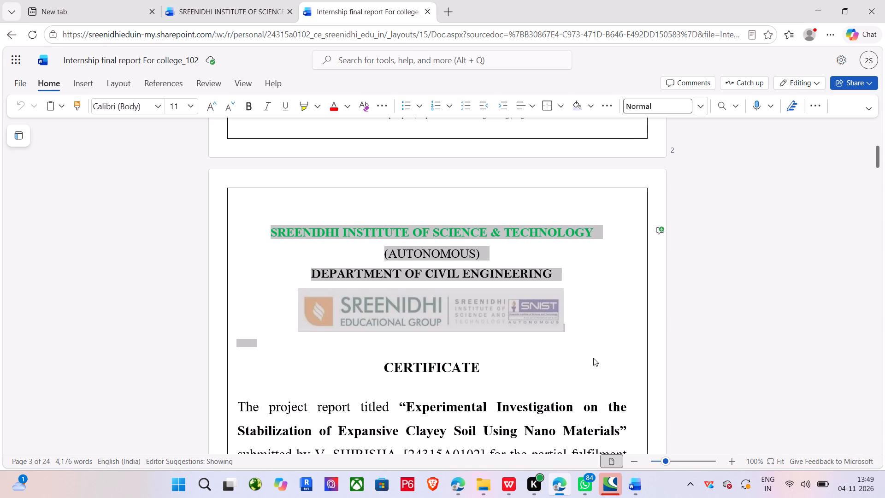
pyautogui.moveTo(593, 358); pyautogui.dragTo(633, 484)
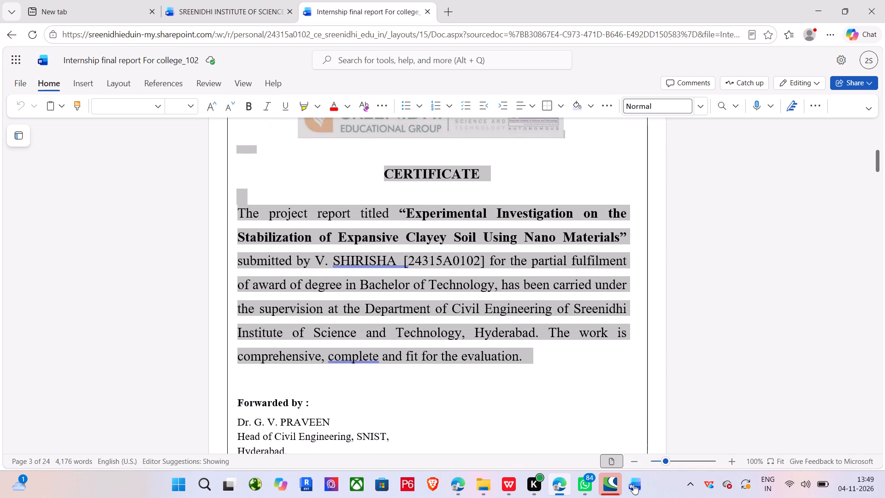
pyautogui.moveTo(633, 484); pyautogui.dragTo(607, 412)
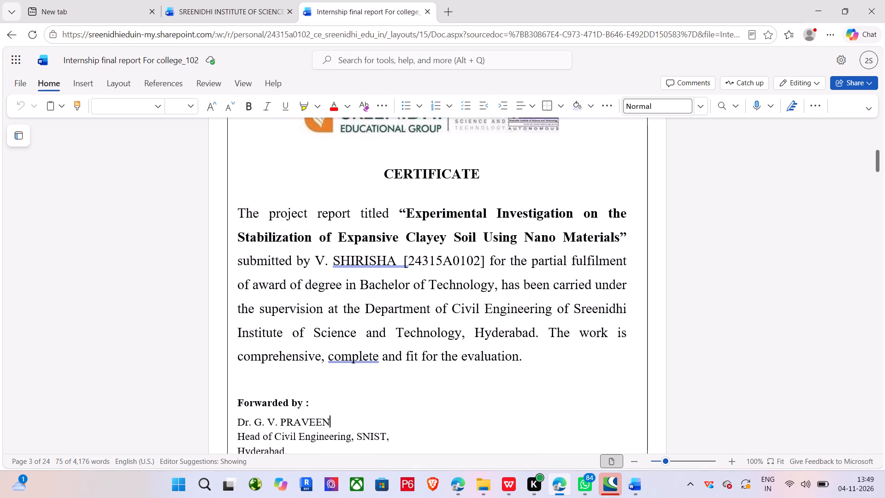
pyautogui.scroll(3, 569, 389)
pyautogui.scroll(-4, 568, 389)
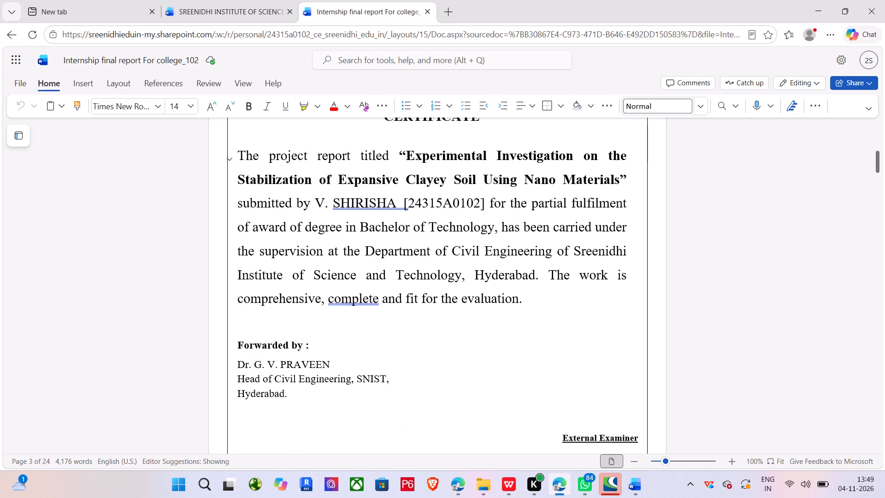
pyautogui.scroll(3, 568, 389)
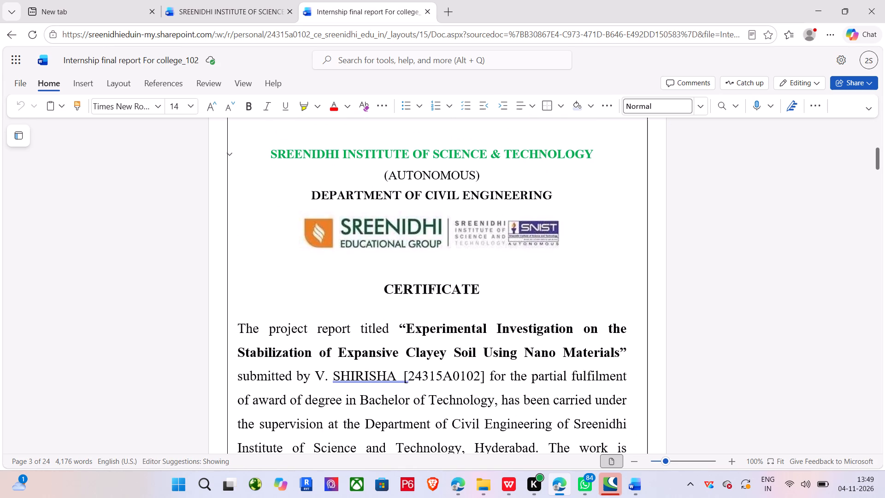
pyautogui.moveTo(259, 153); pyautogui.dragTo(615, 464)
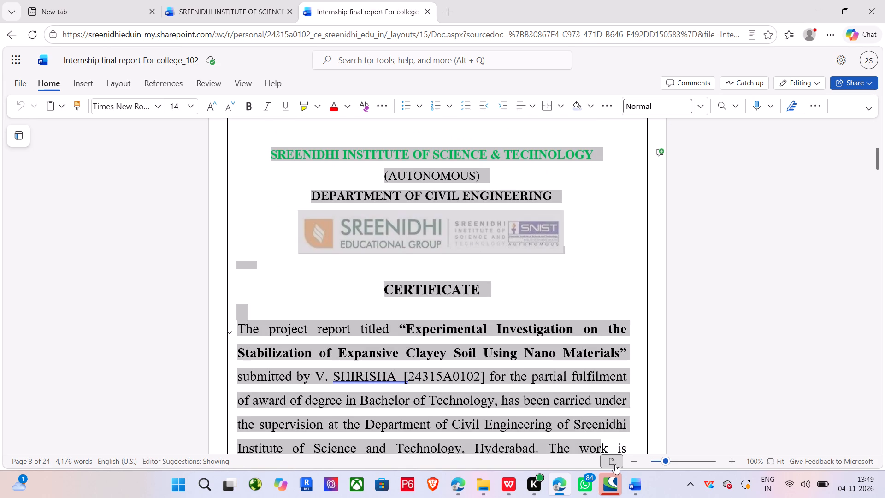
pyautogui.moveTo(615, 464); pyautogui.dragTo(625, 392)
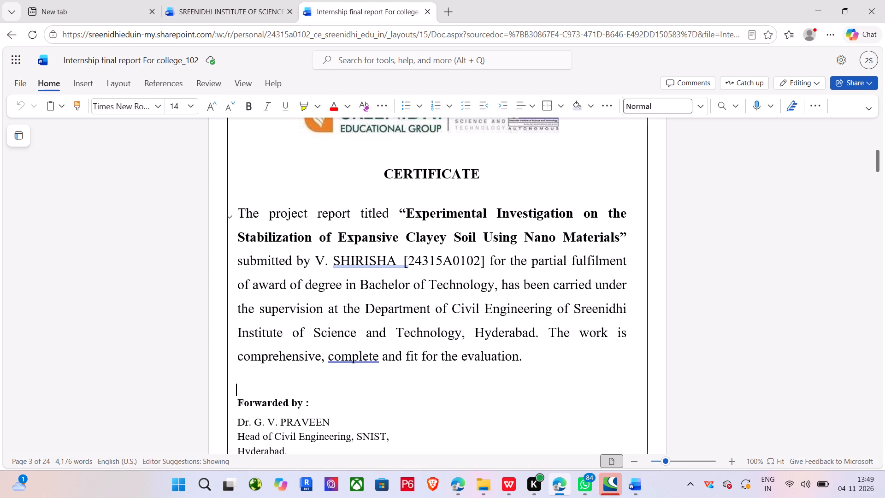
# Copy the Certificate content from the logo through the paragraph ending "fit for the evaluation.".
pyautogui.moveTo(547, 360); pyautogui.dragTo(224, 166)
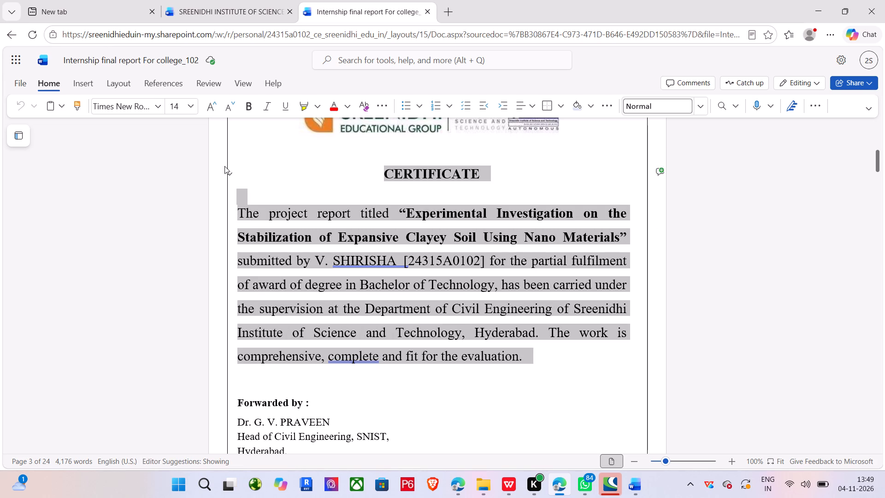
pyautogui.moveTo(224, 166); pyautogui.dragTo(232, 126)
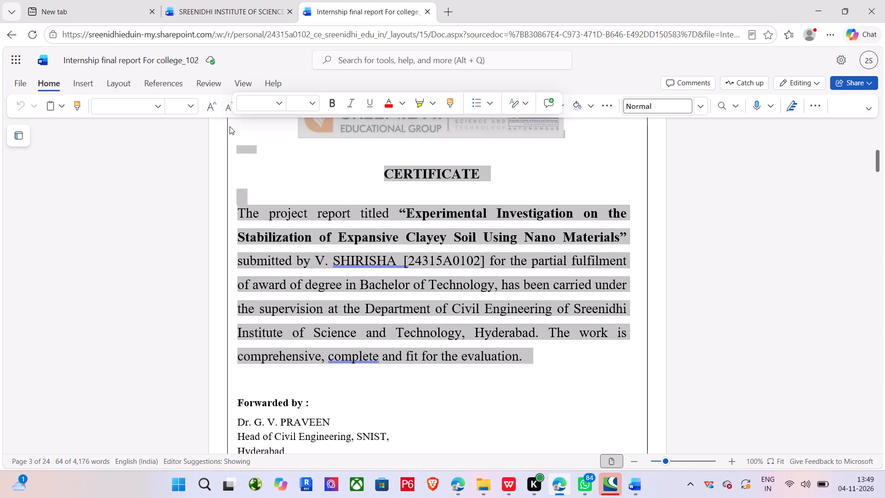
pyautogui.hotkey('ctrl', 'c')
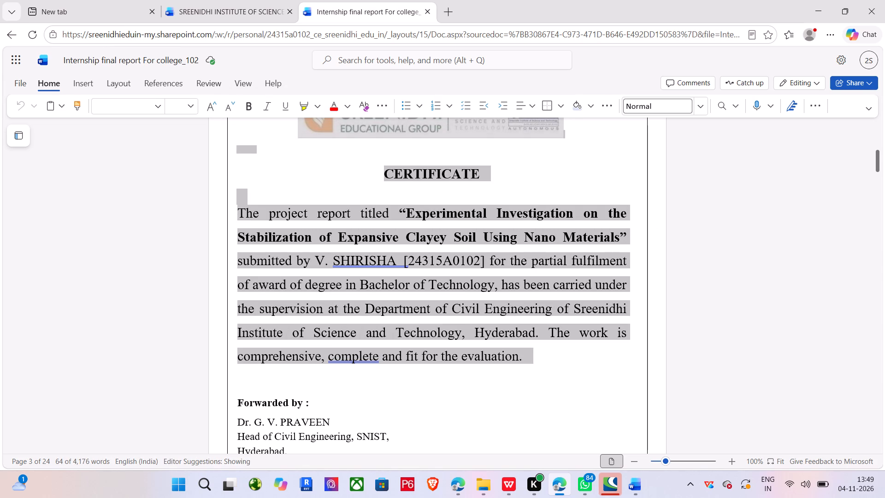
# Paste the copied Certificate content into the internship report, in the blank space above the ACKNOWLEDGEMENT heading on page 3.
pyautogui.click(220, 7)
pyautogui.scroll(5, 401, 309)
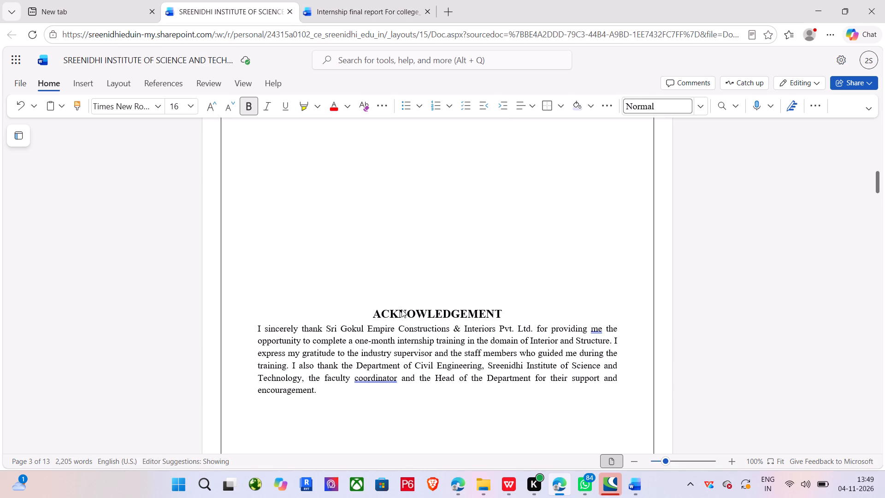
pyautogui.scroll(5, 437, 271)
pyautogui.click(364, 304)
pyautogui.scroll(7, 371, 325)
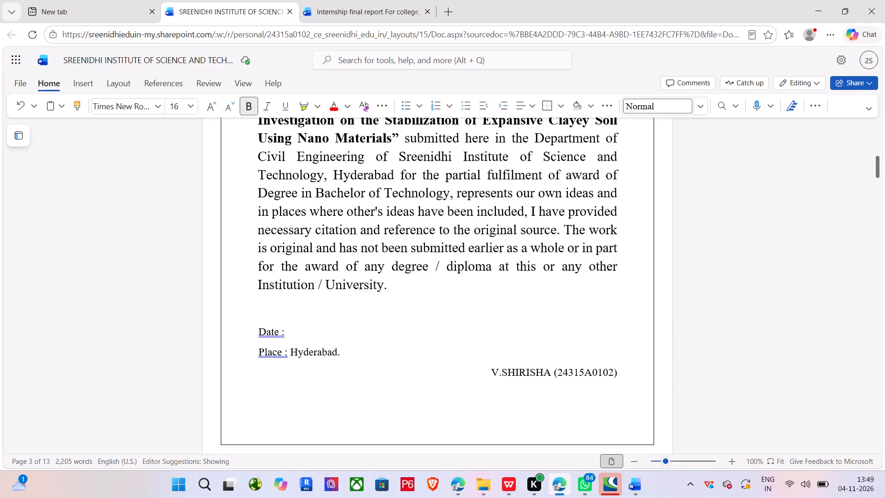
pyautogui.scroll(-6, 371, 324)
pyautogui.click(280, 222)
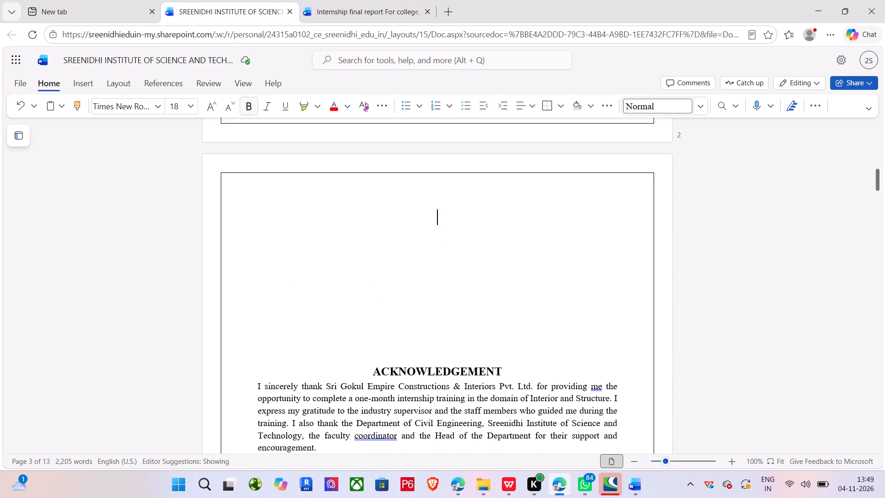
pyautogui.hotkey('ctrl', 'v')
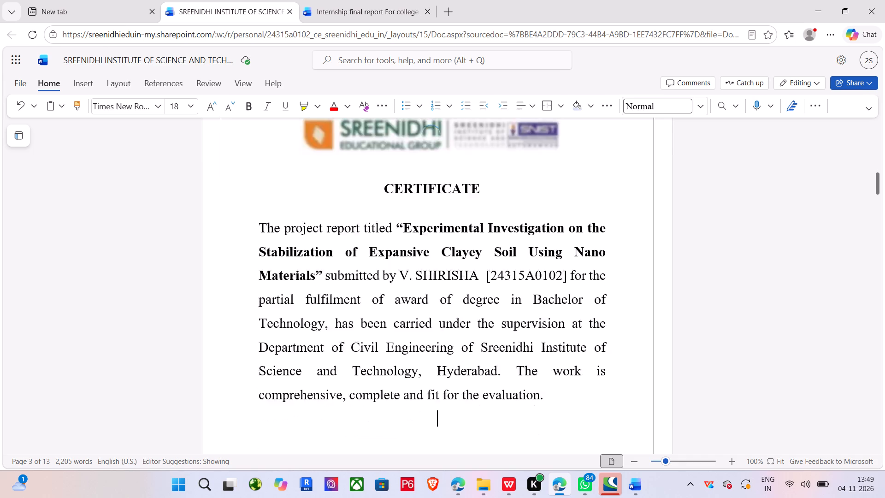
pyautogui.click(349, 6)
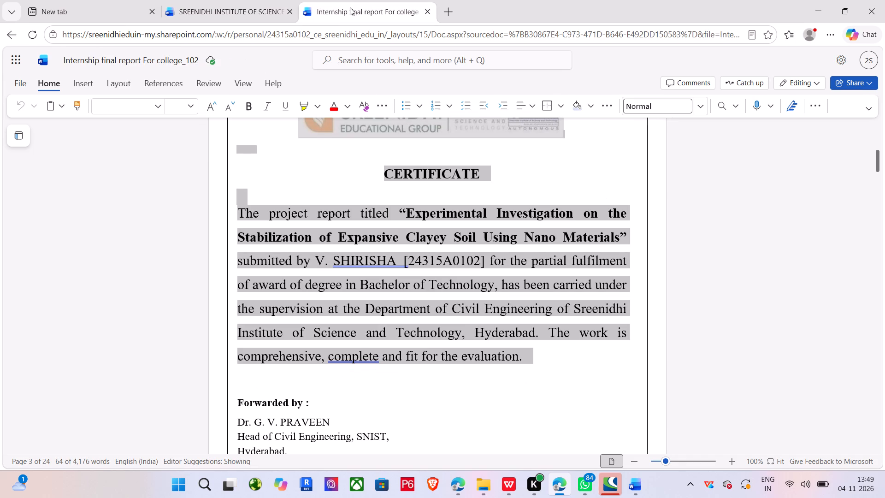
pyautogui.scroll(-3, 403, 225)
pyautogui.scroll(-3, 388, 306)
pyautogui.click(437, 404)
pyautogui.scroll(-3, 437, 404)
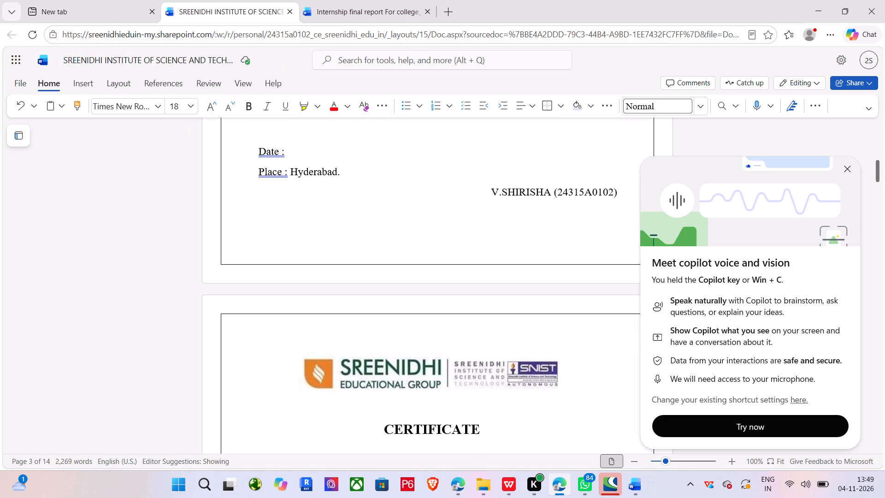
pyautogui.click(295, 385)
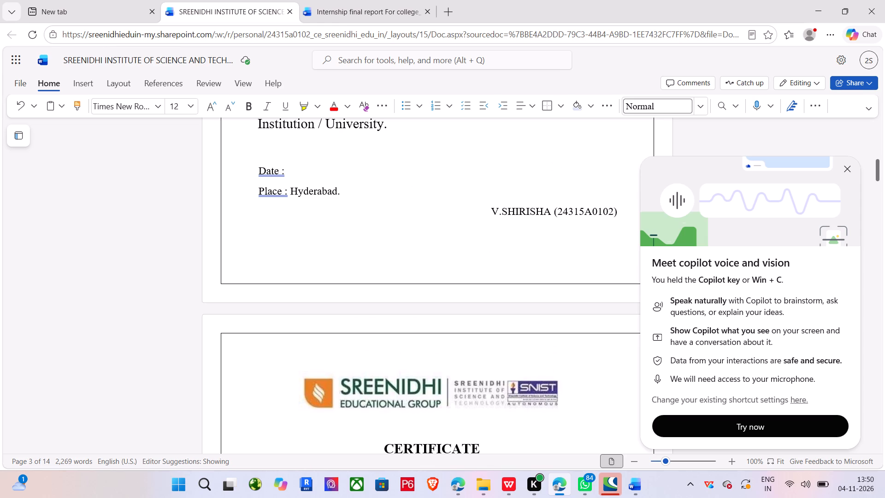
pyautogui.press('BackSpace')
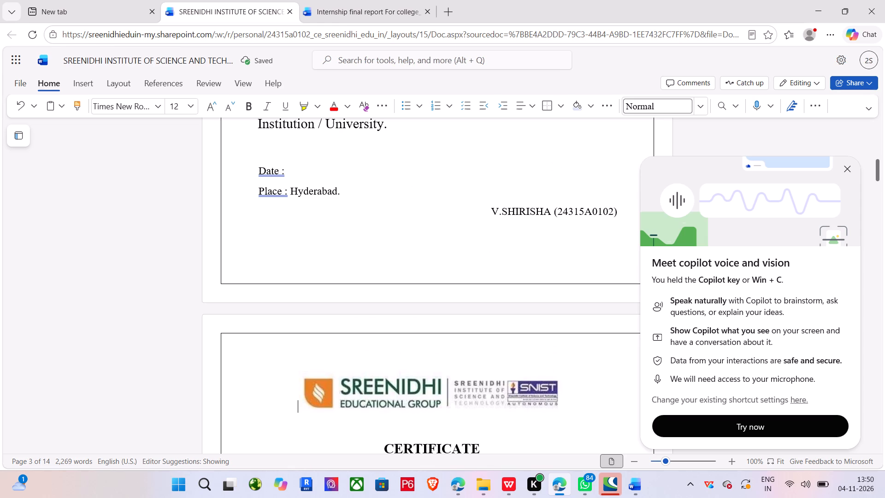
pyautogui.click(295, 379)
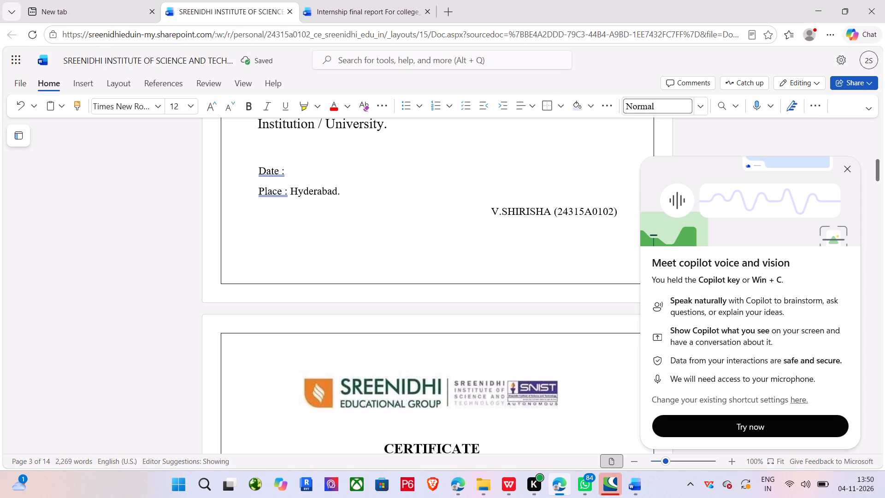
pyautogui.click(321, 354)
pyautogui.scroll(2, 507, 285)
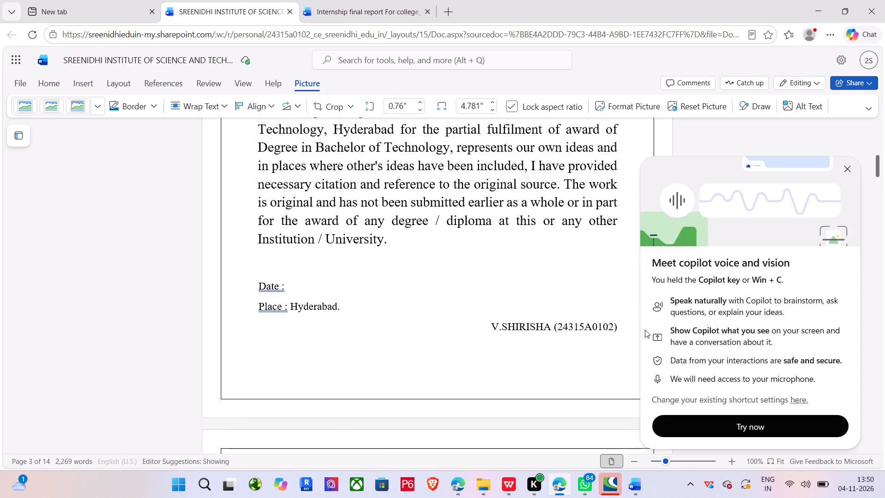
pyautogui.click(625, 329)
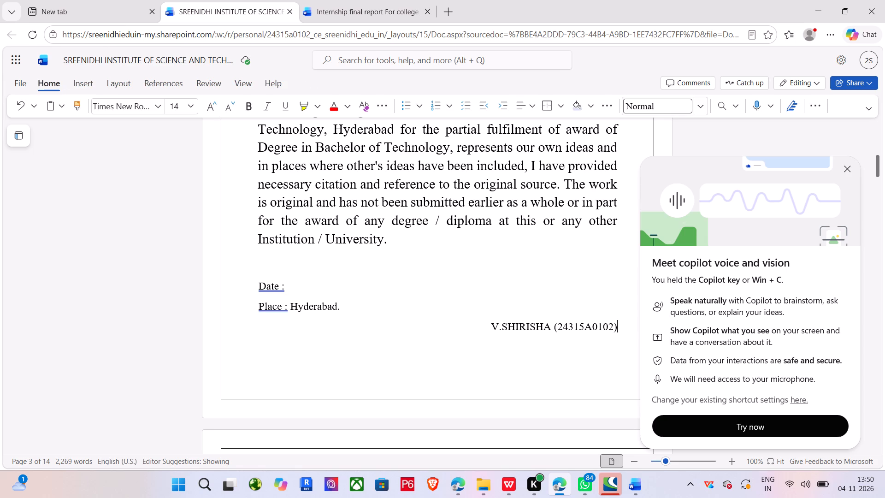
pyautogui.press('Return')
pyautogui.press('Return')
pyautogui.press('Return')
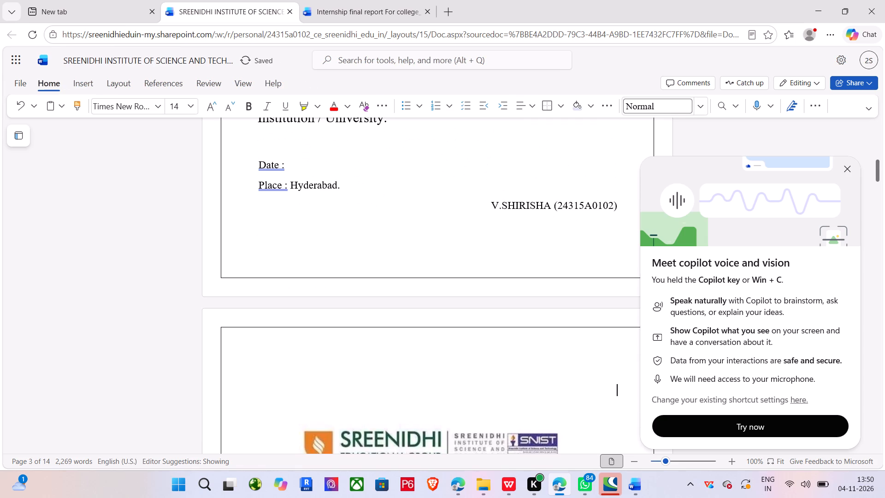
# Dismiss the Copilot voice and vision pop-up.
pyautogui.click(847, 165)
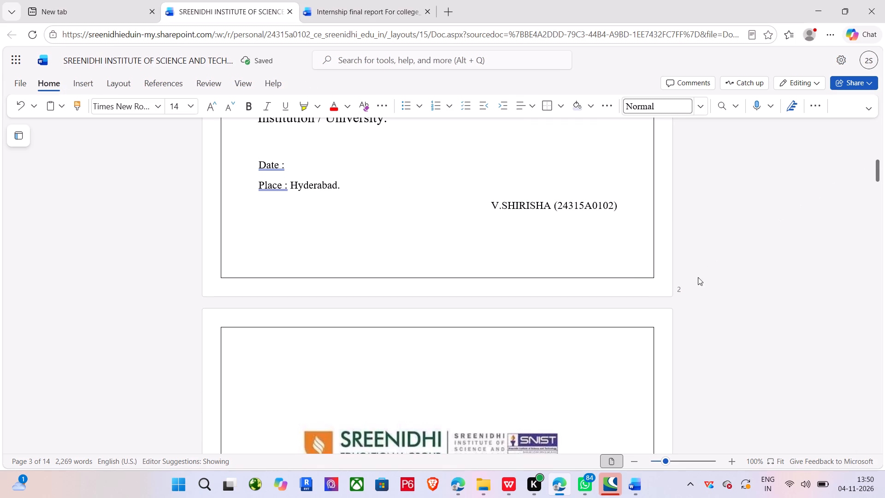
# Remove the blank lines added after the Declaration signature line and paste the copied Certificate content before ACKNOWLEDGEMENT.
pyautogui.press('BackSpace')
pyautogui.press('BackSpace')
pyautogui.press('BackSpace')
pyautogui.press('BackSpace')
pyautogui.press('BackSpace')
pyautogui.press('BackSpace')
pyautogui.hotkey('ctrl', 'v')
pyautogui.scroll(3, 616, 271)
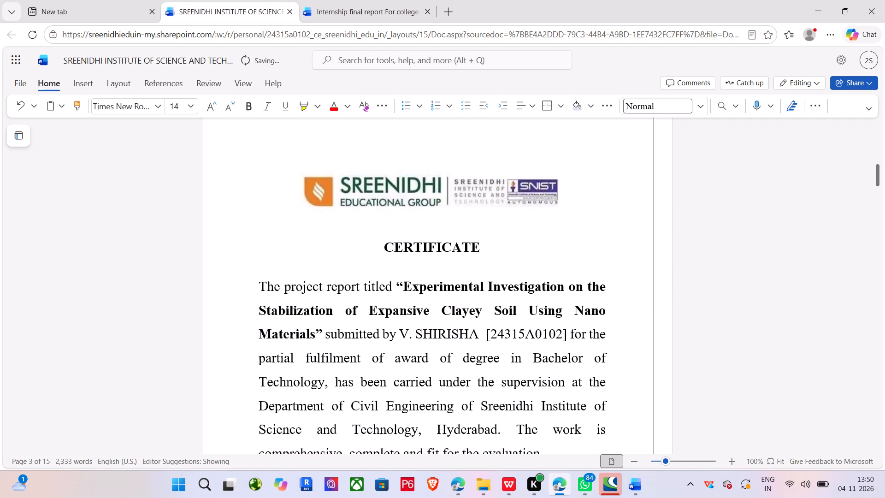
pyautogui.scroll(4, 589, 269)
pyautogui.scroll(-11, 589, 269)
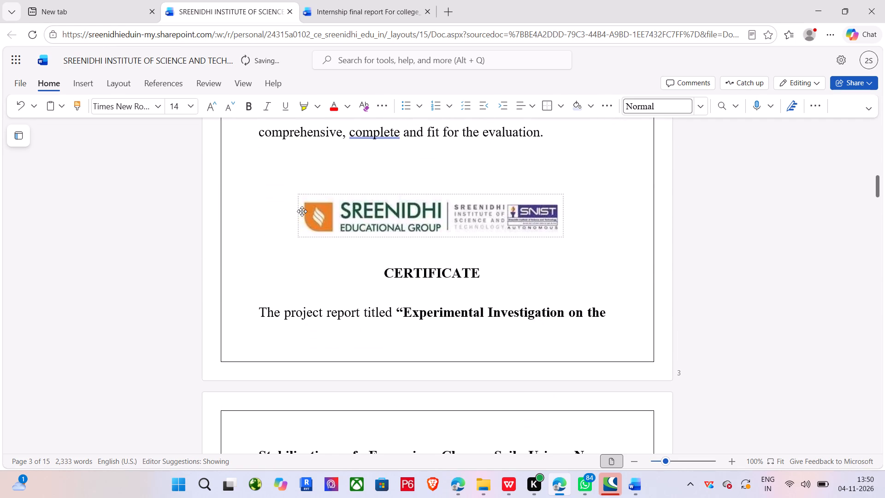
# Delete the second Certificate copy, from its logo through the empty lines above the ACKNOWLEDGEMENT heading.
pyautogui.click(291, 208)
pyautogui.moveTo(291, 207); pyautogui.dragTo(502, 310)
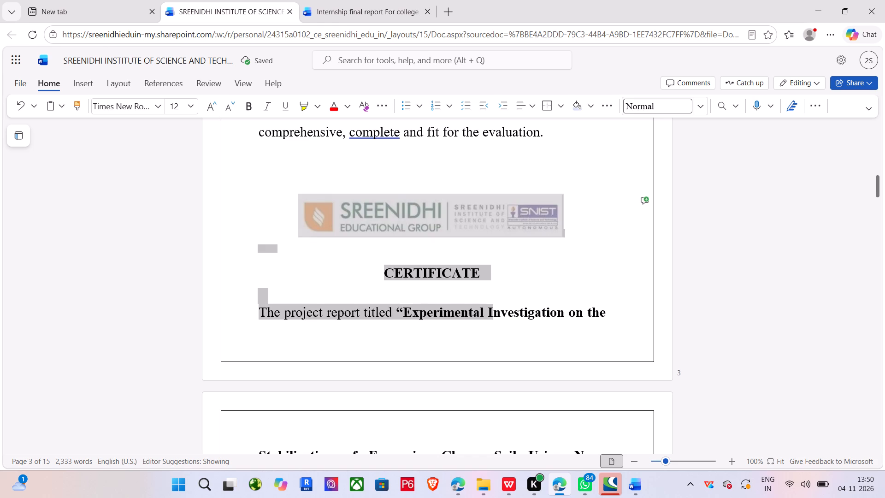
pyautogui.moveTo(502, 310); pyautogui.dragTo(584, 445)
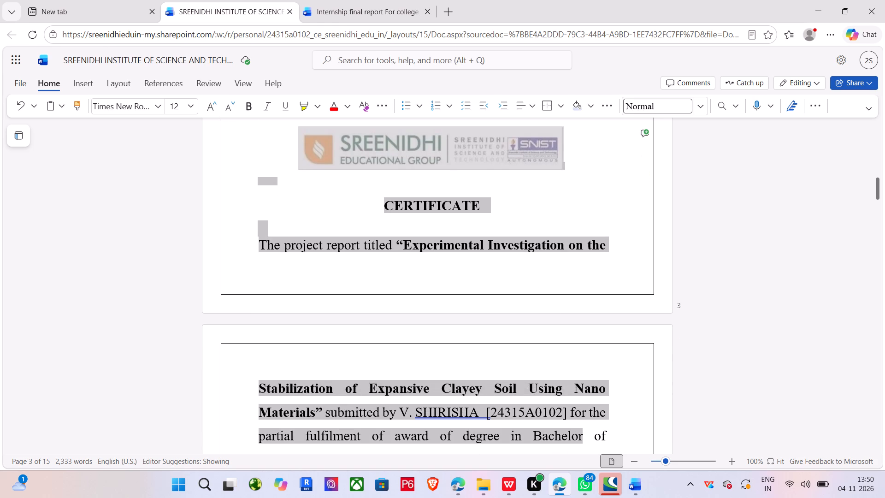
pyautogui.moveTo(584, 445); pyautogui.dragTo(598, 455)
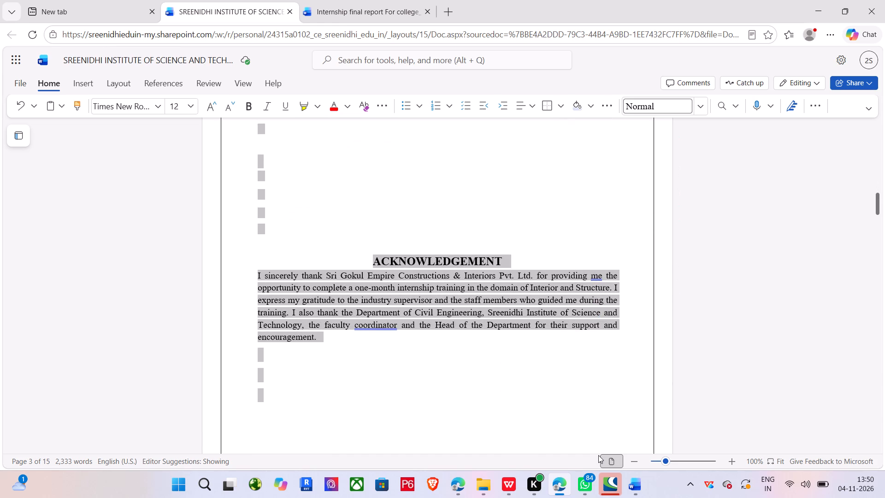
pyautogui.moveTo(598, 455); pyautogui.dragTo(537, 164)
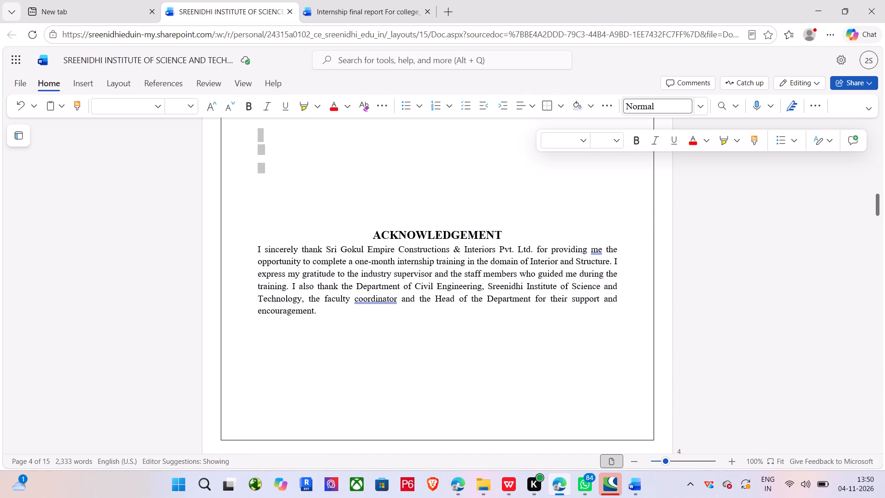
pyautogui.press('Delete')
# Insert an empty line and a line containing a backslash directly above the ACKNOWLEDGEMENT heading on page 3.
pyautogui.scroll(6, 507, 184)
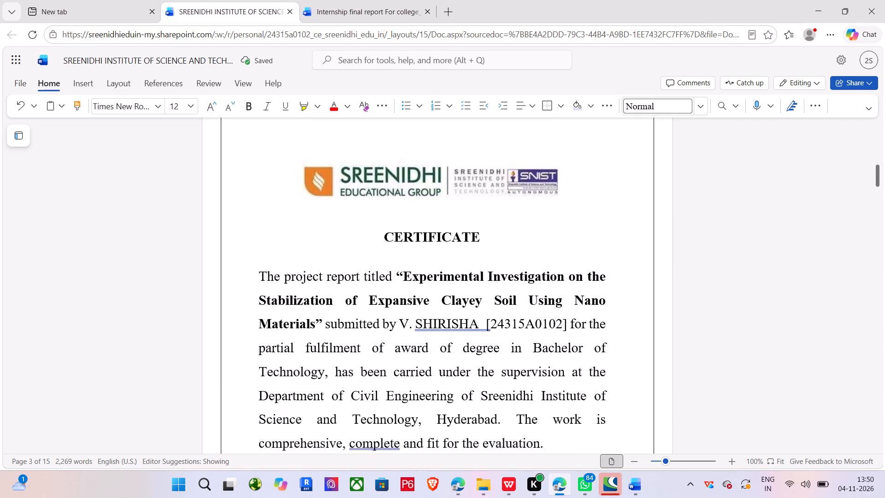
pyautogui.scroll(-4, 510, 188)
pyautogui.click(377, 328)
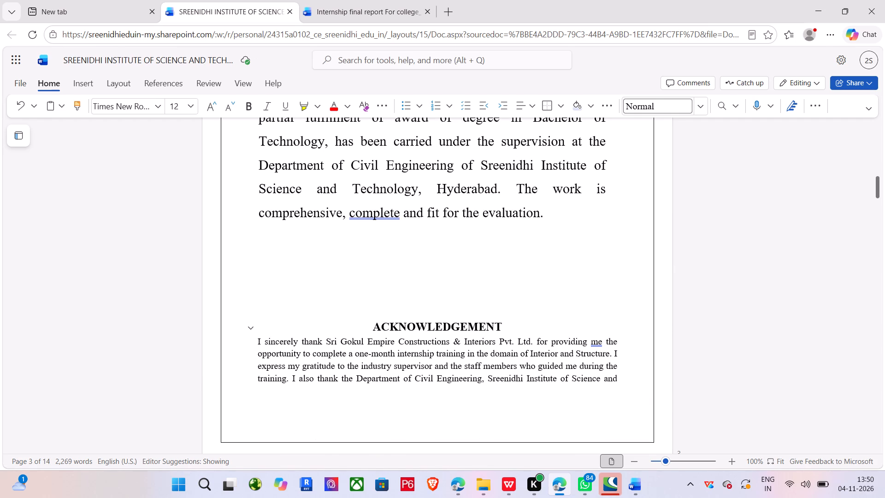
pyautogui.press('Return')
pyautogui.press('\\')
pyautogui.press('Return')
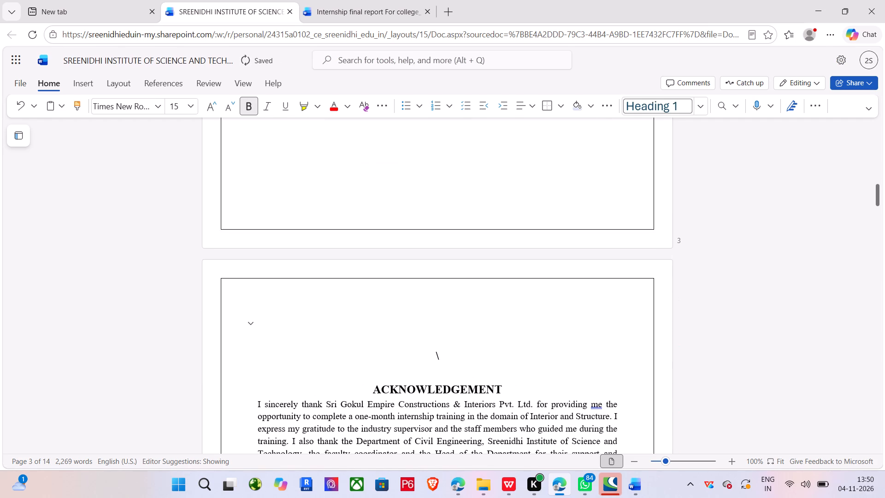
# In Internship final report For college_102, copy the Certificate's closing block from "Forwarded by :" through External Examiner.
pyautogui.click(340, 0)
pyautogui.click(351, 304)
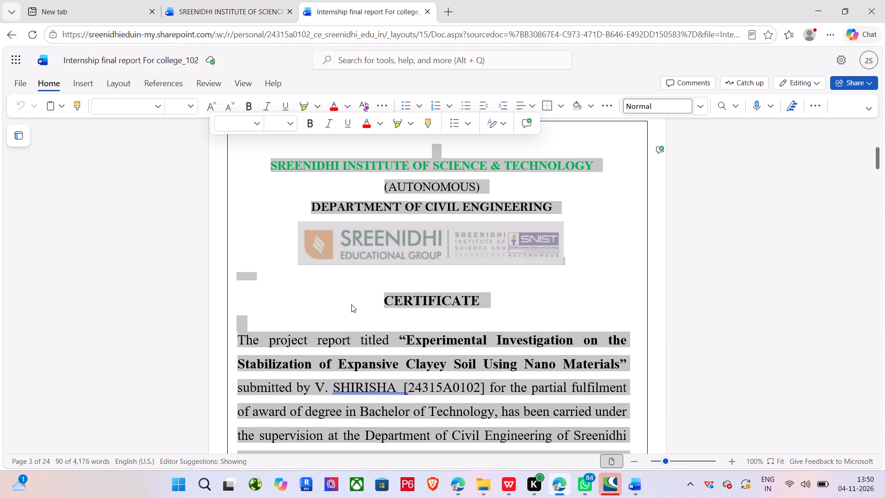
pyautogui.scroll(-4, 351, 304)
pyautogui.click(347, 365)
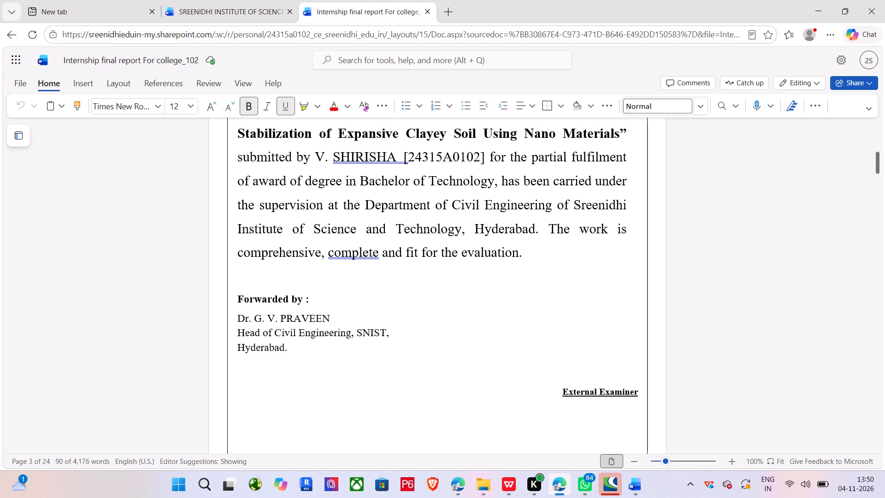
pyautogui.moveTo(239, 300); pyautogui.dragTo(307, 322)
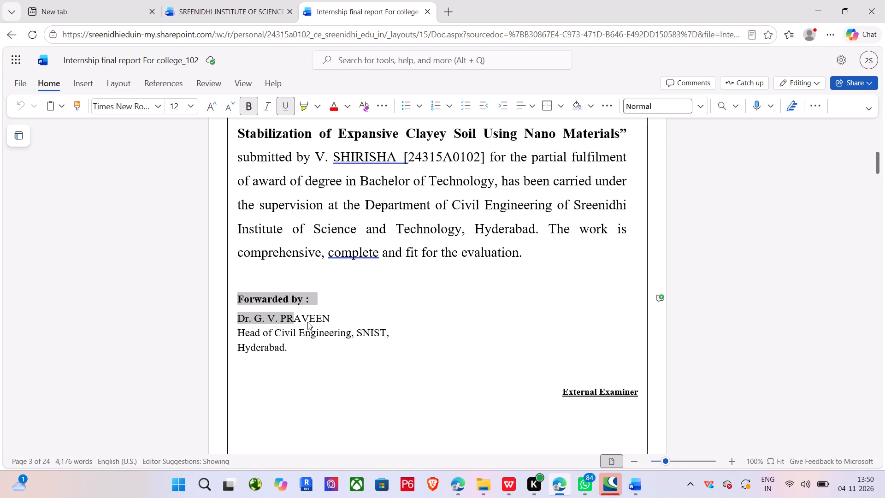
pyautogui.moveTo(307, 322); pyautogui.dragTo(646, 397)
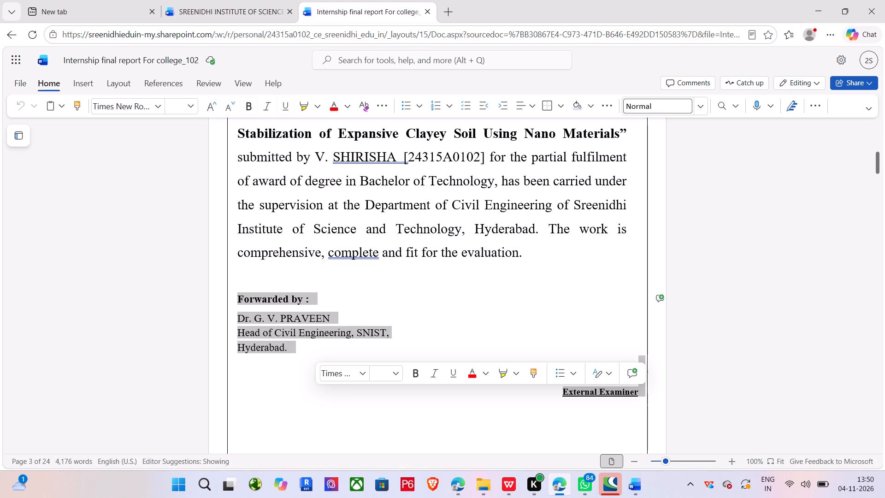
pyautogui.hotkey('ctrl', 'c')
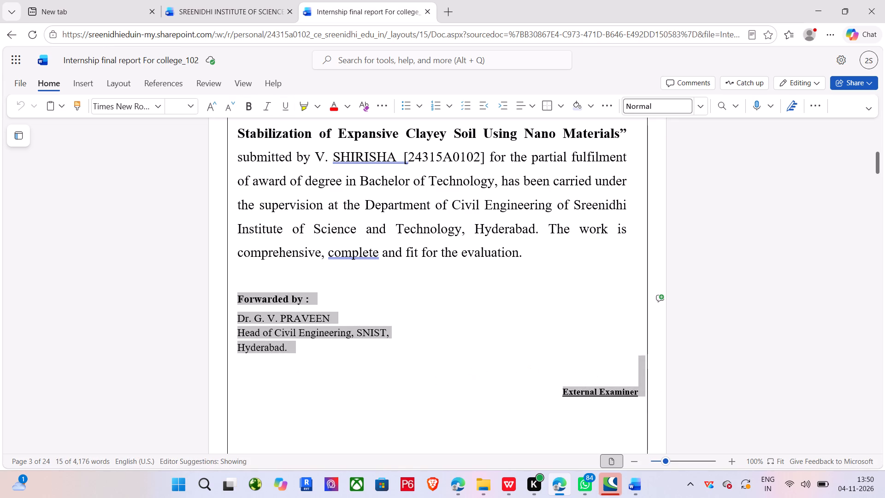
# Paste the closing block into the internship report on a new line below the Certificate paragraph ending "fit for the evaluation.".
pyautogui.click(214, 0)
pyautogui.scroll(5, 395, 367)
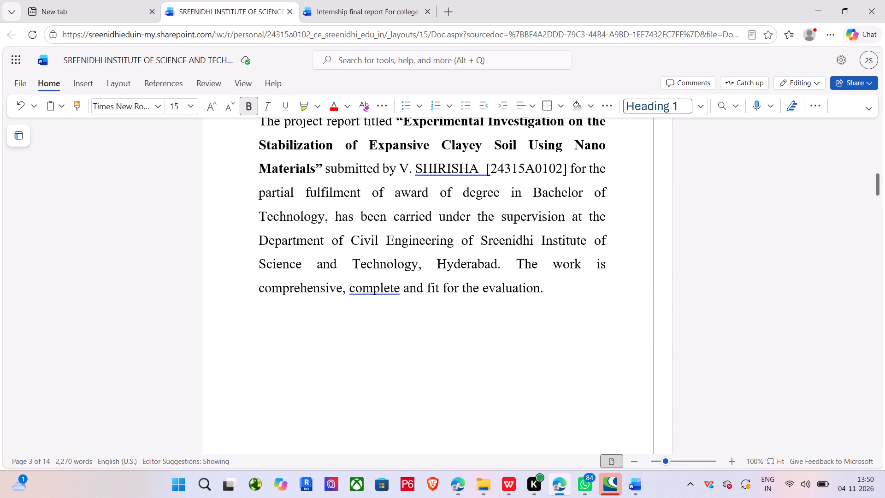
pyautogui.click(560, 298)
pyautogui.press('Return')
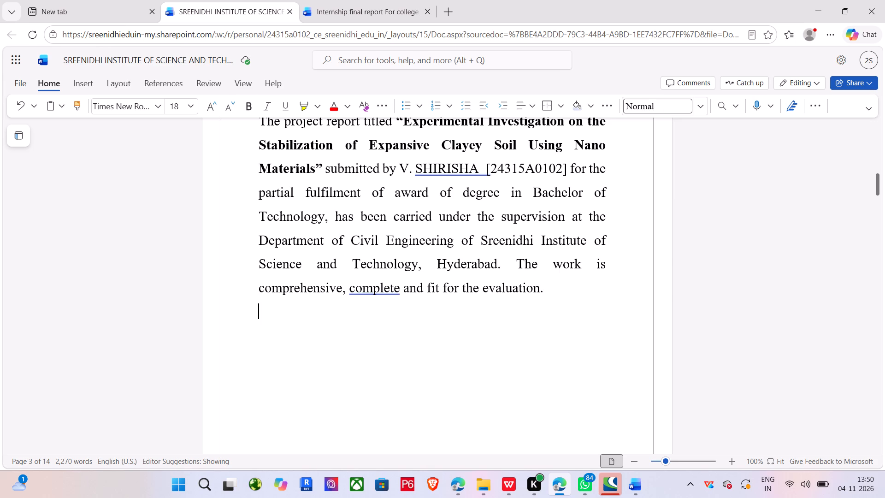
pyautogui.hotkey('ctrl', 'v')
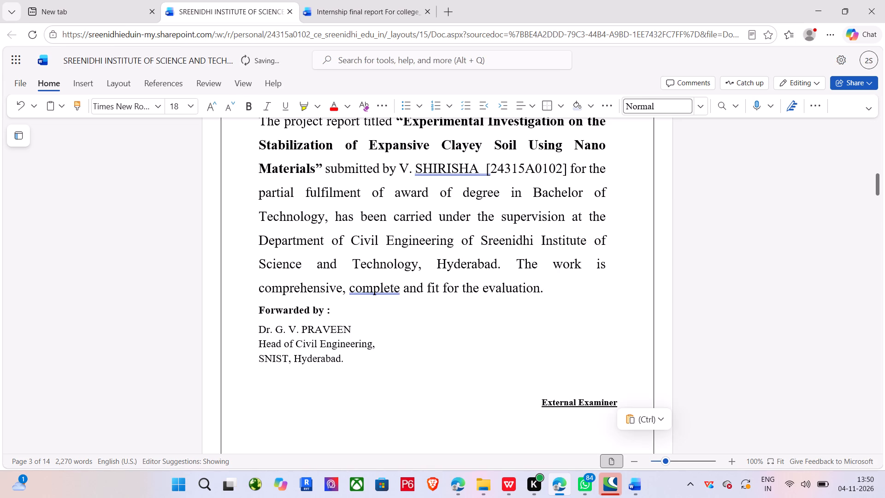
pyautogui.scroll(4, 502, 304)
pyautogui.scroll(8, 442, 421)
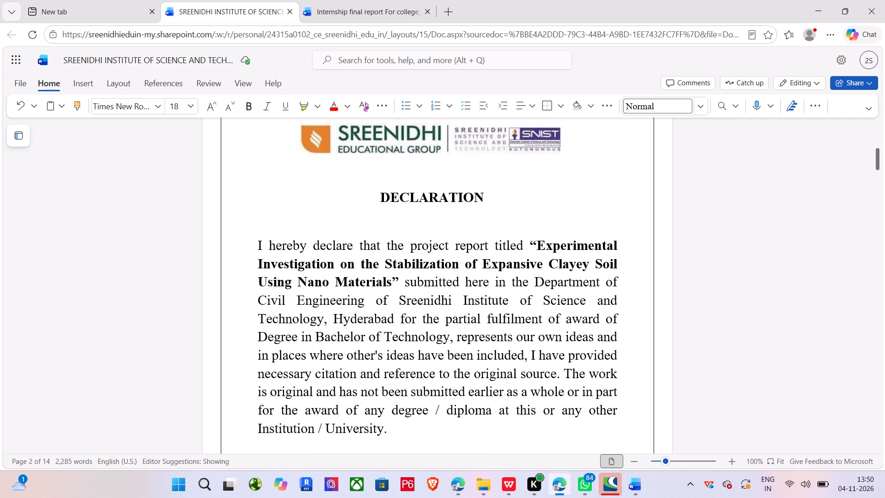
pyautogui.scroll(-16, 445, 345)
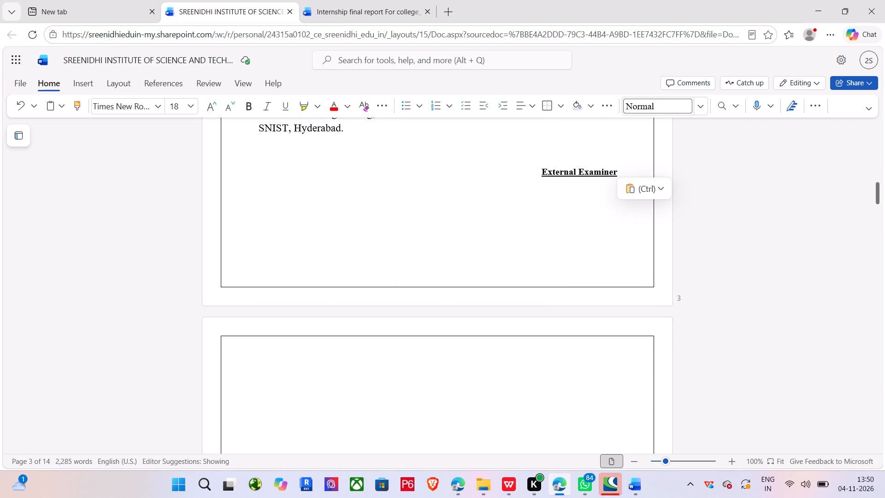
# Review the pages after the Certificate in Internship final report For college_102, through the Student Declaration to the Acknowledgement.
pyautogui.click(369, 0)
pyautogui.scroll(-6, 397, 184)
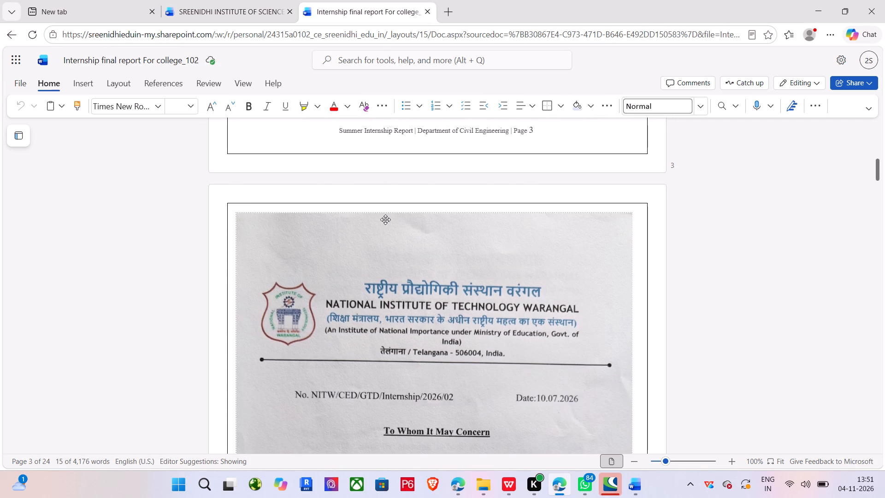
pyautogui.scroll(-11, 375, 236)
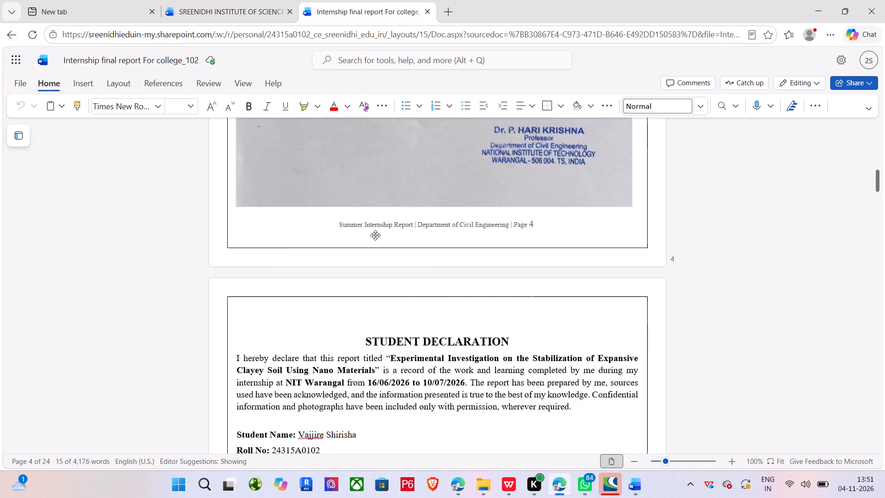
pyautogui.scroll(-1, 364, 265)
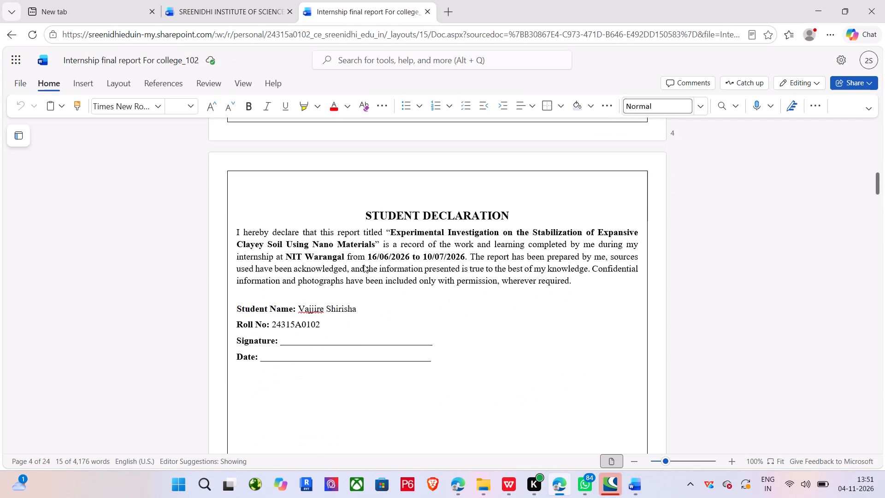
pyautogui.scroll(-11, 364, 263)
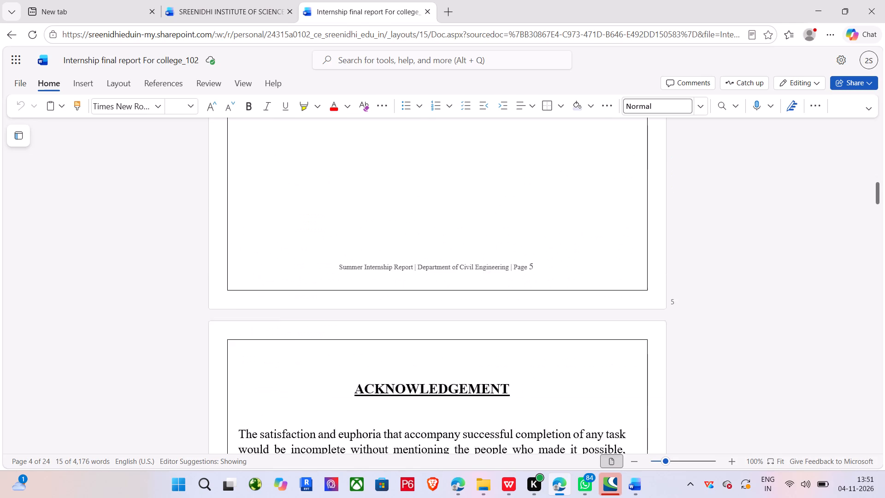
pyautogui.scroll(-1, 364, 261)
pyautogui.scroll(4, 364, 261)
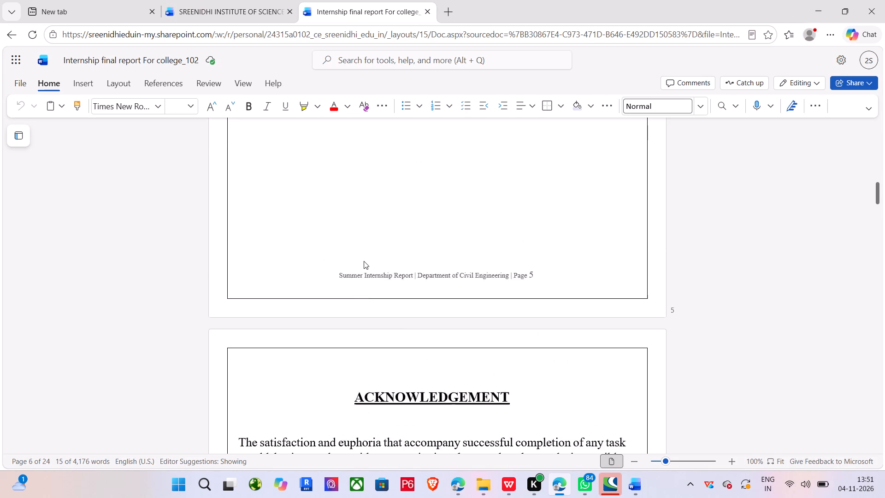
pyautogui.scroll(15, 364, 260)
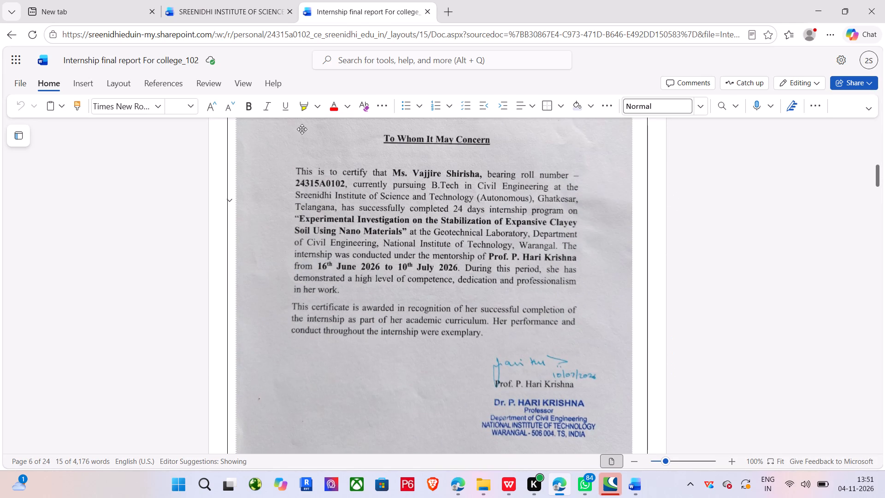
# Switch back to the internship report and review its pages from the cover through the table of contents.
pyautogui.click(248, 2)
pyautogui.scroll(11, 345, 225)
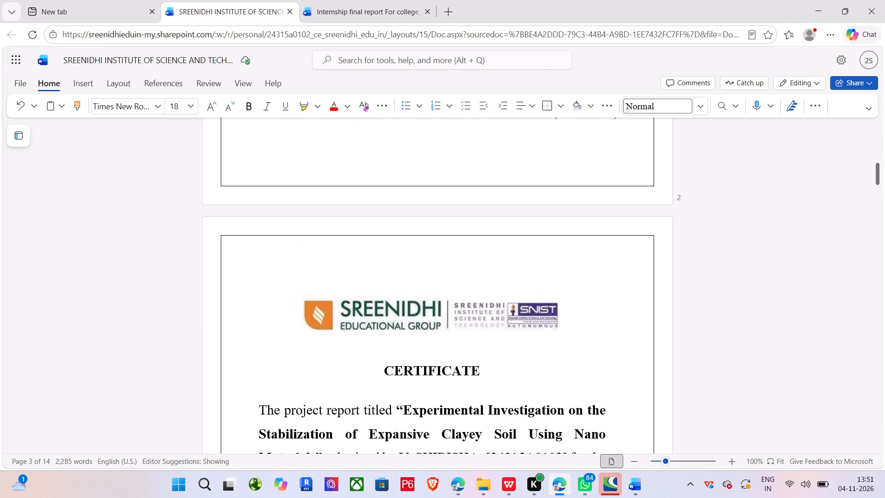
pyautogui.scroll(20, 345, 225)
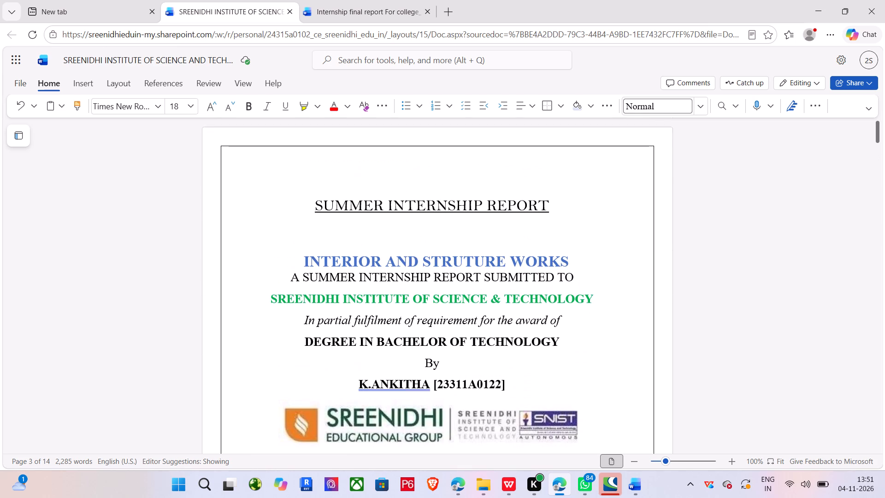
pyautogui.scroll(5, 345, 225)
pyautogui.scroll(-20, 345, 225)
pyautogui.scroll(-4, 345, 225)
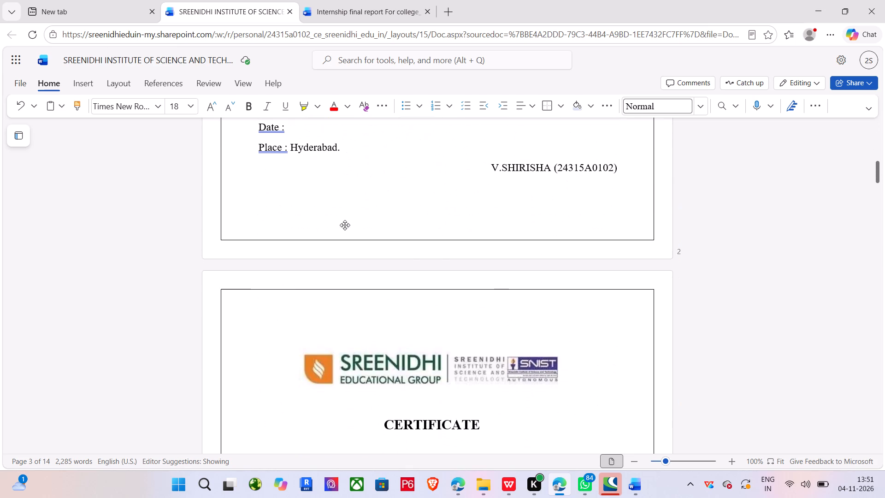
pyautogui.scroll(-12, 345, 225)
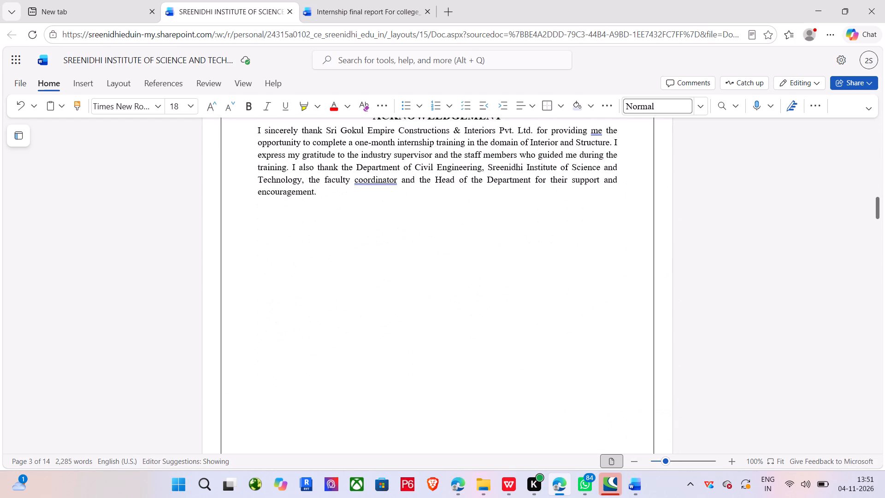
pyautogui.scroll(3, 345, 225)
pyautogui.scroll(-12, 345, 225)
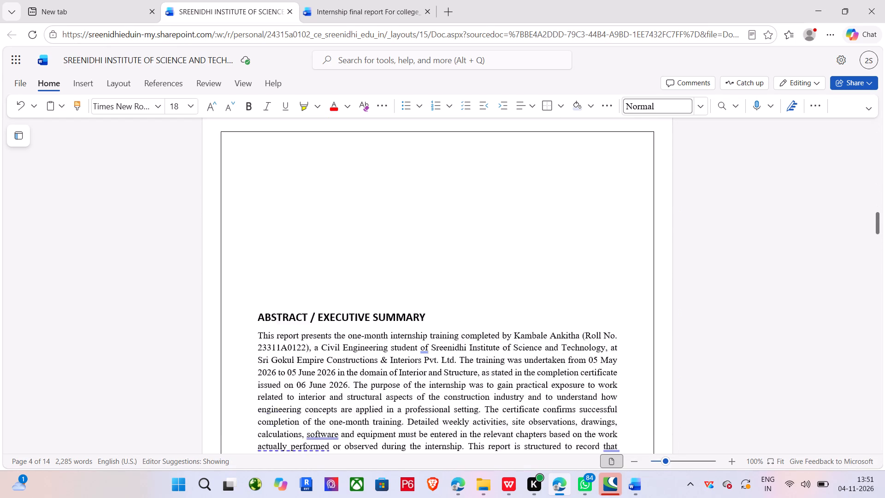
pyautogui.scroll(-11, 345, 225)
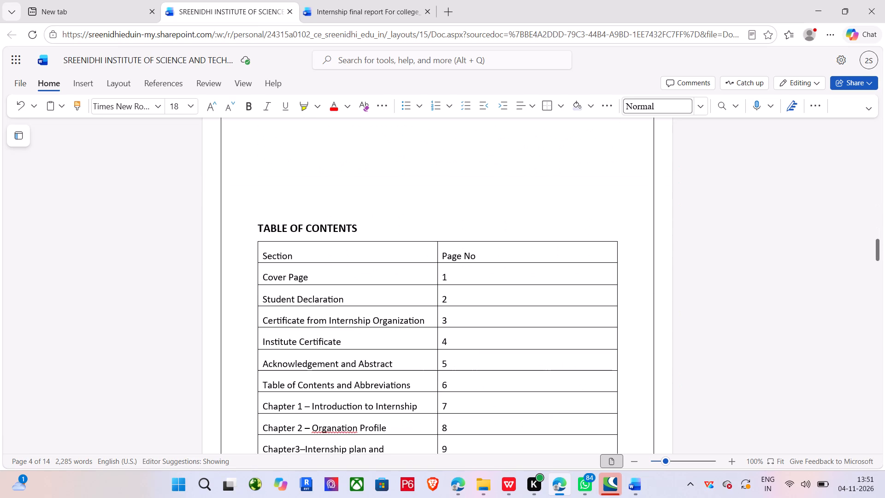
pyautogui.scroll(5, 345, 225)
pyautogui.scroll(-16, 345, 225)
pyautogui.scroll(14, 345, 225)
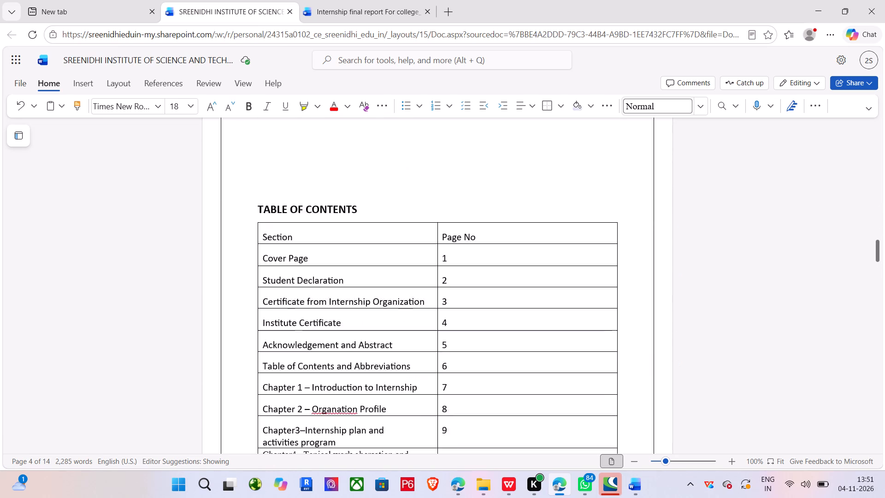
# Delete the backslash and all empty lines between External Examiner and the ACKNOWLEDGEMENT heading.
pyautogui.scroll(18, 345, 225)
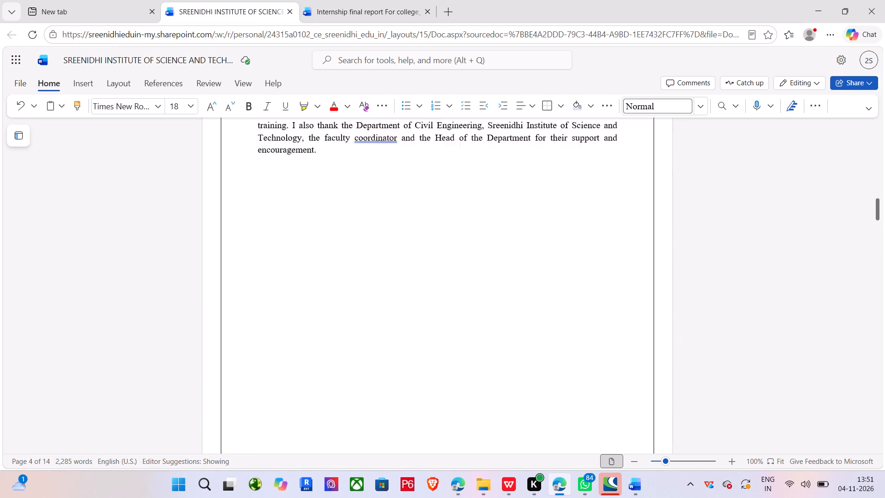
pyautogui.scroll(10, 345, 225)
pyautogui.scroll(-6, 345, 225)
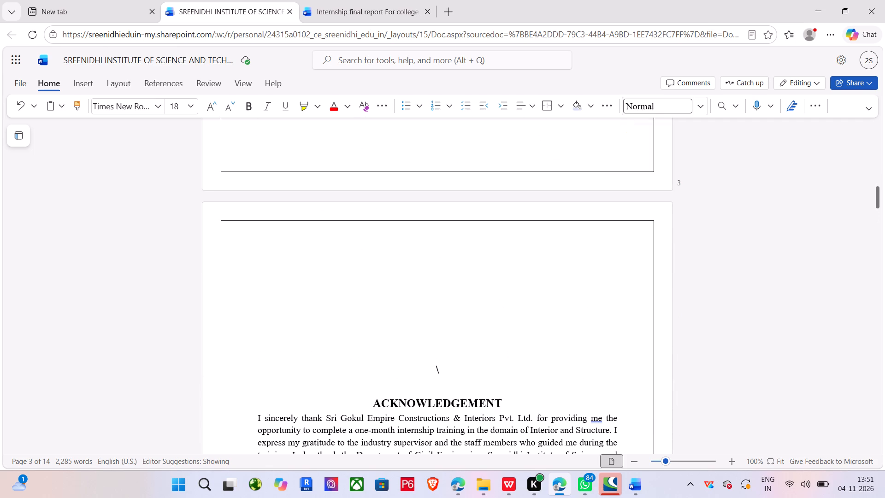
pyautogui.click(366, 397)
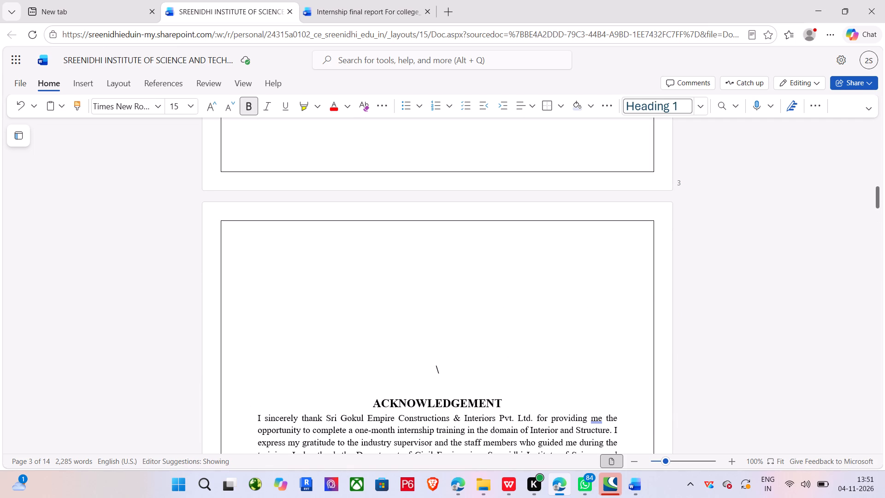
pyautogui.press('BackSpace')
pyautogui.press('BackSpace')
pyautogui.press('BackSpace')
pyautogui.press('BackSpace')
pyautogui.press('BackSpace')
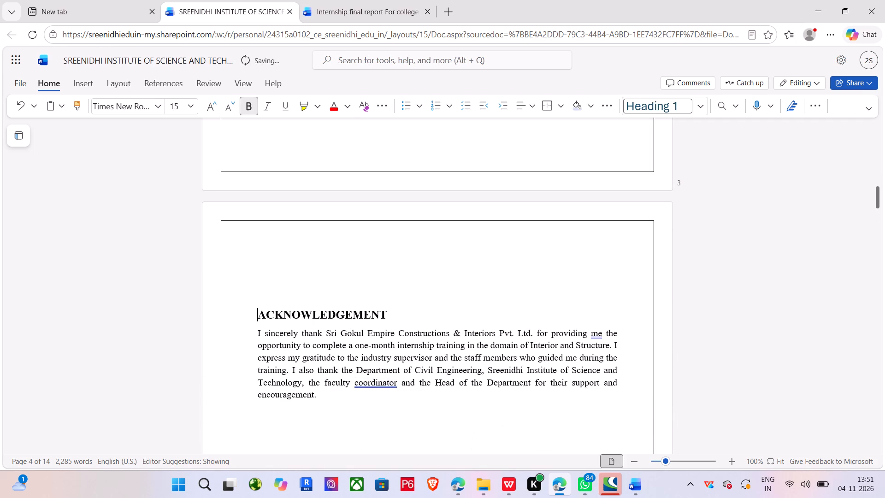
pyautogui.press('BackSpace')
pyautogui.press('BackSpace')
pyautogui.press('BackSpace')
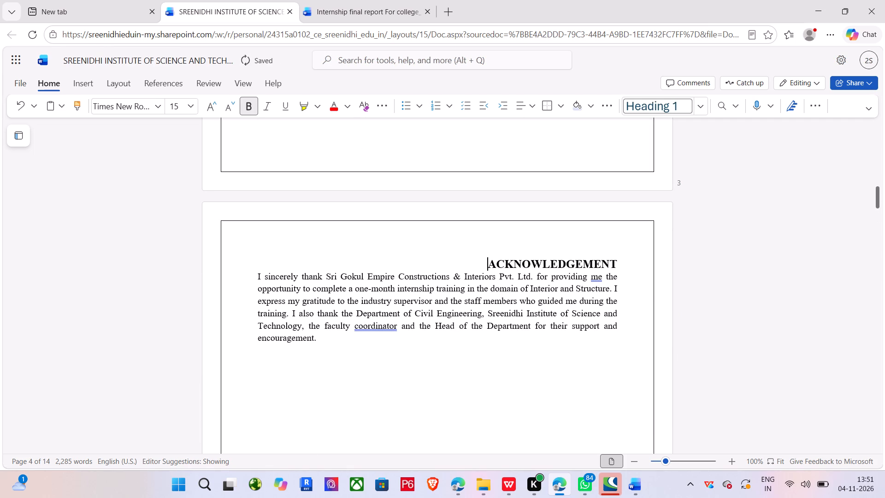
pyautogui.press('BackSpace')
pyautogui.press('BackSpace')
pyautogui.press('BackSpace')
pyautogui.press('BackSpace')
pyautogui.press('BackSpace')
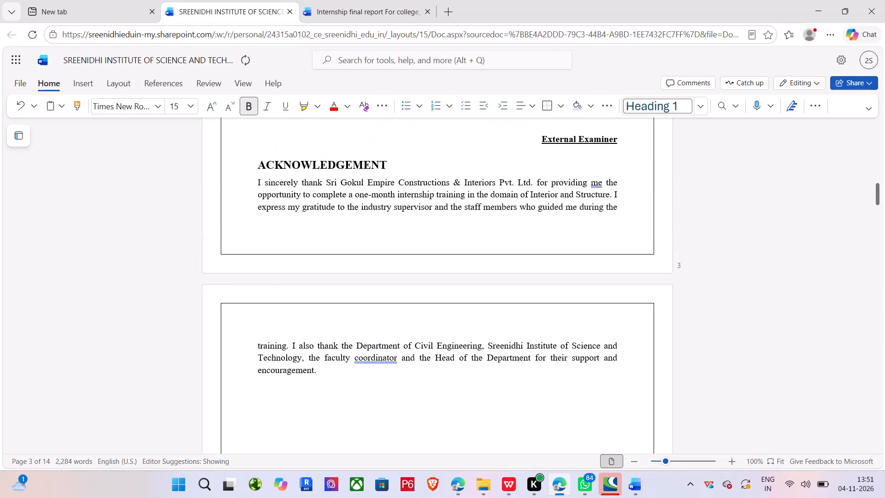
# Adjust the empty lines after External Examiner so the ACKNOWLEDGEMENT heading starts at the top of page 4.
pyautogui.press('Return')
pyautogui.press('Return')
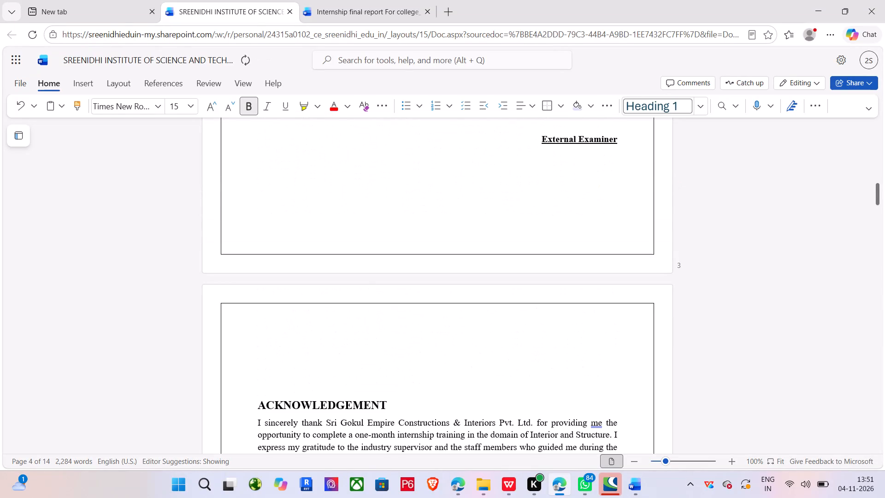
pyautogui.press('BackSpace')
pyautogui.press('Return')
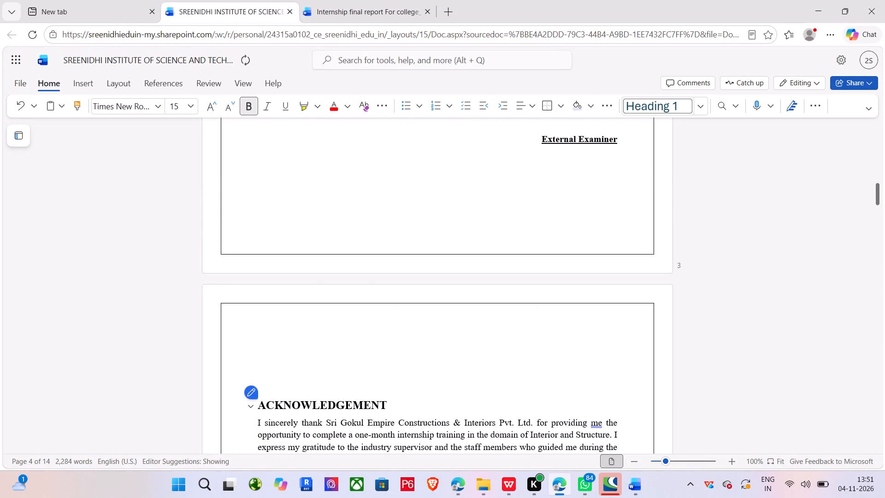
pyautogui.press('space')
pyautogui.press('BackSpace')
pyautogui.press('BackSpace')
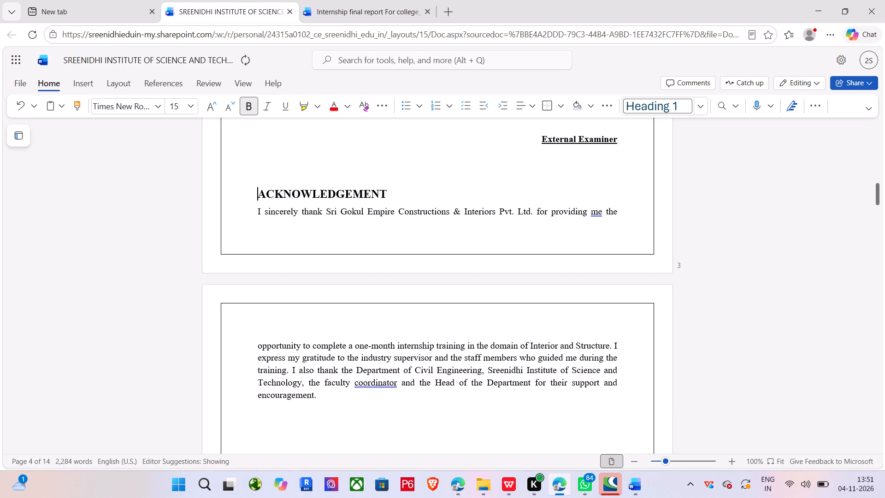
pyautogui.press('Return')
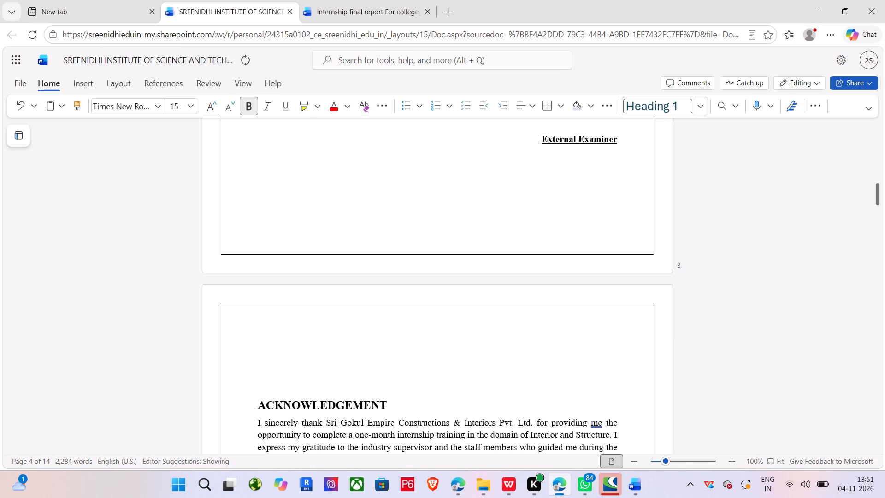
pyautogui.click(262, 385)
pyautogui.press('BackSpace')
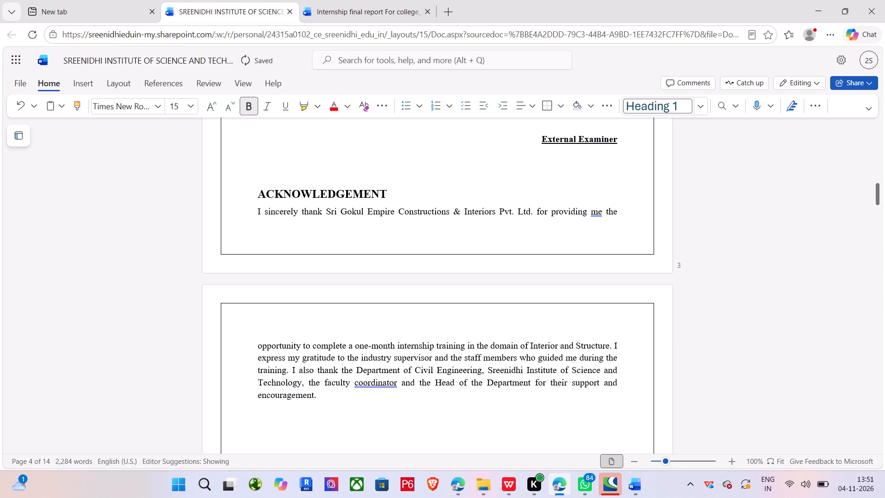
pyautogui.press('Return')
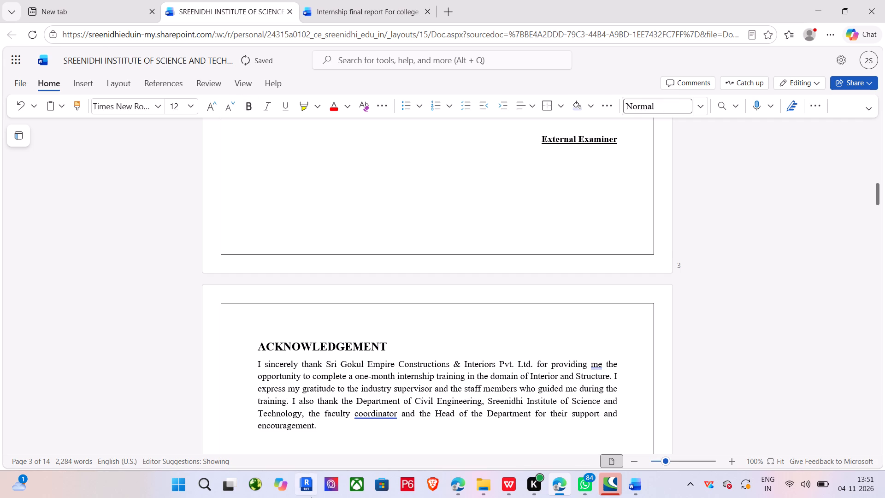
# Centre-align the ACKNOWLEDGEMENT heading.
pyautogui.moveTo(260, 348); pyautogui.dragTo(327, 347)
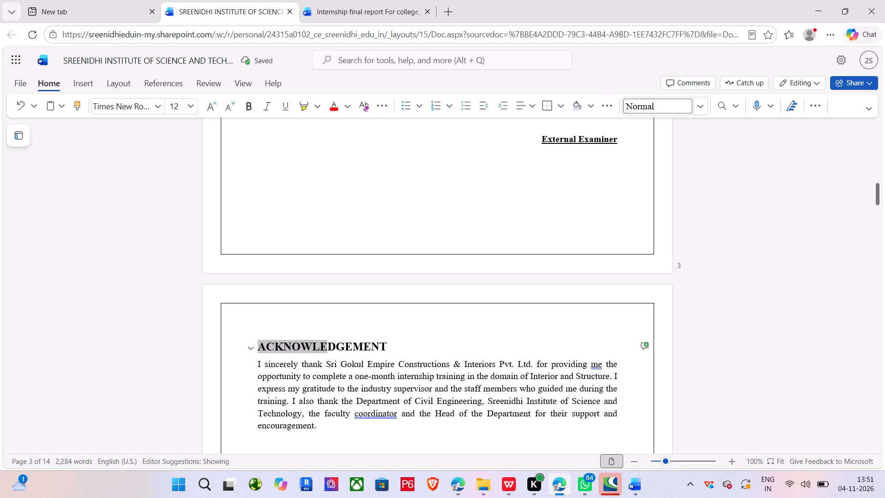
pyautogui.moveTo(327, 347); pyautogui.dragTo(393, 344)
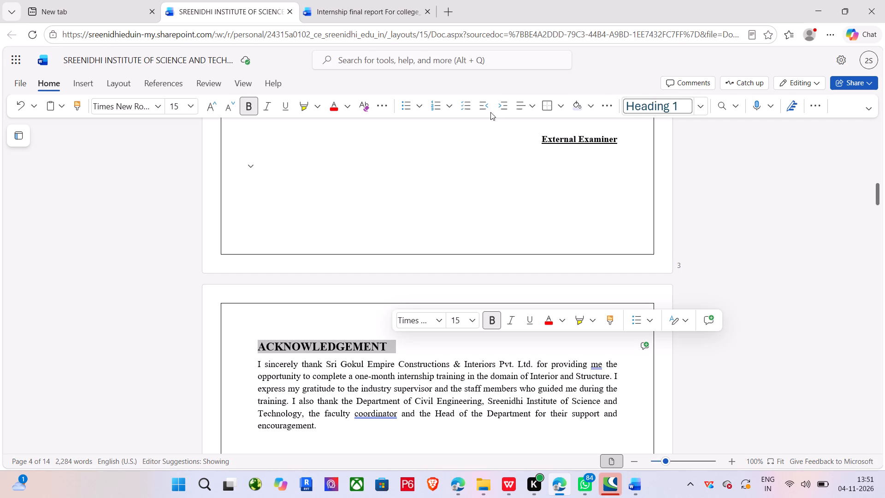
pyautogui.click(536, 109)
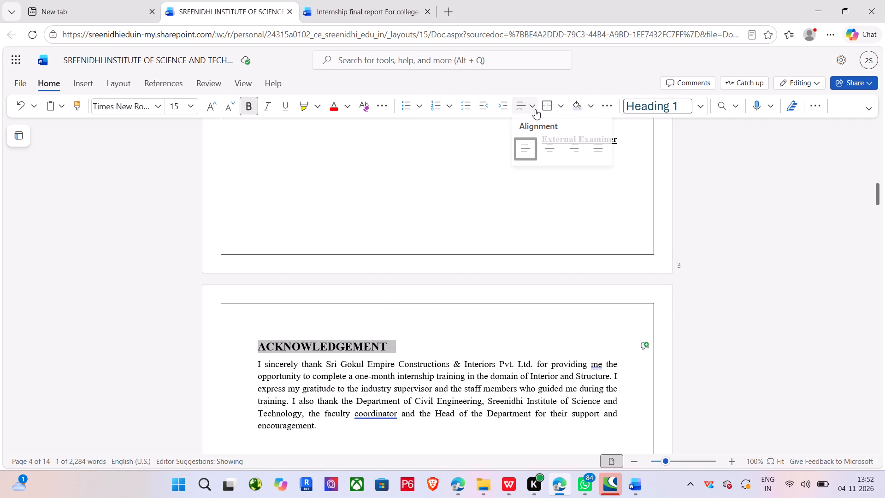
pyautogui.click(553, 155)
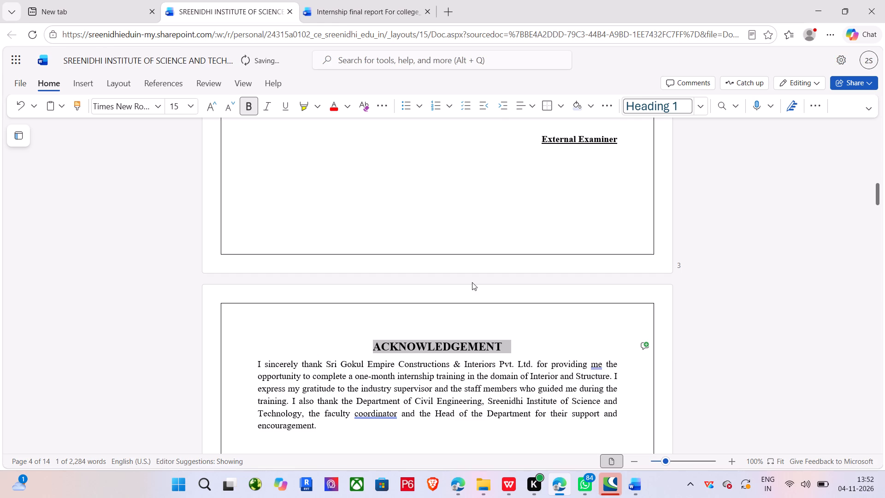
pyautogui.click(472, 282)
# Review the front pages back to the cover, in the internship report and in Internship final report For college_102.
pyautogui.scroll(12, 472, 282)
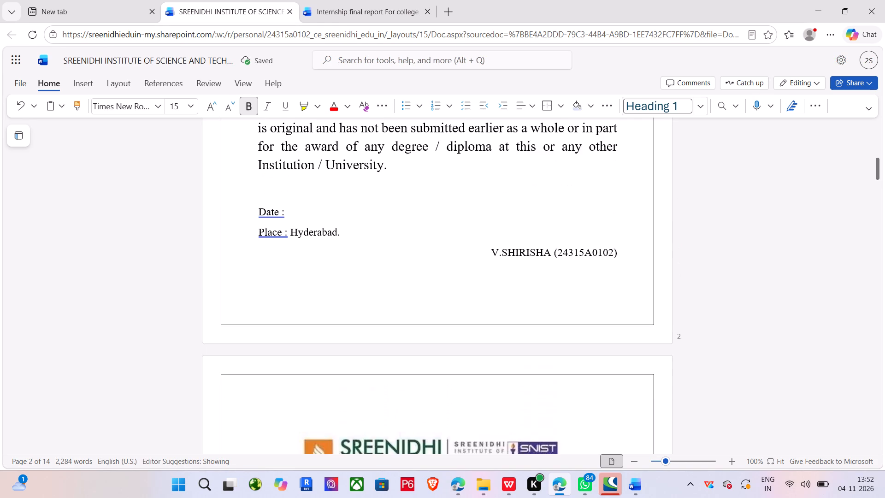
pyautogui.scroll(18, 471, 282)
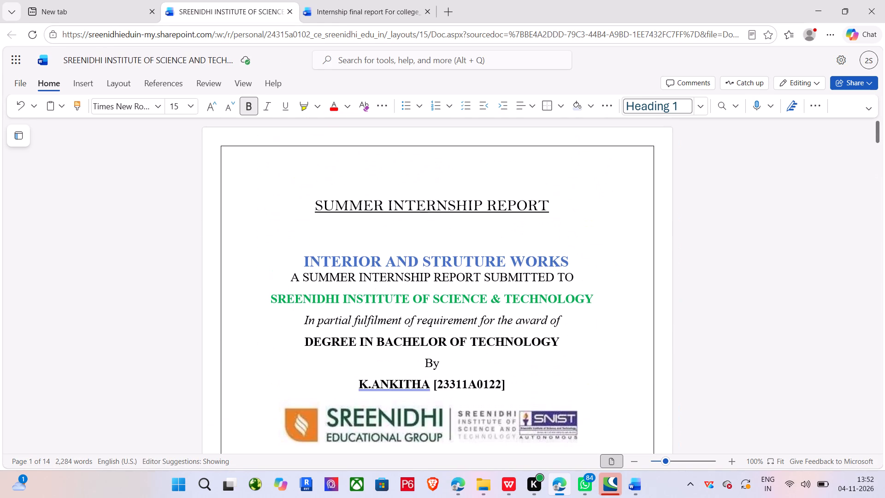
pyautogui.scroll(5, 471, 282)
pyautogui.click(392, 4)
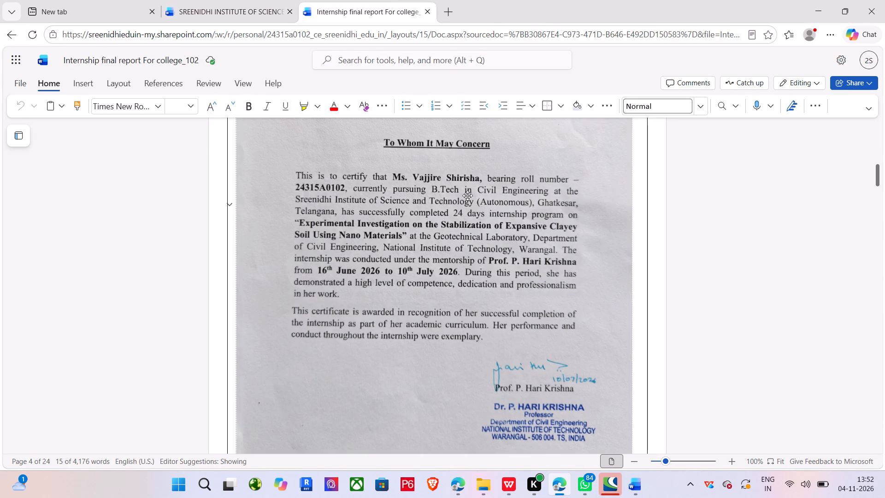
pyautogui.scroll(18, 466, 196)
pyautogui.scroll(12, 462, 204)
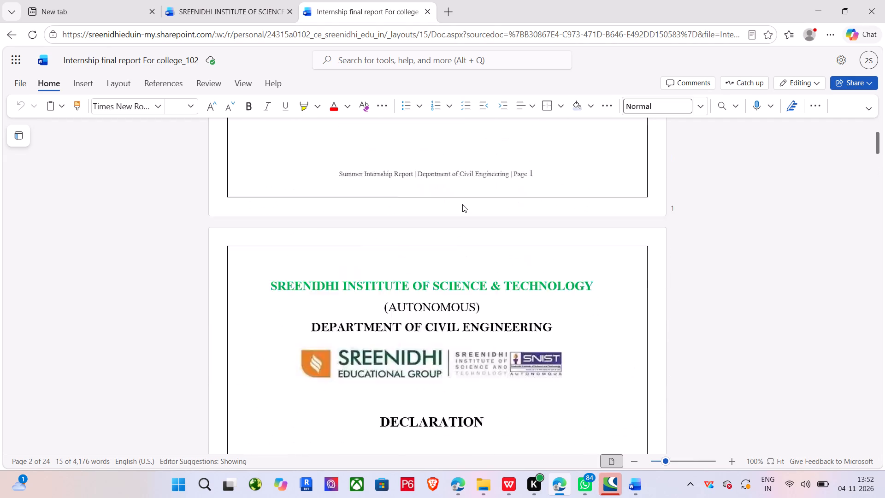
pyautogui.scroll(8, 462, 204)
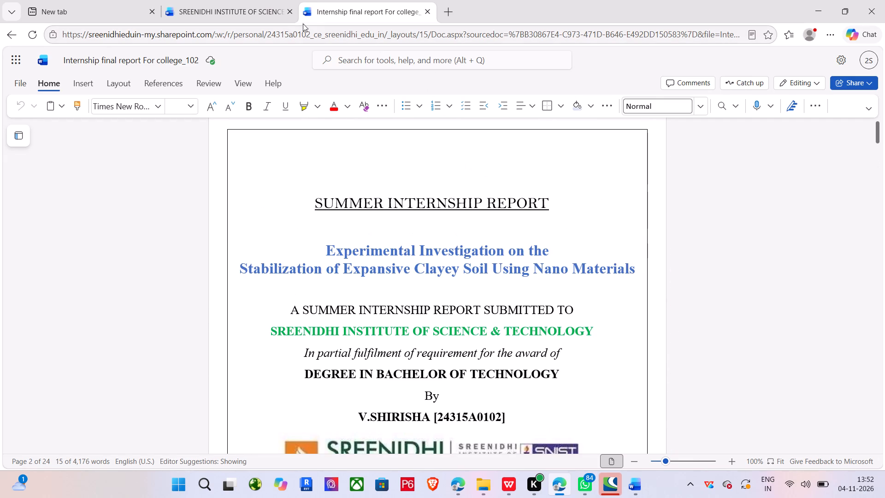
# Switch back to the internship report and check its pages from the cover through the Acknowledgement.
pyautogui.click(224, 2)
pyautogui.scroll(-12, 425, 233)
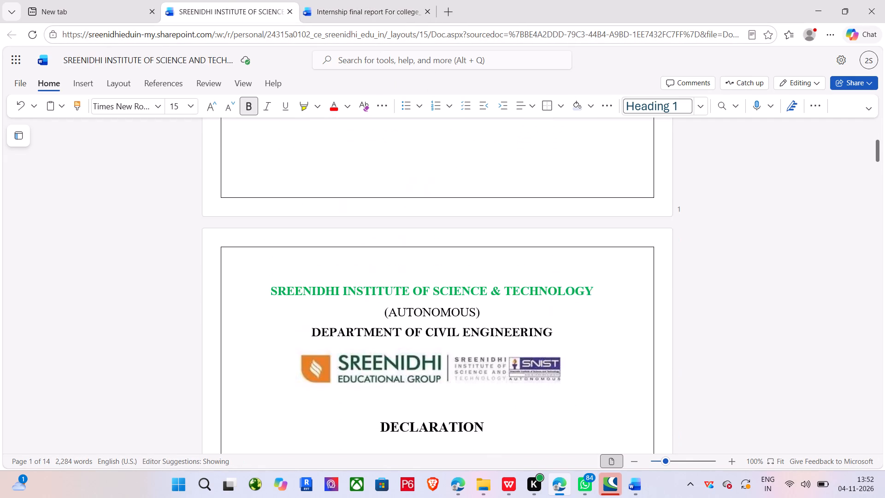
pyautogui.scroll(-12, 426, 233)
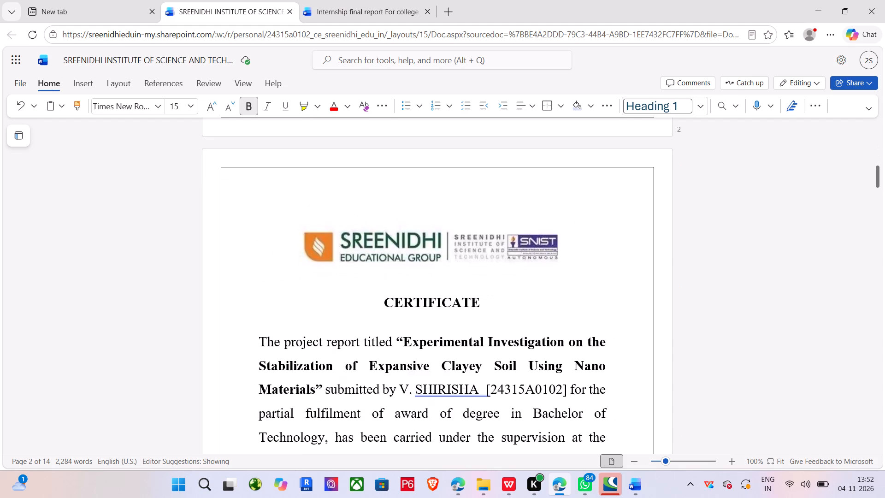
pyautogui.scroll(-8, 428, 233)
pyautogui.scroll(2, 448, 236)
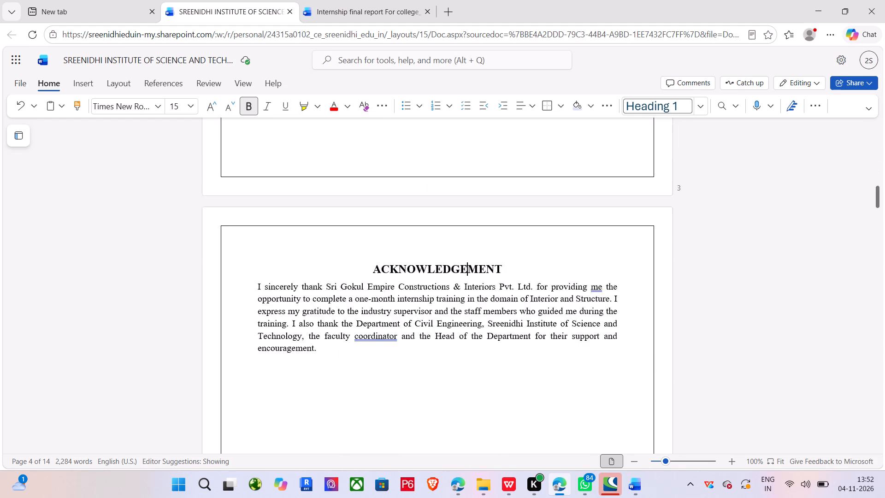
# Copy the whole STUDENT DECLARATION section from Internship final report For college_102 and paste it before the internship report's ACKNOWLEDGEMENT heading.
pyautogui.click(267, 320)
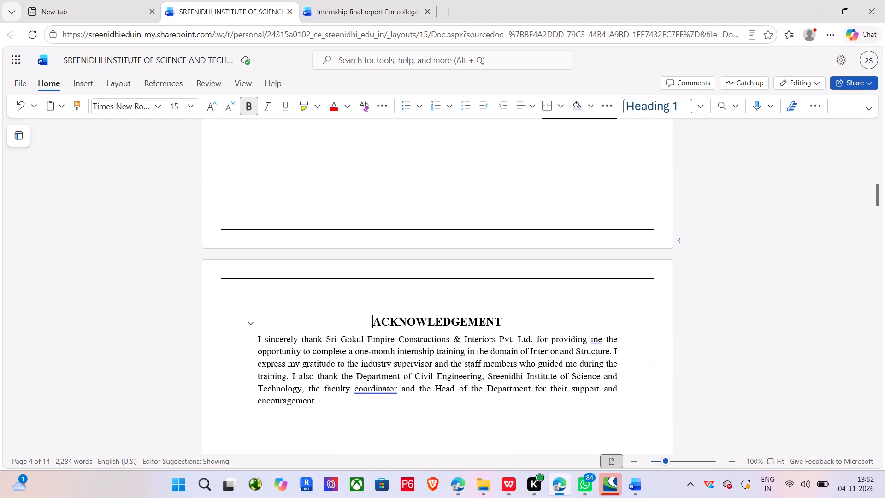
pyautogui.click(371, 0)
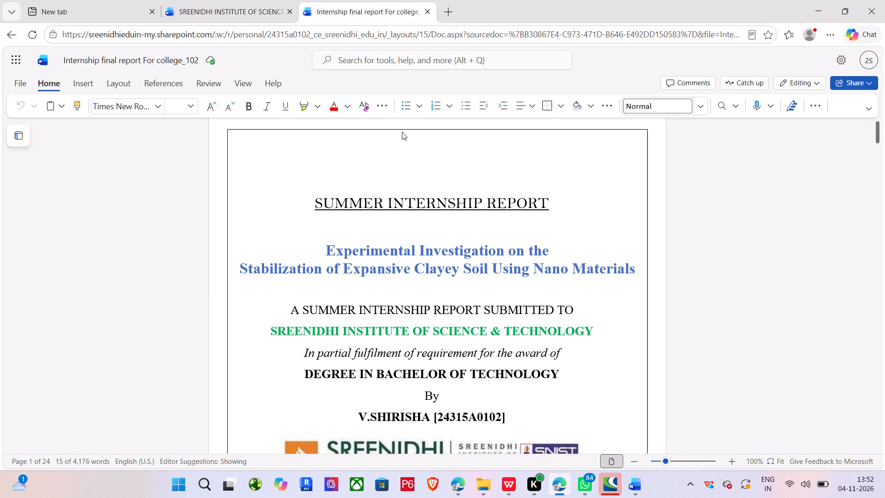
pyautogui.scroll(-7, 387, 172)
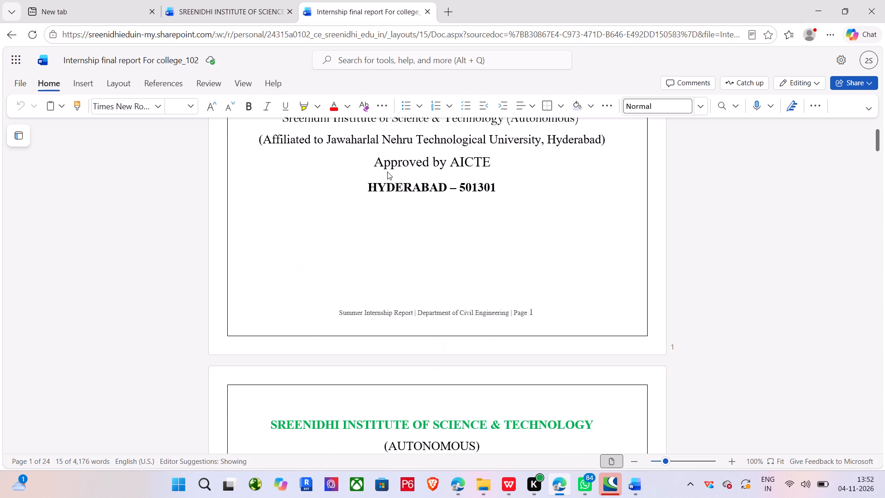
pyautogui.scroll(-5, 387, 172)
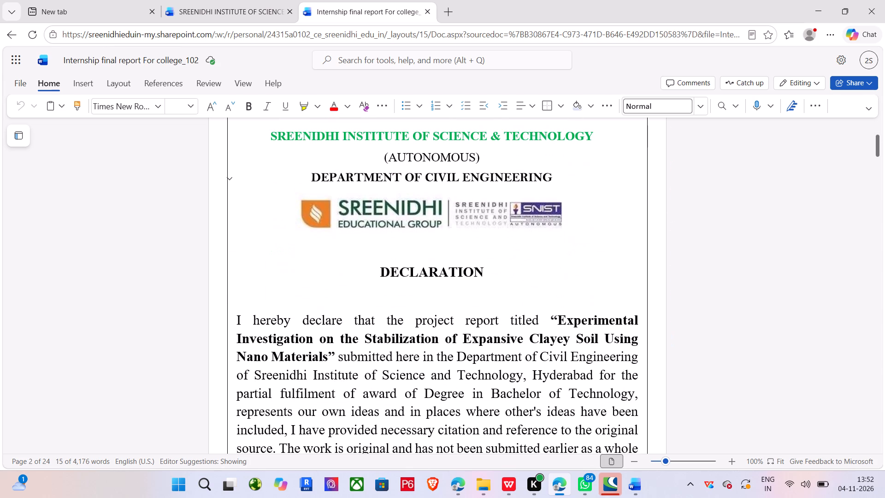
pyautogui.scroll(-10, 387, 172)
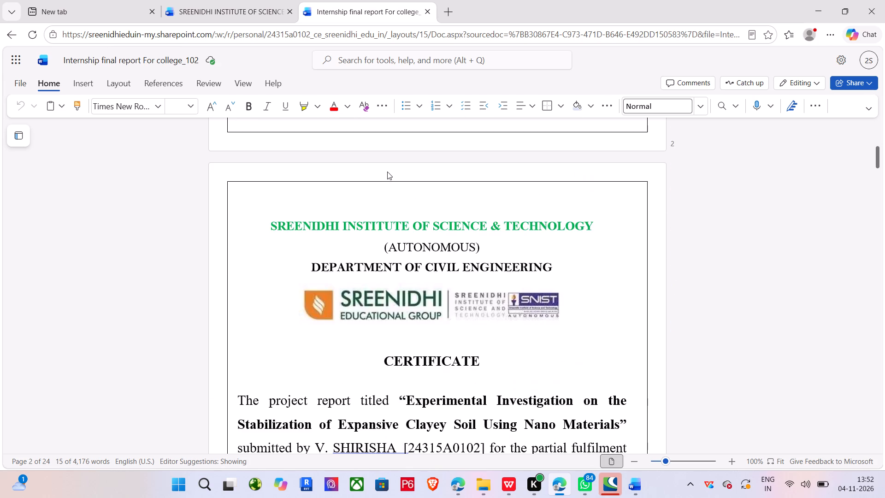
pyautogui.scroll(-13, 387, 172)
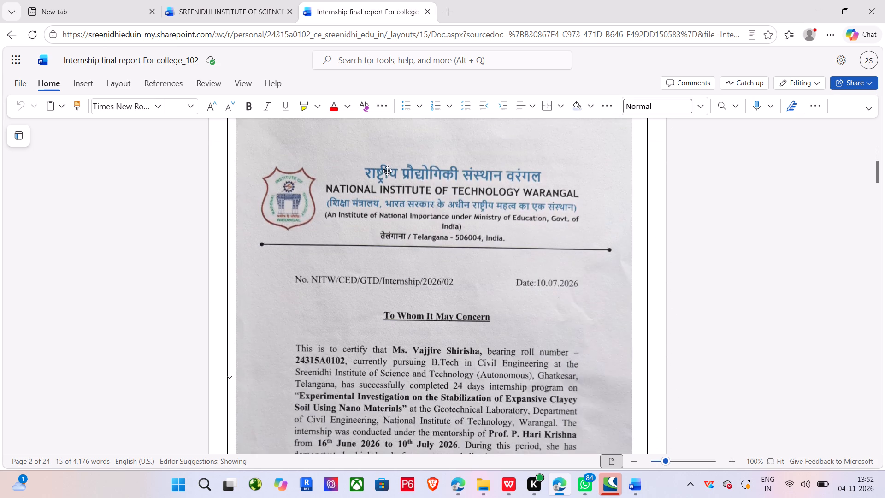
pyautogui.scroll(-10, 387, 171)
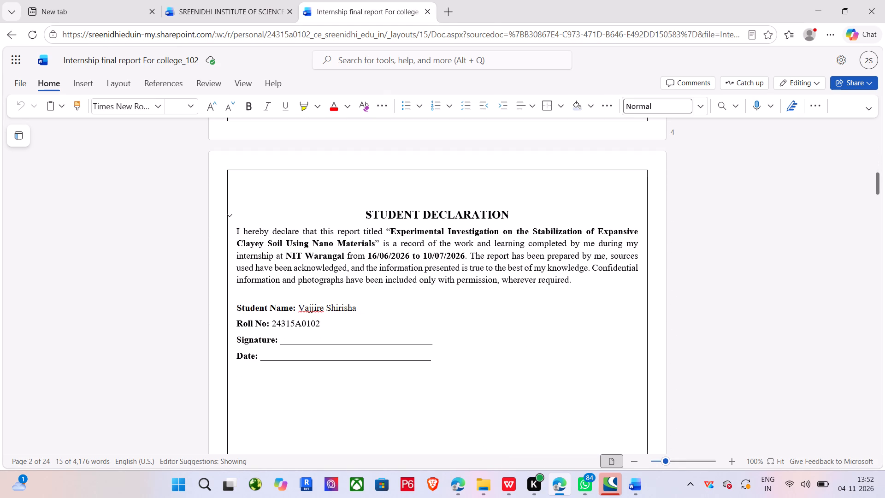
pyautogui.moveTo(364, 212); pyautogui.dragTo(389, 213)
pyautogui.moveTo(389, 213); pyautogui.dragTo(480, 352)
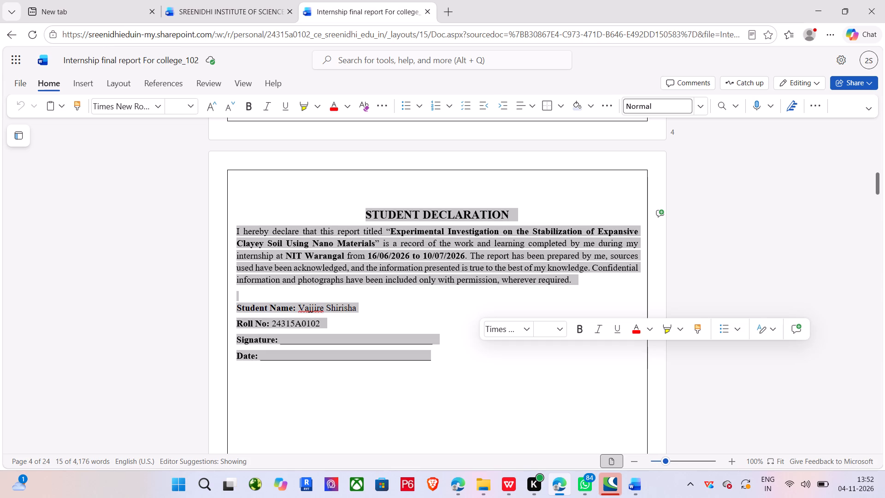
pyautogui.hotkey('ctrl', 'c')
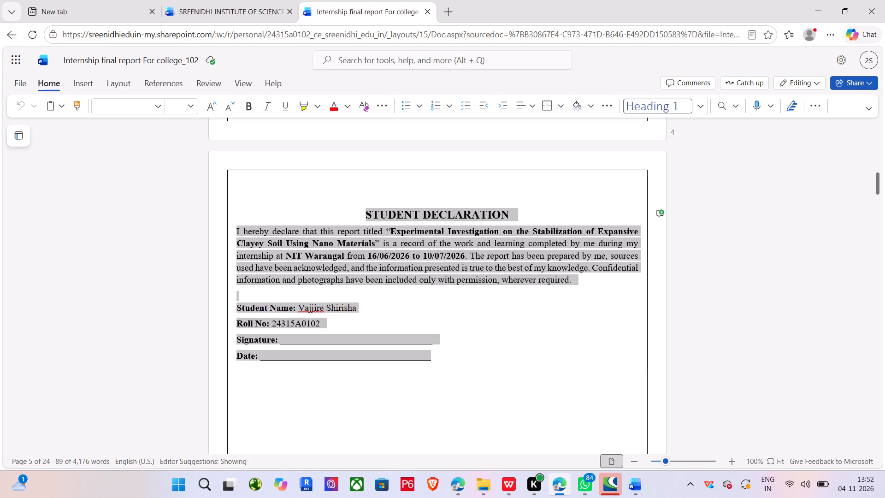
pyautogui.click(234, 0)
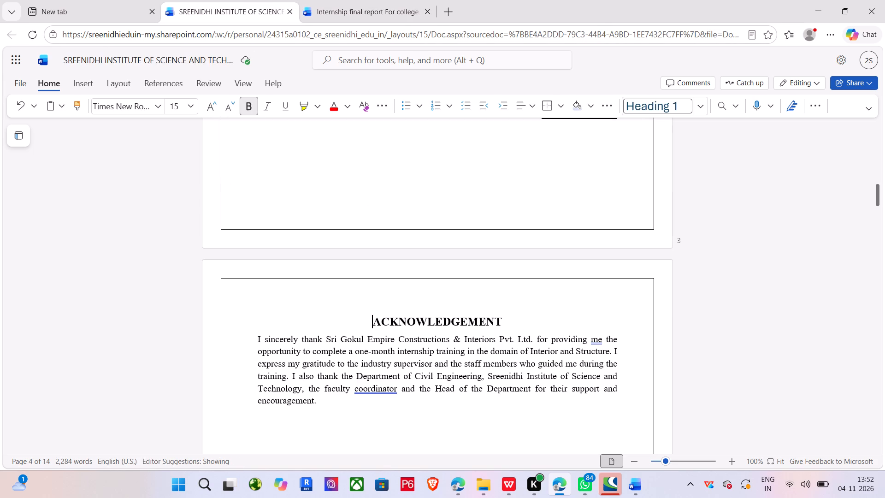
pyautogui.hotkey('ctrl', 'v')
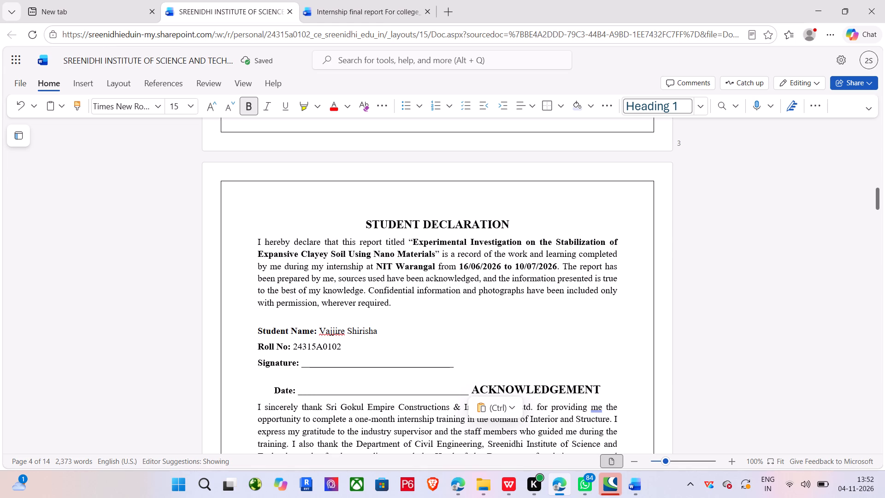
# Insert empty lines between the pasted Date line and the ACKNOWLEDGEMENT heading to push the heading onto the following page.
pyautogui.press('Return')
pyautogui.press('Return')
pyautogui.press('Return')
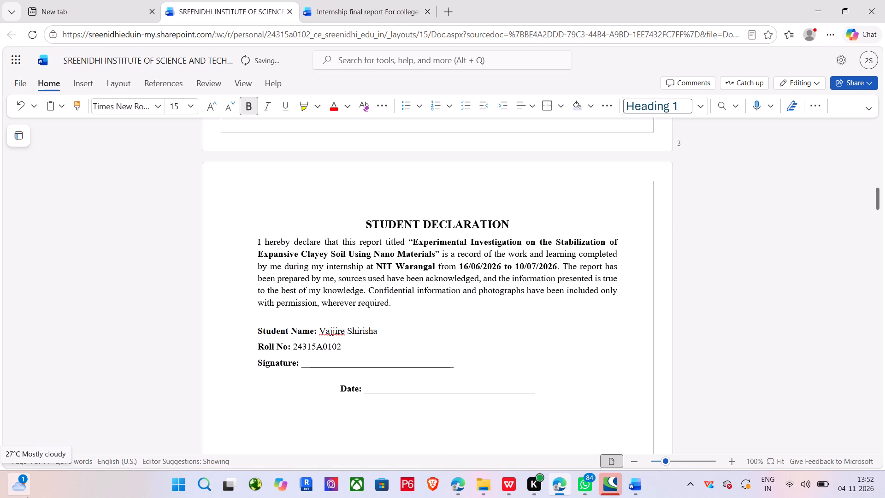
pyautogui.press('Return')
pyautogui.press('Return')
pyautogui.press('Return')
pyautogui.press('Return')
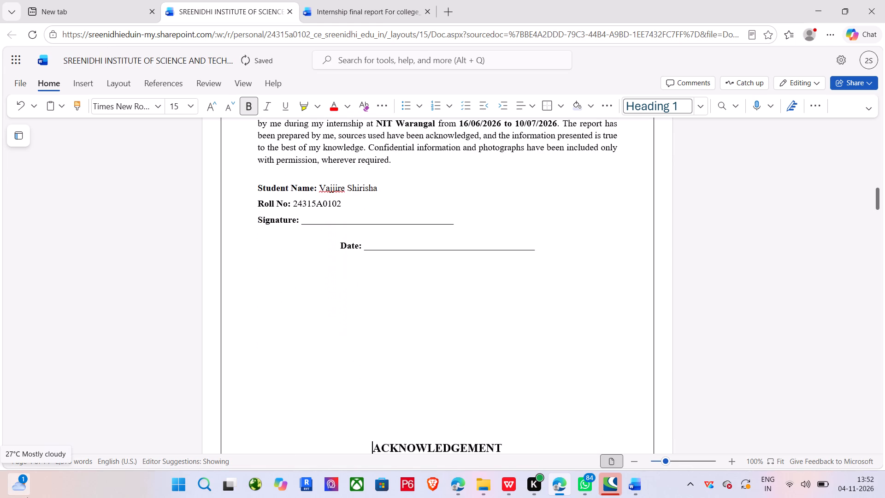
pyautogui.press('Return')
pyautogui.press('Return')
pyautogui.press('Return')
pyautogui.press('Return')
pyautogui.press('Return')
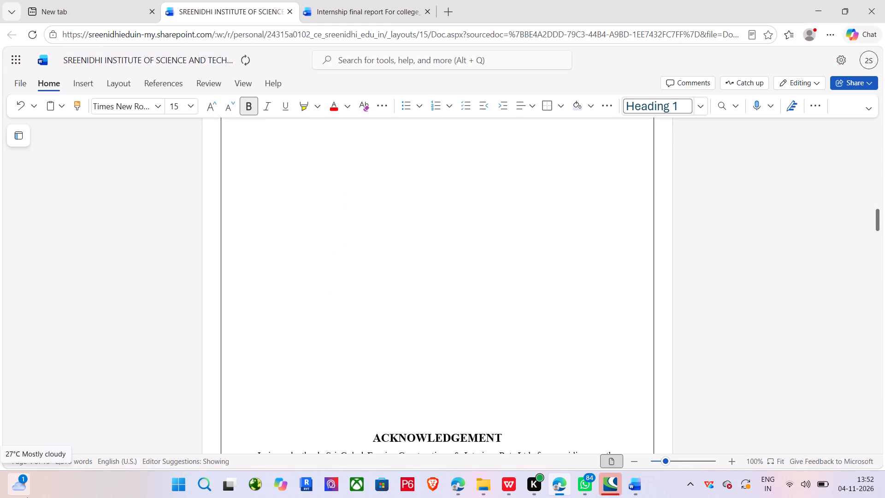
pyautogui.press('BackSpace')
pyautogui.press('BackSpace')
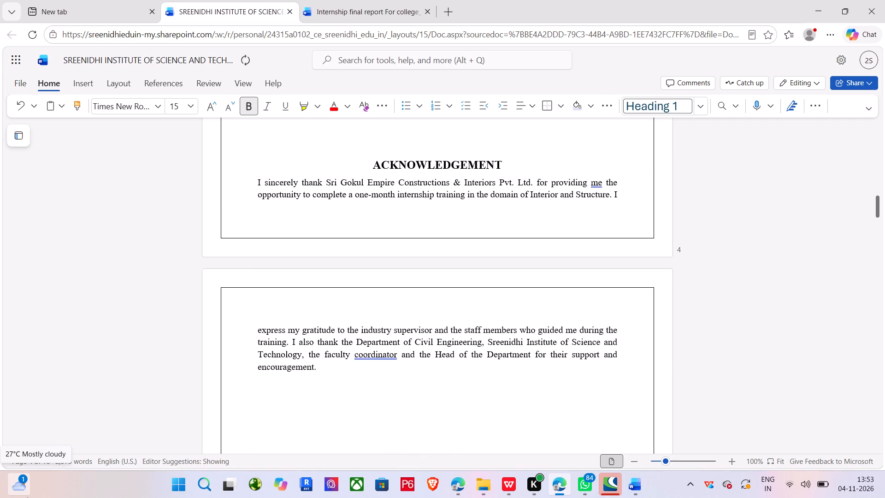
pyautogui.press('Return')
# Reset the Date line of the Student Declaration as its own left-aligned line directly below Signature.
pyautogui.scroll(1, 27, 497)
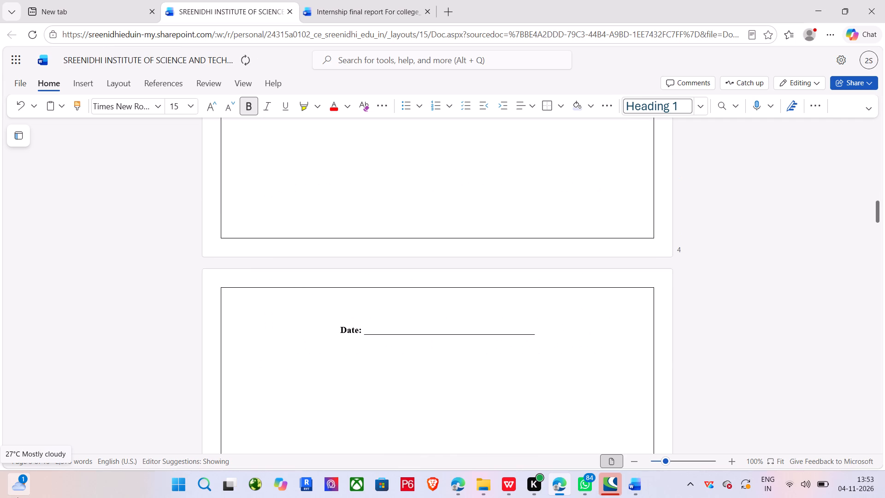
pyautogui.scroll(2, 18, 497)
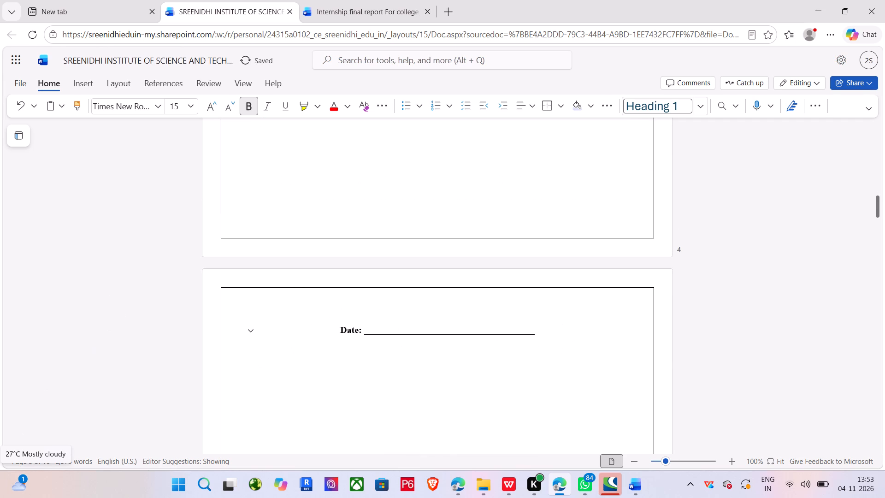
pyautogui.click(338, 333)
pyautogui.press('BackSpace')
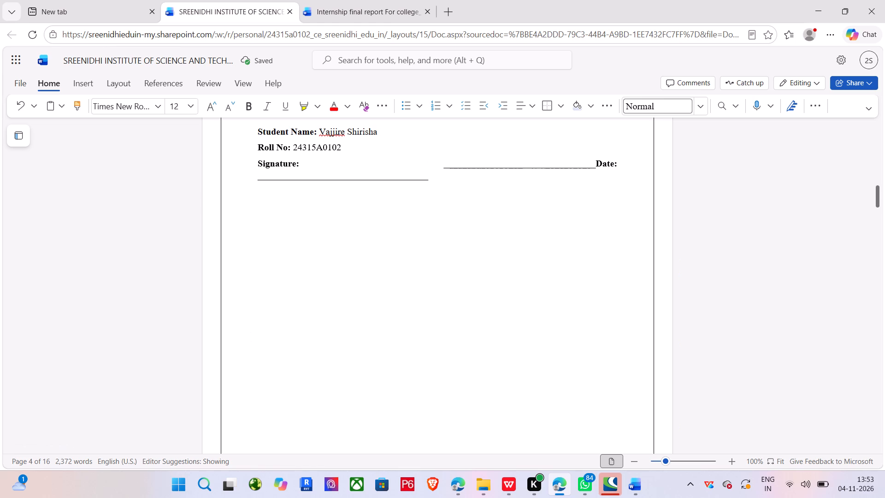
pyautogui.press('Return')
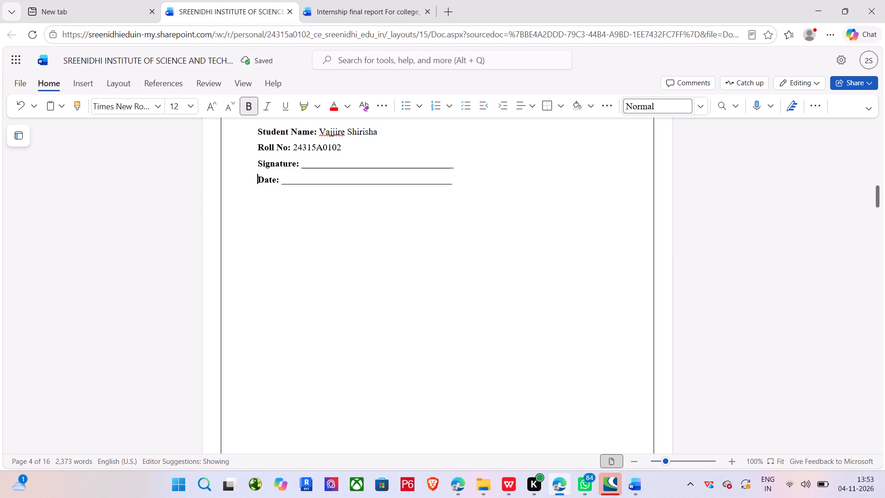
# Adjust the empty lines above the ACKNOWLEDGEMENT heading so it starts at the top of page 5.
pyautogui.scroll(-11, 294, 324)
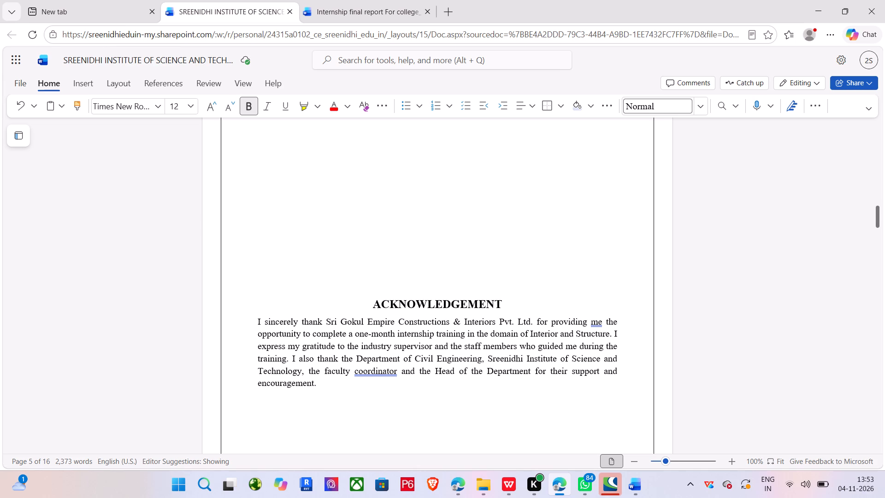
pyautogui.click(358, 301)
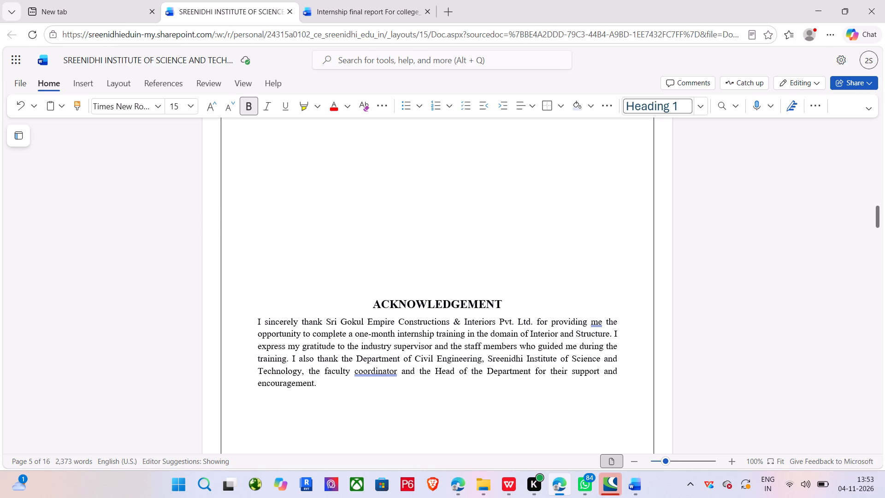
pyautogui.click(386, 268)
pyautogui.press('BackSpace')
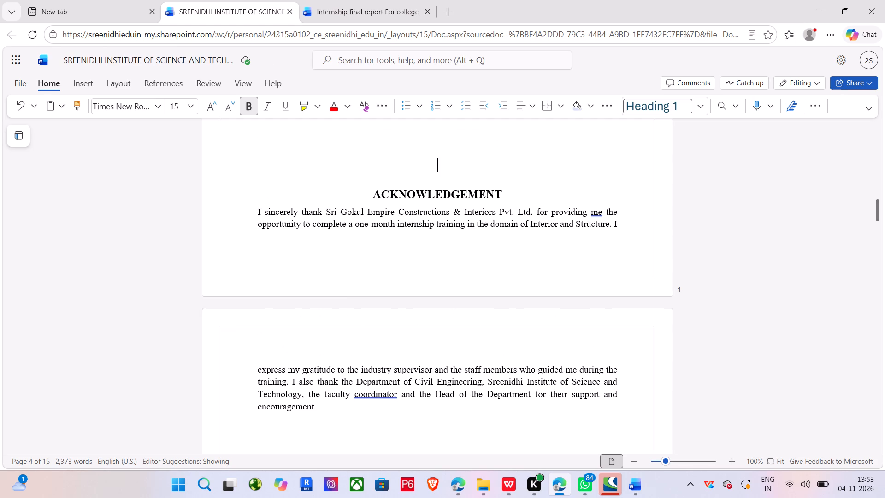
pyautogui.press('Return')
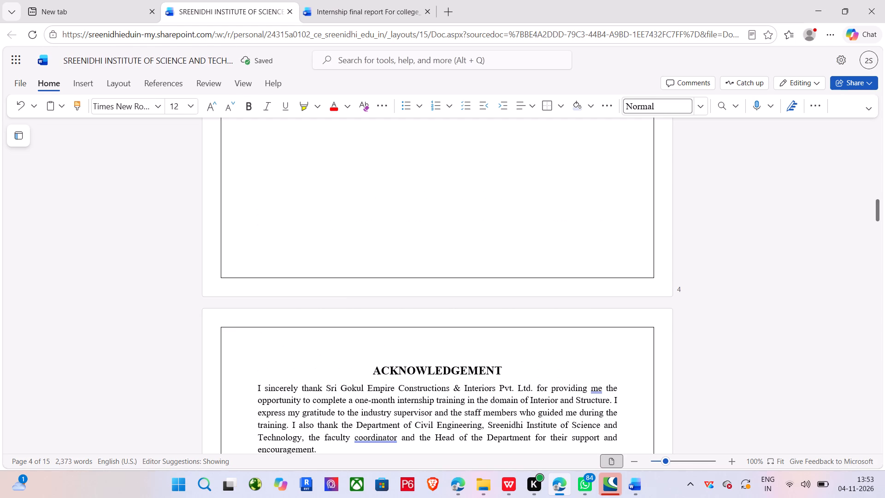
# Review the internship report's pages from the Student Declaration through the table of contents.
pyautogui.scroll(9, 388, 268)
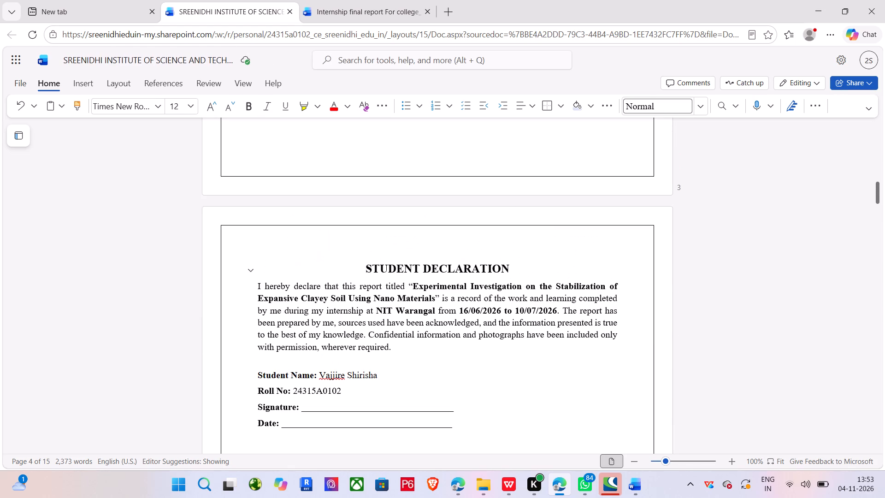
pyautogui.scroll(-14, 388, 267)
pyautogui.scroll(-10, 390, 267)
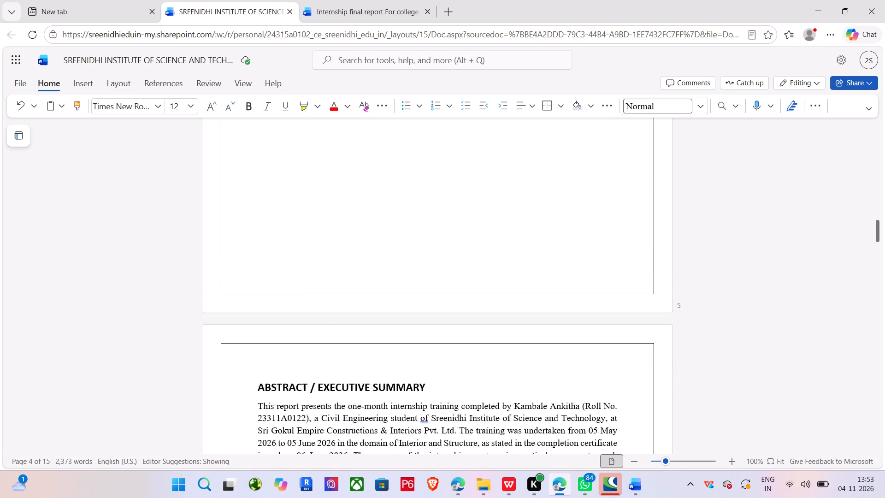
pyautogui.scroll(-10, 392, 265)
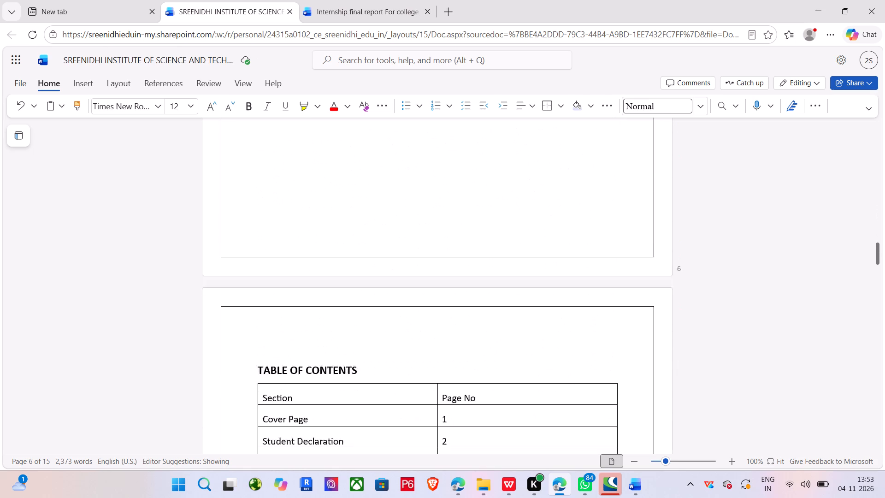
# Review the report's pages from the table of contents back up to the Certificate page.
pyautogui.scroll(-11, 392, 265)
pyautogui.scroll(7, 392, 264)
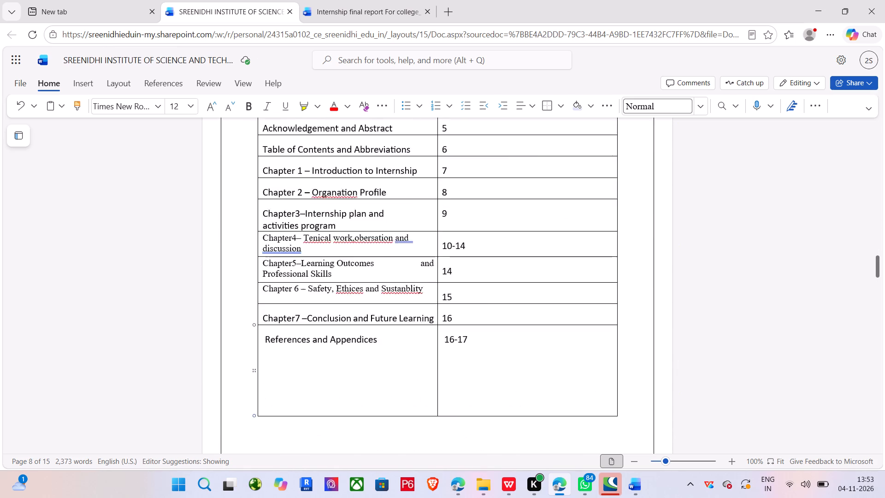
pyautogui.scroll(20, 392, 264)
pyautogui.scroll(14, 392, 264)
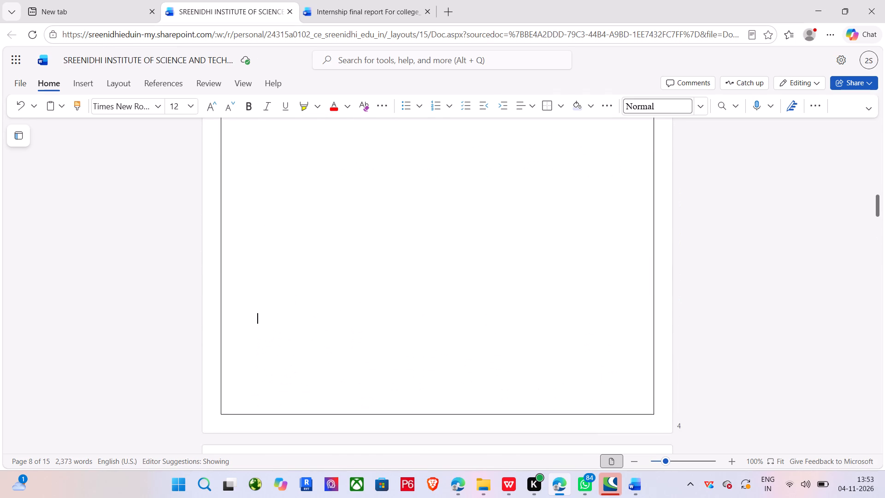
pyautogui.scroll(8, 392, 264)
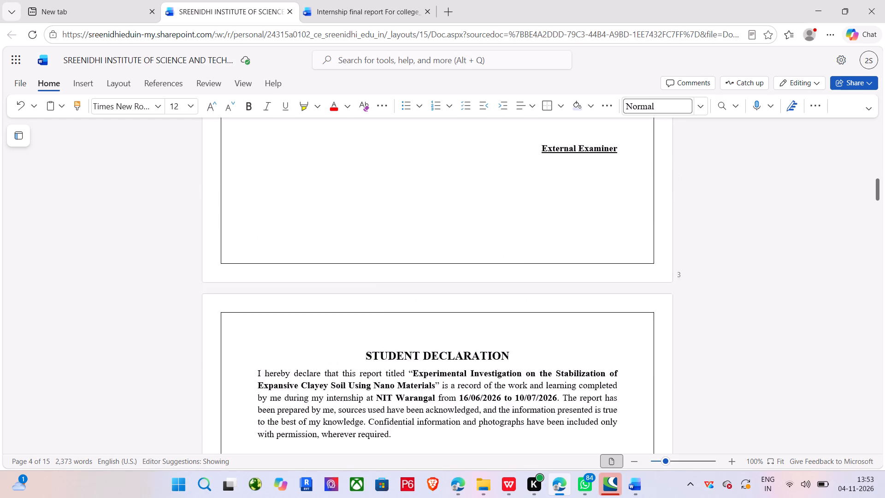
pyautogui.scroll(1, 392, 264)
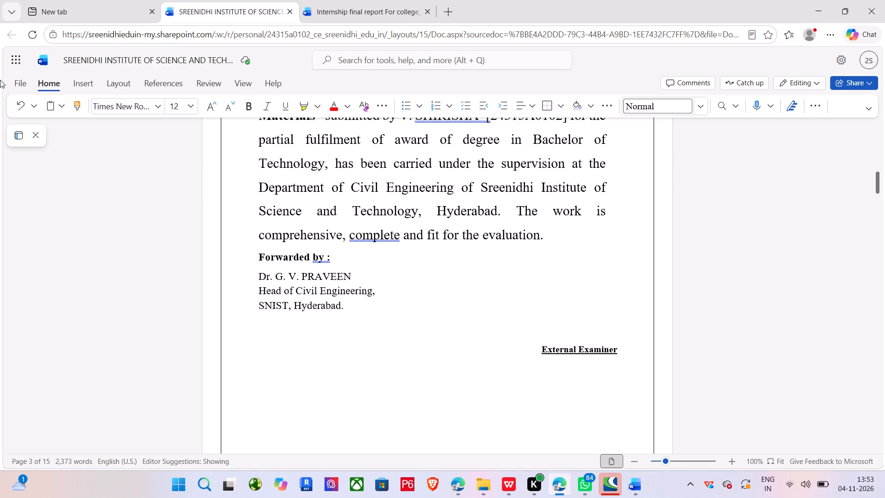
pyautogui.scroll(4, 884, 497)
pyautogui.scroll(4, 399, 312)
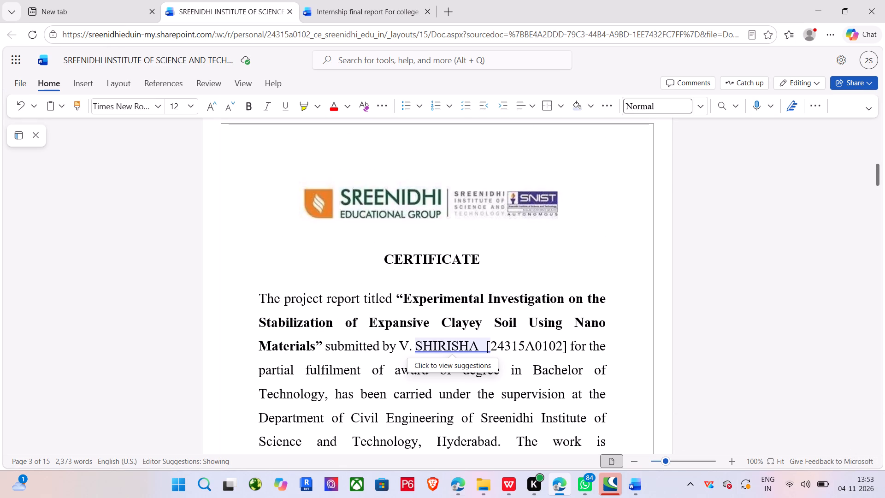
# Replace the submitting student's name in the Certificate paragraph with the student name used on the cover page.
pyautogui.click(472, 348)
pyautogui.click(476, 345)
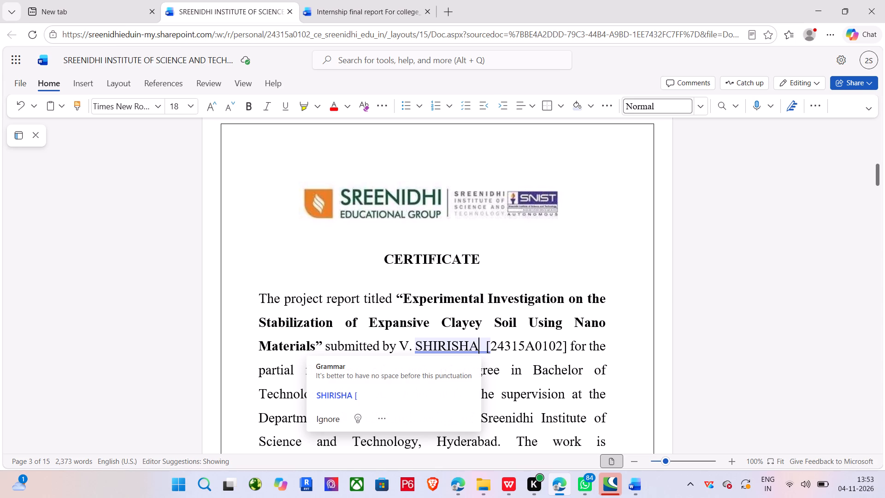
pyautogui.press('BackSpace')
pyautogui.press('BackSpace')
pyautogui.press('BackSpace')
pyautogui.press('BackSpace')
pyautogui.press('BackSpace')
pyautogui.press('BackSpace')
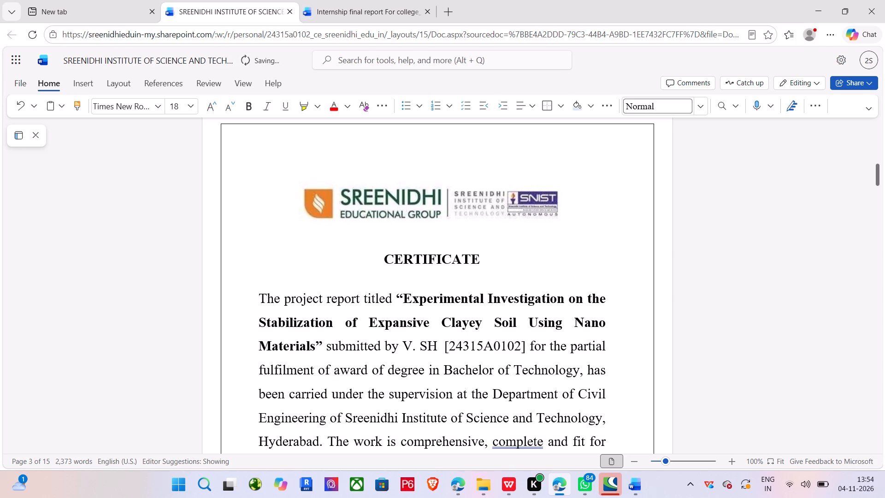
pyautogui.press('BackSpace')
pyautogui.press('BackSpace')
pyautogui.press('BackSpace')
pyautogui.press('BackSpace')
pyautogui.press('BackSpace')
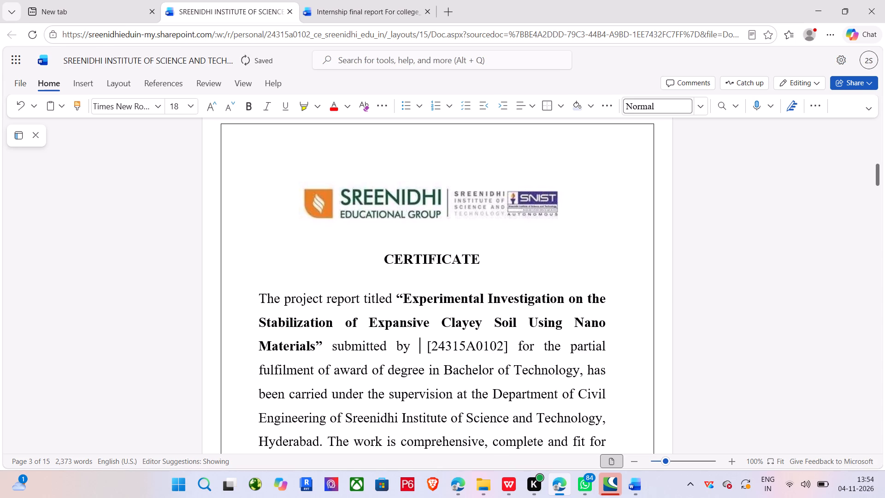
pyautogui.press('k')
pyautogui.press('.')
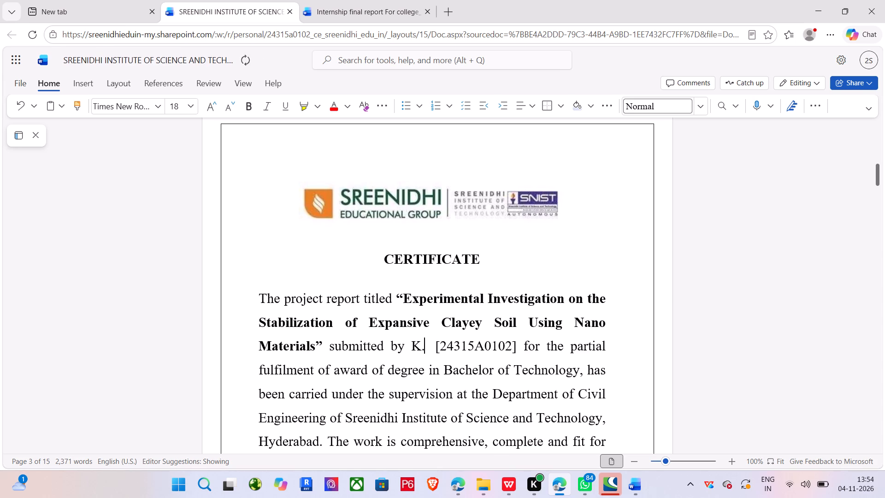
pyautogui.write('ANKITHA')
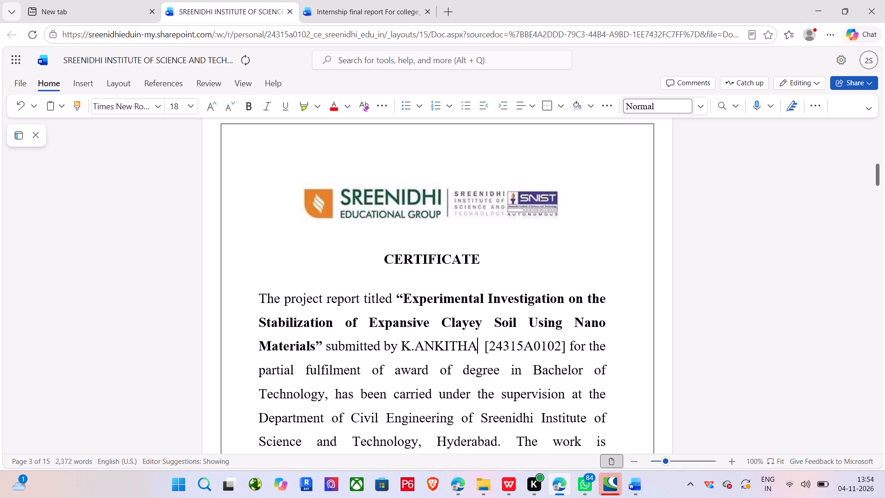
# Replace the bracketed roll number in the Certificate paragraph with the roll number used on the cover page.
pyautogui.moveTo(560, 343); pyautogui.dragTo(536, 351)
pyautogui.moveTo(536, 351); pyautogui.dragTo(492, 350)
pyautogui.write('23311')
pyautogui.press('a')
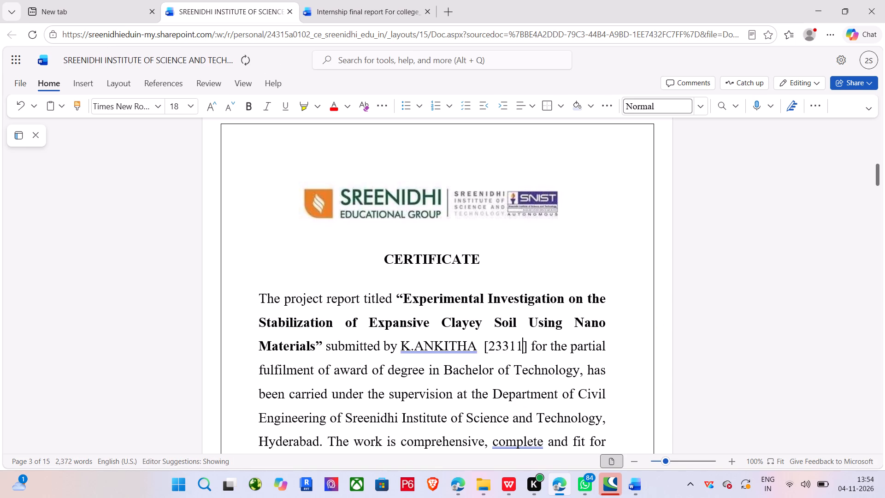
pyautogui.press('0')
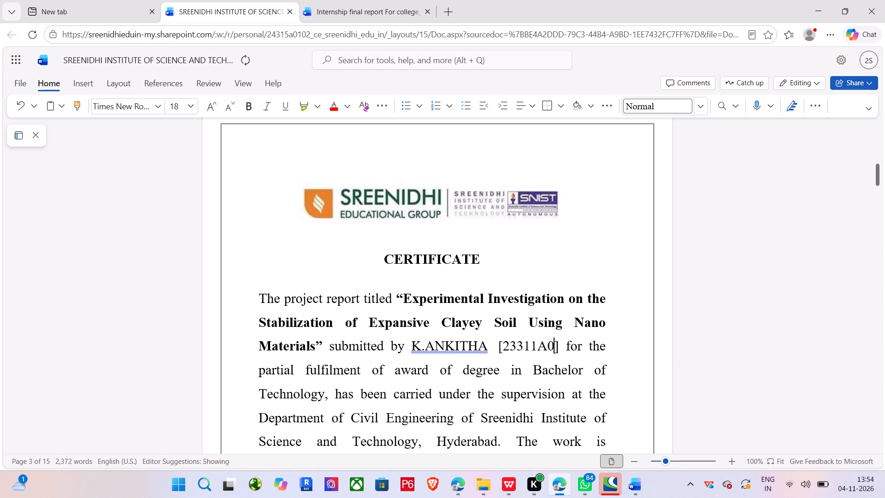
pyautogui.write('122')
# Copy the cover title INTERIOR AND STRUTURE WORKS over "Investigation on the Stabilization of Expansive Clayey Soil Using Nano Materials" in the Declaration.
pyautogui.scroll(-1, 499, 345)
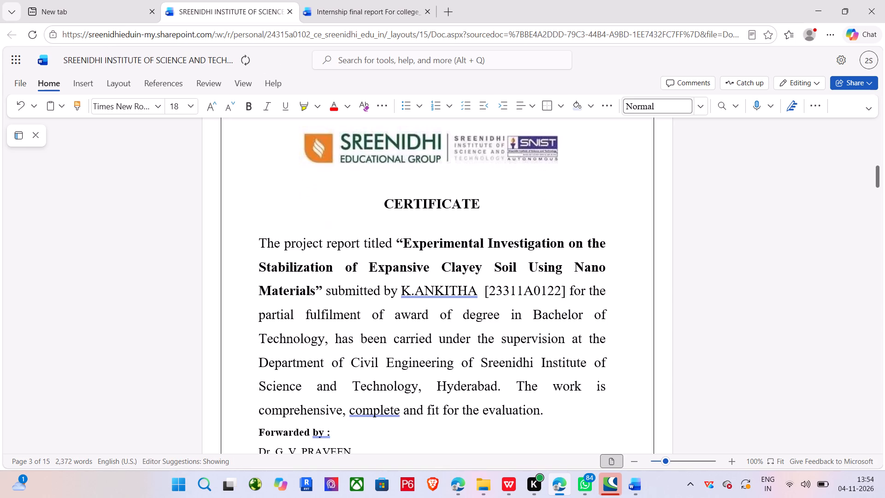
pyautogui.scroll(17, 499, 345)
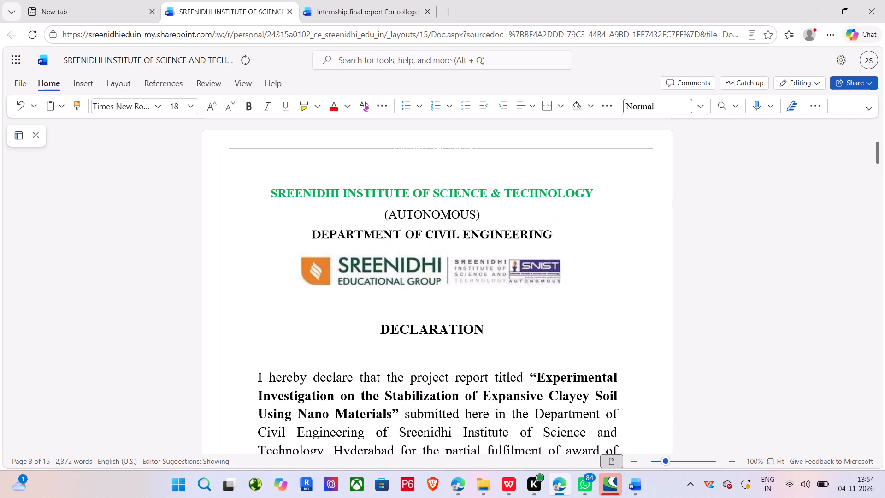
pyautogui.scroll(11, 499, 345)
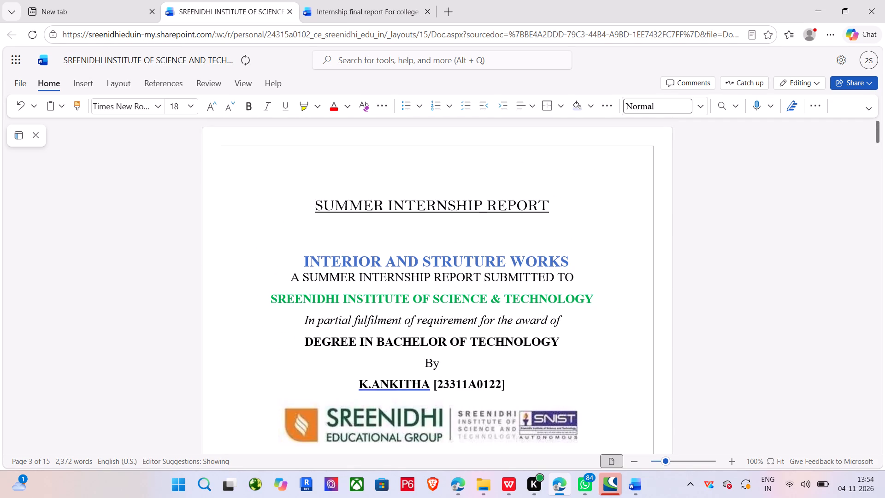
pyautogui.moveTo(305, 260); pyautogui.dragTo(611, 263)
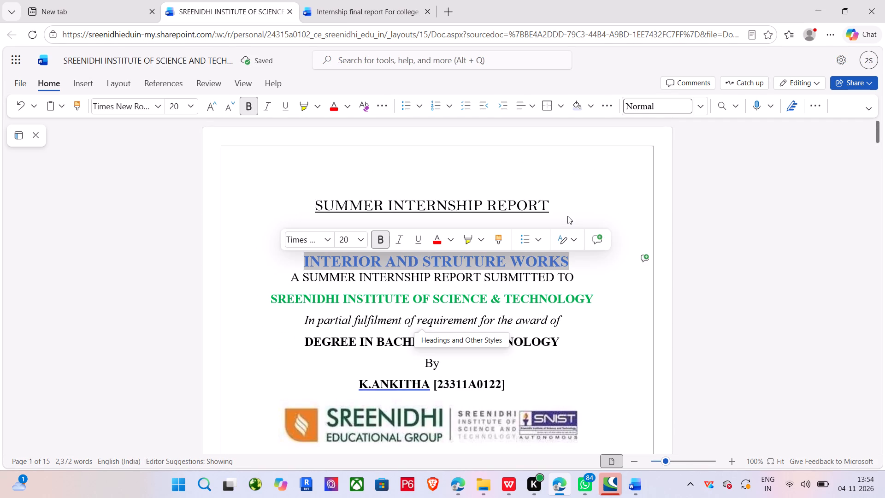
pyautogui.hotkey('ctrl', 'c')
pyautogui.scroll(-14, 567, 216)
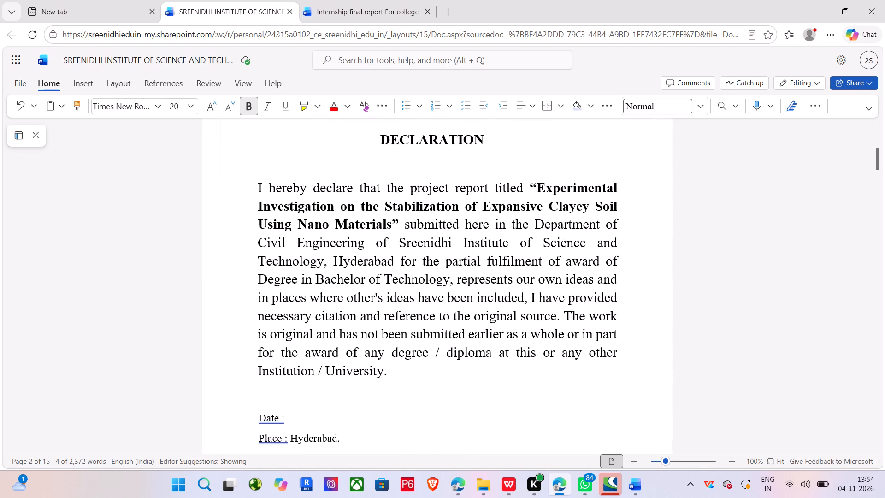
pyautogui.moveTo(260, 207); pyautogui.dragTo(383, 234)
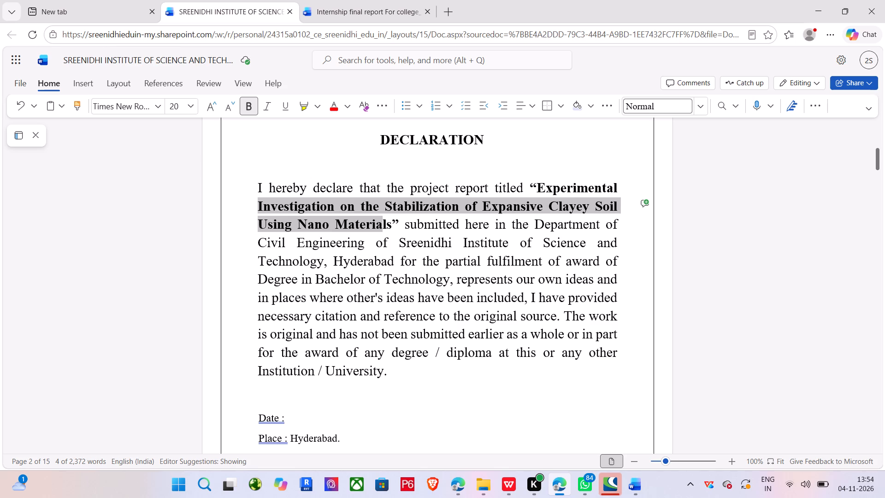
pyautogui.moveTo(383, 234); pyautogui.dragTo(395, 229)
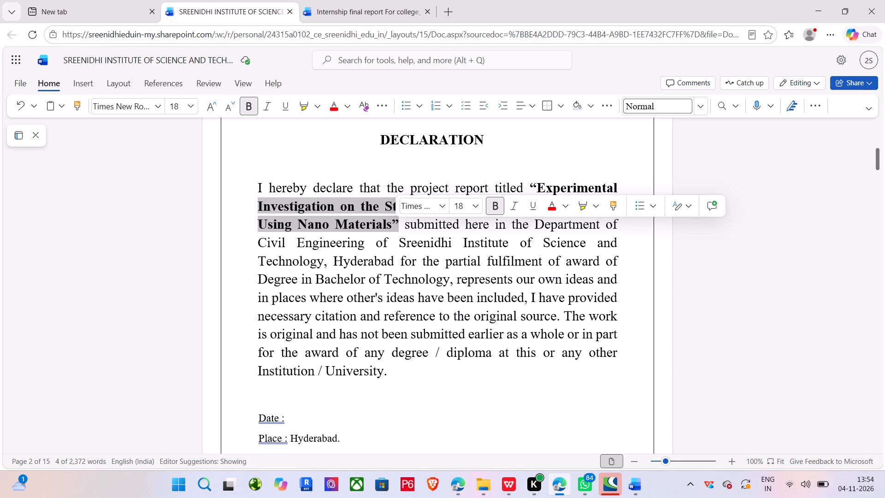
pyautogui.hotkey('ctrl', 'v')
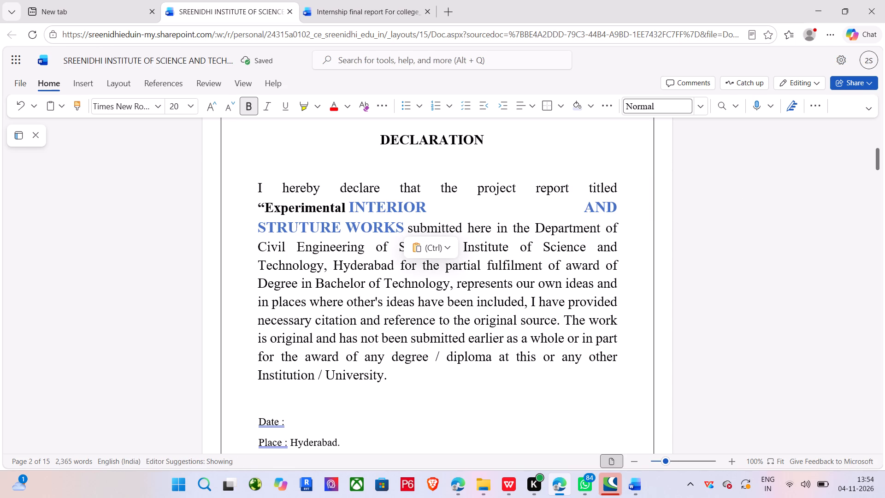
# Replace the pasted blue title in the Declaration paragraph with the bold black word "INTERIOR".
pyautogui.moveTo(350, 207); pyautogui.dragTo(434, 214)
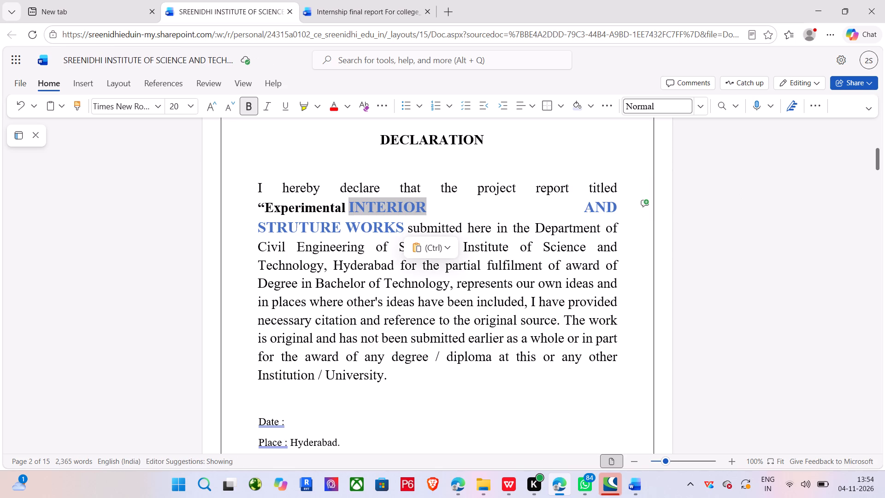
pyautogui.moveTo(434, 214); pyautogui.dragTo(377, 226)
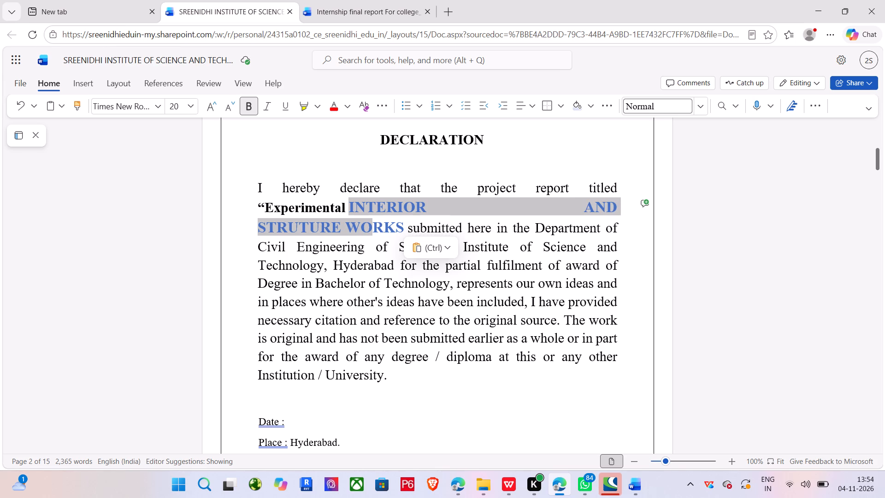
pyautogui.moveTo(377, 226); pyautogui.dragTo(406, 230)
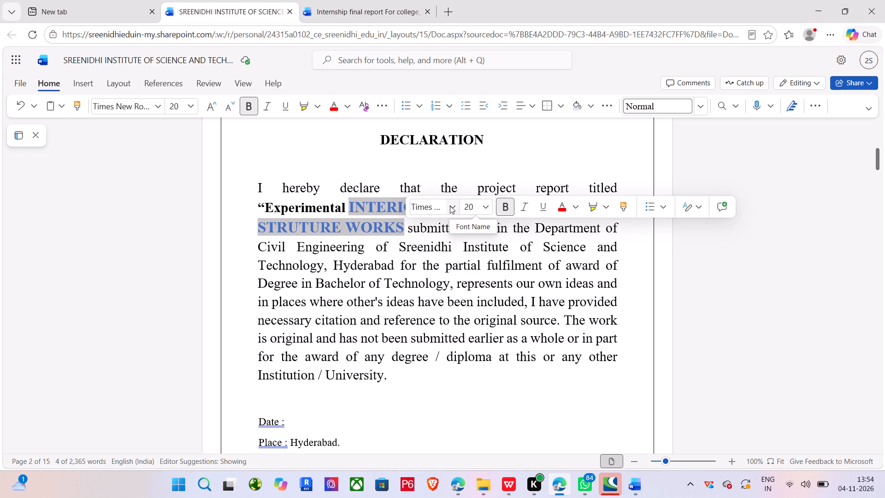
pyautogui.click(115, 195)
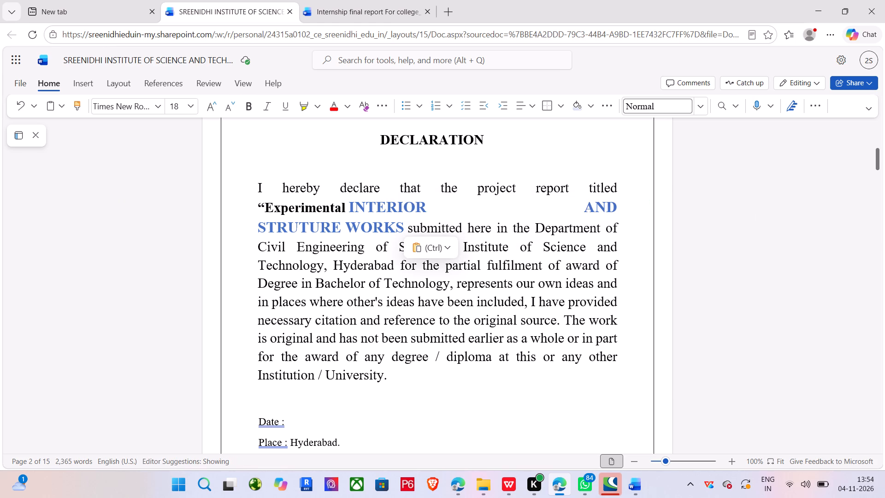
pyautogui.moveTo(405, 228); pyautogui.dragTo(357, 209)
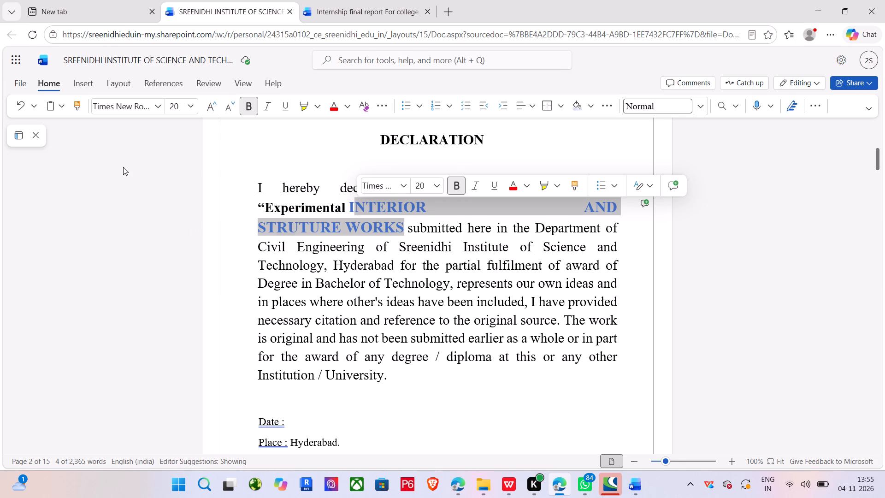
pyautogui.press('BackSpace')
pyautogui.press('BackSpace')
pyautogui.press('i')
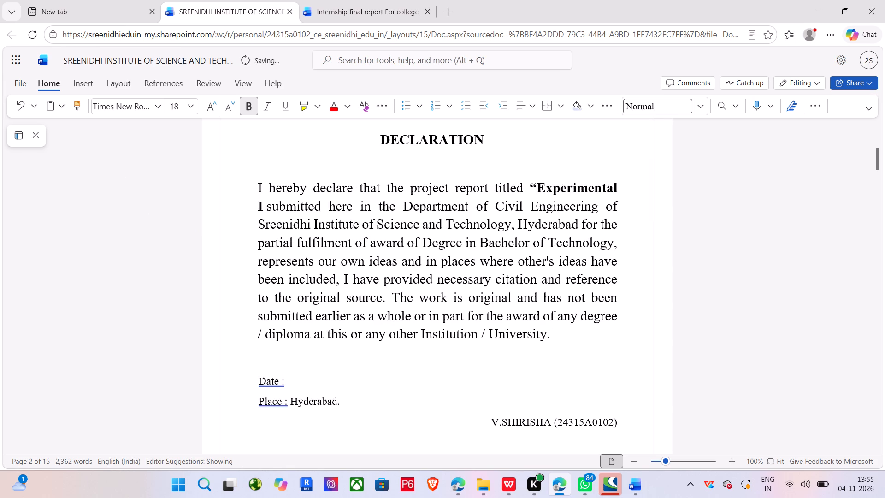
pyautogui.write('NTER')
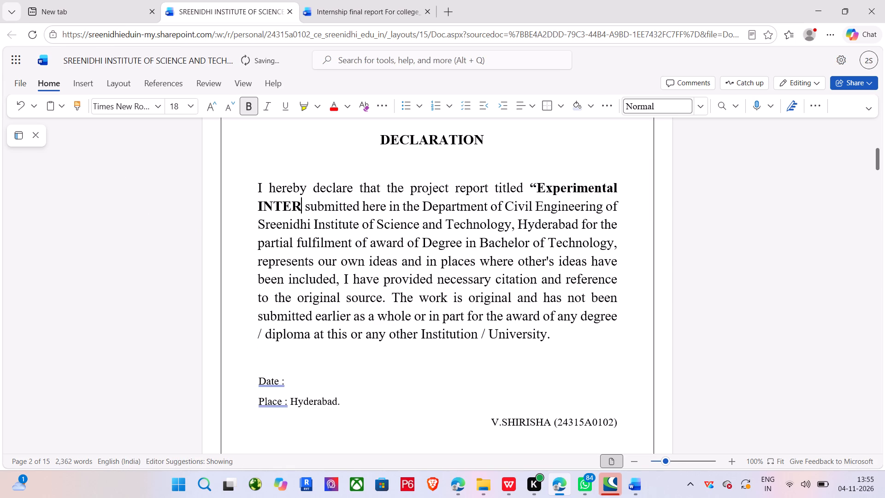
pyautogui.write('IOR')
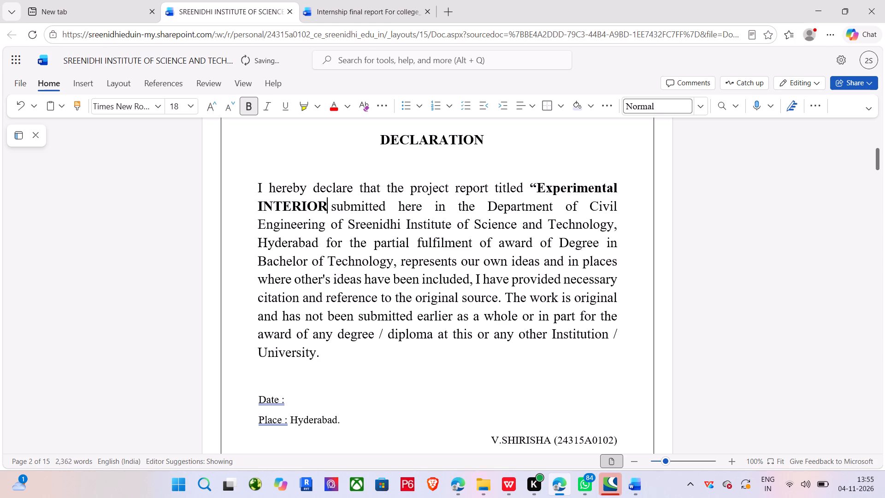
# Continue the bold title in the Declaration paragraph after INTERIOR with the words "AND STUTURE", following the cover title.
pyautogui.scroll(13, 123, 167)
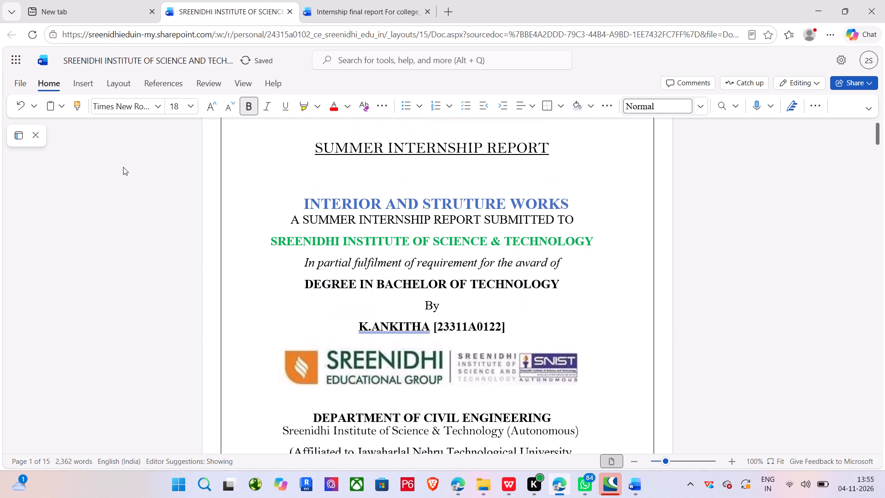
pyautogui.scroll(-8, 123, 167)
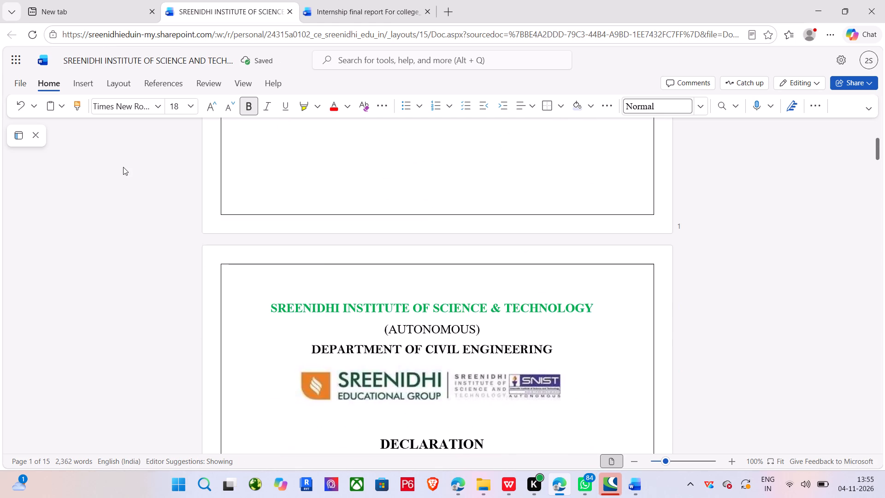
pyautogui.scroll(-4, 123, 167)
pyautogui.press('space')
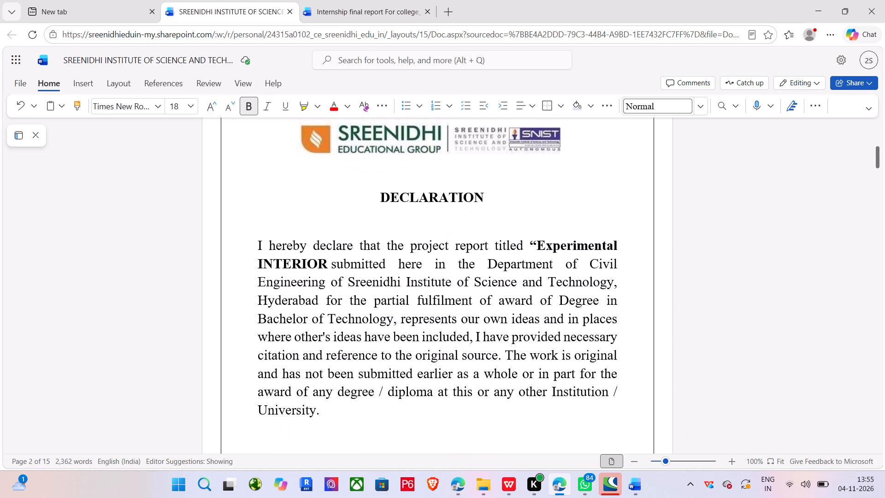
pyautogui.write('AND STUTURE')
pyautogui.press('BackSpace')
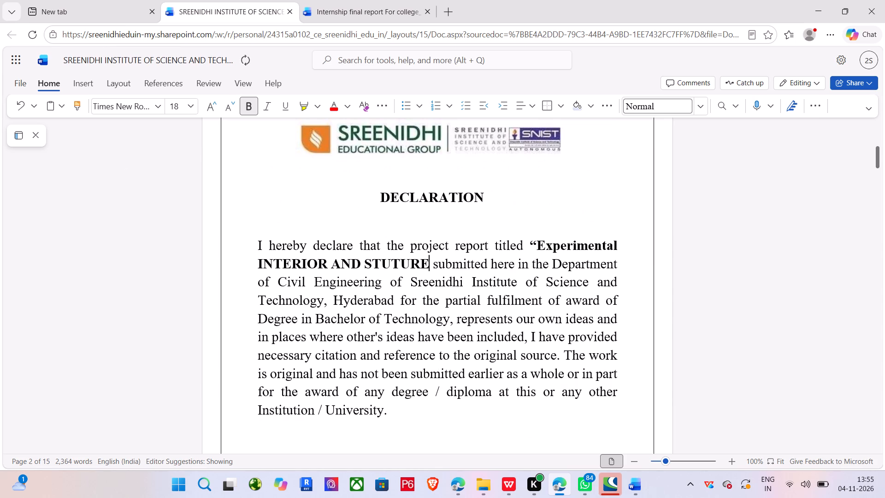
# Correct the last title word in the Declaration to "STRUTURE", checking it against the spelling on the cover page.
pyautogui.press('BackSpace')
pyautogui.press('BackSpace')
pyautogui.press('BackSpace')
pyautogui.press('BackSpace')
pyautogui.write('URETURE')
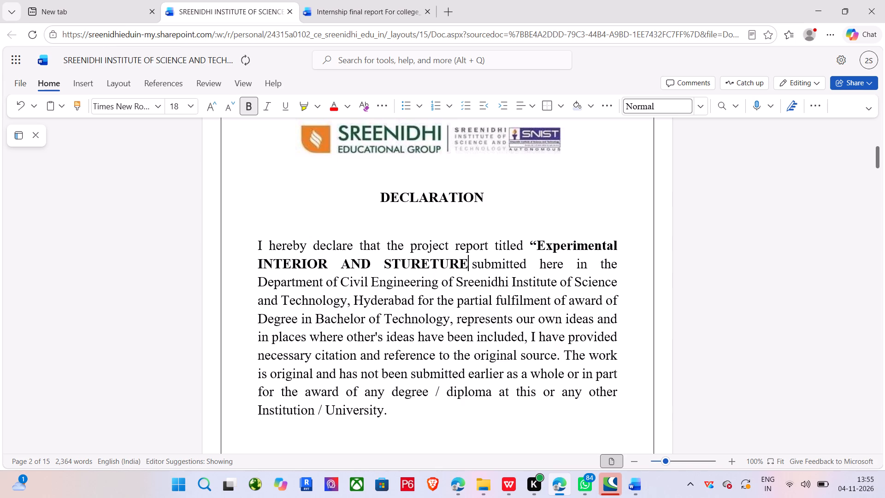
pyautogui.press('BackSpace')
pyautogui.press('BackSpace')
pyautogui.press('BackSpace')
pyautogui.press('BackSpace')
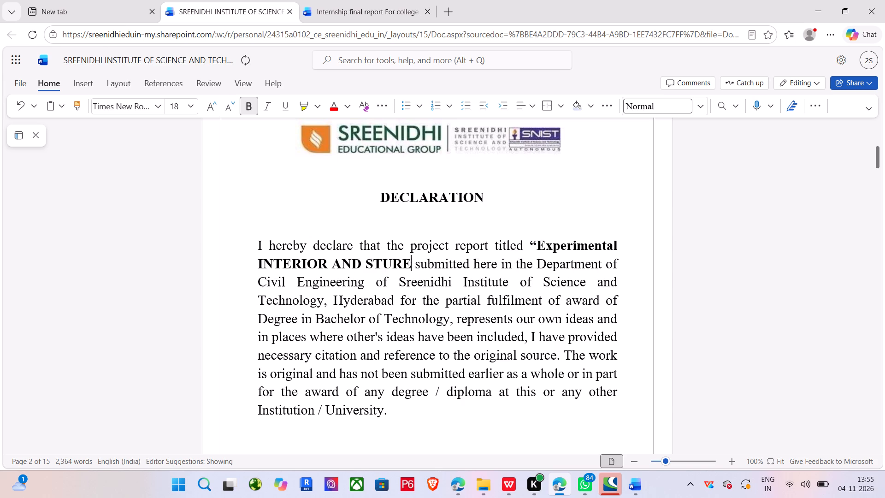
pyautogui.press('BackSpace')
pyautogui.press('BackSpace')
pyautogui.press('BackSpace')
pyautogui.scroll(6, 123, 167)
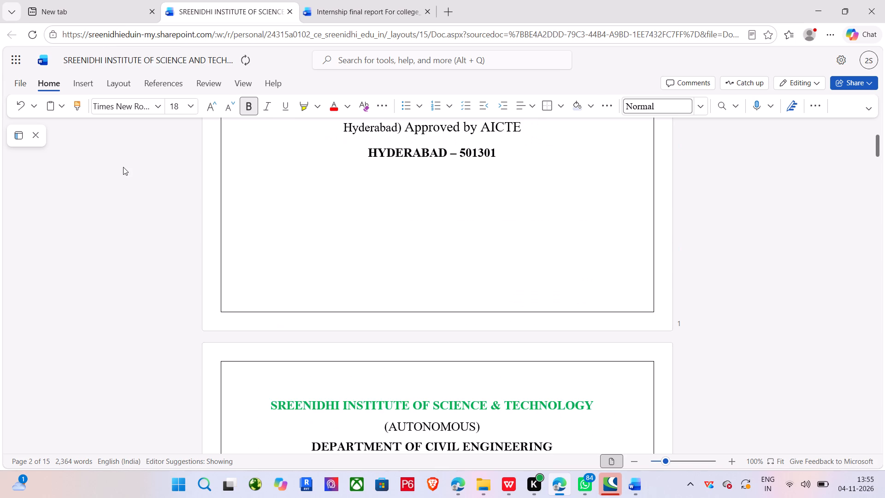
pyautogui.scroll(6, 123, 167)
pyautogui.scroll(-2, 123, 167)
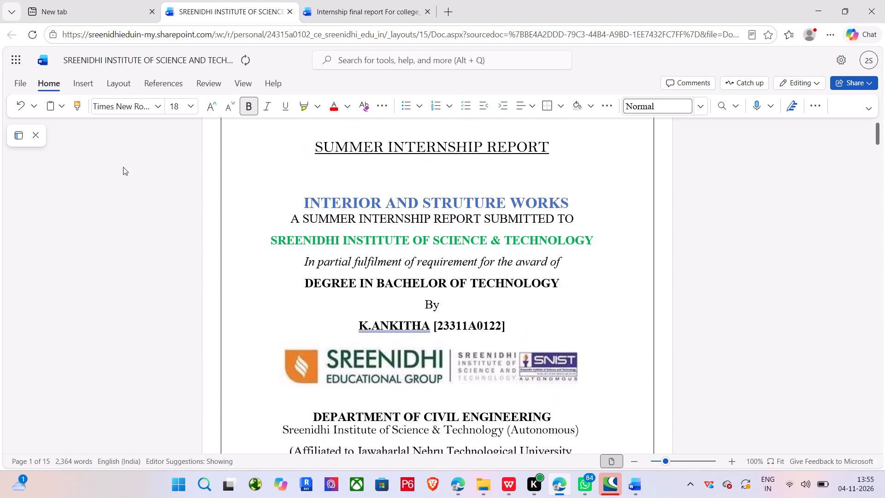
pyautogui.scroll(-8, 123, 167)
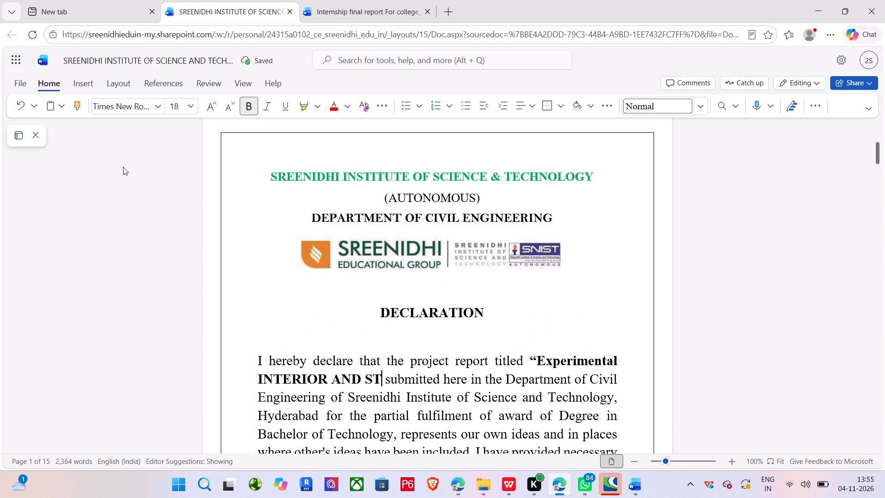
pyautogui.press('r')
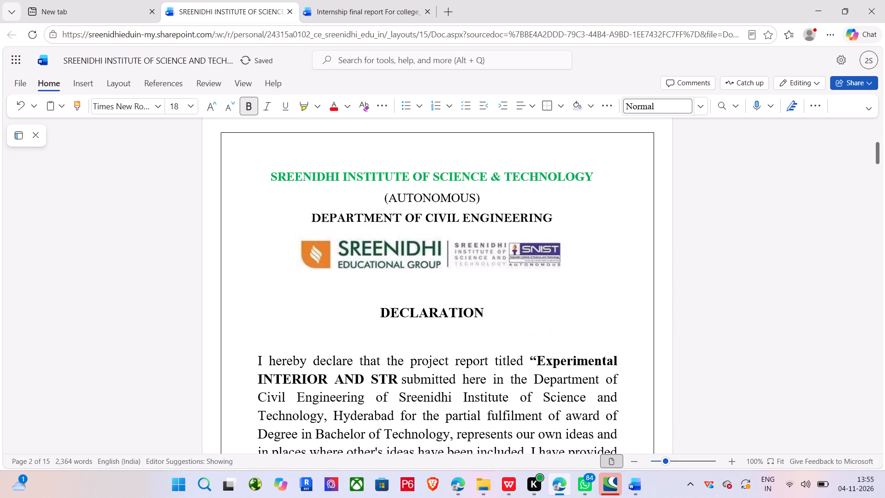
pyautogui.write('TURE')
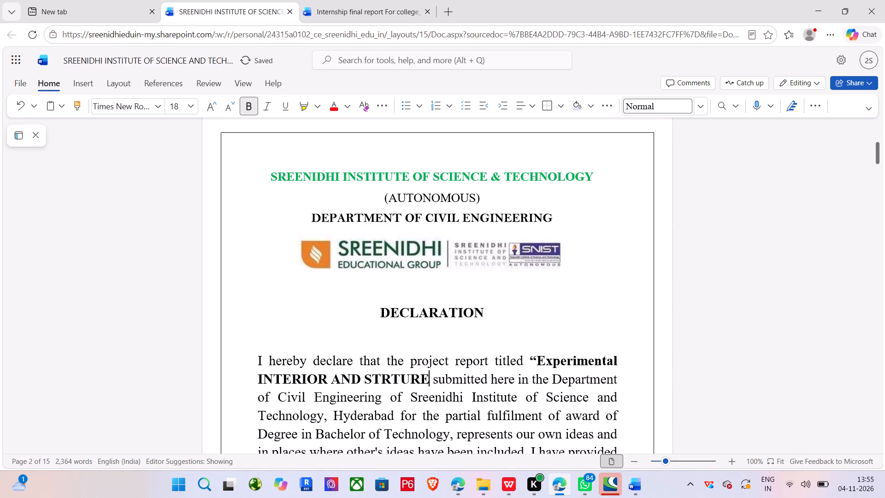
pyautogui.scroll(10, 123, 167)
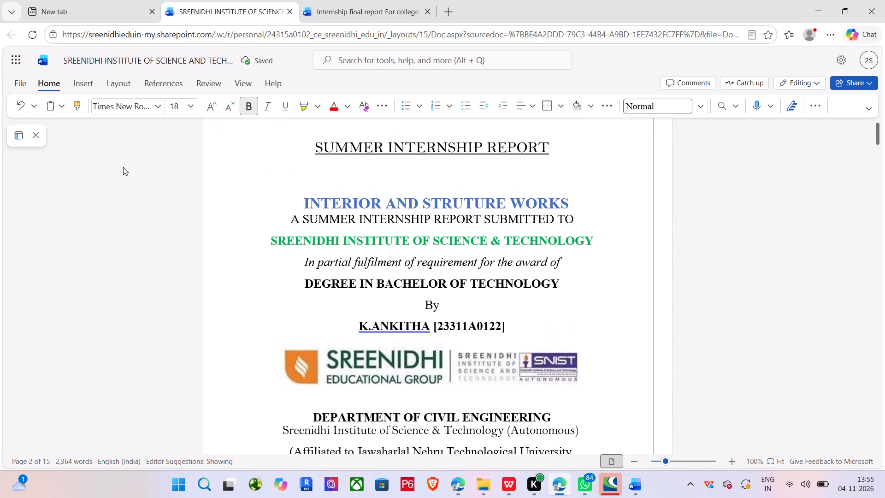
pyautogui.scroll(-12, 123, 167)
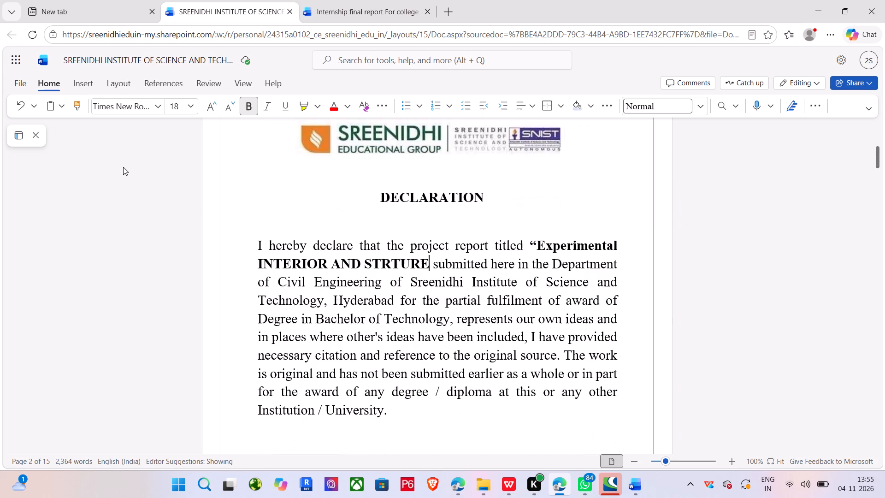
pyautogui.click(390, 260)
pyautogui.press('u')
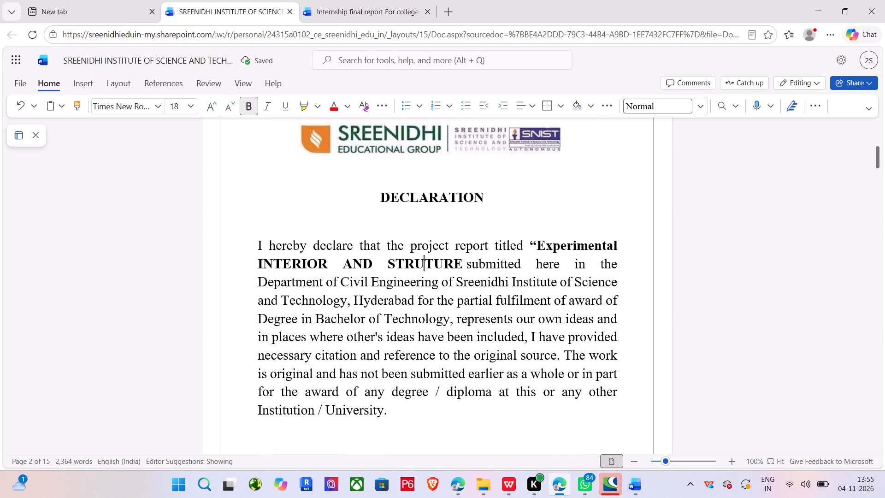
# Add the bold word "WORK" after STRUTURE in the Declaration title.
pyautogui.click(463, 265)
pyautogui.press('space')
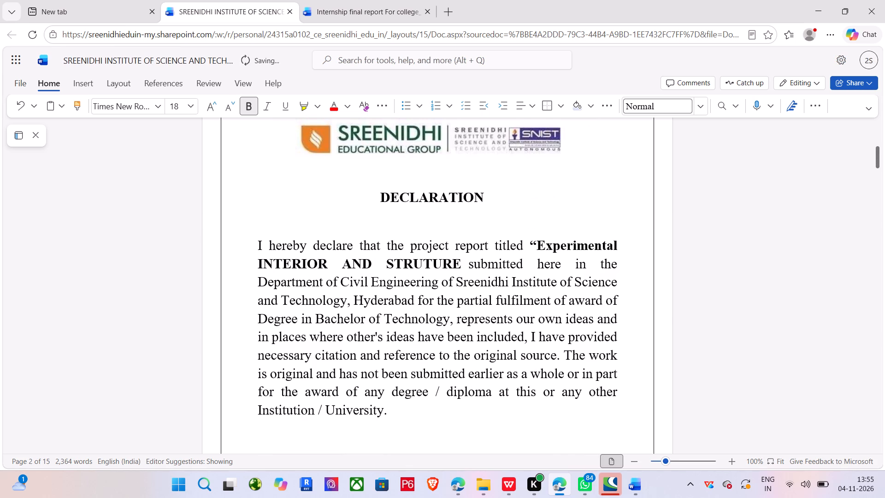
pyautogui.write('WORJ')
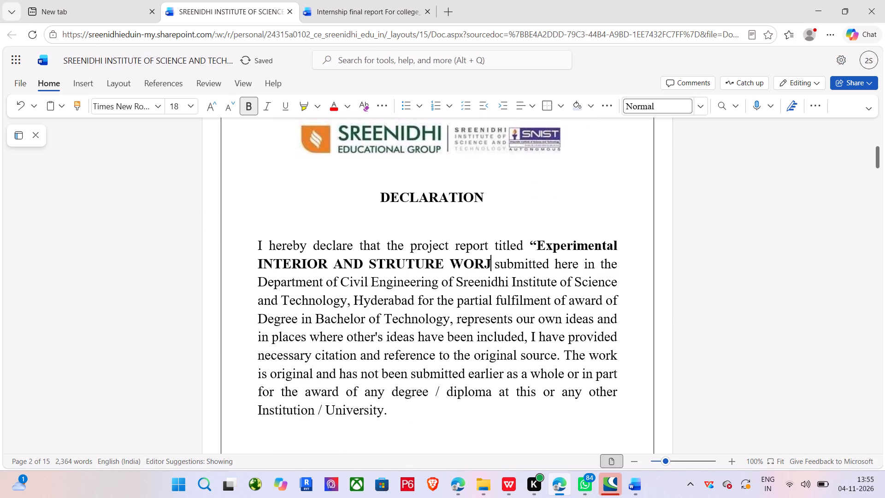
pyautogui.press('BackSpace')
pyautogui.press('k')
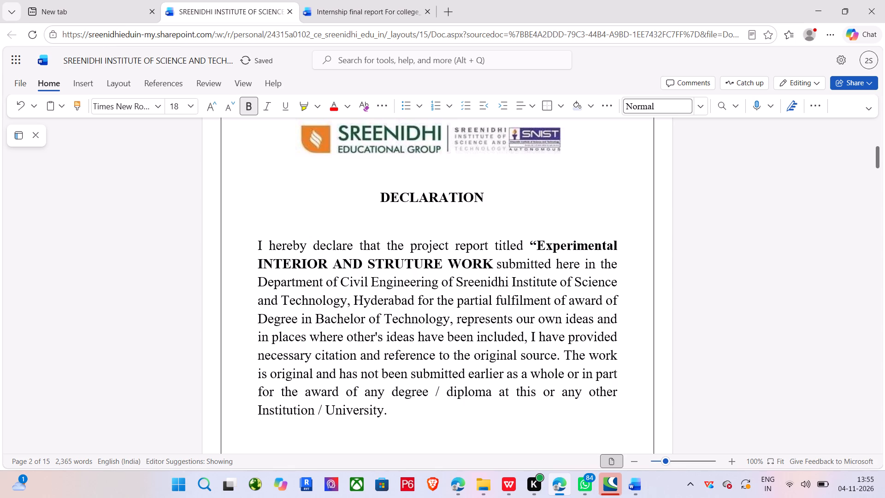
# Copy INTERIOR AND STRUTURE WORK from the Declaration over "Investigation on the Stabilization of Expansive Clayey Soil Using Nano Materials" in the Certificate.
pyautogui.scroll(-6, 462, 266)
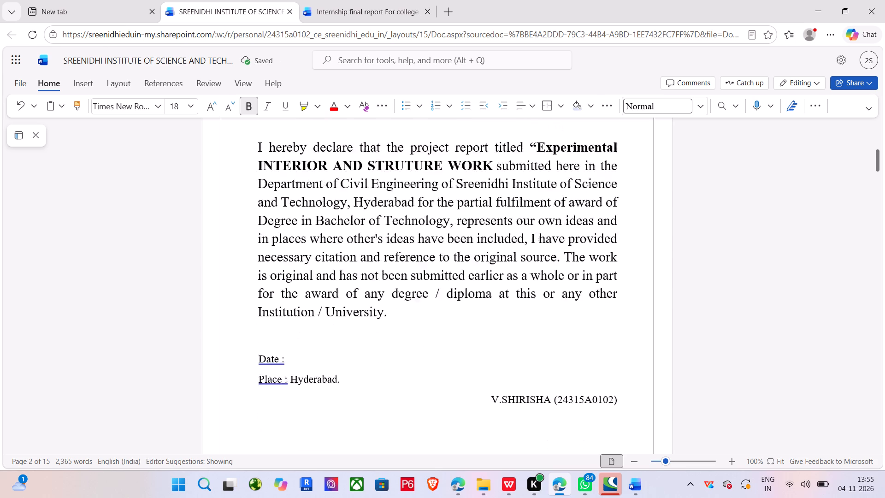
pyautogui.scroll(-4, 462, 266)
pyautogui.scroll(10, 462, 266)
pyautogui.scroll(-3, 462, 266)
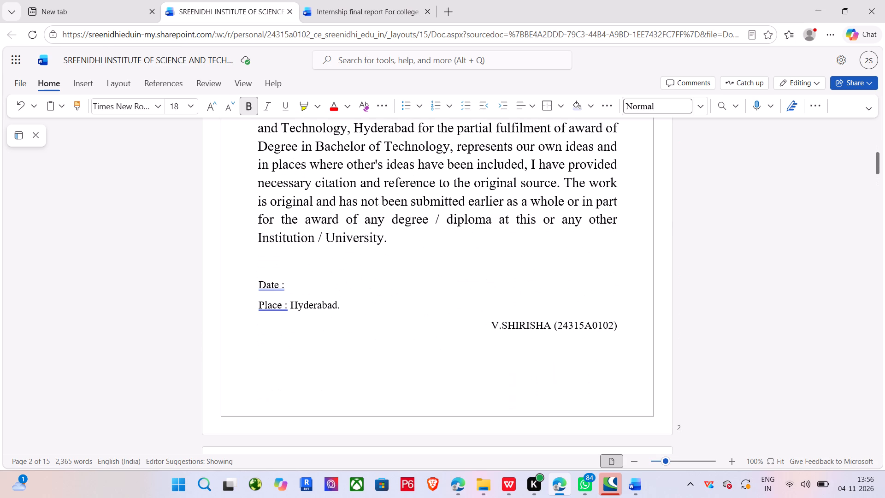
pyautogui.scroll(3, 462, 266)
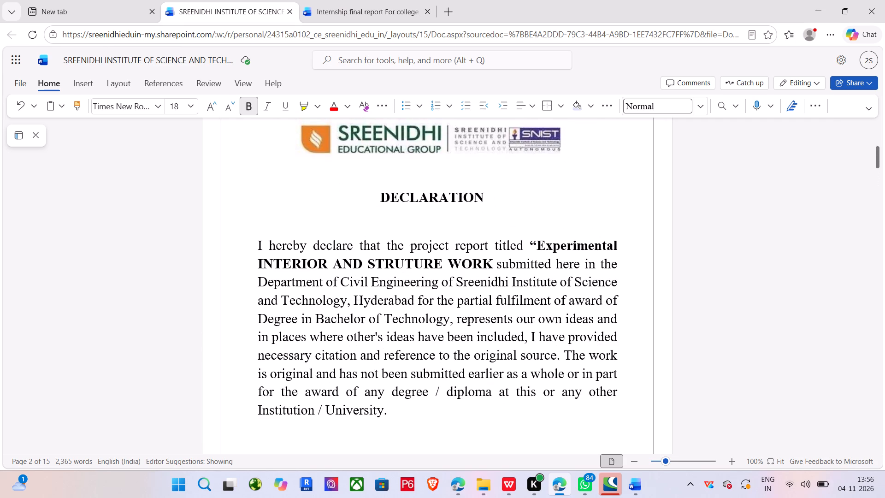
pyautogui.moveTo(257, 264); pyautogui.dragTo(468, 280)
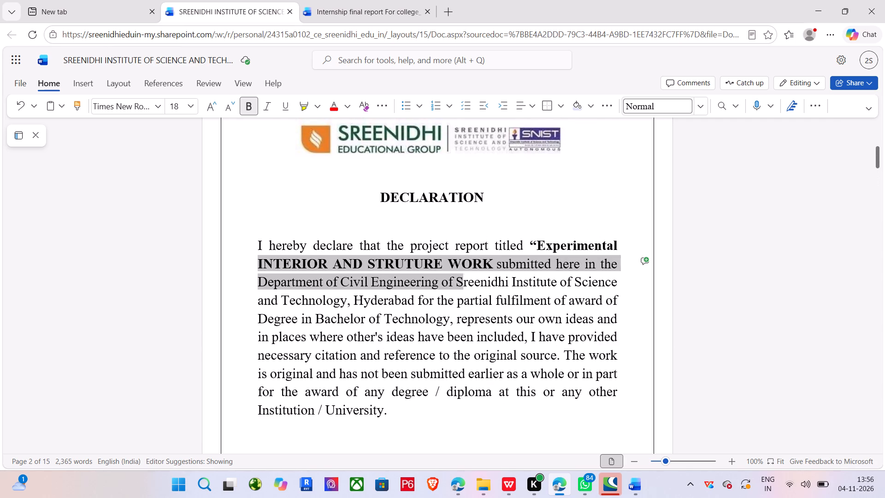
pyautogui.moveTo(468, 280); pyautogui.dragTo(494, 265)
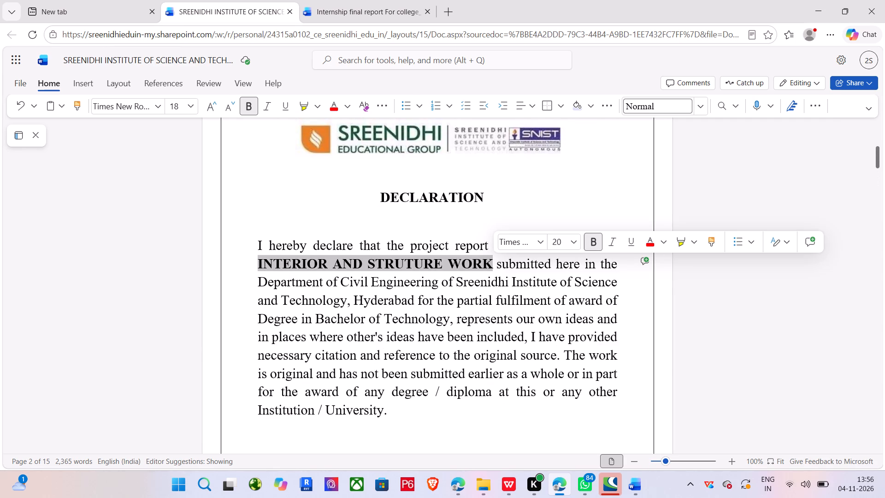
pyautogui.hotkey('ctrl', 'c')
pyautogui.scroll(-11, 494, 265)
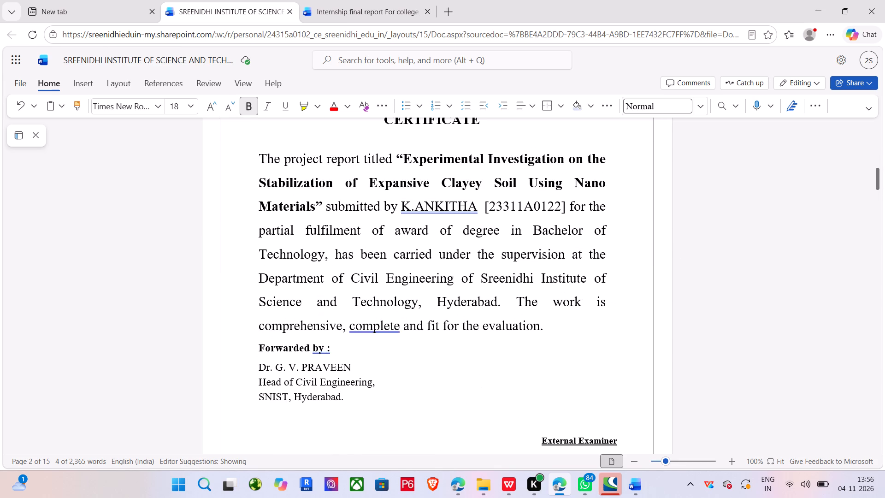
pyautogui.moveTo(493, 155); pyautogui.dragTo(504, 160)
pyautogui.moveTo(504, 160); pyautogui.dragTo(608, 186)
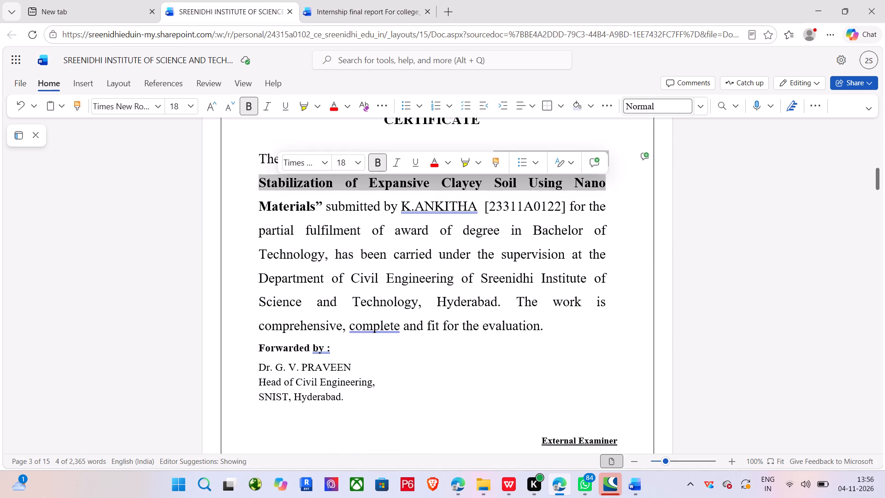
pyautogui.click(125, 199)
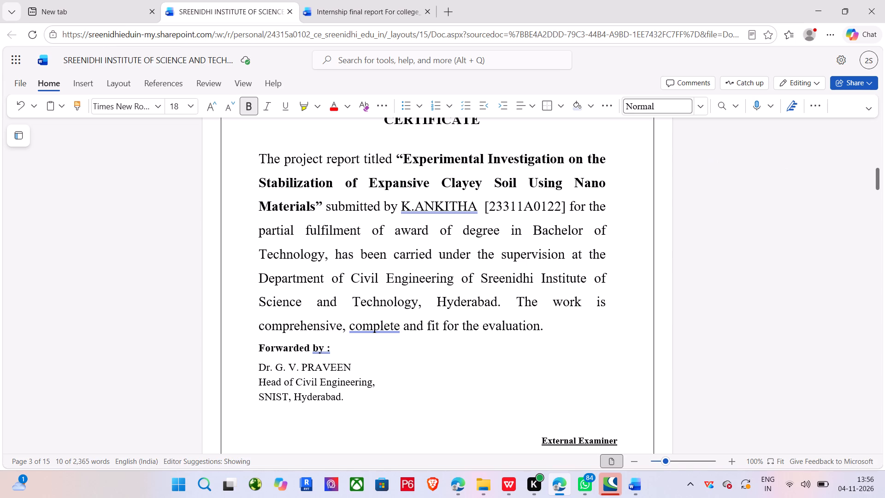
pyautogui.moveTo(489, 160); pyautogui.dragTo(525, 166)
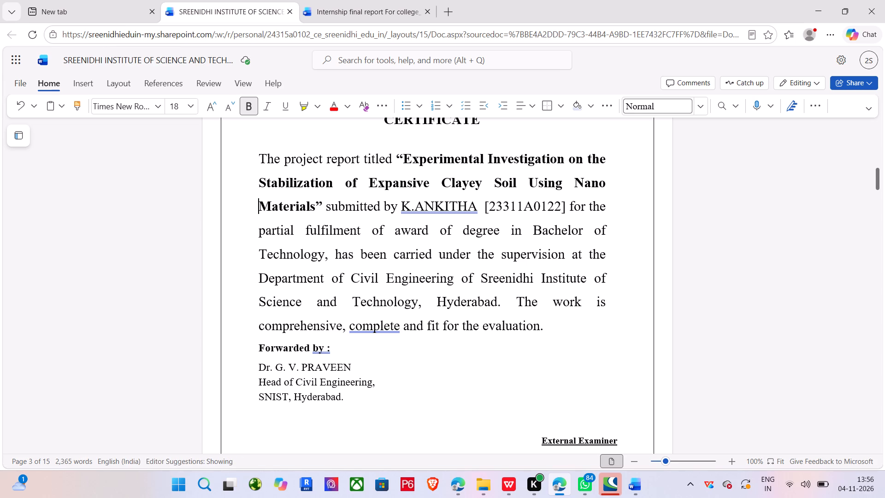
pyautogui.moveTo(525, 166); pyautogui.dragTo(303, 206)
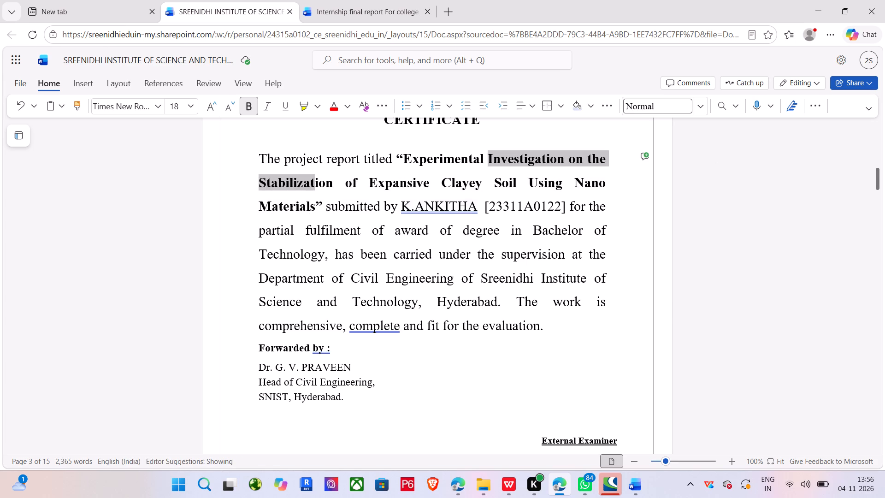
pyautogui.moveTo(303, 206); pyautogui.dragTo(317, 211)
pyautogui.hotkey('ctrl', 'v')
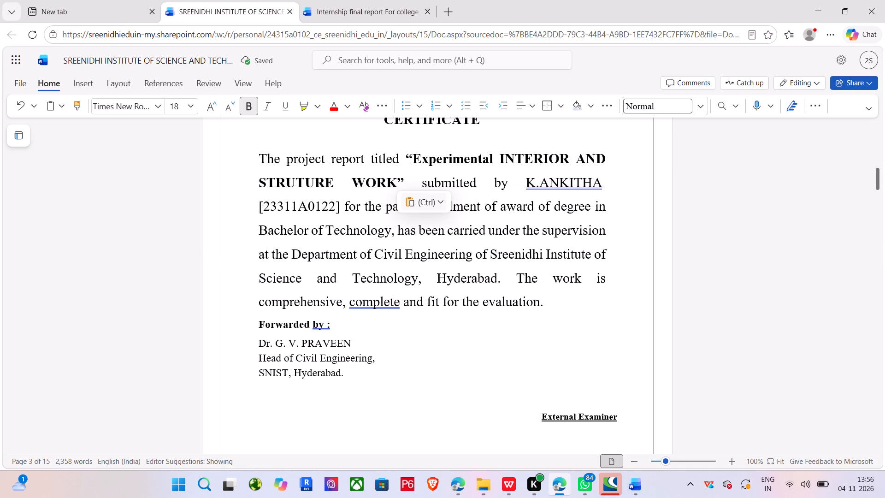
# Replace the space between the title's closing quotation mark and "submitted" in the Certificate paragraph with a fresh single space.
pyautogui.click(422, 183)
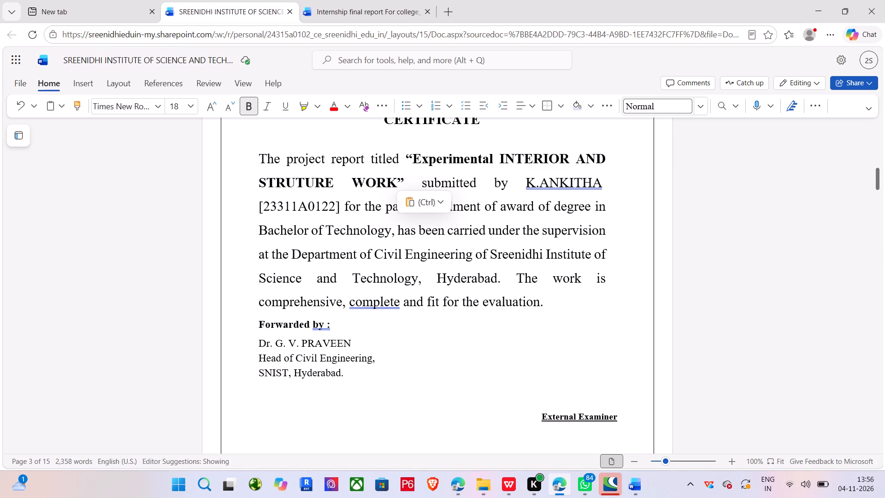
pyautogui.press('BackSpace')
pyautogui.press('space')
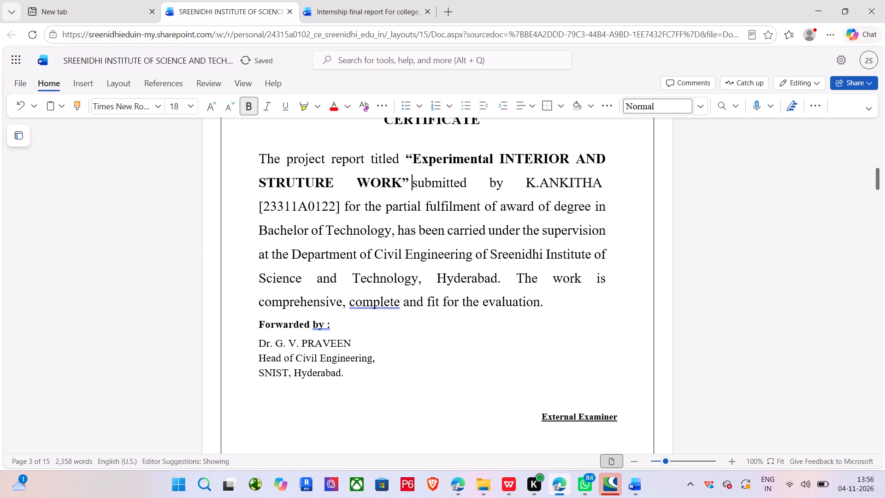
# Replace the previous student's name in the Student Declaration with the current student's initial and first name.
pyautogui.scroll(3, 448, 233)
pyautogui.scroll(-4, 448, 233)
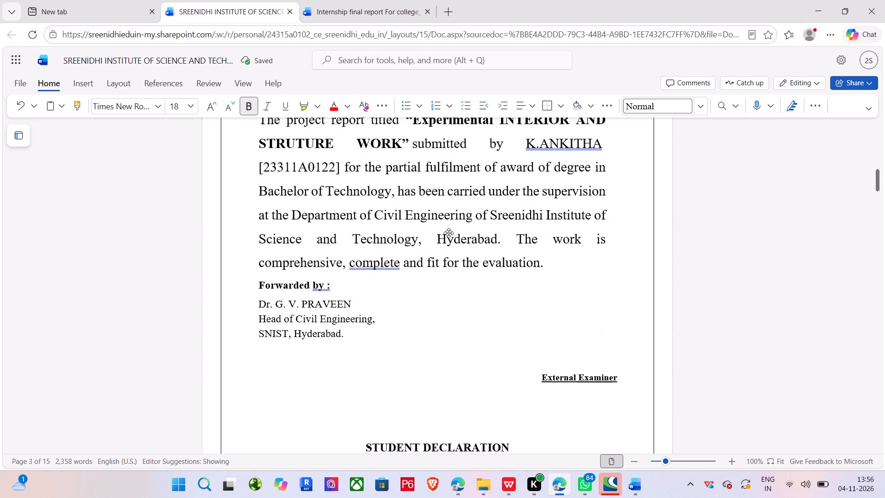
pyautogui.scroll(-5, 448, 233)
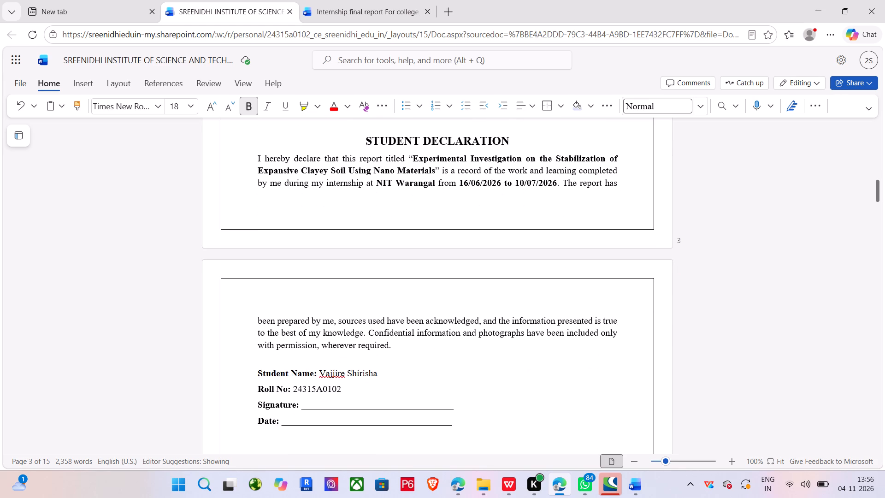
pyautogui.scroll(-3, 449, 237)
pyautogui.click(383, 198)
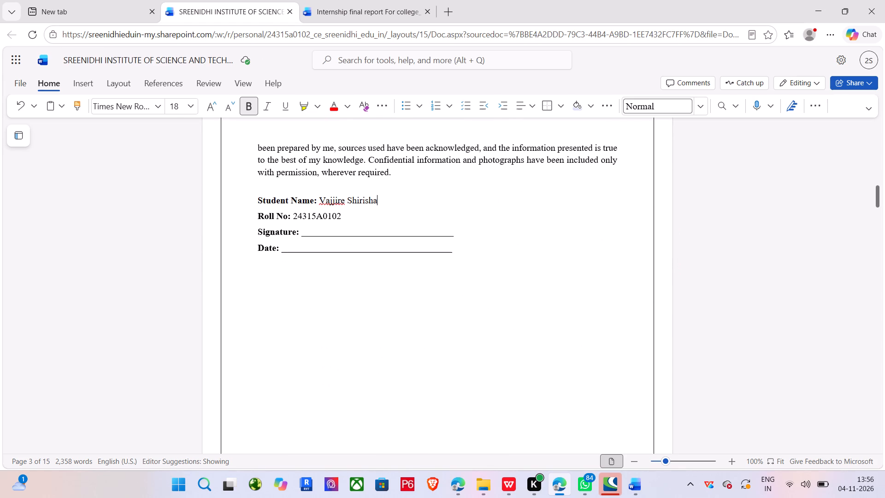
pyautogui.scroll(5, 383, 198)
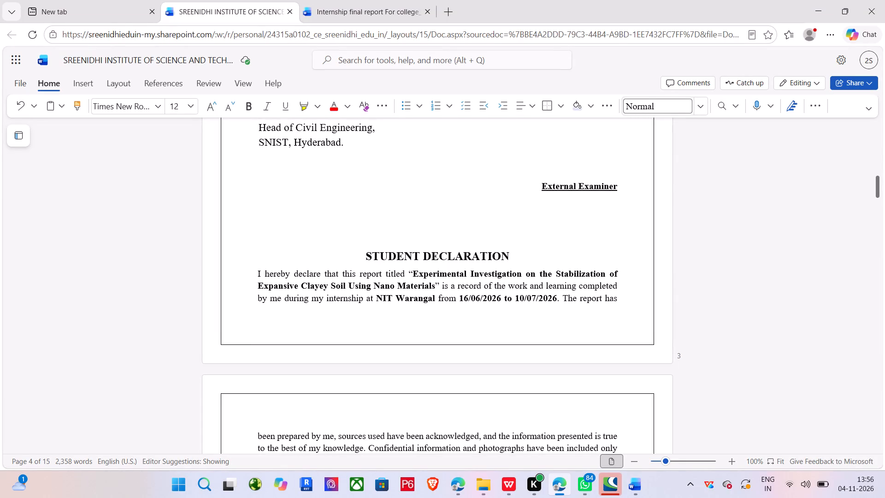
pyautogui.scroll(-2, 464, 296)
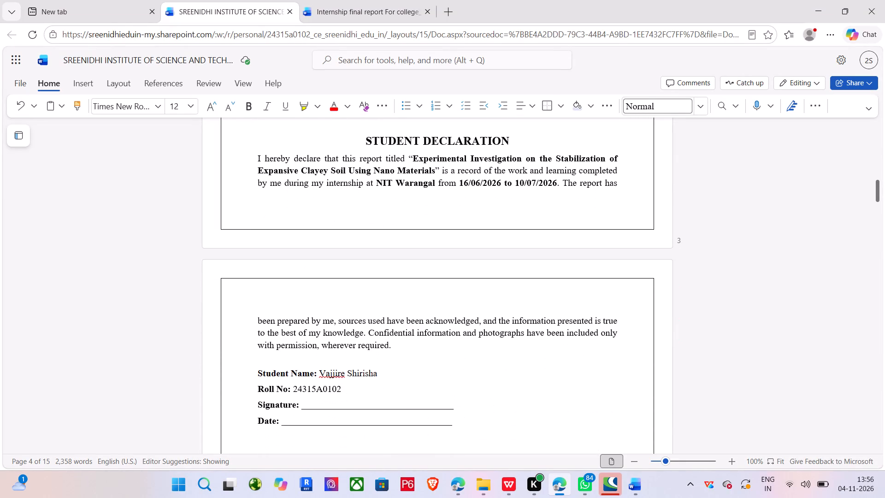
pyautogui.press('BackSpace')
pyautogui.press('BackSpace')
pyautogui.press('BackSpace')
pyautogui.press('BackSpace')
pyautogui.press('BackSpace')
pyautogui.press('BackSpace')
pyautogui.press('BackSpace')
pyautogui.press('BackSpace')
pyautogui.press('BackSpace')
pyautogui.press('BackSpace')
pyautogui.press('BackSpace')
pyautogui.press('BackSpace')
pyautogui.press('BackSpace')
pyautogui.press('BackSpace')
pyautogui.press('BackSpace')
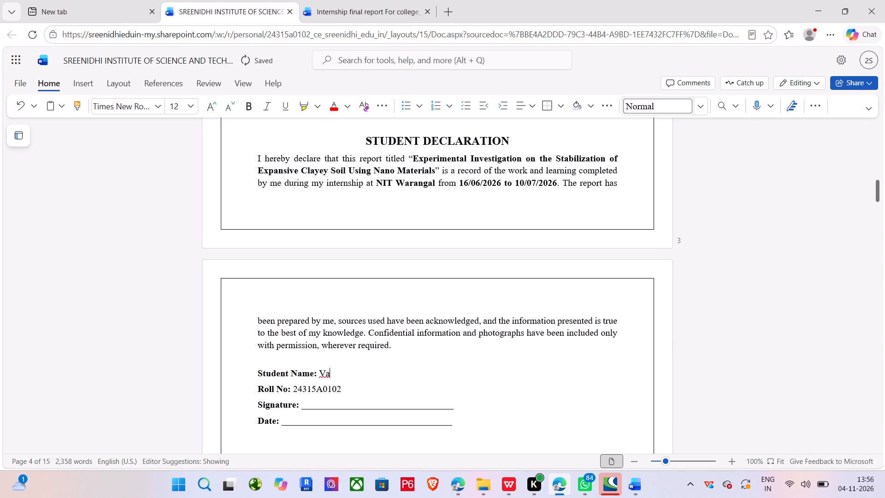
pyautogui.press('BackSpace')
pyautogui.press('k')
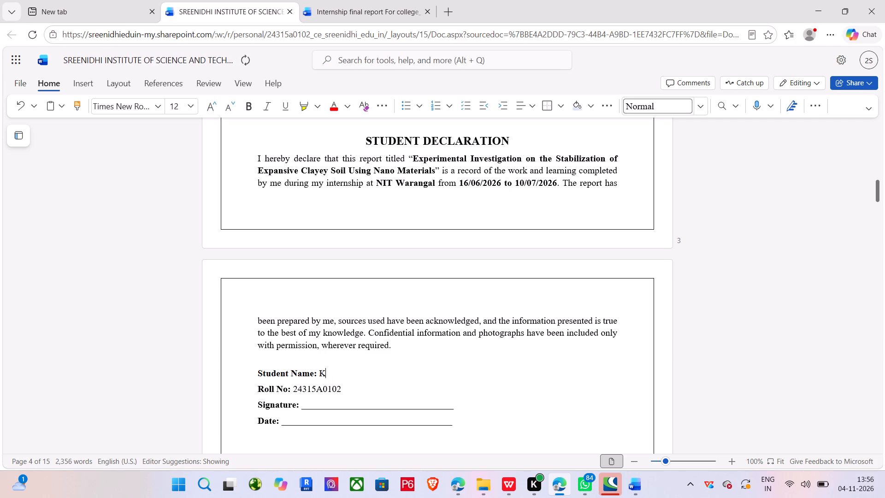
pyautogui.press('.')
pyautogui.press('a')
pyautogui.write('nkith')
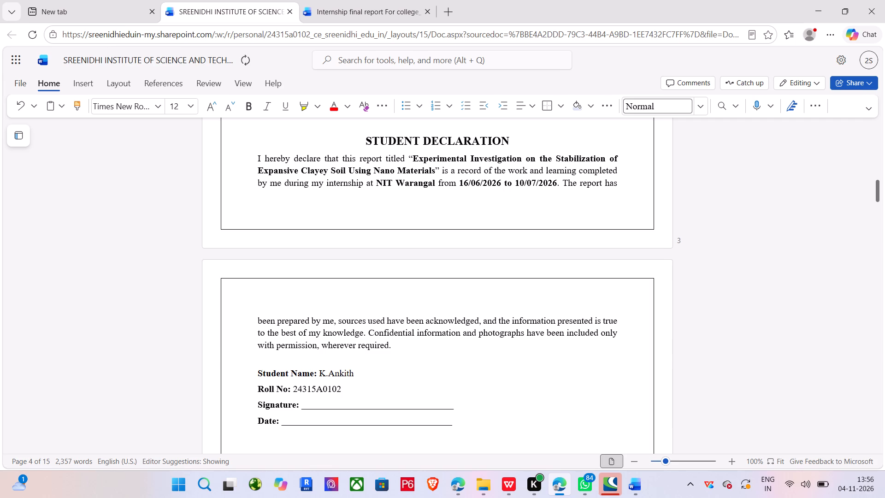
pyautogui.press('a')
# Replace the roll number in the Student Declaration with the current student's roll number, as used in the Certificate.
pyautogui.click(346, 388)
pyautogui.press('BackSpace')
pyautogui.press('BackSpace')
pyautogui.press('BackSpace')
pyautogui.press('BackSpace')
pyautogui.press('BackSpace')
pyautogui.press('BackSpace')
pyautogui.press('BackSpace')
pyautogui.press('BackSpace')
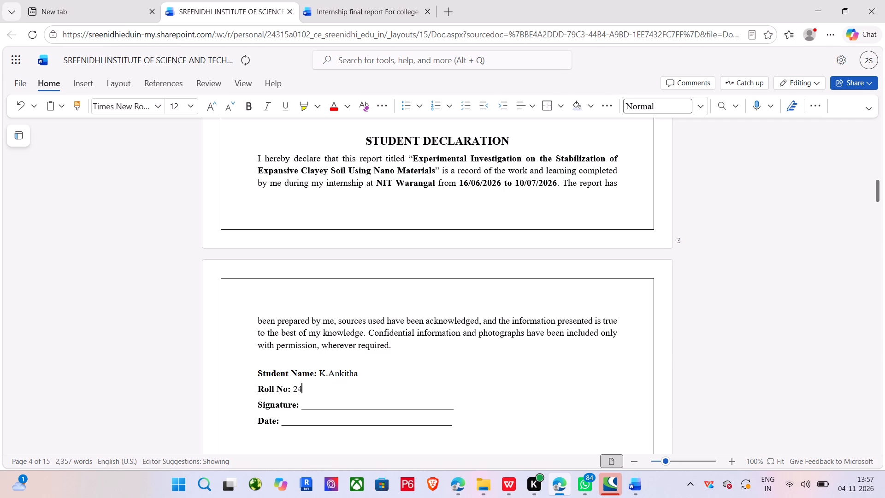
pyautogui.press('BackSpace')
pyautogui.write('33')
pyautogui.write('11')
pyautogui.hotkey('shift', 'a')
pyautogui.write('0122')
# Delete the extra blank lines between the Acknowledgement and the ABSTRACT / EXECUTIVE SUMMARY heading, leaving one above the heading.
pyautogui.scroll(-6, 453, 249)
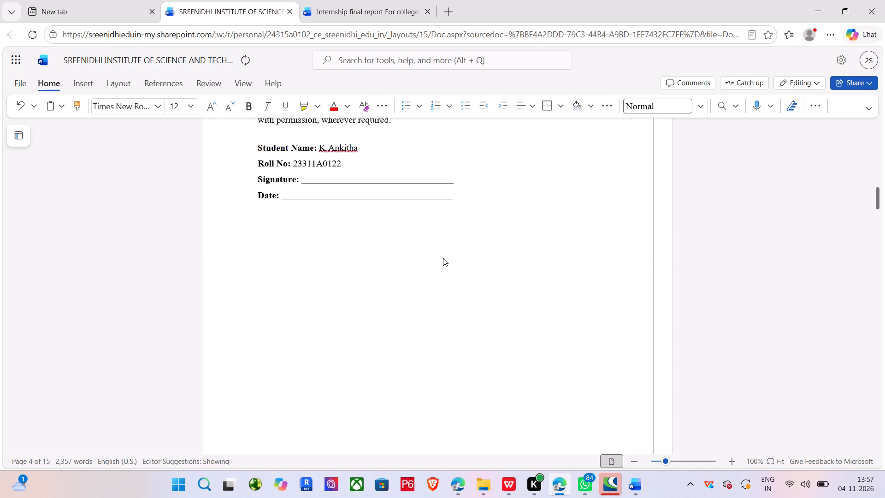
pyautogui.scroll(-10, 443, 258)
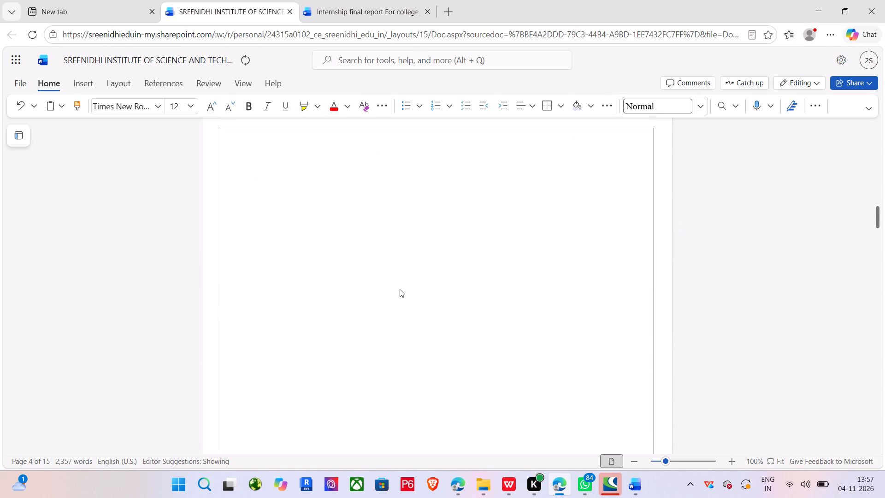
pyautogui.moveTo(398, 290); pyautogui.dragTo(271, 160)
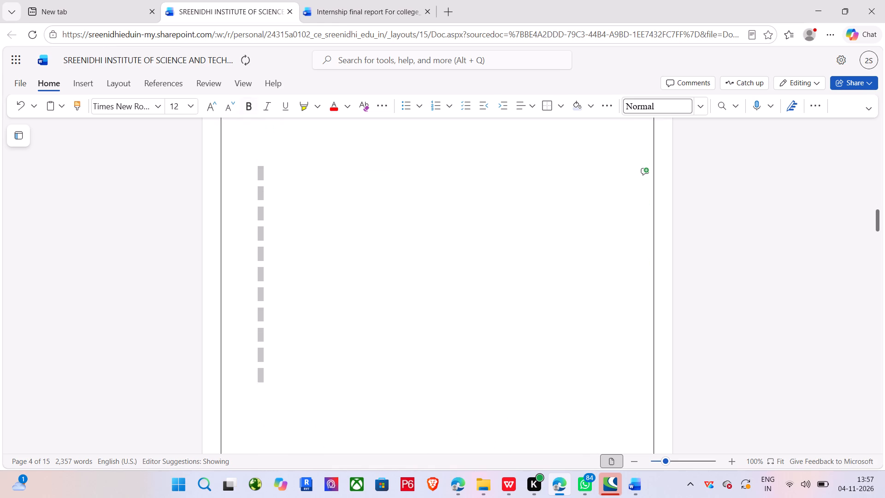
pyautogui.moveTo(271, 160); pyautogui.dragTo(258, 130)
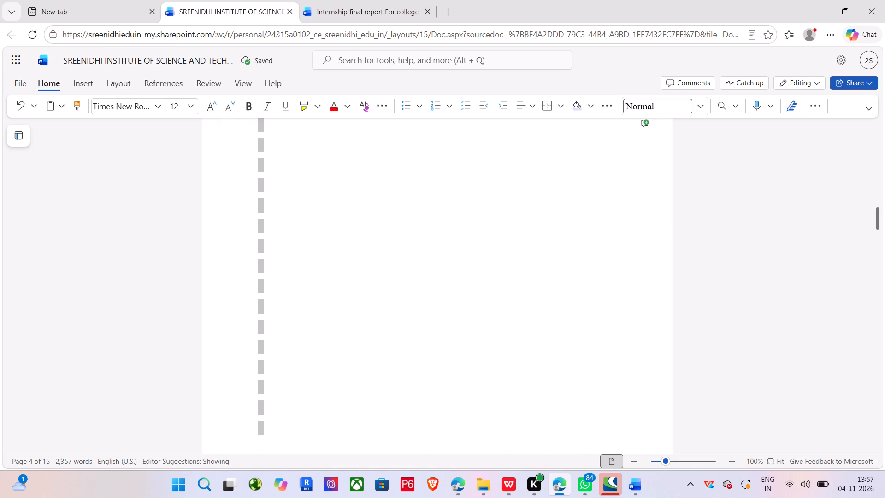
pyautogui.moveTo(258, 130); pyautogui.dragTo(262, 407)
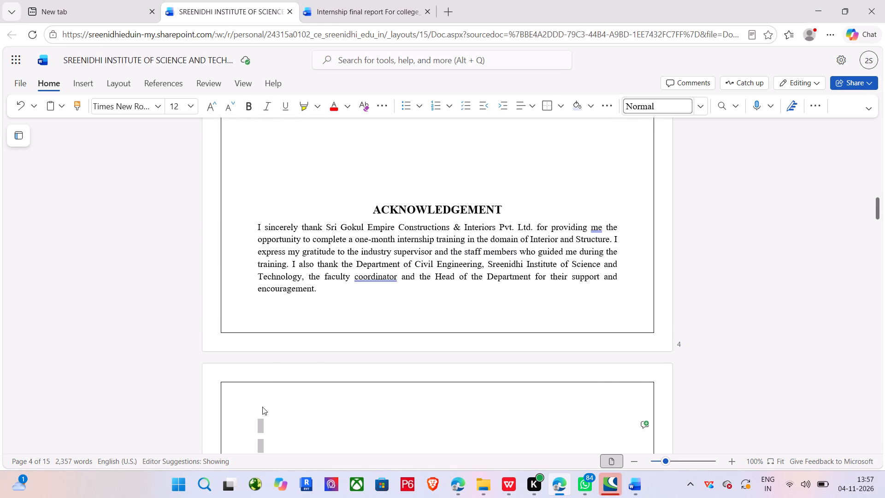
pyautogui.moveTo(262, 407); pyautogui.dragTo(267, 403)
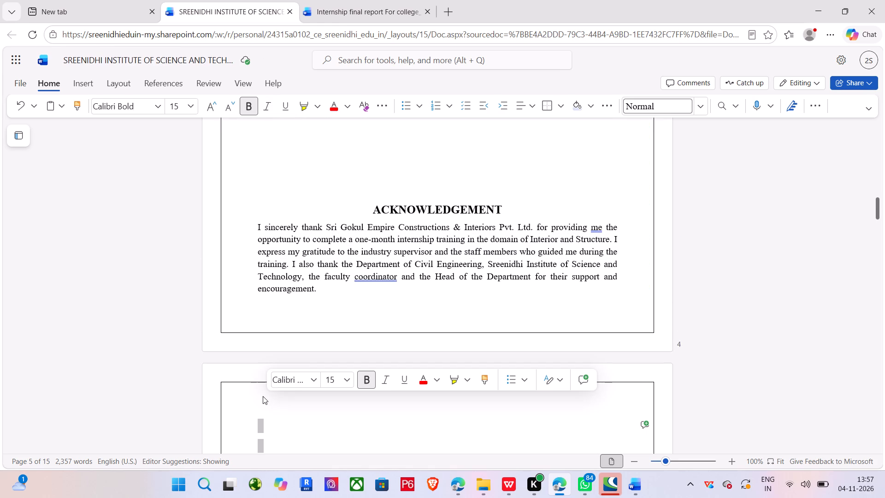
pyautogui.press('Delete')
pyautogui.scroll(-4, 263, 396)
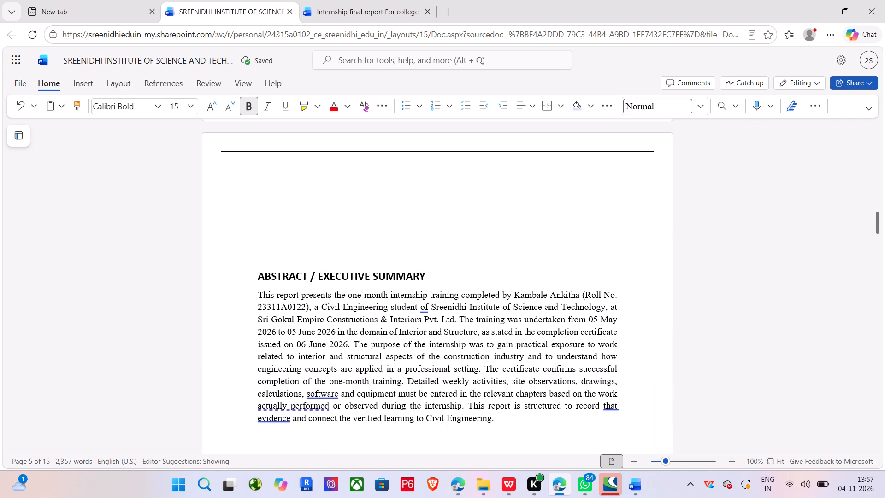
pyautogui.moveTo(260, 258); pyautogui.dragTo(245, 178)
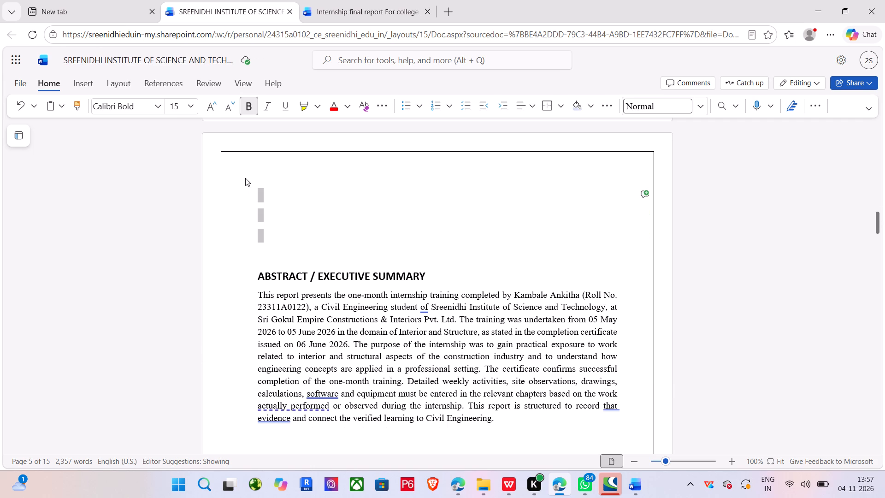
pyautogui.moveTo(245, 178); pyautogui.dragTo(245, 167)
pyautogui.press('Delete')
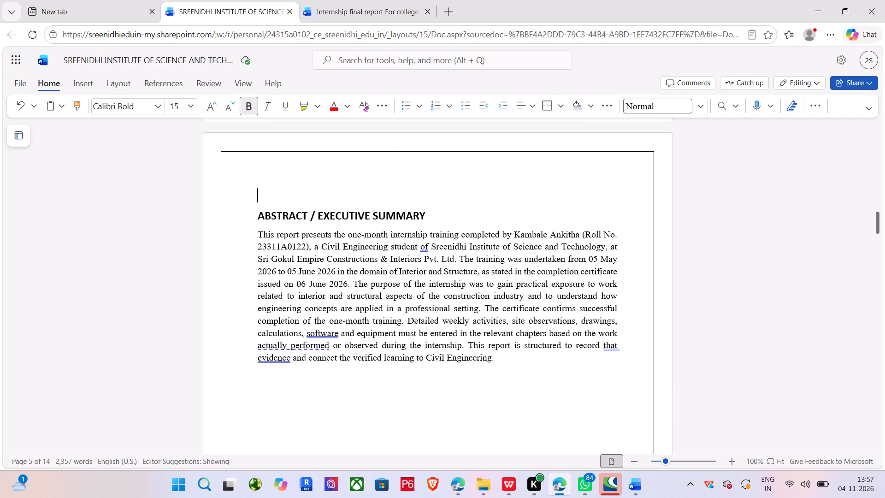
# Insert a blank line before the STUDENT DECLARATION heading so the whole declaration starts on the page after the Certificate.
pyautogui.scroll(4, 294, 178)
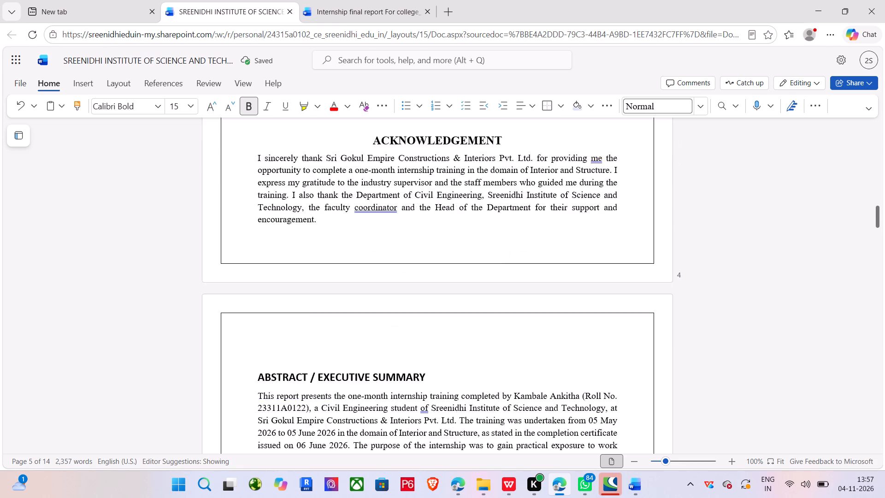
pyautogui.scroll(1, 291, 178)
pyautogui.scroll(1, 336, 245)
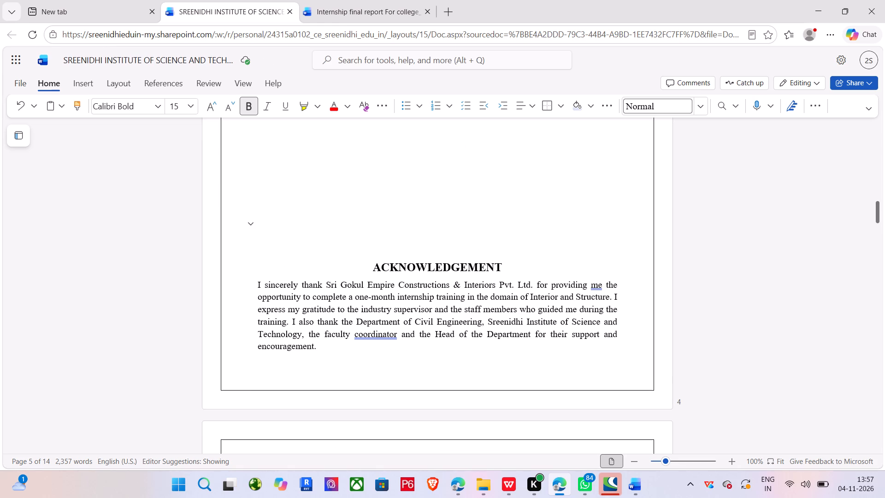
pyautogui.scroll(3, 336, 245)
pyautogui.scroll(-4, 332, 250)
pyautogui.click(368, 267)
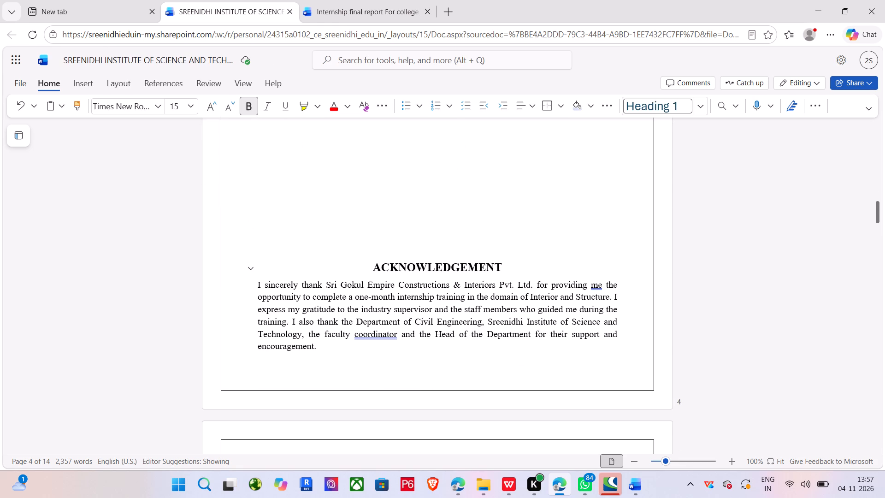
pyautogui.scroll(10, 372, 266)
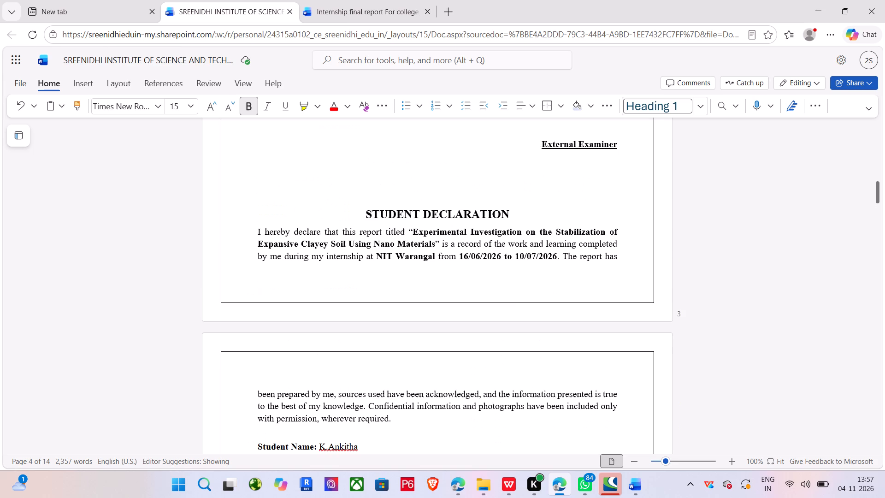
pyautogui.scroll(-3, 372, 266)
pyautogui.scroll(4, 372, 266)
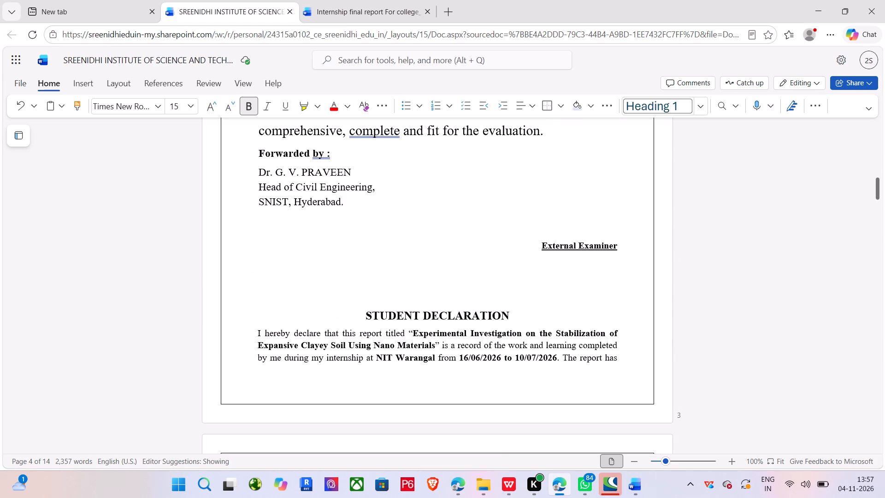
pyautogui.click(361, 314)
pyautogui.press('Return')
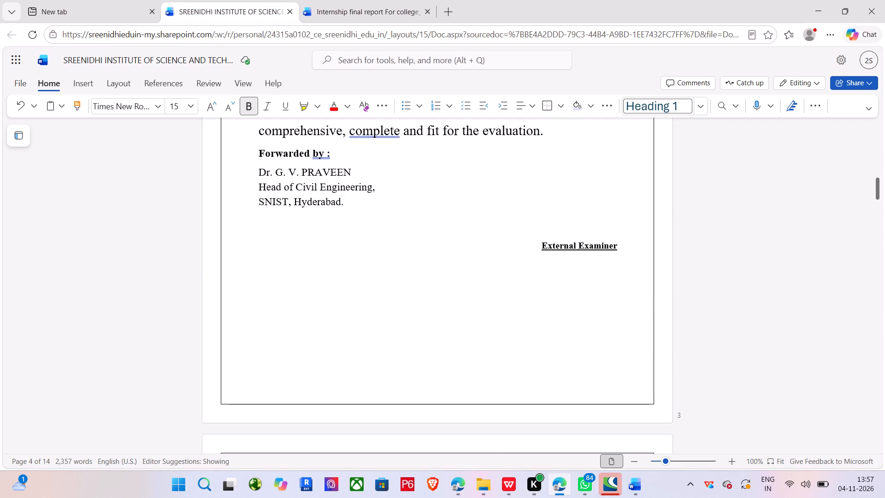
pyautogui.scroll(-5, 287, 222)
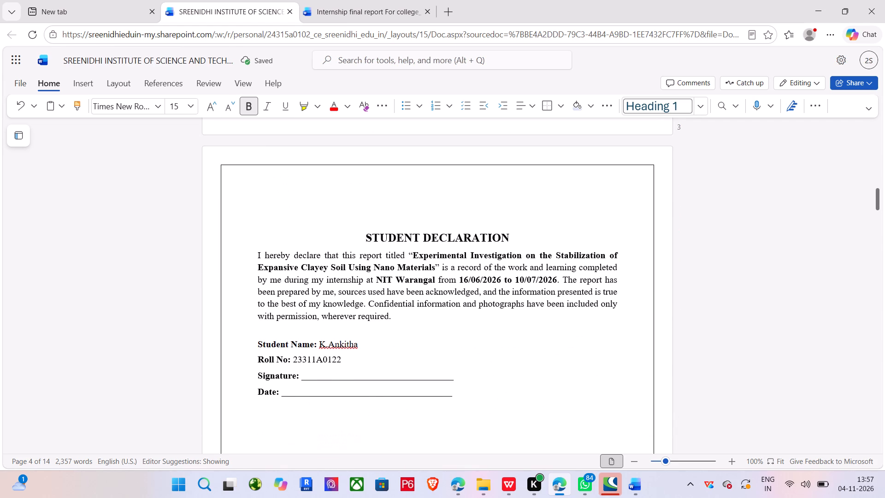
# Switch to the rani2323 document in desktop Word and dismiss the Office account dialogs covering it.
pyautogui.click(630, 492)
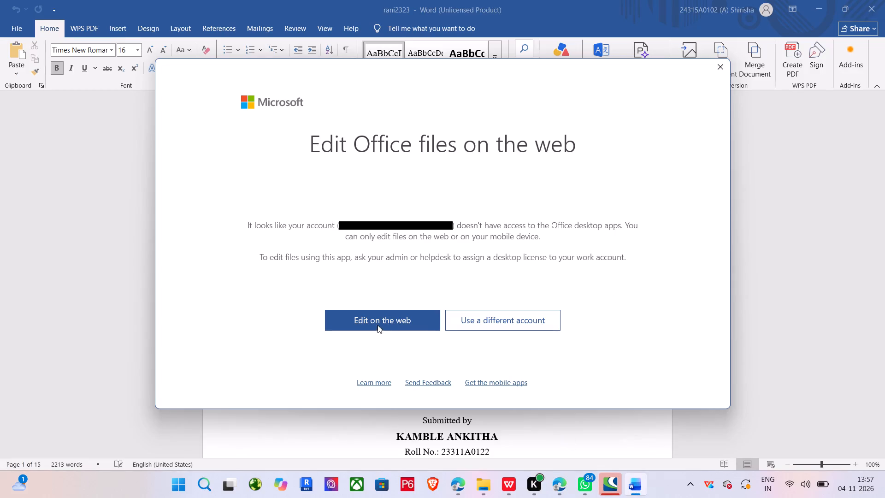
pyautogui.click(27, 299)
pyautogui.click(638, 489)
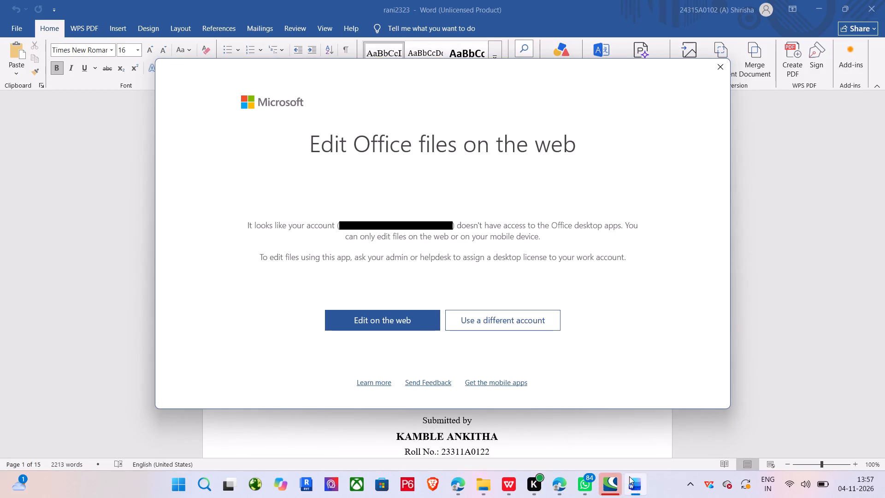
pyautogui.click(635, 483)
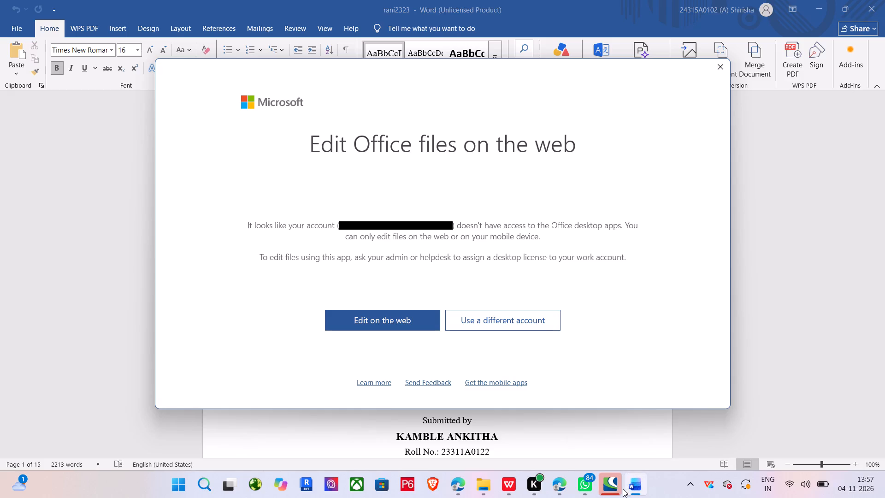
pyautogui.click(623, 489)
pyautogui.click(714, 64)
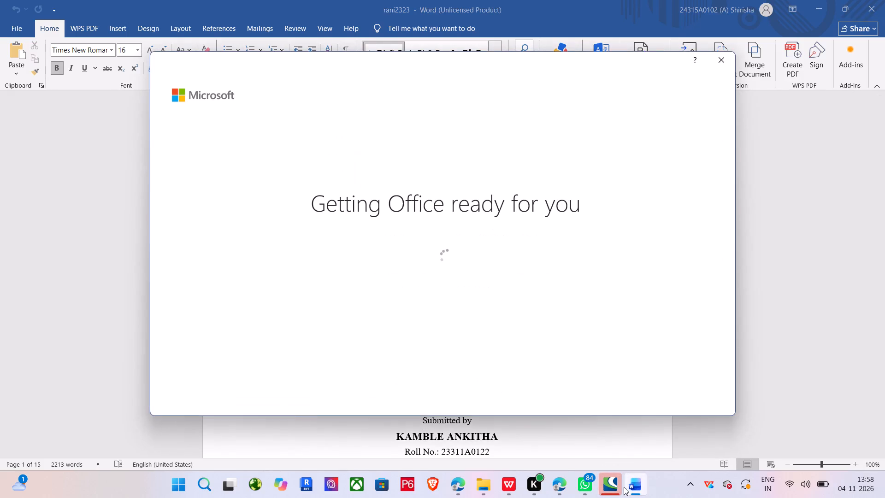
pyautogui.click(719, 60)
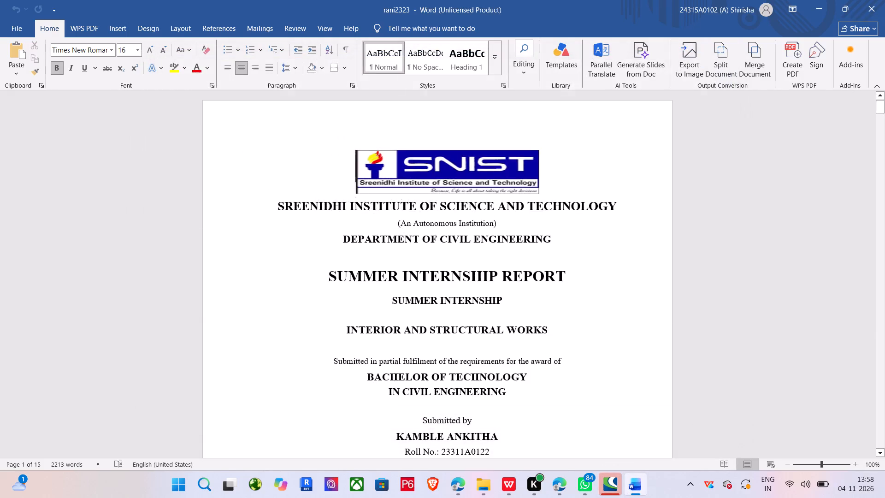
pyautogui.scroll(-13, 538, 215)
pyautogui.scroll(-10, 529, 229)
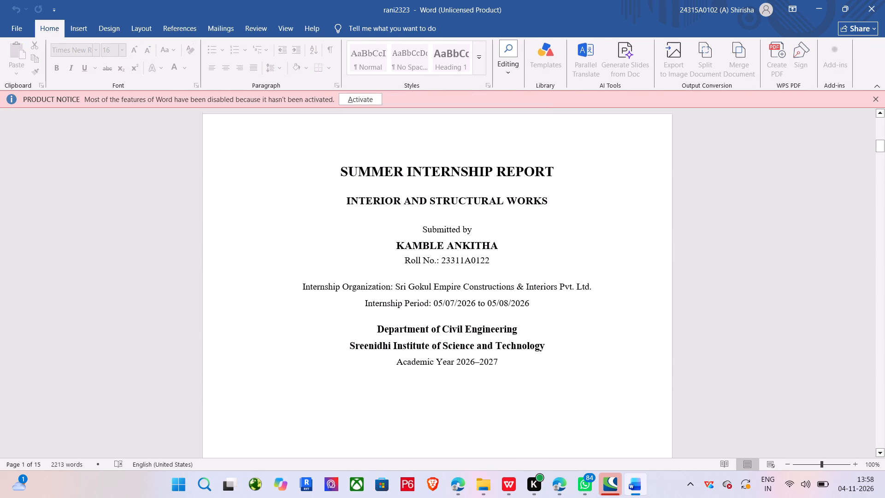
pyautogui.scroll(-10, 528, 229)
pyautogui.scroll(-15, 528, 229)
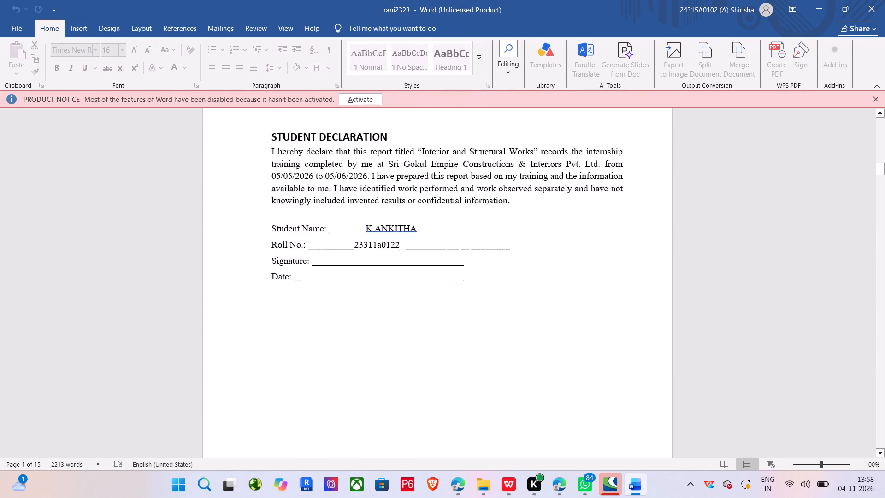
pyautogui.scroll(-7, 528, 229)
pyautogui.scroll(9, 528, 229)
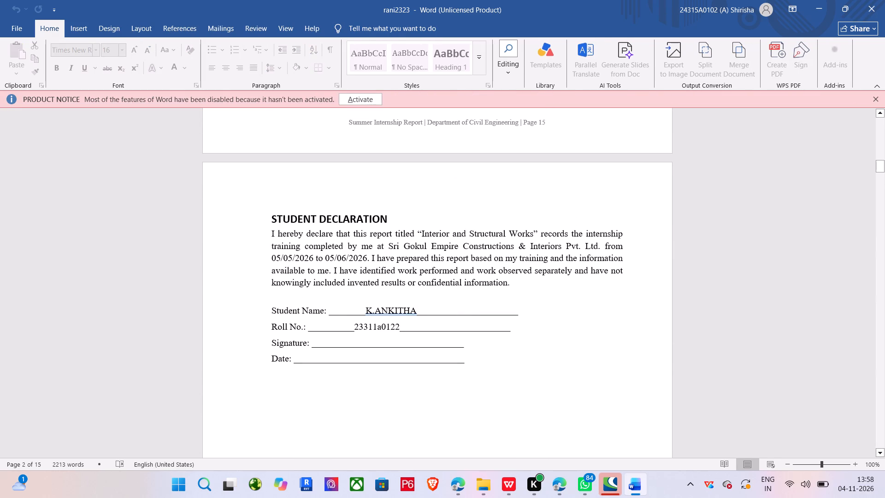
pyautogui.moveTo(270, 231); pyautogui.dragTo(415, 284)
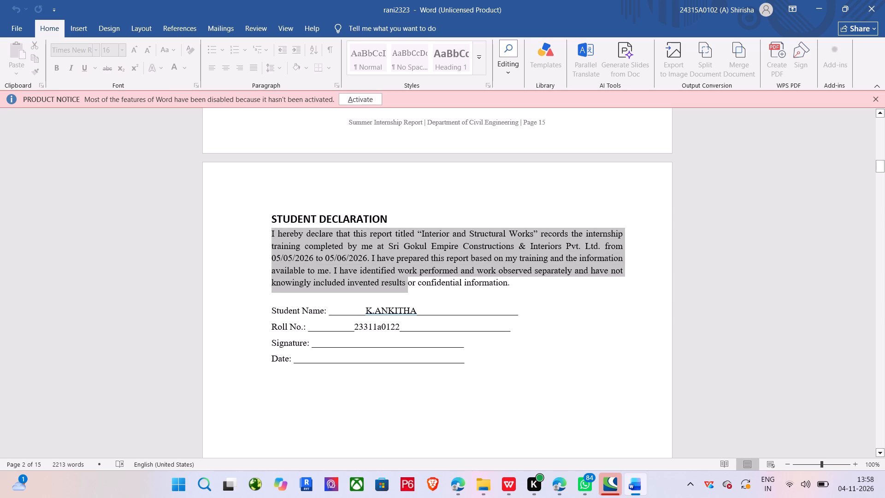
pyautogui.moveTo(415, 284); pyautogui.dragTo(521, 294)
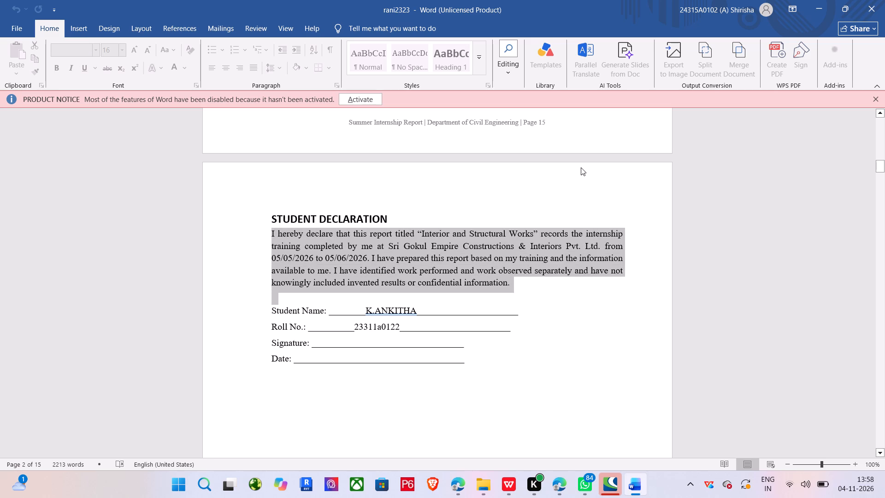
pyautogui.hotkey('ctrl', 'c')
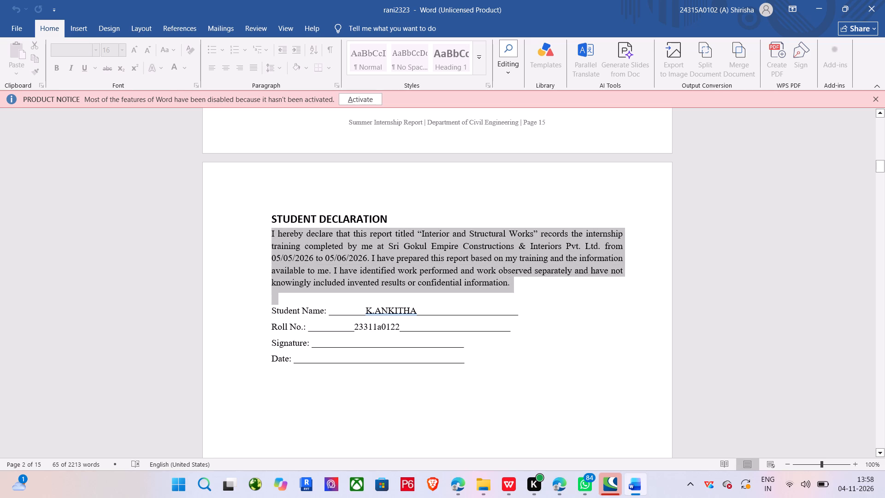
# Switch back to the report in Edge and replace the Student Declaration paragraph and the blank line below it with the clipboard contents.
pyautogui.click(636, 483)
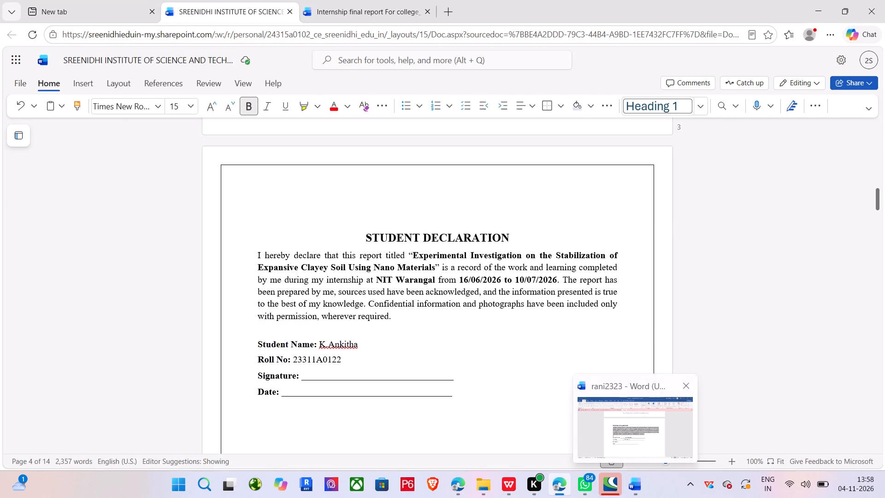
pyautogui.moveTo(258, 255); pyautogui.dragTo(259, 255)
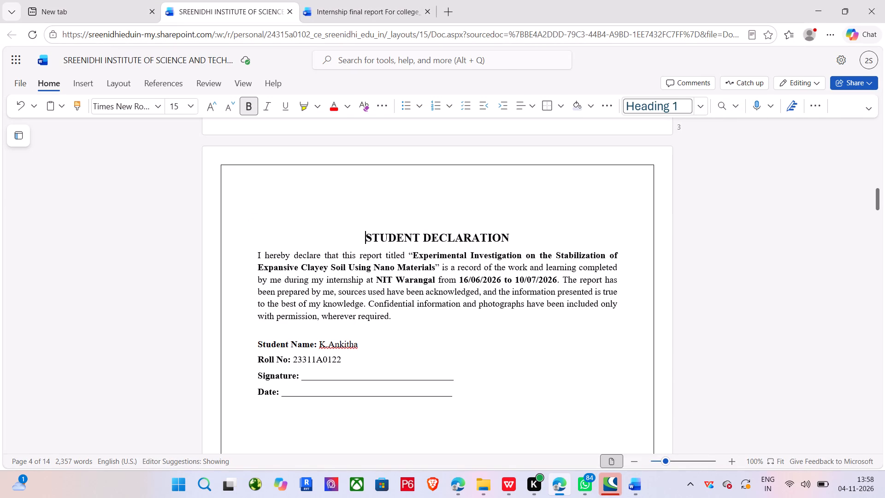
pyautogui.moveTo(259, 255); pyautogui.dragTo(400, 325)
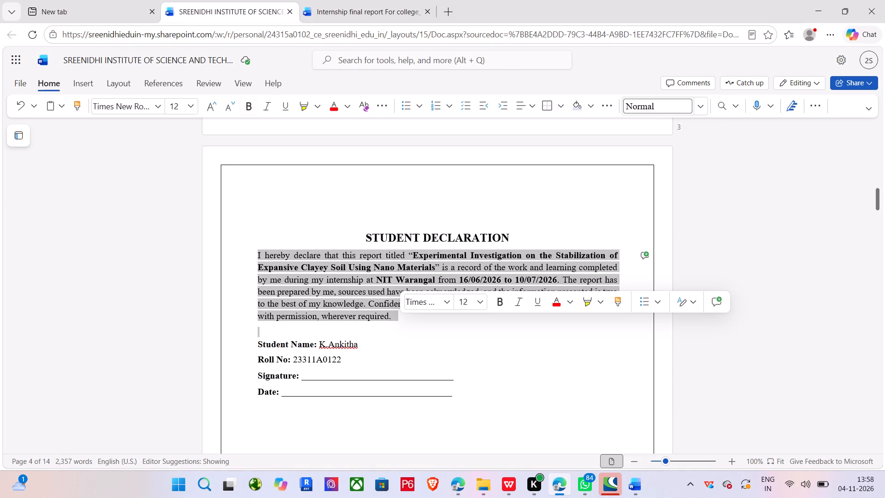
pyautogui.hotkey('ctrl', 'v')
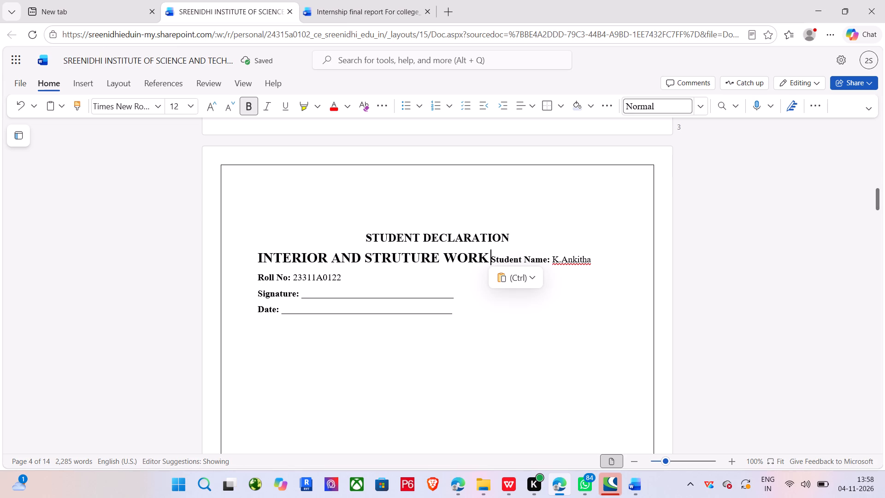
# Delete the pasted text INTERIOR AND STRUTURE WORK above the student name, undoing the deletions that cut into the STUDENT DECLARATION heading.
pyautogui.press('BackSpace')
pyautogui.press('BackSpace')
pyautogui.press('BackSpace')
pyautogui.press('BackSpace')
pyautogui.press('BackSpace')
pyautogui.press('BackSpace')
pyautogui.press('BackSpace')
pyautogui.press('BackSpace')
pyautogui.press('BackSpace')
pyautogui.press('BackSpace')
pyautogui.press('BackSpace')
pyautogui.press('BackSpace')
pyautogui.press('BackSpace')
pyautogui.press('BackSpace')
pyautogui.press('BackSpace')
pyautogui.press('BackSpace')
pyautogui.press('BackSpace')
pyautogui.press('BackSpace')
pyautogui.press('BackSpace')
pyautogui.press('BackSpace')
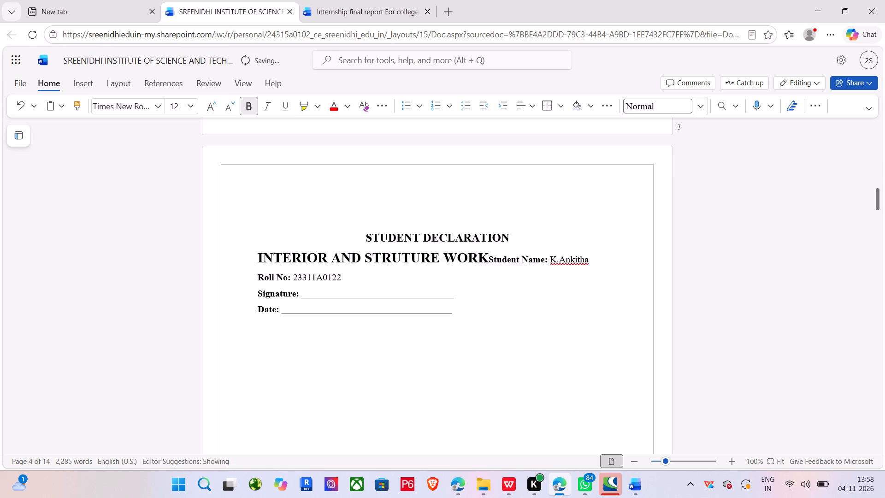
pyautogui.press('BackSpace')
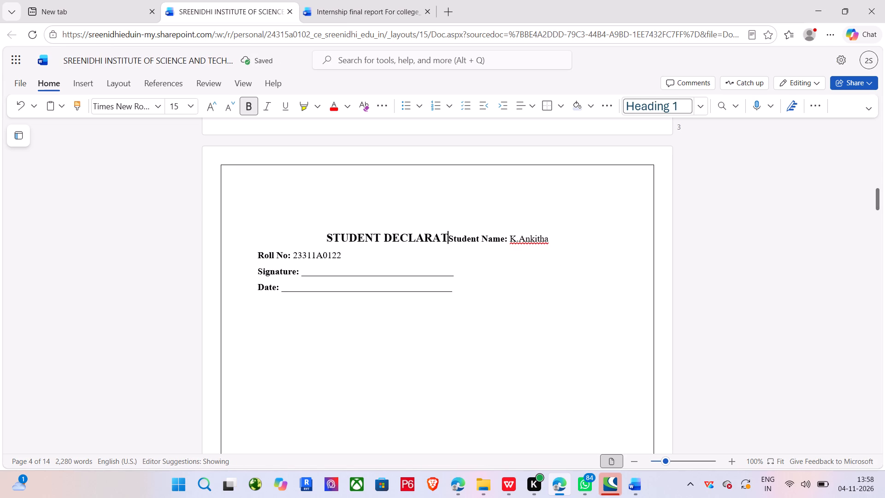
pyautogui.click(18, 107)
pyautogui.click(18, 107)
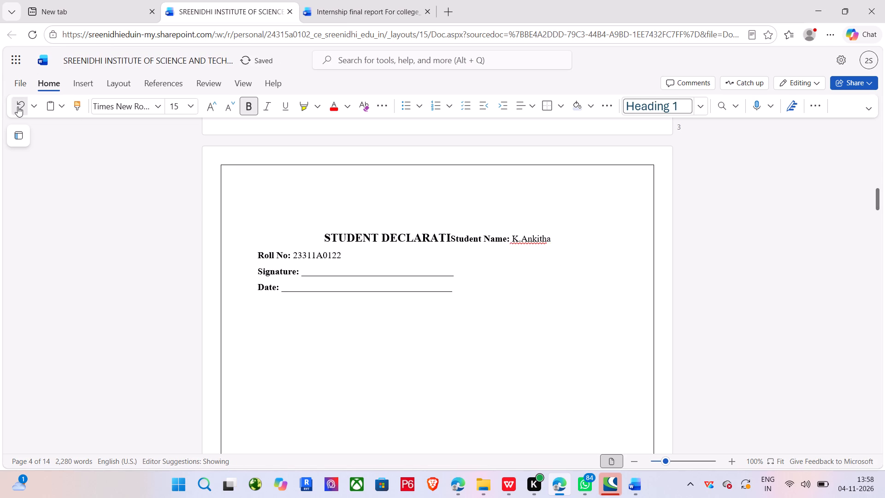
pyautogui.click(18, 107)
pyautogui.click(18, 107)
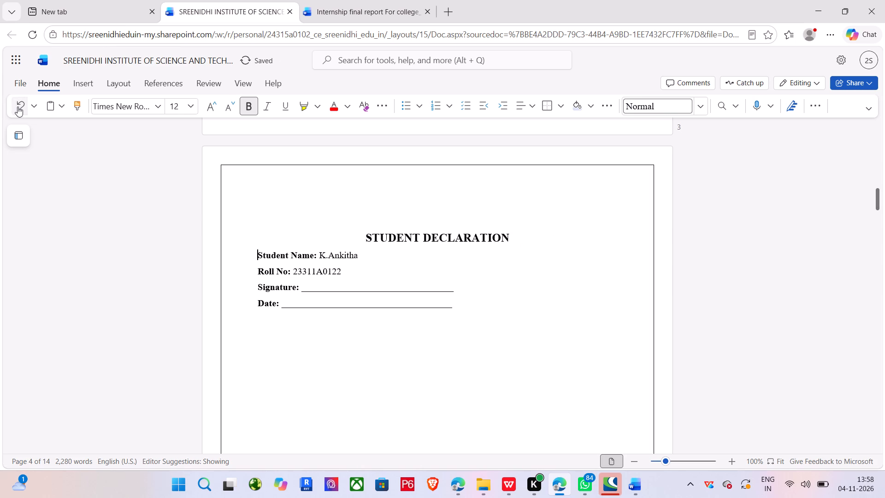
# Insert a blank line between the STUDENT DECLARATION heading and the Student Name line.
pyautogui.click(266, 245)
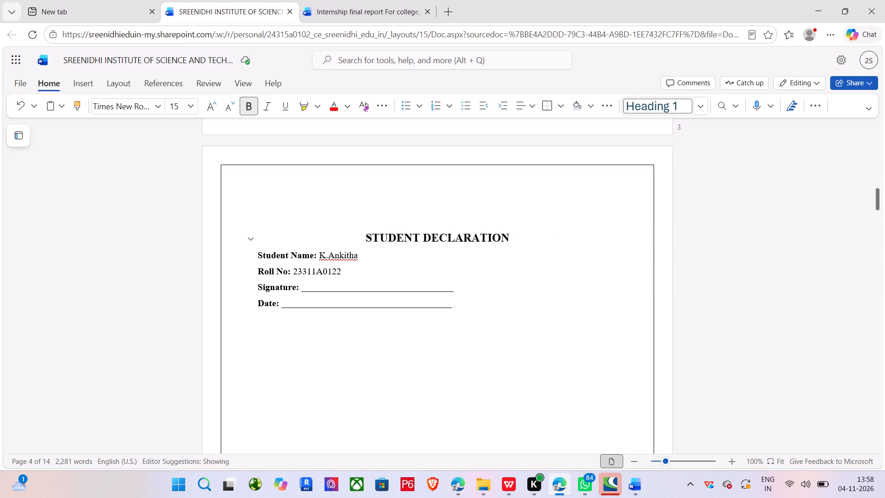
pyautogui.click(515, 239)
pyautogui.press('Return')
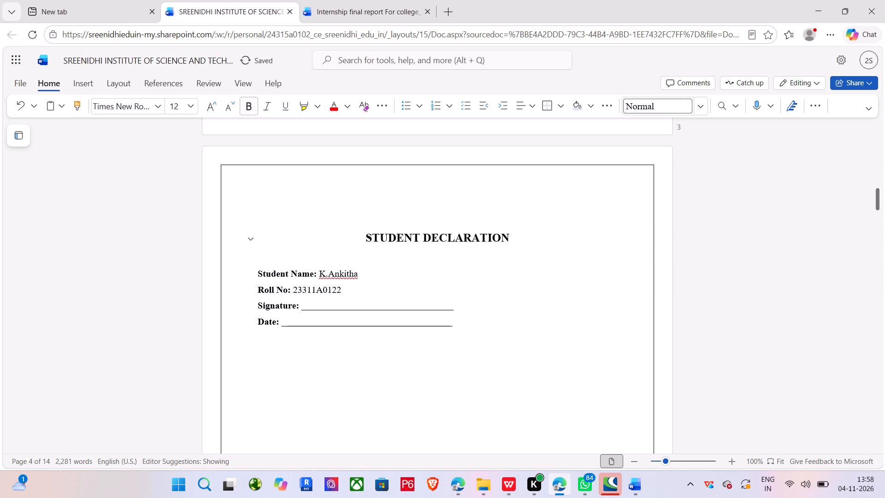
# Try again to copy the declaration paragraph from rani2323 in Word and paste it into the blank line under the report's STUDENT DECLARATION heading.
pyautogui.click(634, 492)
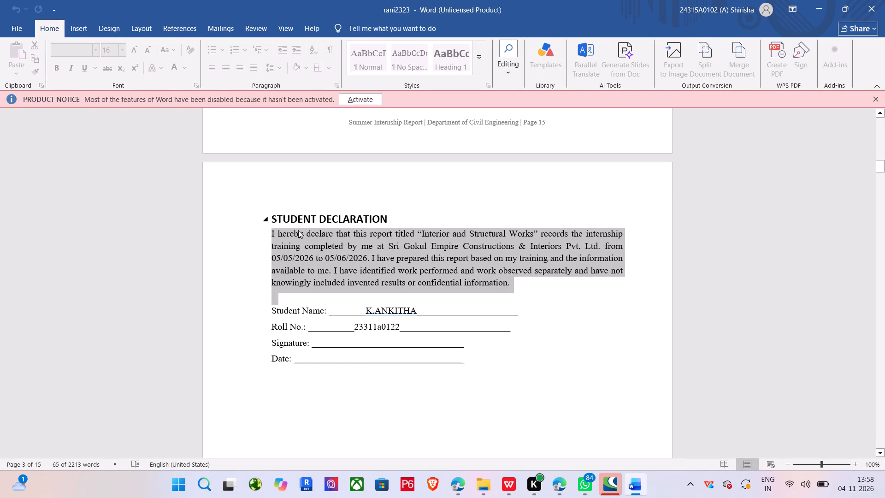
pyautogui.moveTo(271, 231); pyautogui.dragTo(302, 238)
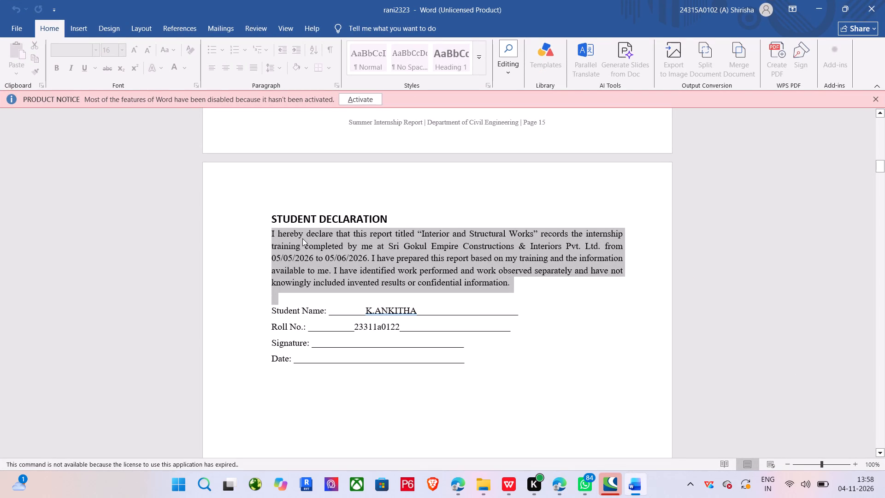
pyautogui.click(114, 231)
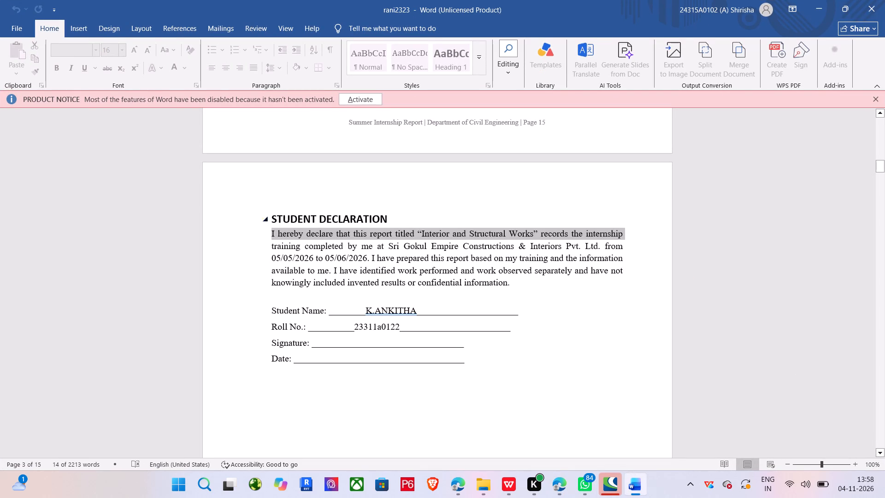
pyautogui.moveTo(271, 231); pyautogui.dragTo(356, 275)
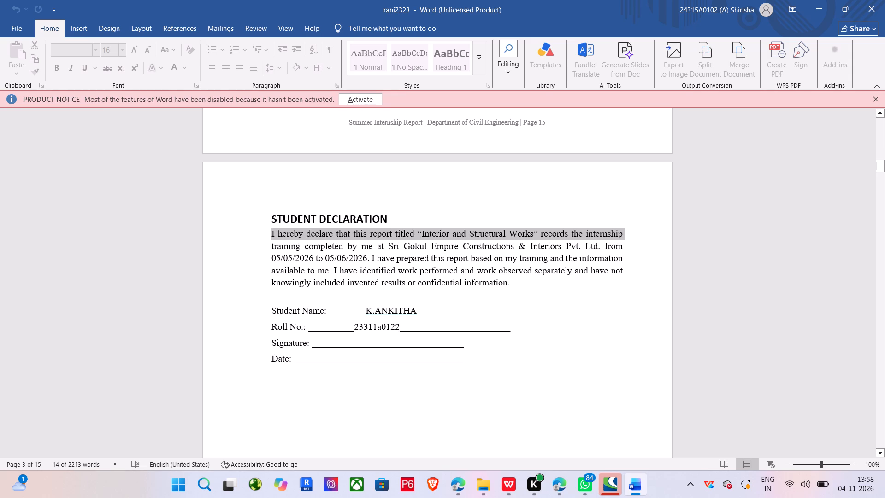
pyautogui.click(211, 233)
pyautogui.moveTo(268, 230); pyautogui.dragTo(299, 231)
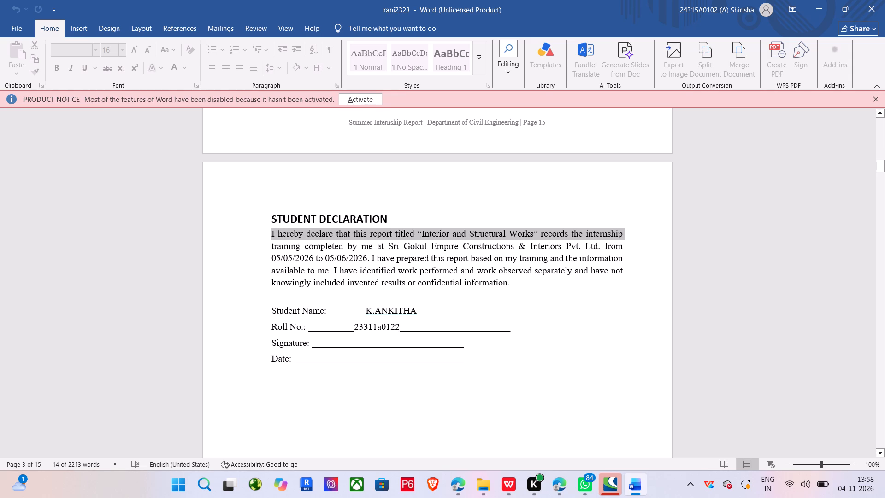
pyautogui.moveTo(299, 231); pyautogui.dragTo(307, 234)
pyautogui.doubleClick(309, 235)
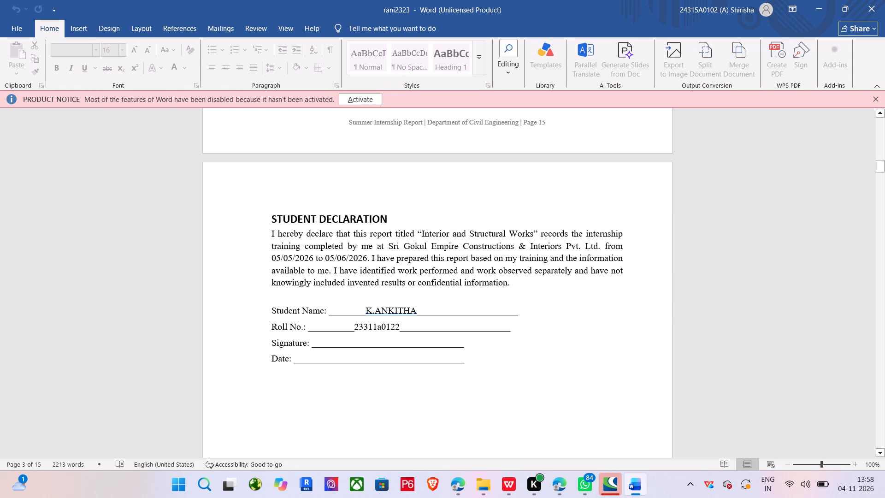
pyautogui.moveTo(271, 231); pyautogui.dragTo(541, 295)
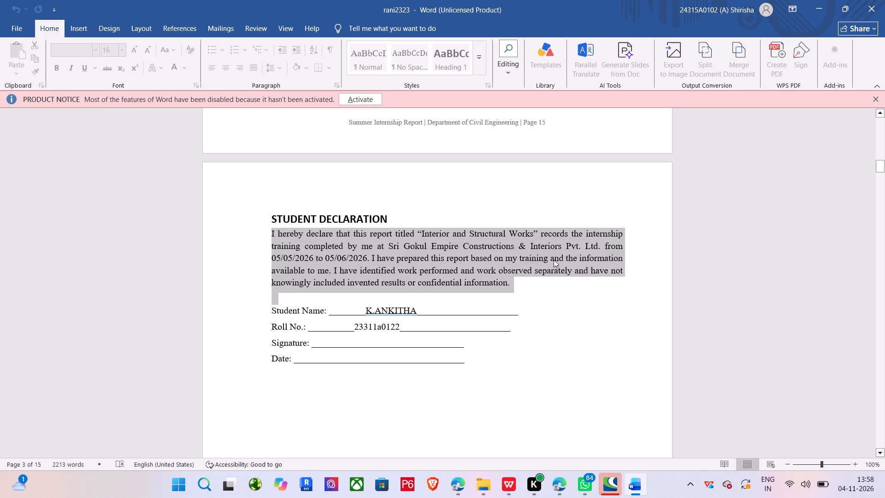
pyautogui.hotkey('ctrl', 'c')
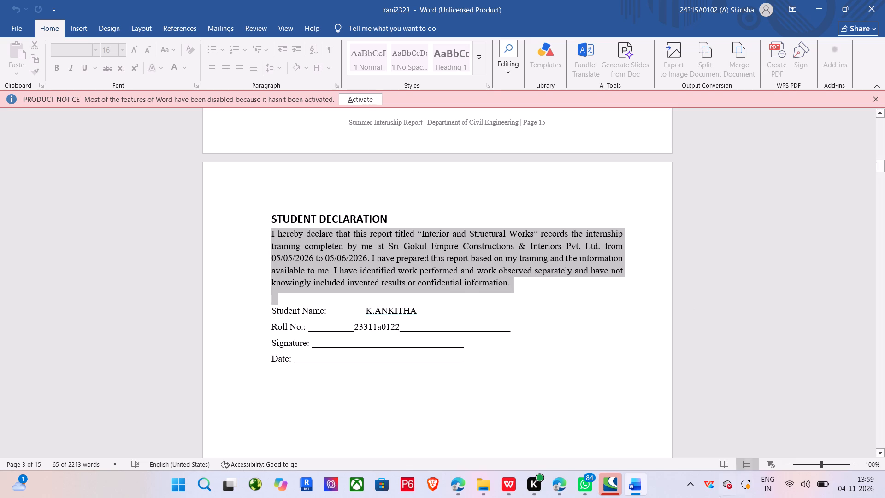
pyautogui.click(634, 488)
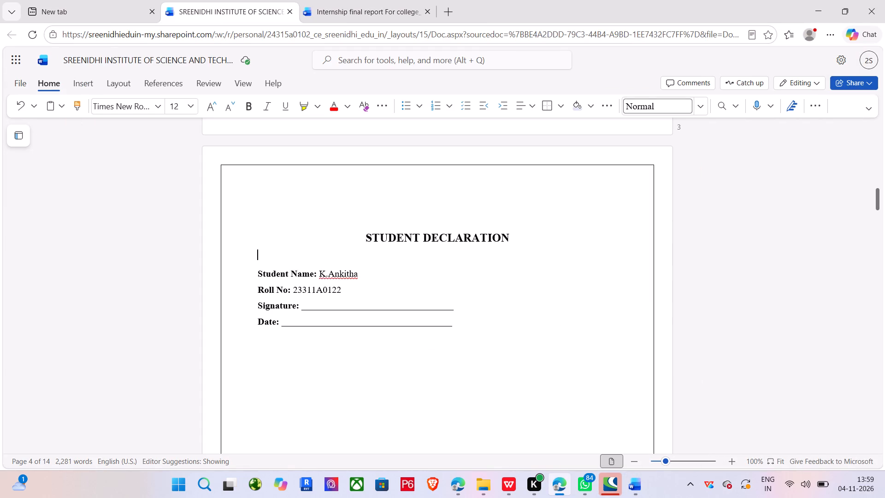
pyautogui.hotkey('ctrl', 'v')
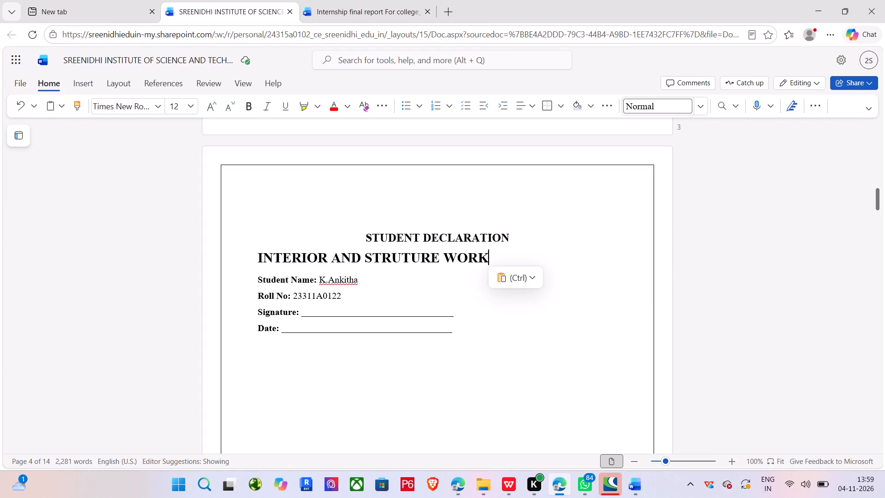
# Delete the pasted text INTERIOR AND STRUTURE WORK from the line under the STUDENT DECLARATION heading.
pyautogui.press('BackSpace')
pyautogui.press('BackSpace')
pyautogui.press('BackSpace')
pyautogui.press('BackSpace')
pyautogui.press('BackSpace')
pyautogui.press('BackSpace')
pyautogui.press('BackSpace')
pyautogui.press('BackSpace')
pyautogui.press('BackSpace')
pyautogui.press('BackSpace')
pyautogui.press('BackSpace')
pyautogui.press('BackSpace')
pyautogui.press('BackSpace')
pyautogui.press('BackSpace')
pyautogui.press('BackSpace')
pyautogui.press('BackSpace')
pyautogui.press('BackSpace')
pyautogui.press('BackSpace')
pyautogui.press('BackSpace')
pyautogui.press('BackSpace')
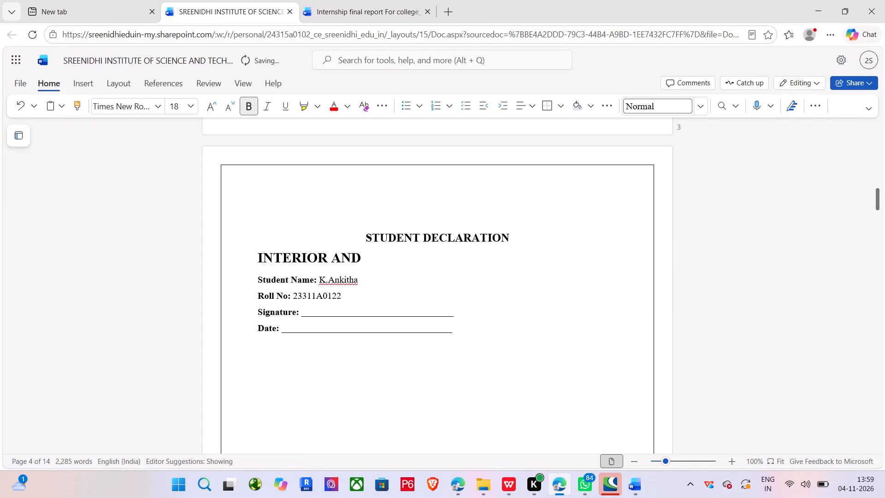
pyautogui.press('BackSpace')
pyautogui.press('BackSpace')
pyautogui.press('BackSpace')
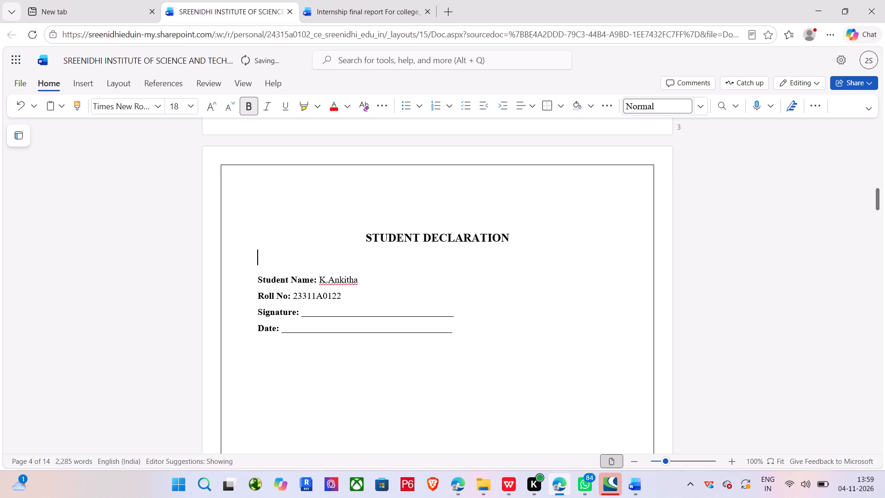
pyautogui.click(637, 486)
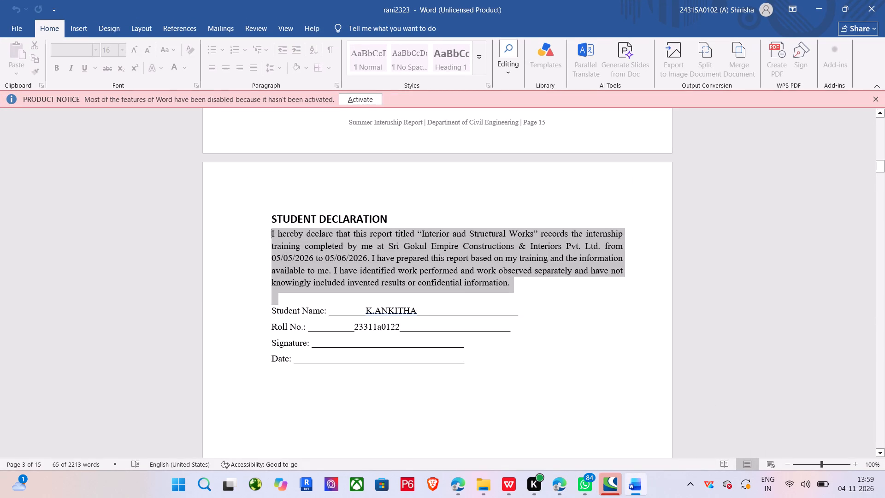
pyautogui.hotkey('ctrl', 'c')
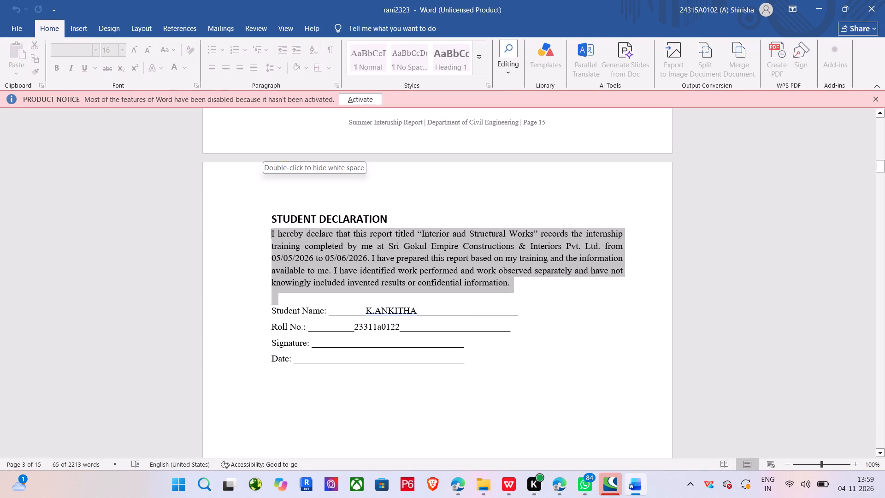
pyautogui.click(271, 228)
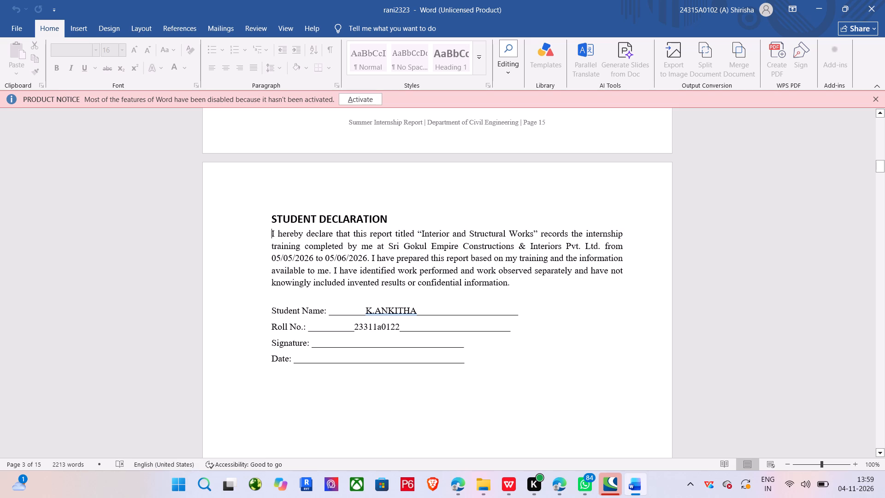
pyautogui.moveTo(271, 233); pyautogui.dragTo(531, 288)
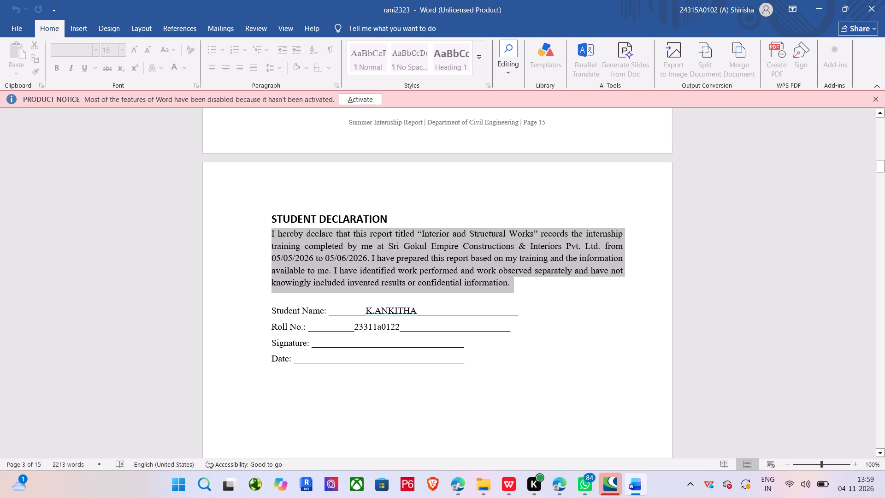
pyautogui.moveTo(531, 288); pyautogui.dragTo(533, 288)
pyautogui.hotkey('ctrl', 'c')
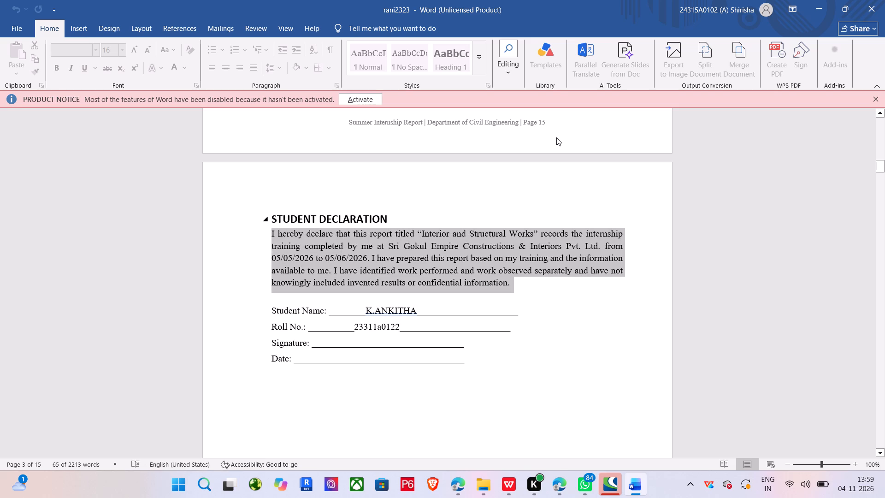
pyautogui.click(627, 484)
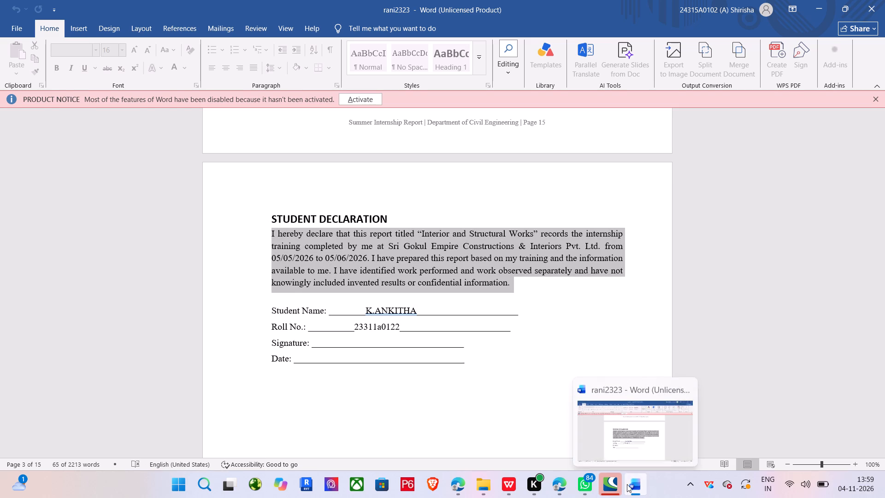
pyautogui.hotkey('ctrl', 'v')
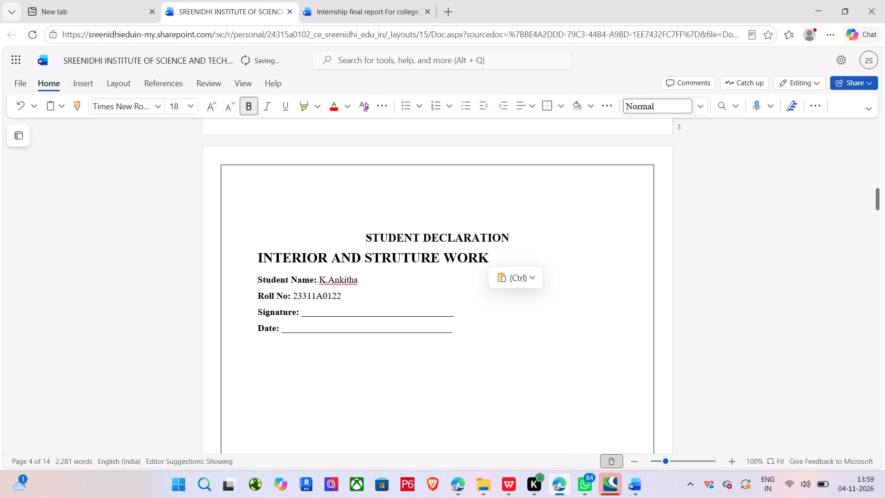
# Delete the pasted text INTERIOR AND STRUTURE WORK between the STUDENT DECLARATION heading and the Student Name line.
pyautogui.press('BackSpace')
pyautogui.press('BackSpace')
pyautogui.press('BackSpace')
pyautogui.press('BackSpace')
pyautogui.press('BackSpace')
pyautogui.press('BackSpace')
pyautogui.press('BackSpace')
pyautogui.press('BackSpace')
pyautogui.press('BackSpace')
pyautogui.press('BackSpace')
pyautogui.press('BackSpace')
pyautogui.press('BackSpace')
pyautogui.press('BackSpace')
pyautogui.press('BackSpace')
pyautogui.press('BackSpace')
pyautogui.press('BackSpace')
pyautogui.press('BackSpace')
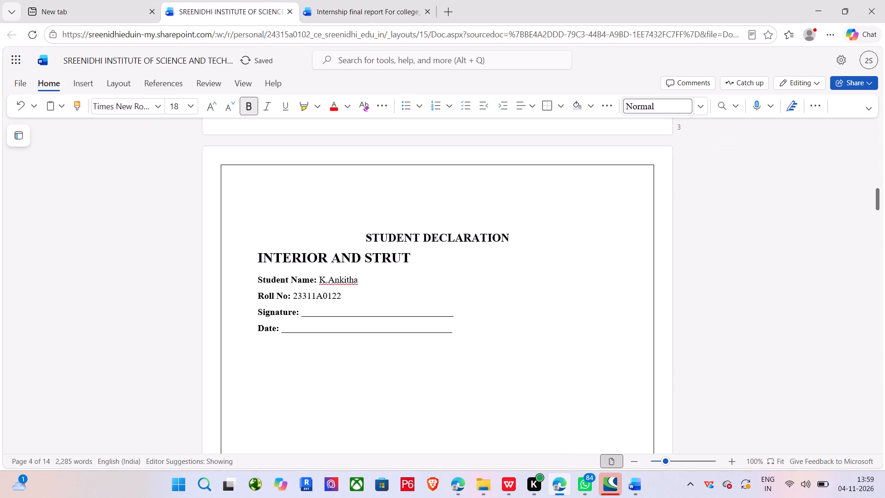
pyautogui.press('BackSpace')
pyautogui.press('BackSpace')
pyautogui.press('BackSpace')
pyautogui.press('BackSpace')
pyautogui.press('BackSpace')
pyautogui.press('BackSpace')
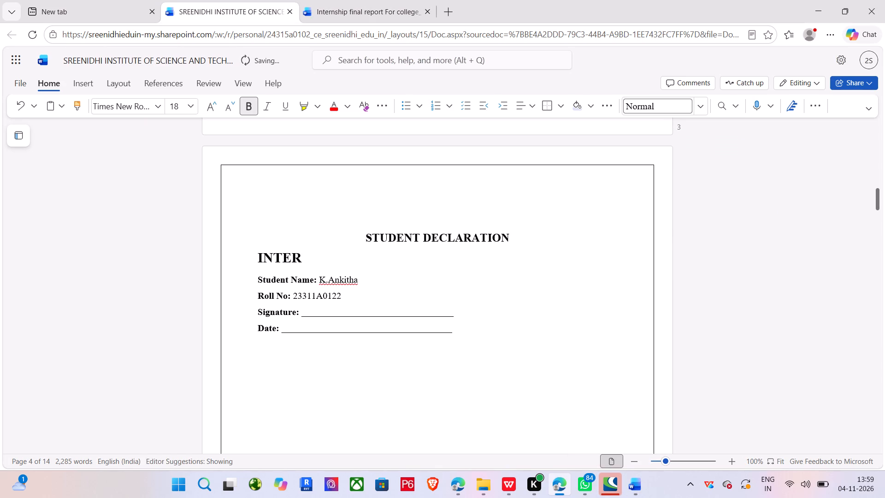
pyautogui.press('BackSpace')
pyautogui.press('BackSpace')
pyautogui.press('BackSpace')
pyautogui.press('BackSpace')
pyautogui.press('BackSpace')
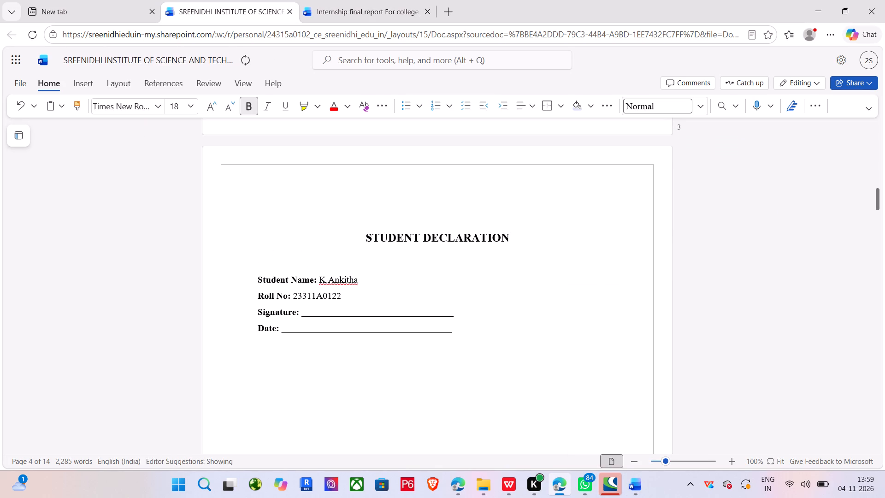
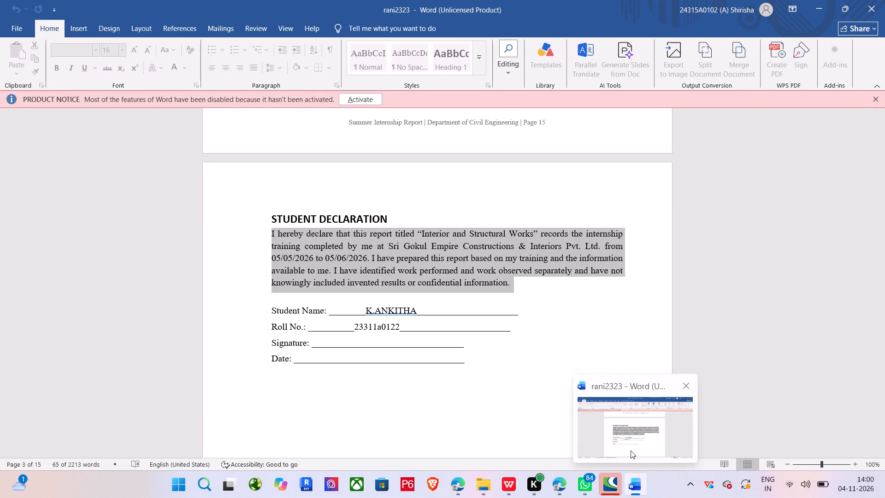
# Close the Bentley CONNECTION Client sign-in window.
pyautogui.click(614, 483)
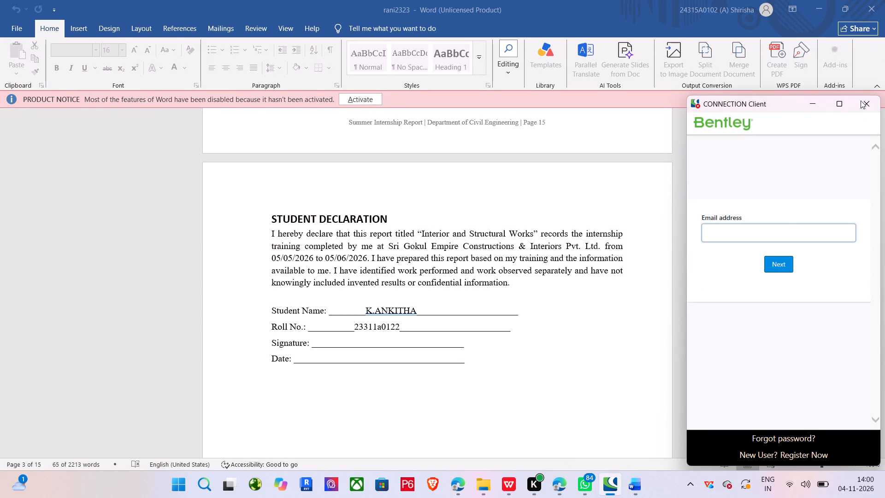
pyautogui.click(864, 105)
# Switch to the online internship report in Edge and paste the copied declaration paragraph under the STUDENT DECLARATION heading.
pyautogui.scroll(3, 560, 259)
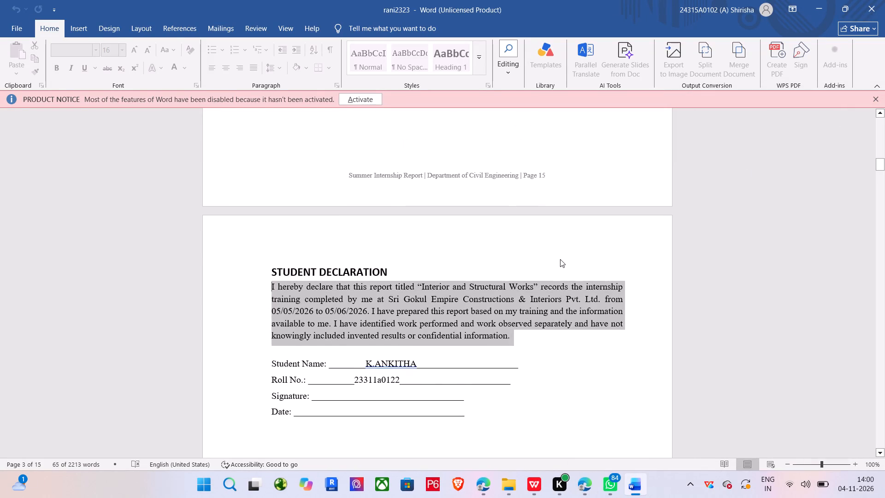
pyautogui.scroll(2, 560, 259)
pyautogui.scroll(-9, 560, 259)
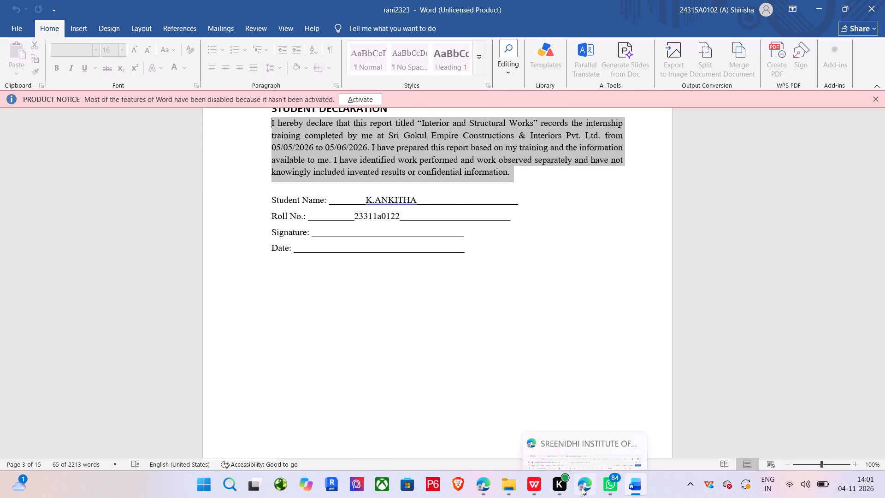
pyautogui.click(582, 487)
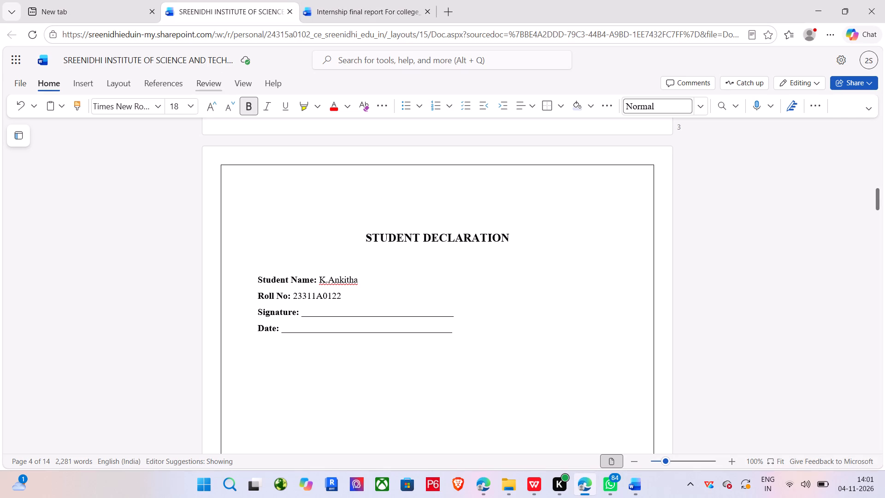
pyautogui.hotkey('ctrl', 'v')
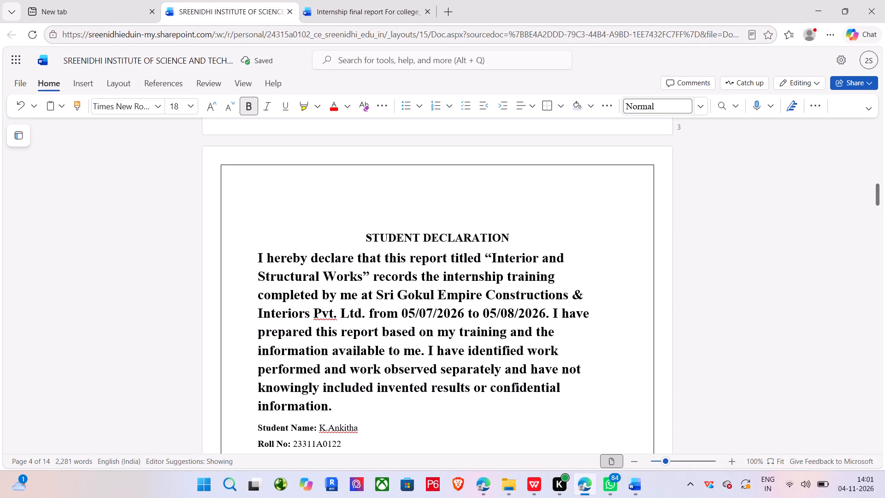
# Remove the bold formatting from the pasted declaration paragraph.
pyautogui.click(258, 255)
pyautogui.moveTo(257, 255); pyautogui.dragTo(368, 407)
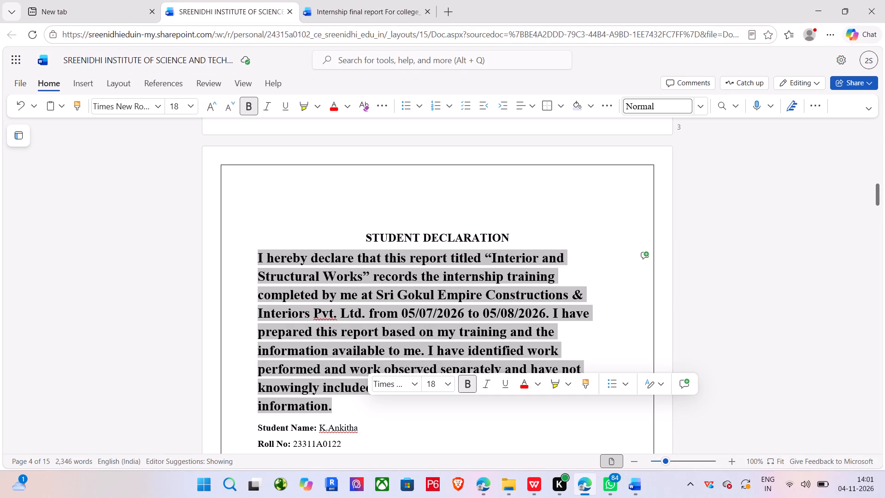
pyautogui.click(250, 112)
pyautogui.scroll(-3, 315, 241)
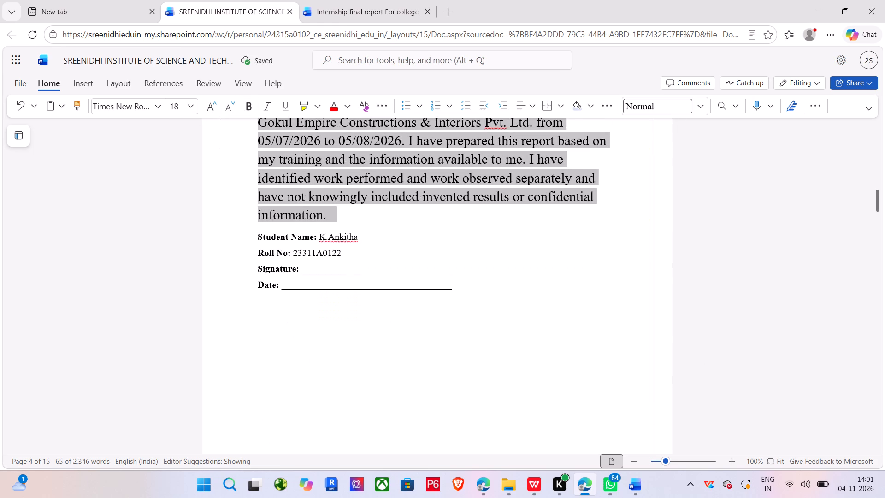
pyautogui.click(24, 186)
# Delete the run of empty paragraphs at the start of the page above the ACKNOWLEDGEMENT heading.
pyautogui.scroll(-9, 321, 249)
pyautogui.scroll(3, 314, 251)
pyautogui.scroll(-4, 310, 248)
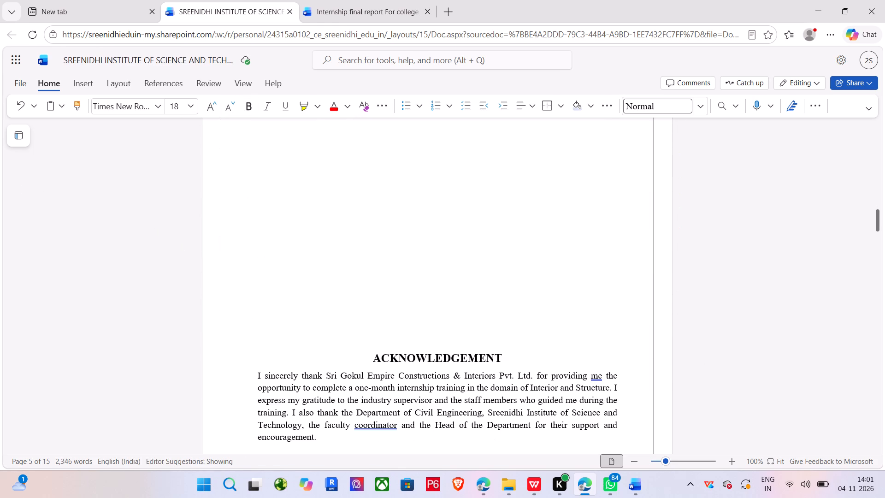
pyautogui.scroll(3, 249, 205)
pyautogui.moveTo(240, 223); pyautogui.dragTo(246, 240)
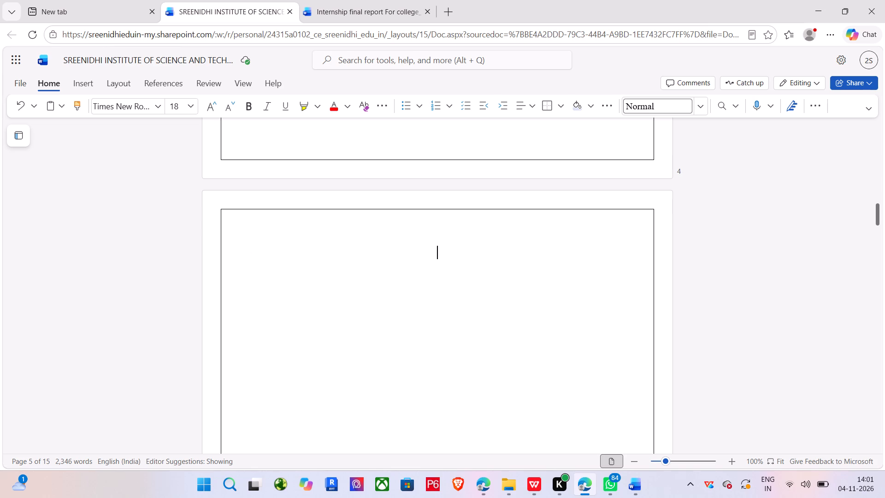
pyautogui.moveTo(246, 240); pyautogui.dragTo(116, 382)
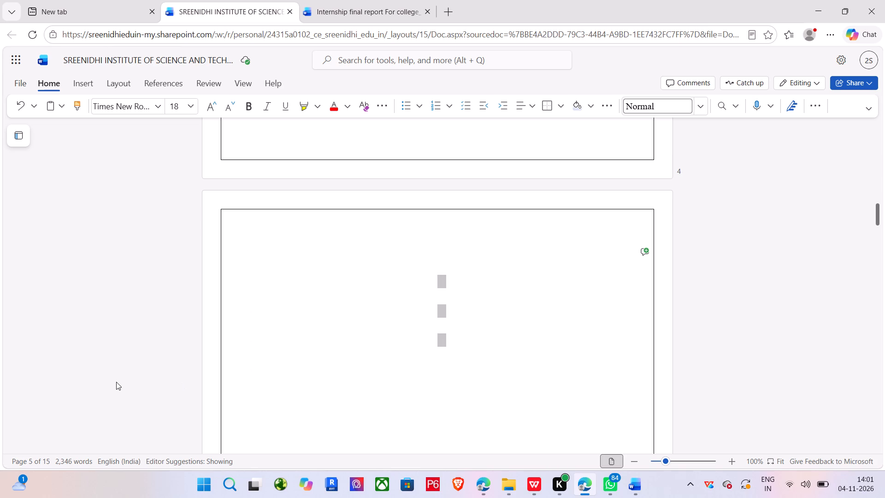
pyautogui.moveTo(116, 382); pyautogui.dragTo(401, 396)
pyautogui.scroll(-2, 401, 396)
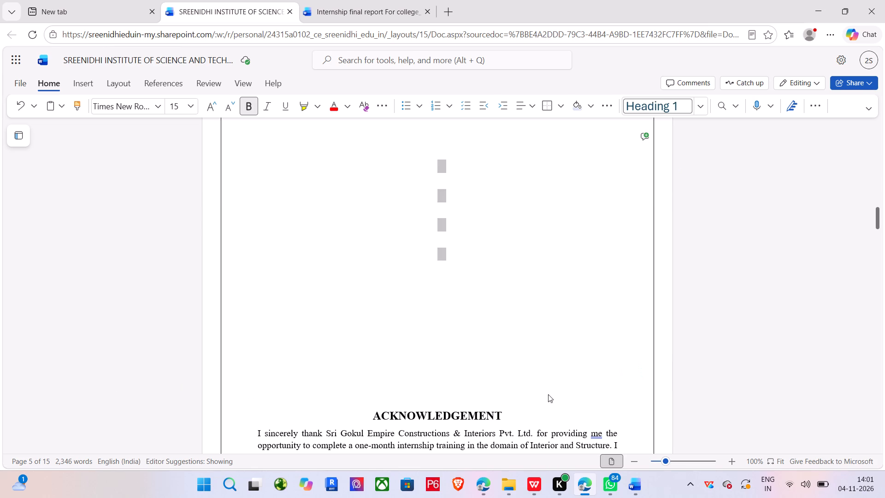
pyautogui.press('Delete')
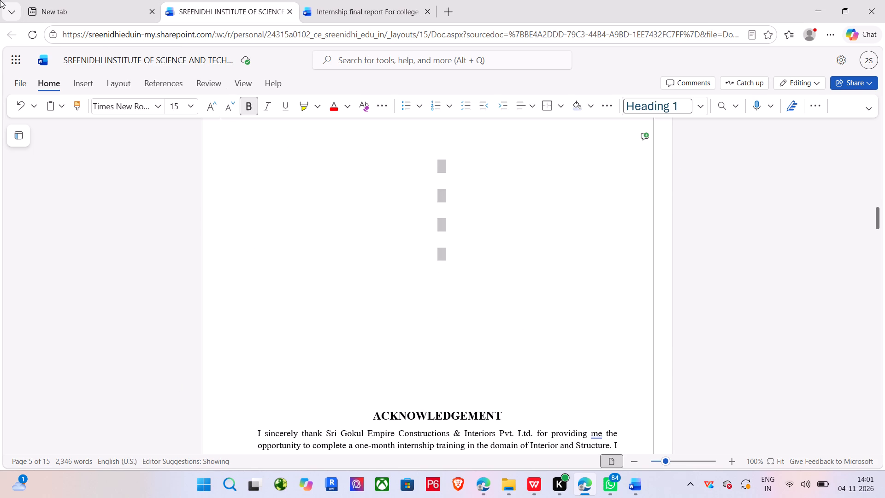
pyautogui.press('Delete')
pyautogui.moveTo(490, 381); pyautogui.dragTo(421, 182)
pyautogui.press('Delete')
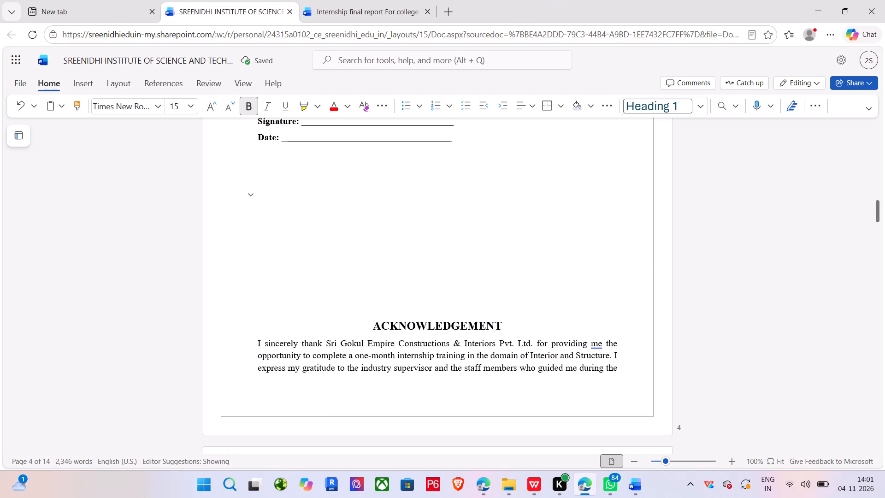
# Insert an empty line before the ACKNOWLEDGEMENT heading to move it onto page 5.
pyautogui.click(373, 326)
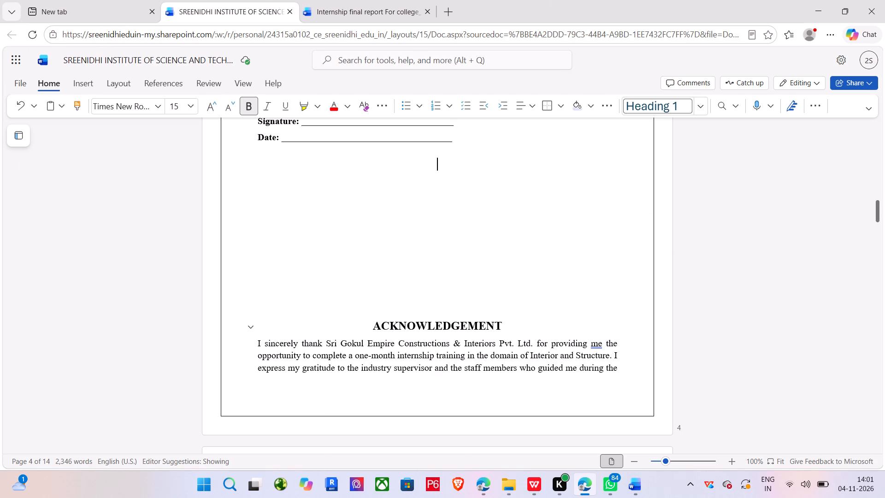
pyautogui.press('Return')
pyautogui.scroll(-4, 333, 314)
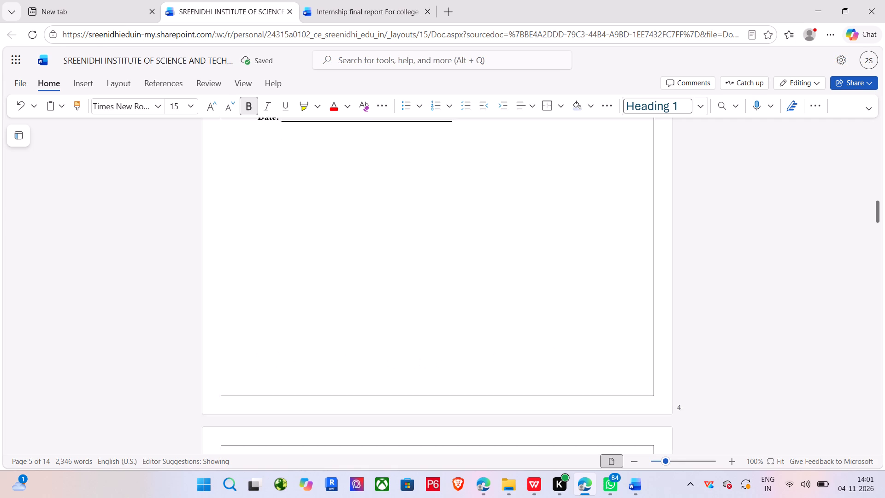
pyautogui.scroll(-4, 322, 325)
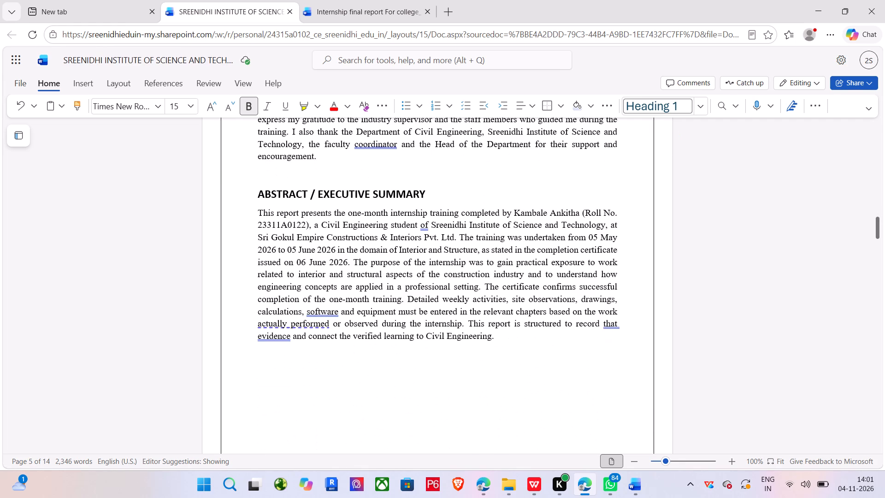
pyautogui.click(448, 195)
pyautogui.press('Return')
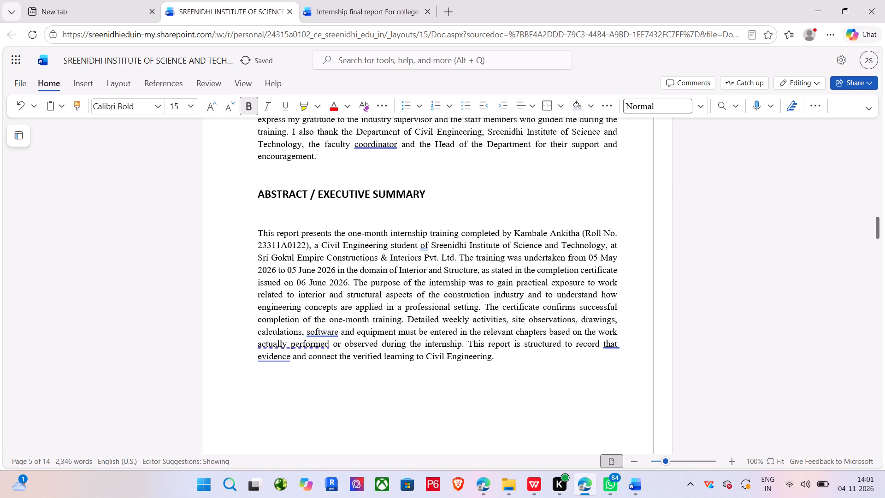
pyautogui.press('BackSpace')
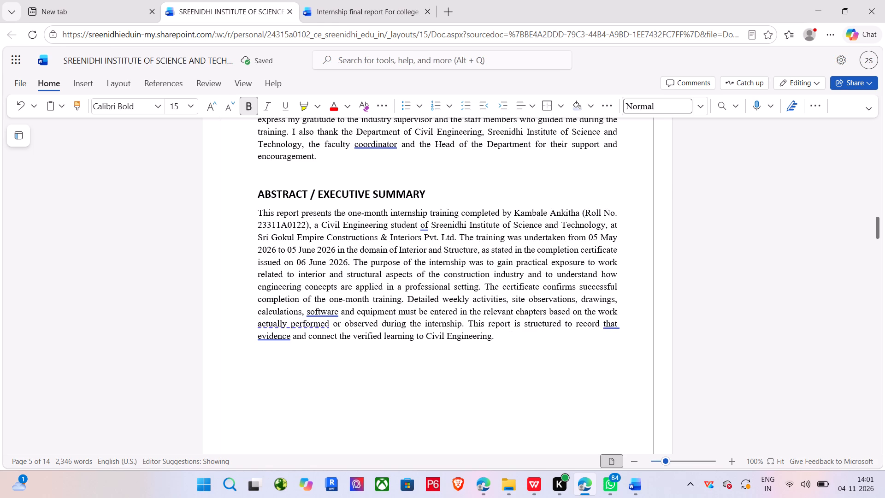
# Add blank lines before the ABSTRACT / EXECUTIVE SUMMARY heading until the section starts at the top of page 6.
pyautogui.click(256, 191)
pyautogui.press('Return')
pyautogui.press('Return')
pyautogui.press('Return')
pyautogui.press('Return')
pyautogui.press('Return')
pyautogui.press('Return')
pyautogui.press('Return')
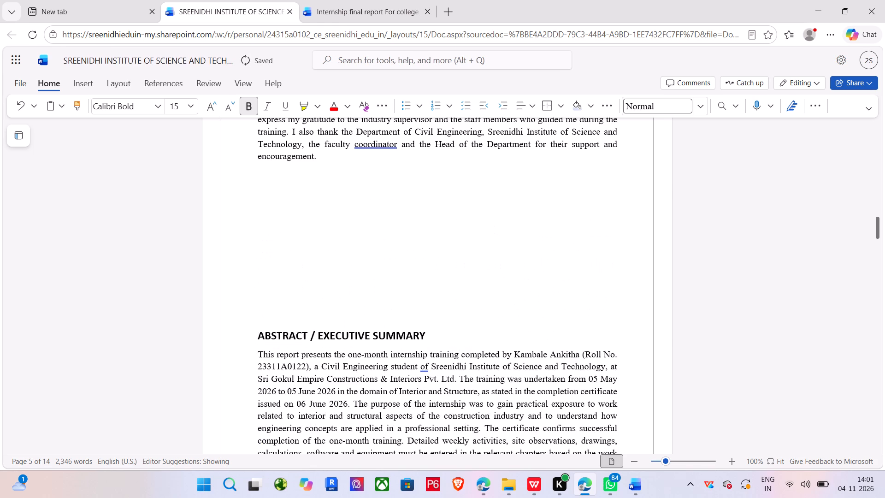
pyautogui.press('Return')
pyautogui.press('Return')
pyautogui.press('Return')
pyautogui.press('Return')
pyautogui.press('Return')
pyautogui.press('Return')
pyautogui.press('Return')
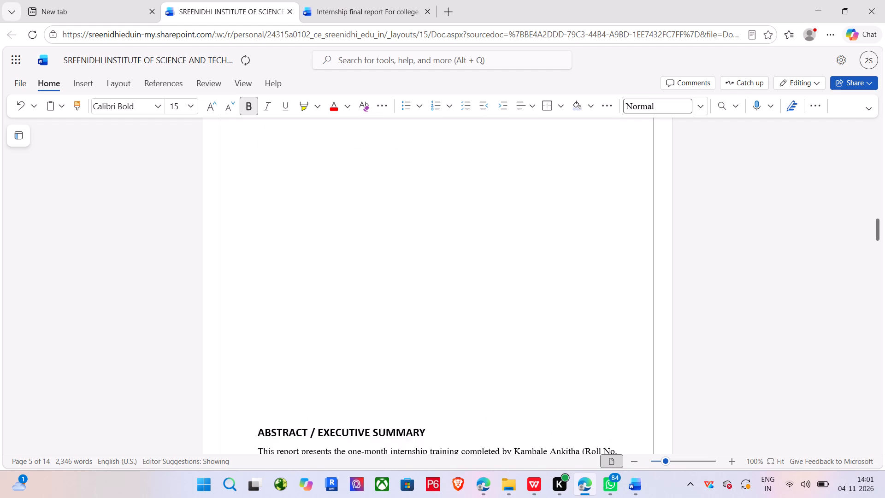
pyautogui.press('Return')
pyautogui.press('Return')
pyautogui.press('Return')
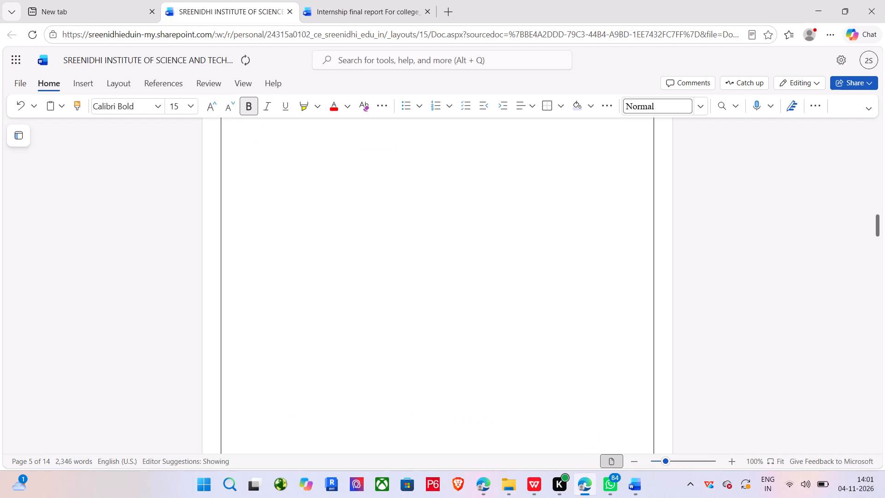
pyautogui.press('Return')
pyautogui.press('BackSpace')
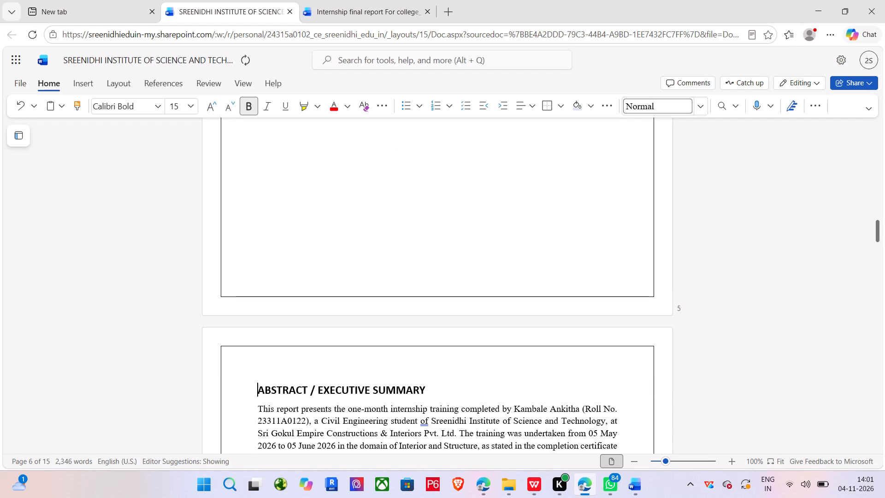
# Change the month of the training start date in the abstract to "july".
pyautogui.scroll(-4, 258, 205)
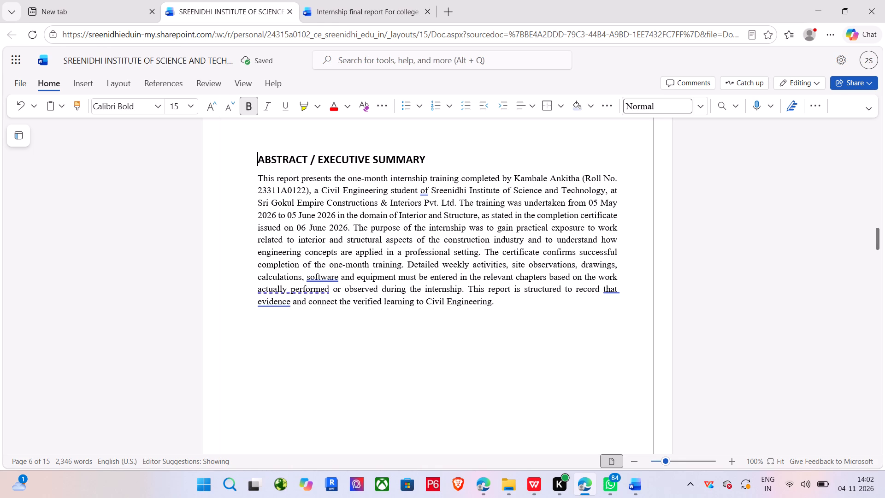
pyautogui.click(619, 203)
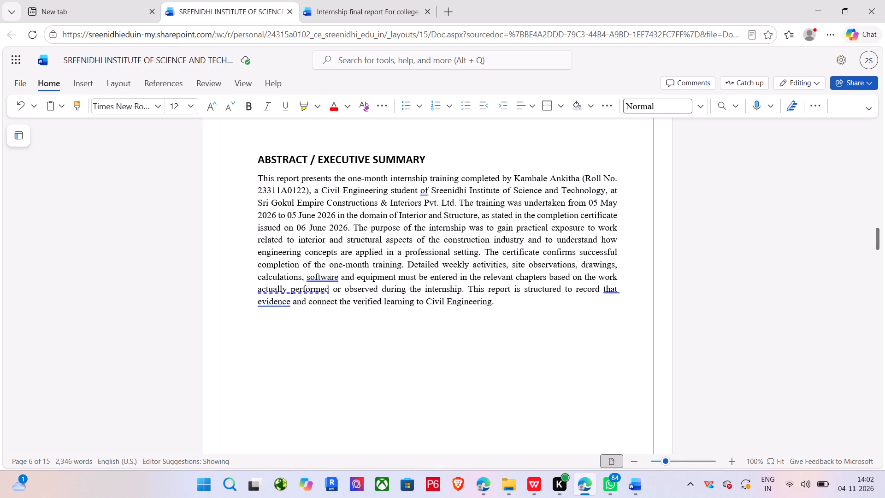
pyautogui.press('BackSpace')
pyautogui.press('BackSpace')
pyautogui.press('BackSpace')
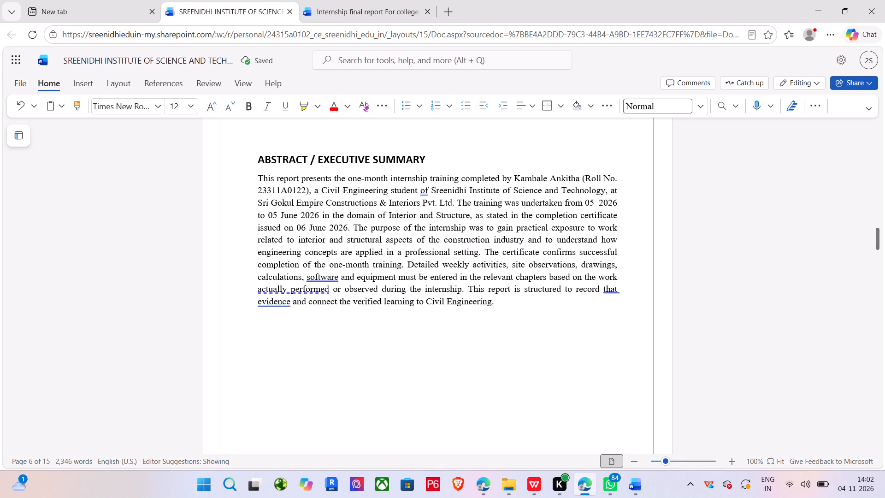
pyautogui.write('july')
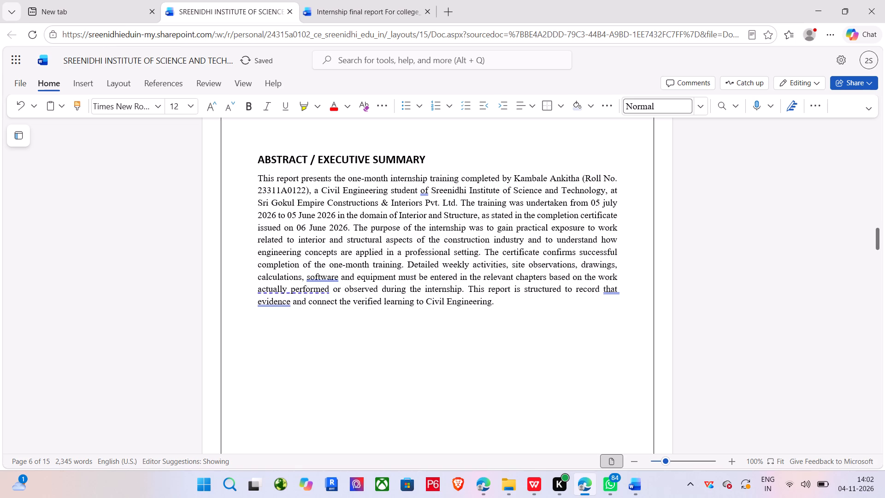
# Change the month of the completion certificate's issue date in the abstract to "Augest".
pyautogui.click(326, 229)
pyautogui.press('BackSpace')
pyautogui.press('BackSpace')
pyautogui.press('BackSpace')
pyautogui.press('BackSpace')
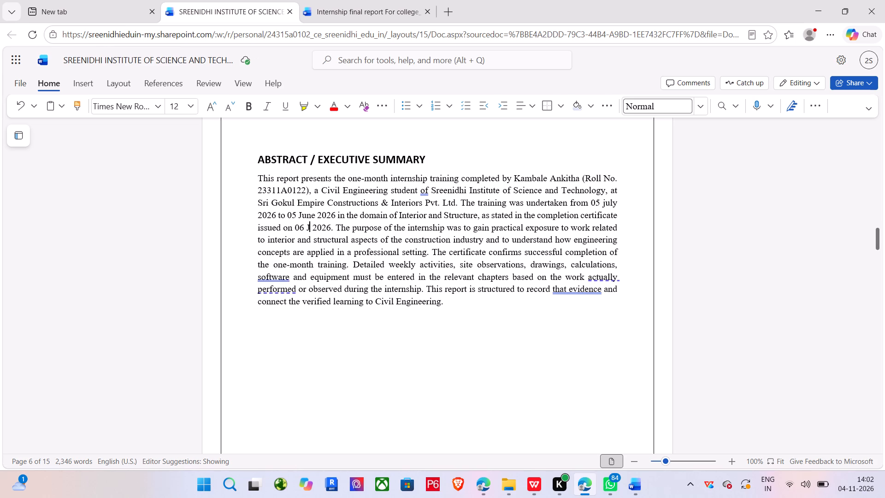
pyautogui.press('a')
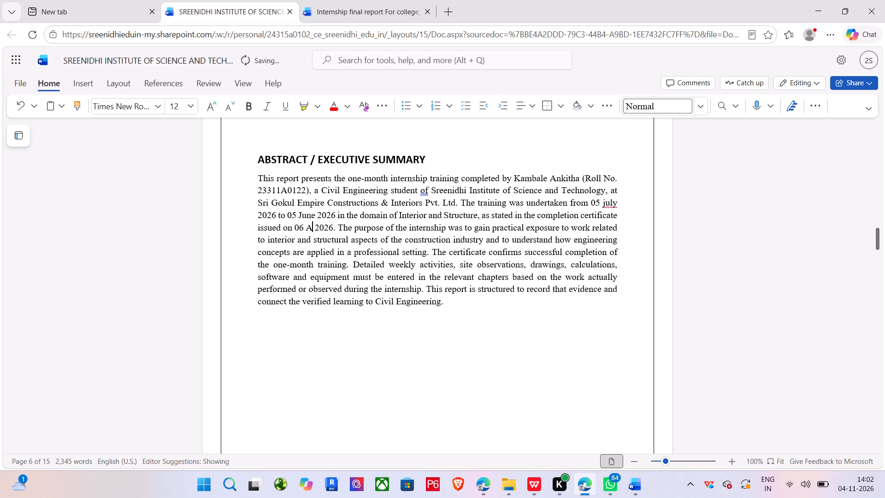
pyautogui.write('ugest')
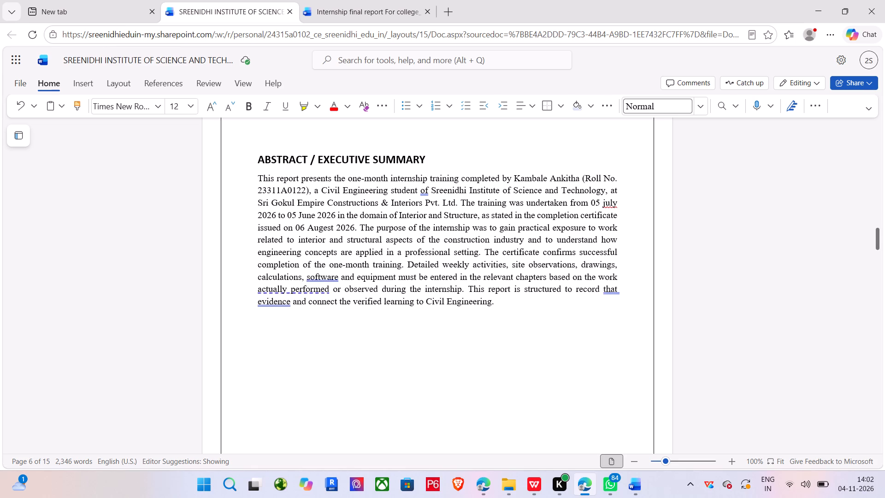
# Set the day of the completion certificate's issue date in the abstract to 11.
pyautogui.click(313, 215)
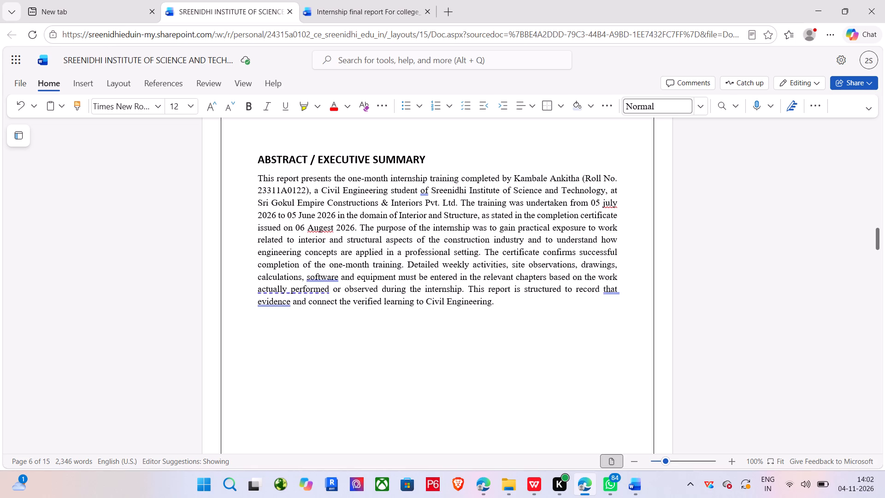
pyautogui.click(316, 213)
pyautogui.click(305, 226)
pyautogui.press('BackSpace')
pyautogui.press('BackSpace')
pyautogui.write('11')
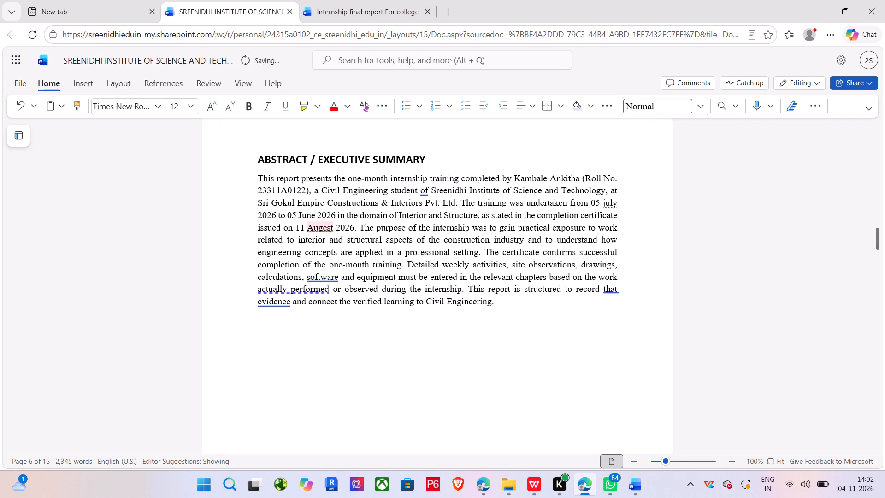
# Change the month of the training end date in the abstract to "Augest".
pyautogui.click(317, 213)
pyautogui.press('BackSpace')
pyautogui.press('BackSpace')
pyautogui.press('BackSpace')
pyautogui.press('BackSpace')
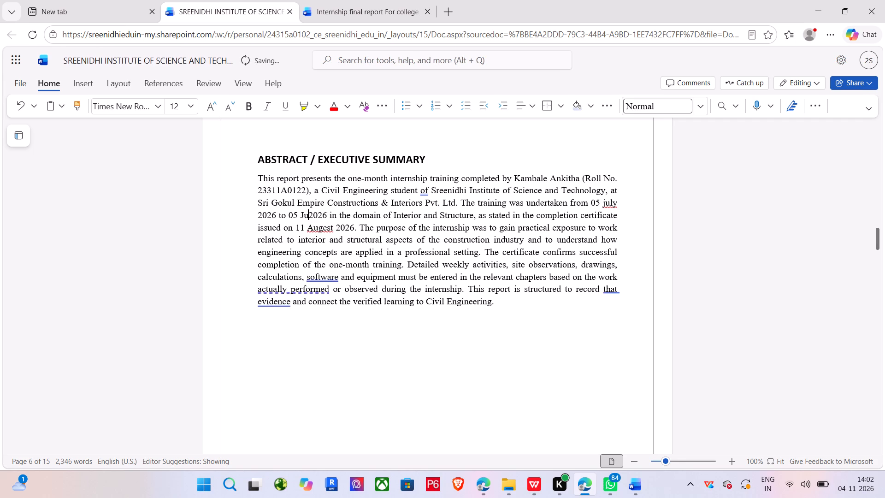
pyautogui.press('BackSpace')
pyautogui.press('a')
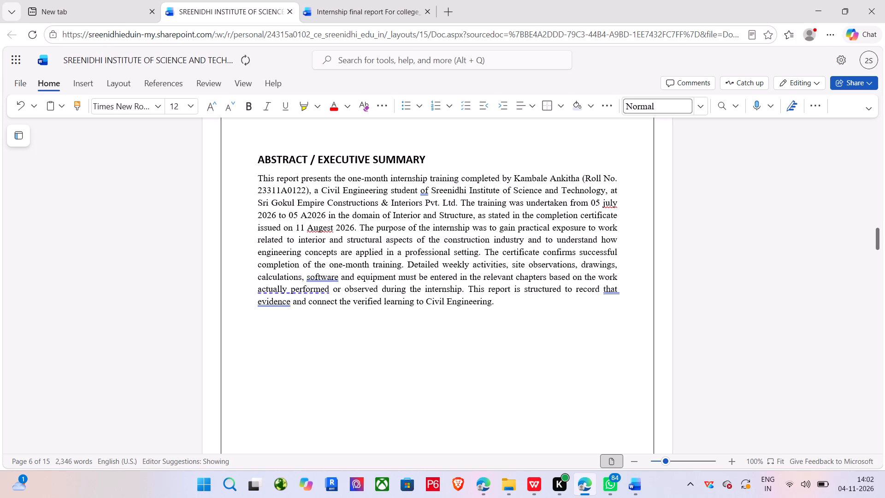
pyautogui.write('ugest')
pyautogui.press('space')
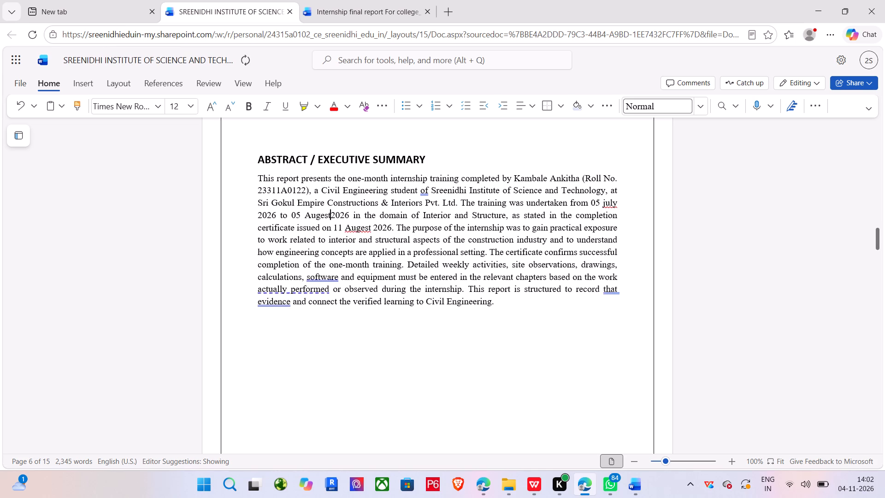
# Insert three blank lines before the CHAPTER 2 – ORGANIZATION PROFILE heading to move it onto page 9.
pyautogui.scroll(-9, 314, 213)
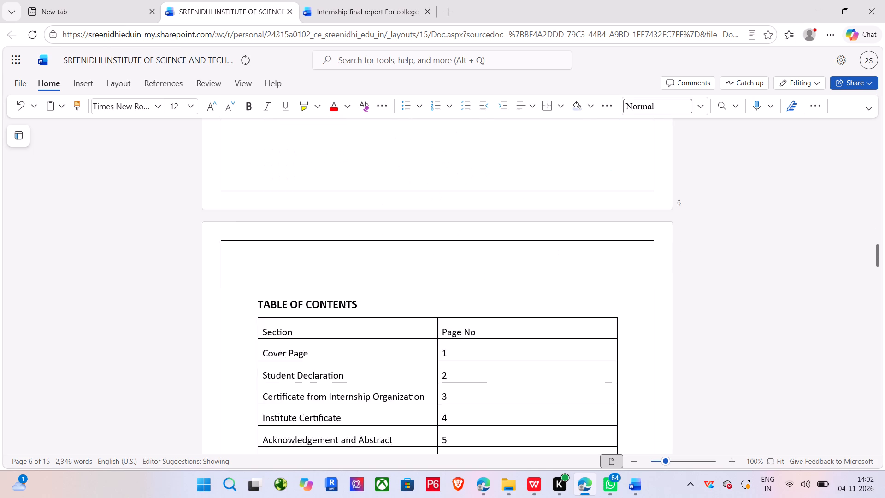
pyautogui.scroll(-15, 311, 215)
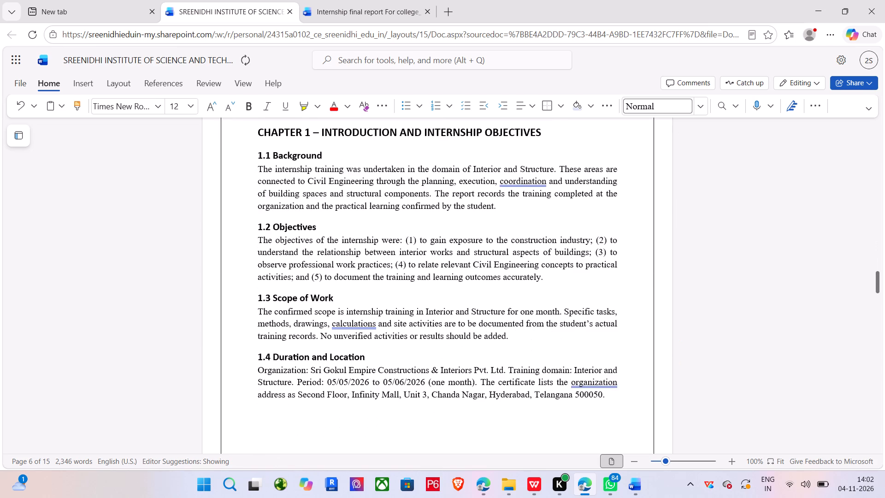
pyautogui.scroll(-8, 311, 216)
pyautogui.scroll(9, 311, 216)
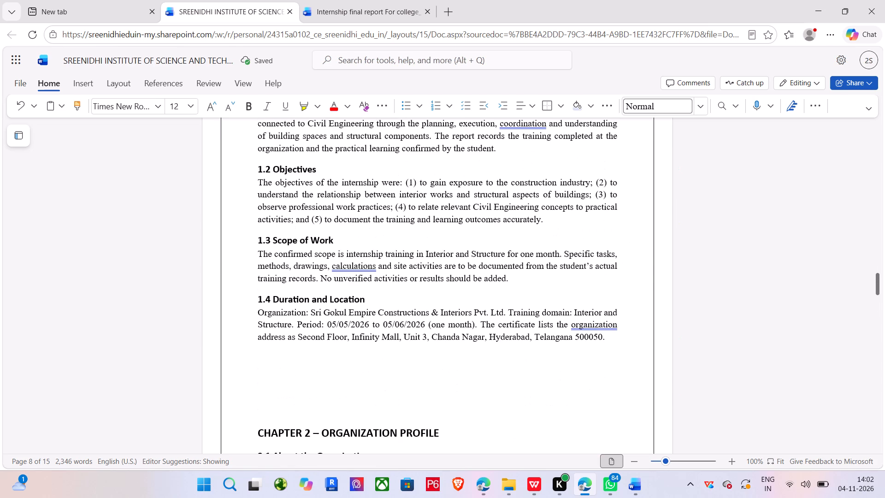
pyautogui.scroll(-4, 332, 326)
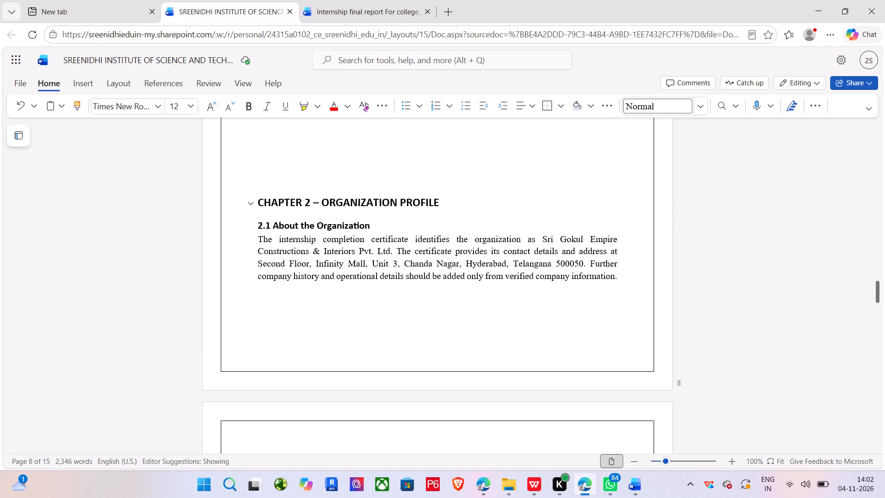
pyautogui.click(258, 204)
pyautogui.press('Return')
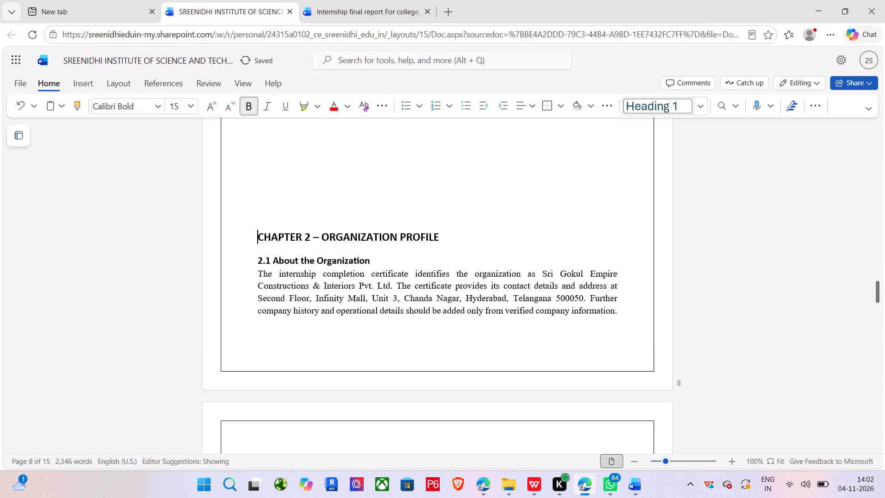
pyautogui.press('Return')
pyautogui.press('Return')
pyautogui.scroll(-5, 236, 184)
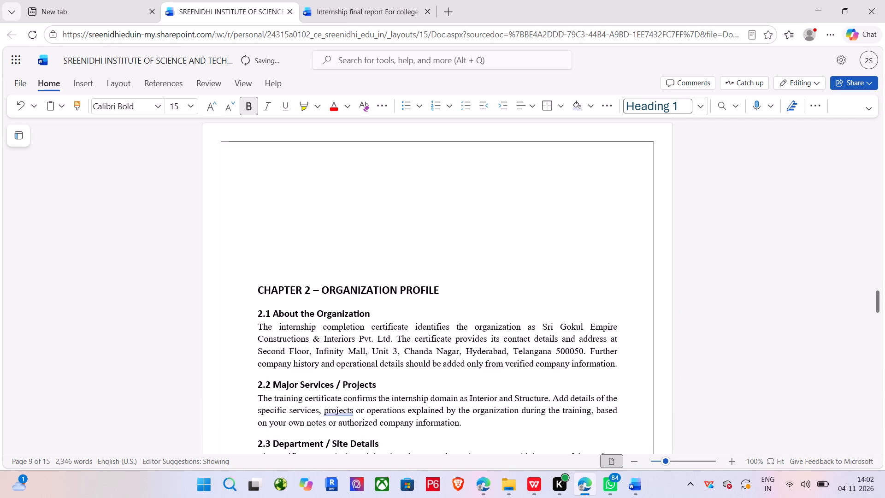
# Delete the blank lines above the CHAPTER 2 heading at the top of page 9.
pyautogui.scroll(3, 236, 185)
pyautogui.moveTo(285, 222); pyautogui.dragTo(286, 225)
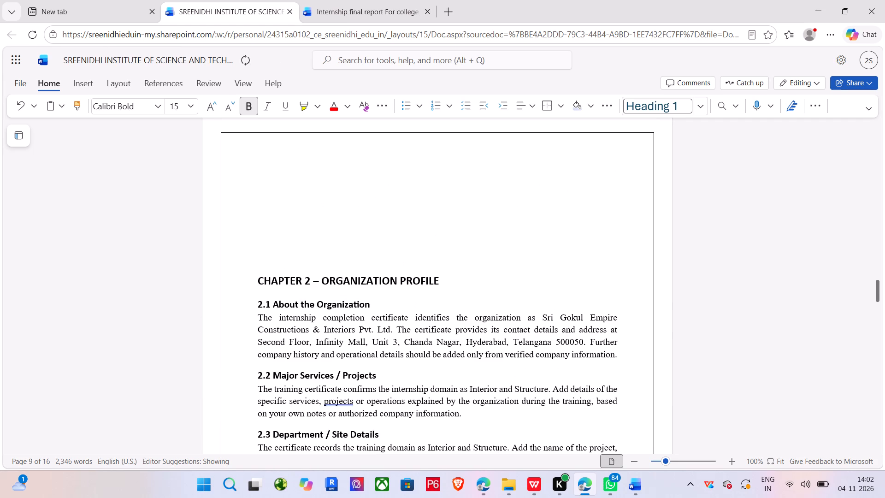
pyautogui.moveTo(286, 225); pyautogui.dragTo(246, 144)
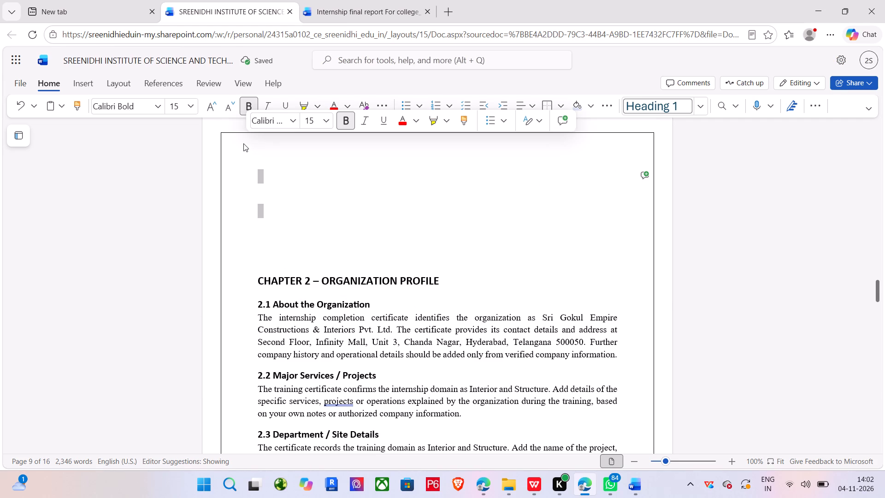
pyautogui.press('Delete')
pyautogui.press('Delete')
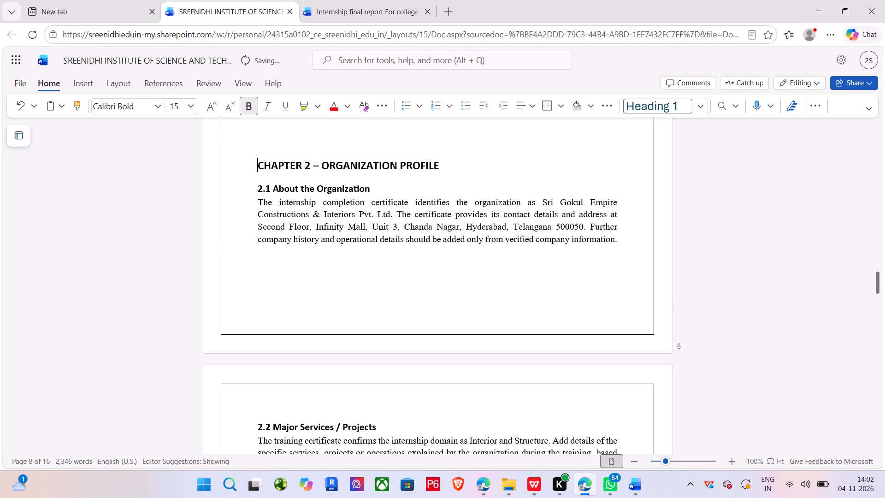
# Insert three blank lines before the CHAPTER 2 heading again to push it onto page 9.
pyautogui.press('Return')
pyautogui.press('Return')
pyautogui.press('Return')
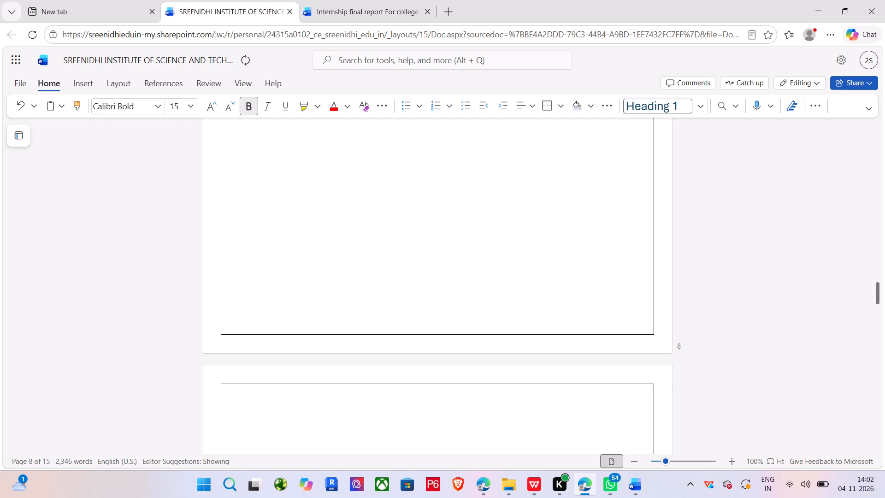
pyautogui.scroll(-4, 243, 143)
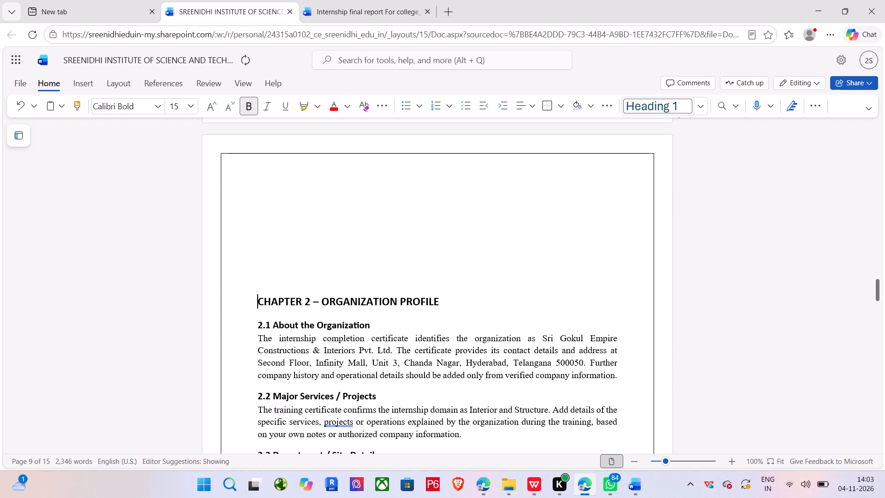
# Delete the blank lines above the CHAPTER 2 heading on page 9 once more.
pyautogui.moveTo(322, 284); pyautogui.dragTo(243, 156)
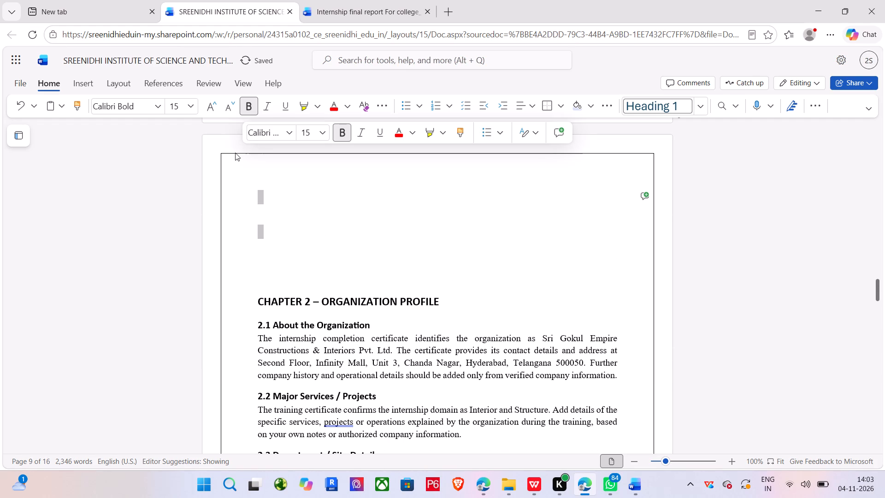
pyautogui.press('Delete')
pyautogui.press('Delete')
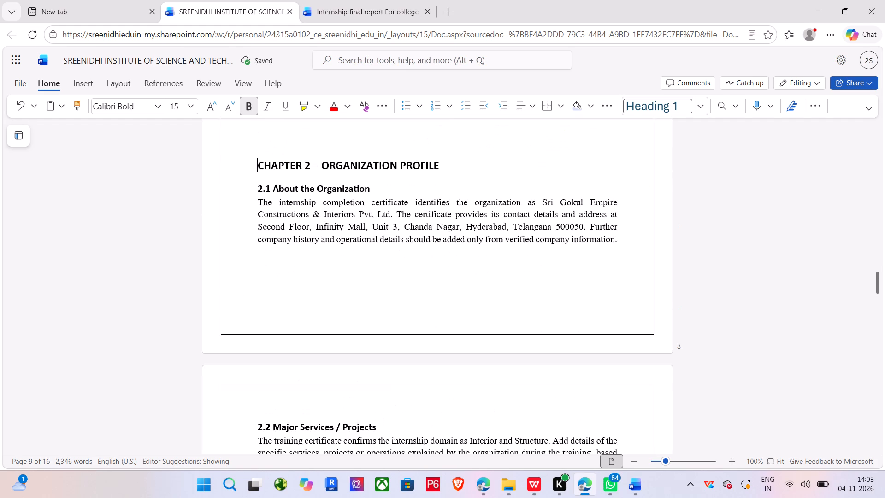
# Insert three blank lines before the CHAPTER 2 – ORGANIZATION PROFILE heading.
pyautogui.press('Return')
pyautogui.press('Return')
pyautogui.press('Return')
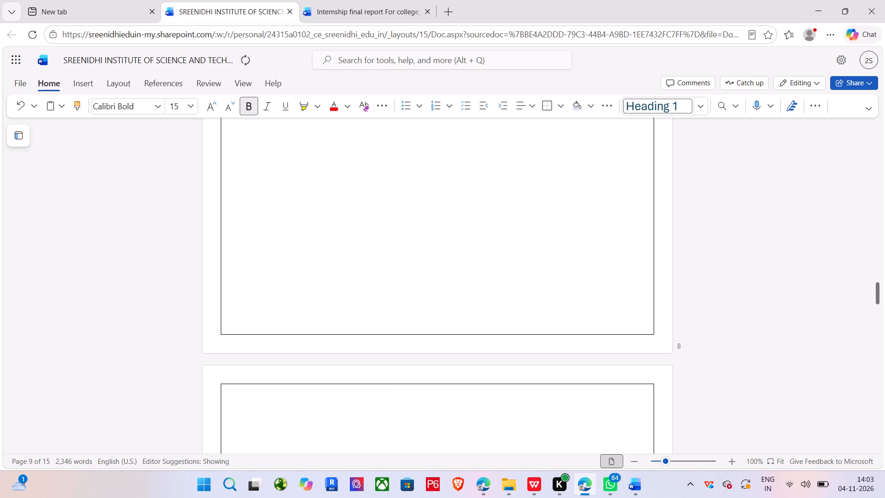
pyautogui.scroll(-5, 235, 153)
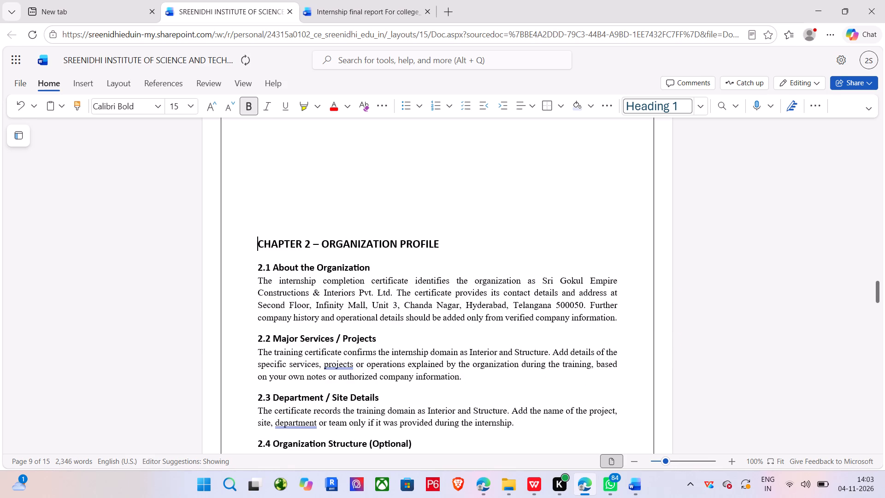
# Cut the two upper blank lines above the CHAPTER 2 heading on page 9.
pyautogui.moveTo(329, 225); pyautogui.dragTo(261, 130)
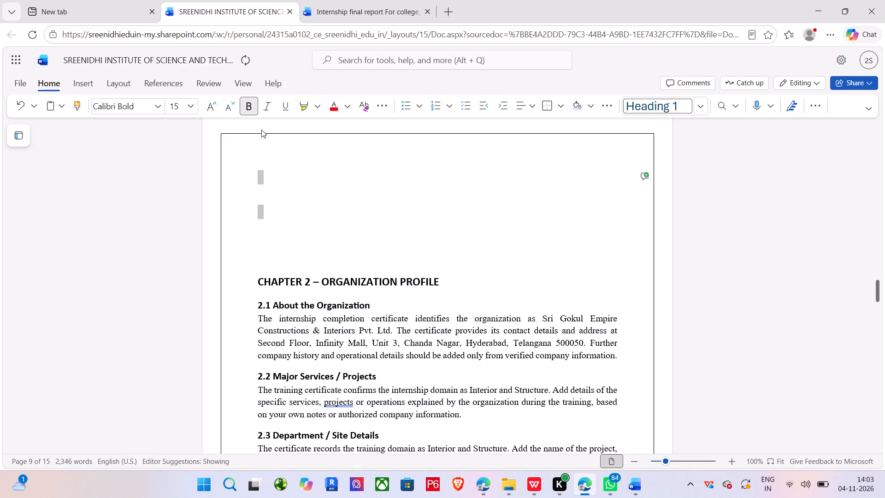
pyautogui.moveTo(261, 130); pyautogui.dragTo(265, 153)
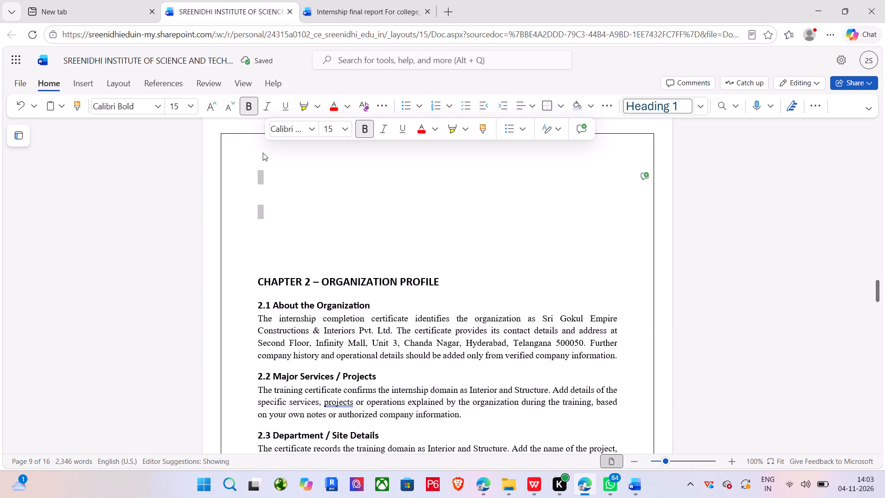
pyautogui.rightClick(253, 152)
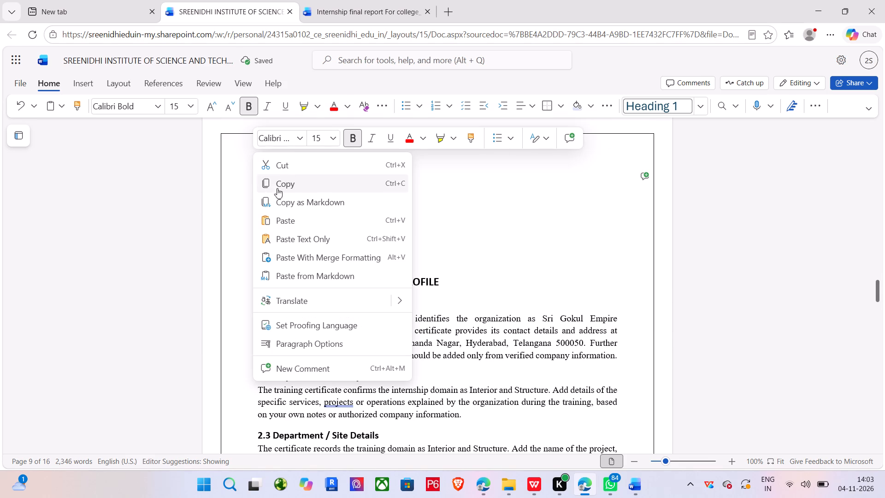
pyautogui.click(289, 171)
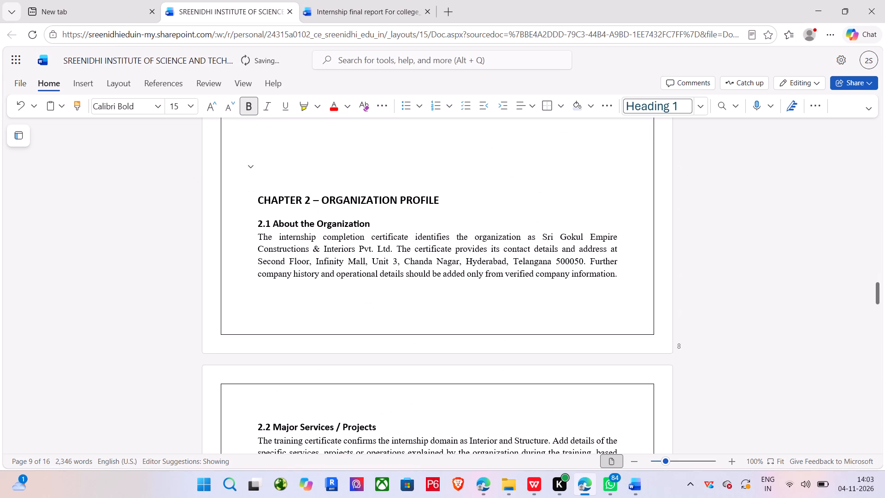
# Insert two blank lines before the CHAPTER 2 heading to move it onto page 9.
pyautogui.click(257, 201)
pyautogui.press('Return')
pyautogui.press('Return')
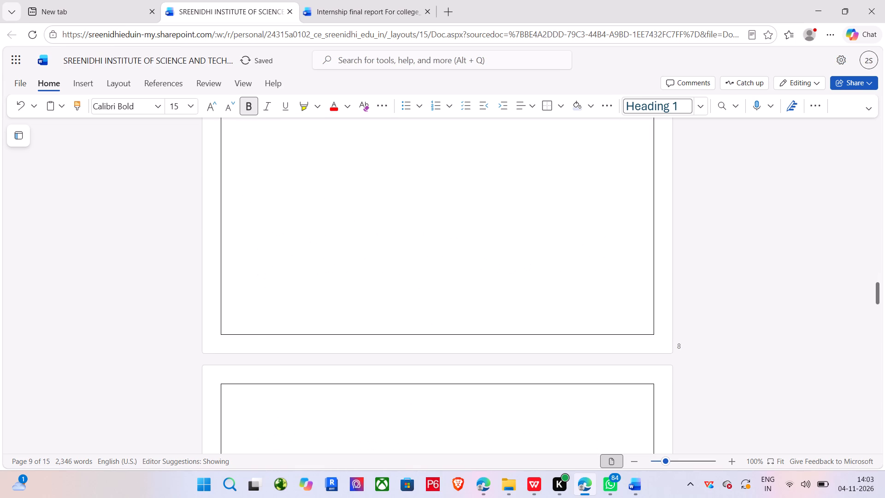
# Collapse the content under the CHAPTER 3 – INTERNSHIP PLAN AND ACTIVITIES PERFORMED heading.
pyautogui.scroll(-14, 243, 196)
pyautogui.scroll(4, 230, 225)
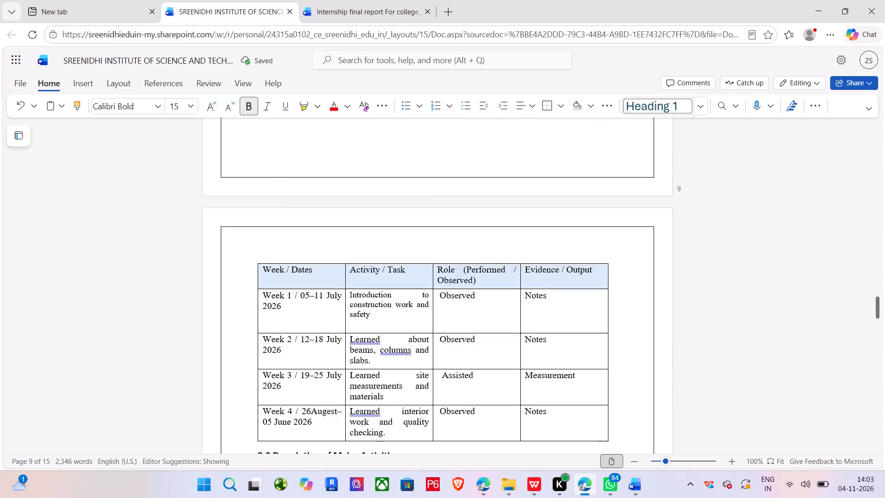
pyautogui.click(255, 227)
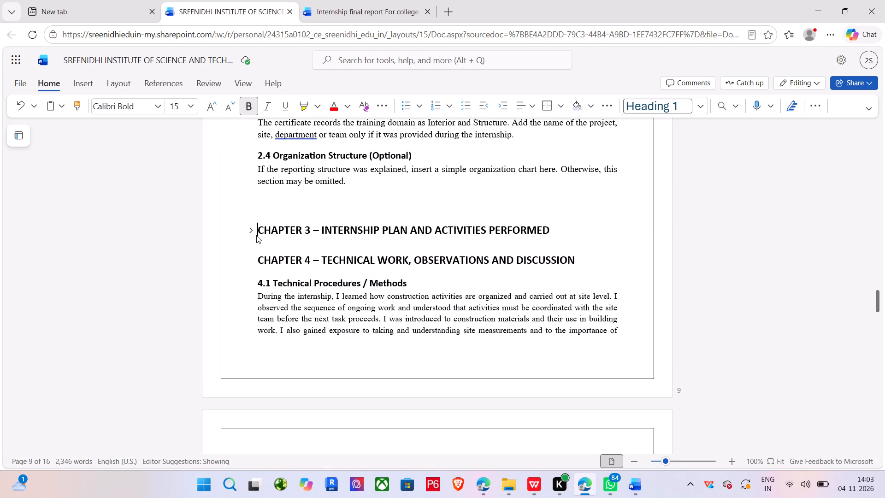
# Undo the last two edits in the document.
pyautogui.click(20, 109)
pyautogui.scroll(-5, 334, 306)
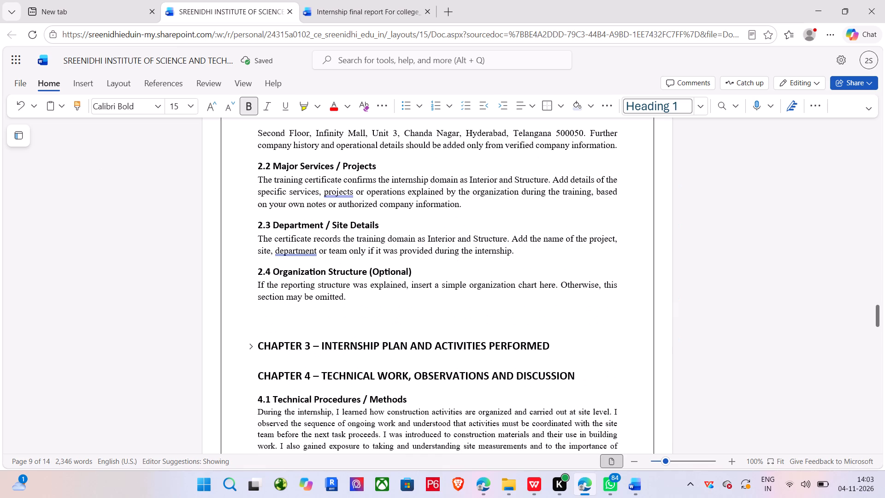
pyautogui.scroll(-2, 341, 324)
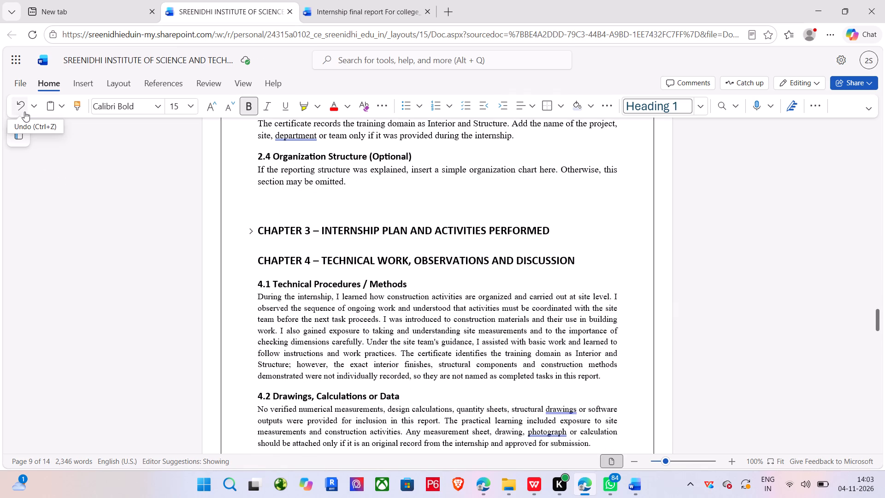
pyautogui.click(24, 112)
# Look through the report from Chapter 3 to Chapter 6 and return to the CHAPTER 3 heading.
pyautogui.scroll(-7, 412, 311)
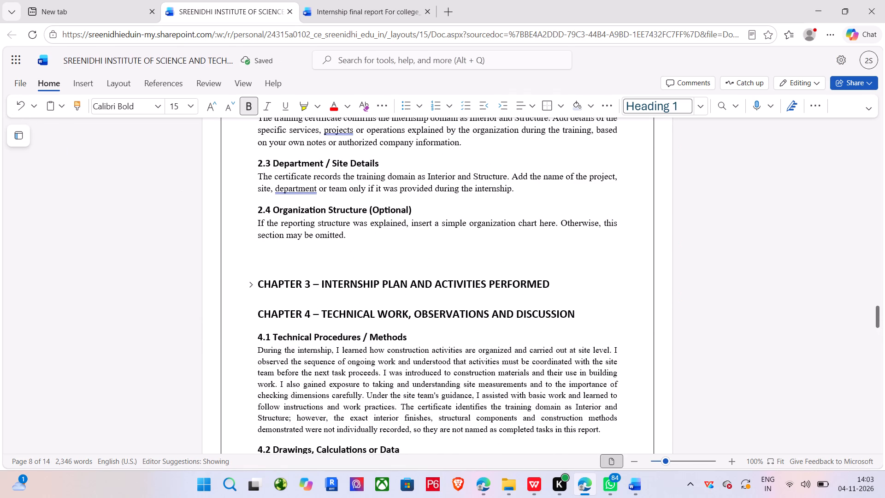
pyautogui.scroll(-20, 413, 312)
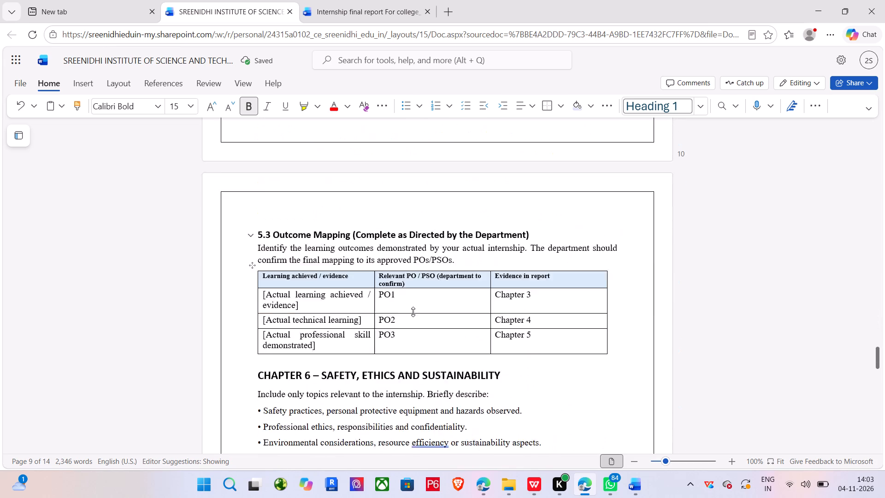
pyautogui.scroll(-3, 413, 312)
pyautogui.scroll(17, 413, 312)
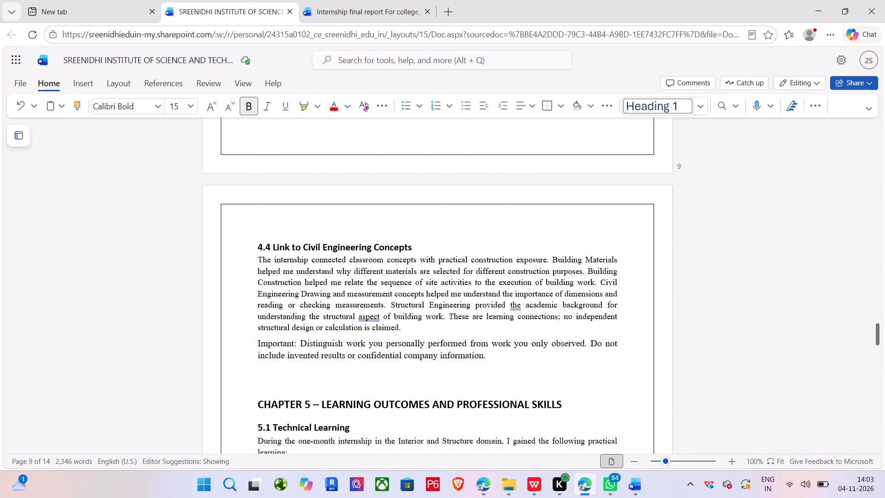
pyautogui.scroll(8, 413, 311)
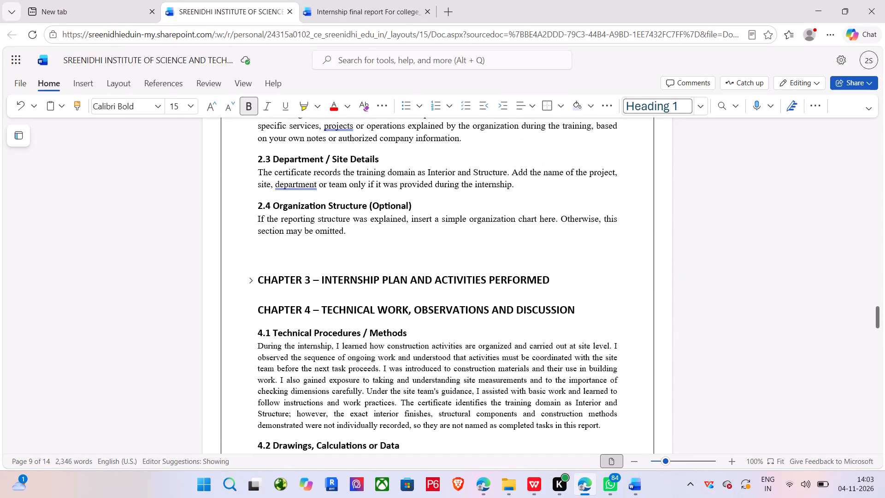
# Undo the last edit in the online report.
pyautogui.click(24, 110)
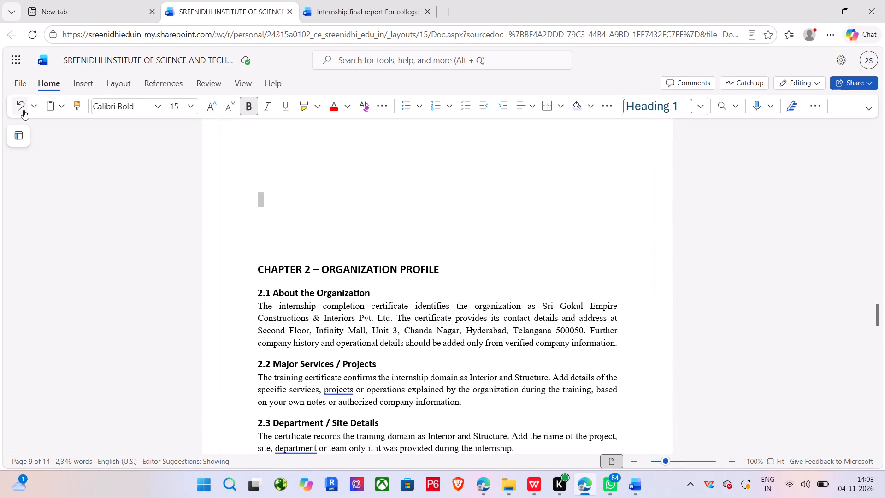
# Look through the online report from the end of the table of contents to the start of Chapter 4.
pyautogui.scroll(-8, 392, 338)
pyautogui.scroll(3, 393, 339)
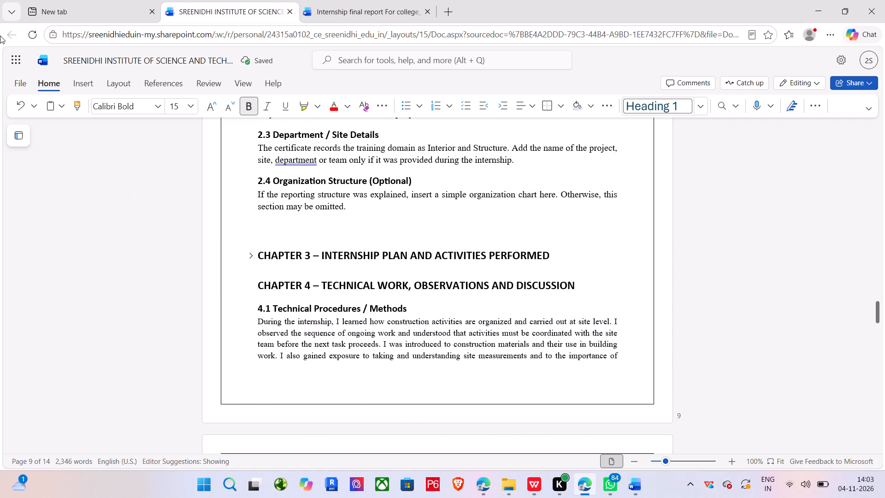
pyautogui.scroll(19, 353, 247)
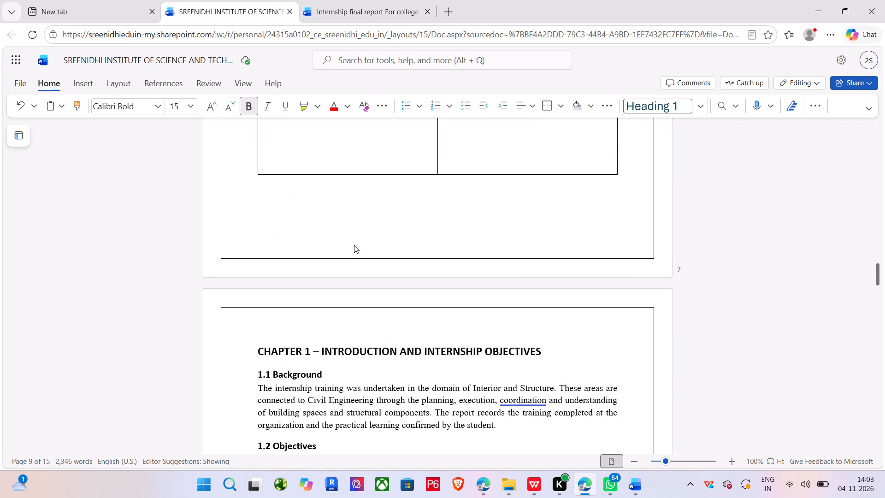
pyautogui.scroll(6, 354, 245)
pyautogui.scroll(-5, 354, 245)
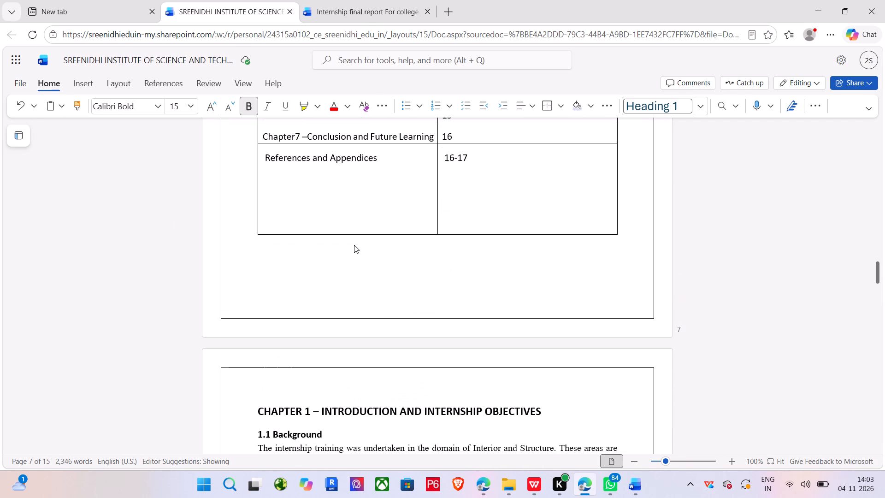
pyautogui.scroll(6, 354, 245)
pyautogui.scroll(-12, 354, 245)
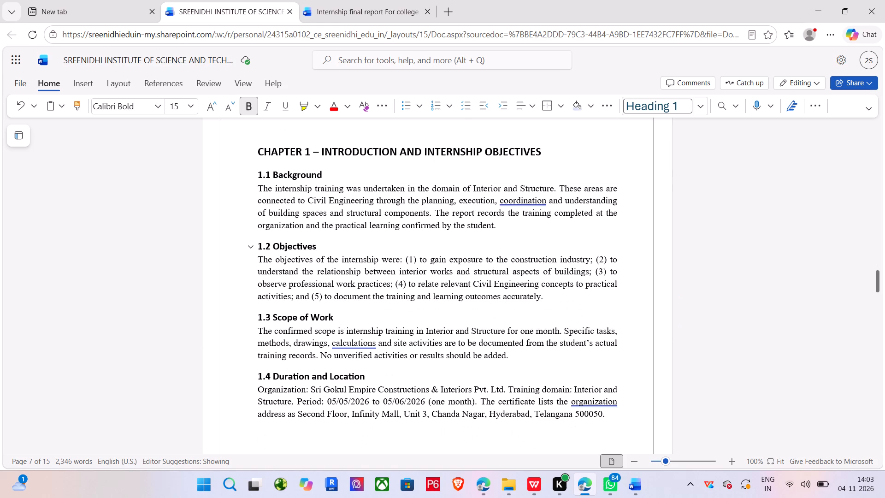
pyautogui.scroll(-8, 354, 245)
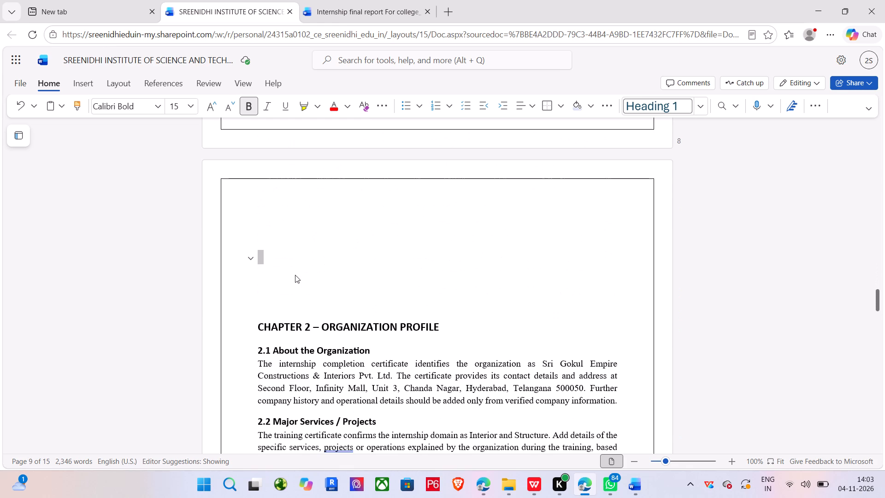
pyautogui.scroll(-9, 348, 302)
pyautogui.scroll(3, 348, 302)
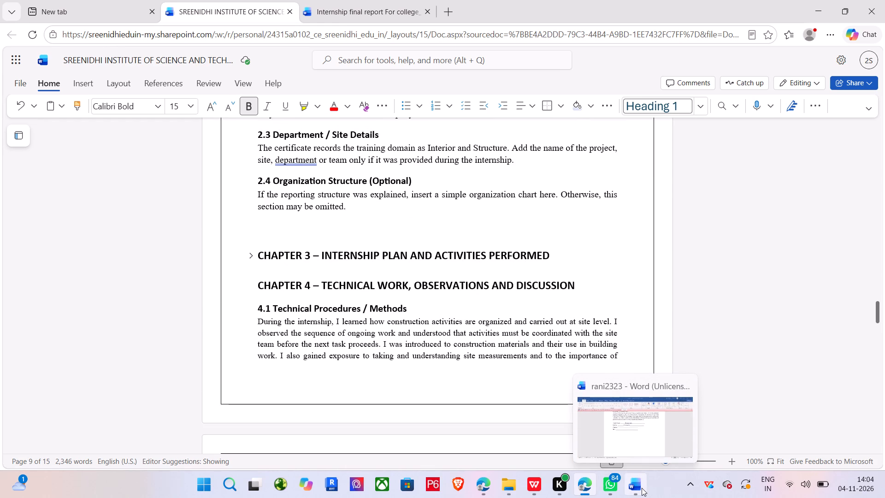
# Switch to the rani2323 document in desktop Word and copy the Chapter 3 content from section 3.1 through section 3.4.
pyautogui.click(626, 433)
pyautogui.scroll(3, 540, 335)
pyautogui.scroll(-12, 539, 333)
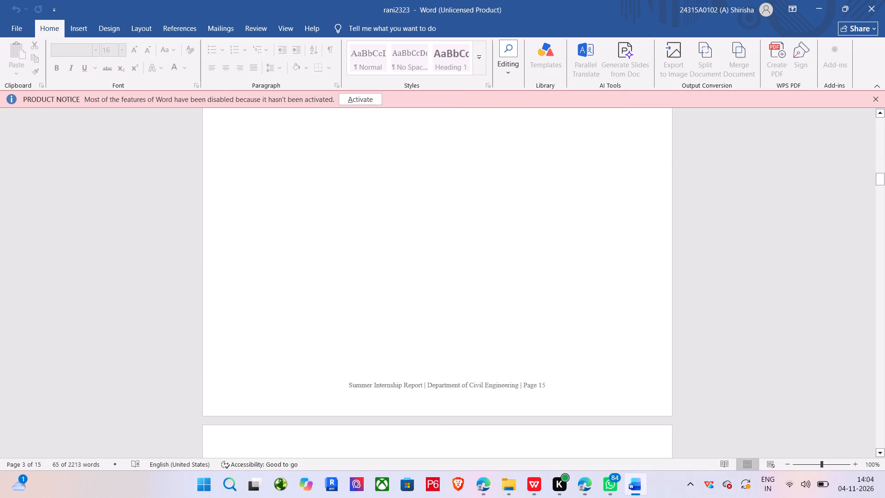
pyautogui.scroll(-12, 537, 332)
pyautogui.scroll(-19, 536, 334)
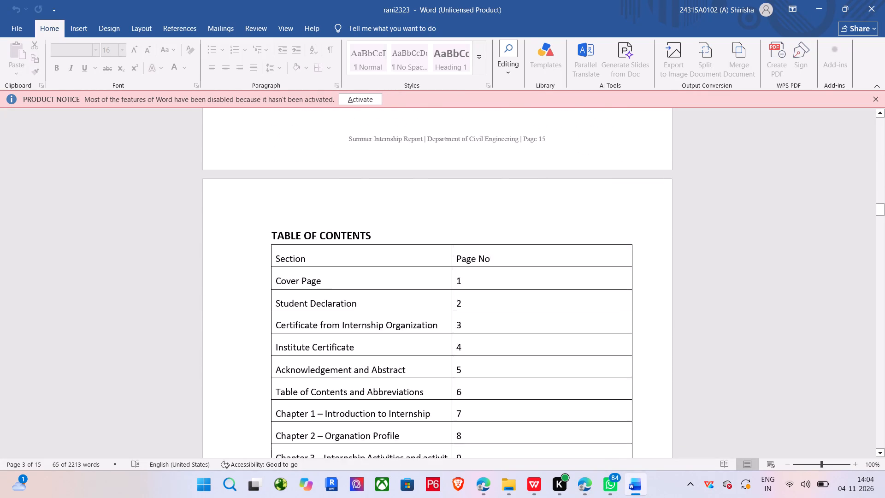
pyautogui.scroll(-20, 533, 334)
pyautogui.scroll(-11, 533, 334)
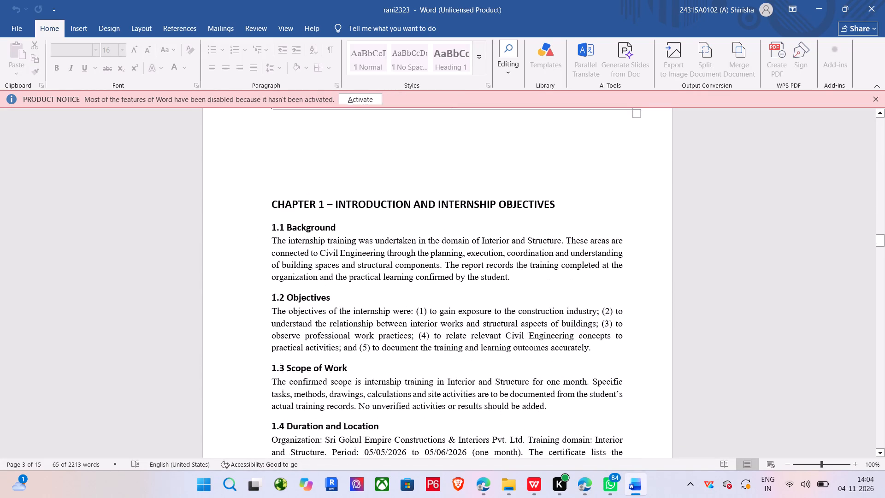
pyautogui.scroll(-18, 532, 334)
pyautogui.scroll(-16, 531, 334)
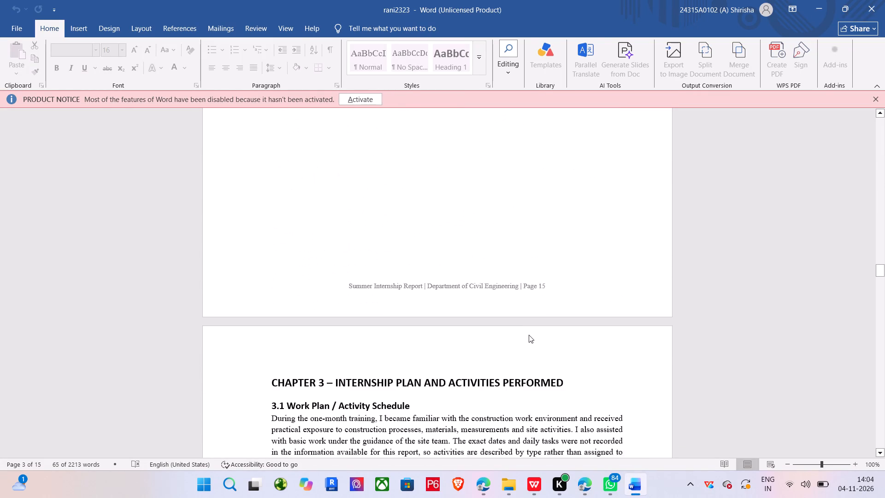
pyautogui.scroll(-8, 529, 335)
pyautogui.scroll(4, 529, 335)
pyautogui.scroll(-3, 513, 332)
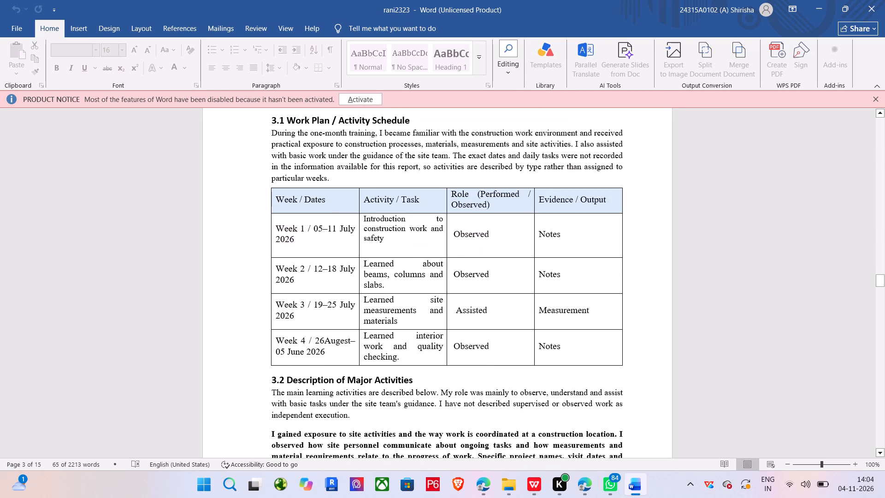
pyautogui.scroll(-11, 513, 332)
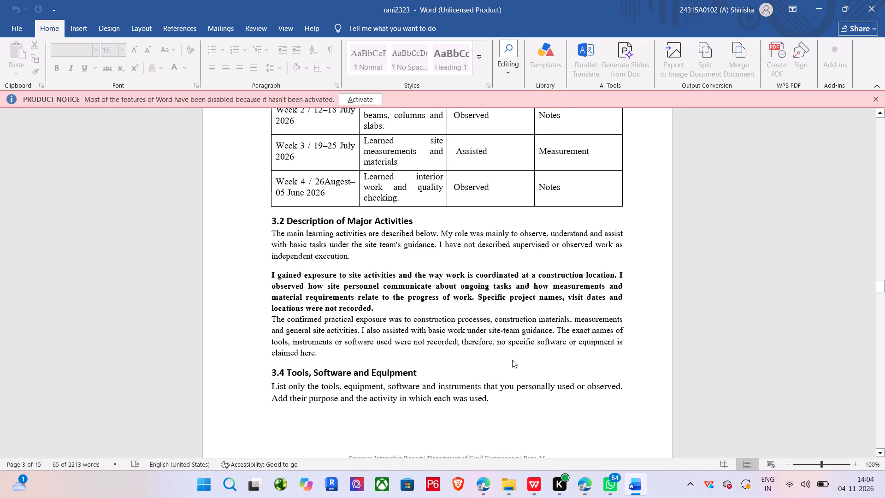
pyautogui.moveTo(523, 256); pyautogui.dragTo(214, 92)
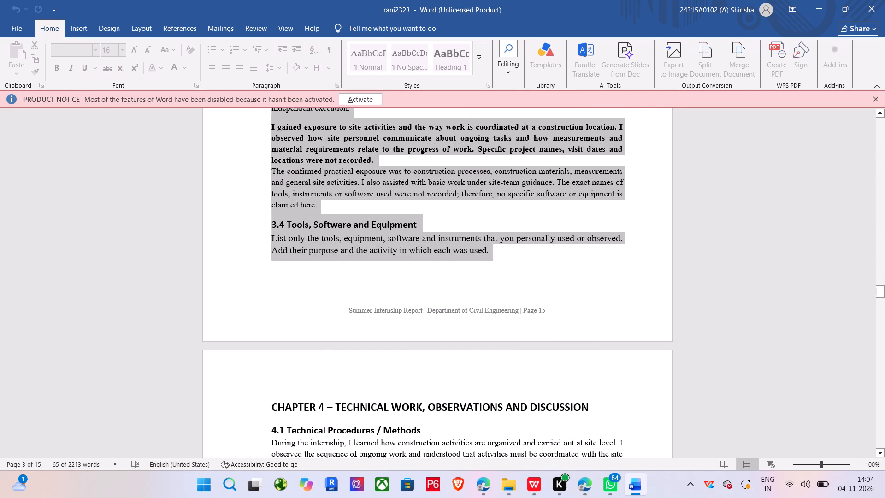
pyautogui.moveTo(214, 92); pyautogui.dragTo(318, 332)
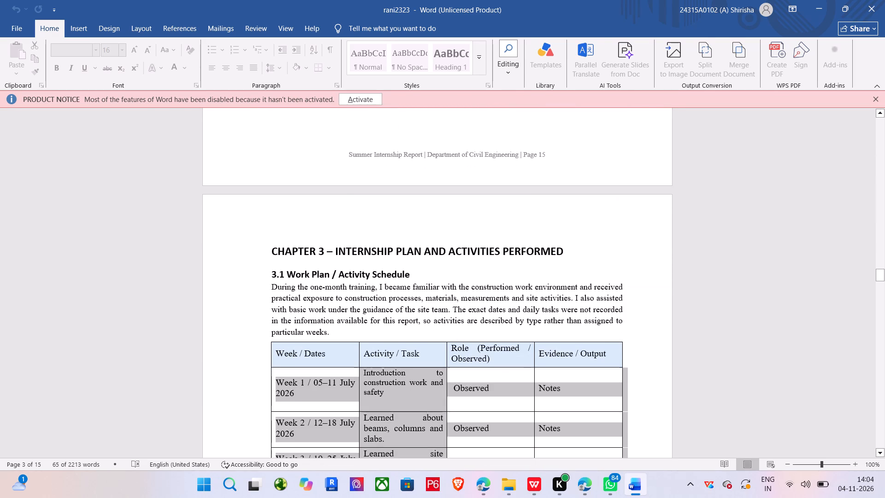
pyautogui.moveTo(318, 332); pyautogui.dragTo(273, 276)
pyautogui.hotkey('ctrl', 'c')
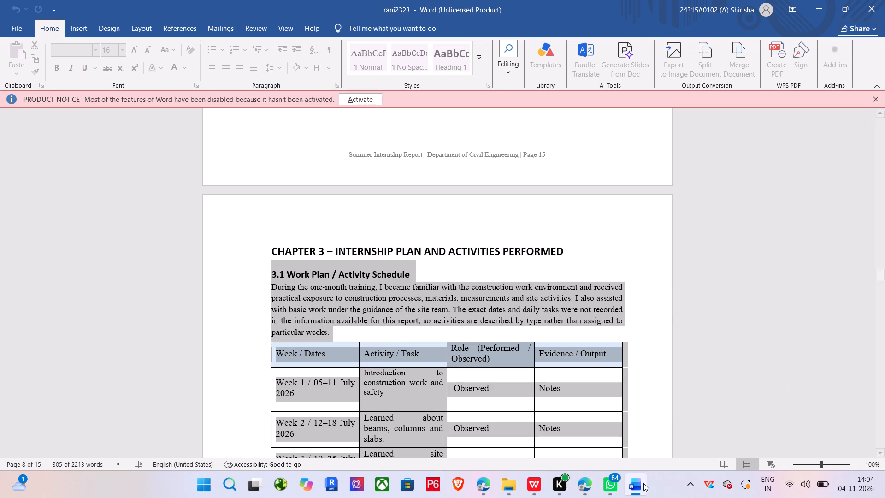
# Return to the online report in Edge and expand the collapsed content under the CHAPTER 3 – INTERNSHIP PLAN AND ACTIVITIES PERFORMED heading.
pyautogui.click(590, 485)
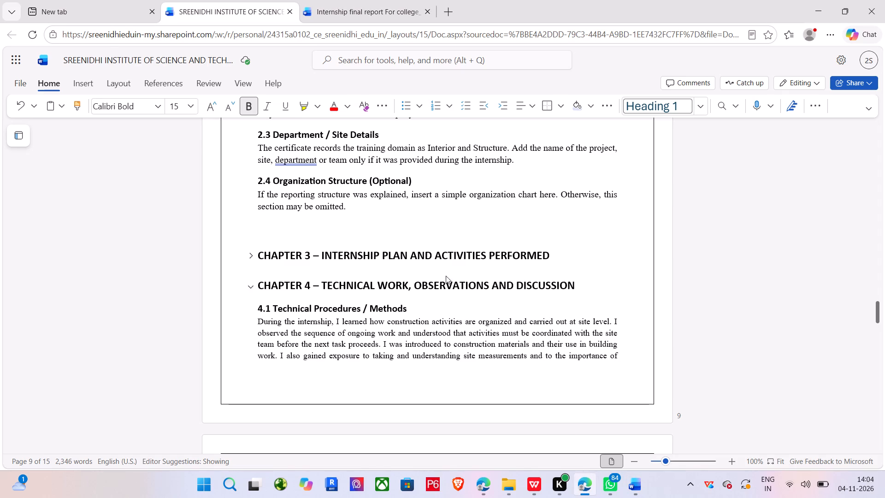
pyautogui.click(564, 253)
pyautogui.press('Return')
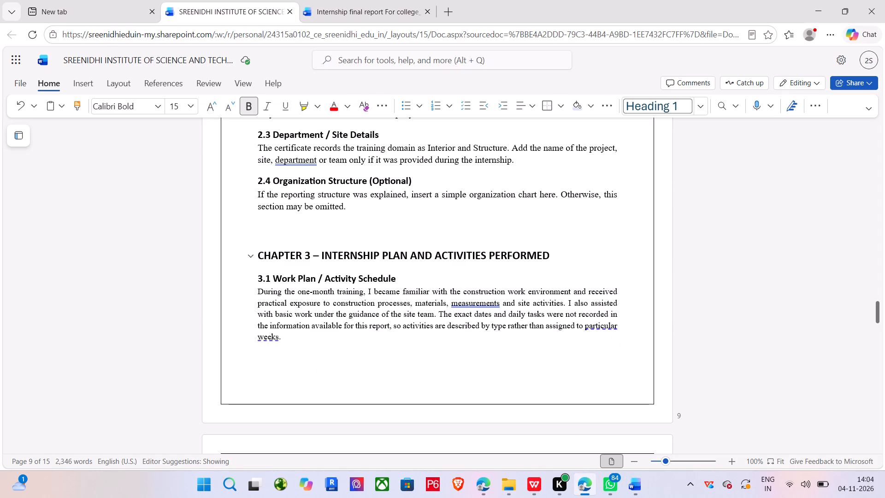
# Place the insertion point before the CHAPTER 4 – TECHNICAL WORK, OBSERVATIONS AND DISCUSSION heading on page 10.
pyautogui.scroll(-1, 562, 253)
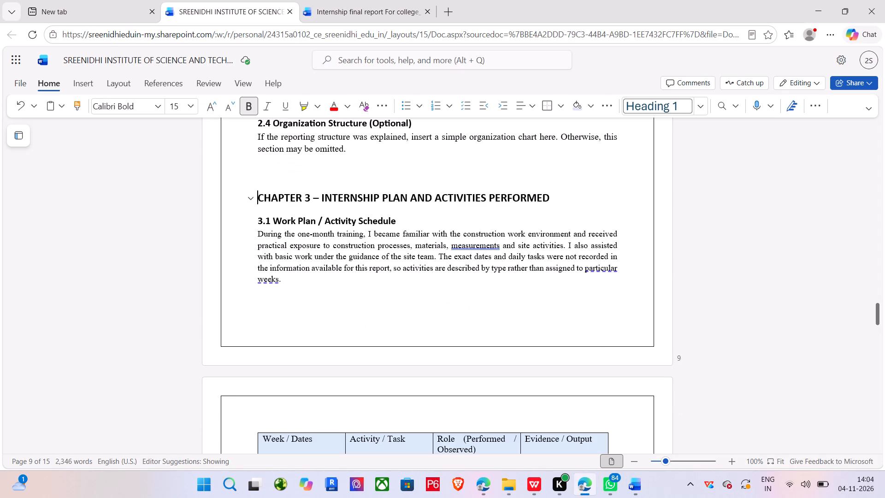
pyautogui.scroll(-13, 562, 253)
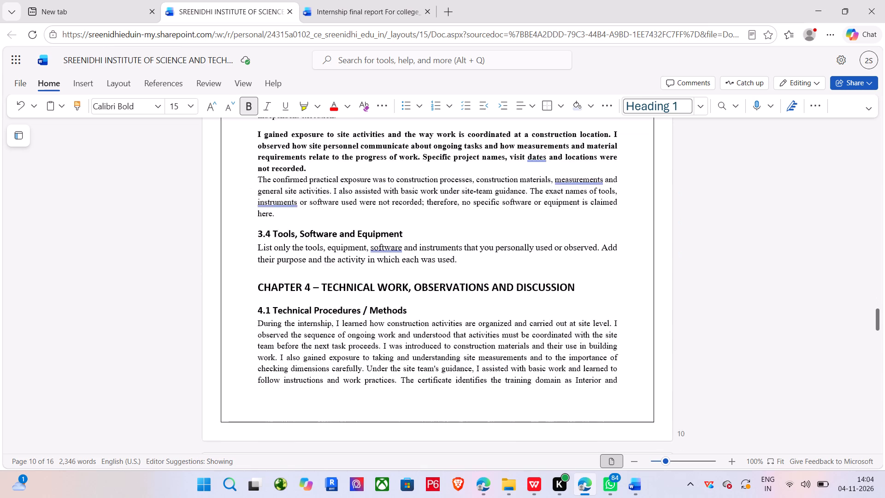
pyautogui.scroll(4, 562, 253)
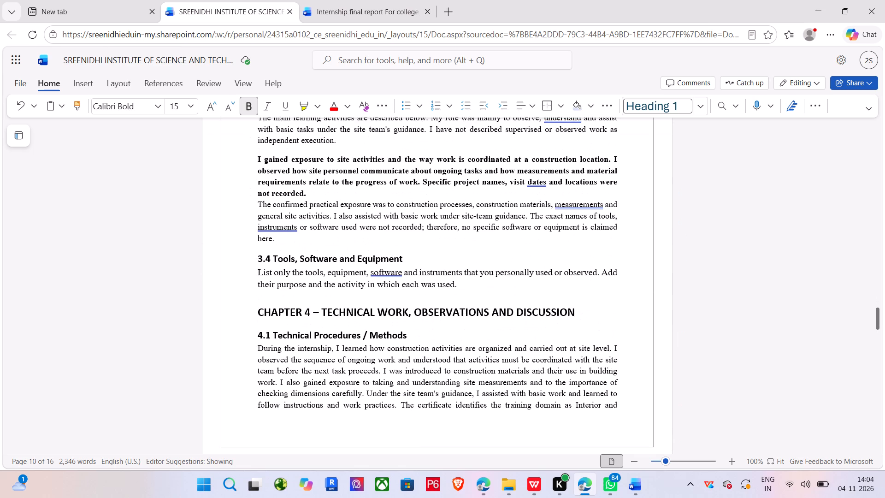
pyautogui.scroll(-1, 562, 253)
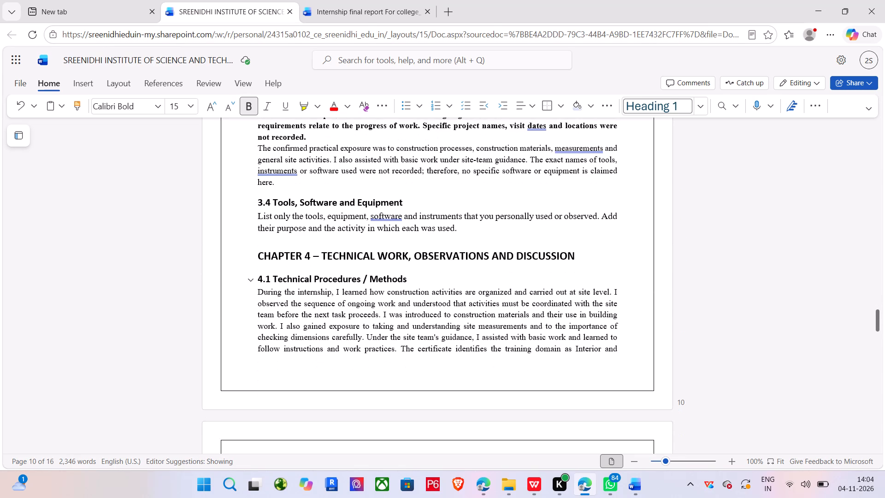
pyautogui.click(255, 258)
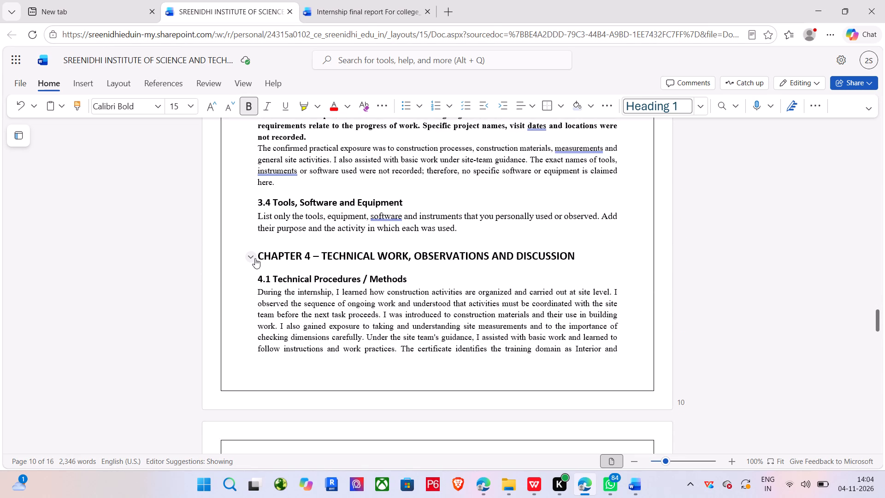
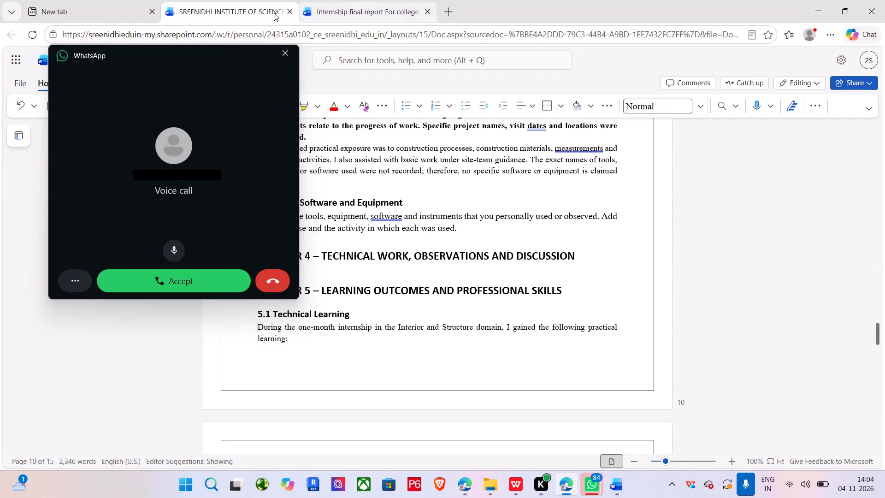
# Dismiss the incoming WhatsApp call and undo the last edit before the CHAPTER 2 – ORGANIZATION PROFILE heading.
pyautogui.click(285, 57)
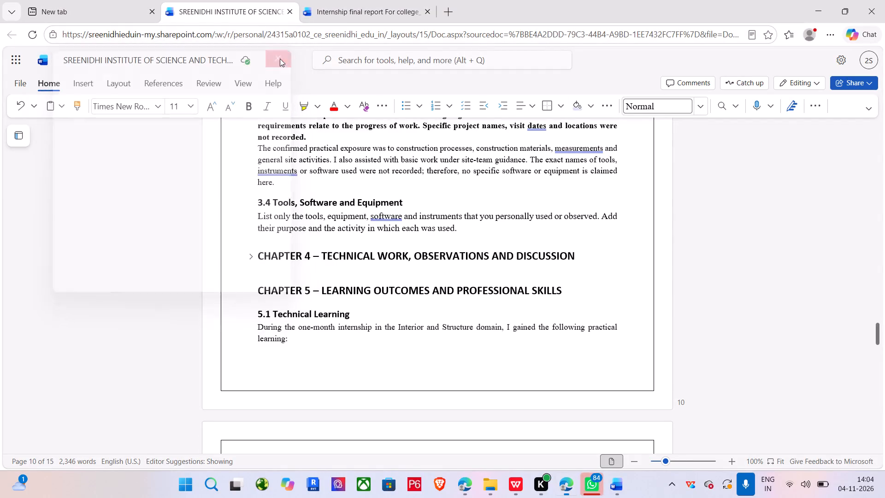
pyautogui.click(18, 106)
# Look through the online report from the CHAPTER 2 – ORGANIZATION PROFILE pages to section 5.1 Technical Learning.
pyautogui.scroll(-3, 364, 305)
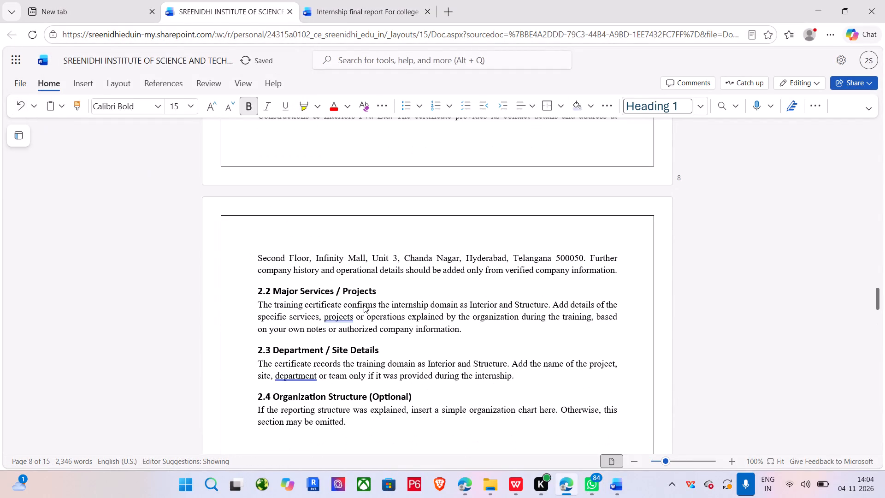
pyautogui.scroll(-4, 362, 303)
pyautogui.scroll(-13, 464, 295)
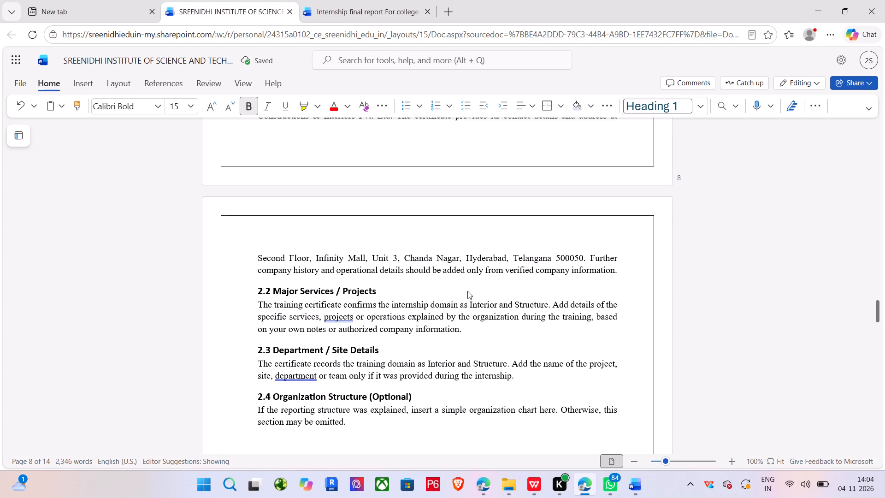
pyautogui.scroll(-6, 467, 291)
pyautogui.scroll(-5, 756, 296)
pyautogui.scroll(2, 756, 296)
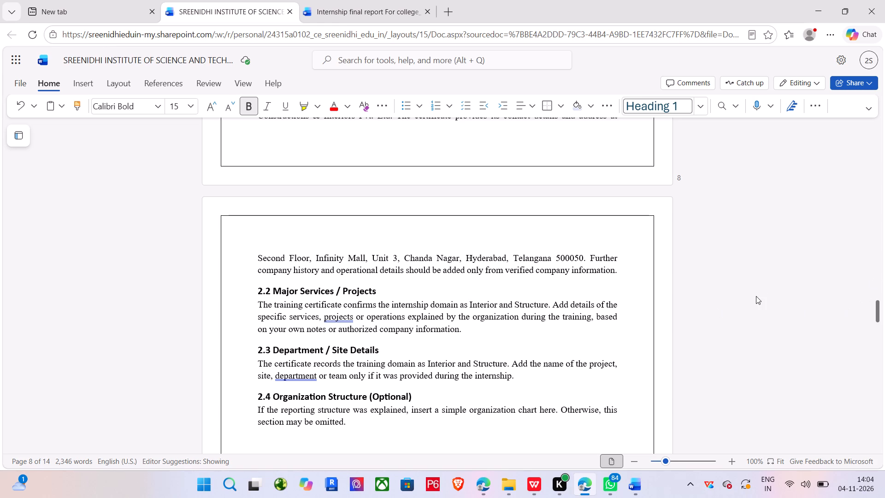
pyautogui.scroll(4, 756, 296)
pyautogui.scroll(-6, 754, 288)
pyautogui.scroll(5, 754, 285)
pyautogui.scroll(-4, 458, 215)
pyautogui.scroll(5, 460, 215)
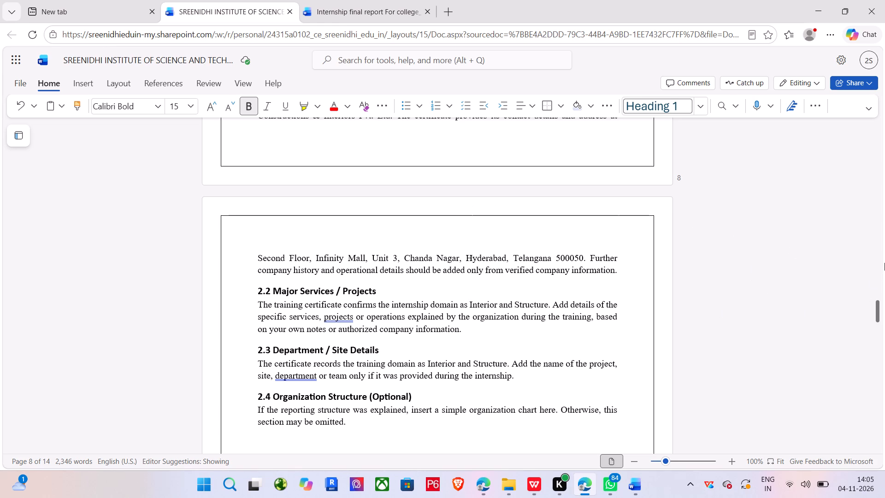
pyautogui.click(883, 269)
pyautogui.click(875, 283)
pyautogui.scroll(5, 626, 228)
pyautogui.scroll(-5, 626, 228)
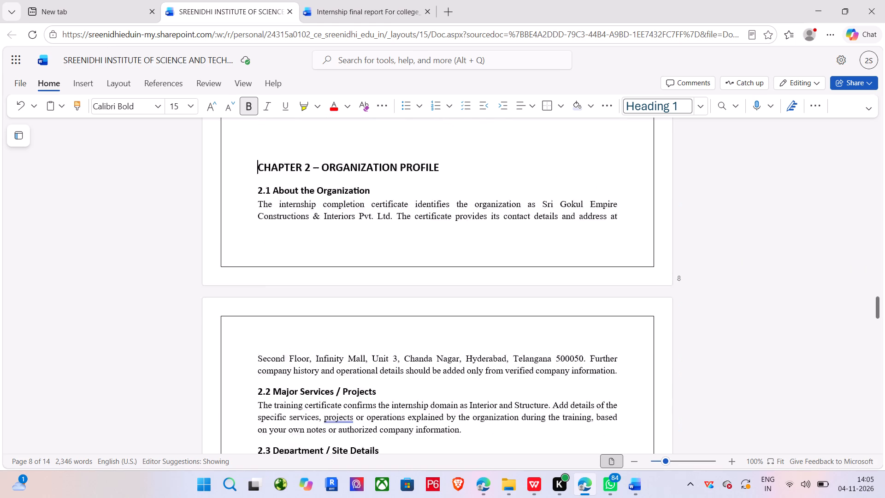
pyautogui.scroll(-18, 626, 228)
pyautogui.scroll(2, 626, 228)
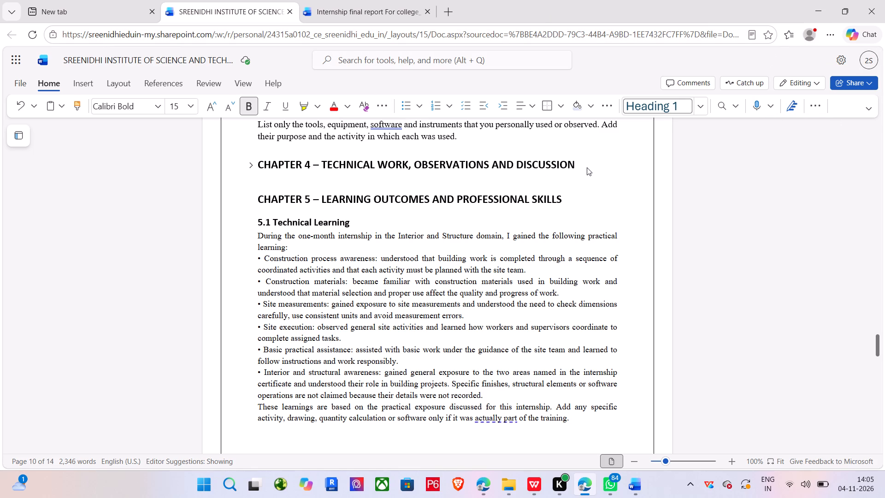
# Undo one more edit before the CHAPTER 2 – ORGANIZATION PROFILE heading.
pyautogui.click(20, 102)
# Look through Chapters 2 and 3 of the online report as far as the CHAPTER 4 and CHAPTER 5 headings.
pyautogui.scroll(-6, 20, 101)
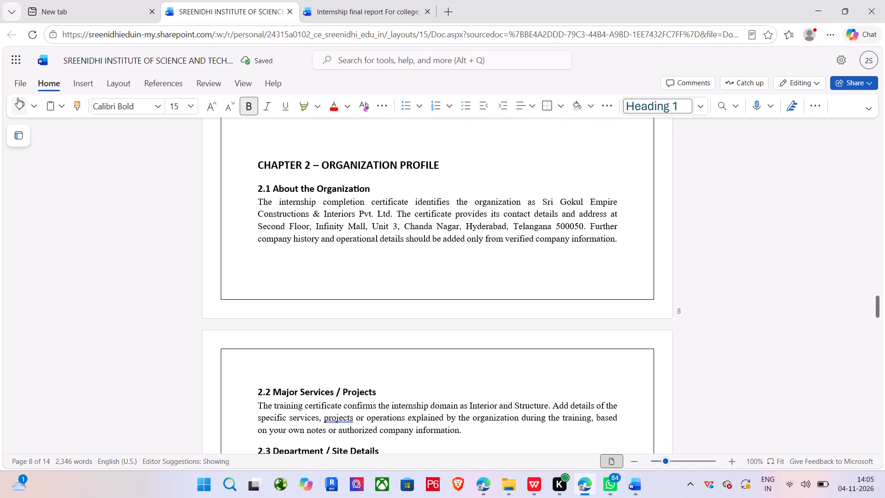
pyautogui.scroll(-19, 389, 217)
pyautogui.scroll(-15, 395, 237)
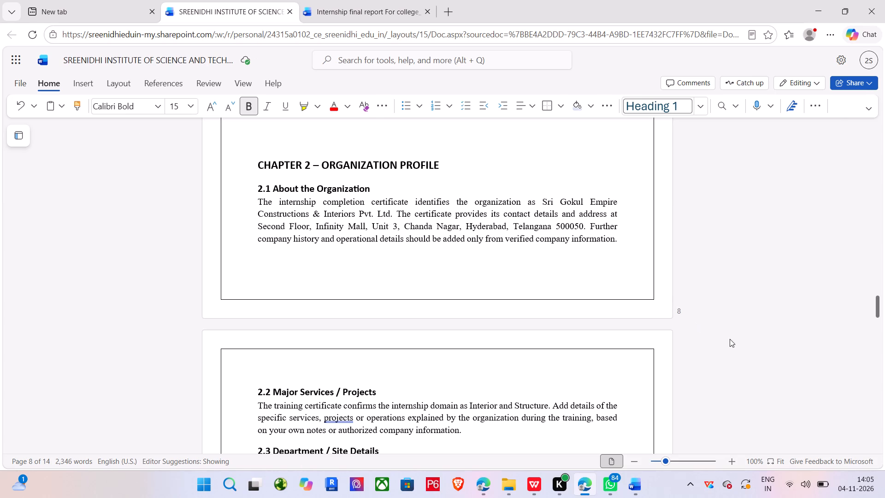
pyautogui.click(878, 331)
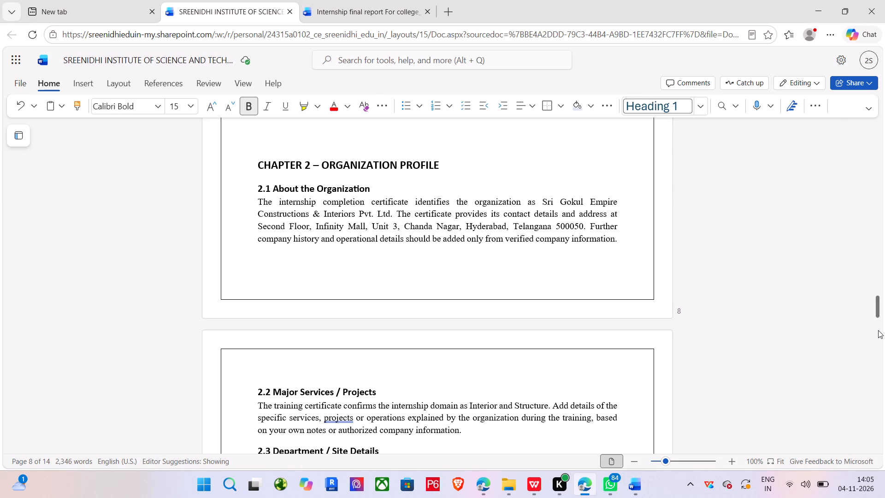
pyautogui.click(873, 326)
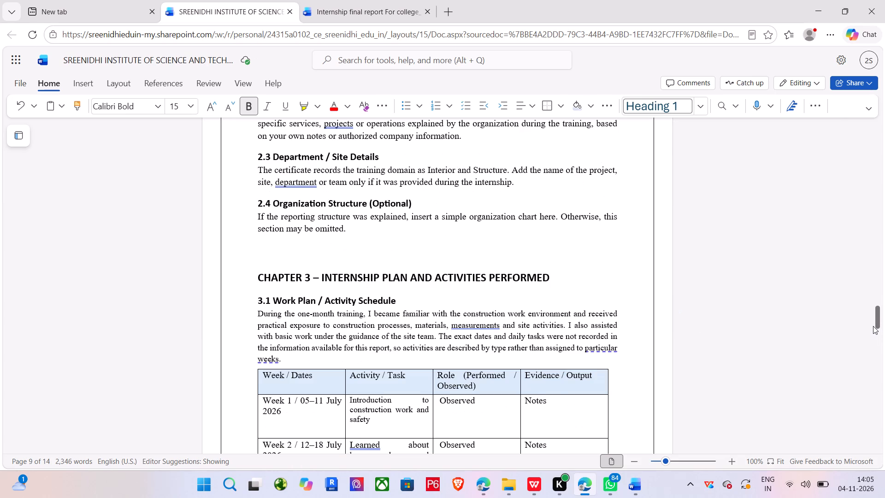
pyautogui.click(871, 346)
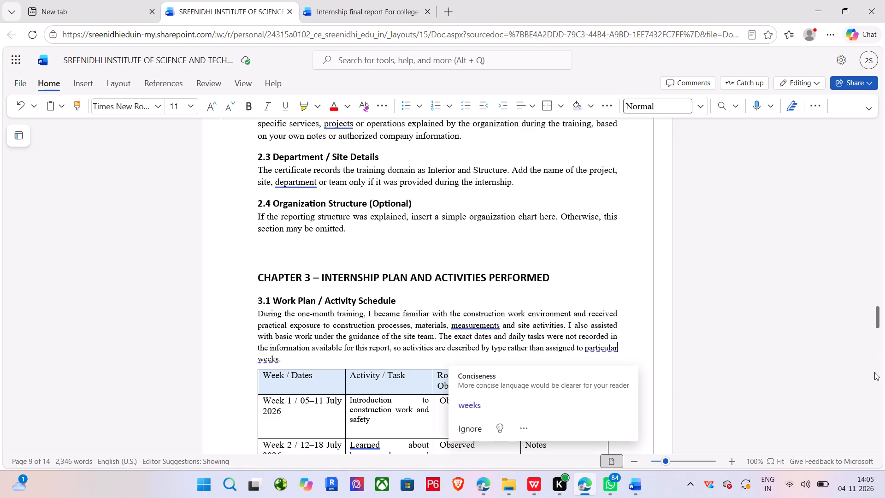
pyautogui.click(874, 350)
pyautogui.click(879, 366)
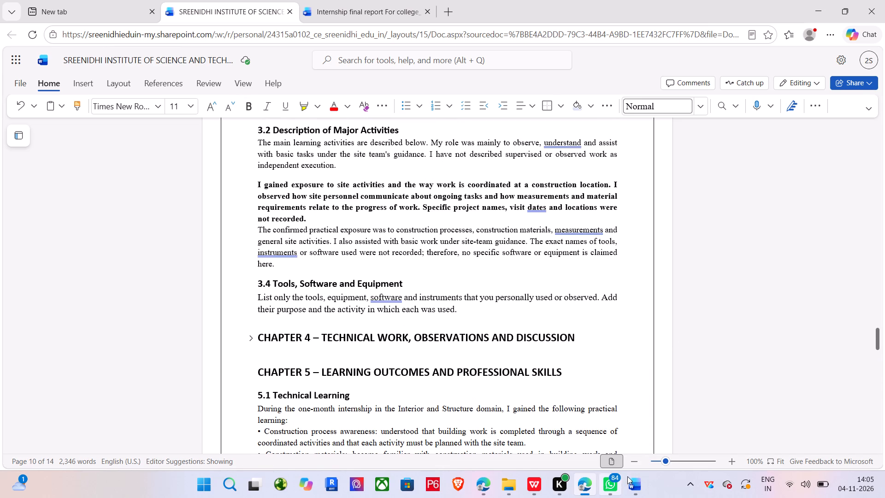
# Switch to the rani2323 document in desktop Word and copy the Chapter 4 content from section 4.1 through section 4.4.
pyautogui.click(635, 478)
pyautogui.scroll(-10, 589, 394)
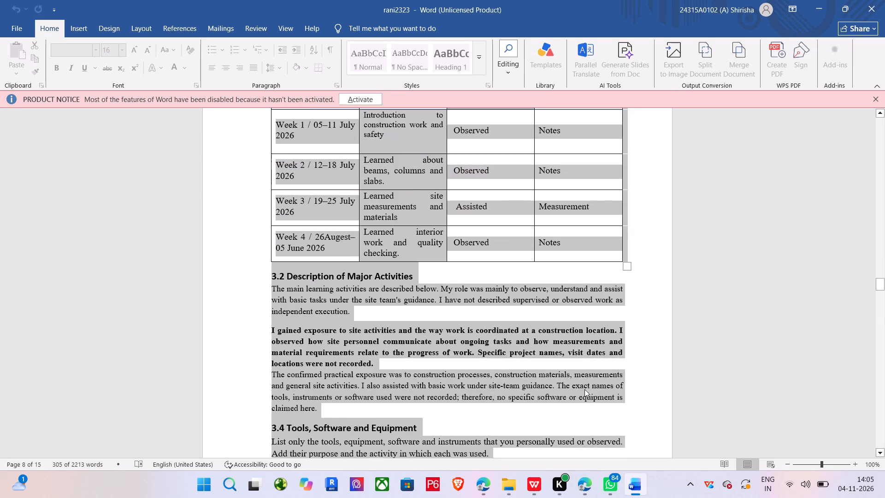
pyautogui.scroll(-18, 584, 389)
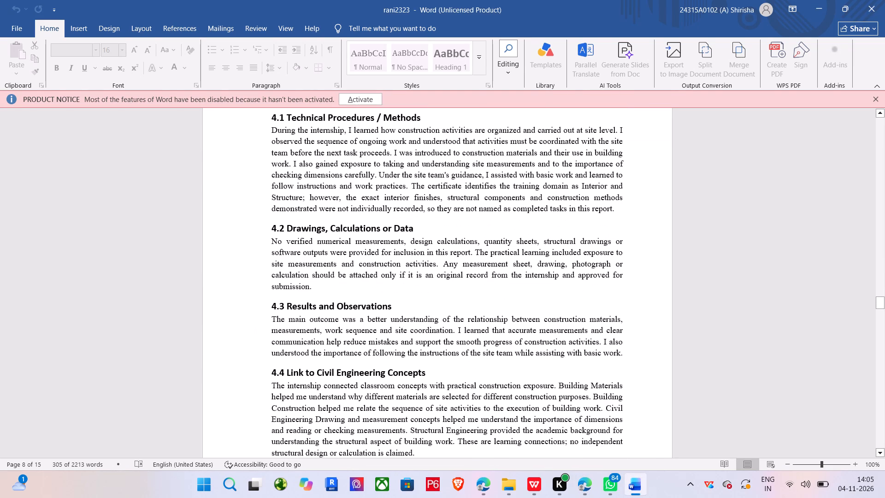
pyautogui.scroll(2, 366, 238)
pyautogui.moveTo(272, 171); pyautogui.dragTo(447, 468)
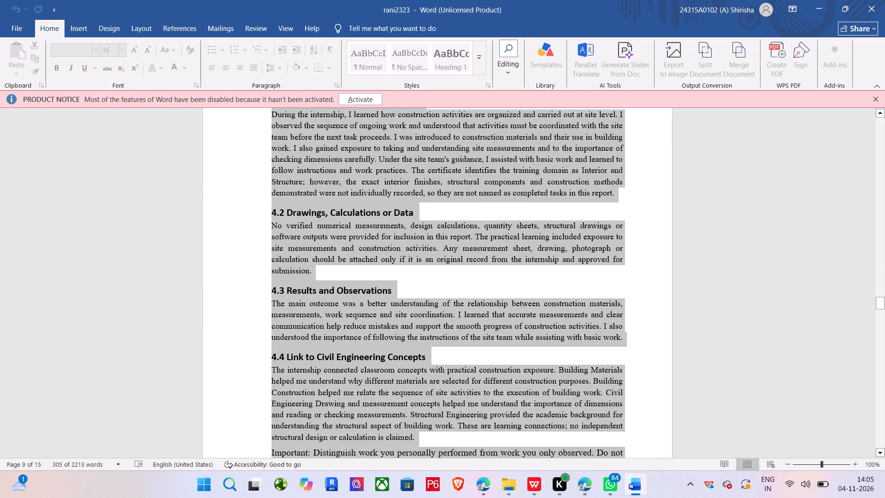
pyautogui.moveTo(447, 468); pyautogui.dragTo(554, 368)
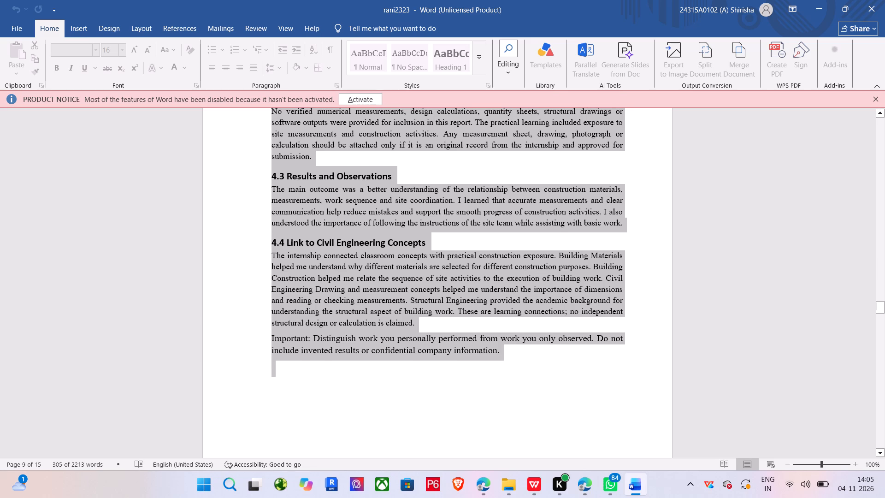
pyautogui.moveTo(554, 368); pyautogui.dragTo(555, 385)
pyautogui.hotkey('ctrl', 'c')
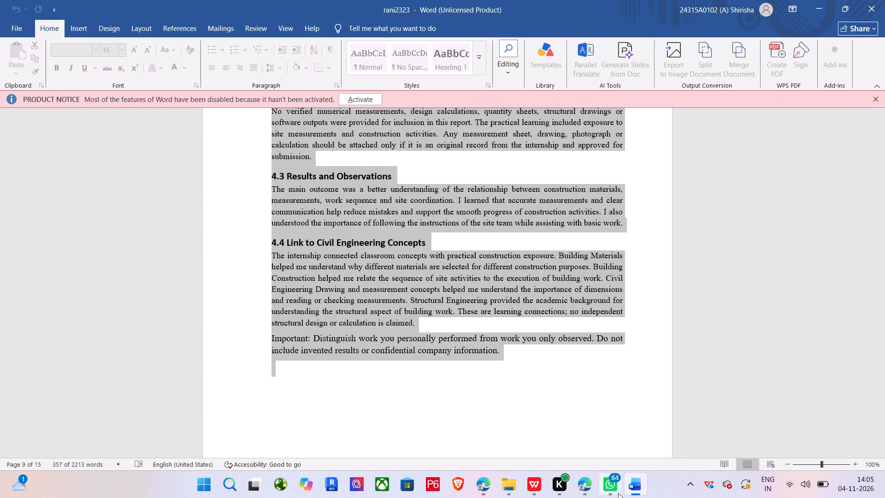
# Return to the online report in Edge and expand the collapsed content under the CHAPTER 4 – TECHNICAL WORK, OBSERVATIONS AND DISCUSSION heading.
pyautogui.click(584, 484)
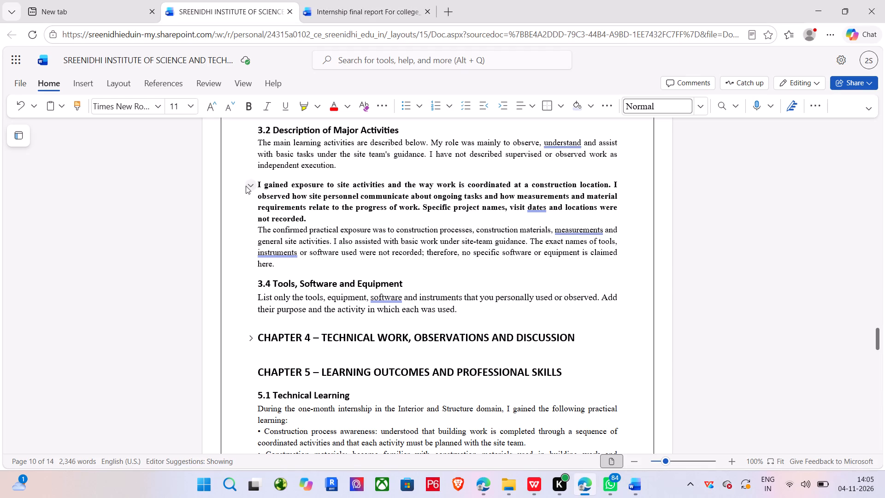
pyautogui.click(583, 343)
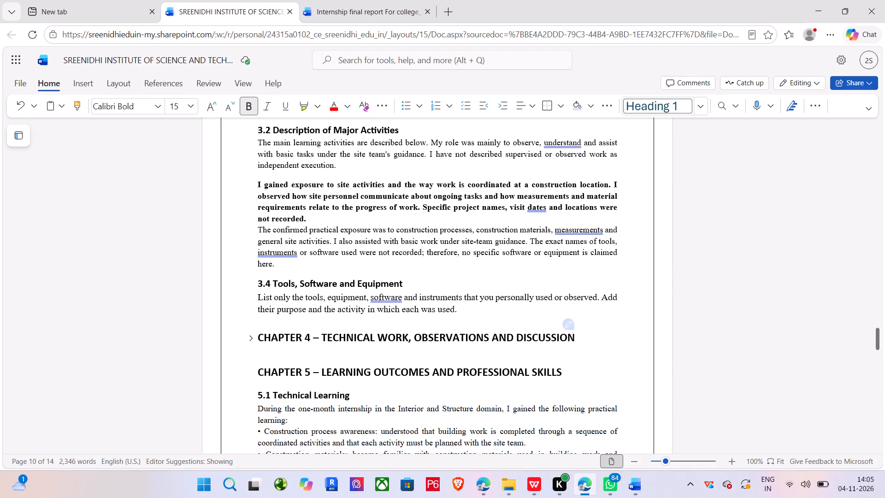
pyautogui.press('Return')
pyautogui.scroll(-6, 573, 328)
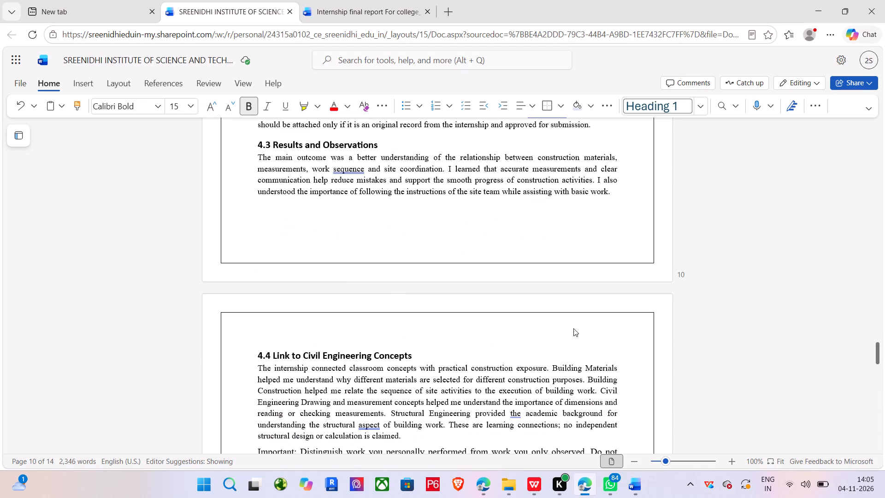
pyautogui.scroll(5, 573, 328)
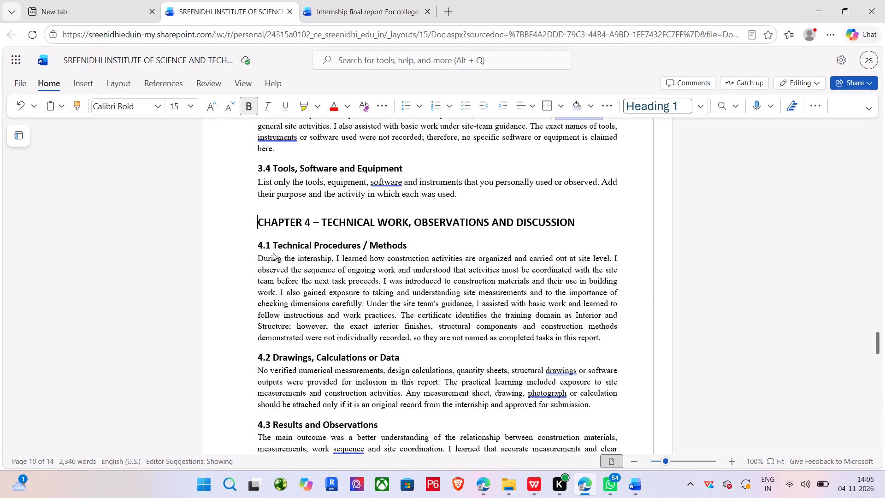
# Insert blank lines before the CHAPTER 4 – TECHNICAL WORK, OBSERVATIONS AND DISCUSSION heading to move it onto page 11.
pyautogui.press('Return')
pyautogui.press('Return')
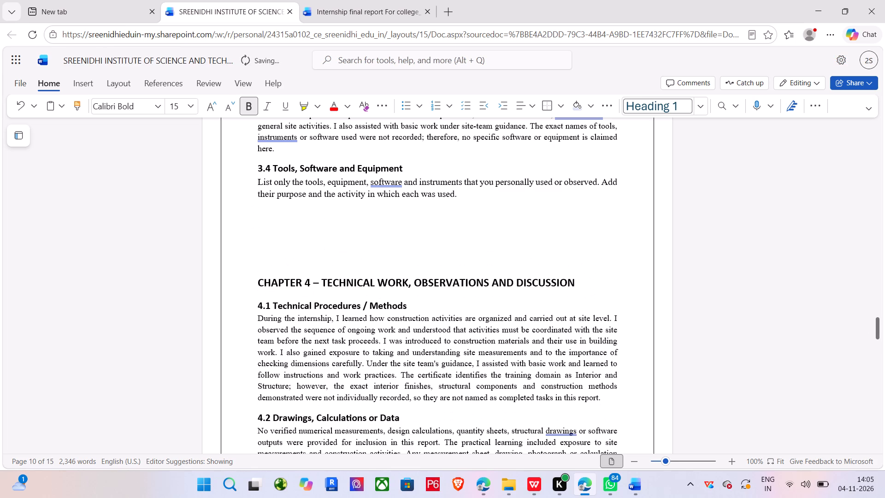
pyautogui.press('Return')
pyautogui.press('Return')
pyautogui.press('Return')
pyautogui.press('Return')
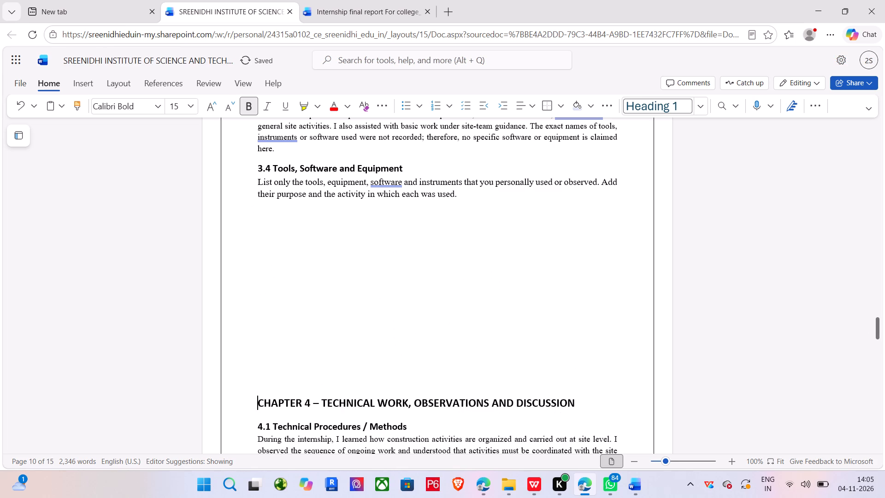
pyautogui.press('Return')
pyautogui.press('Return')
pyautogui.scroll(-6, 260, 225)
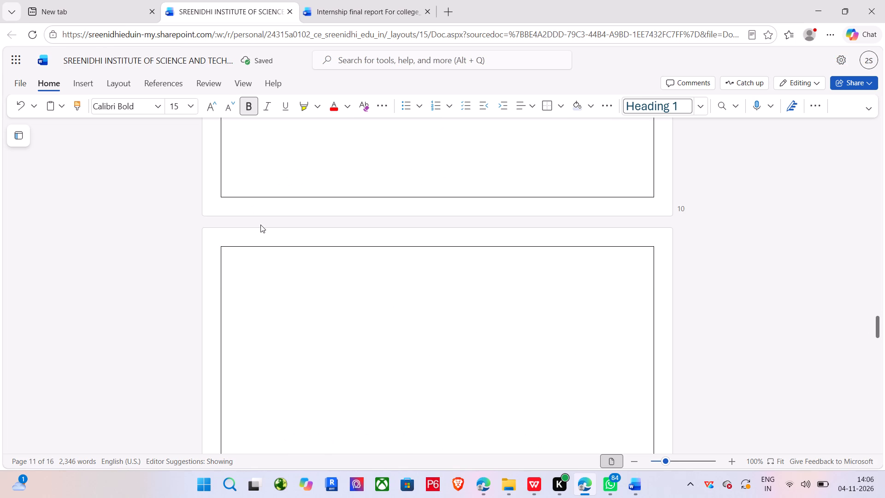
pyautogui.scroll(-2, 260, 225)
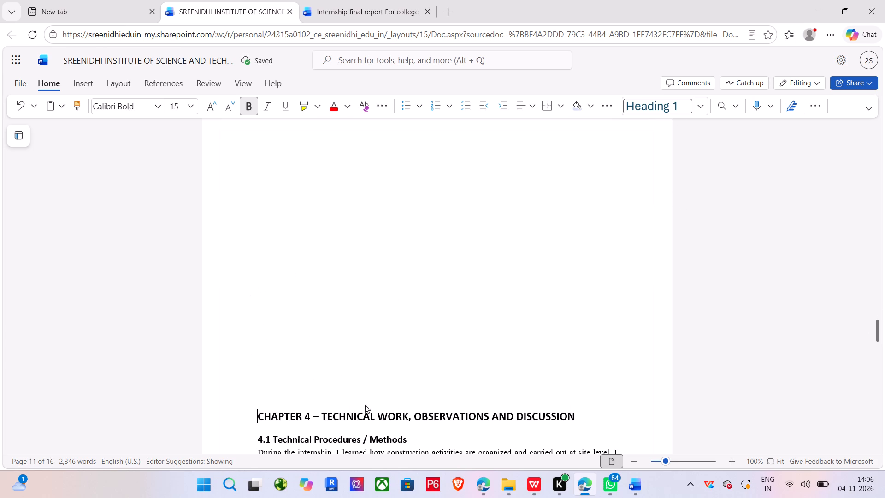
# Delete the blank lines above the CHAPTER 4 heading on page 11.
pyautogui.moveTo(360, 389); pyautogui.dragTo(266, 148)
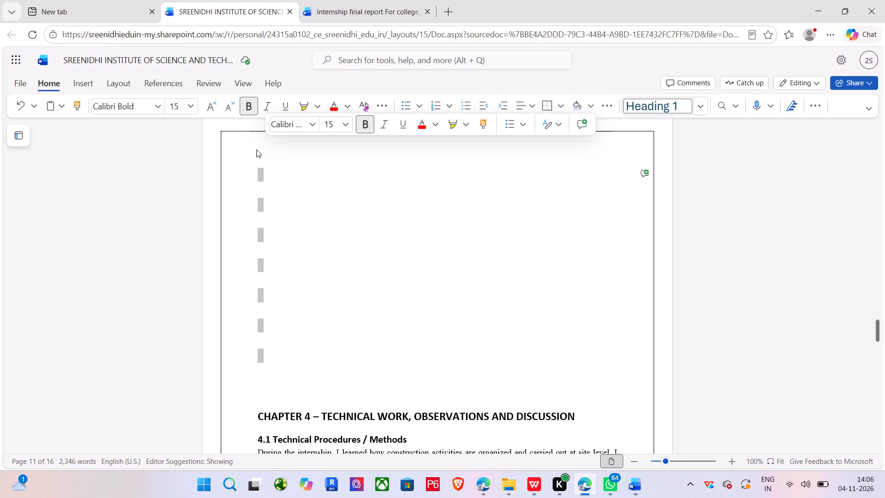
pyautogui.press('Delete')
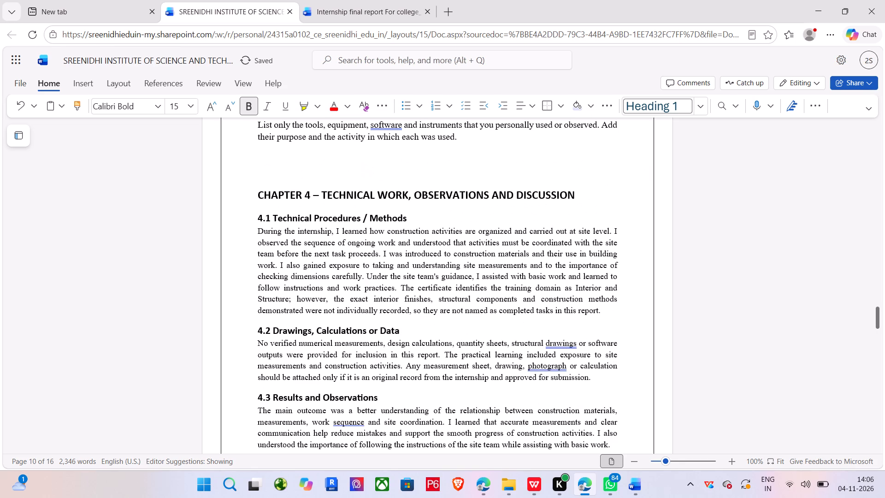
# Insert blank lines between section 3.4 and the CHAPTER 4 heading on page 10 to start the chapter on a new page.
pyautogui.click(255, 195)
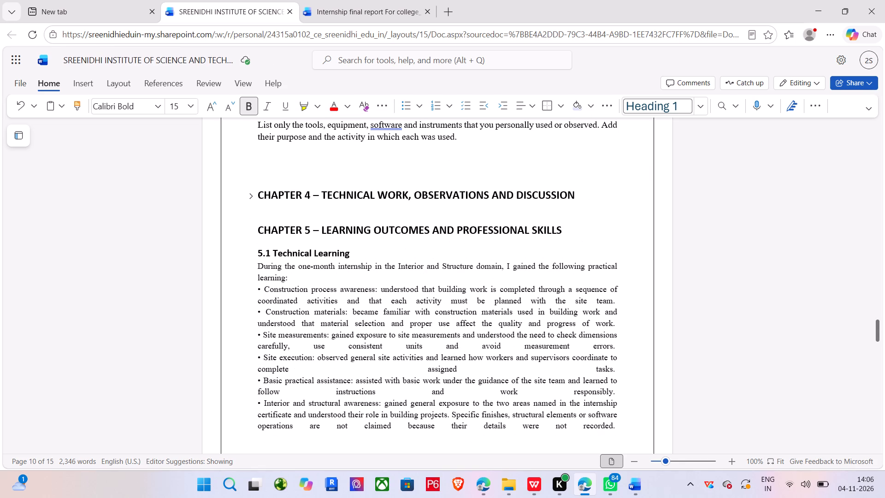
pyautogui.press('Return')
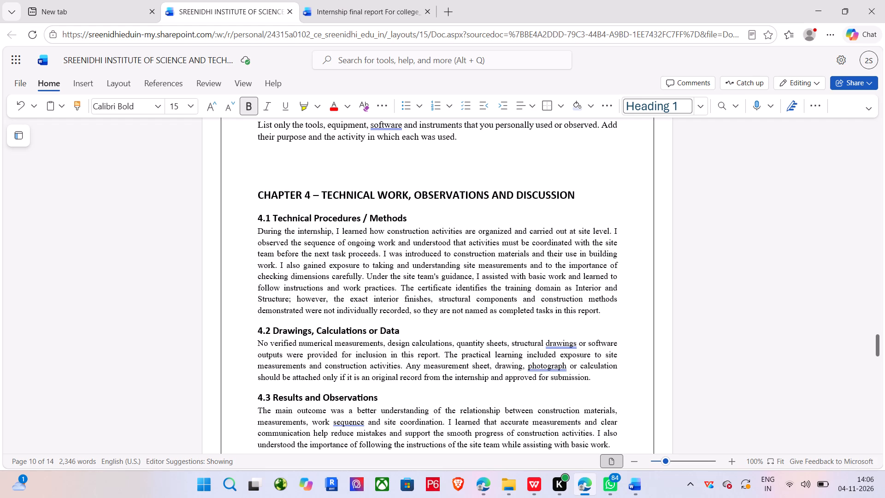
pyautogui.press('Return')
pyautogui.press('Return')
pyautogui.press('Return')
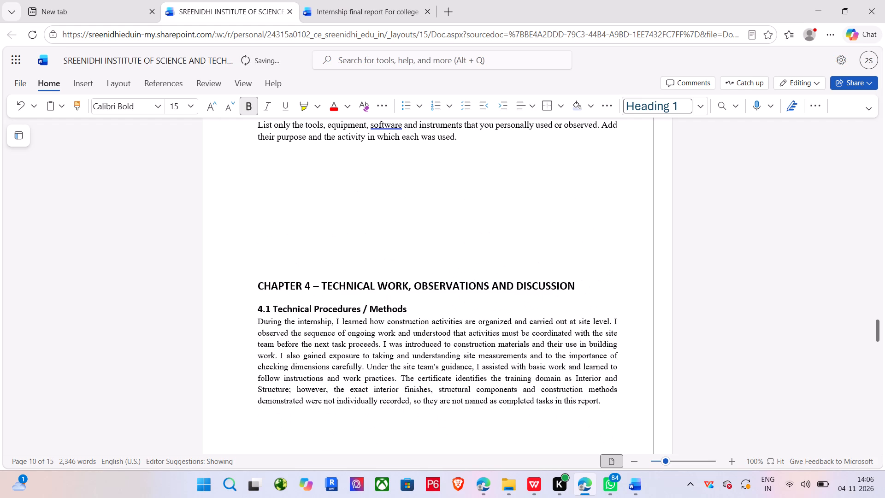
pyautogui.press('Return')
pyautogui.press('Return')
pyautogui.press('Return')
pyautogui.press('Return')
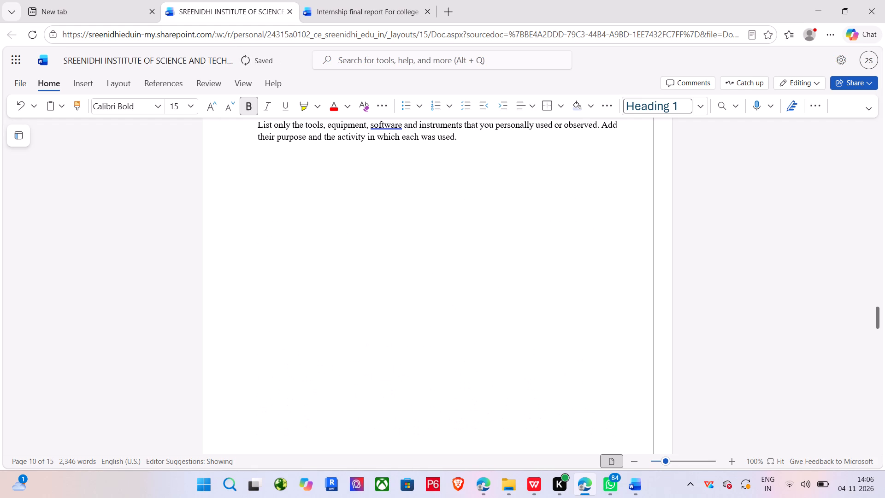
# Close the Bentley CONNECTION Client sign-in window and delete the selected blank lines above the CHAPTER 4 heading on page 11.
pyautogui.scroll(-6, 259, 213)
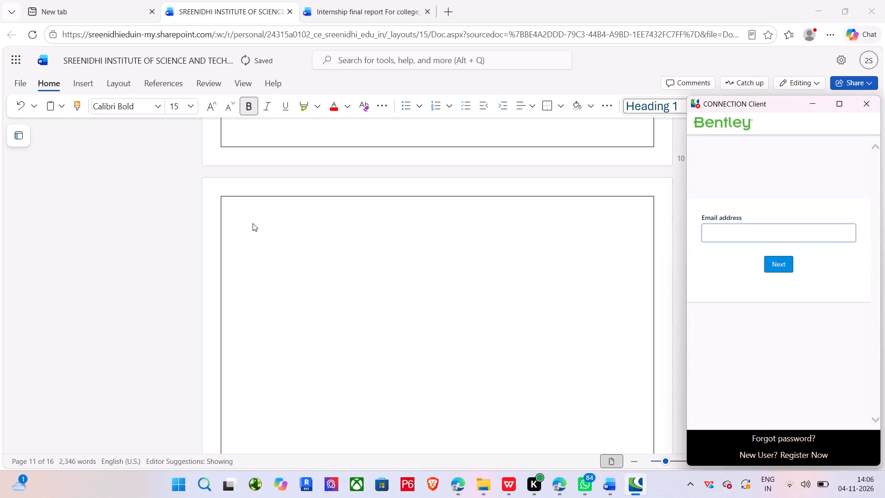
pyautogui.scroll(-3, 253, 223)
pyautogui.scroll(1, 390, 243)
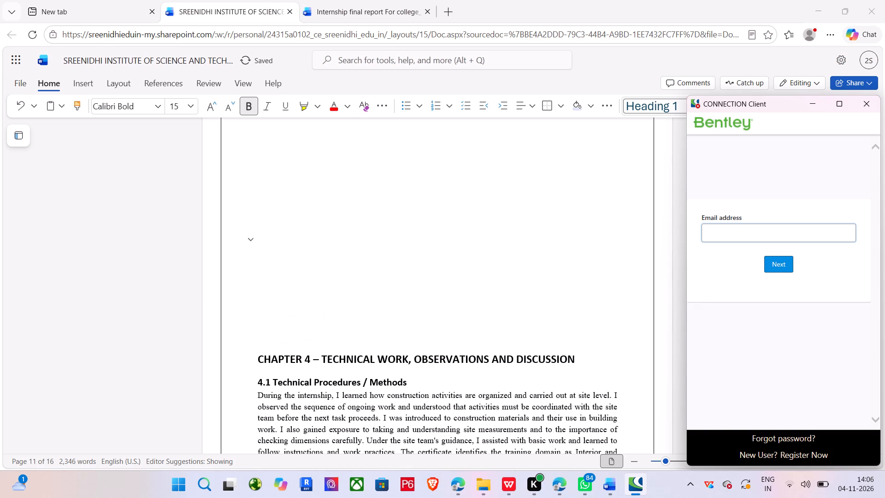
pyautogui.scroll(2, 399, 262)
pyautogui.scroll(-1, 442, 371)
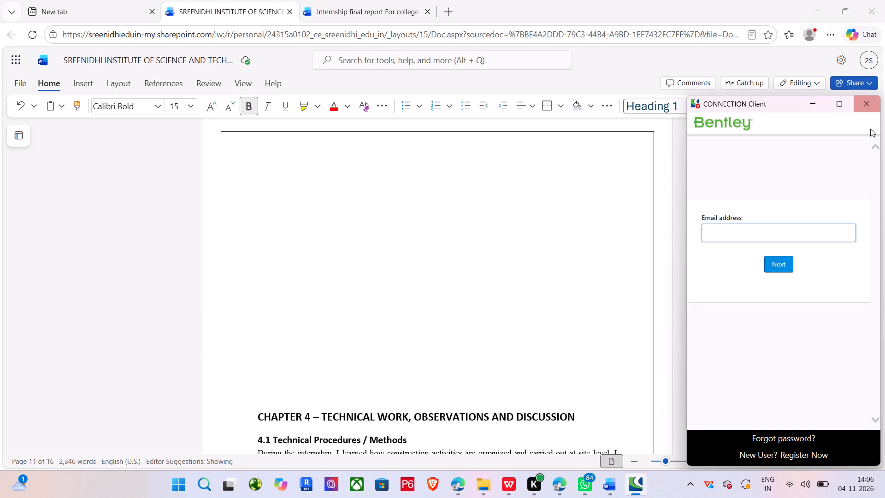
pyautogui.click(867, 103)
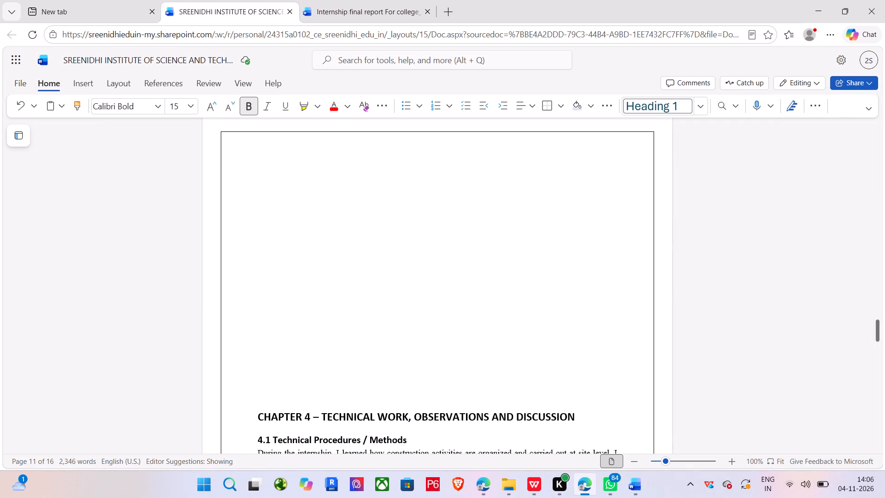
pyautogui.moveTo(499, 365); pyautogui.dragTo(274, 133)
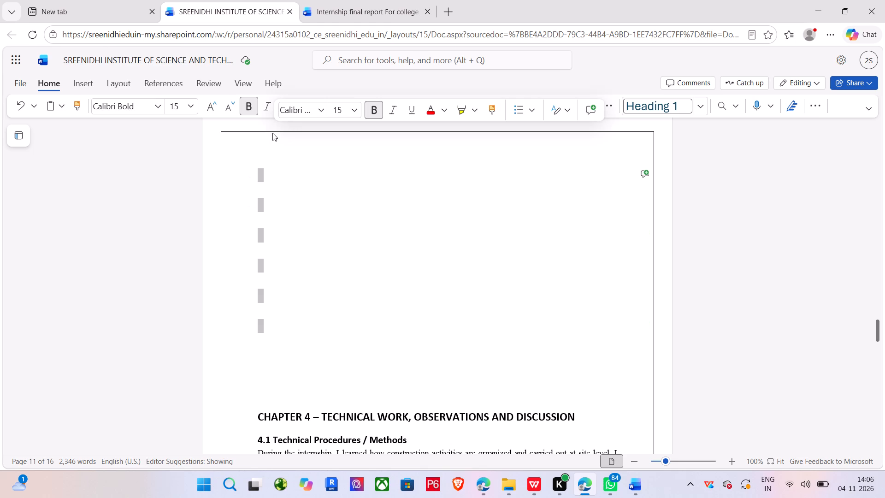
pyautogui.press('Delete')
# Review the page layout from section 4.1 through the appendices, site photographs and internship training certificate.
pyautogui.scroll(-6, 262, 130)
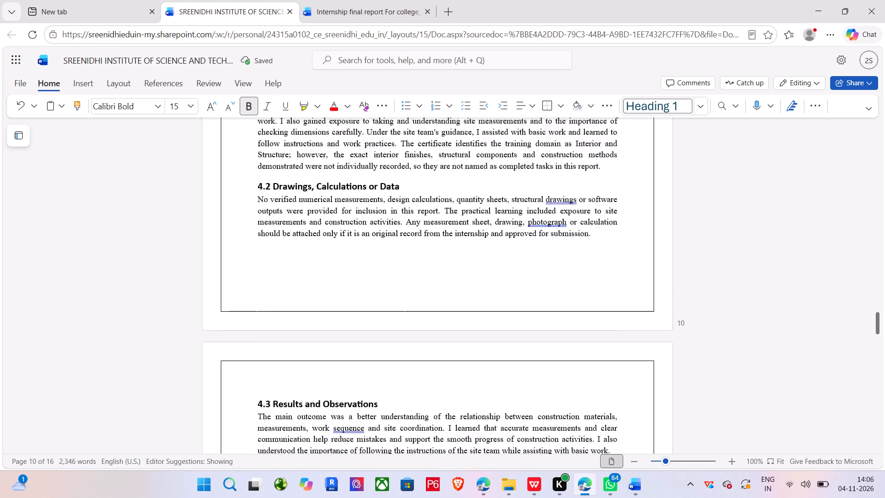
pyautogui.scroll(-16, 218, 180)
pyautogui.scroll(-8, 245, 207)
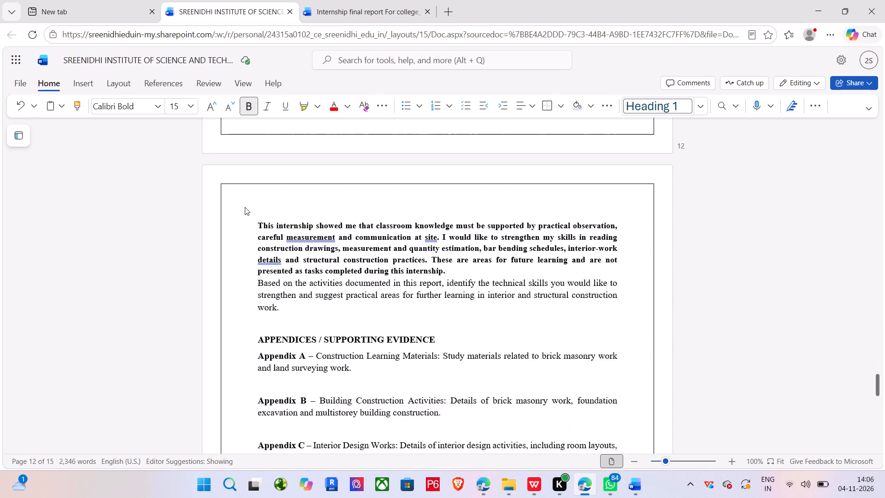
pyautogui.scroll(-15, 245, 207)
pyautogui.scroll(-6, 245, 207)
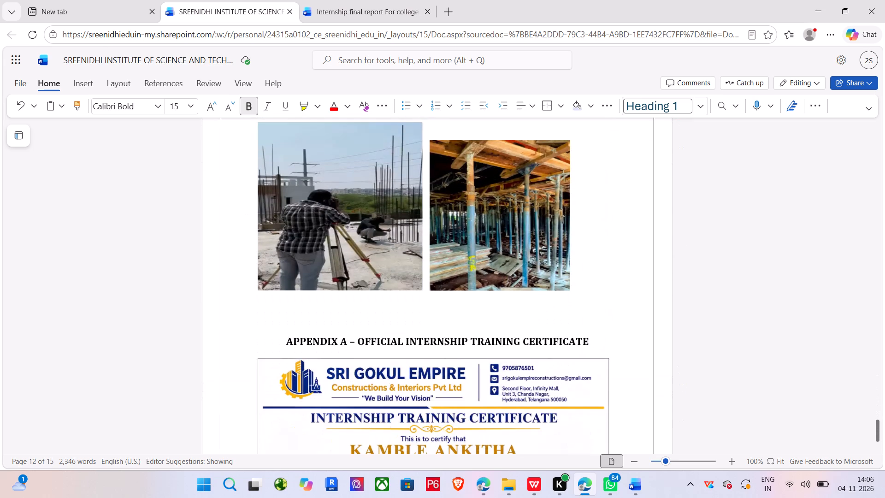
pyautogui.scroll(-4, 245, 207)
pyautogui.scroll(4, 244, 208)
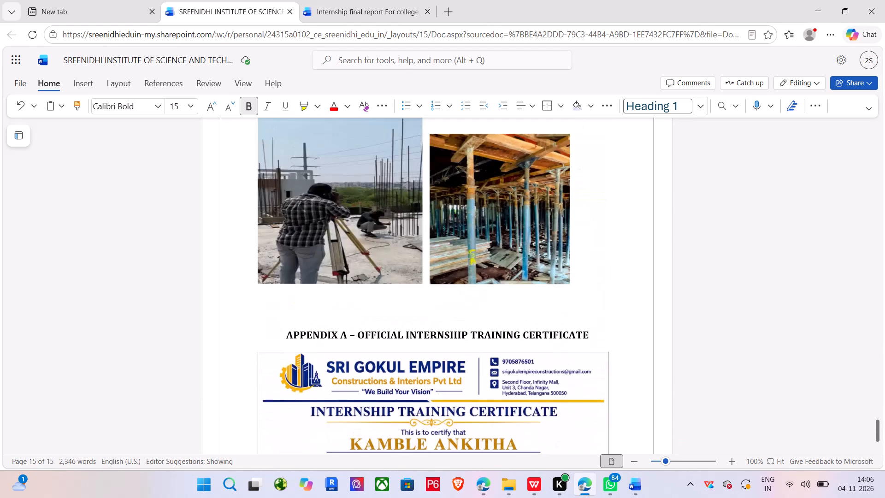
pyautogui.scroll(20, 243, 208)
pyautogui.scroll(-11, 243, 208)
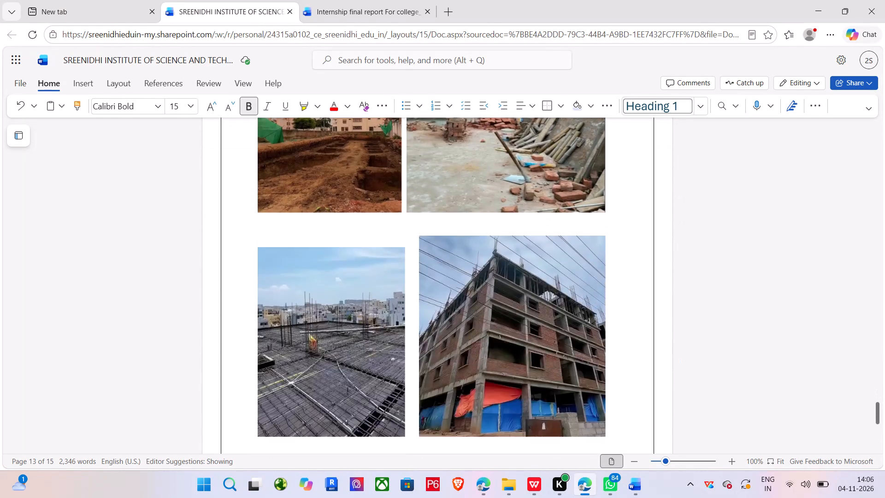
pyautogui.scroll(-11, 243, 208)
pyautogui.scroll(6, 243, 208)
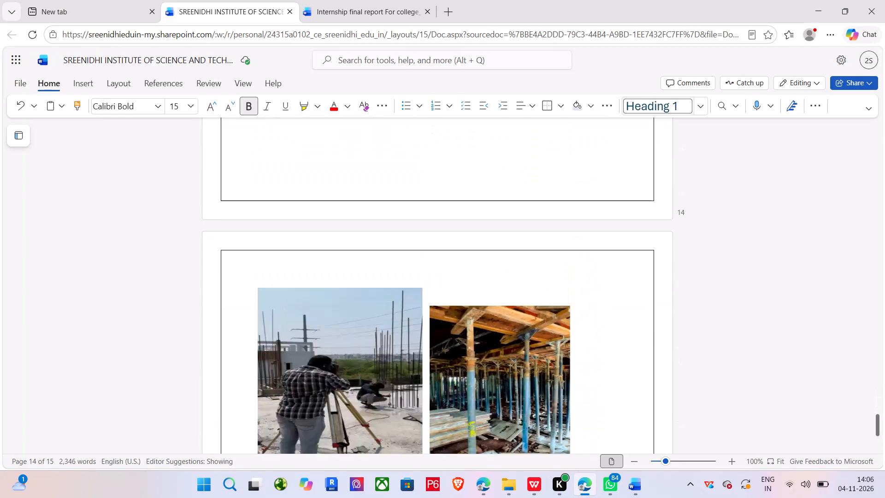
pyautogui.scroll(10, 243, 208)
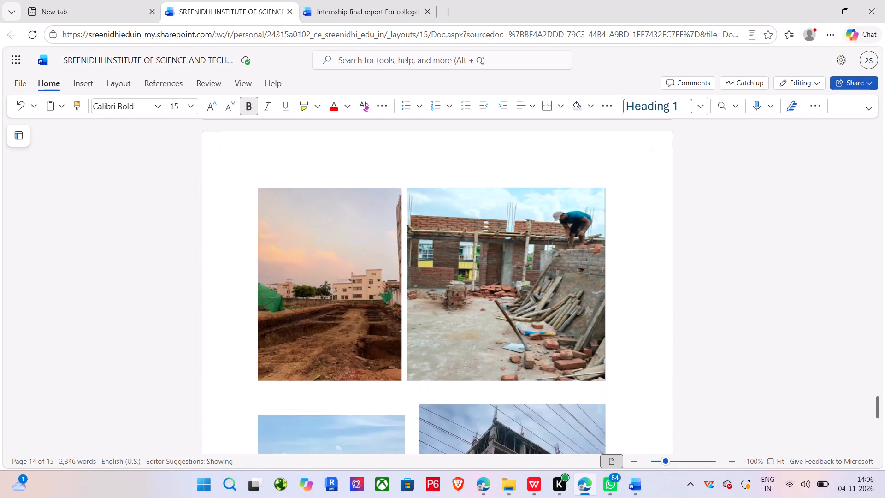
pyautogui.scroll(1, 243, 208)
pyautogui.scroll(-5, 243, 208)
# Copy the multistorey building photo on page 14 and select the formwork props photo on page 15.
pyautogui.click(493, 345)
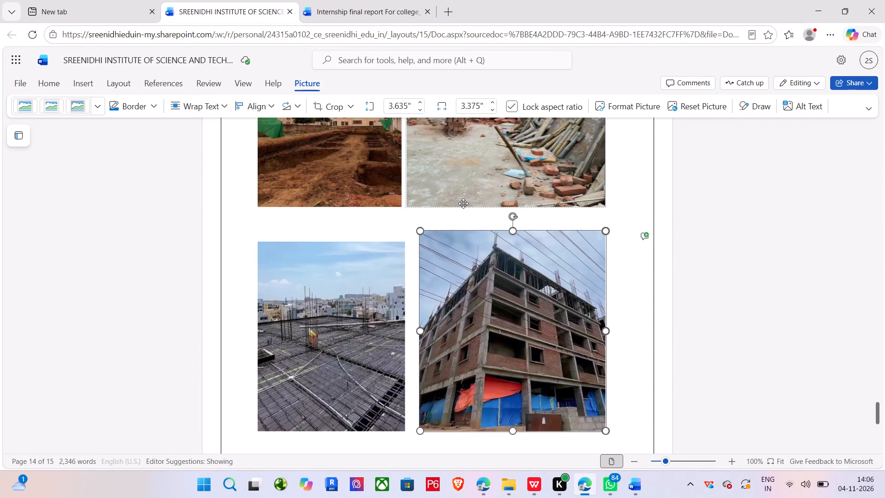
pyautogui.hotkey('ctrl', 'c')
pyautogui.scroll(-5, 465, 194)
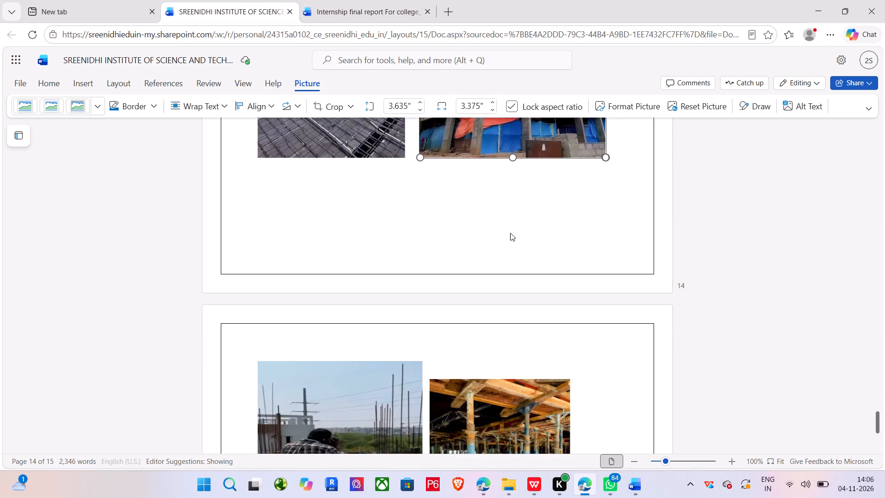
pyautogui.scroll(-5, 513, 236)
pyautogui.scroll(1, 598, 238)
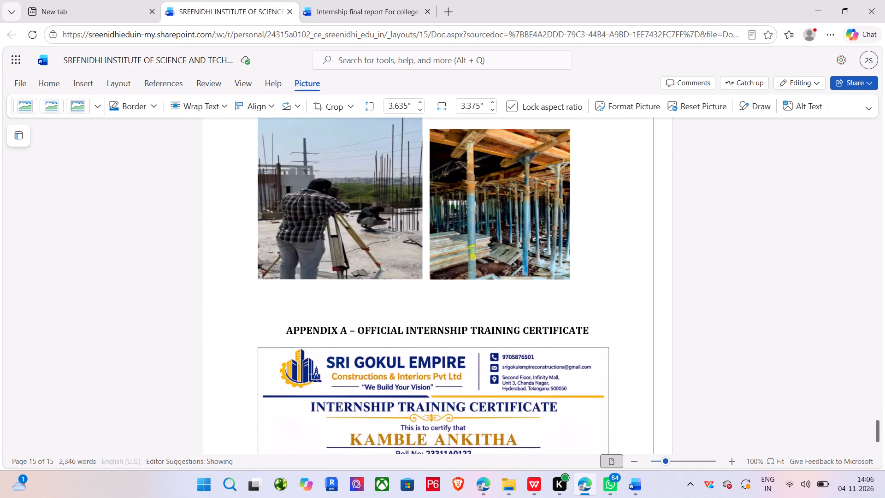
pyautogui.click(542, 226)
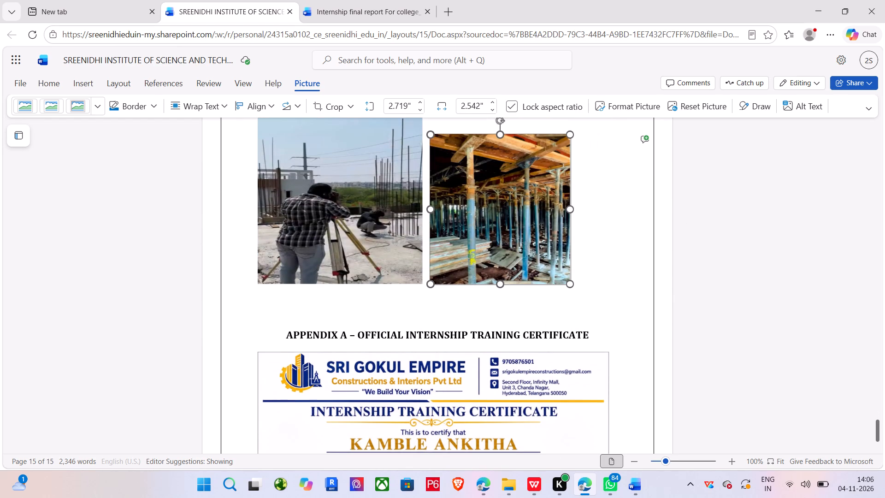
# Correct STRUTURE to STRUCTURE in the project title on the CERTIFICATE page.
pyautogui.scroll(15, 605, 219)
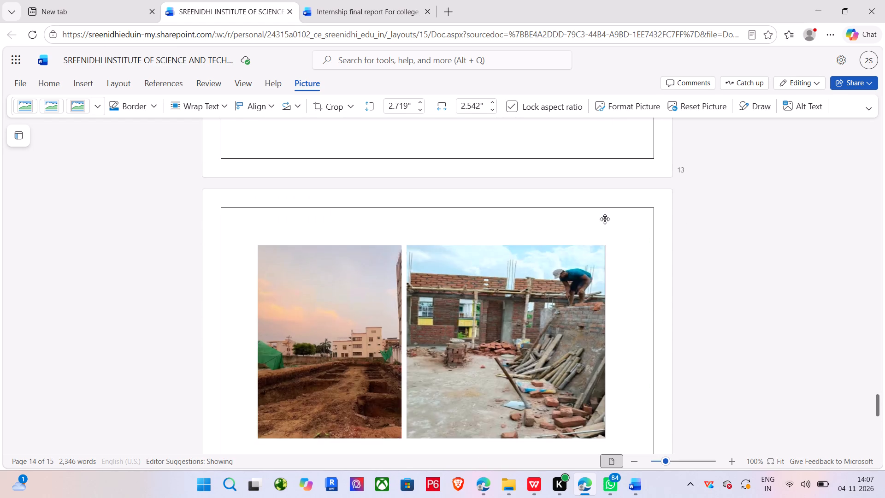
pyautogui.scroll(20, 605, 219)
pyautogui.scroll(15, 605, 219)
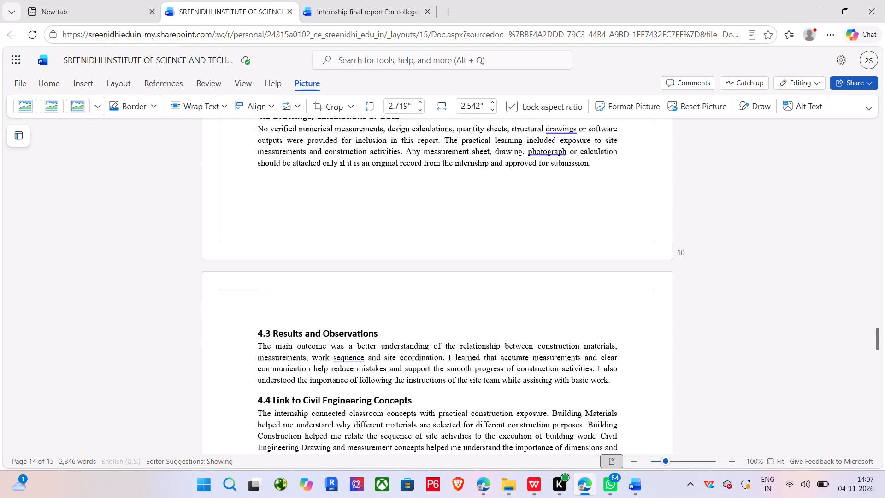
pyautogui.scroll(20, 605, 219)
pyautogui.scroll(5, 605, 219)
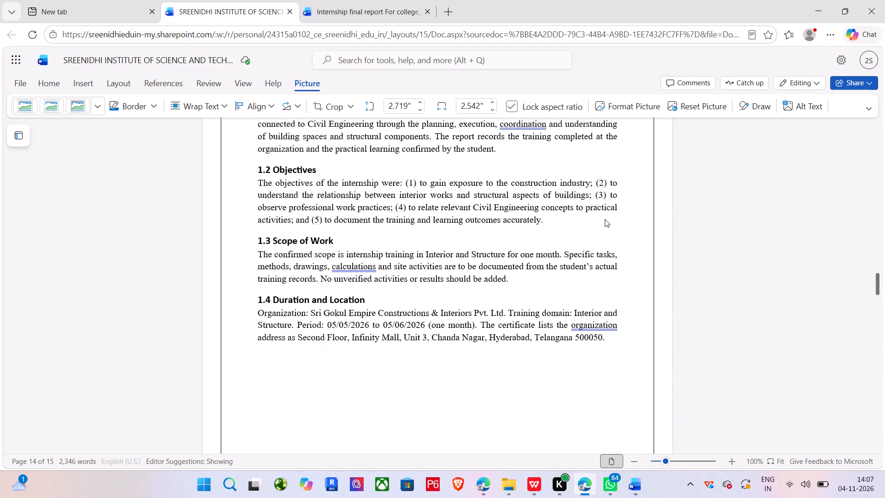
pyautogui.scroll(14, 605, 219)
pyautogui.scroll(12, 605, 219)
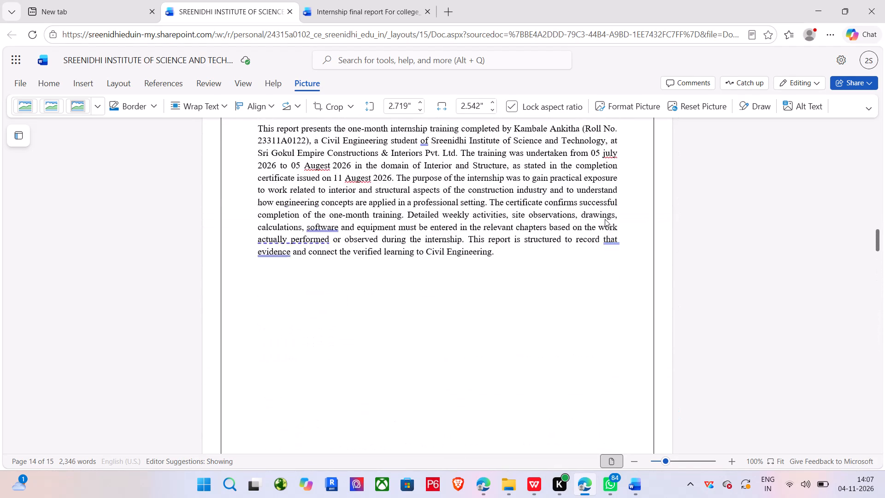
pyautogui.scroll(19, 605, 219)
pyautogui.scroll(2, 605, 219)
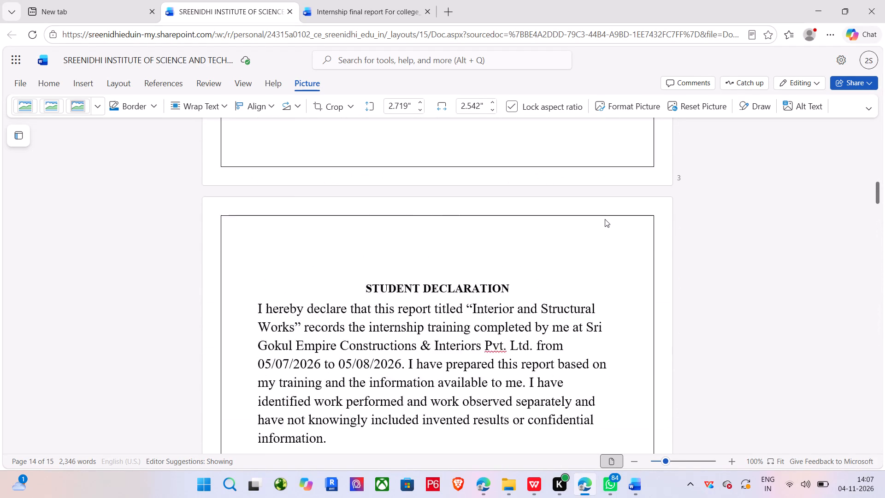
pyautogui.scroll(7, 605, 219)
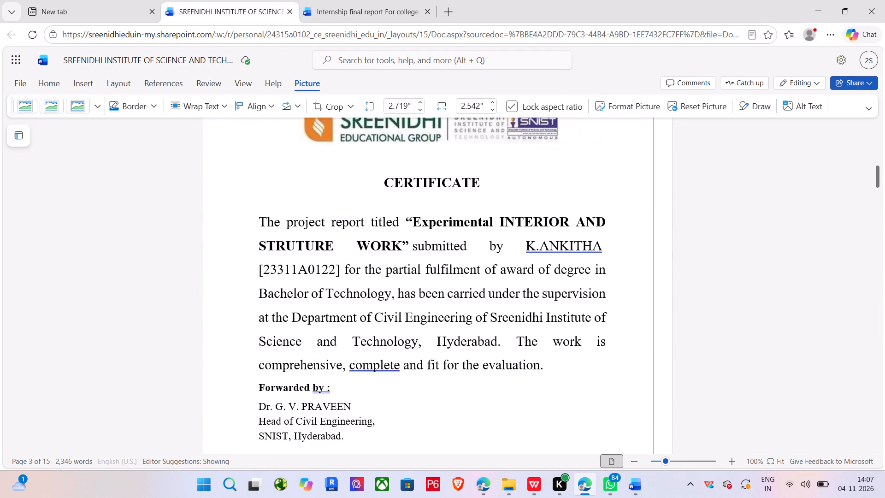
pyautogui.scroll(3, 605, 219)
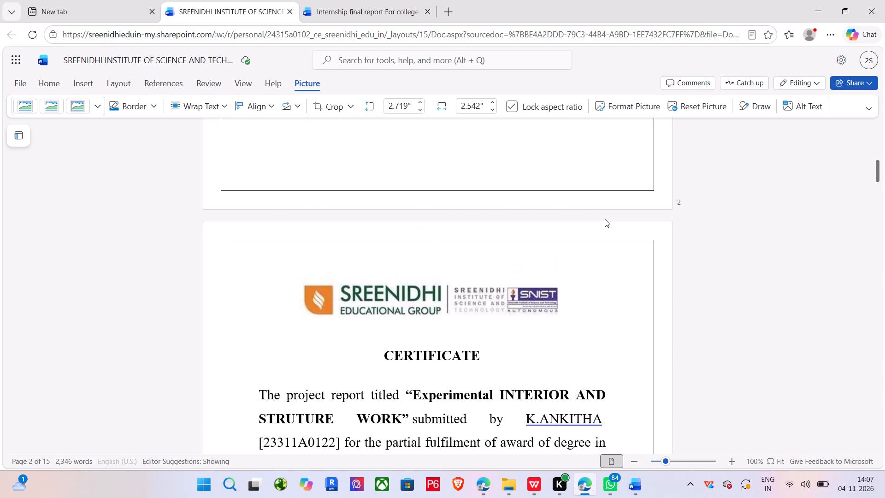
pyautogui.scroll(1, 605, 219)
pyautogui.scroll(-1, 605, 219)
pyautogui.click(297, 418)
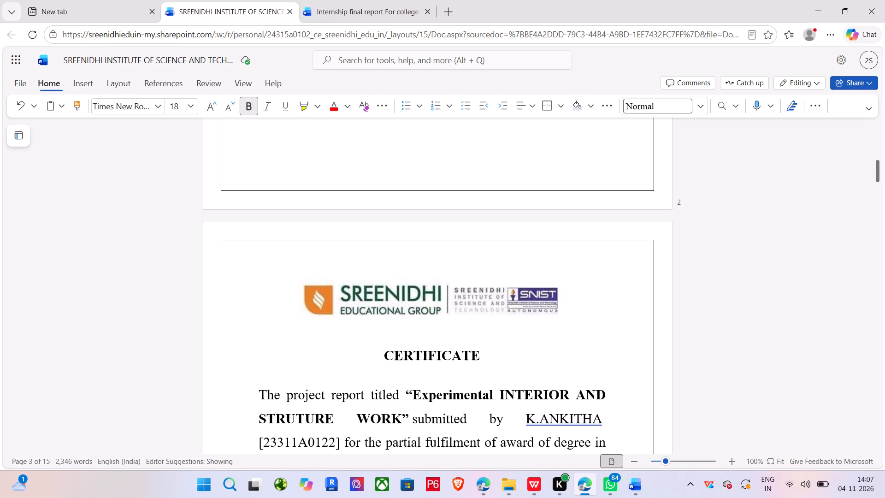
pyautogui.press('c')
pyautogui.press('BackSpace')
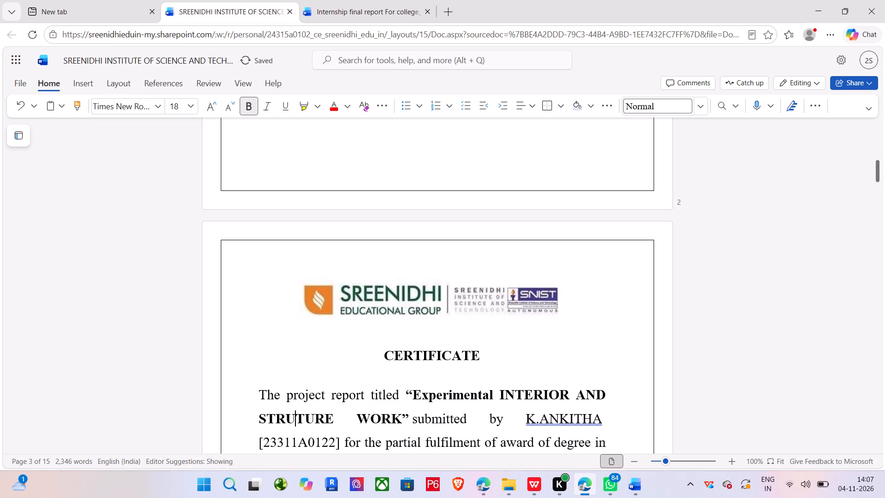
pyautogui.press('c')
# Correct STRUTURE to STRUCTURE in the project title on the DECLARATION page.
pyautogui.scroll(10, 434, 383)
pyautogui.scroll(-3, 434, 383)
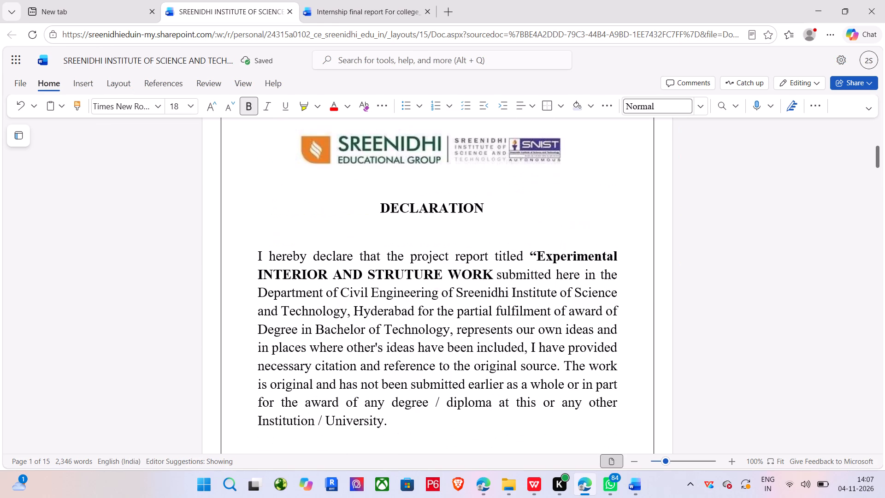
pyautogui.click(406, 272)
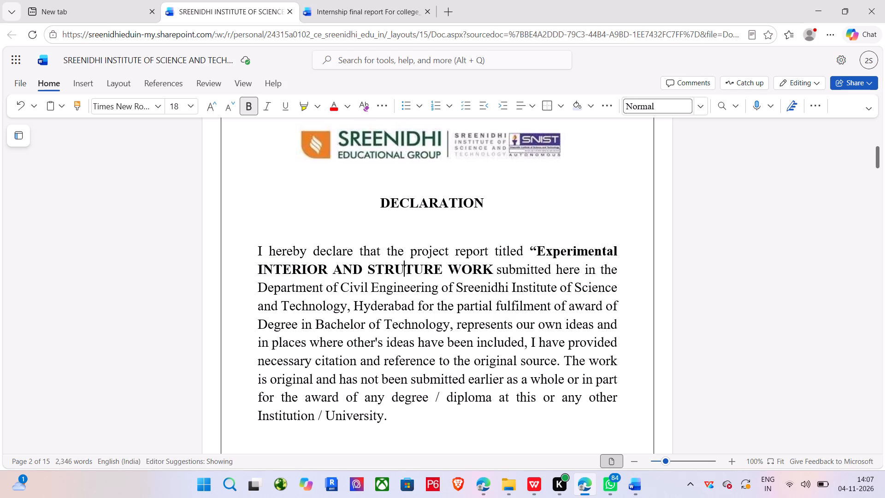
pyautogui.press('c')
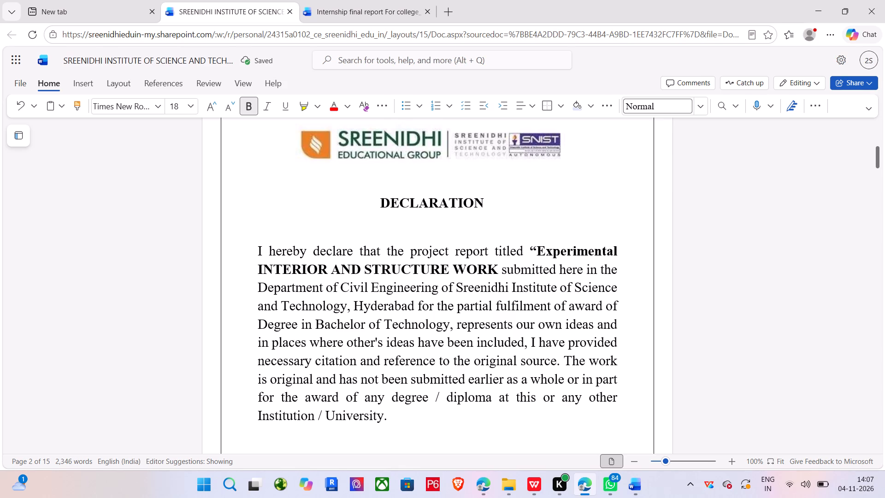
# Correct the blue cover page title to INTERIOR AND STRUCTURE WORKS.
pyautogui.scroll(11, 406, 271)
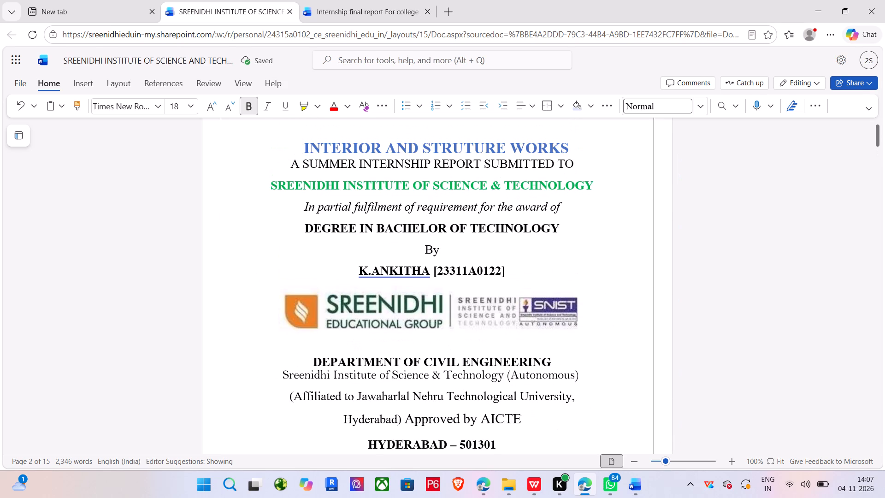
pyautogui.scroll(2, 406, 271)
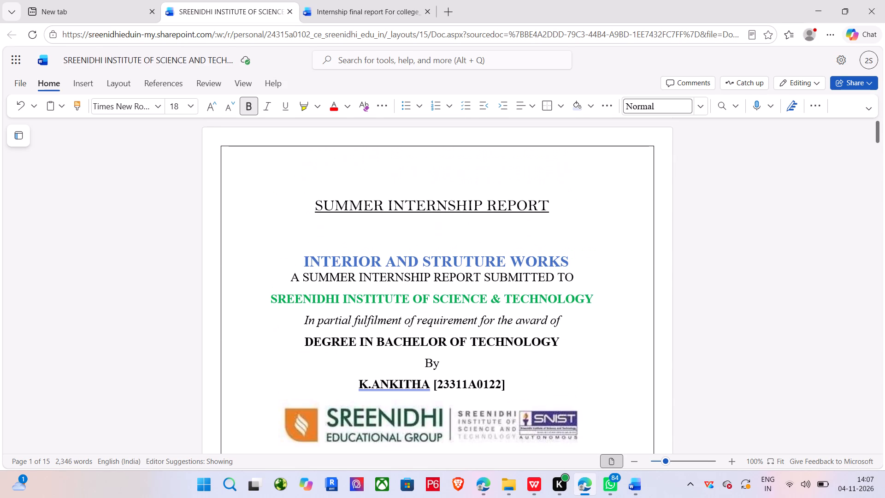
pyautogui.click(463, 262)
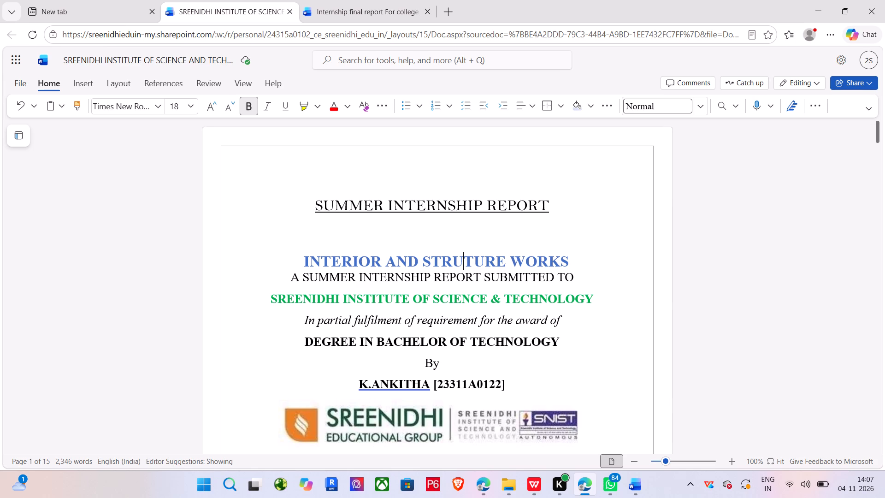
pyautogui.press('c')
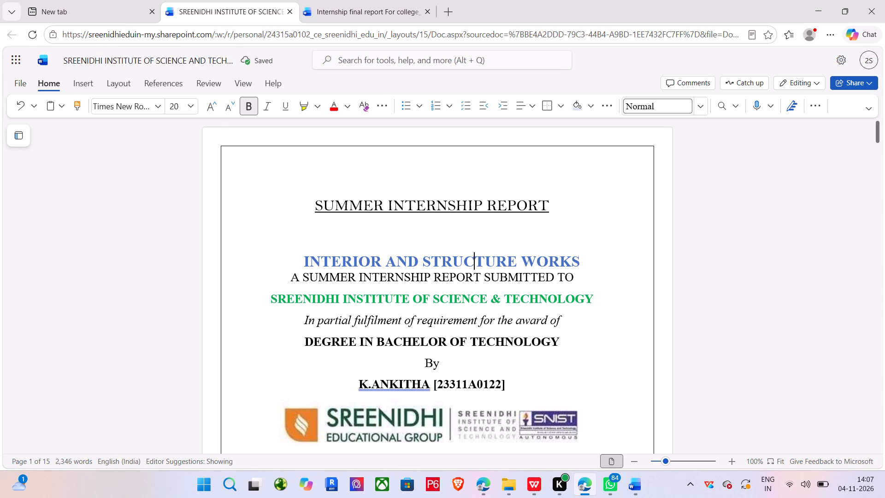
# Review the whole report from the cover page through the chapters to the appendix site photos on pages 14 and 15.
pyautogui.scroll(-16, 463, 262)
pyautogui.scroll(-5, 463, 262)
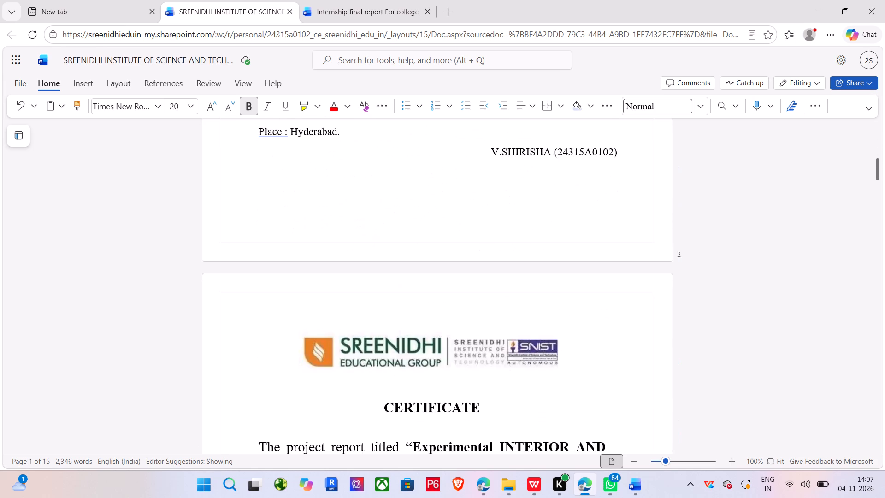
pyautogui.scroll(-14, 463, 262)
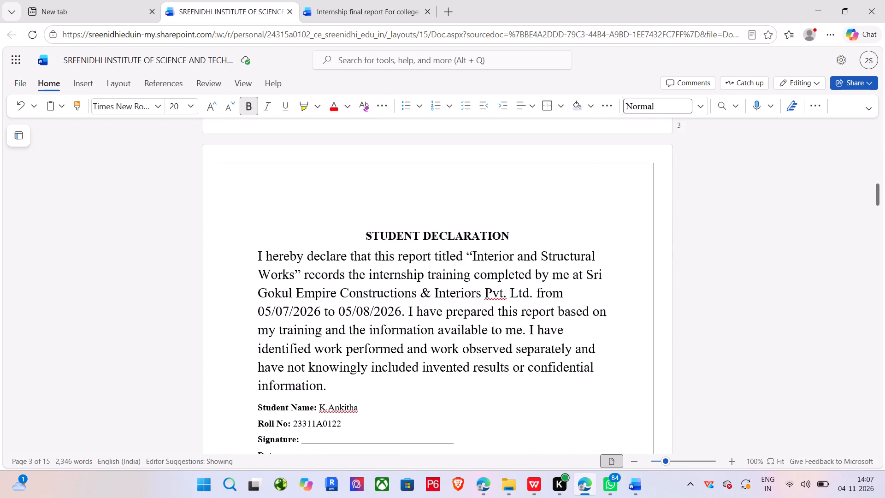
pyautogui.scroll(-4, 461, 263)
pyautogui.scroll(4, 461, 263)
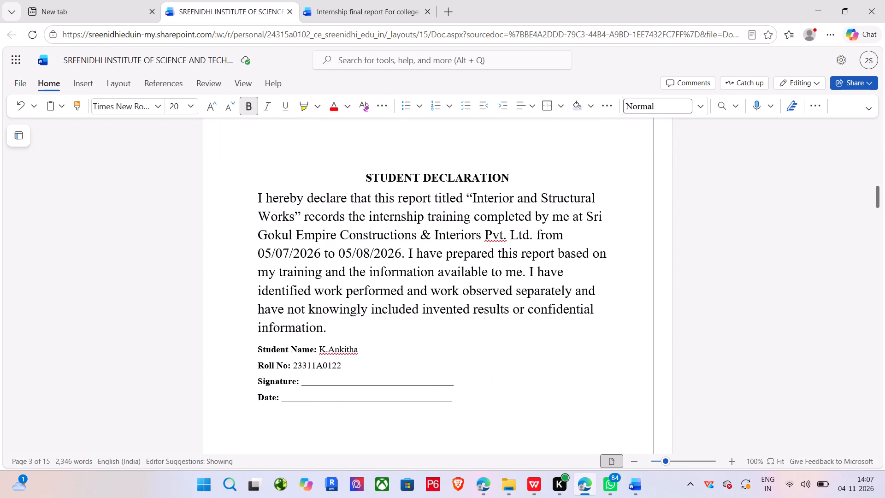
pyautogui.scroll(-16, 461, 263)
pyautogui.scroll(-5, 461, 263)
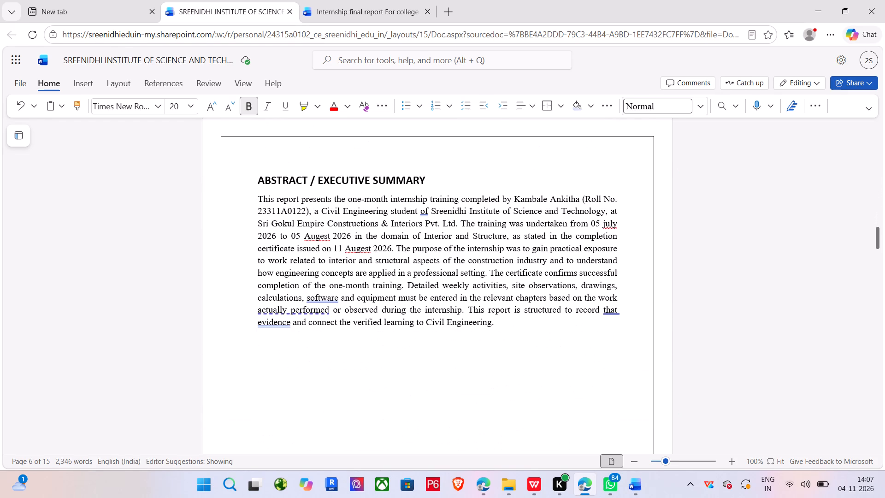
pyautogui.scroll(-1, 461, 263)
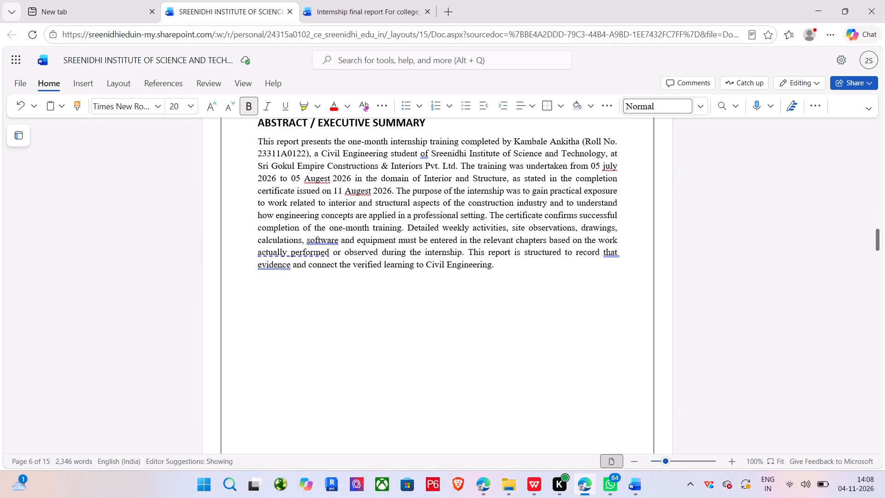
pyautogui.scroll(-12, 461, 263)
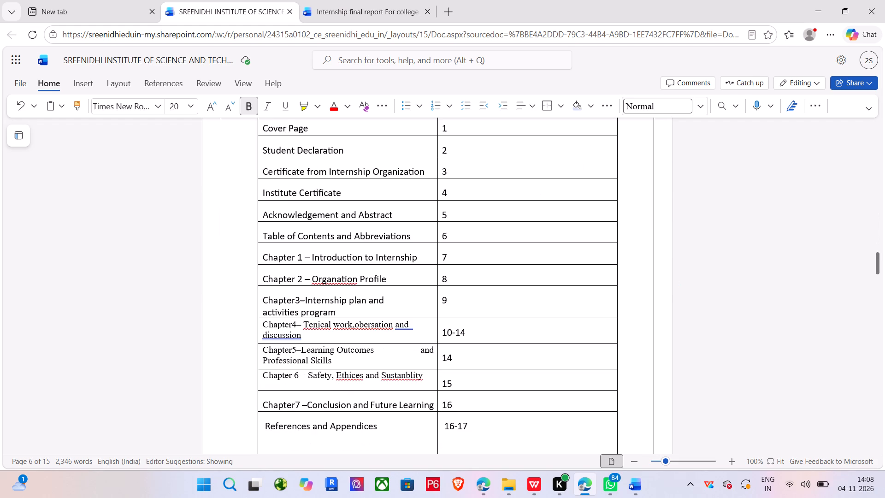
pyautogui.scroll(-10, 461, 263)
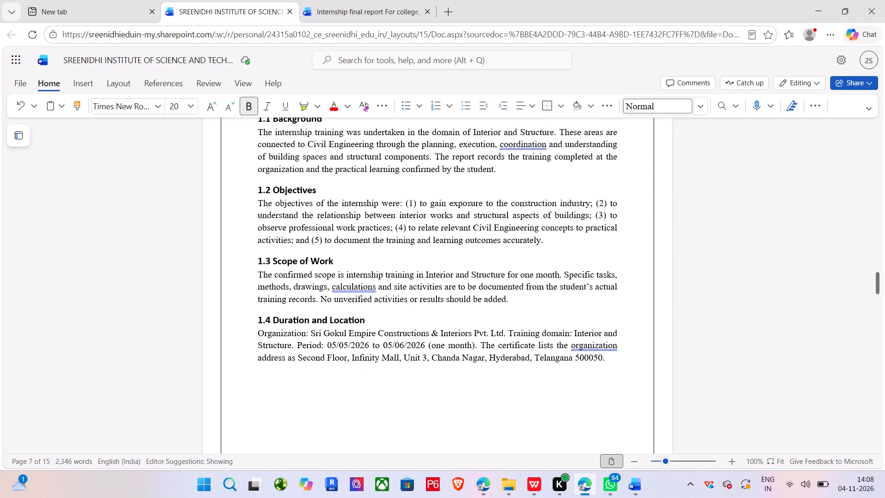
pyautogui.scroll(-6, 461, 263)
pyautogui.scroll(3, 461, 263)
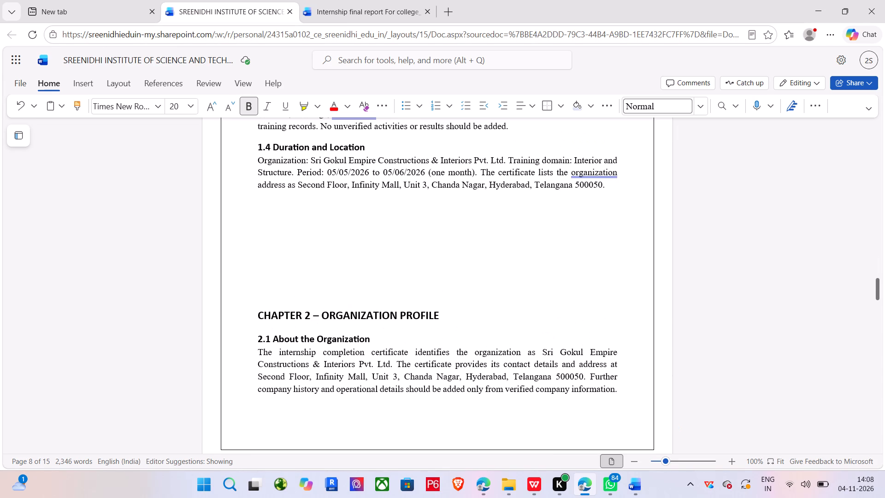
pyautogui.scroll(-15, 380, 312)
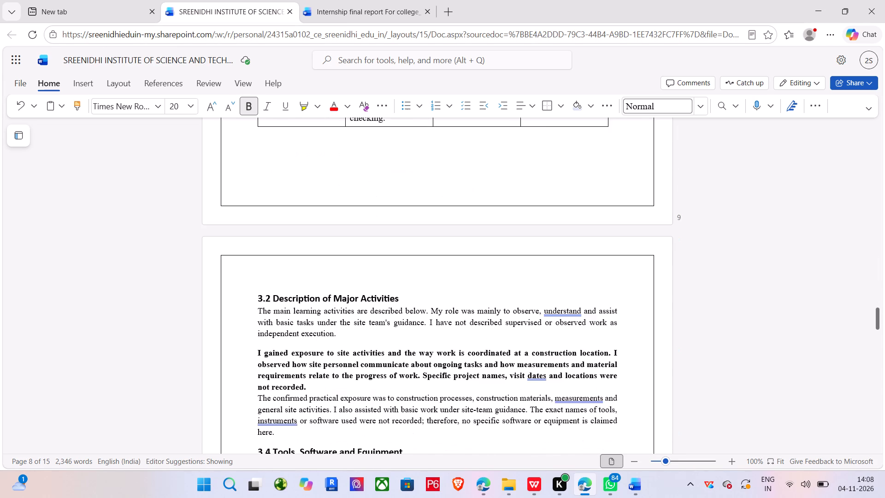
pyautogui.scroll(-19, 383, 313)
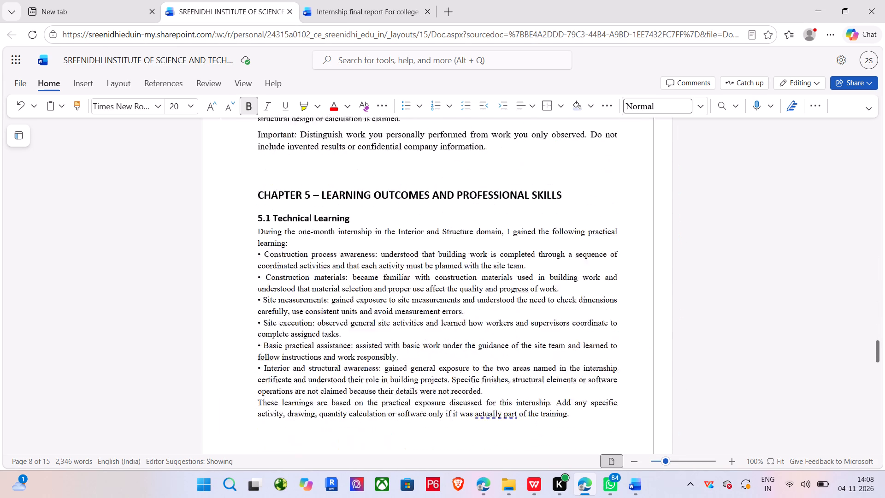
pyautogui.scroll(-20, 383, 313)
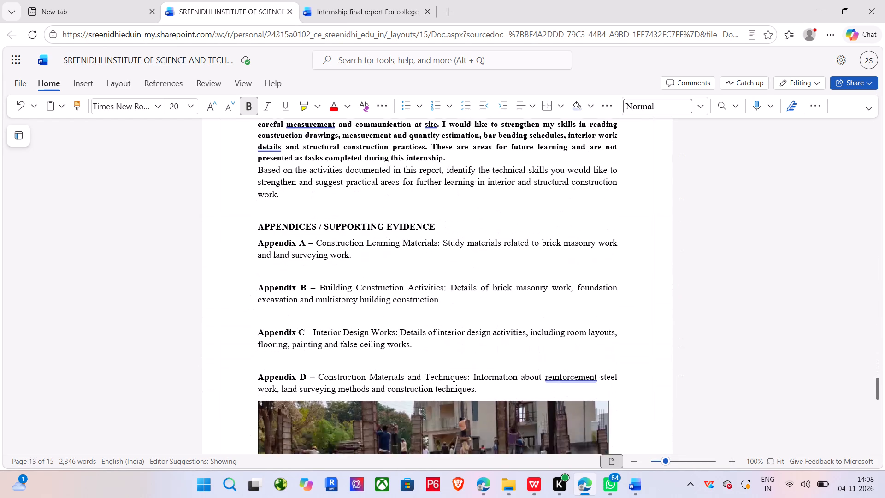
pyautogui.scroll(-15, 383, 313)
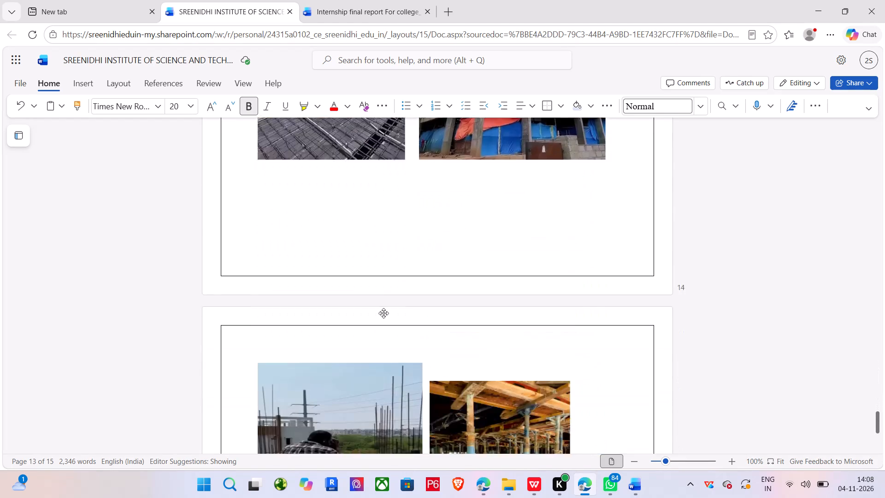
# Shrink the excavation photo on page 14 and reduce the adjacent brick masonry photo's height to about 2.82 inches.
pyautogui.scroll(9, 384, 312)
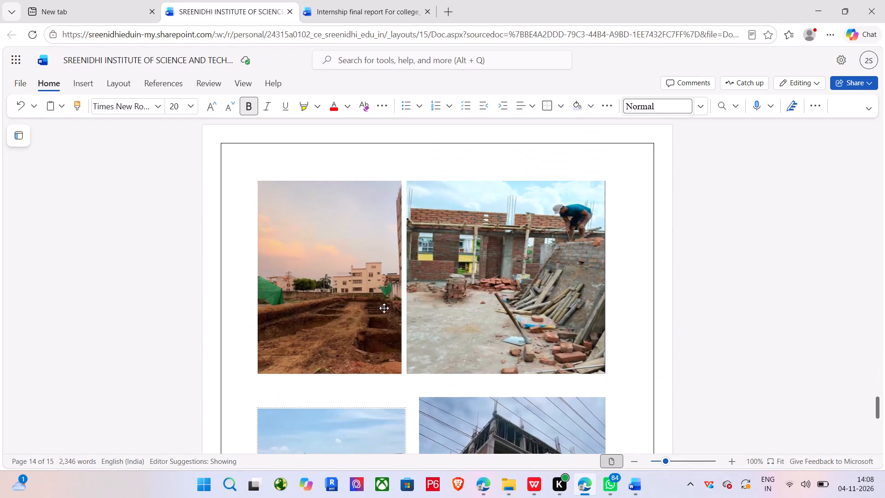
pyautogui.click(384, 308)
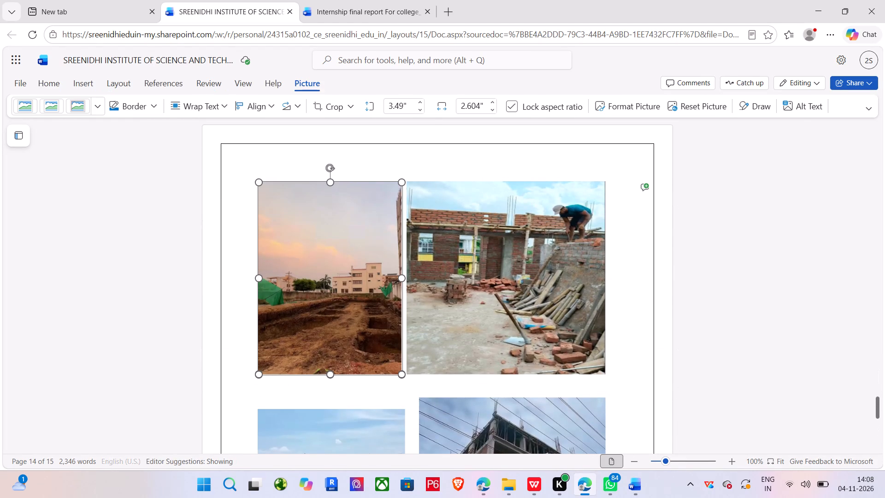
pyautogui.moveTo(403, 375); pyautogui.dragTo(388, 322)
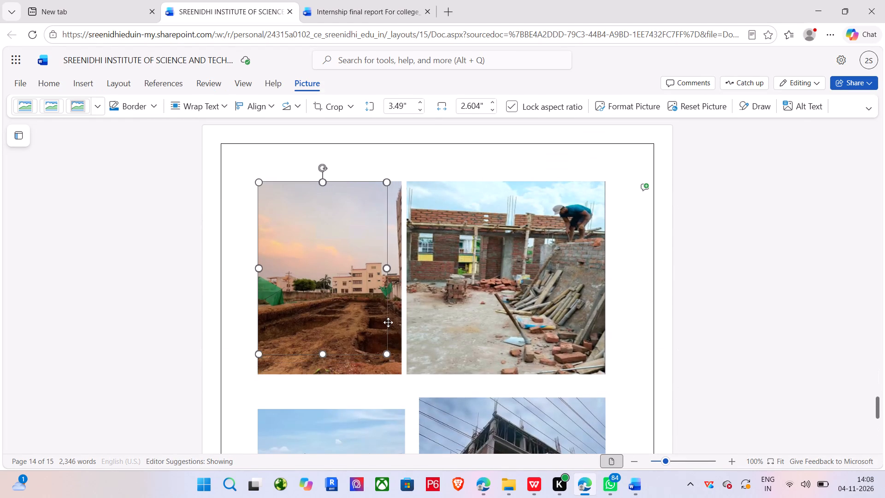
pyautogui.moveTo(388, 322); pyautogui.dragTo(388, 316)
pyautogui.click(481, 347)
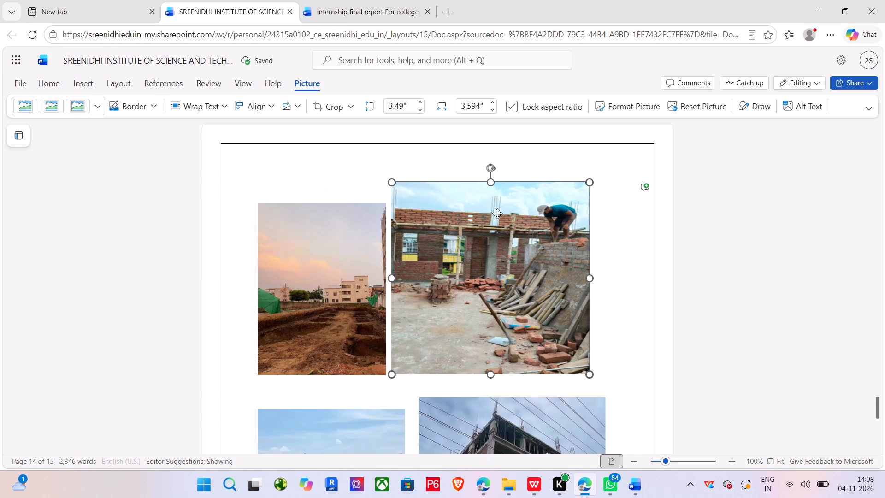
pyautogui.moveTo(490, 182); pyautogui.dragTo(495, 218)
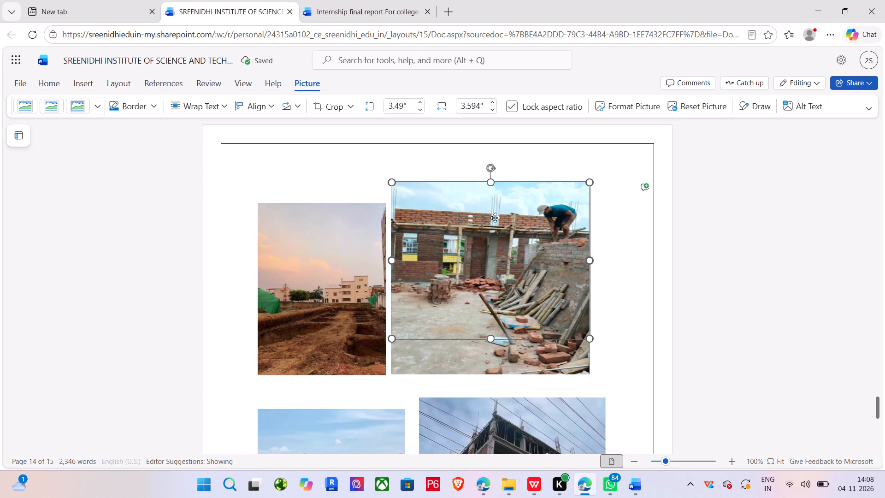
pyautogui.moveTo(495, 218); pyautogui.dragTo(495, 219)
# Shrink the slab reinforcement photo on page 14 slightly and resize the multistorey building photo to about 3.3 by 2.95 inches.
pyautogui.scroll(-3, 510, 357)
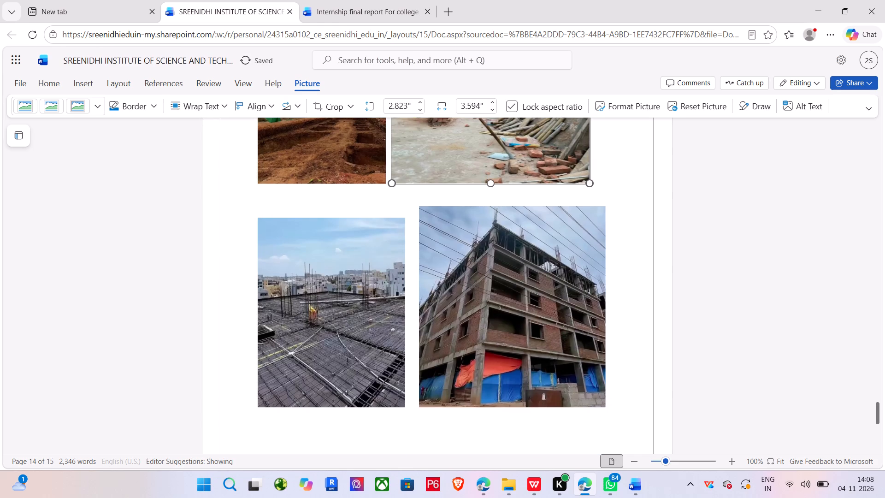
pyautogui.click(356, 238)
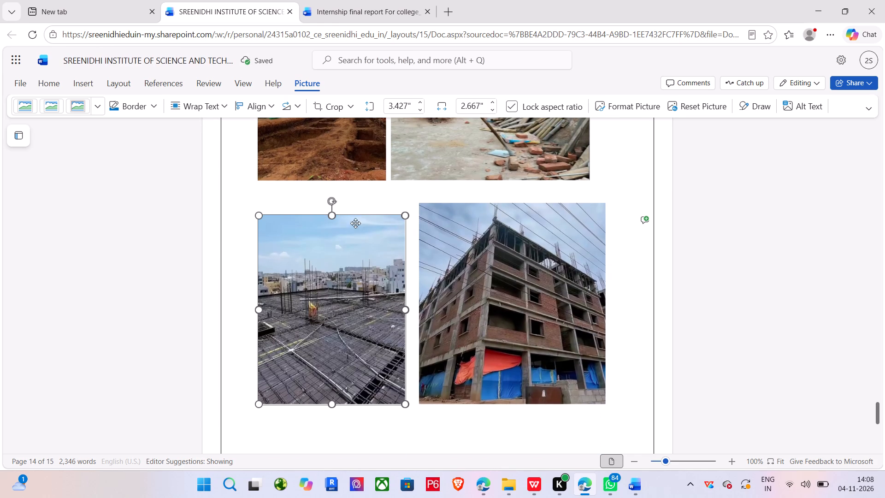
pyautogui.moveTo(407, 213); pyautogui.dragTo(379, 221)
pyautogui.click(491, 241)
pyautogui.moveTo(414, 203); pyautogui.dragTo(422, 233)
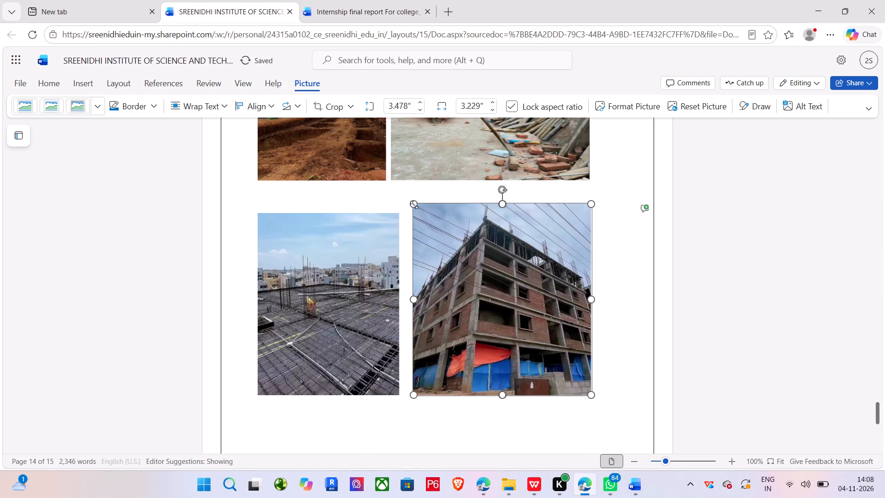
pyautogui.moveTo(411, 203); pyautogui.dragTo(426, 220)
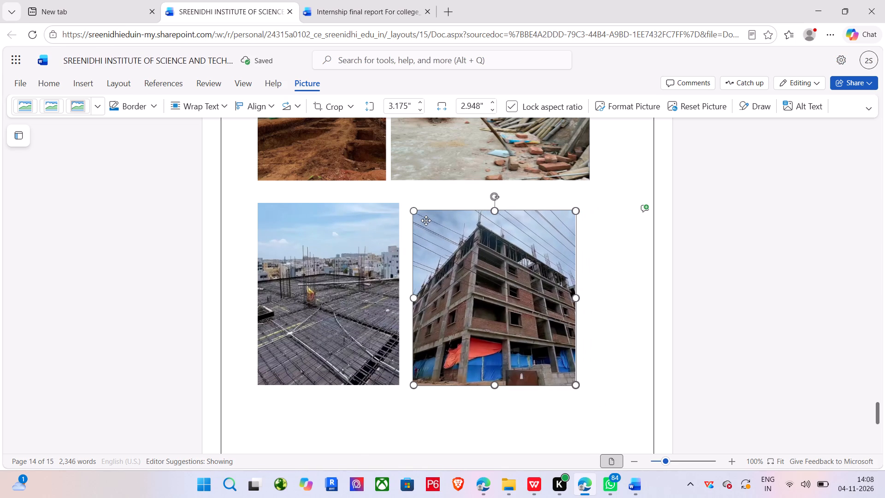
pyautogui.moveTo(496, 212); pyautogui.dragTo(496, 205)
# Check the page 15 photos and the training certificate appendix, and skim the report back to the cover page.
pyautogui.scroll(-12, 496, 211)
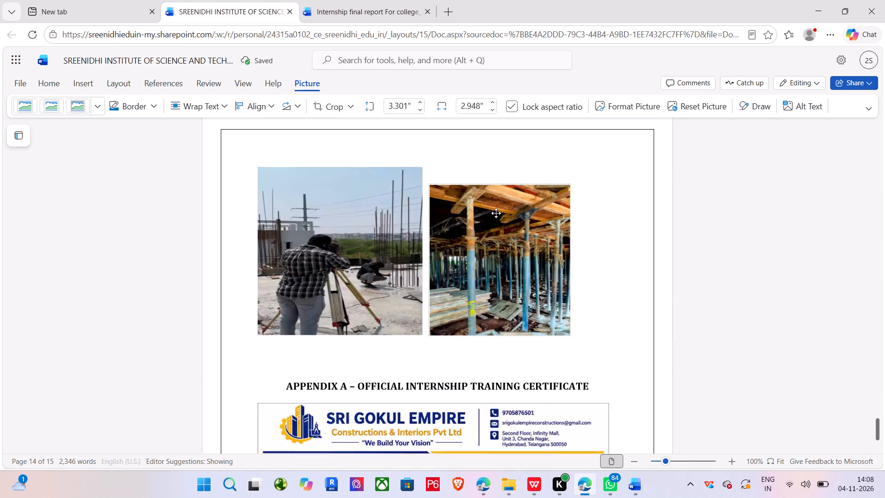
pyautogui.scroll(-1, 496, 213)
pyautogui.scroll(5, 496, 213)
pyautogui.scroll(-6, 496, 213)
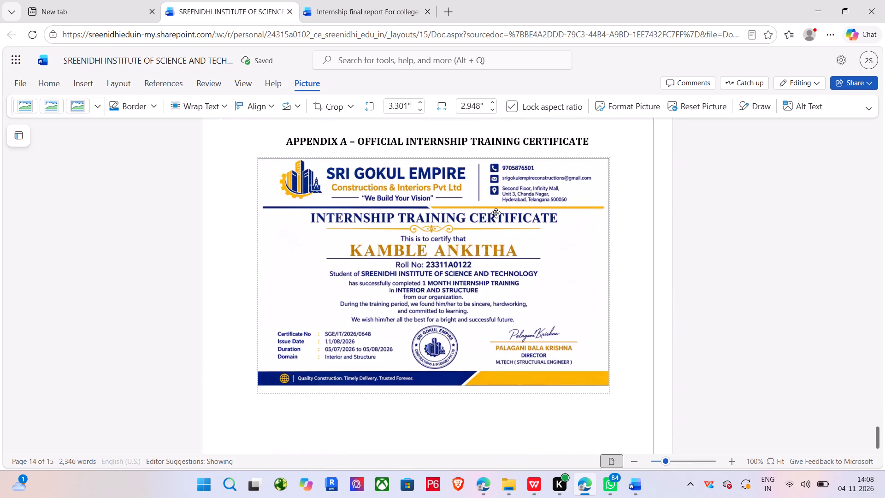
pyautogui.scroll(-8, 496, 213)
pyautogui.scroll(19, 496, 213)
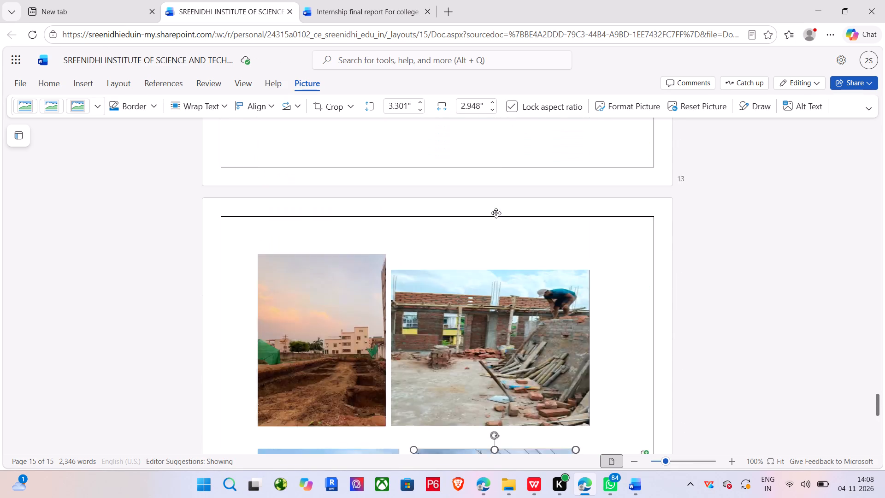
pyautogui.scroll(20, 496, 213)
pyautogui.scroll(17, 496, 213)
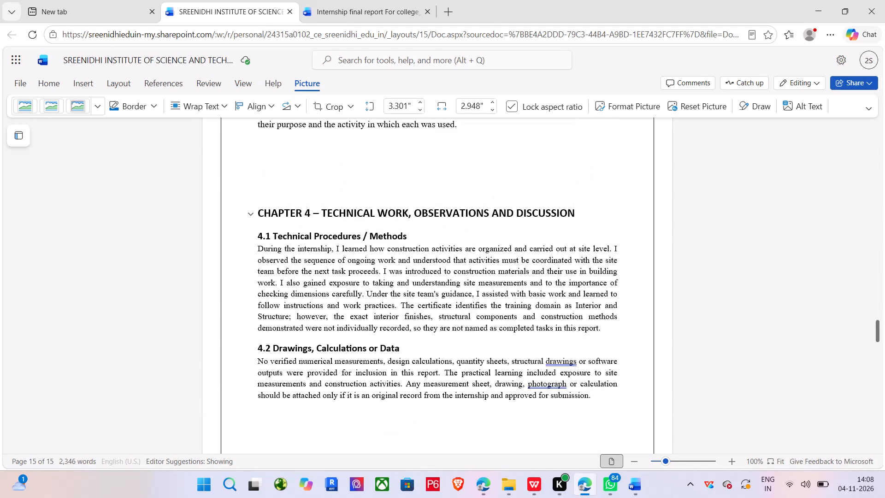
pyautogui.scroll(13, 496, 213)
pyautogui.scroll(20, 496, 213)
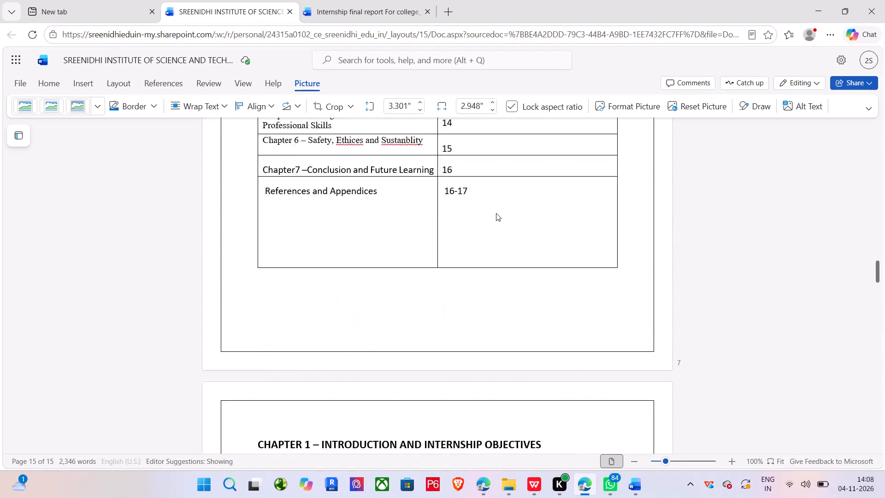
pyautogui.scroll(6, 496, 213)
pyautogui.scroll(20, 496, 213)
pyautogui.scroll(4, 496, 213)
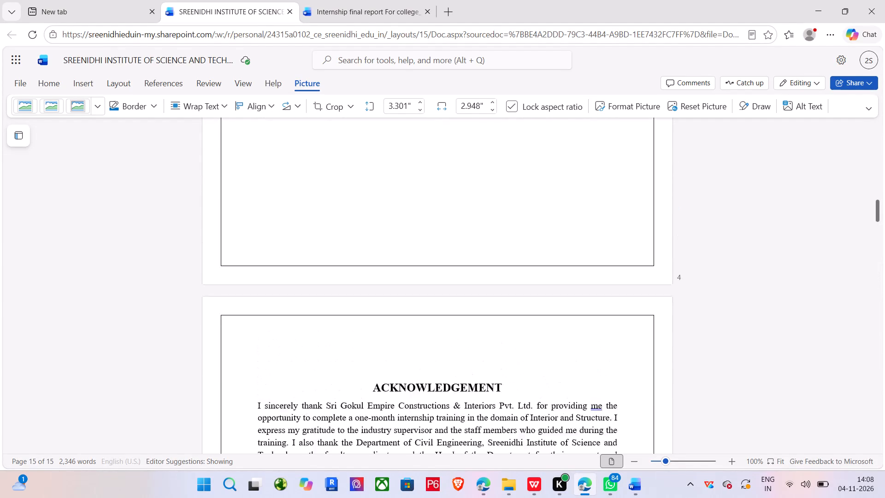
pyautogui.scroll(12, 496, 213)
pyautogui.scroll(12, 496, 213)
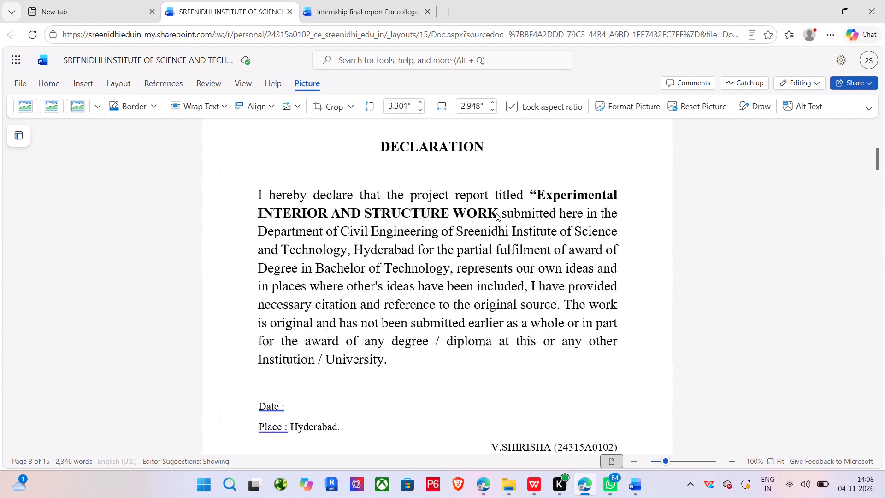
pyautogui.scroll(12, 496, 213)
pyautogui.scroll(-2, 496, 213)
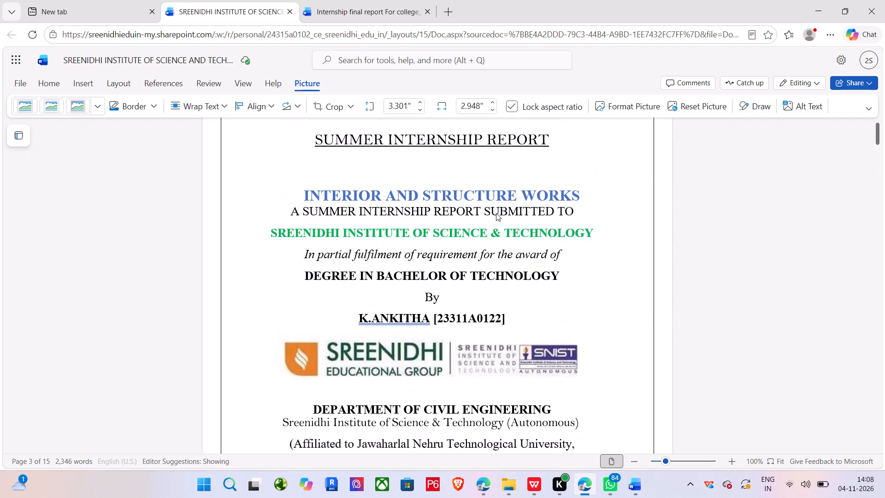
pyautogui.scroll(7, 496, 213)
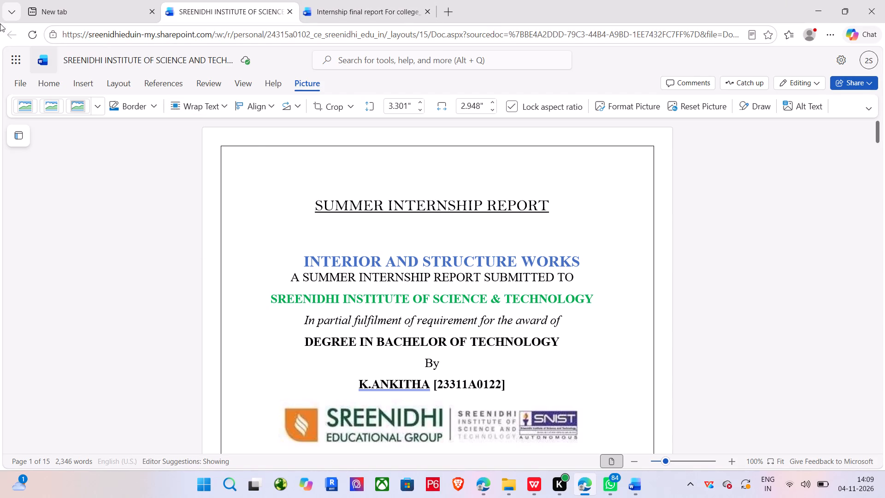
# Download a copy of the report as a Word document for offline use.
pyautogui.click(27, 81)
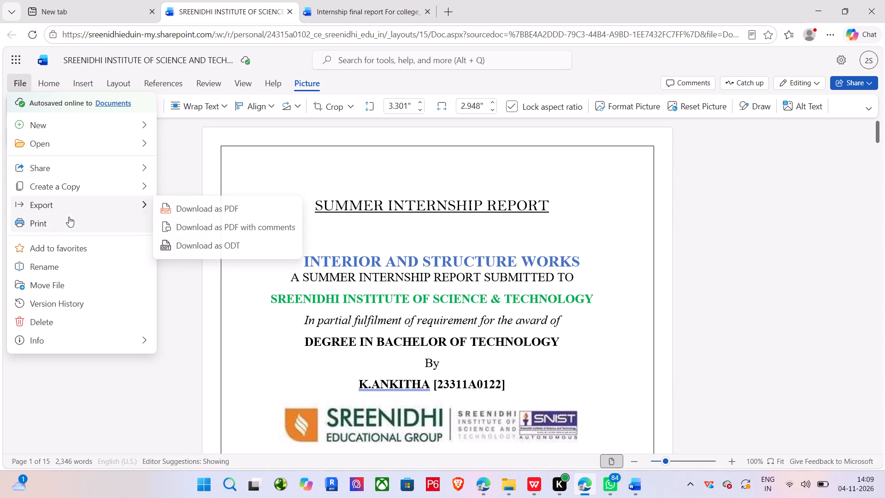
pyautogui.click(73, 187)
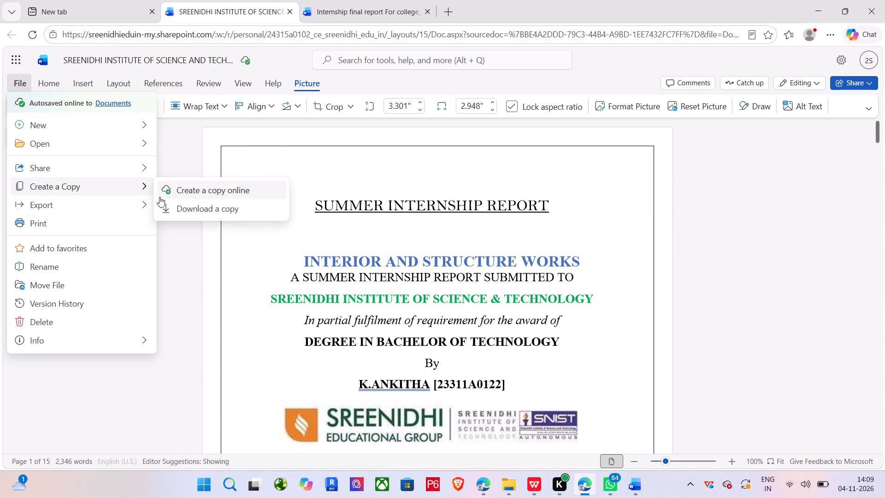
pyautogui.click(165, 203)
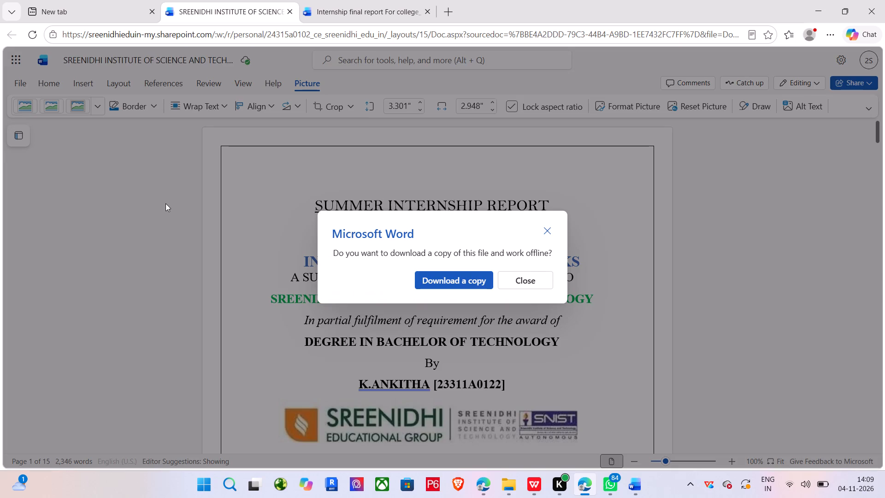
pyautogui.click(468, 284)
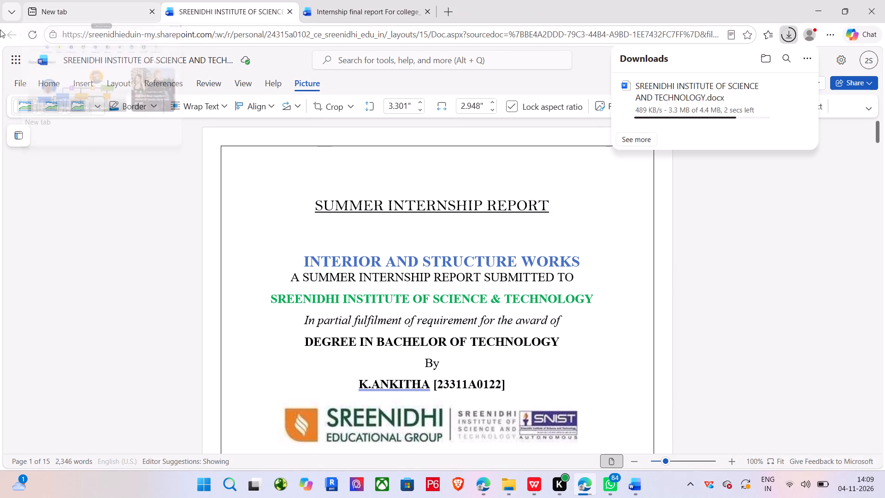
# Open the export format options for the report.
pyautogui.click(11, 81)
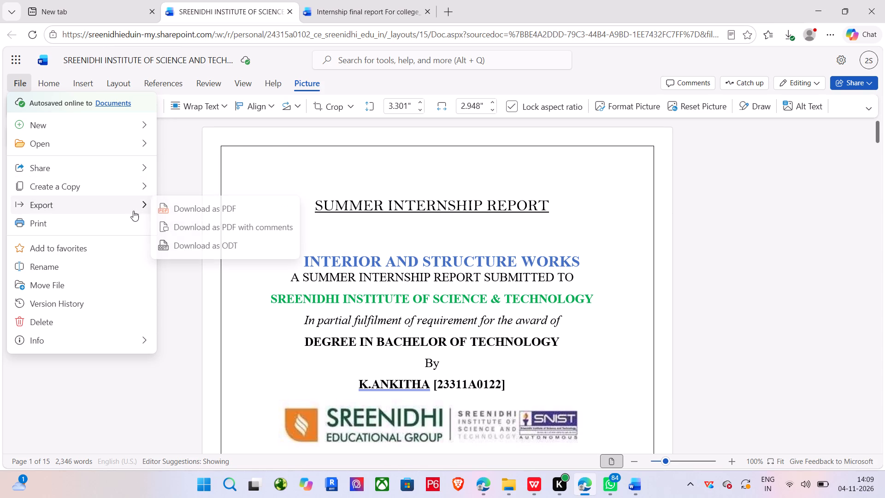
# Export the internship report as a PDF and download the generated file.
pyautogui.click(189, 212)
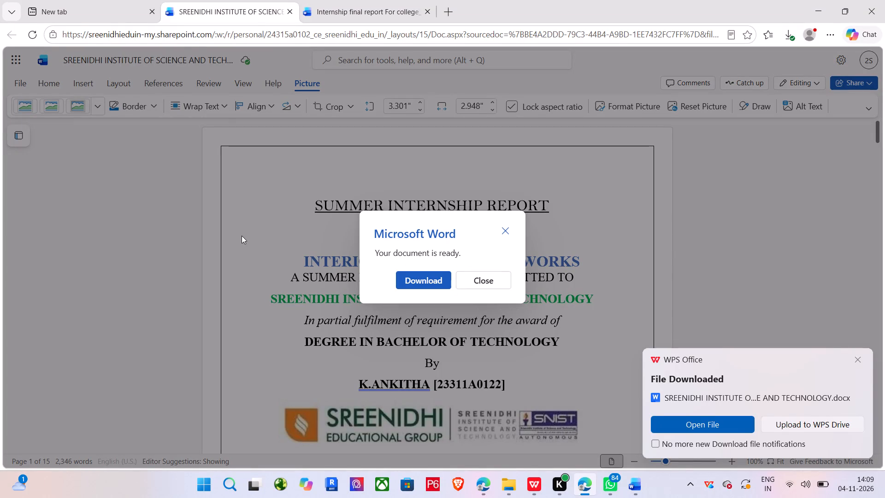
pyautogui.click(434, 281)
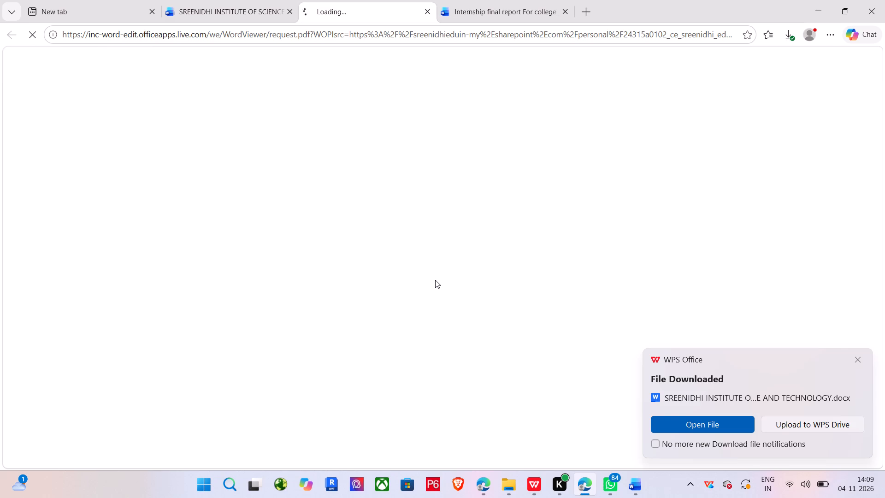
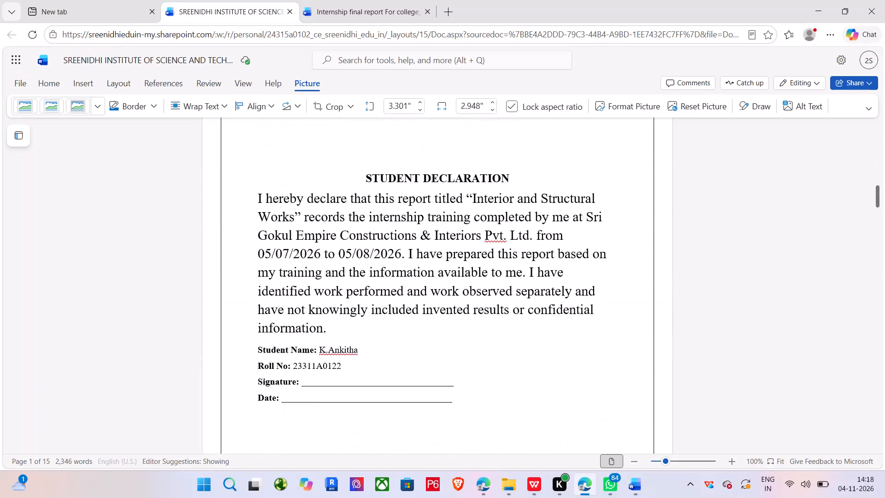
# Place the cursor in the page number cell of the References and Appendices row in the table of contents.
pyautogui.scroll(-4, 586, 362)
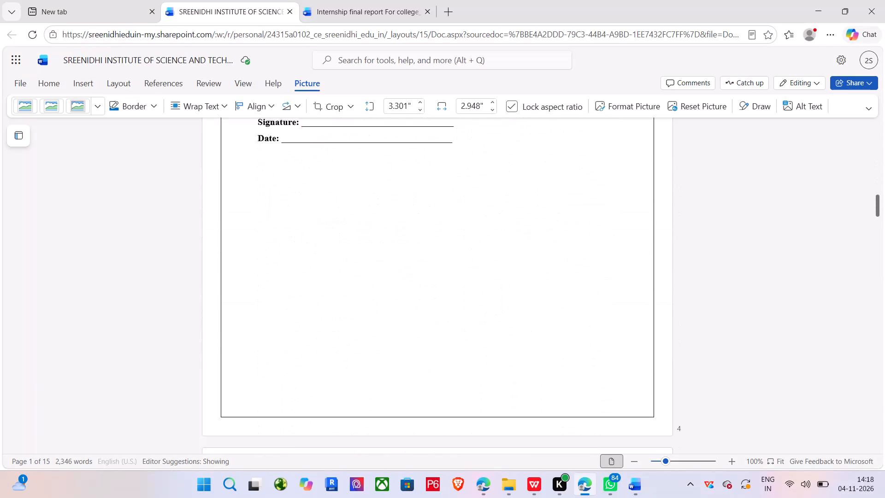
pyautogui.scroll(-20, 586, 362)
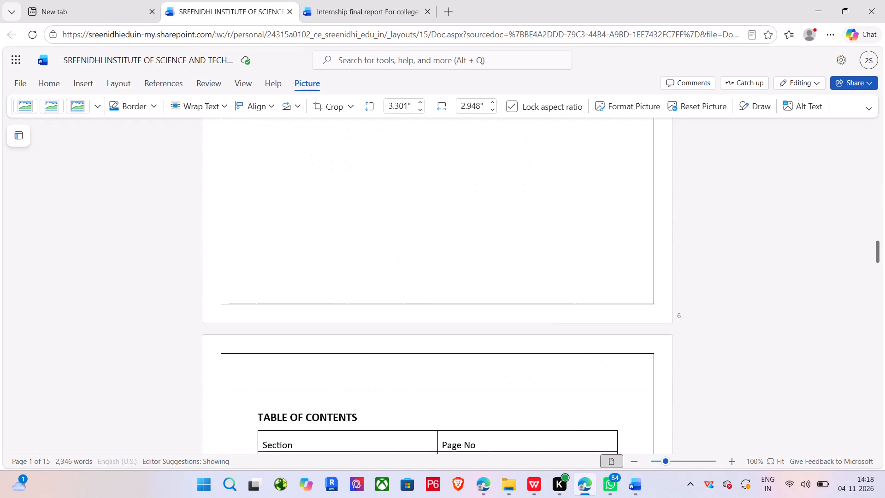
pyautogui.scroll(-8, 586, 359)
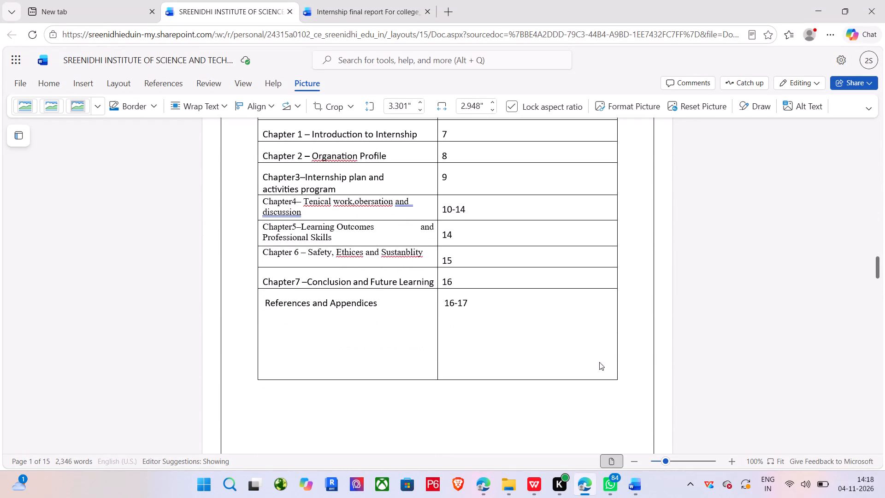
pyautogui.click(614, 376)
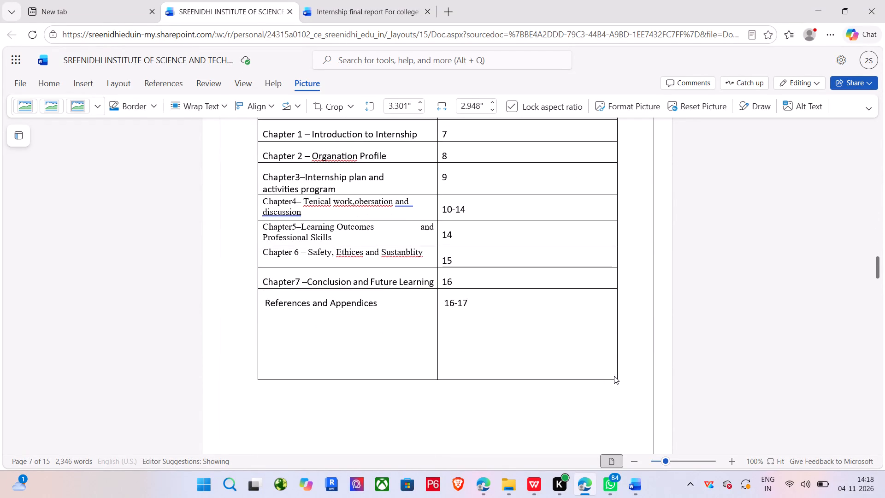
pyautogui.click(614, 379)
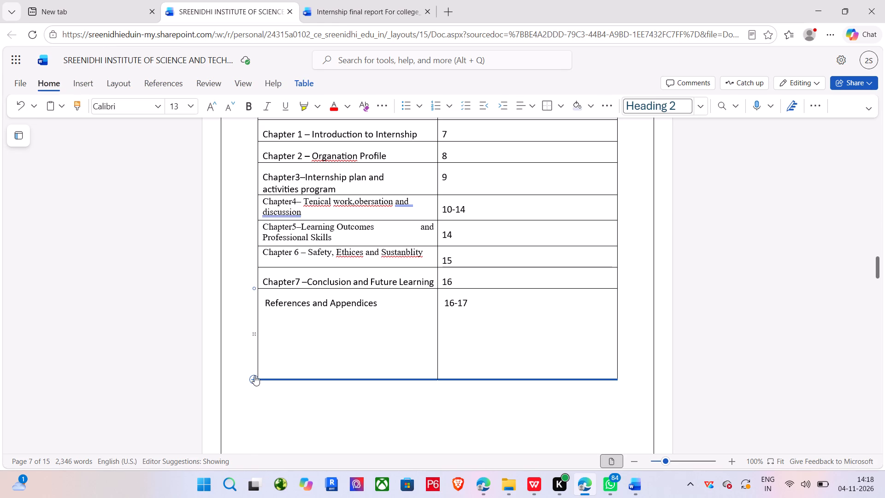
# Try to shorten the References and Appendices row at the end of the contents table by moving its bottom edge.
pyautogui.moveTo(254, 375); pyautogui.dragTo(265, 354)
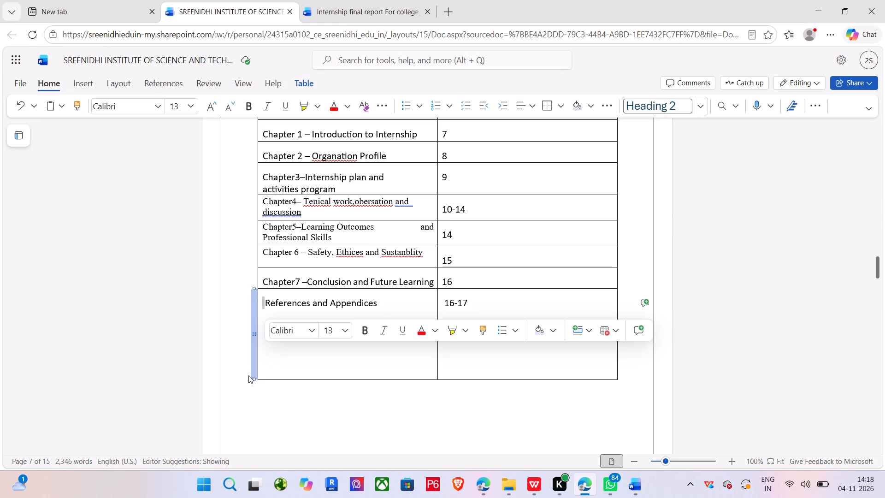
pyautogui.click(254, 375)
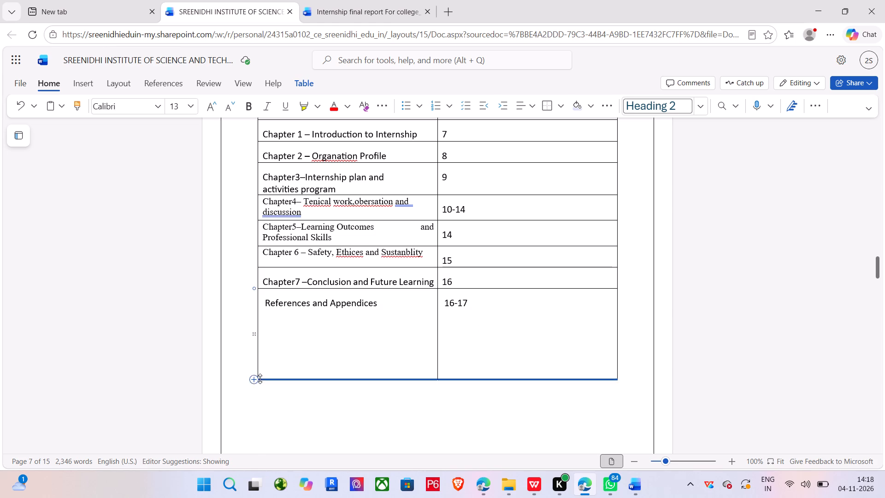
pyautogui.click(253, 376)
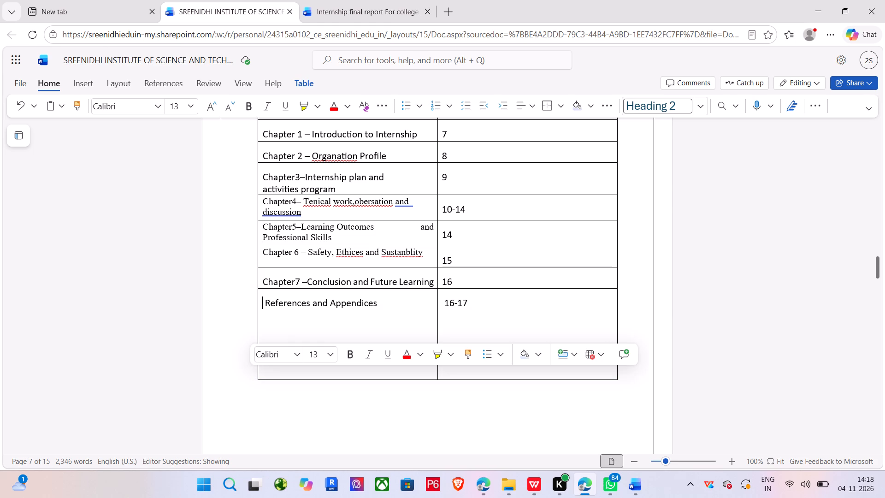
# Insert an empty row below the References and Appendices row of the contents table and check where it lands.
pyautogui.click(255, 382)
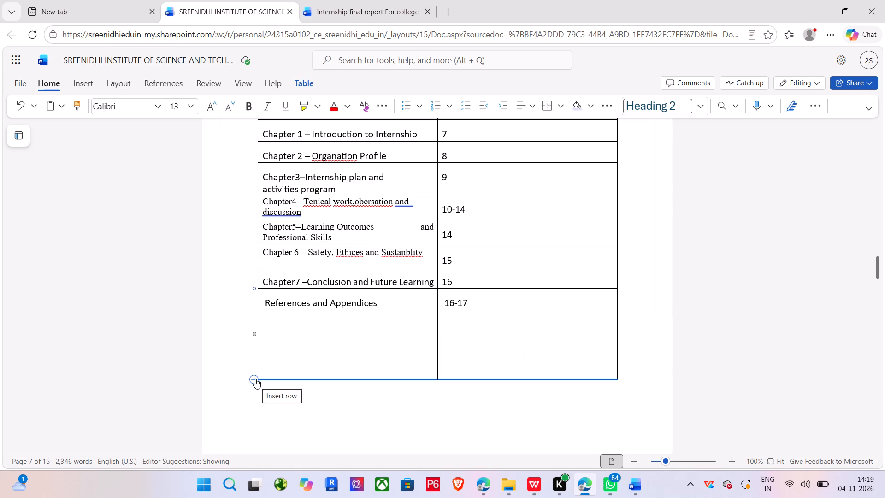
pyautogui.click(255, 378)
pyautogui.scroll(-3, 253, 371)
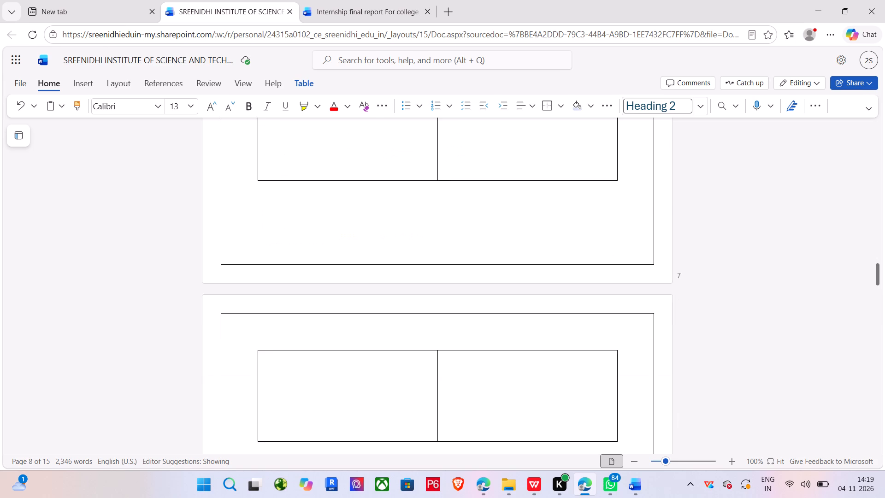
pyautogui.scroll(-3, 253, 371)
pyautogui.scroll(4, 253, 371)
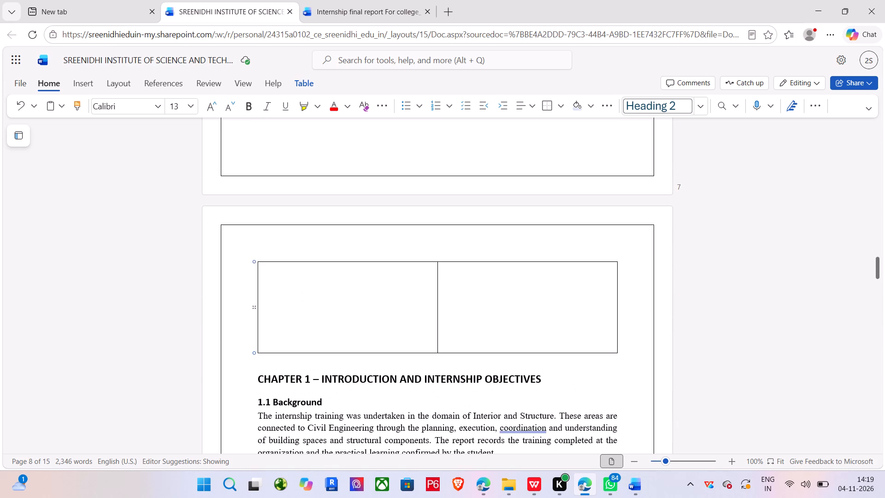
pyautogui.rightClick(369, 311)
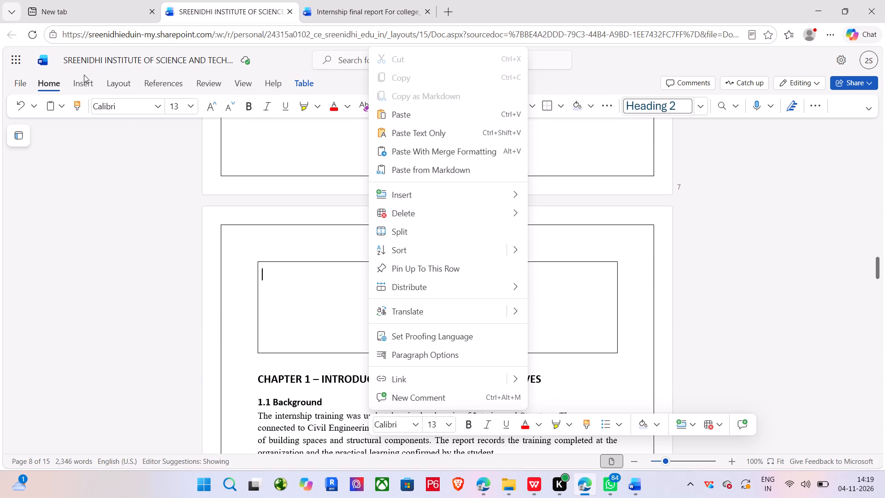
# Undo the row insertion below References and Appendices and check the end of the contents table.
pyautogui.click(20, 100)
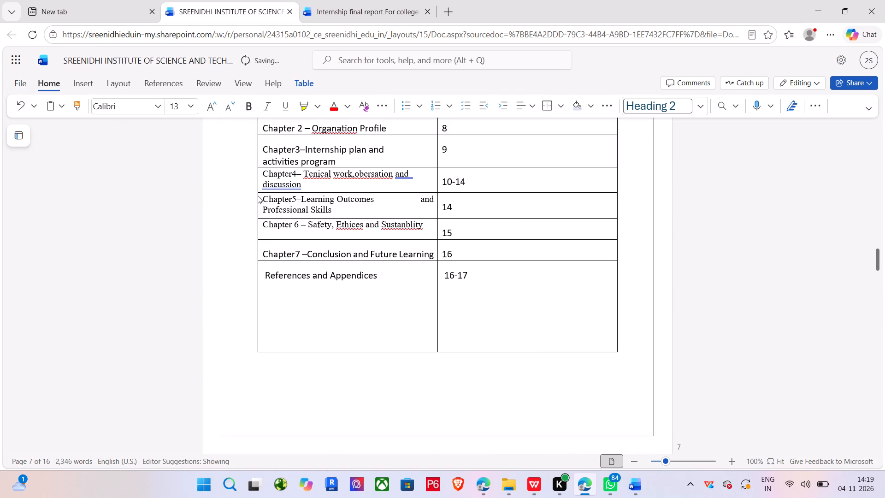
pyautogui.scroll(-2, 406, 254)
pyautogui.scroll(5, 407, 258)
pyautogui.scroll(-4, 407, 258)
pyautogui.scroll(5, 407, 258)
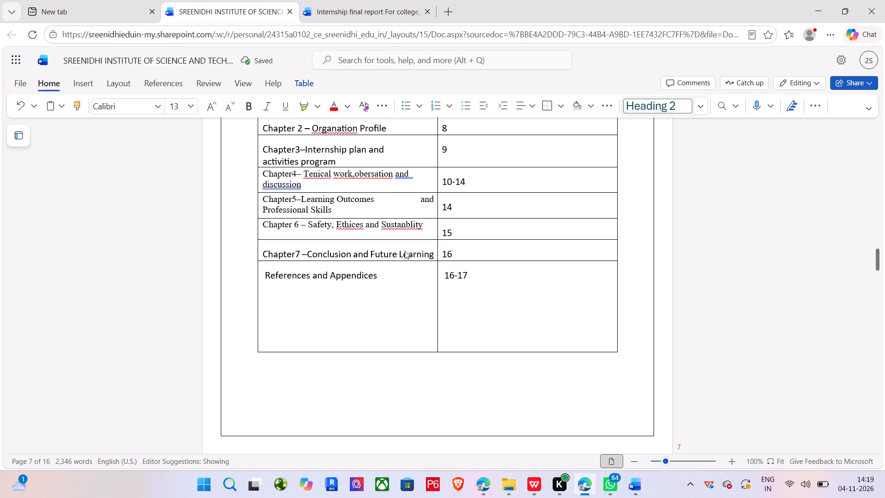
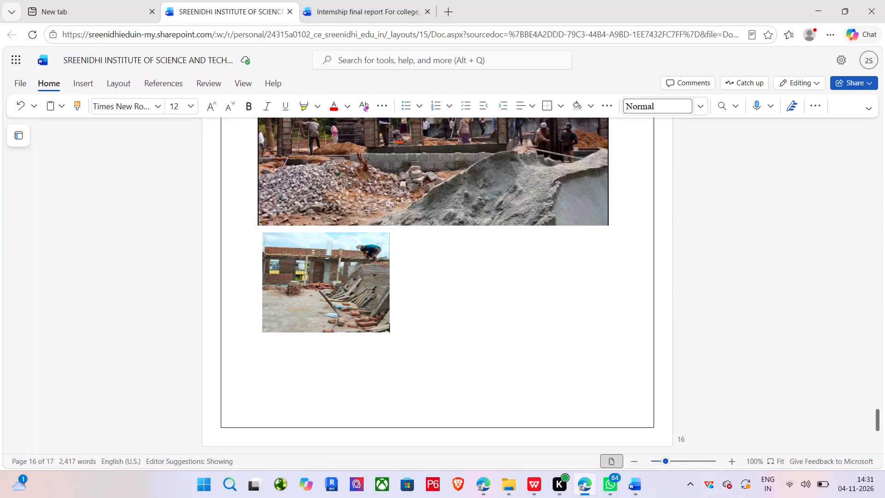
# Paste the copied foundation excavation photo beside the small brick masonry photo below the construction site photo.
pyautogui.click(420, 243)
pyautogui.hotkey('ctrl', 'v')
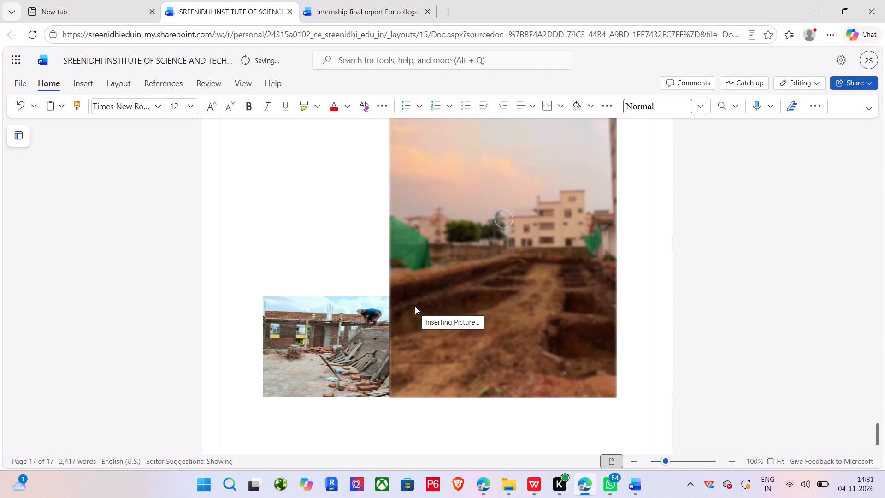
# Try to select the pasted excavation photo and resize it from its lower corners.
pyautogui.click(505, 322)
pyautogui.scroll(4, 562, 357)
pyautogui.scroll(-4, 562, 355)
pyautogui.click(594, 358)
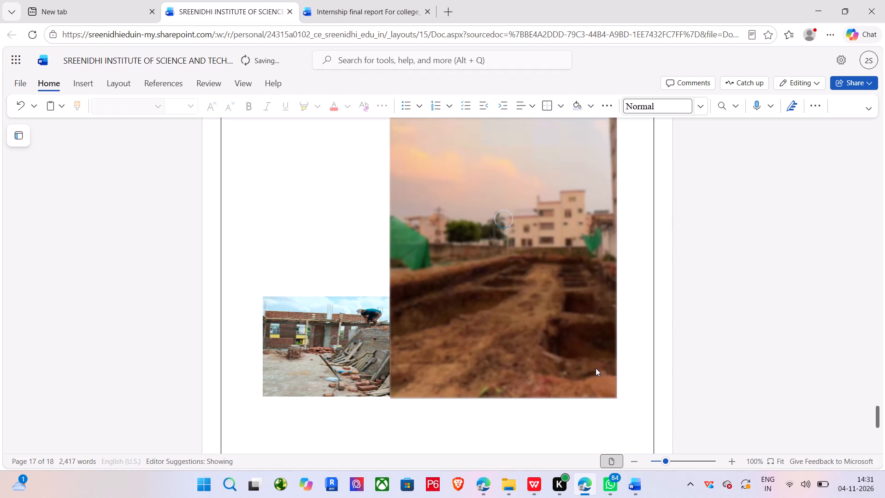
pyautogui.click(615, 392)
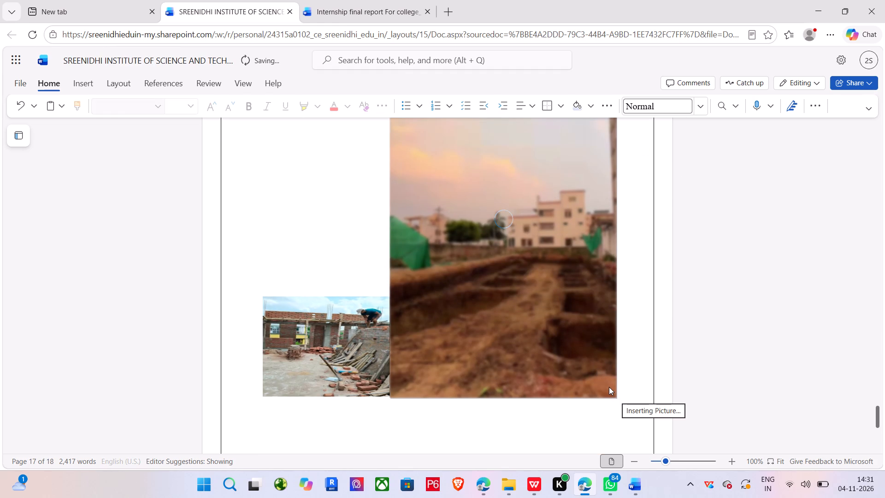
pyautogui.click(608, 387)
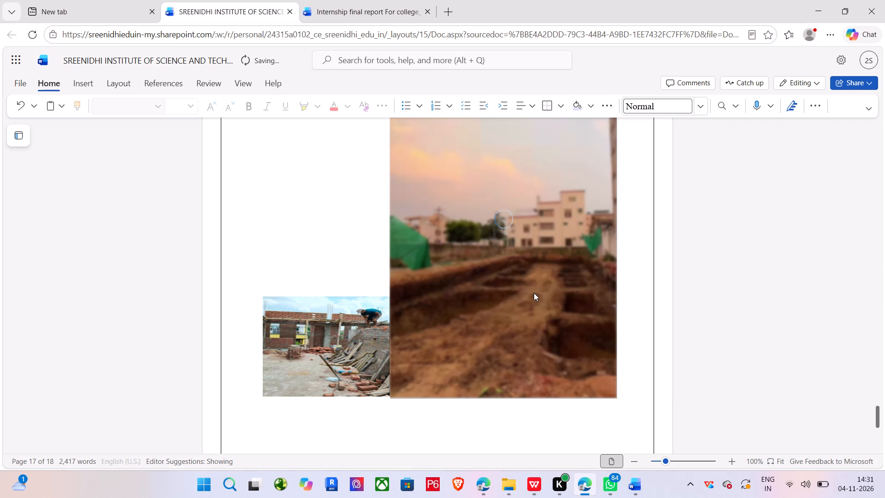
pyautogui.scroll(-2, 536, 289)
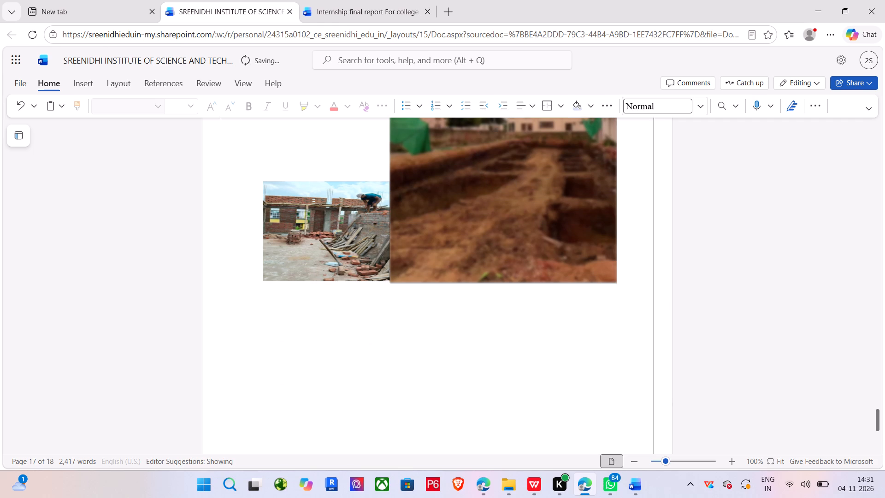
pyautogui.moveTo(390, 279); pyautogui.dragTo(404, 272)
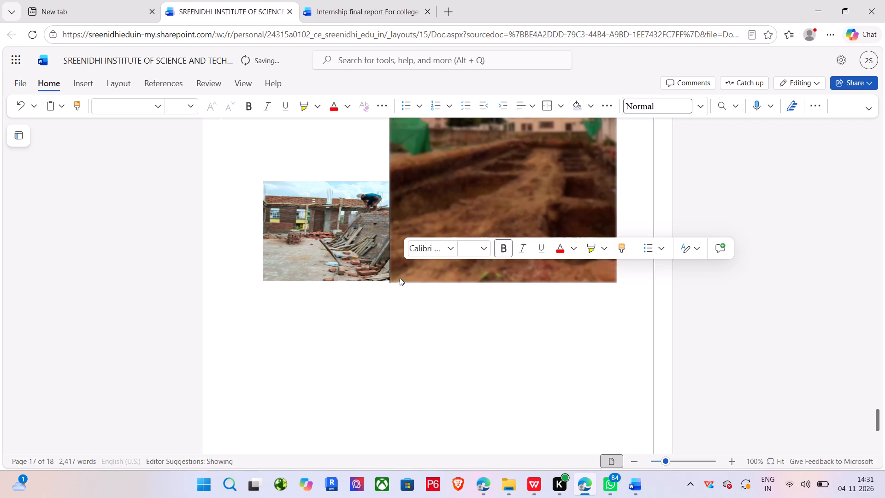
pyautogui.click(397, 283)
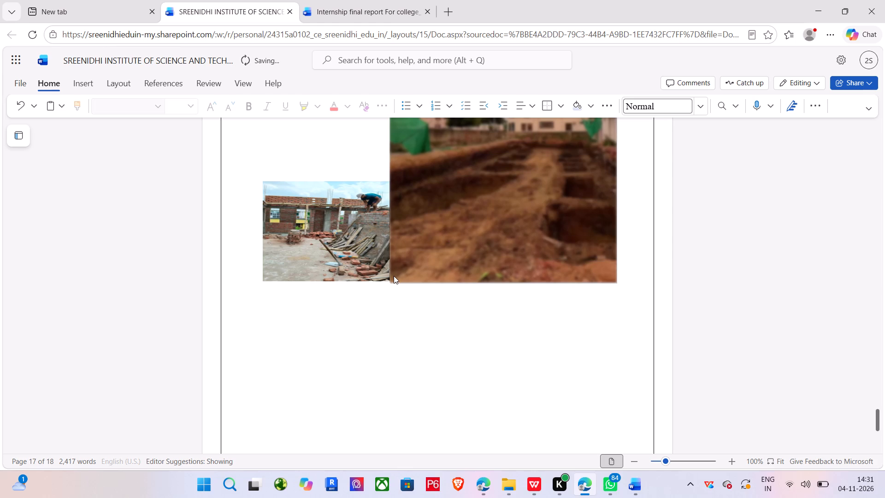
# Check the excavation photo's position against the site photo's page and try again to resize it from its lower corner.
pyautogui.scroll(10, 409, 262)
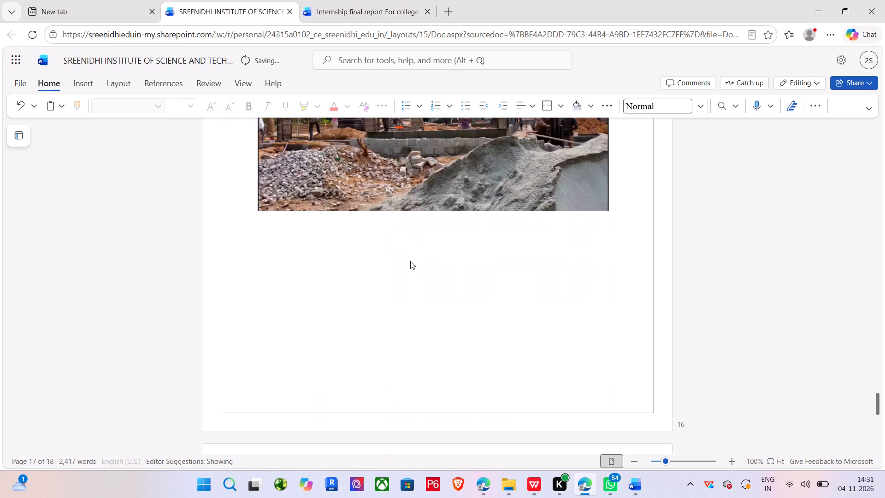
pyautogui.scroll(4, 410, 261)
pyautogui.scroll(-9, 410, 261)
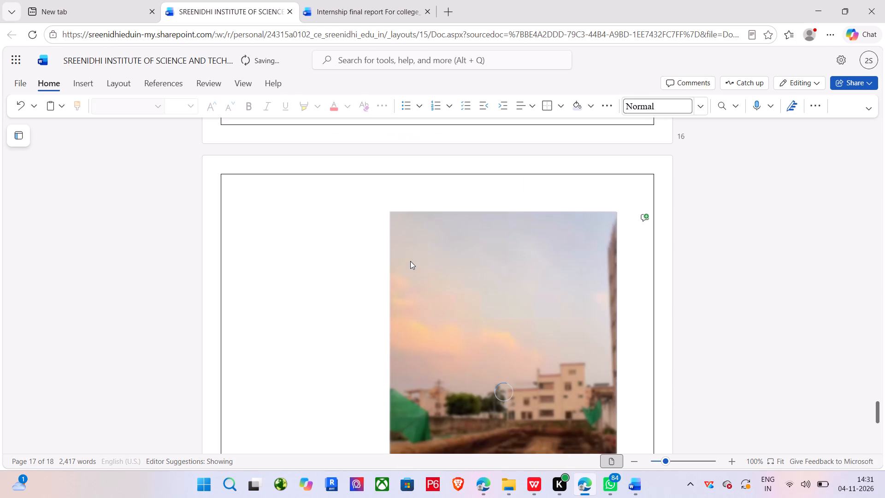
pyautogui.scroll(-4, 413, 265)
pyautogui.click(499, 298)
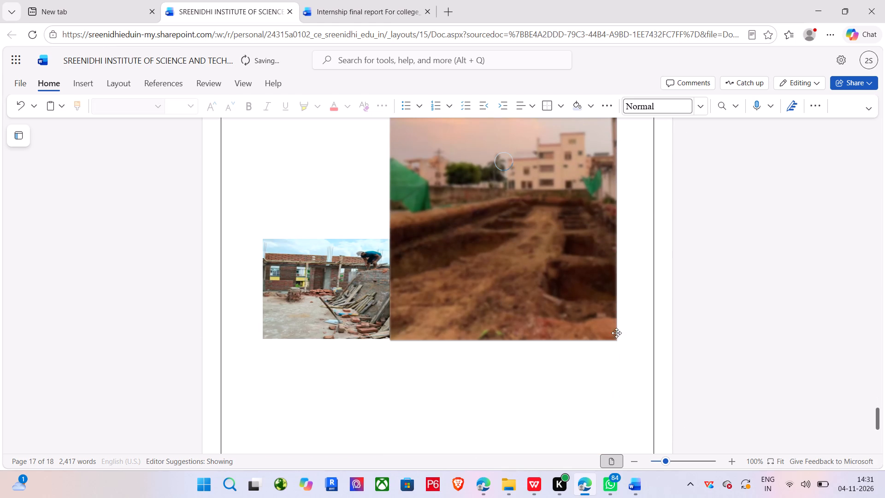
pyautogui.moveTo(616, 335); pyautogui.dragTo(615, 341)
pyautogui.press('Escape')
# Look over the appendix pages, from the end of page 15 through Appendices / Supporting Evidence to the excavation photo.
pyautogui.scroll(16, 558, 276)
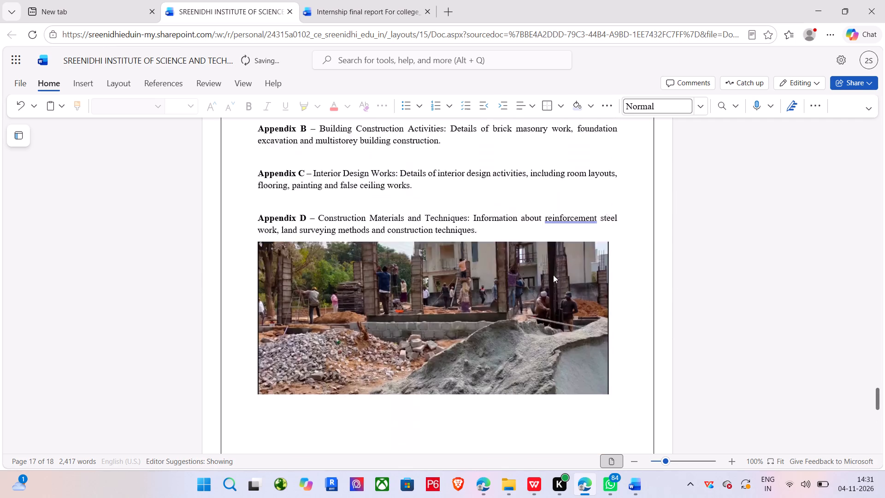
pyautogui.scroll(5, 553, 275)
pyautogui.scroll(-5, 552, 275)
pyautogui.scroll(4, 552, 275)
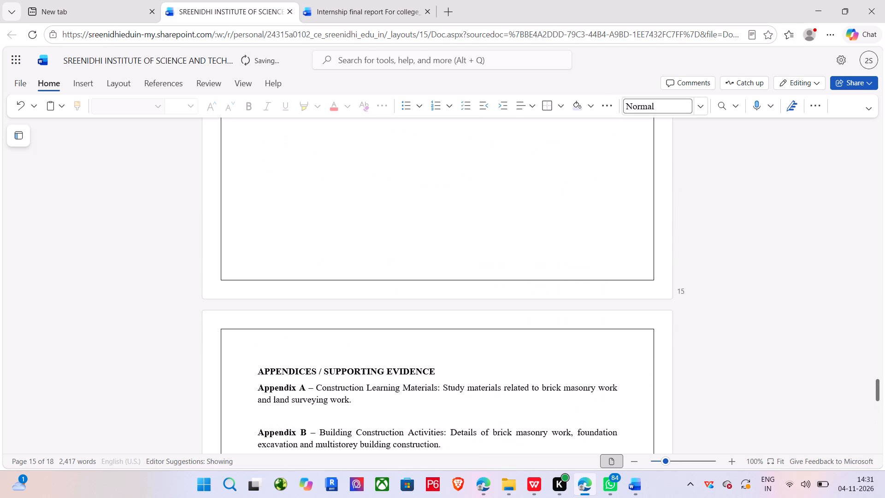
pyautogui.scroll(9, 552, 275)
pyautogui.scroll(-15, 552, 275)
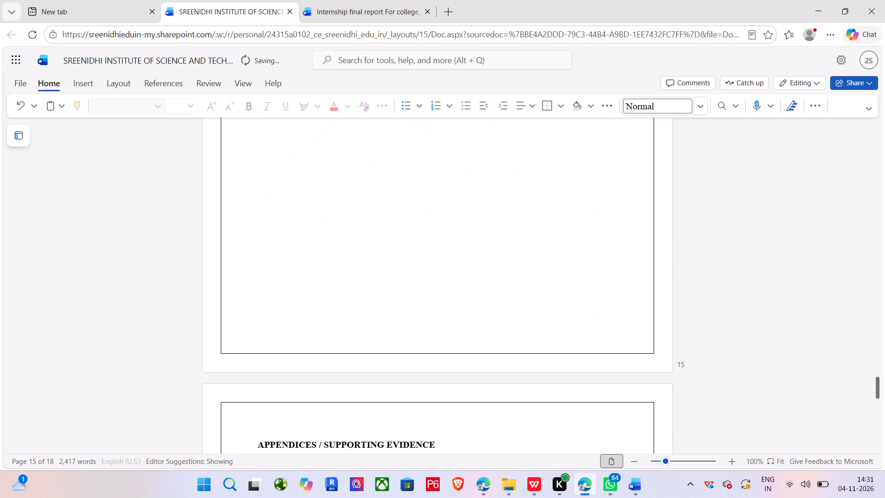
pyautogui.scroll(-15, 552, 275)
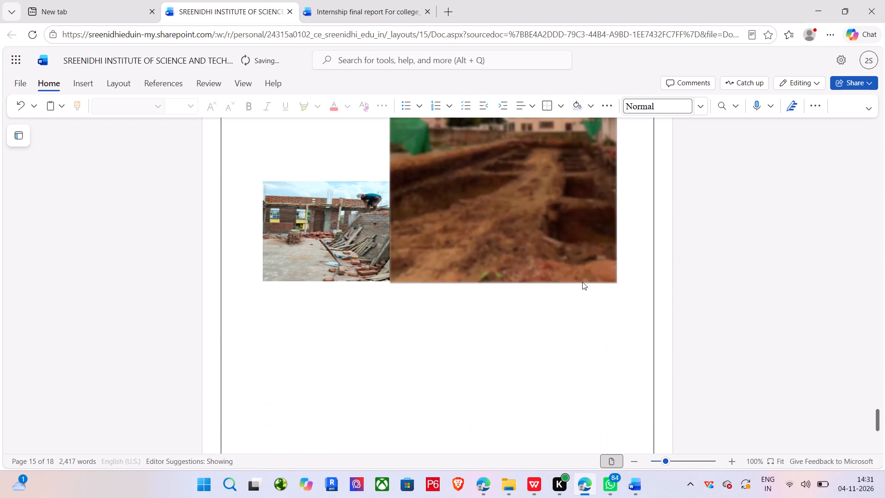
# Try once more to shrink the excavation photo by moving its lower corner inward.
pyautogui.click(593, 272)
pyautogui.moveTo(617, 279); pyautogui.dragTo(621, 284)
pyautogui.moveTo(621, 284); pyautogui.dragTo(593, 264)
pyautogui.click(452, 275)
# Examine the multistorey building photo and certificate heading on the following page, and return to the top of the excavation photo.
pyautogui.scroll(-4, 367, 86)
pyautogui.scroll(-9, 361, 226)
pyautogui.scroll(7, 363, 231)
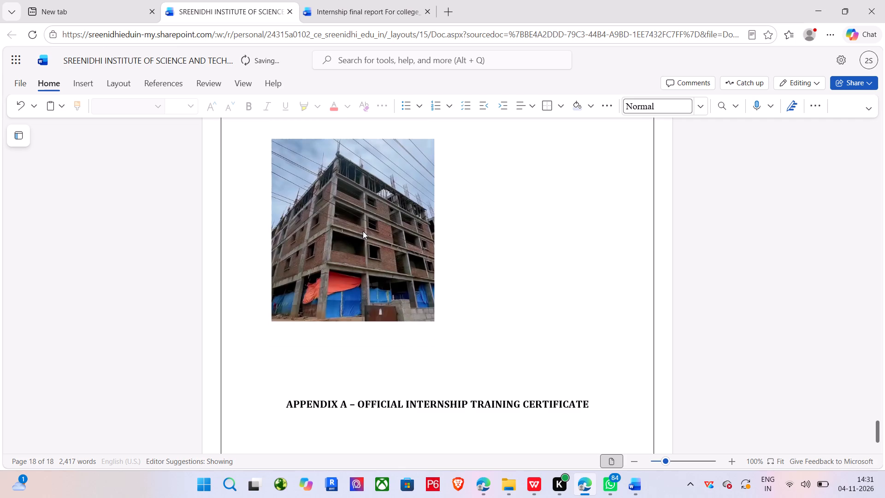
pyautogui.scroll(12, 363, 231)
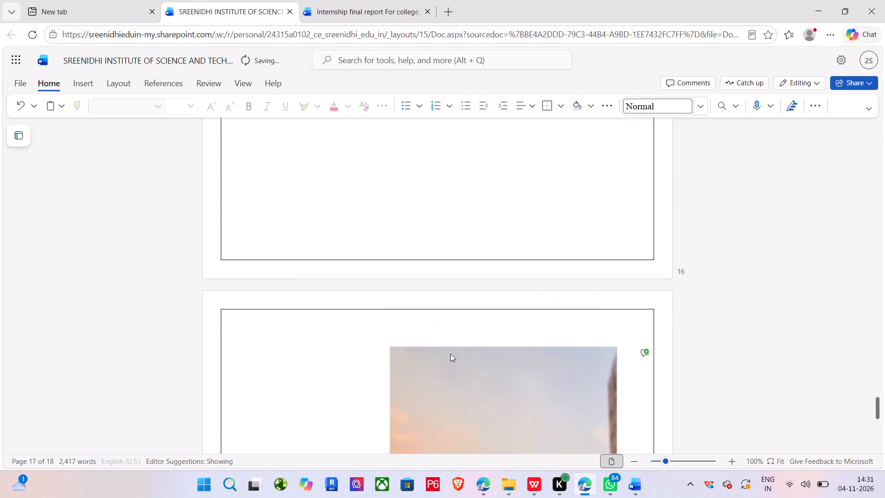
pyautogui.scroll(-6, 461, 364)
pyautogui.scroll(-4, 641, 329)
pyautogui.scroll(6, 614, 333)
# Check the network connection and the document's saving status and file location.
pyautogui.click(780, 486)
pyautogui.scroll(-3, 212, 101)
pyautogui.scroll(-3, 301, 152)
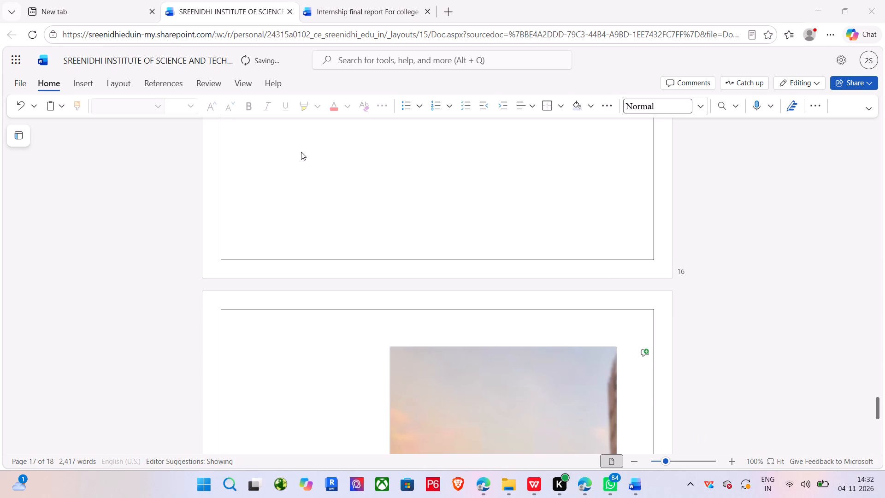
pyautogui.click(301, 153)
pyautogui.click(250, 59)
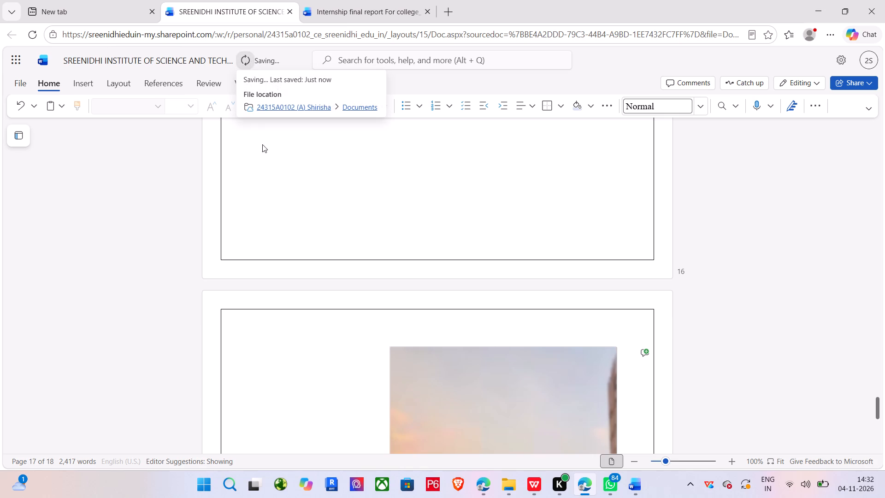
pyautogui.click(271, 162)
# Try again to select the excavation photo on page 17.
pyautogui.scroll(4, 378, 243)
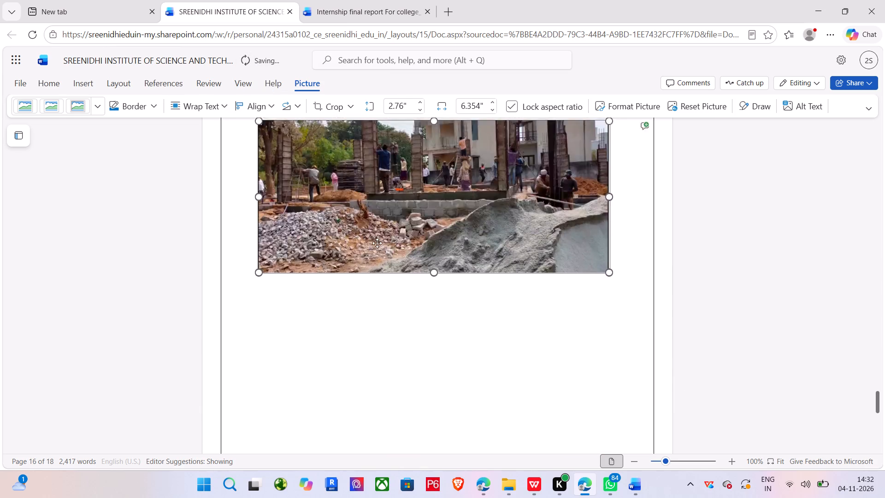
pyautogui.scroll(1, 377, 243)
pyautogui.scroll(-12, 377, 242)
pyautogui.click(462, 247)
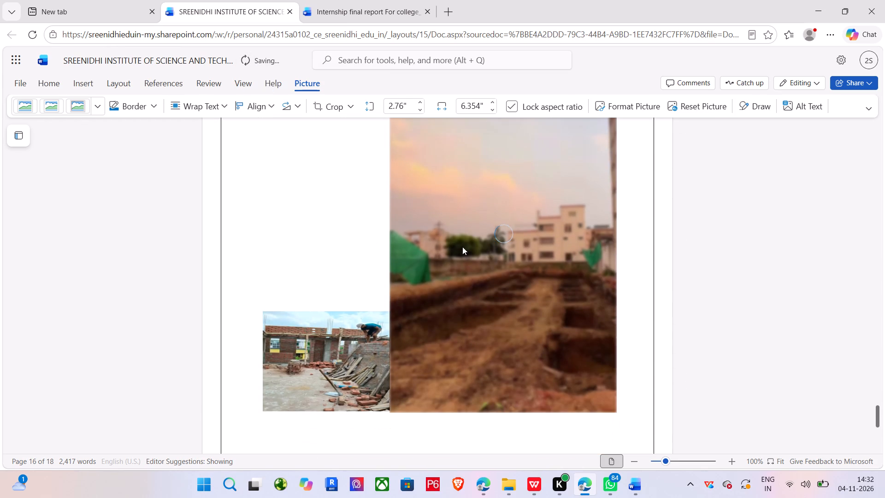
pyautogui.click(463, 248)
# Shrink the construction site photo below Appendix D proportionally to about 2.3 inches high and 5.29 inches wide.
pyautogui.scroll(3, 463, 248)
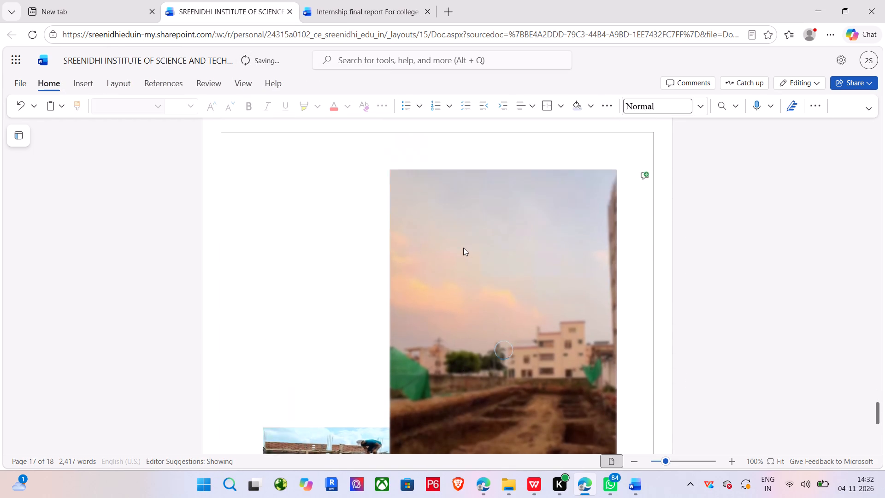
pyautogui.scroll(6, 463, 248)
pyautogui.click(448, 239)
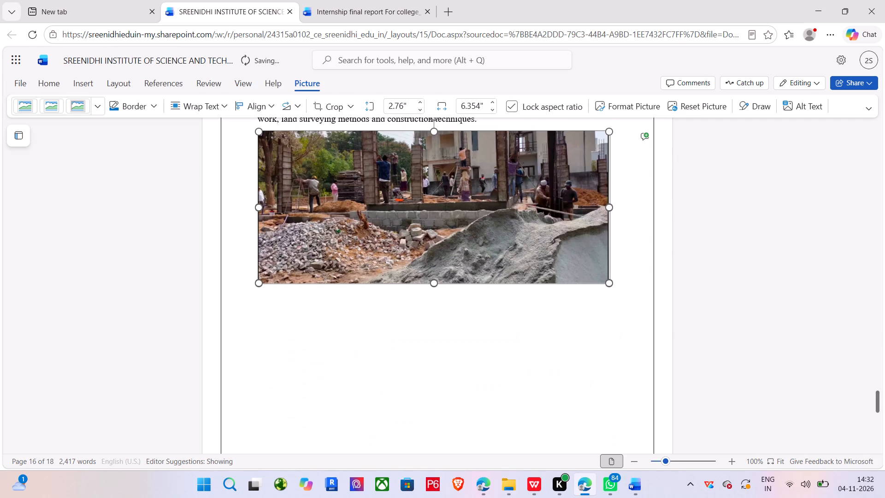
pyautogui.moveTo(610, 284); pyautogui.dragTo(552, 248)
# Delete the blank space in front of the small brick masonry photo on page 17.
pyautogui.scroll(-4, 552, 248)
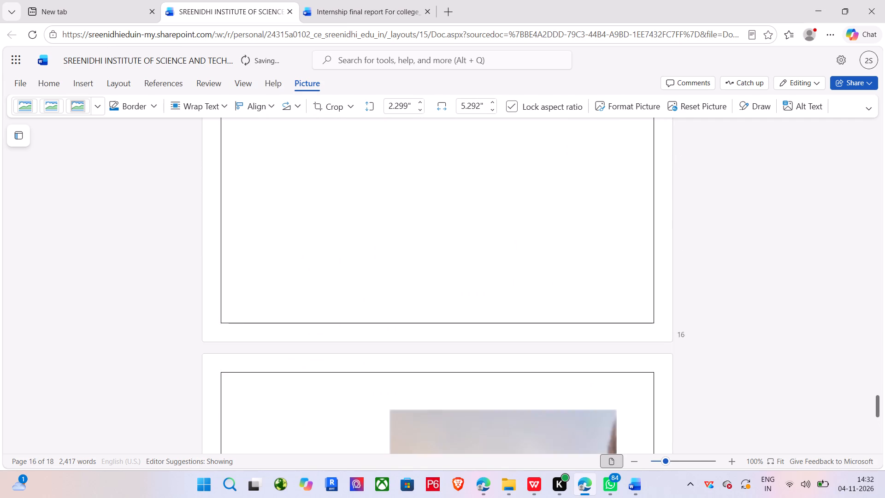
pyautogui.scroll(-4, 525, 258)
pyautogui.click(296, 415)
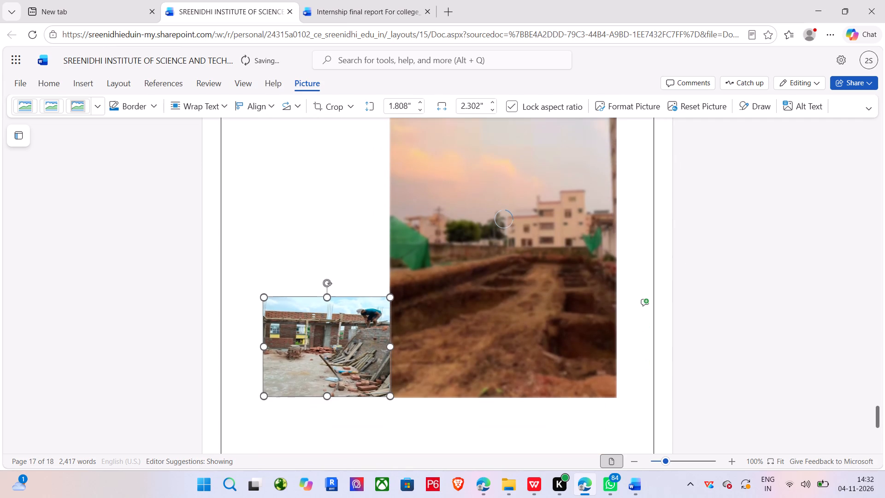
pyautogui.click(252, 296)
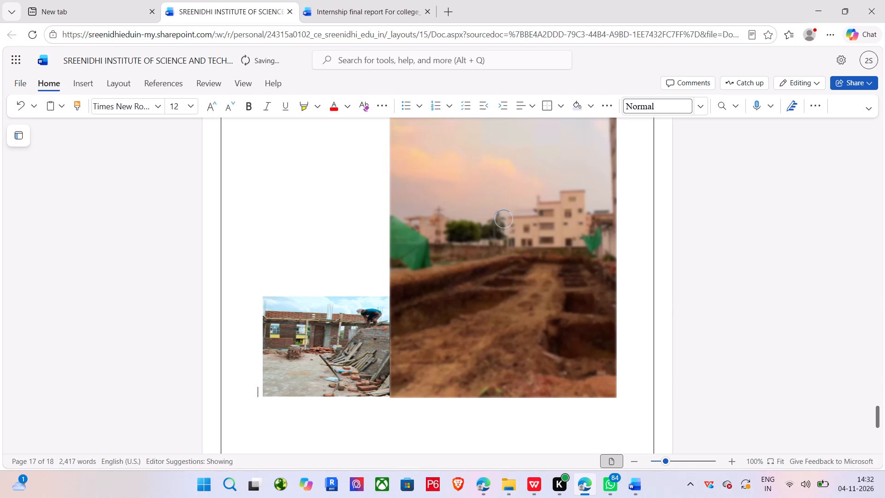
pyautogui.press('BackSpace')
pyautogui.scroll(-4, 255, 296)
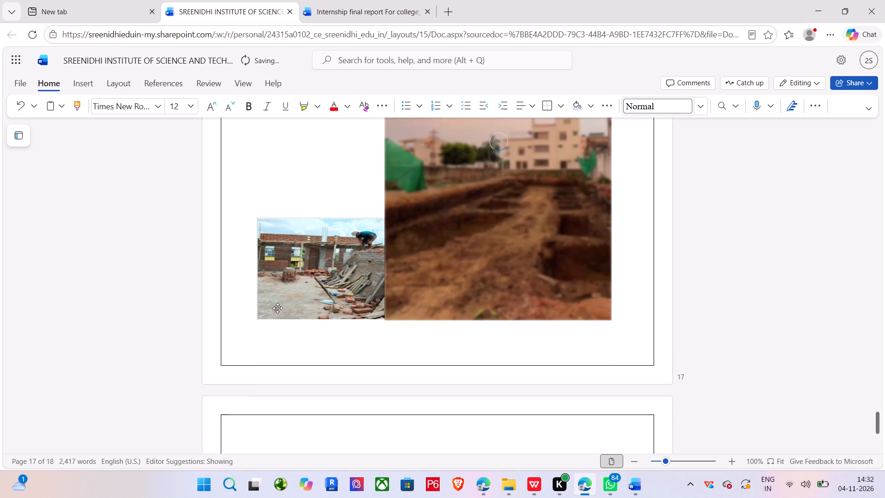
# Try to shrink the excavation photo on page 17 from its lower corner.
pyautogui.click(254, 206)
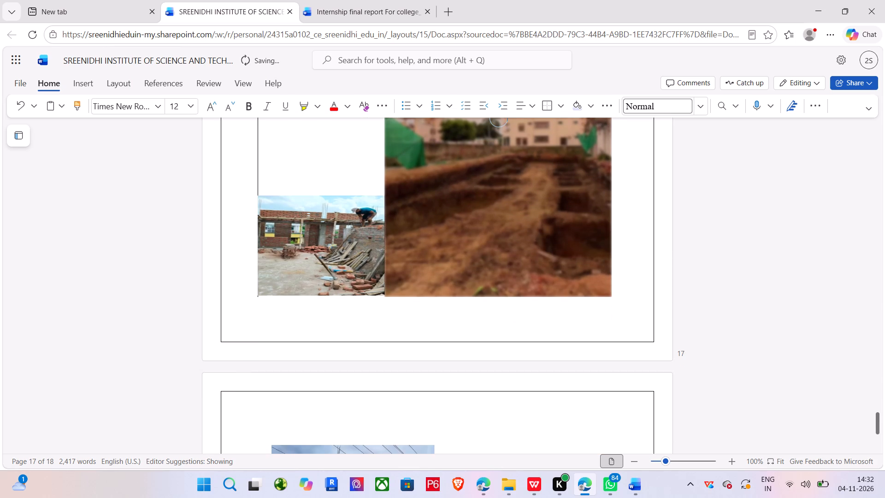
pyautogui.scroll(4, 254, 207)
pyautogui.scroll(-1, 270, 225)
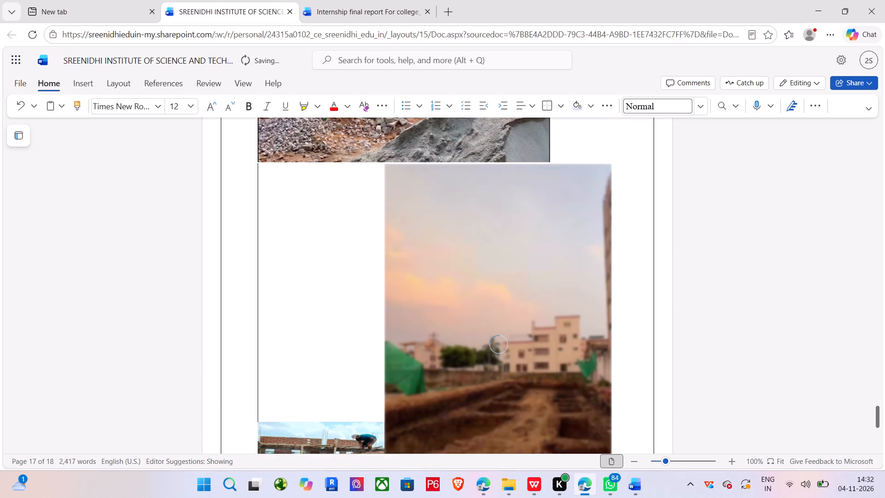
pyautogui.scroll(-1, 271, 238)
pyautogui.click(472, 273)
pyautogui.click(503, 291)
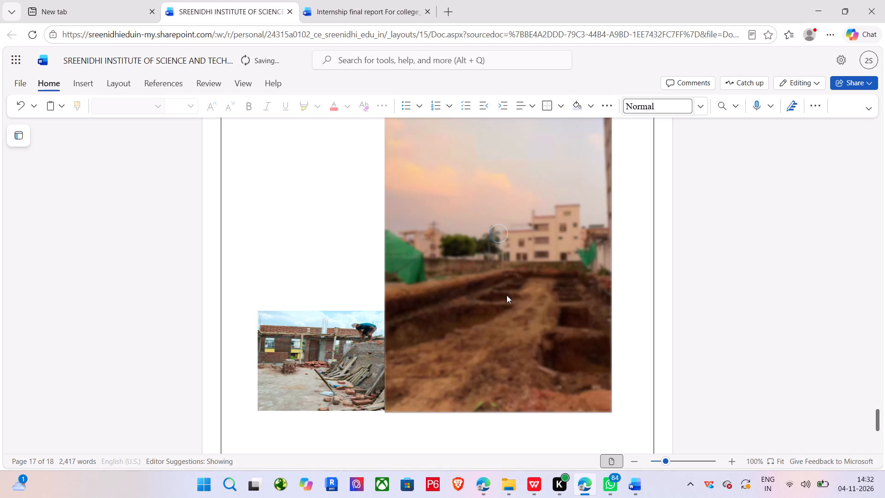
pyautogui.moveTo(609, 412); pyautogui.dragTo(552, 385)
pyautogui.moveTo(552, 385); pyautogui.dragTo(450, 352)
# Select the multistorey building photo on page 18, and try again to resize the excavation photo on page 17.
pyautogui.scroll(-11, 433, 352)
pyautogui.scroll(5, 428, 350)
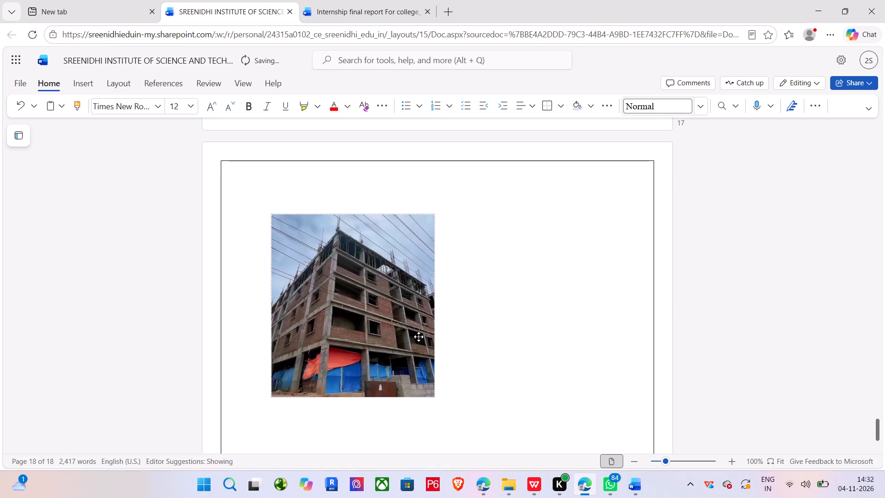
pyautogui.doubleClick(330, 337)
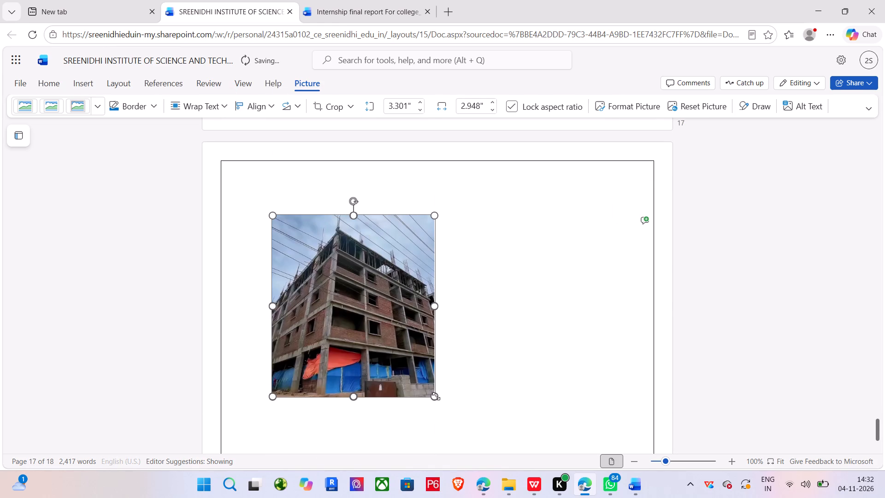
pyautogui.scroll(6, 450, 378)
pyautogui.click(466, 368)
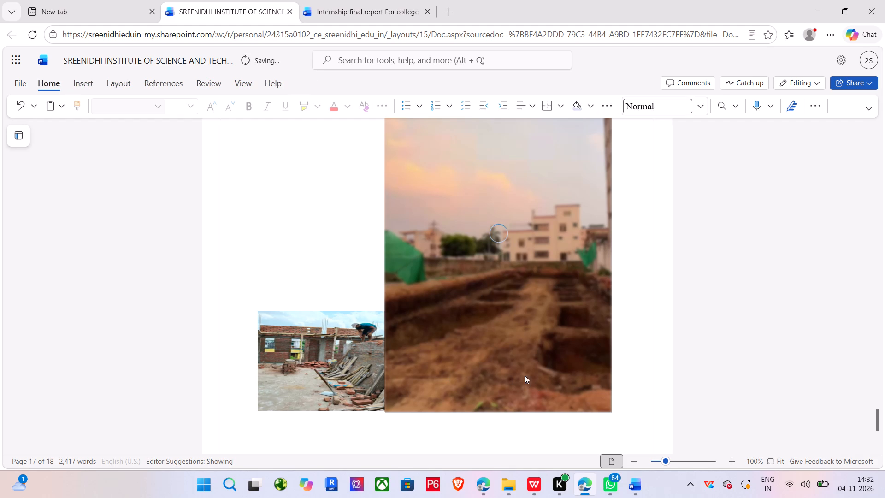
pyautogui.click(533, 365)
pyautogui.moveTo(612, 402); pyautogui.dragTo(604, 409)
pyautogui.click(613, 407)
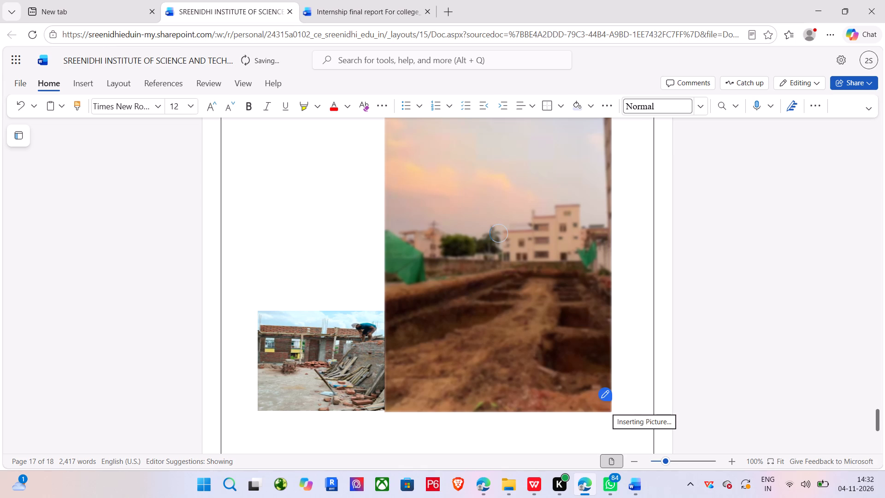
# Examine the layout of the appendix text on page 16 and the photos on page 17.
pyautogui.scroll(9, 468, 323)
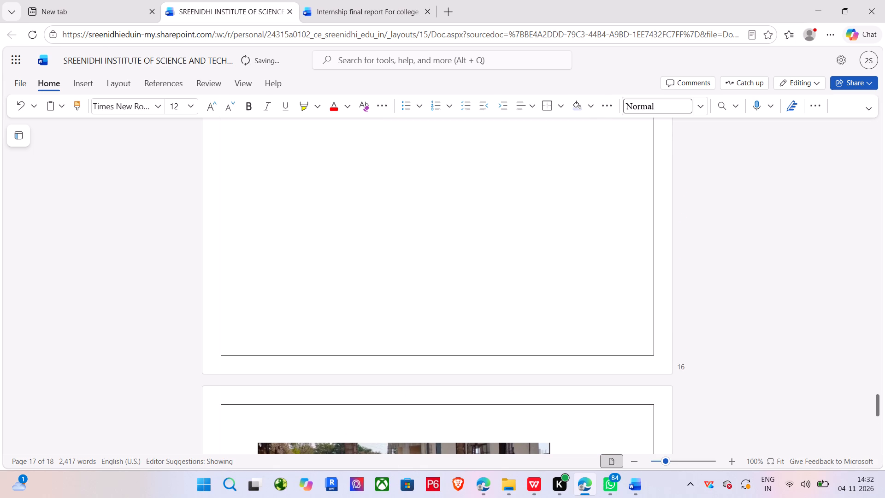
pyautogui.scroll(8, 468, 323)
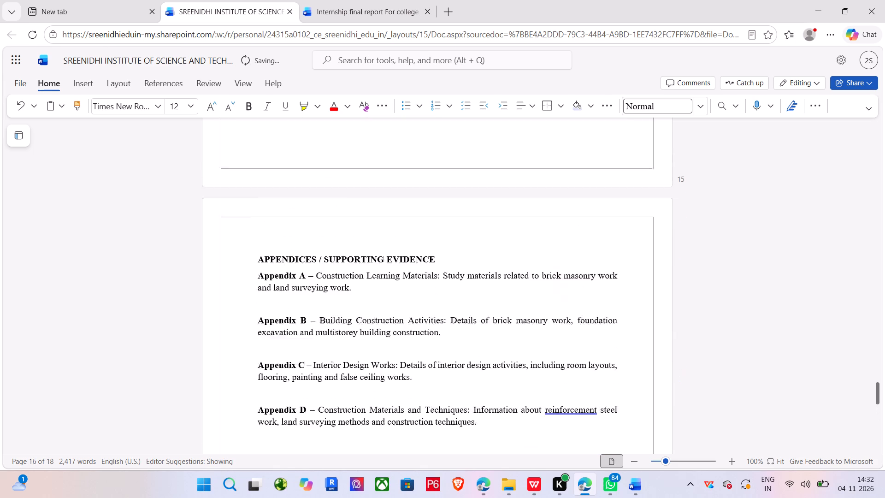
pyautogui.scroll(-3, 468, 323)
pyautogui.scroll(-2, 341, 318)
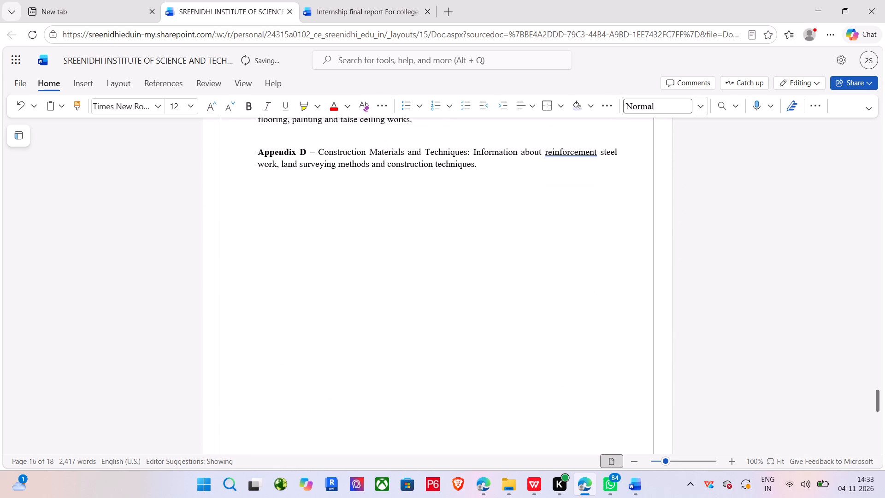
pyautogui.scroll(-8, 334, 307)
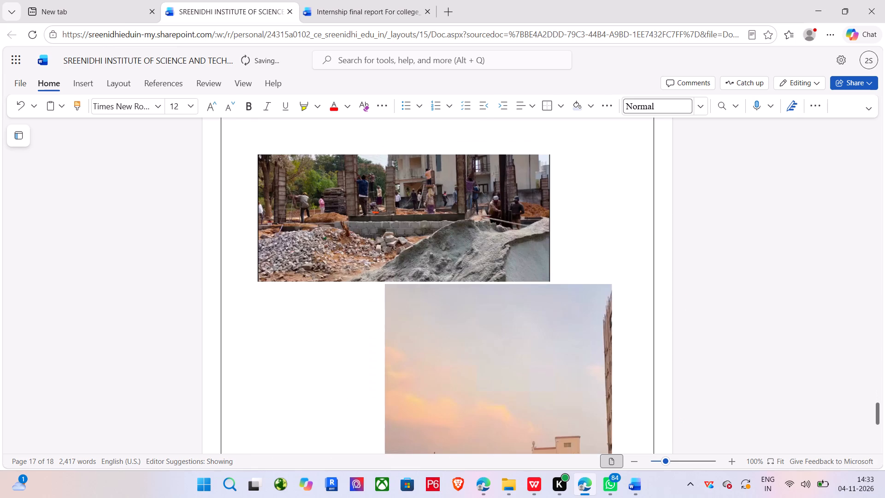
# Undo the blank space deletion on page 17 and the shrinking of the construction site photo.
pyautogui.click(15, 105)
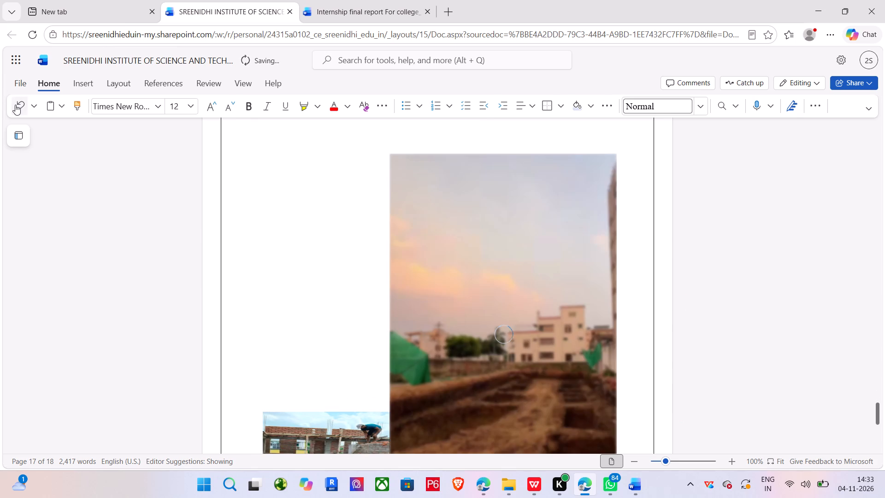
pyautogui.click(15, 105)
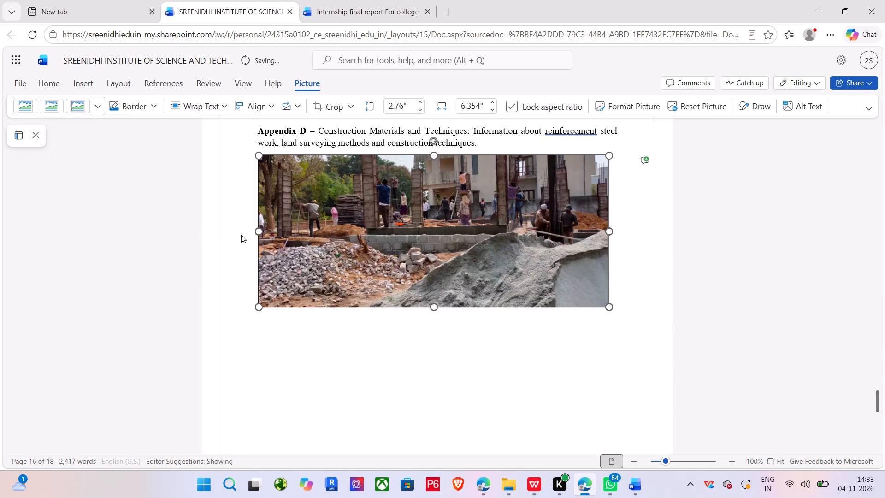
# Review the appendix pages 16 to 18, checking the photo placement, the blank areas and the certificate heading.
pyautogui.scroll(-4, 242, 236)
pyautogui.scroll(-3, 322, 271)
pyautogui.scroll(-5, 425, 290)
pyautogui.scroll(-6, 468, 301)
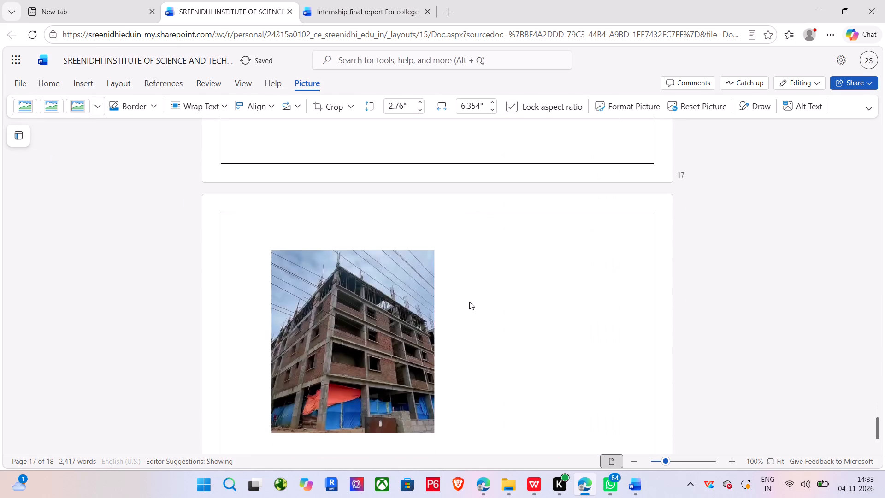
pyautogui.scroll(-4, 469, 302)
pyautogui.scroll(2, 469, 302)
pyautogui.scroll(-8, 470, 299)
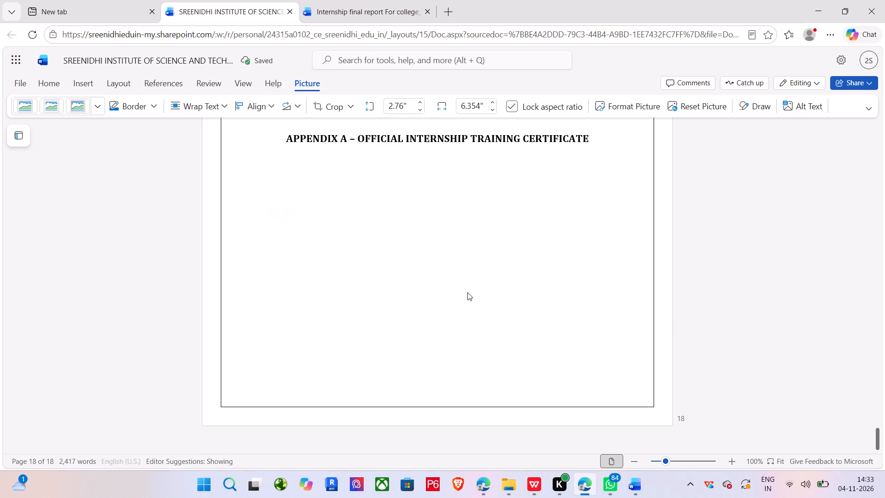
pyautogui.scroll(15, 432, 268)
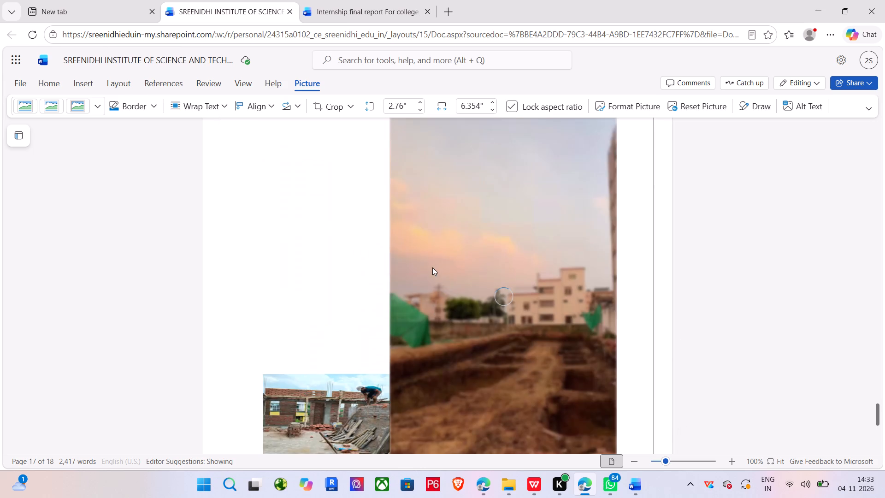
pyautogui.scroll(11, 432, 267)
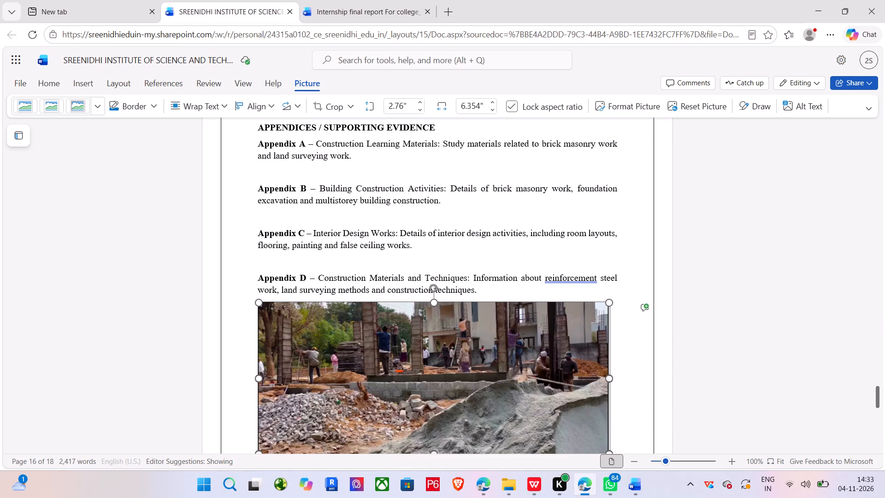
pyautogui.scroll(-2, 449, 272)
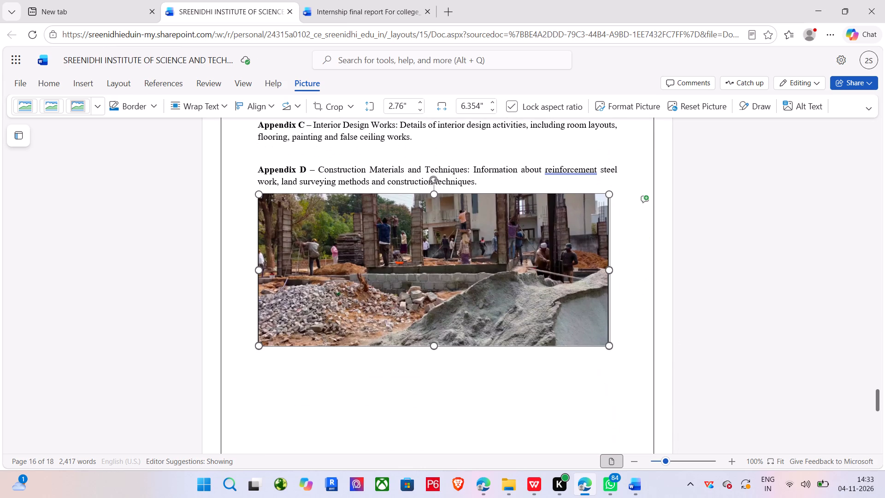
pyautogui.scroll(3, 449, 272)
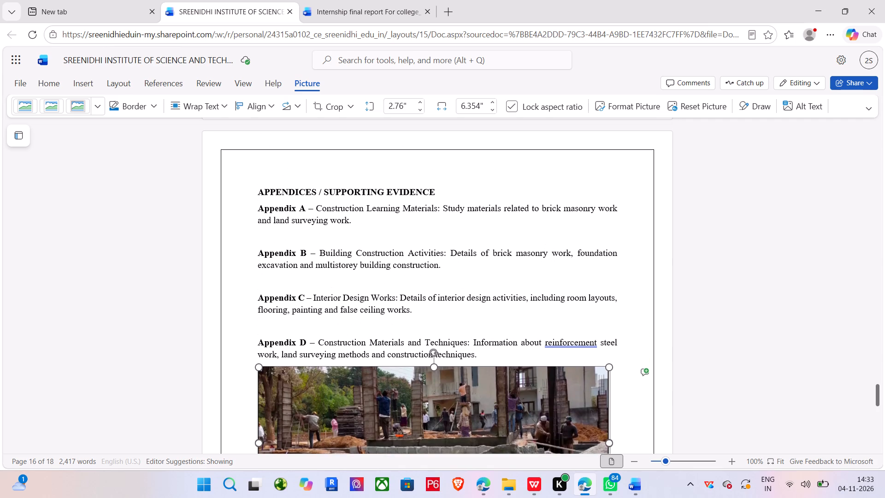
pyautogui.scroll(-4, 449, 272)
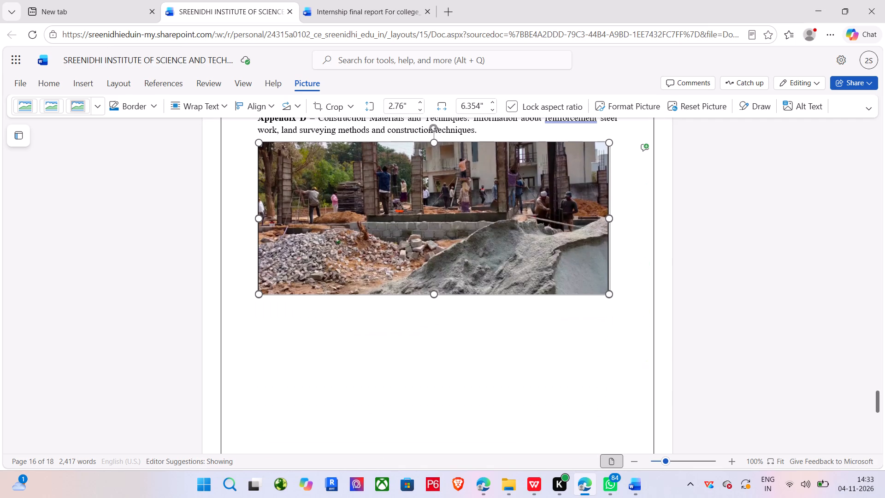
pyautogui.scroll(-9, 449, 272)
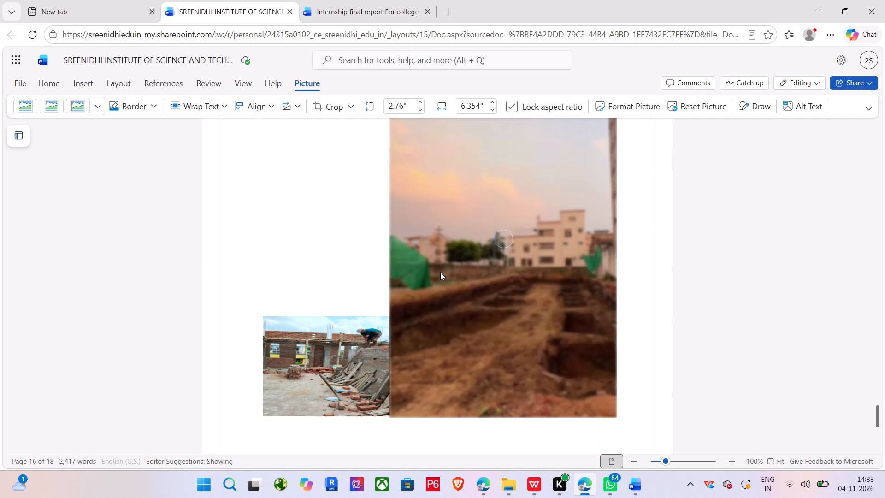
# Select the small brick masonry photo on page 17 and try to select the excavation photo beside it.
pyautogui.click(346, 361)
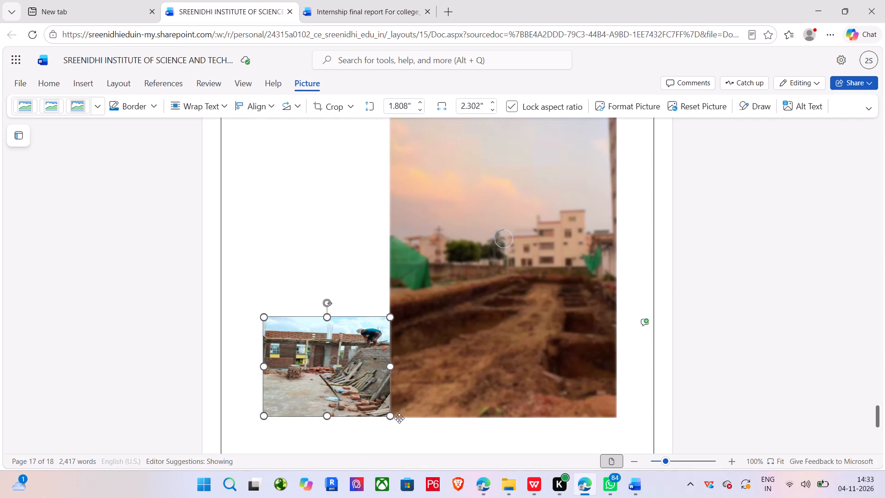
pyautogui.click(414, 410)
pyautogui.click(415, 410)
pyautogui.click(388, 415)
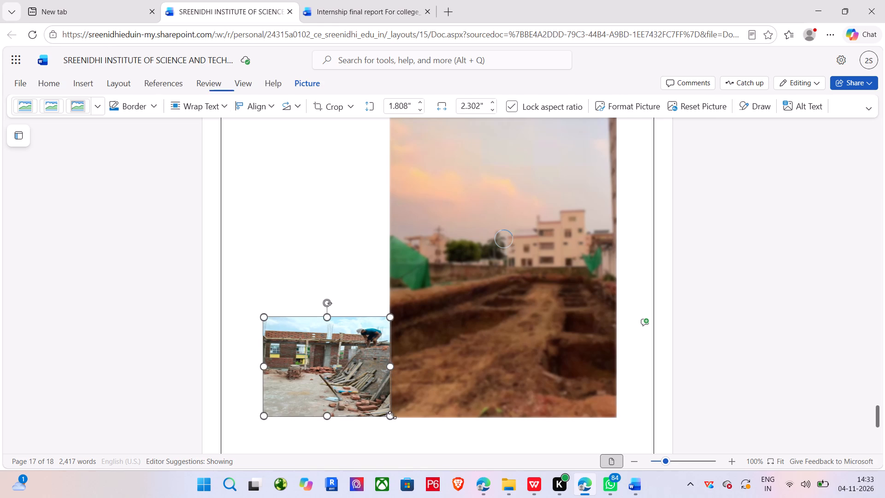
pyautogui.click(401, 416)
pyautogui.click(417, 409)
# Check which editing options are available for the excavation photo on page 17.
pyautogui.scroll(5, 417, 397)
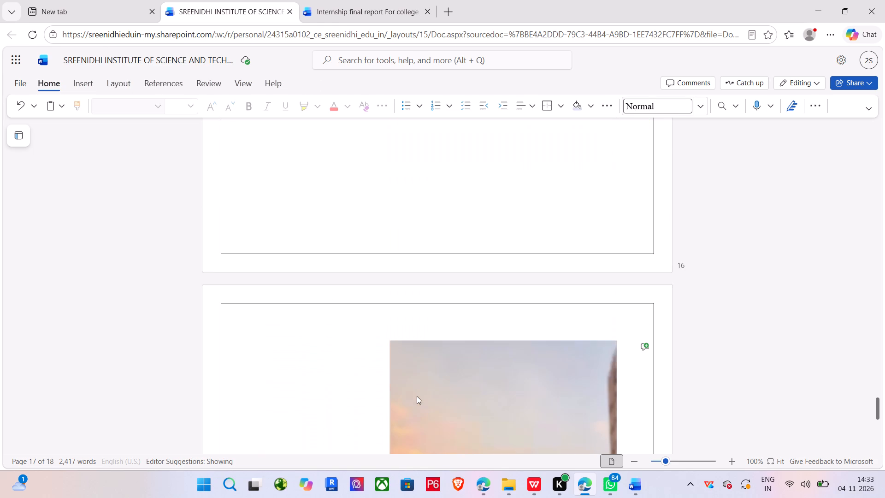
pyautogui.scroll(5, 417, 394)
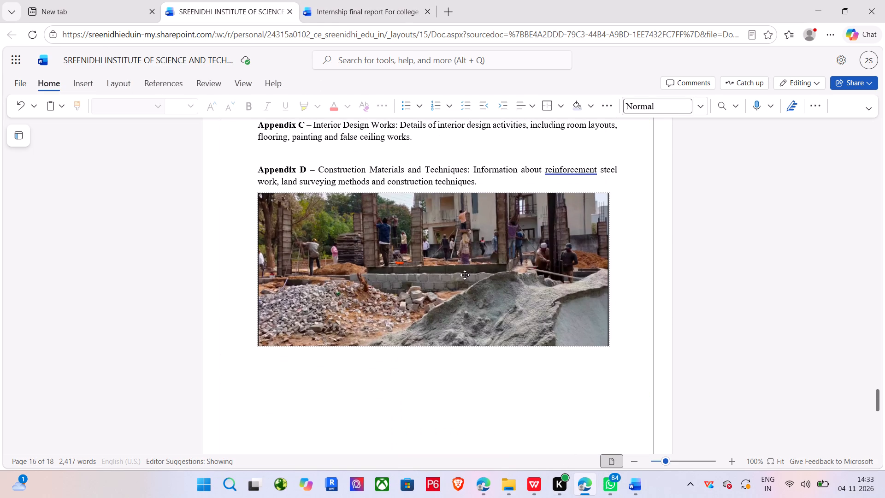
pyautogui.scroll(-7, 468, 282)
pyautogui.click(474, 293)
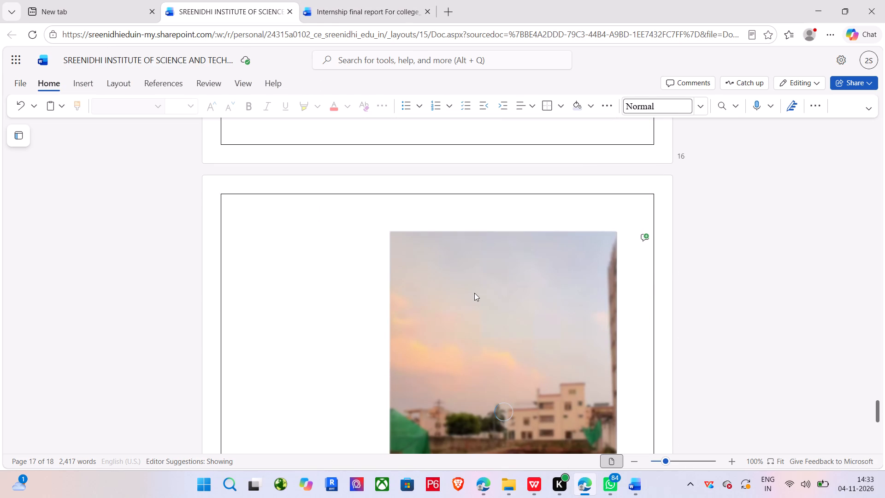
pyautogui.rightClick(474, 293)
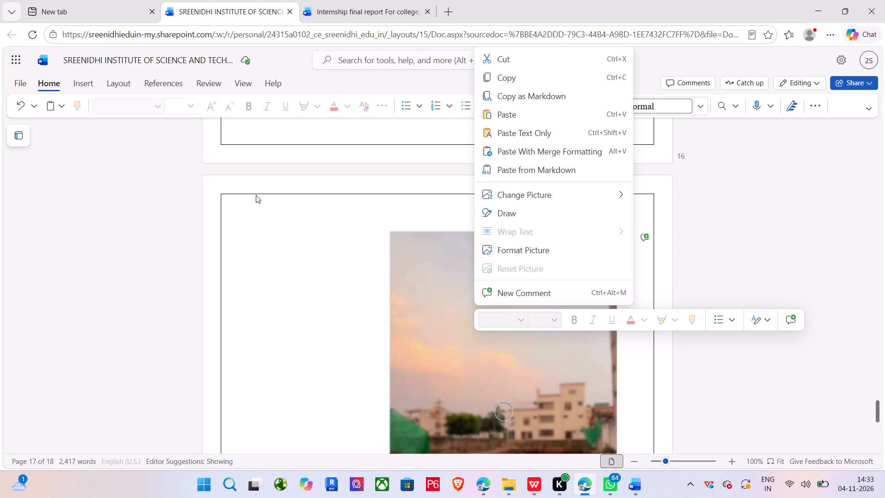
pyautogui.click(445, 343)
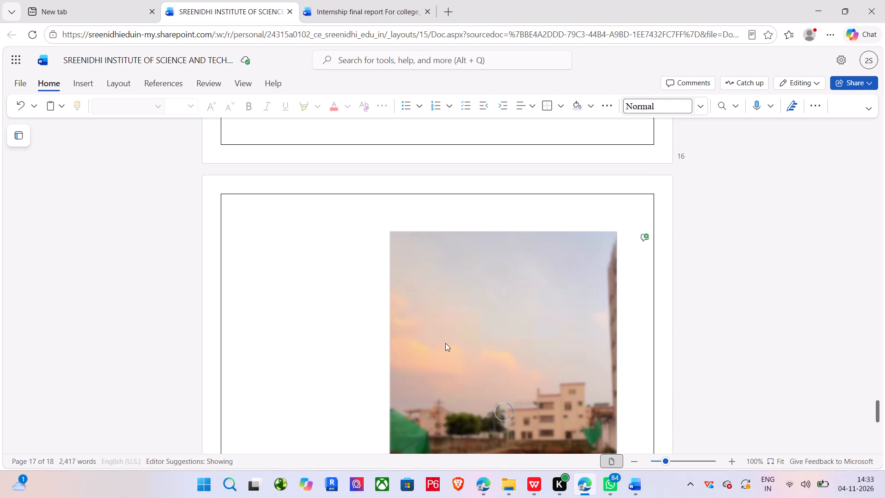
pyautogui.click(389, 270)
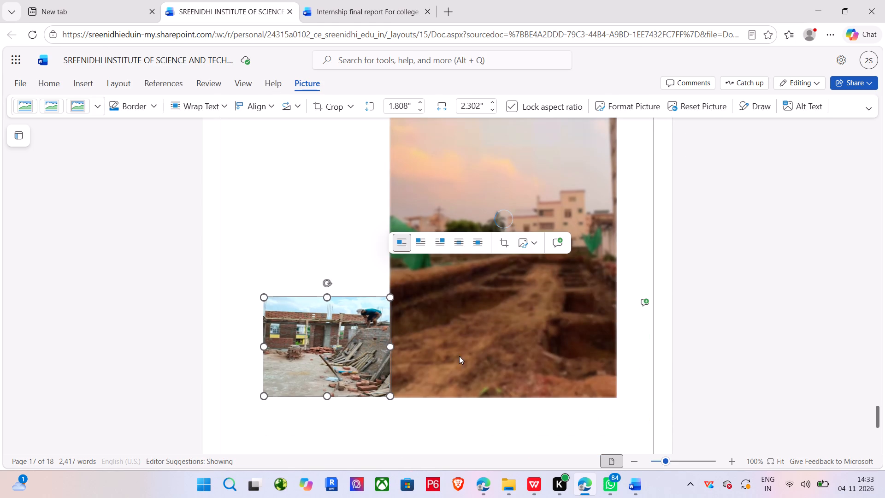
# Delete the excavation photo beside the small brick masonry photo on page 17.
pyautogui.click(462, 357)
pyautogui.click(464, 358)
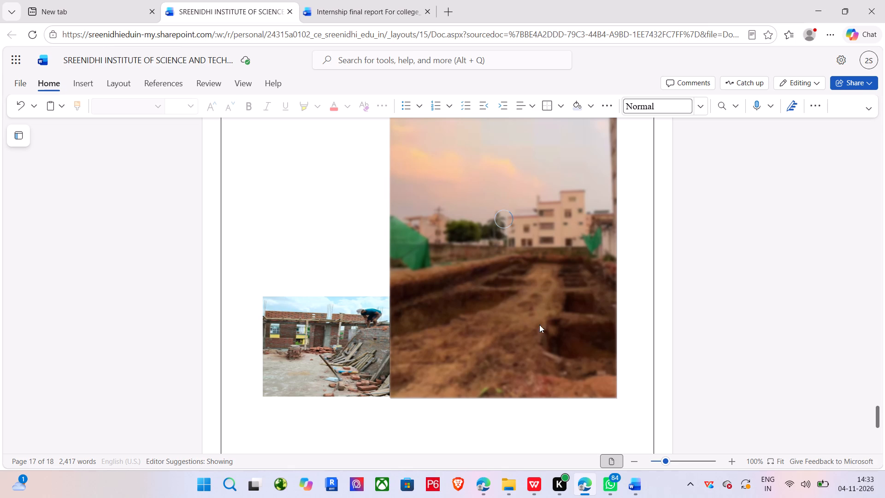
pyautogui.rightClick(487, 343)
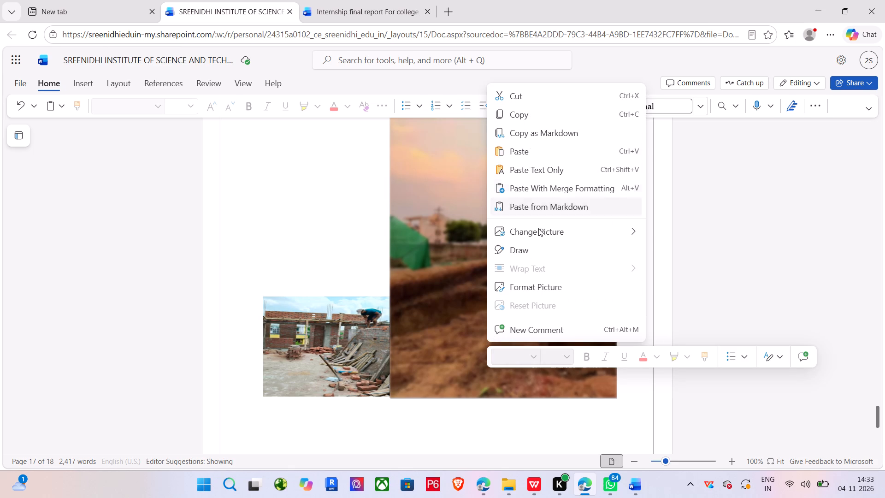
pyautogui.scroll(2, 476, 343)
pyautogui.click(445, 313)
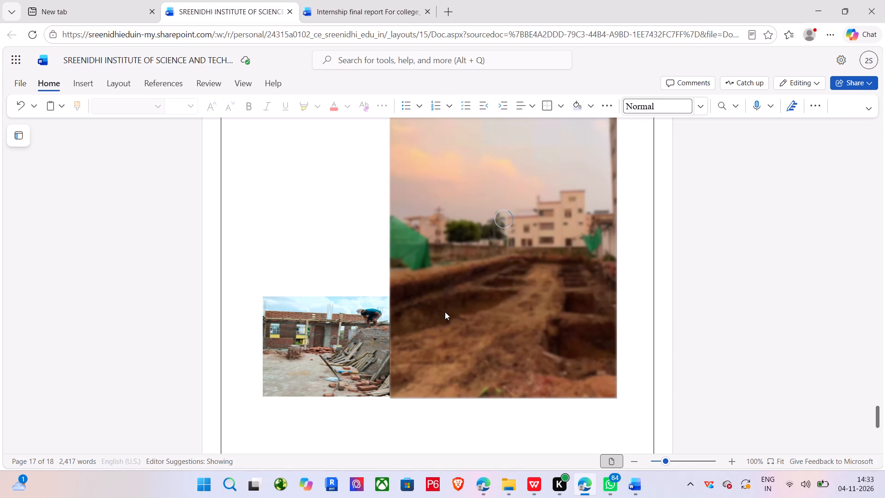
pyautogui.press('Delete')
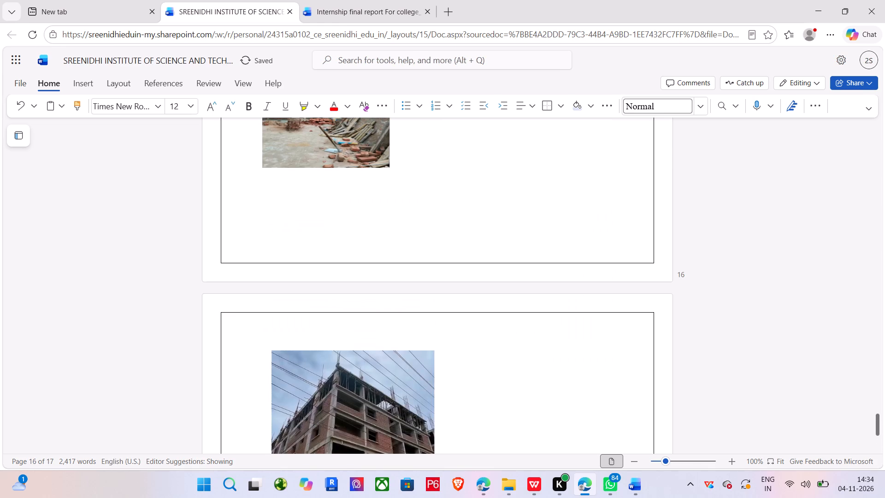
# Remove the empty line breaks before the multi-storey building photo so it joins the brick masonry photo's line.
pyautogui.scroll(4, 455, 249)
pyautogui.scroll(-5, 455, 249)
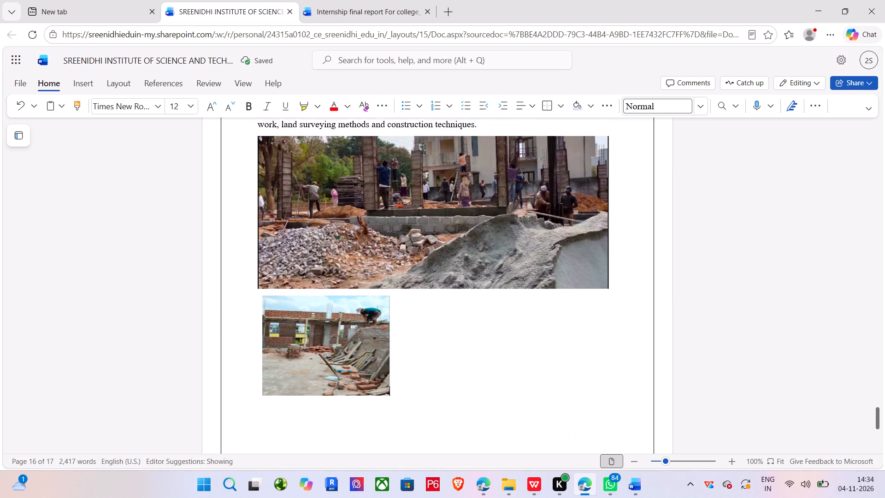
pyautogui.click(249, 300)
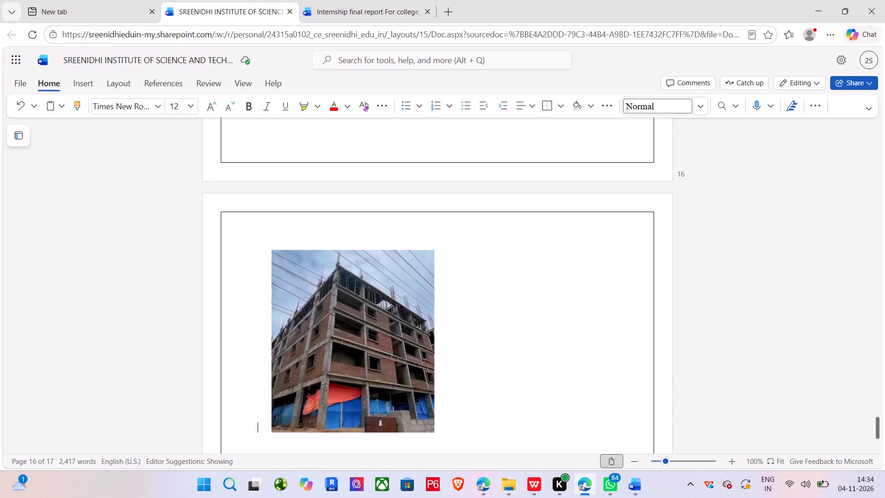
pyautogui.moveTo(266, 219); pyautogui.dragTo(271, 220)
pyautogui.click(250, 255)
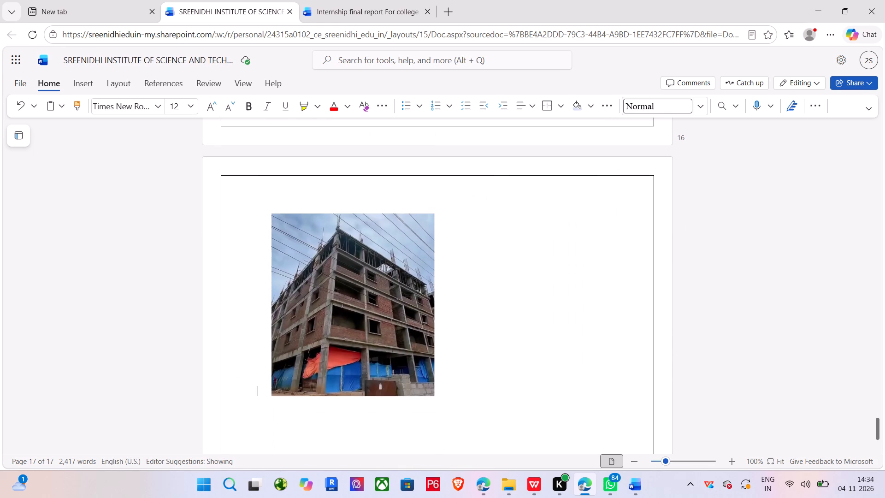
pyautogui.press('BackSpace')
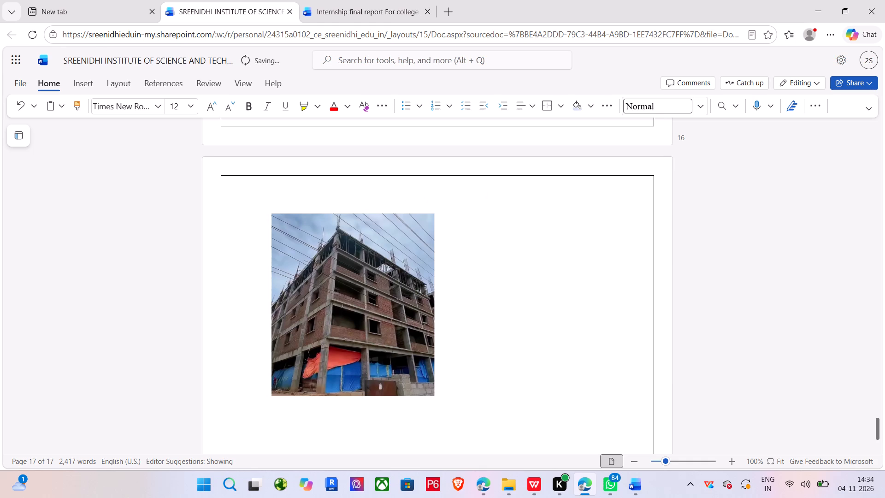
pyautogui.press('BackSpace')
# Shrink the multi-storey building photo proportionally to about 2.53" high and 2.26" wide.
pyautogui.scroll(5, 250, 255)
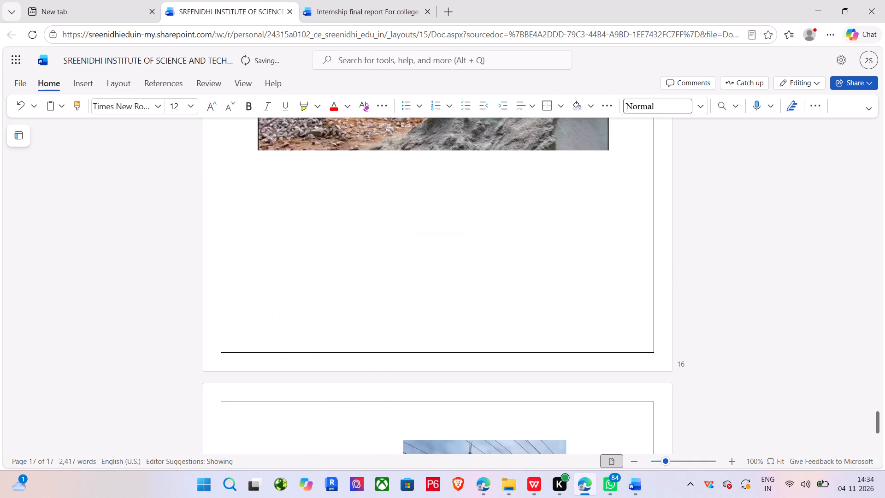
pyautogui.scroll(-5, 250, 255)
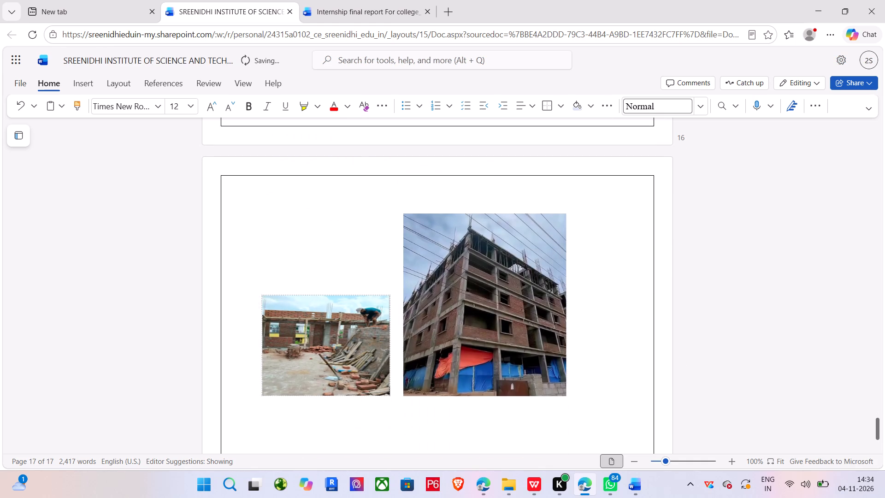
pyautogui.click(476, 281)
pyautogui.click(407, 217)
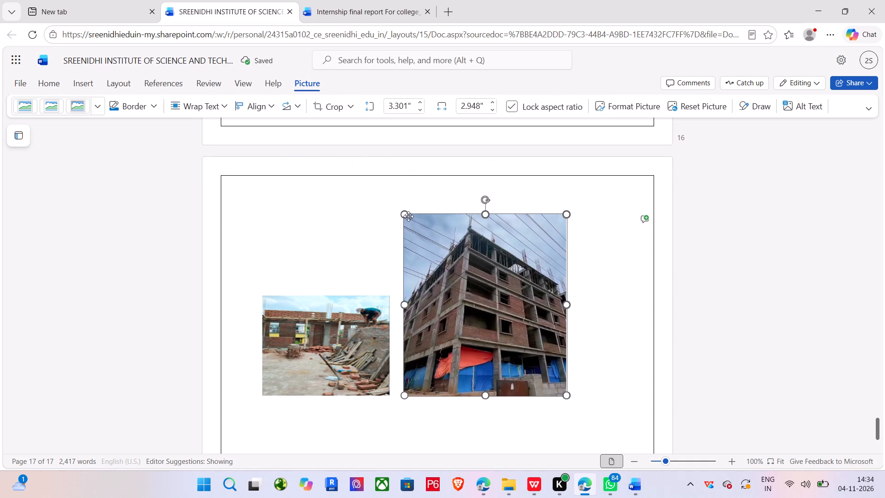
pyautogui.moveTo(404, 213); pyautogui.dragTo(445, 255)
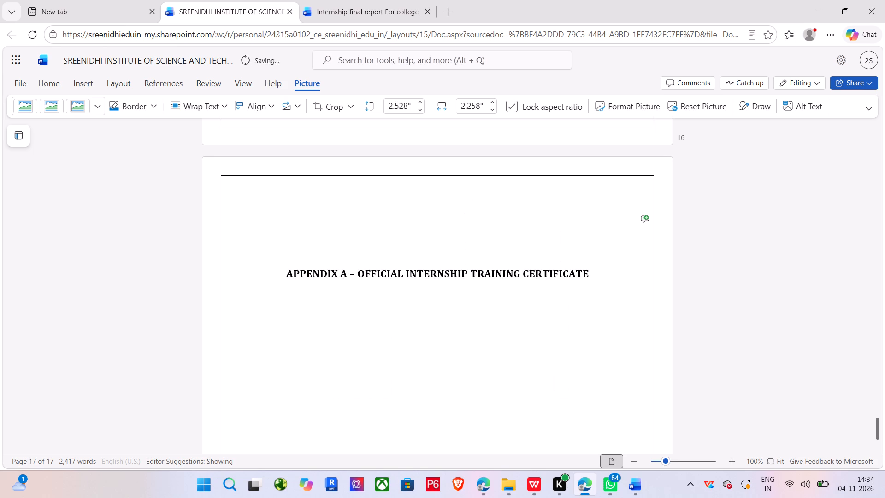
# Stretch the brick masonry photo upward to about 2.55" high to match the building photo beside it, keeping its width.
pyautogui.scroll(5, 446, 258)
pyautogui.click(353, 304)
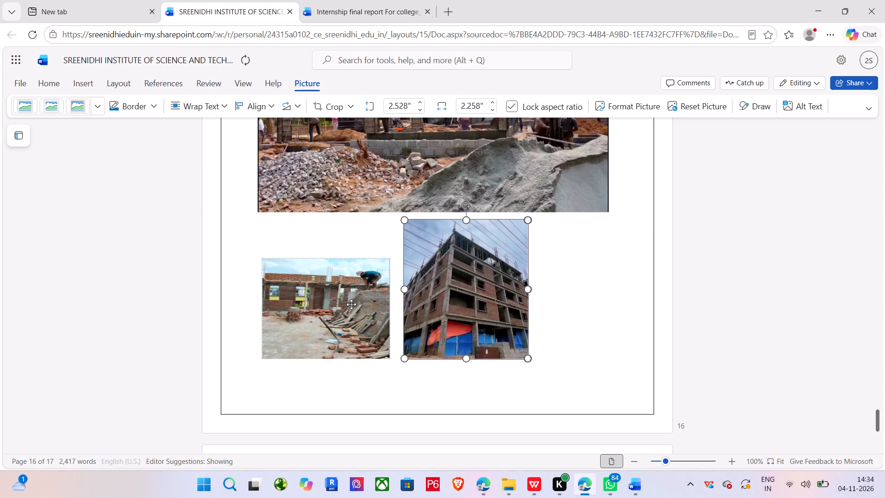
pyautogui.moveTo(327, 260); pyautogui.dragTo(327, 256)
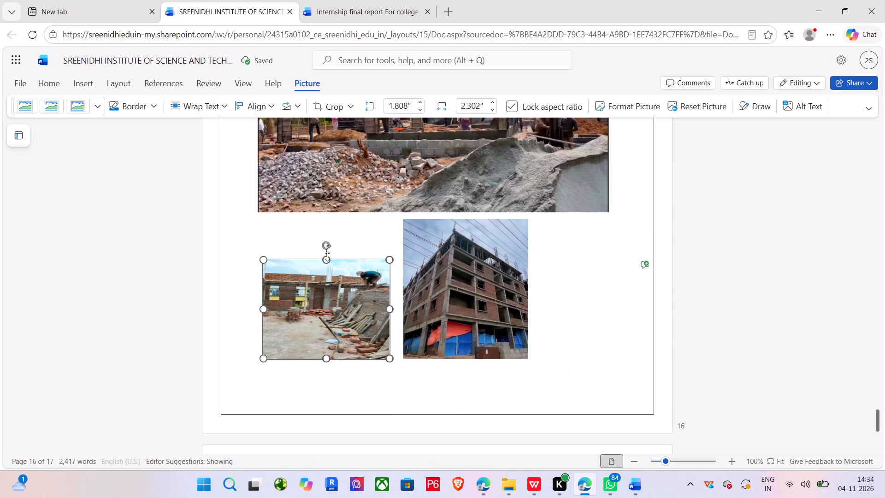
pyautogui.moveTo(327, 256); pyautogui.dragTo(327, 236)
pyautogui.moveTo(325, 234); pyautogui.dragTo(327, 227)
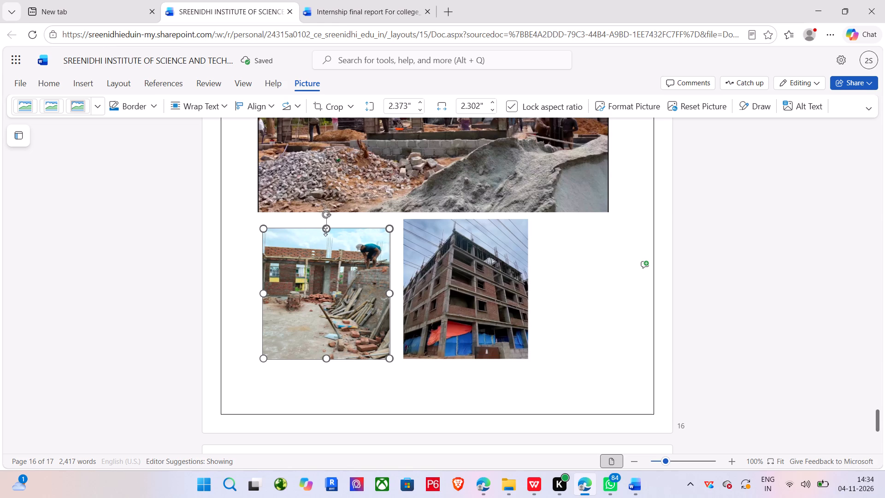
pyautogui.moveTo(325, 230); pyautogui.dragTo(326, 220)
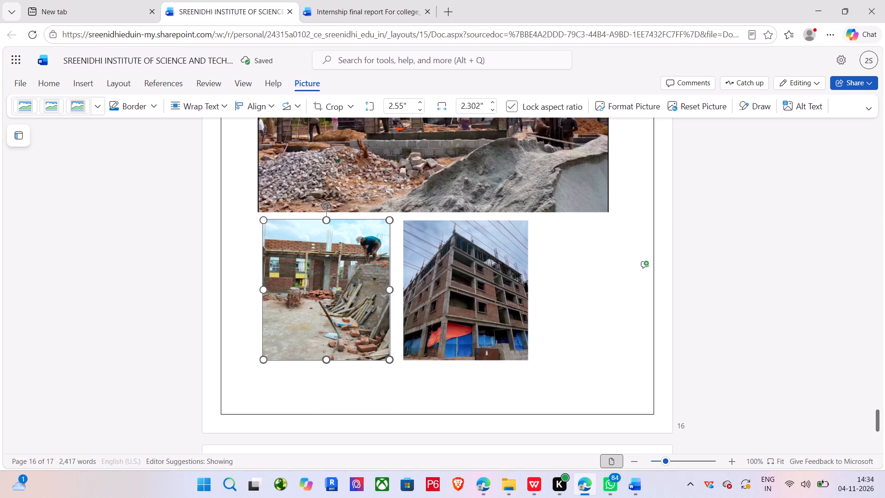
# Review pages 16 and 17, checking the paired photos, the certificate heading and the blank space below it.
pyautogui.scroll(-7, 594, 337)
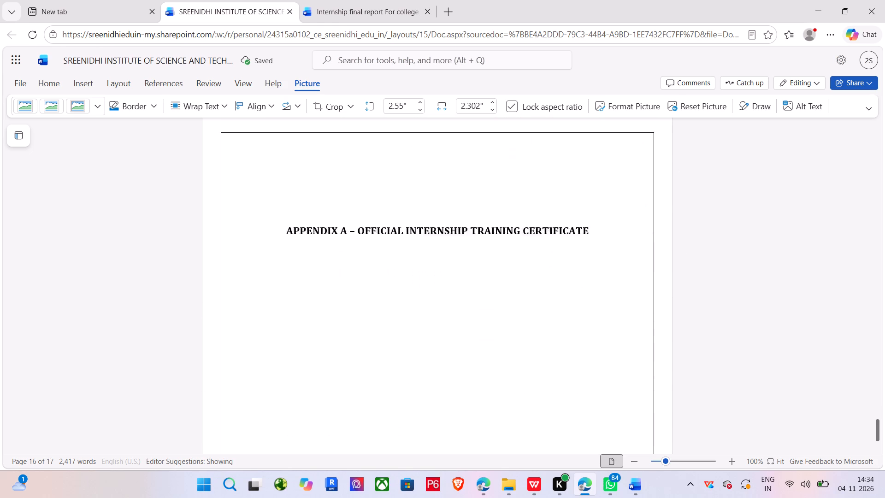
pyautogui.scroll(8, 594, 338)
pyautogui.scroll(-10, 594, 338)
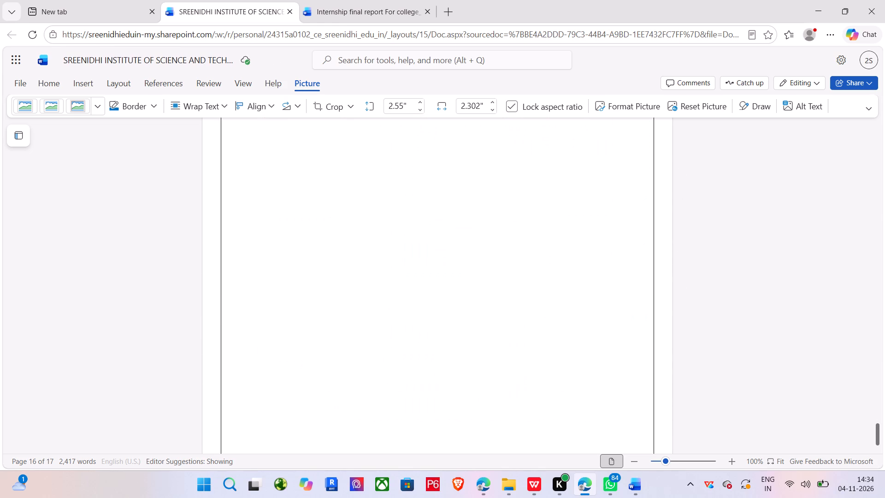
pyautogui.scroll(-1, 594, 338)
pyautogui.scroll(11, 594, 338)
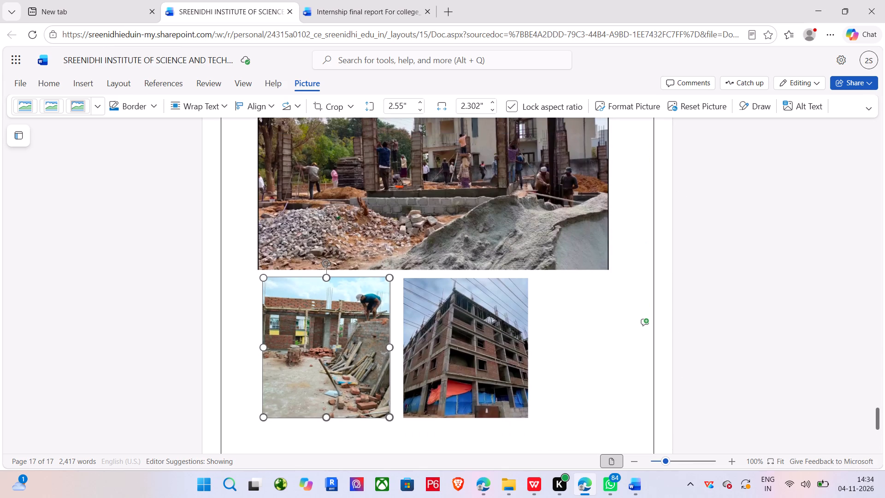
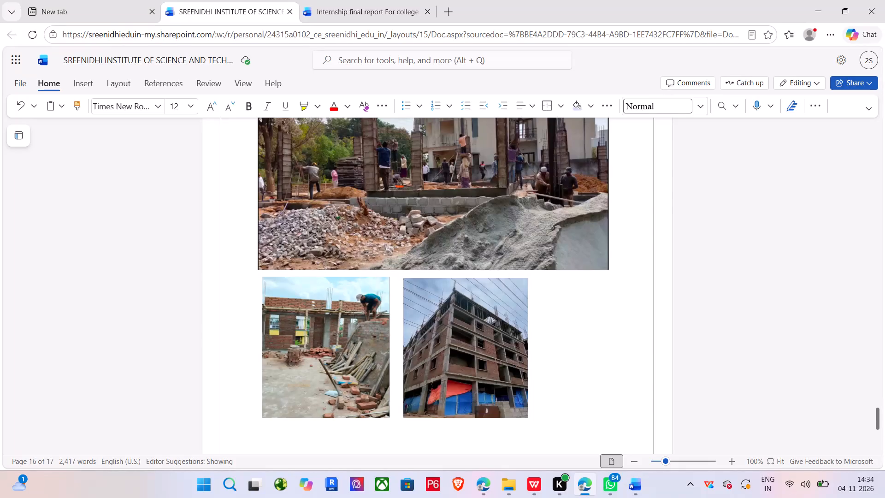
# Paste the copied photo of steel formwork props after the multi-storey building photo in the appendix.
pyautogui.doubleClick(533, 410)
pyautogui.scroll(-4, 533, 410)
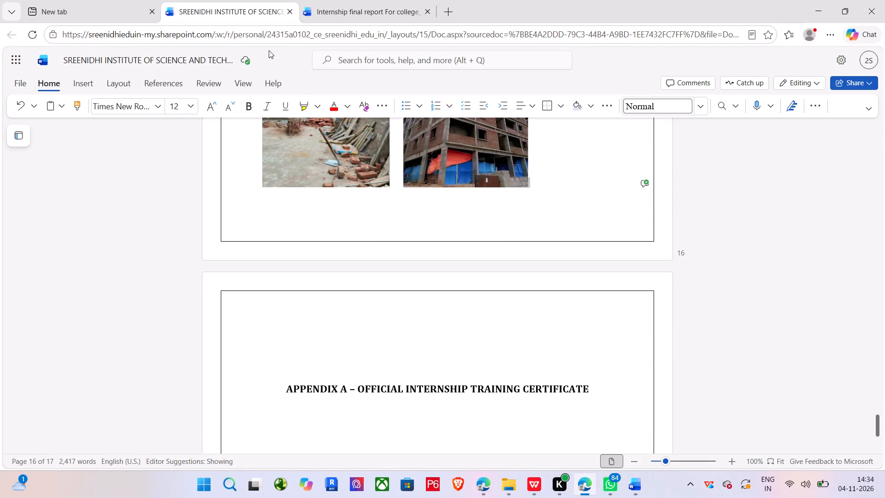
pyautogui.hotkey('ctrl', 'v')
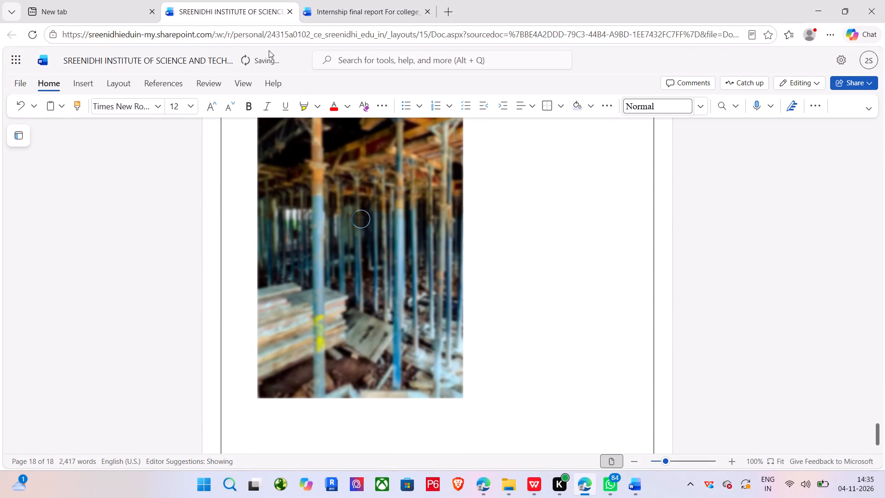
pyautogui.scroll(9, 269, 50)
pyautogui.click(389, 267)
pyautogui.click(389, 267)
pyautogui.scroll(5, 388, 267)
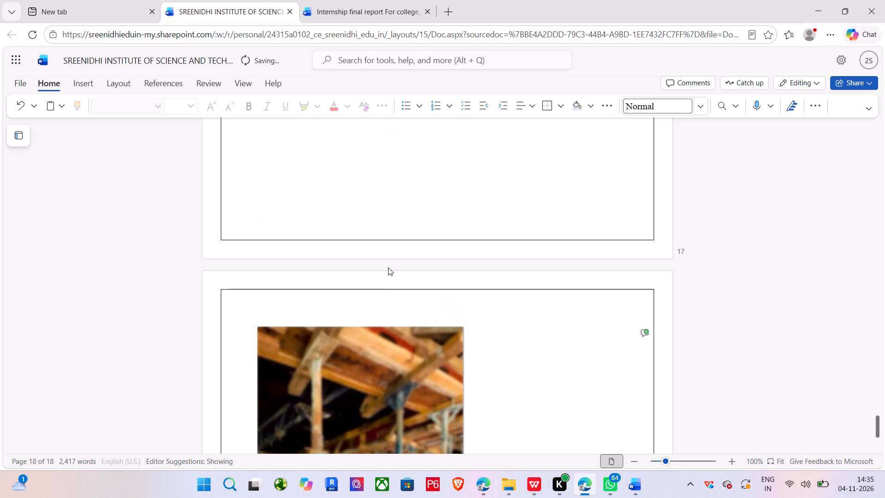
pyautogui.scroll(-11, 388, 267)
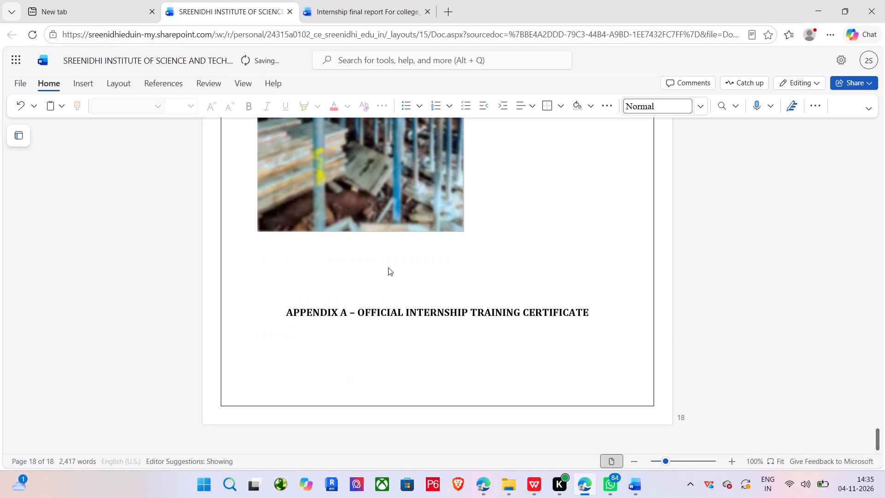
pyautogui.scroll(4, 388, 267)
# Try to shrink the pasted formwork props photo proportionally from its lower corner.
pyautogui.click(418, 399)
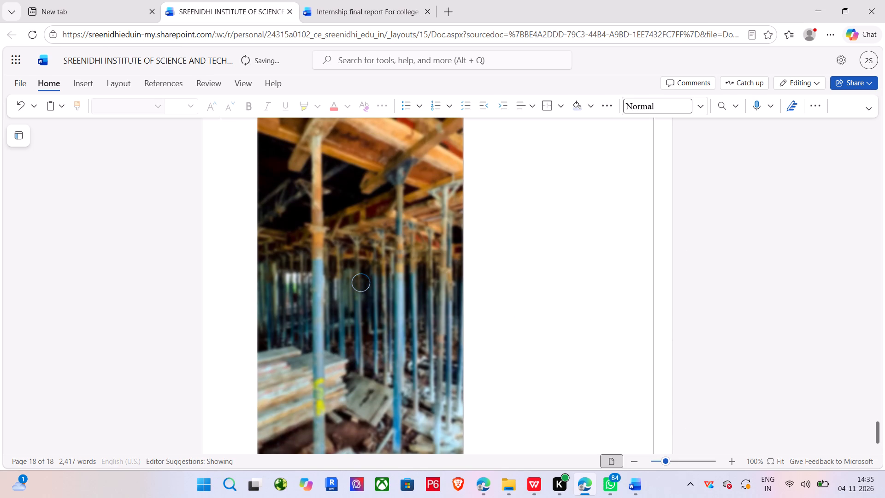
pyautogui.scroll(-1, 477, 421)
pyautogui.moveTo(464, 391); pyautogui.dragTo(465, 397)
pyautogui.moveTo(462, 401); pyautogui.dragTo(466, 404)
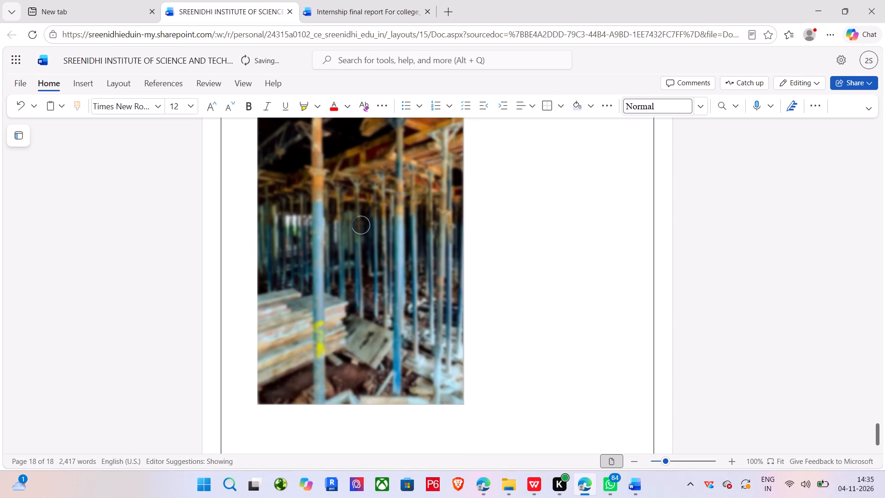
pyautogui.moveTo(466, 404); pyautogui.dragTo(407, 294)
# Remove the spacing before the brick masonry photo so it starts at the left margin directly below the wide construction site photo.
pyautogui.scroll(-3, 407, 294)
pyautogui.scroll(10, 407, 294)
pyautogui.scroll(20, 407, 282)
pyautogui.scroll(5, 407, 282)
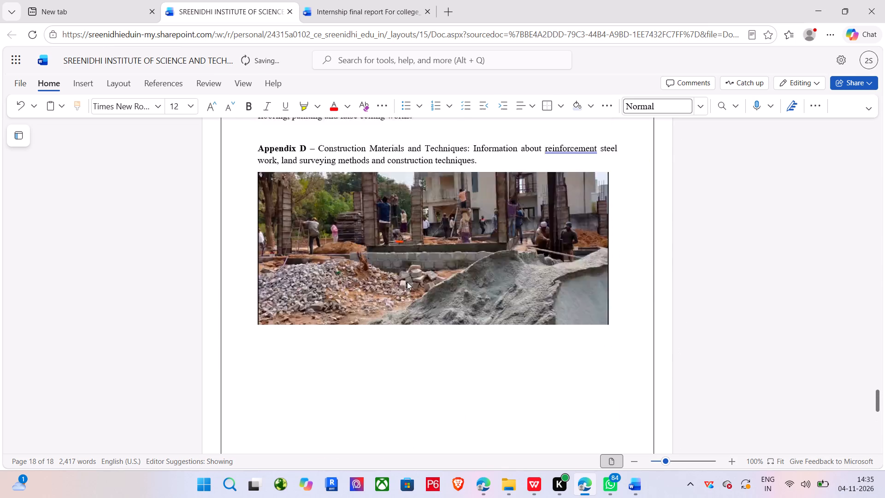
pyautogui.scroll(-9, 407, 282)
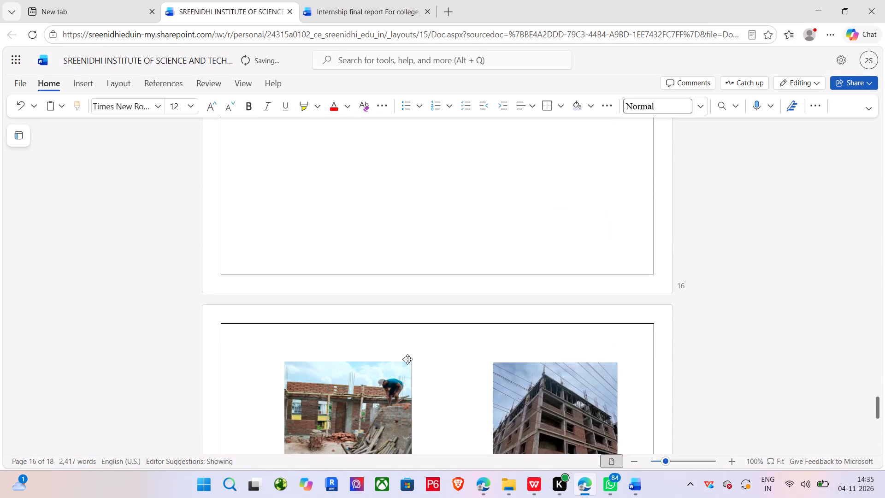
pyautogui.scroll(-8, 407, 359)
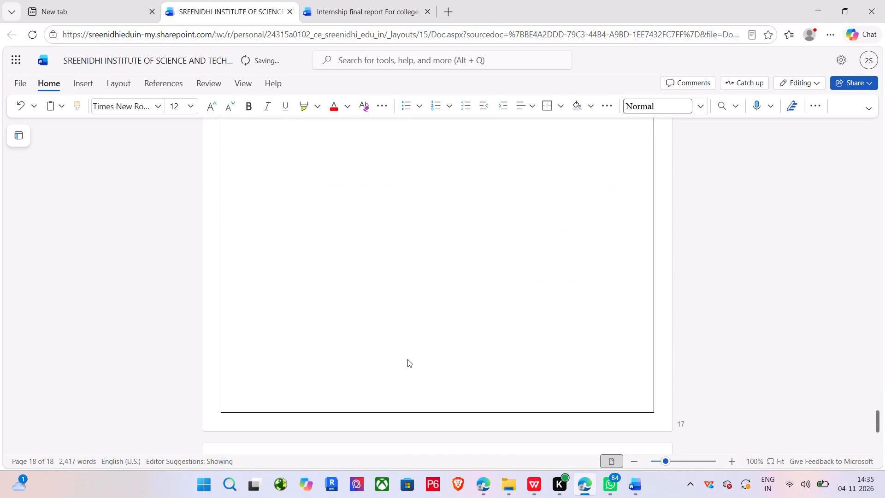
pyautogui.scroll(4, 407, 359)
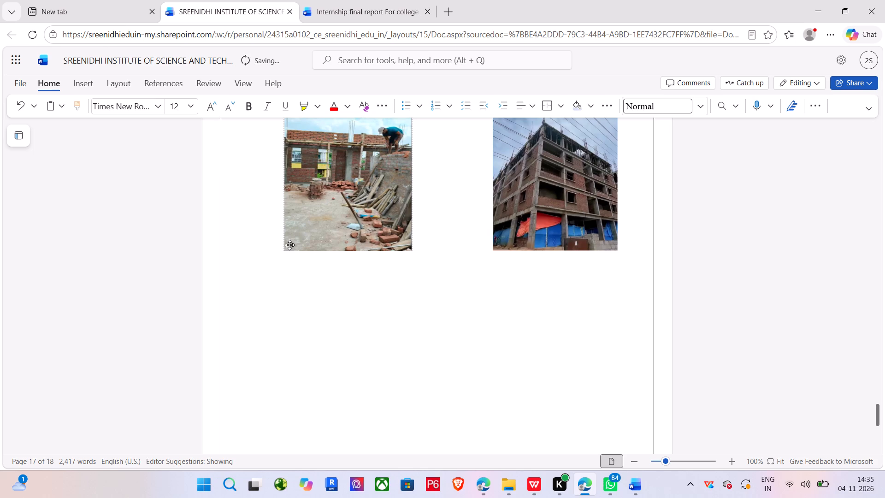
pyautogui.scroll(2, 289, 244)
pyautogui.click(277, 233)
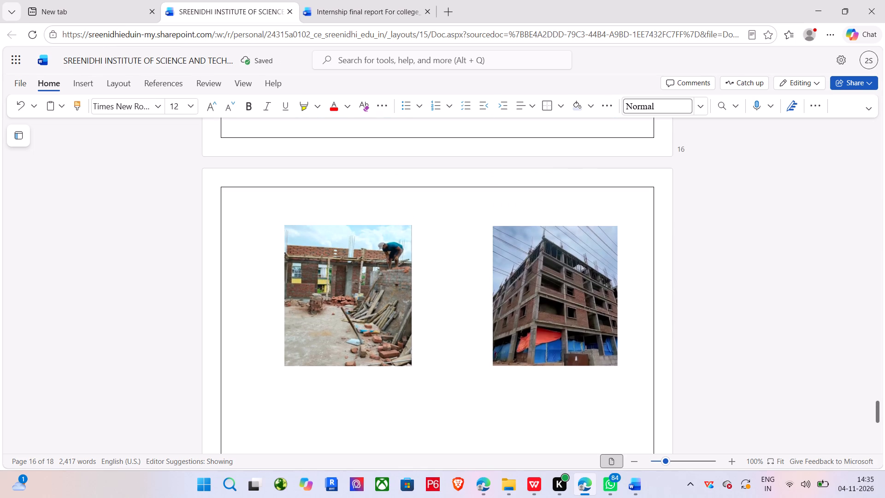
pyautogui.press('BackSpace')
pyautogui.press('BackSpace')
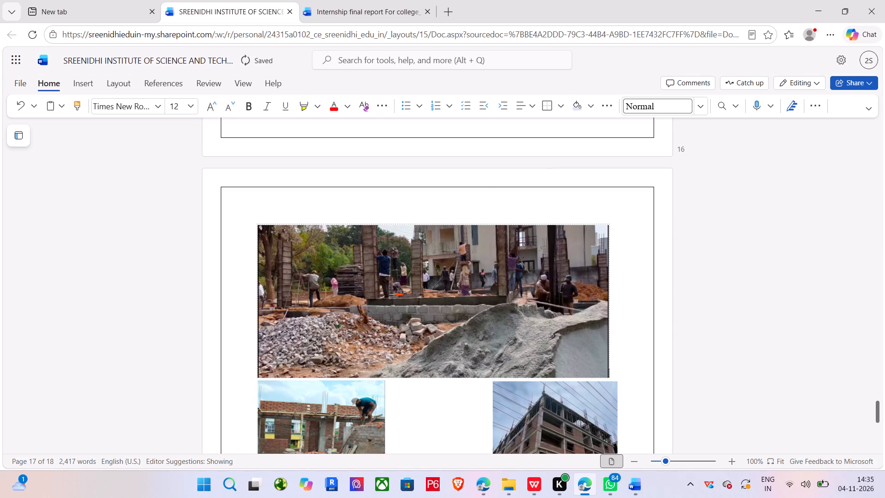
# Remove the spaces between the brick masonry and multi-storey building photos so they sit directly side by side.
pyautogui.click(482, 393)
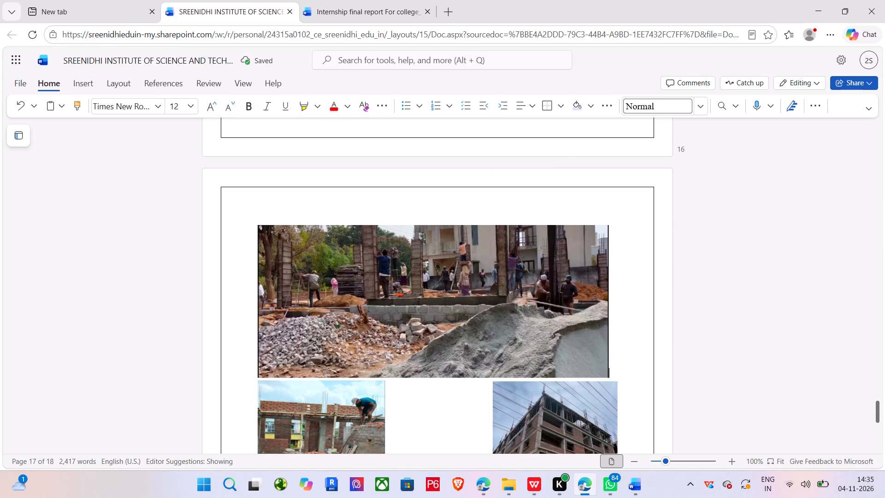
pyautogui.press('BackSpace')
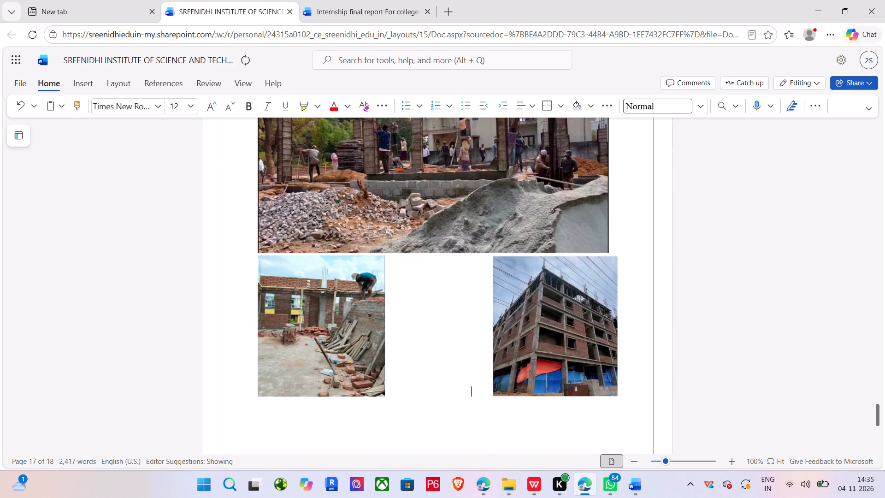
pyautogui.press('BackSpace')
pyautogui.press('BackSpace')
pyautogui.press('BackSpace')
pyautogui.press('BackSpace')
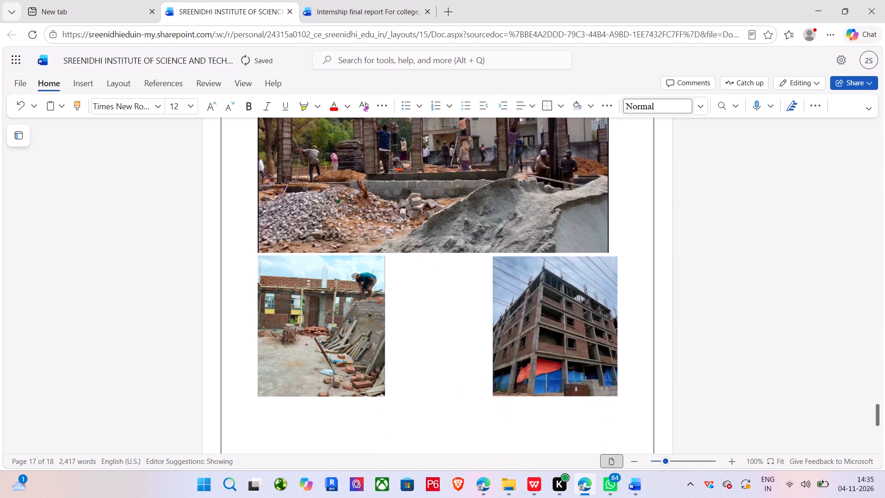
pyautogui.click(489, 396)
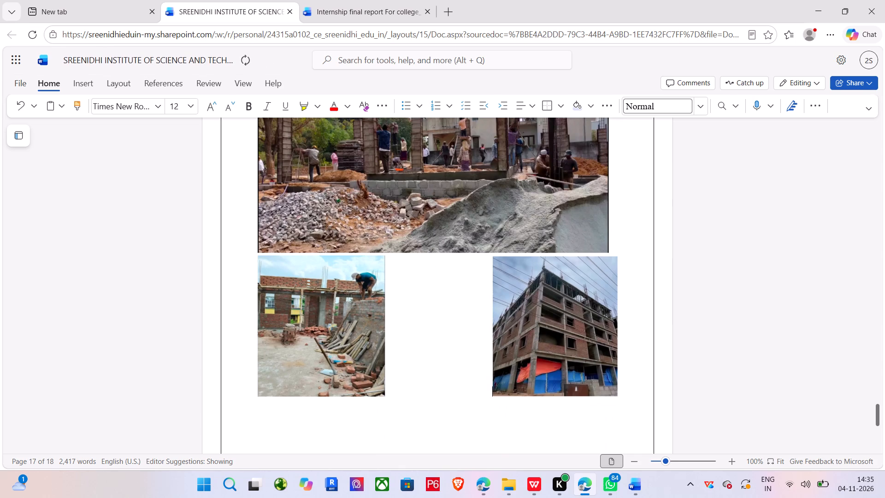
pyautogui.press('BackSpace')
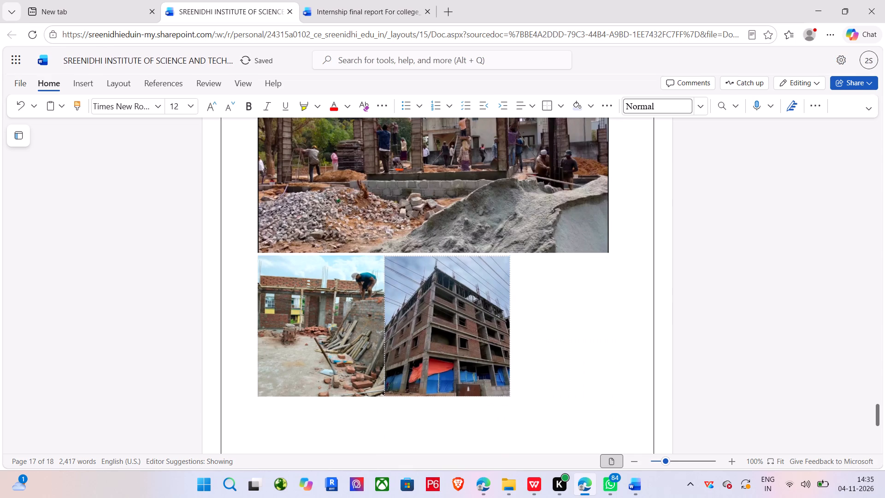
# Shrink the formwork props photo proportionally to about 3.21" high and 1.84" wide so it joins the other two photos' line.
pyautogui.scroll(-3, 448, 421)
pyautogui.scroll(-6, 381, 330)
pyautogui.click(372, 350)
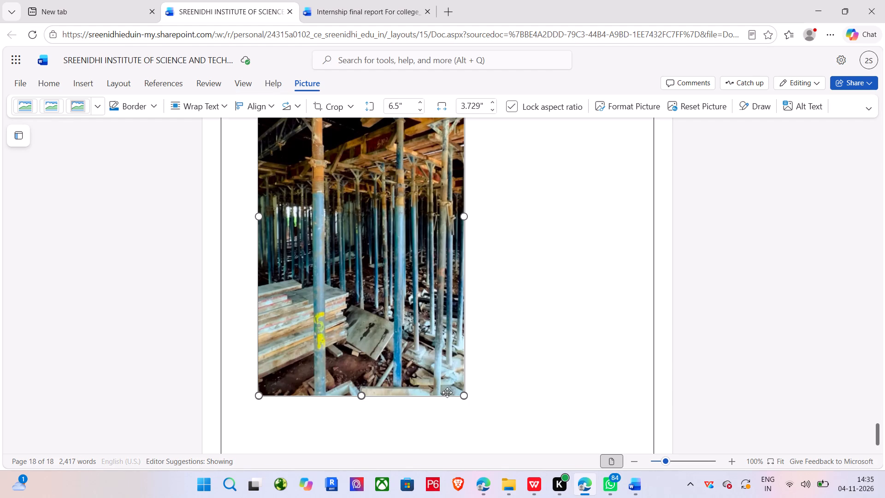
pyautogui.moveTo(464, 396); pyautogui.dragTo(360, 169)
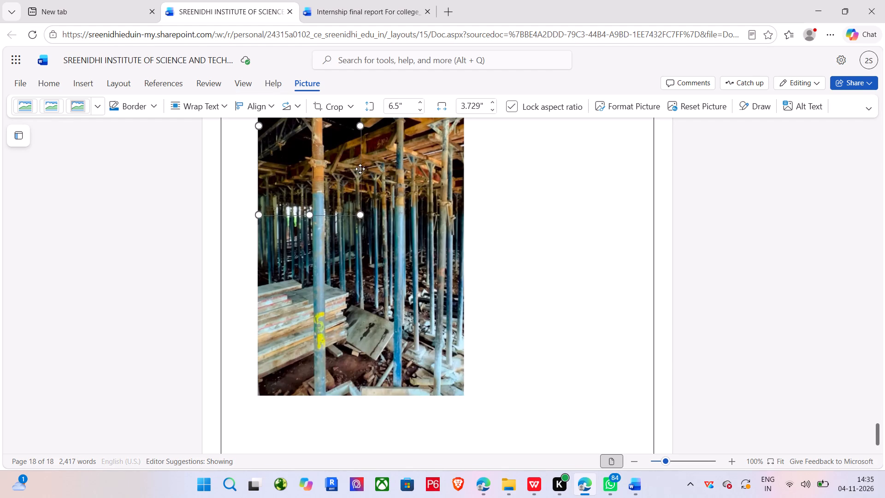
pyautogui.moveTo(360, 169); pyautogui.dragTo(360, 168)
pyautogui.scroll(4, 474, 320)
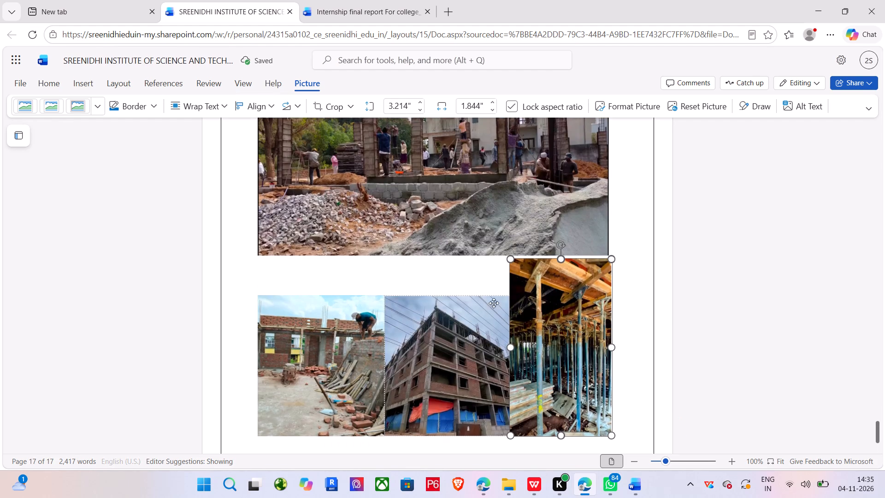
# Stretch the multi-storey building photo to about 2.91" high and the brick masonry photo to about 2.92" high, keeping their widths.
pyautogui.click(454, 307)
pyautogui.moveTo(449, 296); pyautogui.dragTo(449, 296)
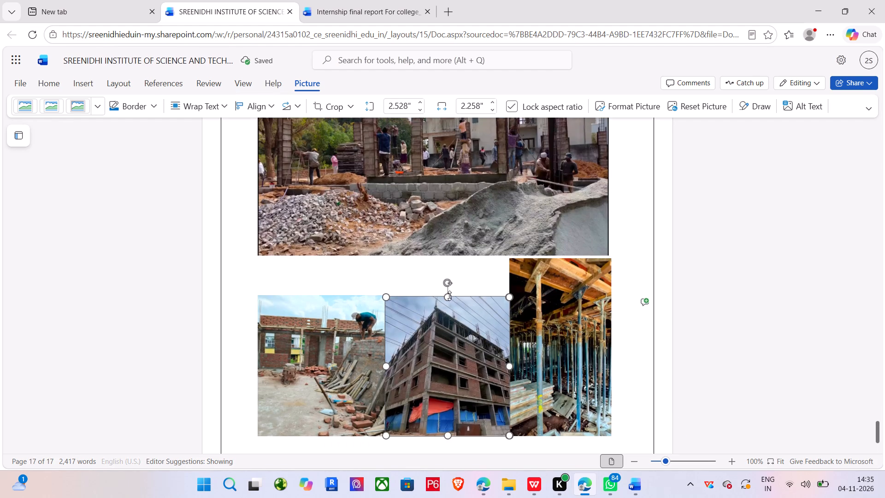
pyautogui.moveTo(449, 296); pyautogui.dragTo(450, 274)
pyautogui.click(358, 328)
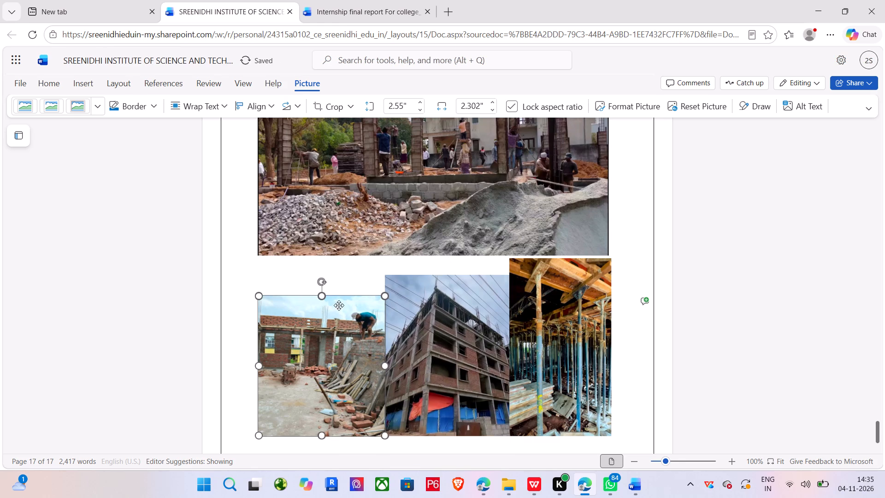
pyautogui.moveTo(322, 297); pyautogui.dragTo(322, 277)
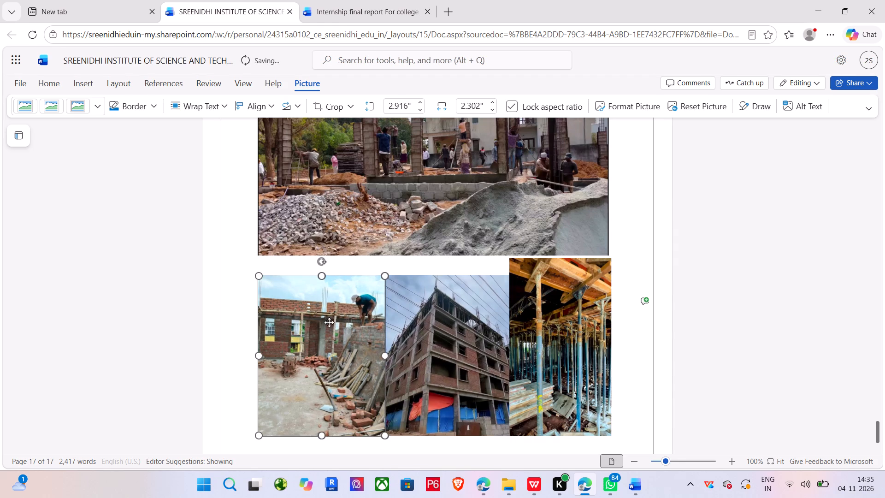
pyautogui.click(454, 373)
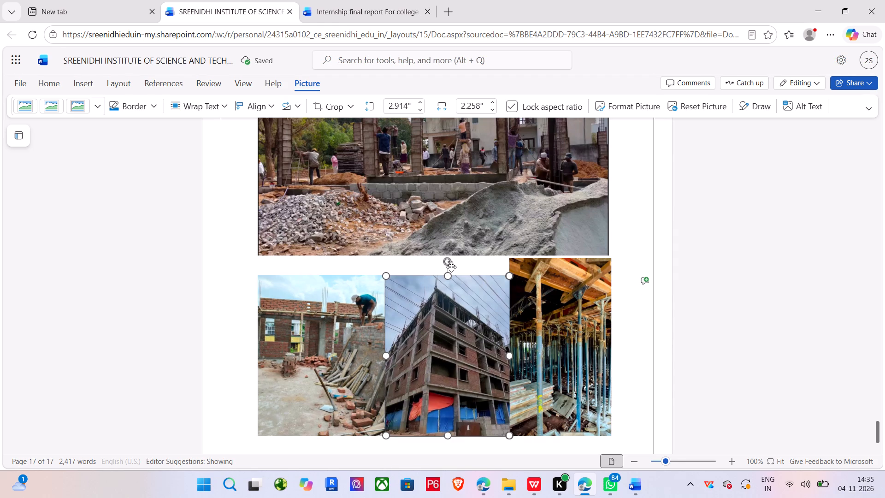
pyautogui.moveTo(451, 272); pyautogui.dragTo(449, 264)
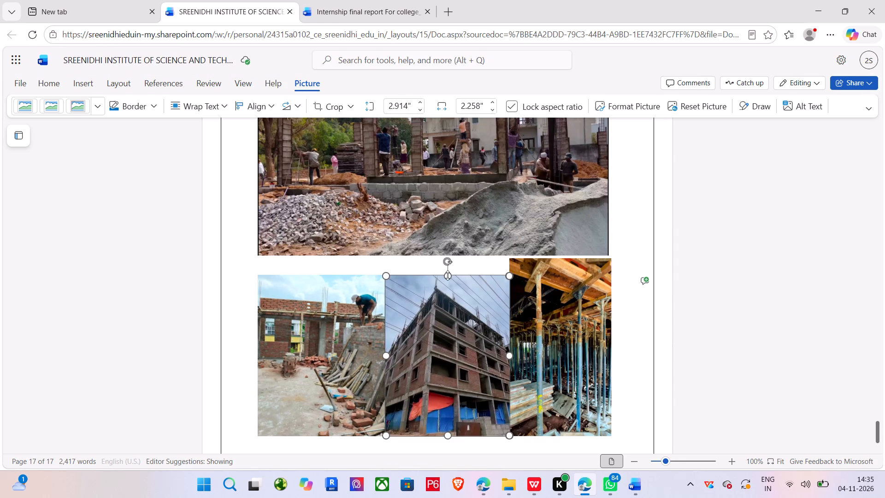
# Reduce the formwork props photo's height to about 2.84", keeping its width, so it nearly matches the two photos beside it.
pyautogui.click(552, 272)
pyautogui.moveTo(565, 259); pyautogui.dragTo(565, 271)
pyautogui.moveTo(560, 258); pyautogui.dragTo(564, 270)
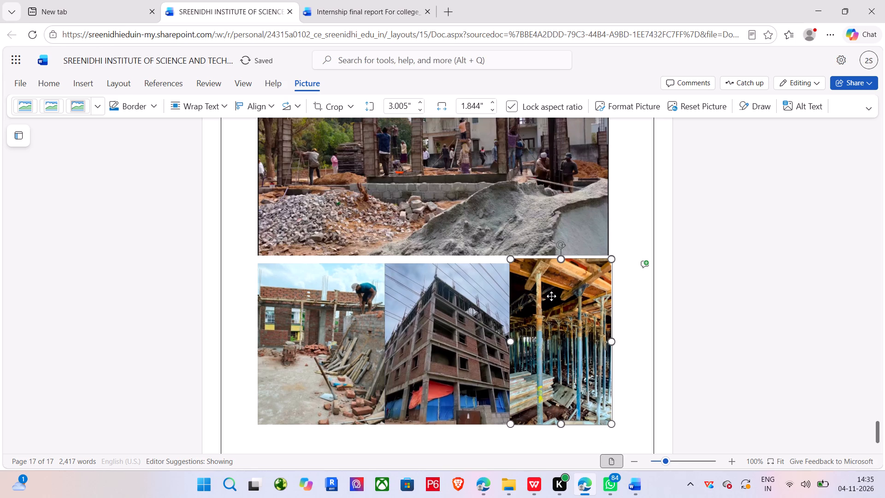
pyautogui.scroll(-2, 549, 300)
pyautogui.scroll(3, 549, 298)
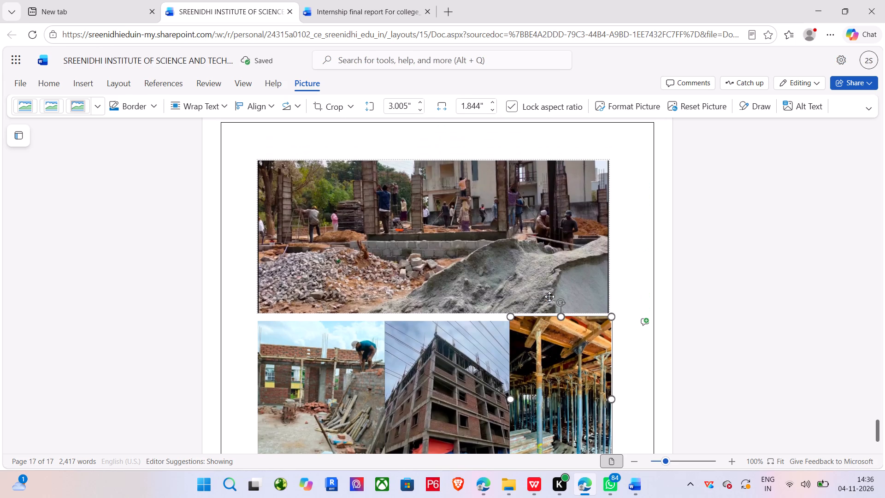
pyautogui.scroll(-1, 549, 290)
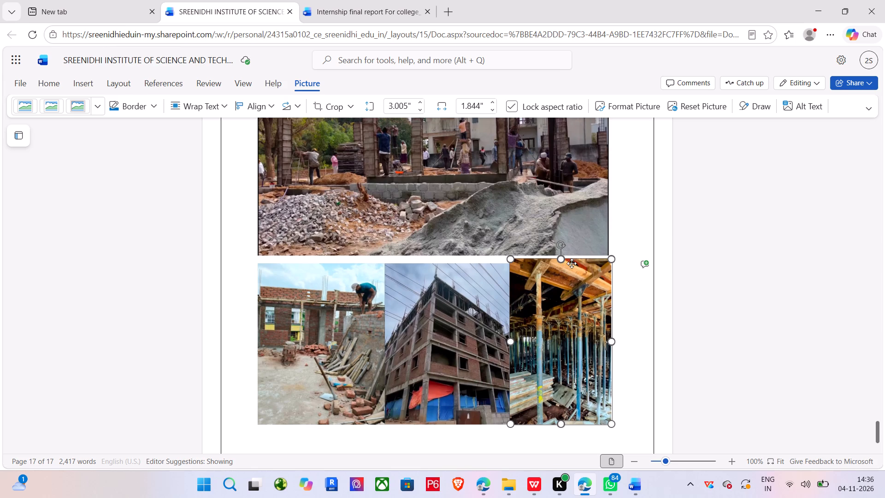
pyautogui.moveTo(561, 255); pyautogui.dragTo(564, 264)
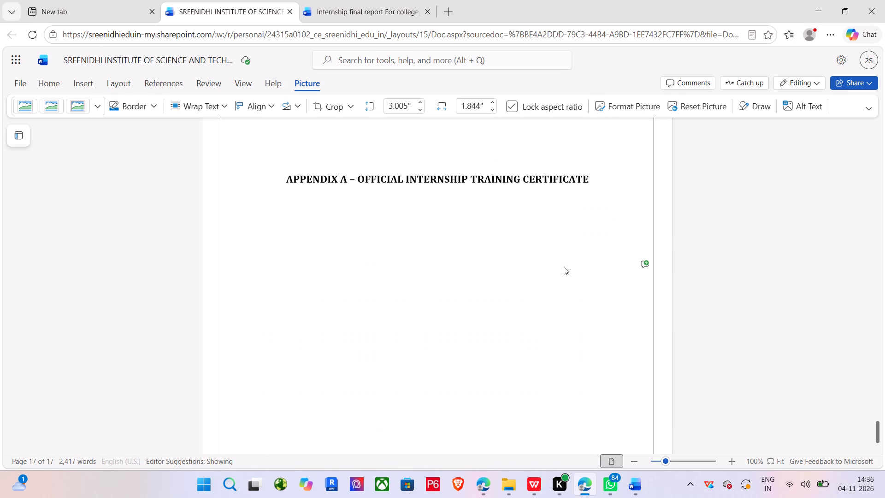
pyautogui.scroll(7, 563, 267)
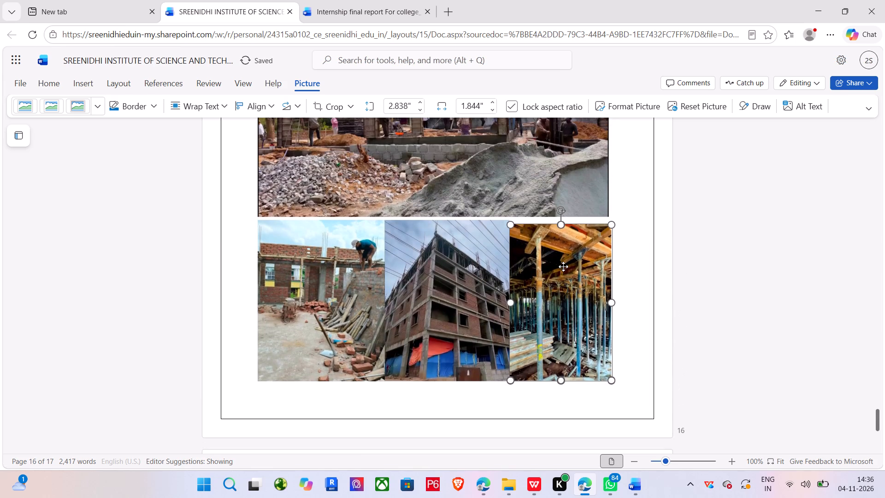
pyautogui.click(630, 198)
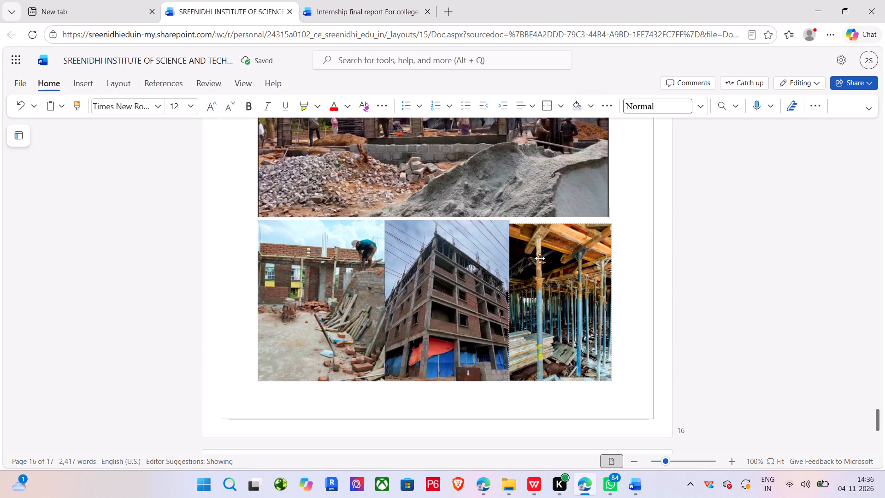
# Remove the blank lines and indentation before the Appendix A certificate heading so it starts at the top left margin of page 17.
pyautogui.scroll(-5, 552, 267)
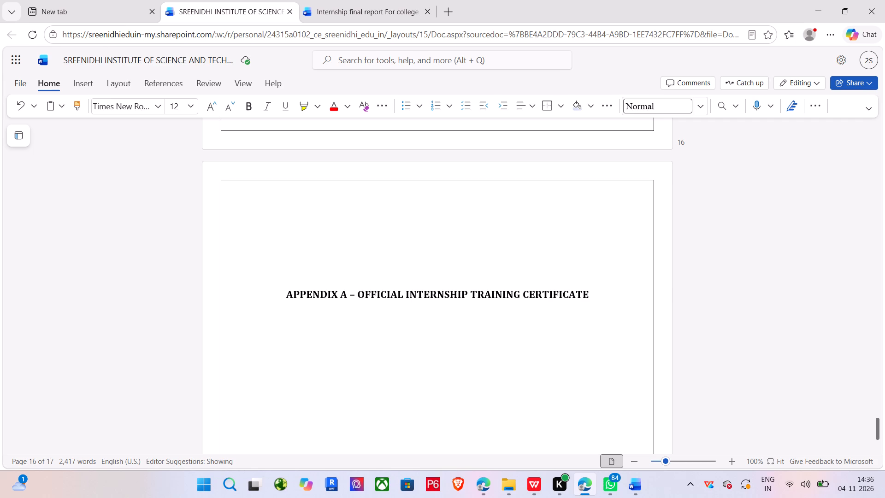
pyautogui.click(285, 293)
pyautogui.press('BackSpace')
pyautogui.press('BackSpace')
pyautogui.press('BackSpace')
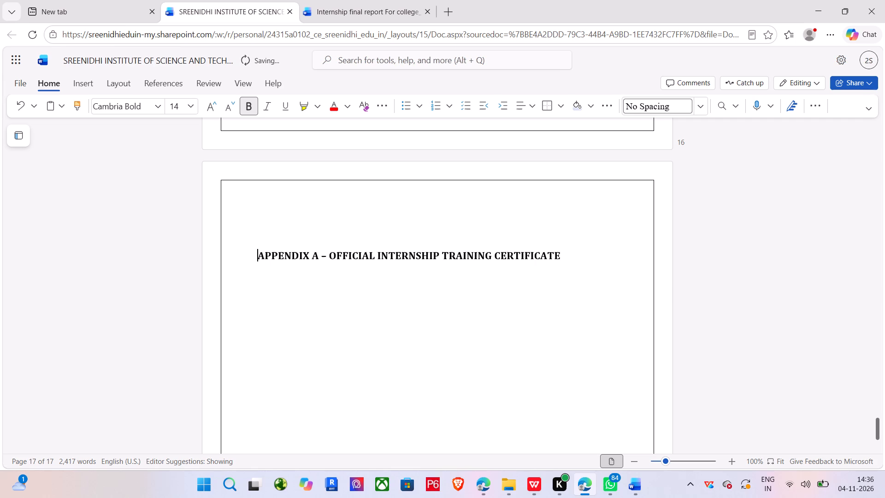
pyautogui.press('BackSpace')
pyautogui.press('BackSpace')
pyautogui.press('BackSpace')
pyautogui.press('BackSpace')
pyautogui.press('BackSpace')
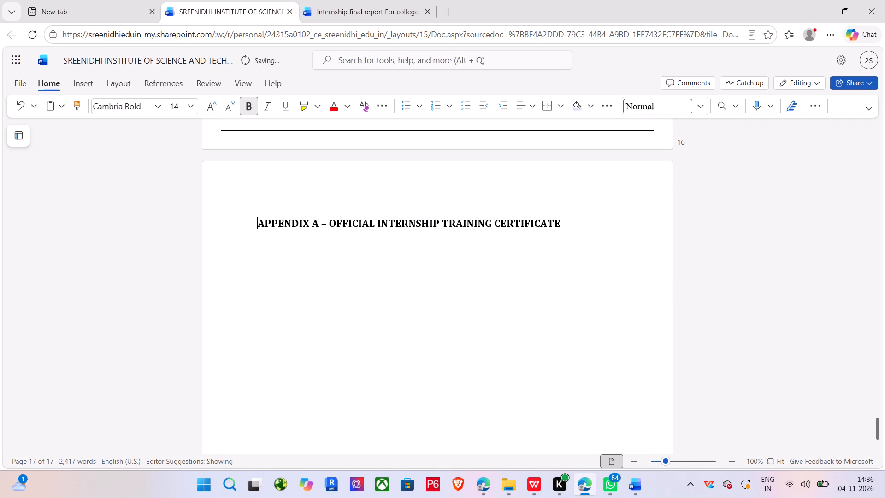
pyautogui.press('BackSpace')
pyautogui.press('Return')
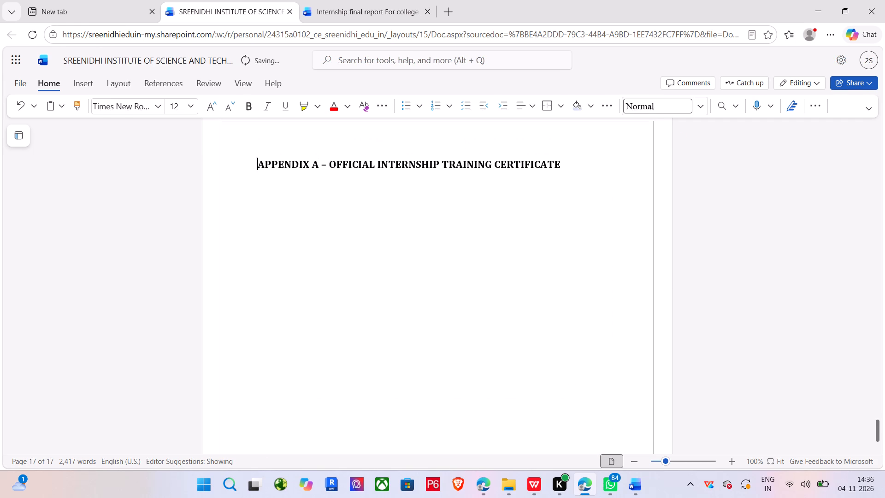
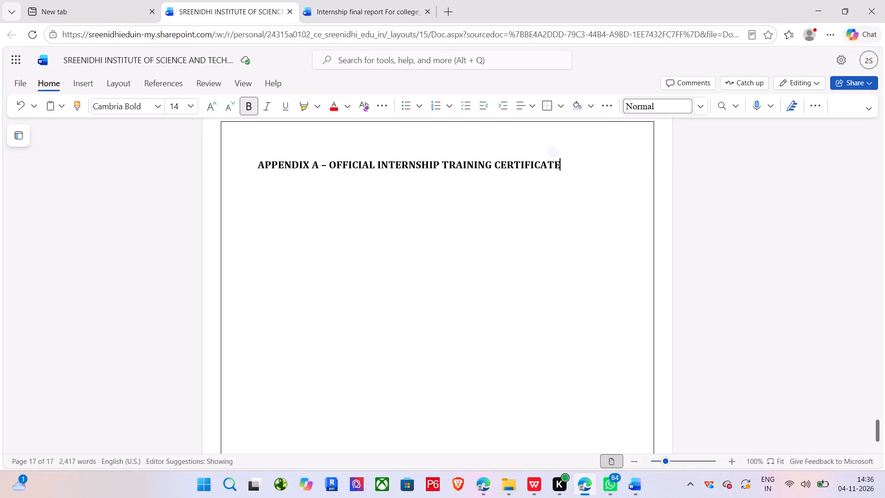
# Paste the copied internship training certificate image on a new line below the Appendix A heading on page 17.
pyautogui.press('Return')
pyautogui.hotkey('ctrl', 'v')
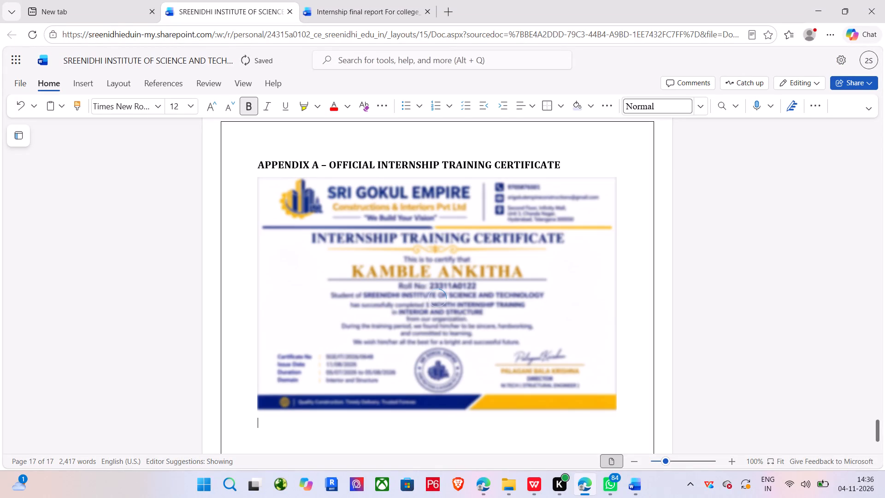
# Review the report's pages from the Appendix A photos back to Chapter 3, checking their content and layout.
pyautogui.scroll(6, 544, 251)
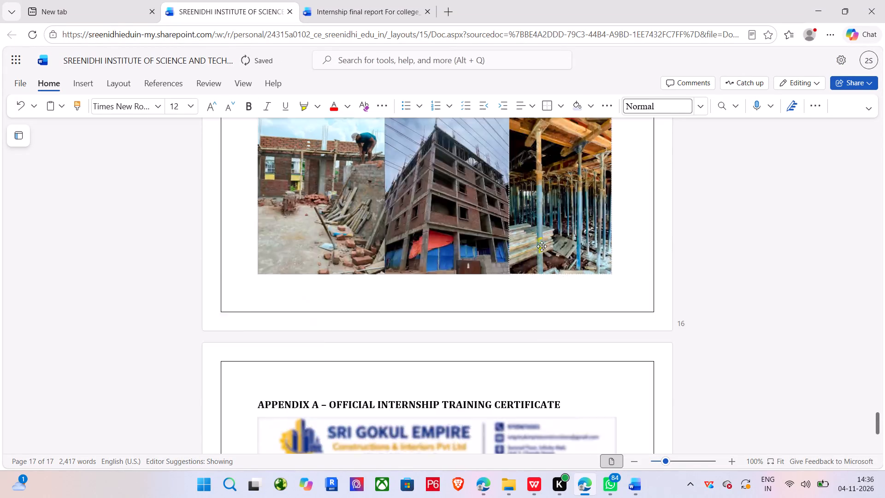
pyautogui.scroll(20, 542, 246)
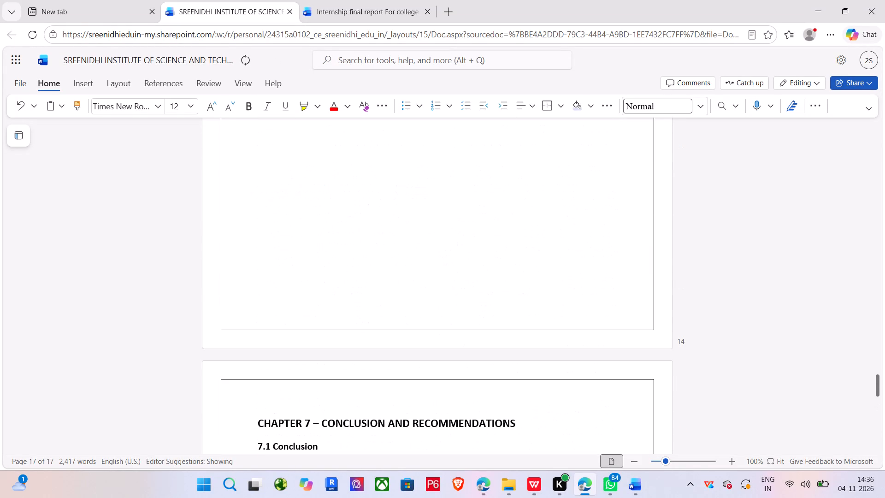
pyautogui.scroll(-4, 542, 246)
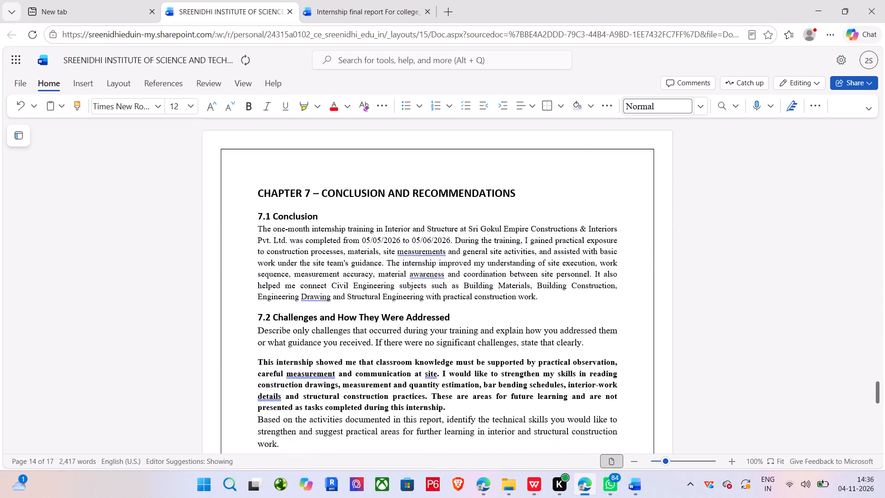
pyautogui.scroll(19, 536, 288)
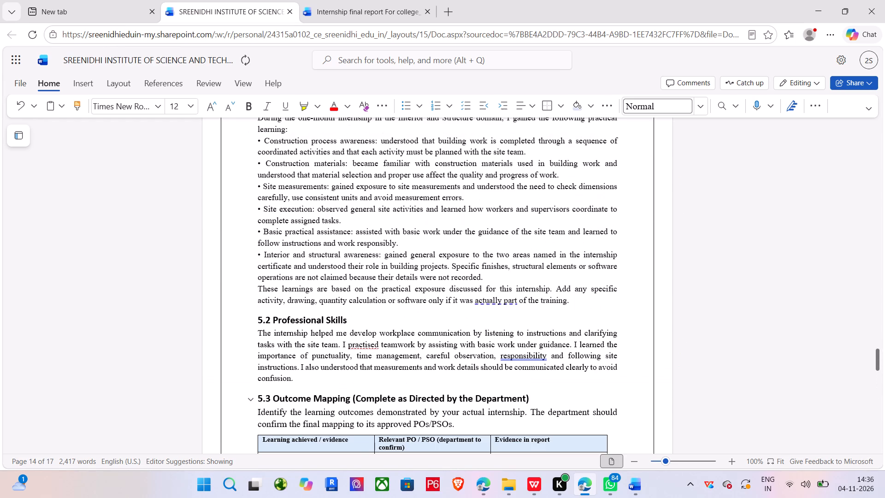
pyautogui.scroll(-7, 536, 288)
pyautogui.scroll(4, 536, 288)
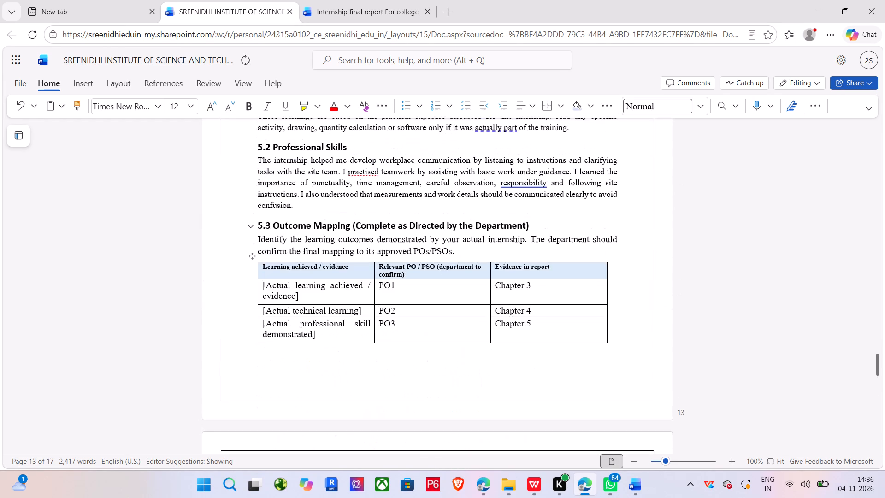
pyautogui.scroll(4, 523, 204)
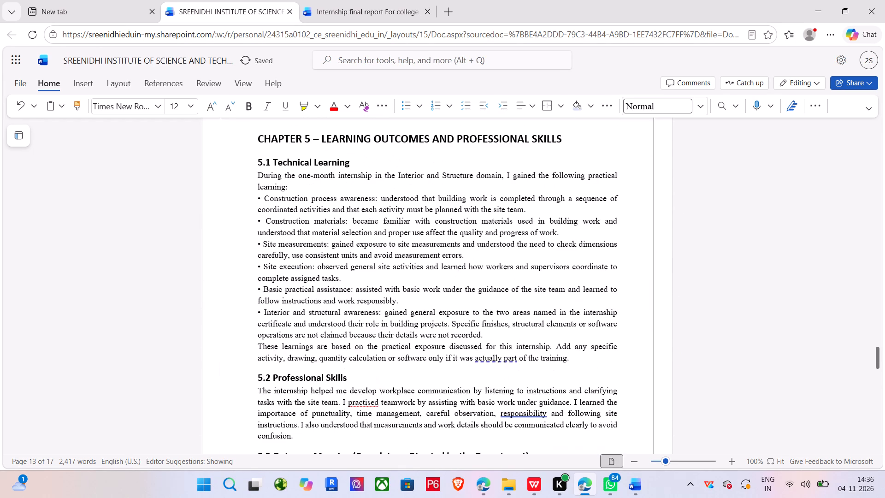
pyautogui.scroll(19, 523, 202)
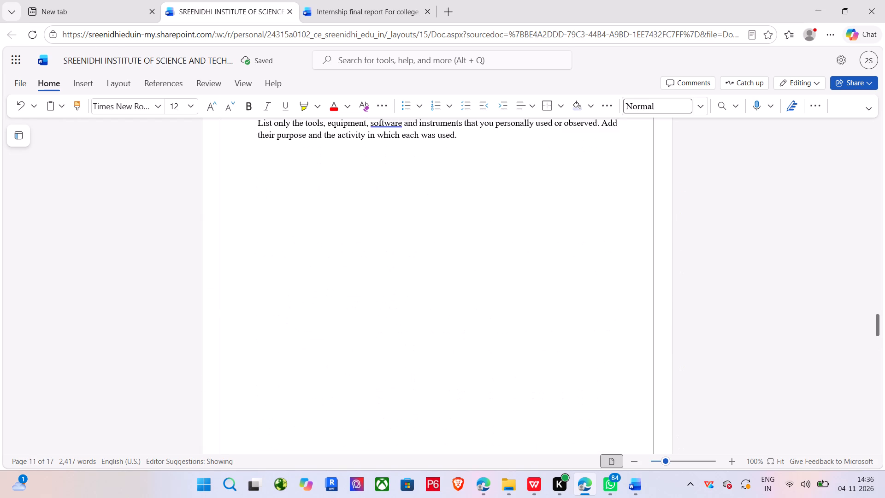
pyautogui.scroll(5, 517, 197)
pyautogui.scroll(-3, 516, 197)
pyautogui.scroll(5, 516, 197)
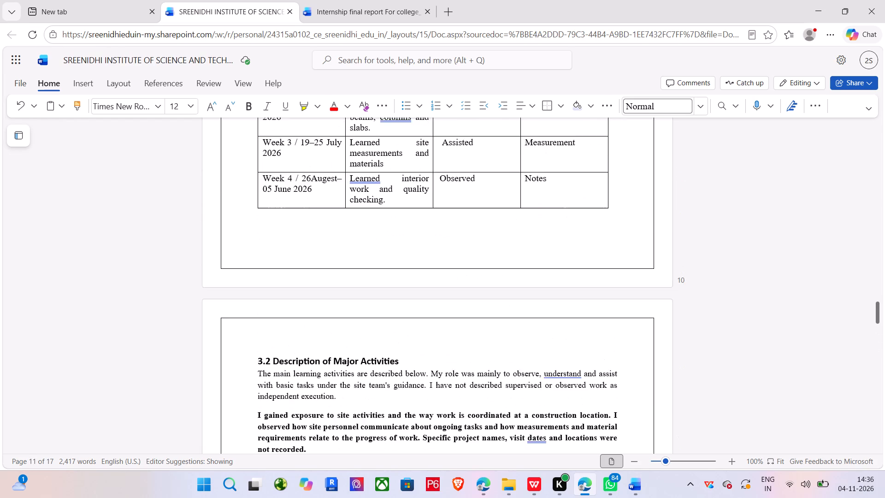
# Renumber the second, duplicate "3.1 Work Plan / Activity Schedule" heading in Chapter 3 as 3.2.
pyautogui.scroll(5, 516, 197)
pyautogui.scroll(-9, 516, 197)
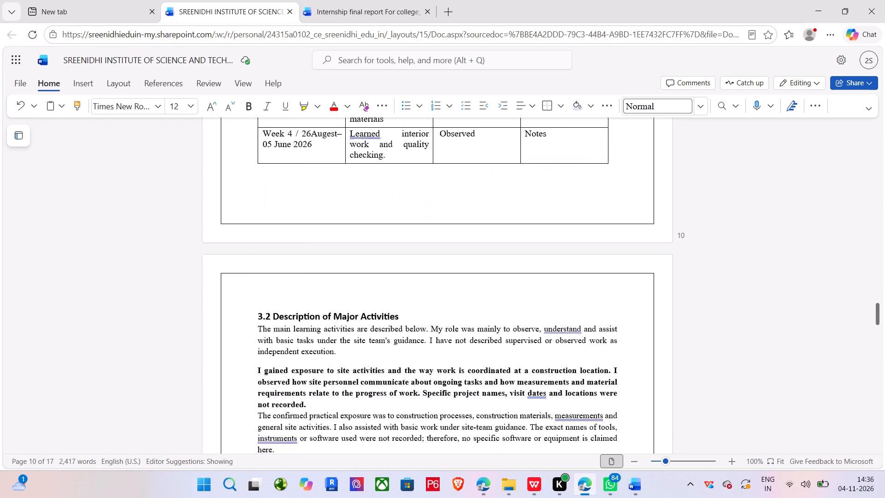
pyautogui.scroll(3, 516, 197)
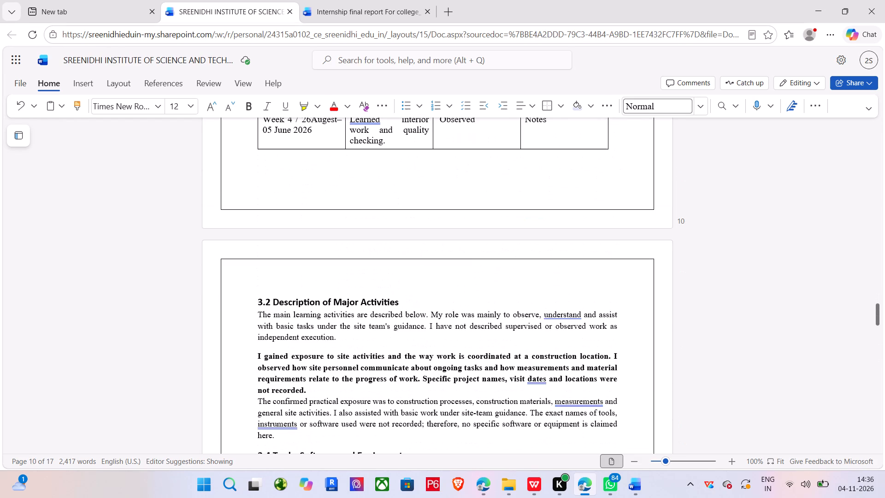
pyautogui.scroll(9, 516, 197)
pyautogui.scroll(-4, 516, 197)
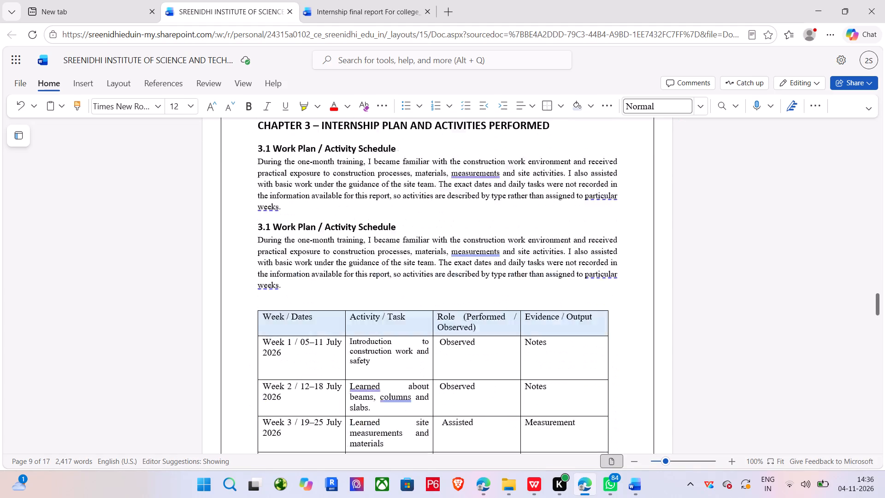
pyautogui.scroll(3, 516, 197)
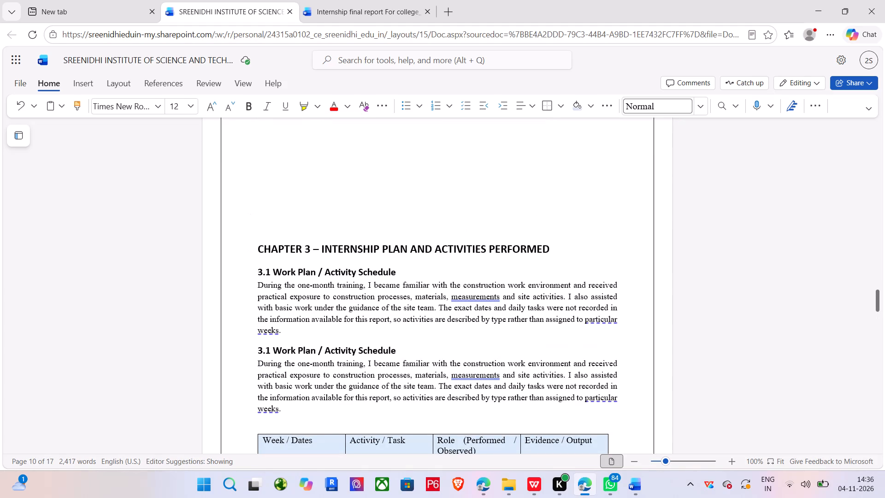
pyautogui.click(272, 350)
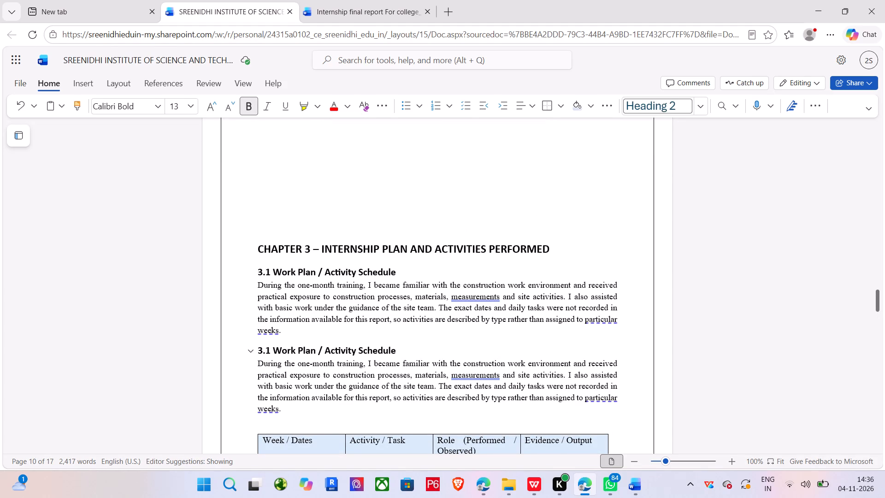
pyautogui.press('BackSpace')
pyautogui.press('BackSpace')
pyautogui.press('2')
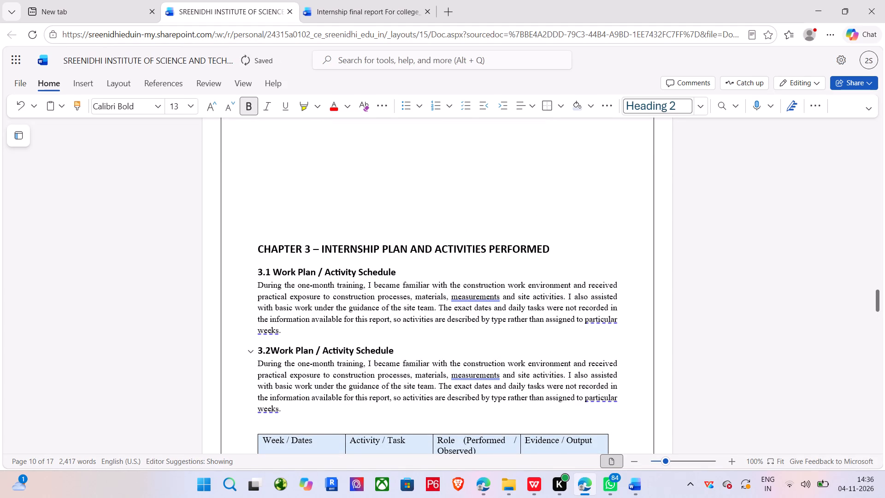
pyautogui.press('space')
# Renumber the "Description of Major Activities" heading on page 11 as 3.3.
pyautogui.scroll(-5, 263, 351)
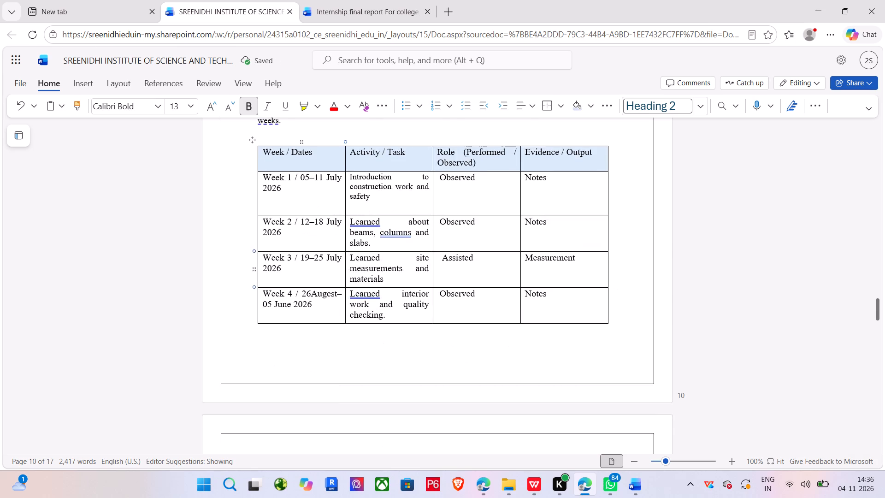
pyautogui.scroll(-3, 259, 363)
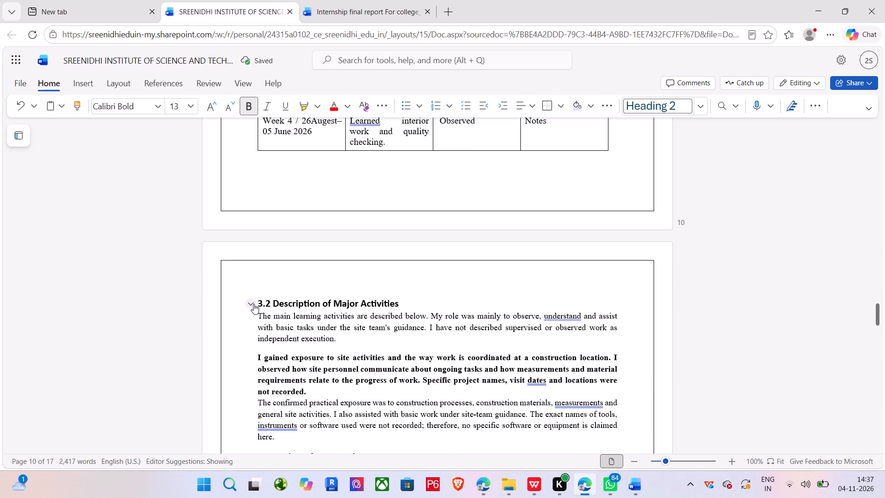
pyautogui.click(269, 303)
pyautogui.press('BackSpace')
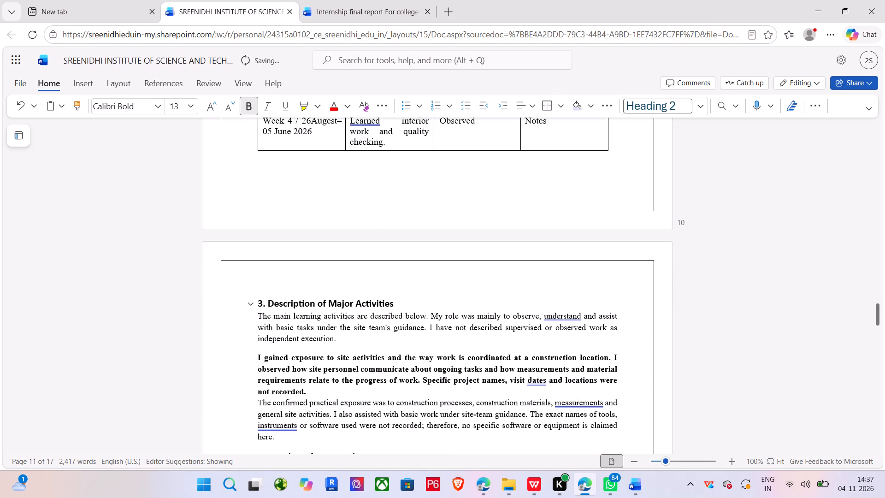
pyautogui.press('3')
# Review the section numbering and layout from section 3.4 back through Chapters 2 and 1.
pyautogui.scroll(-4, 292, 307)
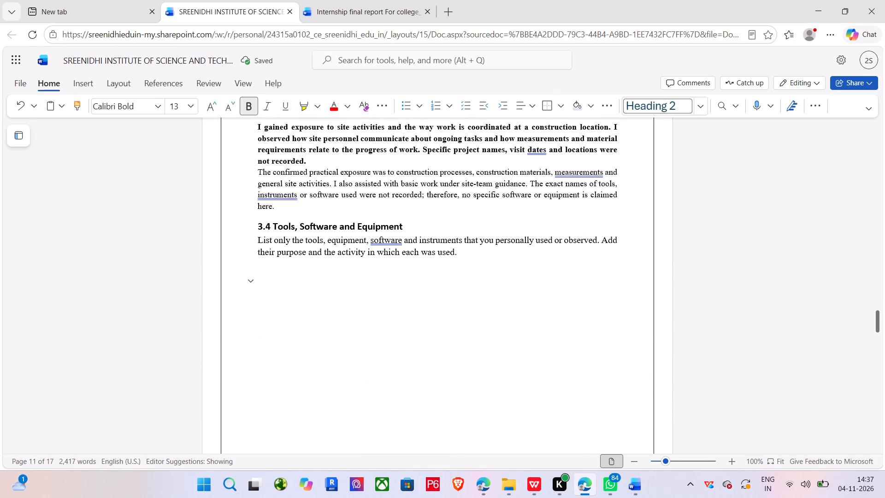
pyautogui.scroll(17, 310, 256)
pyautogui.scroll(6, 310, 256)
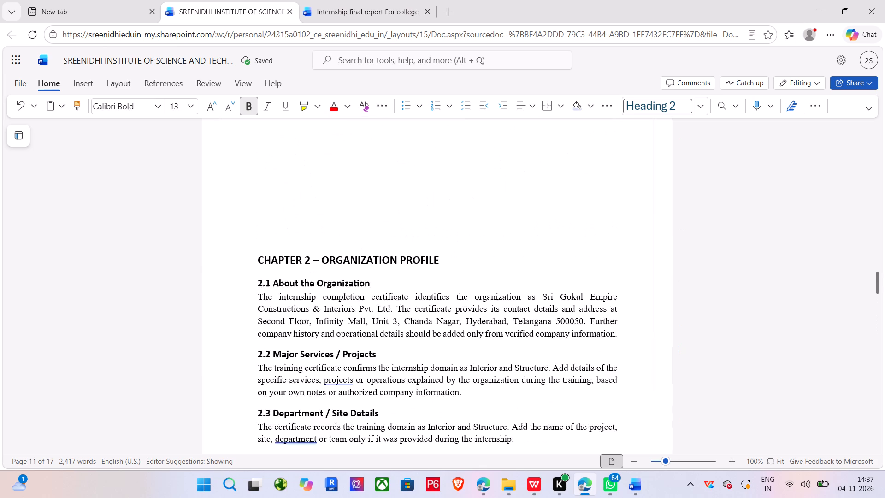
pyautogui.scroll(10, 310, 256)
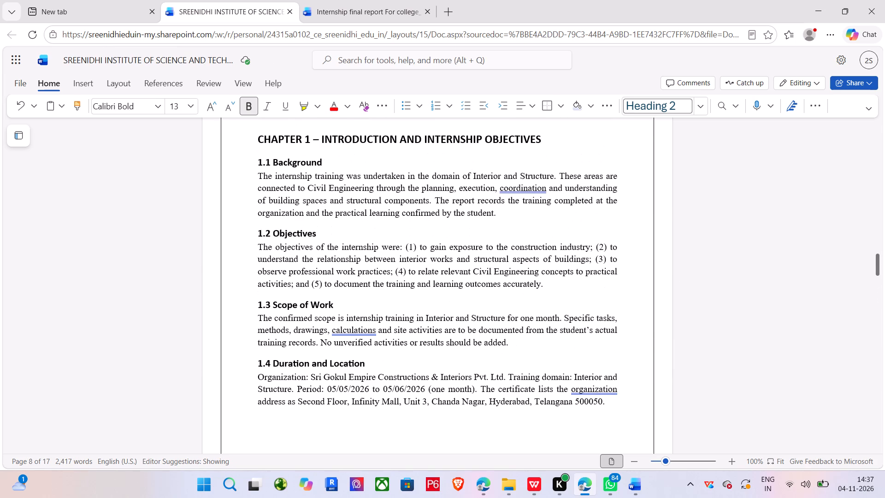
pyautogui.scroll(1, 310, 256)
pyautogui.scroll(-12, 310, 256)
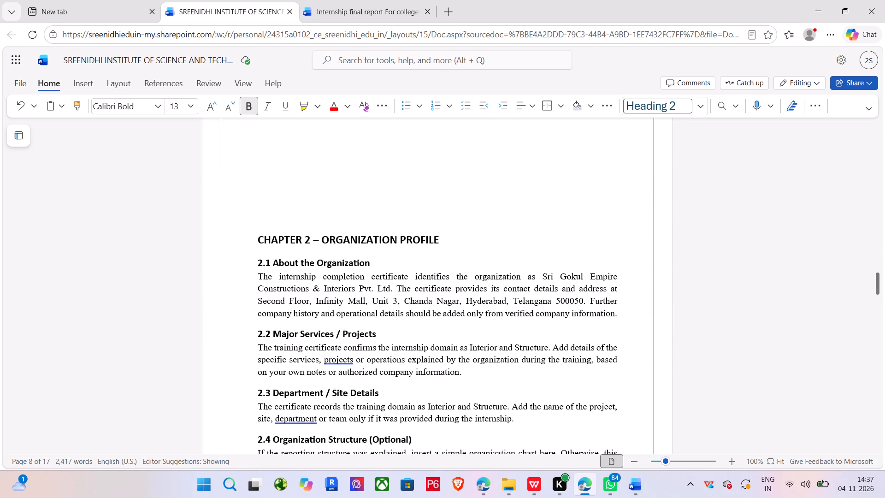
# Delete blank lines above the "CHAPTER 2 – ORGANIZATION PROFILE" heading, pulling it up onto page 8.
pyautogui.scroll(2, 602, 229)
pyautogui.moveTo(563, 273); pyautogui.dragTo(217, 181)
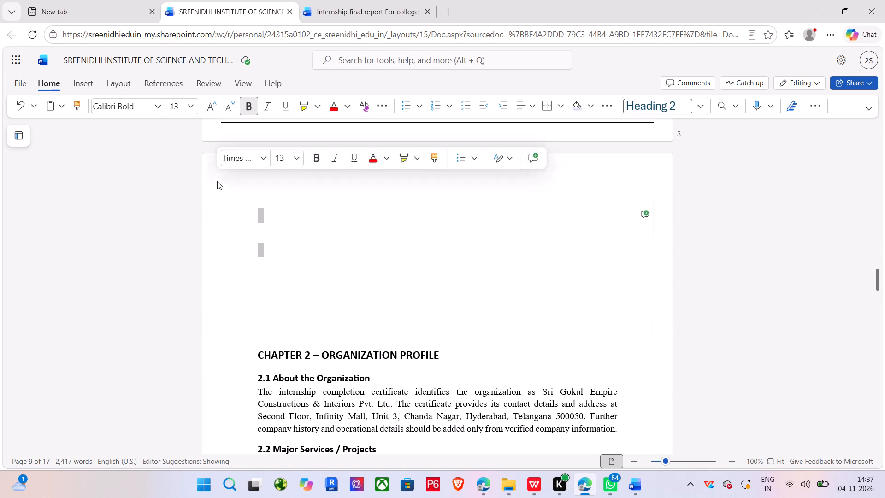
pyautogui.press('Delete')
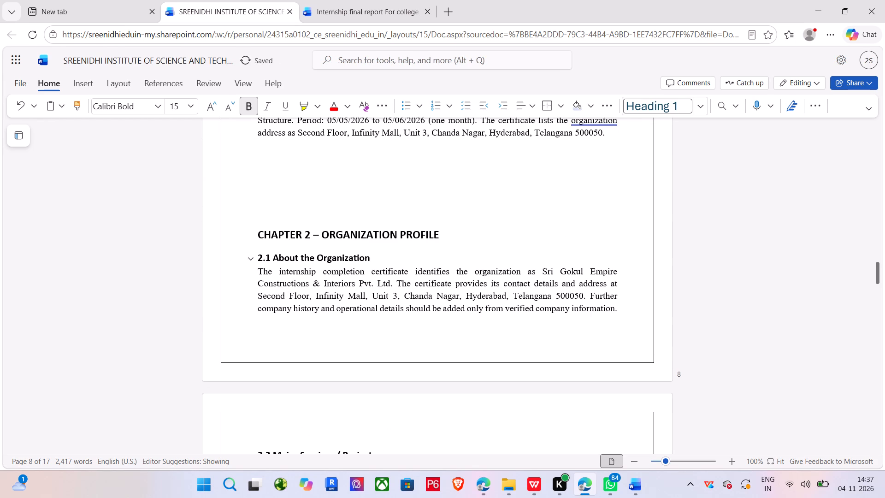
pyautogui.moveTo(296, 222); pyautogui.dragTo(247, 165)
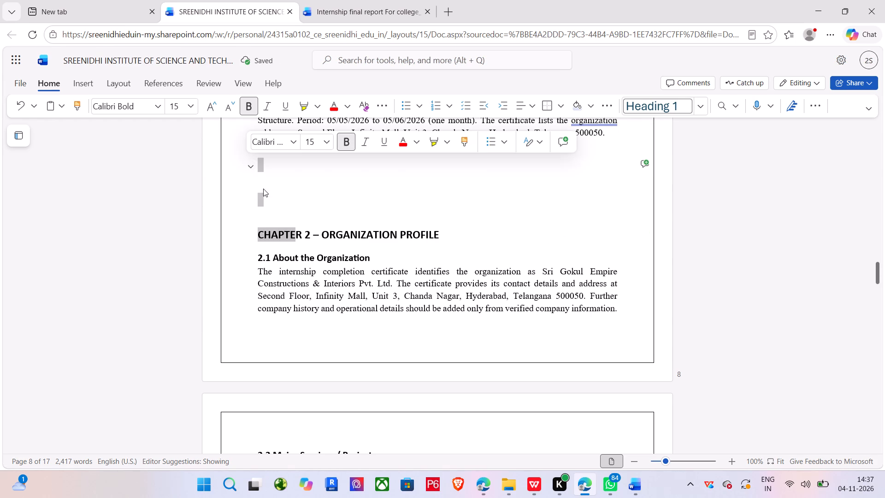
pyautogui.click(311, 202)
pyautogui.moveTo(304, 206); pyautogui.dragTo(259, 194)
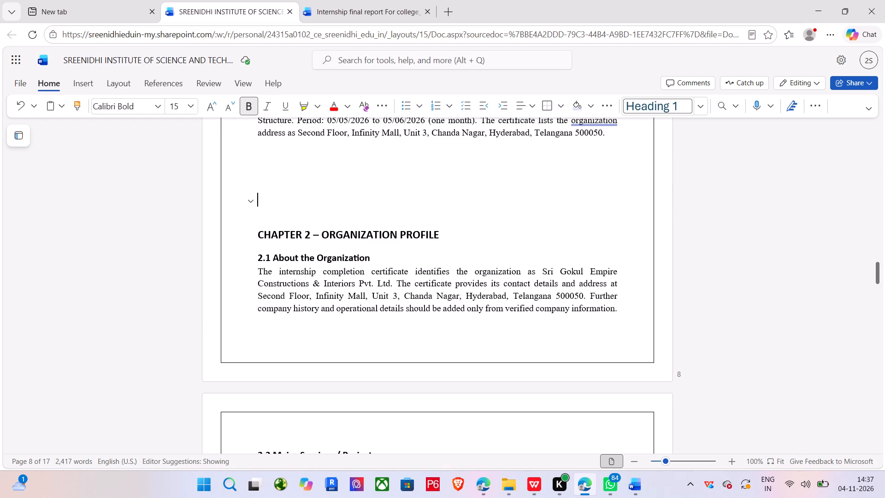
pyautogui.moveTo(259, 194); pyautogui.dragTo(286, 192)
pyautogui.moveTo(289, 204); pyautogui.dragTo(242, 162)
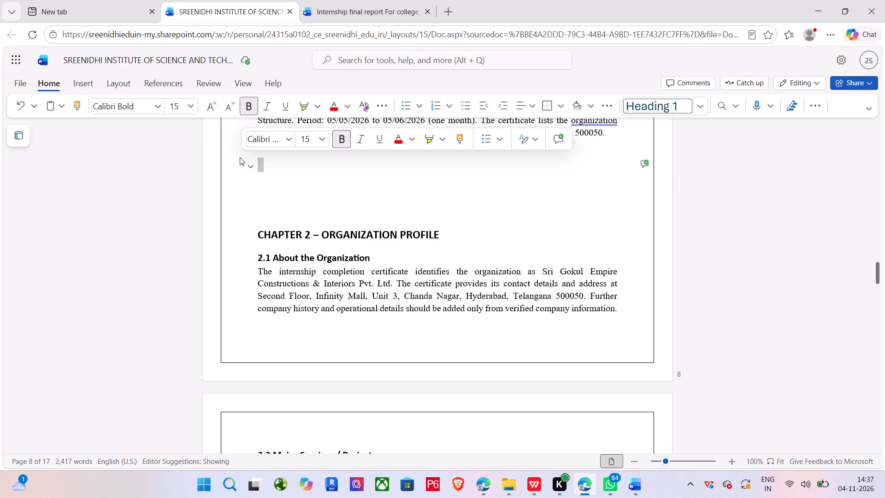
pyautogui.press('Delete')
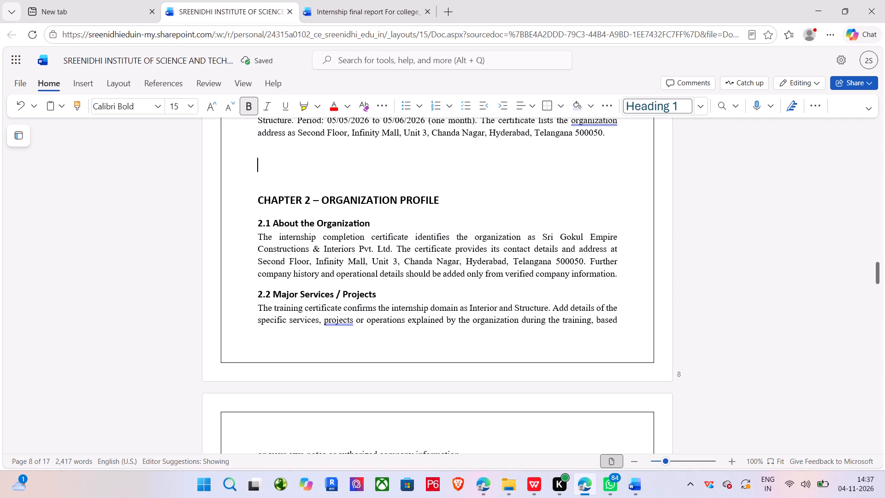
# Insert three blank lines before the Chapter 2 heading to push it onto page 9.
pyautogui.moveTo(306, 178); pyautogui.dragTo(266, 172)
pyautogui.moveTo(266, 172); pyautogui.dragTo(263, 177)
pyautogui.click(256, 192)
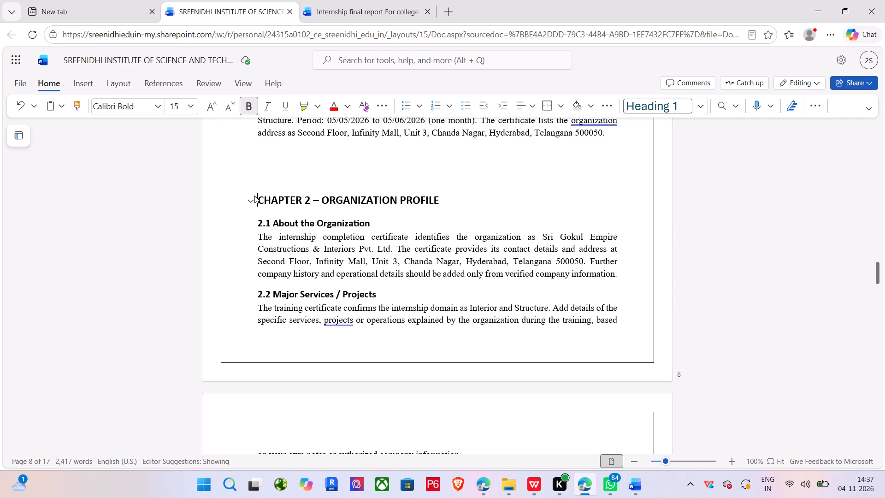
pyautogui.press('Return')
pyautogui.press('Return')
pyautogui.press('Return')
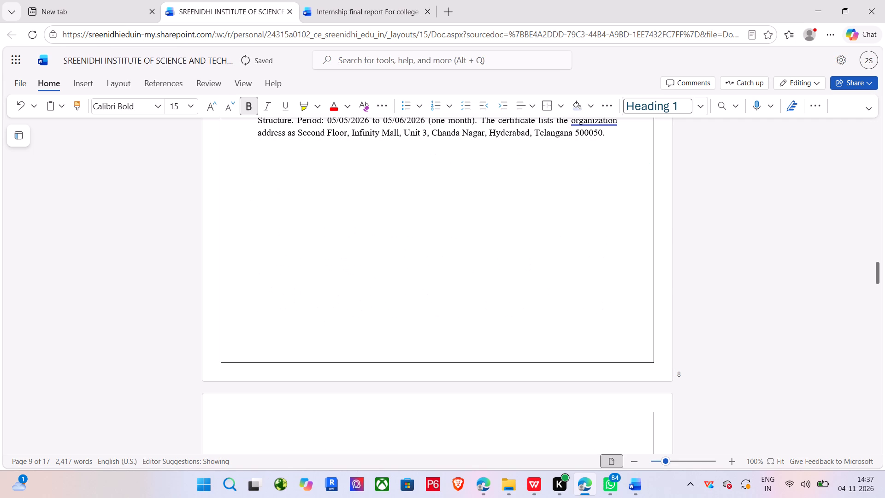
# Cut the first two blank lines at the top of page 9, above the Chapter 2 heading.
pyautogui.scroll(-5, 262, 208)
pyautogui.moveTo(304, 241); pyautogui.dragTo(252, 153)
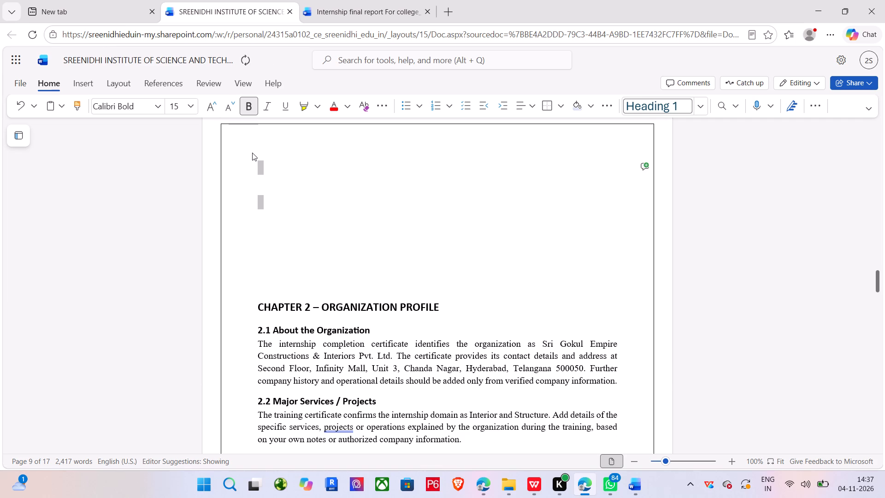
pyautogui.moveTo(252, 153); pyautogui.dragTo(253, 152)
pyautogui.rightClick(253, 150)
pyautogui.click(283, 168)
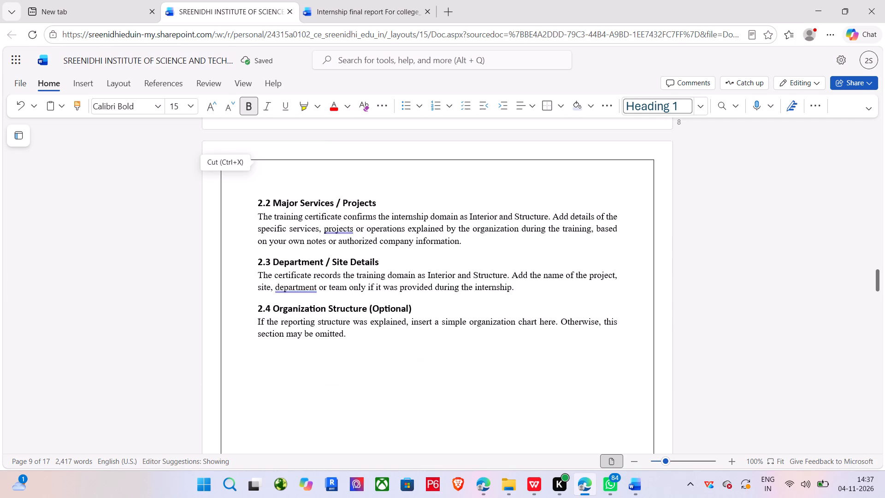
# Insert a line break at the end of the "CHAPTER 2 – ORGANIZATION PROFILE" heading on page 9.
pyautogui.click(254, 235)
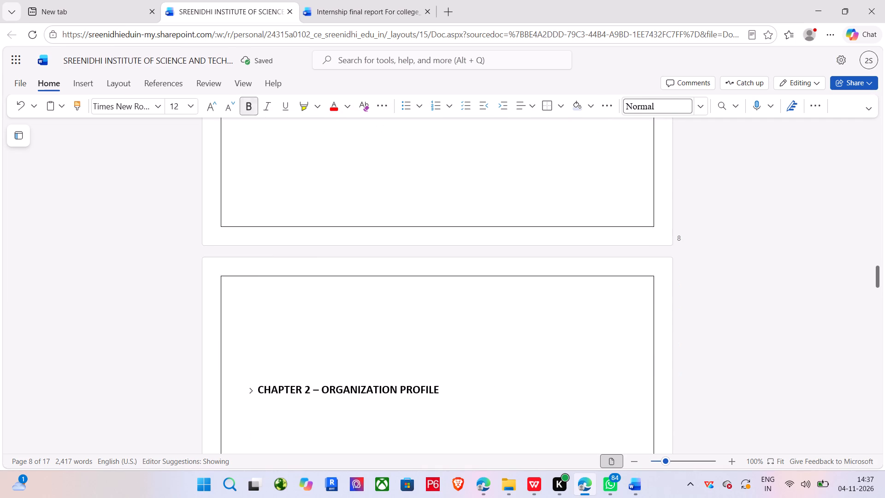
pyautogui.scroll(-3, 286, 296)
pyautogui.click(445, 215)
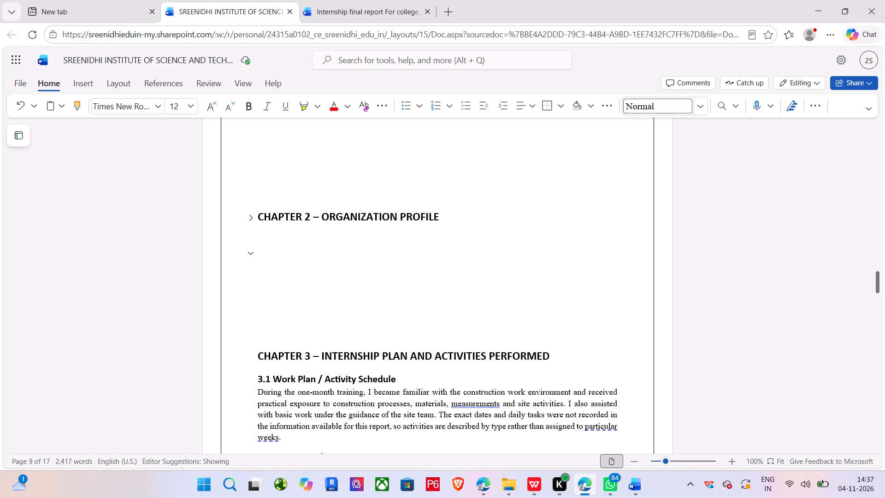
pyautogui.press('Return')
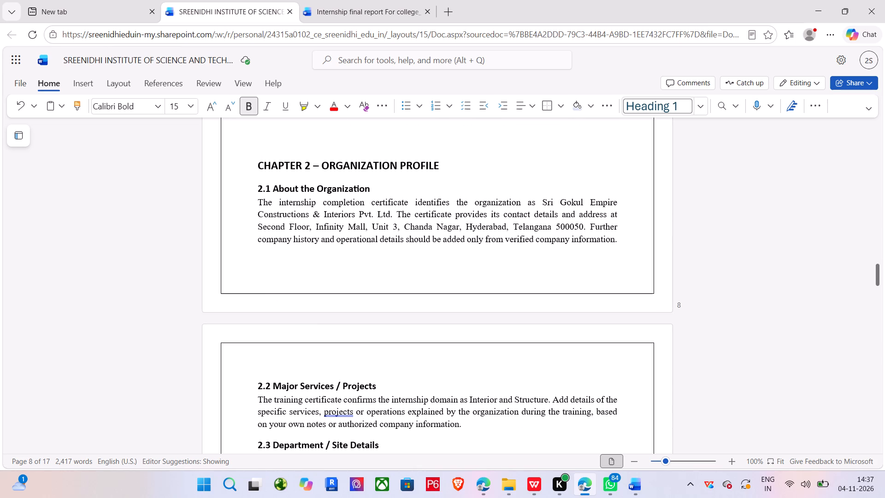
# Review the report's layout from Chapter 2 through Chapter 7, checking how sections fall on the pages.
pyautogui.scroll(-7, 445, 215)
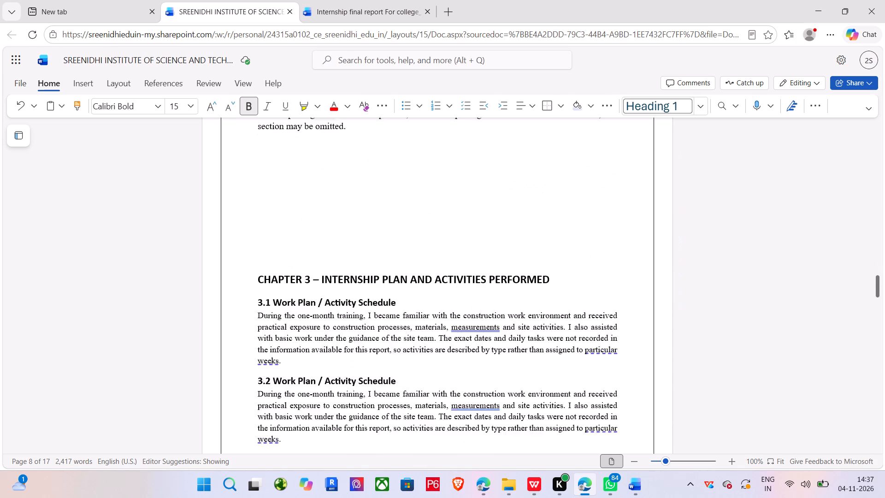
pyautogui.scroll(-17, 445, 215)
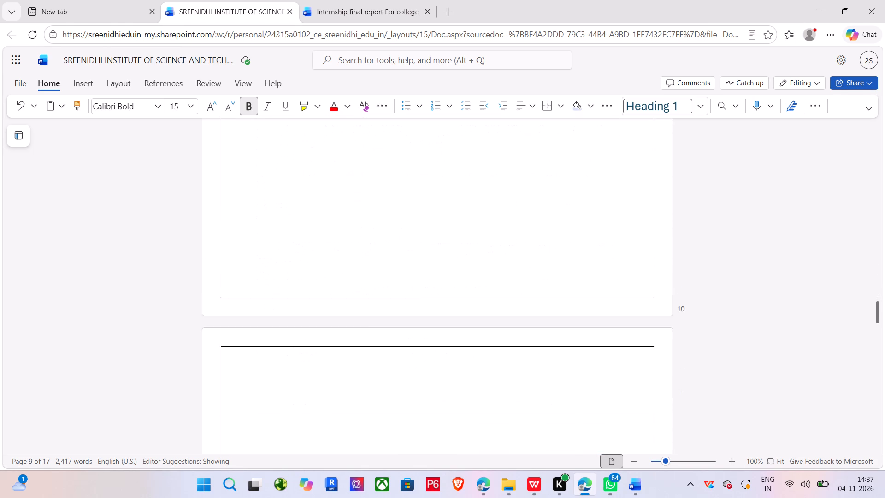
pyautogui.scroll(-18, 445, 215)
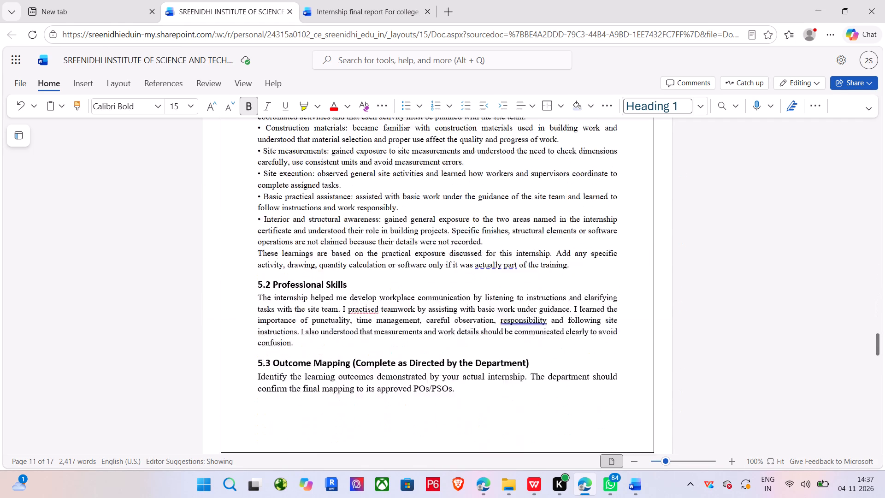
pyautogui.scroll(-16, 445, 215)
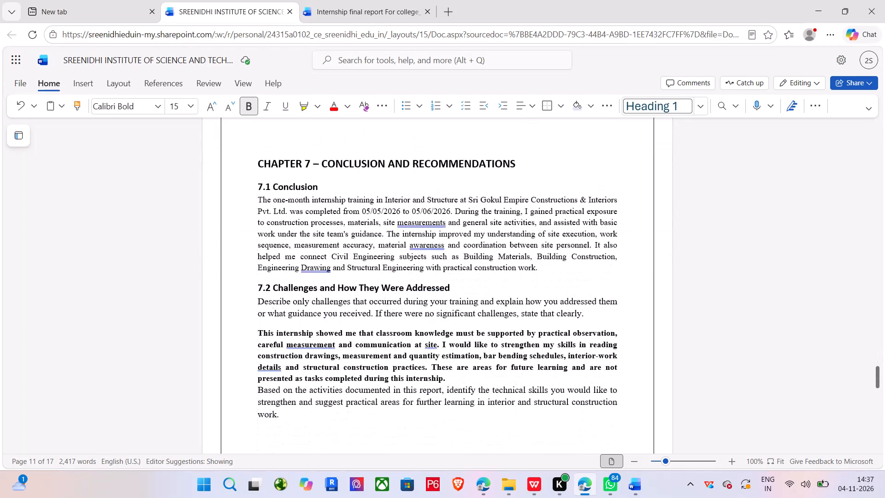
pyautogui.scroll(-4, 361, 189)
pyautogui.scroll(4, 361, 192)
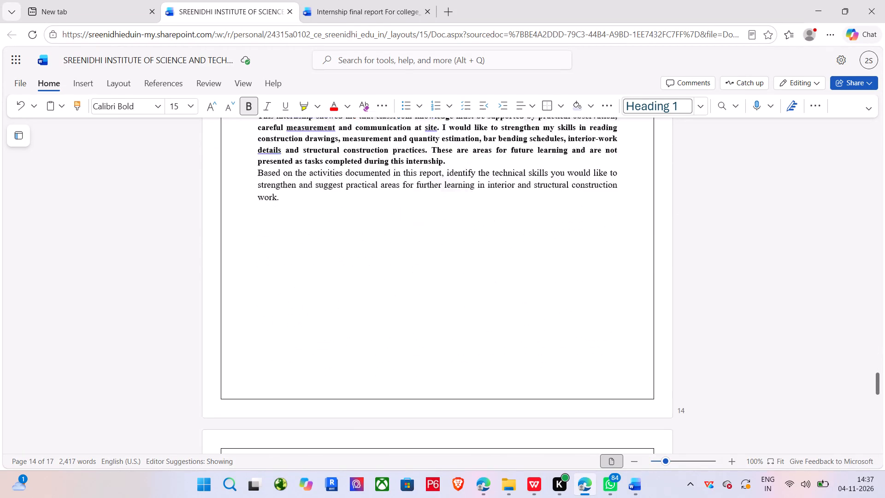
pyautogui.scroll(8, 361, 192)
# Undo the recent line break and blank-line edits around the Chapter 2 heading.
pyautogui.click(22, 103)
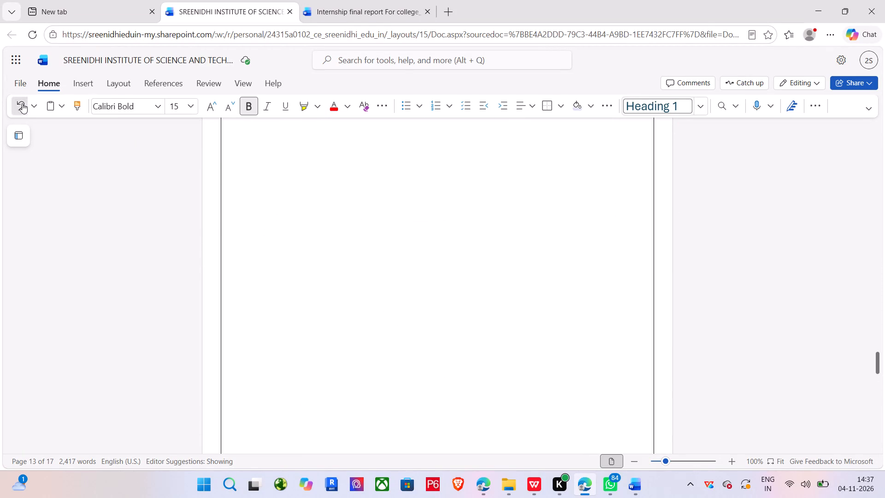
pyautogui.click(22, 103)
pyautogui.click(22, 103)
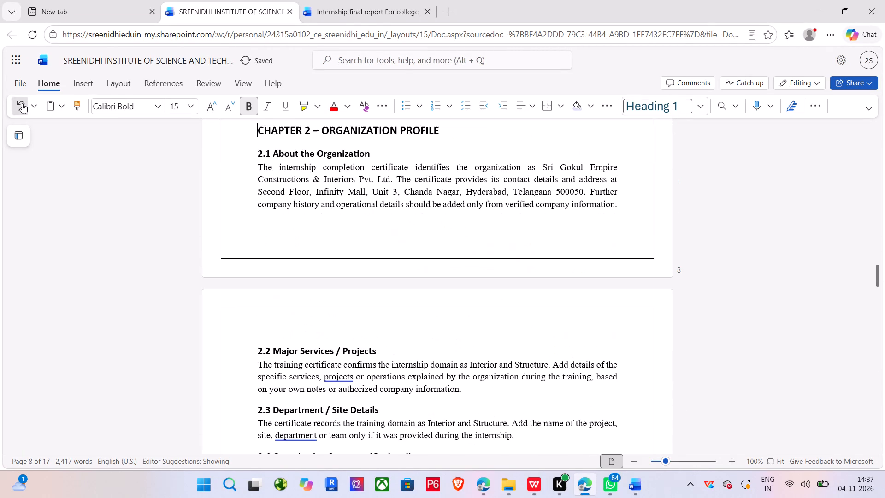
pyautogui.click(22, 103)
pyautogui.click(22, 103)
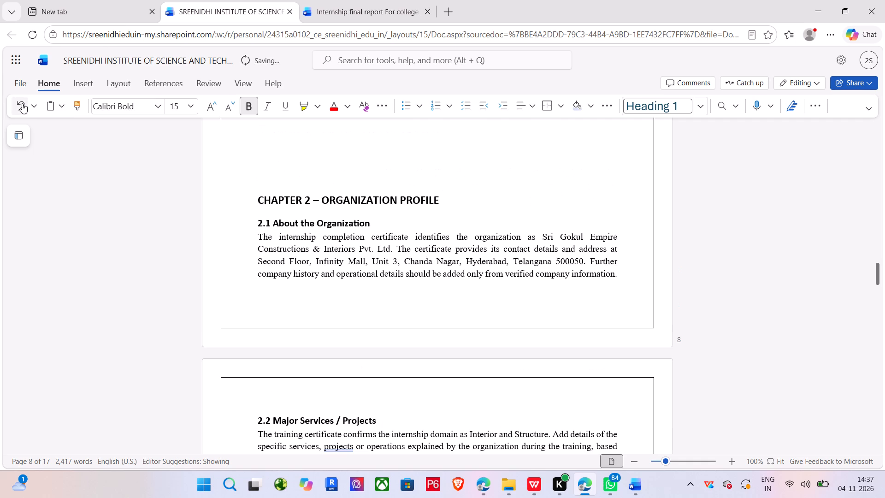
pyautogui.click(22, 103)
# Review the page layout of Chapters 1, 2 and 3, including the weekly activity table.
pyautogui.scroll(2, 22, 104)
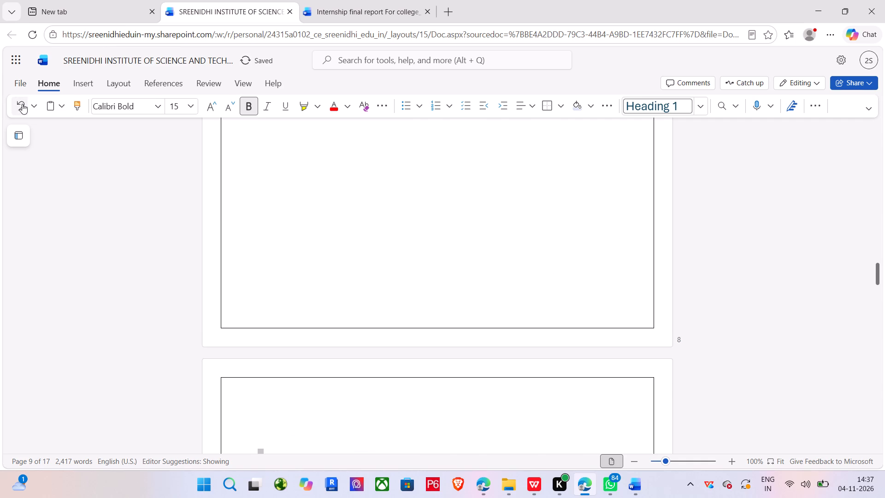
pyautogui.scroll(3, 22, 104)
pyautogui.scroll(5, 460, 250)
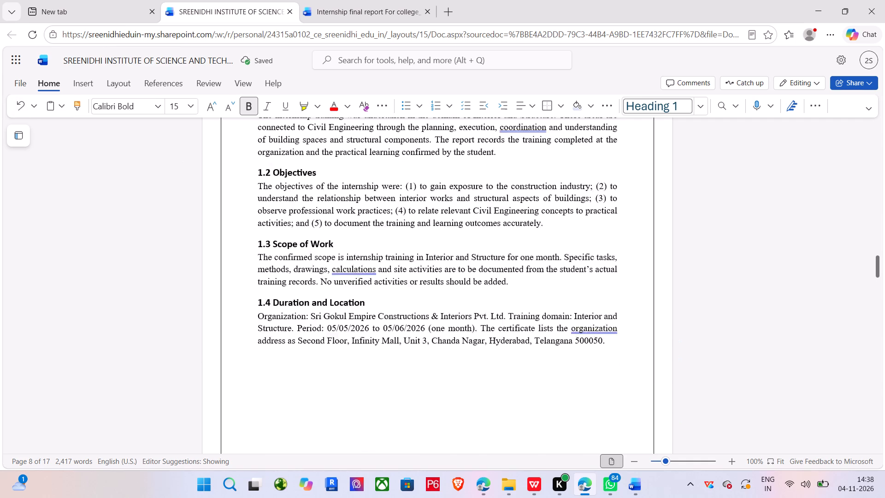
pyautogui.scroll(2, 460, 250)
pyautogui.scroll(-14, 460, 250)
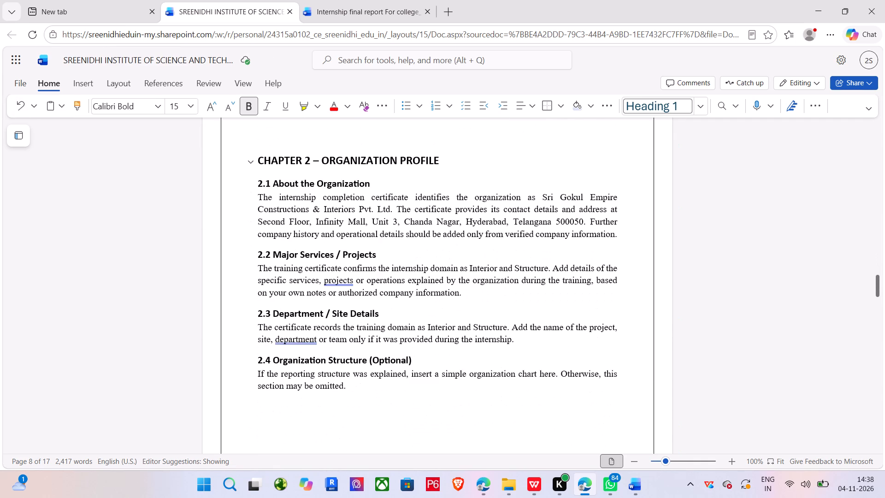
pyautogui.scroll(-12, 460, 250)
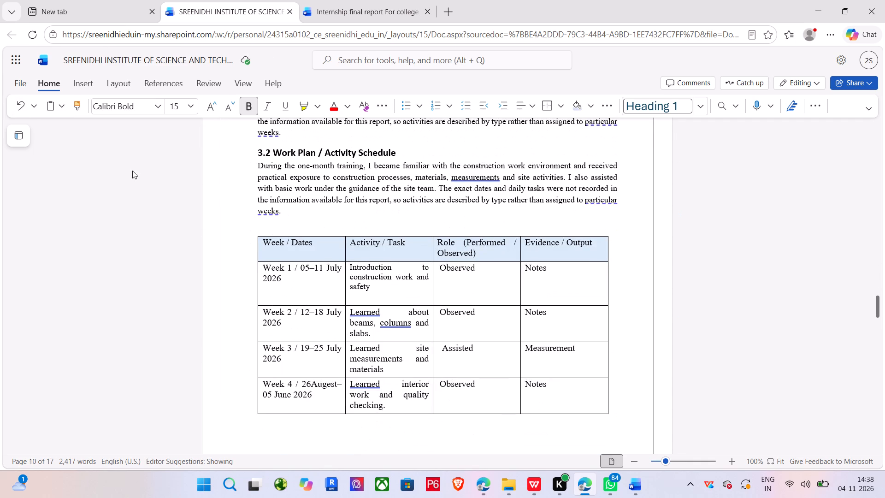
# Undo the last two edits to the section number of the "Description of Major Activities" heading.
pyautogui.click(17, 107)
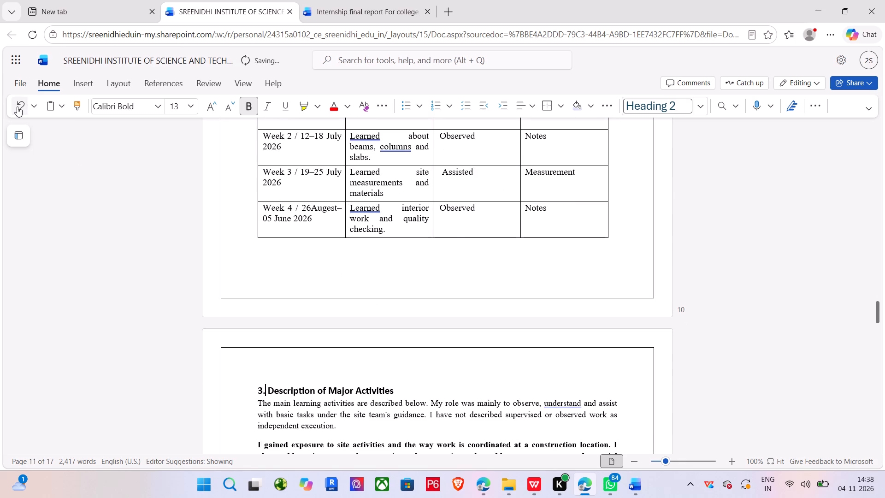
pyautogui.scroll(4, 309, 230)
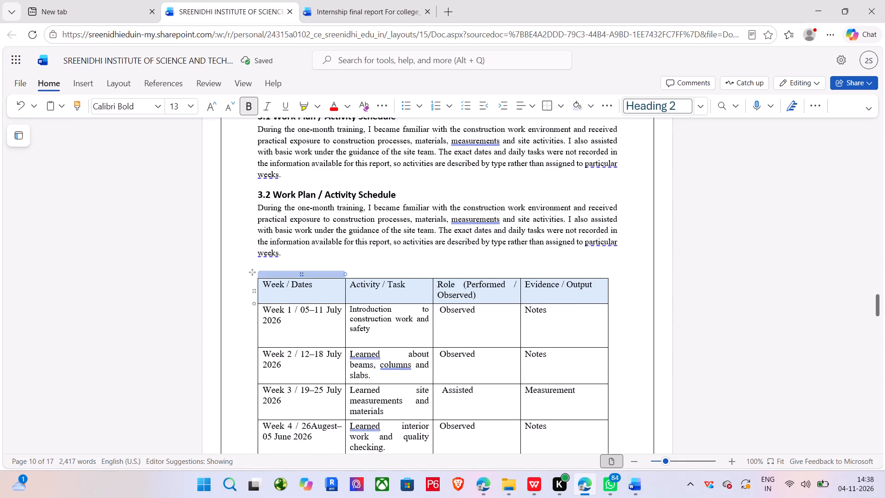
pyautogui.scroll(5, 307, 229)
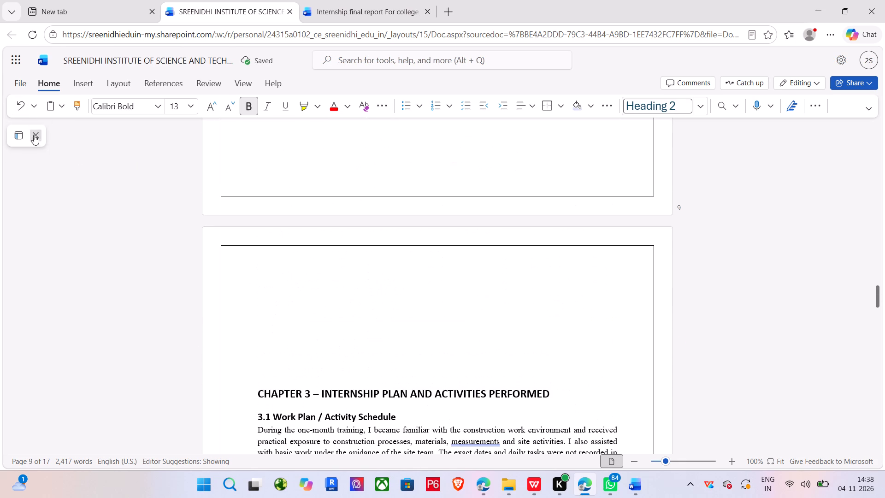
pyautogui.click(25, 109)
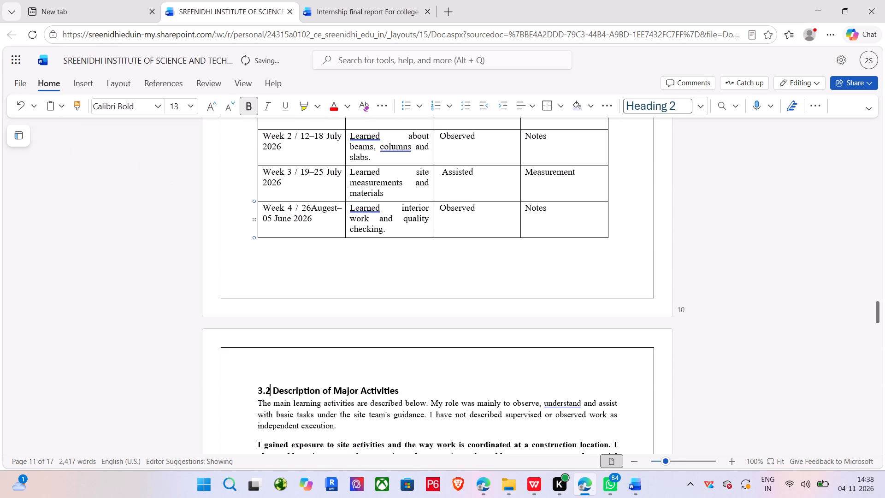
# Review the section numbering and page layout from "Description of Major Activities" to the start of Chapter 4.
pyautogui.scroll(-3, 296, 240)
pyautogui.scroll(3, 297, 243)
pyautogui.scroll(-3, 297, 243)
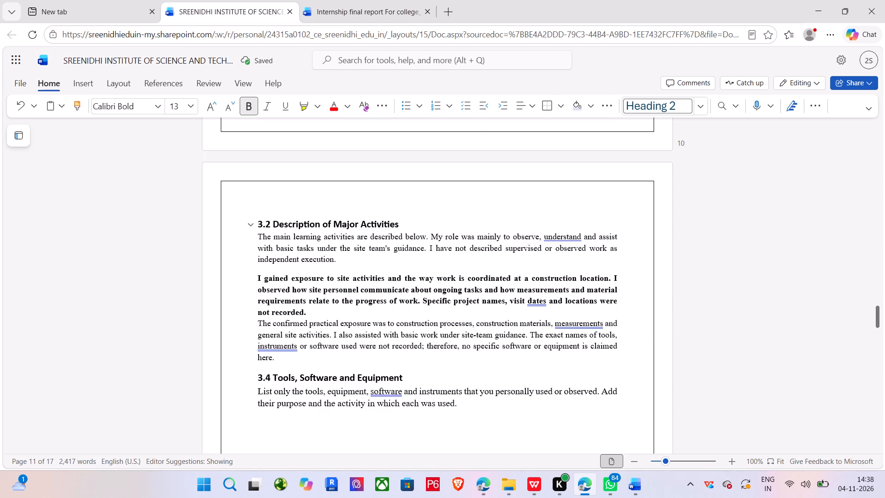
pyautogui.scroll(-9, 299, 238)
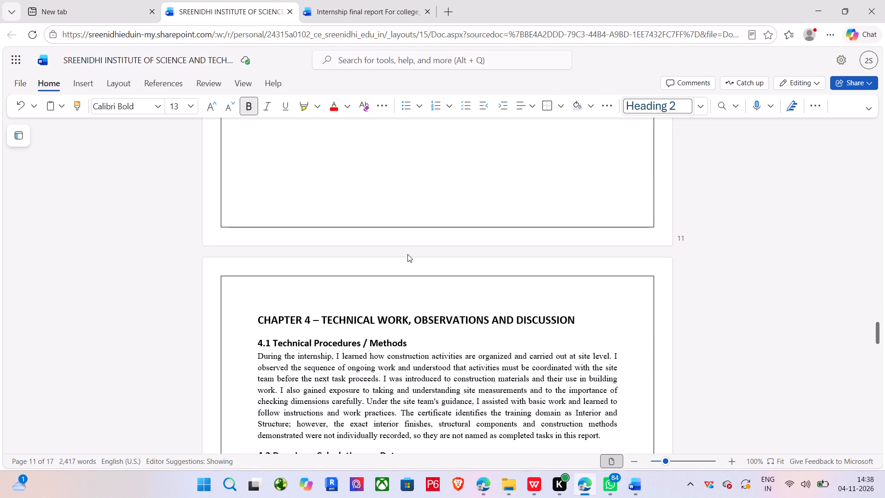
pyautogui.scroll(5, 407, 254)
pyautogui.scroll(-5, 407, 254)
pyautogui.scroll(-8, 417, 179)
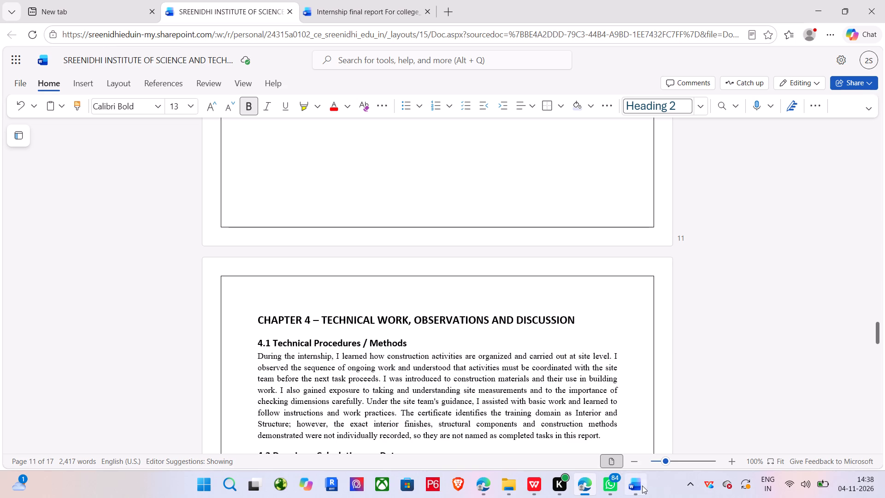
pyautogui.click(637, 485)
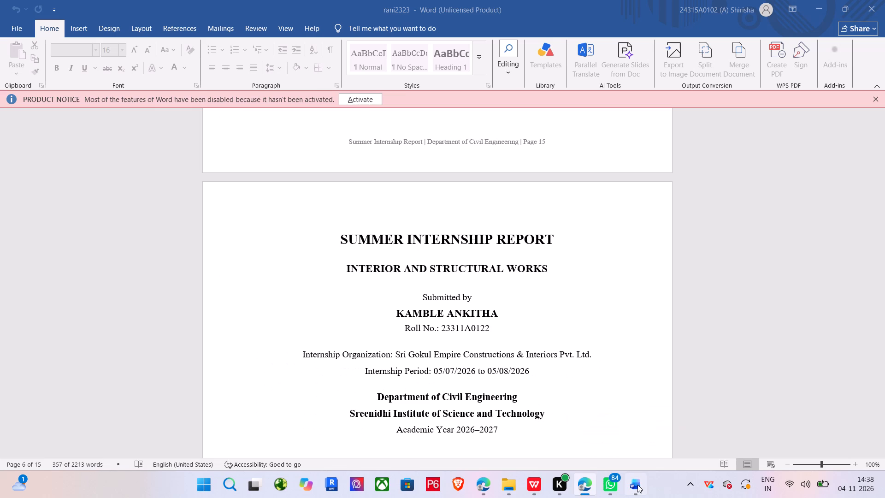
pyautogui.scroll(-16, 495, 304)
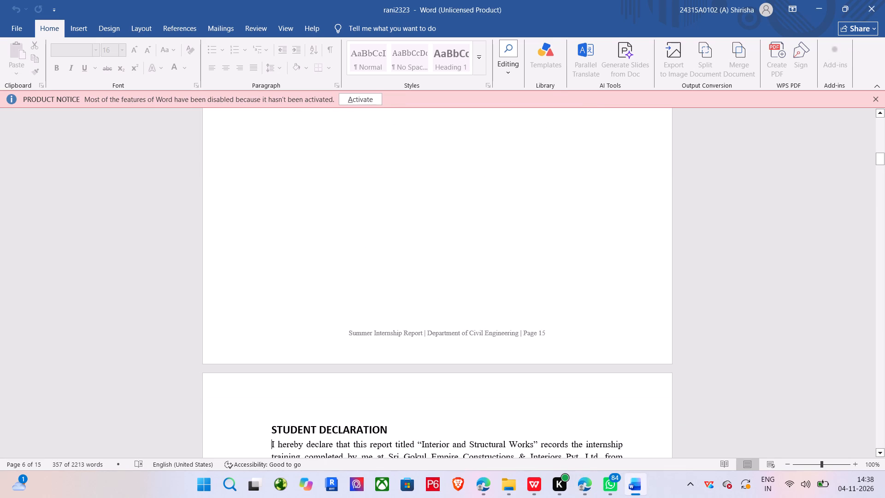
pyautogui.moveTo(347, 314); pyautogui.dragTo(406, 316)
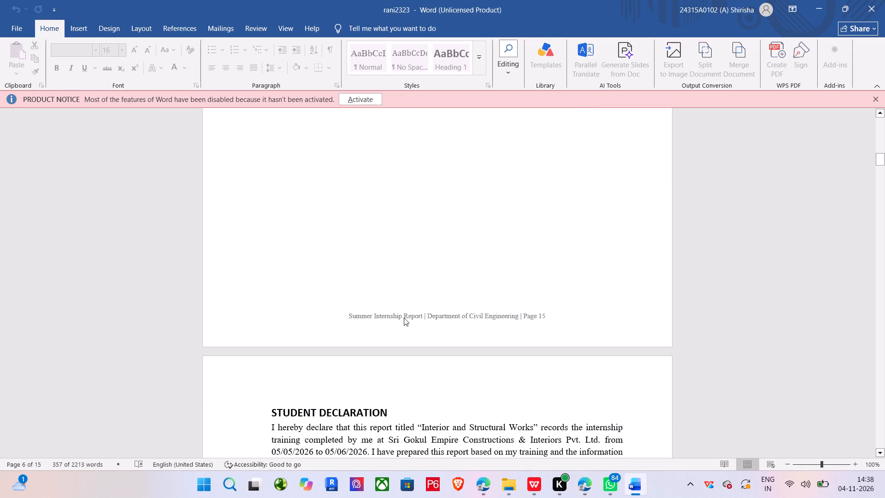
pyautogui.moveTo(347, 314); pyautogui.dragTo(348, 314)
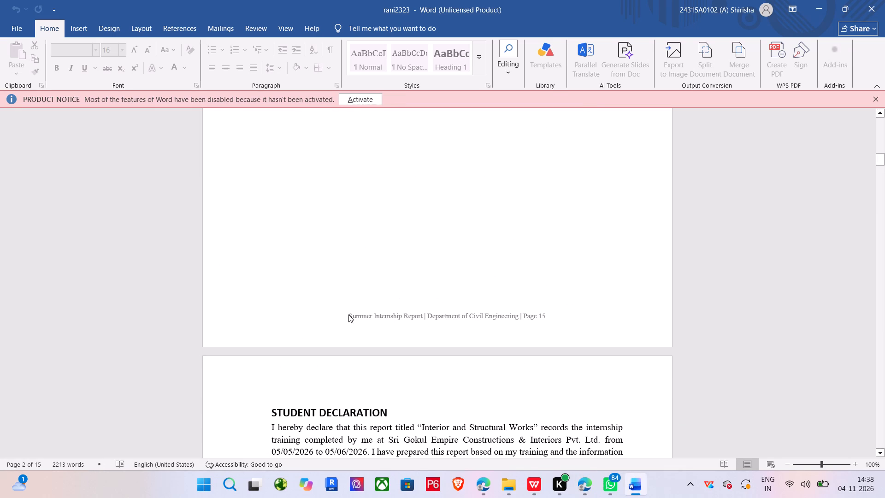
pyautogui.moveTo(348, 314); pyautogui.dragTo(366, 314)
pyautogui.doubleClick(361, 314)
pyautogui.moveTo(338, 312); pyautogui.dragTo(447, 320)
# Return to the online report in Edge and turn off bold for the blank line near the bottom of the cover page.
pyautogui.click(585, 486)
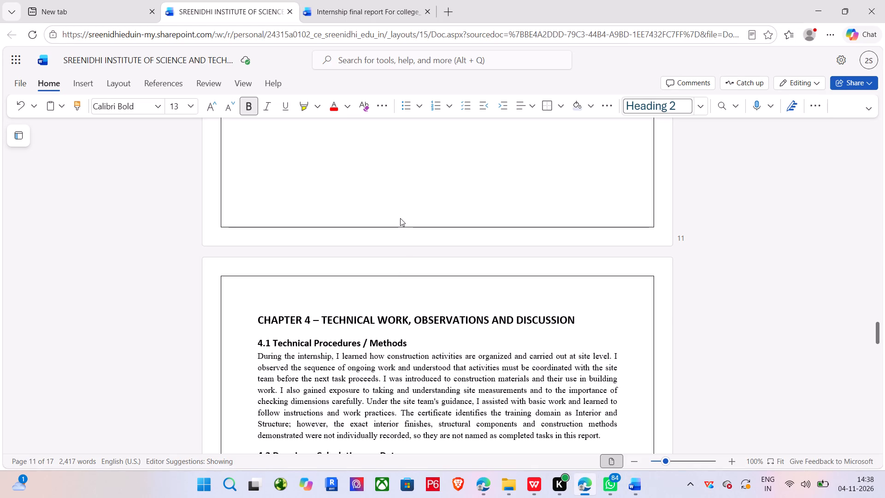
pyautogui.scroll(-3, 400, 219)
pyautogui.scroll(6, 410, 213)
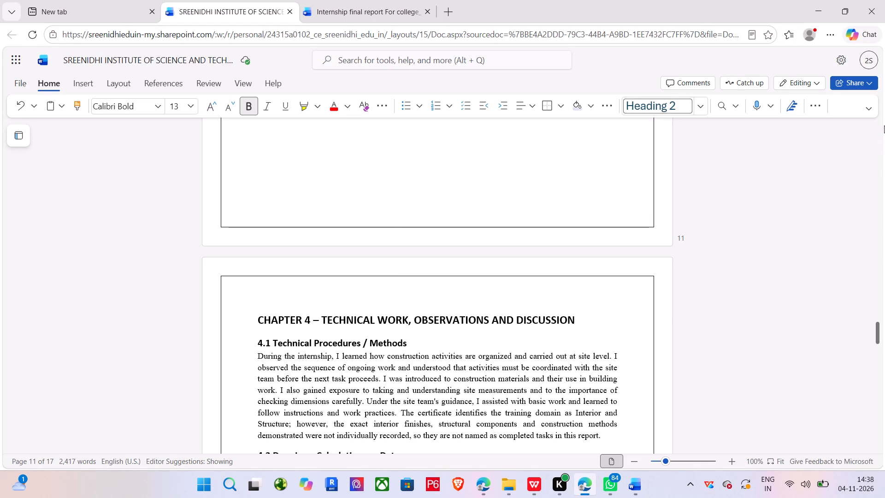
pyautogui.click(884, 126)
pyautogui.click(884, 126)
pyautogui.click(884, 128)
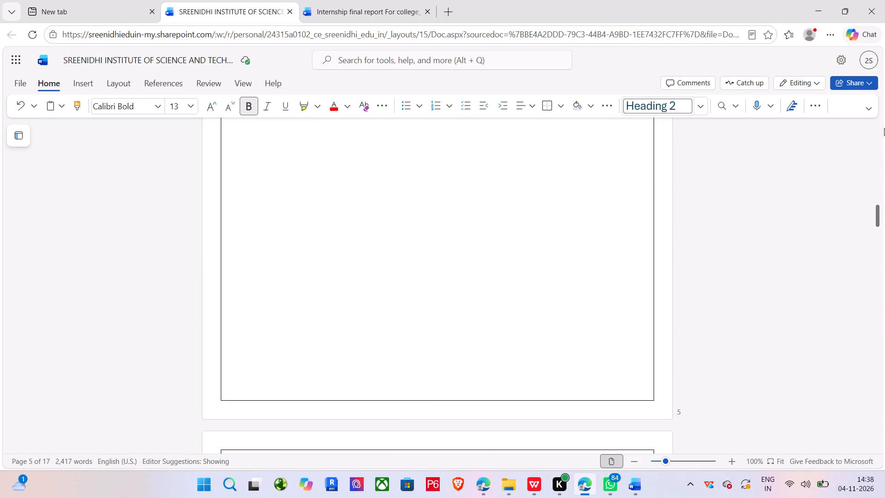
pyautogui.click(879, 156)
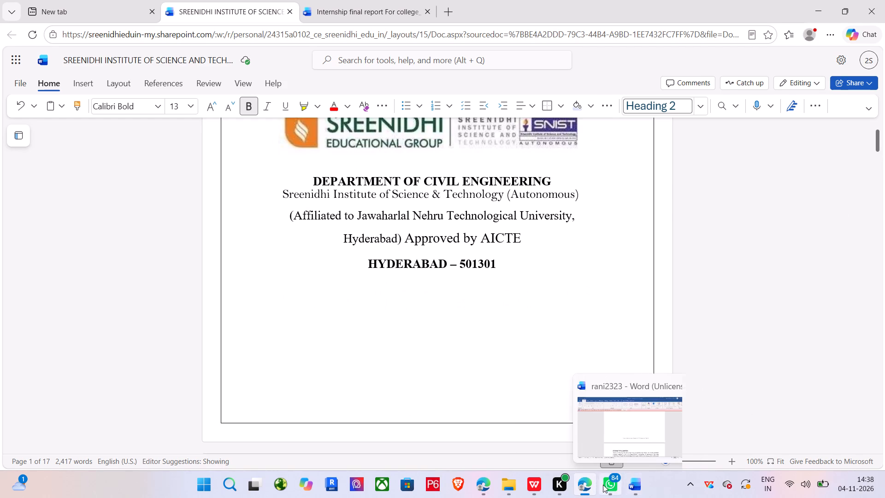
pyautogui.click(628, 486)
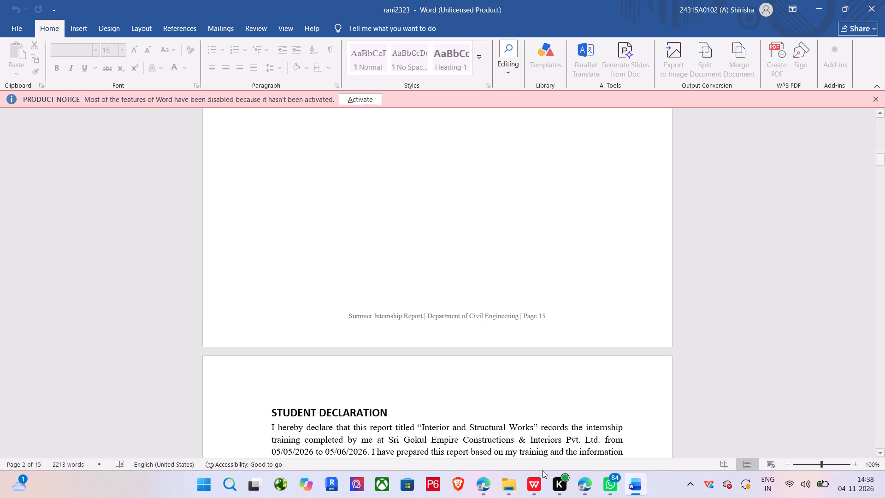
pyautogui.click(590, 490)
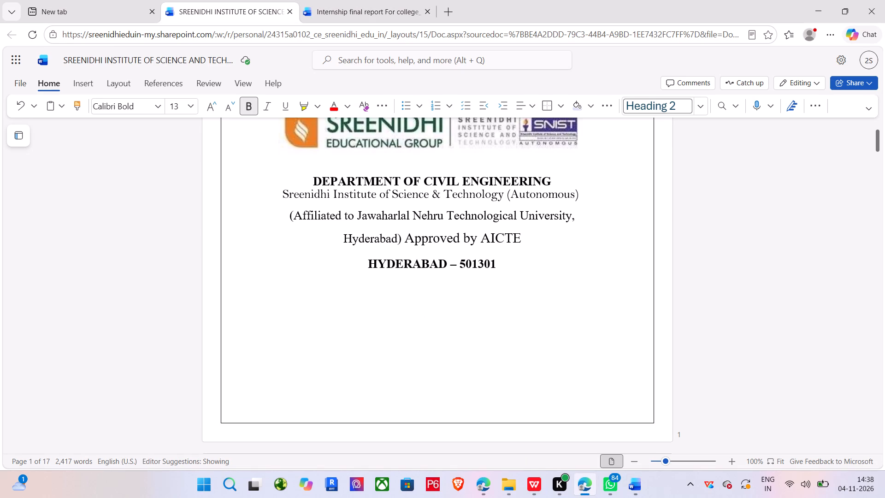
pyautogui.click(350, 401)
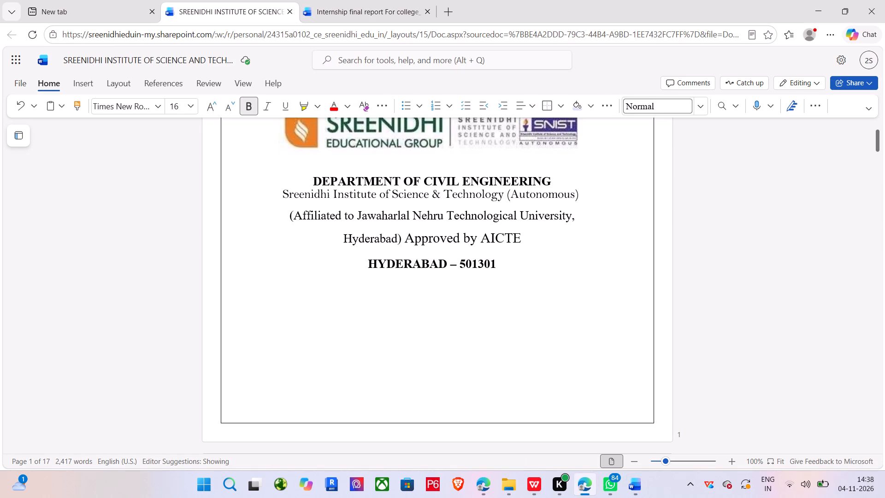
pyautogui.press('s')
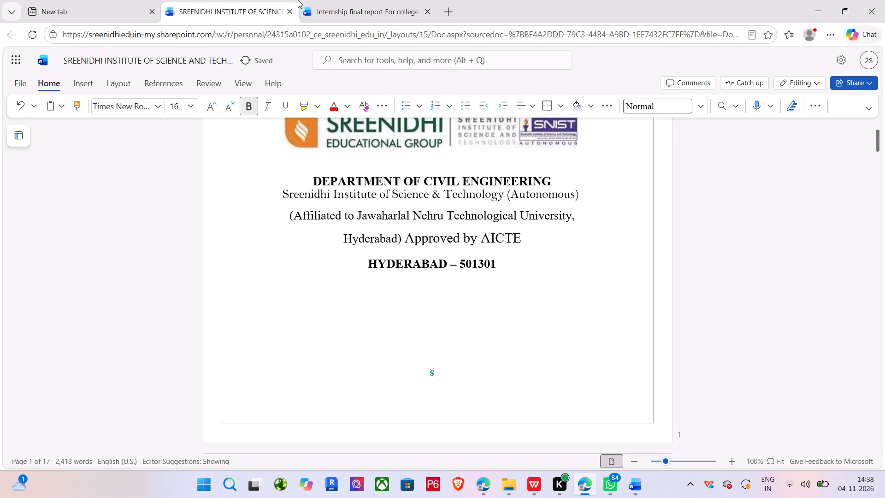
pyautogui.press('BackSpace')
pyautogui.click(251, 108)
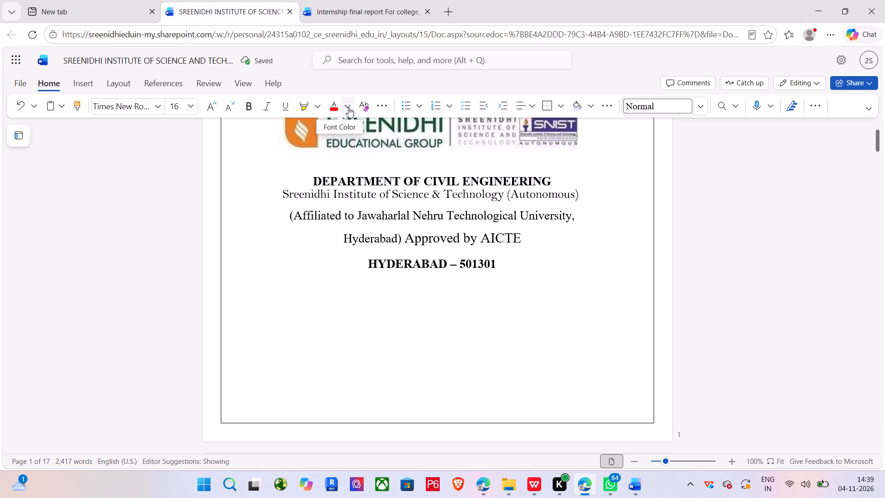
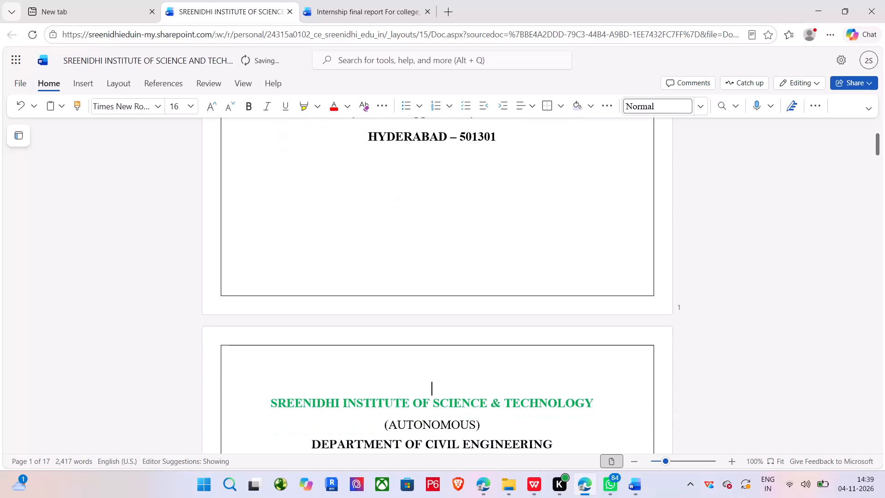
# Remove the extra blank line above page 2's institute heading and paste "Summer Internship Report | Department of Civil Engineering | Page 4" at the cover page's bottom.
pyautogui.press('BackSpace')
pyautogui.press('BackSpace')
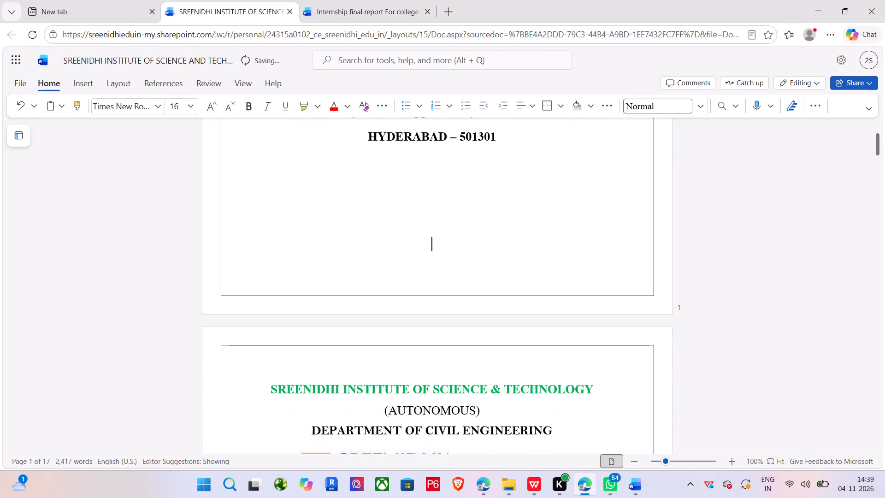
pyautogui.hotkey('ctrl', 'v')
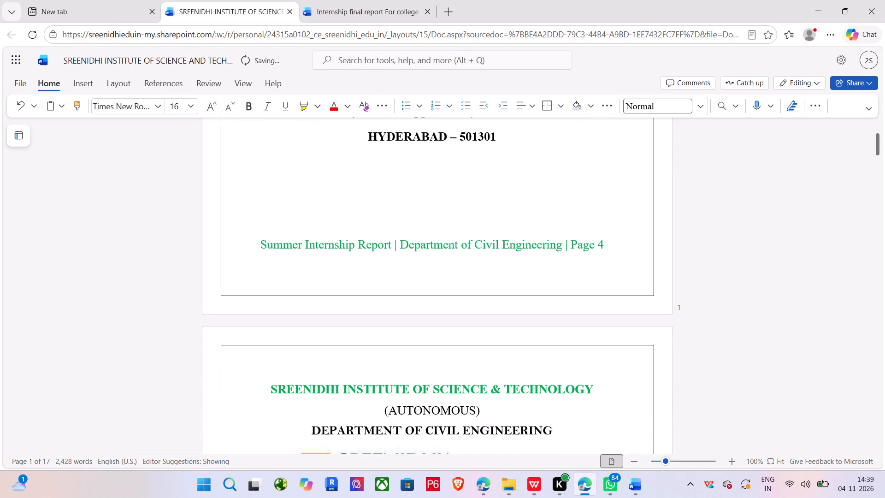
# Set the pasted "Summer Internship Report" line on the cover page to font size 8.
pyautogui.moveTo(254, 243); pyautogui.dragTo(583, 255)
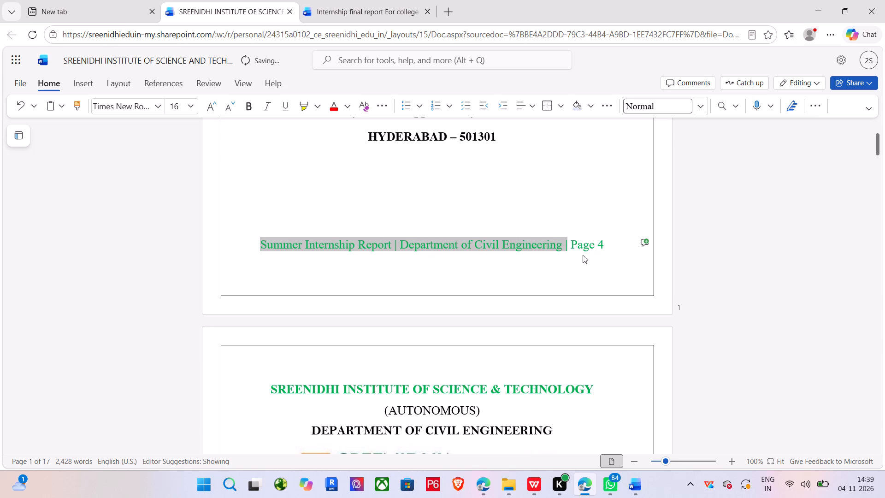
pyautogui.moveTo(583, 255); pyautogui.dragTo(613, 256)
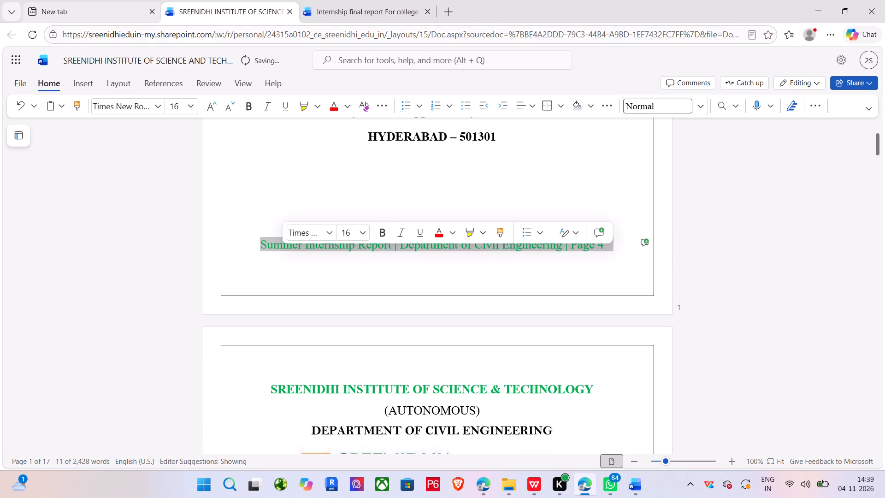
pyautogui.click(85, 82)
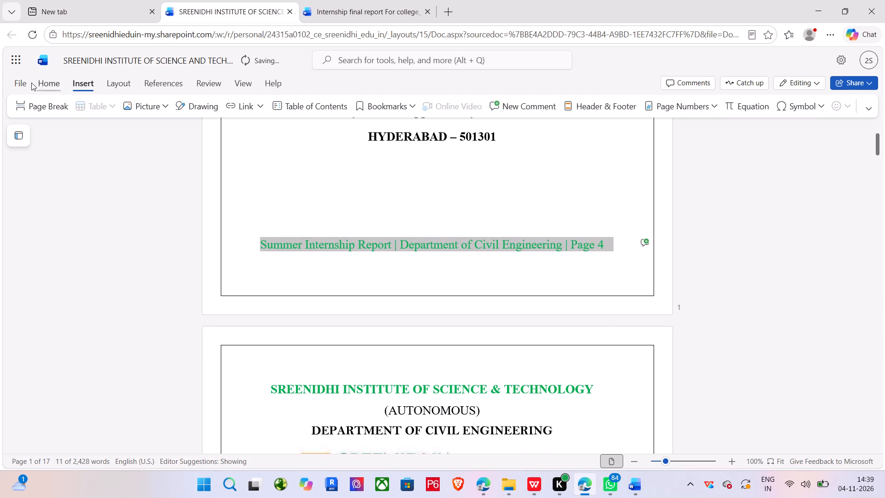
pyautogui.click(32, 83)
pyautogui.click(53, 83)
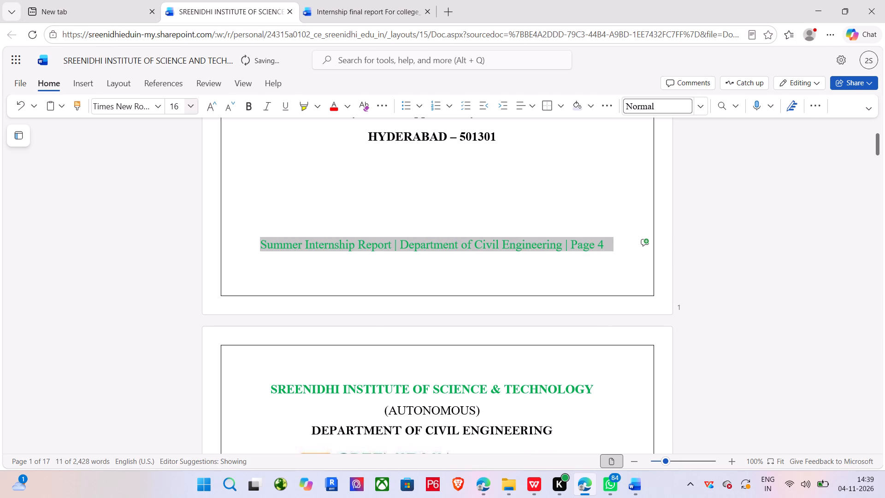
pyautogui.click(178, 111)
pyautogui.click(190, 113)
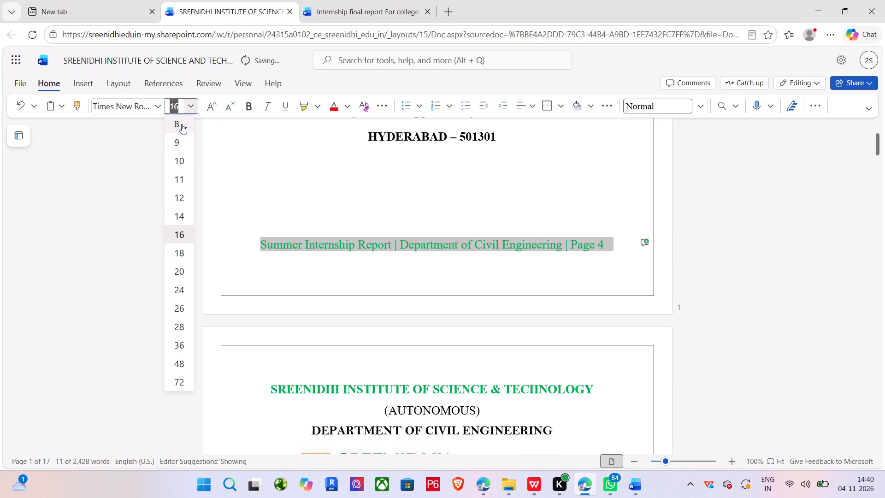
pyautogui.click(182, 124)
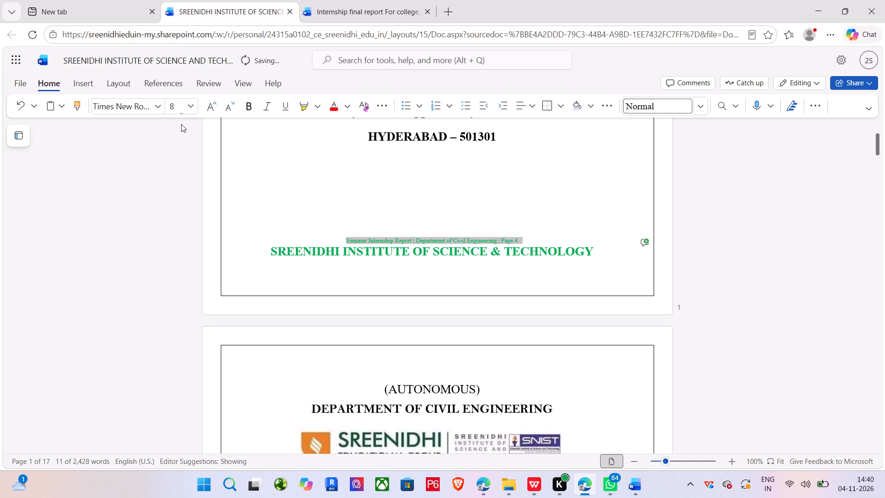
# Push the green "SREENIDHI INSTITUTE OF SCIENCE & TECHNOLOGY" heading back to the start of page 2.
pyautogui.click(268, 251)
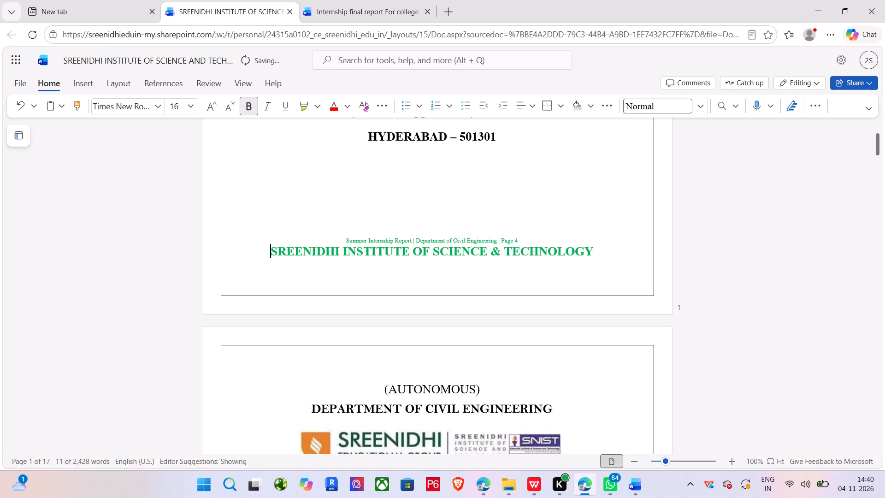
pyautogui.press('Return')
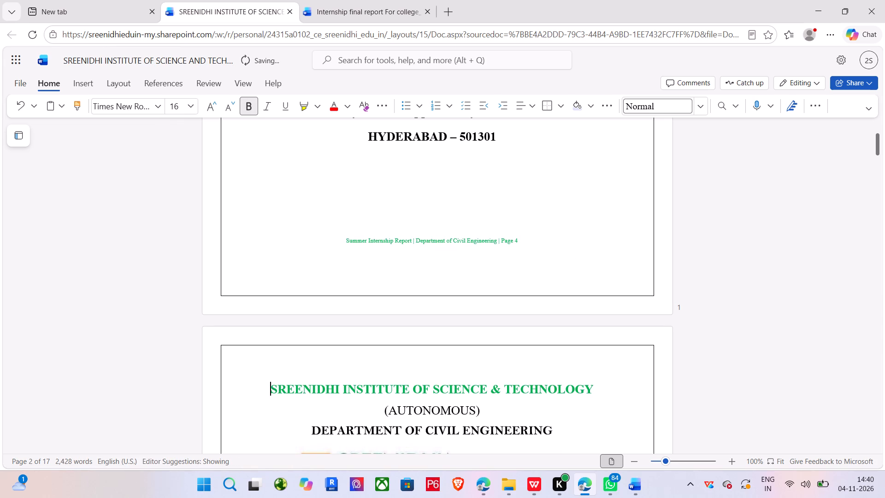
# Change the page number in the cover page's footer line to "Page 1".
pyautogui.click(527, 240)
pyautogui.press('BackSpace')
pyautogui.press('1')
# Highlight the cover page's footer line in yellow, and try changing its highlight colour to black.
pyautogui.moveTo(345, 240); pyautogui.dragTo(415, 237)
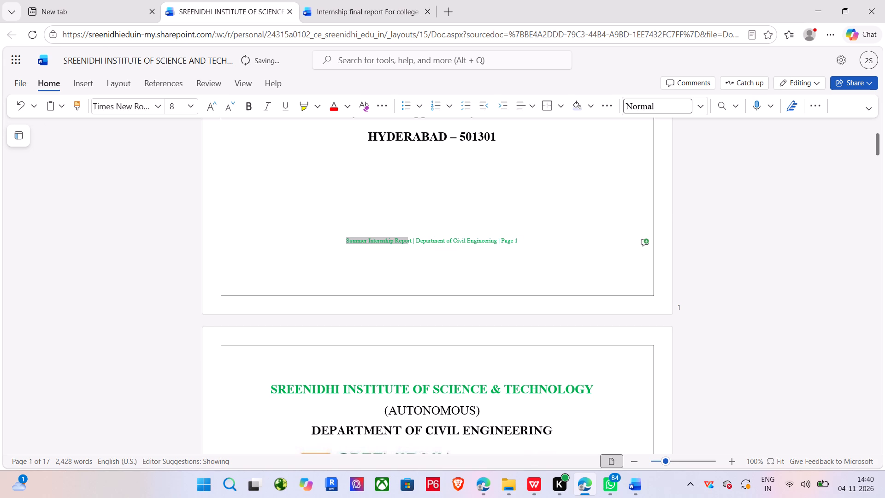
pyautogui.moveTo(415, 237); pyautogui.dragTo(538, 242)
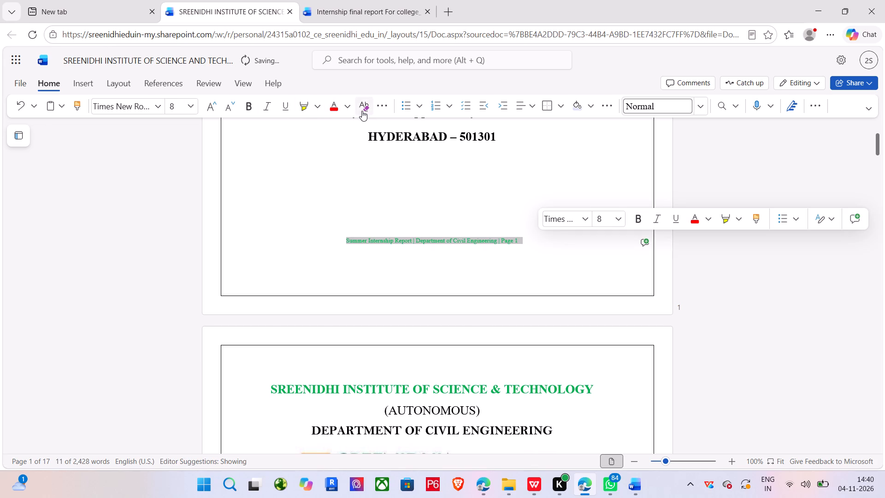
pyautogui.click(388, 107)
pyautogui.click(387, 106)
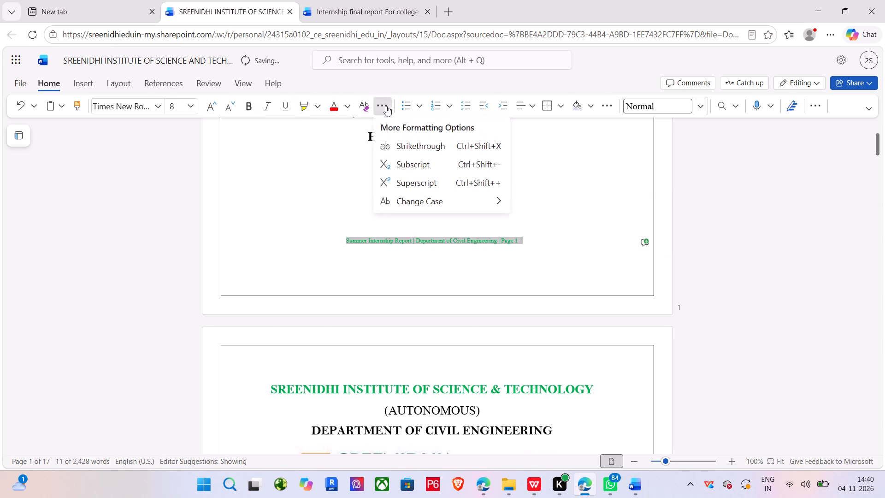
pyautogui.click(307, 110)
pyautogui.click(307, 110)
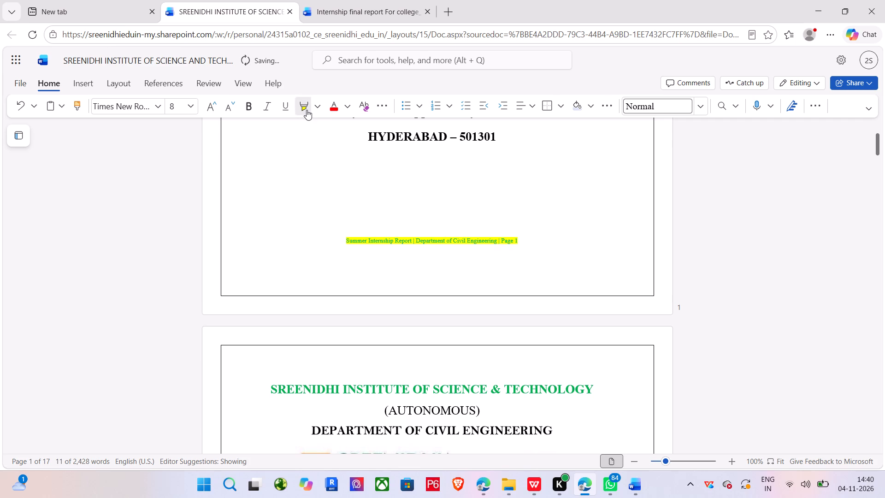
pyautogui.click(307, 109)
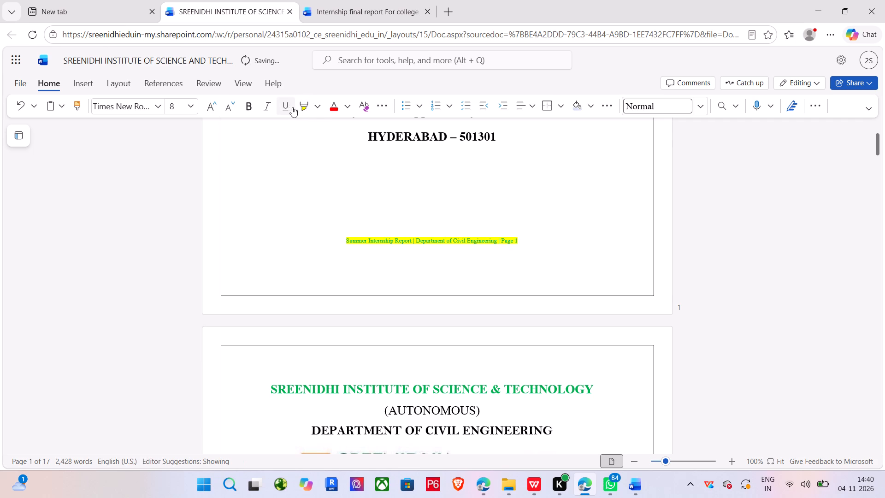
pyautogui.click(313, 109)
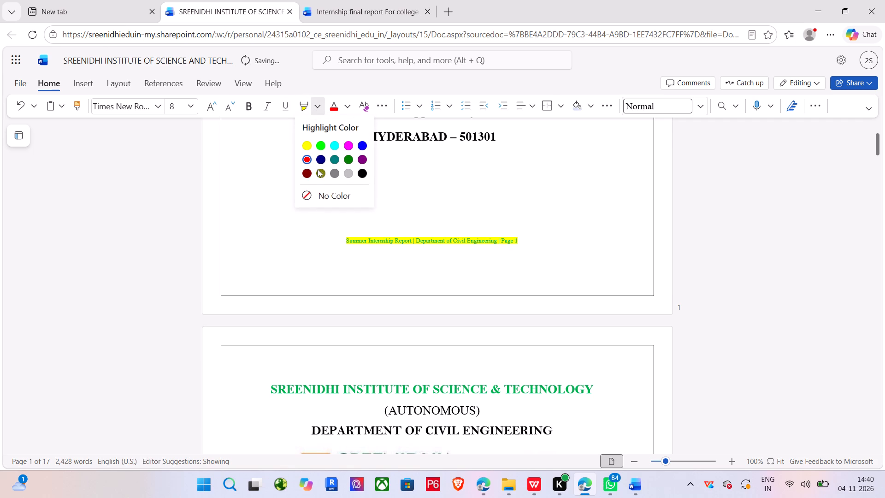
pyautogui.click(359, 170)
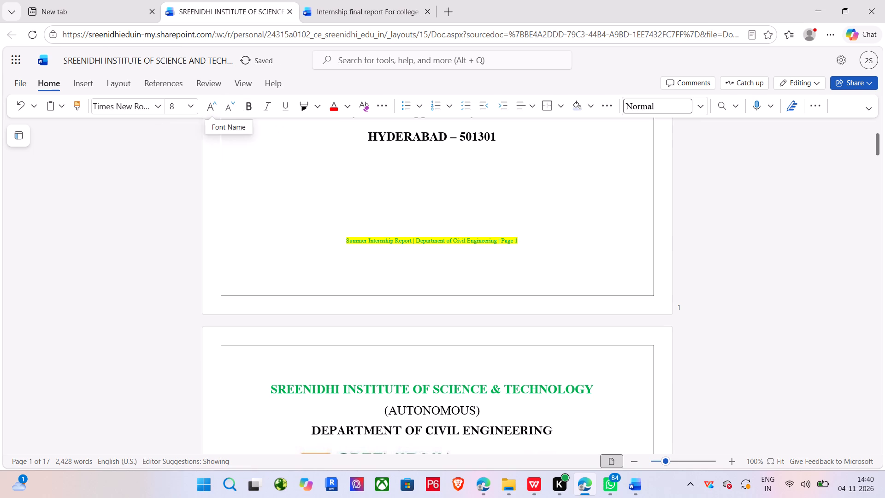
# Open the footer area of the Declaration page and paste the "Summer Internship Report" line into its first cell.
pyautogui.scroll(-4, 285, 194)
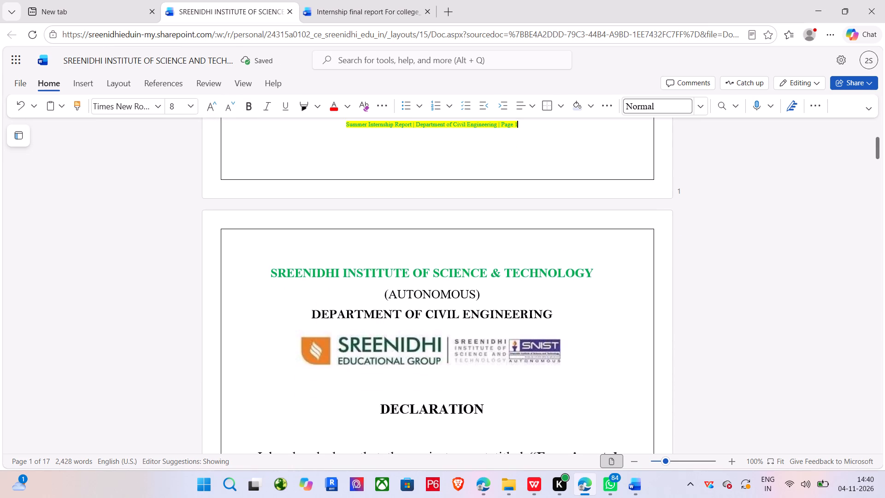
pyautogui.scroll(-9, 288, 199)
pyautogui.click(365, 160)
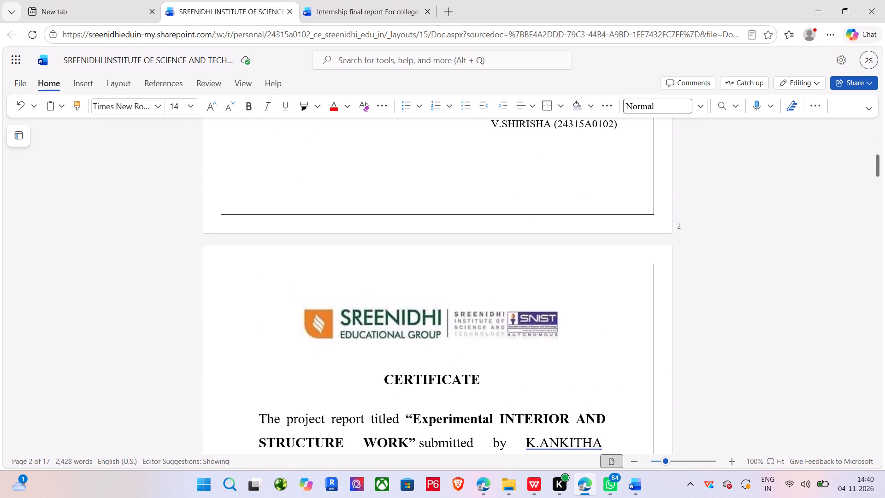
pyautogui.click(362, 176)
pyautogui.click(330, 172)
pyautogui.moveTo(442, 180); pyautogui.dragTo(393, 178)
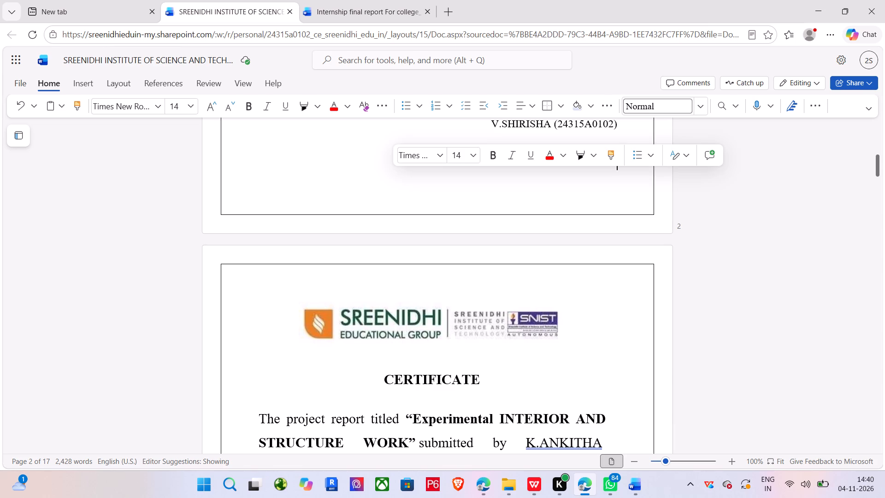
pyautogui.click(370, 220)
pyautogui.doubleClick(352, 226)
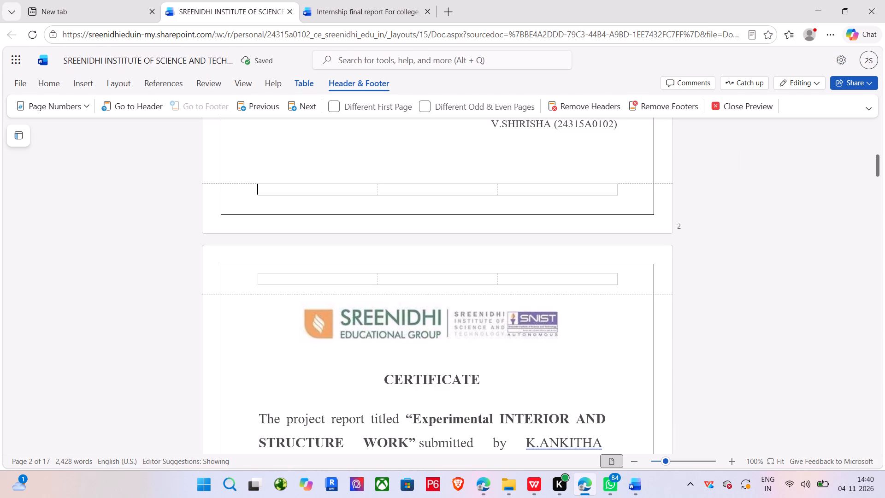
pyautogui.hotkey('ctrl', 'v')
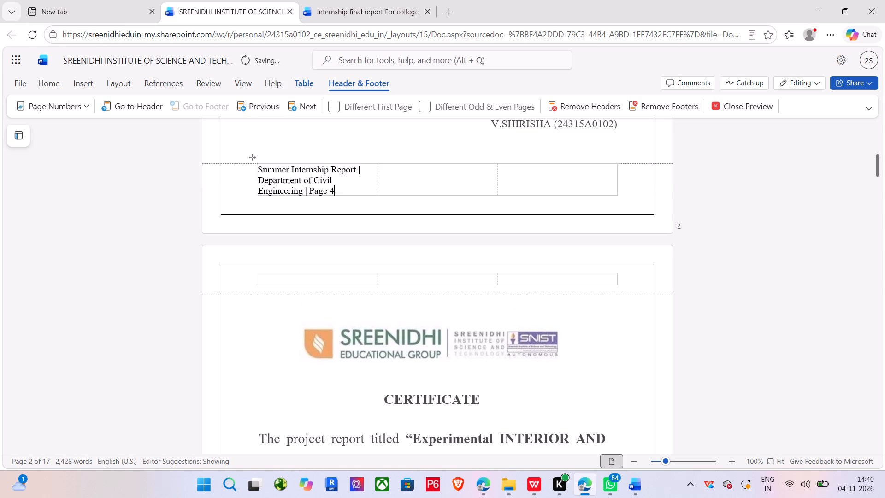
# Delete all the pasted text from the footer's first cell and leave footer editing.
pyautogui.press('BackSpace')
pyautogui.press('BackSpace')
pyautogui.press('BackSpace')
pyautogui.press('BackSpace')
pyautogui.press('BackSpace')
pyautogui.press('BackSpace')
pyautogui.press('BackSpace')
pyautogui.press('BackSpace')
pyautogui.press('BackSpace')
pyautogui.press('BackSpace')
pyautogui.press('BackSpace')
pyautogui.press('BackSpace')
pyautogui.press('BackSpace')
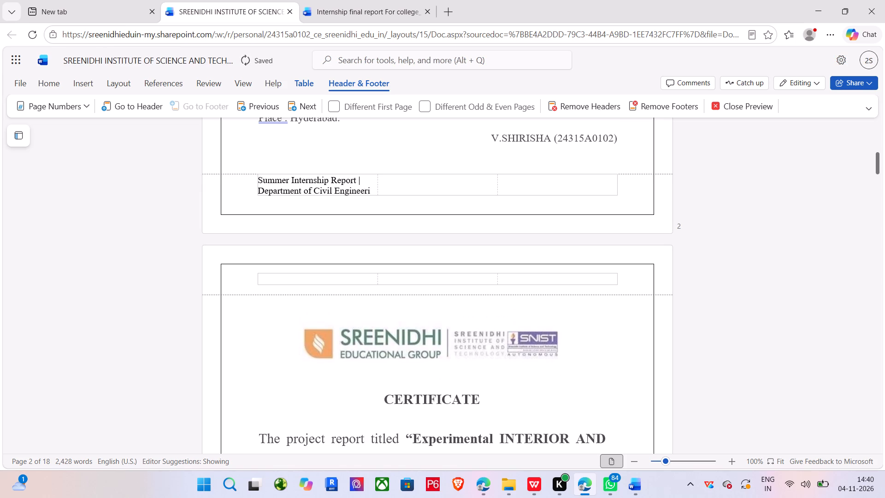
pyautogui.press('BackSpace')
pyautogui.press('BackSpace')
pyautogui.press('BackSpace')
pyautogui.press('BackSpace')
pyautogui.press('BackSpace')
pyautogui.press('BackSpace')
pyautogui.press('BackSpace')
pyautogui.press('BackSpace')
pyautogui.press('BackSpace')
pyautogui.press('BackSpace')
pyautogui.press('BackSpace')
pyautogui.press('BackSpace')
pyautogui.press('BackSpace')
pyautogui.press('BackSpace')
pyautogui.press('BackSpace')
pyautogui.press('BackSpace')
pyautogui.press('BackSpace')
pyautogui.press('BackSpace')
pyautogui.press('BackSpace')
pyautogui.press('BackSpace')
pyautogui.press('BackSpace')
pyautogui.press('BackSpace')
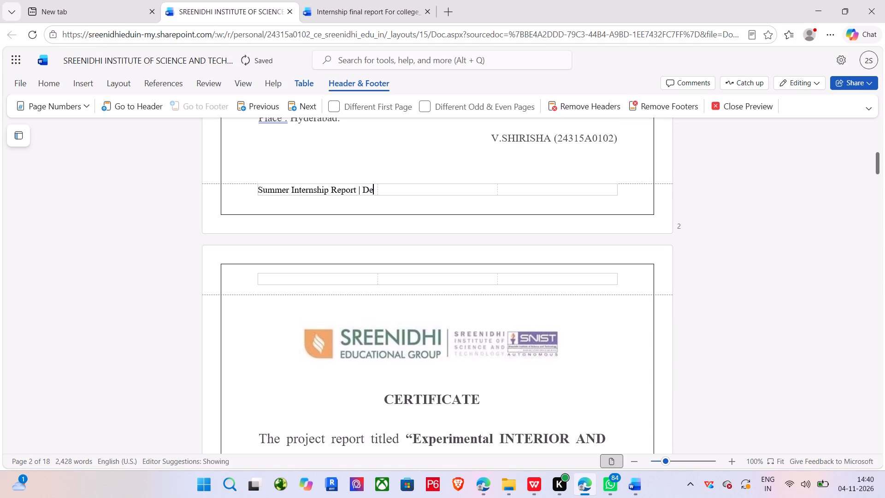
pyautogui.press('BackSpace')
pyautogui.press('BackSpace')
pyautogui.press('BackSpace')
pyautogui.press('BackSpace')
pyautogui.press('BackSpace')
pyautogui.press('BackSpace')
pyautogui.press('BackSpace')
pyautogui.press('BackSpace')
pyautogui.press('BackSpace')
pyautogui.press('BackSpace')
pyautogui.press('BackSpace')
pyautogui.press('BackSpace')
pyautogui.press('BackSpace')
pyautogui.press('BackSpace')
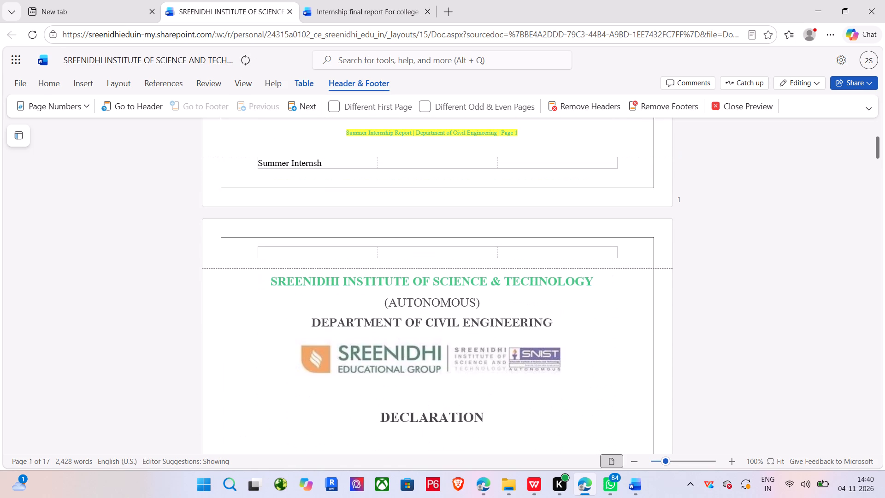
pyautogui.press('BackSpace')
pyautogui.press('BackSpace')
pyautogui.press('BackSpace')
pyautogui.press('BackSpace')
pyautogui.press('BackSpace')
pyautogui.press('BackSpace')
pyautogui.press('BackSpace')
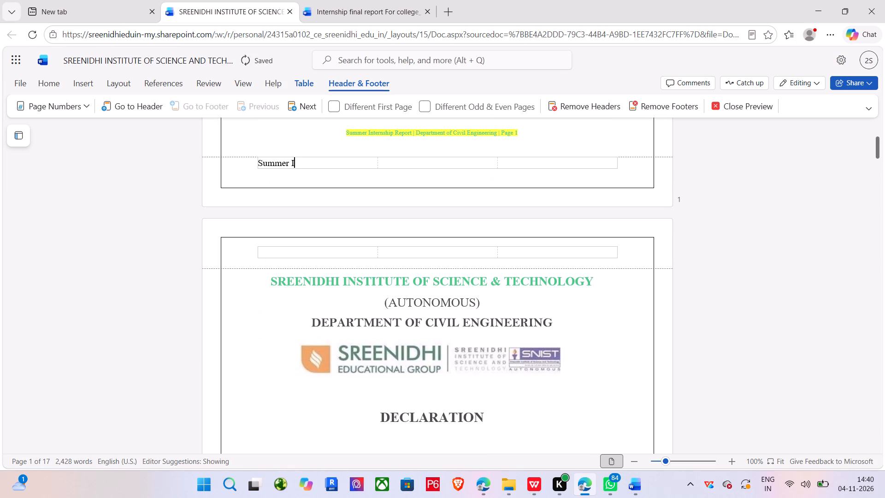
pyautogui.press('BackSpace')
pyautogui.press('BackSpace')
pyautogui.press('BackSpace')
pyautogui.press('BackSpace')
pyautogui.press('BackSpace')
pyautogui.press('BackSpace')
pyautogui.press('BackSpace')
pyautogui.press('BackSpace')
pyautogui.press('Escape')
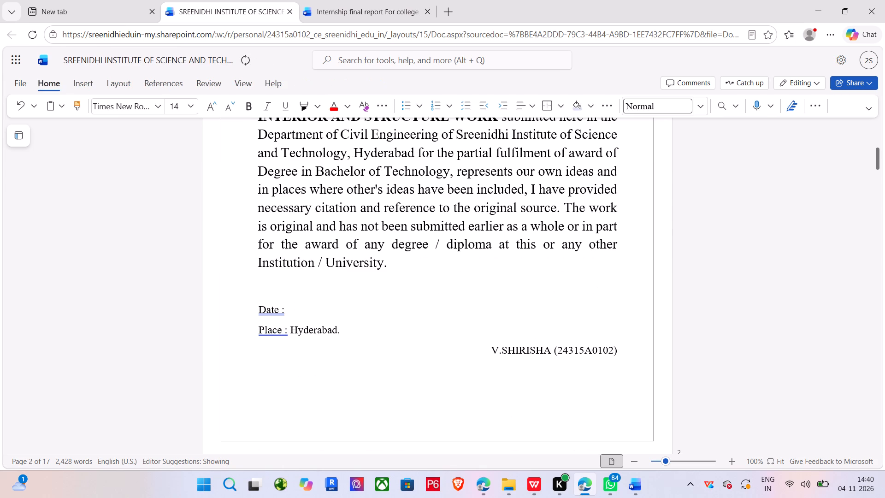
# Paste the "Summer Internship Report | Department of Civil Engineering | Page 4" line on the blank line below the student's name on the Declaration page.
pyautogui.scroll(-1, 283, 166)
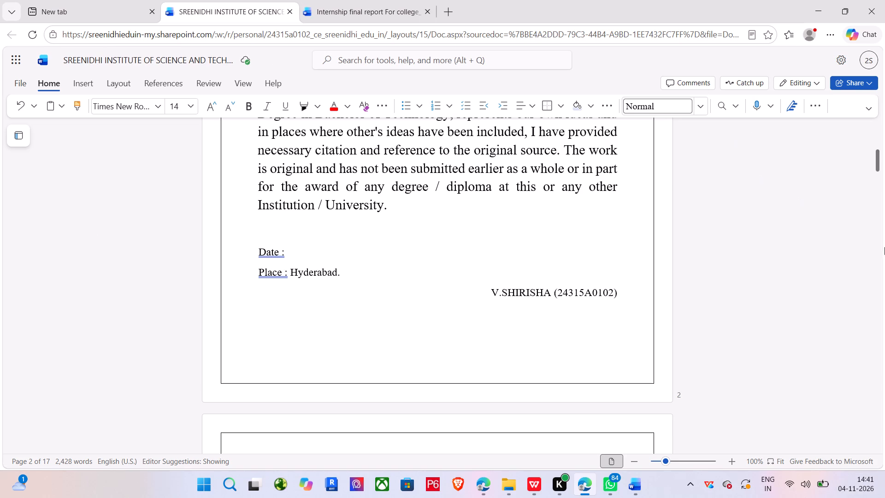
pyautogui.moveTo(863, 370); pyautogui.dragTo(836, 372)
pyautogui.click(607, 329)
pyautogui.hotkey('ctrl', 'v')
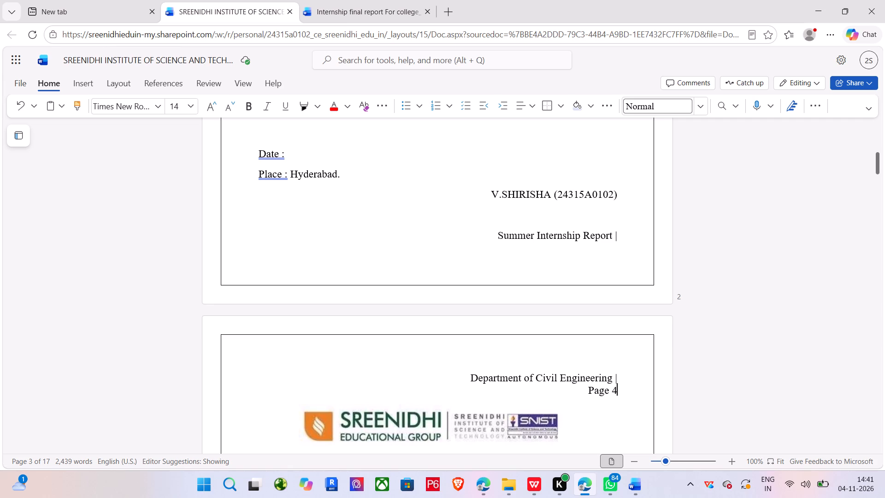
# Replace the roll number after the student's name on the Declaration page with the new student's roll number.
pyautogui.scroll(4, 535, 221)
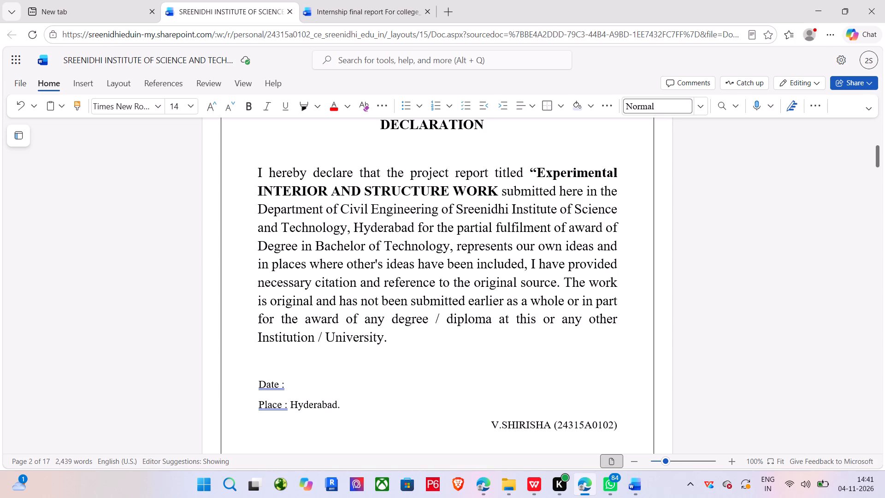
pyautogui.click(611, 428)
pyautogui.press('BackSpace')
pyautogui.press('BackSpace')
pyautogui.press('BackSpace')
pyautogui.press('BackSpace')
pyautogui.press('BackSpace')
pyautogui.press('BackSpace')
pyautogui.press('BackSpace')
pyautogui.press('BackSpace')
pyautogui.press('BackSpace')
pyautogui.press('BackSpace')
pyautogui.press('BackSpace')
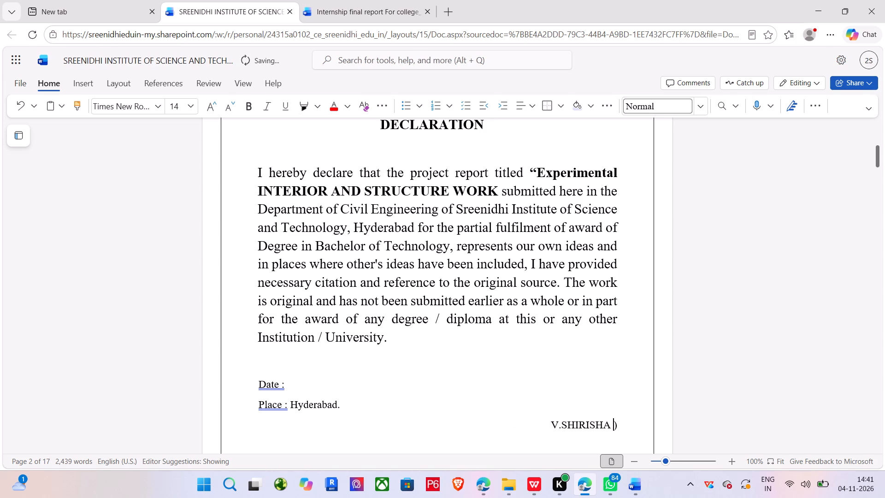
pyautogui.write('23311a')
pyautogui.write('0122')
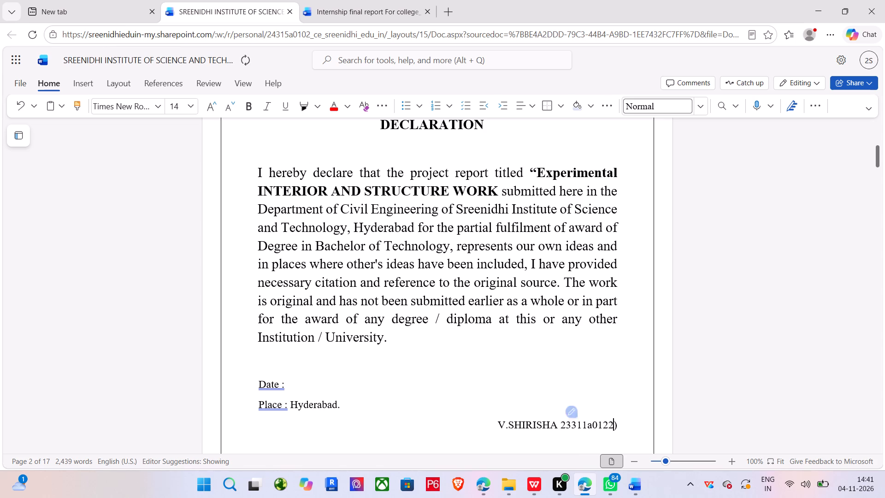
pyautogui.click(561, 429)
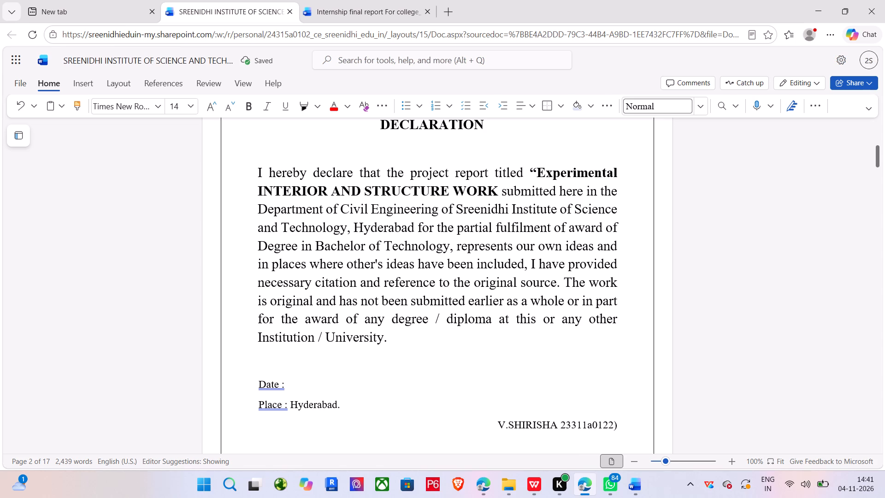
# Look through the "Internship final report For college_102" document's front pages, table of contents and chapters, and return to the report being edited.
pyautogui.hotkey('ctrl', '9')
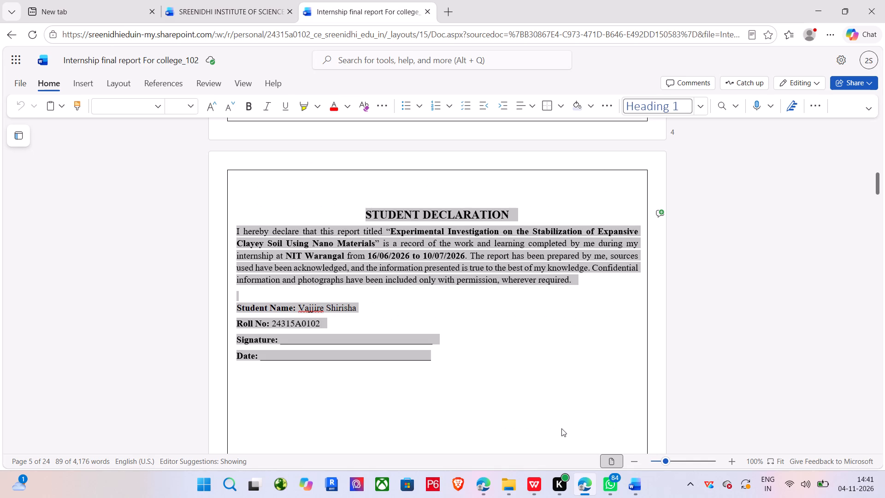
pyautogui.scroll(8, 561, 428)
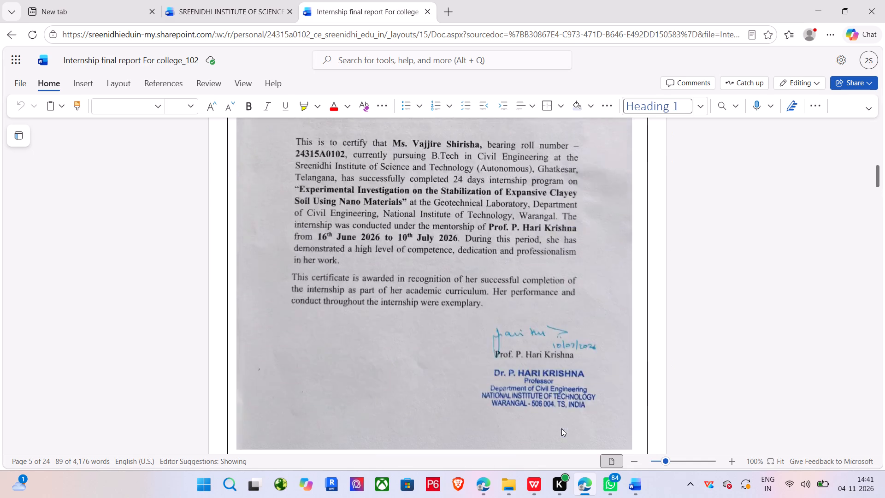
pyautogui.scroll(2, 561, 428)
pyautogui.scroll(-20, 561, 428)
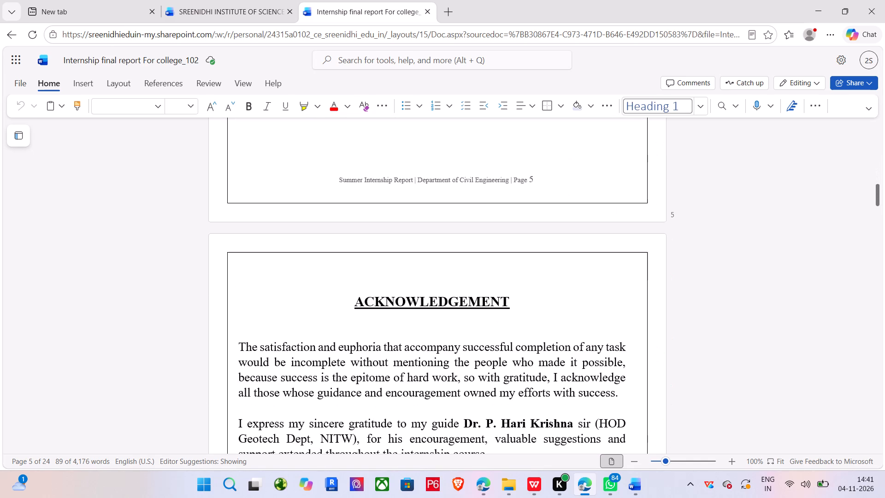
pyautogui.scroll(-17, 561, 432)
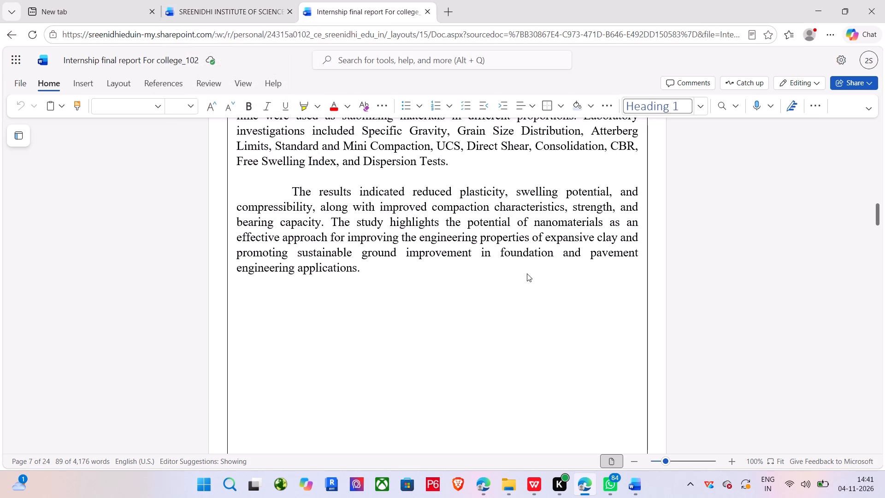
pyautogui.scroll(-11, 527, 274)
pyautogui.scroll(12, 527, 274)
pyautogui.scroll(6, 534, 216)
pyautogui.scroll(-16, 534, 216)
pyautogui.scroll(1, 402, 291)
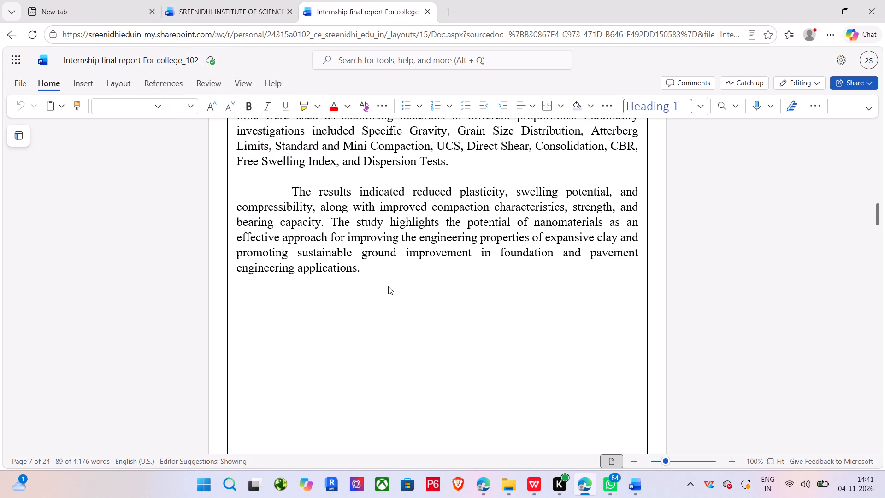
pyautogui.click(387, 286)
pyautogui.hotkey('ctrl', 'z')
pyautogui.scroll(-11, 386, 285)
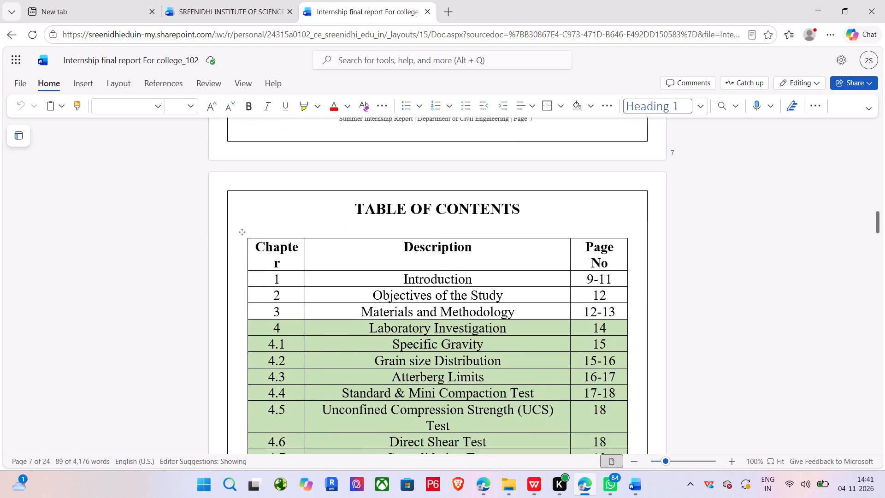
pyautogui.scroll(-9, 378, 289)
pyautogui.scroll(12, 379, 289)
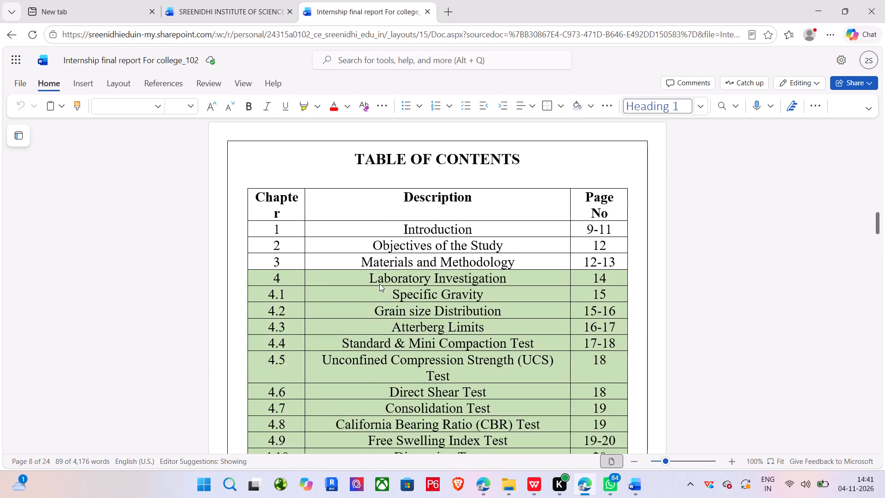
pyautogui.scroll(13, 380, 283)
pyautogui.scroll(16, 381, 279)
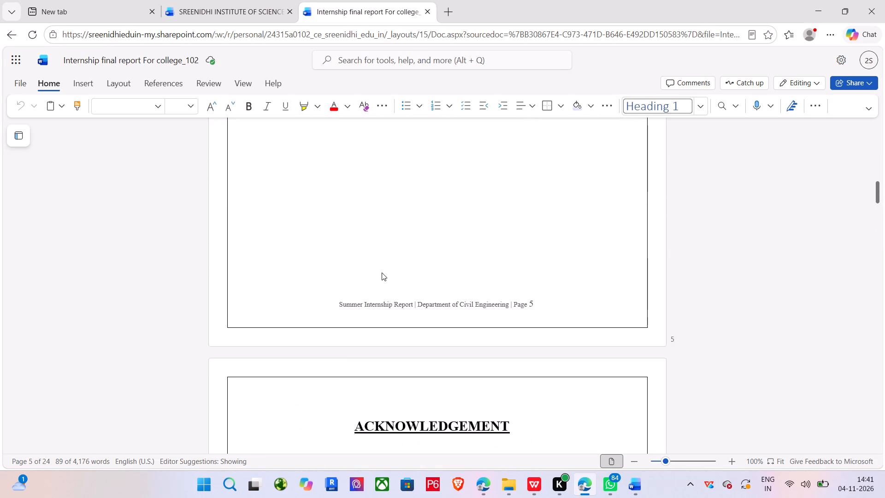
pyautogui.scroll(16, 382, 273)
pyautogui.scroll(12, 382, 273)
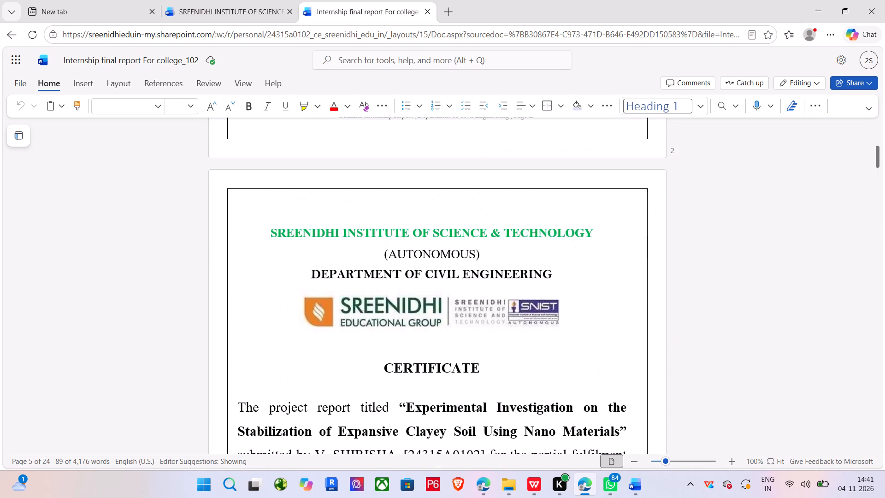
pyautogui.scroll(19, 382, 273)
pyautogui.scroll(4, 382, 273)
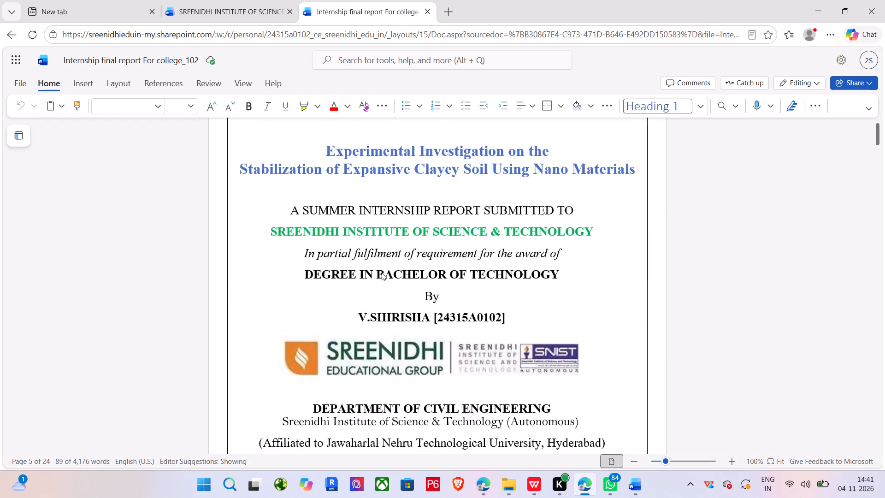
pyautogui.scroll(9, 382, 273)
pyautogui.scroll(-6, 382, 273)
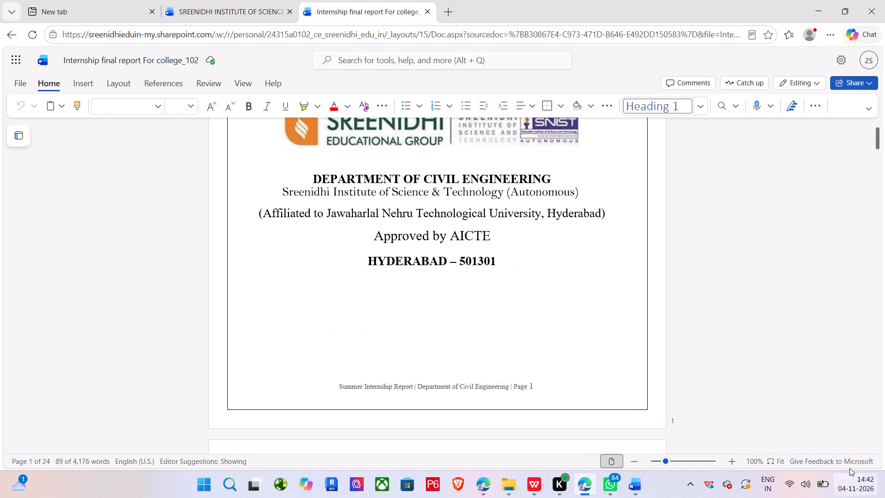
pyautogui.click(883, 446)
pyautogui.moveTo(883, 444); pyautogui.dragTo(883, 438)
pyautogui.moveTo(882, 427); pyautogui.dragTo(884, 416)
pyautogui.click(884, 410)
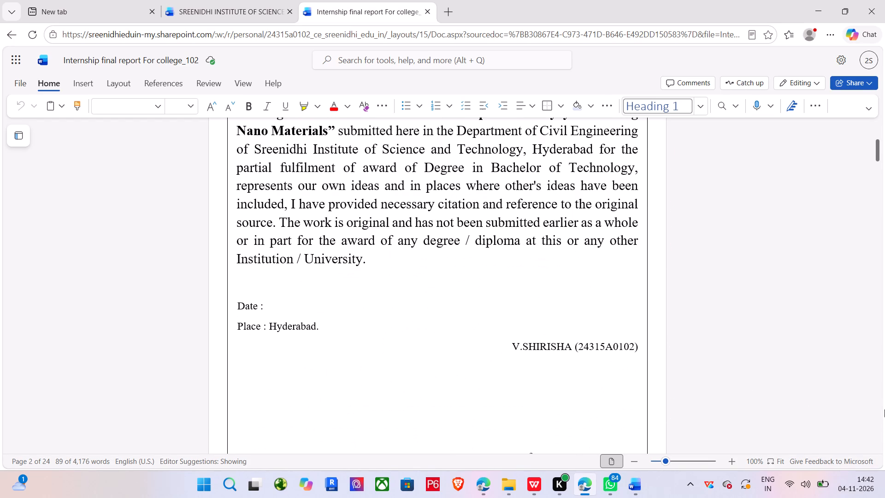
pyautogui.click(884, 403)
pyautogui.click(884, 398)
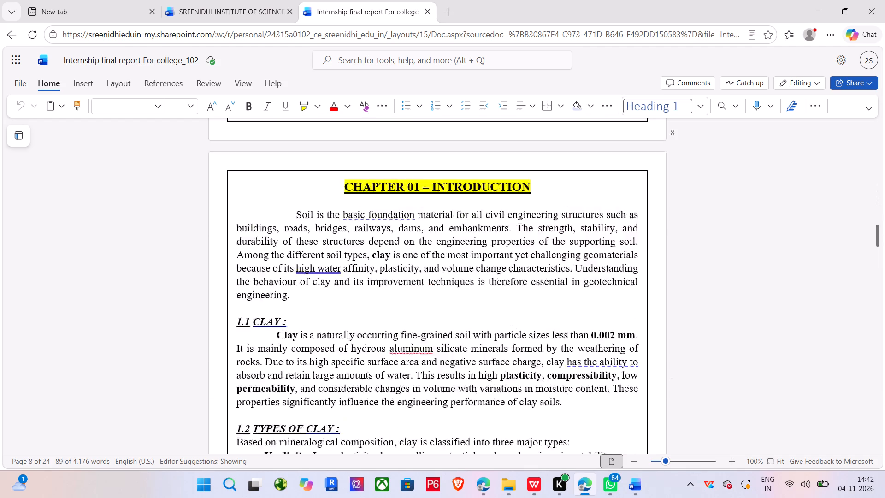
pyautogui.moveTo(884, 398); pyautogui.dragTo(884, 391)
pyautogui.moveTo(884, 355); pyautogui.dragTo(883, 268)
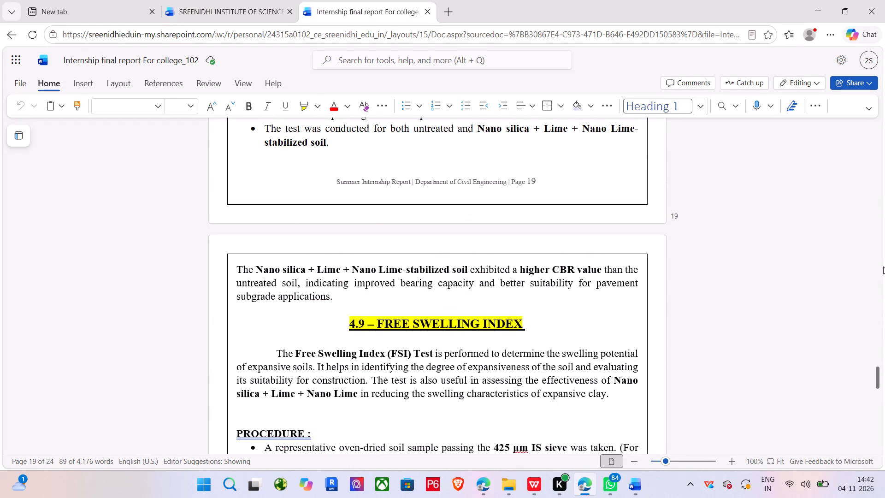
pyautogui.doubleClick(883, 267)
pyautogui.click(209, 0)
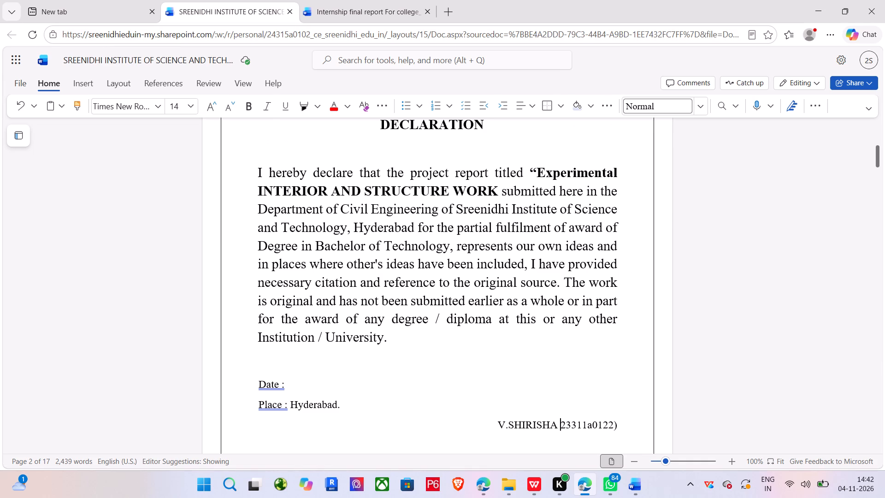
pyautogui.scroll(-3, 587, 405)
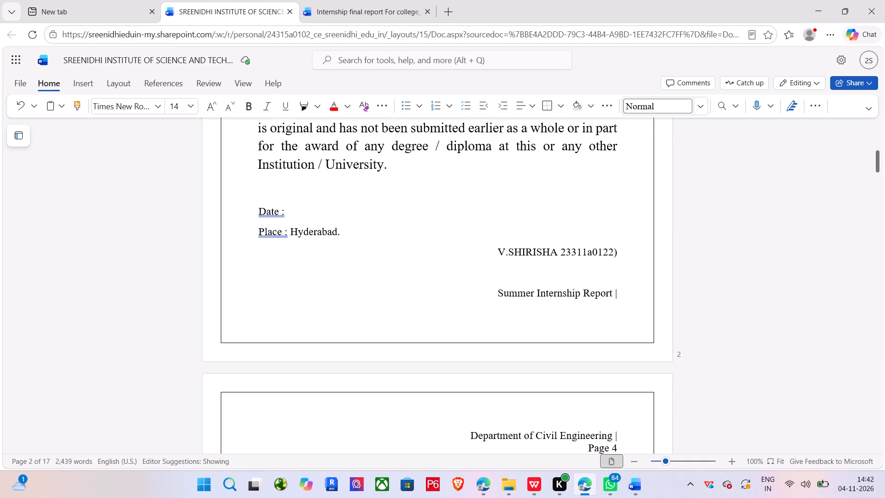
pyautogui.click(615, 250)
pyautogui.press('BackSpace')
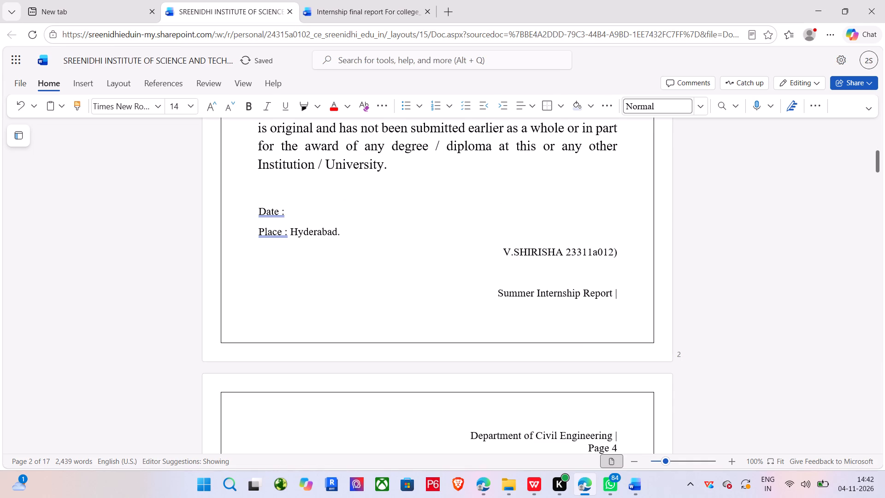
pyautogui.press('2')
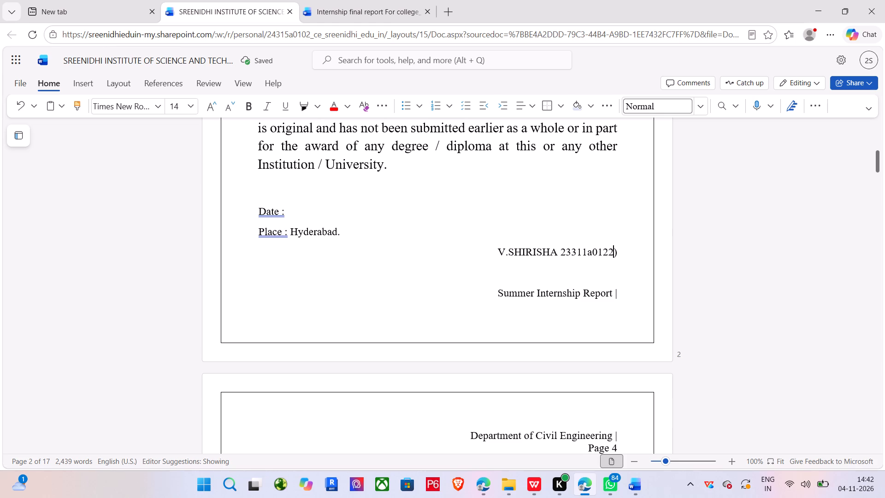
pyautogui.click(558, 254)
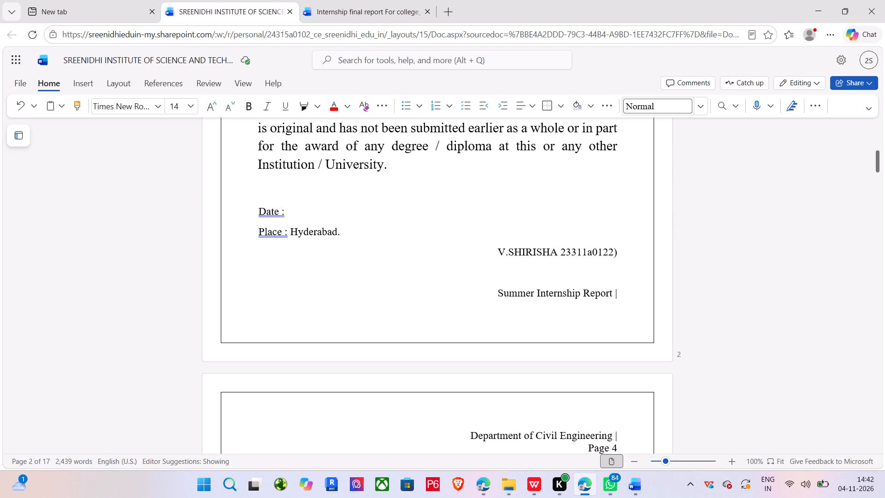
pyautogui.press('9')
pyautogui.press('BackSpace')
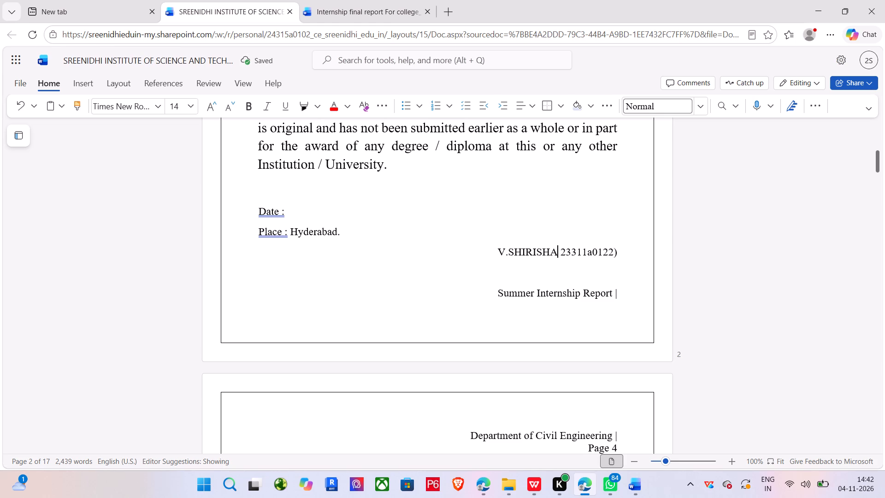
# Remove the closing bracket after the roll number on the Declaration page.
pyautogui.click(623, 253)
pyautogui.press('BackSpace')
# Replace the student's name on the Declaration page with the new student's name, on its own line between the place and the roll number.
pyautogui.moveTo(563, 251); pyautogui.dragTo(485, 243)
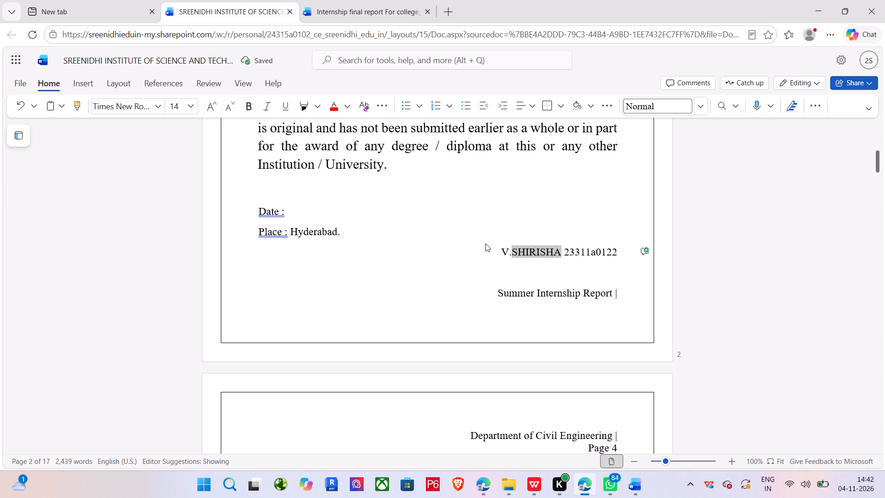
pyautogui.moveTo(485, 243); pyautogui.dragTo(465, 240)
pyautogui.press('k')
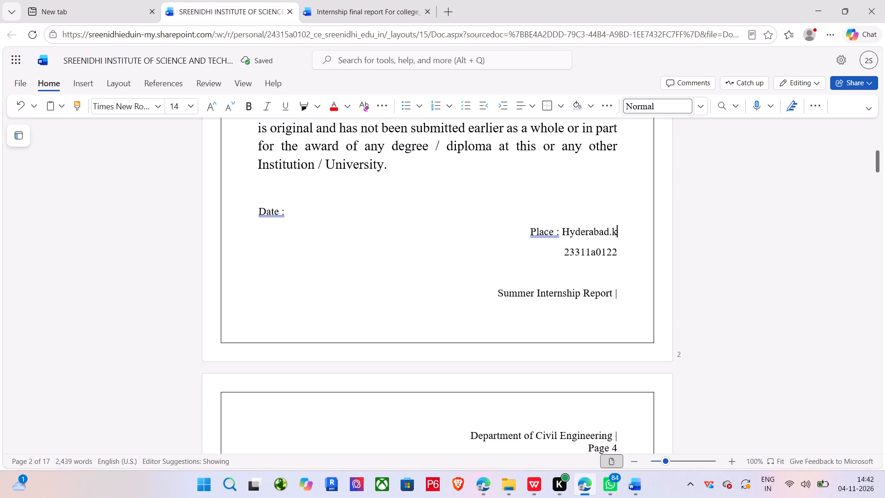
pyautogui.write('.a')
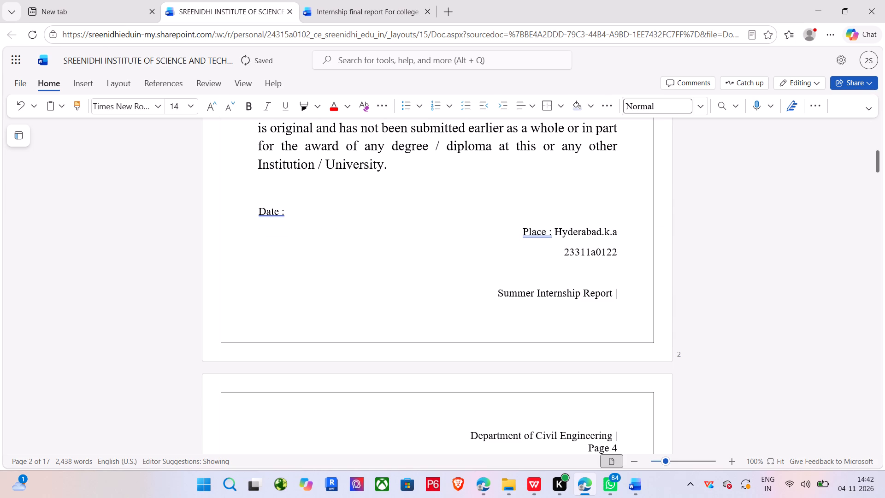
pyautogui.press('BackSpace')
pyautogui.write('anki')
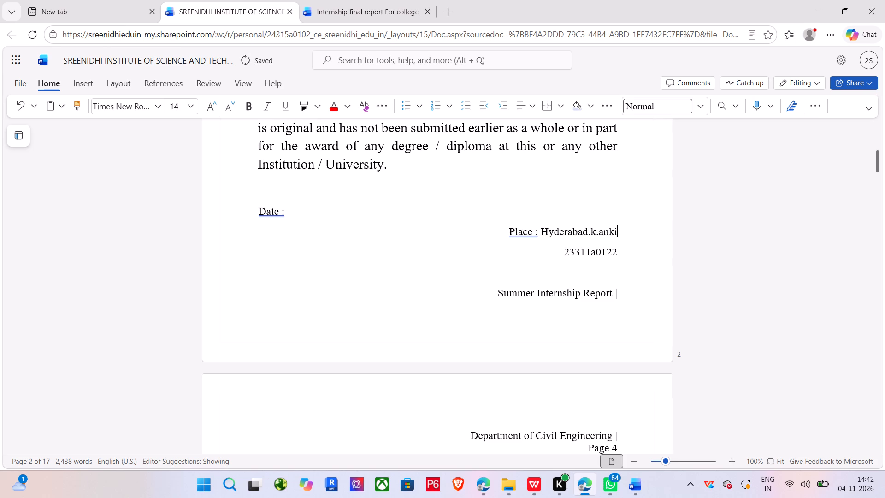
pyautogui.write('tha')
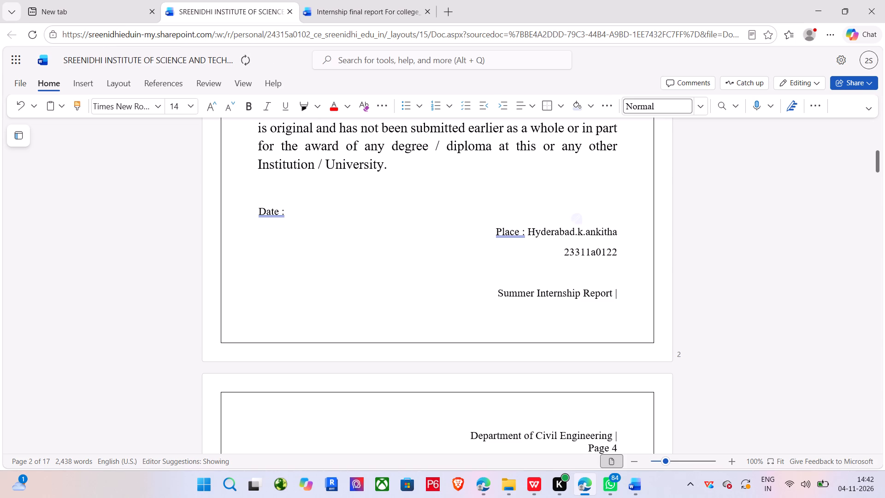
pyautogui.click(577, 234)
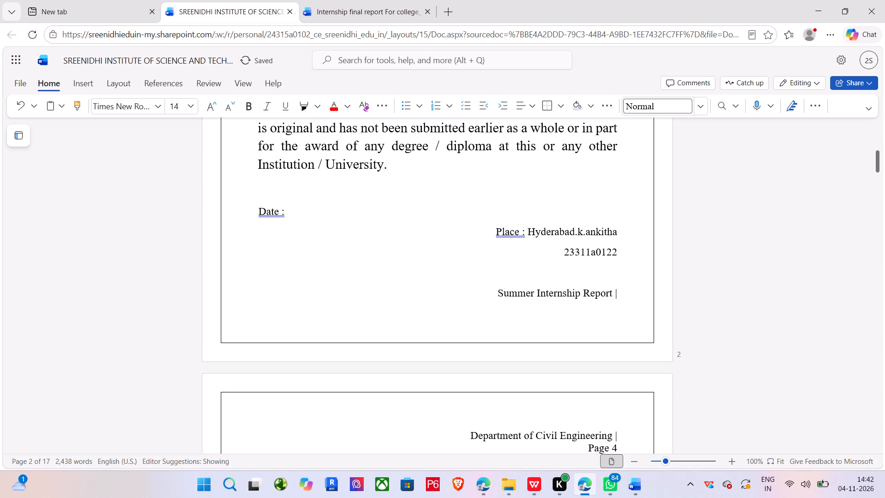
pyautogui.press('Return')
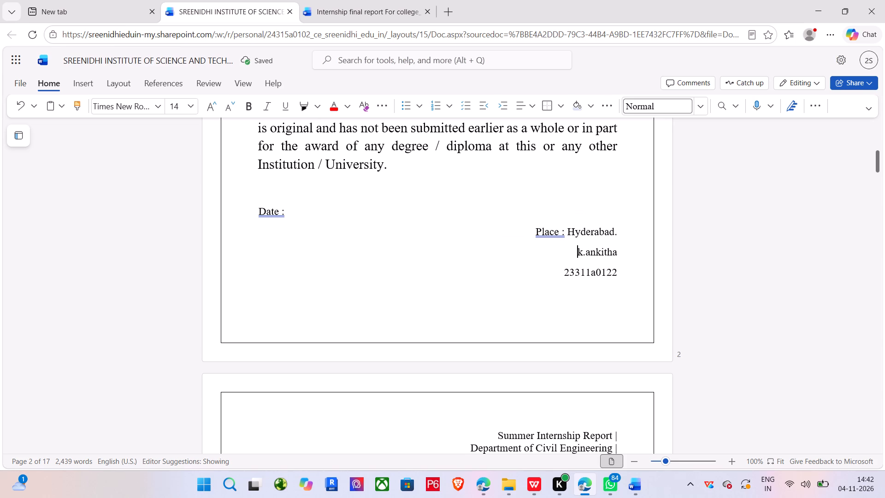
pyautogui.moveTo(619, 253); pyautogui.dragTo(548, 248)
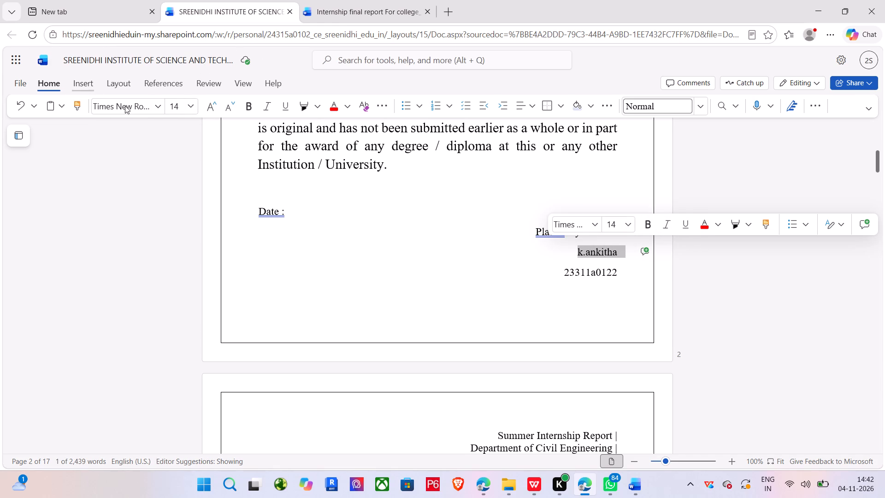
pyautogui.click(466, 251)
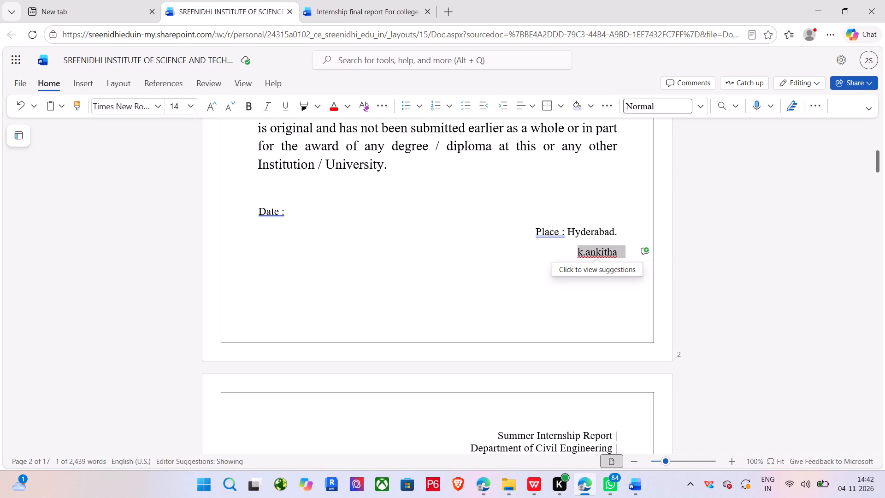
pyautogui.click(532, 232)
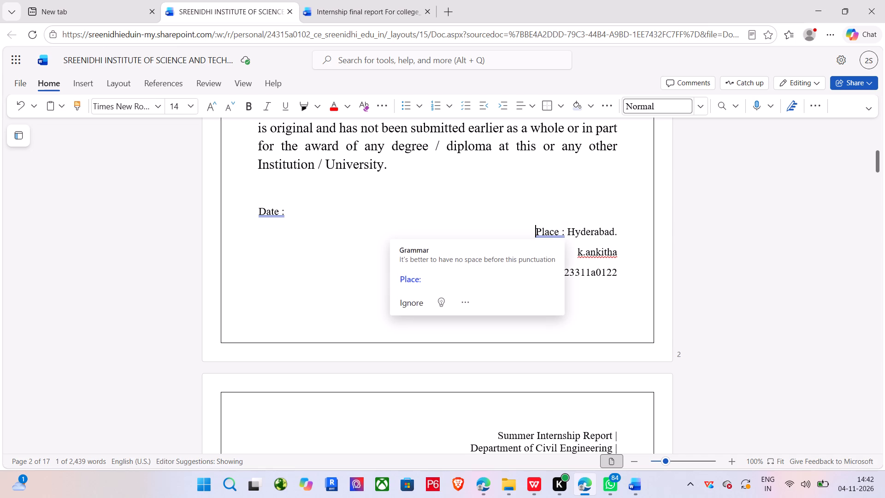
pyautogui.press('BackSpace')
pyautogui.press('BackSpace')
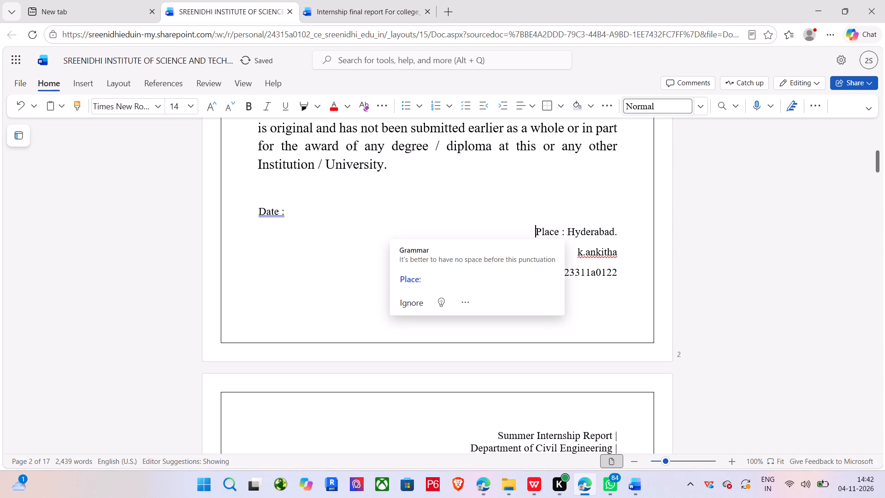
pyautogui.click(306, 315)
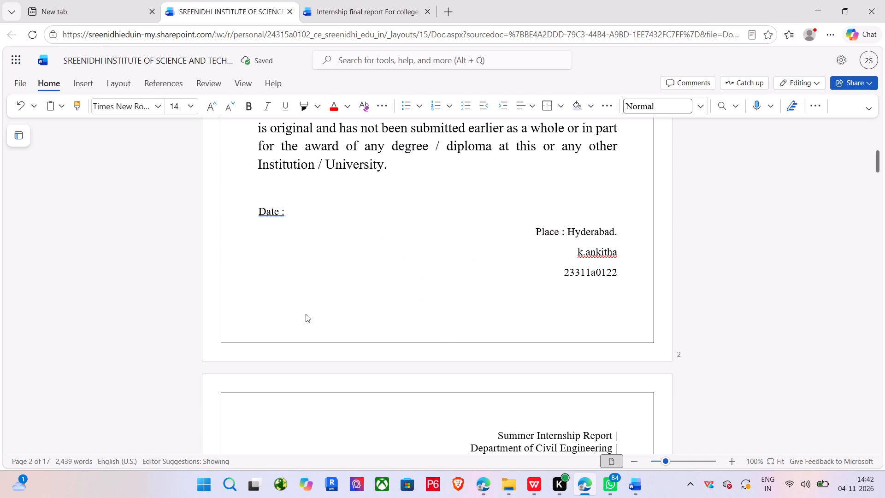
# Replace the student's name below the place on the Declaration page with the first spelling suggestion.
pyautogui.click(590, 256)
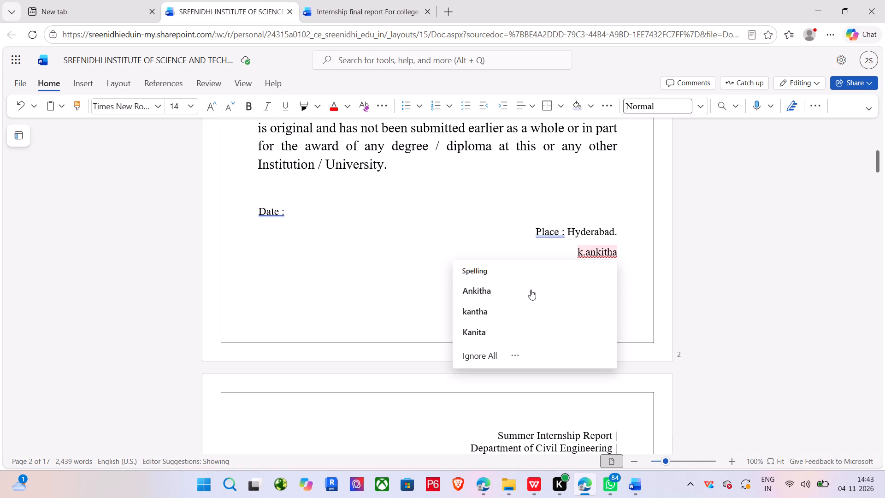
pyautogui.click(522, 297)
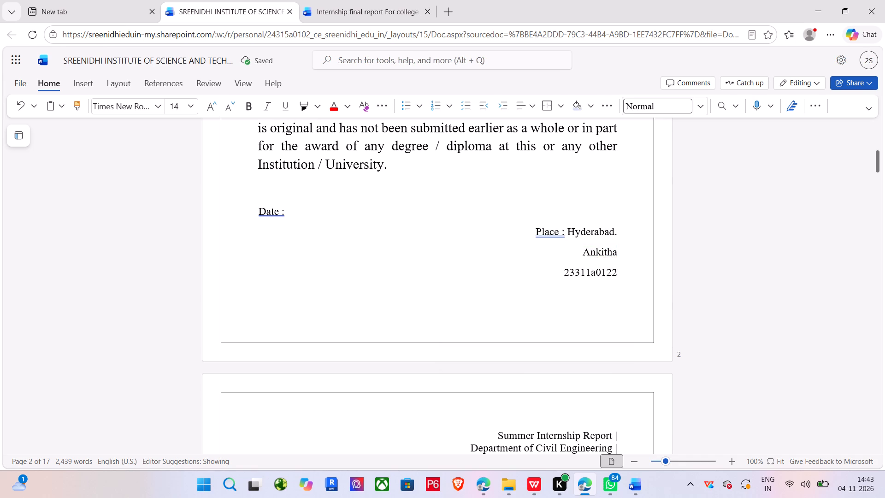
# Delete the "Summer Internship Report | Department of Civil Engineering | Page 4" text above the logo on the Certificate page.
pyautogui.scroll(-2, 588, 277)
pyautogui.click(386, 233)
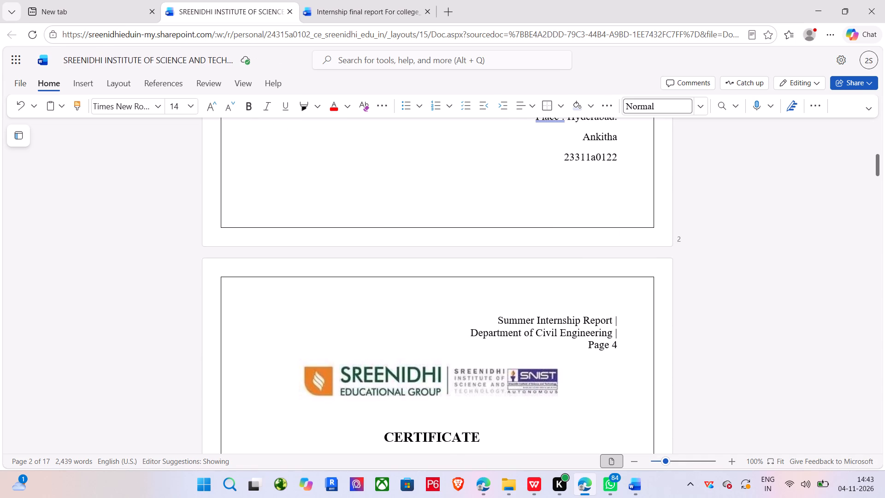
pyautogui.click(386, 236)
pyautogui.click(387, 221)
pyautogui.press('Return')
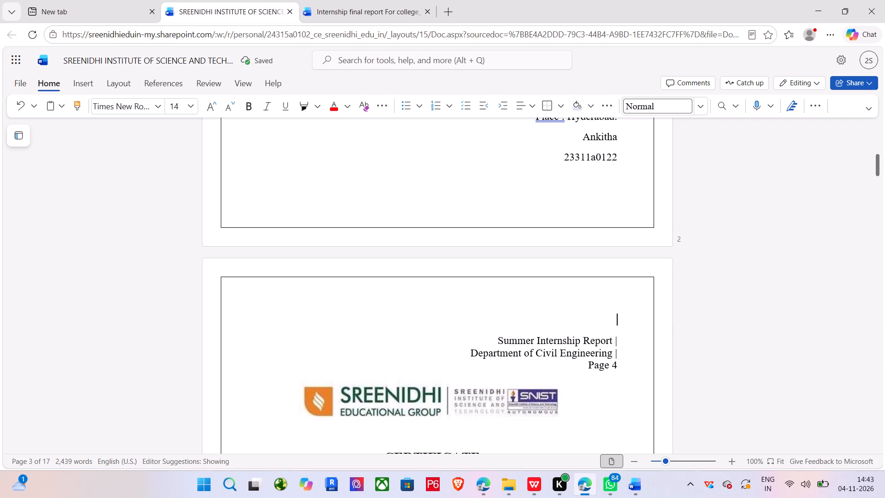
pyautogui.press('BackSpace')
pyautogui.press('BackSpace')
pyautogui.moveTo(492, 344); pyautogui.dragTo(582, 379)
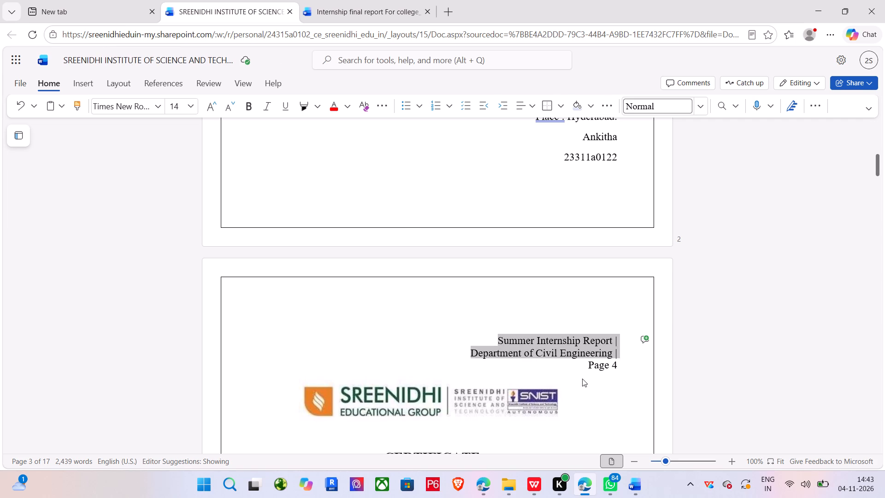
pyautogui.moveTo(582, 379); pyautogui.dragTo(620, 370)
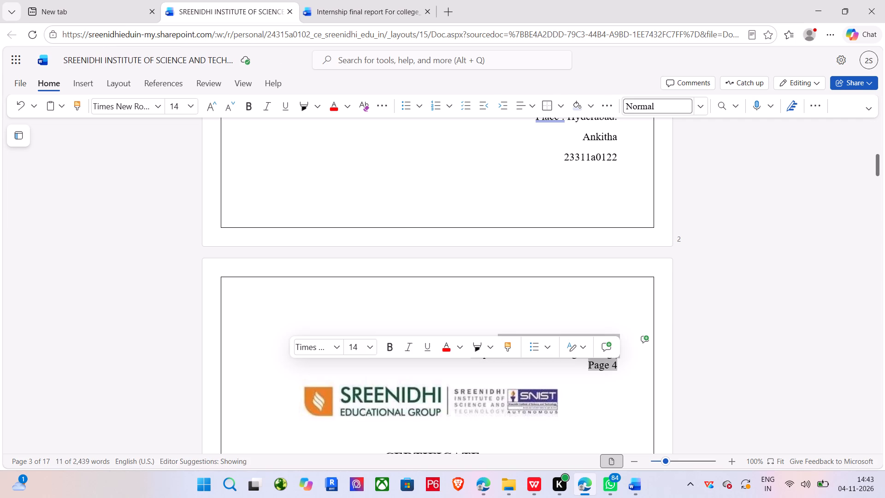
pyautogui.press('Delete')
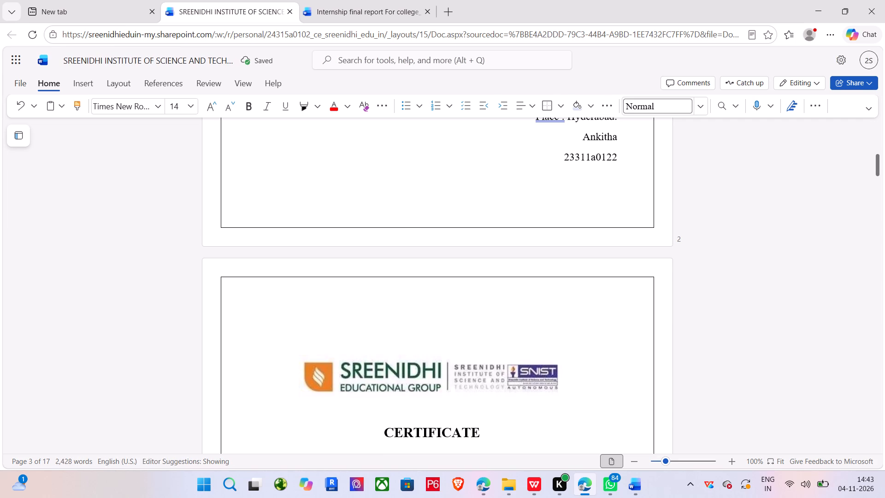
# Centre-align the empty line below the roll number on the Declaration page.
pyautogui.click(572, 195)
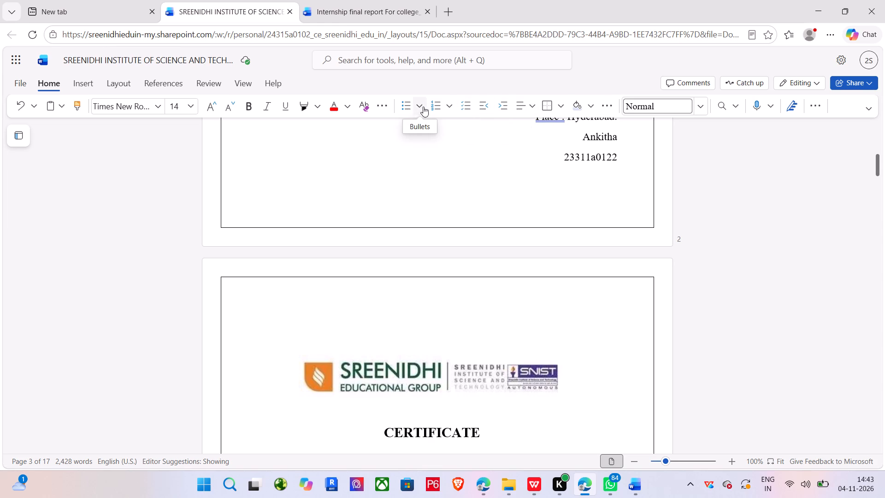
pyautogui.click(476, 108)
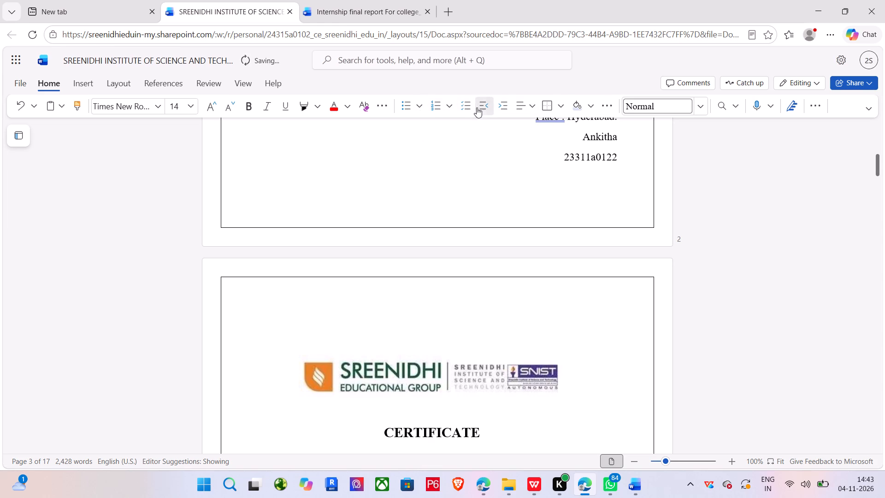
pyautogui.click(515, 111)
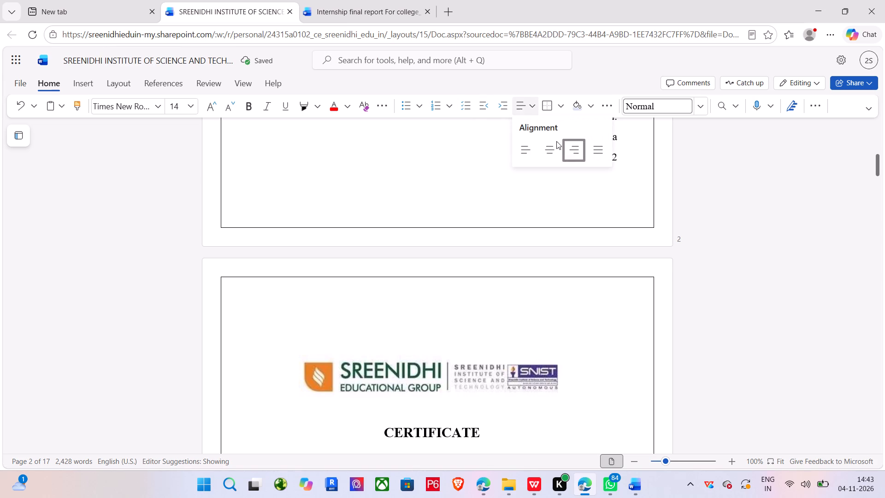
pyautogui.click(544, 151)
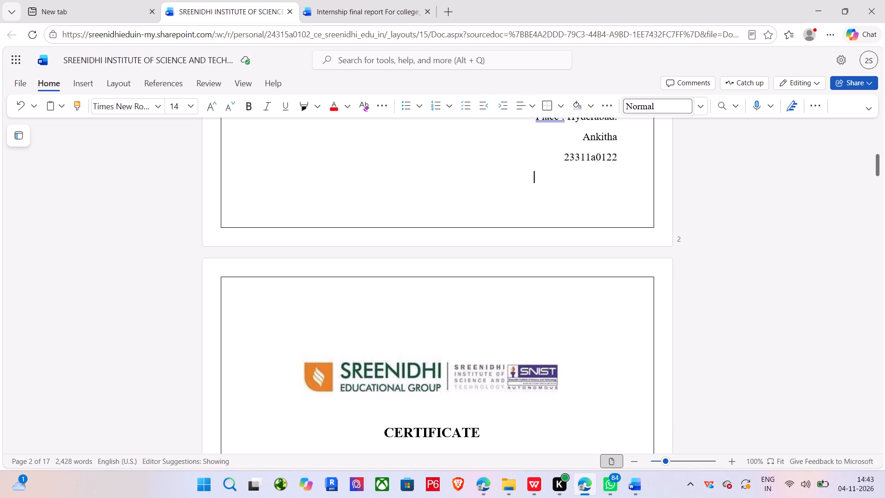
pyautogui.click(367, 191)
# Look through the report's pages from the Certificate to the start of the Acknowledgement.
pyautogui.scroll(-18, 366, 214)
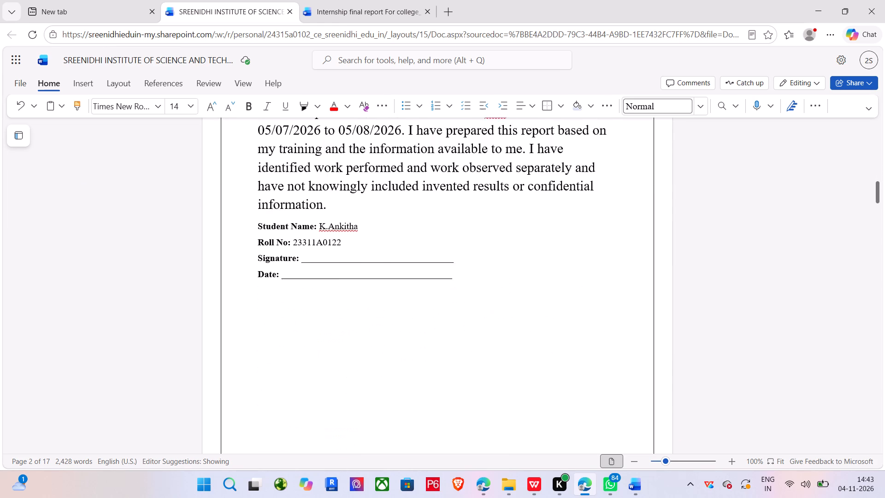
pyautogui.scroll(-3, 366, 215)
pyautogui.click(365, 235)
pyautogui.click(365, 238)
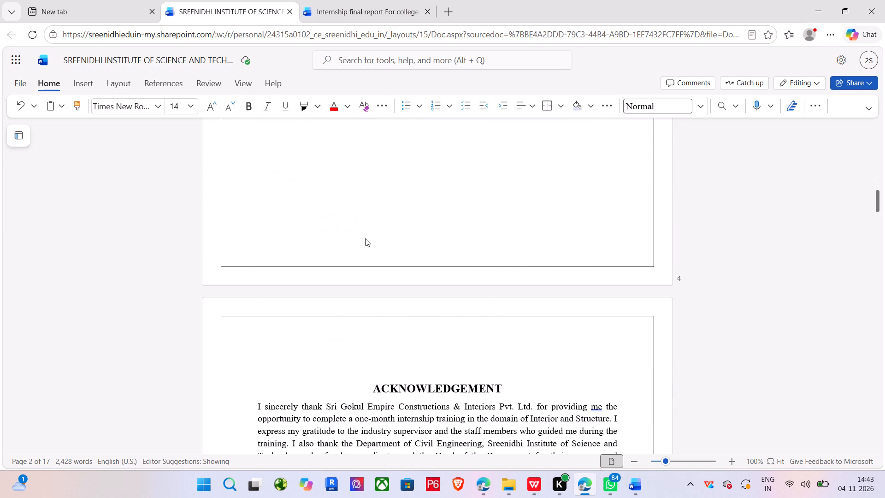
pyautogui.click(372, 247)
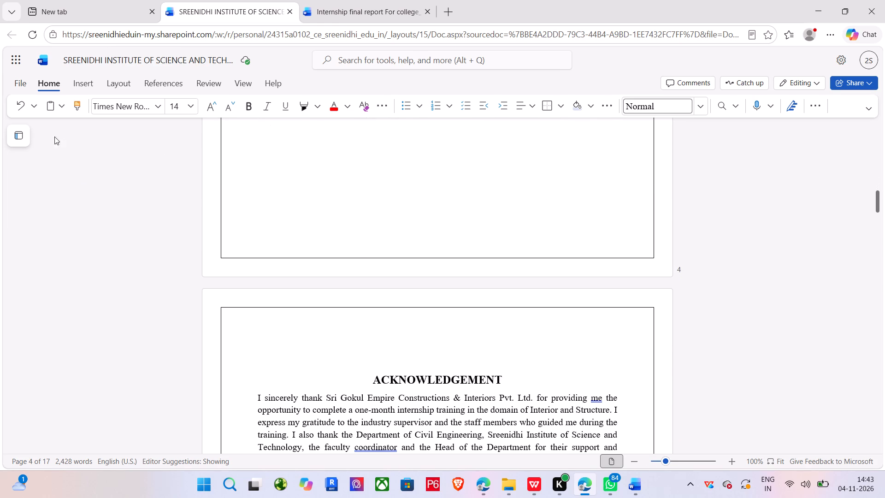
# Download a copy of the edited internship report.
pyautogui.click(16, 81)
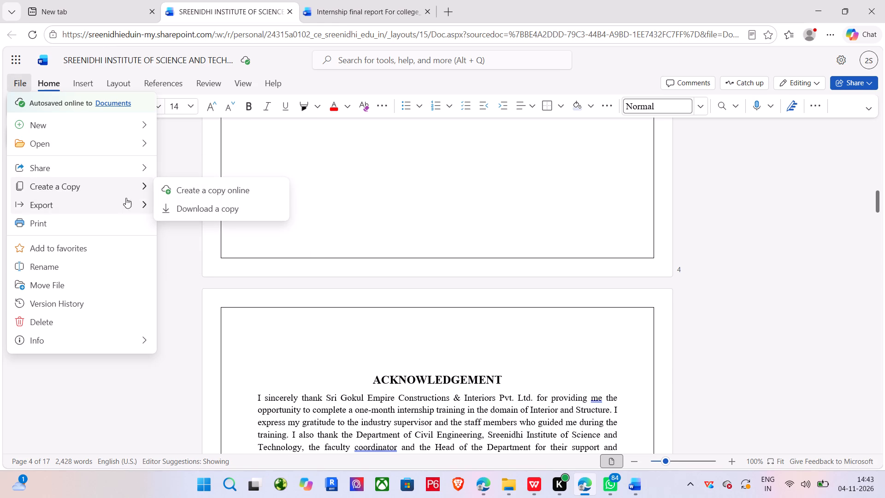
pyautogui.click(233, 208)
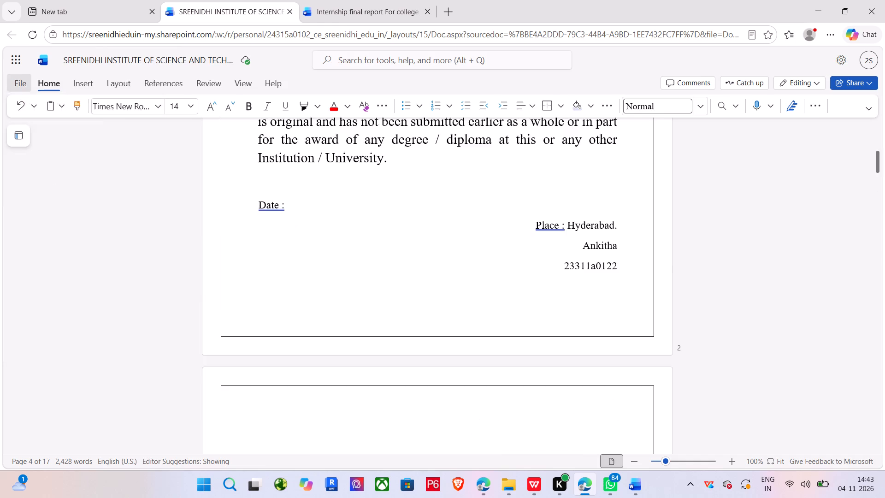
pyautogui.click(445, 283)
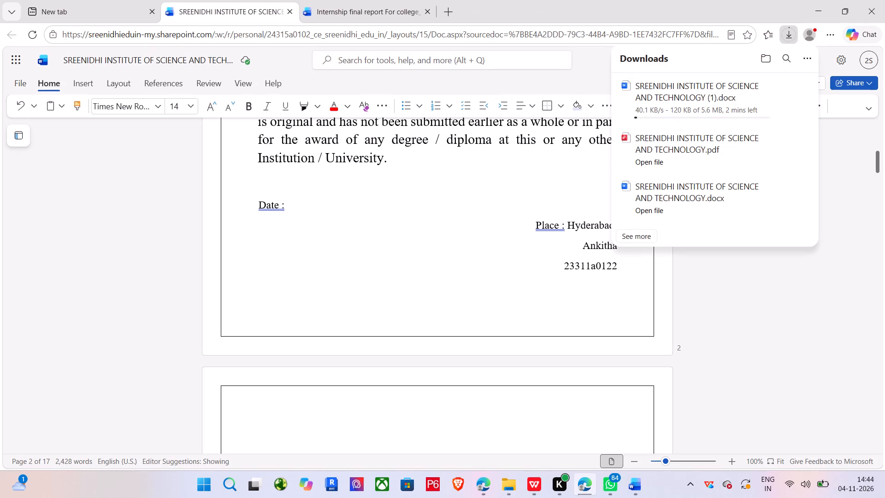
# Switch to the "Internship final report For college_102" document.
pyautogui.click(377, 15)
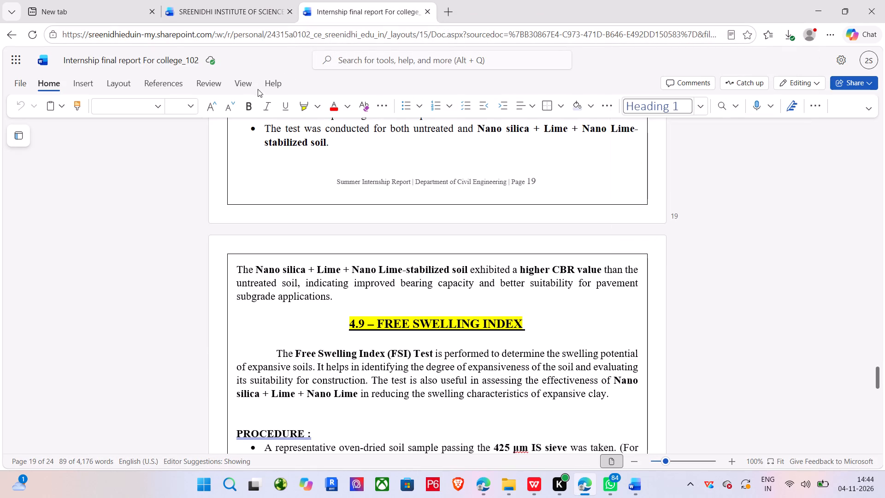
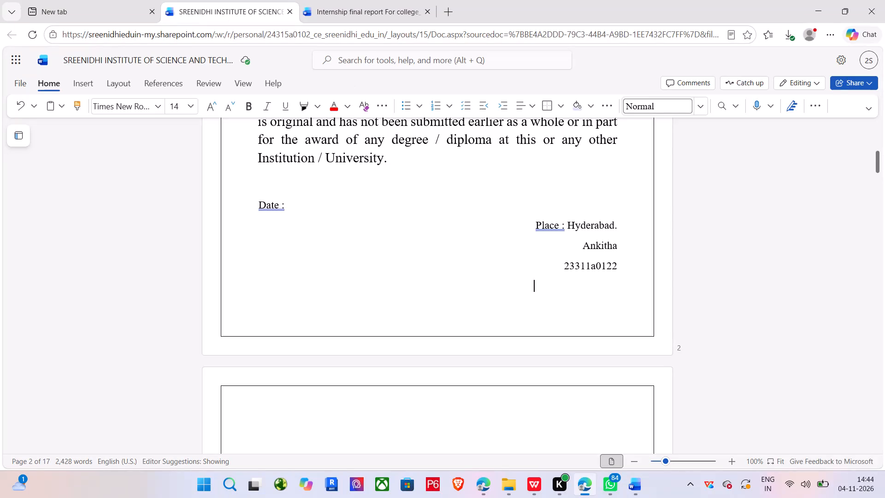
# Export the edited SREENIDHI INSTITUTE OF SCIENCE AND TECHNOLOGY internship report as a PDF and download it.
pyautogui.scroll(-2, 479, 251)
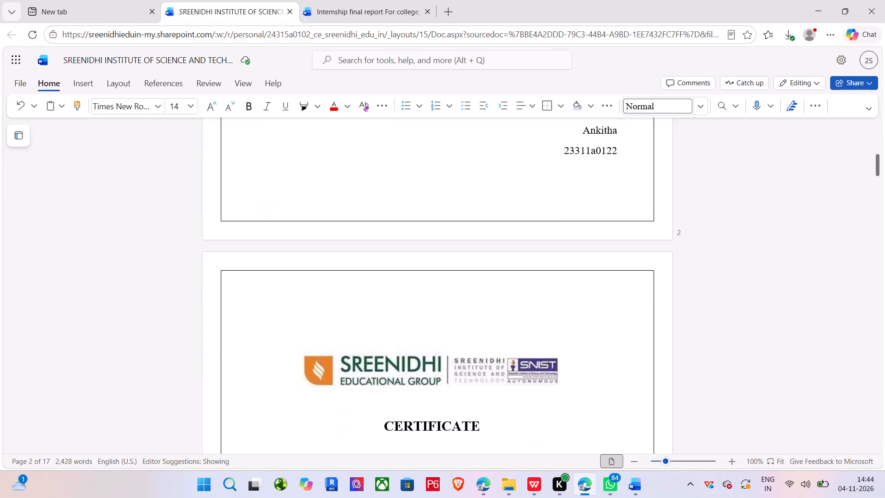
pyautogui.scroll(-20, 484, 271)
pyautogui.scroll(-8, 484, 271)
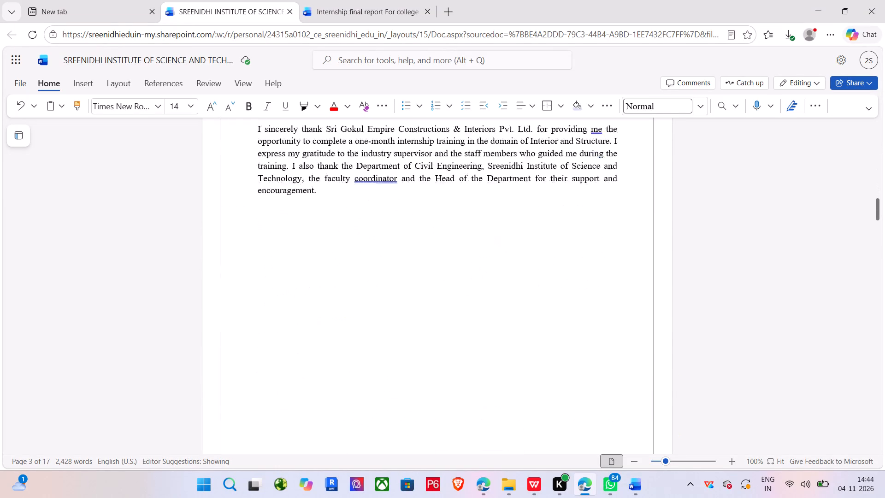
pyautogui.scroll(-20, 486, 275)
pyautogui.scroll(-8, 486, 275)
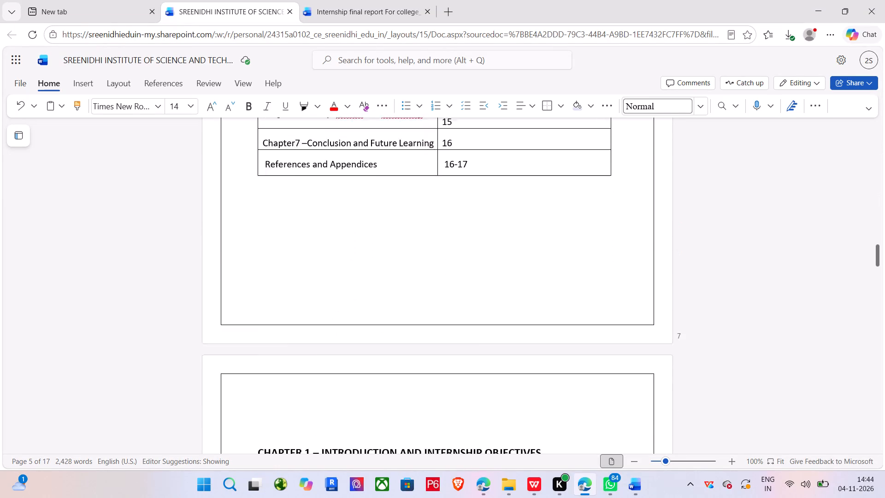
pyautogui.scroll(-8, 486, 275)
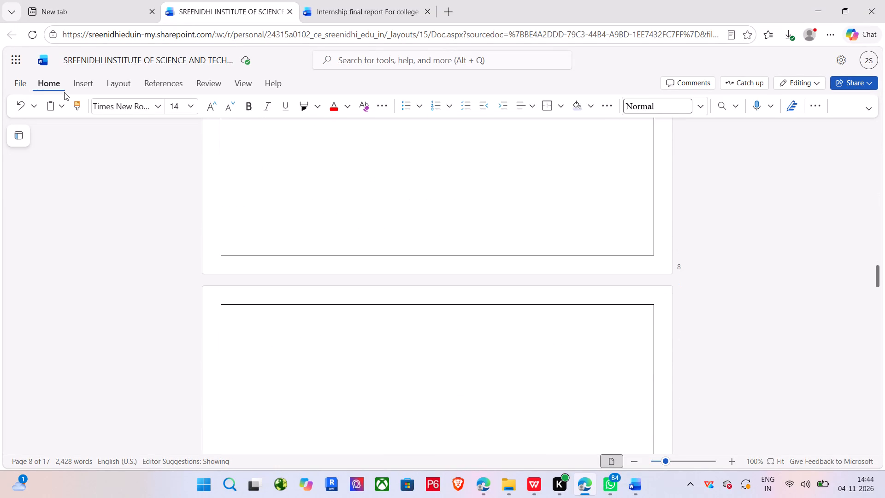
pyautogui.click(20, 79)
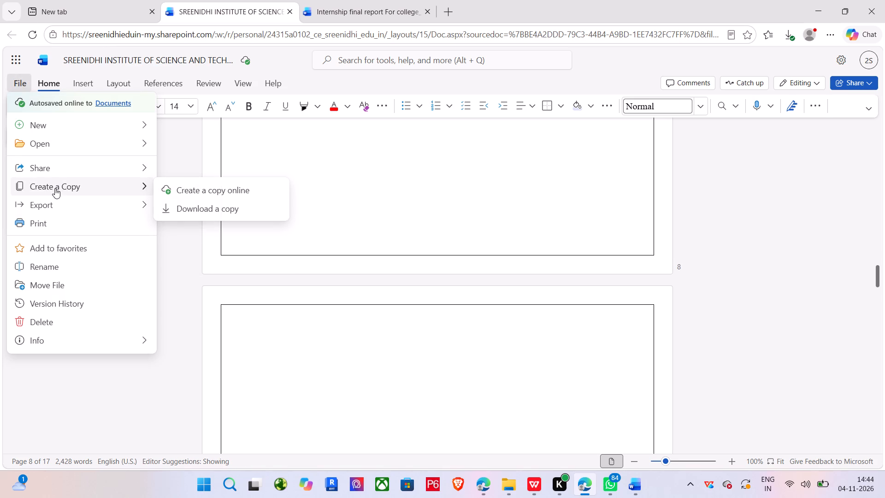
pyautogui.click(197, 214)
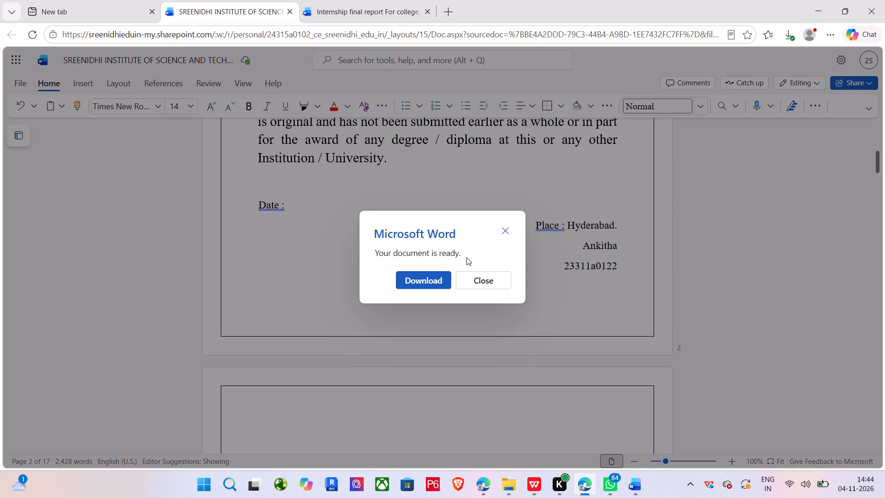
pyautogui.click(442, 280)
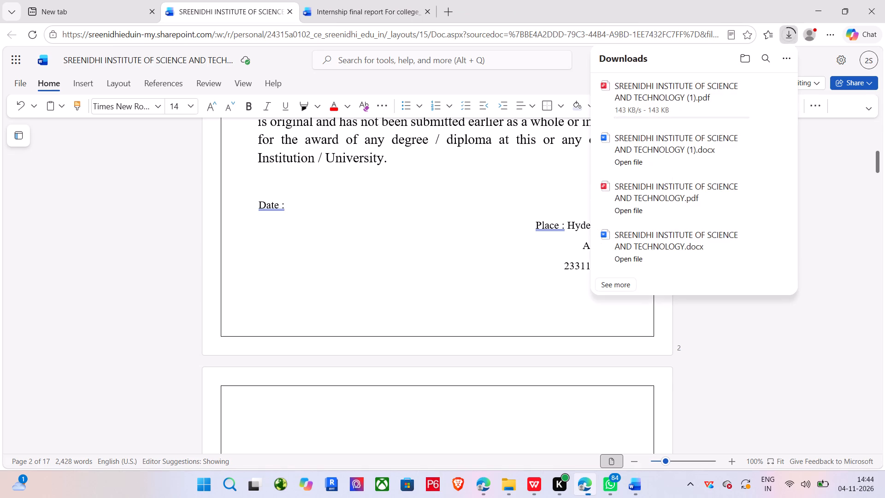
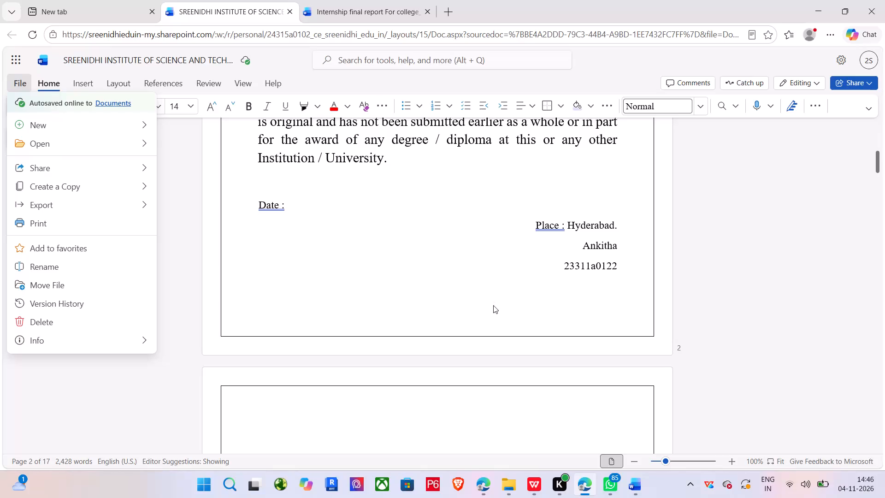
# Reduce the height of the References and Appendices row at the bottom of the Table of Contents table.
pyautogui.moveTo(198, 243); pyautogui.dragTo(193, 243)
pyautogui.scroll(-3, 319, 325)
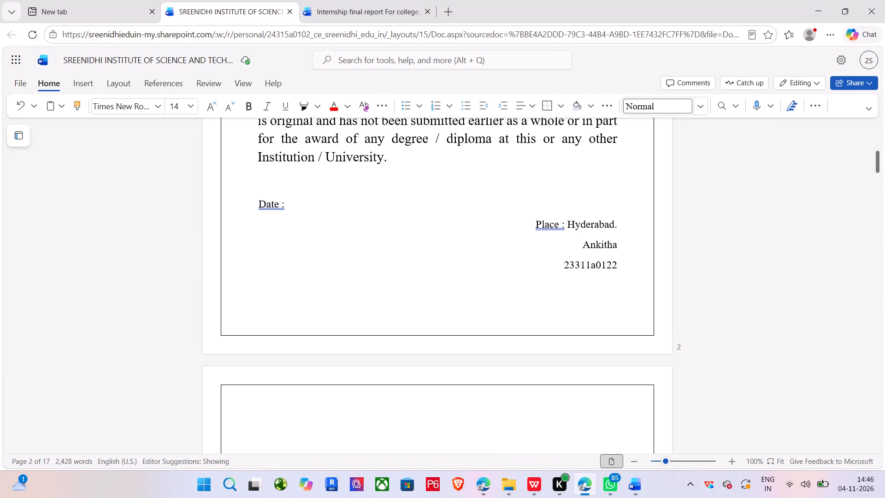
pyautogui.scroll(-2, 320, 330)
pyautogui.scroll(-16, 341, 368)
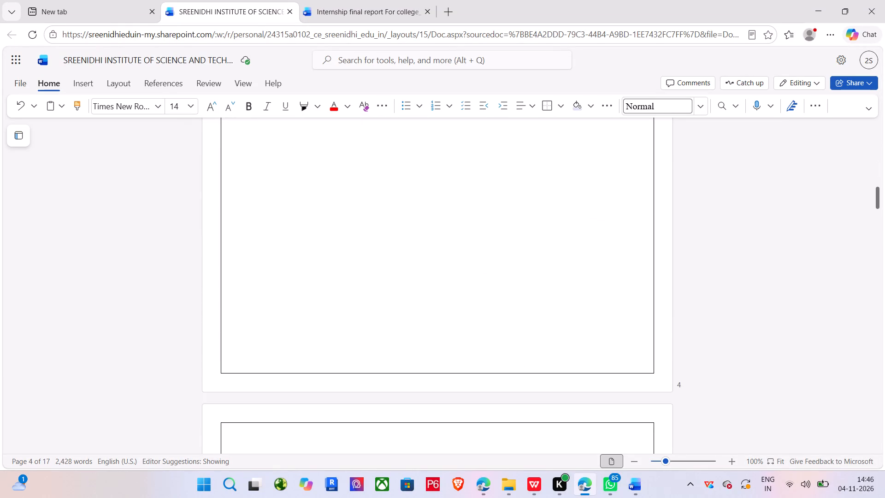
pyautogui.scroll(-20, 348, 387)
pyautogui.scroll(-8, 348, 387)
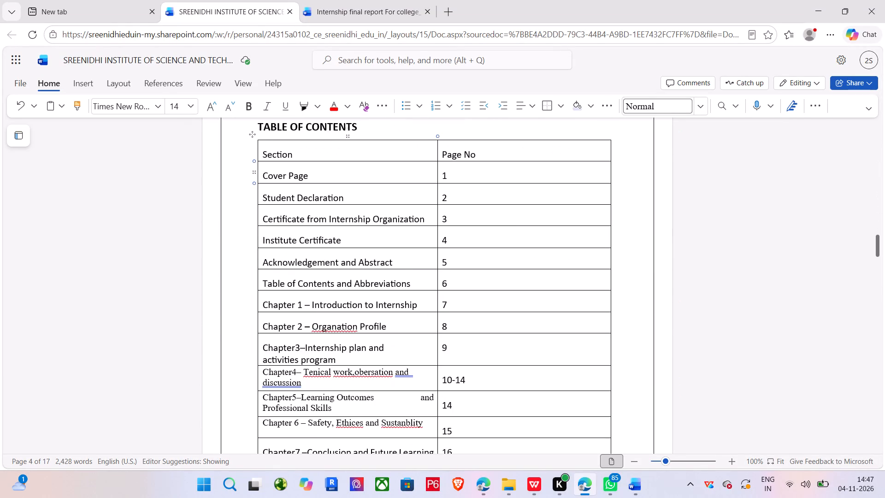
pyautogui.scroll(-5, 348, 387)
pyautogui.scroll(3, 534, 203)
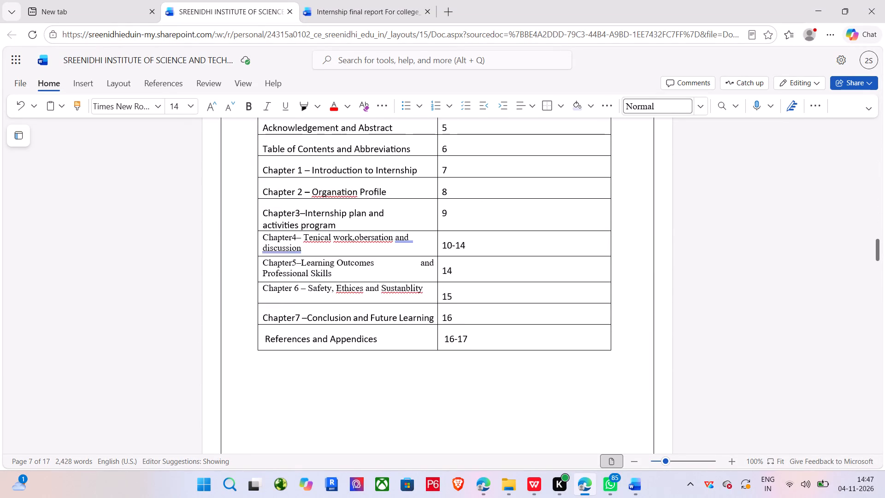
pyautogui.click(613, 350)
pyautogui.moveTo(609, 350); pyautogui.dragTo(608, 327)
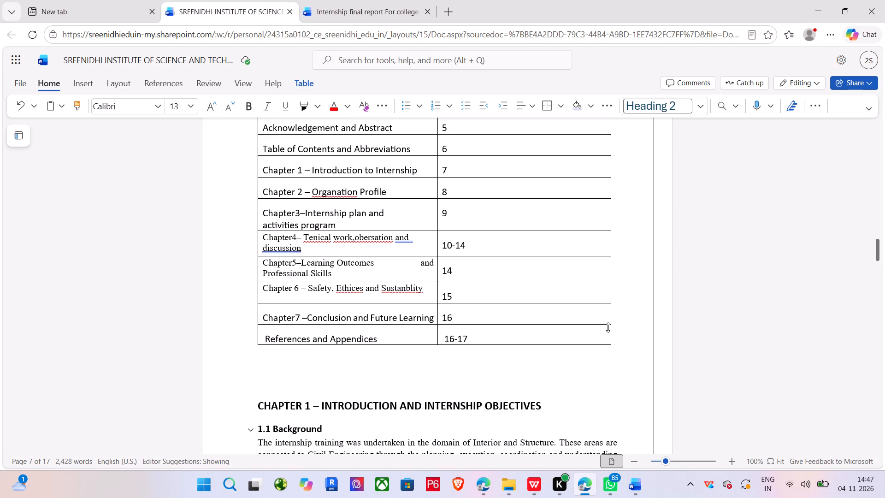
pyautogui.moveTo(608, 327); pyautogui.dragTo(614, 344)
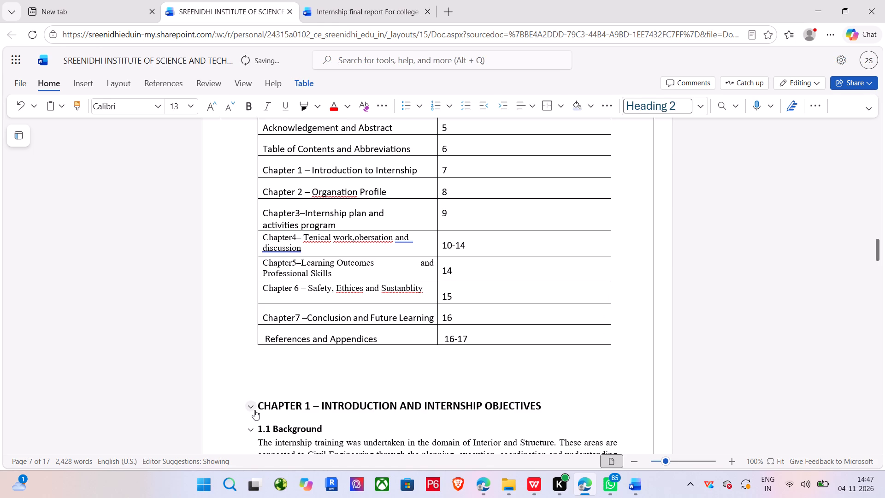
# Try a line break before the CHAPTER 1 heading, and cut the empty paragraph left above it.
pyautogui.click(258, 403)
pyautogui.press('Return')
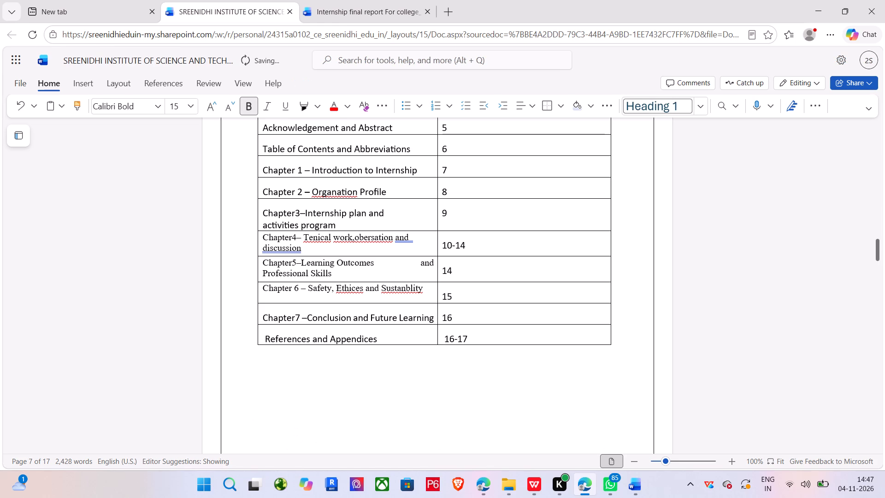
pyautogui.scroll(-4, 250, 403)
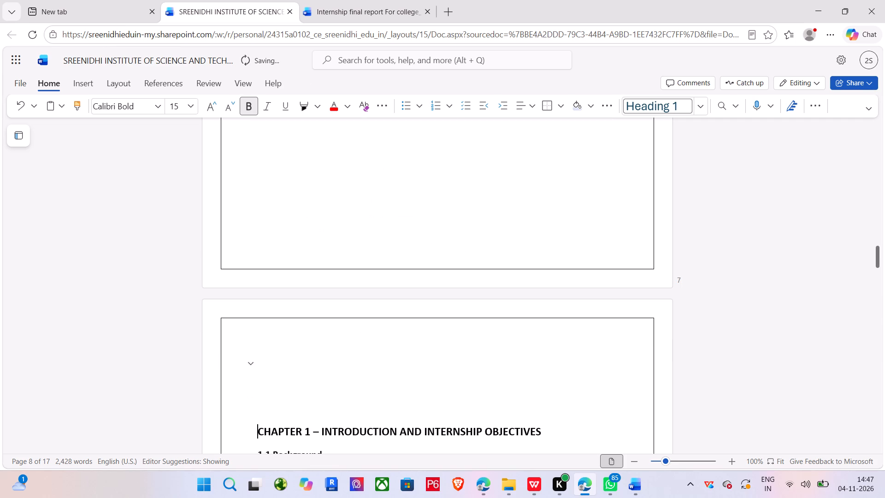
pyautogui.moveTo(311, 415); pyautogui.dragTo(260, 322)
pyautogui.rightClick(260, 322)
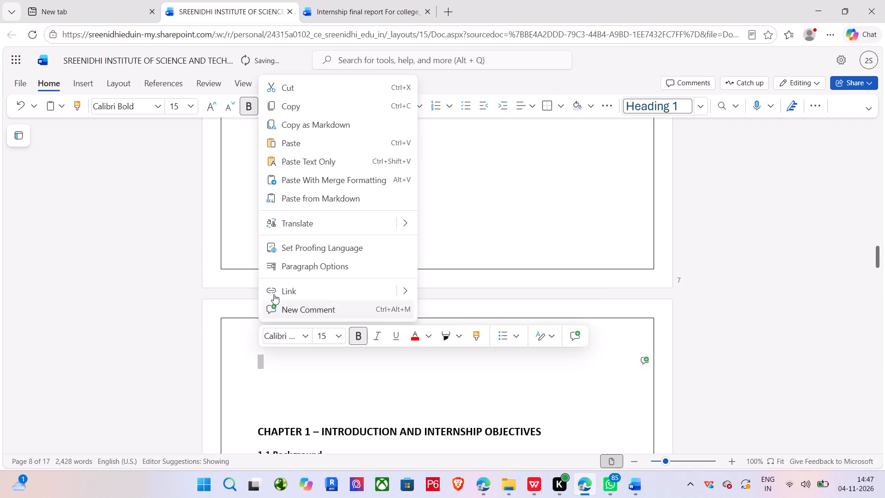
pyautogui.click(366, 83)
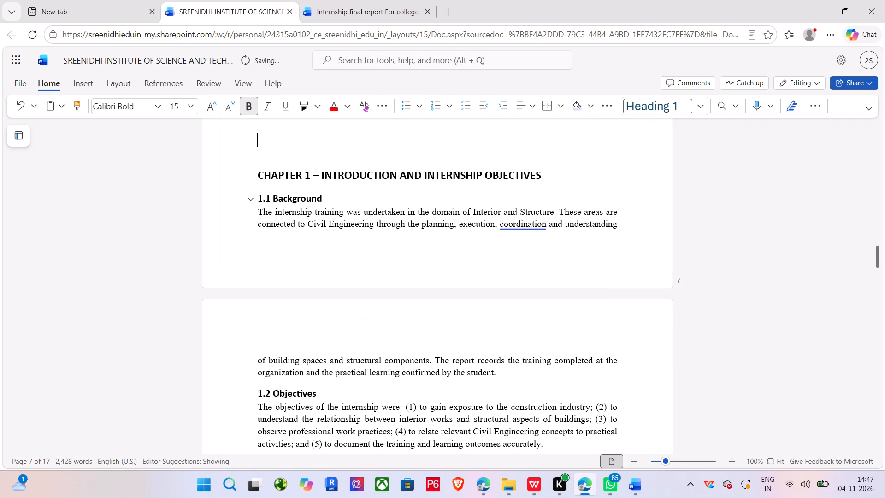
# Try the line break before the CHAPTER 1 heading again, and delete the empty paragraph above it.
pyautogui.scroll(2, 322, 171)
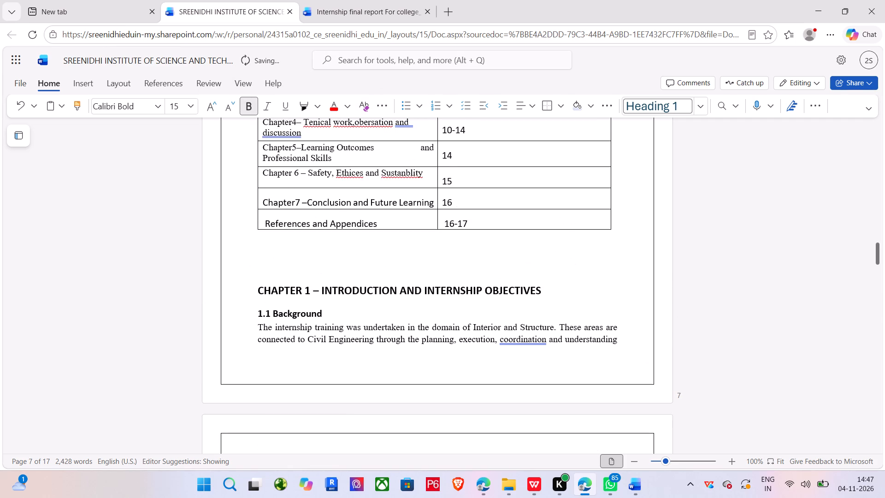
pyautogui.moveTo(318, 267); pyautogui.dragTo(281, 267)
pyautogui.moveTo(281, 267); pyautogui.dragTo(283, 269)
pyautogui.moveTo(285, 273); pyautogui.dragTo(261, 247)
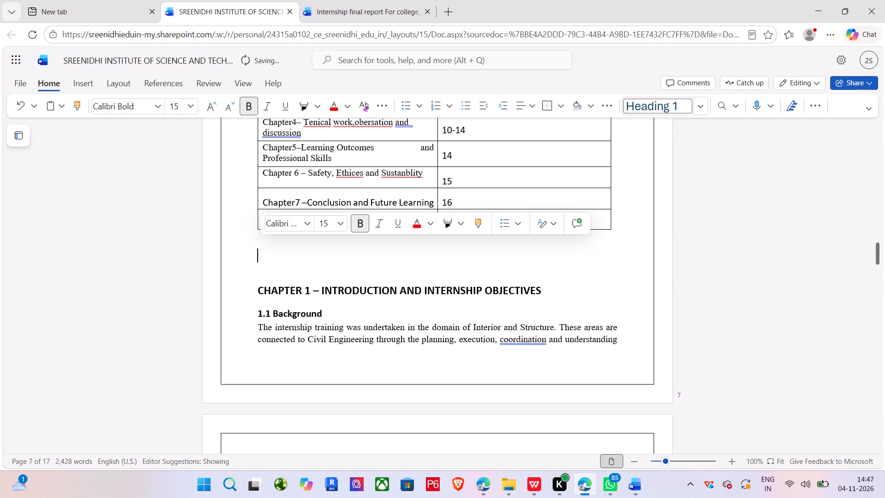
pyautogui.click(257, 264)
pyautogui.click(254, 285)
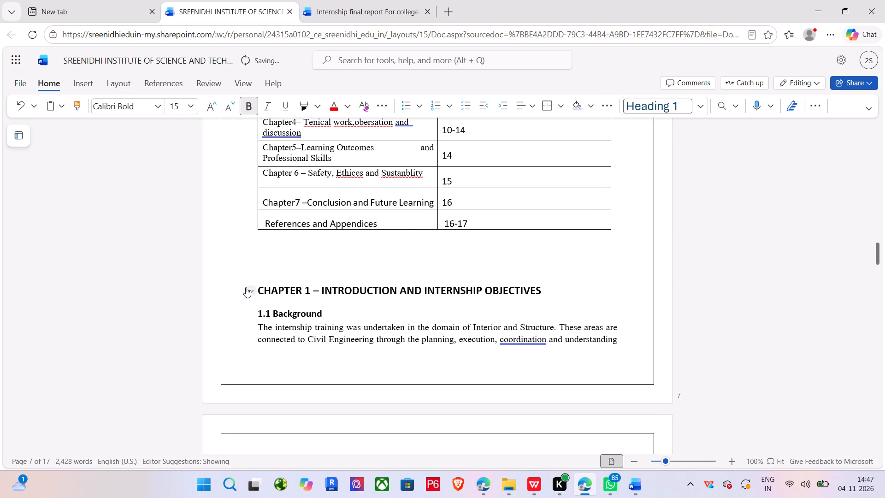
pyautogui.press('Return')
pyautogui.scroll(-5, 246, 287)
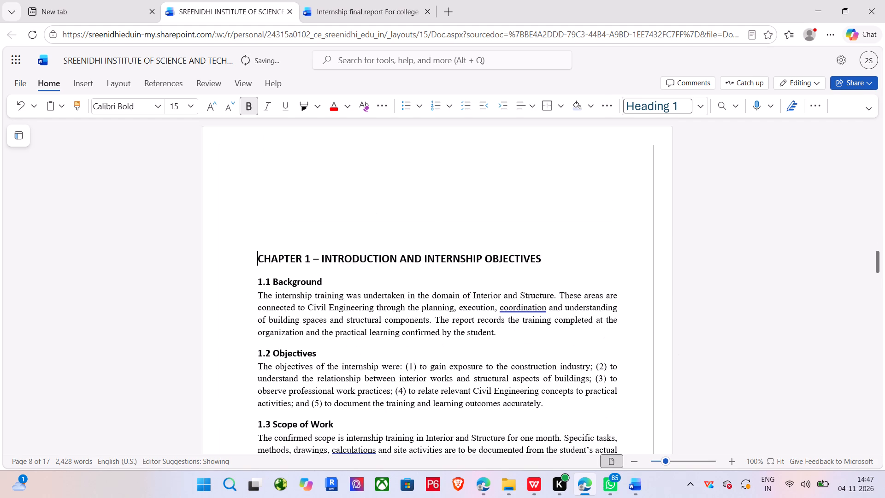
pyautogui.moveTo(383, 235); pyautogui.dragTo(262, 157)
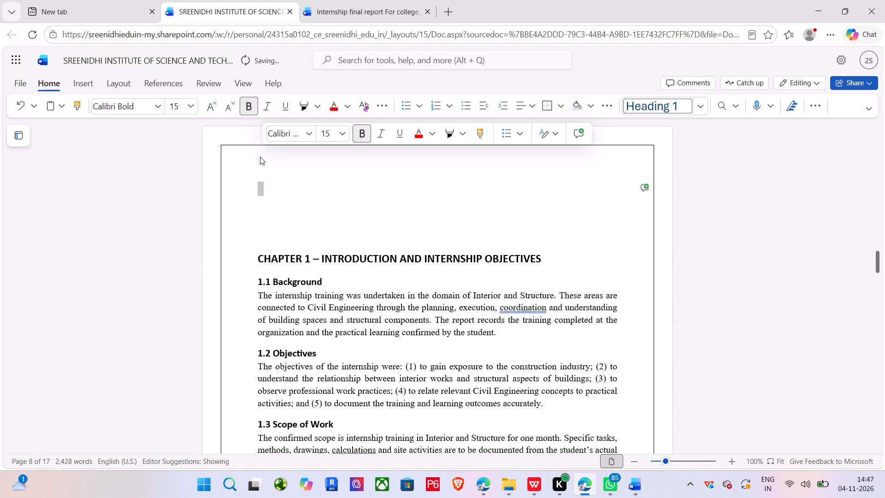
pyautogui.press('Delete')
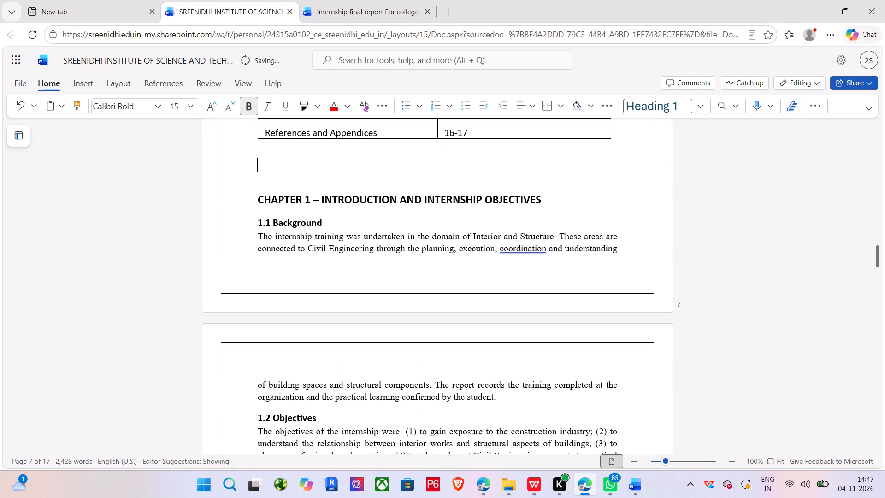
# Insert a line break before the CHAPTER 1 – INTRODUCTION AND INTERNSHIP OBJECTIVES heading to push it onto the next page.
pyautogui.click(257, 198)
pyautogui.press('Return')
pyautogui.scroll(-5, 252, 194)
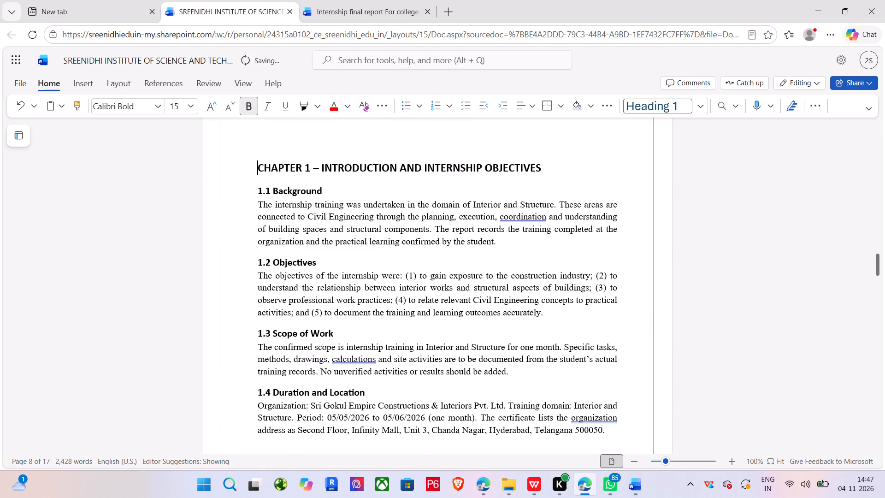
pyautogui.scroll(-3, 244, 219)
pyautogui.scroll(9, 244, 219)
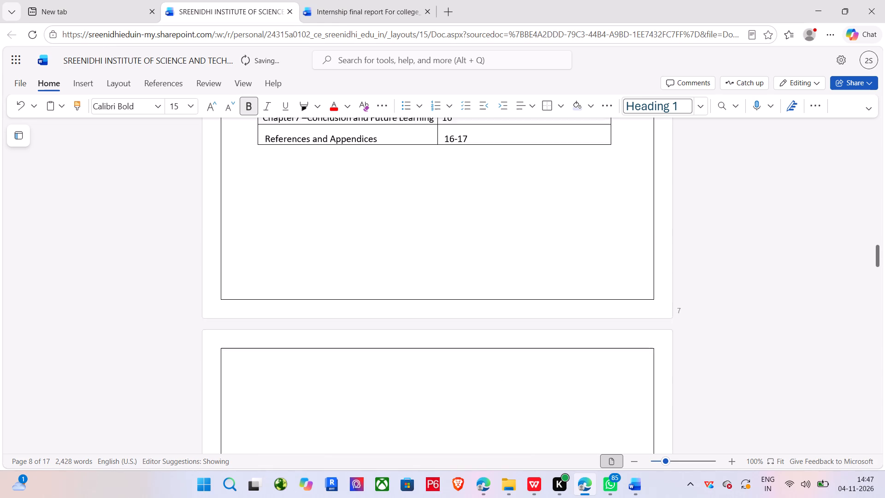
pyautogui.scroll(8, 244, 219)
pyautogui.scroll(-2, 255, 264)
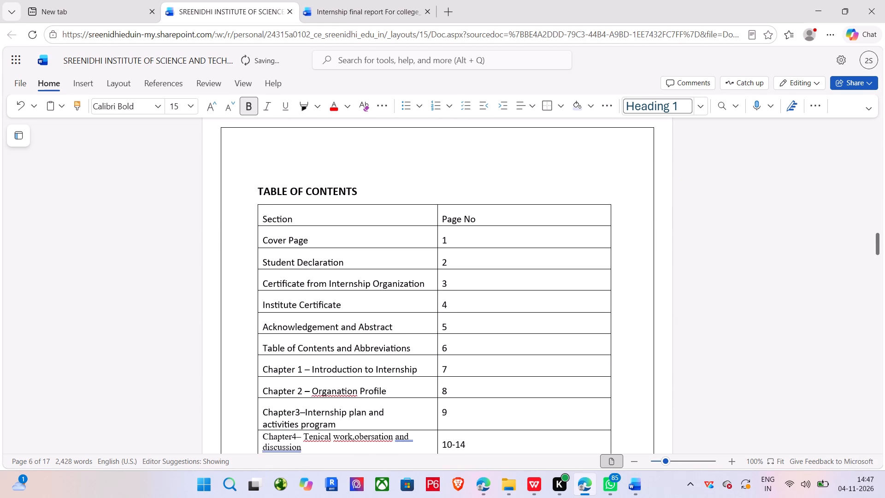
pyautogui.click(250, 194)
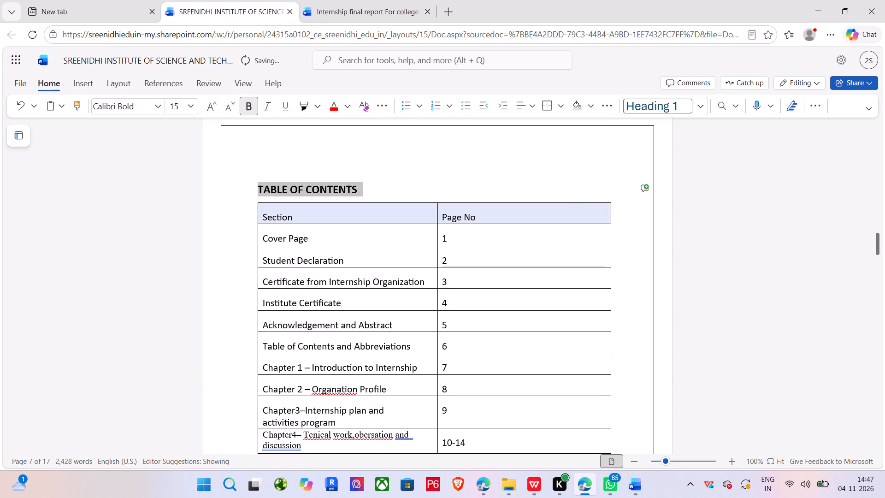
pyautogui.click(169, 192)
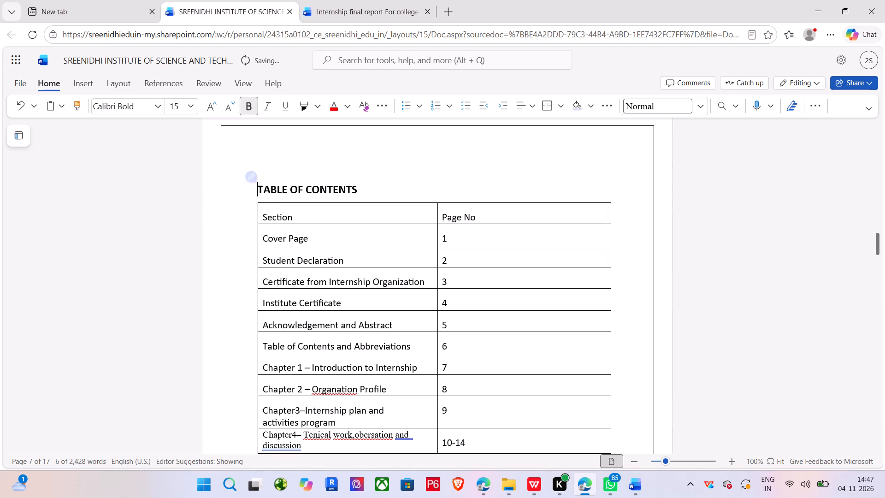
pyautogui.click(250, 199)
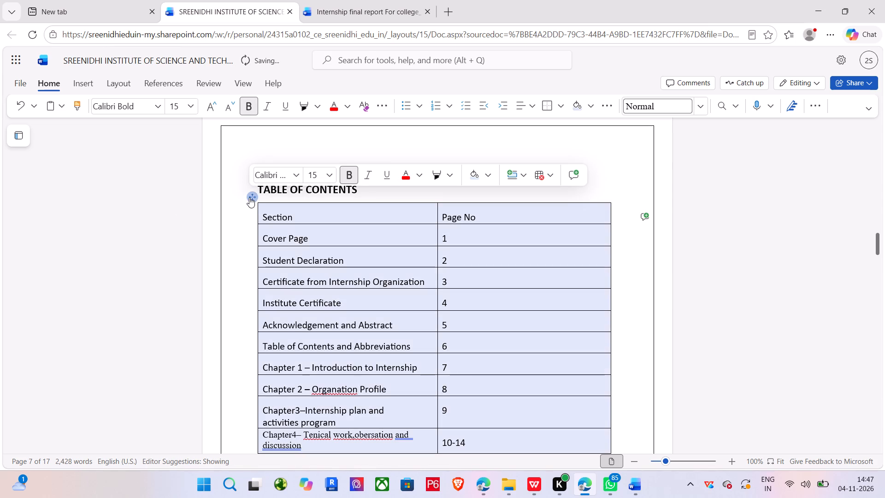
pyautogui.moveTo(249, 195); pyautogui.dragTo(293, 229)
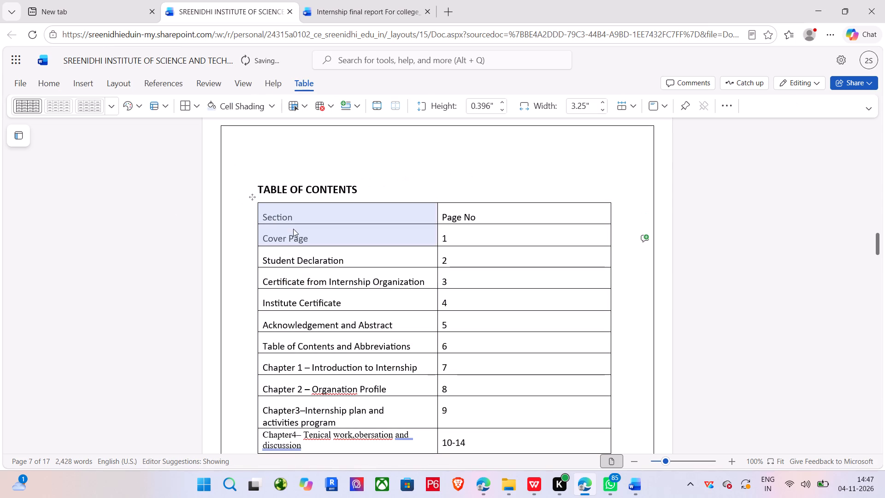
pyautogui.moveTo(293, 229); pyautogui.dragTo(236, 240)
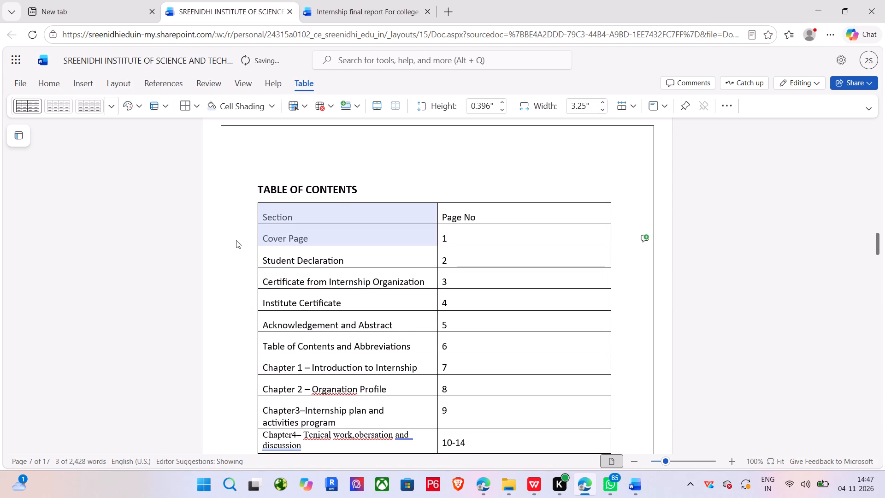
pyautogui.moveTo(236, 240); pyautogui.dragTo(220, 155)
# Narrow the Page No column of the Table of Contents table by moving its outer border inward.
pyautogui.scroll(-3, 376, 294)
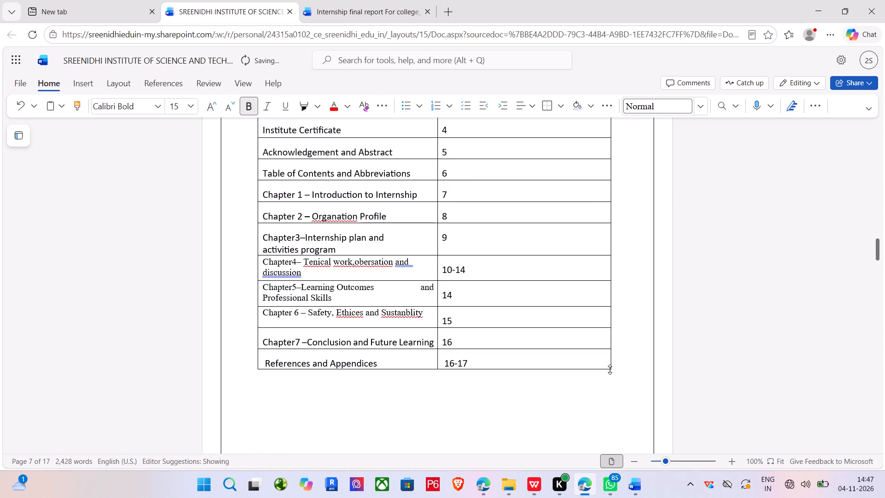
pyautogui.click(610, 364)
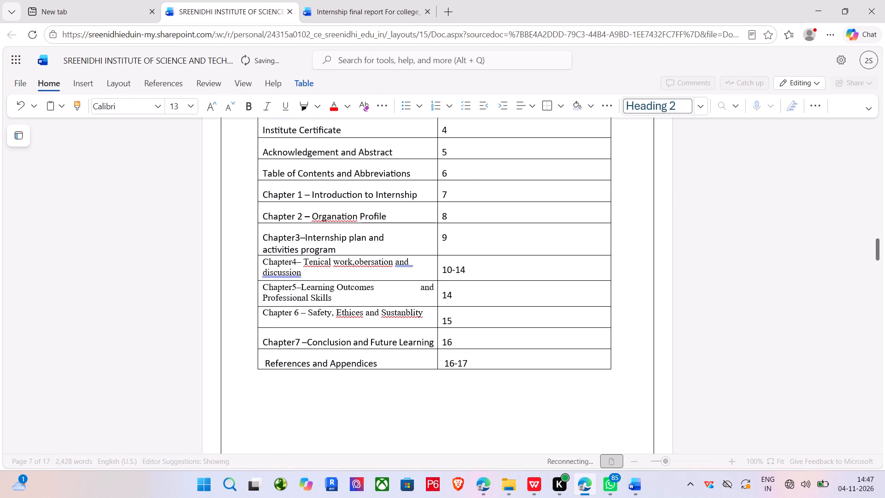
pyautogui.click(608, 366)
pyautogui.moveTo(612, 367); pyautogui.dragTo(614, 366)
pyautogui.moveTo(614, 366); pyautogui.dragTo(594, 350)
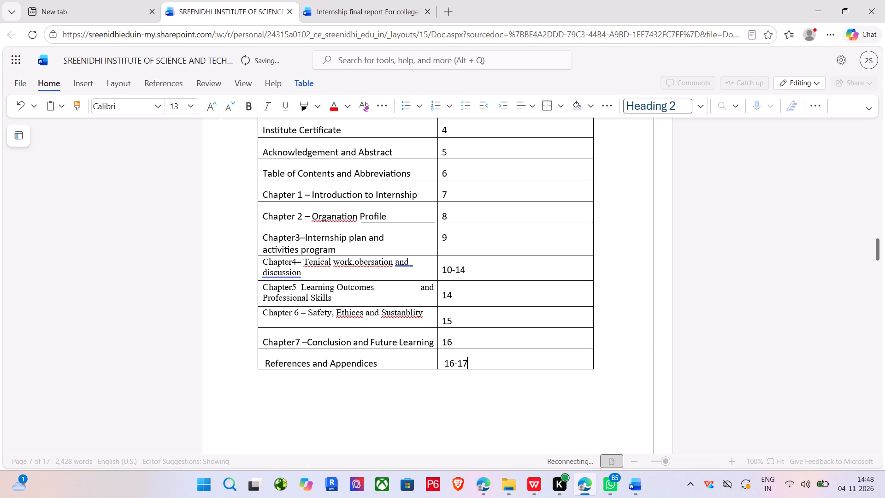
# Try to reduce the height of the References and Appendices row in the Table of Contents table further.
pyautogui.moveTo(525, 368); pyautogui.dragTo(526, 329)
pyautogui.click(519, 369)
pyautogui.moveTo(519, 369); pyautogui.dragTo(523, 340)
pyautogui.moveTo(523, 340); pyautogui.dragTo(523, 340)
# Select the whole Table of Contents table and try font sizes 10, 12 and 9 before setting its text to 11.
pyautogui.scroll(4, 521, 341)
pyautogui.scroll(-2, 521, 341)
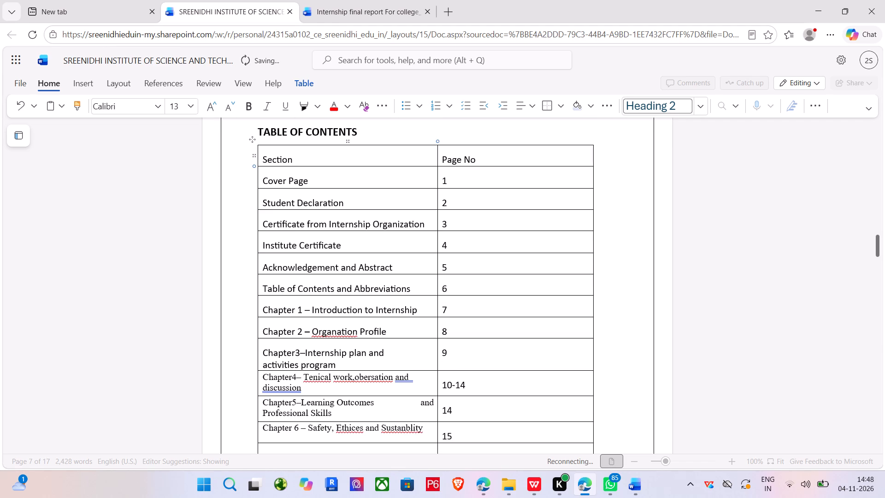
pyautogui.click(249, 143)
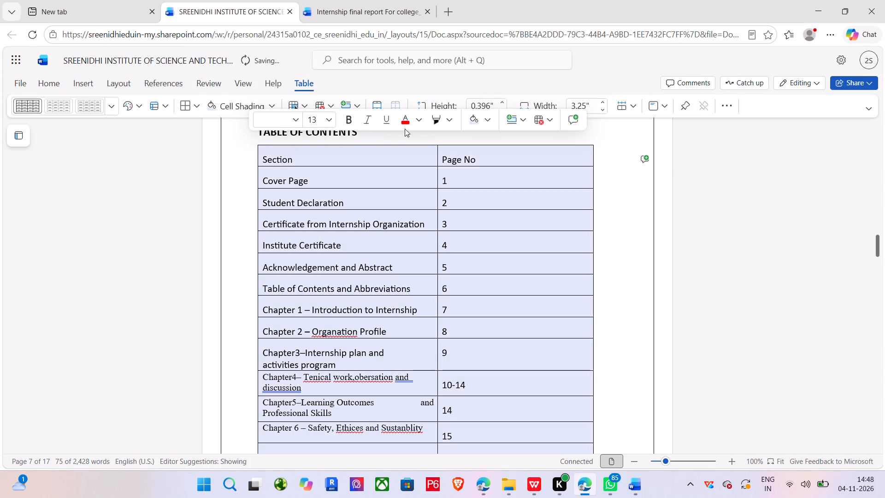
pyautogui.click(331, 125)
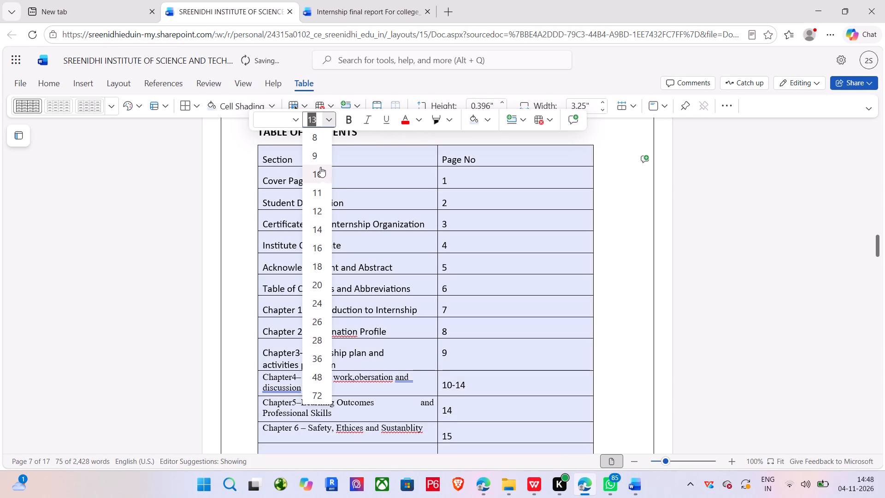
pyautogui.click(320, 172)
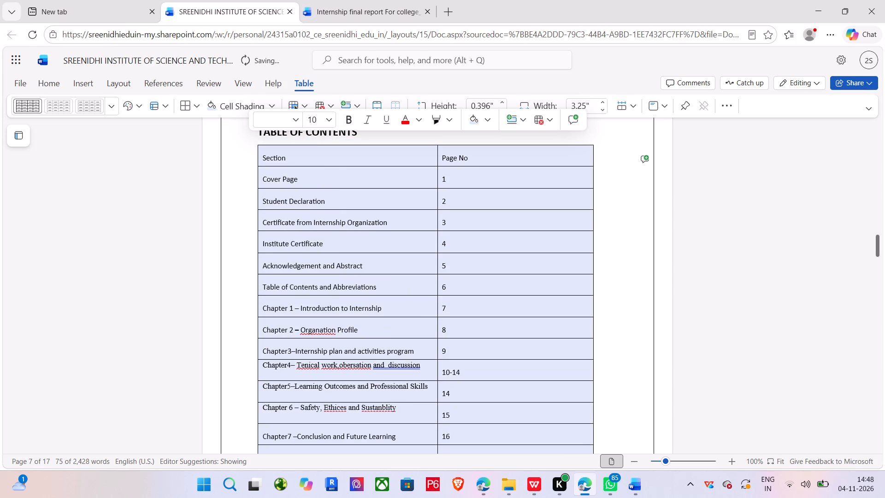
pyautogui.click(325, 122)
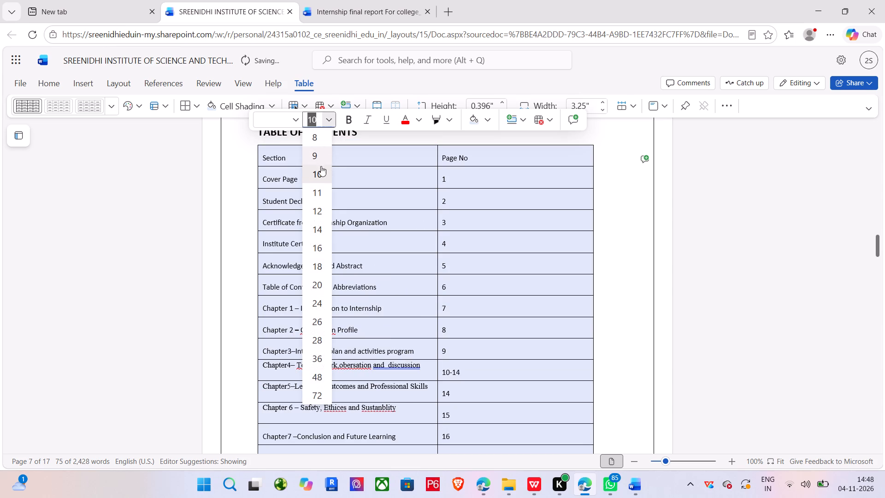
pyautogui.click(320, 211)
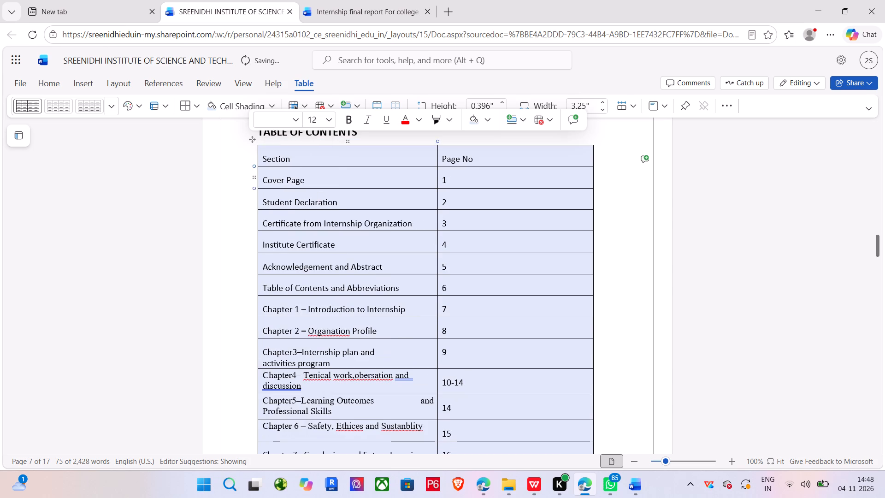
pyautogui.click(330, 120)
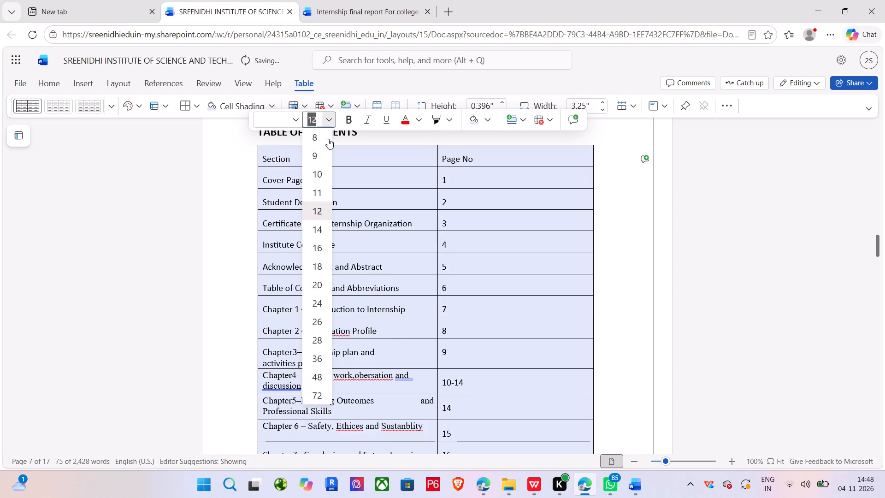
pyautogui.click(319, 153)
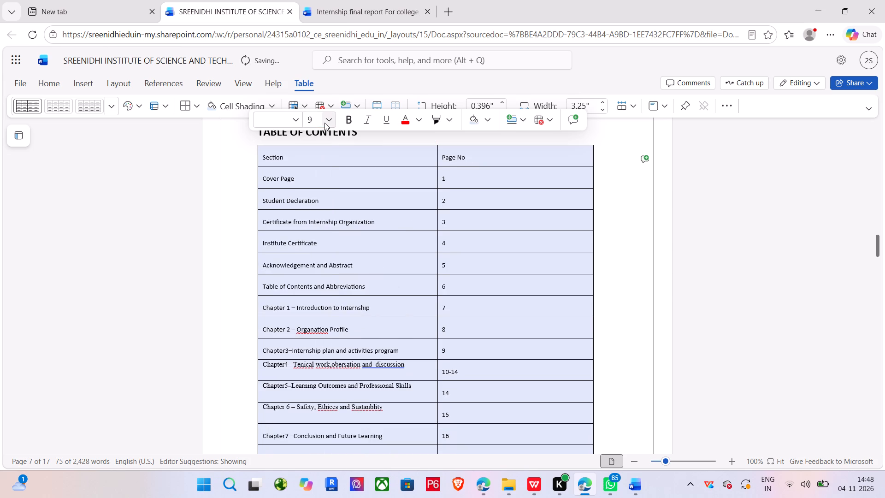
pyautogui.click(324, 123)
pyautogui.click(322, 191)
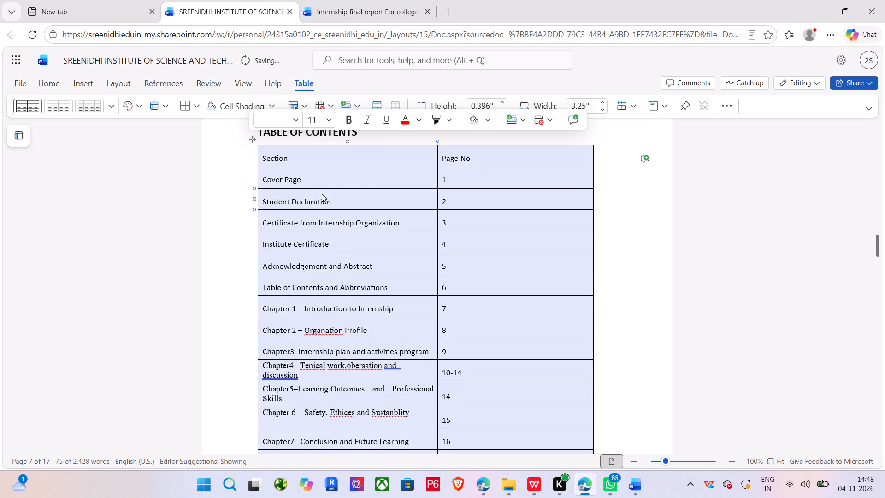
# Delete the empty paragraphs above the CHAPTER 1 – INTRODUCTION AND INTERNSHIP OBJECTIVES heading.
pyautogui.scroll(-4, 322, 198)
pyautogui.scroll(-5, 358, 268)
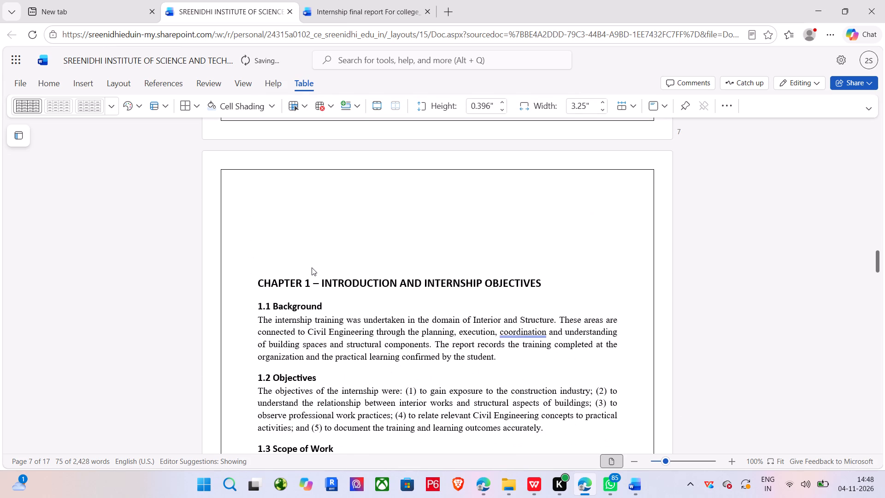
pyautogui.moveTo(312, 267); pyautogui.dragTo(316, 251)
pyautogui.click(316, 251)
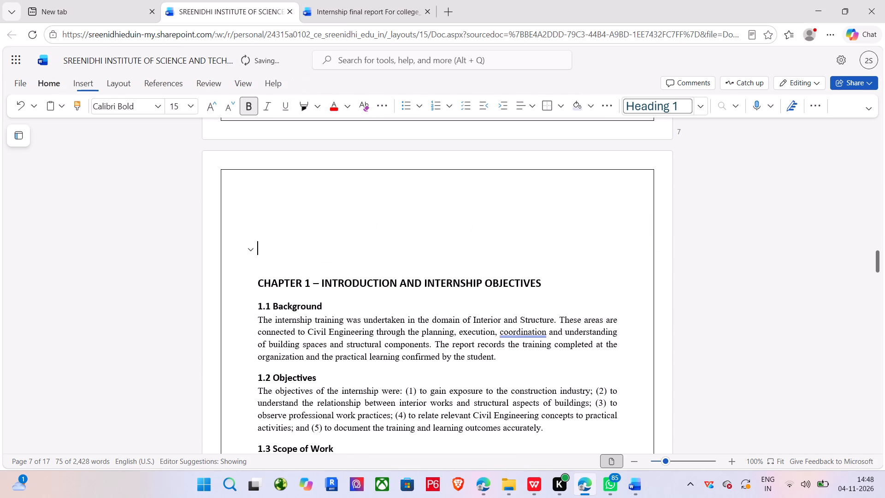
pyautogui.moveTo(315, 259); pyautogui.dragTo(274, 249)
pyautogui.moveTo(274, 249); pyautogui.dragTo(249, 186)
pyautogui.press('Delete')
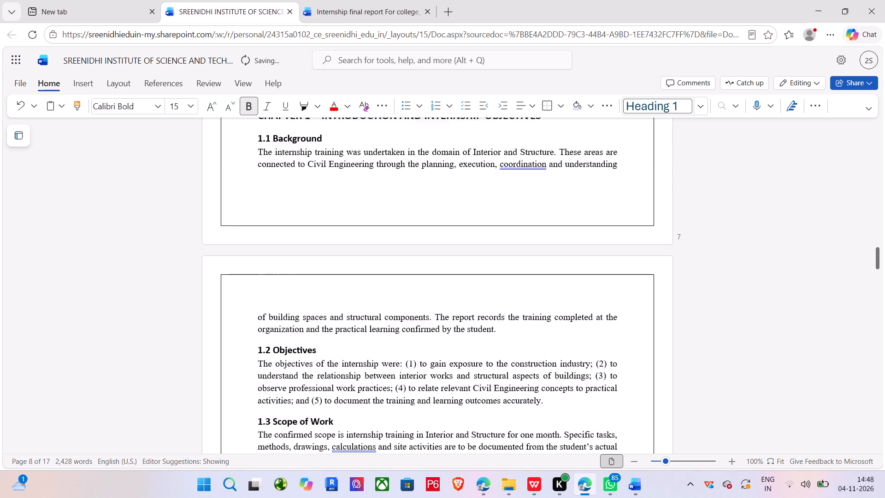
# Insert three blank lines between the Table of Contents table and the CHAPTER 1 heading to push the heading onto the next page.
pyautogui.press('Return')
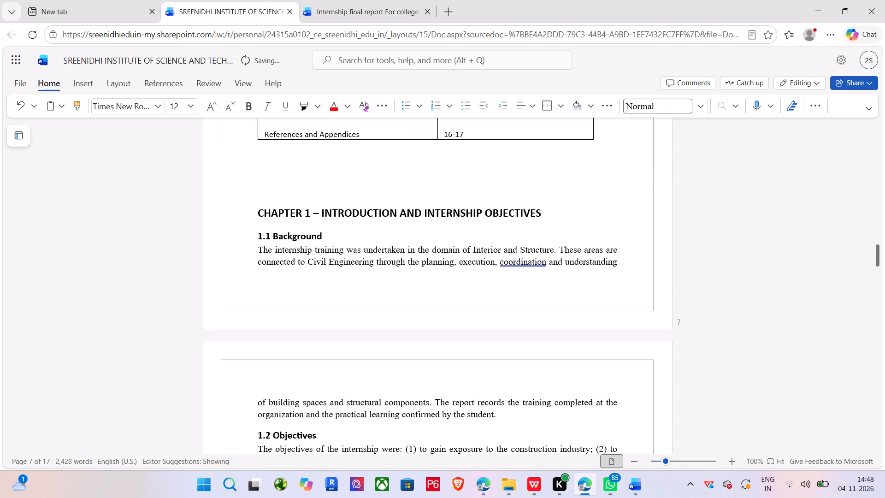
pyautogui.press('Return')
pyautogui.press('Return')
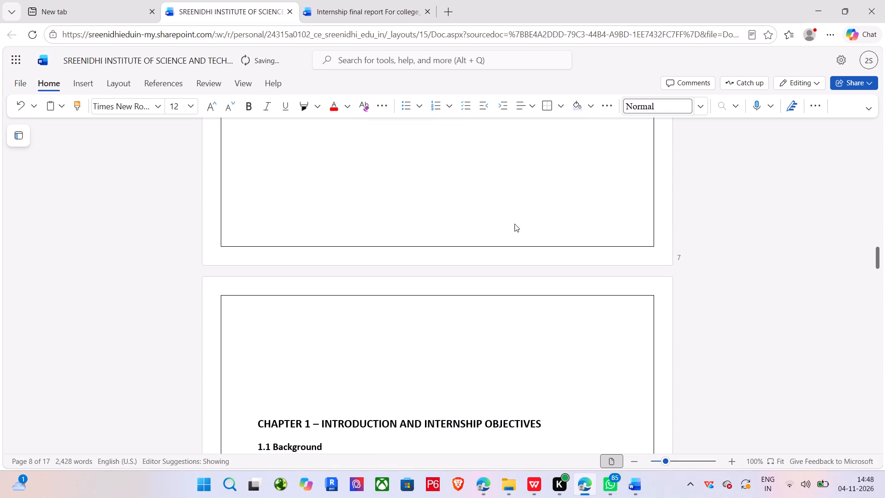
# Cut the empty paragraphs above the CHAPTER 2 – ORGANIZATION PROFILE heading.
pyautogui.scroll(-15, 537, 235)
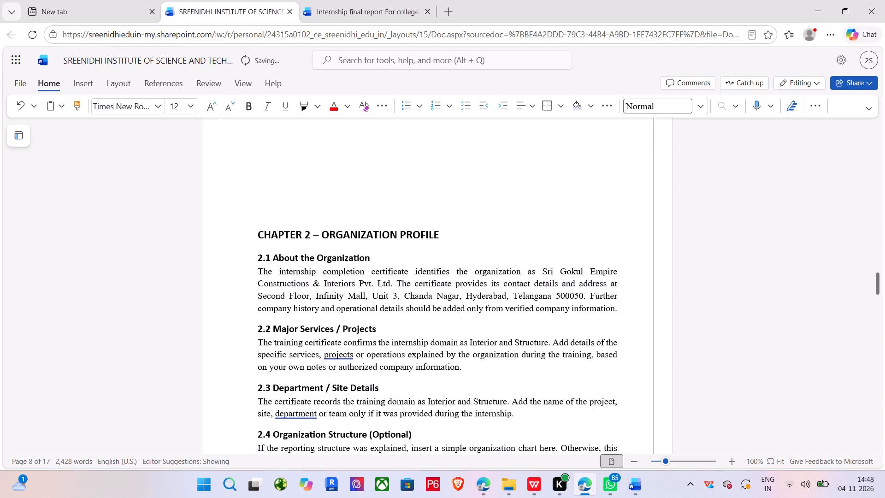
pyautogui.moveTo(342, 217); pyautogui.dragTo(235, 98)
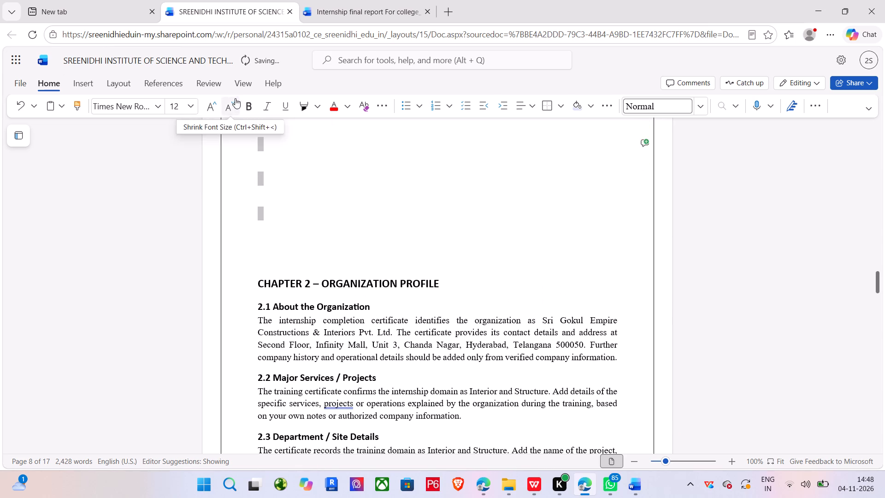
pyautogui.moveTo(235, 98); pyautogui.dragTo(256, 198)
pyautogui.rightClick(256, 198)
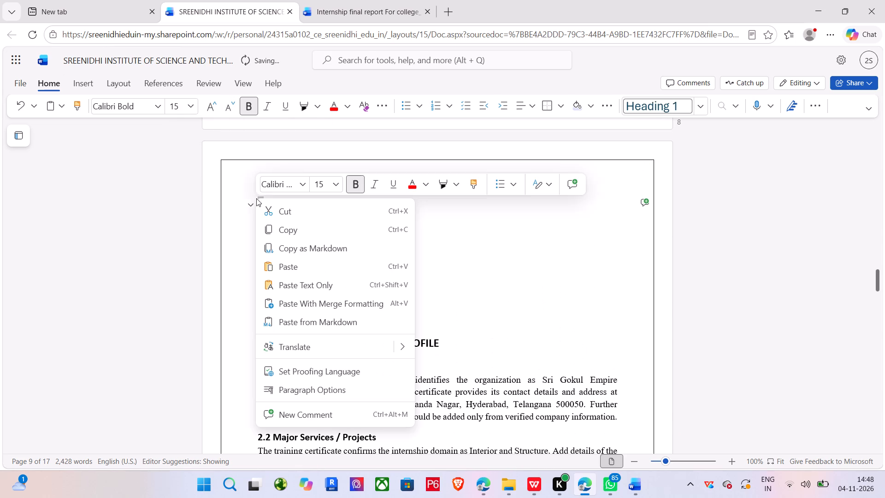
pyautogui.click(297, 217)
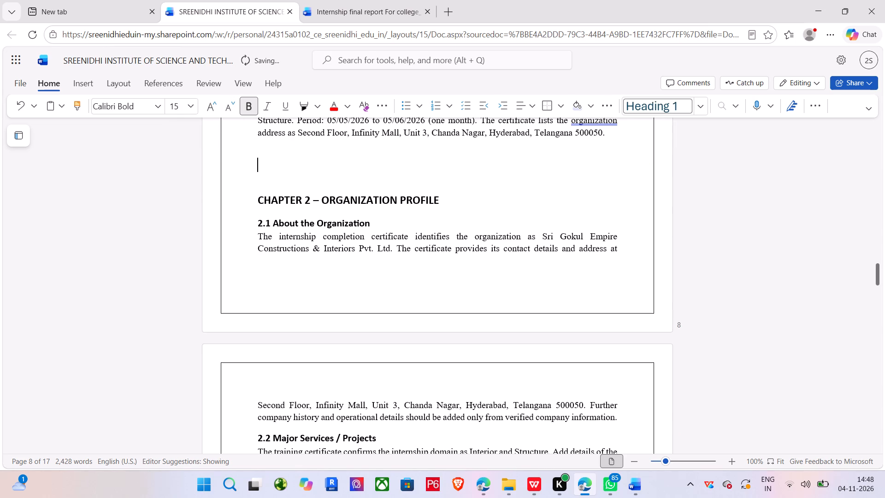
# Place the insertion point directly before the CHAPTER 3 – INTERNSHIP PLAN AND ACTIVITIES PERFORMED heading.
pyautogui.scroll(-13, 282, 207)
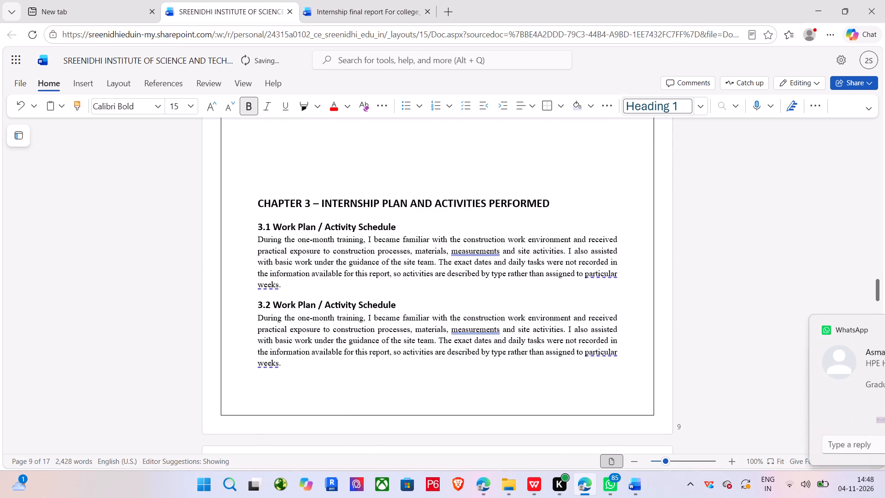
pyautogui.scroll(-1, 282, 208)
pyautogui.scroll(6, 282, 208)
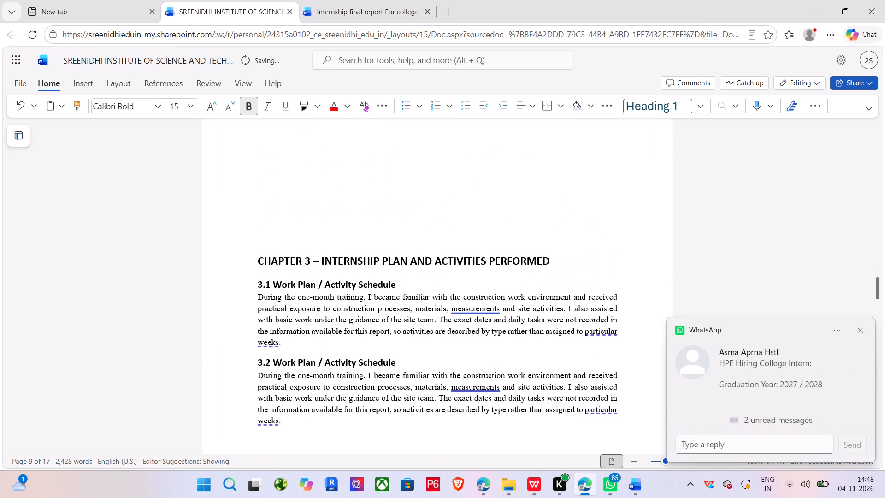
pyautogui.scroll(1, 324, 219)
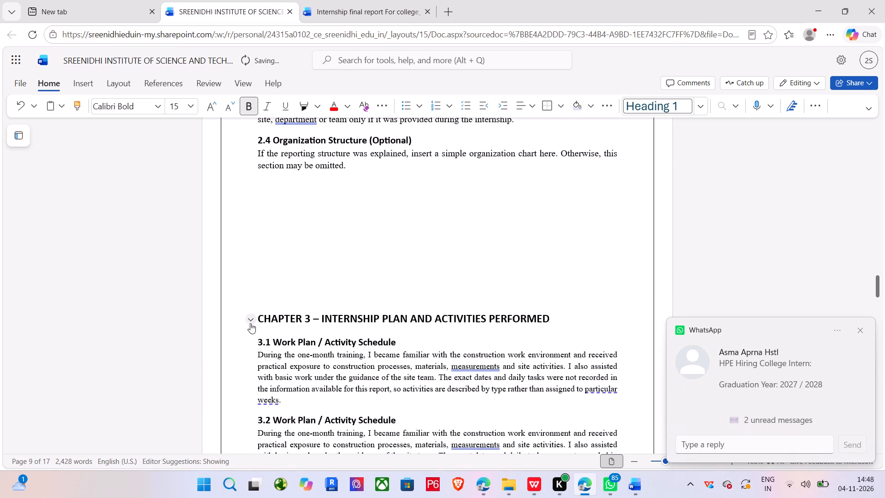
pyautogui.click(256, 318)
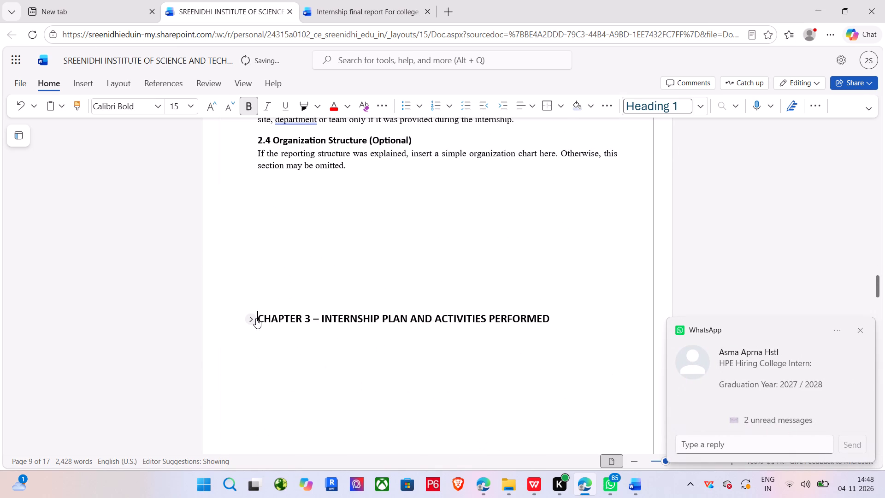
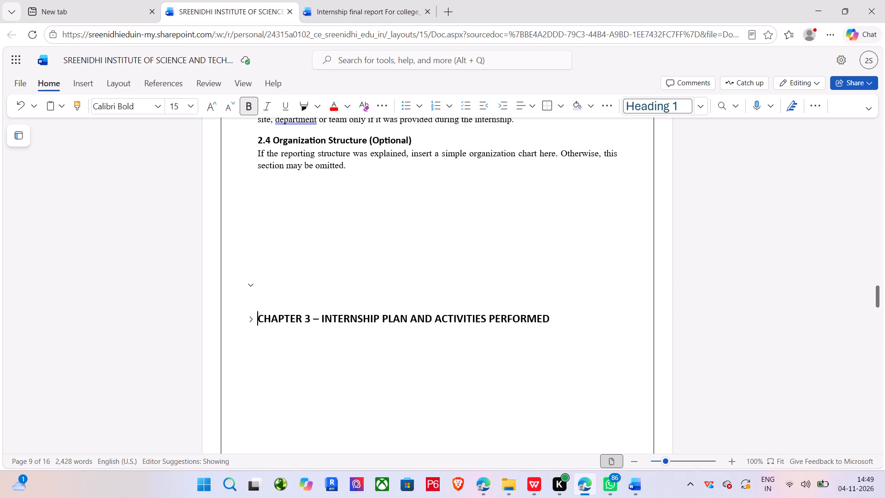
# Close the browser window containing the internship report documents.
pyautogui.click(871, 9)
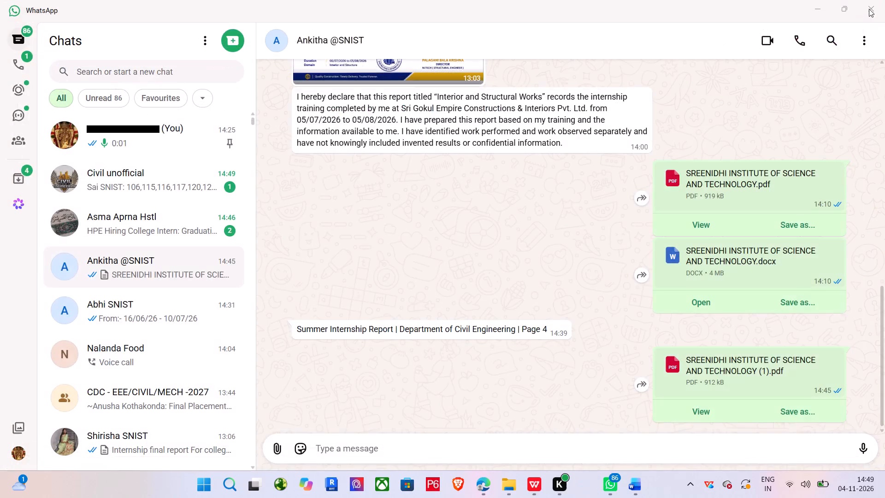
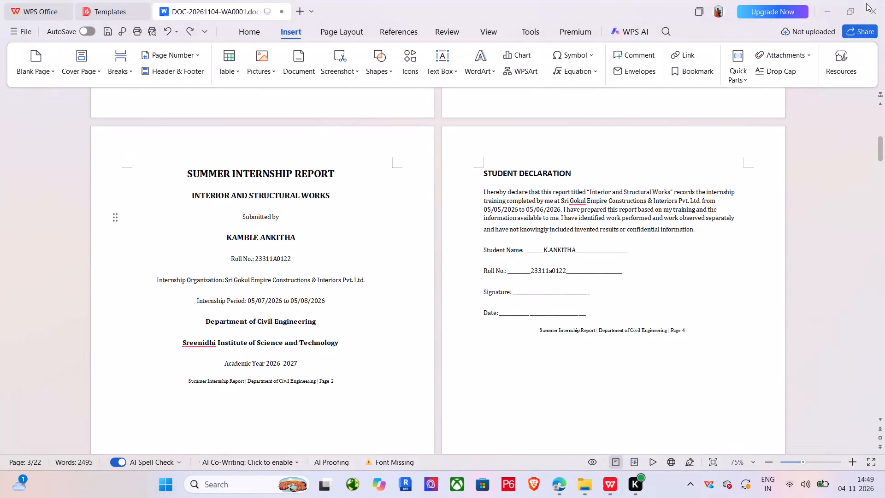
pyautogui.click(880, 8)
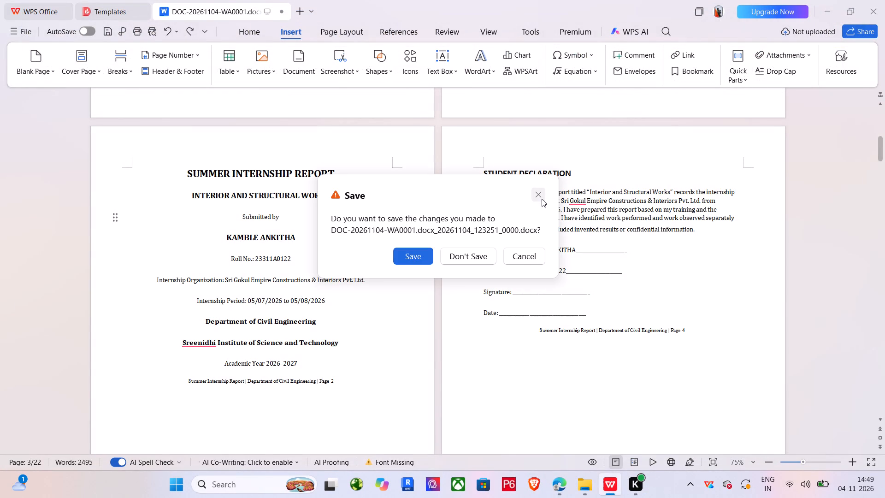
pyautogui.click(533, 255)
# Review the report's page layout from the cover page and declaration through the table of contents to Chapter 3.
pyautogui.scroll(-6, 531, 249)
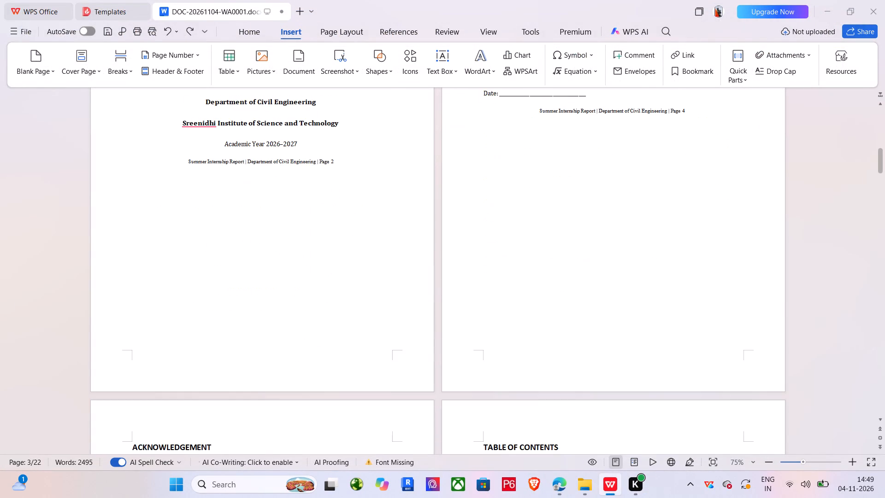
pyautogui.scroll(6, 529, 245)
pyautogui.scroll(-18, 529, 245)
pyautogui.scroll(-5, 528, 247)
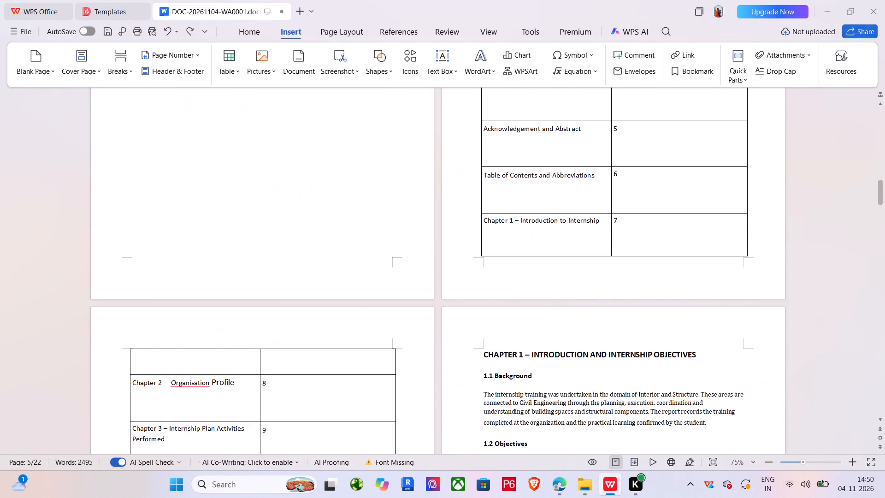
pyautogui.scroll(-20, 526, 247)
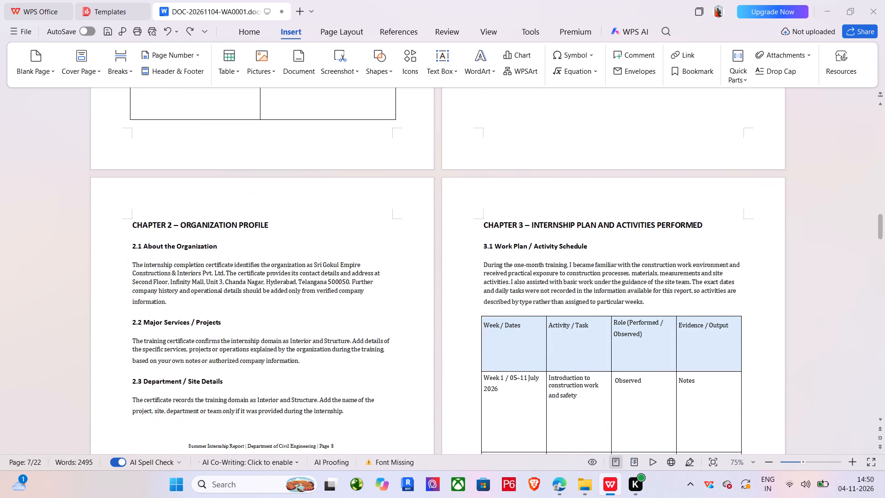
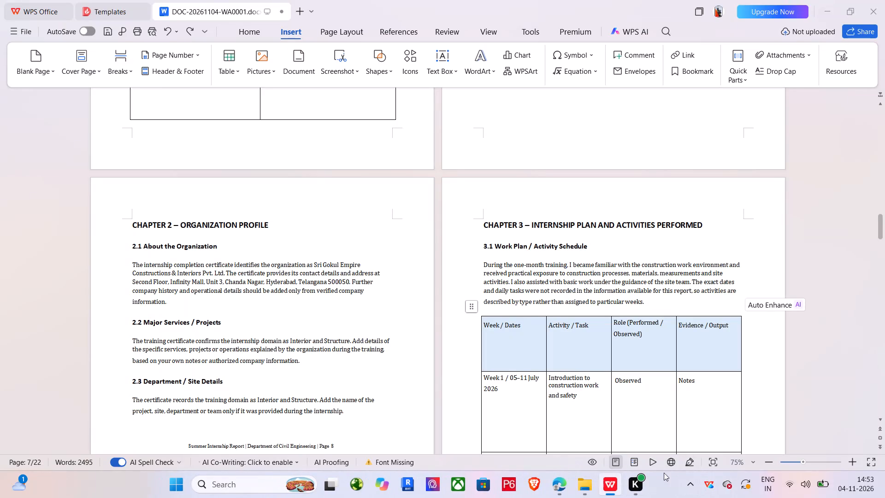
# Switch to File Explorer and open the SREENIDHI INSTITUTE OF SCIENCE internship report PDF.
pyautogui.click(555, 485)
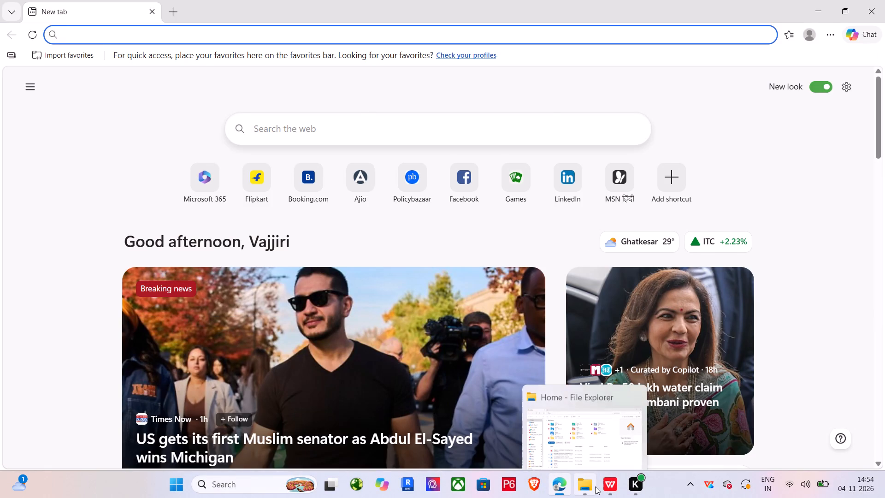
pyautogui.click(595, 486)
pyautogui.doubleClick(496, 320)
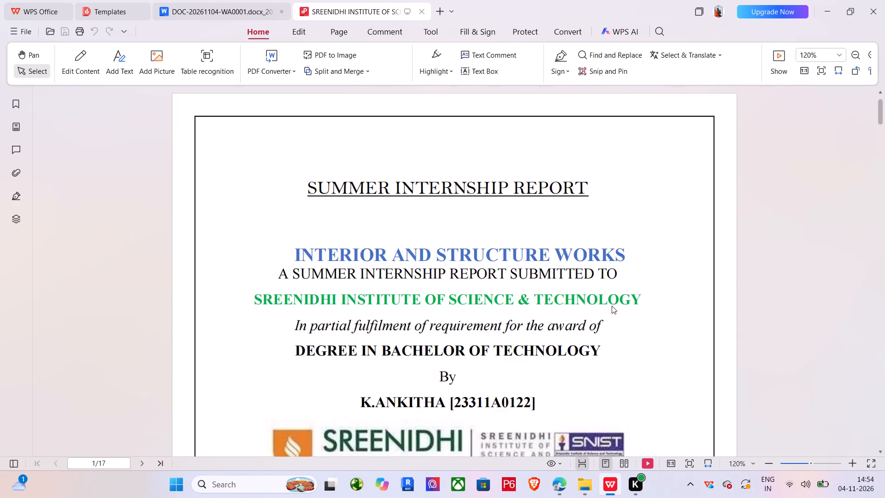
# Review the PDF report's pages from the cover through the Table of Contents and its continuation on page 8.
pyautogui.scroll(-20, 613, 306)
pyautogui.scroll(-8, 613, 306)
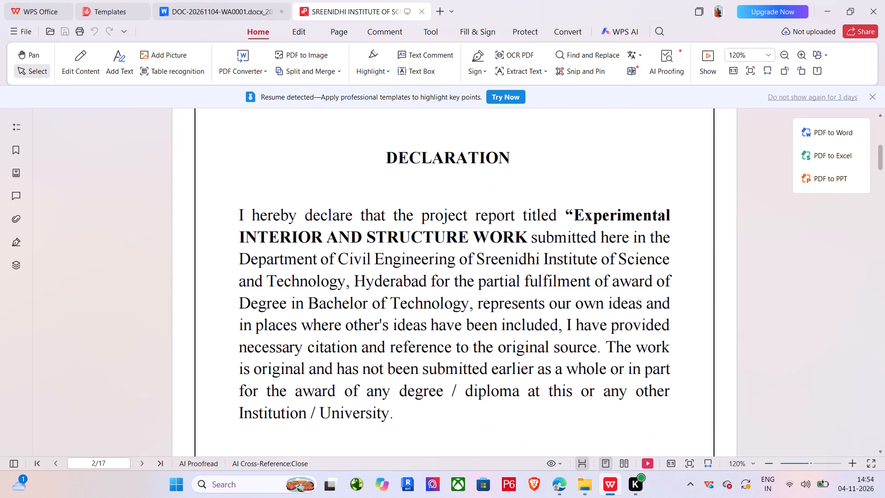
pyautogui.scroll(-15, 613, 305)
pyautogui.scroll(-14, 613, 305)
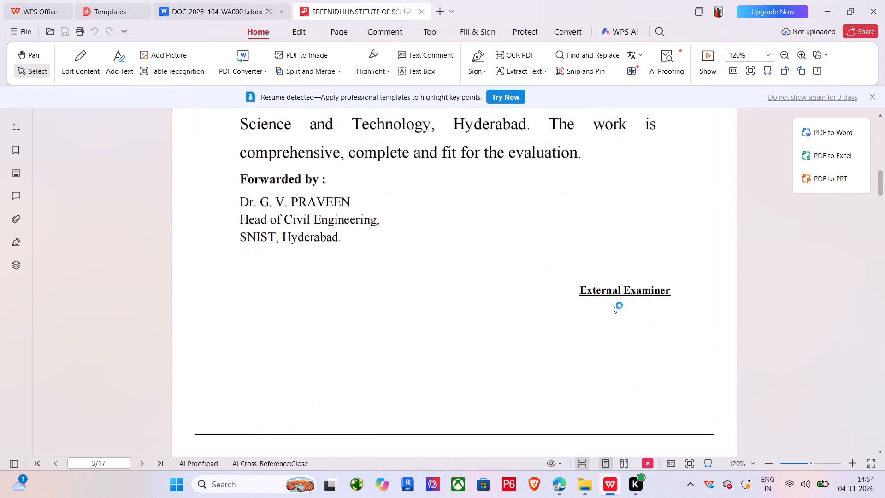
pyautogui.scroll(-2, 613, 305)
pyautogui.scroll(-20, 613, 305)
pyautogui.scroll(-6, 613, 305)
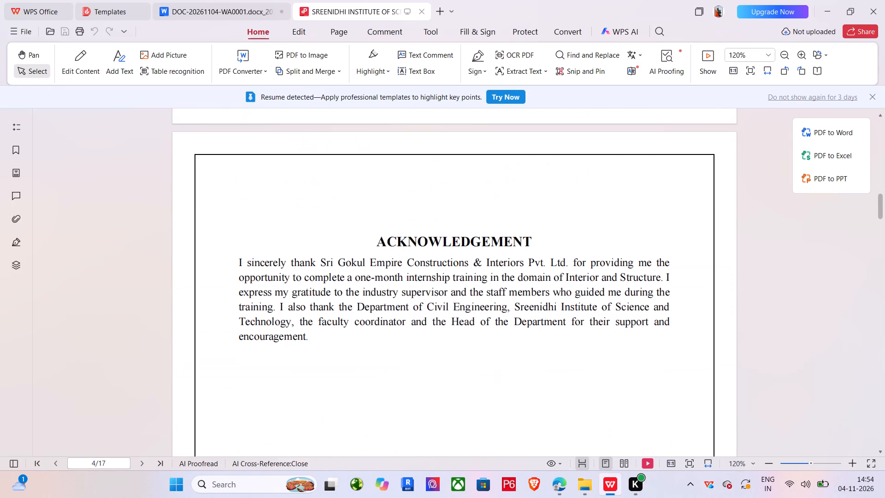
pyautogui.scroll(-20, 613, 305)
pyautogui.scroll(-3, 613, 305)
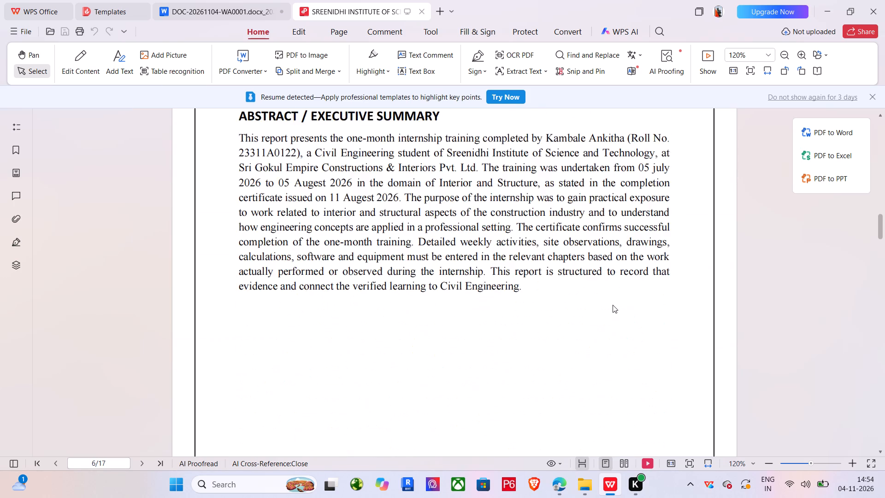
pyautogui.scroll(-20, 613, 305)
pyautogui.scroll(-6, 613, 305)
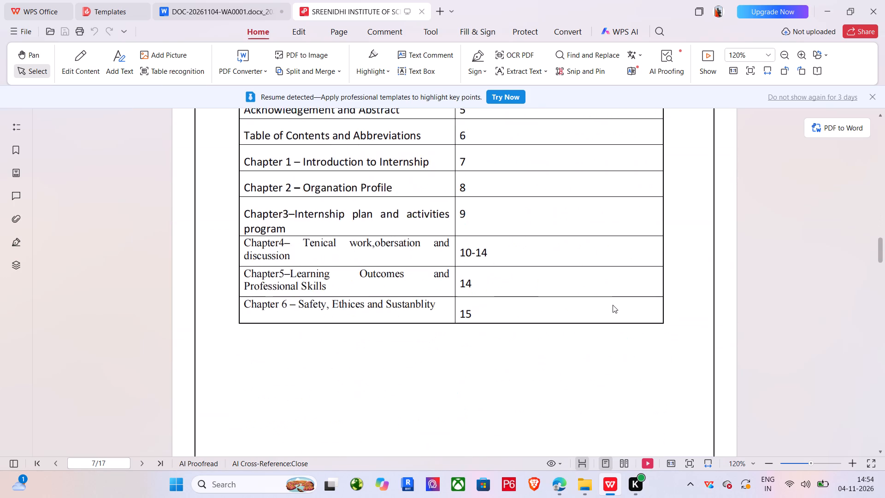
pyautogui.scroll(-11, 613, 305)
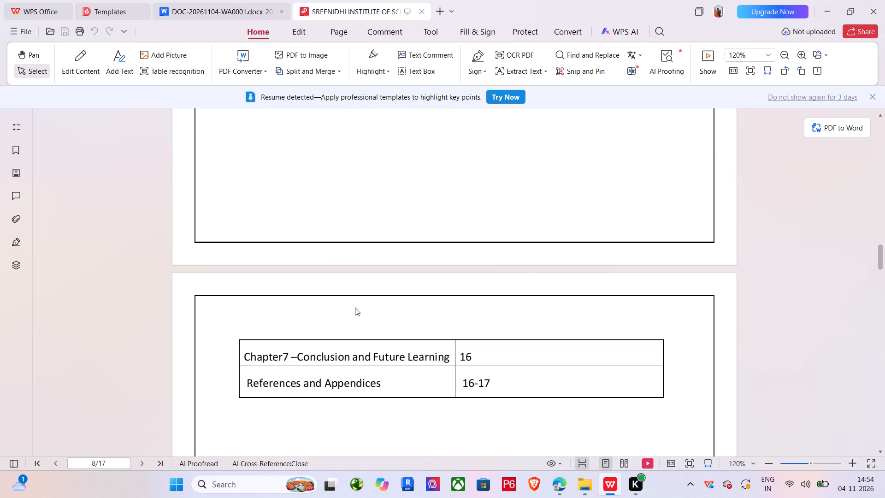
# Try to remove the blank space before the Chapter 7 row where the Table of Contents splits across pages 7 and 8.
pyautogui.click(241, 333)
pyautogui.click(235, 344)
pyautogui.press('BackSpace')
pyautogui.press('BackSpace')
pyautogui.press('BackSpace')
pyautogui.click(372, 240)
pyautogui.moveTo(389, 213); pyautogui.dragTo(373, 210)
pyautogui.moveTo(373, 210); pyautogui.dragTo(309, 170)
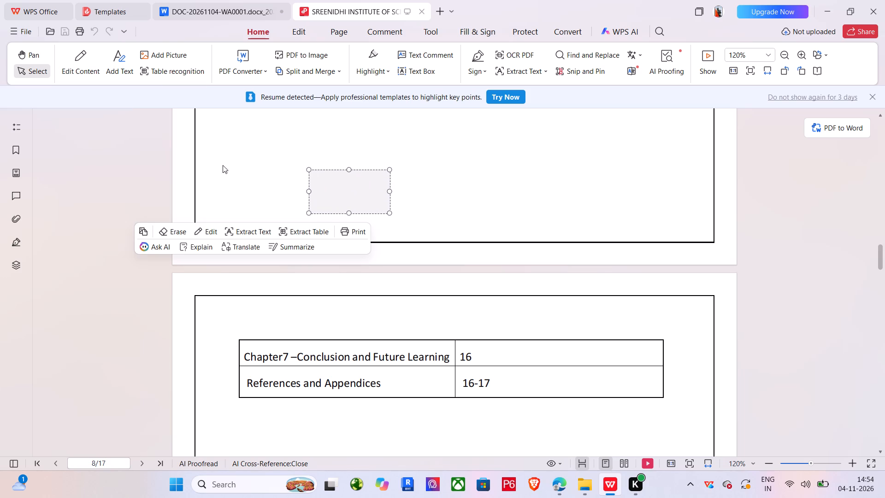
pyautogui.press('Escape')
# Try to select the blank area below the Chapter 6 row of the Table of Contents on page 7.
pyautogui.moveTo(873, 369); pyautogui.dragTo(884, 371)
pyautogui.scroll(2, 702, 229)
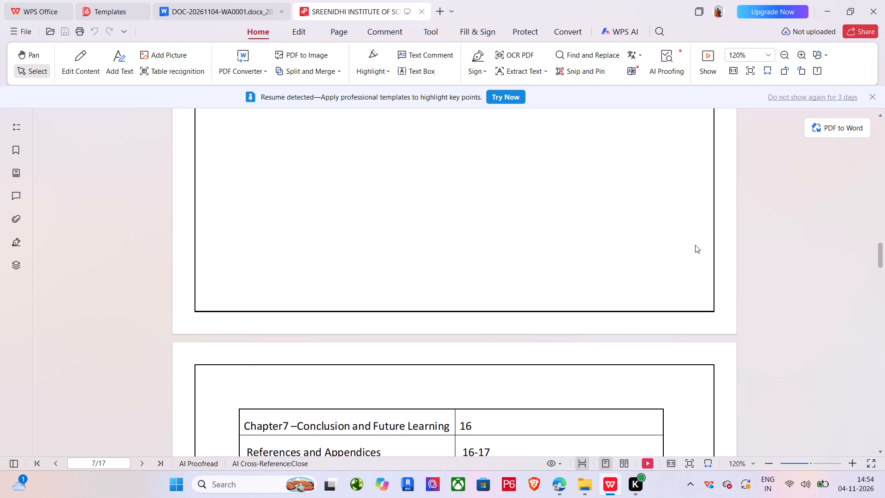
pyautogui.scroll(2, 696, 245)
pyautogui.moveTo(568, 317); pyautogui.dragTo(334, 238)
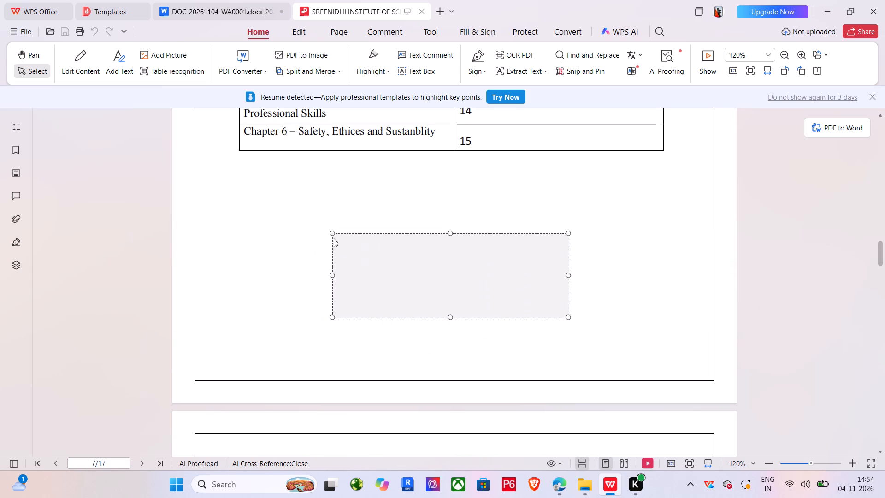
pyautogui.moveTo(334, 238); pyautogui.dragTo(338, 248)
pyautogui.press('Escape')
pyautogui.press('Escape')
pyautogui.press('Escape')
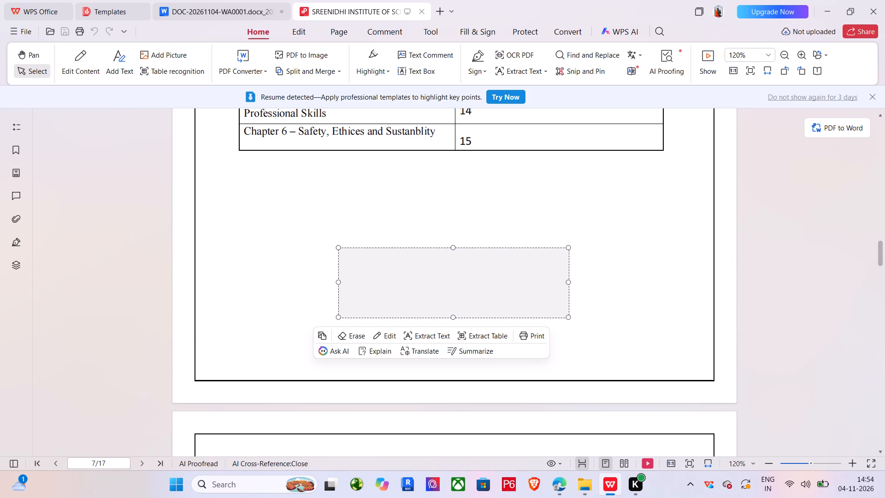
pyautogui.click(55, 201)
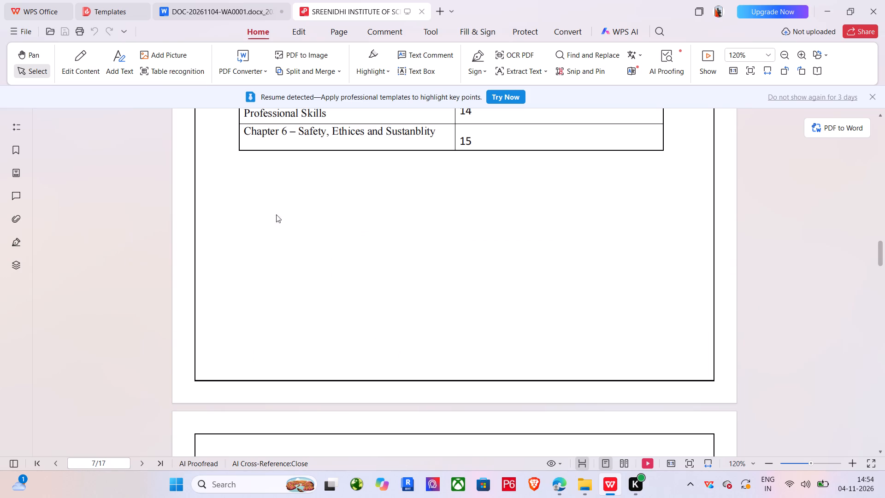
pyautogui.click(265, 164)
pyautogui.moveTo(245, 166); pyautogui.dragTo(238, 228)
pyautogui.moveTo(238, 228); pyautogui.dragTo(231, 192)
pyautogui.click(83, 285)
# Check the Word document briefly and return to the PDF to select the blank area below the Chapter 6 row.
pyautogui.click(230, 0)
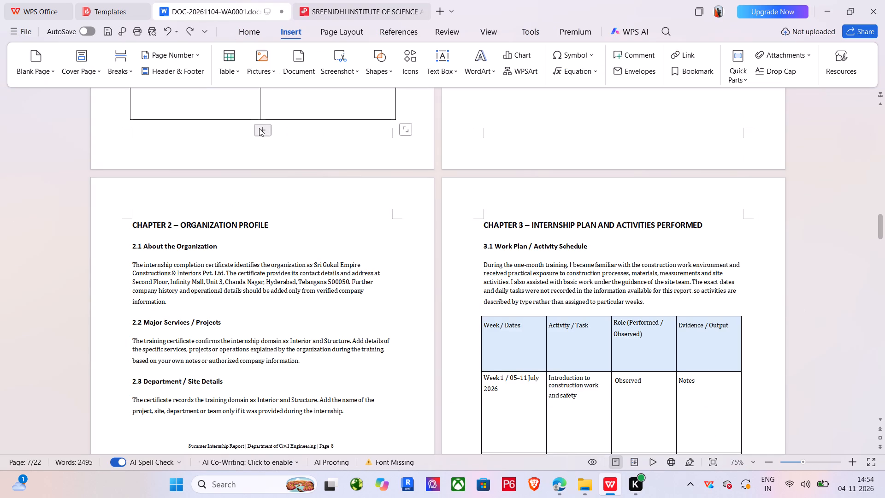
pyautogui.click(356, 0)
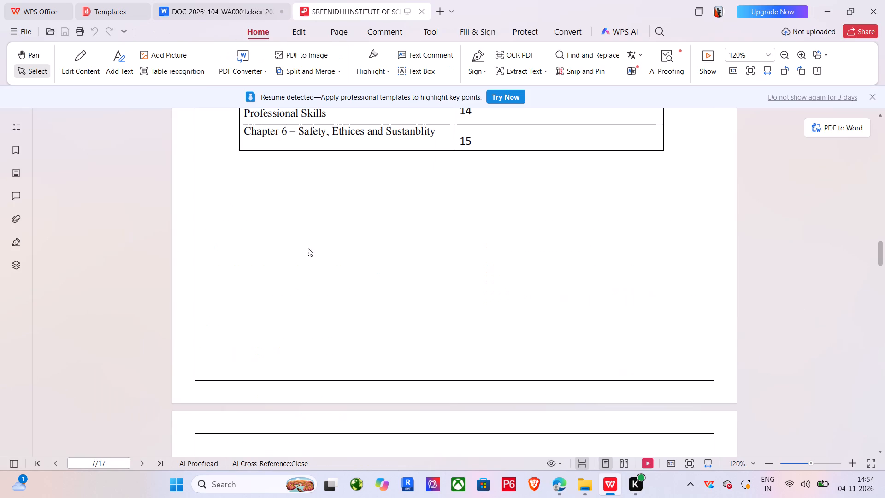
pyautogui.moveTo(277, 190); pyautogui.dragTo(265, 224)
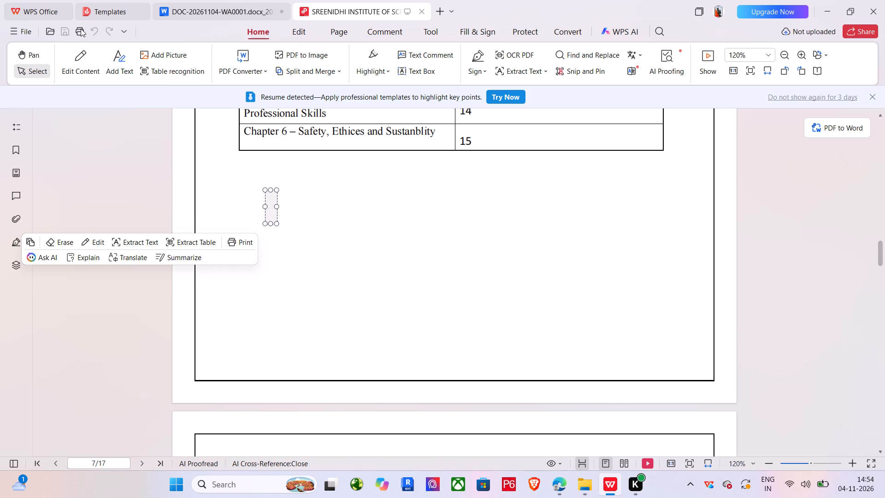